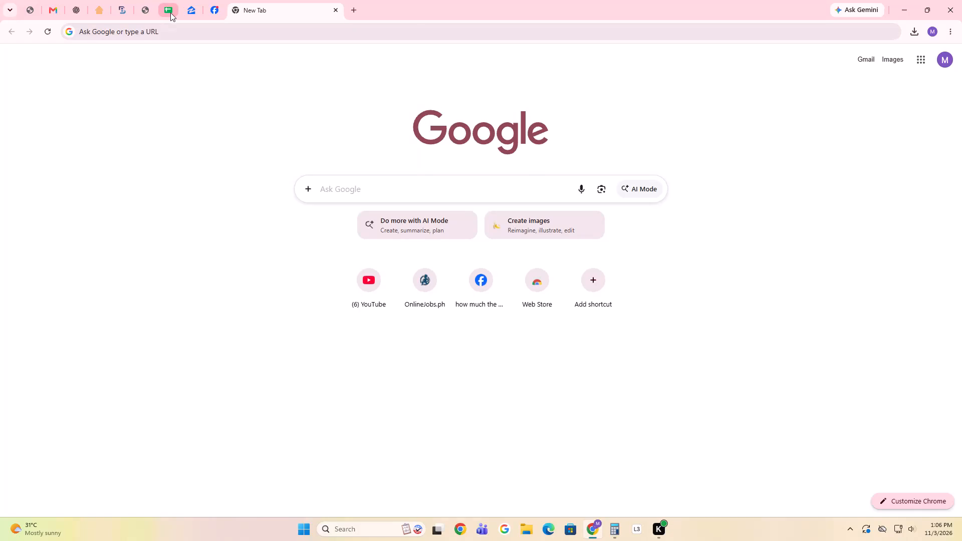
Copy the full address of the Lillian Hwy listing on Zillow into cell A18 of the property spreadsheet.
{"action": "left_click", "coordinate": [170, 13]}
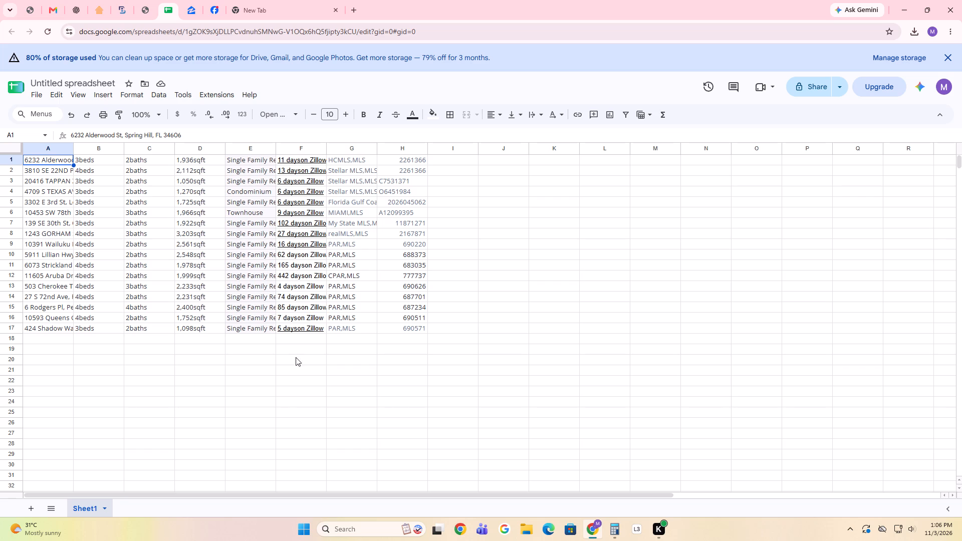
{"action": "left_click", "coordinate": [47, 337]}
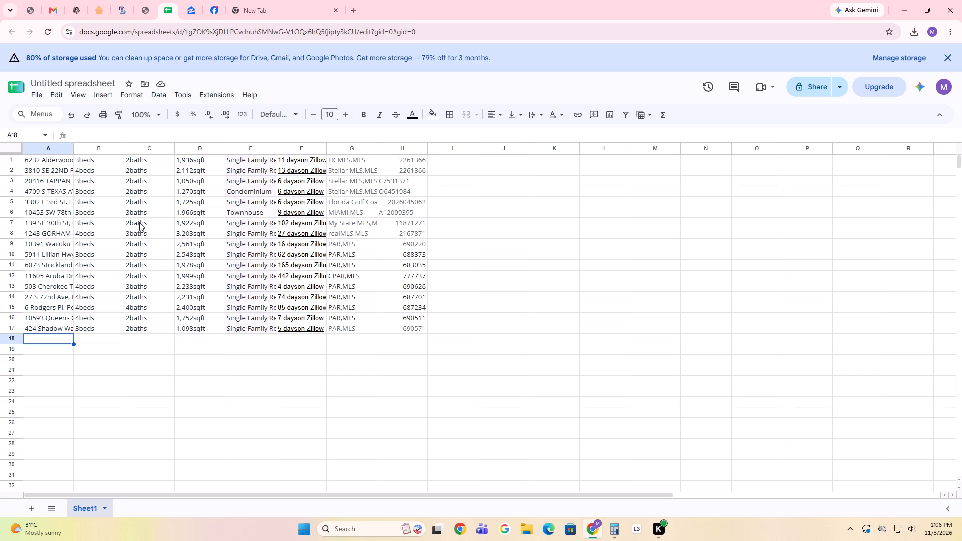
{"action": "left_click", "coordinate": [195, 12]}
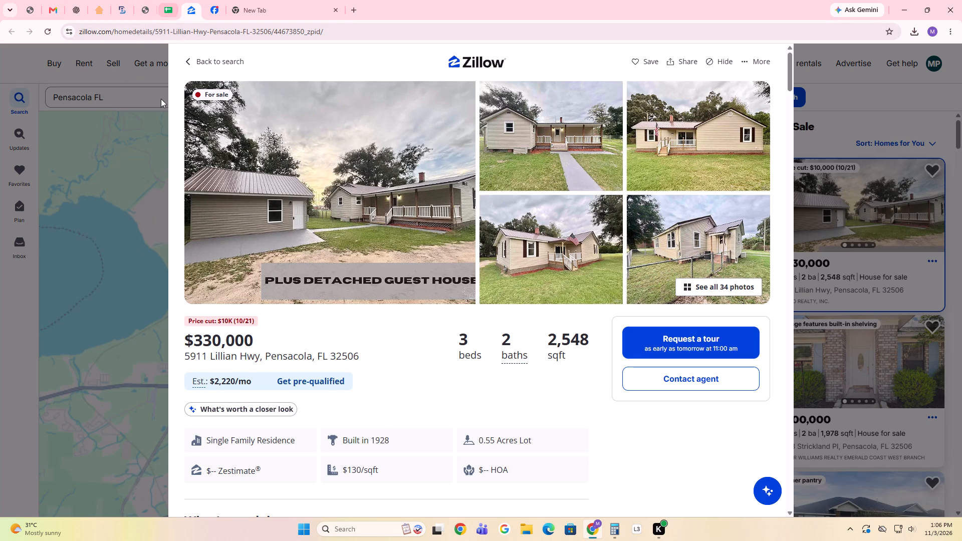
{"action": "left_click", "coordinate": [171, 11]}
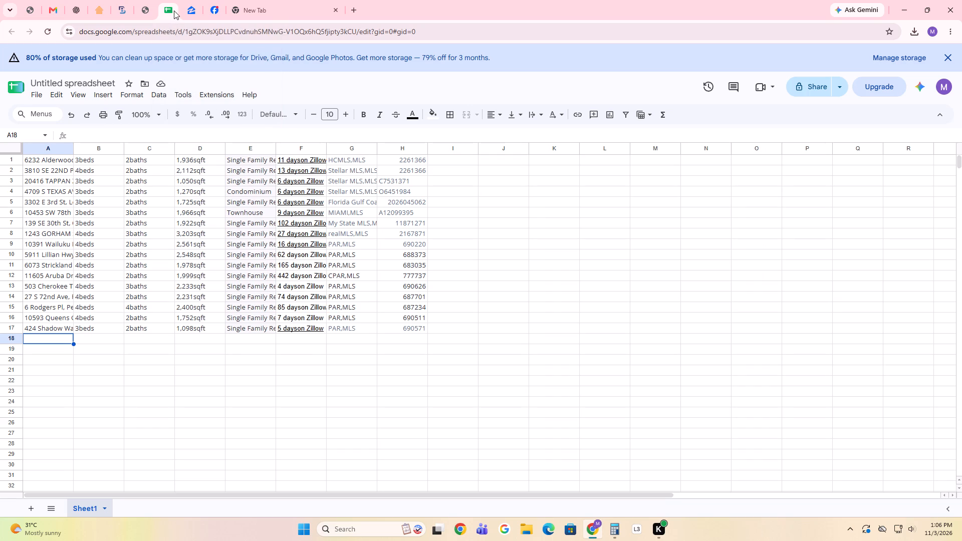
{"action": "left_click", "coordinate": [192, 11]}
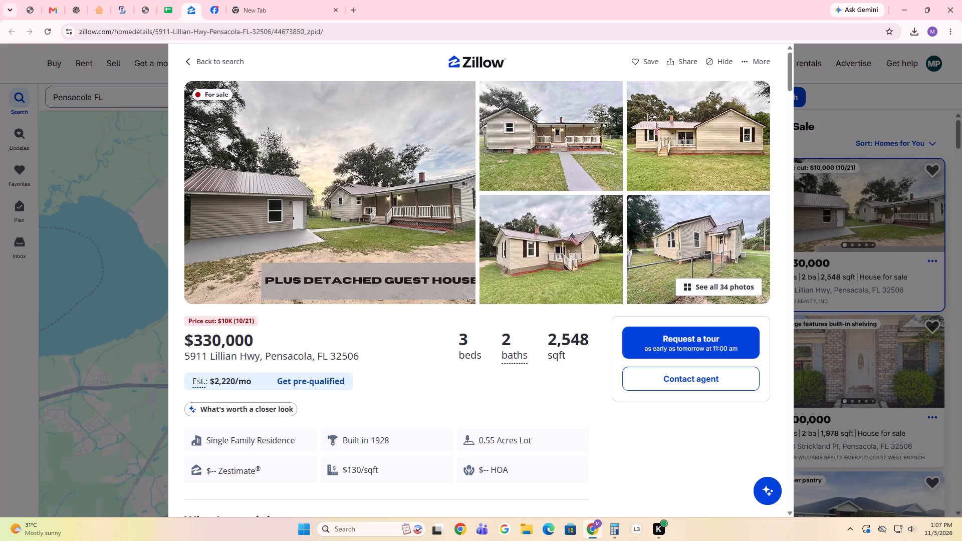
{"action": "left_click_drag", "start_coordinate": [181, 354], "coordinate": [337, 355]}
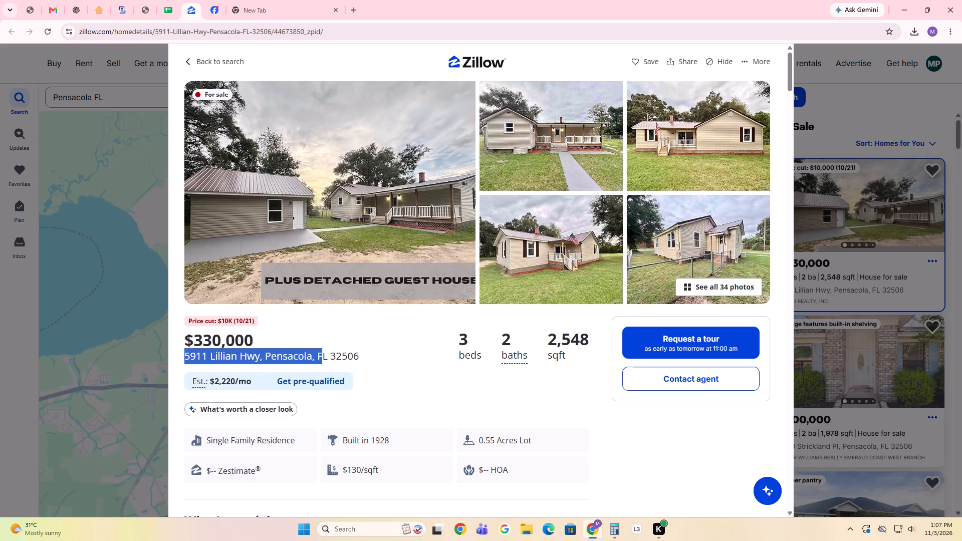
{"action": "left_click_drag", "start_coordinate": [337, 355], "coordinate": [381, 355]}
{"action": "key", "text": "ctrl+c"}
{"action": "left_click", "coordinate": [167, 13]}
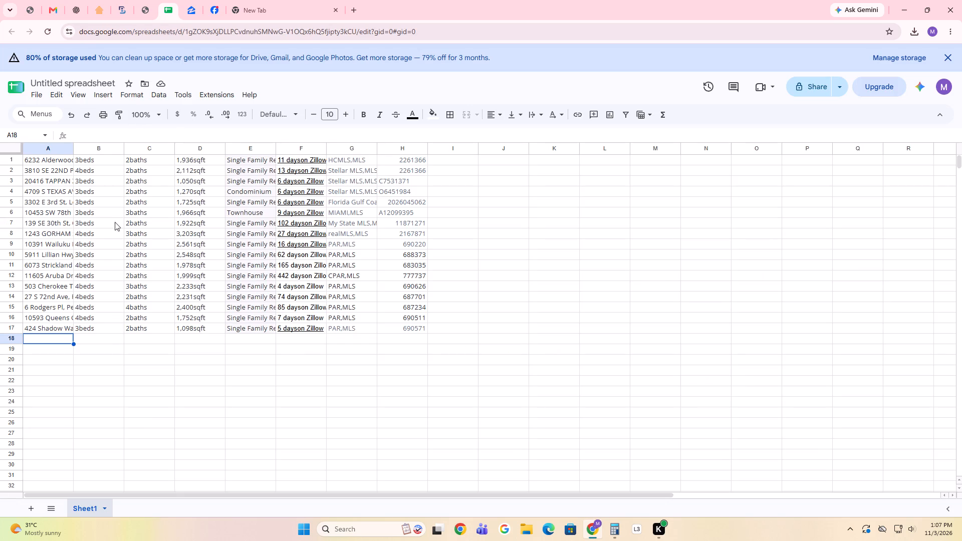
{"action": "left_click", "coordinate": [40, 337]}
{"action": "key", "text": "ctrl+v"}
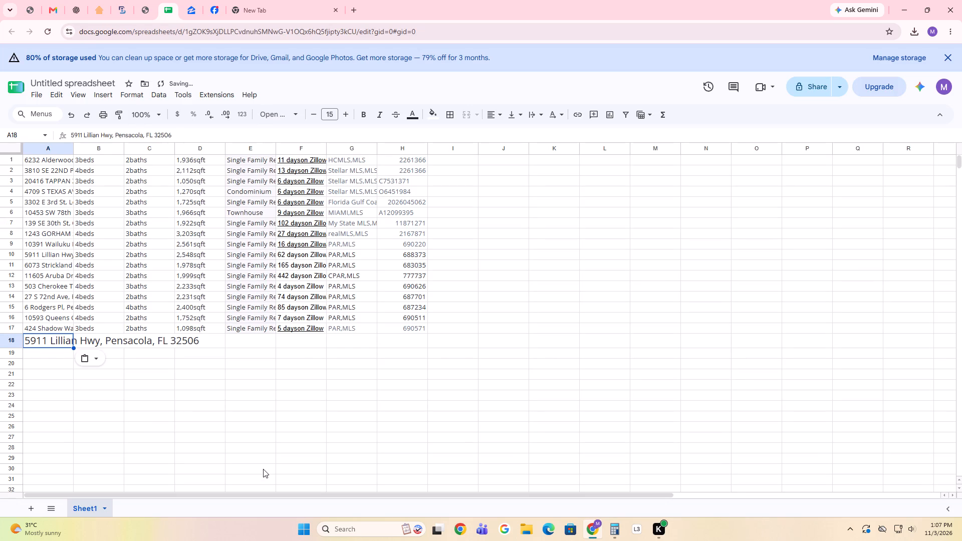
{"action": "left_click", "coordinate": [272, 391]}
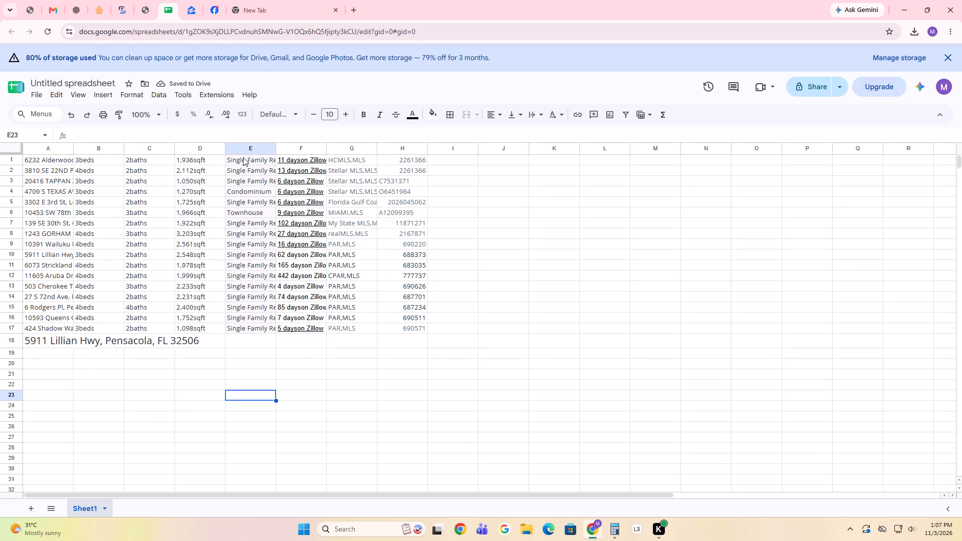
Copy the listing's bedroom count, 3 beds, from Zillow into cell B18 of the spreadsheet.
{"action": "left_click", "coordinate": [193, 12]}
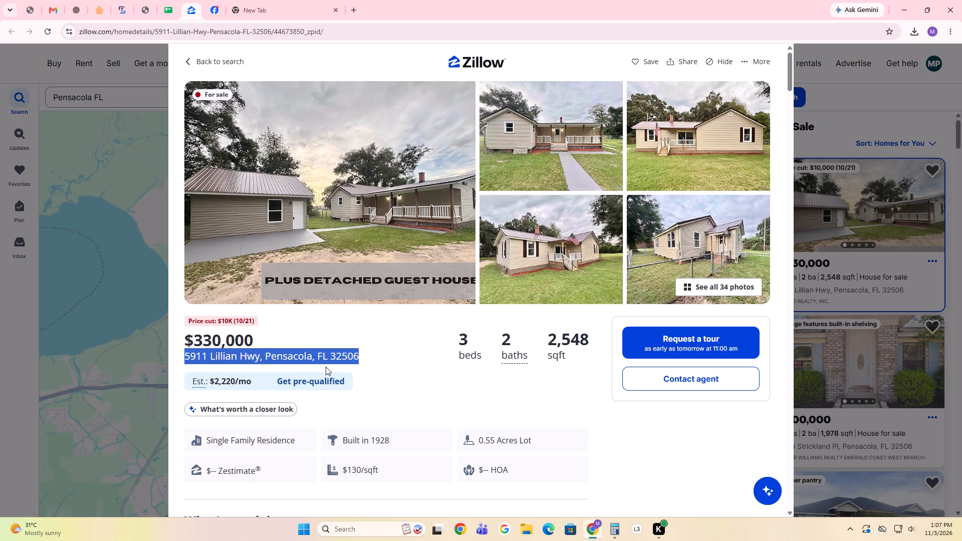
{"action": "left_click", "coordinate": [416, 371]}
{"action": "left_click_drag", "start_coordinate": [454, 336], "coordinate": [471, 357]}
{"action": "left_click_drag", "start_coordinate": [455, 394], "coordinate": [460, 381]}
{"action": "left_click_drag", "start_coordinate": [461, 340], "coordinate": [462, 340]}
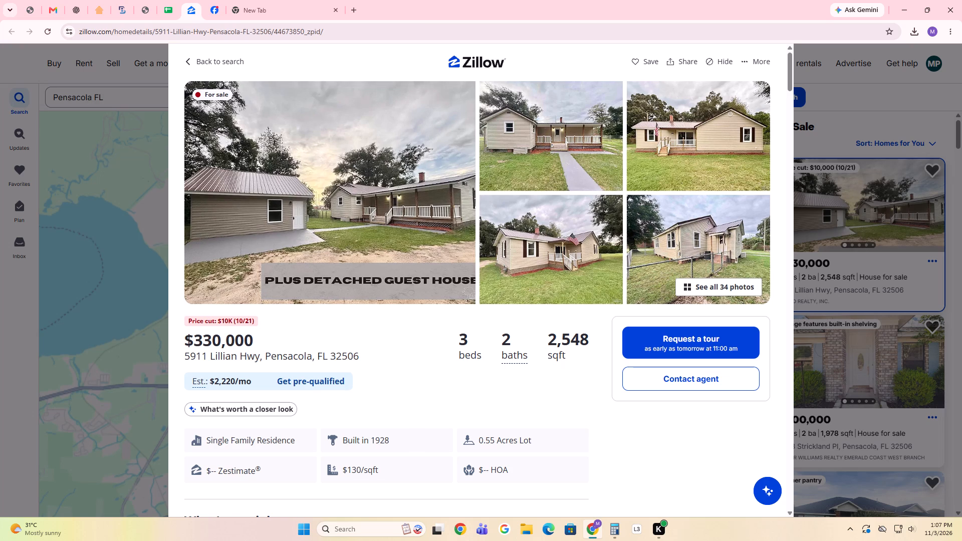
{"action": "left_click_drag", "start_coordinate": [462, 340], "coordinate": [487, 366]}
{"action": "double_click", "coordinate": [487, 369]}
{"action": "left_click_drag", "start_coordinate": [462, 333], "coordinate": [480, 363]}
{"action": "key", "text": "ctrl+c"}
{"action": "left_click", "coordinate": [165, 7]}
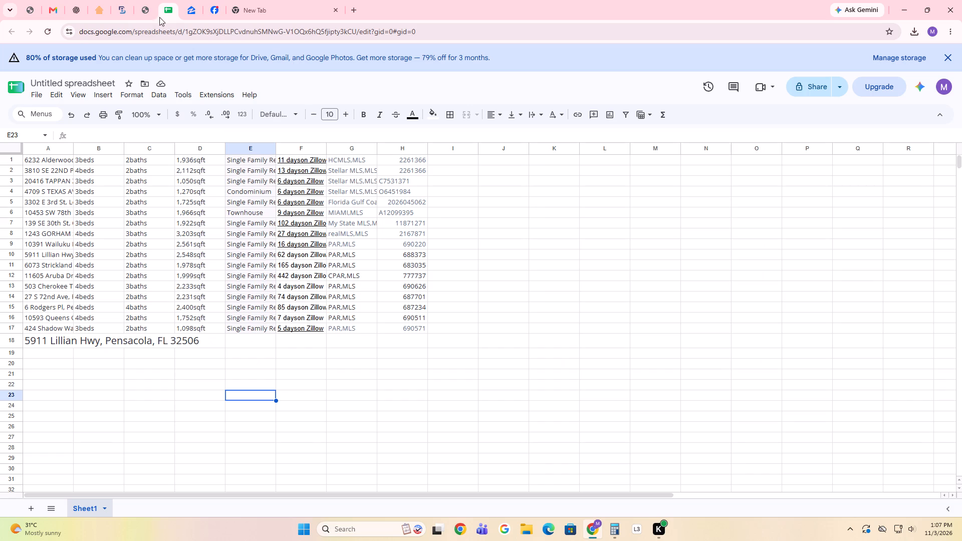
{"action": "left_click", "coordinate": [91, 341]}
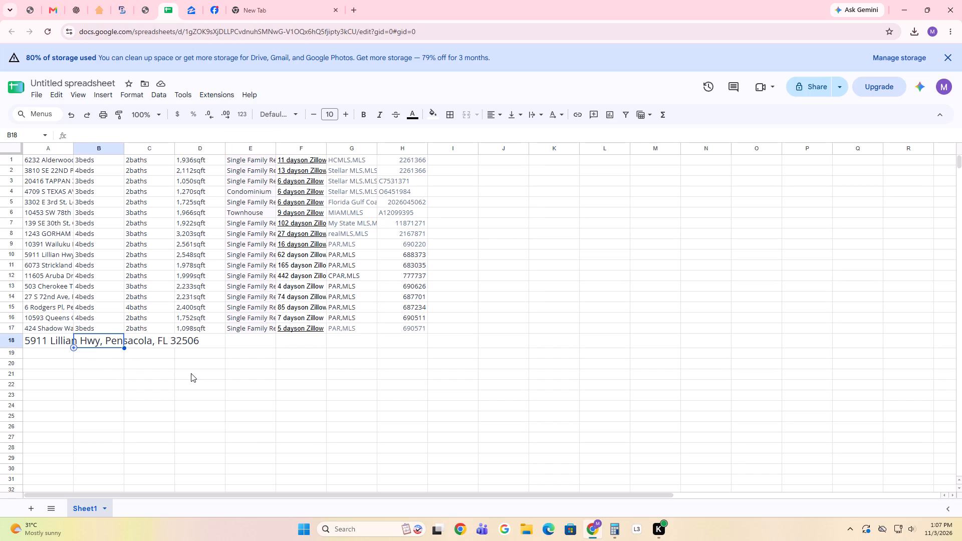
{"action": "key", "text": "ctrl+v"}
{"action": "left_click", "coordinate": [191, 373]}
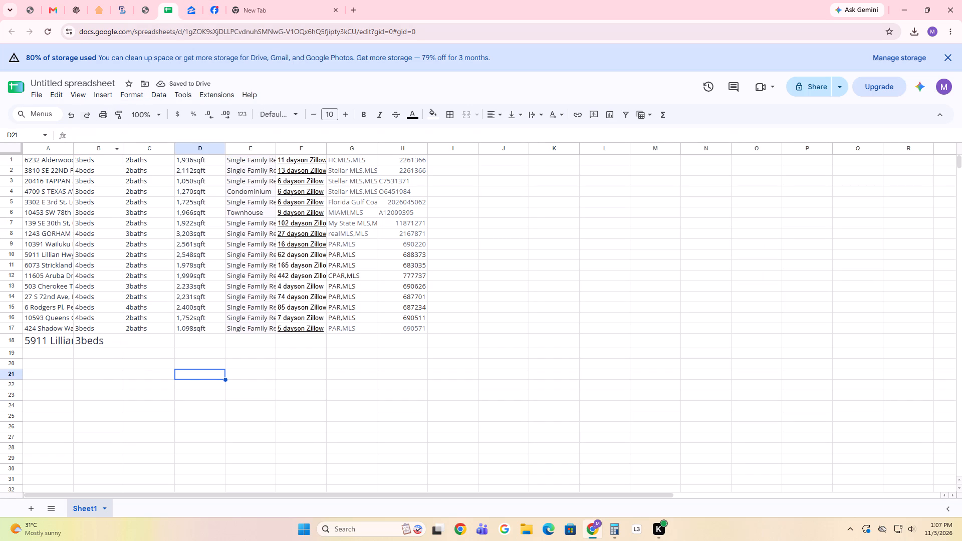
Copy the listing's bathroom count, 2 baths, from Zillow into cell B18 of the spreadsheet.
{"action": "left_click", "coordinate": [190, 13]}
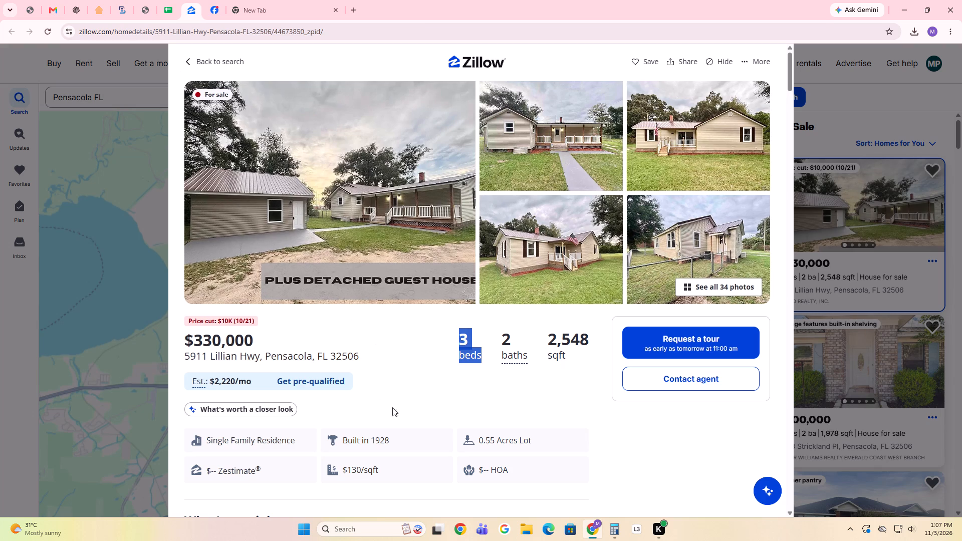
{"action": "left_click", "coordinate": [510, 373]}
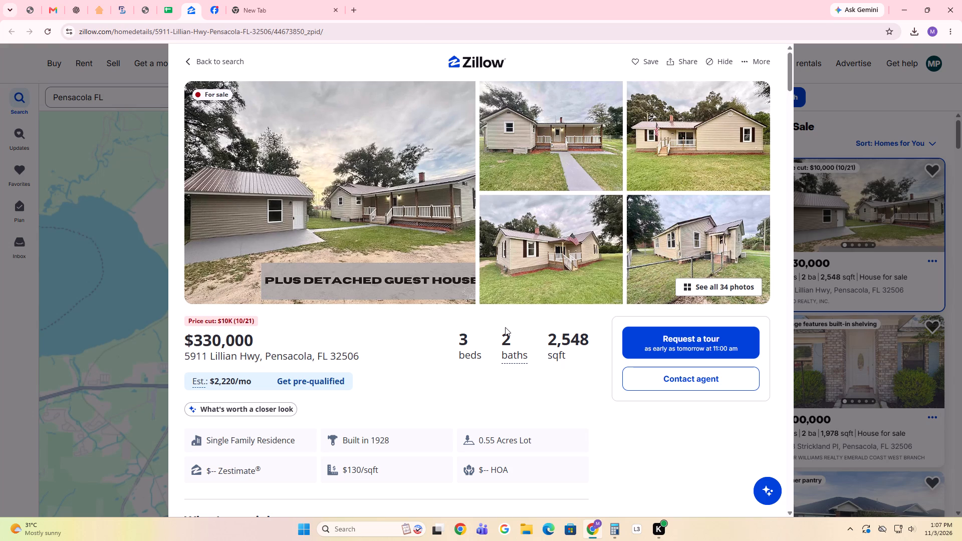
{"action": "left_click_drag", "start_coordinate": [501, 333], "coordinate": [523, 362]}
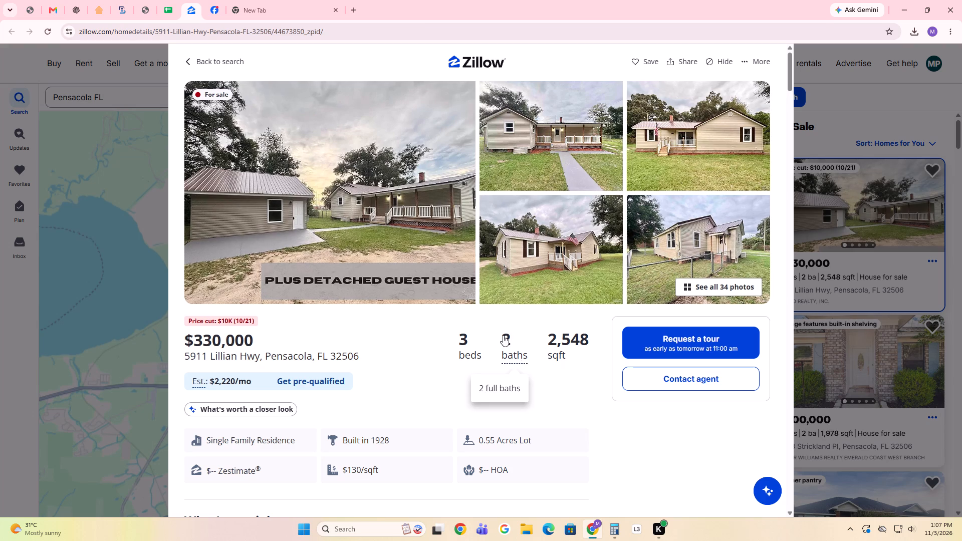
{"action": "left_click_drag", "start_coordinate": [503, 335], "coordinate": [520, 356]}
{"action": "left_click", "coordinate": [520, 356]}
{"action": "left_click_drag", "start_coordinate": [520, 356], "coordinate": [527, 364]}
{"action": "left_click_drag", "start_coordinate": [525, 350], "coordinate": [531, 357]}
{"action": "left_click", "coordinate": [524, 380]}
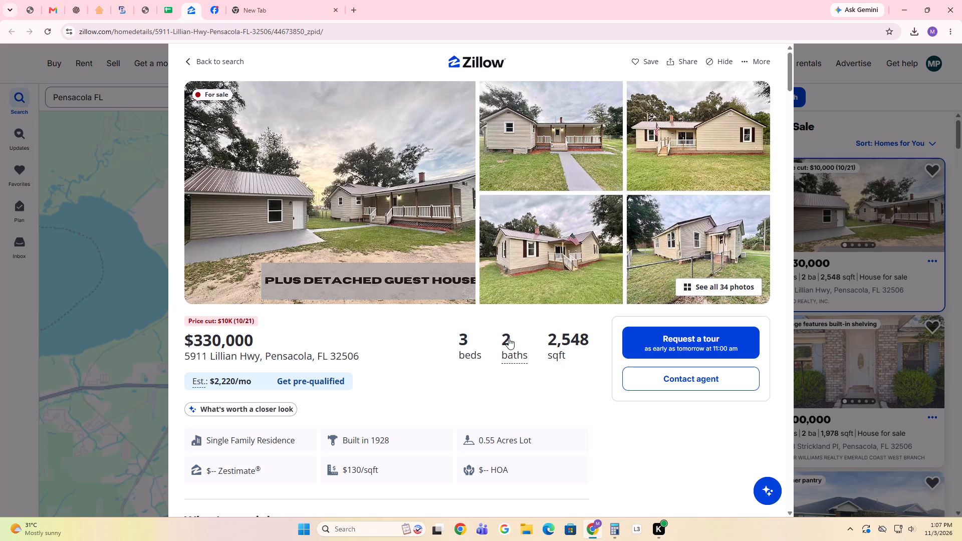
{"action": "left_click_drag", "start_coordinate": [504, 338], "coordinate": [534, 361]}
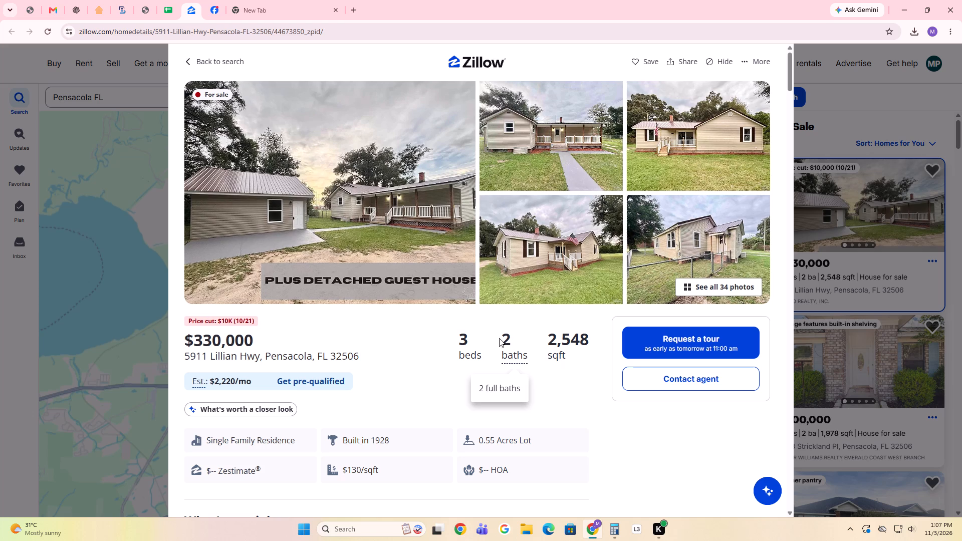
{"action": "left_click_drag", "start_coordinate": [503, 335], "coordinate": [532, 363]}
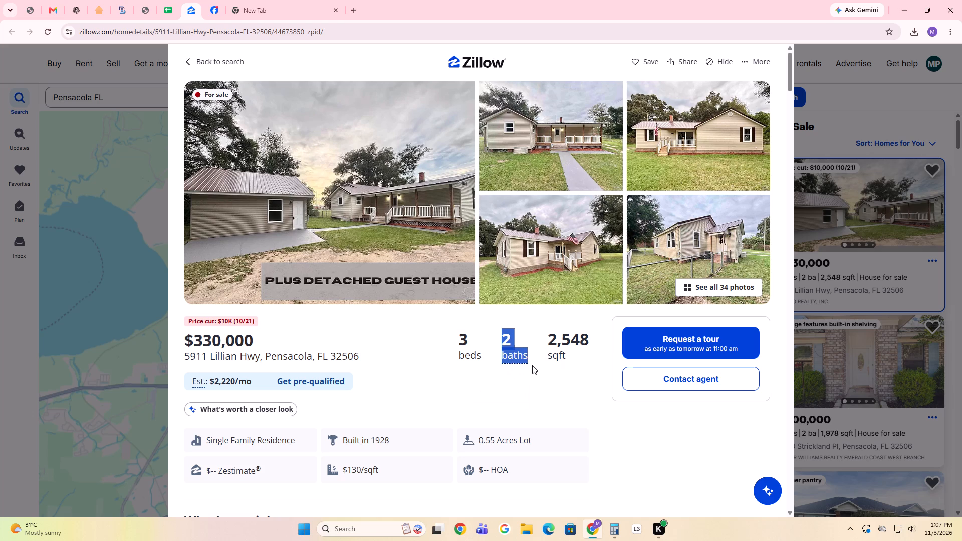
{"action": "key", "text": "ctrl+c"}
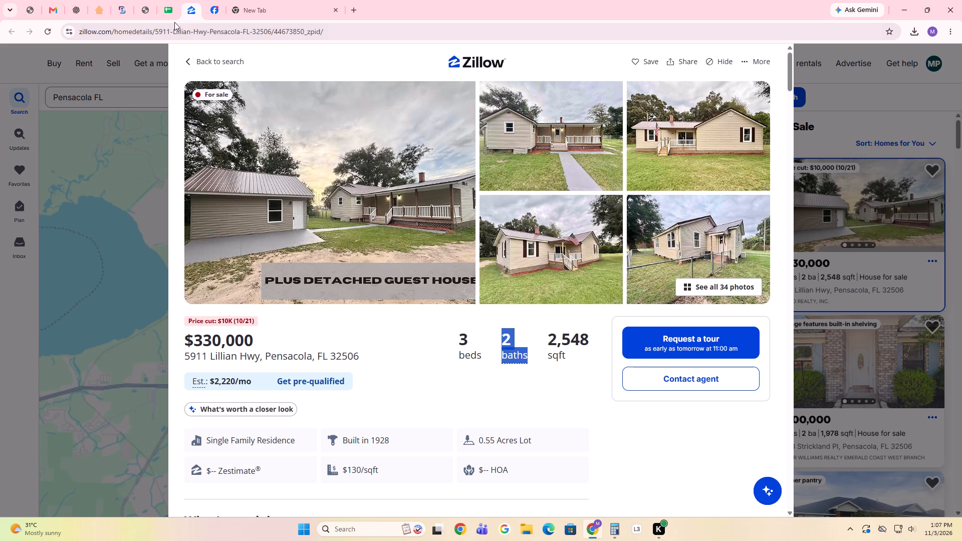
{"action": "left_click", "coordinate": [171, 15]}
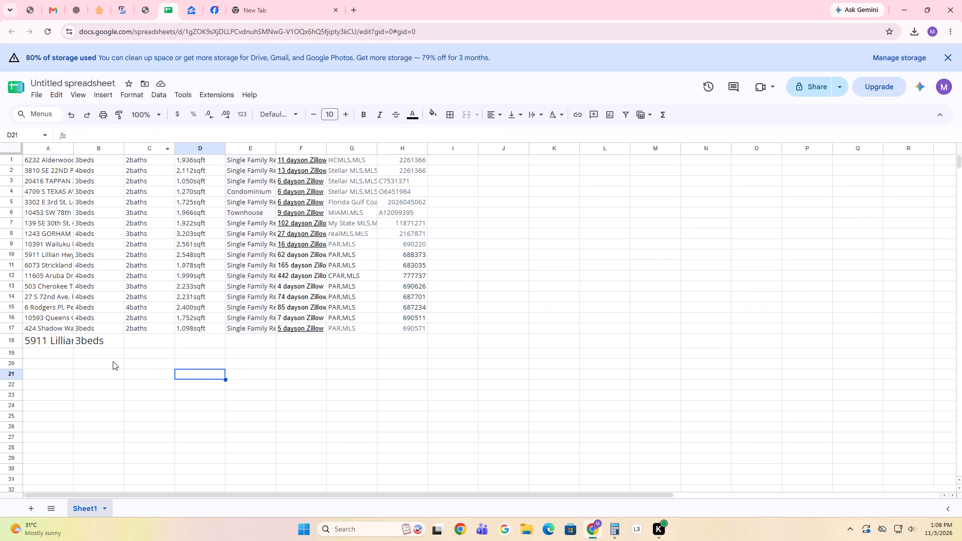
{"action": "left_click", "coordinate": [98, 345]}
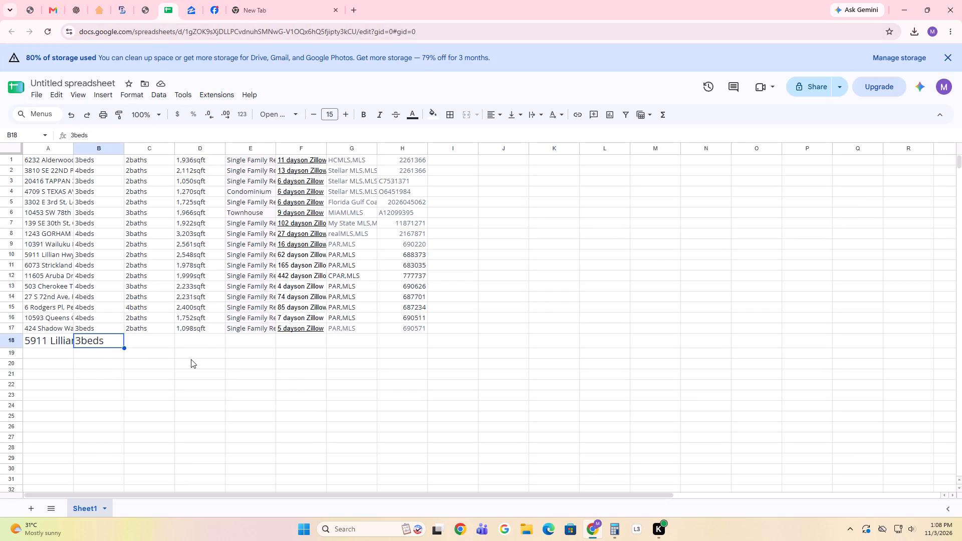
{"action": "key", "text": "ctrl+v"}
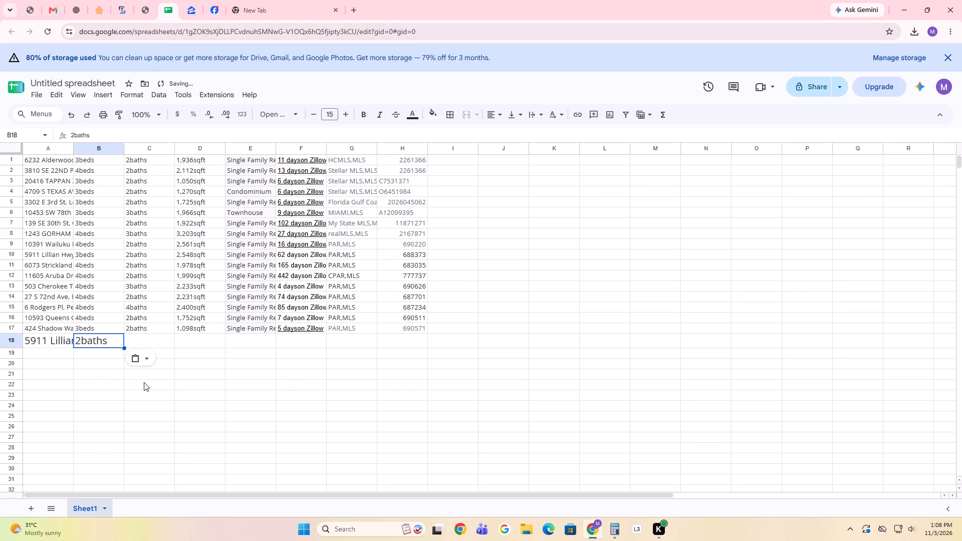
{"action": "left_click", "coordinate": [143, 383]}
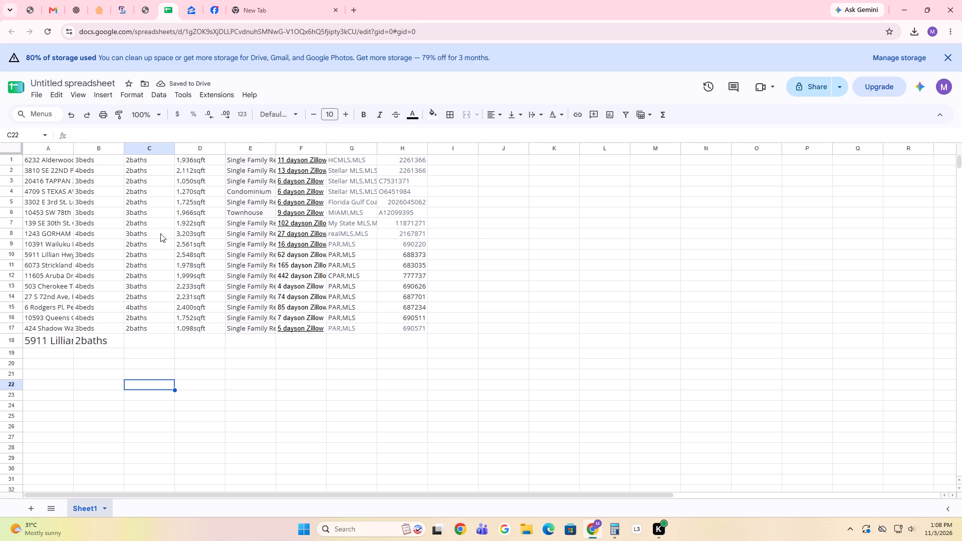
Copy the 2baths entry from cell B18 into cell C18 of the spreadsheet.
{"action": "left_click", "coordinate": [99, 342]}
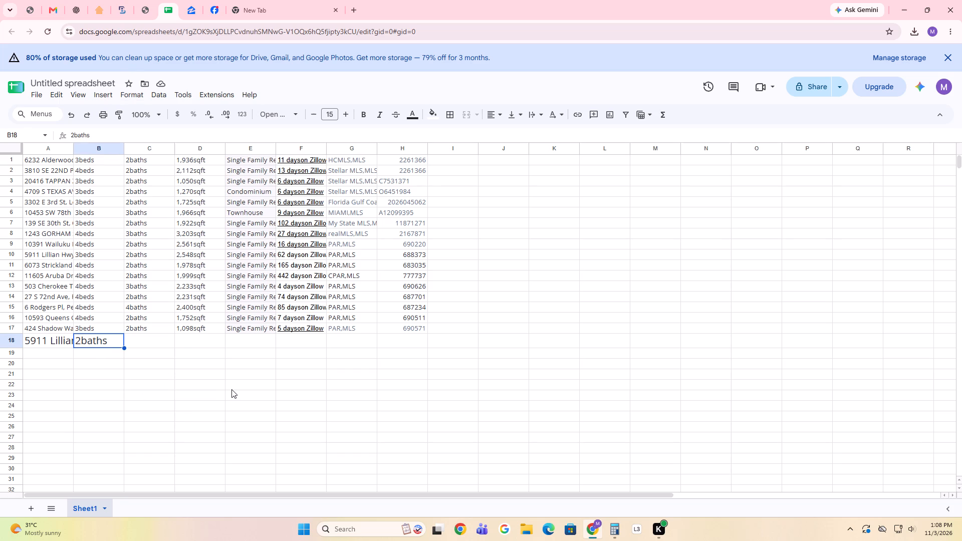
{"action": "key", "text": "ctrl+c"}
{"action": "left_click", "coordinate": [138, 344]}
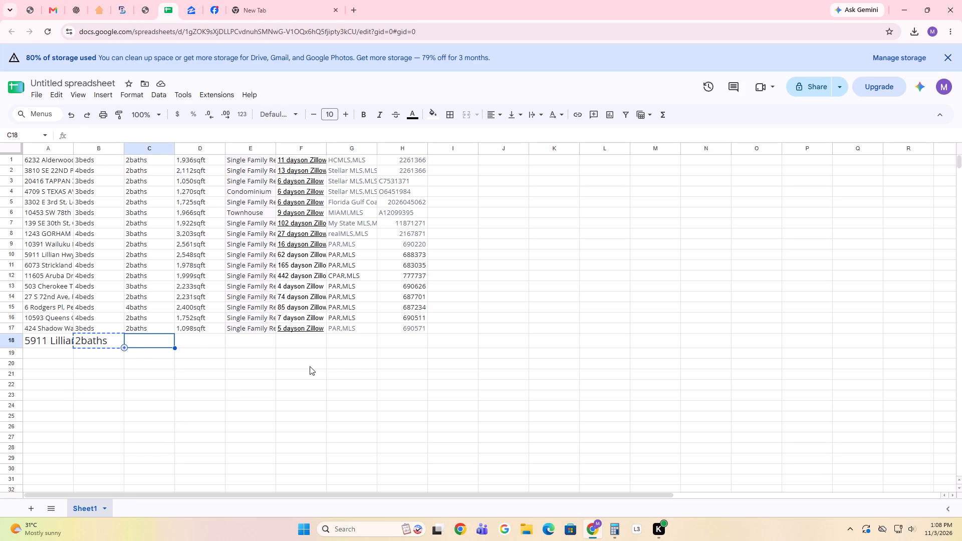
{"action": "key", "text": "ctrl+v"}
{"action": "left_click", "coordinate": [308, 372]}
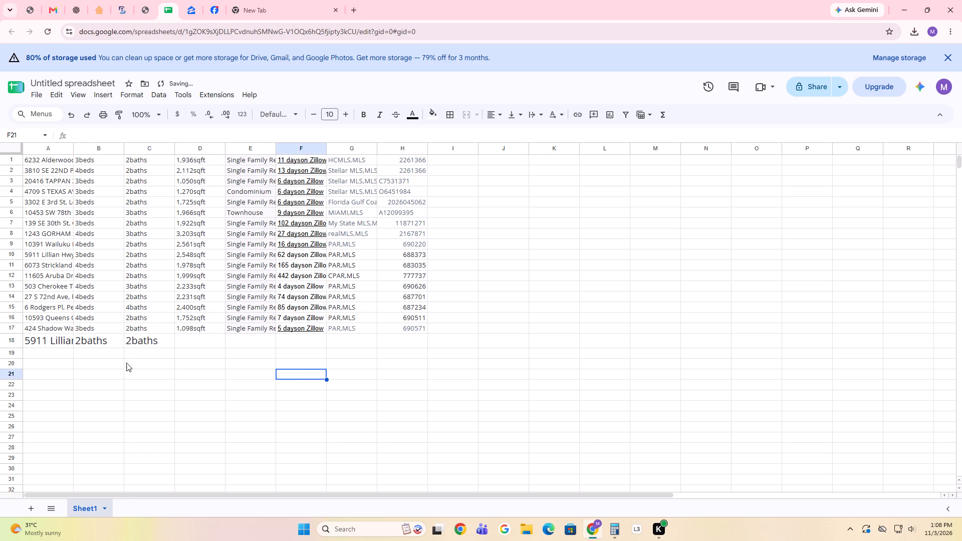
Clear the misplaced bathroom count from cell B18.
{"action": "left_click", "coordinate": [110, 341]}
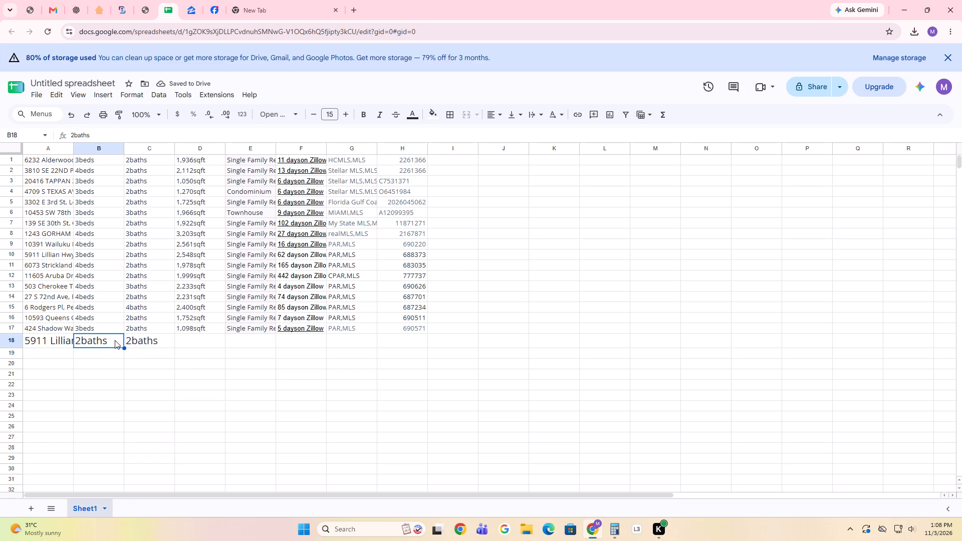
{"action": "double_click", "coordinate": [117, 340]}
{"action": "left_click", "coordinate": [112, 343]}
{"action": "left_click", "coordinate": [103, 363]}
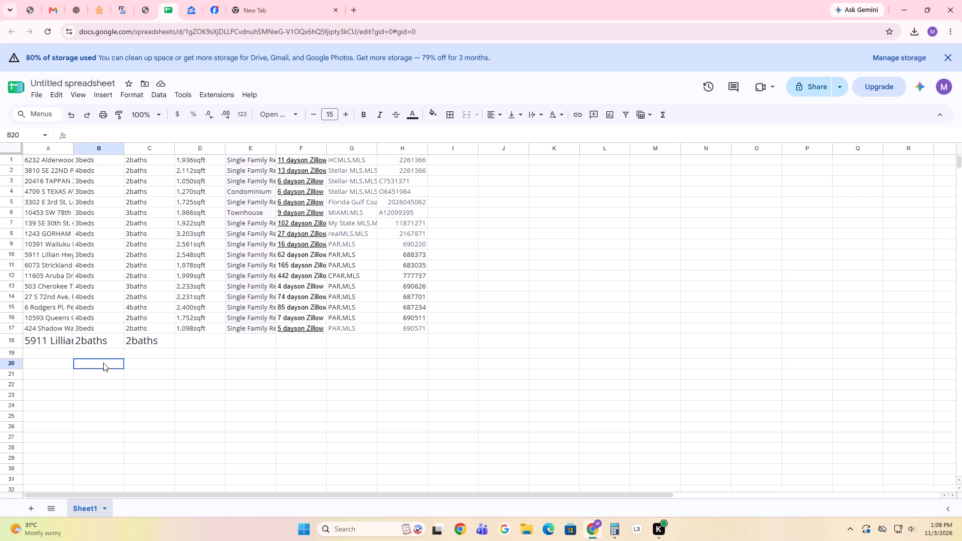
{"action": "double_click", "coordinate": [101, 342]}
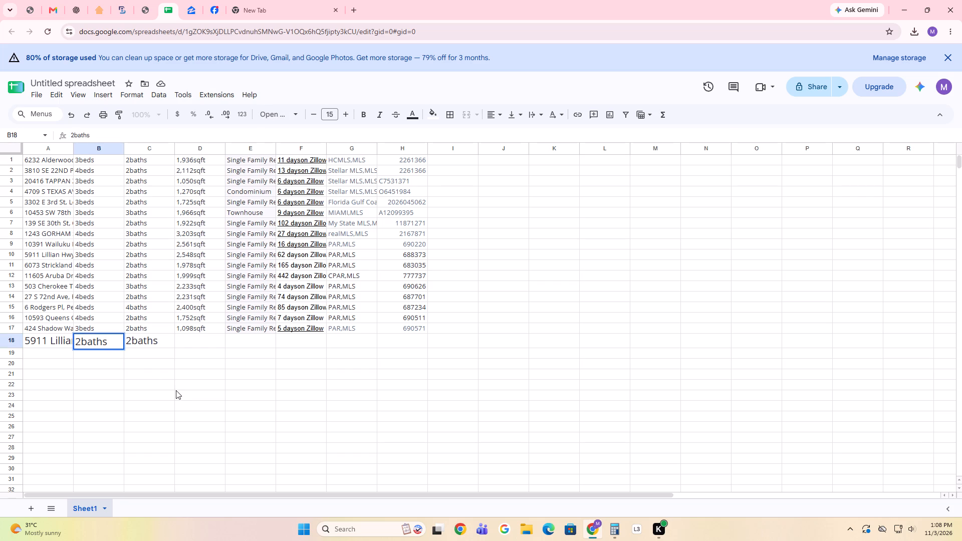
{"action": "key", "text": "BackSpace"}
{"action": "key", "text": "BackSpace"}
{"action": "key", "text": "BackSpace"}
{"action": "key", "text": "BackSpace"}
{"action": "key", "text": "BackSpace"}
{"action": "key", "text": "BackSpace"}
{"action": "key", "text": "BackSpace"}
{"action": "key", "text": "BackSpace"}
{"action": "key", "text": "BackSpace"}
{"action": "key", "text": "BackSpace"}
{"action": "key", "text": "BackSpace"}
{"action": "key", "text": "BackSpace"}
{"action": "key", "text": "BackSpace"}
{"action": "left_click", "coordinate": [172, 415]}
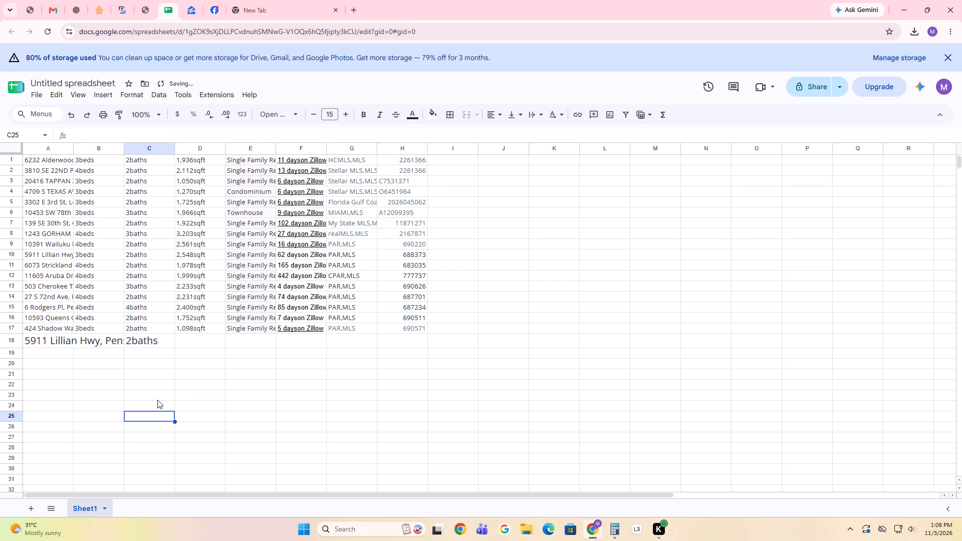
Copy the listing's bedroom count, 3 beds, from Zillow into the empty cell B18 of the spreadsheet.
{"action": "left_click", "coordinate": [188, 9]}
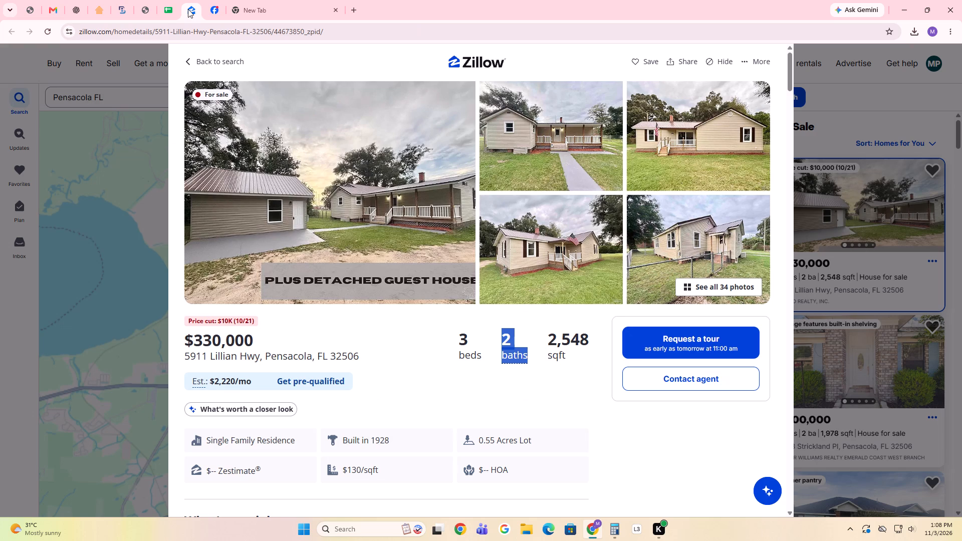
{"action": "left_click", "coordinate": [456, 377]}
{"action": "left_click_drag", "start_coordinate": [459, 335], "coordinate": [478, 362]}
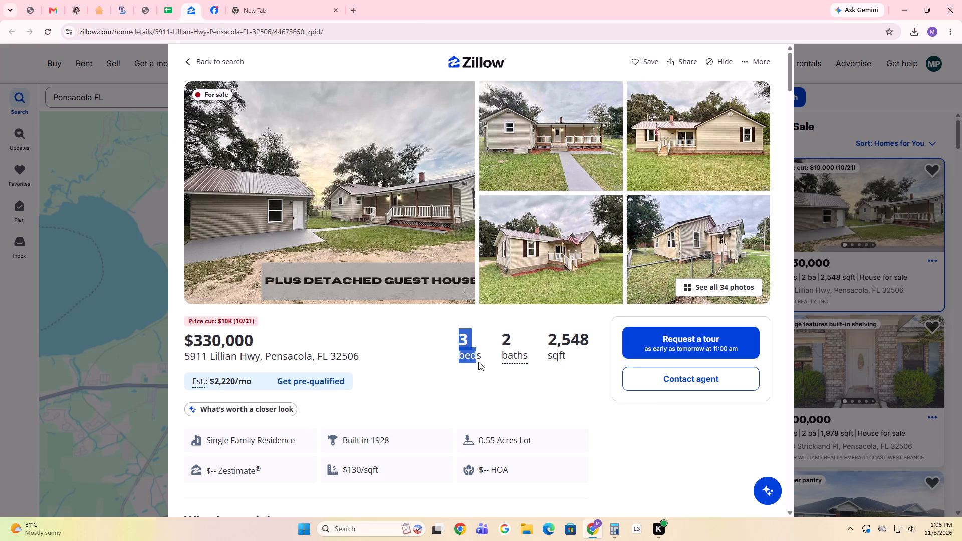
{"action": "left_click_drag", "start_coordinate": [478, 362], "coordinate": [485, 364]}
{"action": "key", "text": "ctrl+c"}
{"action": "left_click", "coordinate": [172, 6]}
{"action": "left_click", "coordinate": [95, 341]}
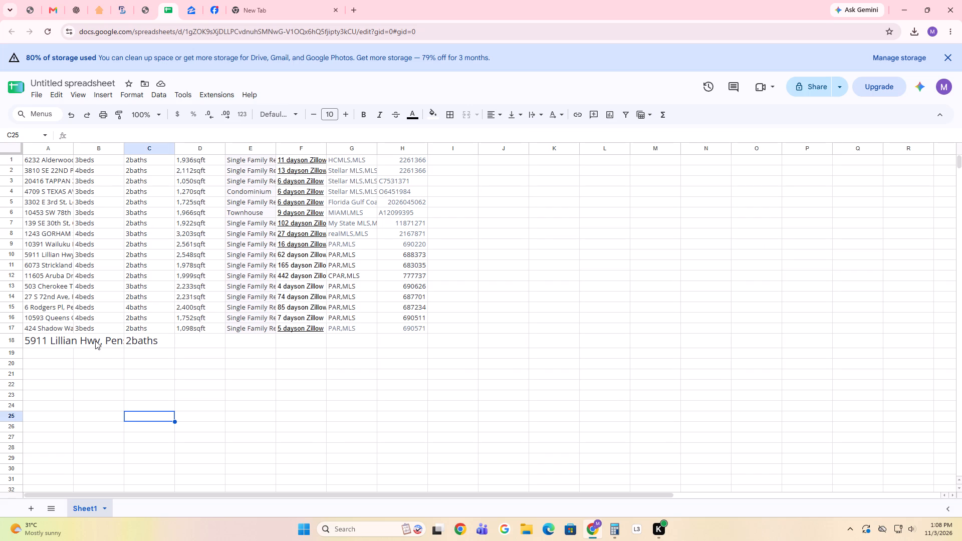
{"action": "key", "text": "ctrl+v"}
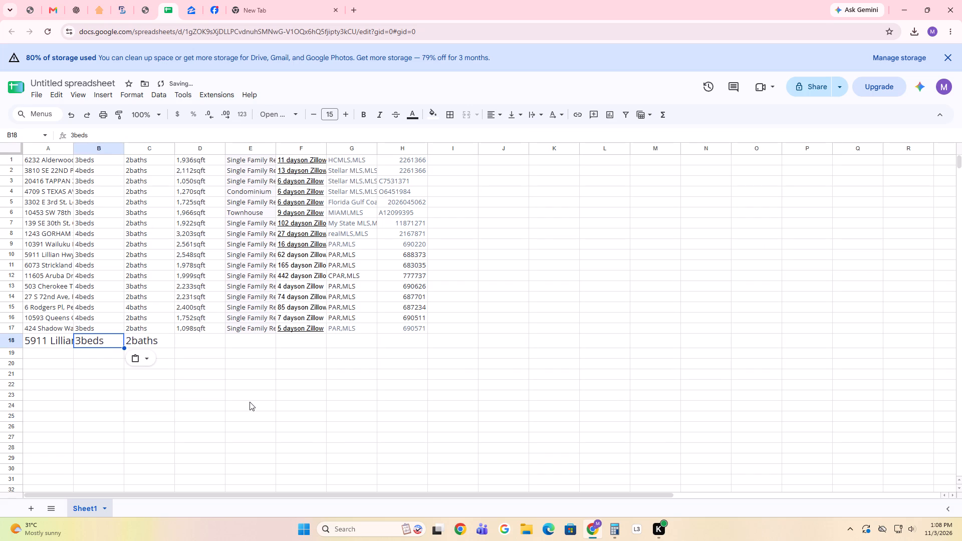
{"action": "left_click", "coordinate": [250, 402]}
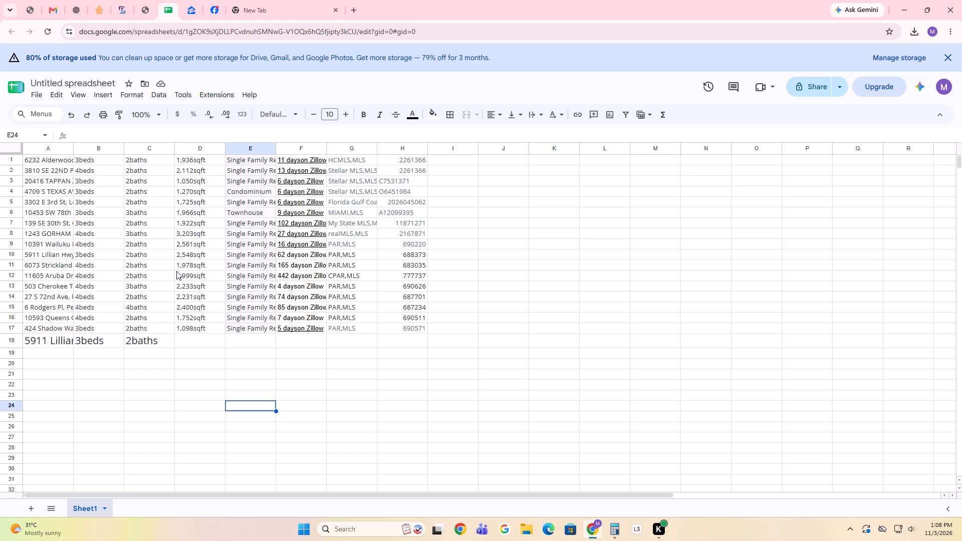
Copy the listing's property type, Single Family Residence, from Zillow into cell E18 of the spreadsheet.
{"action": "left_click", "coordinate": [196, 12]}
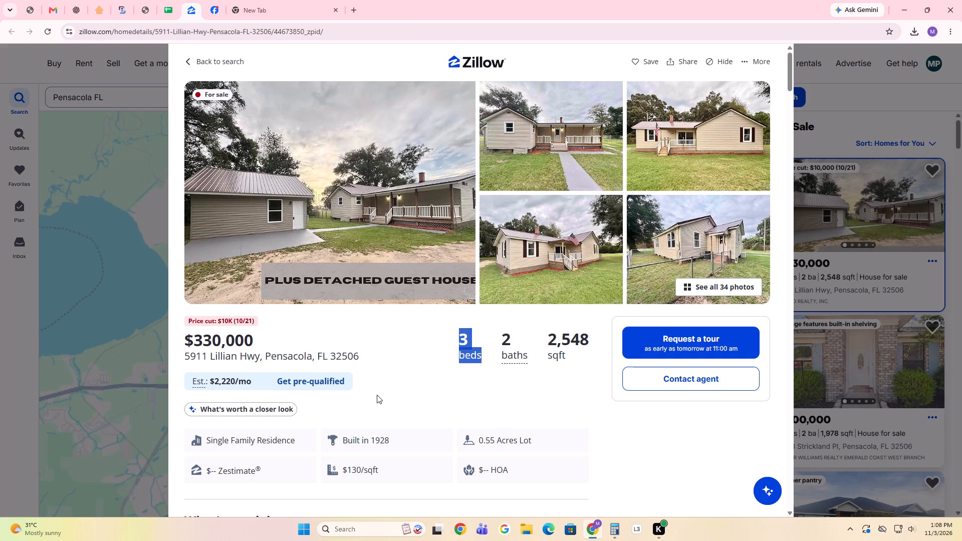
{"action": "left_click", "coordinate": [404, 383]}
{"action": "left_click_drag", "start_coordinate": [205, 439], "coordinate": [302, 440]}
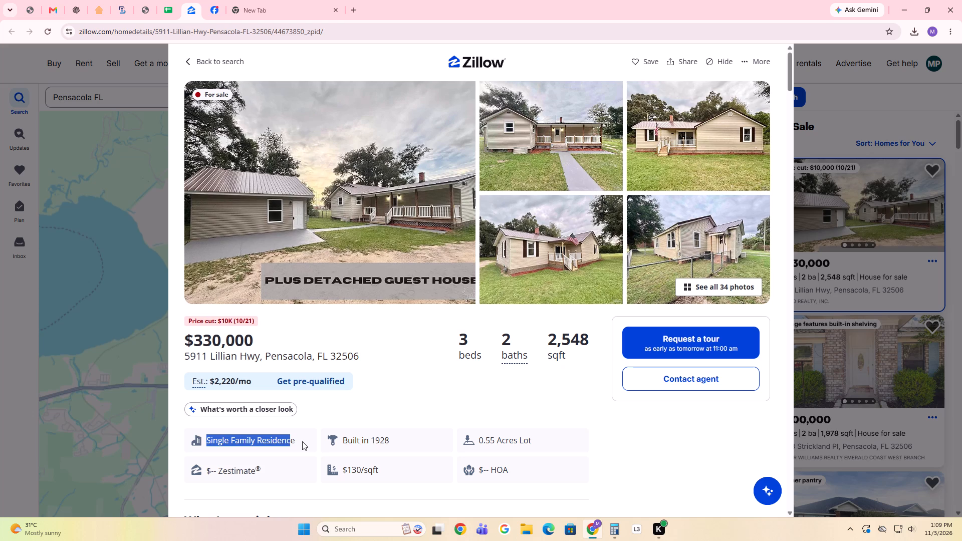
{"action": "key", "text": "ctrl+c"}
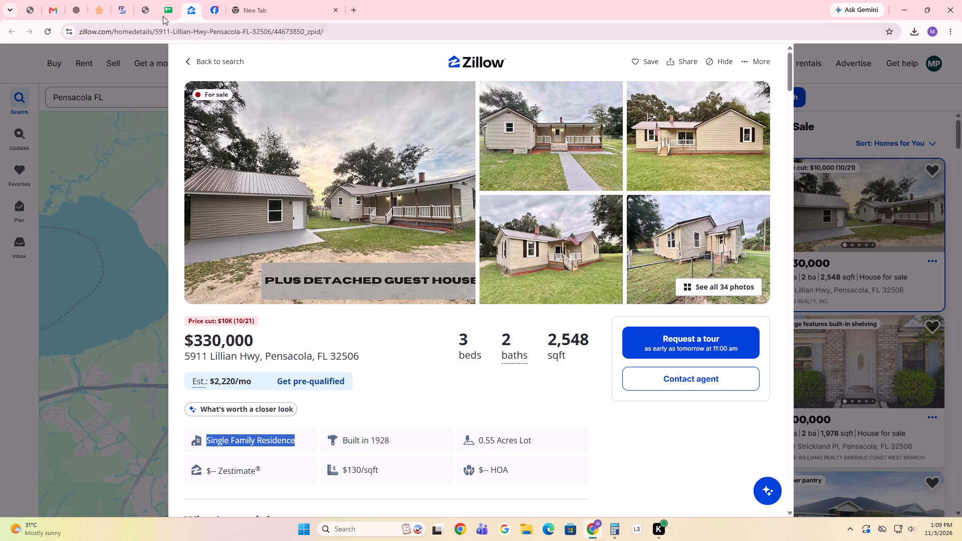
{"action": "left_click", "coordinate": [167, 12]}
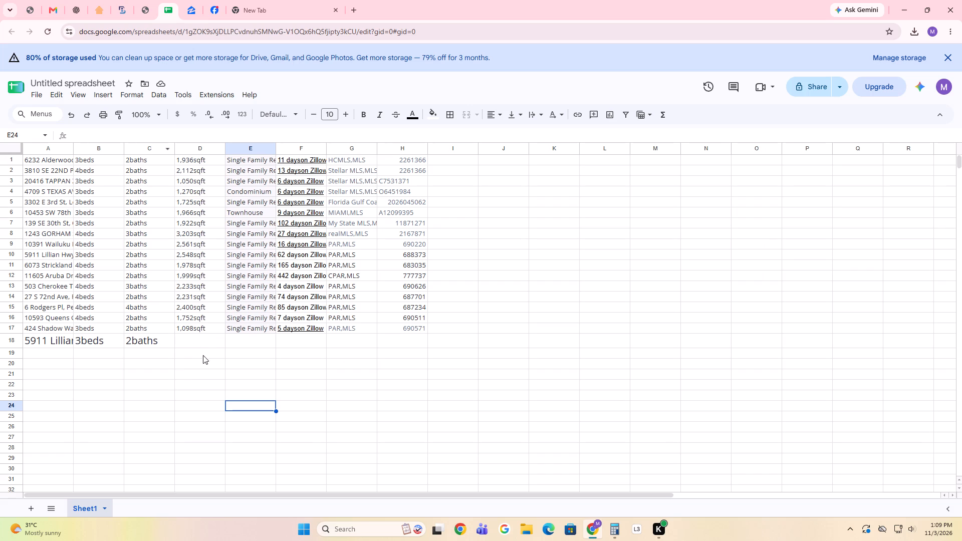
{"action": "left_click", "coordinate": [245, 343]}
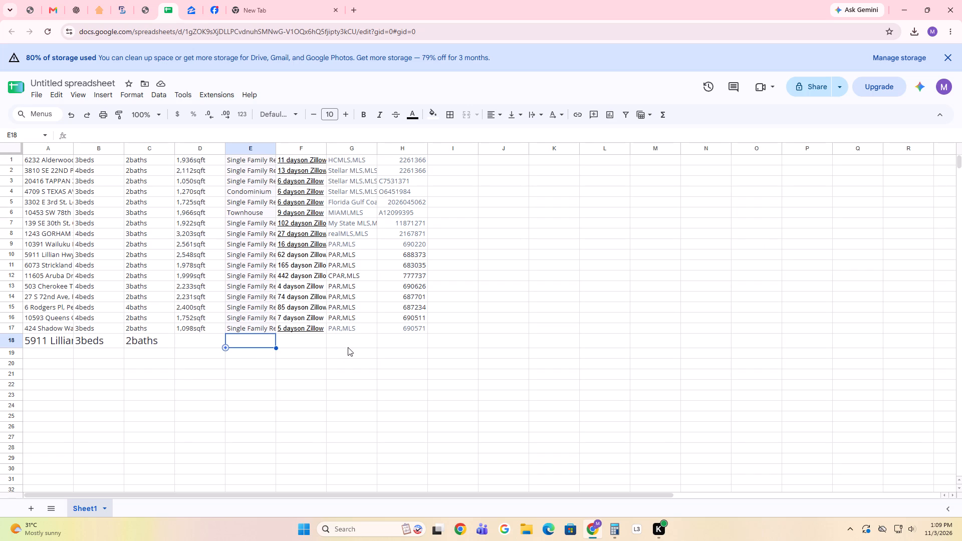
{"action": "key", "text": "ctrl+v"}
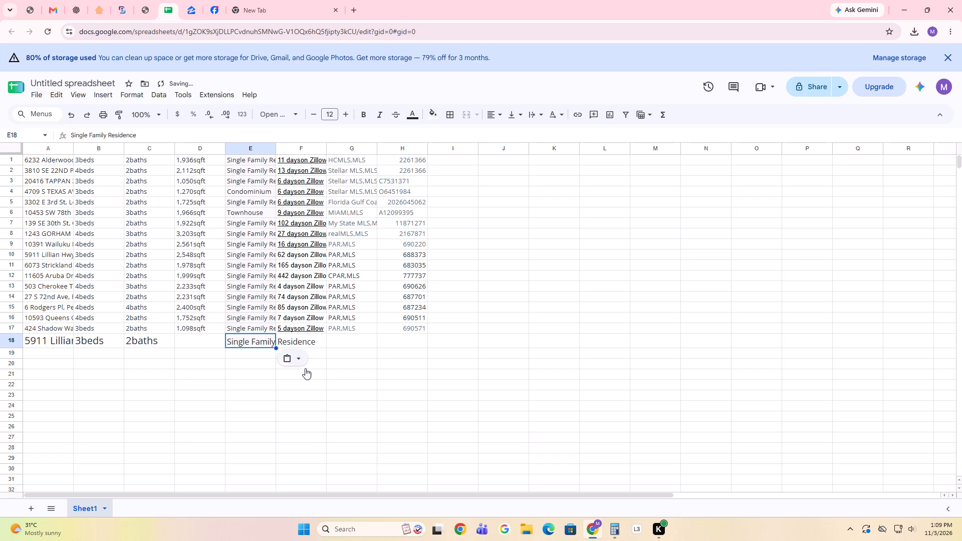
{"action": "left_click", "coordinate": [343, 411]}
Copy the listing's floor area, 2,548 sqft, from Zillow into cell D18 of the spreadsheet.
{"action": "left_click", "coordinate": [191, 11]}
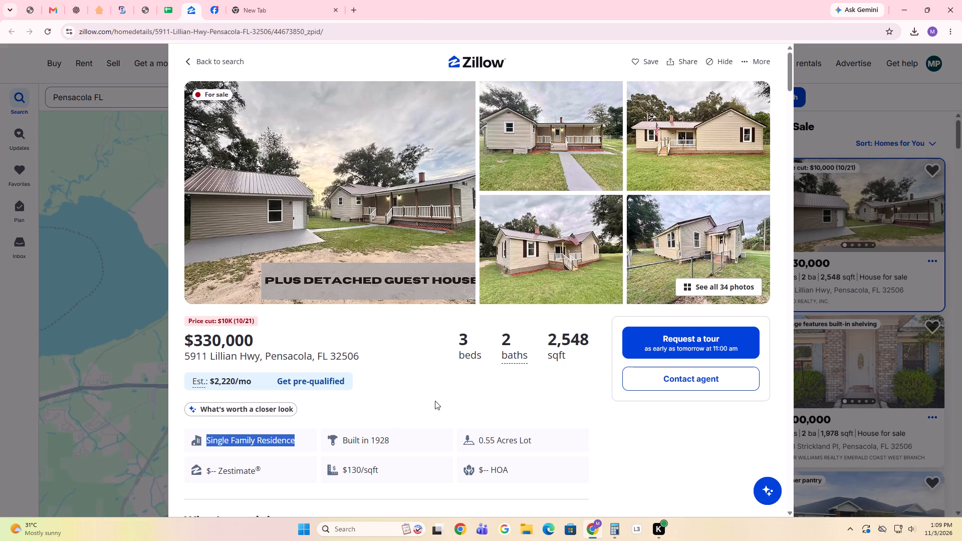
{"action": "left_click", "coordinate": [558, 369]}
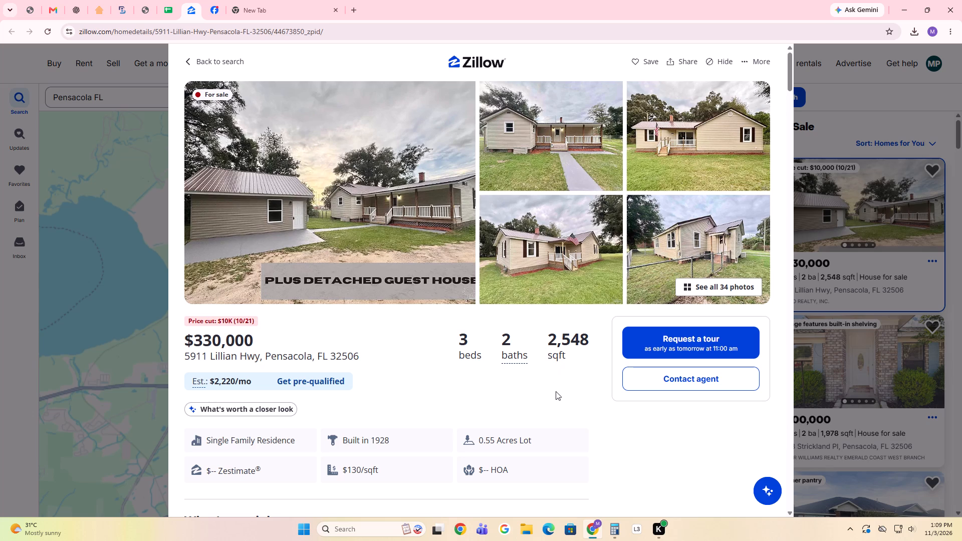
{"action": "left_click_drag", "start_coordinate": [544, 338], "coordinate": [544, 337]}
{"action": "left_click_drag", "start_coordinate": [544, 337], "coordinate": [587, 367]}
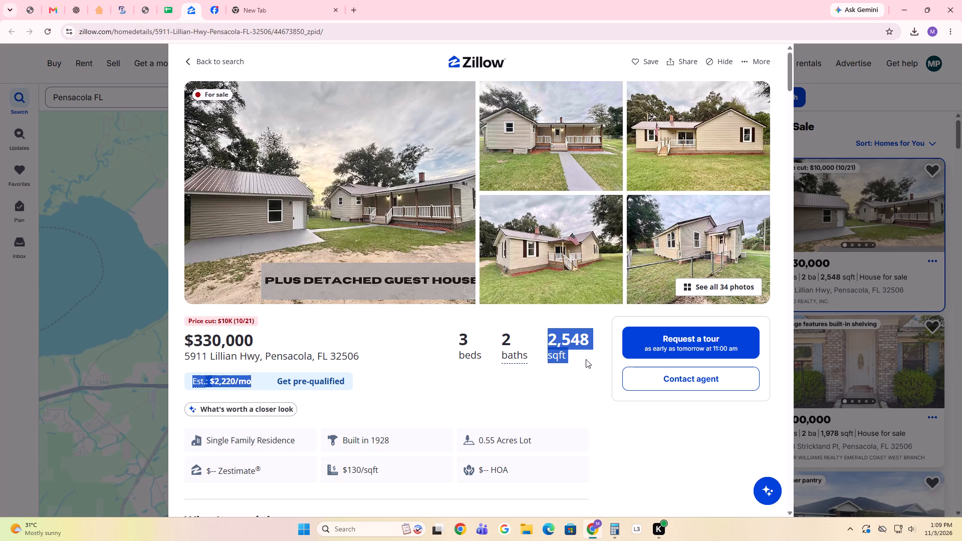
{"action": "left_click", "coordinate": [590, 356]}
{"action": "left_click_drag", "start_coordinate": [547, 337], "coordinate": [611, 344]}
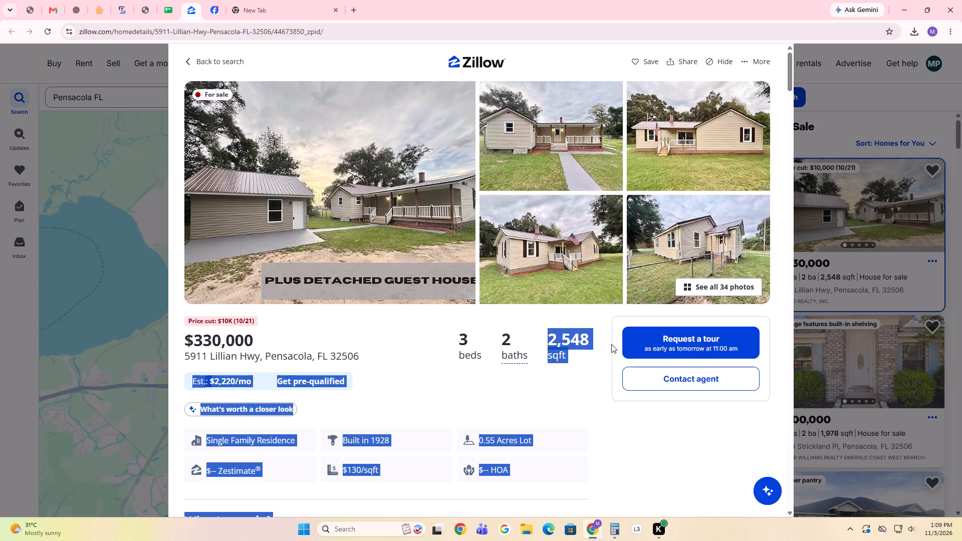
{"action": "left_click_drag", "start_coordinate": [611, 344], "coordinate": [600, 358]}
{"action": "left_click", "coordinate": [598, 366]}
{"action": "left_click", "coordinate": [593, 373]}
{"action": "left_click", "coordinate": [563, 397]}
{"action": "left_click", "coordinate": [570, 385]}
{"action": "left_click", "coordinate": [573, 378]}
{"action": "left_click_drag", "start_coordinate": [541, 334], "coordinate": [578, 339]}
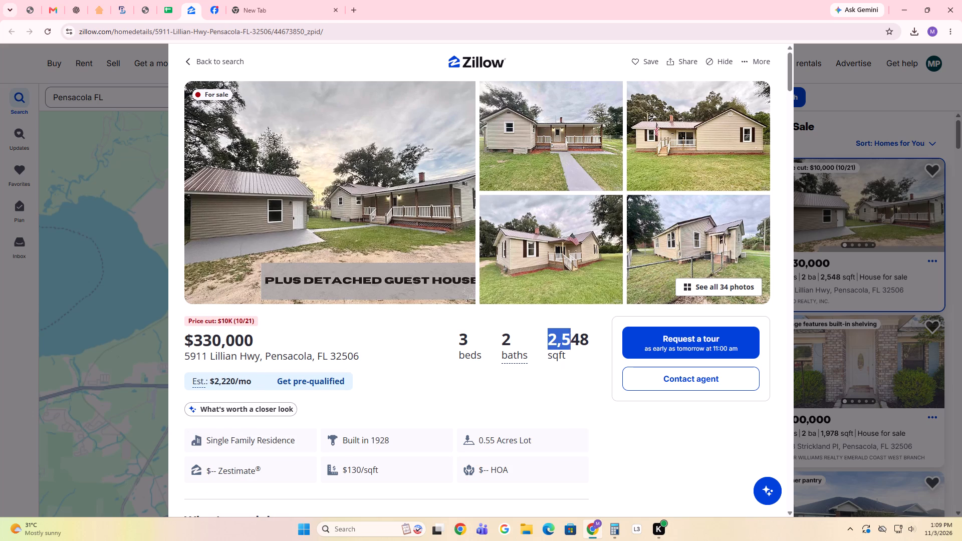
{"action": "left_click_drag", "start_coordinate": [578, 339], "coordinate": [593, 371]}
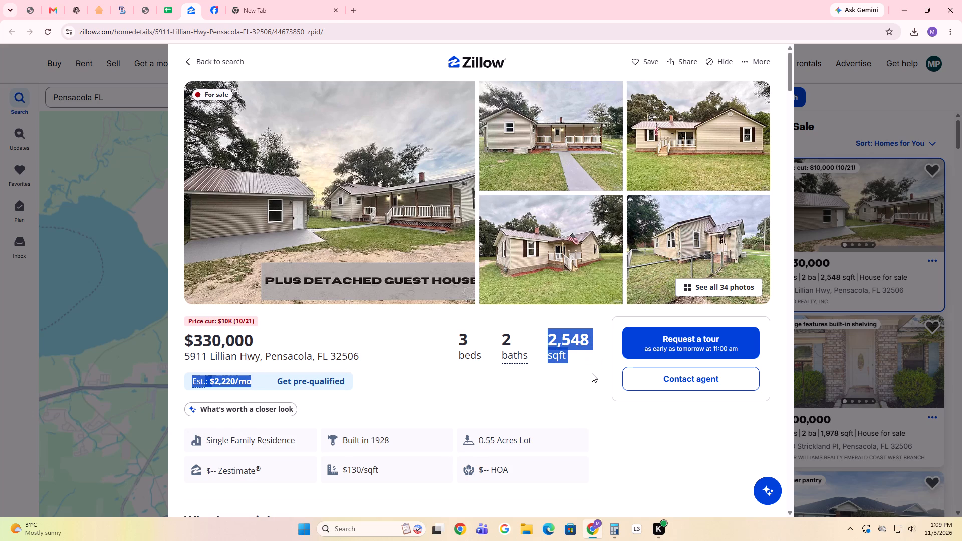
{"action": "key", "text": "ctrl+c"}
{"action": "left_click", "coordinate": [166, 10]}
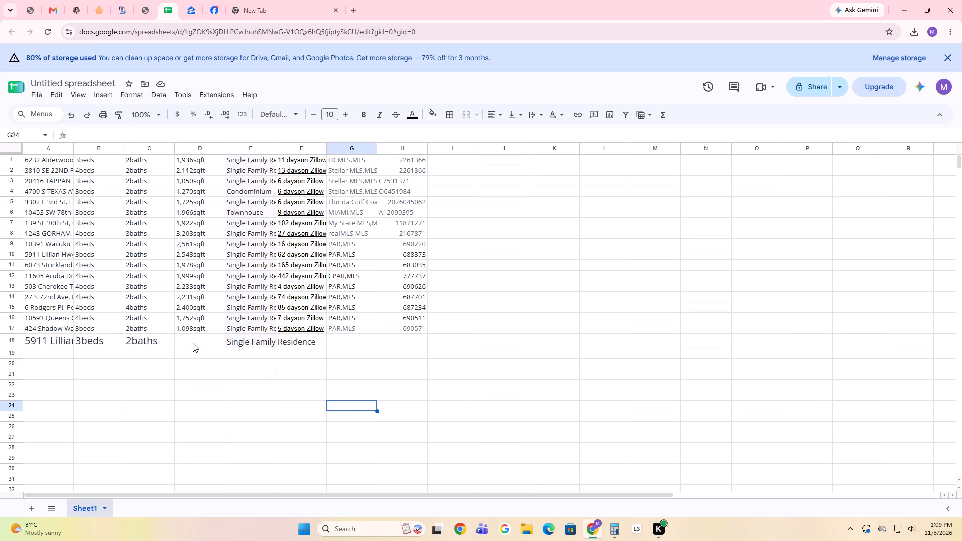
{"action": "left_click", "coordinate": [193, 343]}
{"action": "key", "text": "ctrl+v"}
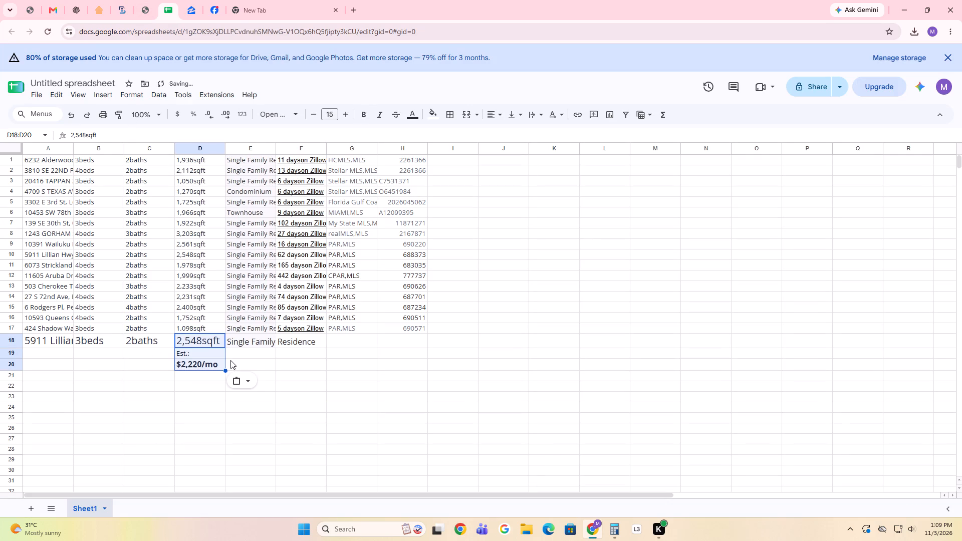
{"action": "left_click", "coordinate": [228, 367]}
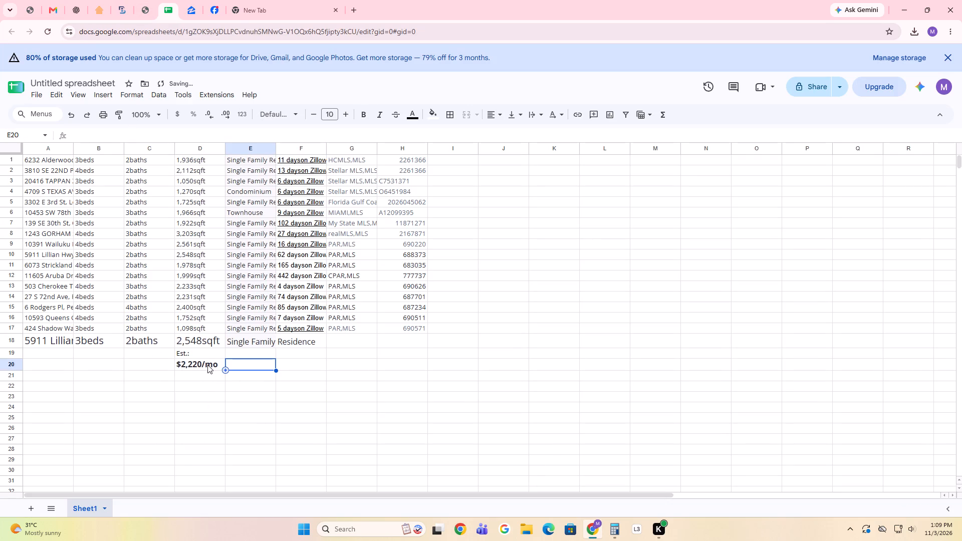
Clear the stray "Est.:" text pasted into cell D19, below the listing's floor area.
{"action": "double_click", "coordinate": [201, 350]}
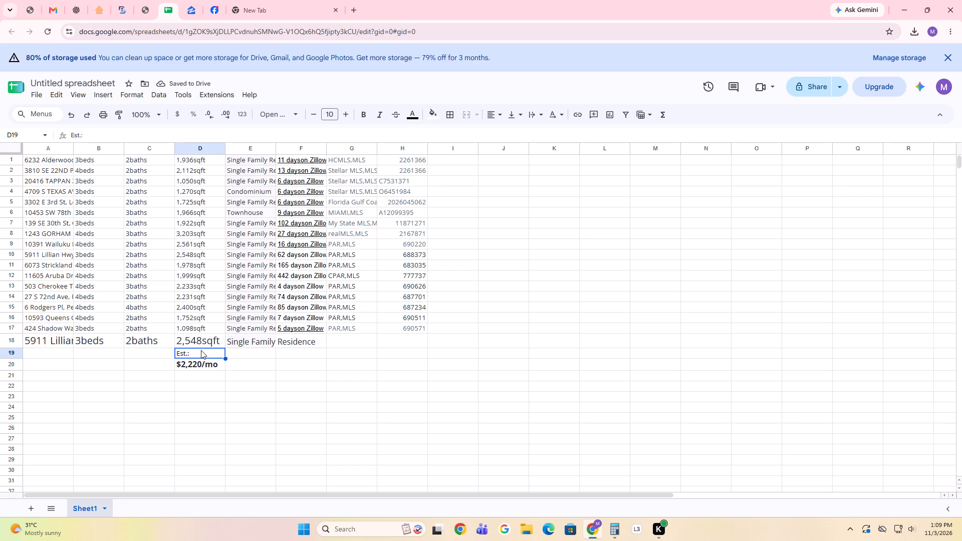
{"action": "key", "text": "BackSpace"}
{"action": "key", "text": "BackSpace"}
{"action": "key", "text": "BackSpace"}
{"action": "key", "text": "BackSpace"}
{"action": "key", "text": "BackSpace"}
{"action": "key", "text": "BackSpace"}
{"action": "key", "text": "BackSpace"}
{"action": "key", "text": "BackSpace"}
{"action": "key", "text": "BackSpace"}
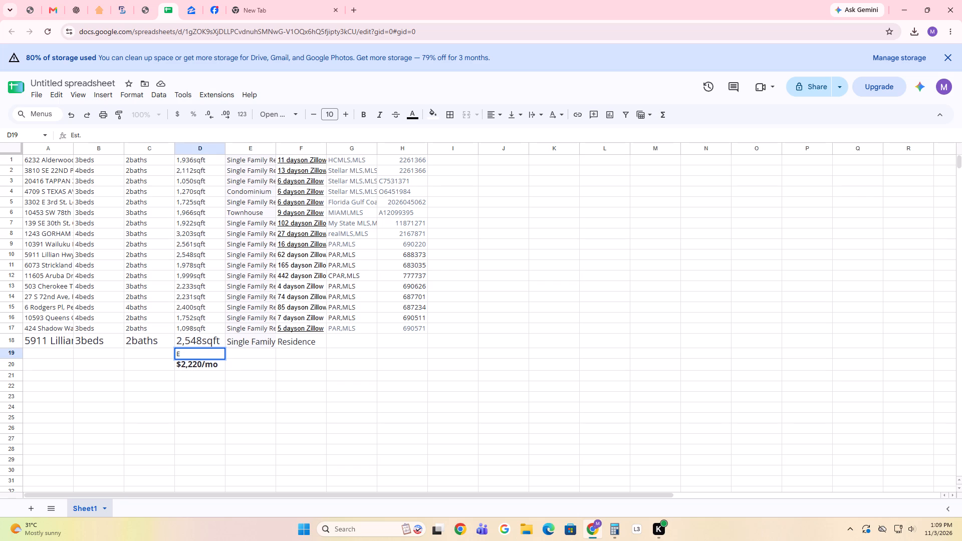
Clear the stray monthly payment estimate, $2,220/mo, from cell D20.
{"action": "double_click", "coordinate": [217, 367]}
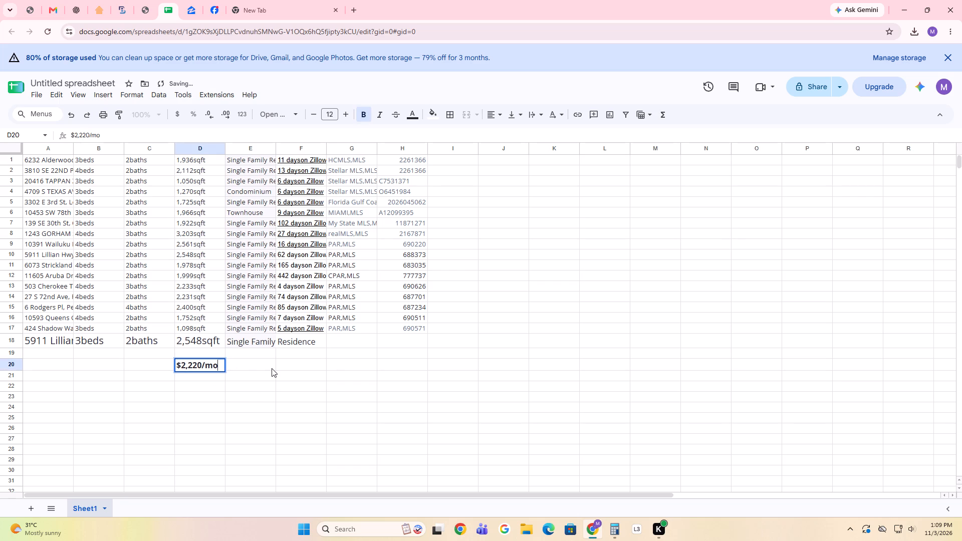
{"action": "key", "text": "BackSpace"}
{"action": "key", "text": "BackSpace"}
{"action": "key", "text": "BackSpace"}
{"action": "key", "text": "BackSpace"}
{"action": "key", "text": "BackSpace"}
{"action": "key", "text": "BackSpace"}
{"action": "key", "text": "BackSpace"}
{"action": "key", "text": "BackSpace"}
{"action": "key", "text": "BackSpace"}
{"action": "key", "text": "BackSpace"}
{"action": "key", "text": "BackSpace"}
{"action": "key", "text": "BackSpace"}
{"action": "key", "text": "BackSpace"}
{"action": "key", "text": "BackSpace"}
{"action": "key", "text": "BackSpace"}
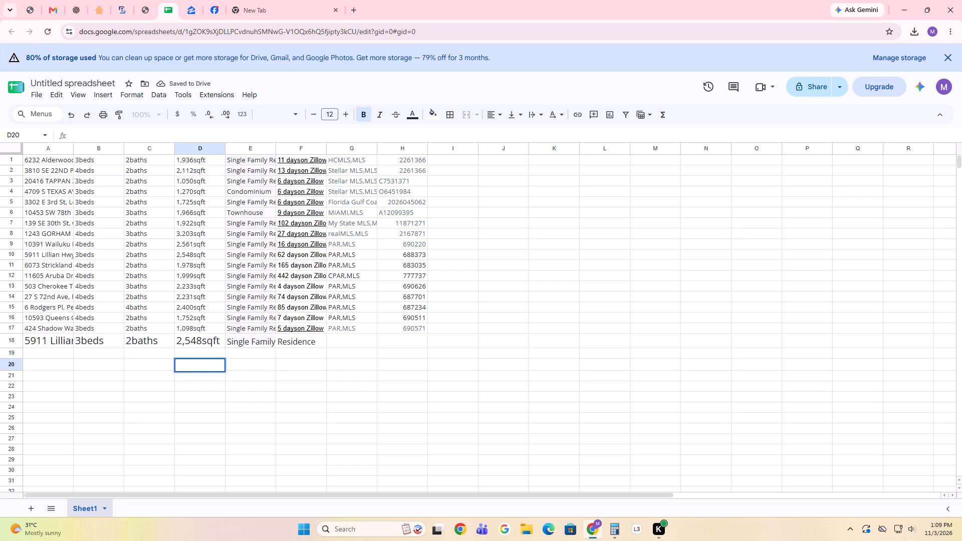
{"action": "left_click", "coordinate": [259, 384]}
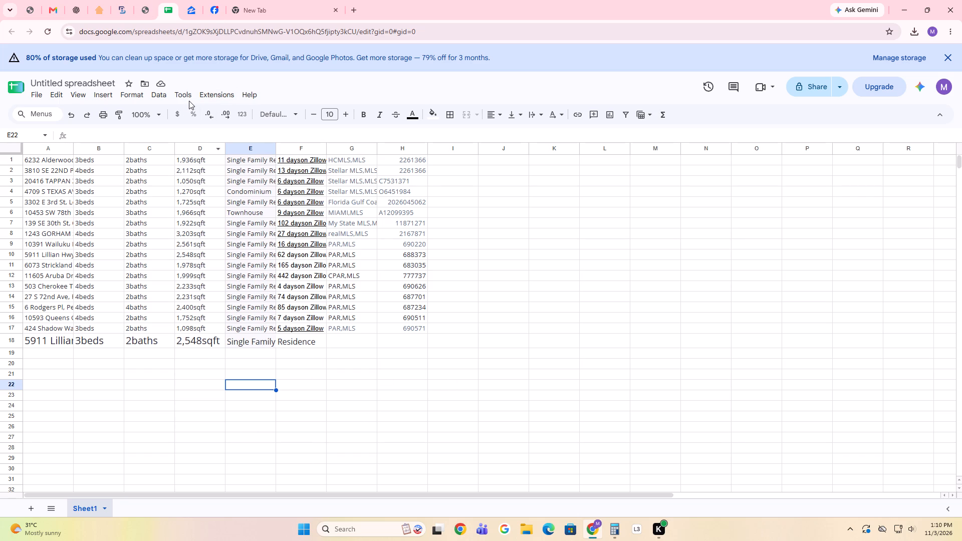
Copy the listing's time on market, 62 days on Zillow, from Zillow into cell F18 of the spreadsheet.
{"action": "left_click", "coordinate": [193, 11]}
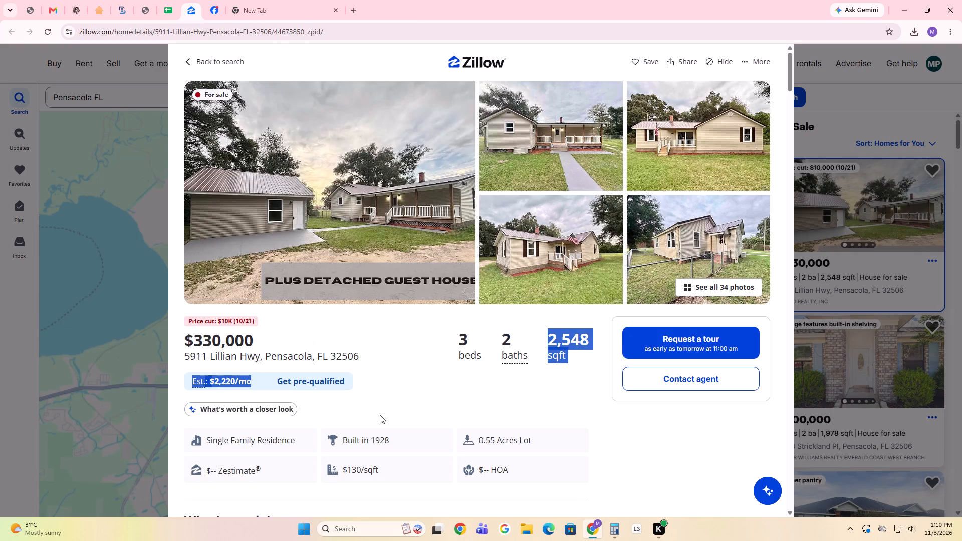
{"action": "scroll", "coordinate": [425, 405], "scroll_direction": "down", "scroll_amount": 1}
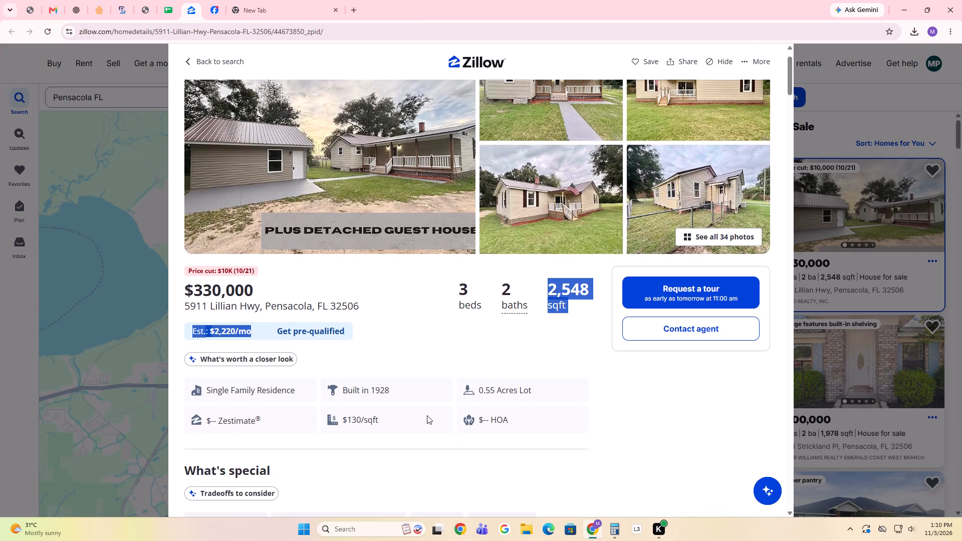
{"action": "left_click", "coordinate": [603, 343]}
{"action": "scroll", "coordinate": [587, 401], "scroll_direction": "down", "scroll_amount": 3}
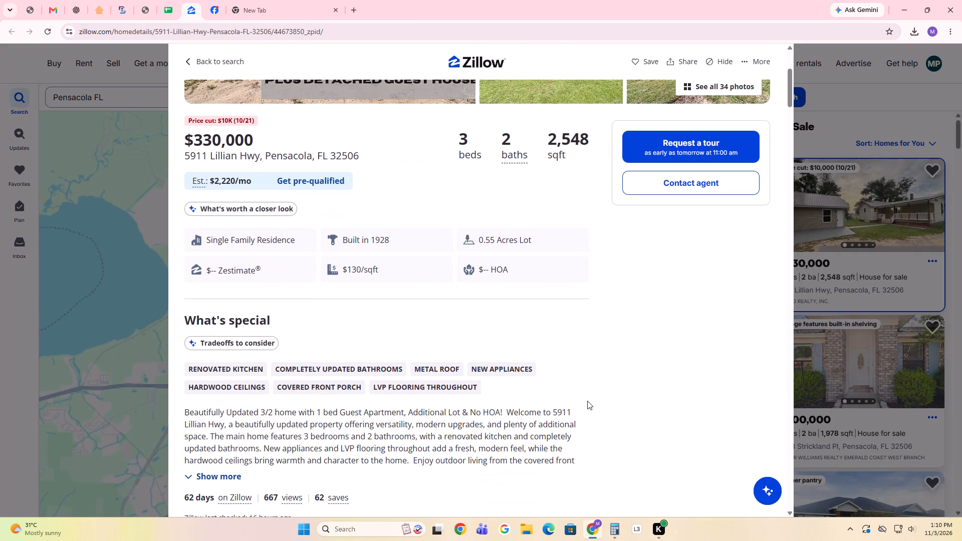
{"action": "scroll", "coordinate": [587, 401], "scroll_direction": "down", "scroll_amount": 2}
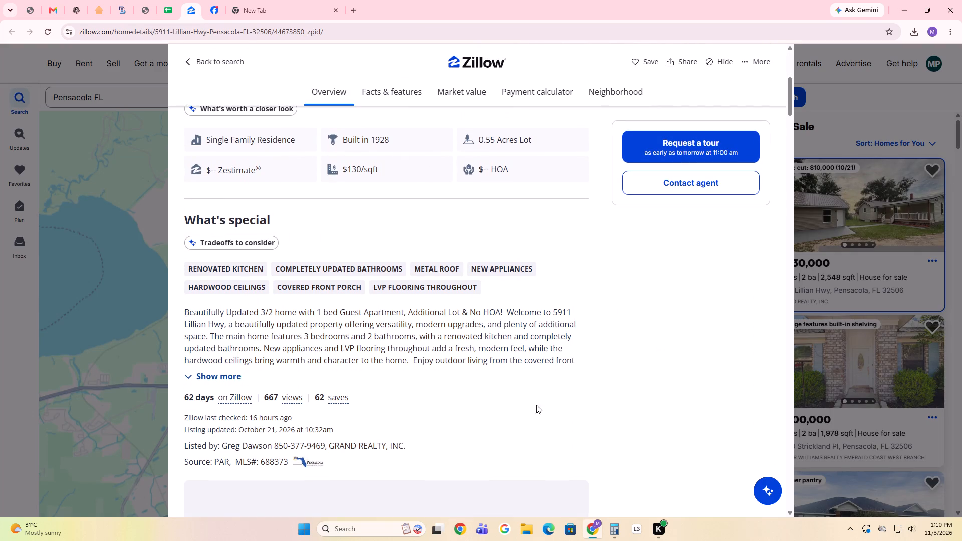
{"action": "left_click_drag", "start_coordinate": [181, 395], "coordinate": [200, 394]}
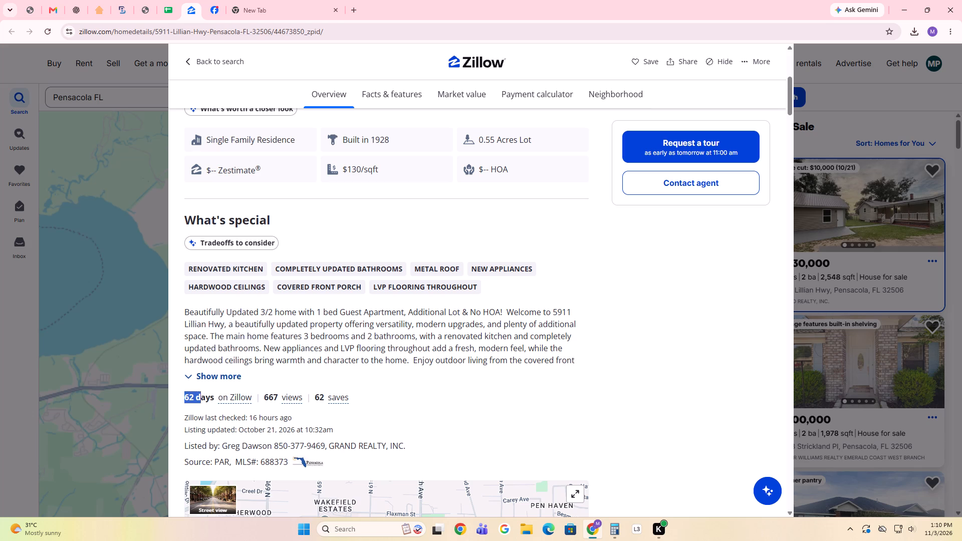
{"action": "left_click_drag", "start_coordinate": [200, 394], "coordinate": [249, 404]}
{"action": "left_click", "coordinate": [249, 404]}
{"action": "left_click", "coordinate": [377, 409]}
{"action": "left_click_drag", "start_coordinate": [182, 397], "coordinate": [253, 402]}
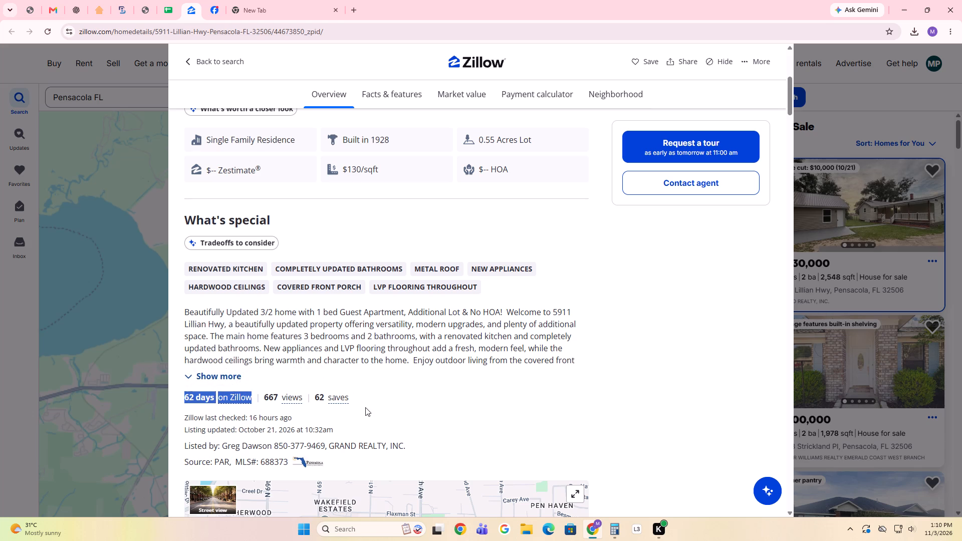
{"action": "key", "text": "ctrl+c"}
{"action": "left_click", "coordinate": [173, 7]}
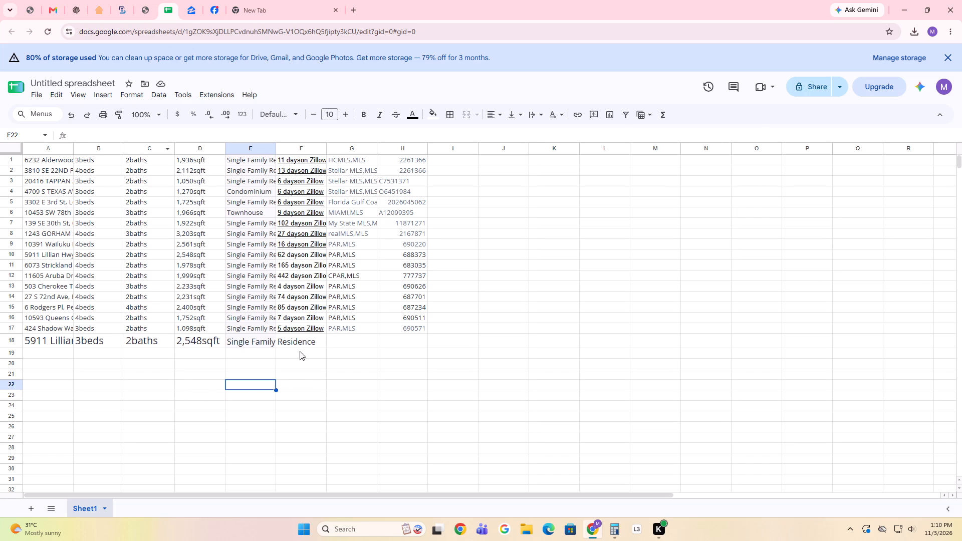
{"action": "left_click", "coordinate": [299, 337]}
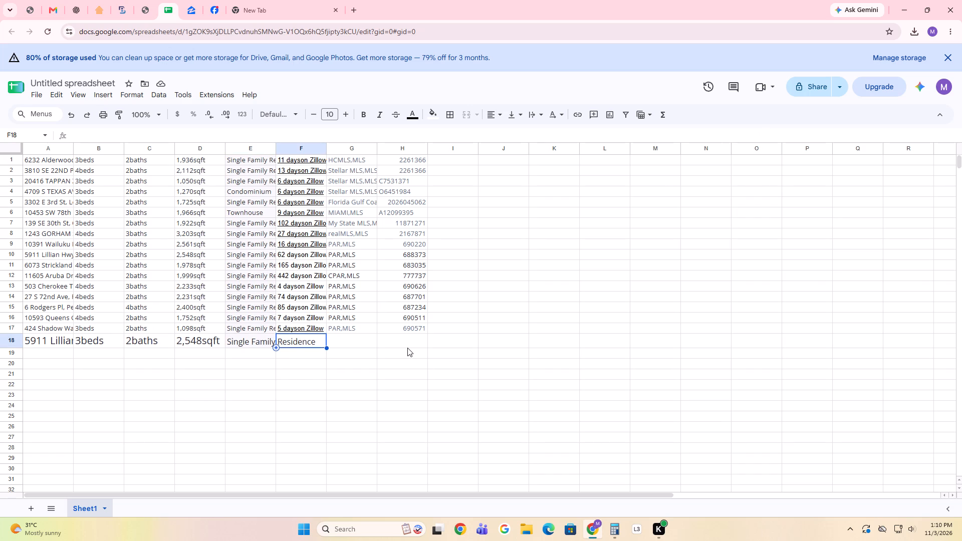
{"action": "key", "text": "ctrl+v"}
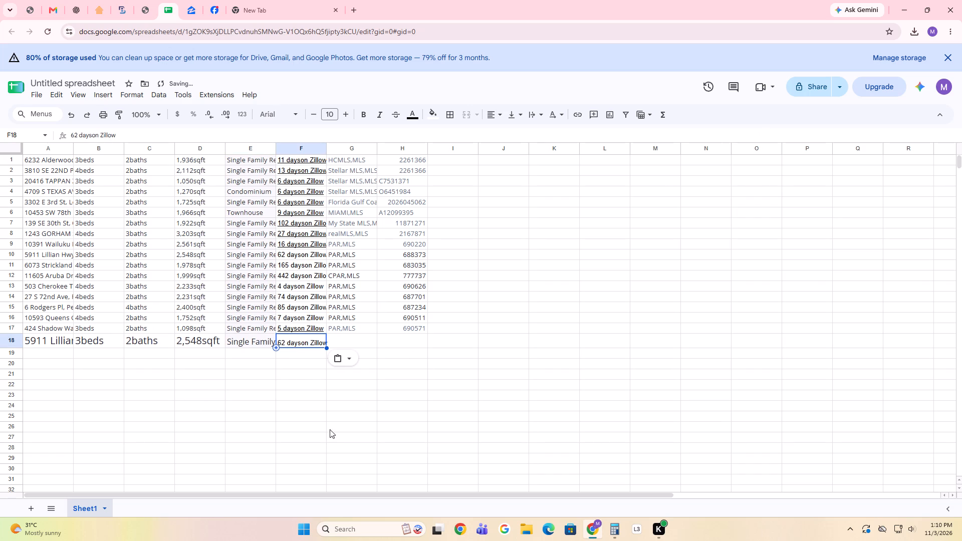
{"action": "left_click", "coordinate": [400, 412]}
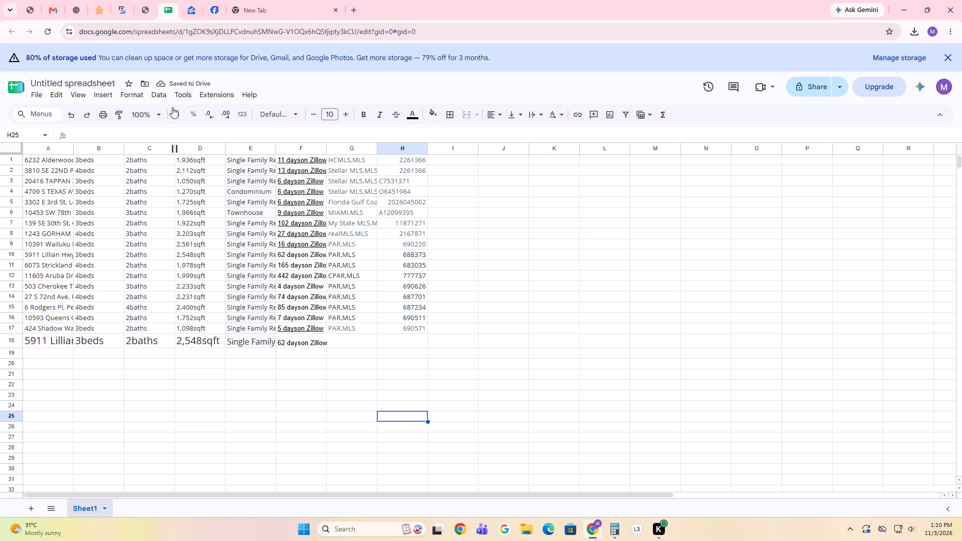
Copy the listing's source text, "PAR, MLS", from Zillow into cell G18 of the spreadsheet.
{"action": "left_click", "coordinate": [196, 11]}
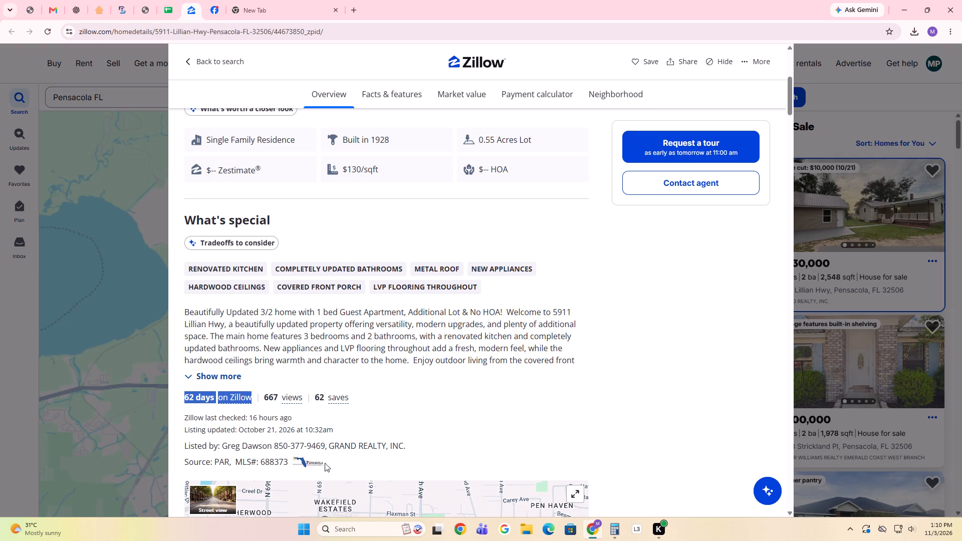
{"action": "left_click", "coordinate": [482, 423]}
{"action": "scroll", "coordinate": [464, 446], "scroll_direction": "down", "scroll_amount": 2}
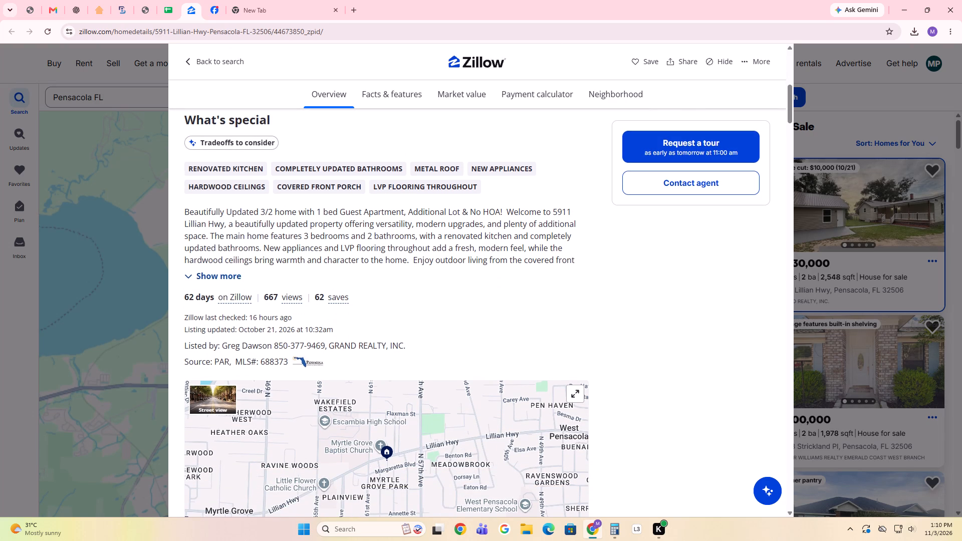
{"action": "left_click_drag", "start_coordinate": [213, 361], "coordinate": [254, 361]}
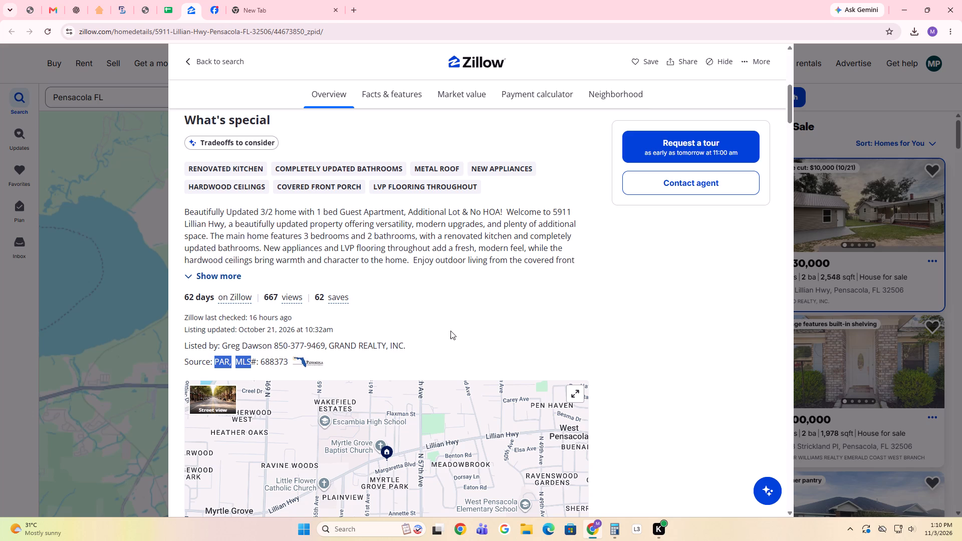
{"action": "key", "text": "ctrl+c"}
{"action": "left_click", "coordinate": [164, 14]}
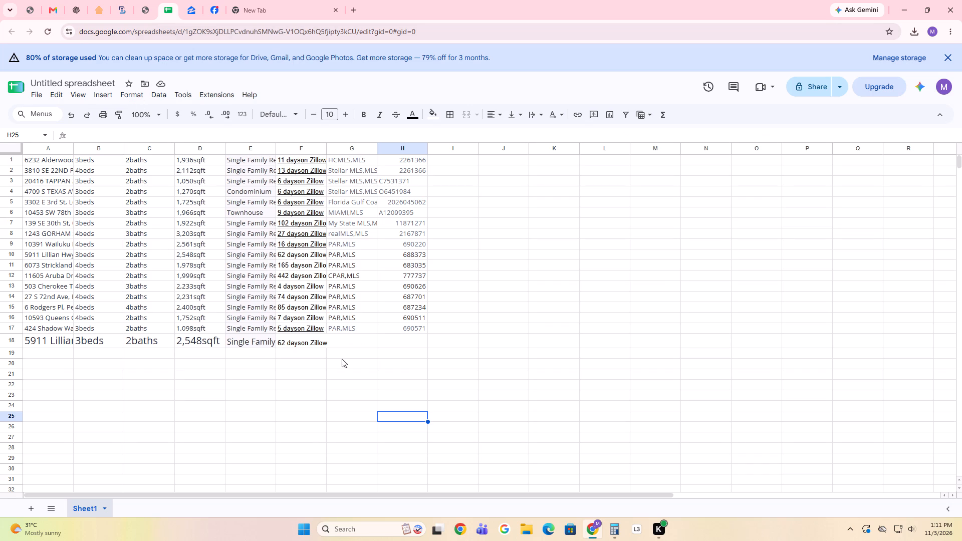
{"action": "left_click", "coordinate": [340, 342]}
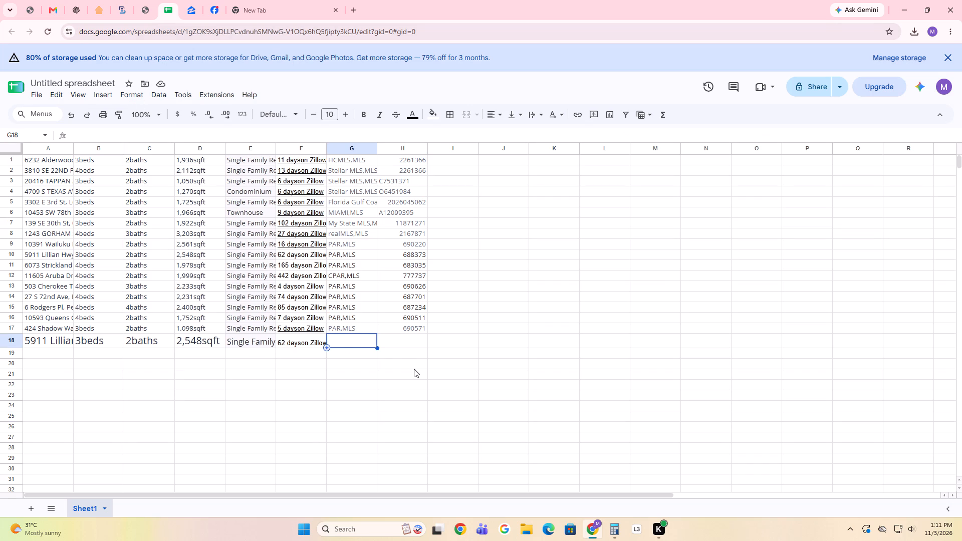
{"action": "key", "text": "ctrl+v"}
{"action": "left_click", "coordinate": [395, 402]}
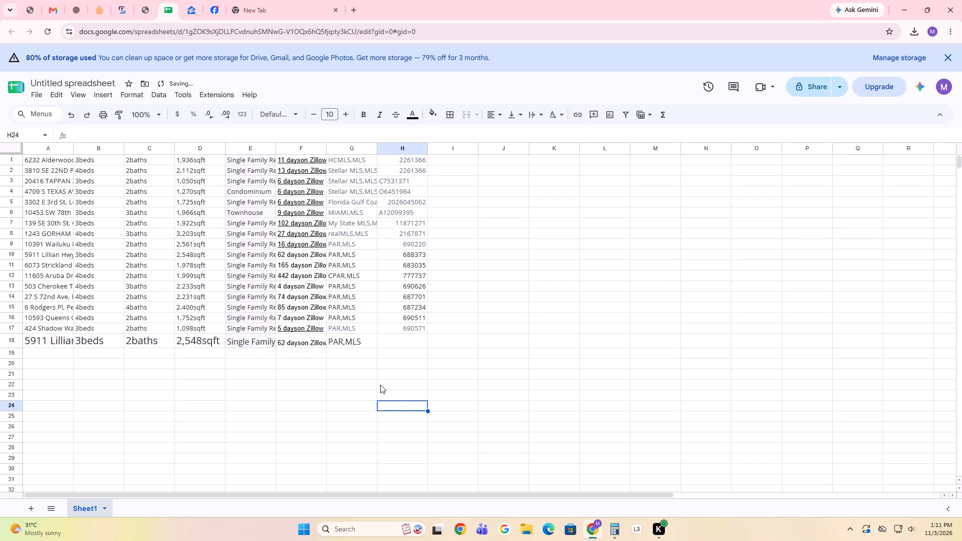
Copy the listing's MLS number, 688373, from Zillow into cell H18 of the spreadsheet.
{"action": "left_click", "coordinate": [194, 17]}
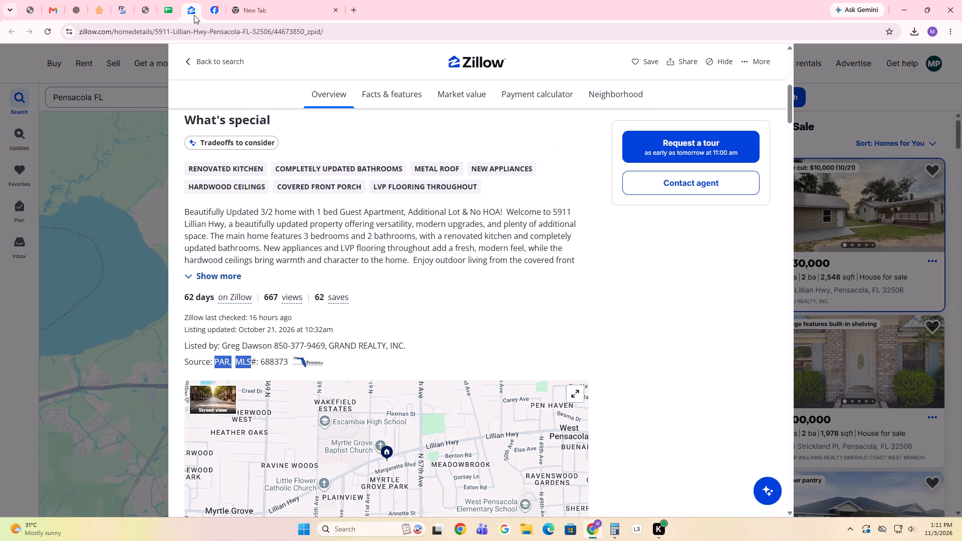
{"action": "left_click", "coordinate": [519, 352]}
{"action": "left_click_drag", "start_coordinate": [258, 360], "coordinate": [290, 358]}
{"action": "left_click", "coordinate": [290, 358]}
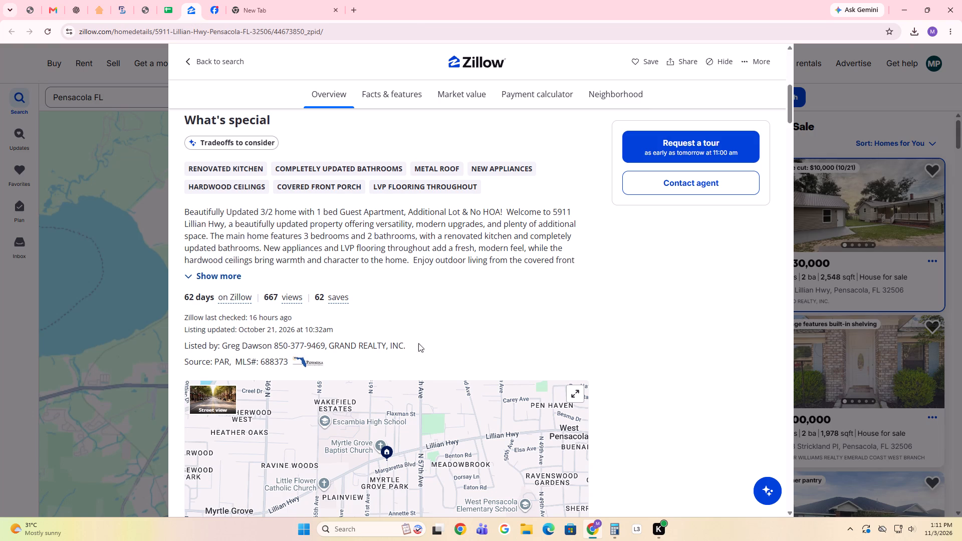
{"action": "left_click_drag", "start_coordinate": [261, 361], "coordinate": [289, 362]}
{"action": "left_click", "coordinate": [289, 362]}
{"action": "left_click", "coordinate": [460, 332]}
{"action": "left_click_drag", "start_coordinate": [259, 362], "coordinate": [305, 370]}
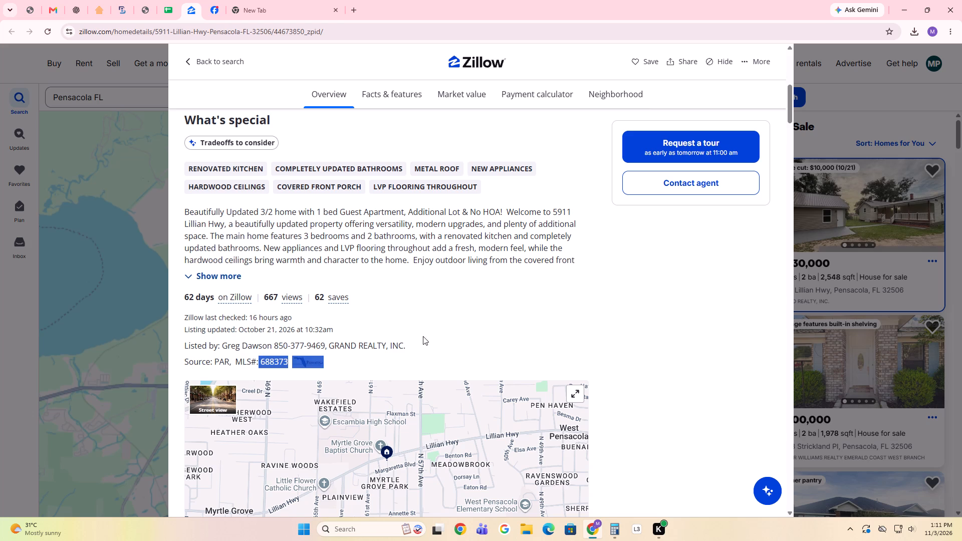
{"action": "left_click", "coordinate": [423, 336]}
{"action": "left_click_drag", "start_coordinate": [260, 361], "coordinate": [285, 361]}
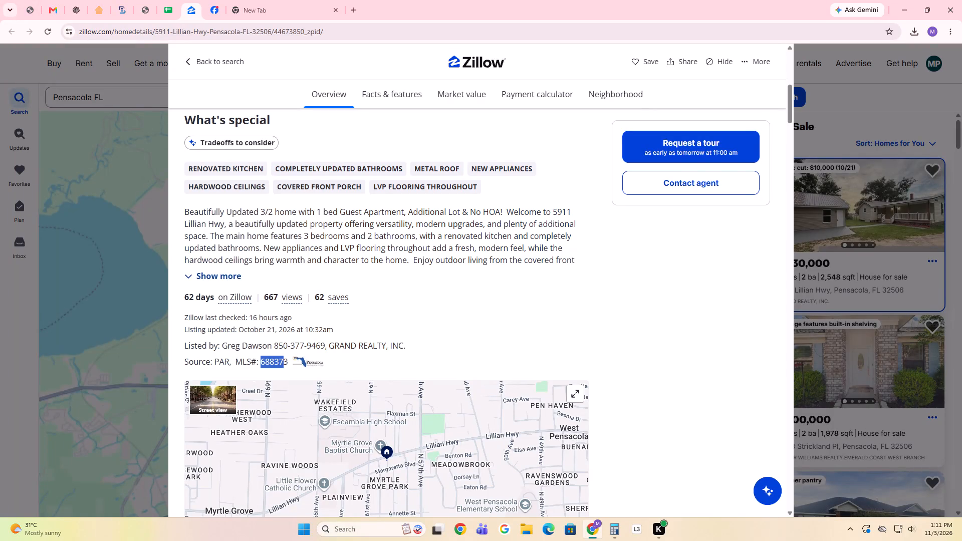
{"action": "left_click_drag", "start_coordinate": [285, 361], "coordinate": [287, 361]}
{"action": "key", "text": "ctrl+c"}
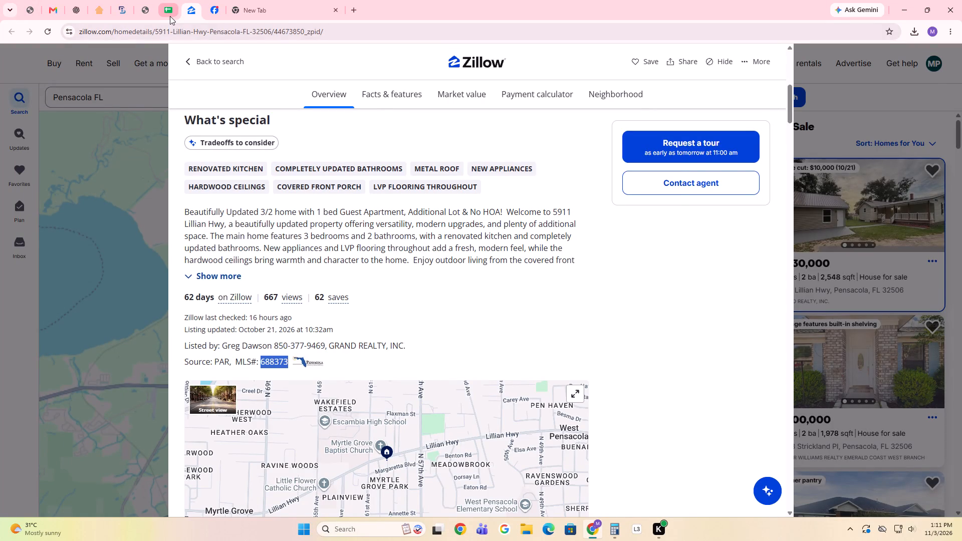
{"action": "left_click", "coordinate": [170, 16]}
{"action": "left_click", "coordinate": [395, 343]}
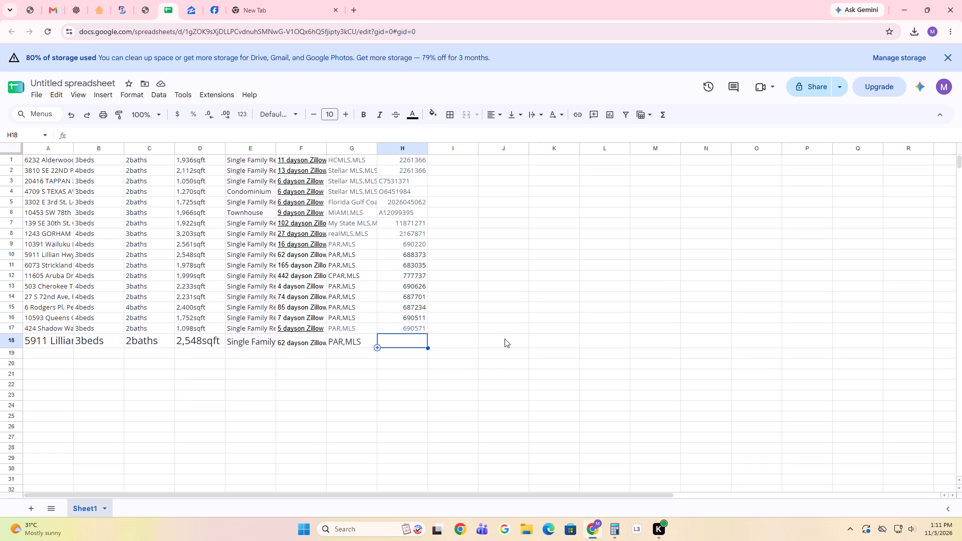
{"action": "key", "text": "ctrl+v"}
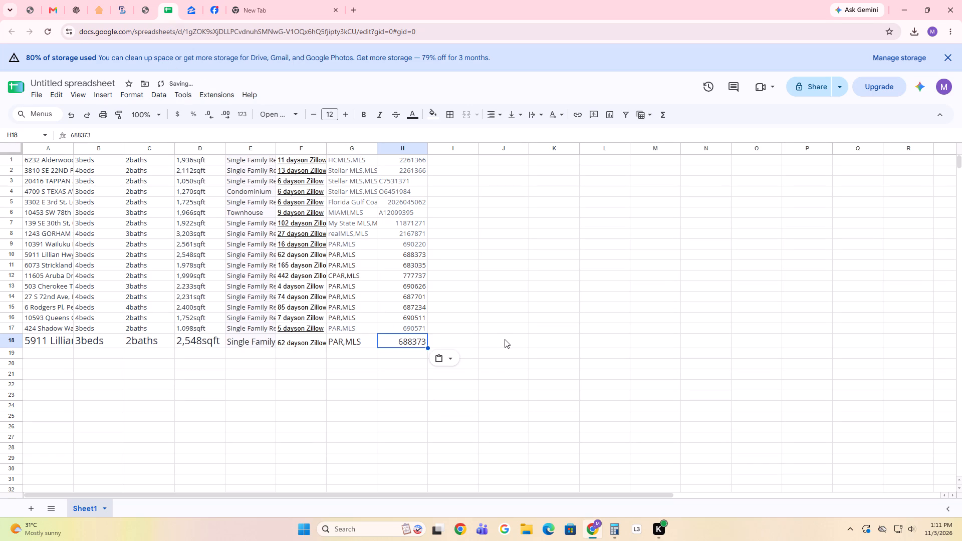
Close the Lillian Hwy listing on Zillow and return to the Pensacola search results.
{"action": "left_click", "coordinate": [460, 392]}
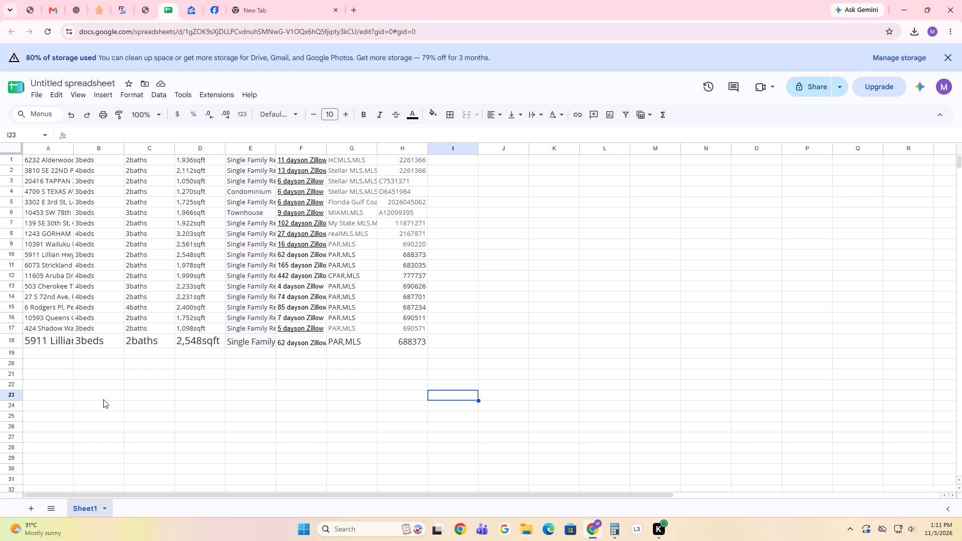
{"action": "left_click", "coordinate": [54, 352]}
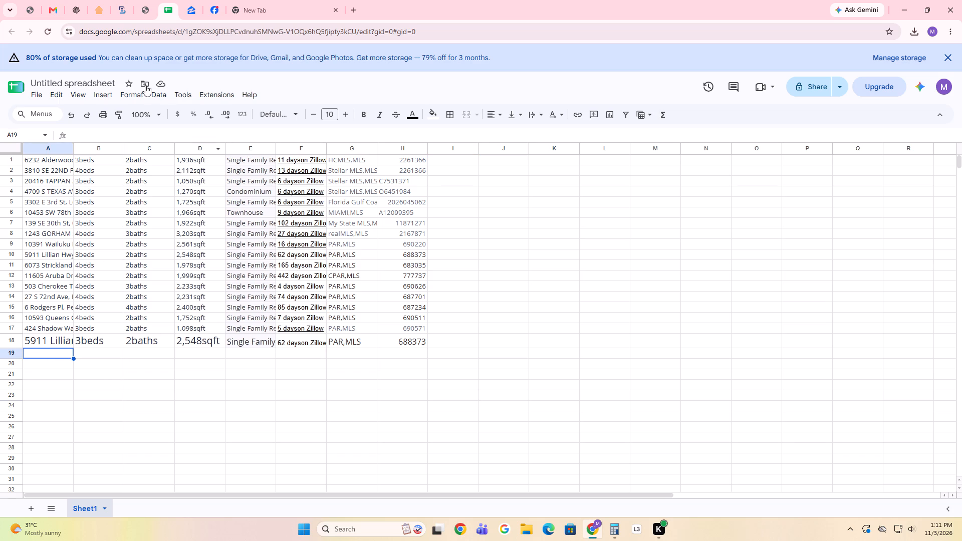
{"action": "left_click", "coordinate": [187, 13]}
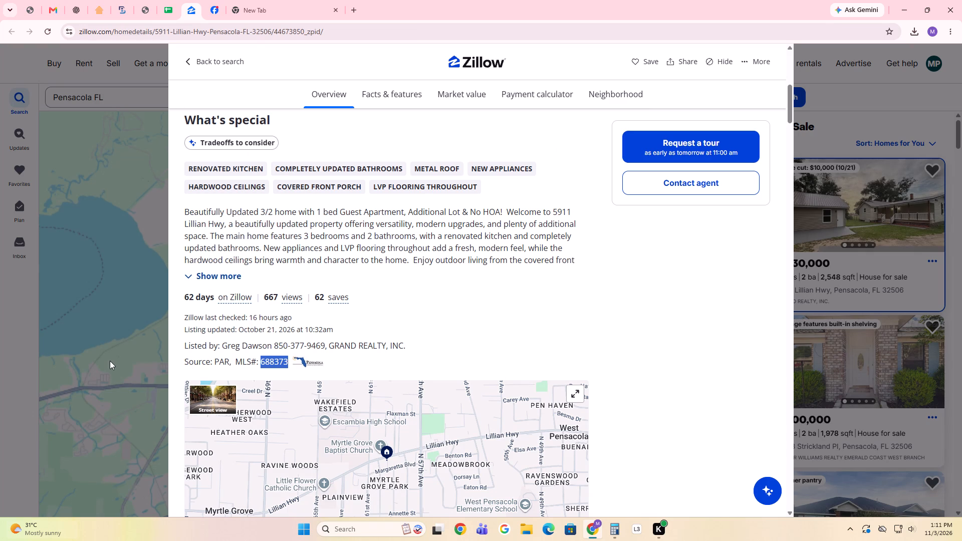
{"action": "scroll", "coordinate": [519, 308], "scroll_direction": "up", "scroll_amount": 8}
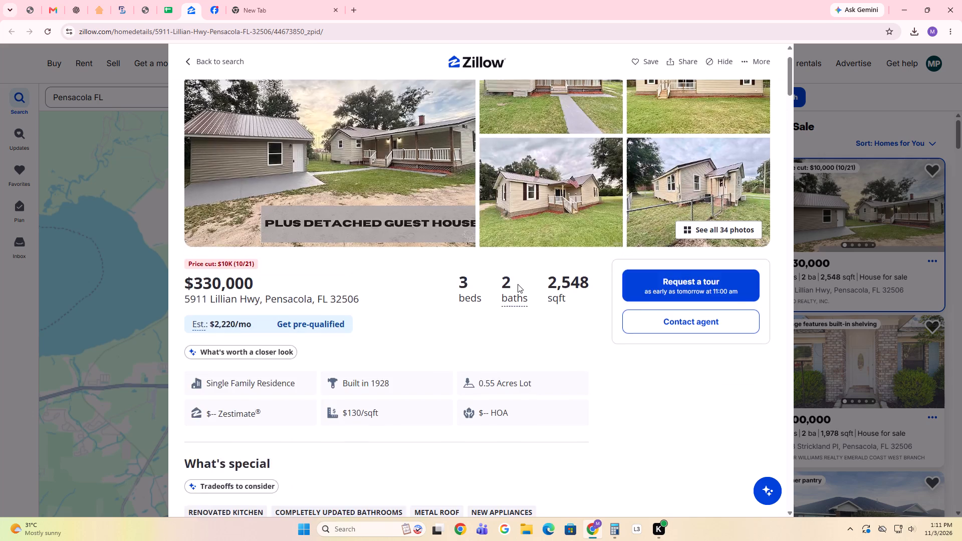
{"action": "scroll", "coordinate": [518, 284], "scroll_direction": "up", "scroll_amount": 4}
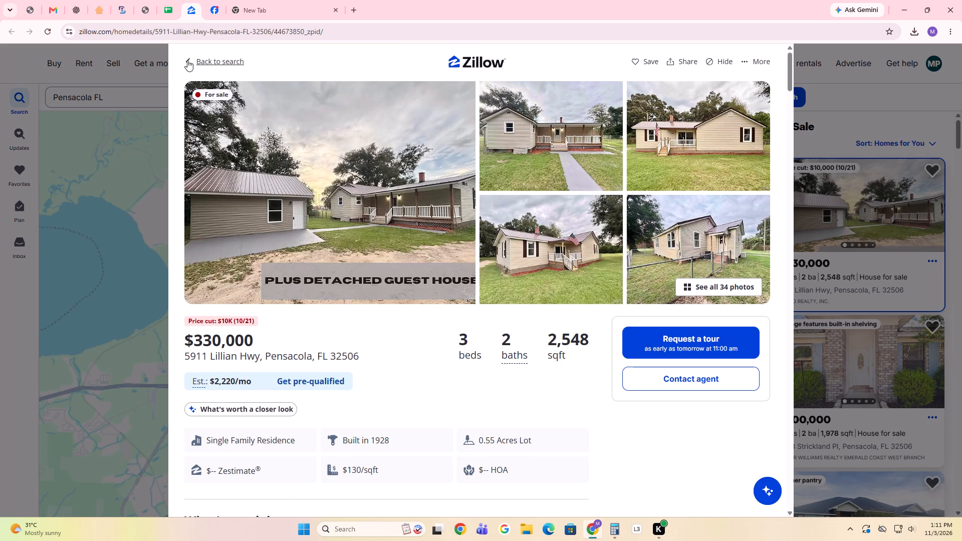
{"action": "left_click", "coordinate": [187, 60]}
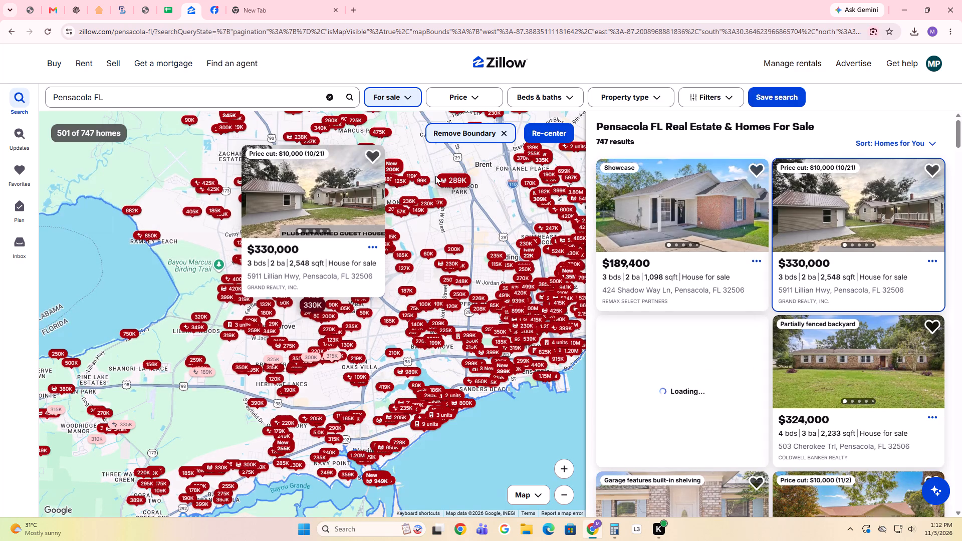
Open the Sanctuary new-construction community listing by D.R. Horton from the Zillow search results.
{"action": "left_click", "coordinate": [169, 13]}
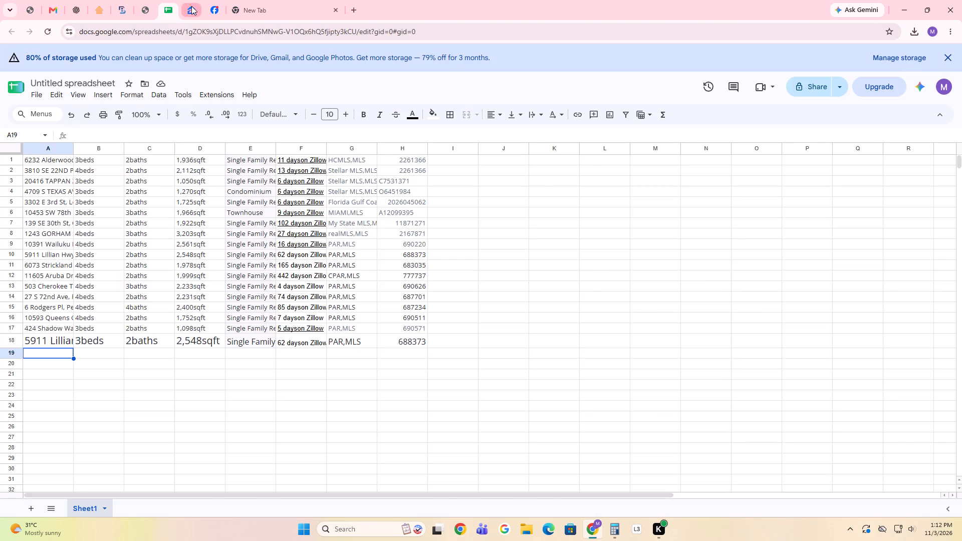
{"action": "left_click", "coordinate": [191, 6]}
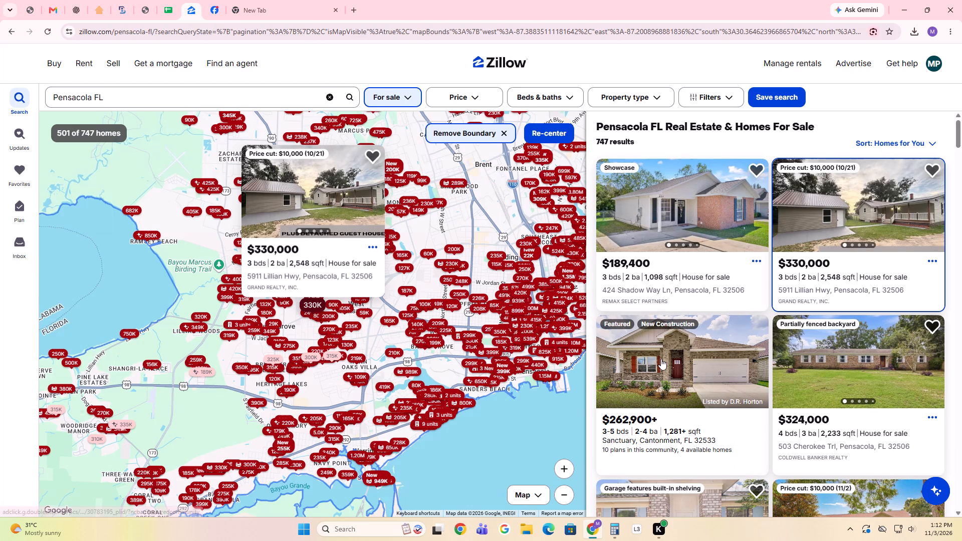
{"action": "left_click", "coordinate": [661, 359]}
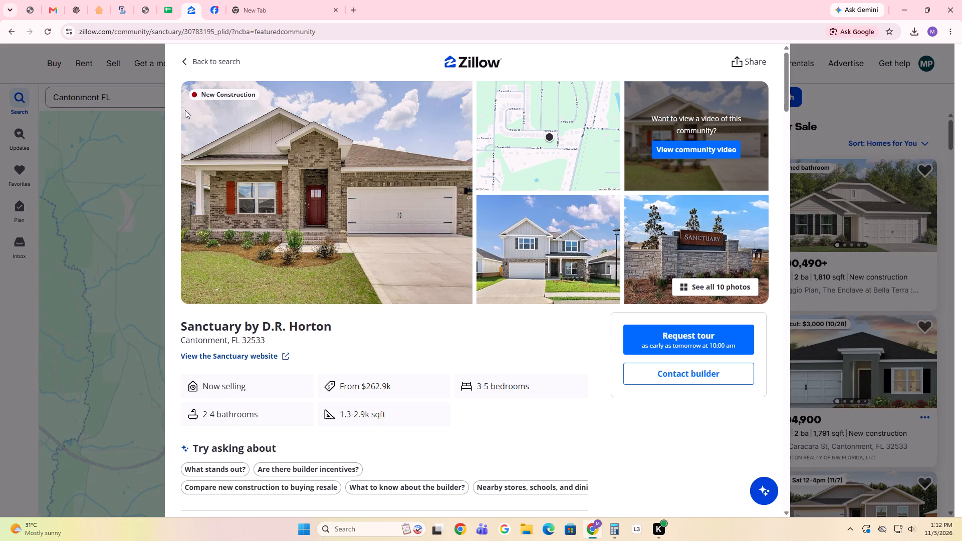
{"action": "left_click", "coordinate": [166, 8]}
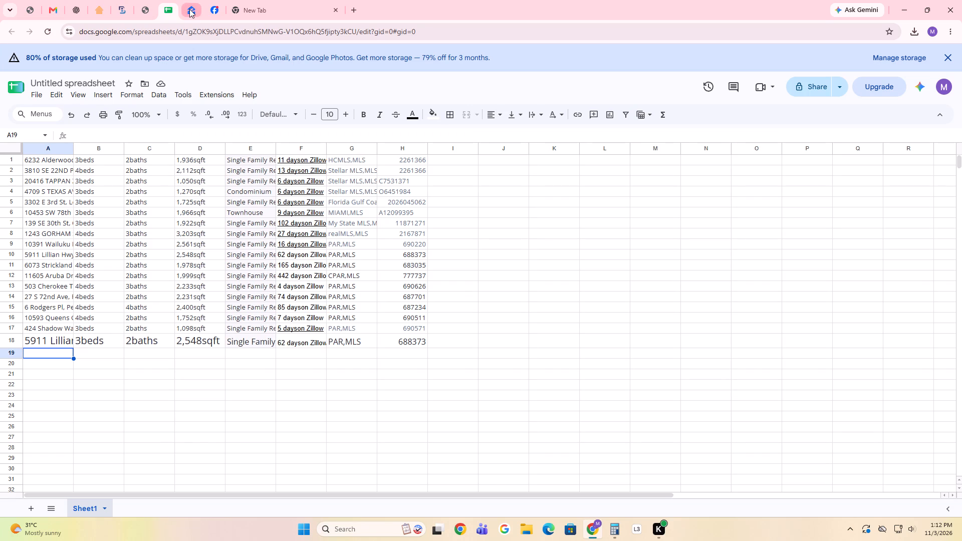
{"action": "left_click", "coordinate": [189, 9]}
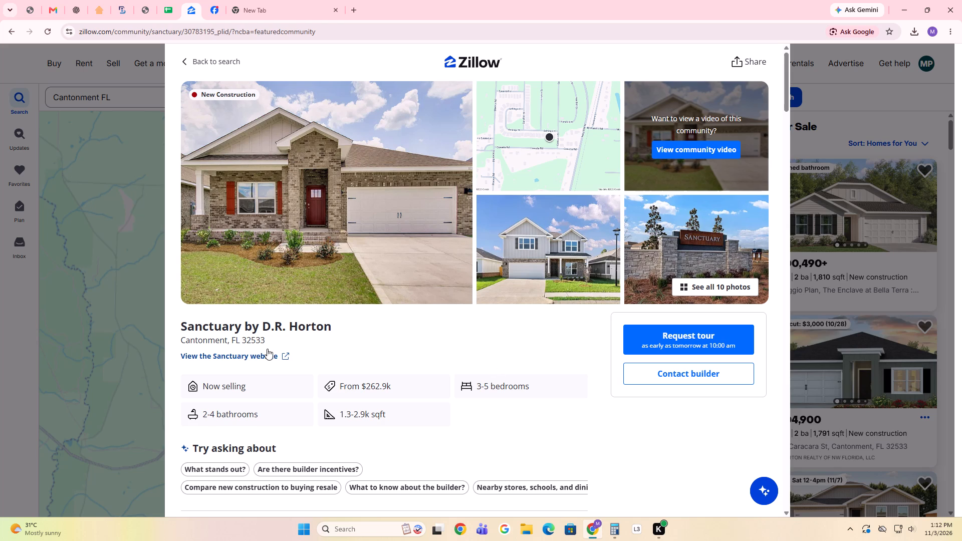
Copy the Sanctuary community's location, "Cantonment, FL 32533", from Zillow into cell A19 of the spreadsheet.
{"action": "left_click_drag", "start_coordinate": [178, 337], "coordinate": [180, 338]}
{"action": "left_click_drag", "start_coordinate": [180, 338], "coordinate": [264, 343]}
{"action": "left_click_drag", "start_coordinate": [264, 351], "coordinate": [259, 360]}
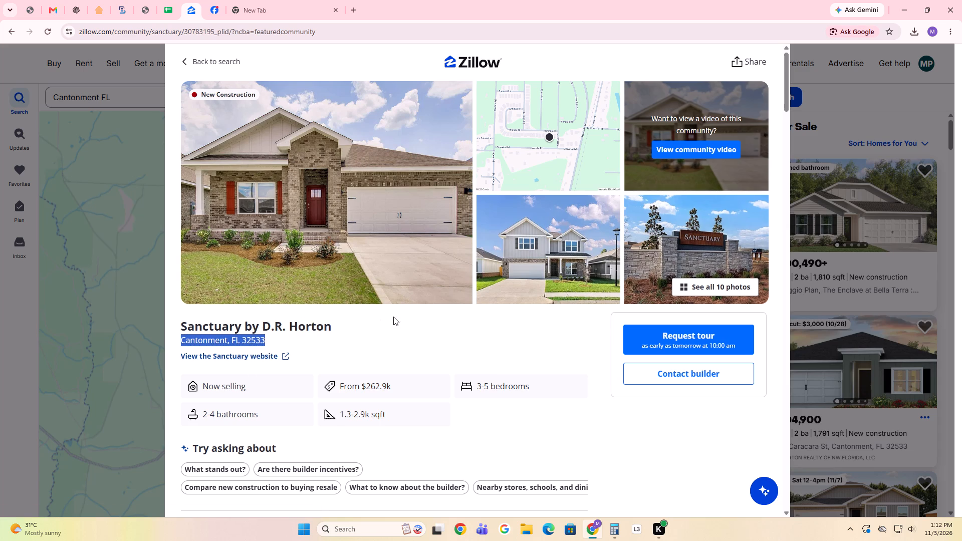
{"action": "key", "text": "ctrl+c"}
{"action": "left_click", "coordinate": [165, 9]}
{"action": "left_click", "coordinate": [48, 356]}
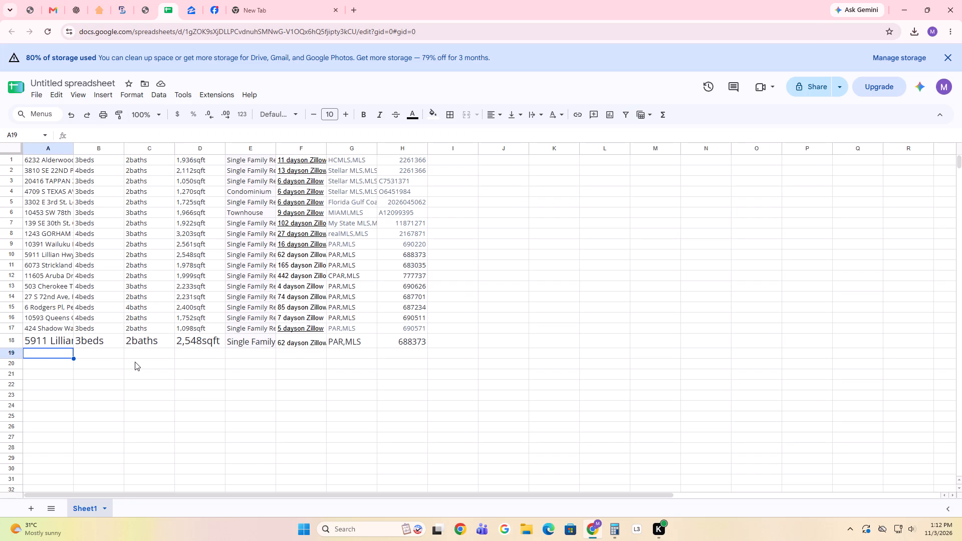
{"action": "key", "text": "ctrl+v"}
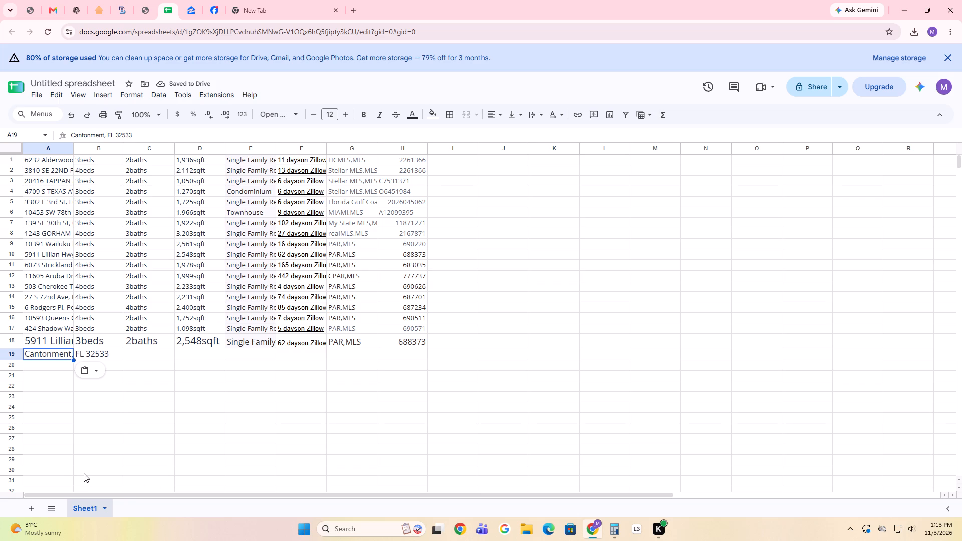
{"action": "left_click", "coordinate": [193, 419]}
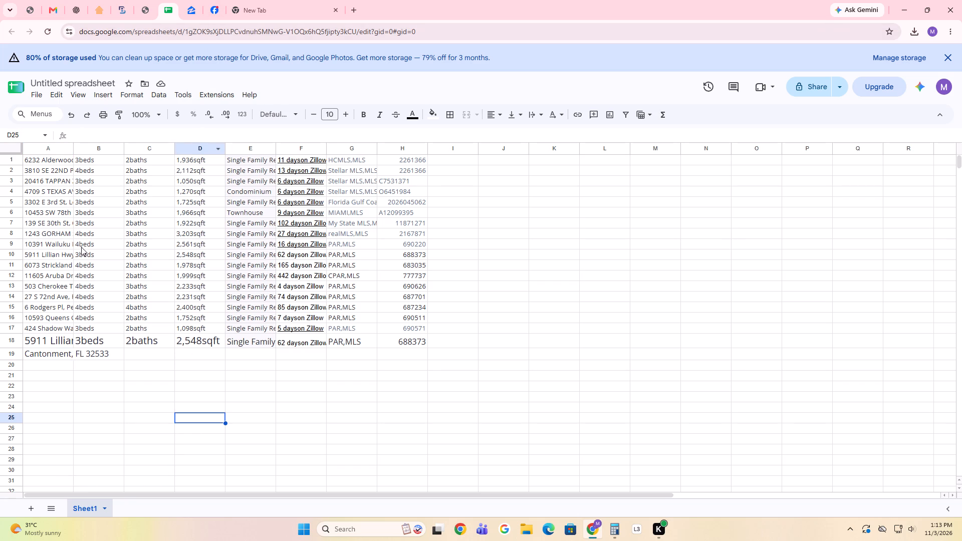
Look through the Sanctuary community page on Zillow, from the overview and available homes to the builder and neighborhood details.
{"action": "left_click", "coordinate": [198, 10]}
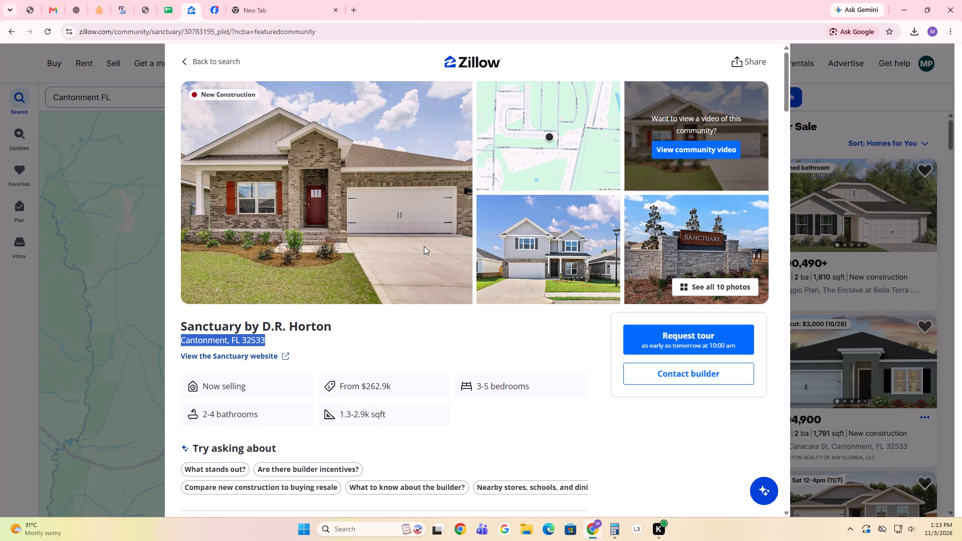
{"action": "scroll", "coordinate": [419, 245], "scroll_direction": "down", "scroll_amount": 3}
{"action": "left_click", "coordinate": [421, 186]}
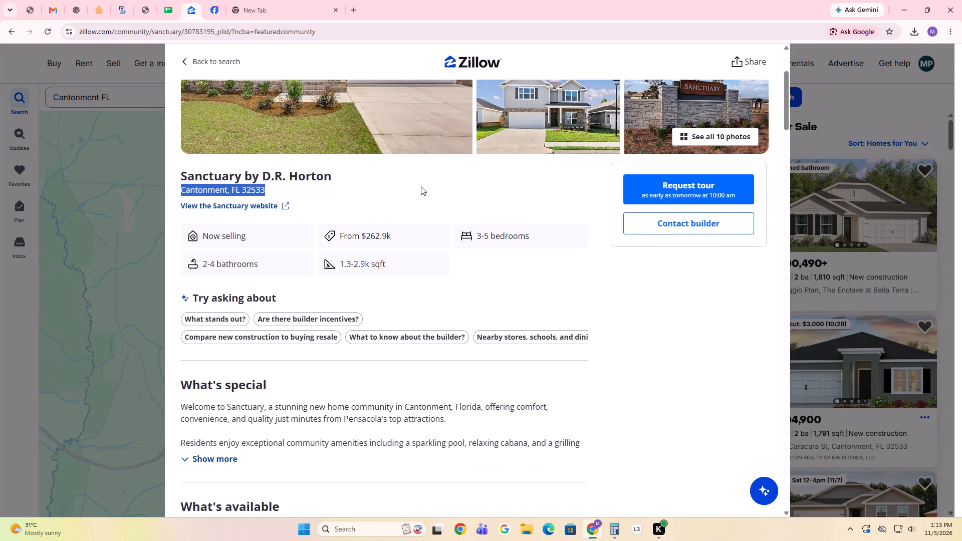
{"action": "scroll", "coordinate": [457, 312], "scroll_direction": "down", "scroll_amount": 1}
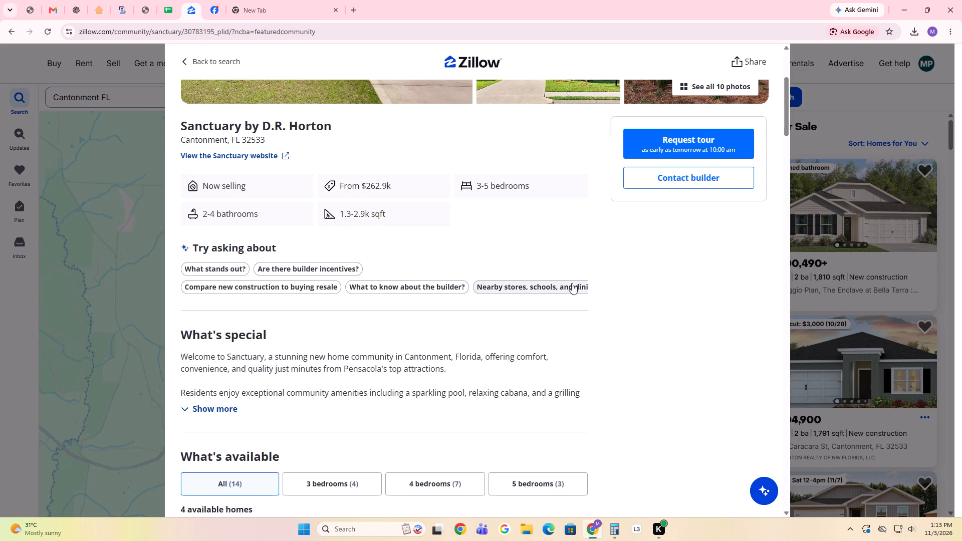
{"action": "scroll", "coordinate": [601, 267], "scroll_direction": "down", "scroll_amount": 2}
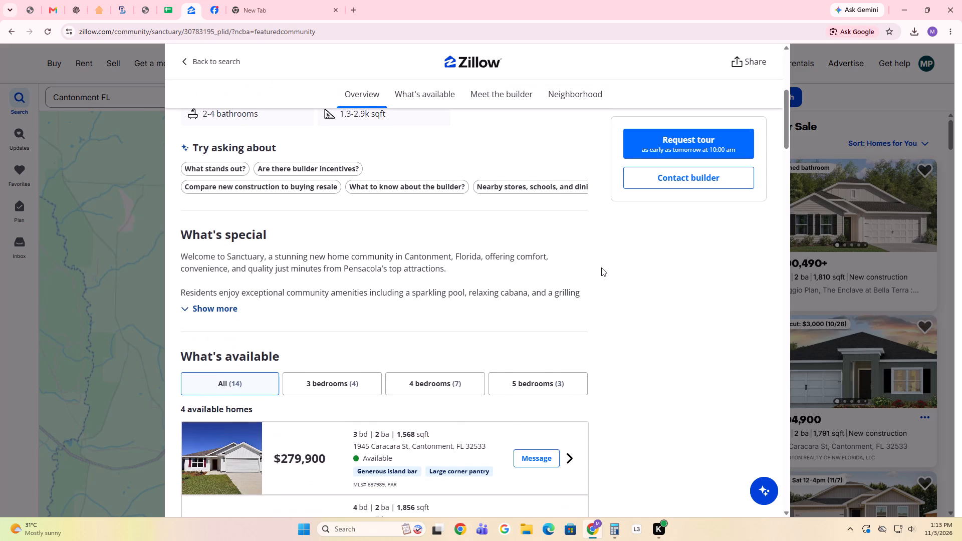
{"action": "scroll", "coordinate": [601, 267], "scroll_direction": "up", "scroll_amount": 2}
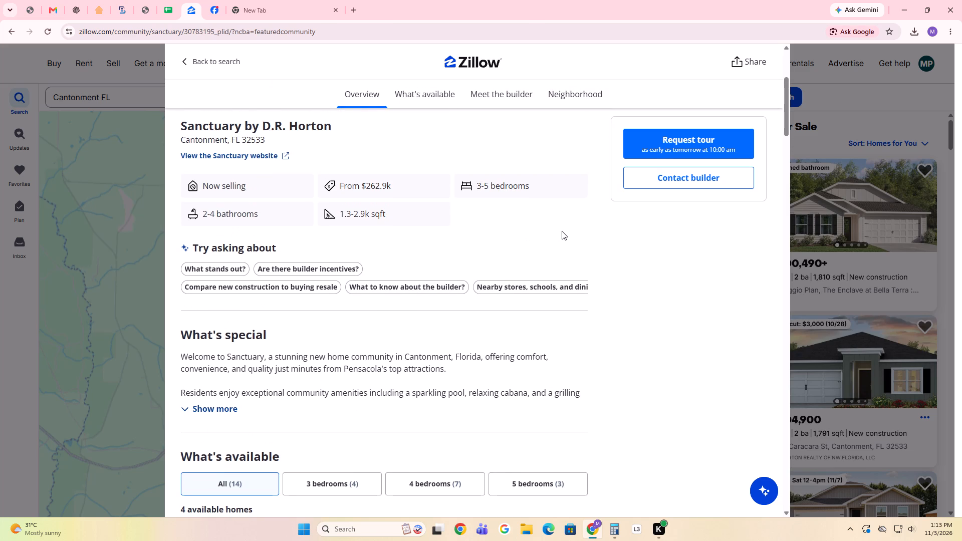
{"action": "scroll", "coordinate": [562, 231], "scroll_direction": "down", "scroll_amount": 3}
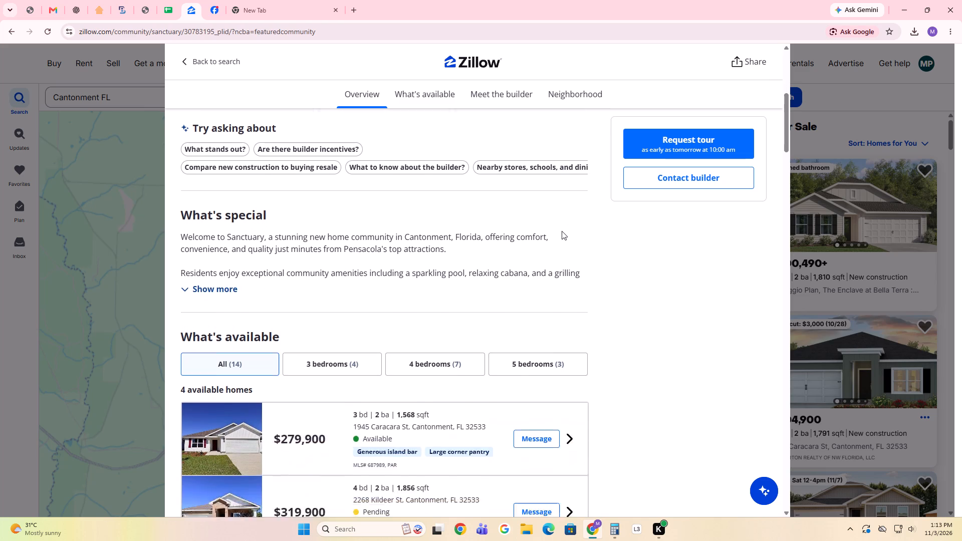
{"action": "scroll", "coordinate": [562, 231], "scroll_direction": "down", "scroll_amount": 4}
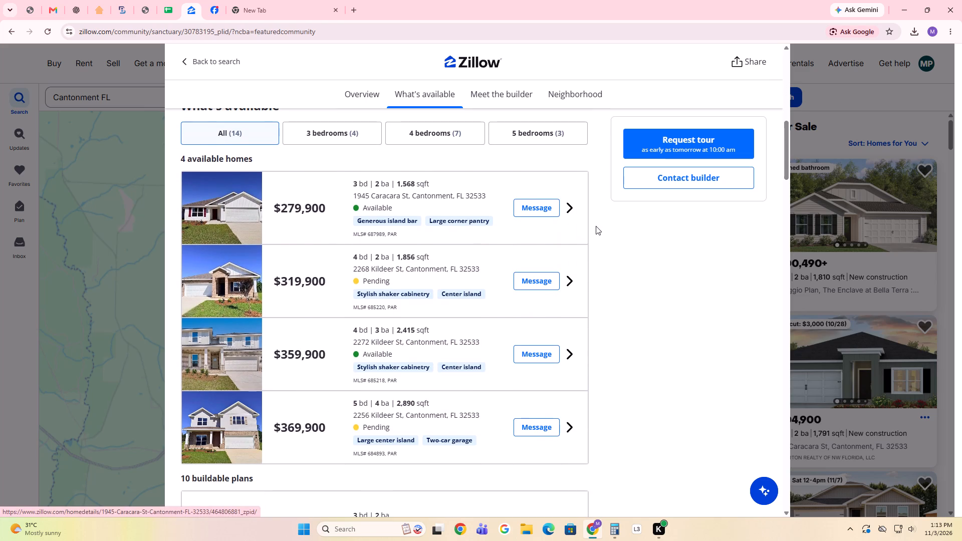
{"action": "scroll", "coordinate": [596, 226], "scroll_direction": "down", "scroll_amount": 6}
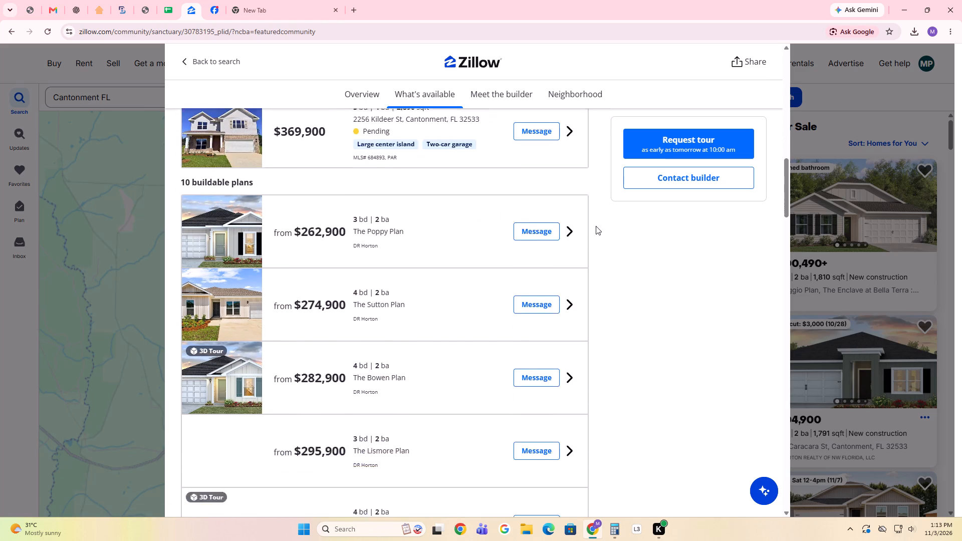
{"action": "scroll", "coordinate": [596, 226], "scroll_direction": "down", "scroll_amount": 9}
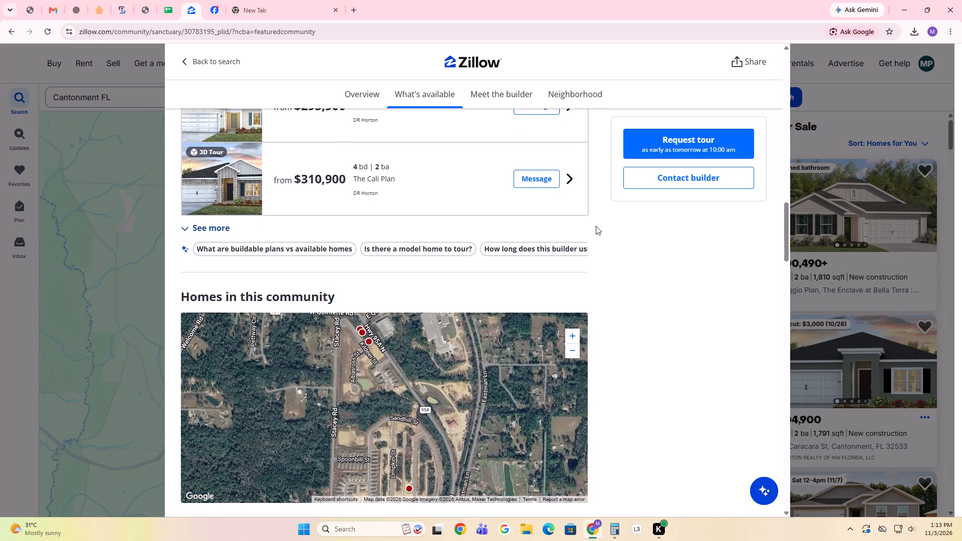
{"action": "scroll", "coordinate": [596, 226], "scroll_direction": "down", "scroll_amount": 7}
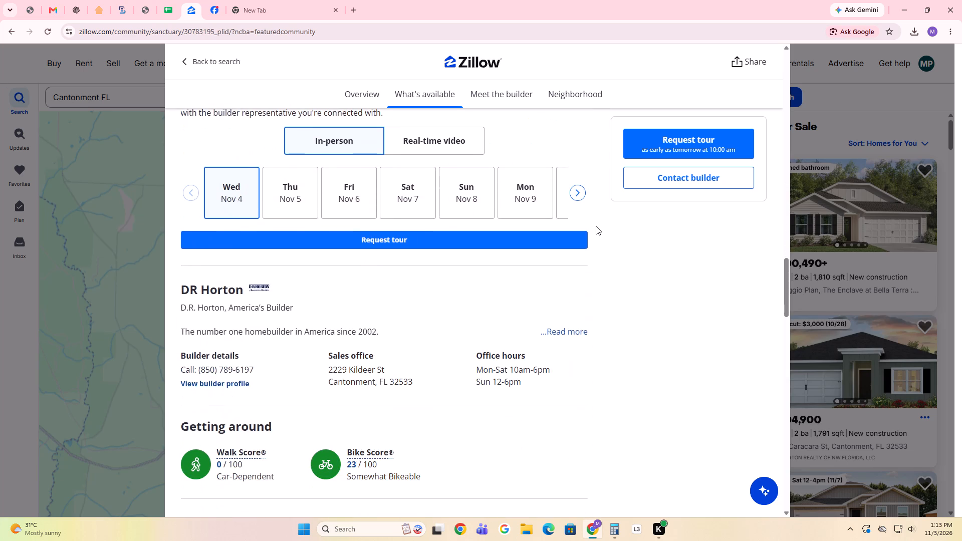
{"action": "scroll", "coordinate": [596, 226], "scroll_direction": "down", "scroll_amount": 4}
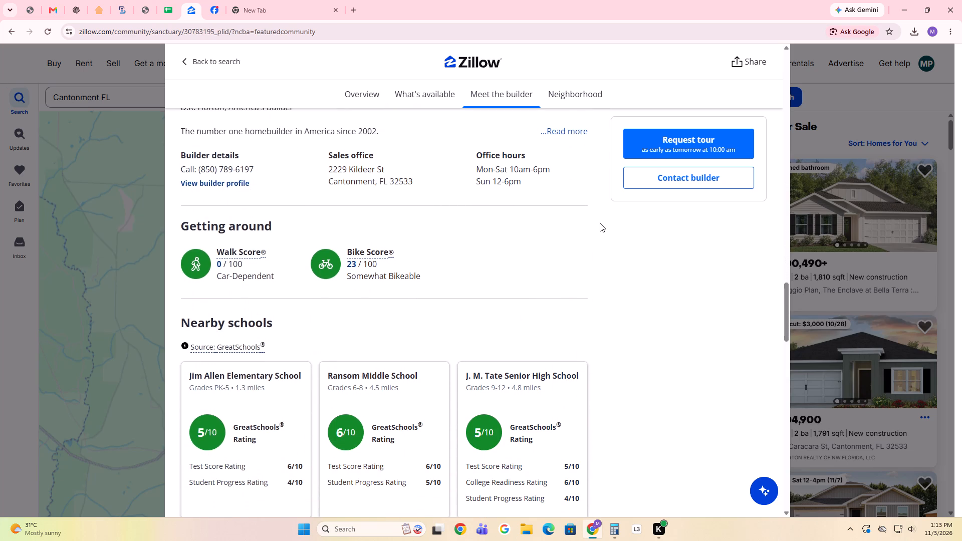
{"action": "scroll", "coordinate": [598, 222], "scroll_direction": "up", "scroll_amount": 14}
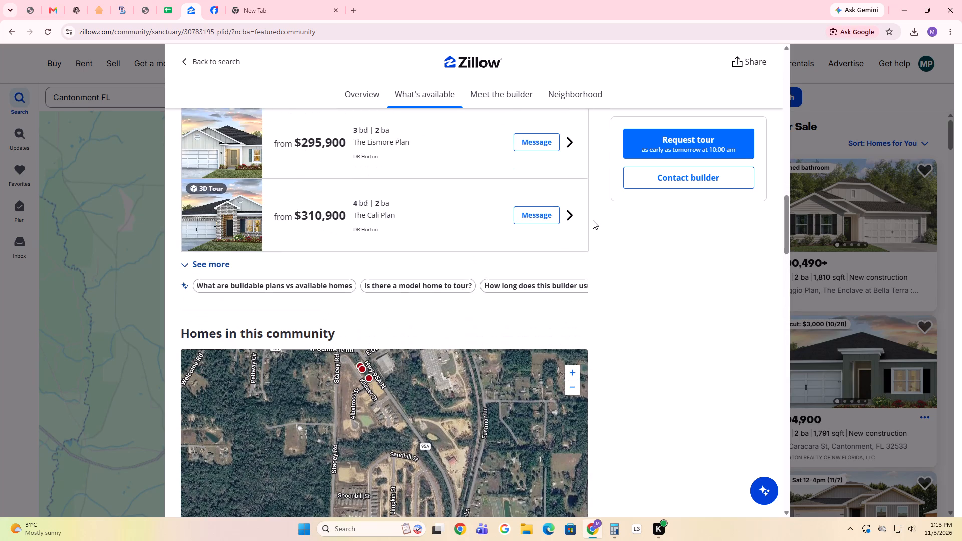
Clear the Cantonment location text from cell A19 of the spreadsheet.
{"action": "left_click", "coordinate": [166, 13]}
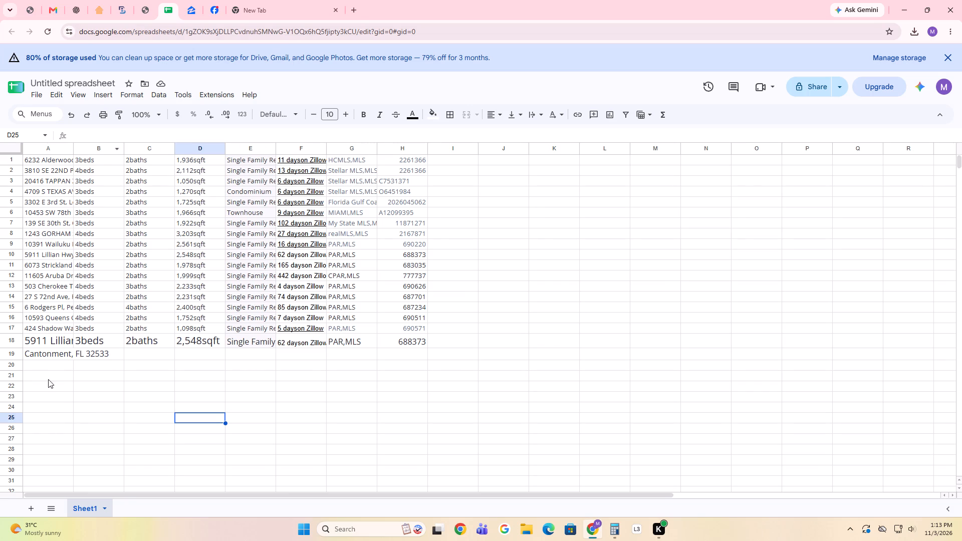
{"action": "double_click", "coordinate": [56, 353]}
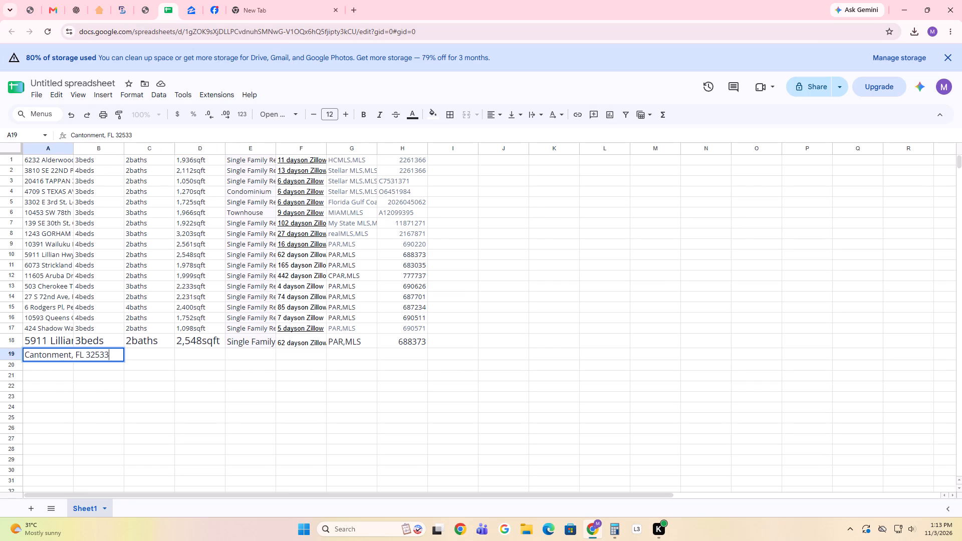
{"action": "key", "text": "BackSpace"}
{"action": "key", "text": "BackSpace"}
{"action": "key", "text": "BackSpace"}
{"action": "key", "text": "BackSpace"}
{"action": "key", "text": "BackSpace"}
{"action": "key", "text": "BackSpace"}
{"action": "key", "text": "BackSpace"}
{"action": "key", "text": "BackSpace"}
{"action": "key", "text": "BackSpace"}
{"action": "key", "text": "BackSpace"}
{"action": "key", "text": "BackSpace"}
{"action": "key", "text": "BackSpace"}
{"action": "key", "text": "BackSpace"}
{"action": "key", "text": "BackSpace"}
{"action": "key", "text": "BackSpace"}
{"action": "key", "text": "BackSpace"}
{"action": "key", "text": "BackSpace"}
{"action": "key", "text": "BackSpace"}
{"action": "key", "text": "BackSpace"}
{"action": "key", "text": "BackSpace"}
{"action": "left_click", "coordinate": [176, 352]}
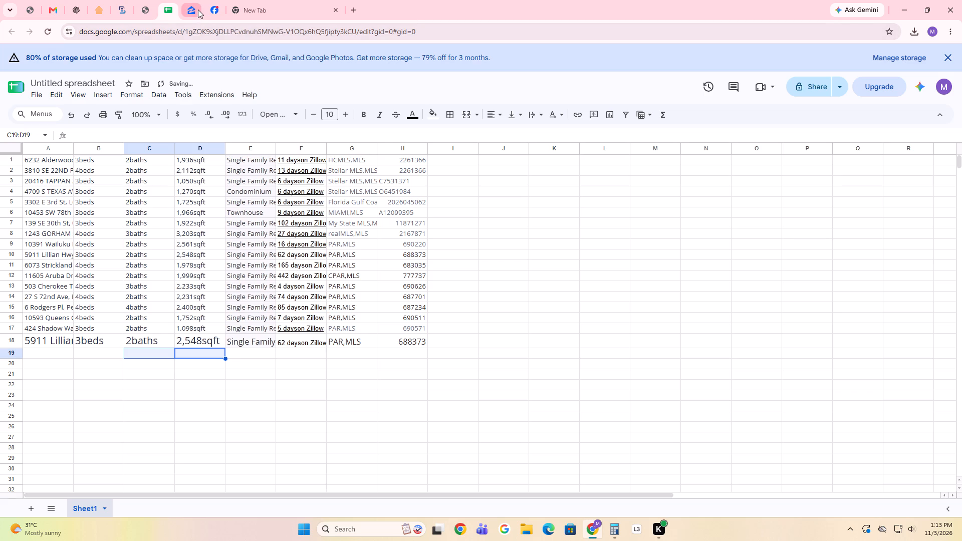
Review the Sanctuary community page on Zillow again, from the available homes back up to the overview.
{"action": "left_click", "coordinate": [198, 10]}
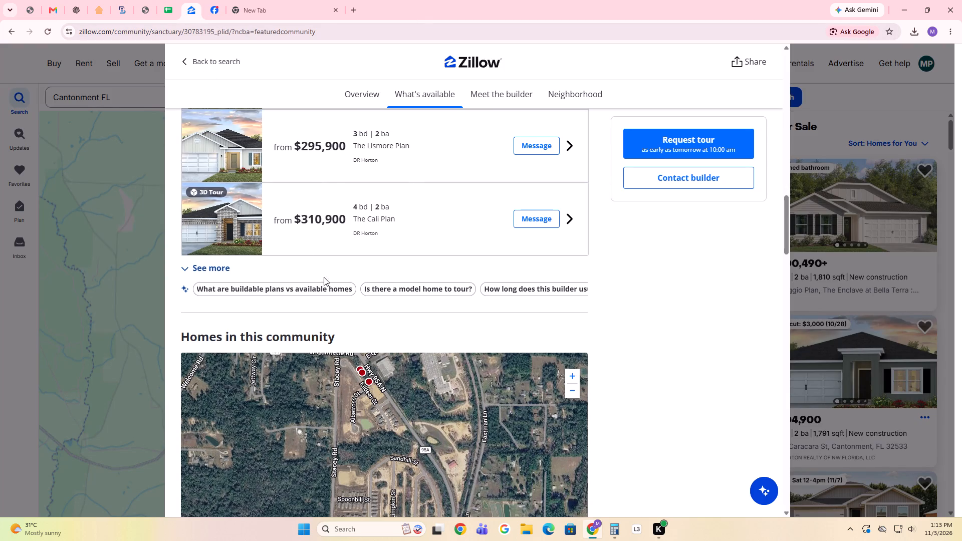
{"action": "scroll", "coordinate": [333, 276], "scroll_direction": "up", "scroll_amount": 17}
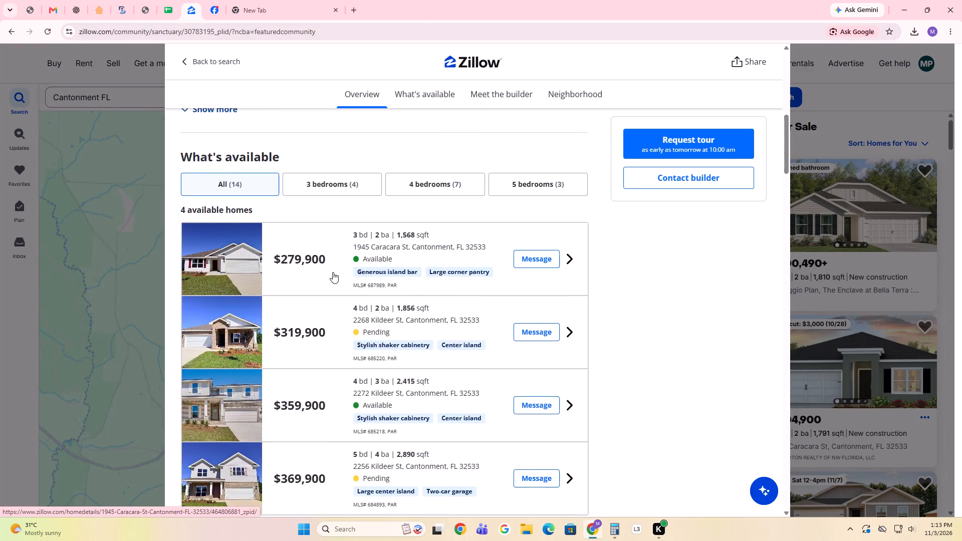
{"action": "scroll", "coordinate": [333, 272], "scroll_direction": "up", "scroll_amount": 8}
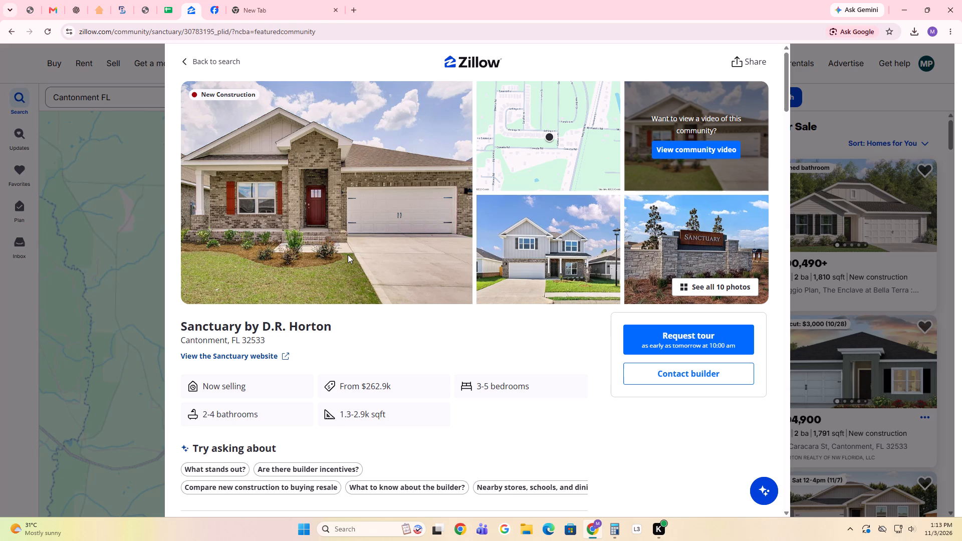
{"action": "scroll", "coordinate": [368, 258], "scroll_direction": "up", "scroll_amount": 3}
{"action": "scroll", "coordinate": [368, 258], "scroll_direction": "down", "scroll_amount": 3}
{"action": "scroll", "coordinate": [369, 258], "scroll_direction": "up", "scroll_amount": 3}
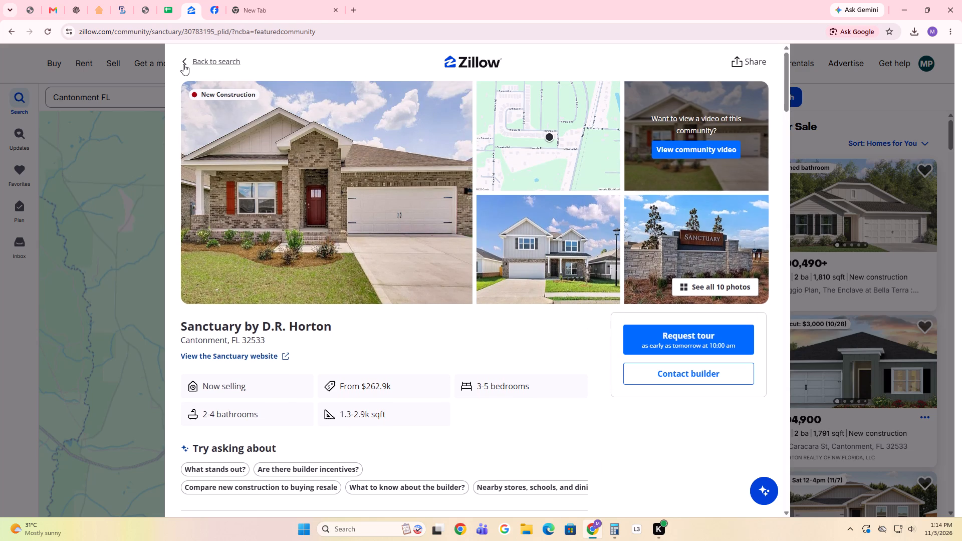
Return to the Cantonment FL search results and open the $307,900 D R Horton listing on Caracara St.
{"action": "left_click", "coordinate": [183, 64]}
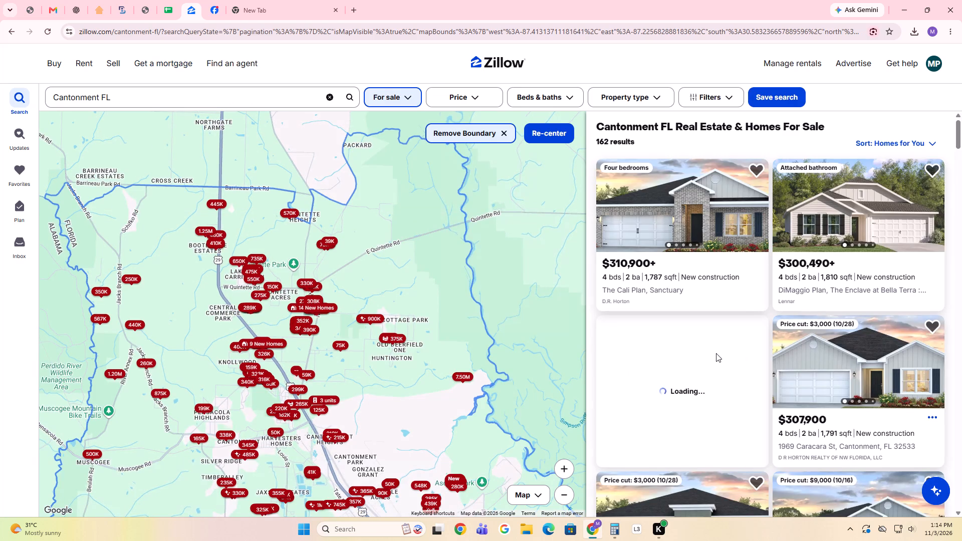
{"action": "scroll", "coordinate": [716, 353], "scroll_direction": "down", "scroll_amount": 2}
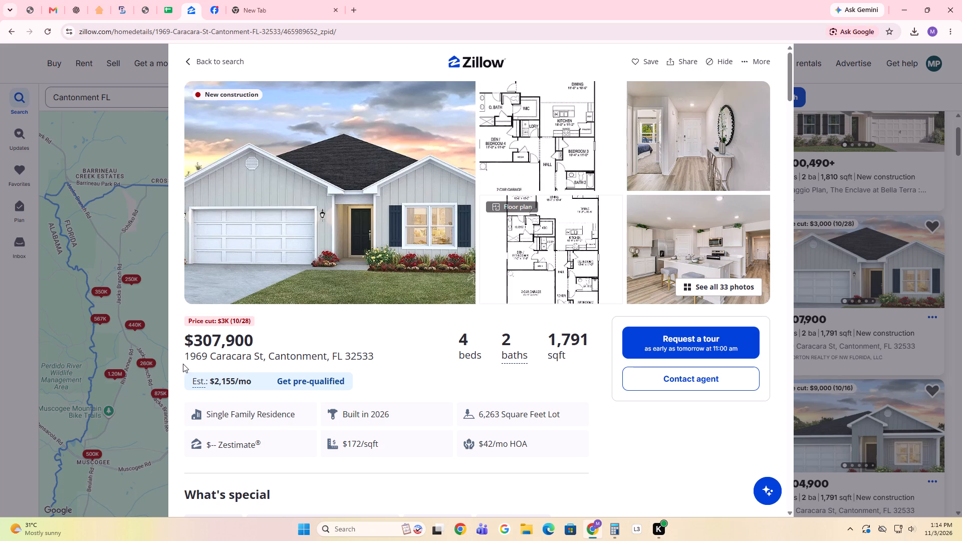
Copy the Caracara St listing's full address from Zillow into cell A19 of the spreadsheet.
{"action": "left_click_drag", "start_coordinate": [183, 355], "coordinate": [399, 367]}
{"action": "double_click", "coordinate": [399, 367]}
{"action": "double_click", "coordinate": [412, 358]}
{"action": "left_click_drag", "start_coordinate": [182, 354], "coordinate": [348, 365]}
{"action": "left_click", "coordinate": [382, 370]}
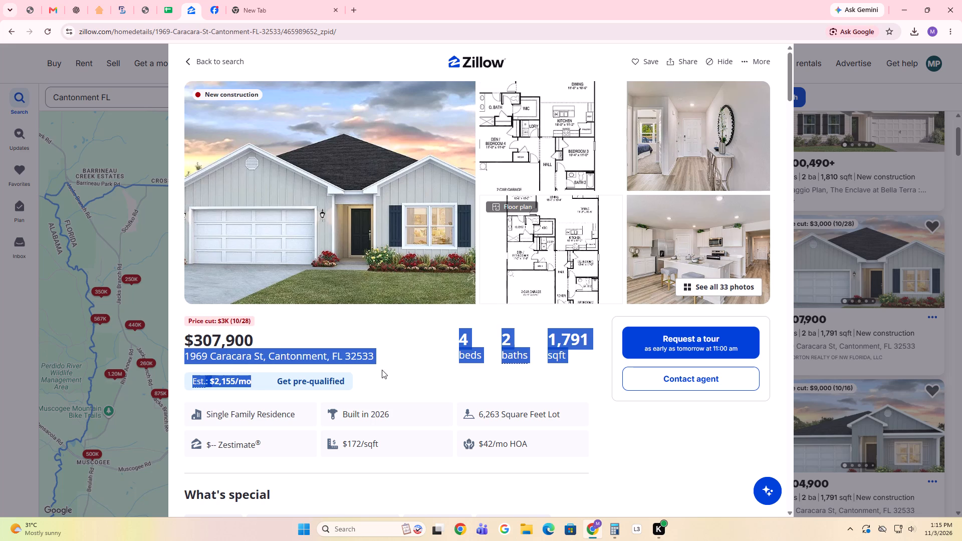
{"action": "left_click", "coordinate": [391, 367]}
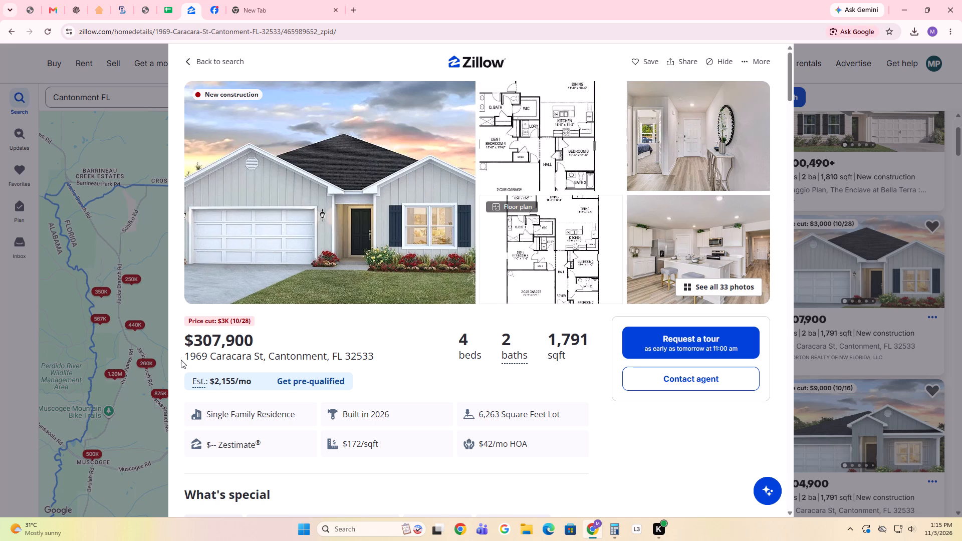
{"action": "left_click_drag", "start_coordinate": [182, 358], "coordinate": [342, 364]}
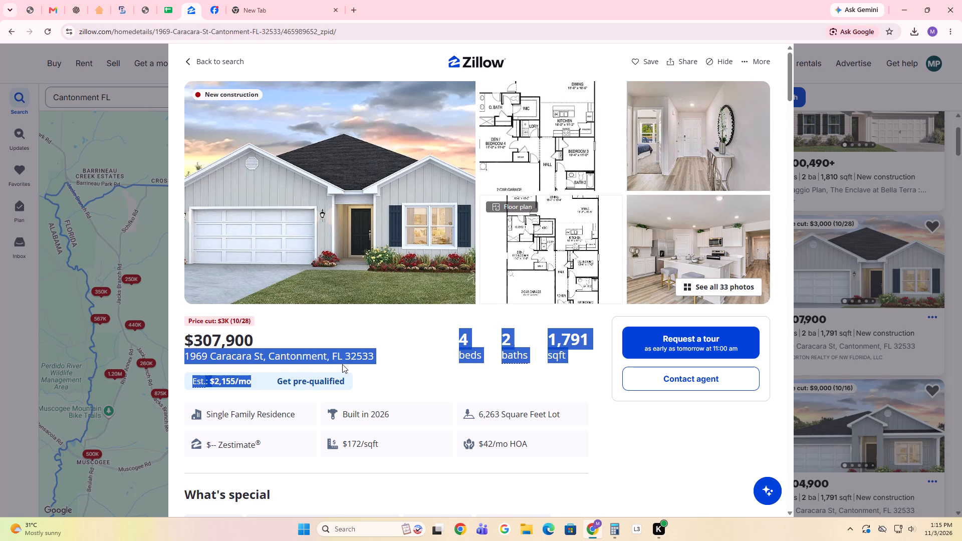
{"action": "left_click_drag", "start_coordinate": [342, 364], "coordinate": [354, 364]}
{"action": "left_click", "coordinate": [386, 364]}
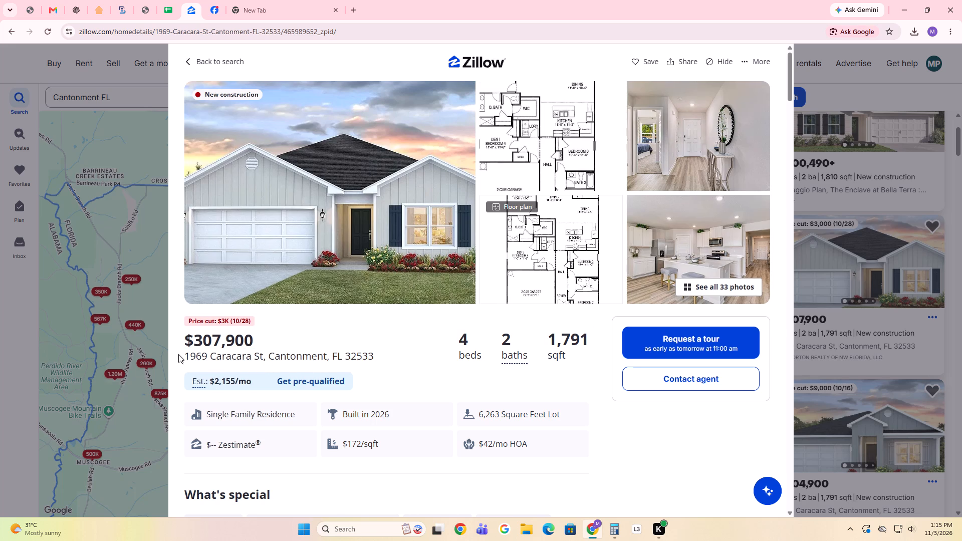
{"action": "left_click_drag", "start_coordinate": [182, 354], "coordinate": [327, 364]}
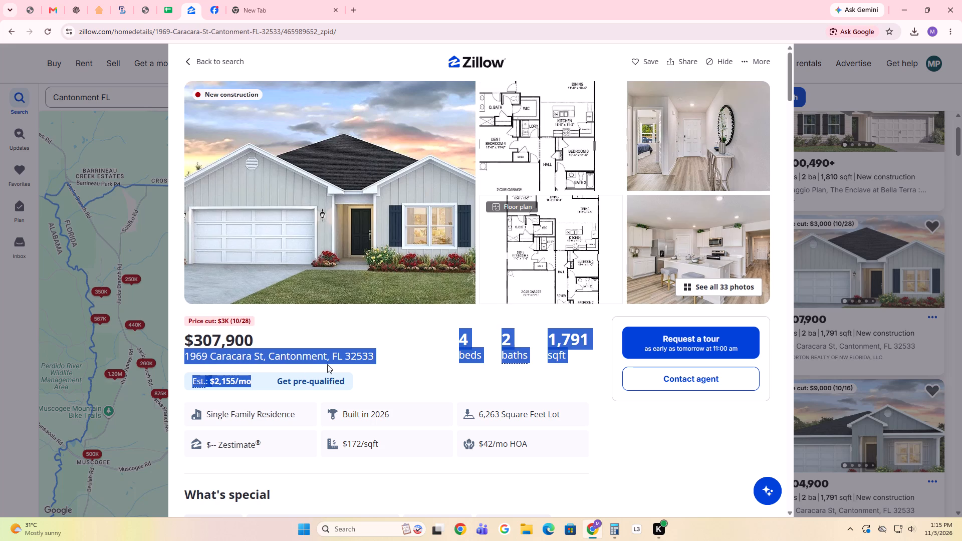
{"action": "left_click_drag", "start_coordinate": [327, 364], "coordinate": [372, 363]}
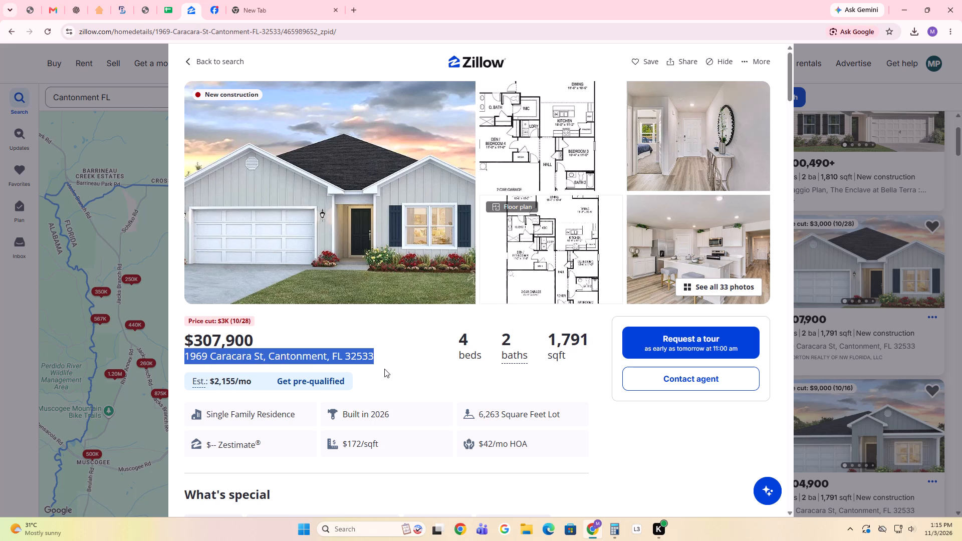
{"action": "key", "text": "ctrl+c"}
{"action": "left_click", "coordinate": [165, 12]}
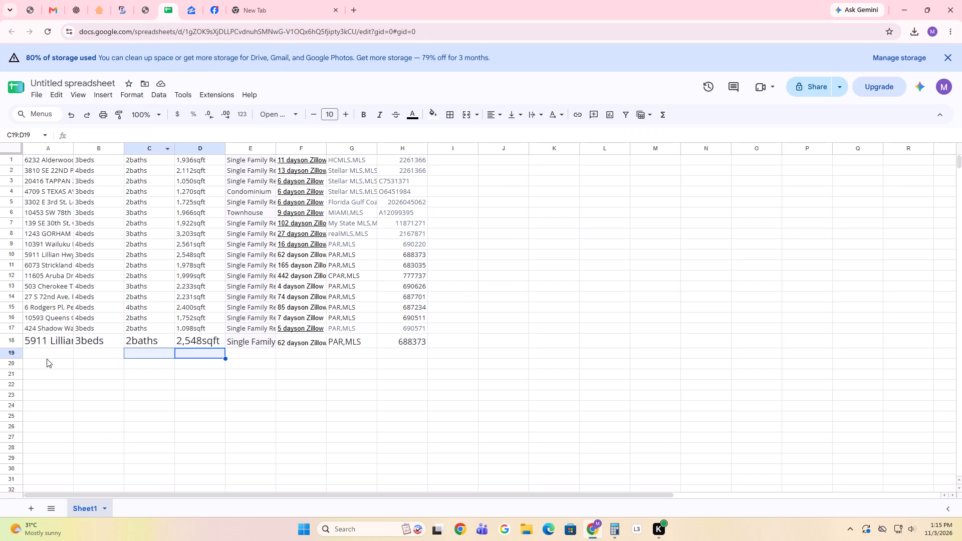
{"action": "left_click", "coordinate": [47, 358]}
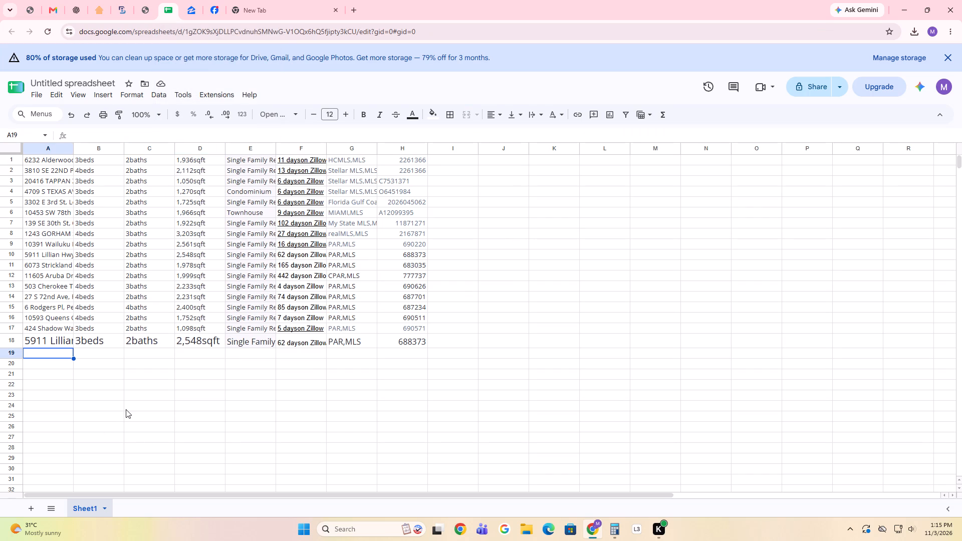
{"action": "key", "text": "ctrl+v"}
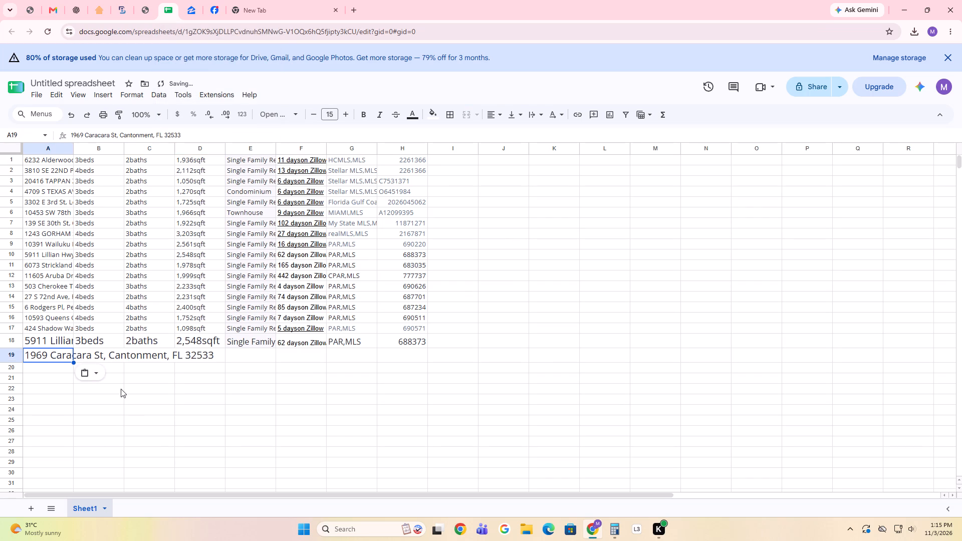
{"action": "left_click", "coordinate": [121, 389]}
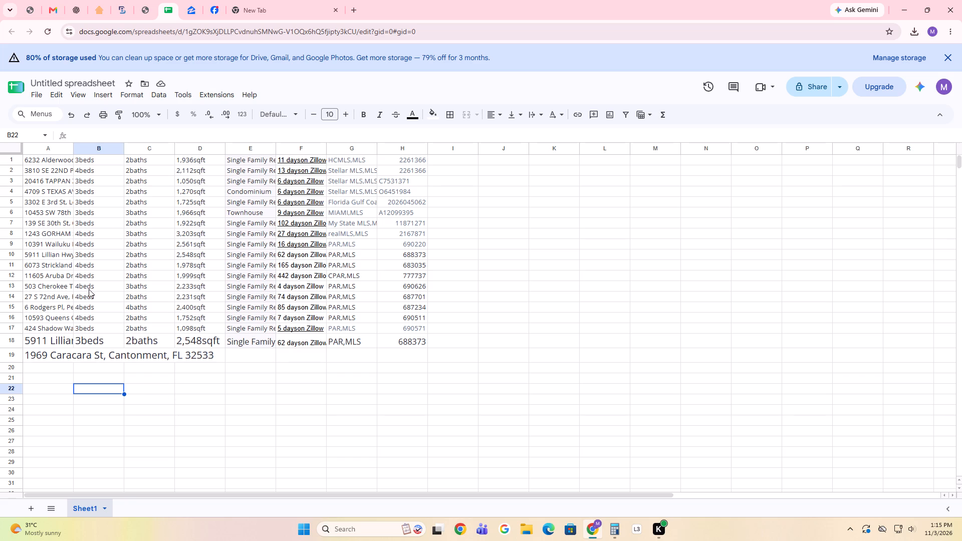
Copy the Caracara St listing's bedroom count, "4 beds", from Zillow into cell B19 of the spreadsheet.
{"action": "left_click", "coordinate": [191, 10]}
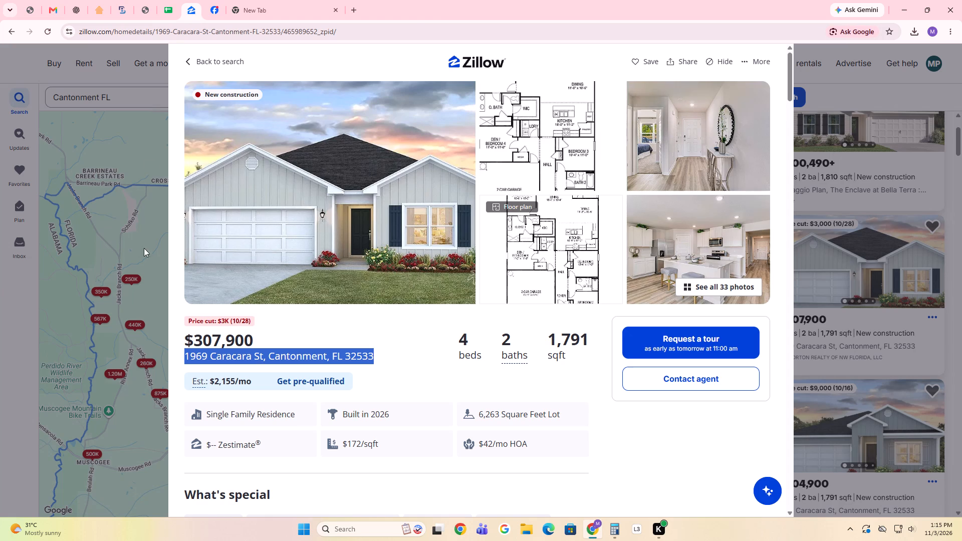
{"action": "left_click", "coordinate": [420, 355]}
{"action": "left_click_drag", "start_coordinate": [464, 332], "coordinate": [473, 344]}
{"action": "left_click", "coordinate": [464, 338]}
{"action": "left_click_drag", "start_coordinate": [439, 334], "coordinate": [445, 333]}
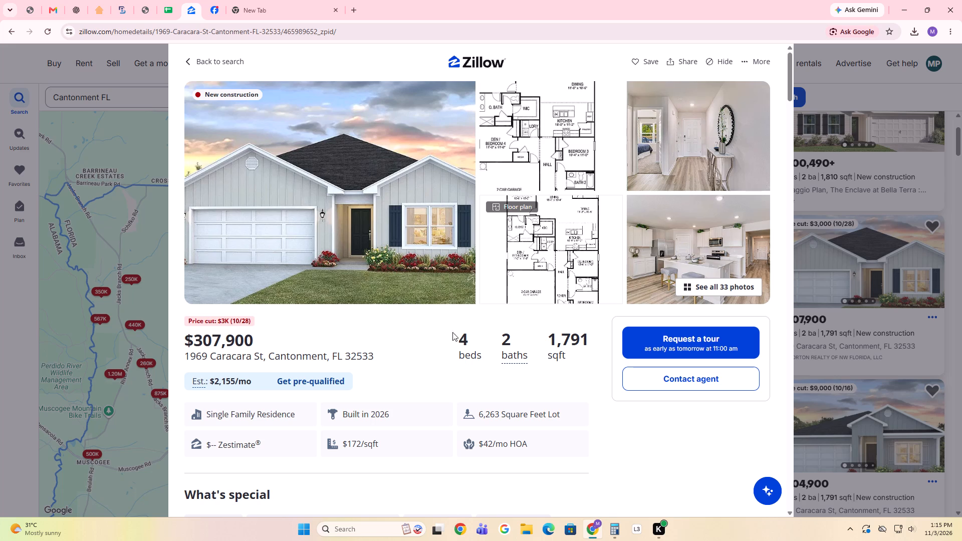
{"action": "left_click_drag", "start_coordinate": [464, 331], "coordinate": [467, 342]}
{"action": "left_click", "coordinate": [437, 326]}
{"action": "left_click_drag", "start_coordinate": [458, 330], "coordinate": [483, 366]}
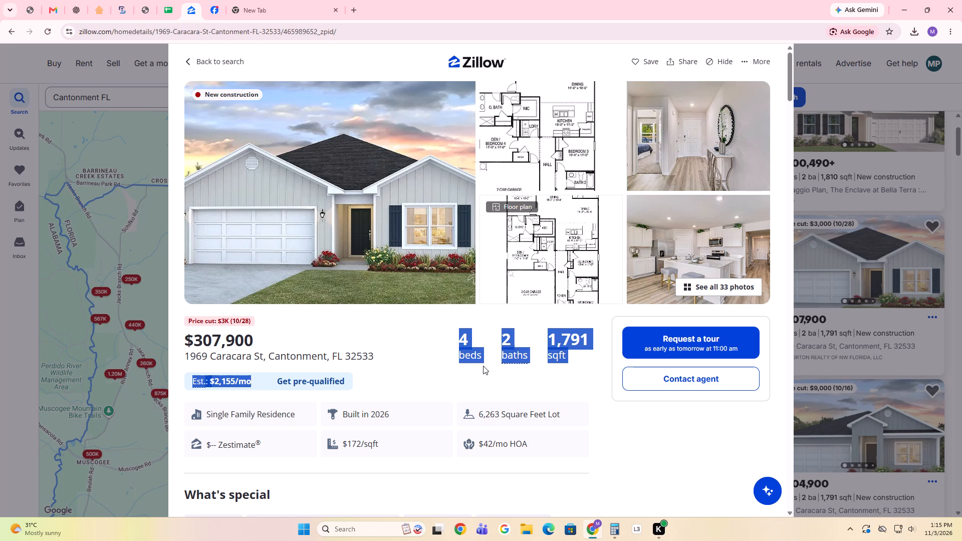
{"action": "left_click", "coordinate": [427, 369]}
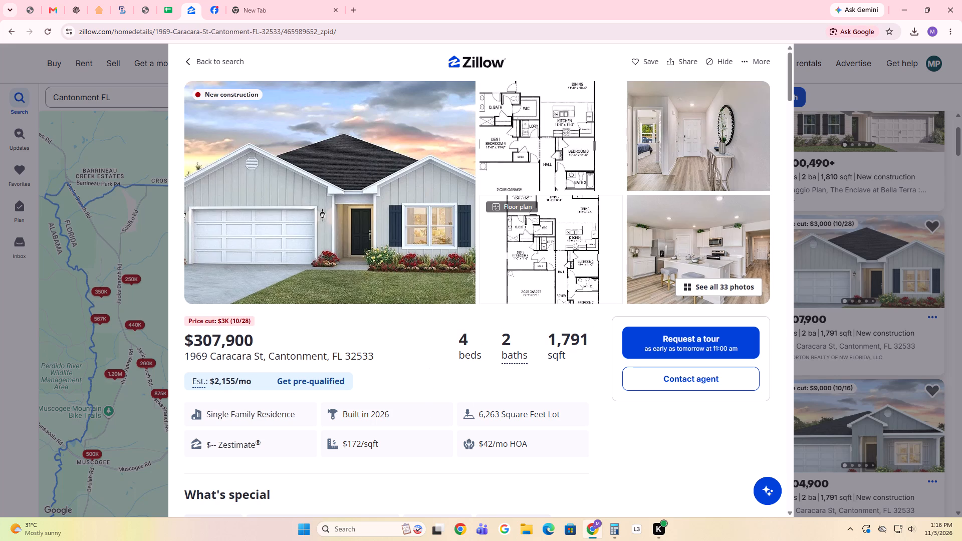
{"action": "left_click_drag", "start_coordinate": [455, 333], "coordinate": [462, 348]}
{"action": "left_click_drag", "start_coordinate": [460, 345], "coordinate": [469, 358]}
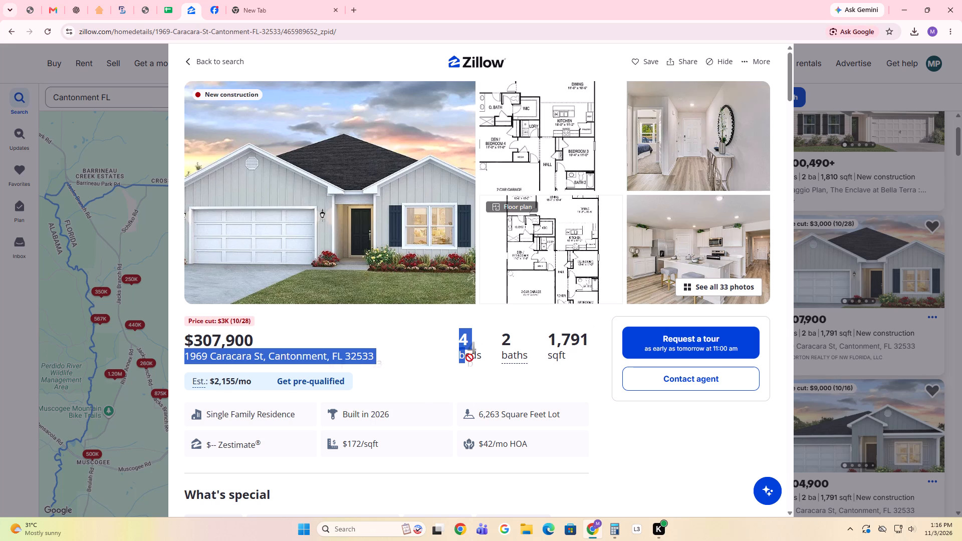
{"action": "left_click_drag", "start_coordinate": [469, 358], "coordinate": [473, 365]}
{"action": "left_click", "coordinate": [418, 340]}
{"action": "left_click_drag", "start_coordinate": [461, 335], "coordinate": [483, 364]}
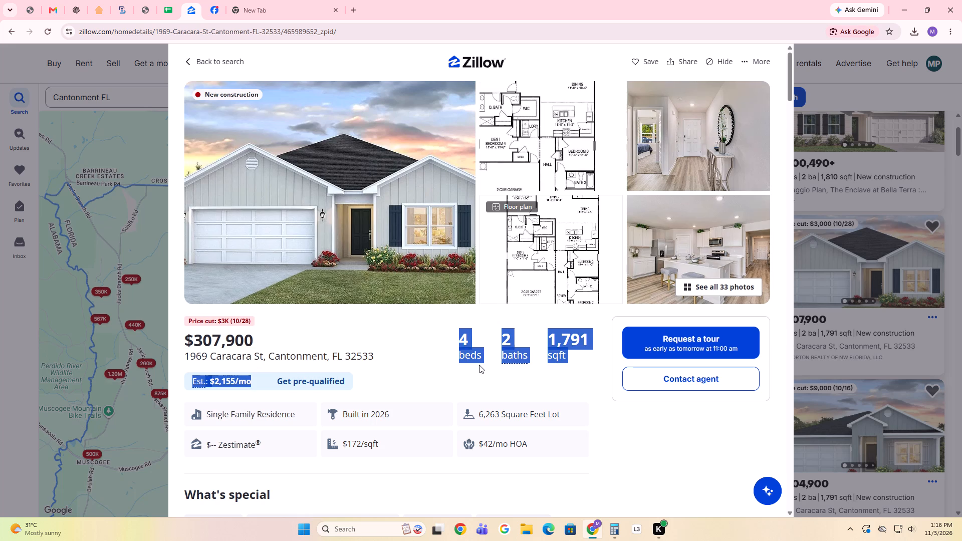
{"action": "left_click", "coordinate": [405, 358]}
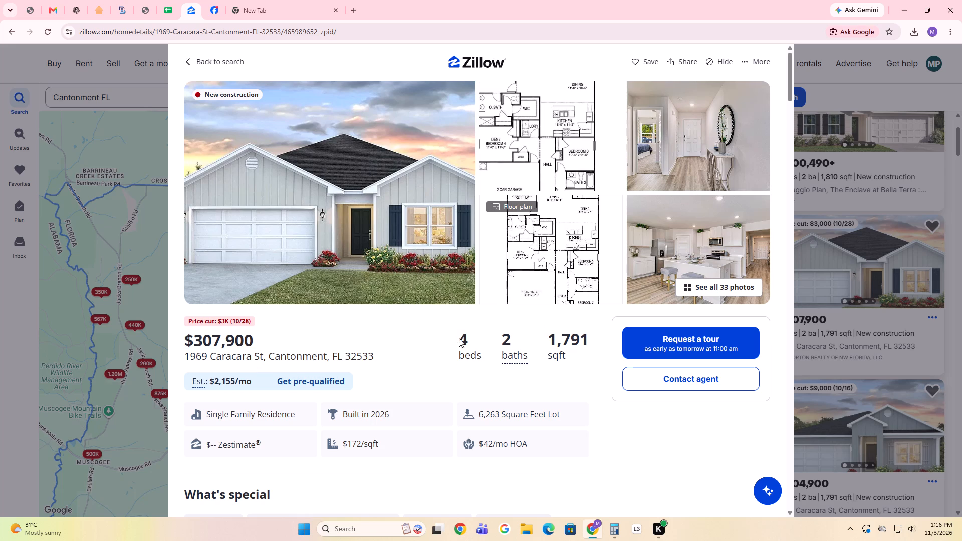
{"action": "left_click_drag", "start_coordinate": [456, 337], "coordinate": [482, 371]}
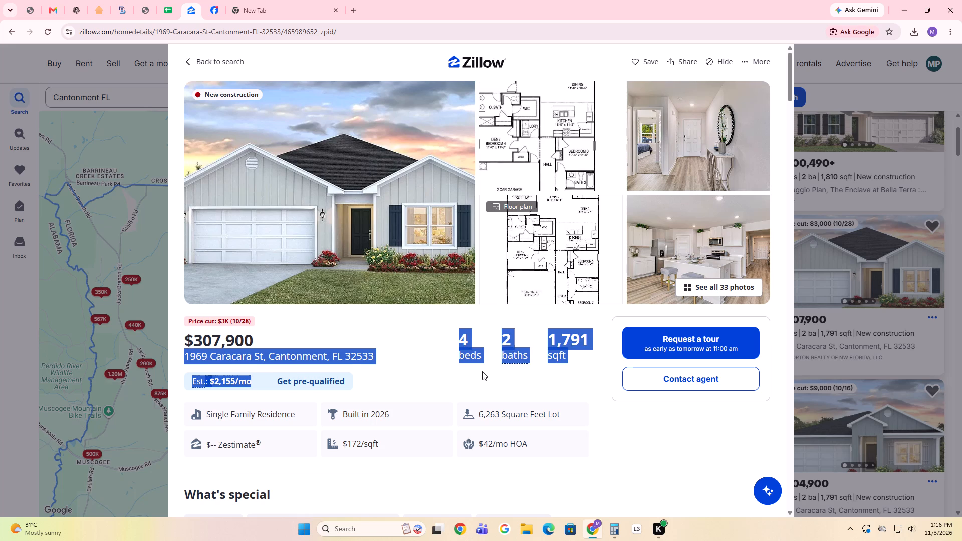
{"action": "double_click", "coordinate": [482, 371]}
{"action": "left_click_drag", "start_coordinate": [470, 337], "coordinate": [472, 346]}
{"action": "left_click", "coordinate": [465, 340]}
{"action": "left_click", "coordinate": [464, 337]}
{"action": "left_click_drag", "start_coordinate": [461, 336], "coordinate": [460, 330]}
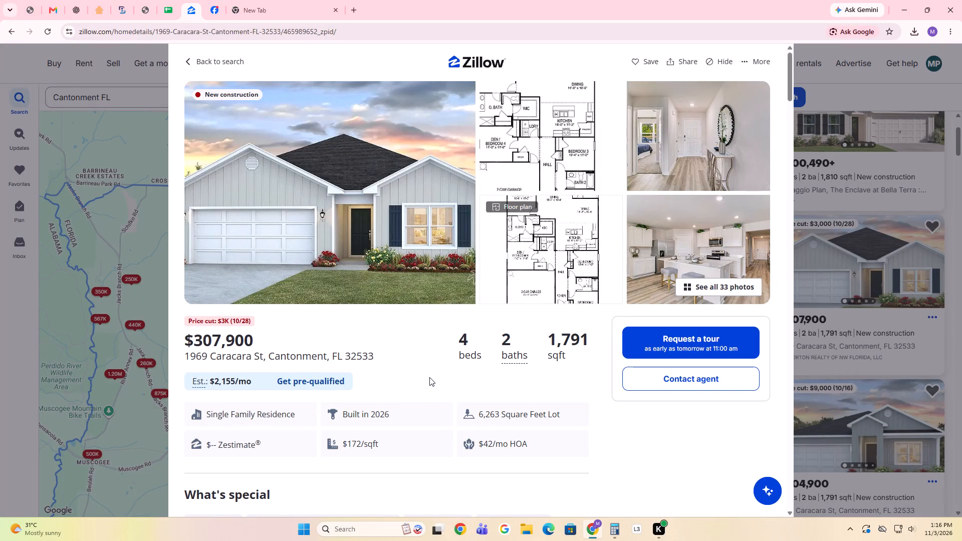
{"action": "left_click_drag", "start_coordinate": [463, 332], "coordinate": [482, 346]}
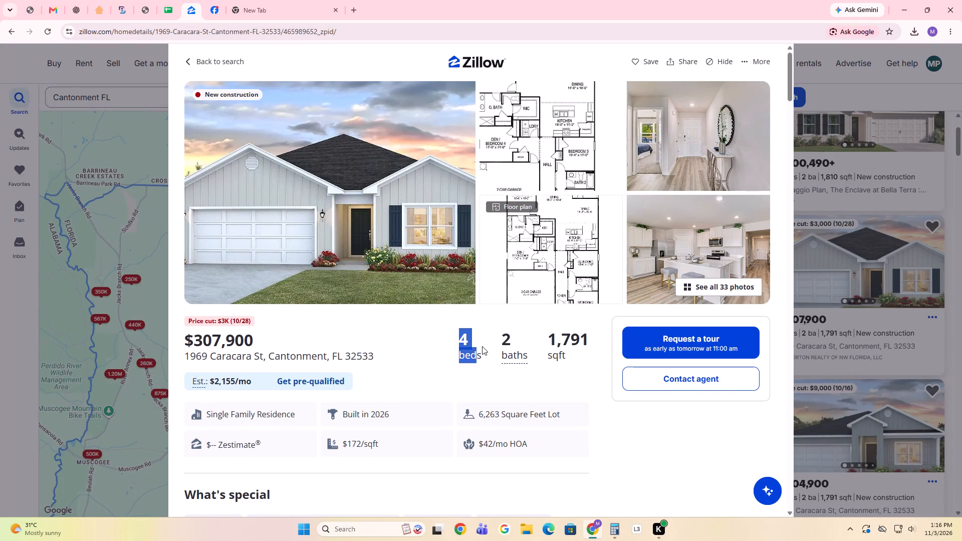
{"action": "left_click_drag", "start_coordinate": [482, 346], "coordinate": [483, 349]}
{"action": "key", "text": "ctrl+c"}
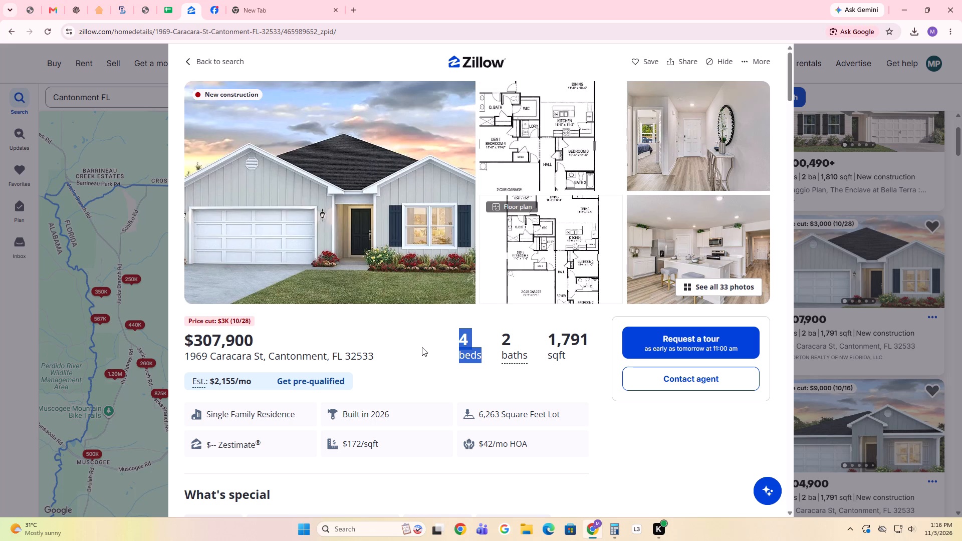
{"action": "left_click", "coordinate": [168, 10]}
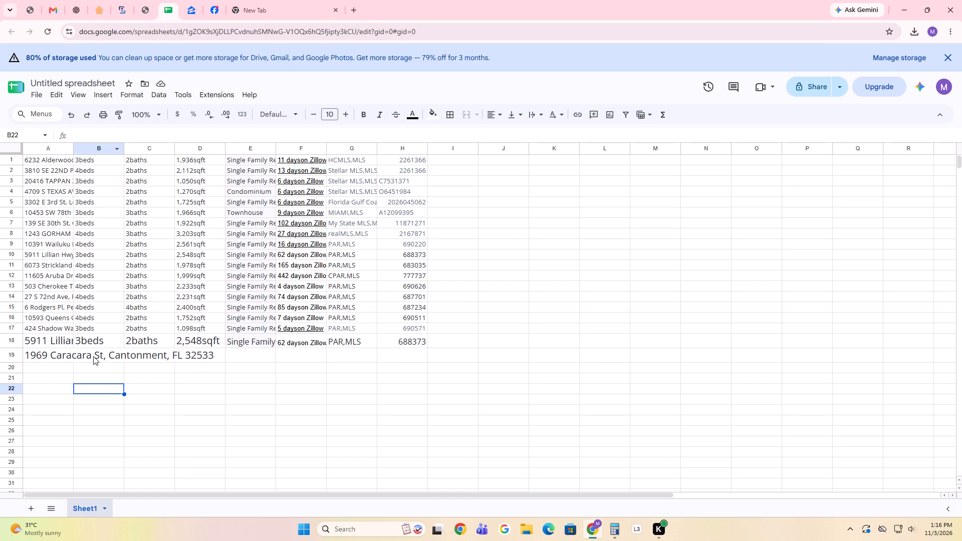
{"action": "left_click", "coordinate": [93, 354]}
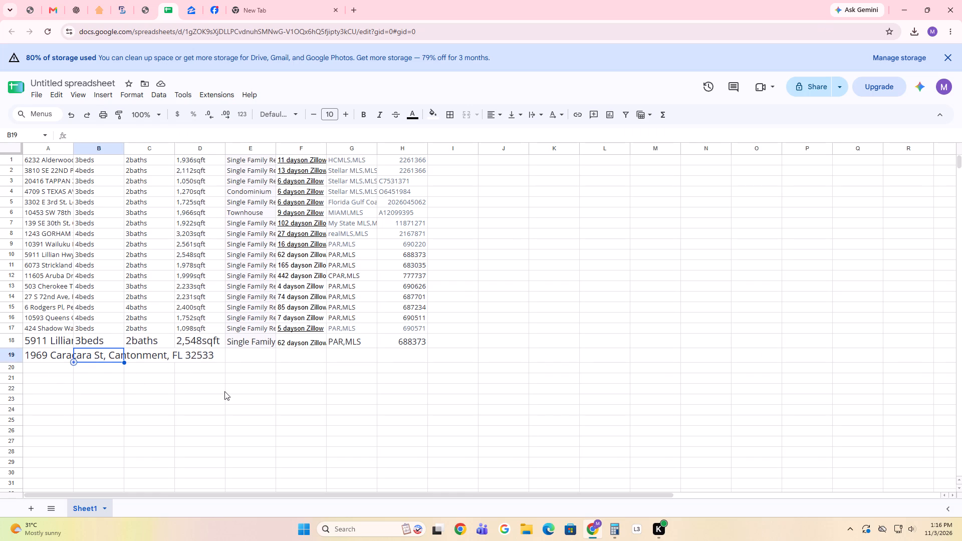
{"action": "key", "text": "ctrl+v"}
{"action": "left_click", "coordinate": [224, 391]}
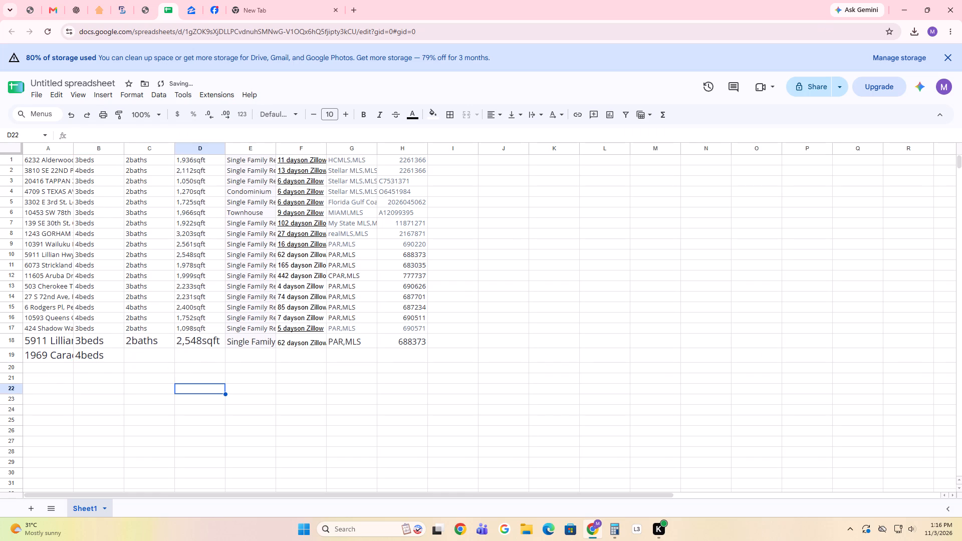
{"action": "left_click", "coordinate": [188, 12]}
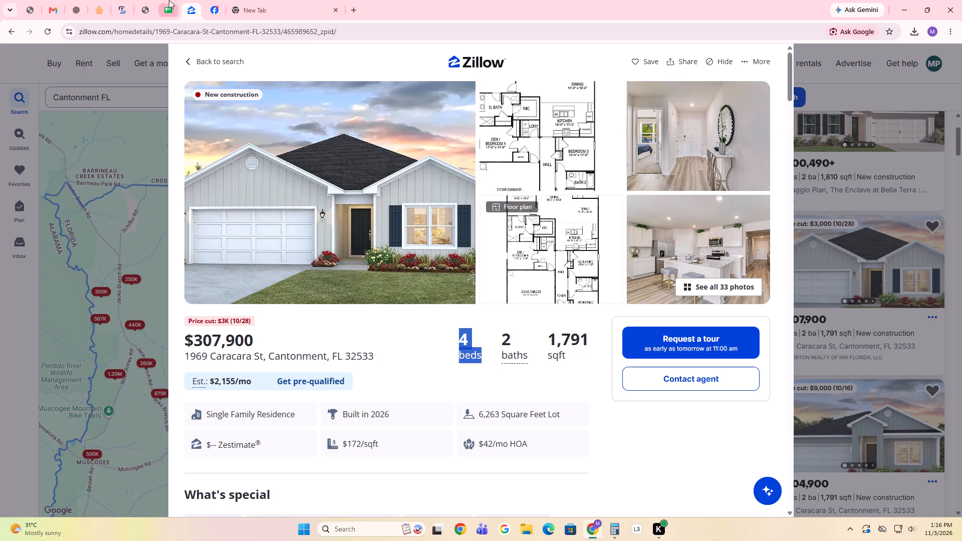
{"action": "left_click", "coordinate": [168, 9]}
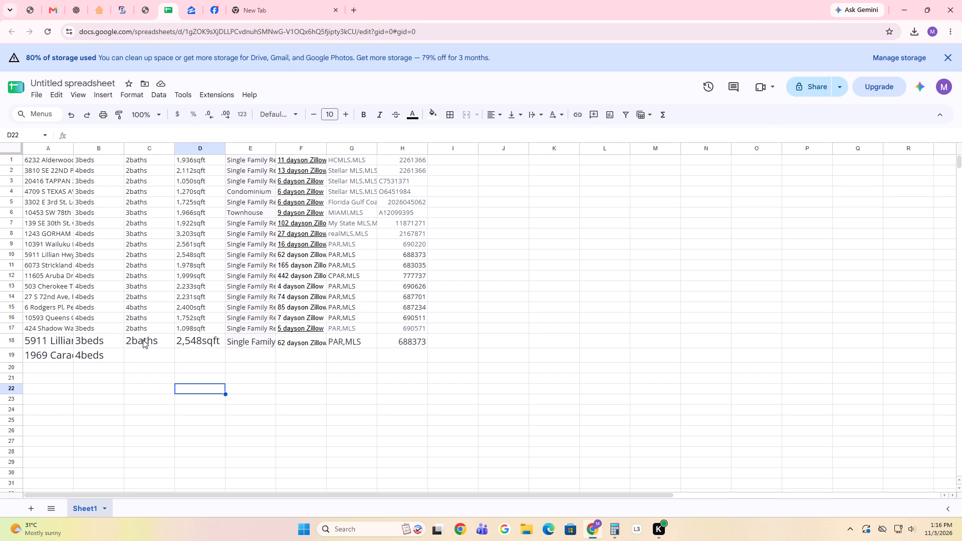
Copy the "2baths" entry from cell C18 into cell C19 for the Caracara St listing.
{"action": "left_click", "coordinate": [143, 341]}
{"action": "key", "text": "ctrl+c"}
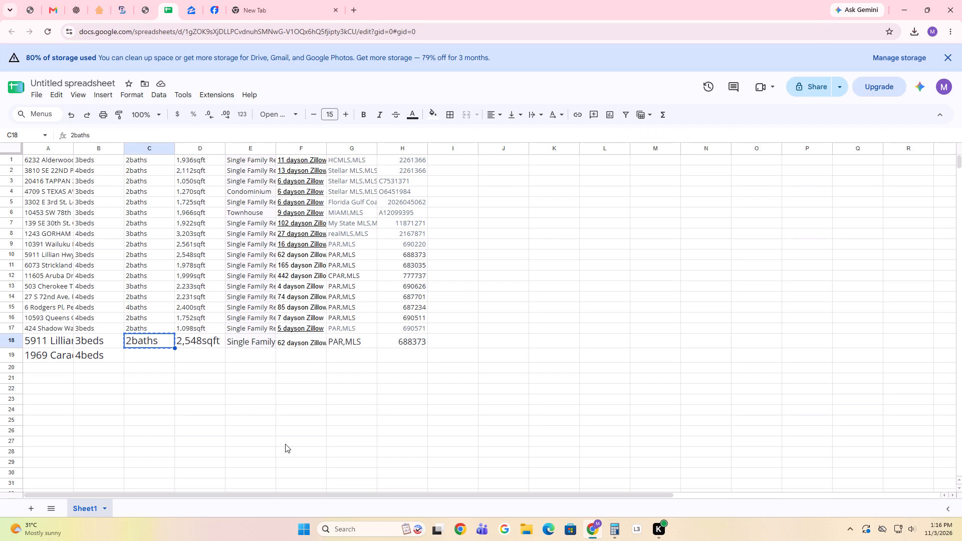
{"action": "left_click", "coordinate": [134, 356]}
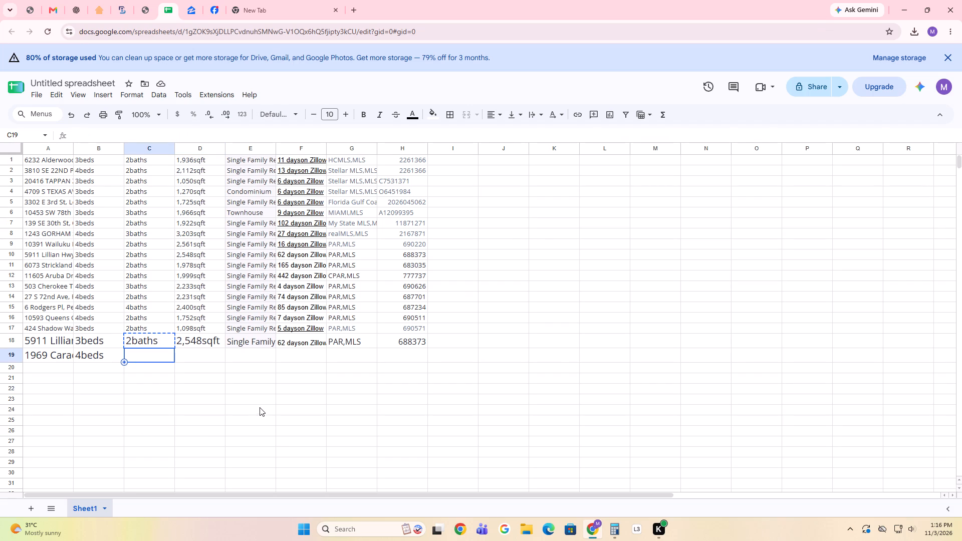
{"action": "key", "text": "ctrl+v"}
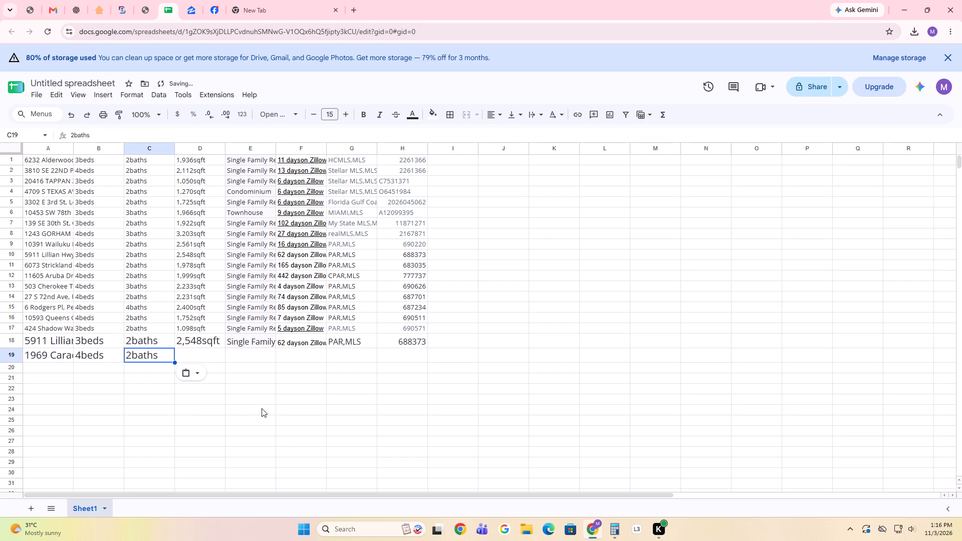
Copy the Caracara St listing's living area, "1,791 sqft", from Zillow into cell D19 of the spreadsheet.
{"action": "left_click", "coordinate": [195, 9]}
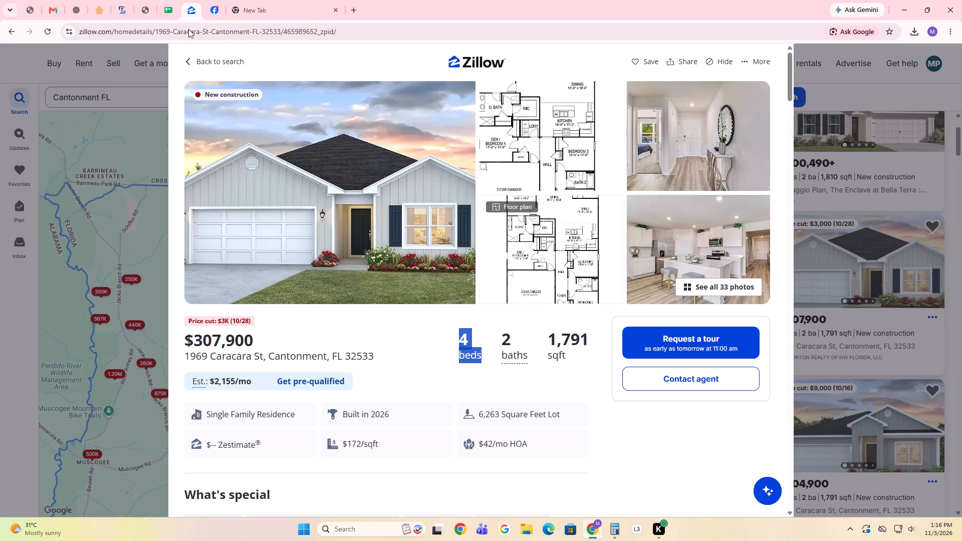
{"action": "left_click_drag", "start_coordinate": [404, 347], "coordinate": [410, 346]}
{"action": "left_click_drag", "start_coordinate": [547, 340], "coordinate": [549, 340]}
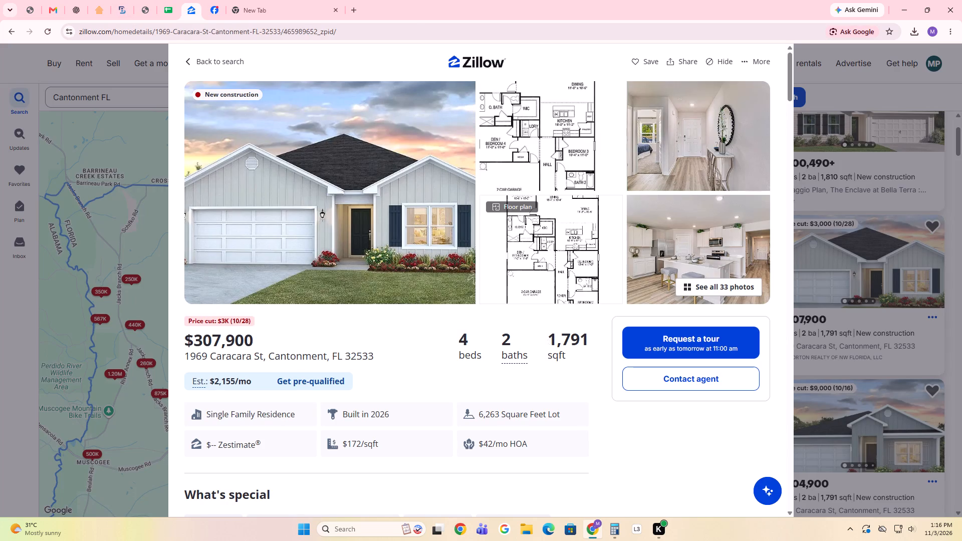
{"action": "left_click_drag", "start_coordinate": [549, 340], "coordinate": [582, 370]}
{"action": "left_click", "coordinate": [578, 372]}
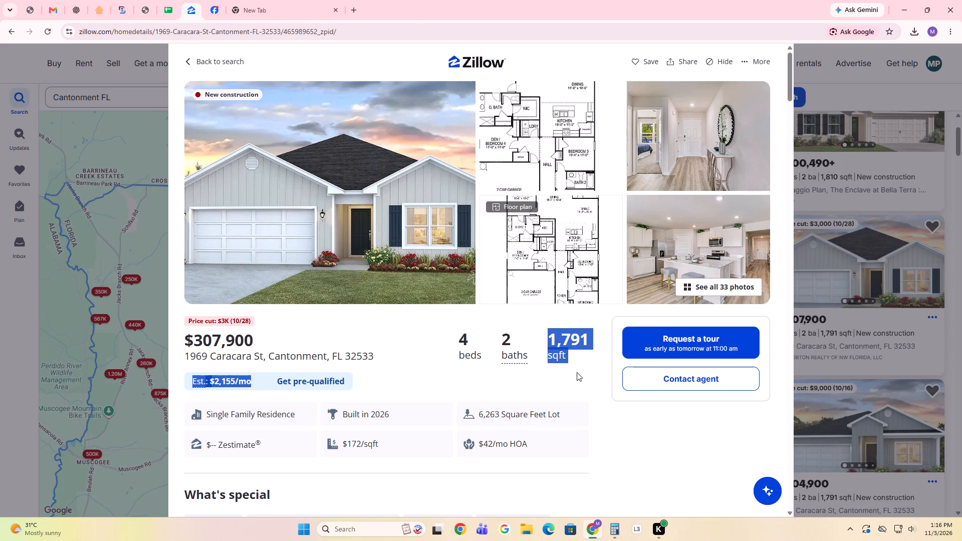
{"action": "key", "text": "ctrl+c"}
{"action": "left_click", "coordinate": [167, 12]}
{"action": "left_click", "coordinate": [185, 355]}
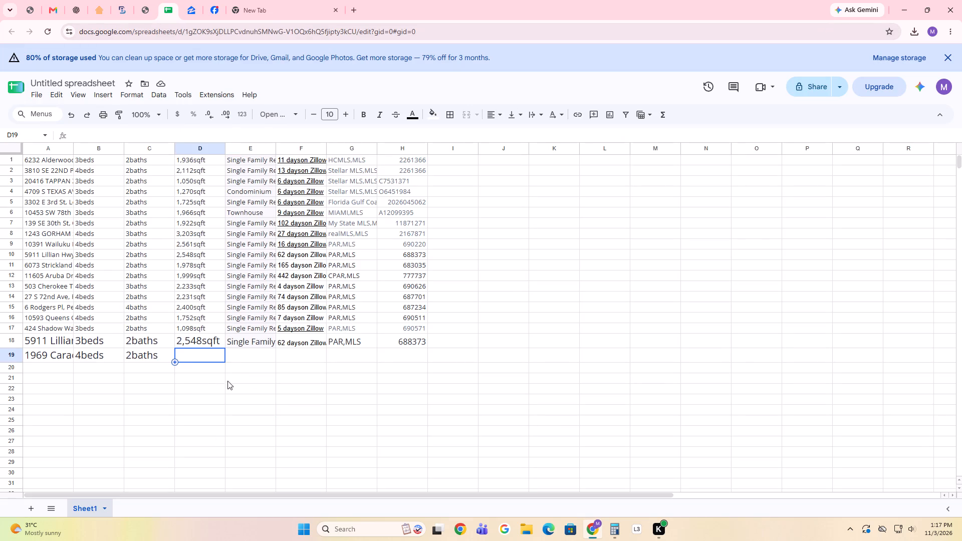
{"action": "key", "text": "ctrl+v"}
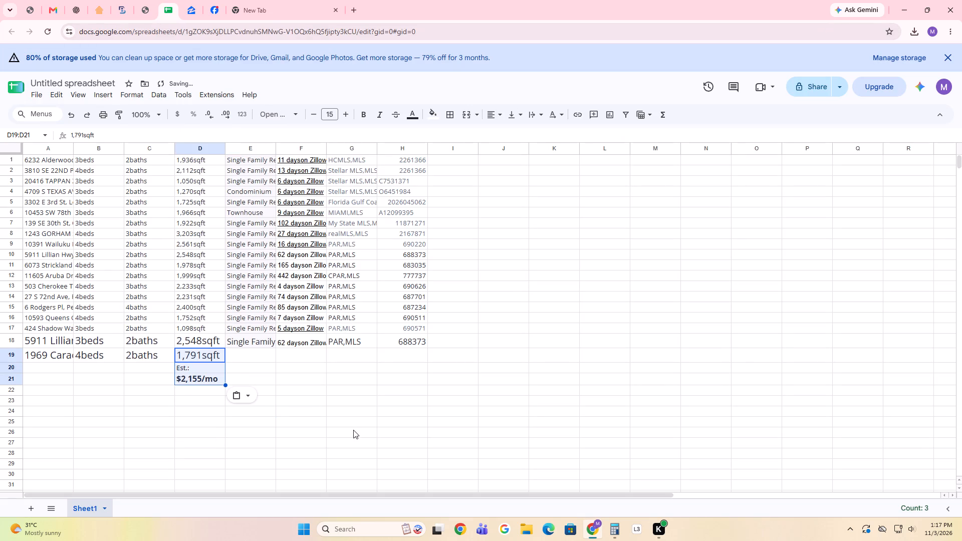
{"action": "left_click", "coordinate": [353, 430]}
Clear the stray "Est.:" text from cell D20.
{"action": "double_click", "coordinate": [205, 367]}
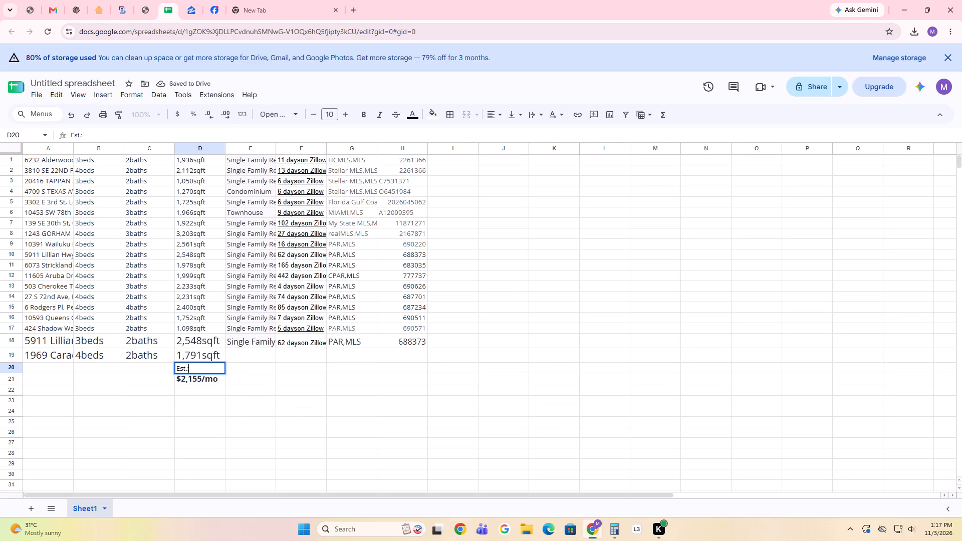
{"action": "key", "text": "BackSpace"}
{"action": "key", "text": "BackSpace"}
{"action": "key", "text": "BackSpace"}
{"action": "key", "text": "BackSpace"}
{"action": "key", "text": "BackSpace"}
{"action": "key", "text": "BackSpace"}
{"action": "key", "text": "BackSpace"}
{"action": "key", "text": "BackSpace"}
{"action": "key", "text": "BackSpace"}
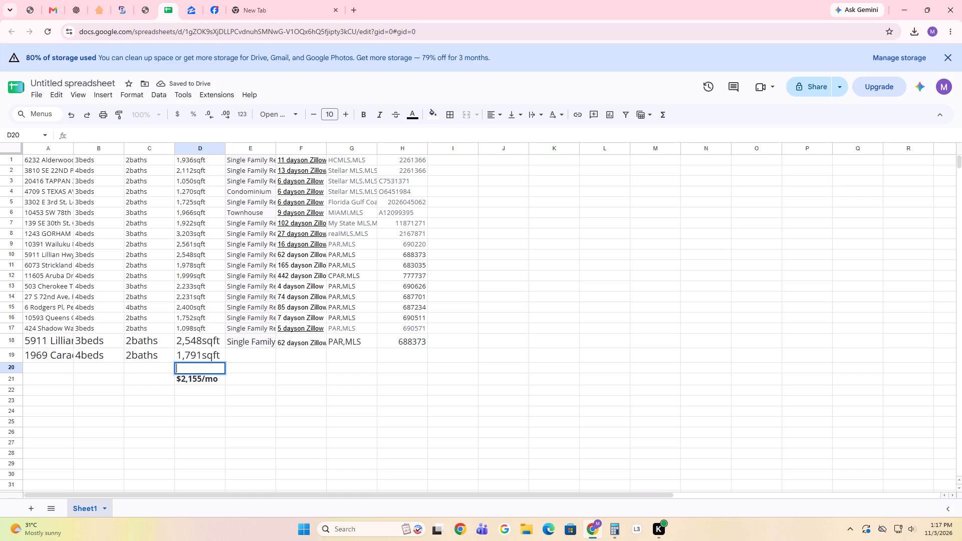
Clear the stray "$2,155/mo" text from cell D21.
{"action": "double_click", "coordinate": [220, 384]}
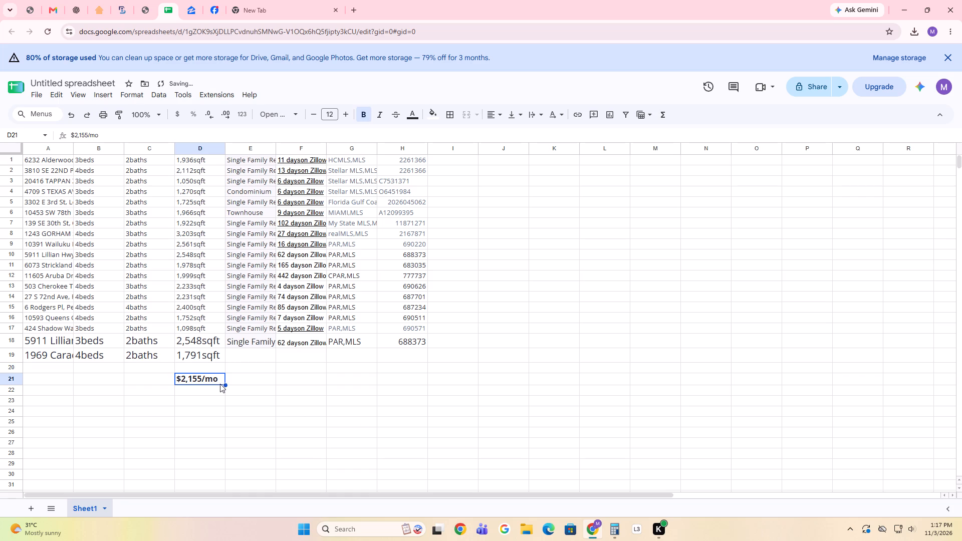
{"action": "key", "text": "BackSpace"}
{"action": "key", "text": "BackSpace"}
{"action": "key", "text": "BackSpace"}
{"action": "key", "text": "BackSpace"}
{"action": "key", "text": "BackSpace"}
{"action": "key", "text": "BackSpace"}
{"action": "key", "text": "BackSpace"}
{"action": "key", "text": "BackSpace"}
{"action": "key", "text": "BackSpace"}
{"action": "key", "text": "BackSpace"}
{"action": "key", "text": "BackSpace"}
{"action": "key", "text": "BackSpace"}
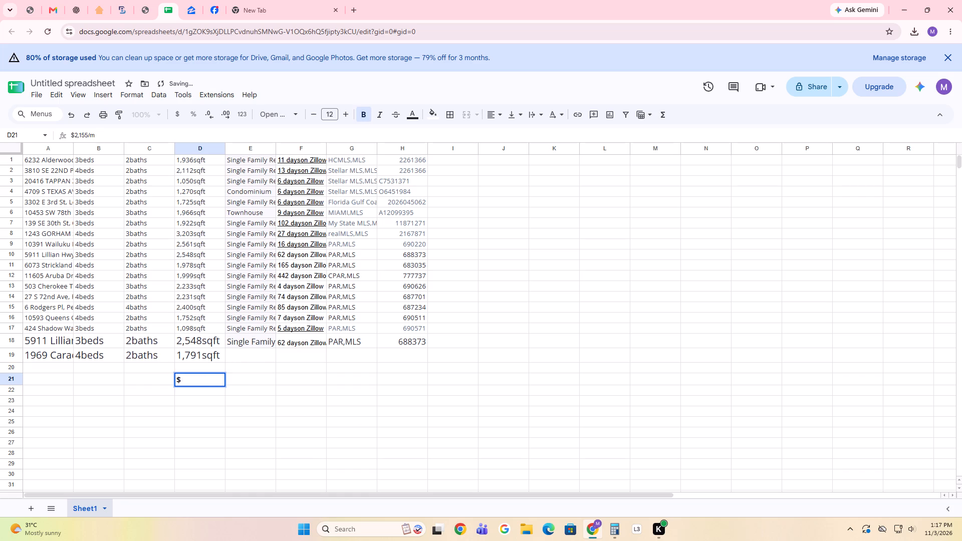
{"action": "left_click", "coordinate": [306, 428]}
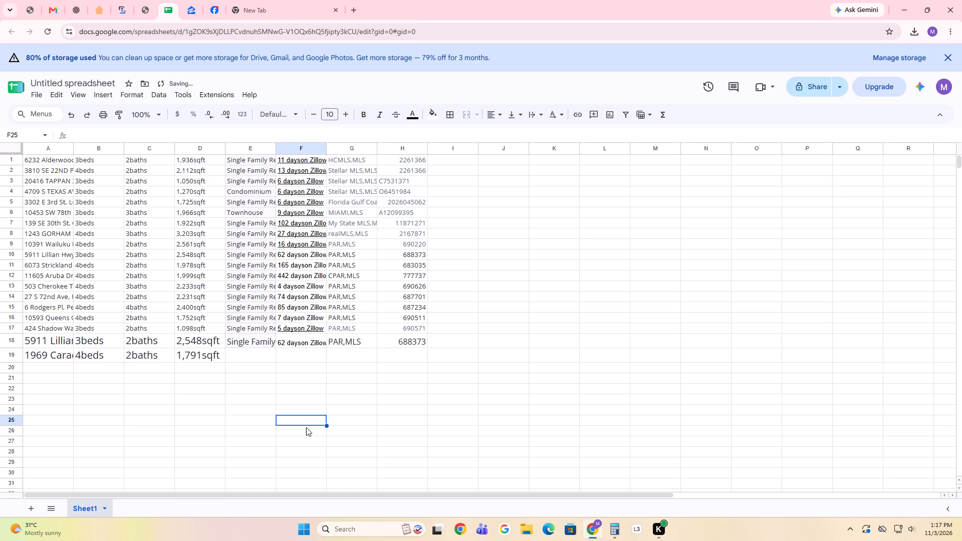
Copy the Caracara St listing's property type, "Single Family Residence", from Zillow into cell E19 of the spreadsheet.
{"action": "left_click", "coordinate": [191, 10]}
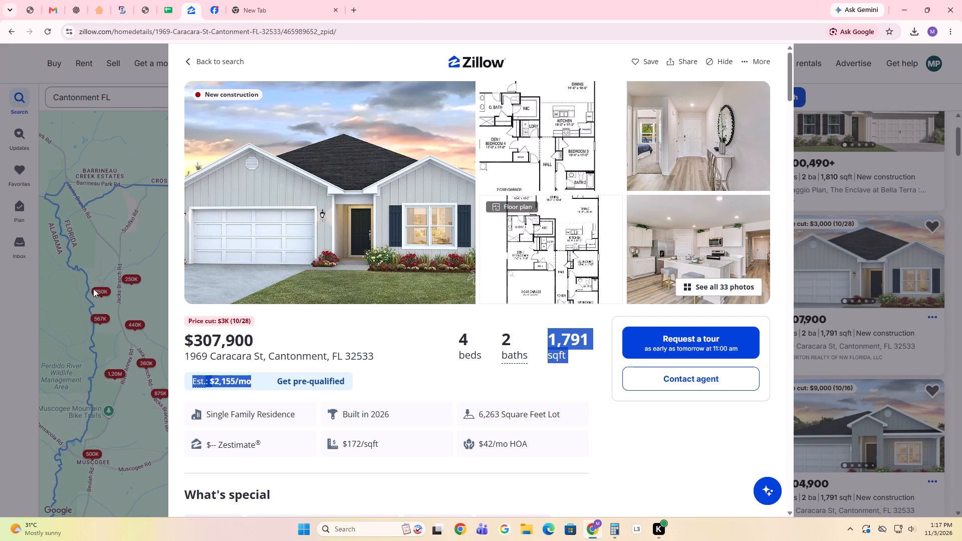
{"action": "left_click", "coordinate": [404, 373]}
{"action": "left_click_drag", "start_coordinate": [205, 412], "coordinate": [285, 419]}
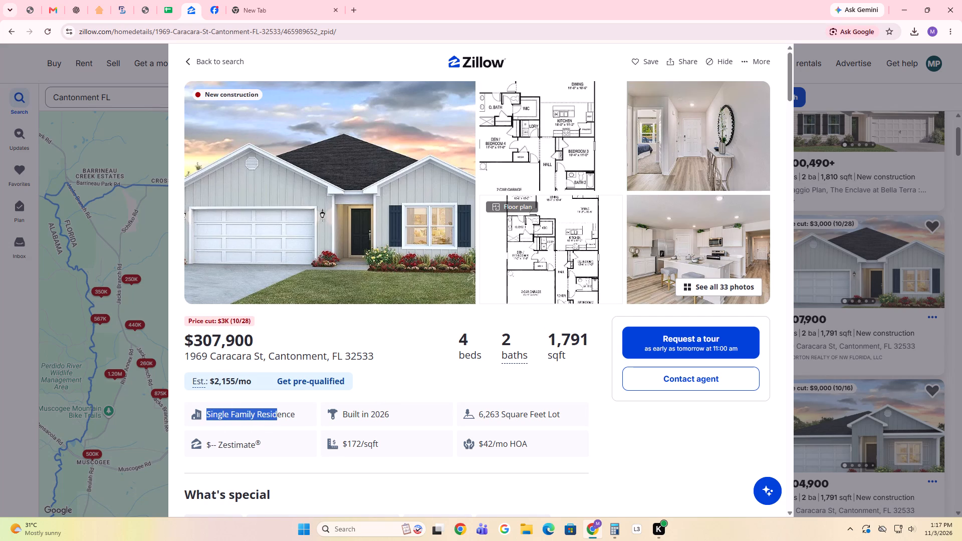
{"action": "left_click_drag", "start_coordinate": [285, 419], "coordinate": [304, 420]}
{"action": "key", "text": "ctrl+c"}
{"action": "left_click", "coordinate": [172, 12]}
{"action": "left_click_drag", "start_coordinate": [248, 356], "coordinate": [257, 356]}
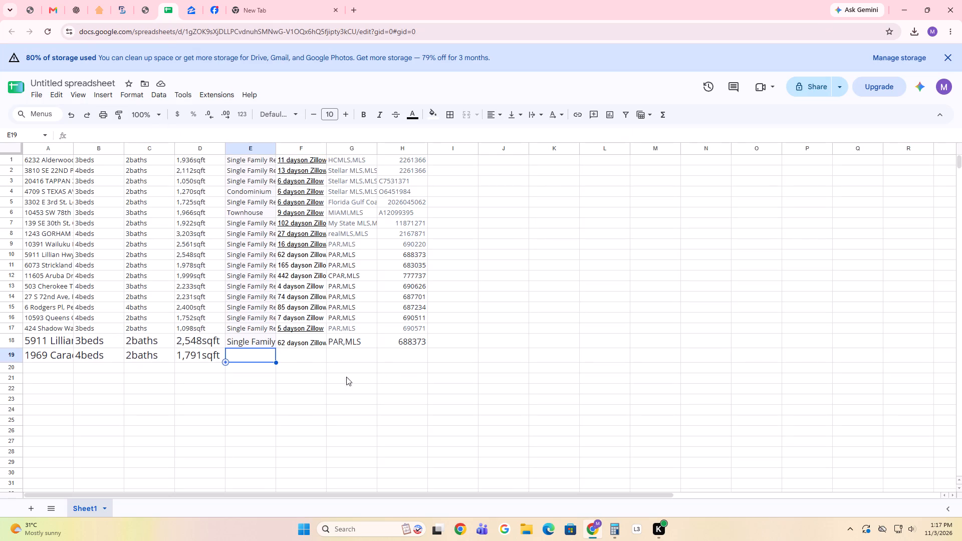
{"action": "key", "text": "ctrl+v"}
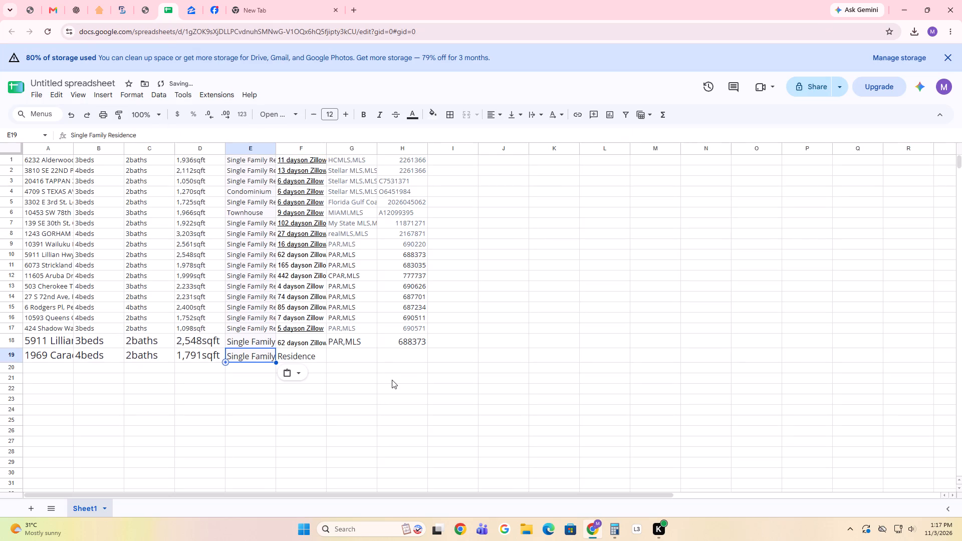
{"action": "left_click", "coordinate": [373, 378]}
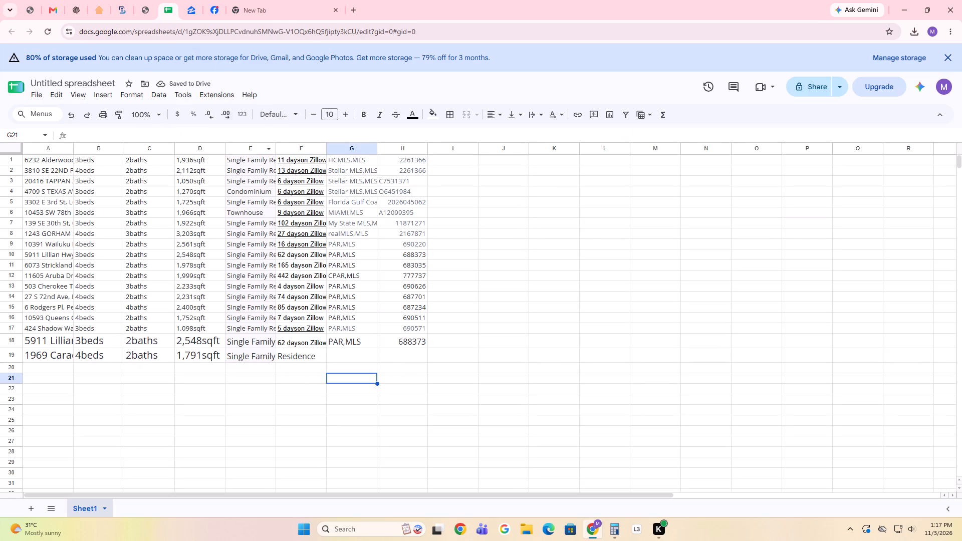
Copy the Caracara St listing's time on the market, "11 days on Zillow", from Zillow into cell F19 of the spreadsheet.
{"action": "left_click", "coordinate": [191, 11]}
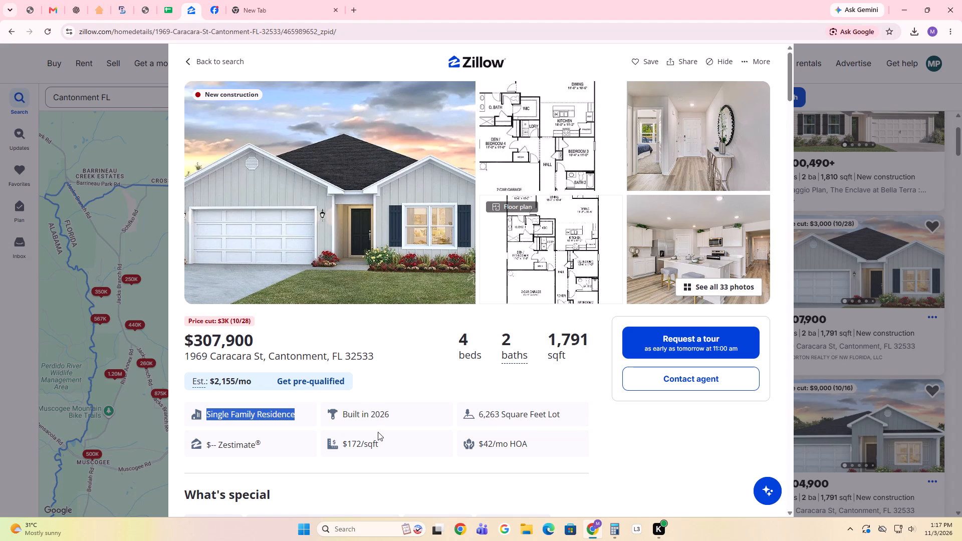
{"action": "scroll", "coordinate": [410, 447], "scroll_direction": "down", "scroll_amount": 3}
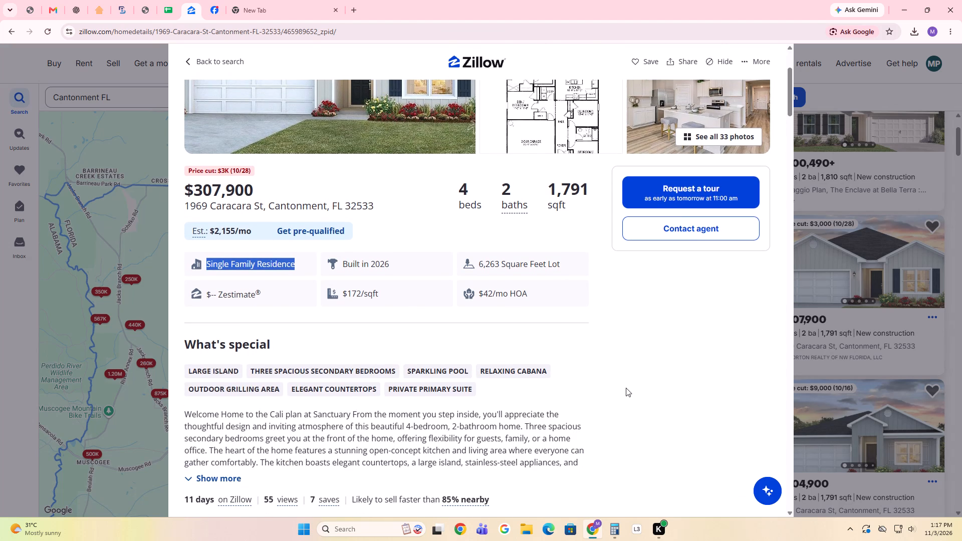
{"action": "left_click", "coordinate": [622, 381]}
{"action": "scroll", "coordinate": [608, 382], "scroll_direction": "down", "scroll_amount": 1}
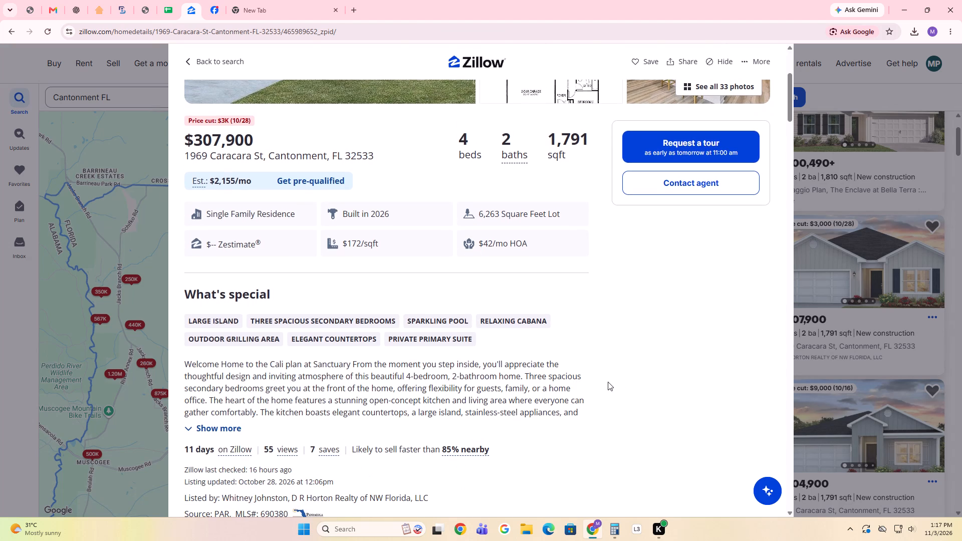
{"action": "scroll", "coordinate": [607, 381], "scroll_direction": "down", "scroll_amount": 1}
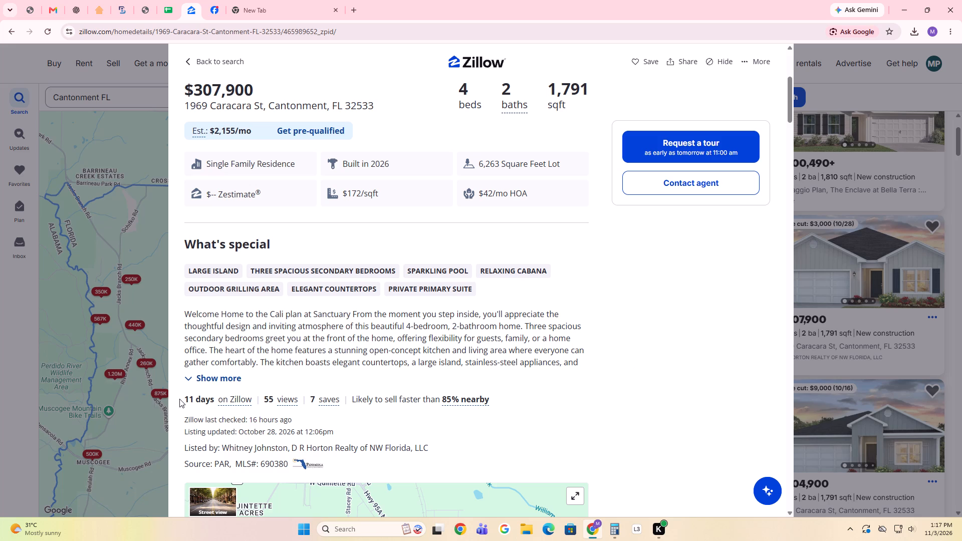
{"action": "left_click_drag", "start_coordinate": [182, 397], "coordinate": [255, 404]}
{"action": "key", "text": "ctrl+x"}
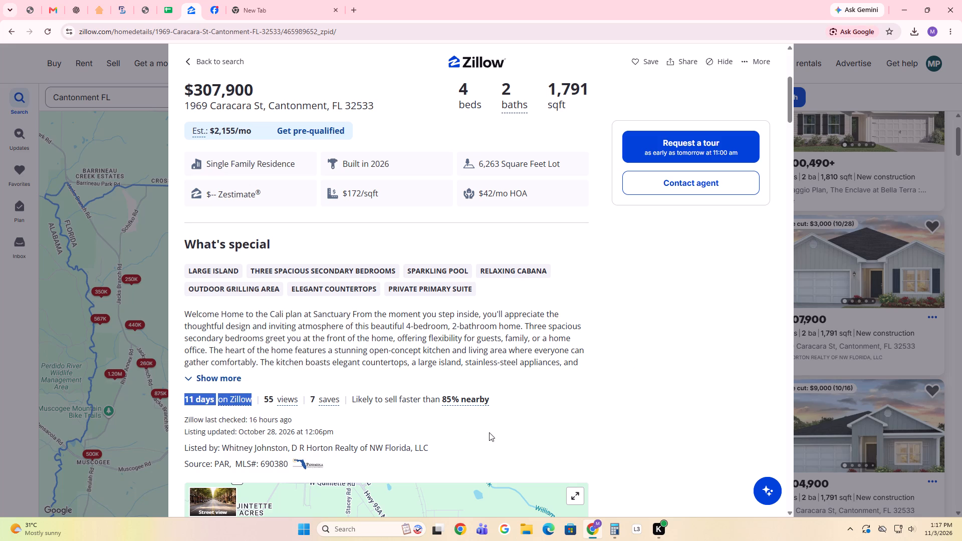
{"action": "left_click", "coordinate": [541, 433]}
{"action": "left_click_drag", "start_coordinate": [185, 393], "coordinate": [252, 406]}
{"action": "key", "text": "ctrl+c"}
{"action": "left_click", "coordinate": [168, 11]}
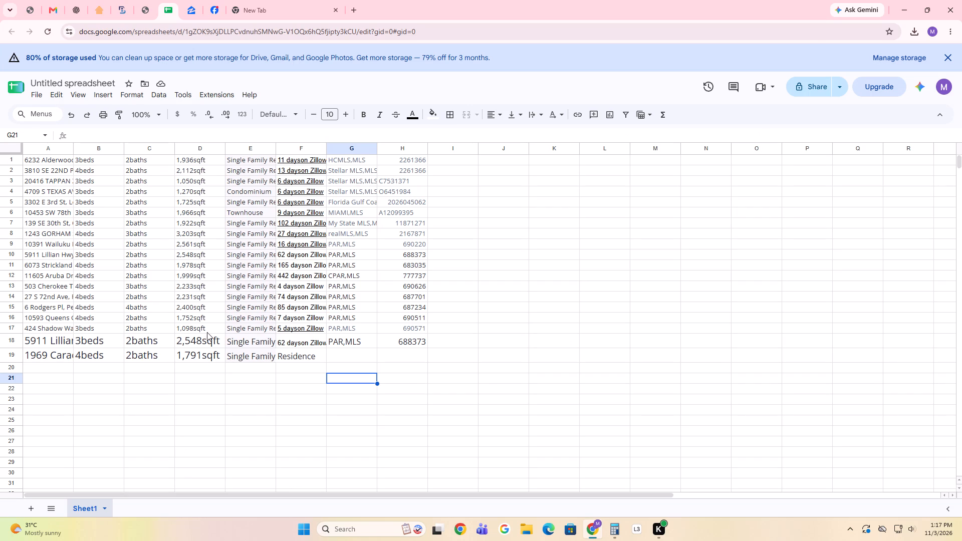
{"action": "left_click", "coordinate": [294, 357]}
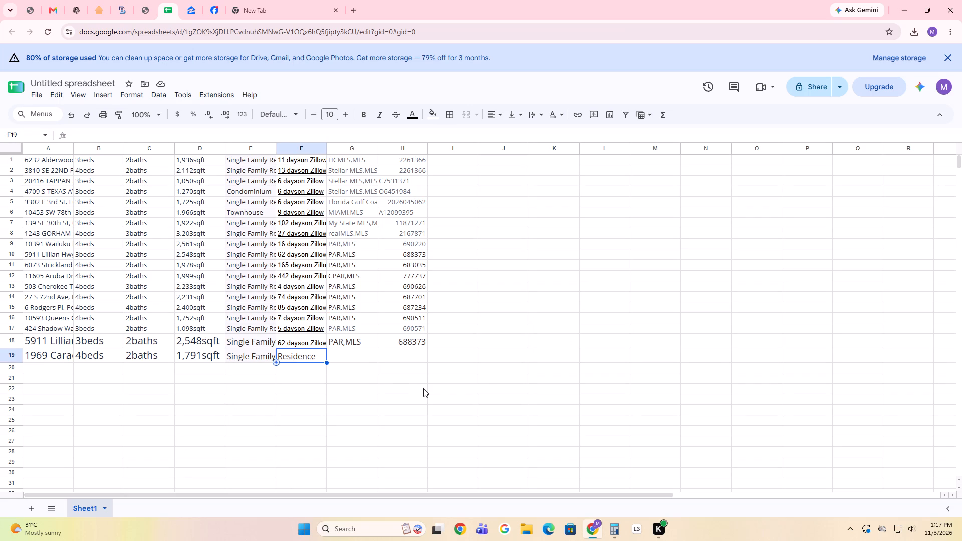
{"action": "key", "text": "ctrl+v"}
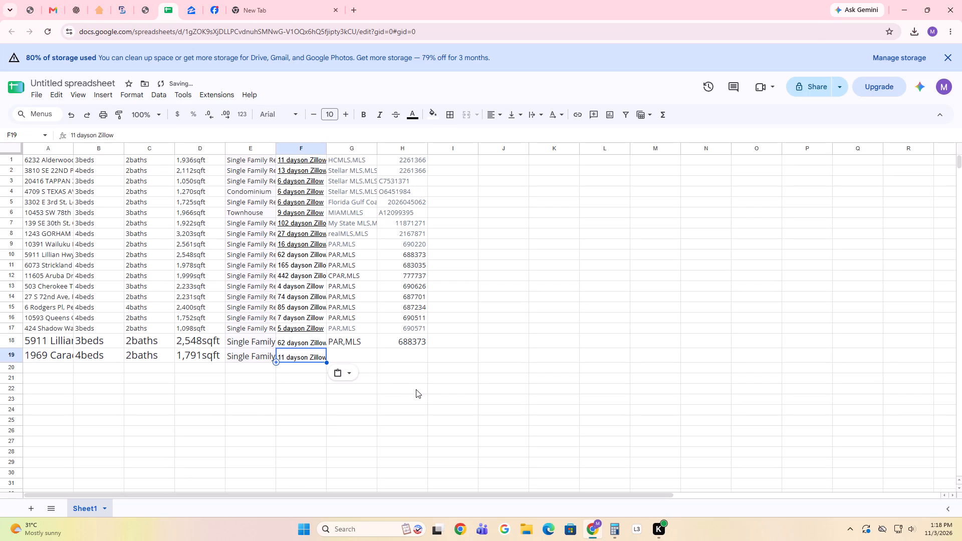
{"action": "left_click", "coordinate": [415, 389]}
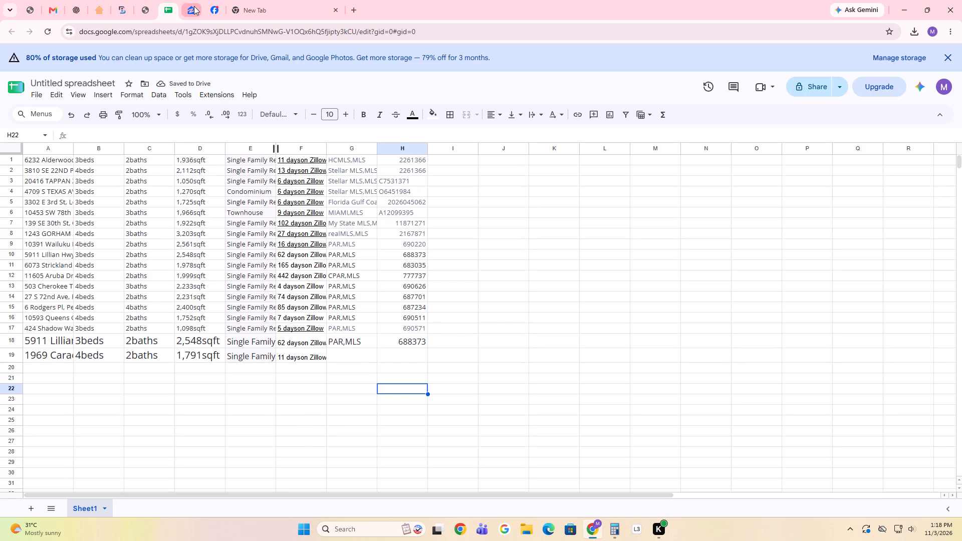
Copy the Caracara St listing's source, "PAR, MLS", from Zillow into cell G19 of the spreadsheet.
{"action": "left_click", "coordinate": [194, 6]}
{"action": "left_click", "coordinate": [544, 405]}
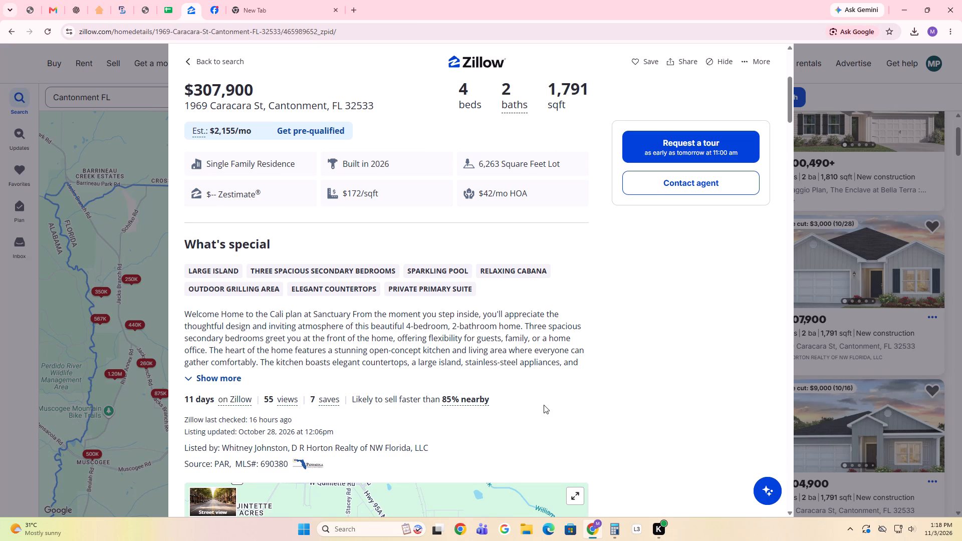
{"action": "scroll", "coordinate": [510, 403], "scroll_direction": "down", "scroll_amount": 1}
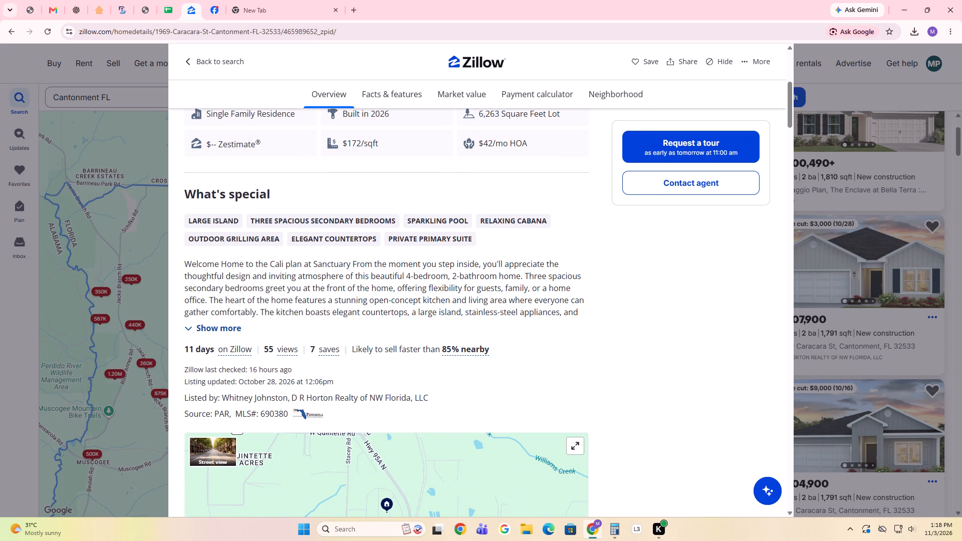
{"action": "left_click_drag", "start_coordinate": [216, 412], "coordinate": [251, 413]}
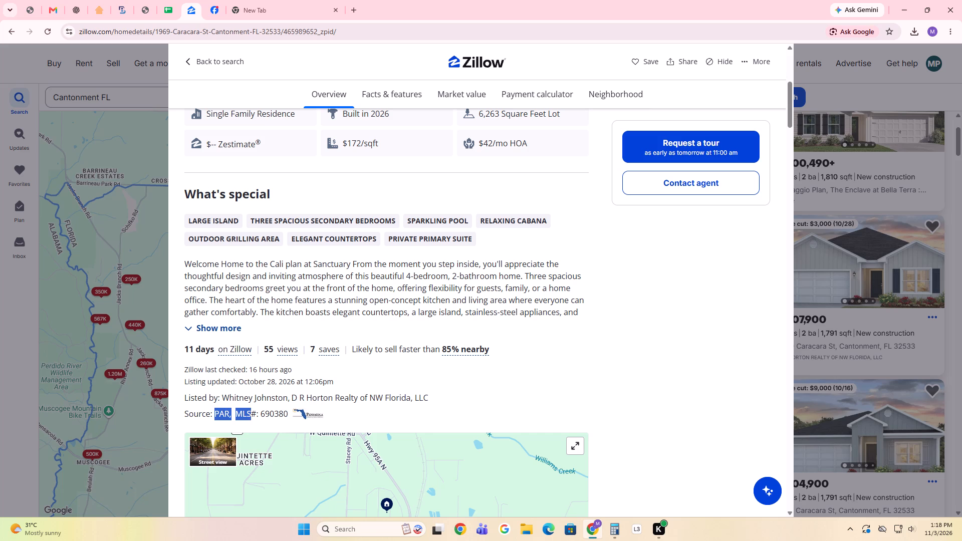
{"action": "key", "text": "ctrl+c"}
{"action": "left_click", "coordinate": [172, 10]}
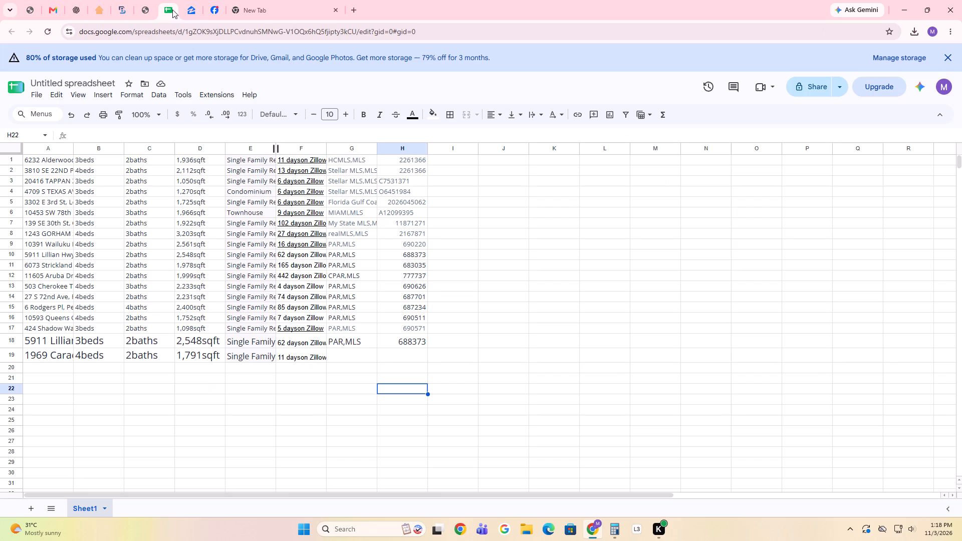
{"action": "left_click", "coordinate": [345, 356]}
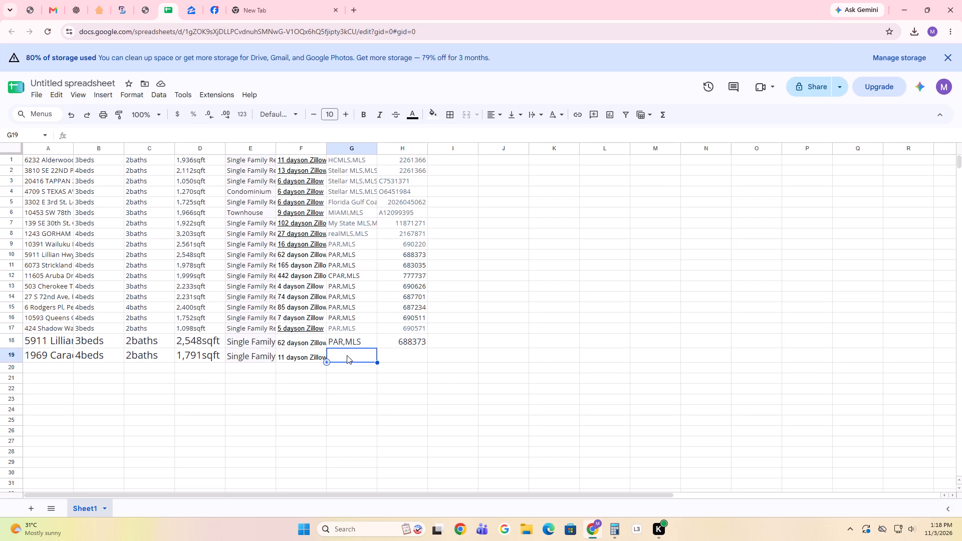
{"action": "key", "text": "ctrl+v"}
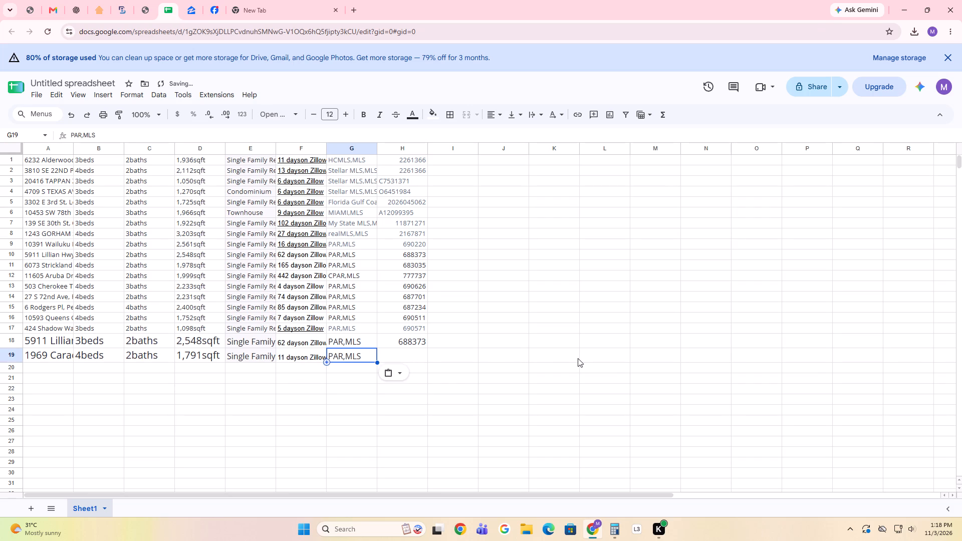
{"action": "left_click", "coordinate": [456, 384]}
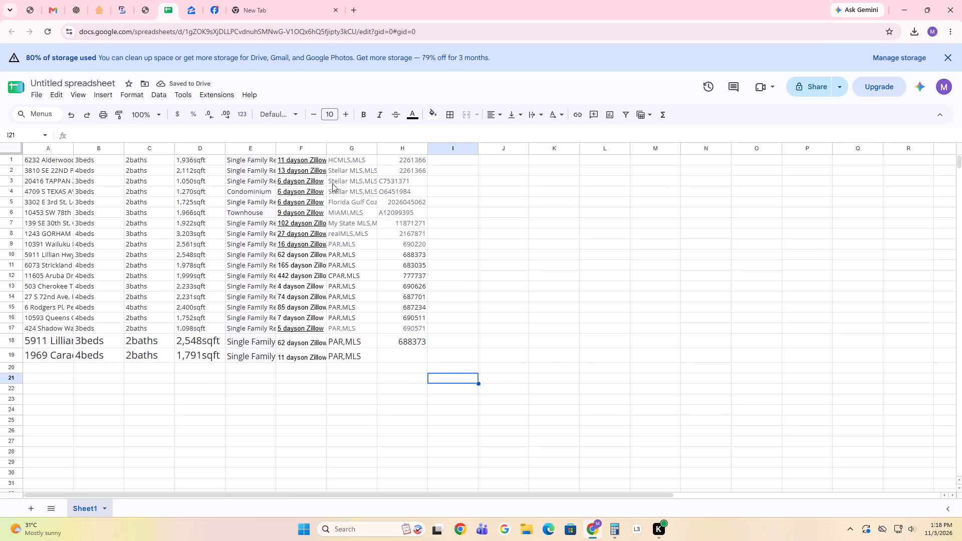
Copy the Caracara St listing's MLS number, 690380, from Zillow into cell H19 of the spreadsheet.
{"action": "left_click", "coordinate": [192, 11]}
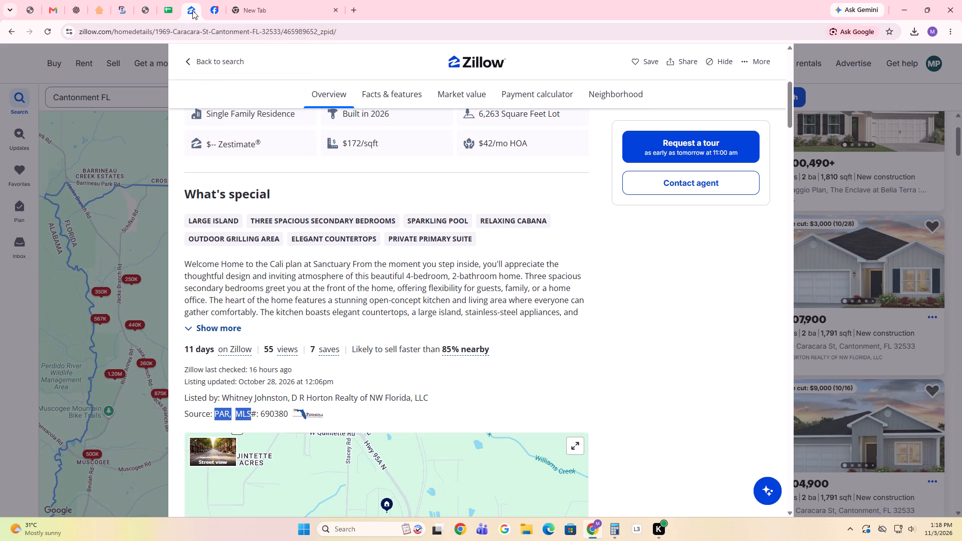
{"action": "left_click", "coordinate": [477, 385]}
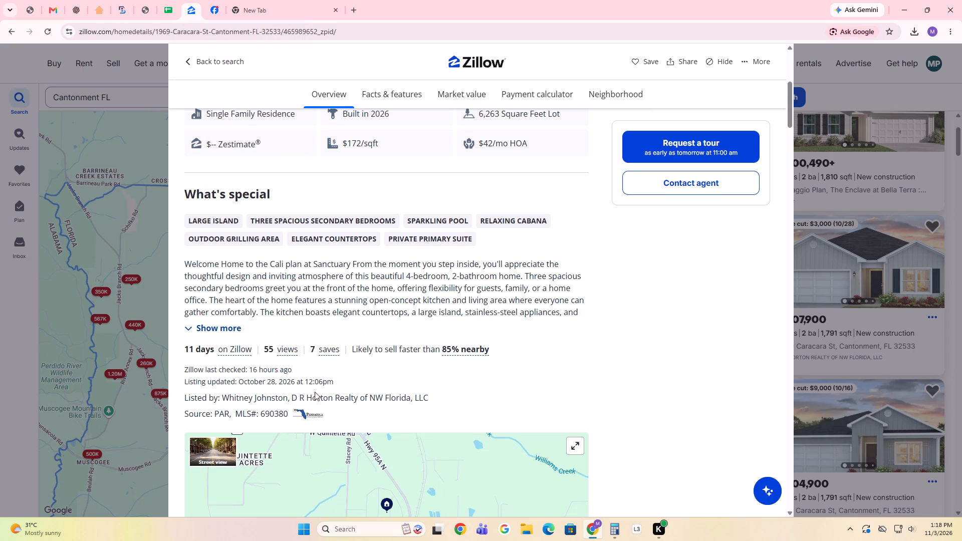
{"action": "left_click_drag", "start_coordinate": [261, 405], "coordinate": [292, 417]}
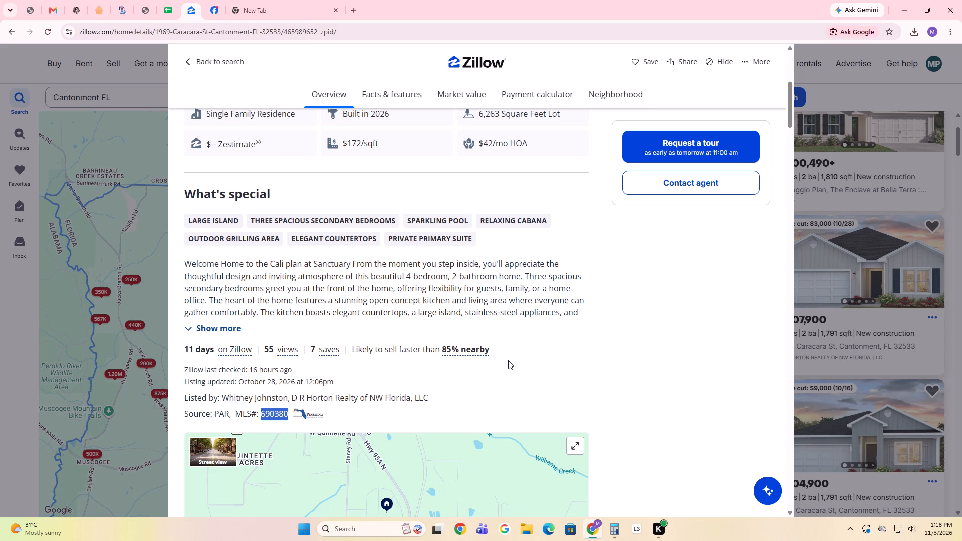
{"action": "key", "text": "ctrl+c"}
{"action": "left_click", "coordinate": [171, 13]}
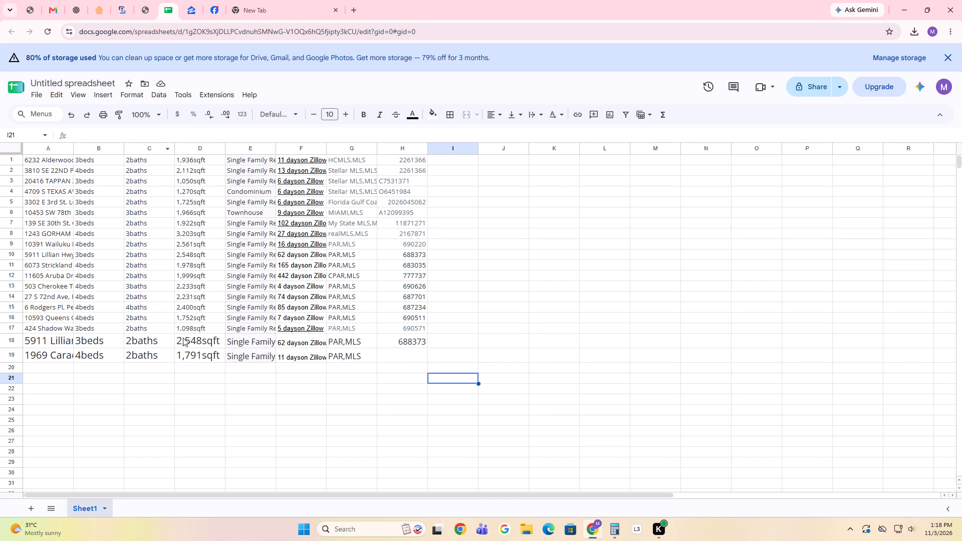
{"action": "left_click", "coordinate": [399, 357]}
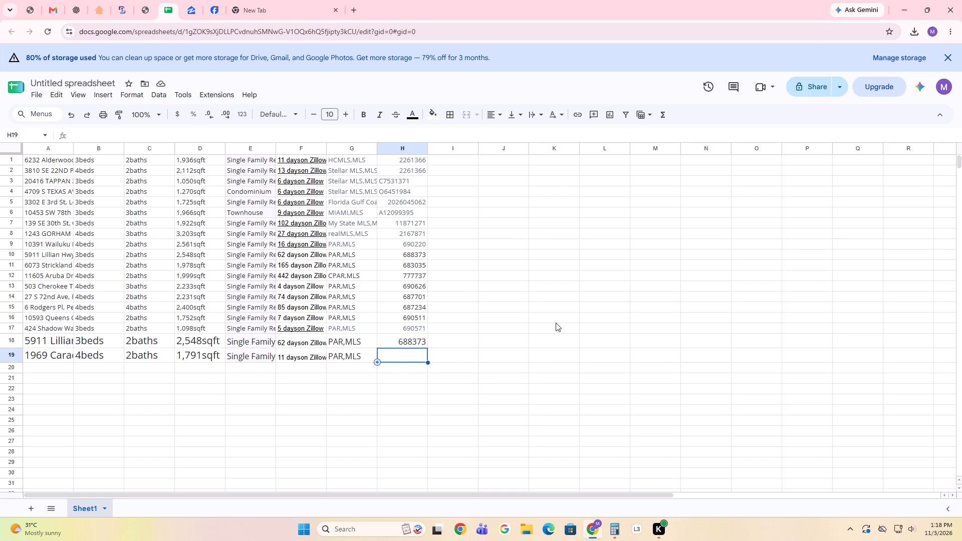
{"action": "key", "text": "ctrl+v"}
{"action": "left_click", "coordinate": [282, 395]}
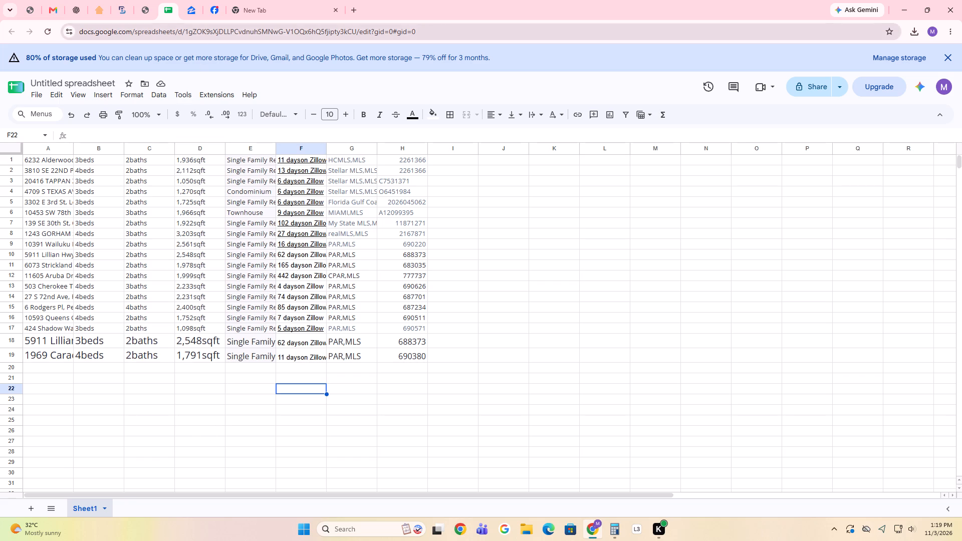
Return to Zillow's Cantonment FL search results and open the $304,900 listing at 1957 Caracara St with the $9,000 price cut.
{"action": "left_click", "coordinate": [193, 9]}
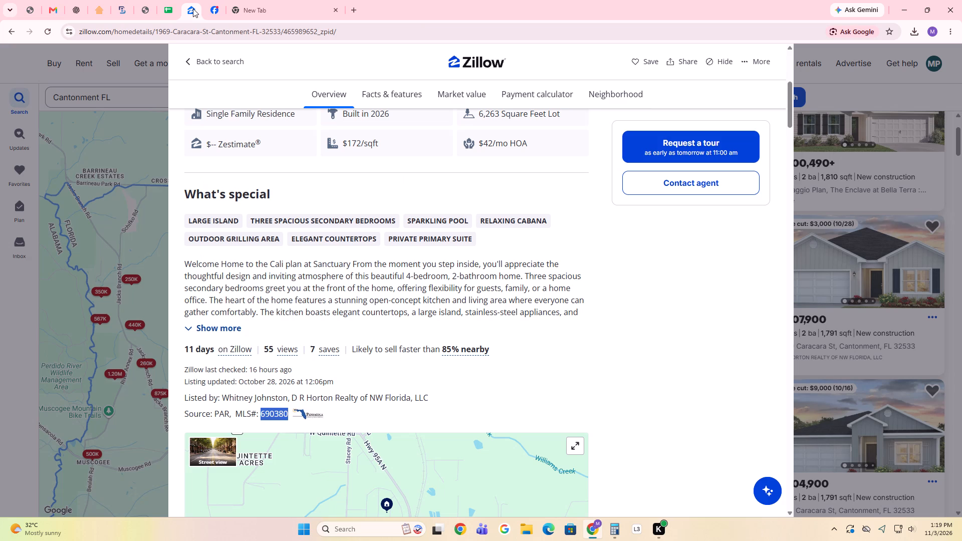
{"action": "left_click", "coordinate": [496, 385]}
{"action": "scroll", "coordinate": [496, 385], "scroll_direction": "up", "scroll_amount": 17}
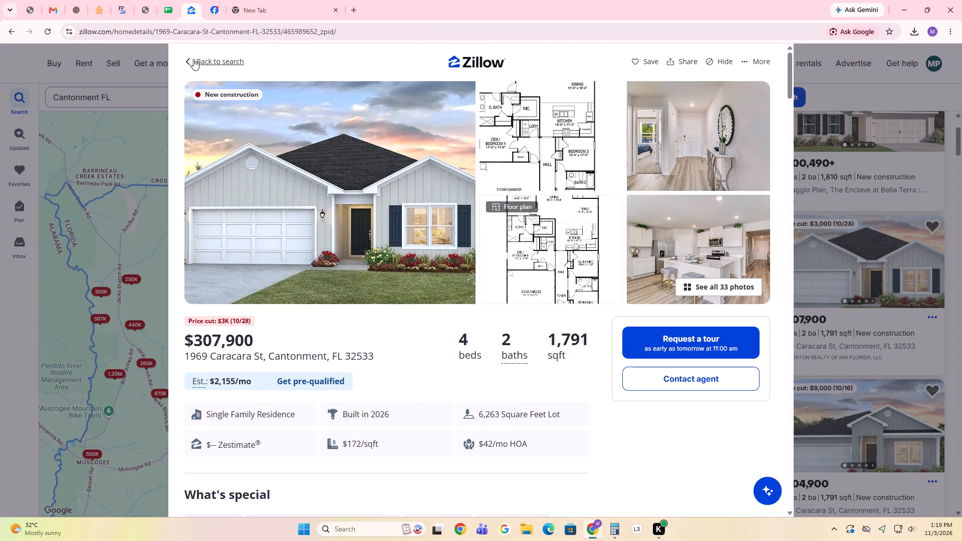
{"action": "left_click", "coordinate": [191, 61]}
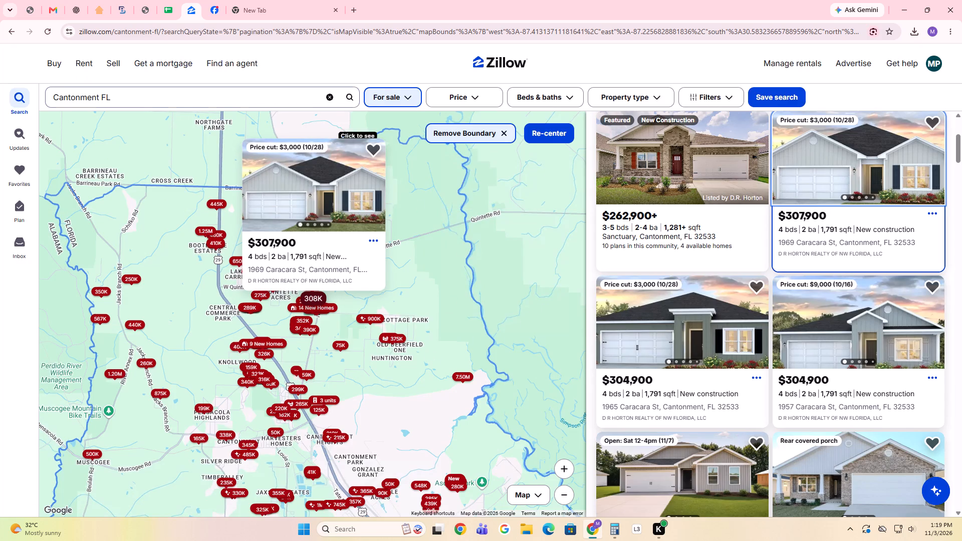
{"action": "left_click", "coordinate": [164, 7]}
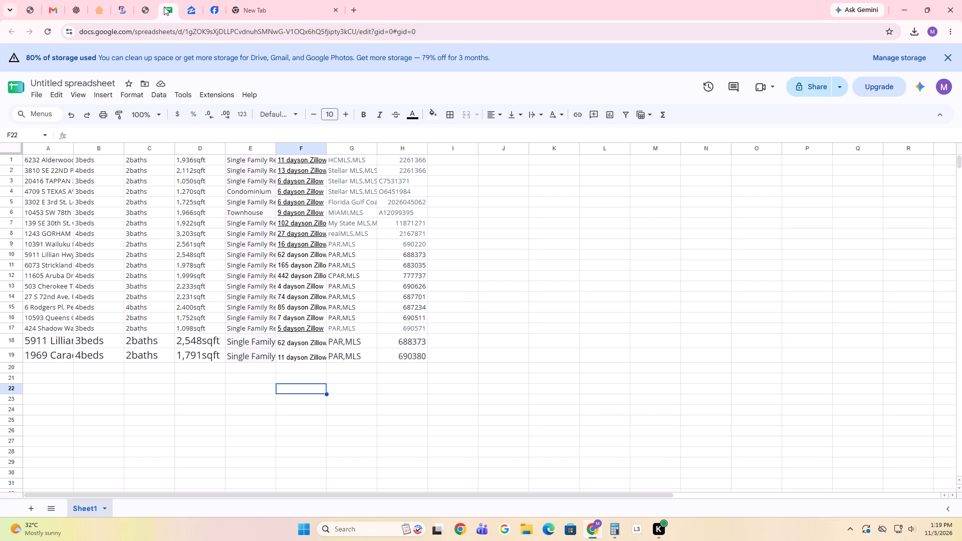
{"action": "left_click", "coordinate": [198, 10]}
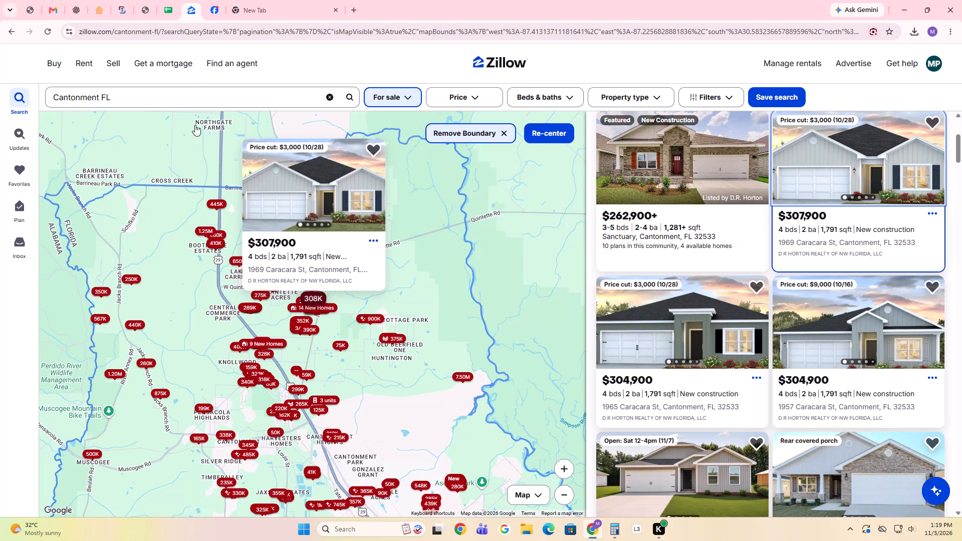
{"action": "left_click", "coordinate": [857, 302]}
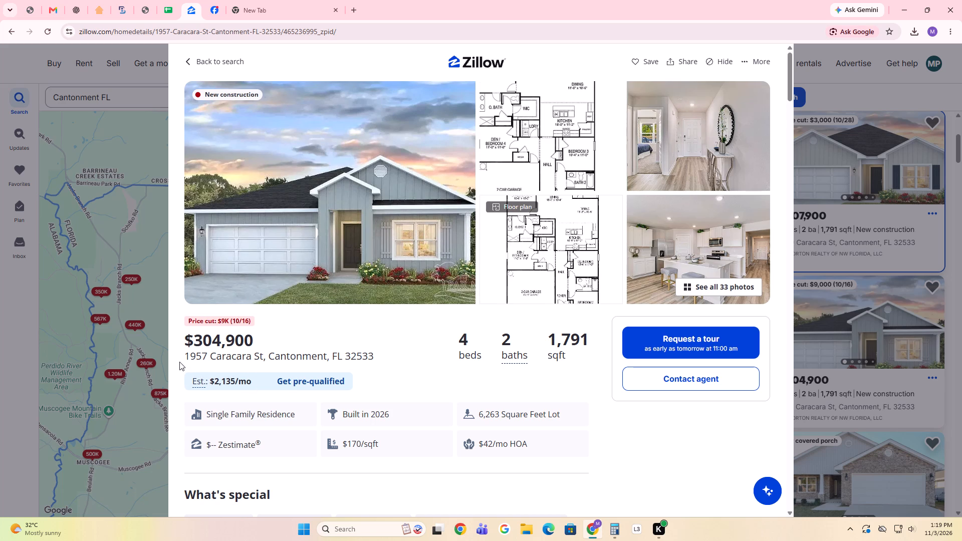
{"action": "left_click_drag", "start_coordinate": [184, 357], "coordinate": [274, 355]}
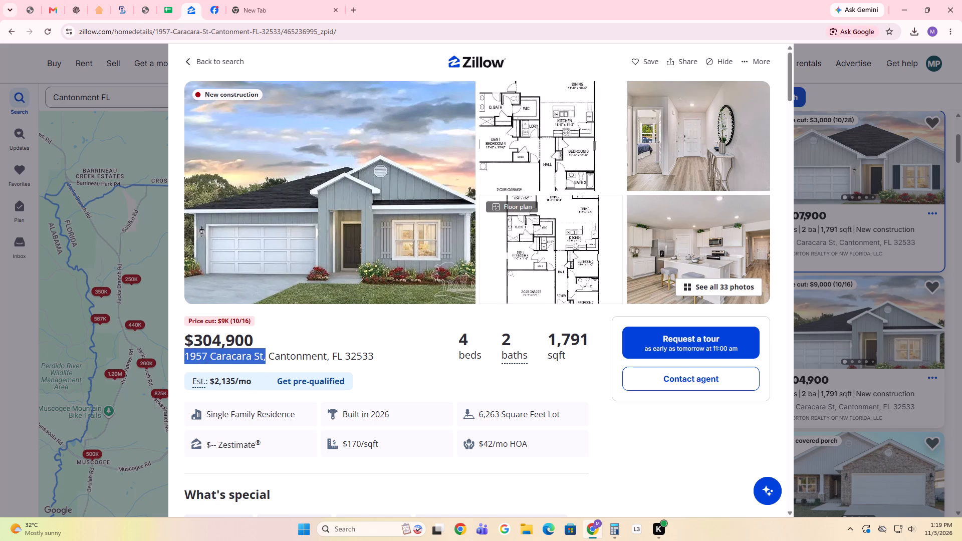
{"action": "left_click_drag", "start_coordinate": [274, 355], "coordinate": [393, 355]}
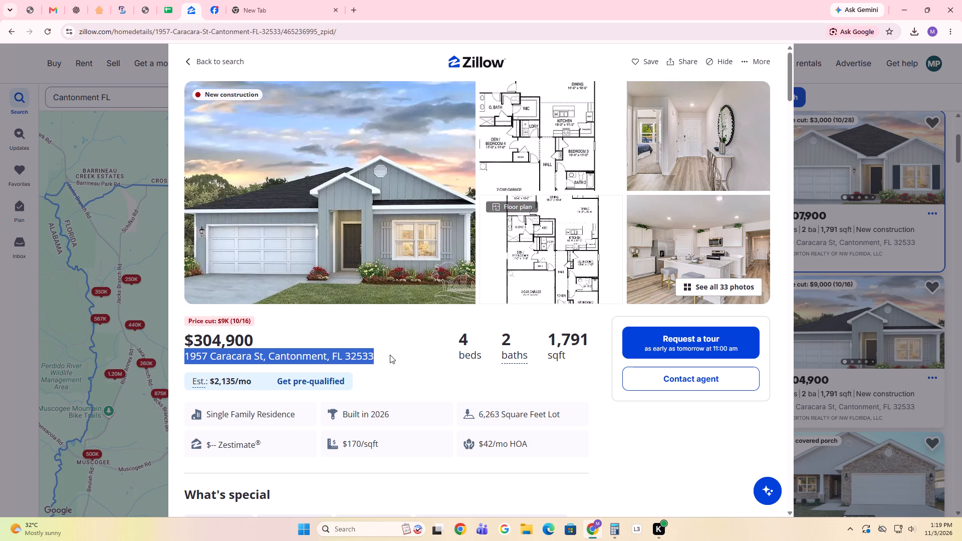
{"action": "key", "text": "ctrl+x"}
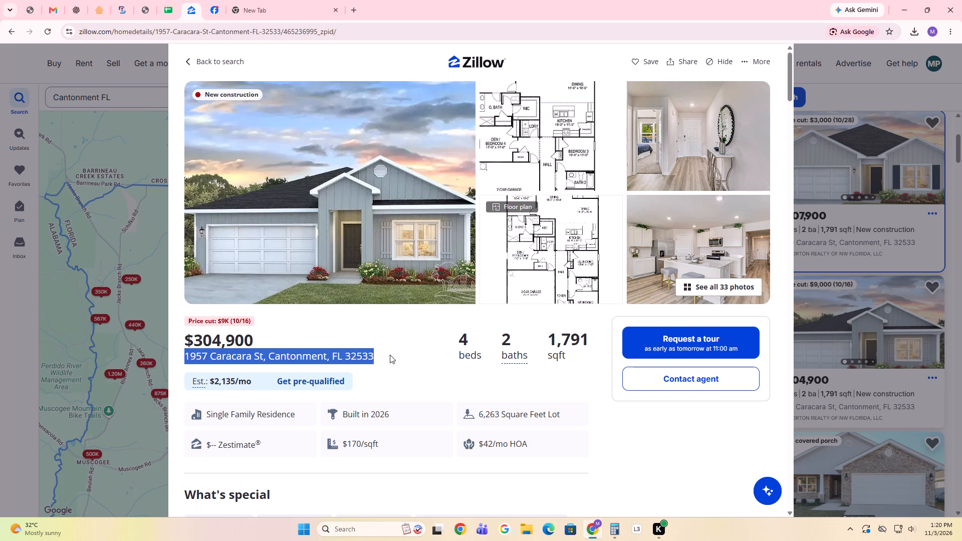
{"action": "left_click", "coordinate": [390, 355]}
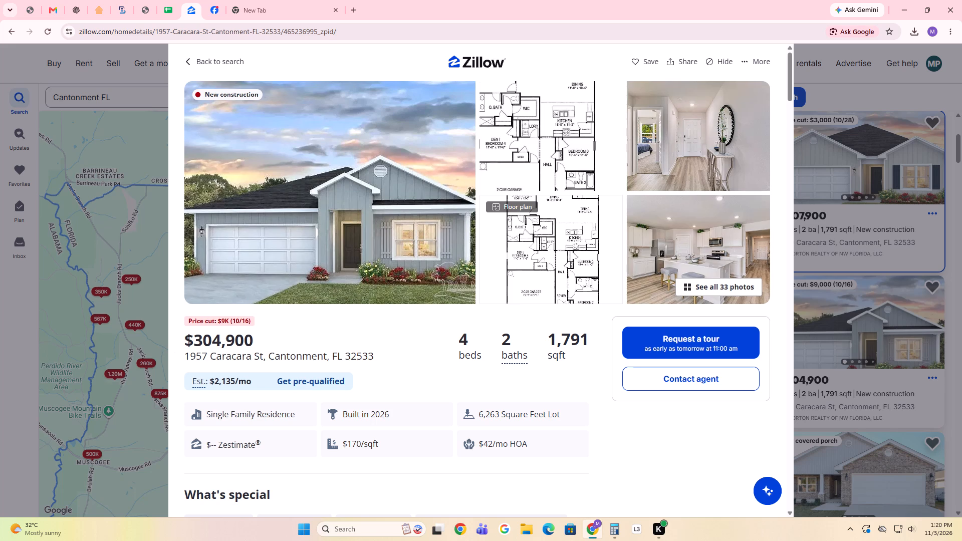
{"action": "left_click_drag", "start_coordinate": [182, 353], "coordinate": [342, 364]}
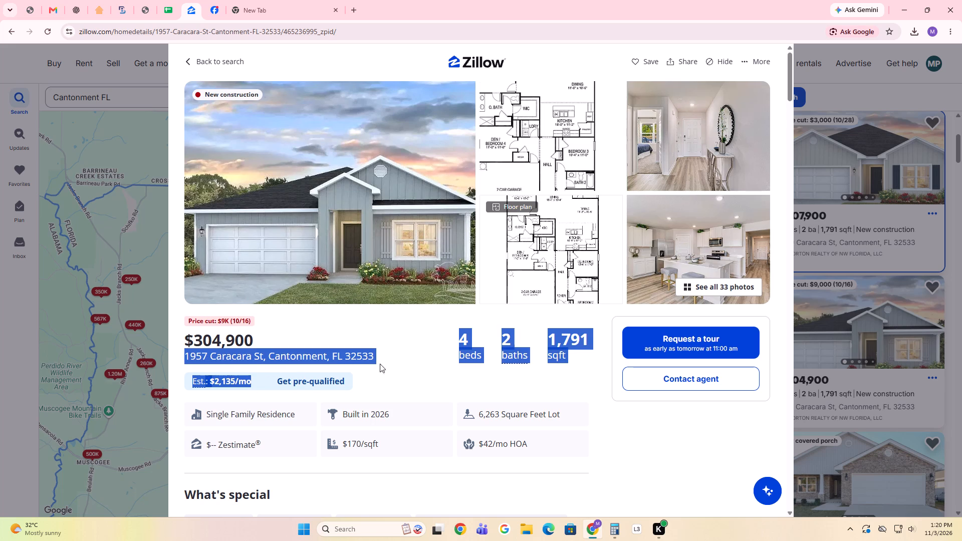
{"action": "left_click", "coordinate": [387, 365]}
{"action": "left_click", "coordinate": [407, 391]}
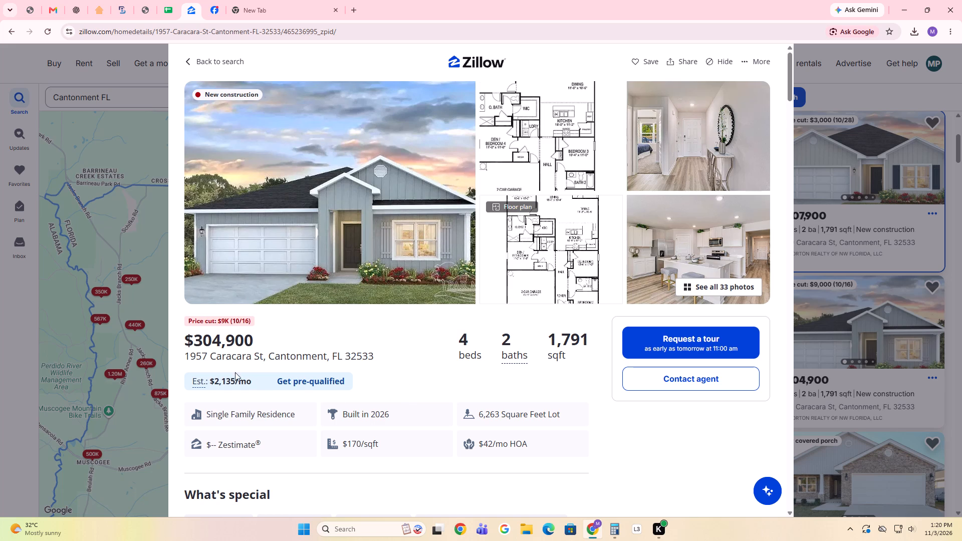
{"action": "left_click_drag", "start_coordinate": [181, 352], "coordinate": [299, 352]}
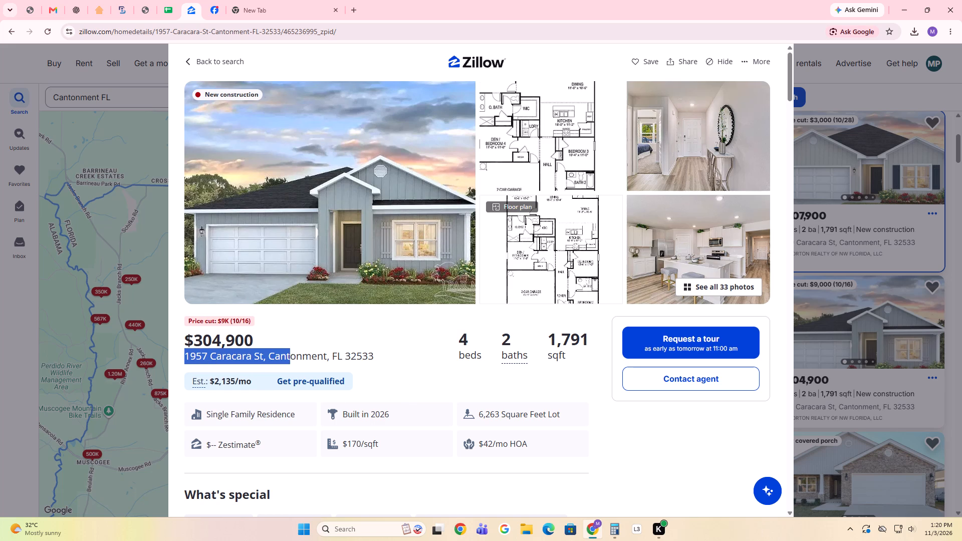
{"action": "left_click_drag", "start_coordinate": [299, 352], "coordinate": [381, 361]}
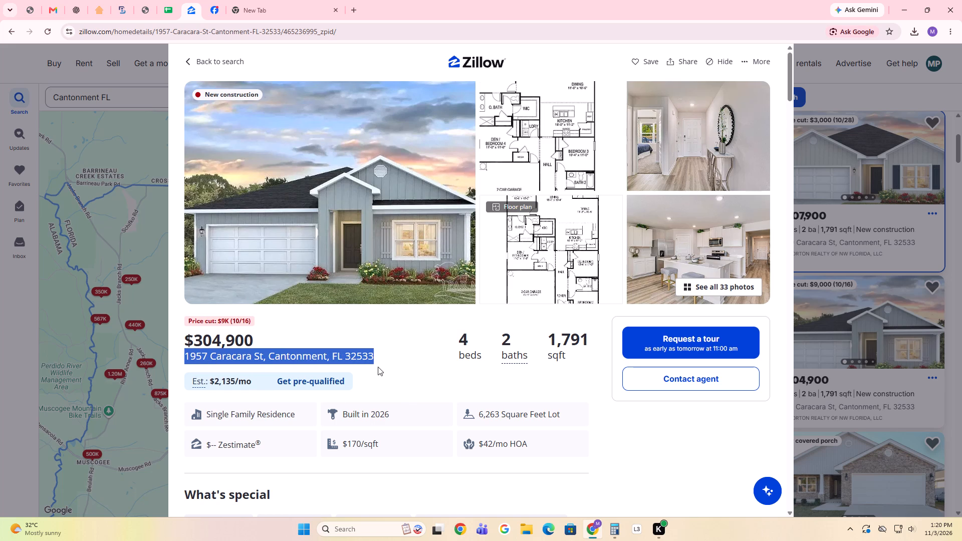
{"action": "key", "text": "ctrl+c"}
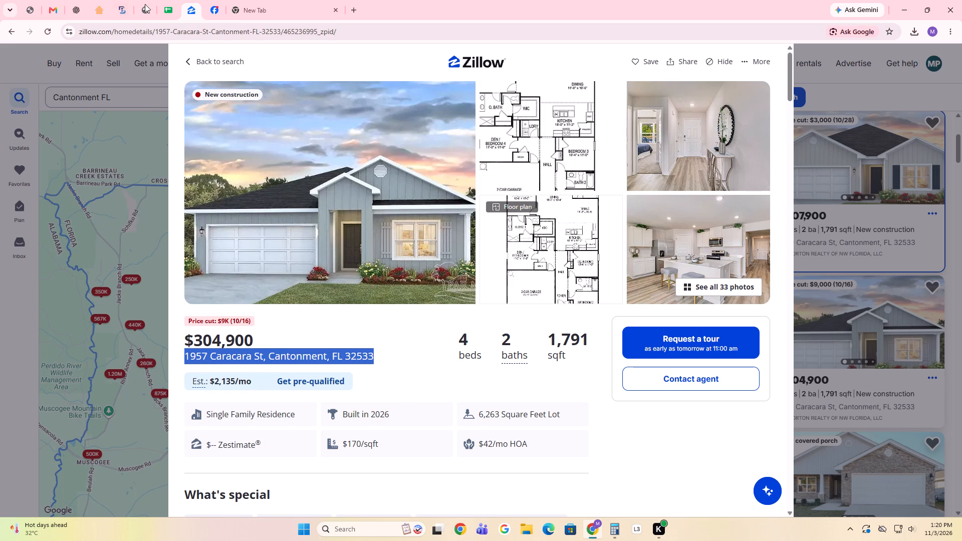
{"action": "left_click", "coordinate": [171, 10]}
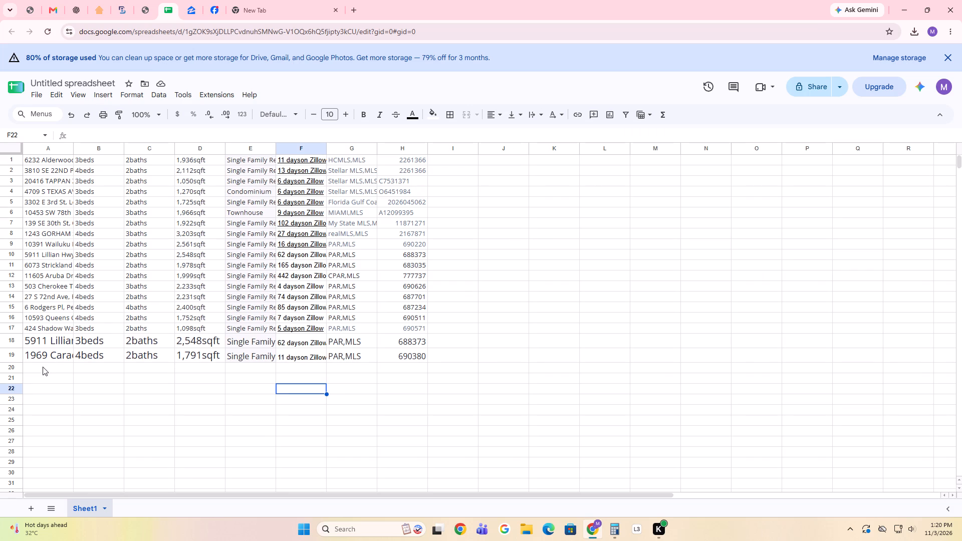
{"action": "left_click", "coordinate": [43, 367]}
{"action": "key", "text": "ctrl+v"}
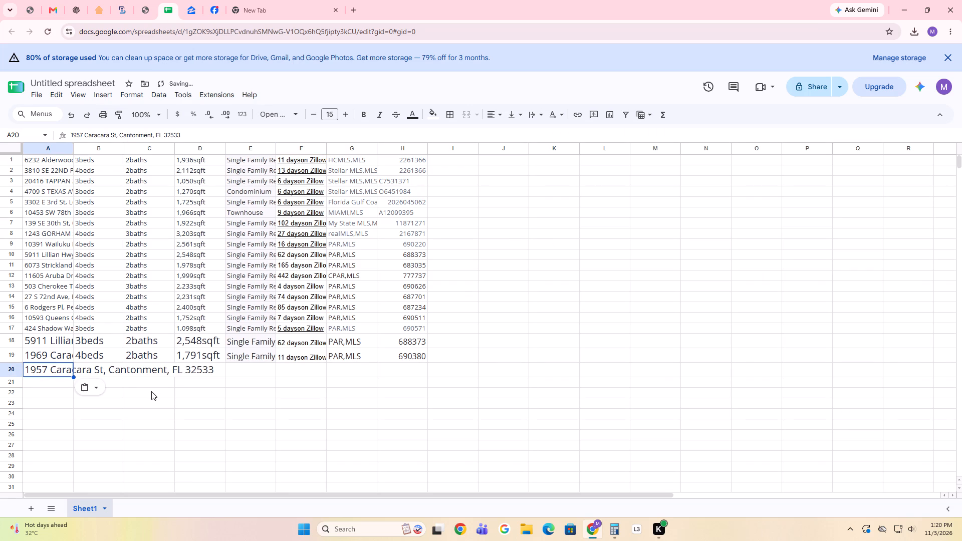
{"action": "left_click", "coordinate": [140, 411]}
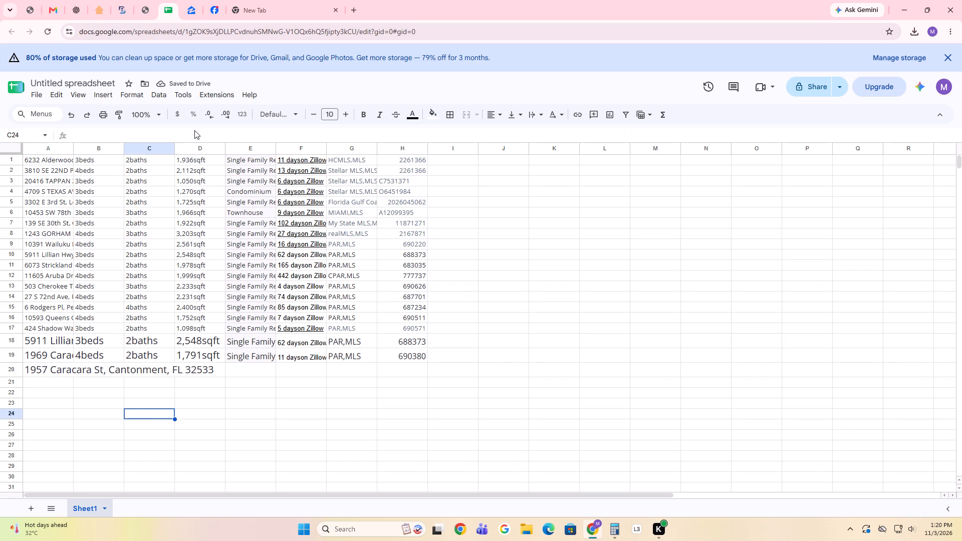
{"action": "left_click", "coordinate": [193, 10]}
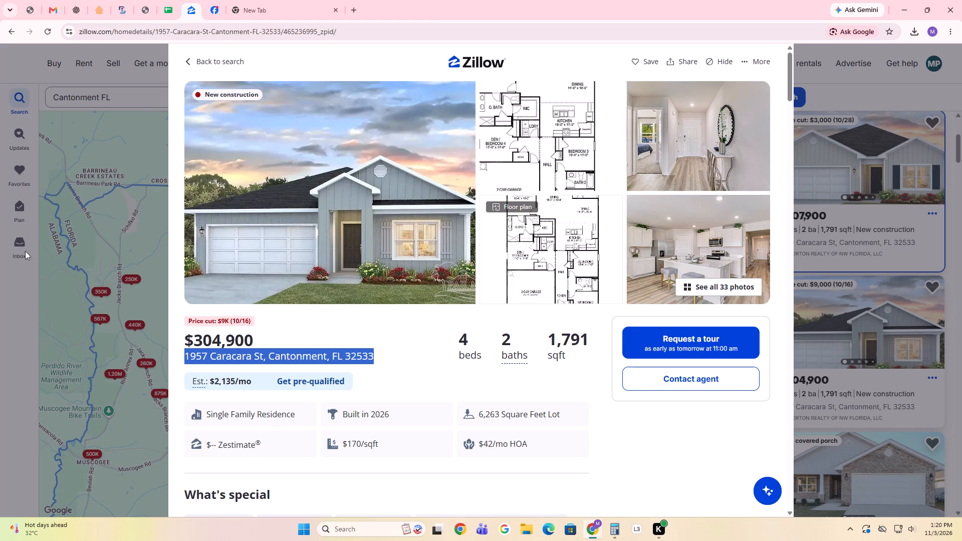
{"action": "left_click", "coordinate": [437, 364]}
{"action": "left_click_drag", "start_coordinate": [466, 335], "coordinate": [471, 346]}
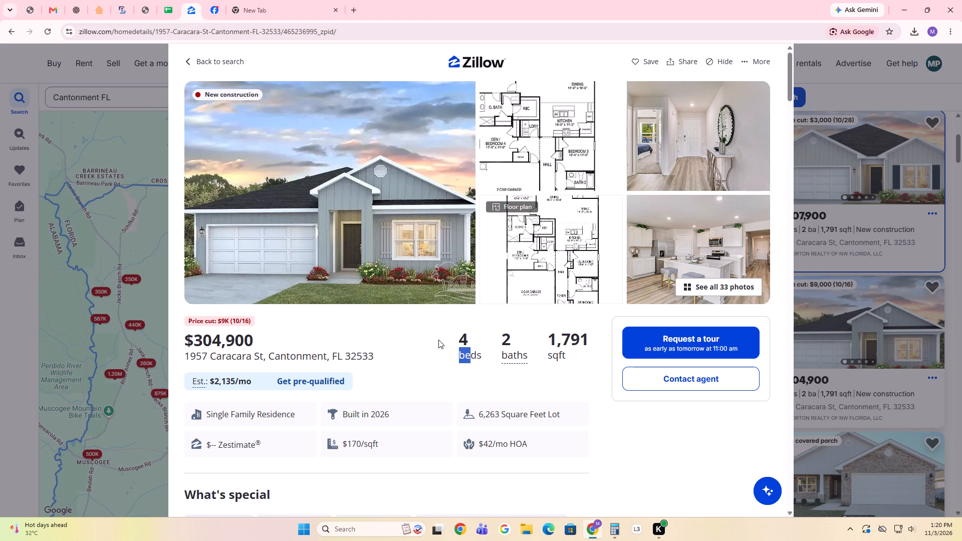
{"action": "left_click", "coordinate": [438, 340]}
{"action": "left_click_drag", "start_coordinate": [451, 332], "coordinate": [463, 346]}
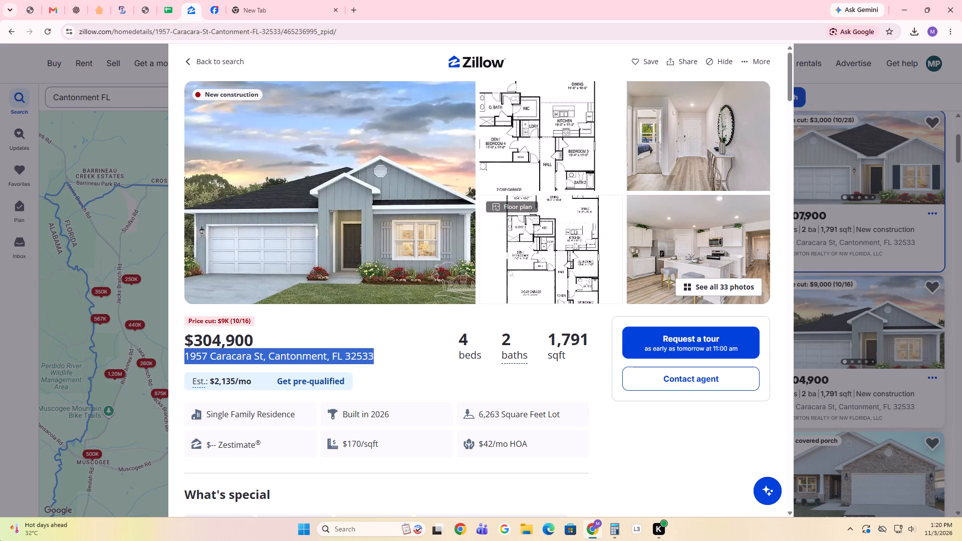
{"action": "left_click", "coordinate": [438, 350]}
{"action": "left_click_drag", "start_coordinate": [465, 329], "coordinate": [474, 345]}
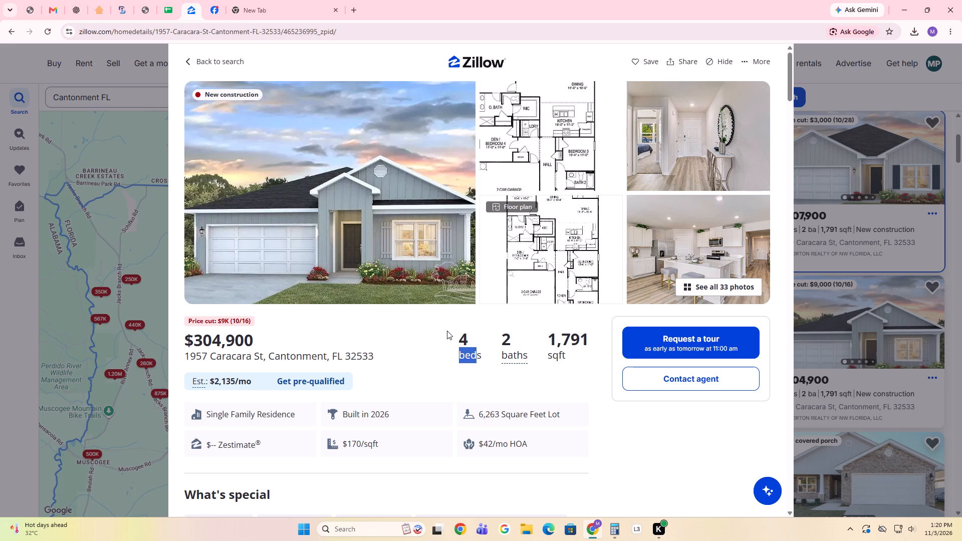
{"action": "left_click", "coordinate": [449, 342]}
{"action": "left_click_drag", "start_coordinate": [457, 334], "coordinate": [482, 355]}
{"action": "left_click_drag", "start_coordinate": [482, 355], "coordinate": [486, 363]}
{"action": "key", "text": "ctrl+c"}
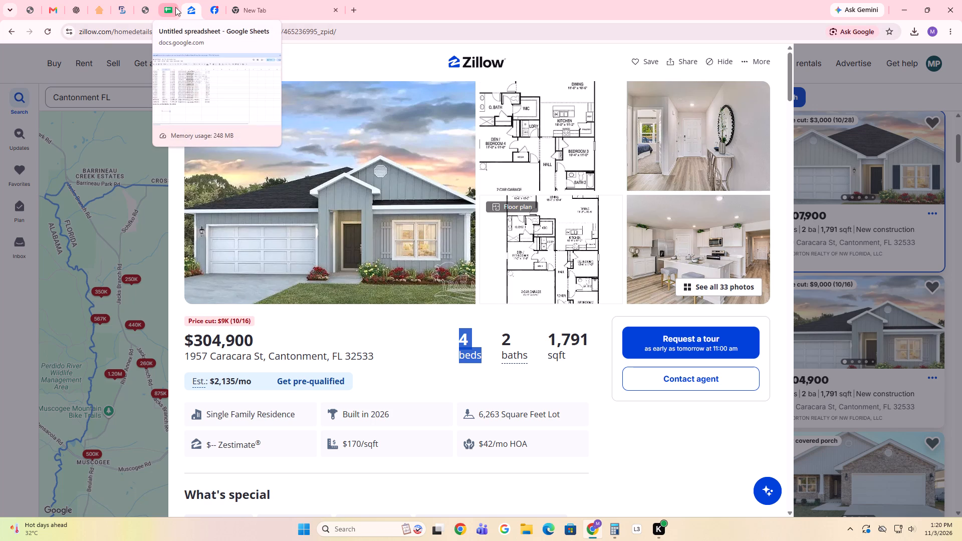
{"action": "left_click", "coordinate": [171, 12]}
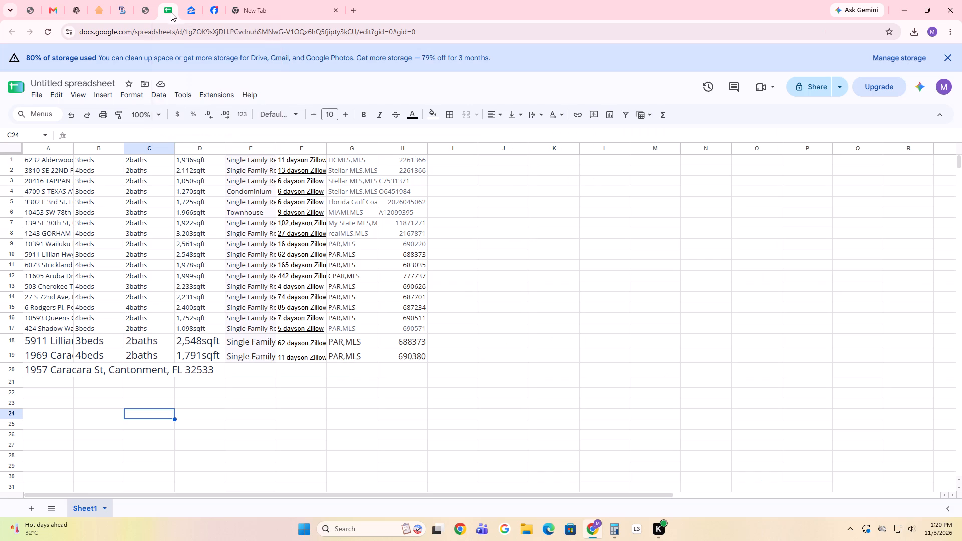
{"action": "left_click", "coordinate": [88, 368]}
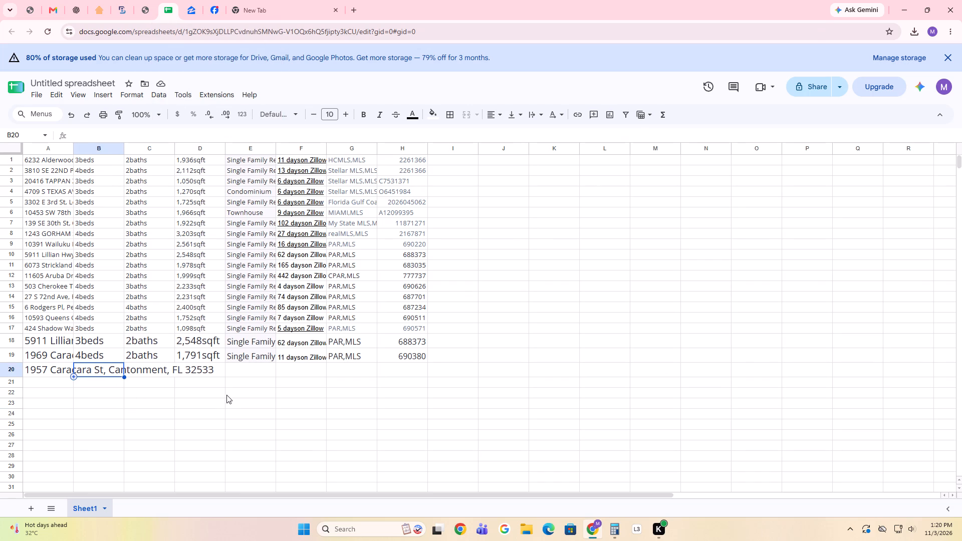
{"action": "key", "text": "ctrl+v"}
{"action": "left_click", "coordinate": [168, 410]}
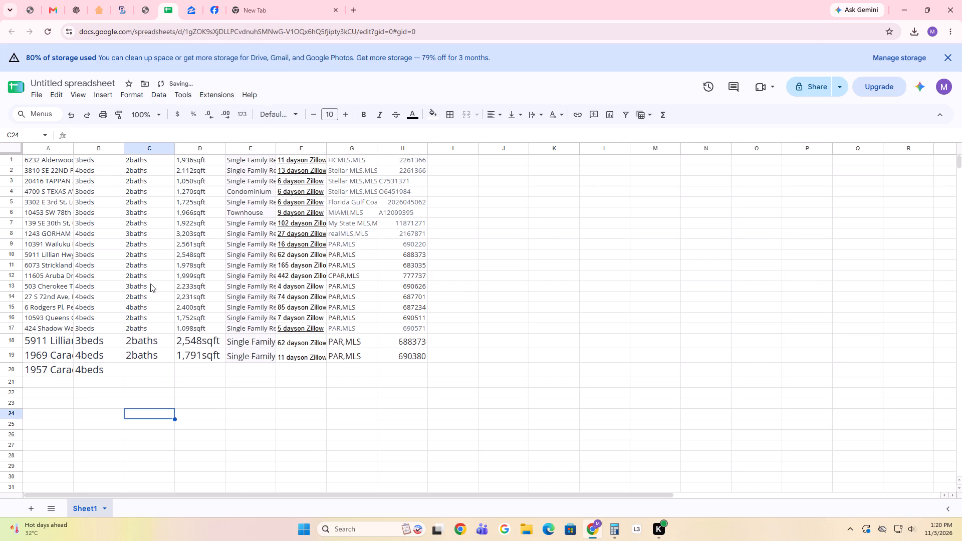
Fill in the bathroom count for row 20 by copying "2baths" from cell C19 into cell C20.
{"action": "left_click", "coordinate": [190, 8]}
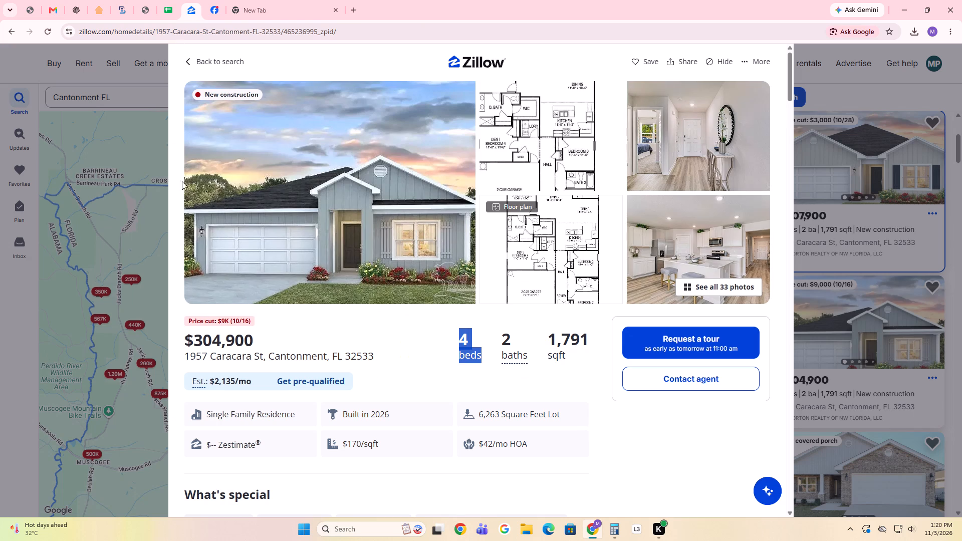
{"action": "left_click", "coordinate": [167, 14]}
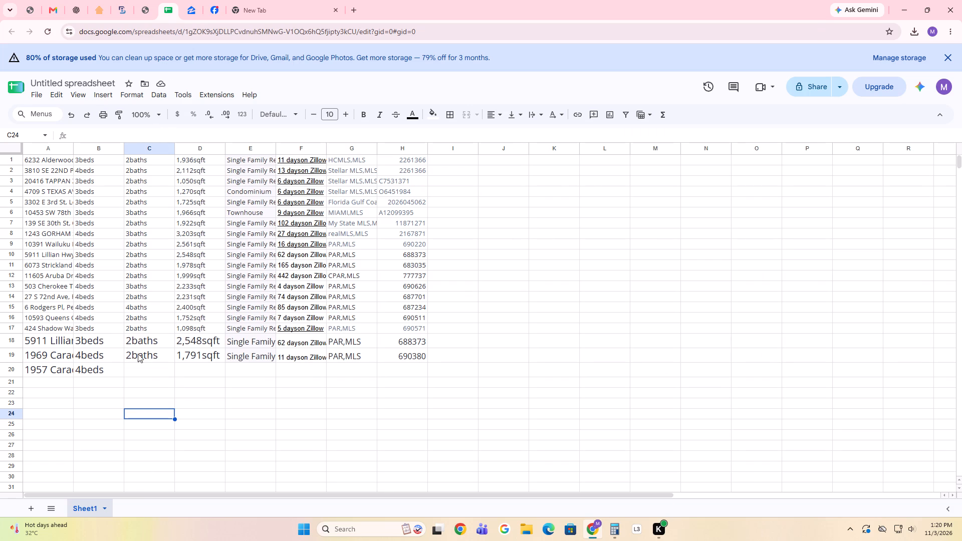
{"action": "left_click", "coordinate": [138, 354]}
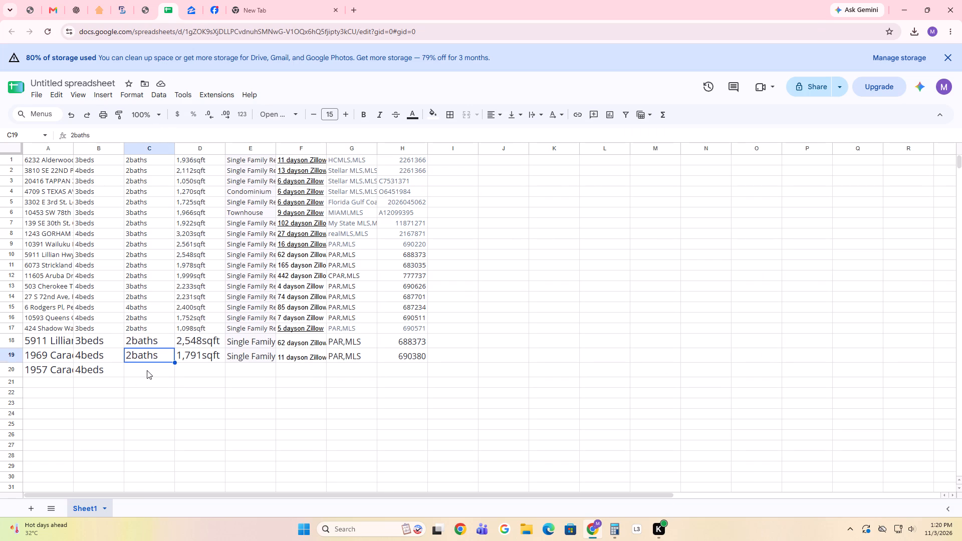
{"action": "key", "text": "ctrl+c"}
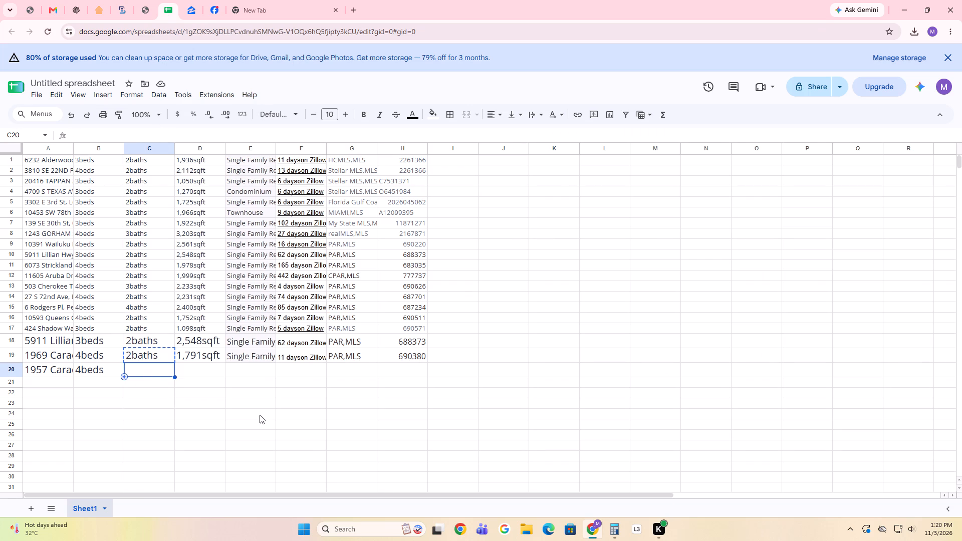
{"action": "key", "text": "ctrl+v"}
{"action": "left_click", "coordinate": [268, 417]}
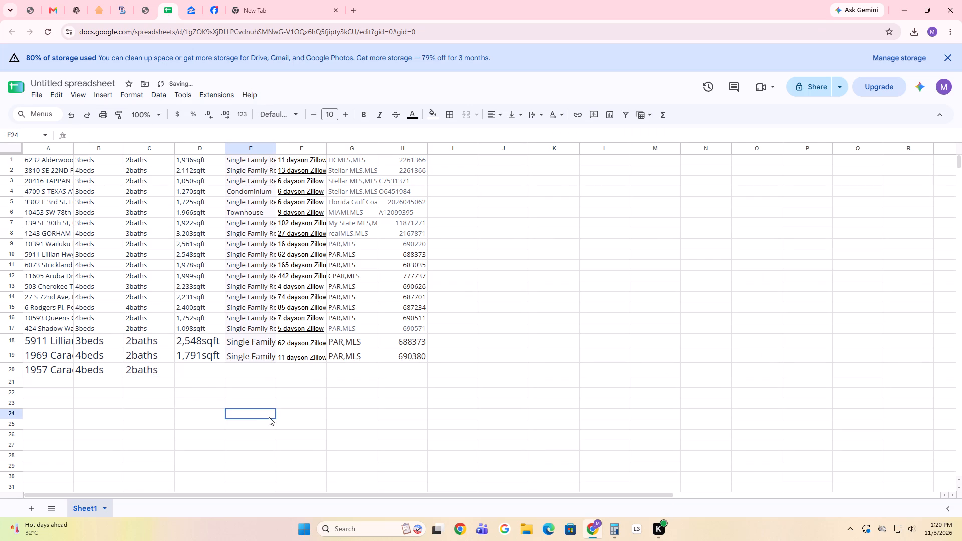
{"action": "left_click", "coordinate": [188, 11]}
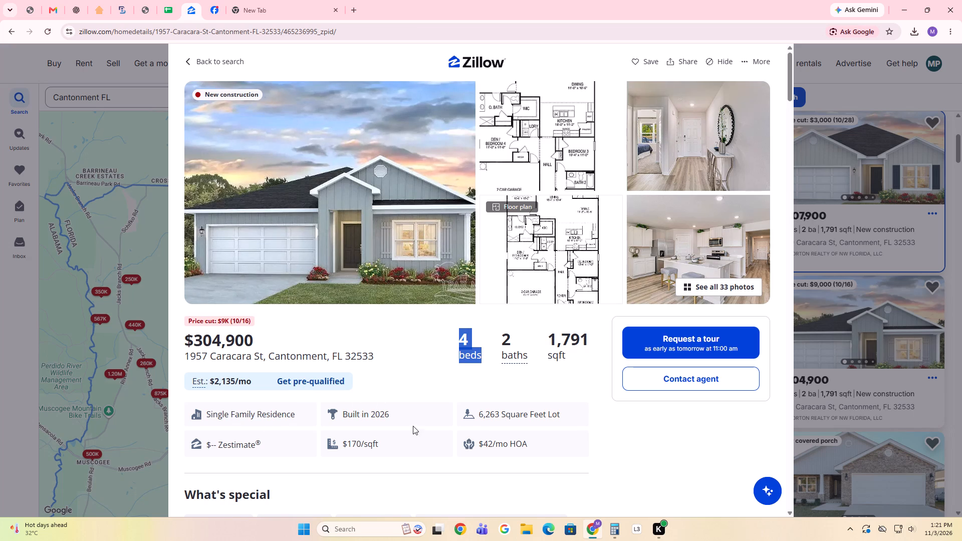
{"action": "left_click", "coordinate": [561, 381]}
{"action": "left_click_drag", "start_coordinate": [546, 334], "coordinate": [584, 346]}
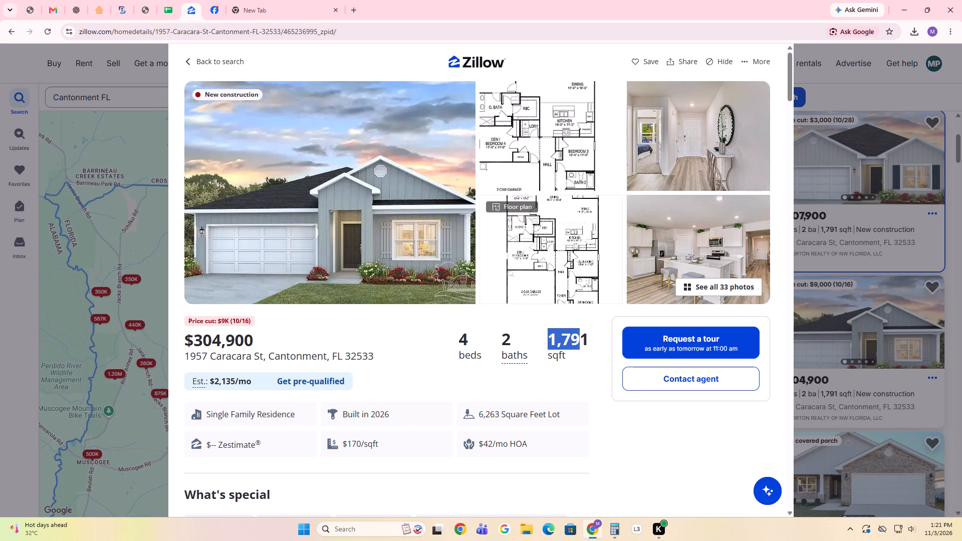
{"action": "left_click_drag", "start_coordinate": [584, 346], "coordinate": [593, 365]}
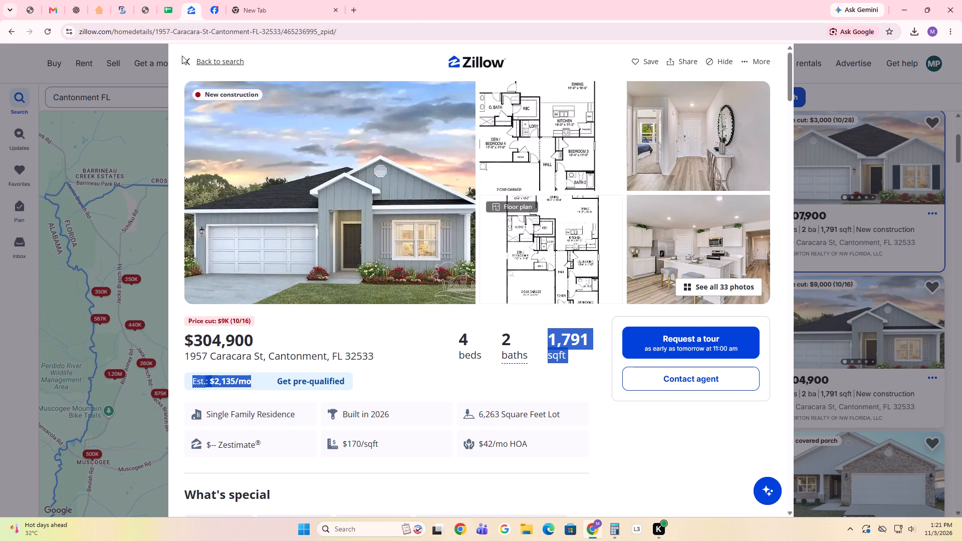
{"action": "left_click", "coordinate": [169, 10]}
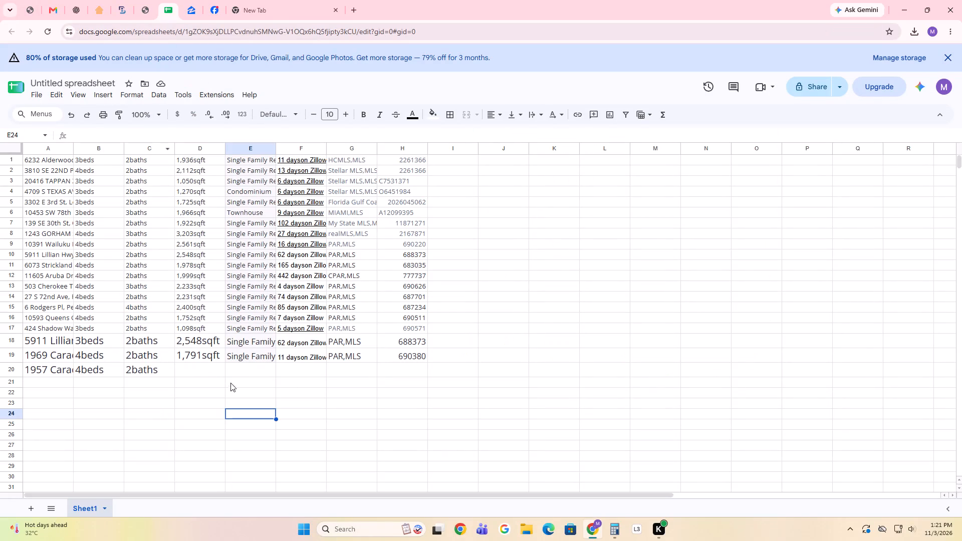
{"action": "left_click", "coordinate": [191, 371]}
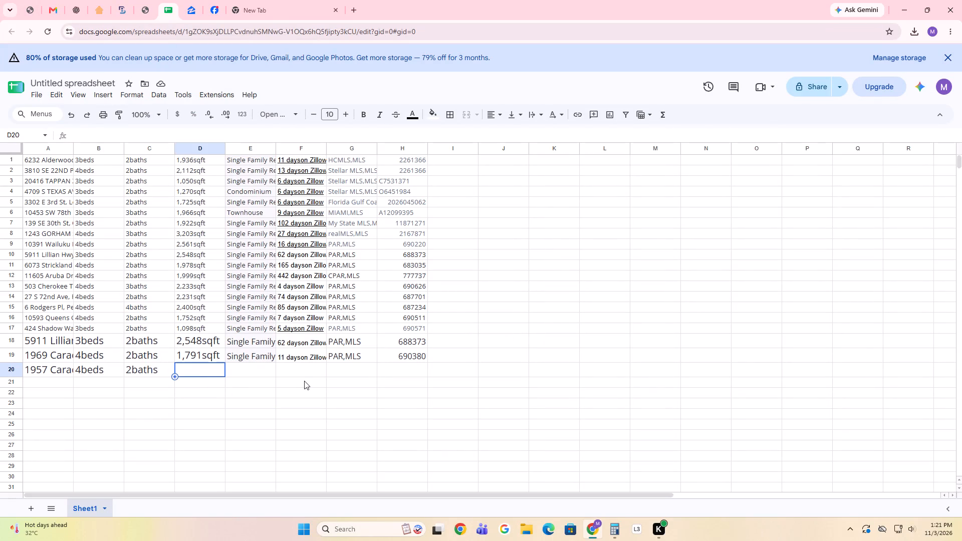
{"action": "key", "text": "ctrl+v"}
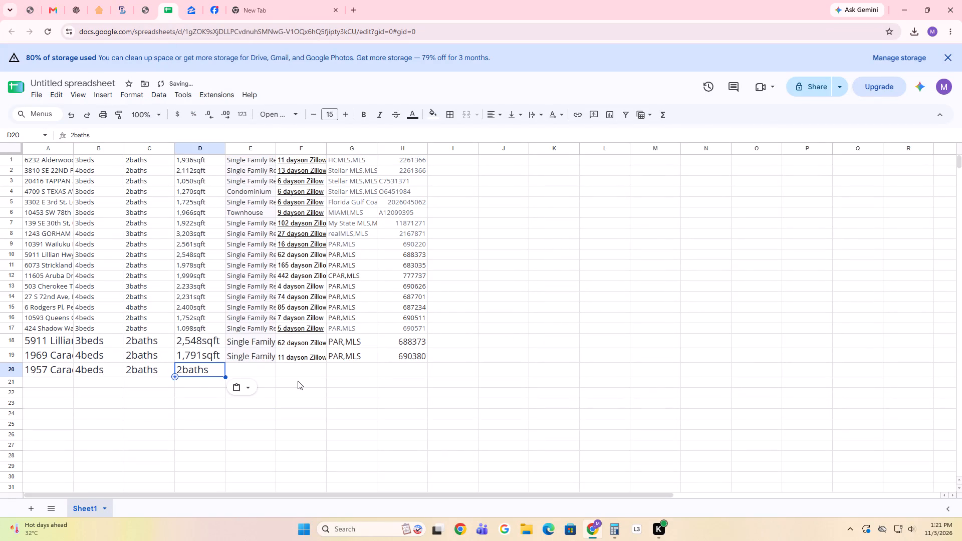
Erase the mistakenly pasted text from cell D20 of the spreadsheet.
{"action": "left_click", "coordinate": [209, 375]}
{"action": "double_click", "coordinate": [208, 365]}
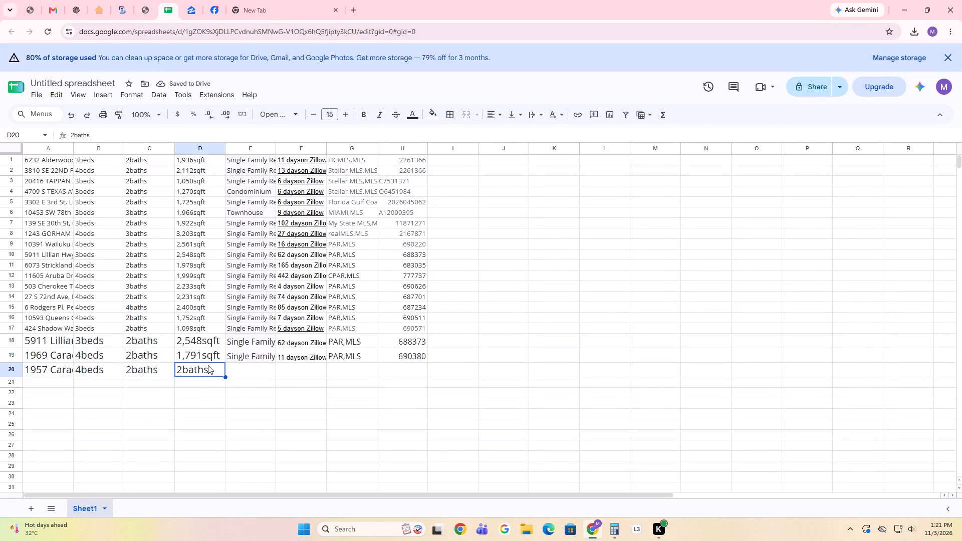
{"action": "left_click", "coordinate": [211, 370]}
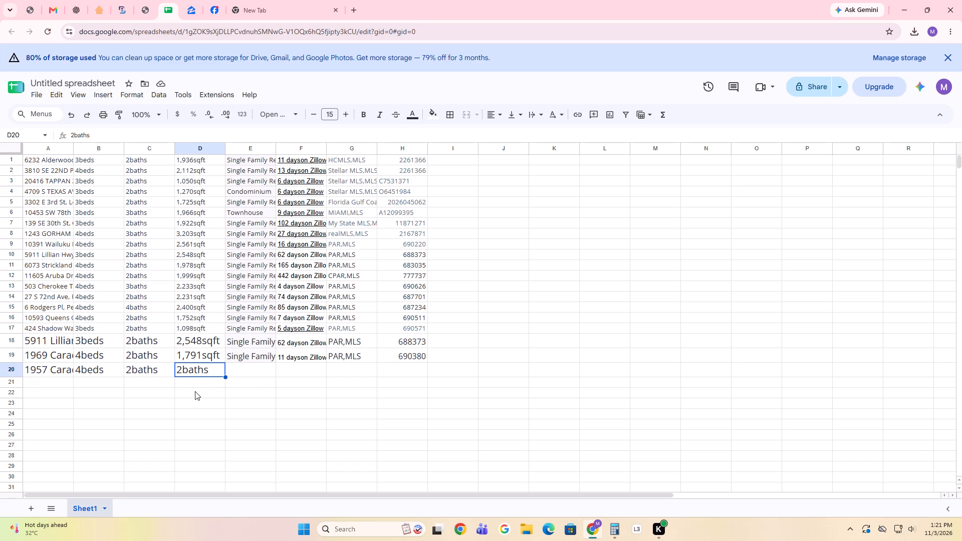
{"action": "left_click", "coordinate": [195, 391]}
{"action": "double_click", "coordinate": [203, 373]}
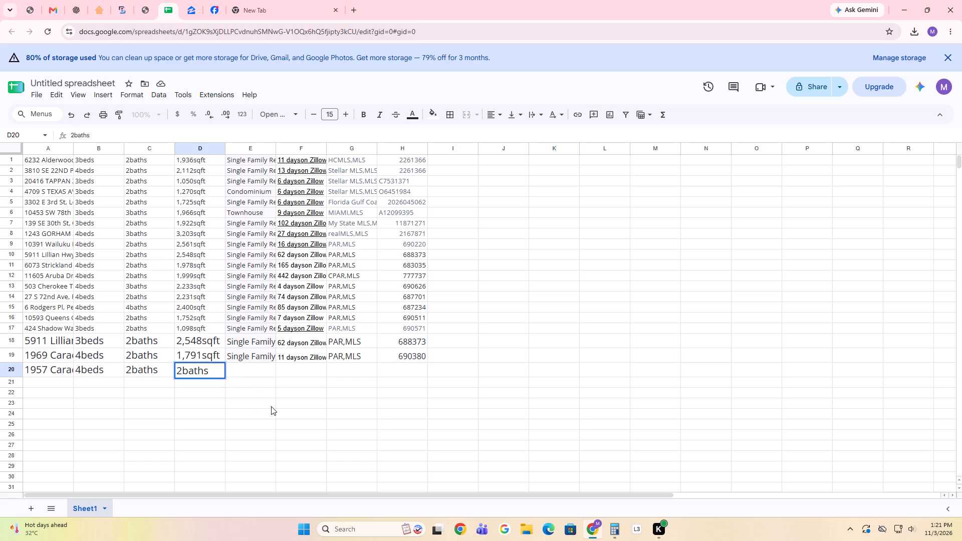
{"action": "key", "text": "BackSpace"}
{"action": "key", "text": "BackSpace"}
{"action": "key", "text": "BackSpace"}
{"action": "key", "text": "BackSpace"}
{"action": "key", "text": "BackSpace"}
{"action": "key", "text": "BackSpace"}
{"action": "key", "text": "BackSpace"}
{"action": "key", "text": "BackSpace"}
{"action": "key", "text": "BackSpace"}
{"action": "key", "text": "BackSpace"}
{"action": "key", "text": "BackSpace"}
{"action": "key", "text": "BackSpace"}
{"action": "left_click", "coordinate": [194, 13]}
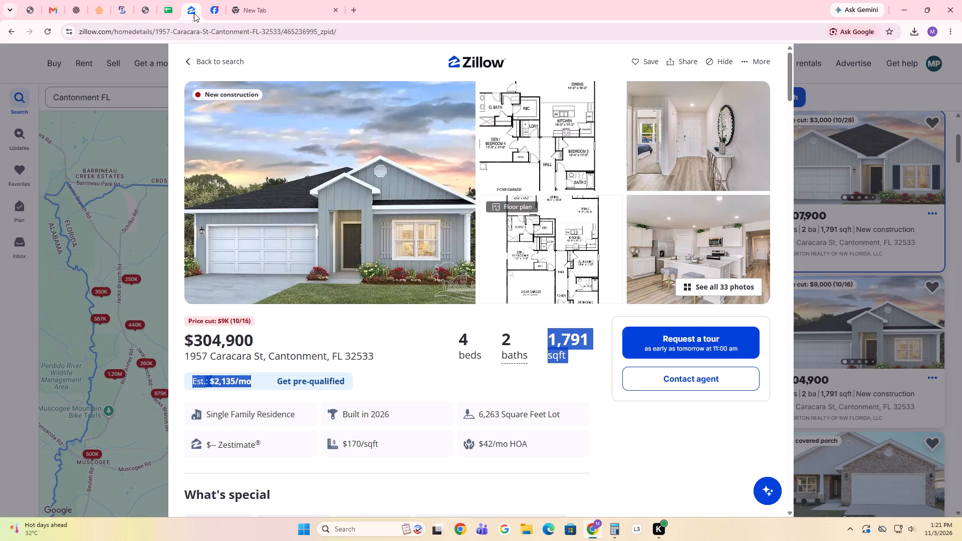
{"action": "left_click", "coordinate": [565, 381]}
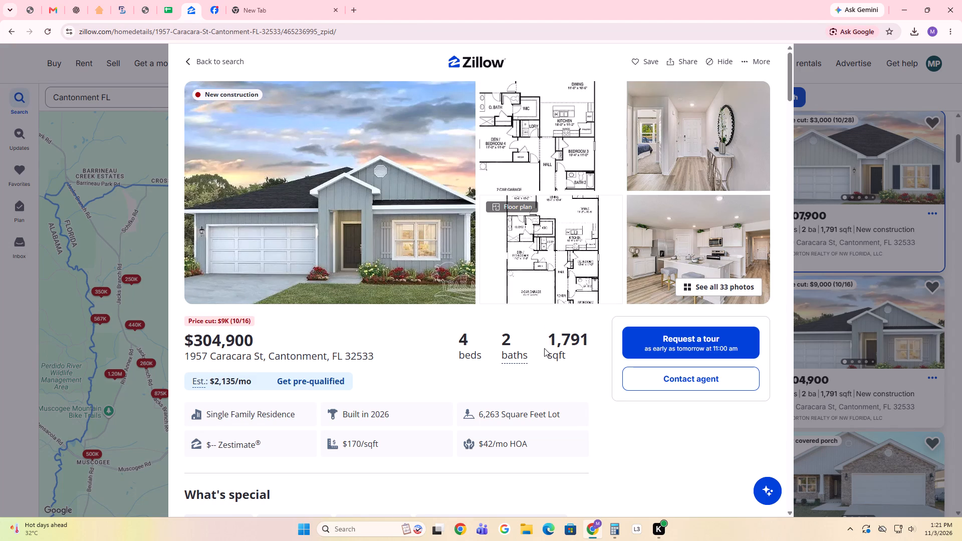
{"action": "left_click_drag", "start_coordinate": [544, 334], "coordinate": [544, 334]}
{"action": "left_click_drag", "start_coordinate": [544, 334], "coordinate": [567, 355]}
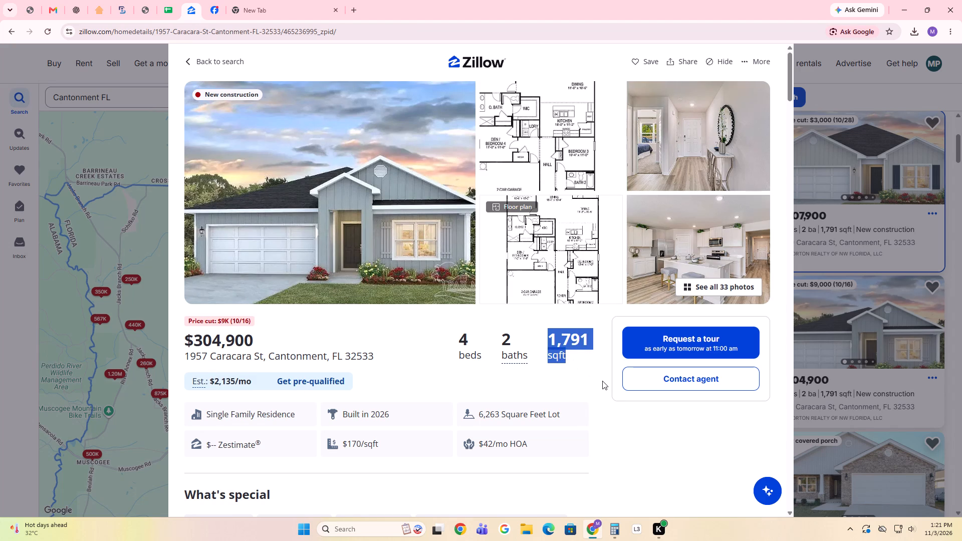
{"action": "key", "text": "ctrl+c"}
{"action": "left_click", "coordinate": [160, 13]}
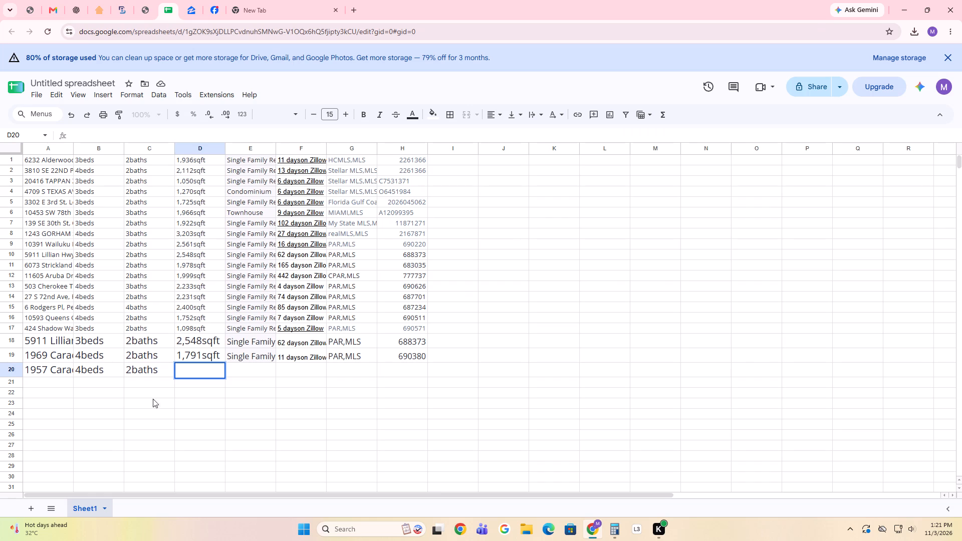
{"action": "left_click", "coordinate": [200, 404]}
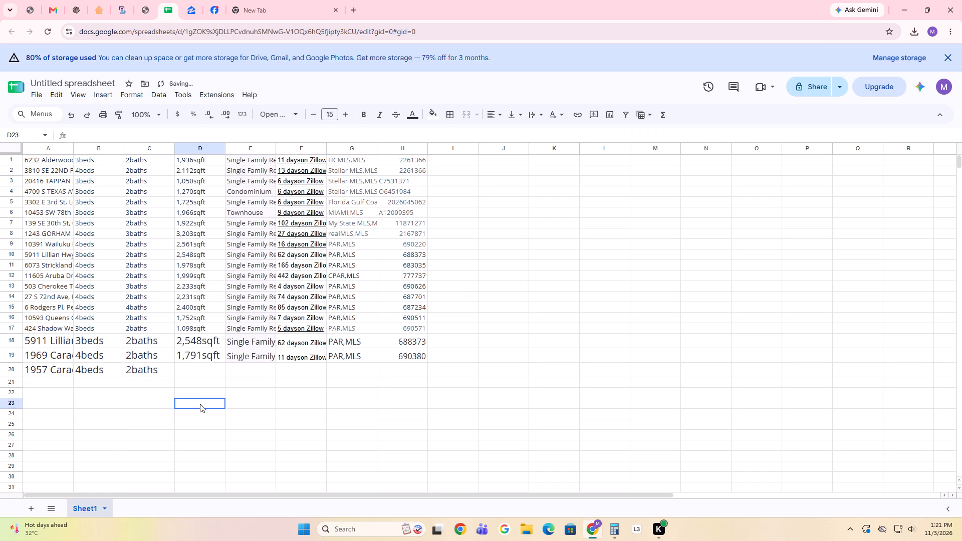
{"action": "left_click", "coordinate": [184, 370]}
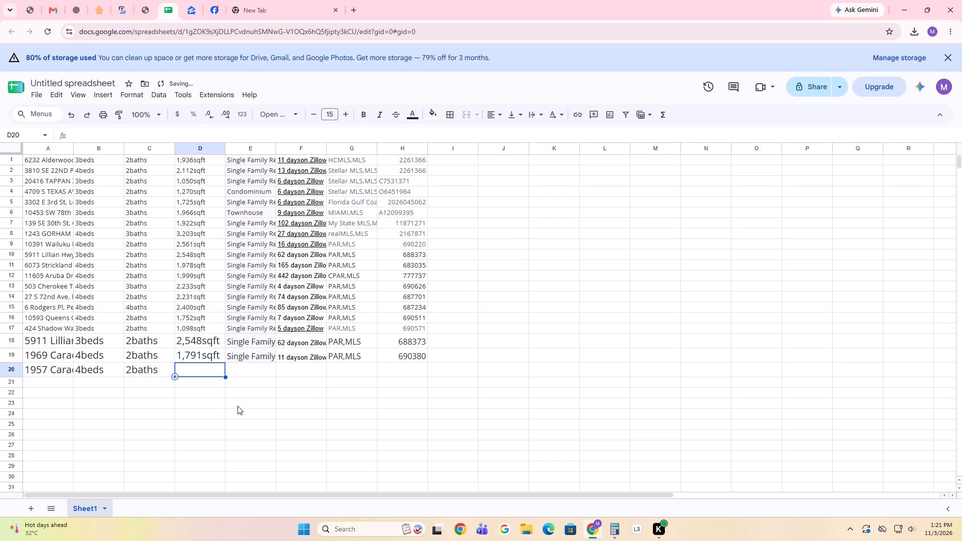
{"action": "key", "text": "ctrl+v"}
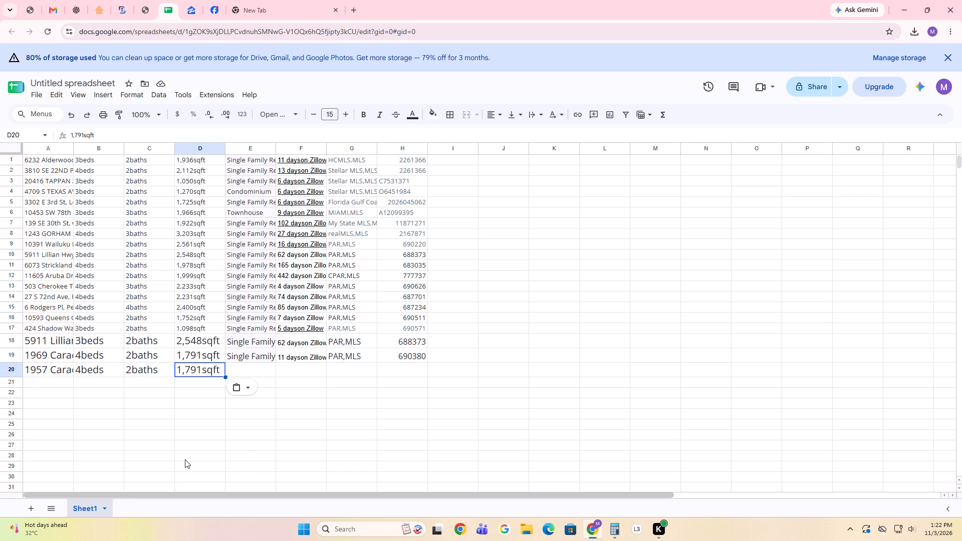
Fill in the property type for row 20 by copying "Single Family Residence" from cell E19 into cell E20.
{"action": "left_click", "coordinate": [330, 422]}
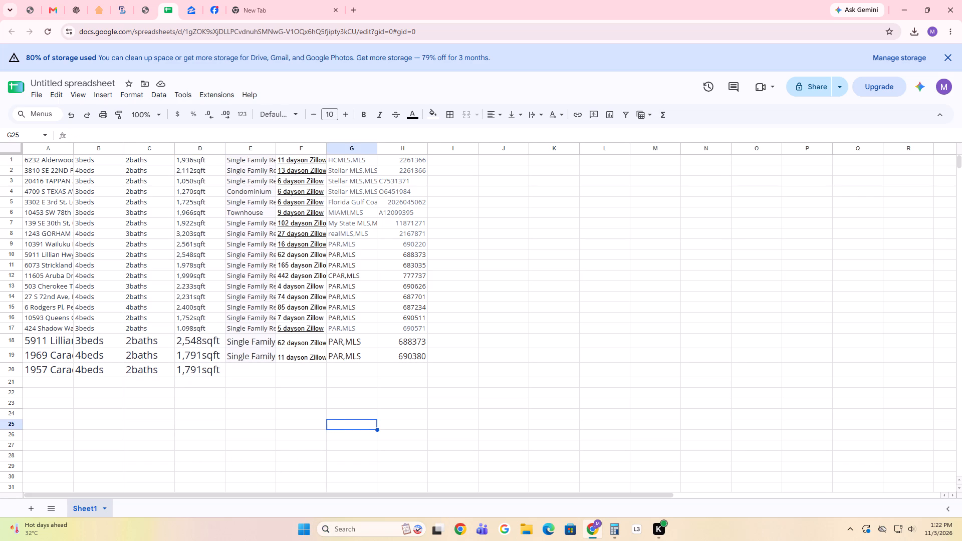
{"action": "left_click", "coordinate": [190, 9]}
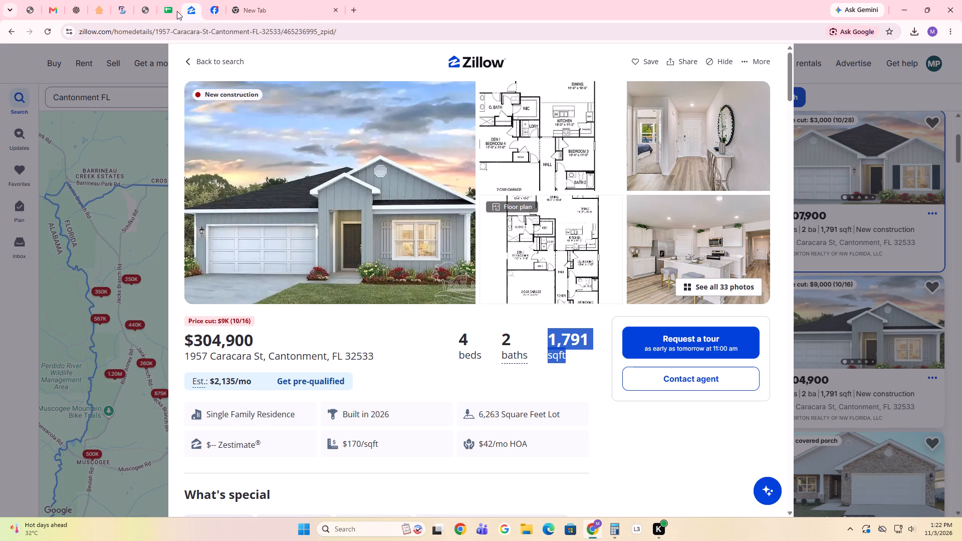
{"action": "left_click", "coordinate": [172, 12]}
{"action": "left_click", "coordinate": [239, 367]}
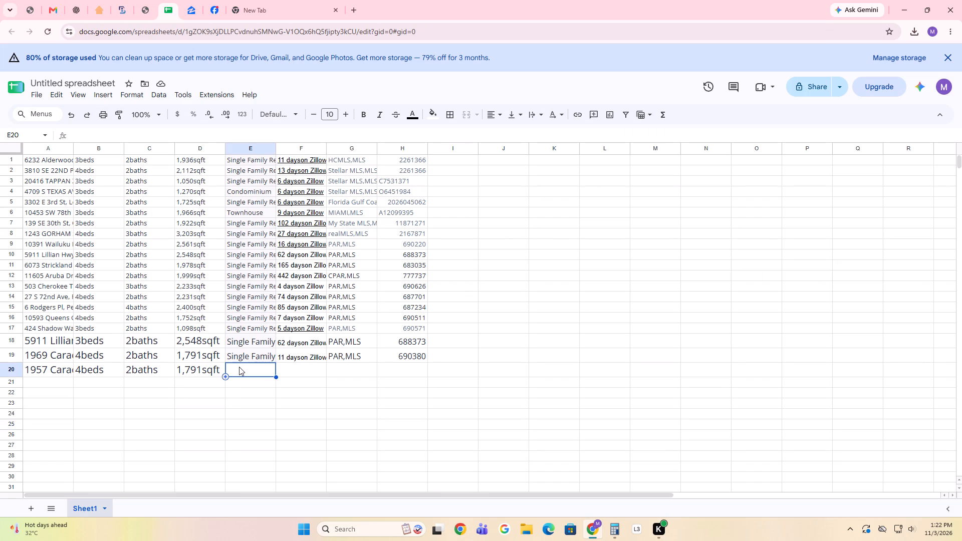
{"action": "left_click", "coordinate": [332, 397]}
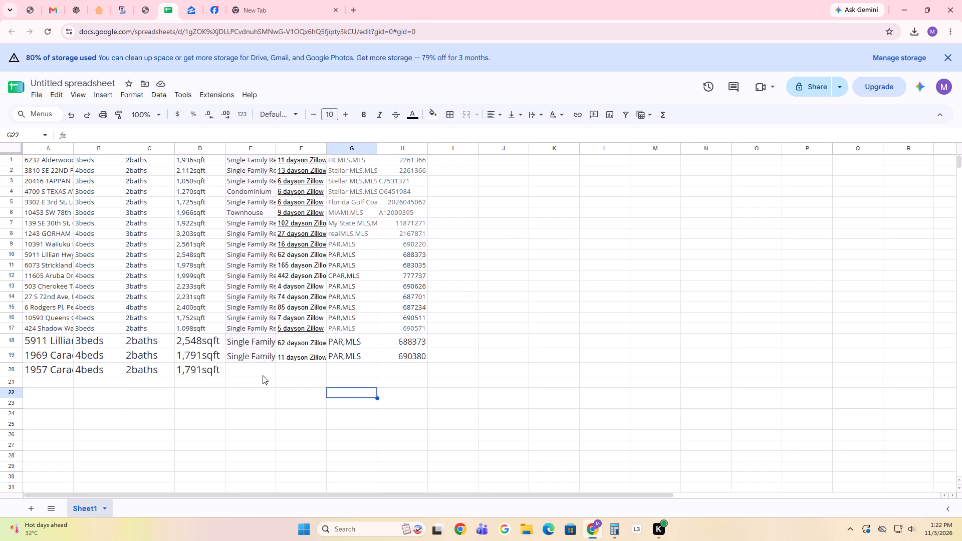
{"action": "left_click", "coordinate": [249, 356]}
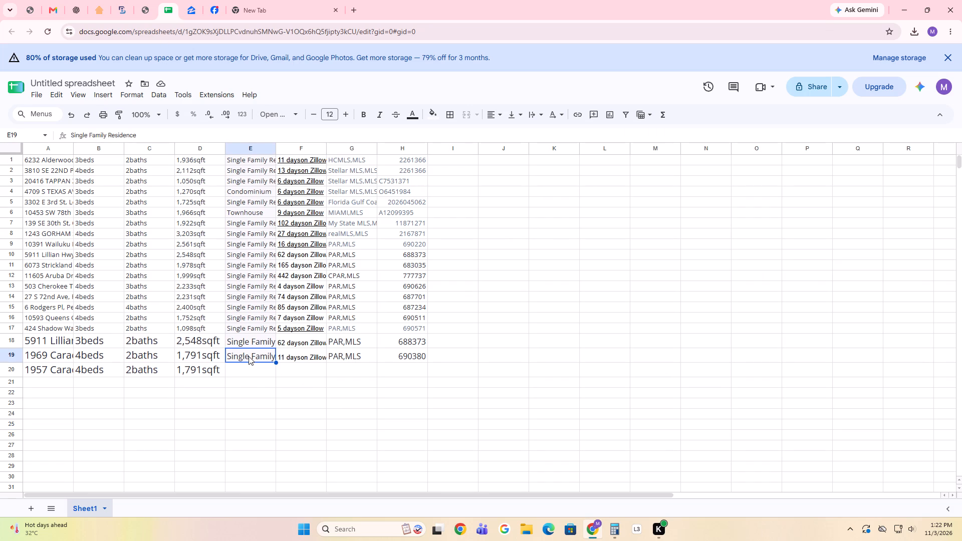
{"action": "key", "text": "ctrl+c"}
{"action": "left_click_drag", "start_coordinate": [235, 372], "coordinate": [241, 372]}
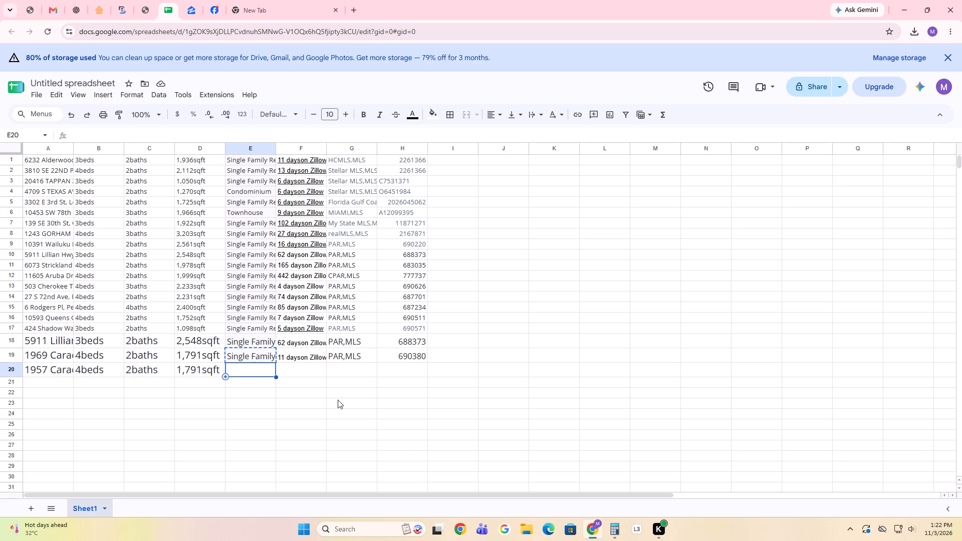
{"action": "key", "text": "ctrl+v"}
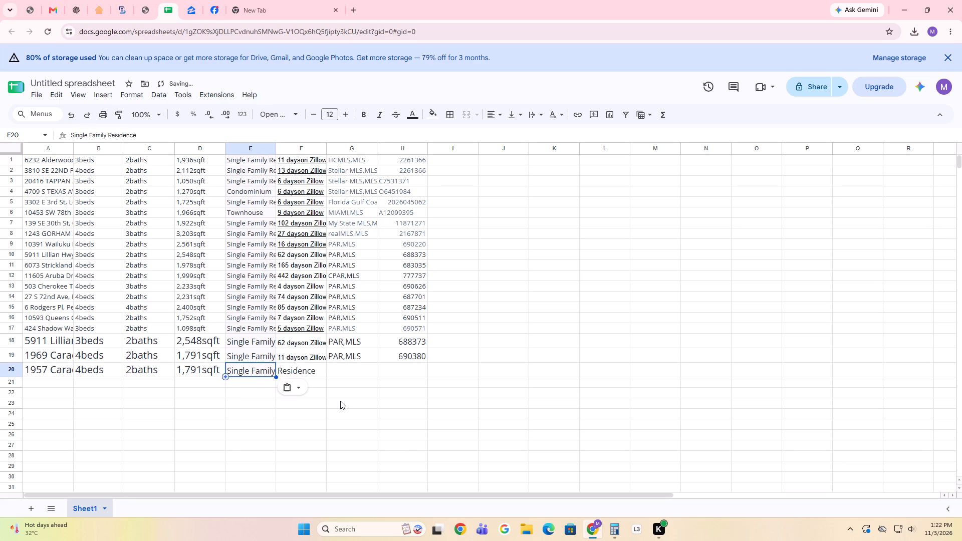
{"action": "left_click", "coordinate": [186, 13]}
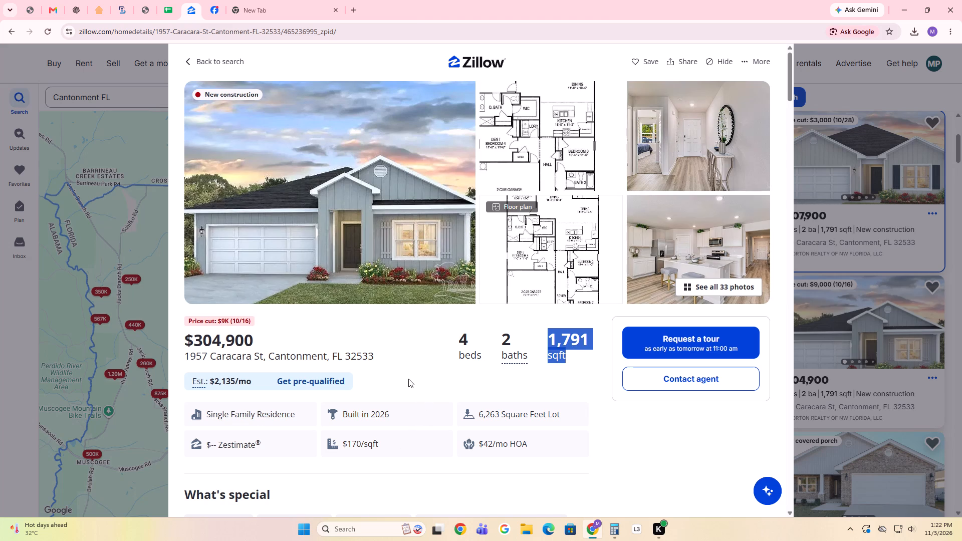
{"action": "scroll", "coordinate": [408, 379], "scroll_direction": "down", "scroll_amount": 1}
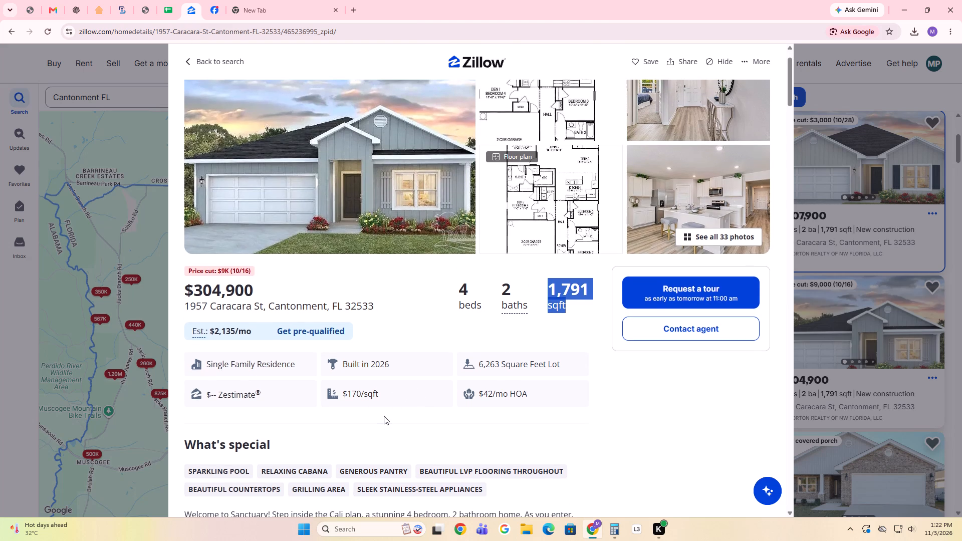
{"action": "scroll", "coordinate": [401, 403], "scroll_direction": "down", "scroll_amount": 2}
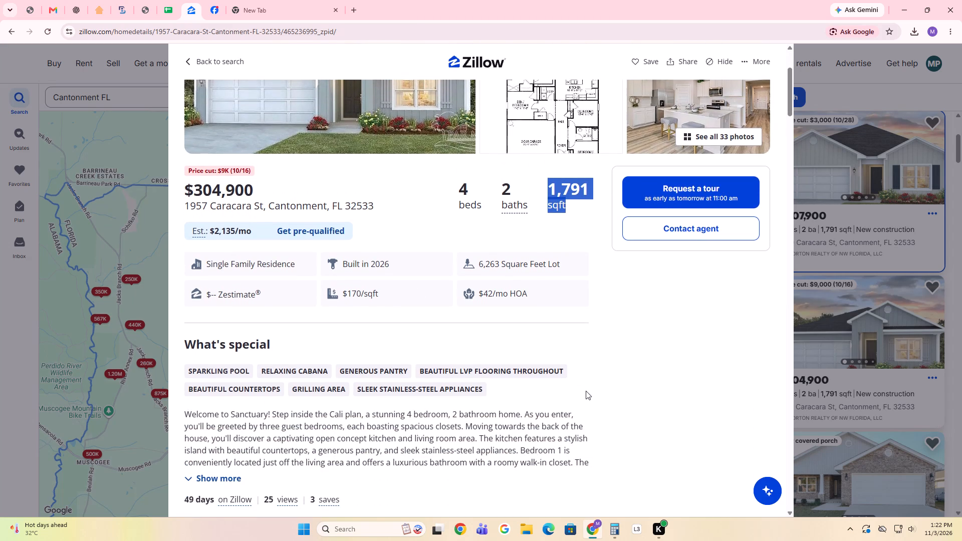
{"action": "scroll", "coordinate": [615, 378], "scroll_direction": "down", "scroll_amount": 3}
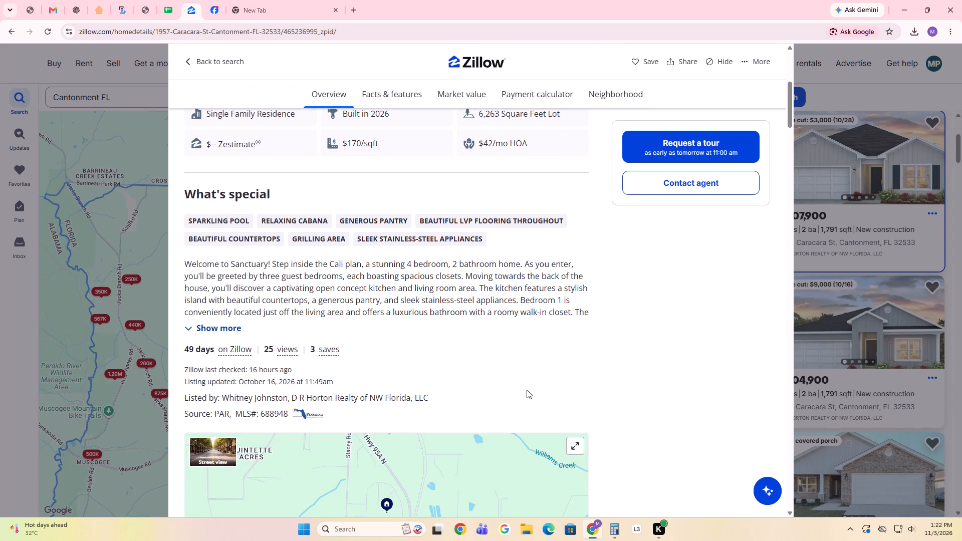
{"action": "left_click", "coordinate": [521, 374]}
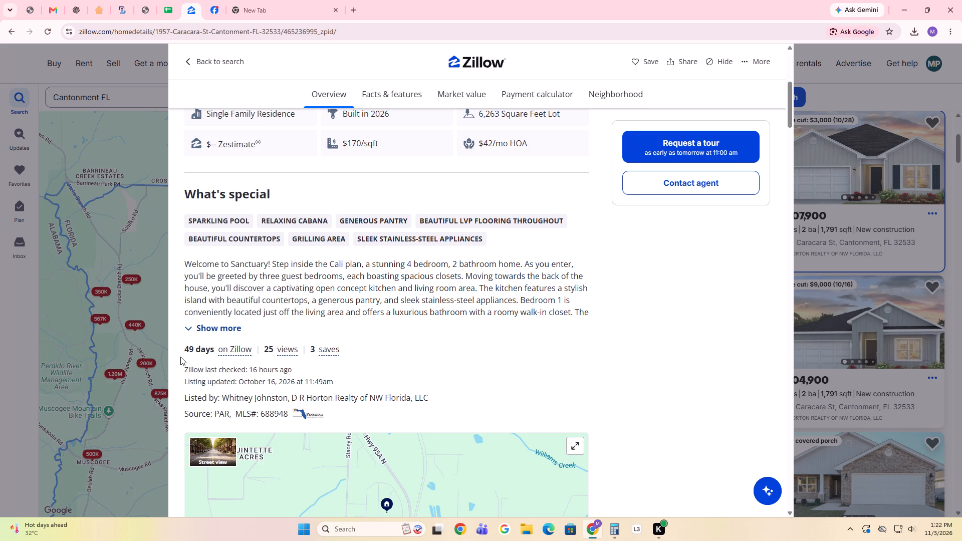
{"action": "left_click_drag", "start_coordinate": [183, 351], "coordinate": [243, 351]}
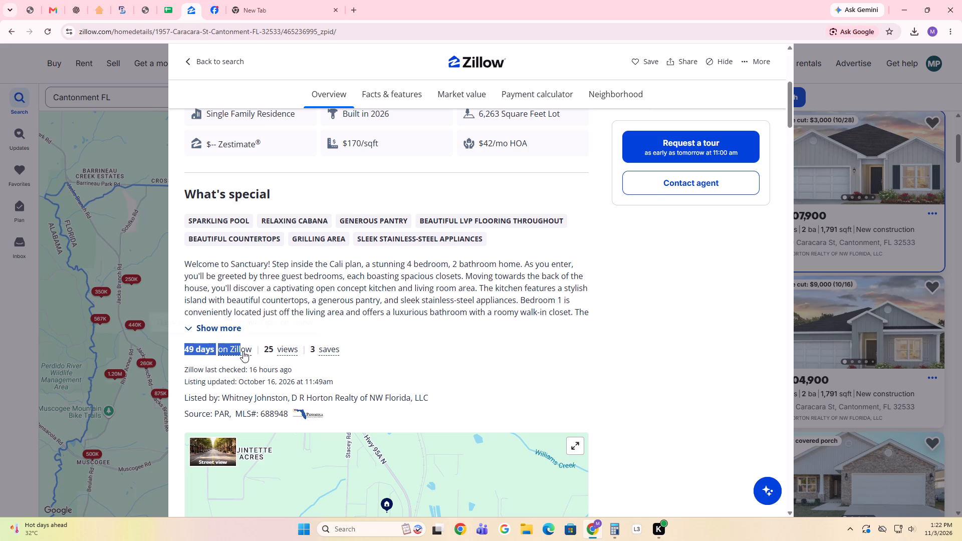
{"action": "left_click_drag", "start_coordinate": [243, 351], "coordinate": [254, 351]}
{"action": "key", "text": "ctrl+c"}
{"action": "left_click", "coordinate": [169, 11]}
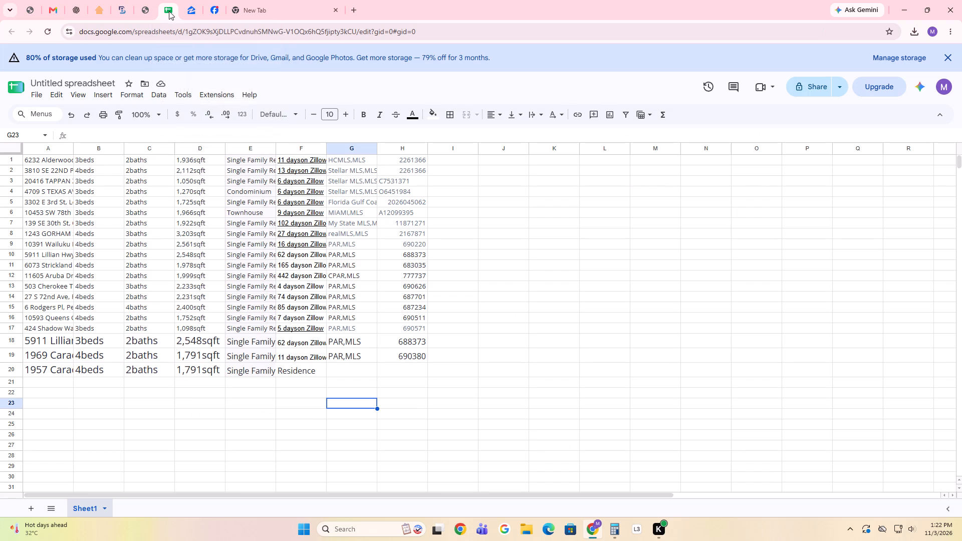
{"action": "left_click", "coordinate": [290, 368]}
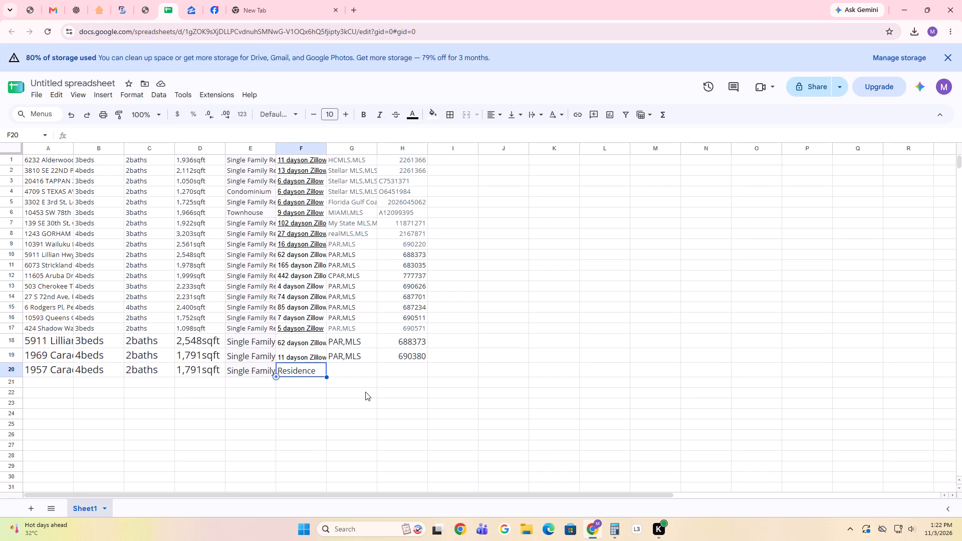
{"action": "key", "text": "ctrl+v"}
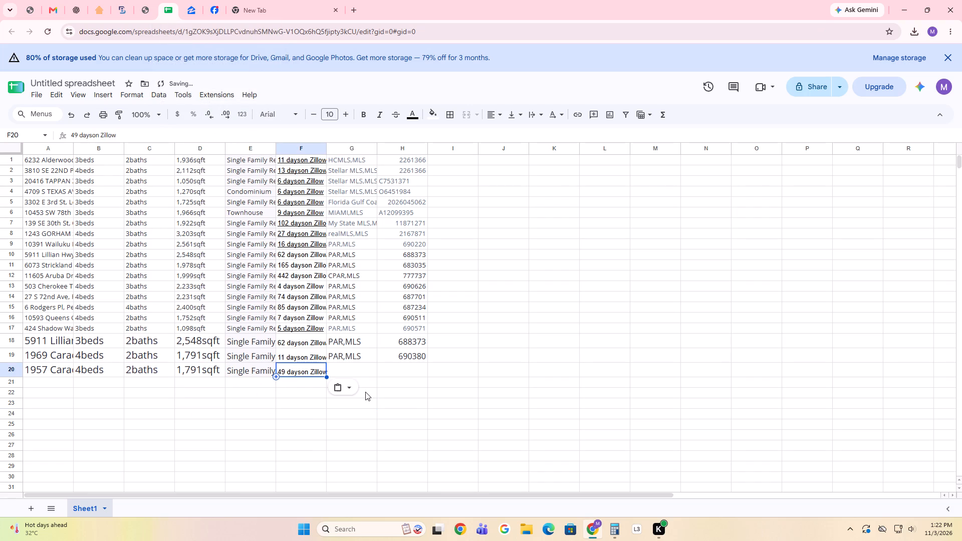
{"action": "left_click", "coordinate": [234, 465]}
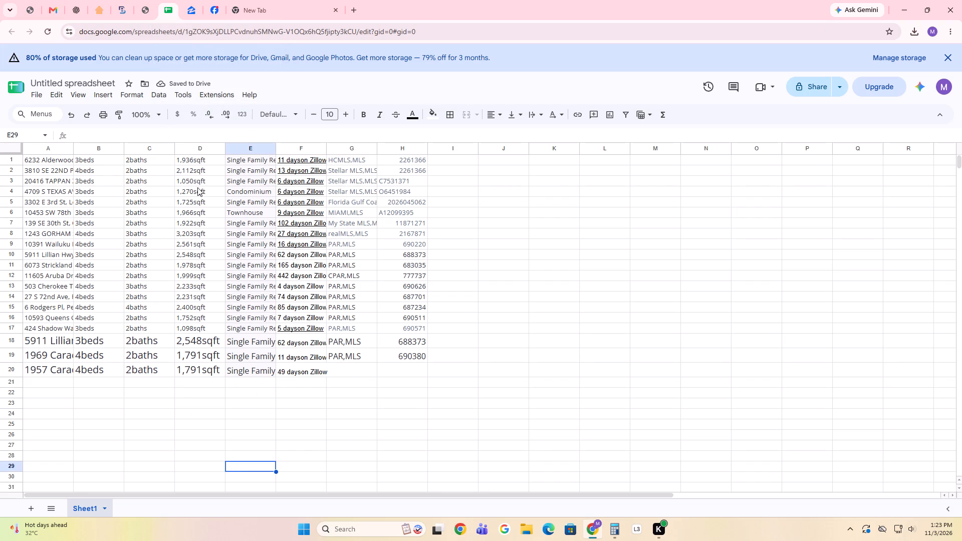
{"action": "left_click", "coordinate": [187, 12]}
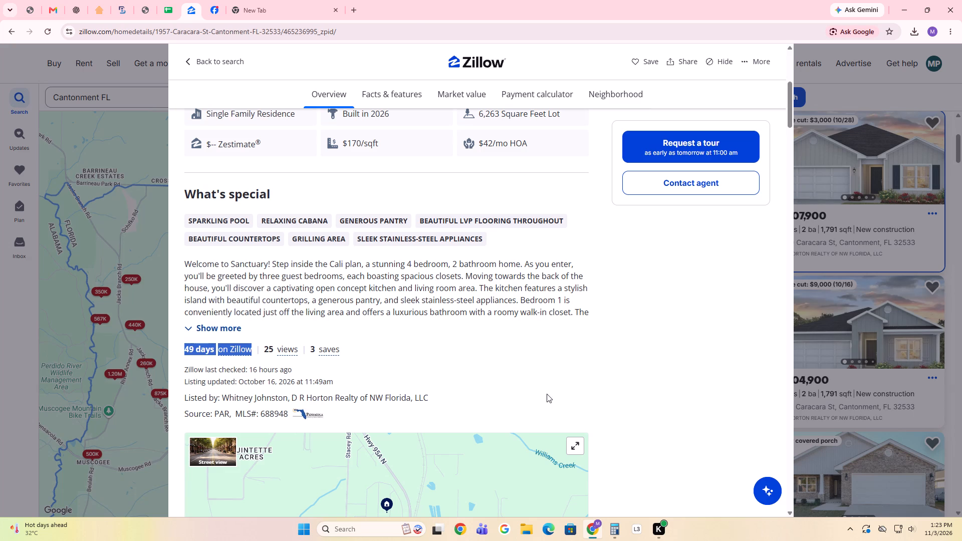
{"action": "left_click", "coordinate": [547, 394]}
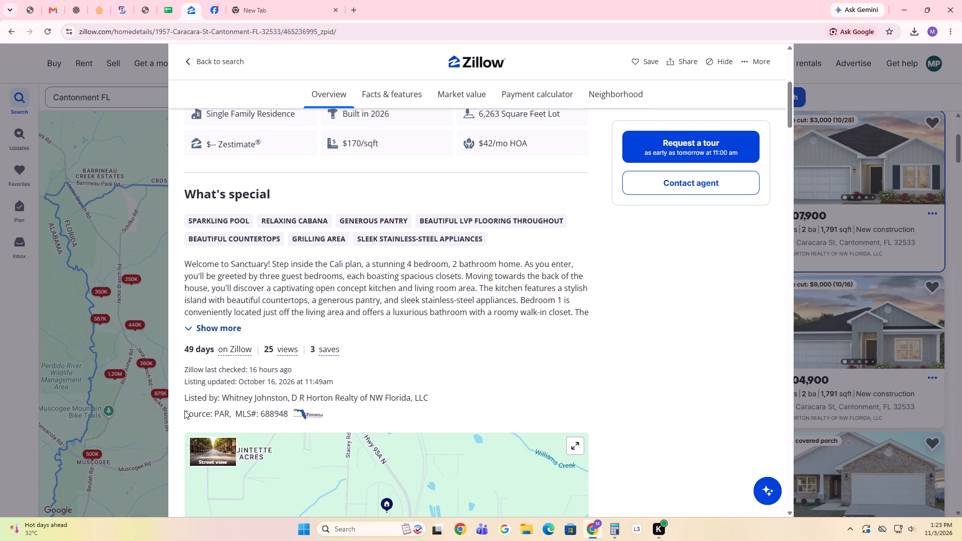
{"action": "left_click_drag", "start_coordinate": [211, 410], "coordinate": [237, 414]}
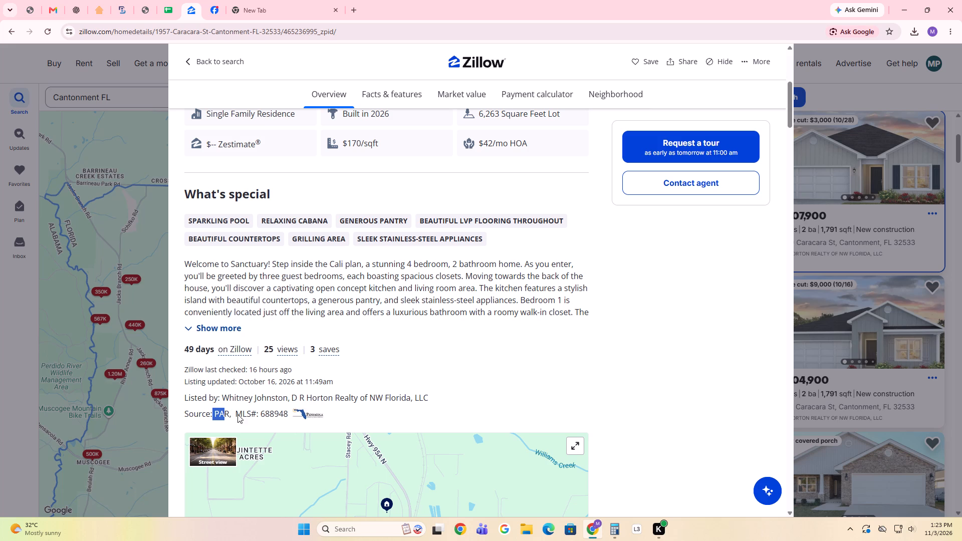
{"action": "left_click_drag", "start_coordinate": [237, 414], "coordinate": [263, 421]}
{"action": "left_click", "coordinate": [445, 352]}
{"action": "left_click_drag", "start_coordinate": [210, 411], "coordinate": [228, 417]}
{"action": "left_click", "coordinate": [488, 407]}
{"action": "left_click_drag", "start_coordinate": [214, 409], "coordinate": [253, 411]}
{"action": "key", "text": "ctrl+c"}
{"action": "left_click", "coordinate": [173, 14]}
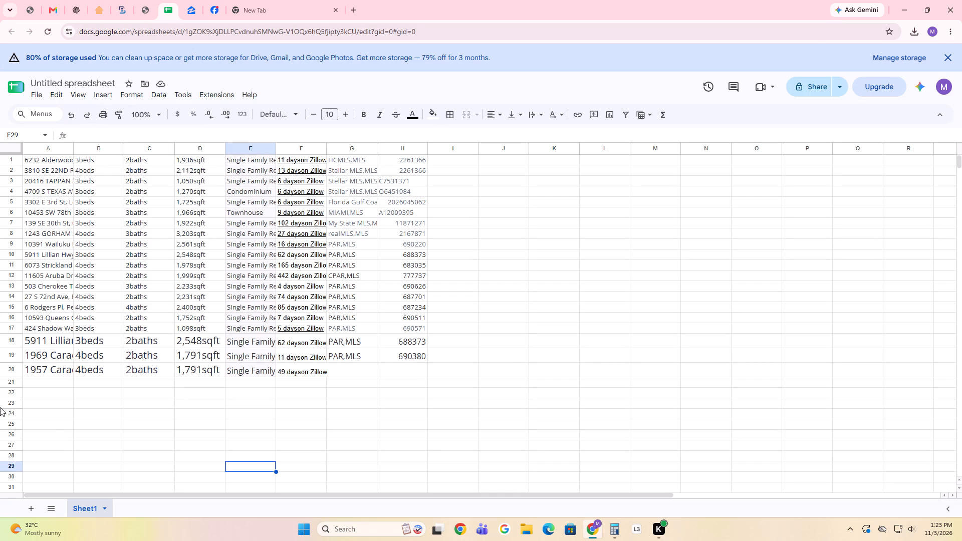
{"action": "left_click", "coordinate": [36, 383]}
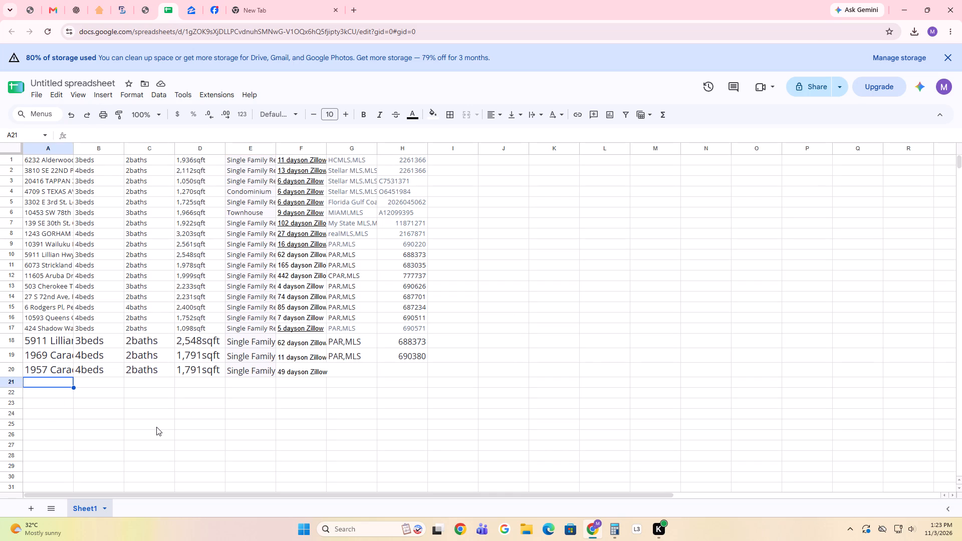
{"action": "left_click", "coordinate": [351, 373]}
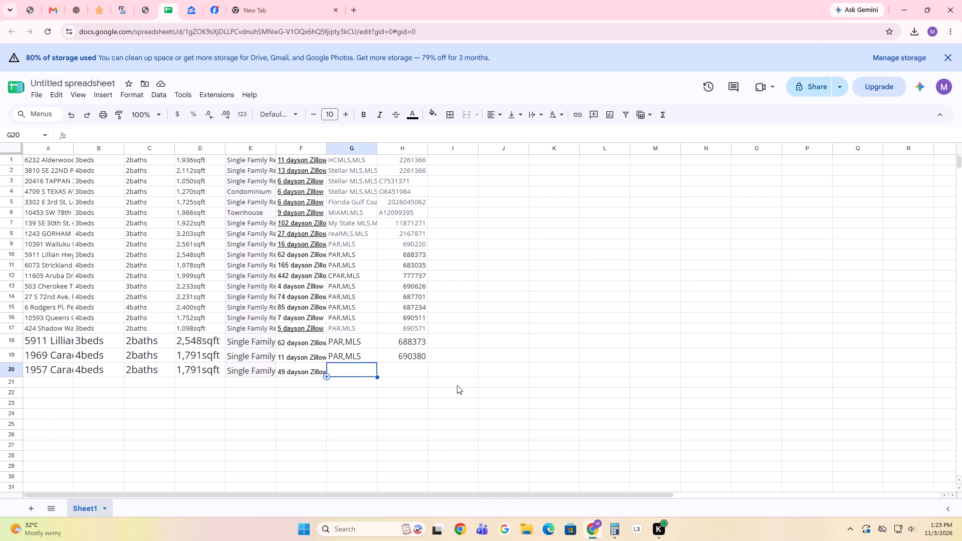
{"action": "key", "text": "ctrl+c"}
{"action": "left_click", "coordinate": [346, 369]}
{"action": "left_click", "coordinate": [189, 13]}
{"action": "left_click", "coordinate": [411, 360]}
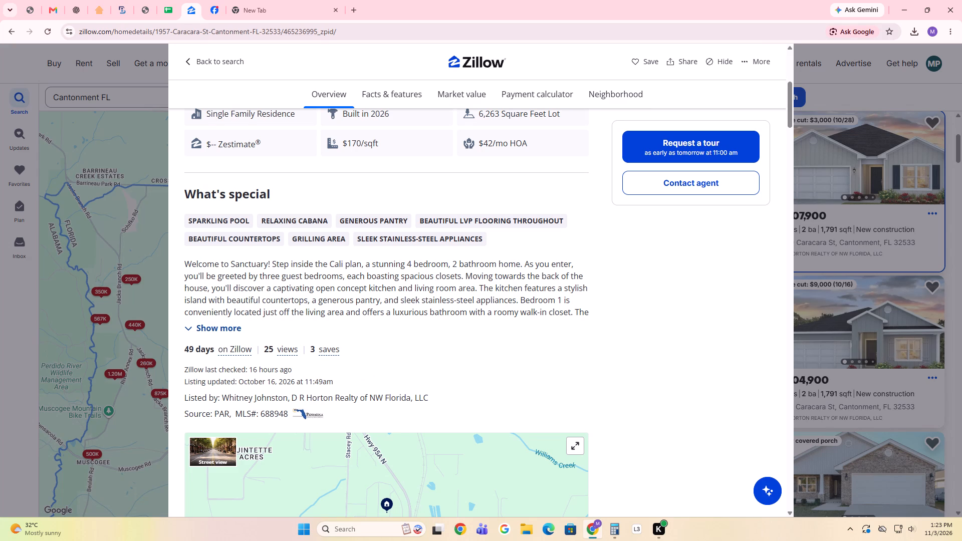
{"action": "left_click_drag", "start_coordinate": [211, 418], "coordinate": [248, 420]}
{"action": "left_click", "coordinate": [503, 391]}
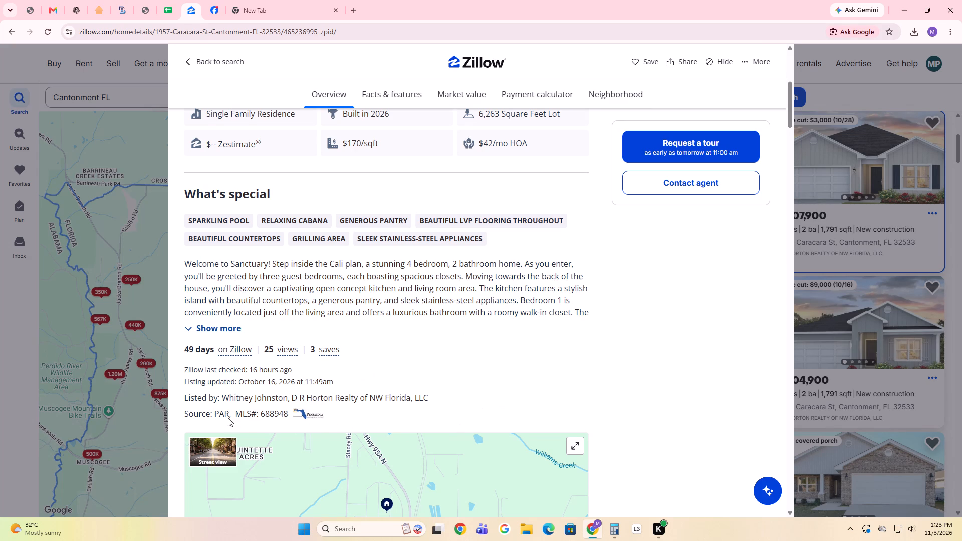
{"action": "left_click_drag", "start_coordinate": [202, 413], "coordinate": [230, 413]}
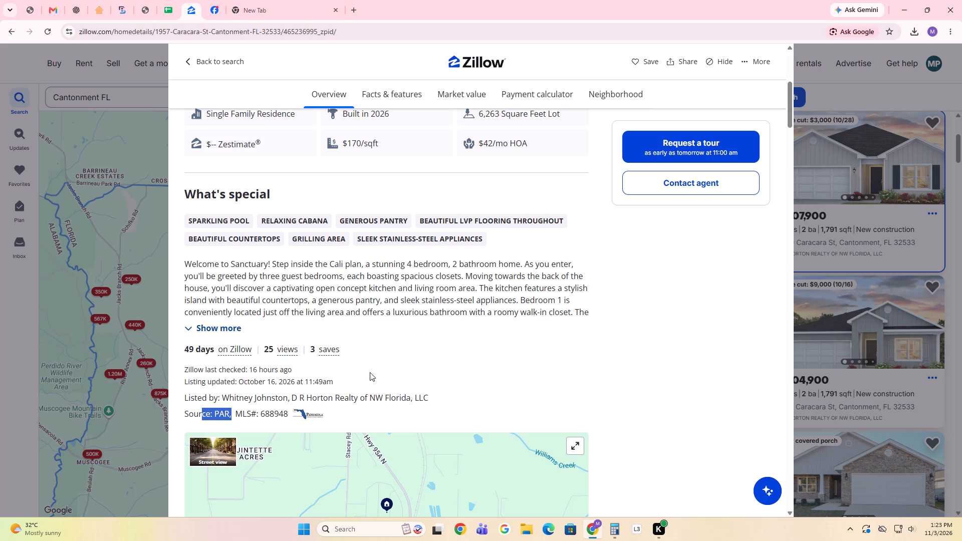
{"action": "left_click_drag", "start_coordinate": [378, 368], "coordinate": [495, 359]}
{"action": "left_click_drag", "start_coordinate": [216, 409], "coordinate": [241, 409]}
{"action": "left_click_drag", "start_coordinate": [241, 409], "coordinate": [253, 409]}
{"action": "key", "text": "ctrl+c"}
{"action": "left_click", "coordinate": [169, 10]}
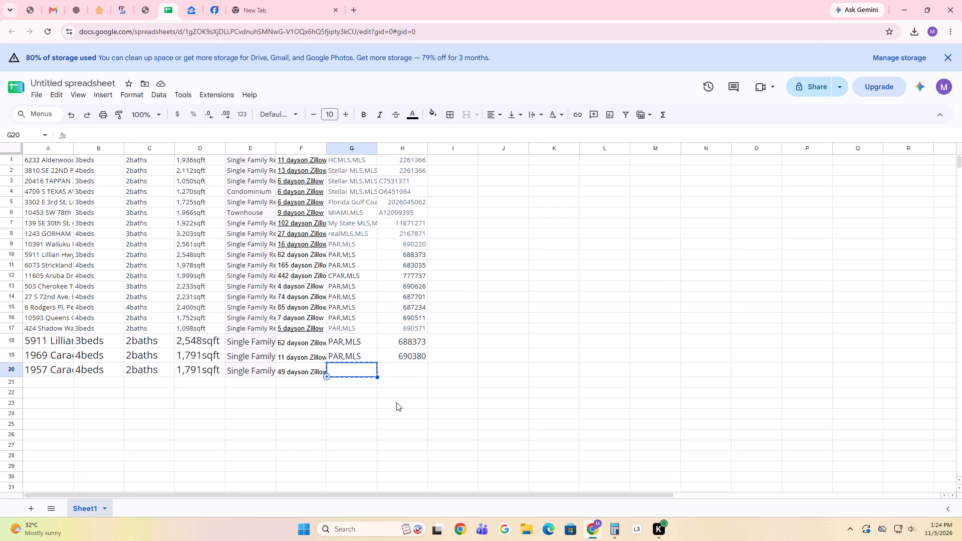
{"action": "left_click", "coordinate": [391, 389]}
{"action": "left_click", "coordinate": [358, 370]}
{"action": "key", "text": "ctrl+v"}
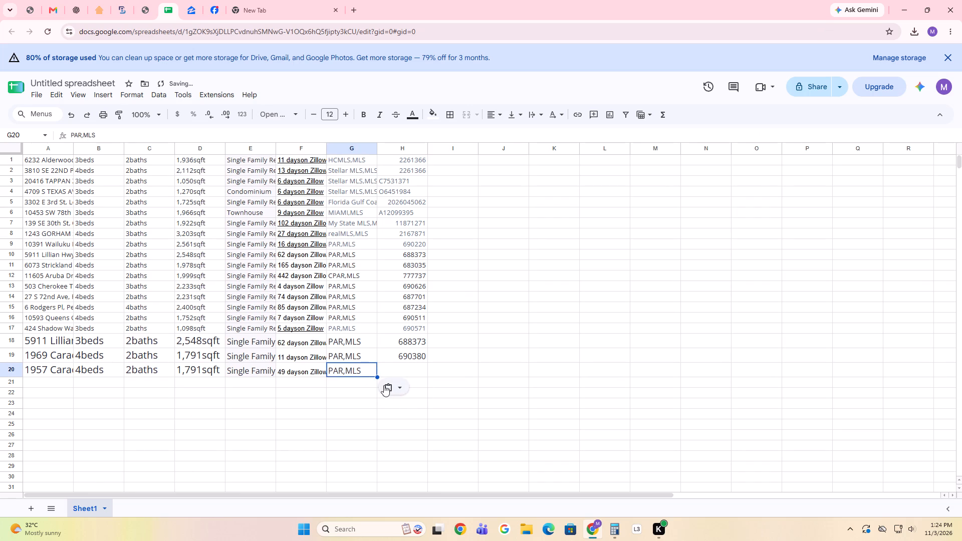
{"action": "left_click", "coordinate": [353, 424]}
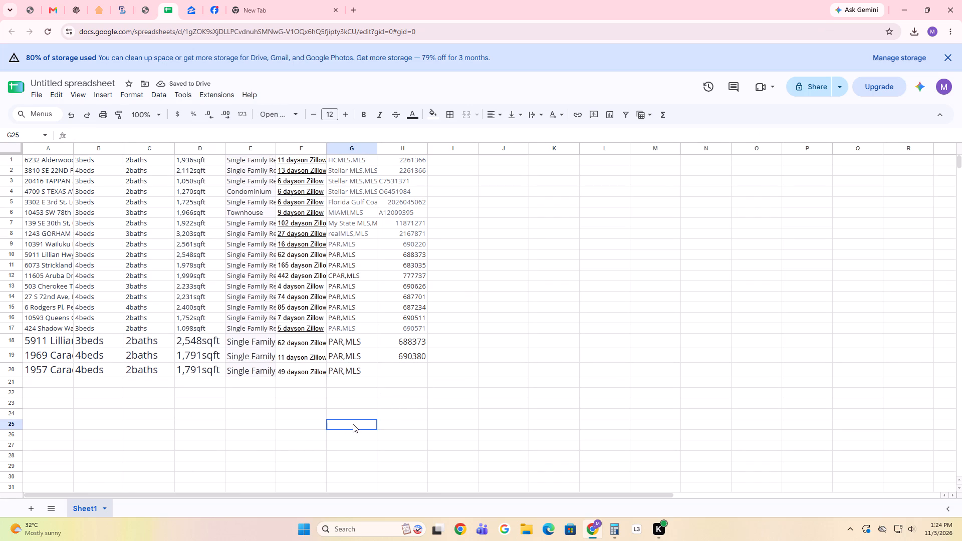
{"action": "left_click", "coordinate": [189, 12]}
{"action": "left_click", "coordinate": [458, 390]}
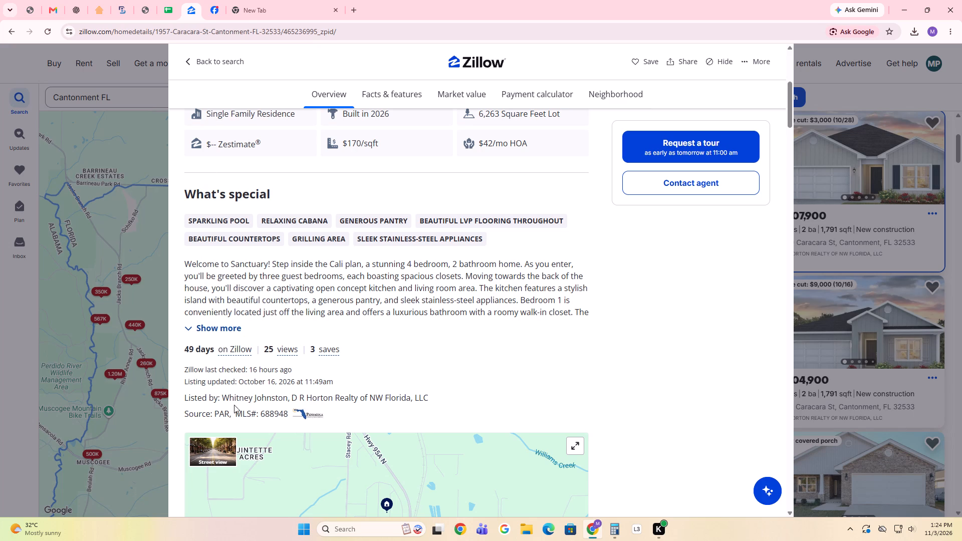
{"action": "left_click_drag", "start_coordinate": [265, 413], "coordinate": [277, 413]}
{"action": "left_click_drag", "start_coordinate": [277, 413], "coordinate": [283, 413]}
{"action": "left_click", "coordinate": [499, 379]}
{"action": "left_click_drag", "start_coordinate": [262, 414], "coordinate": [286, 414]}
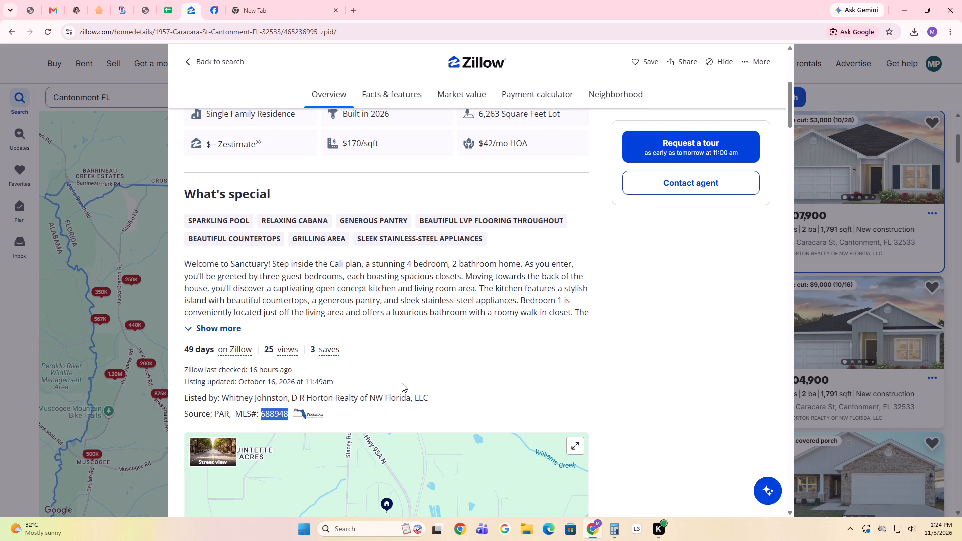
{"action": "key", "text": "ctrl+c"}
{"action": "left_click", "coordinate": [171, 12]}
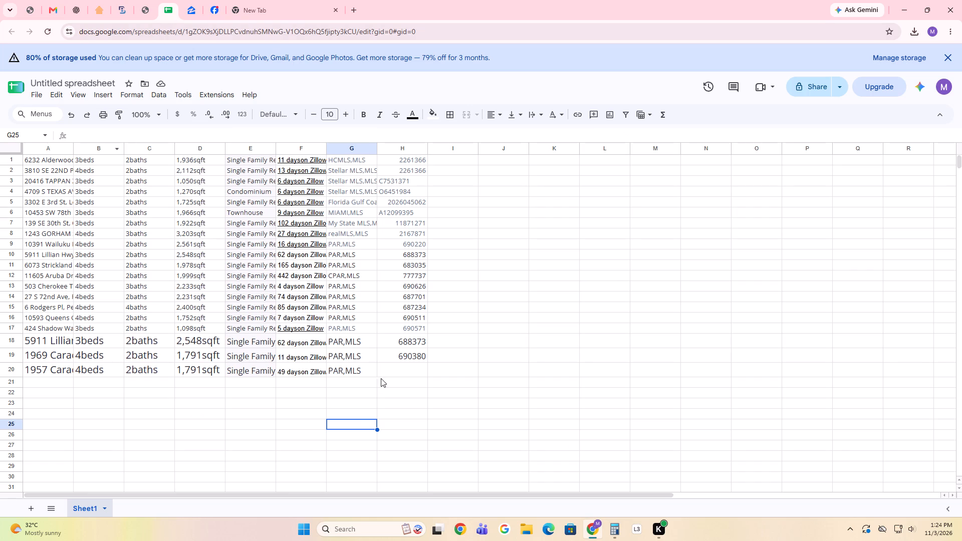
{"action": "left_click", "coordinate": [388, 372]}
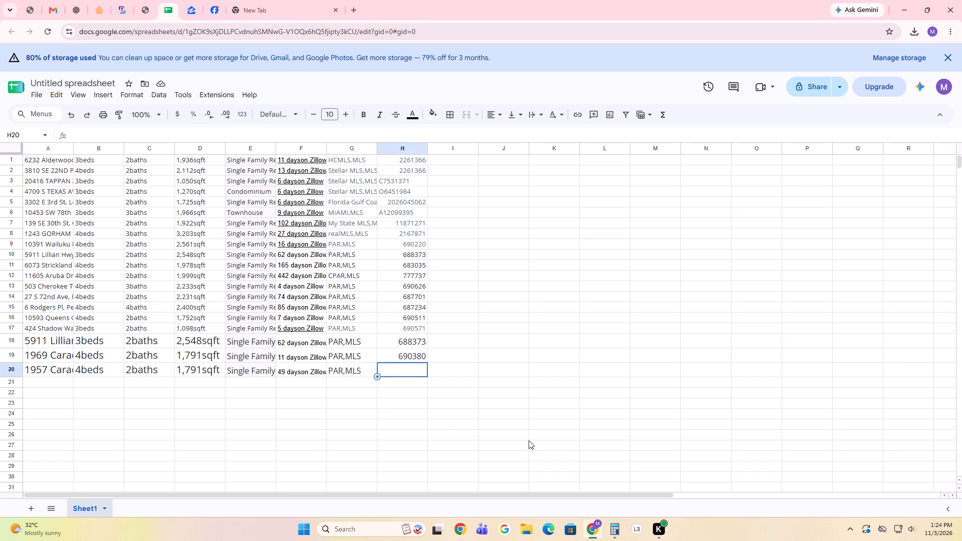
{"action": "key", "text": "ctrl+v"}
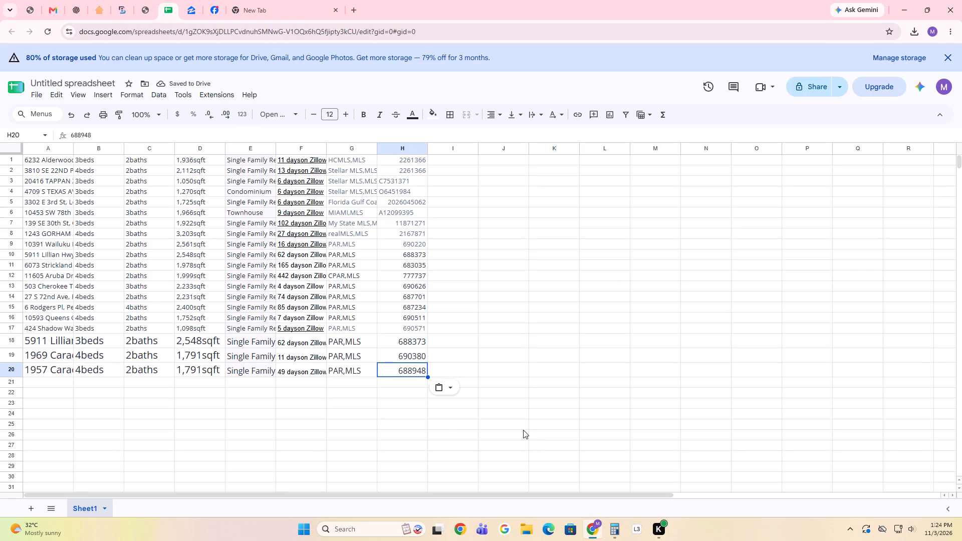
{"action": "left_click", "coordinate": [332, 403]}
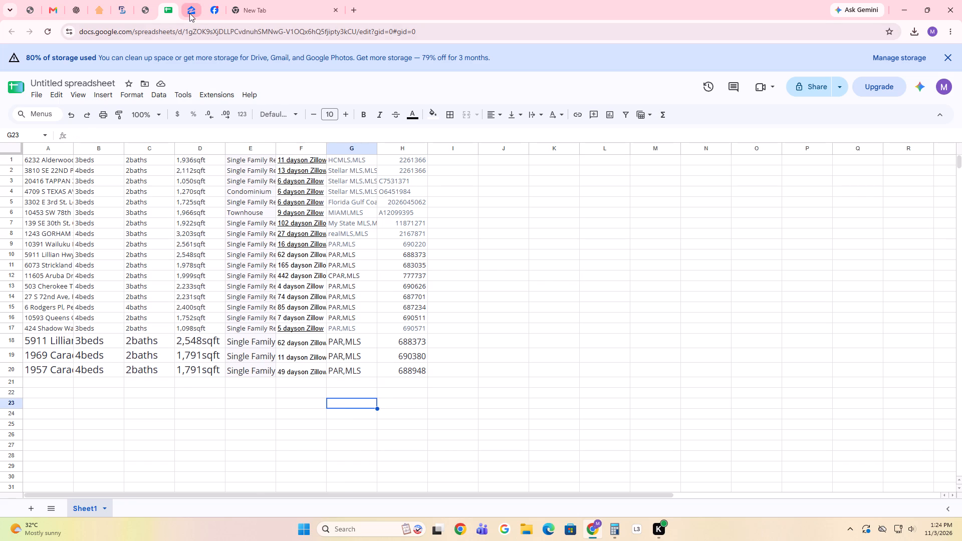
{"action": "left_click", "coordinate": [189, 13]}
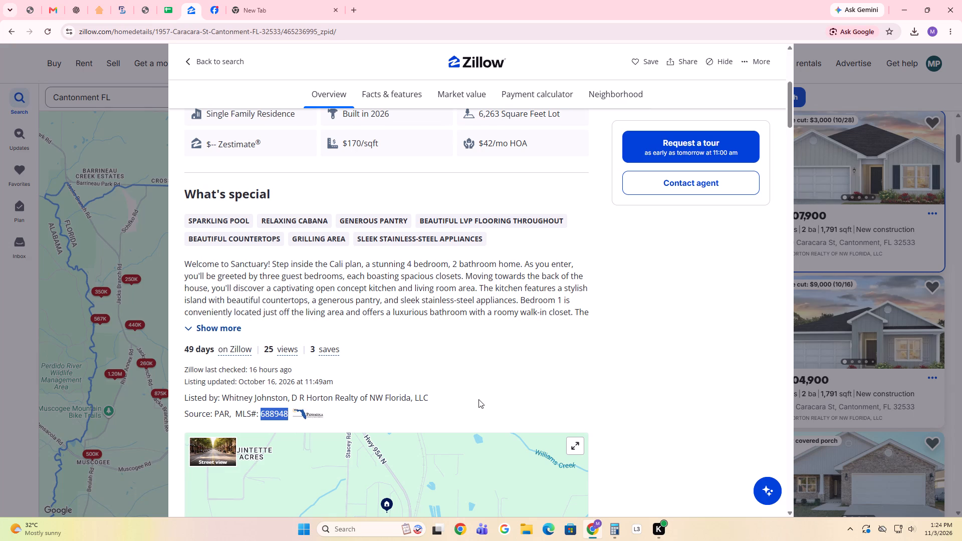
{"action": "scroll", "coordinate": [478, 399], "scroll_direction": "up", "scroll_amount": 4}
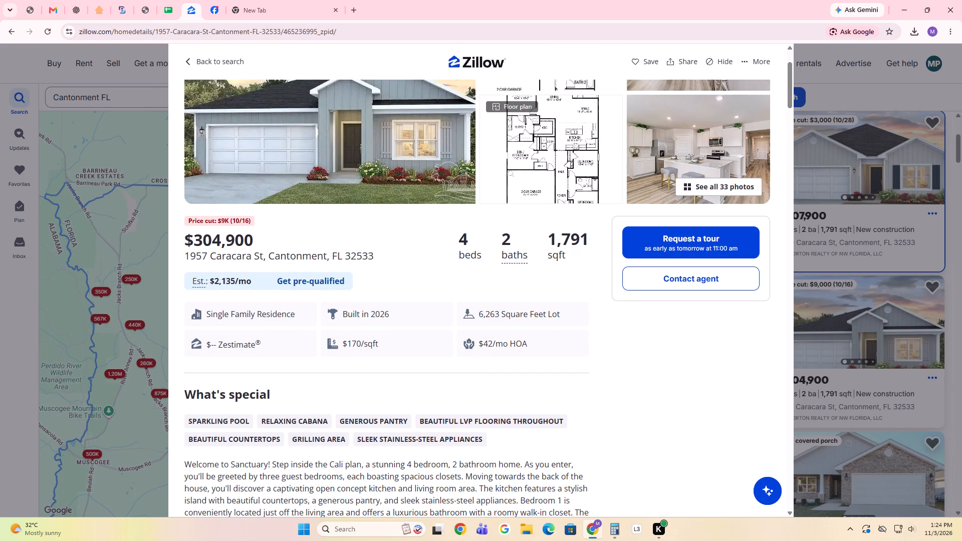
{"action": "scroll", "coordinate": [455, 394], "scroll_direction": "up", "scroll_amount": 1}
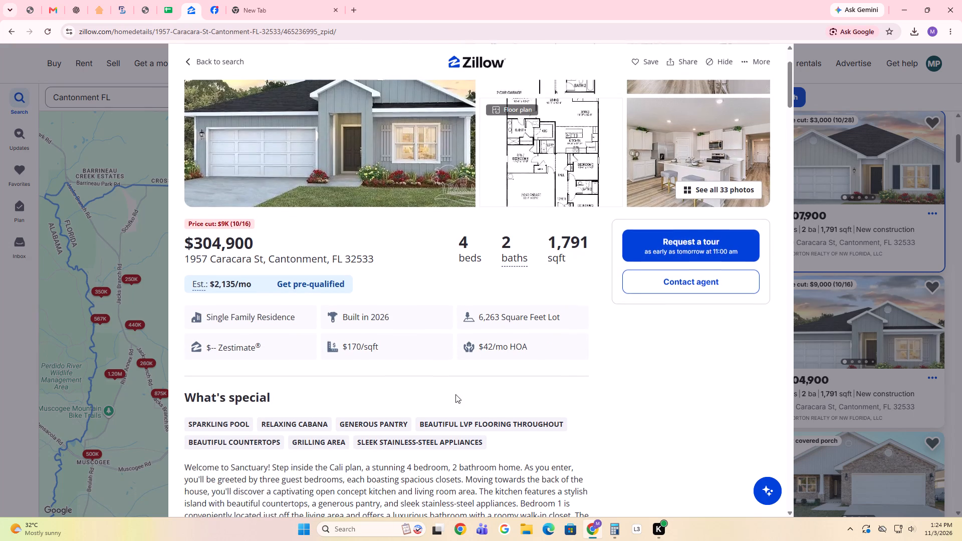
{"action": "scroll", "coordinate": [408, 380], "scroll_direction": "up", "scroll_amount": 5}
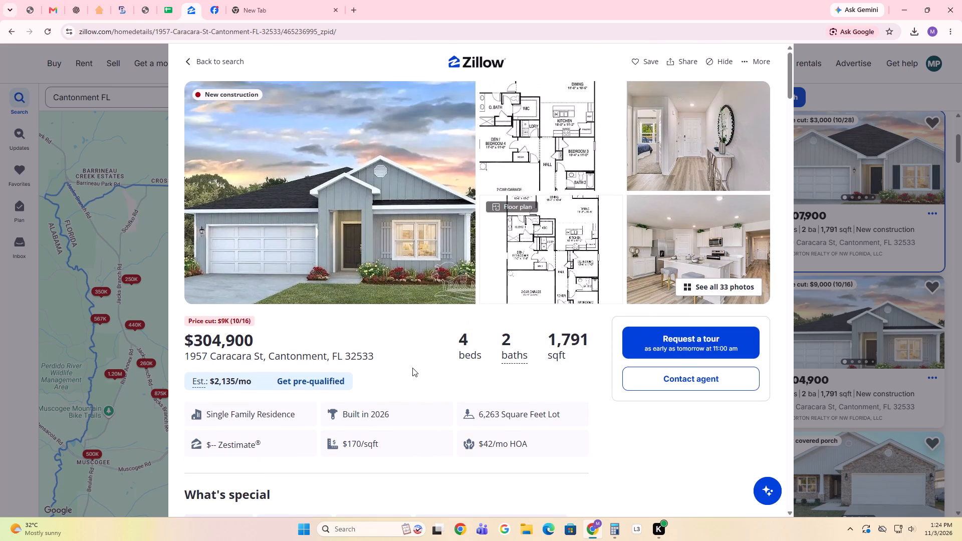
{"action": "left_click", "coordinate": [190, 57]}
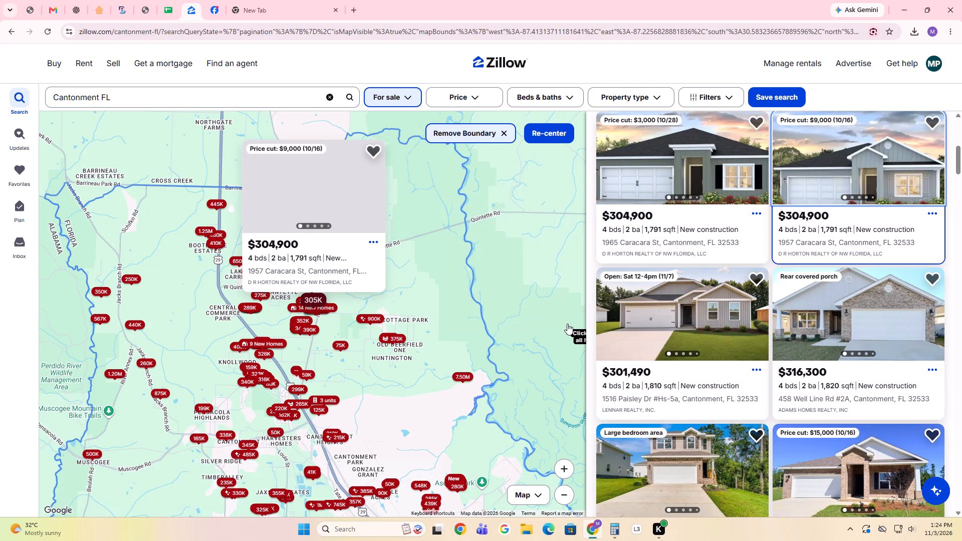
{"action": "left_click", "coordinate": [172, 12]}
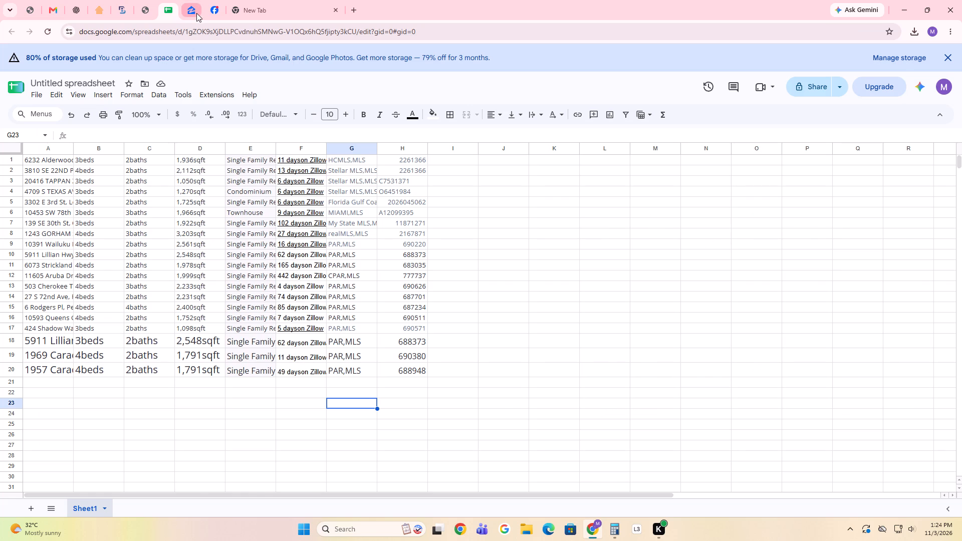
{"action": "left_click", "coordinate": [196, 13]}
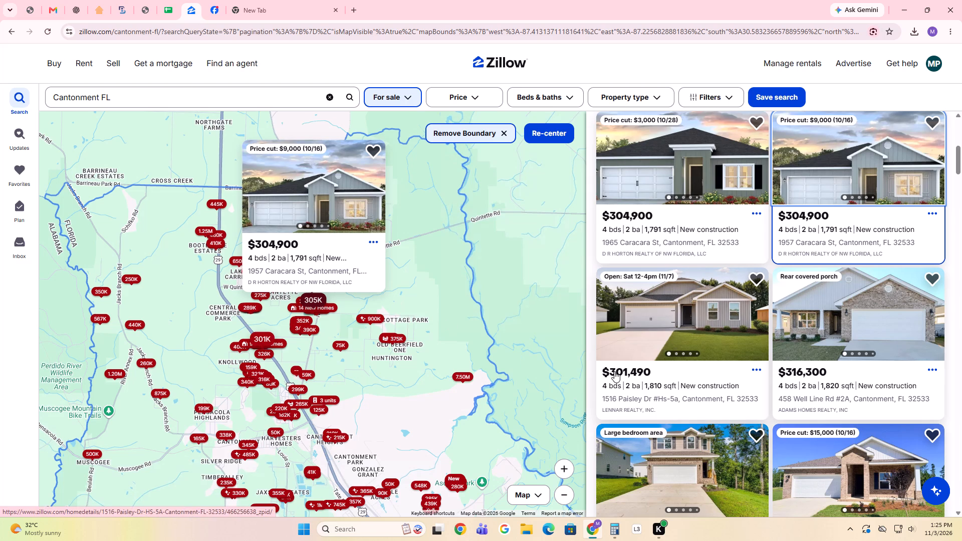
{"action": "left_click", "coordinate": [652, 320]}
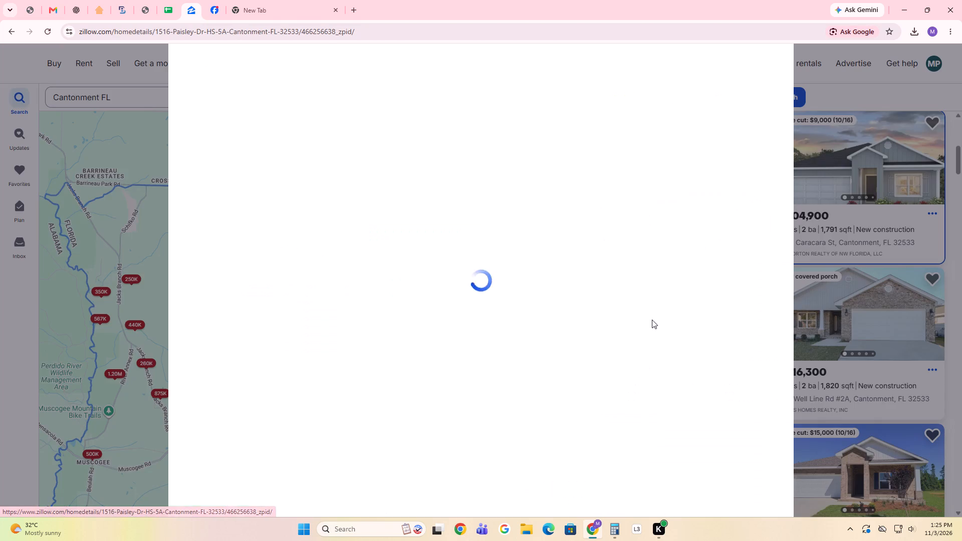
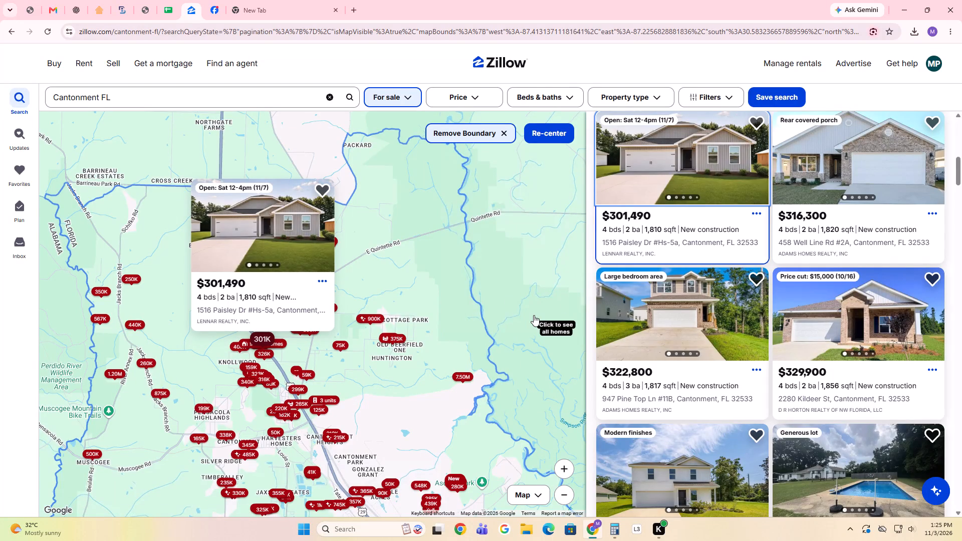
Compare the addresses recorded in the spreadsheet with the Cantonment FL search results on Zillow to choose the next listing.
{"action": "left_click", "coordinate": [169, 15]}
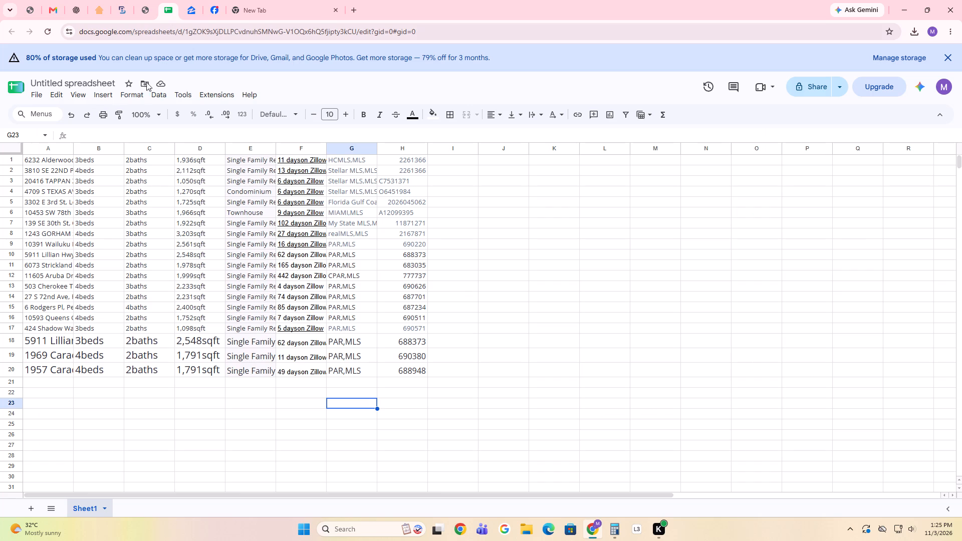
{"action": "left_click", "coordinate": [192, 5]}
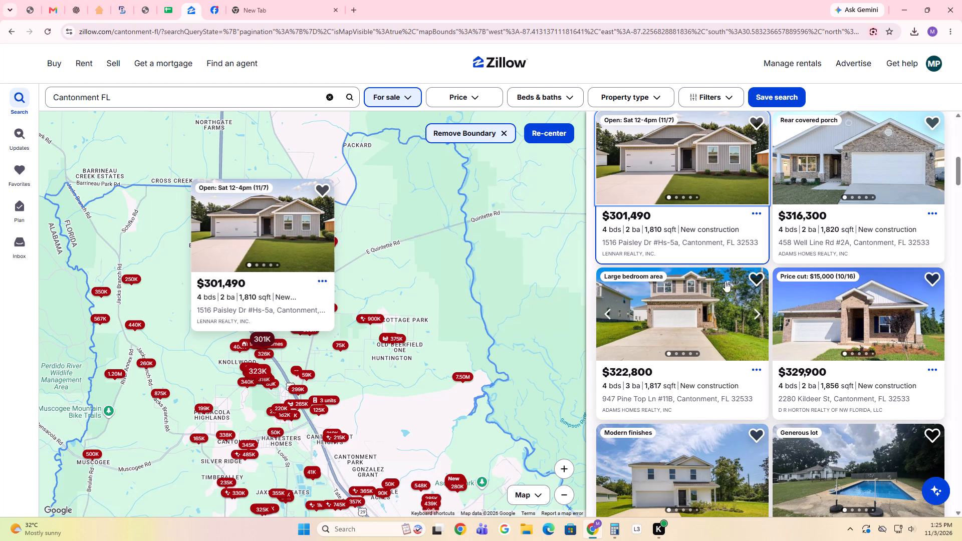
{"action": "scroll", "coordinate": [697, 357], "scroll_direction": "down", "scroll_amount": 2}
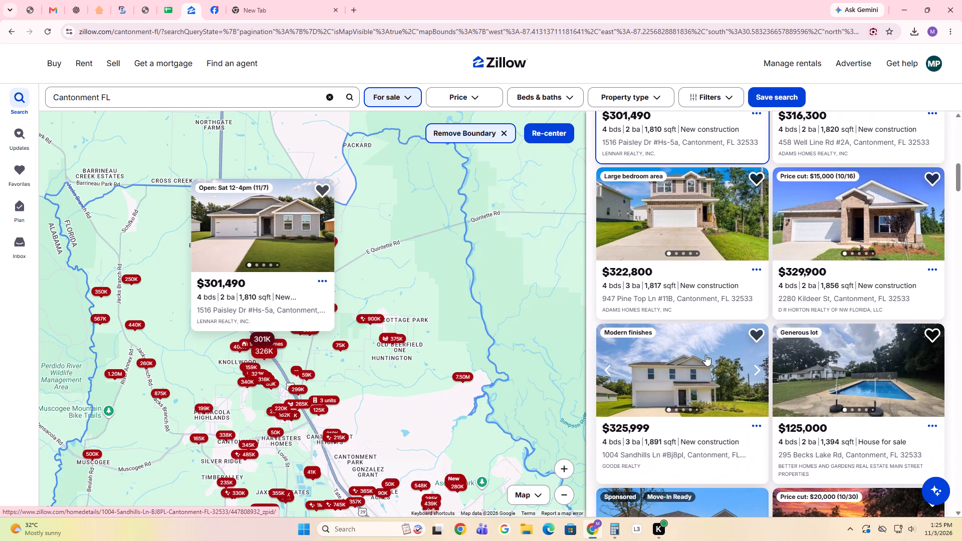
{"action": "scroll", "coordinate": [706, 355], "scroll_direction": "down", "scroll_amount": 3}
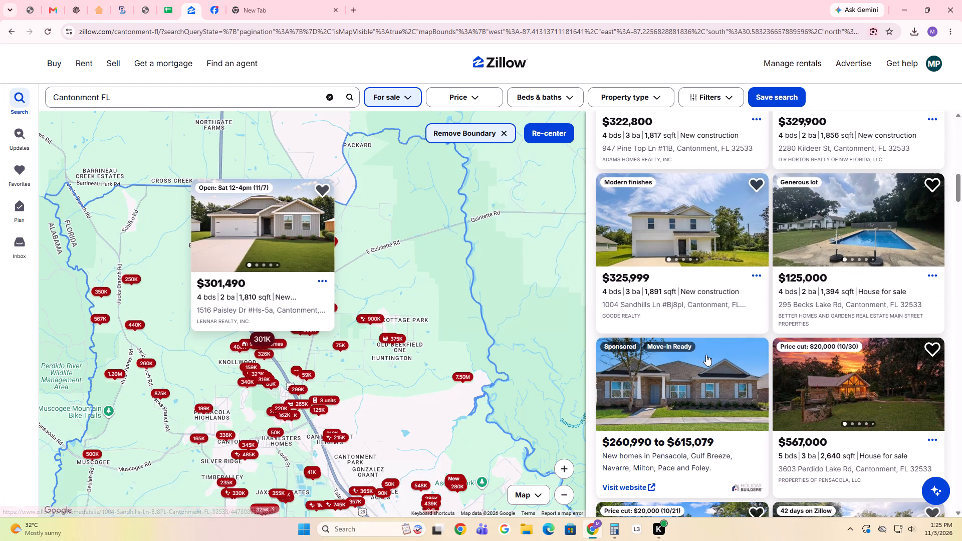
{"action": "scroll", "coordinate": [707, 355], "scroll_direction": "down", "scroll_amount": 1}
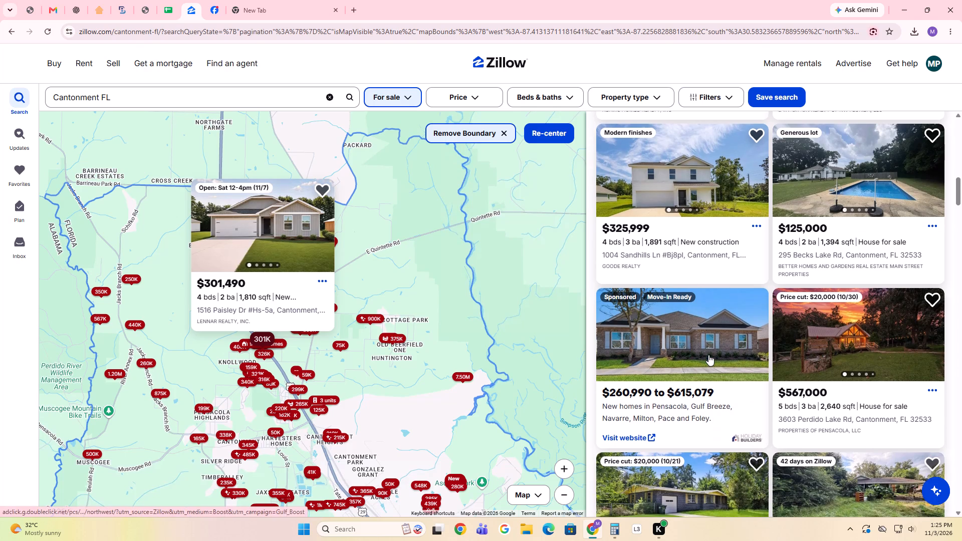
{"action": "scroll", "coordinate": [708, 355], "scroll_direction": "down", "scroll_amount": 3}
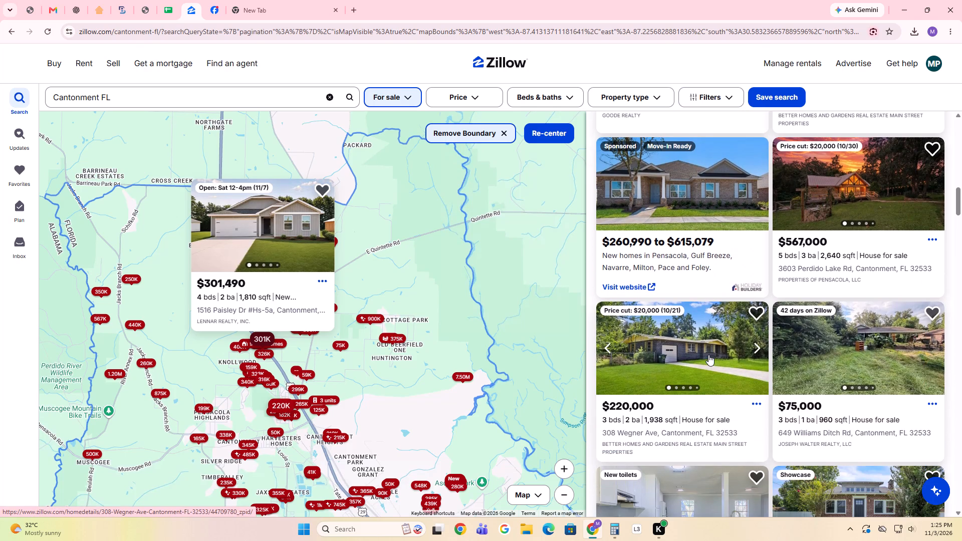
{"action": "scroll", "coordinate": [708, 355], "scroll_direction": "up", "scroll_amount": 8}
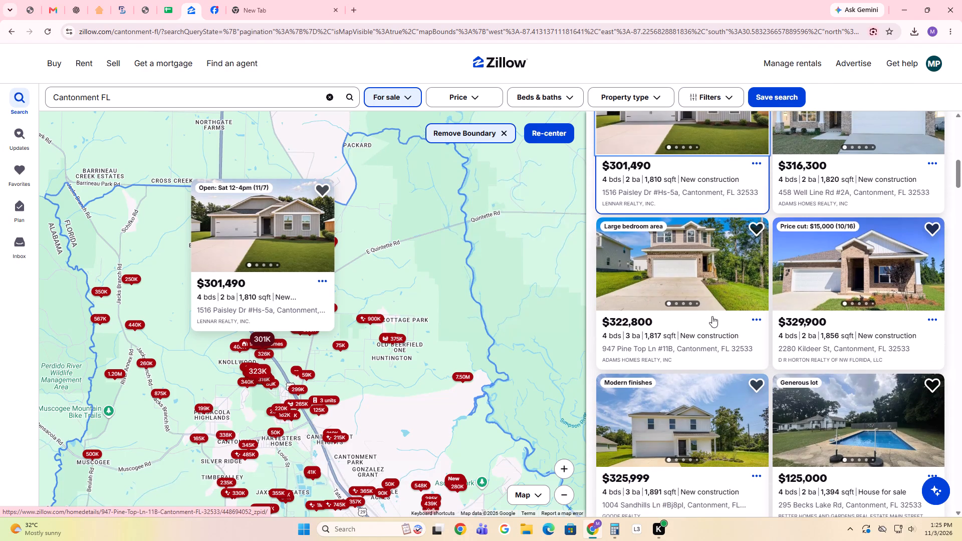
{"action": "scroll", "coordinate": [712, 315], "scroll_direction": "up", "scroll_amount": 3}
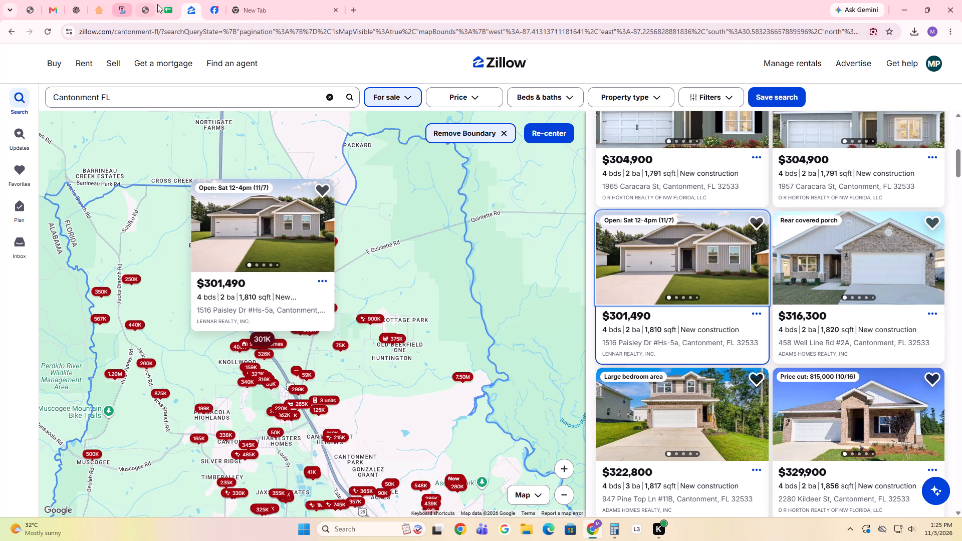
{"action": "left_click", "coordinate": [171, 10]}
{"action": "left_click", "coordinate": [192, 12]}
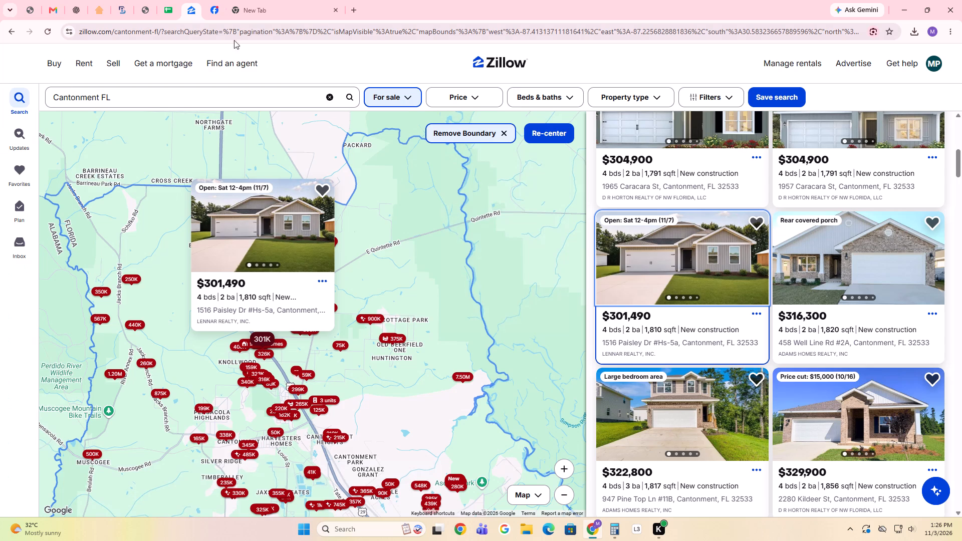
{"action": "left_click", "coordinate": [679, 265]}
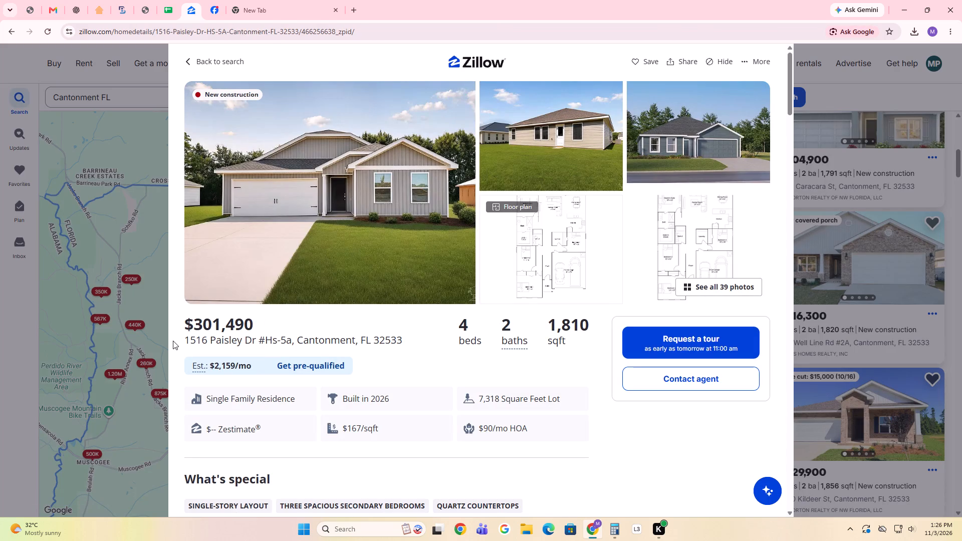
{"action": "left_click_drag", "start_coordinate": [180, 338], "coordinate": [338, 365]}
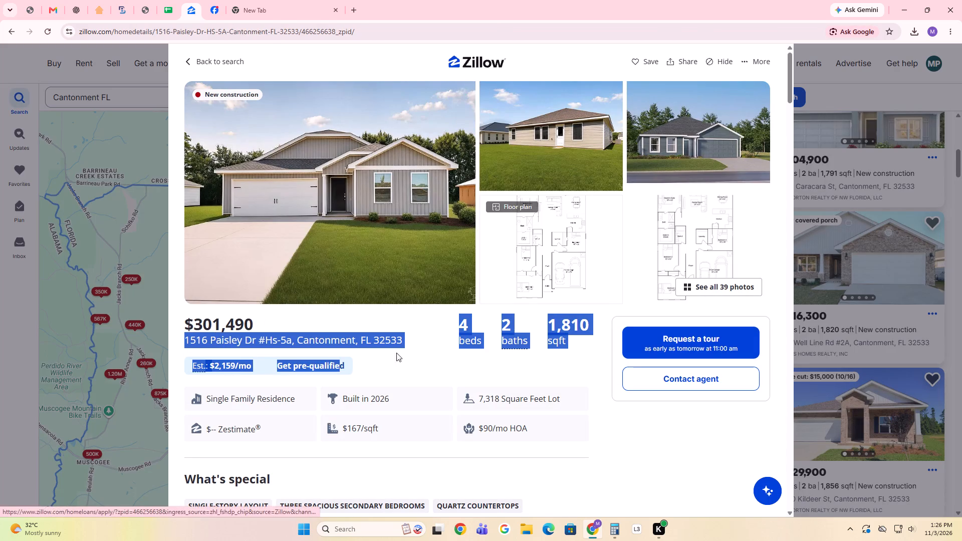
{"action": "left_click", "coordinate": [414, 347]}
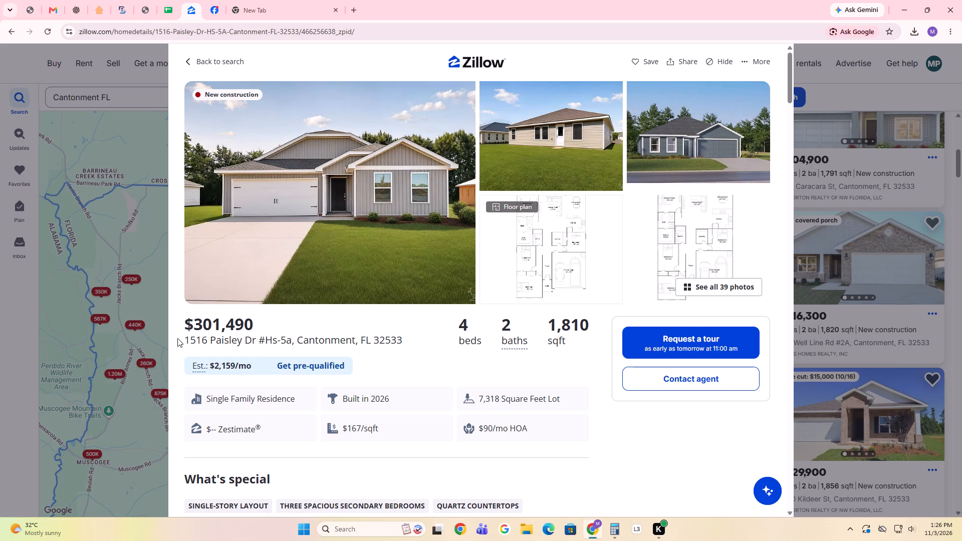
{"action": "left_click_drag", "start_coordinate": [183, 339], "coordinate": [360, 351]}
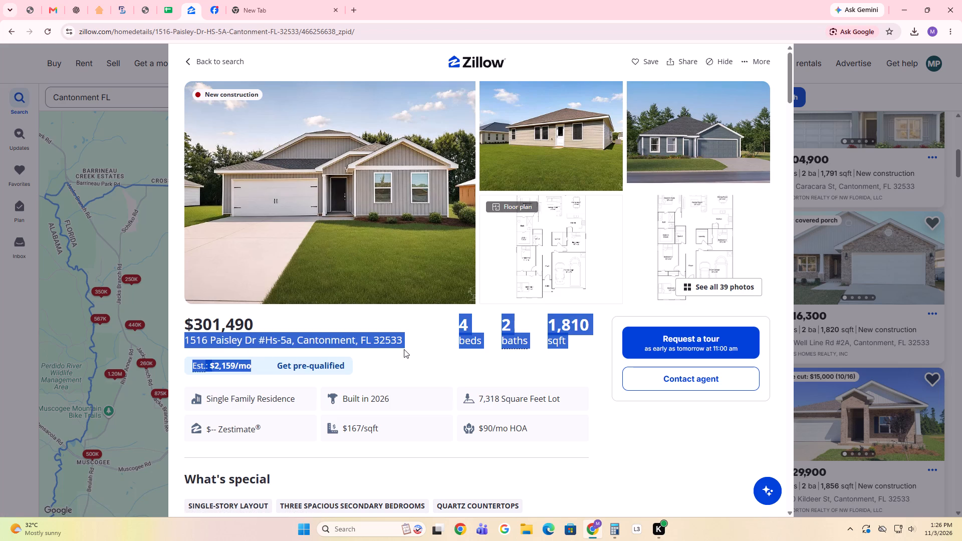
{"action": "double_click", "coordinate": [407, 349]}
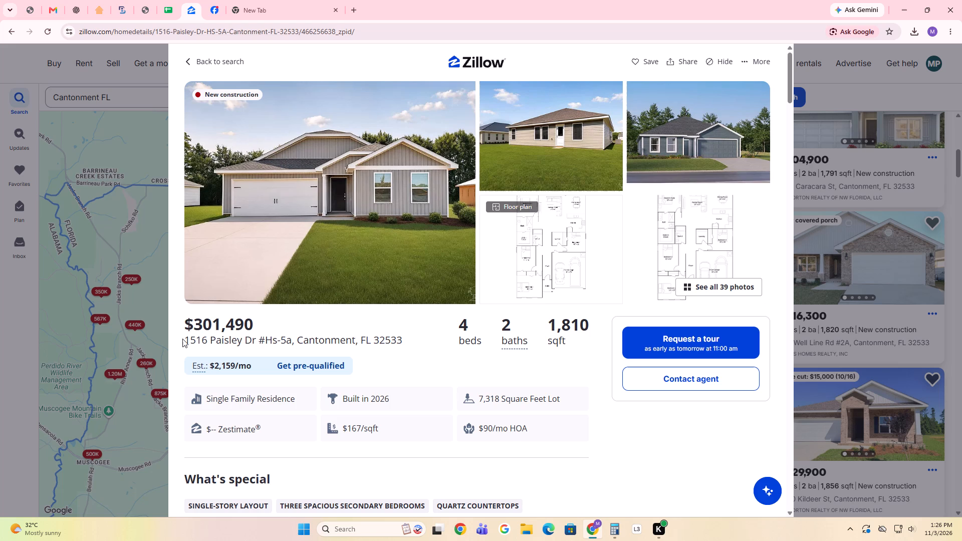
{"action": "left_click_drag", "start_coordinate": [182, 339], "coordinate": [365, 335]}
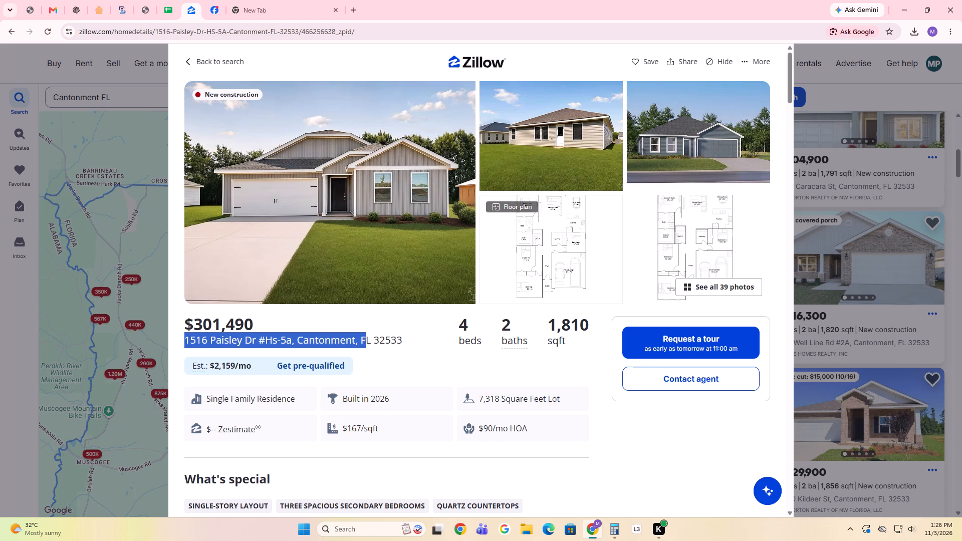
{"action": "left_click_drag", "start_coordinate": [365, 335], "coordinate": [404, 333]}
{"action": "key", "text": "ctrl+c"}
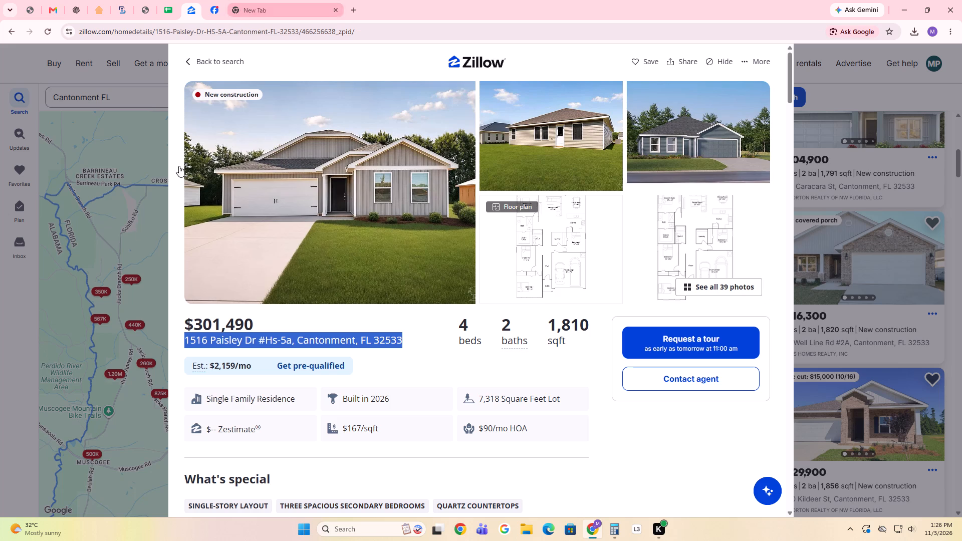
{"action": "left_click", "coordinate": [169, 8]}
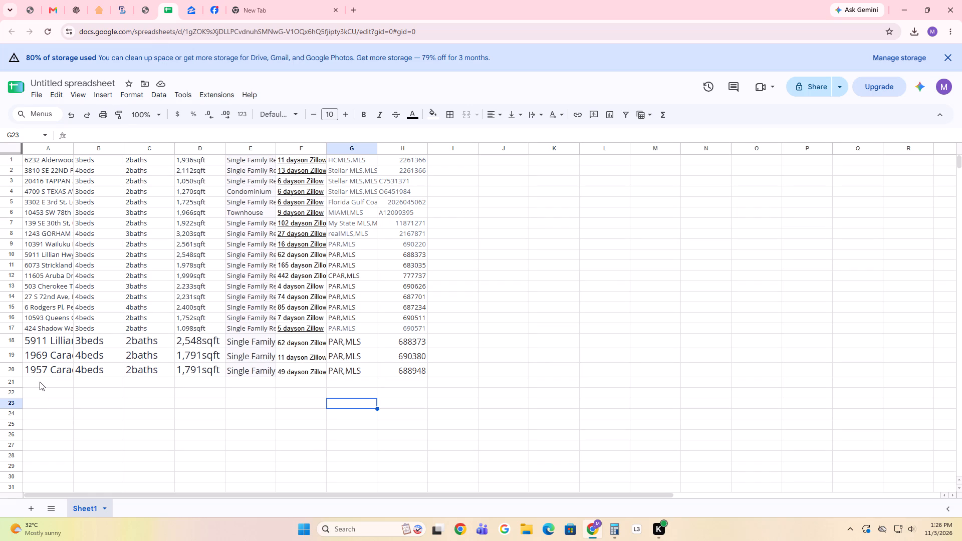
{"action": "left_click", "coordinate": [42, 378]}
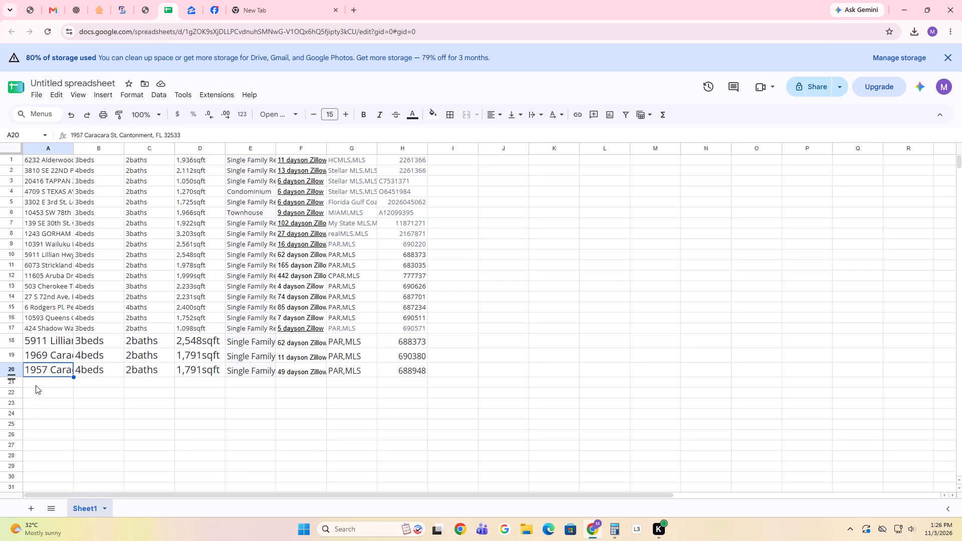
{"action": "left_click", "coordinate": [36, 384]}
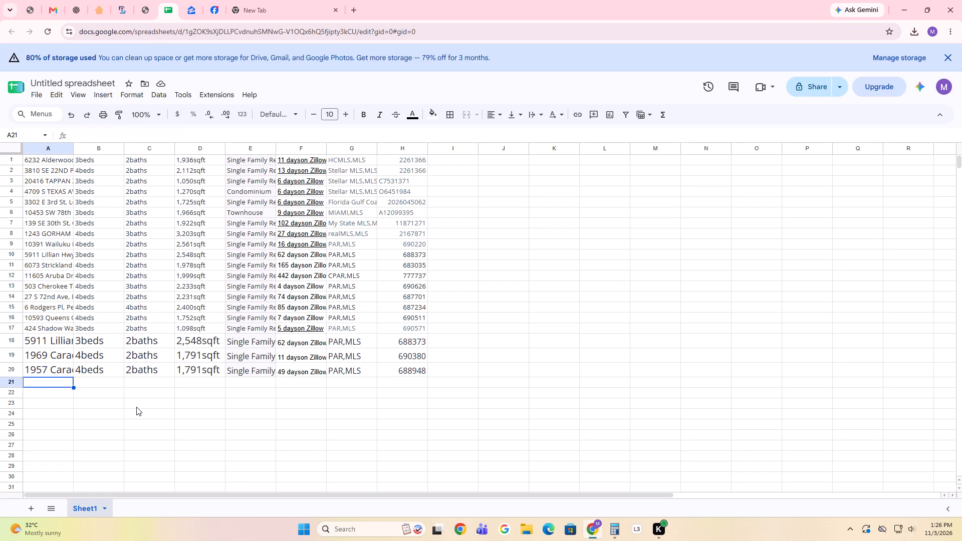
{"action": "key", "text": "ctrl+v"}
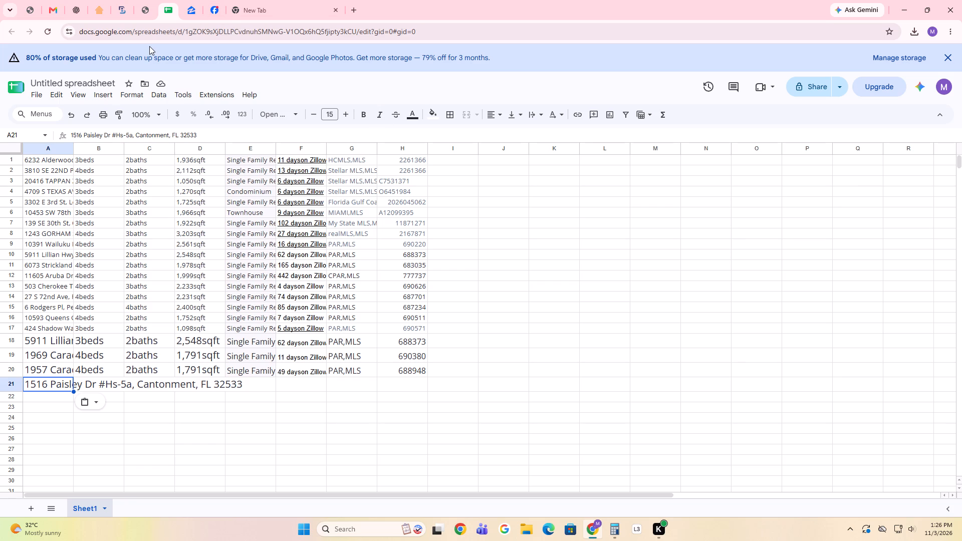
{"action": "left_click", "coordinate": [196, 11]}
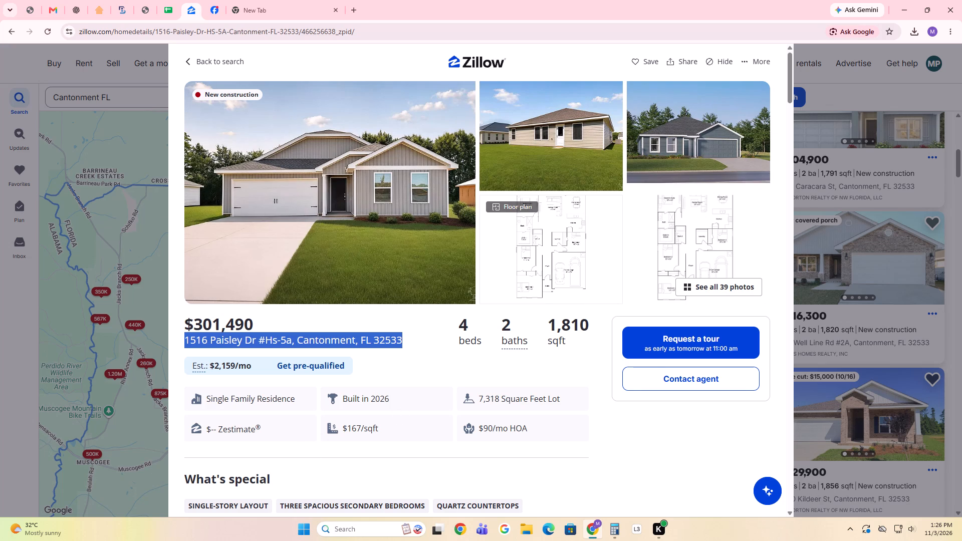
{"action": "left_click", "coordinate": [435, 362]}
{"action": "left_click_drag", "start_coordinate": [459, 319], "coordinate": [483, 358]}
{"action": "left_click", "coordinate": [483, 358]}
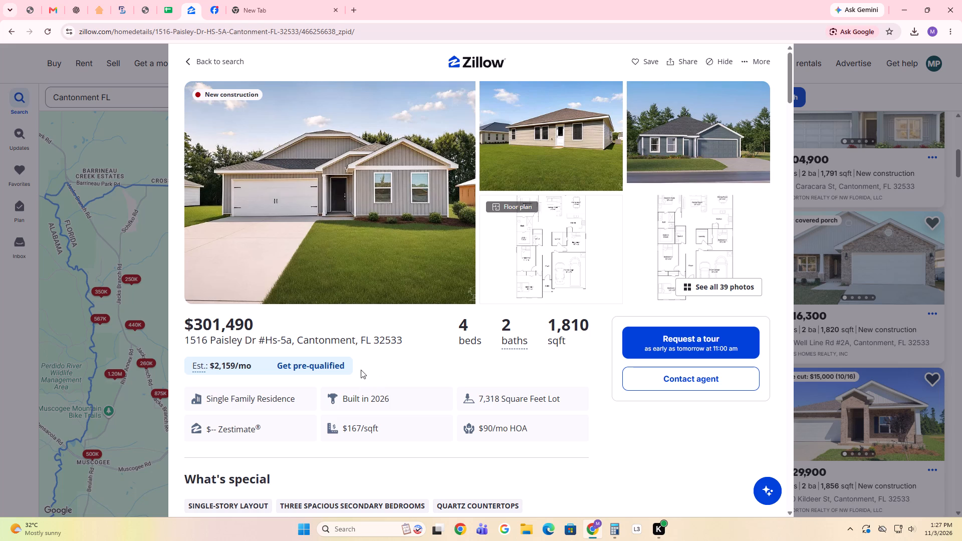
{"action": "left_click_drag", "start_coordinate": [461, 319], "coordinate": [478, 349]}
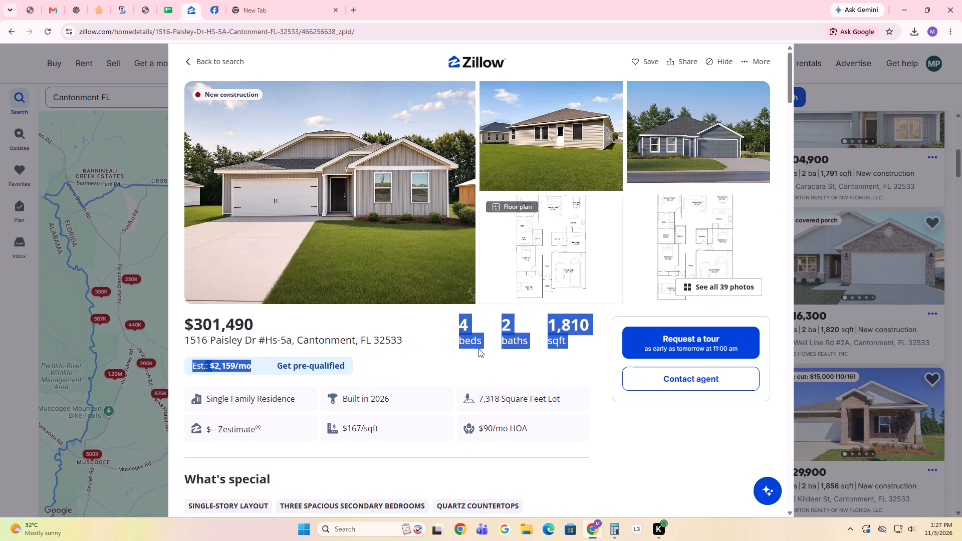
{"action": "left_click_drag", "start_coordinate": [478, 349], "coordinate": [479, 350]}
{"action": "left_click", "coordinate": [418, 316]}
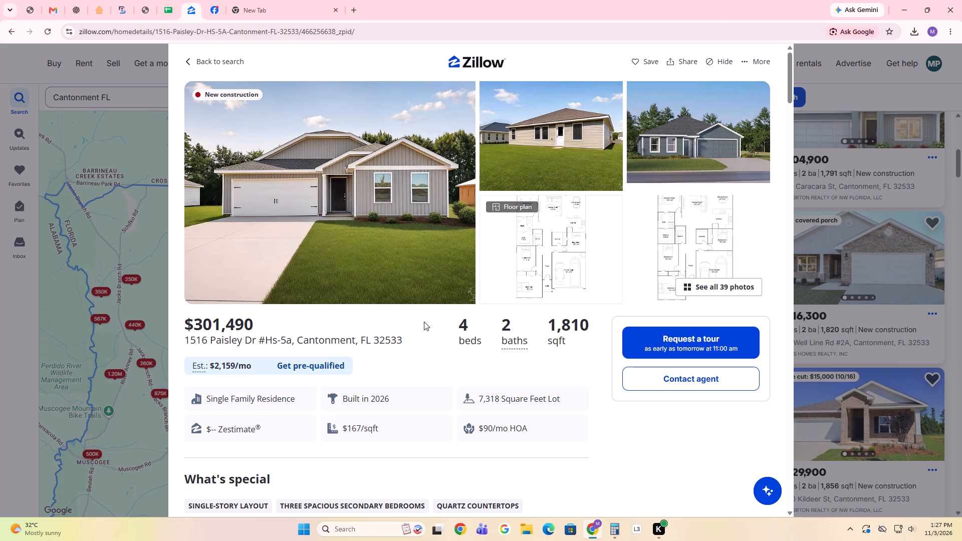
{"action": "left_click_drag", "start_coordinate": [457, 320], "coordinate": [472, 345]}
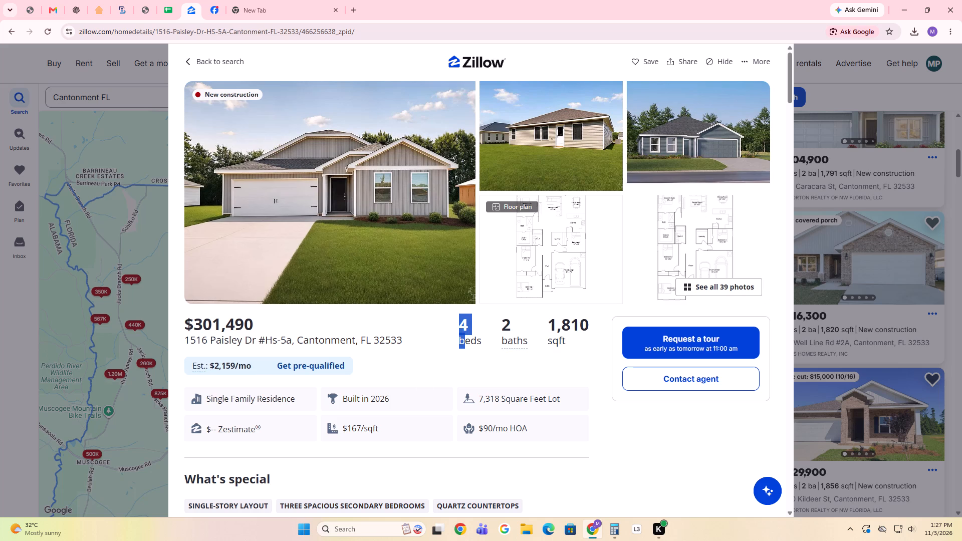
{"action": "left_click_drag", "start_coordinate": [472, 345], "coordinate": [482, 345]}
{"action": "key", "text": "ctrl+c"}
{"action": "left_click", "coordinate": [166, 6]}
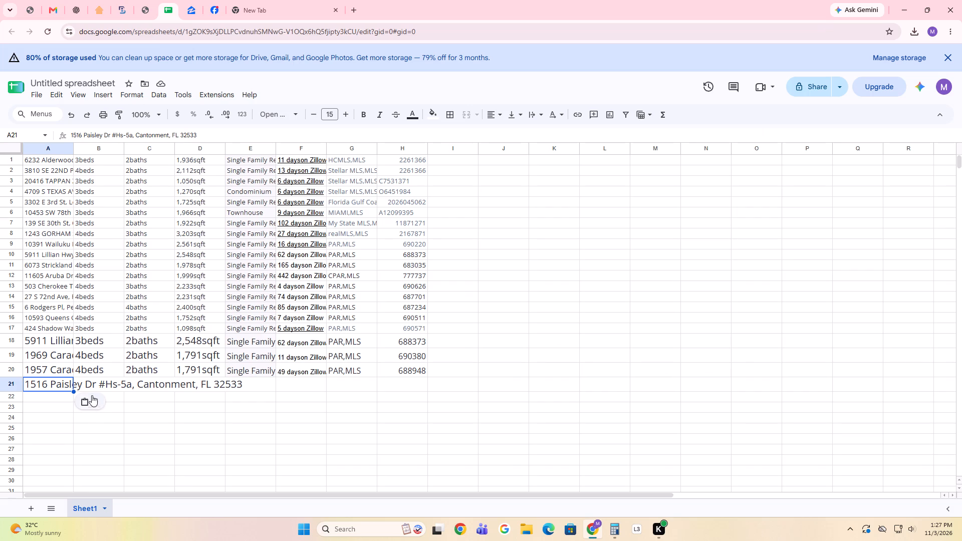
{"action": "left_click", "coordinate": [91, 385]}
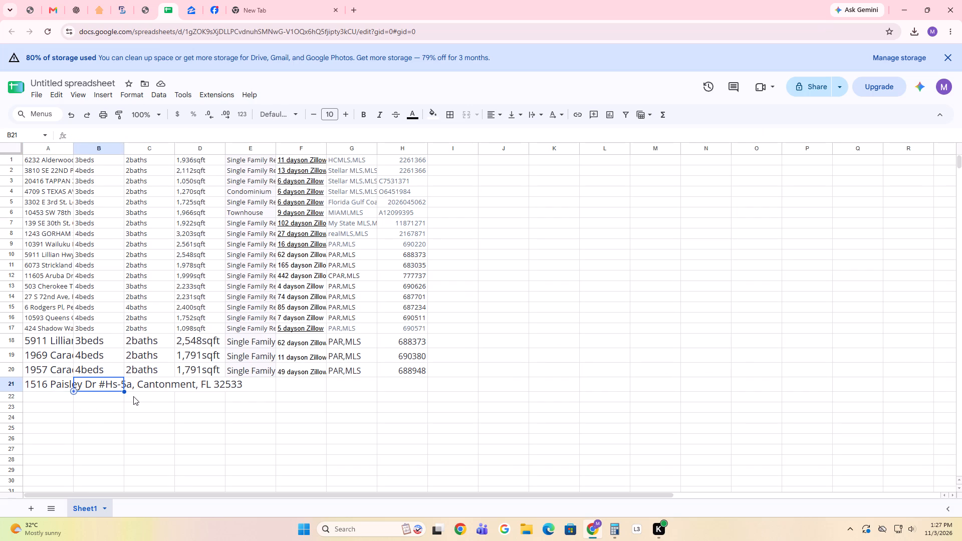
{"action": "key", "text": "ctrl+v"}
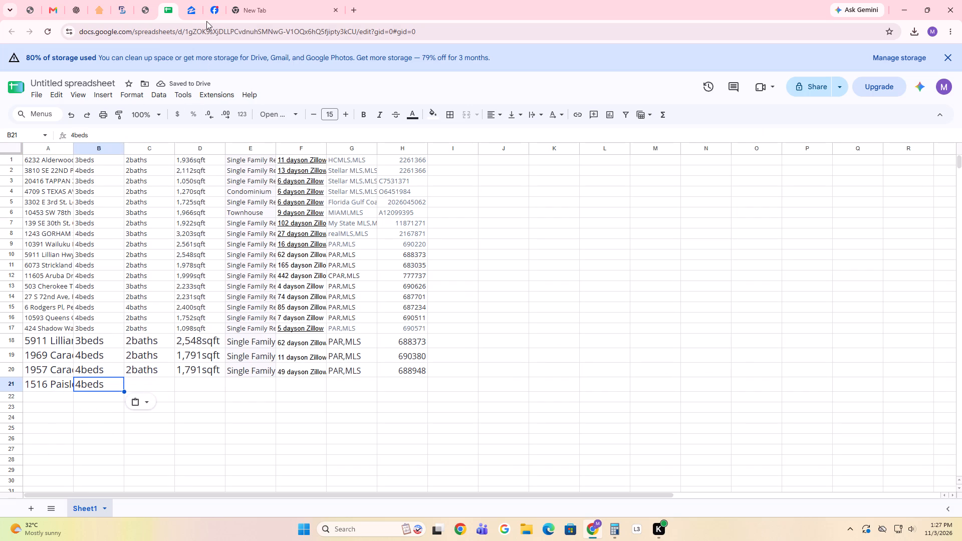
Check the listing's bath count on Zillow and copy the matching "2baths" entry from cell C20 into C21.
{"action": "left_click", "coordinate": [197, 13]}
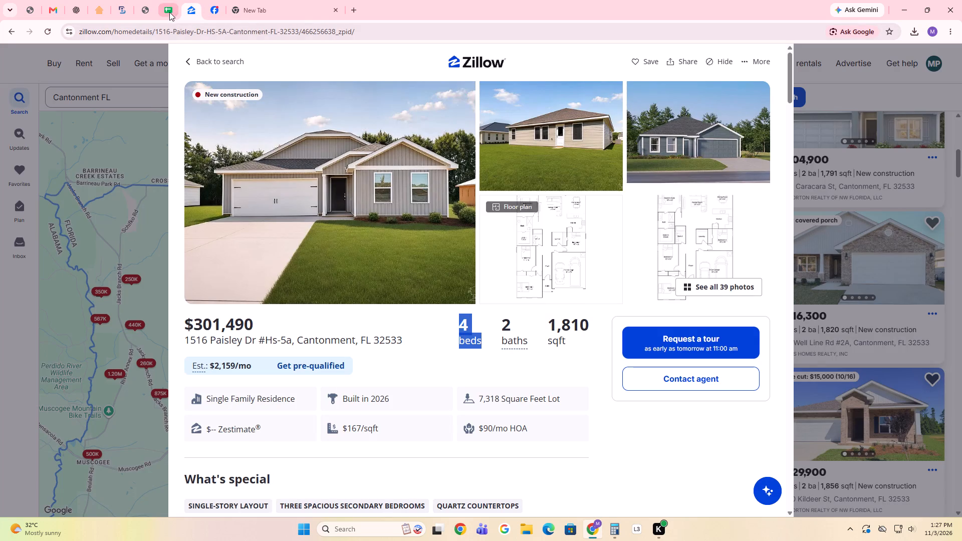
{"action": "left_click_drag", "start_coordinate": [169, 12], "coordinate": [169, 17]}
{"action": "left_click", "coordinate": [140, 371]}
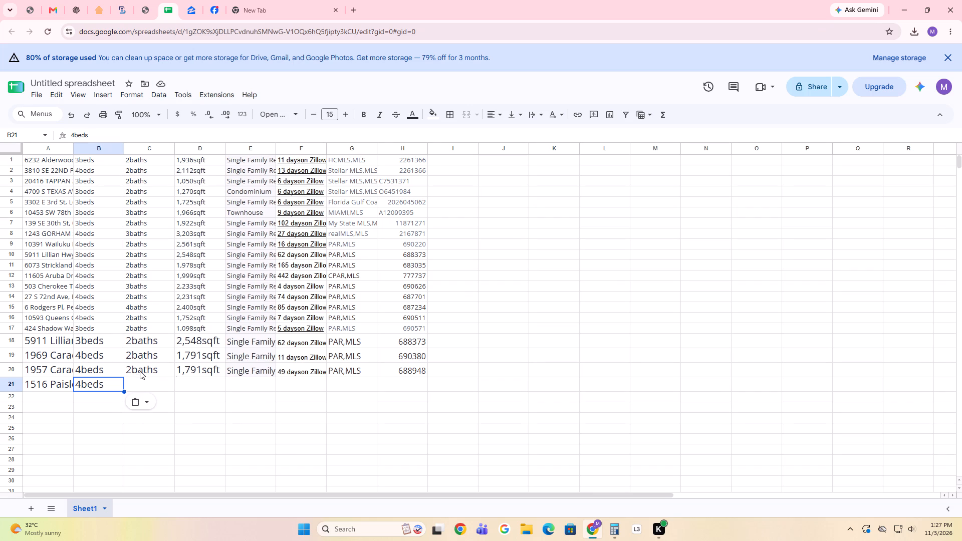
{"action": "key", "text": "ctrl+c"}
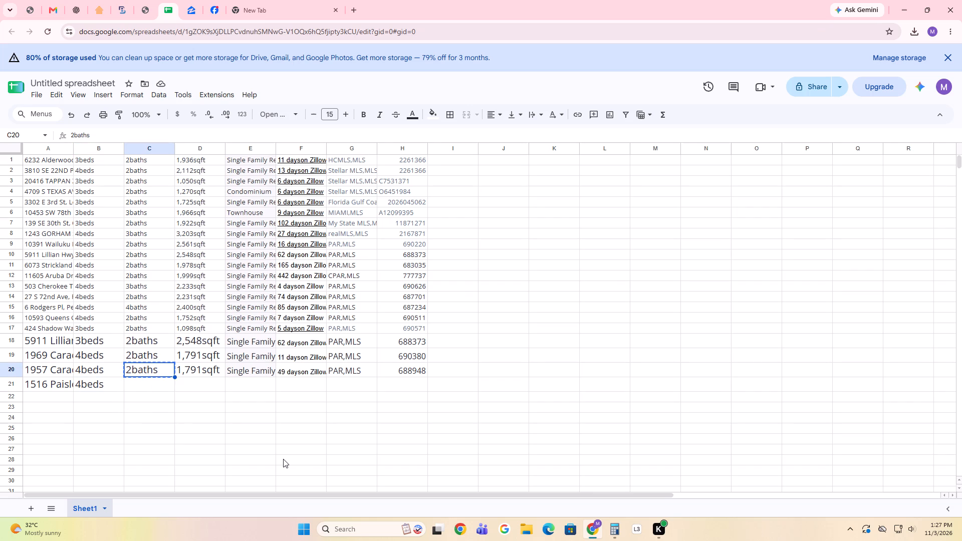
{"action": "left_click", "coordinate": [139, 385]}
{"action": "key", "text": "ctrl+v"}
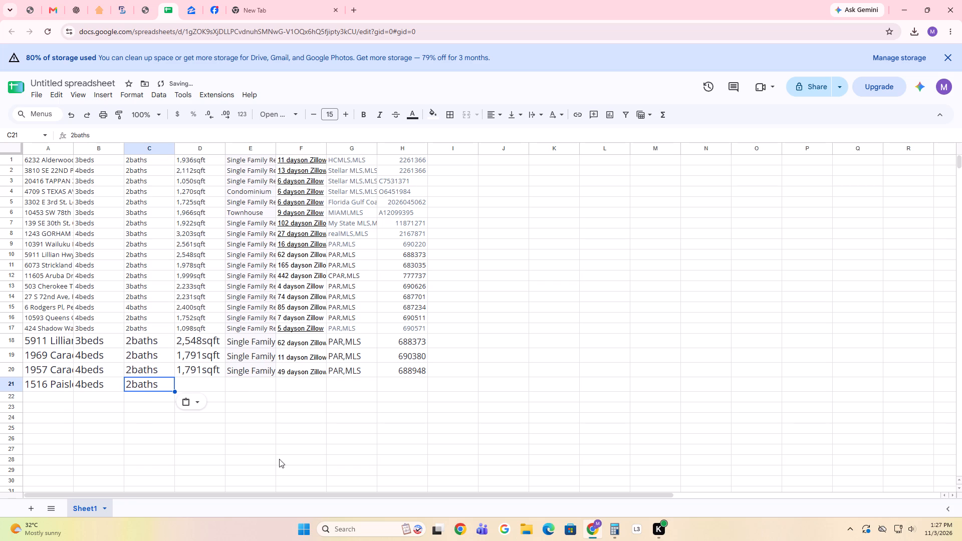
{"action": "left_click", "coordinate": [279, 459]}
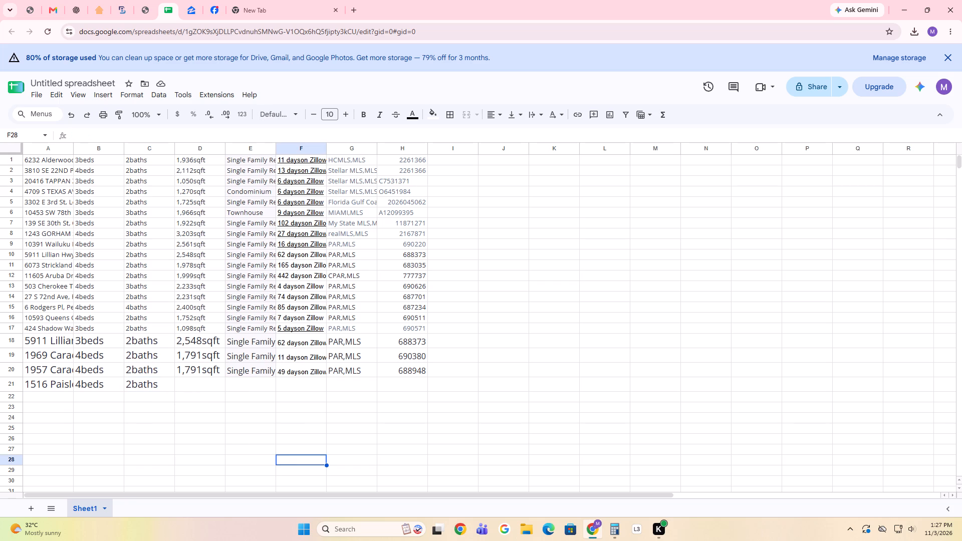
{"action": "left_click", "coordinate": [193, 10]}
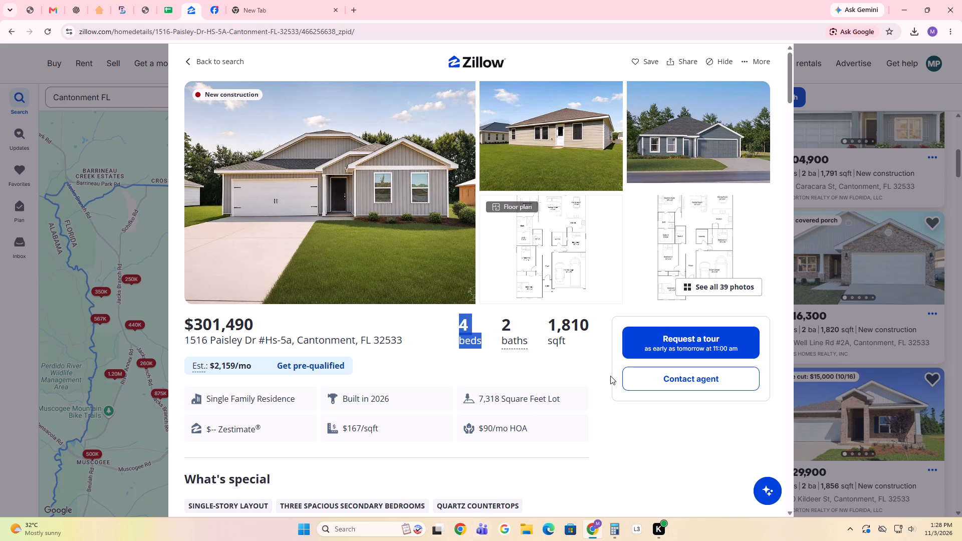
{"action": "left_click", "coordinate": [590, 368]}
{"action": "left_click_drag", "start_coordinate": [545, 317], "coordinate": [587, 320]}
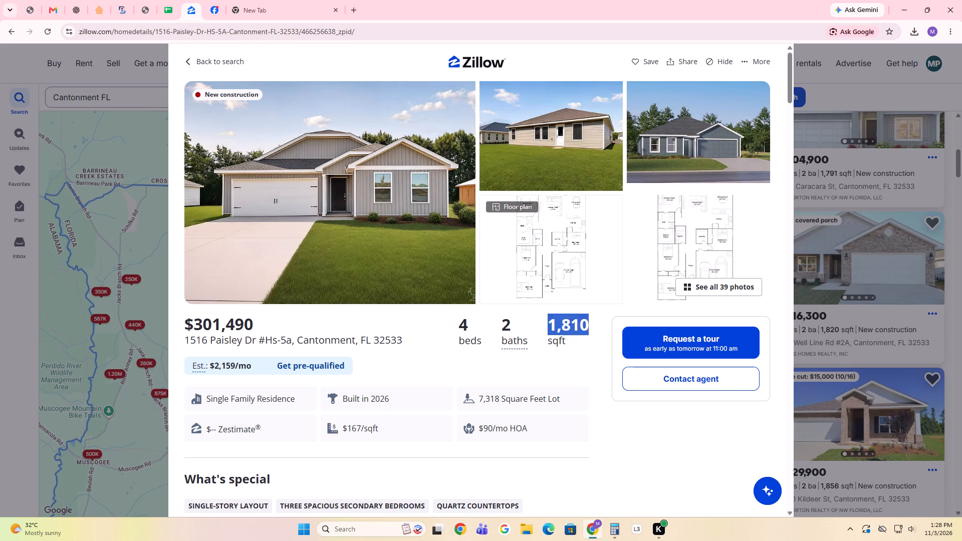
{"action": "left_click_drag", "start_coordinate": [587, 320], "coordinate": [574, 346]}
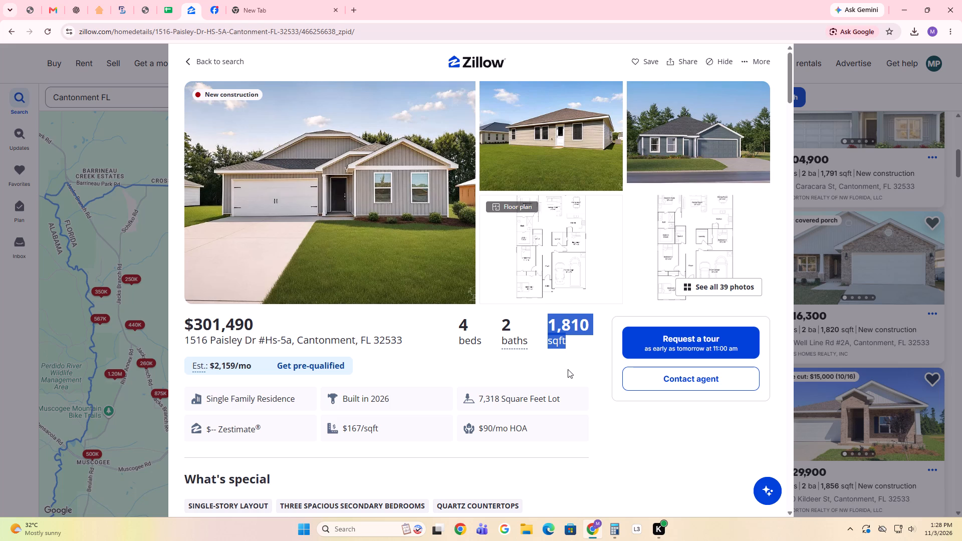
{"action": "key", "text": "ctrl+c"}
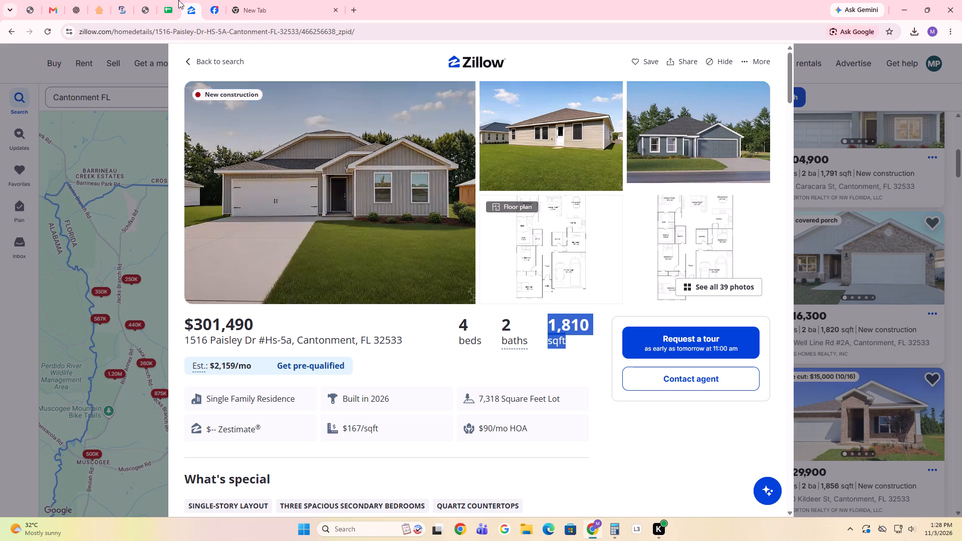
{"action": "left_click", "coordinate": [167, 8]}
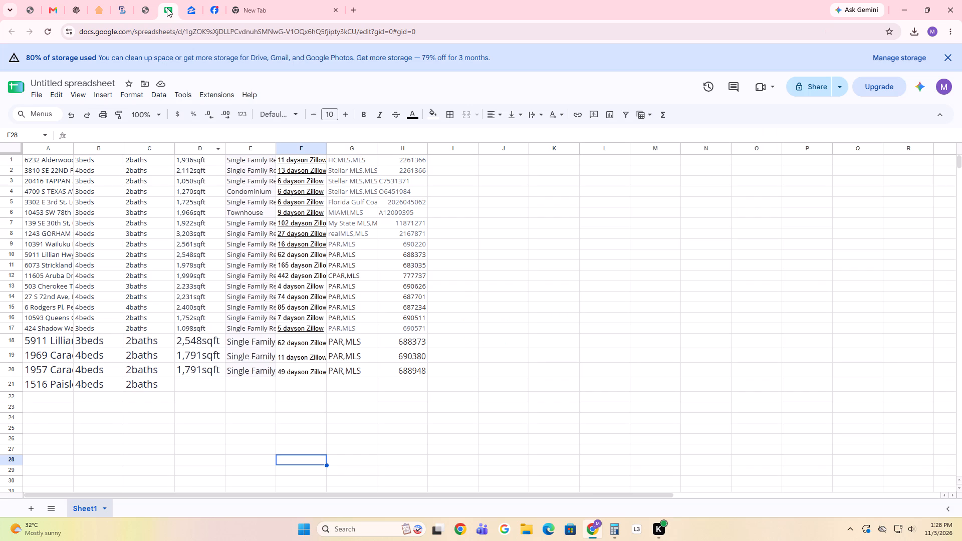
{"action": "left_click", "coordinate": [195, 382]}
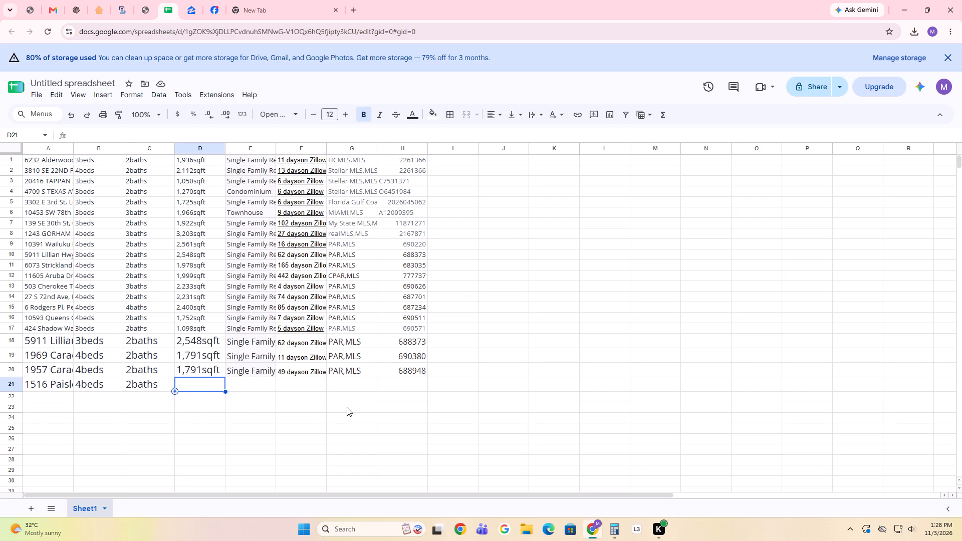
{"action": "key", "text": "ctrl+v"}
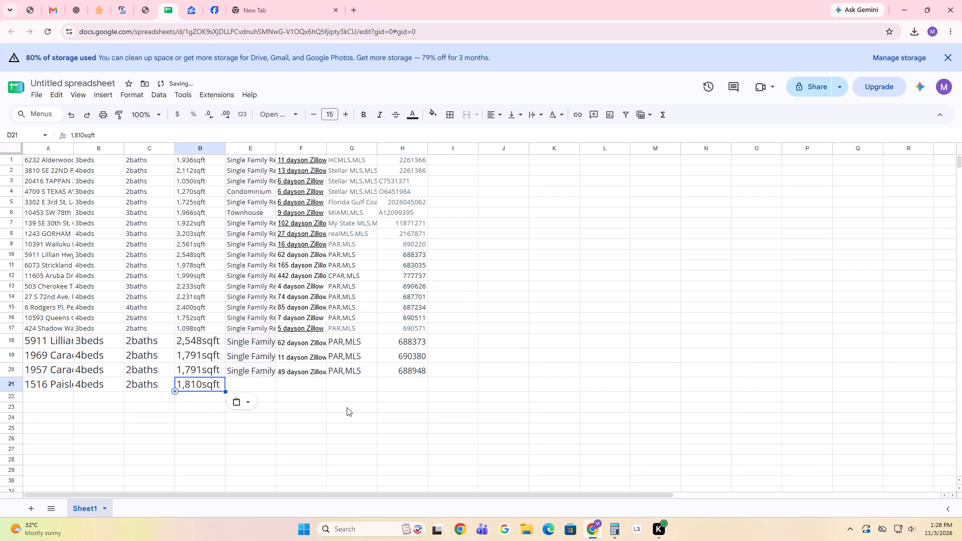
{"action": "left_click", "coordinate": [327, 416]}
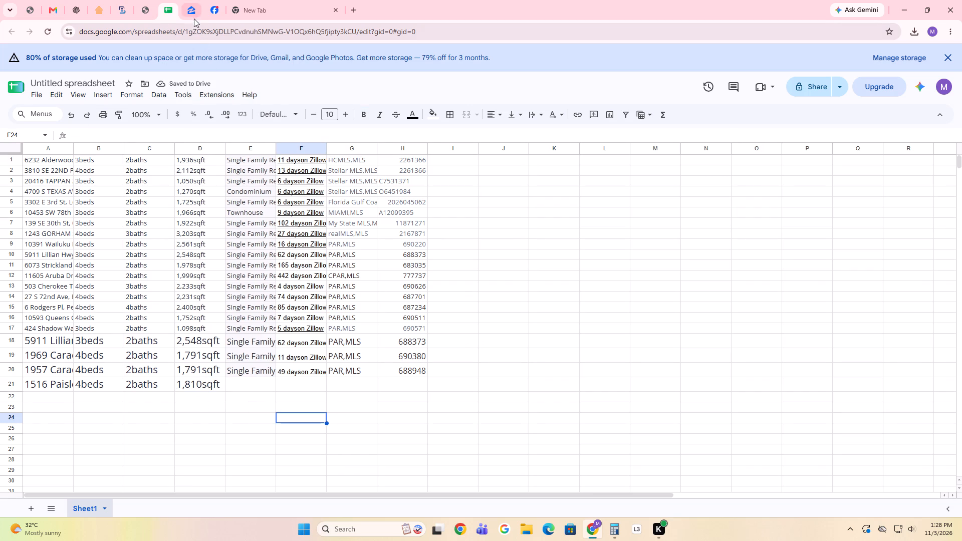
Check the listing's property type on Zillow and copy the matching "Single Family Residence" entry from cell E19 into E21.
{"action": "left_click", "coordinate": [190, 14]}
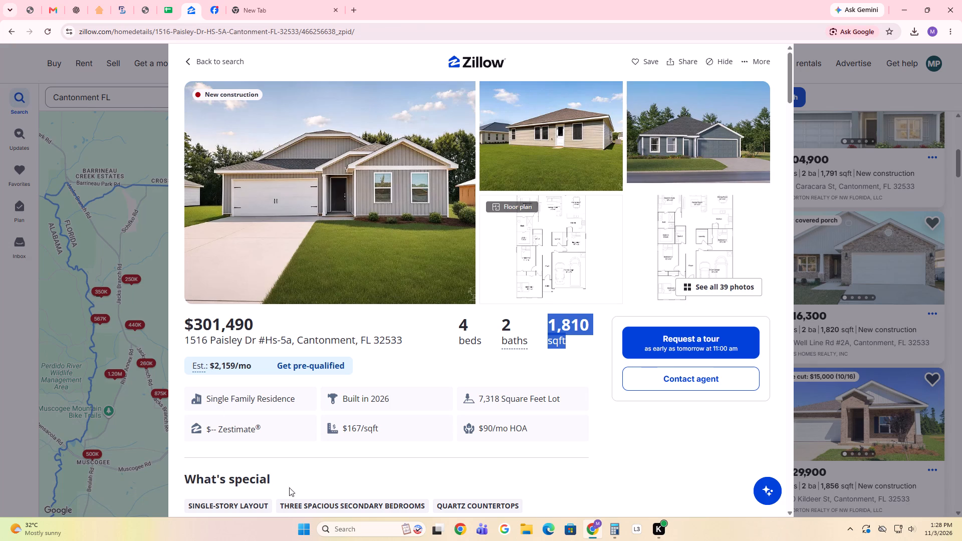
{"action": "left_click", "coordinate": [170, 10]}
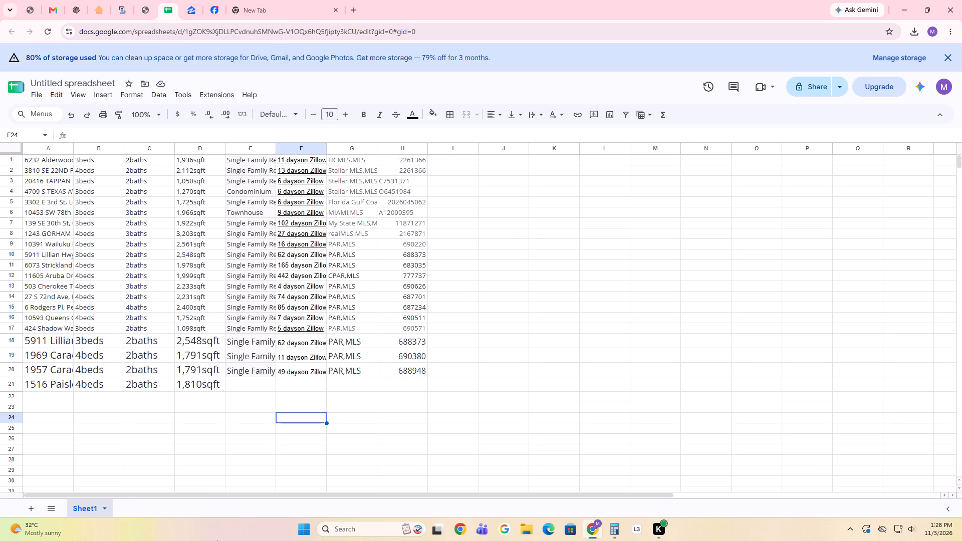
{"action": "left_click", "coordinate": [249, 362]}
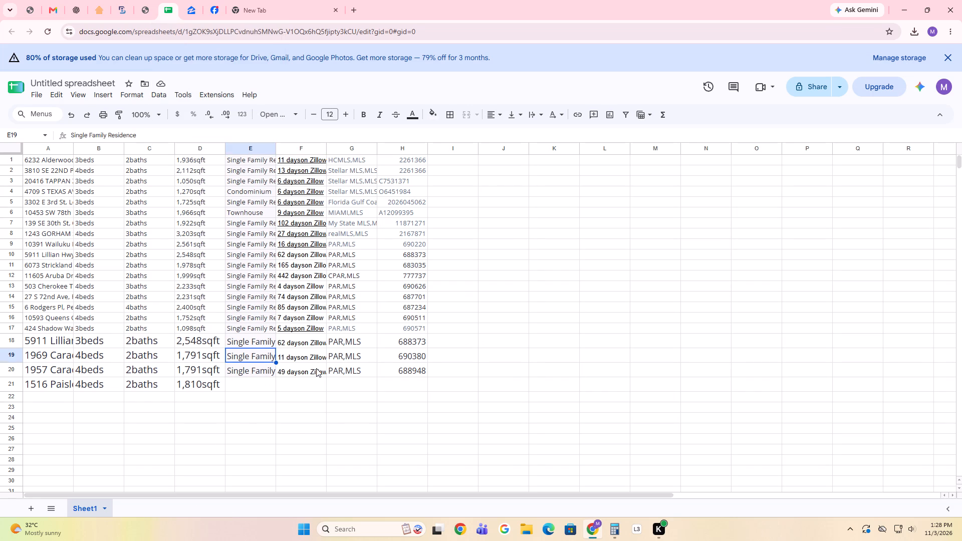
{"action": "key", "text": "ctrl+c"}
{"action": "left_click", "coordinate": [250, 387]}
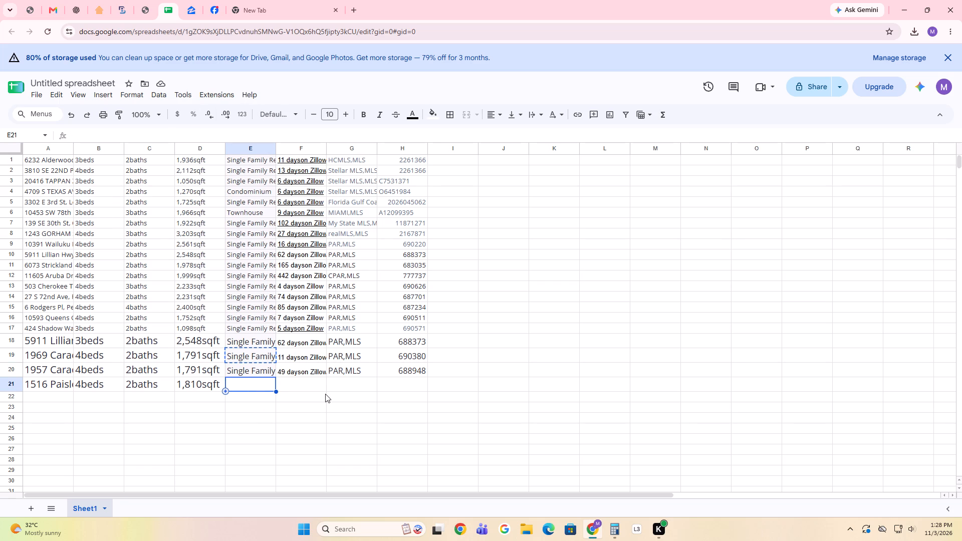
{"action": "key", "text": "ctrl+v"}
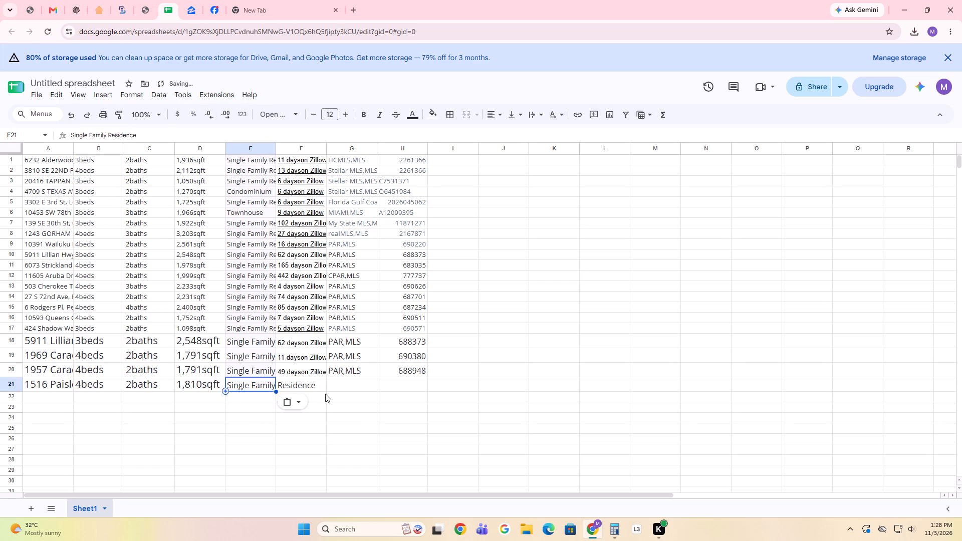
{"action": "left_click", "coordinate": [253, 417]}
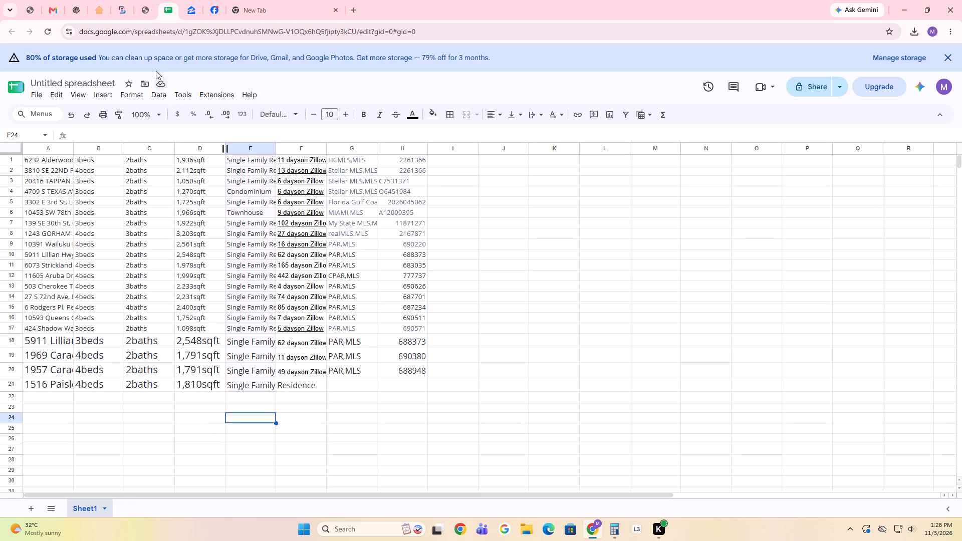
Copy the listing's time on the market, "6 days on Zillow", from its overview into cell F21 of the spreadsheet.
{"action": "left_click", "coordinate": [194, 11]}
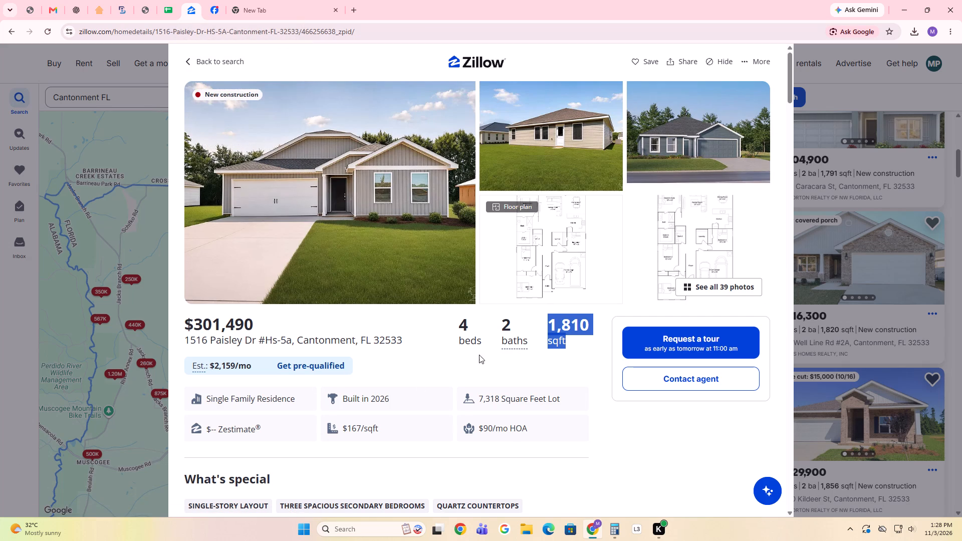
{"action": "left_click", "coordinate": [456, 351]}
{"action": "scroll", "coordinate": [456, 351], "scroll_direction": "down", "scroll_amount": 6}
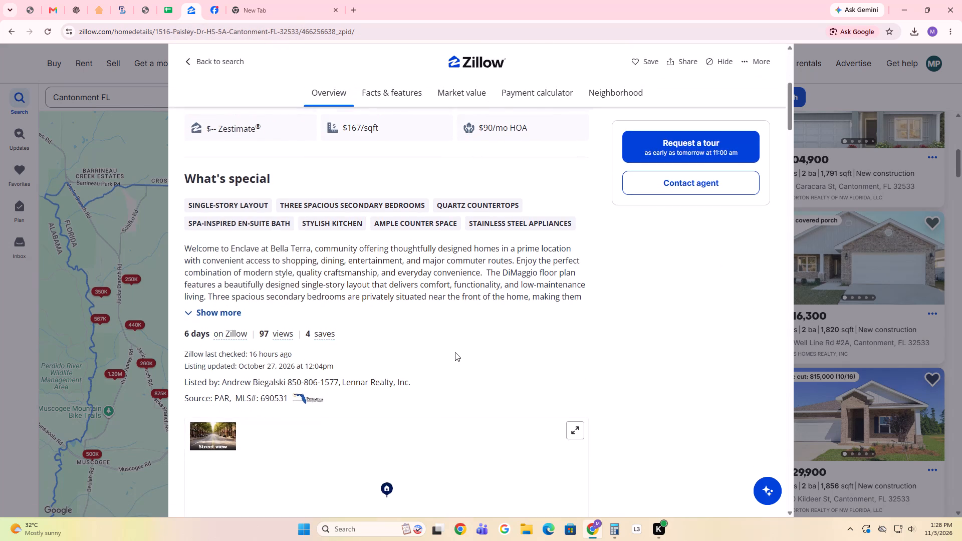
{"action": "left_click_drag", "start_coordinate": [183, 336], "coordinate": [236, 347]}
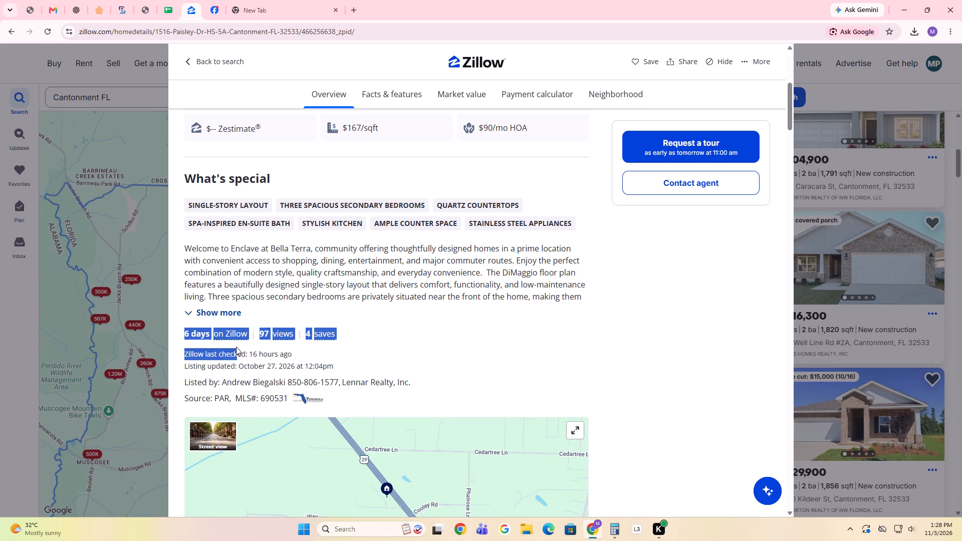
{"action": "left_click_drag", "start_coordinate": [236, 347], "coordinate": [237, 347]}
{"action": "left_click", "coordinate": [405, 346]}
{"action": "left_click_drag", "start_coordinate": [183, 330], "coordinate": [228, 330]}
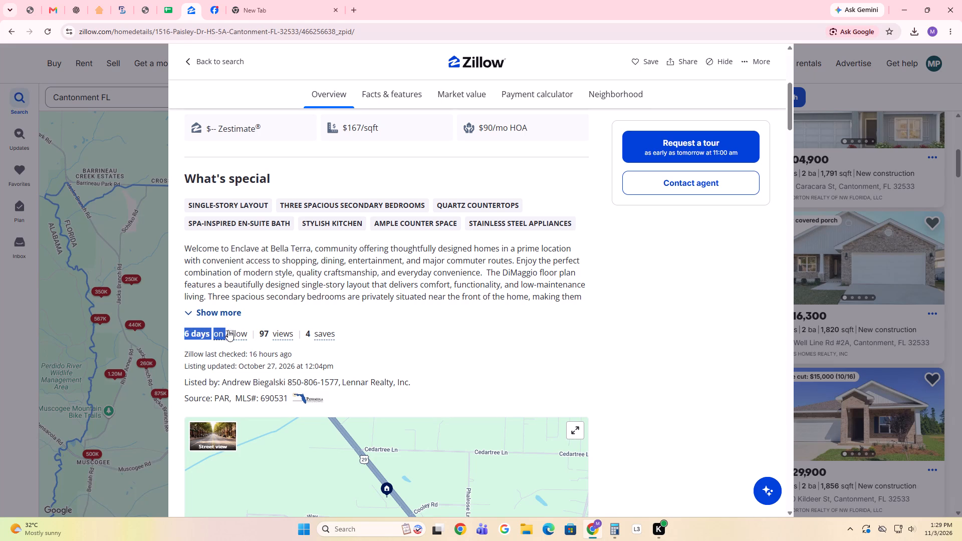
{"action": "left_click_drag", "start_coordinate": [228, 330], "coordinate": [251, 331]}
{"action": "key", "text": "ctrl+c"}
{"action": "left_click", "coordinate": [163, 12]}
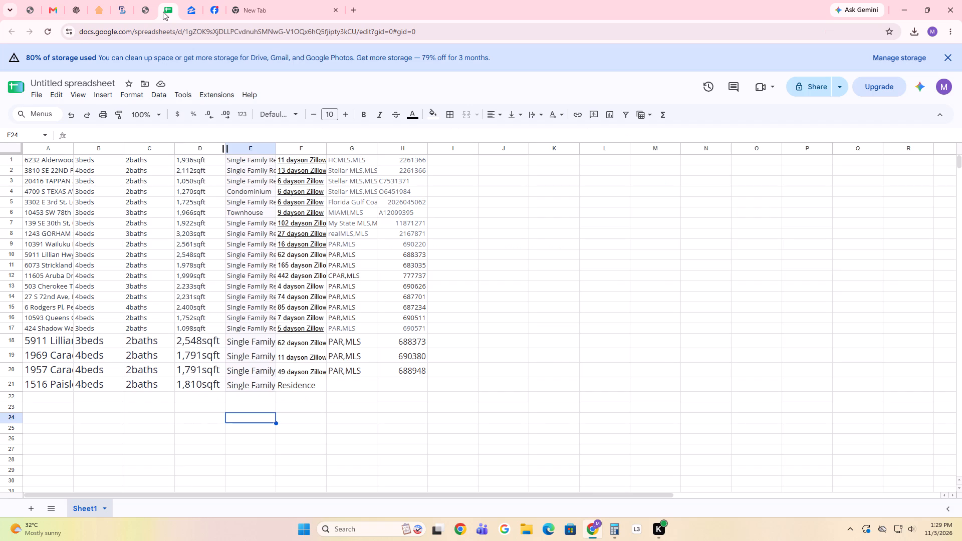
{"action": "left_click", "coordinate": [286, 384]}
{"action": "key", "text": "ctrl+v"}
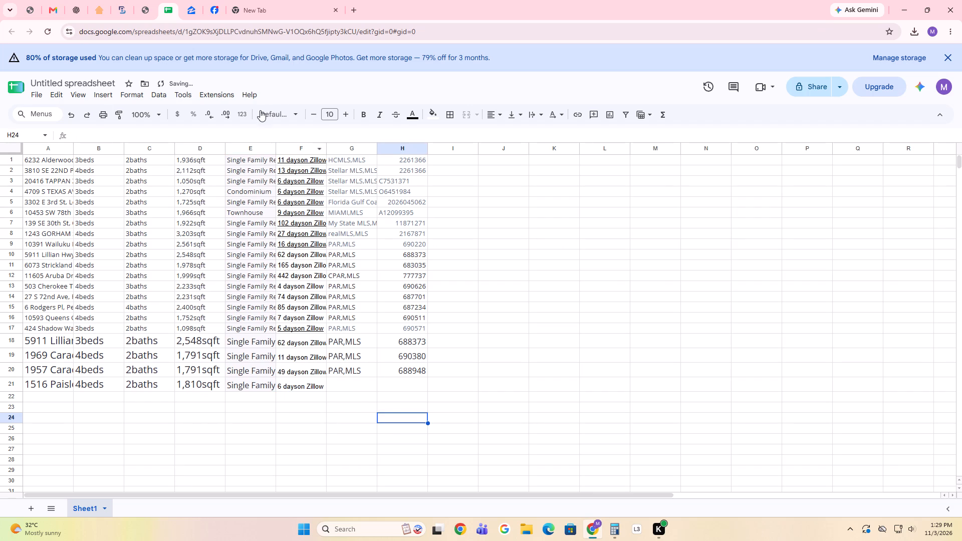
Copy the listing's source text, "PAR, MLS", from Zillow into cell G21 of the spreadsheet.
{"action": "left_click", "coordinate": [187, 10]}
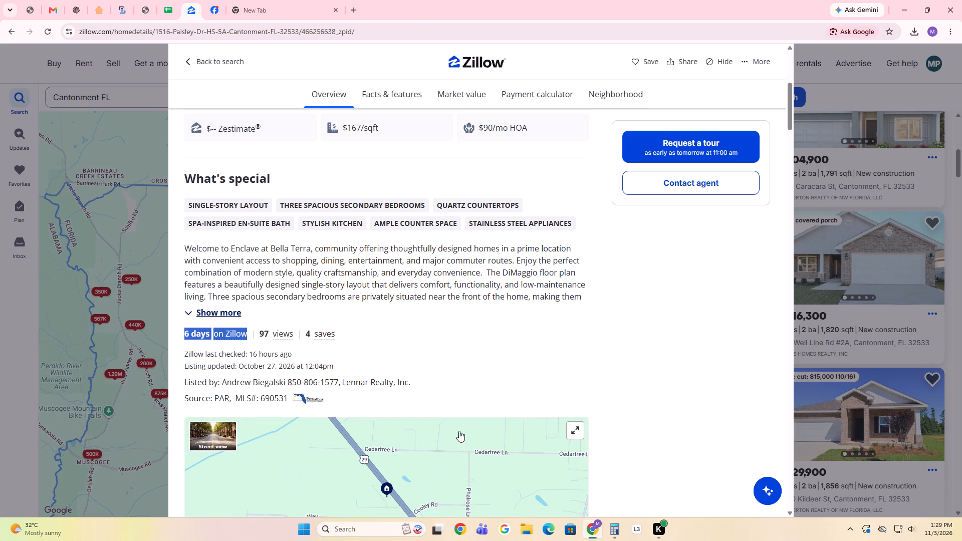
{"action": "left_click", "coordinate": [472, 342]}
{"action": "left_click_drag", "start_coordinate": [213, 396], "coordinate": [248, 396]}
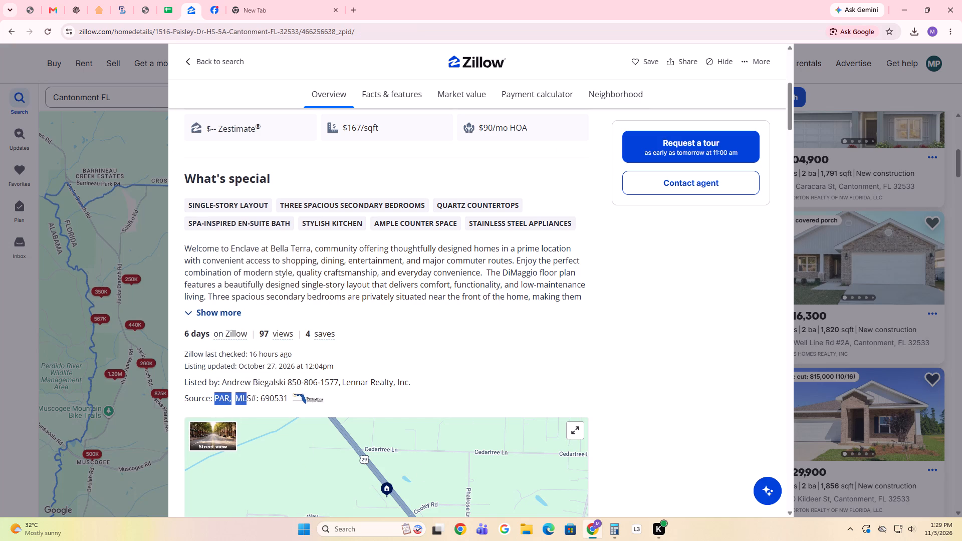
{"action": "left_click_drag", "start_coordinate": [248, 396], "coordinate": [251, 395]}
{"action": "key", "text": "ctrl+c"}
{"action": "left_click", "coordinate": [169, 7]}
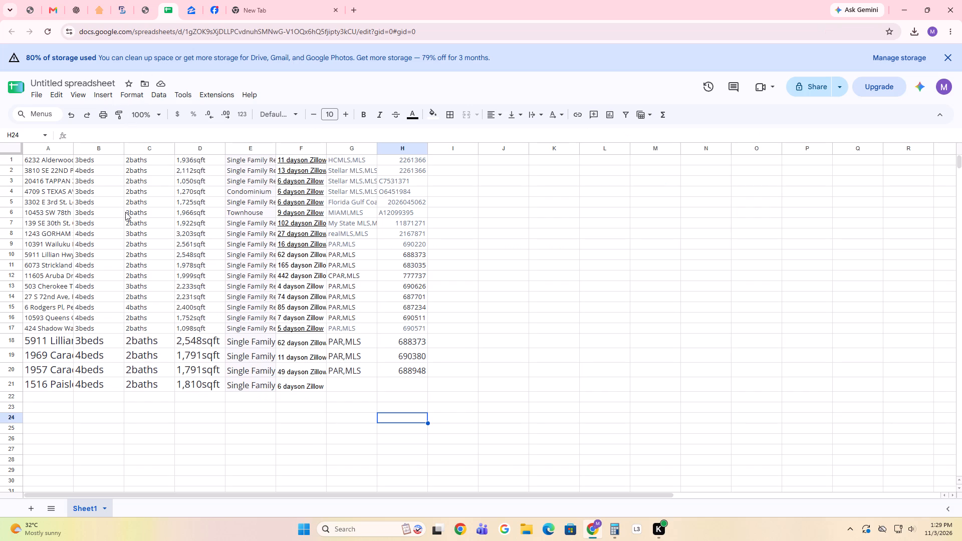
{"action": "left_click", "coordinate": [343, 383]}
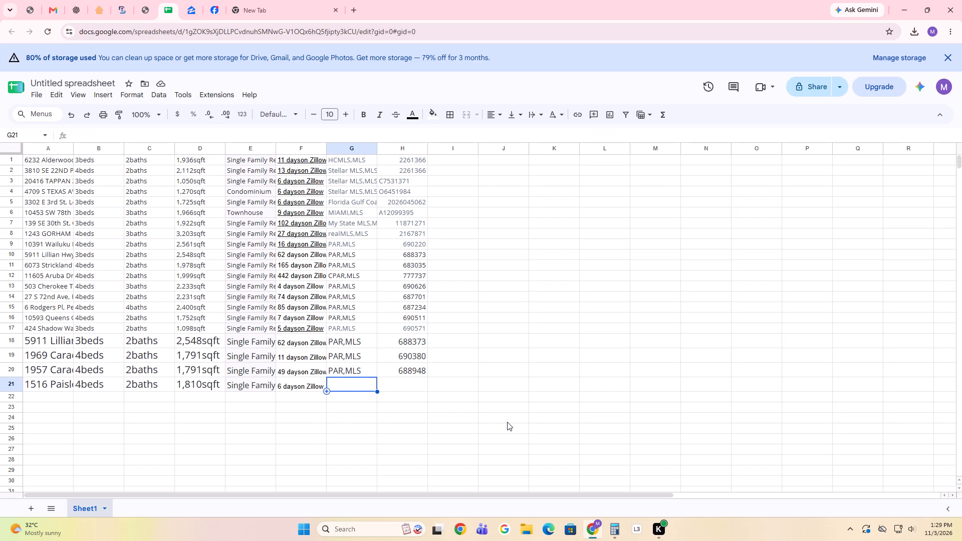
{"action": "key", "text": "ctrl+v"}
{"action": "left_click", "coordinate": [424, 423]}
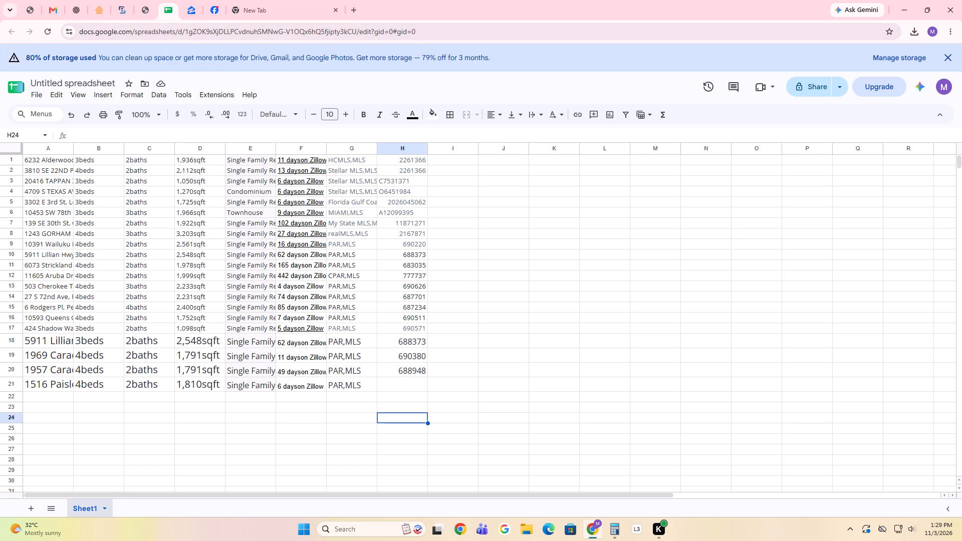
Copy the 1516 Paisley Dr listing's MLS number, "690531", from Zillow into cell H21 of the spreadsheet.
{"action": "left_click", "coordinate": [191, 14]}
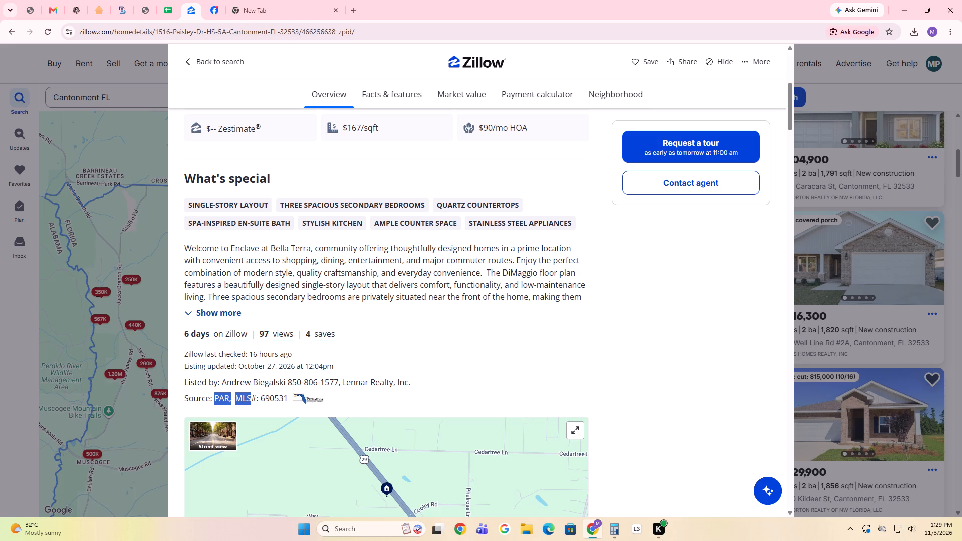
{"action": "left_click", "coordinate": [628, 277]}
{"action": "left_click_drag", "start_coordinate": [261, 397], "coordinate": [289, 400]}
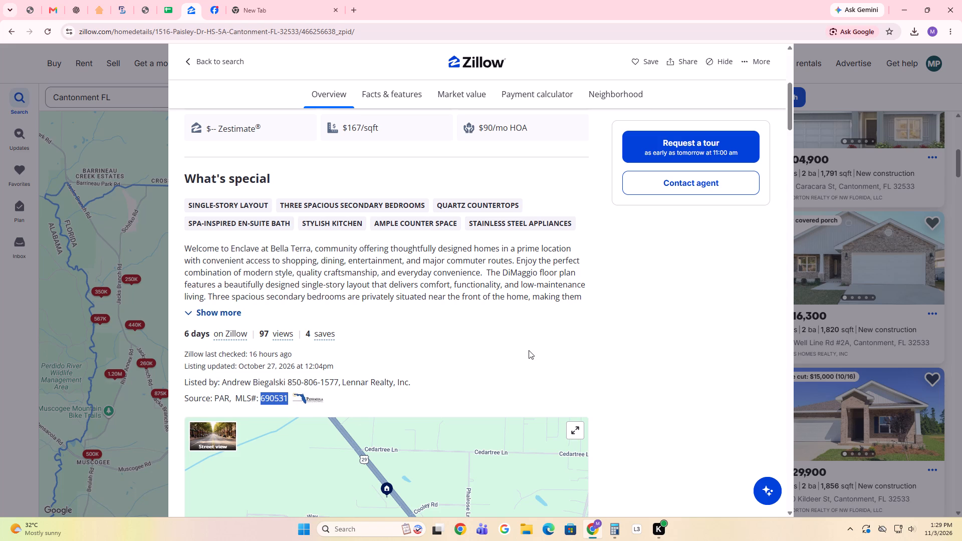
{"action": "key", "text": "ctrl+c"}
{"action": "left_click", "coordinate": [167, 13]}
{"action": "left_click", "coordinate": [412, 386]}
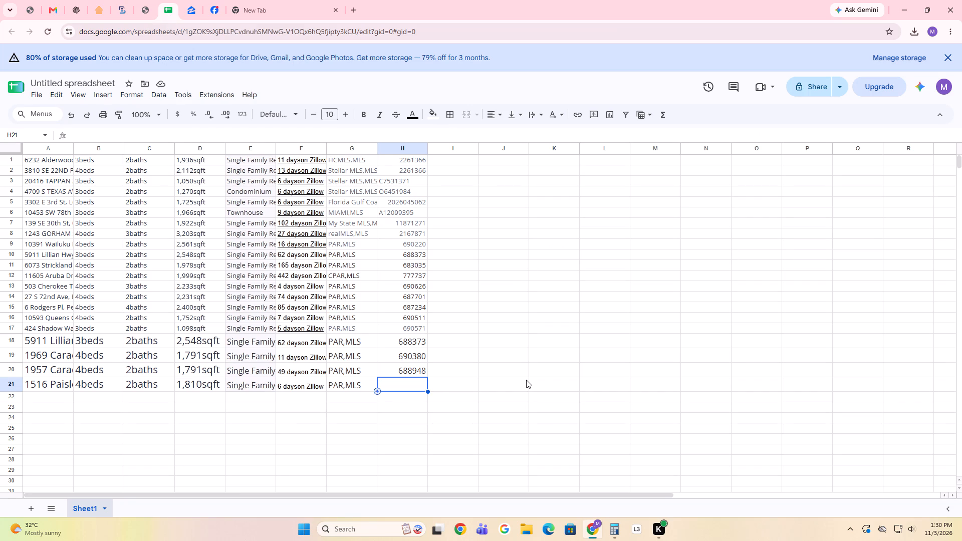
{"action": "key", "text": "ctrl+v"}
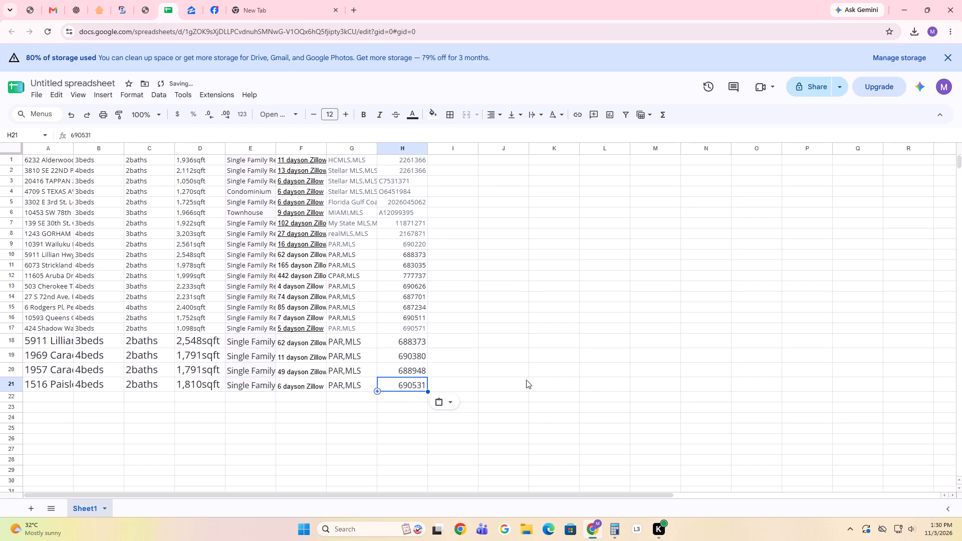
{"action": "left_click", "coordinate": [540, 243]}
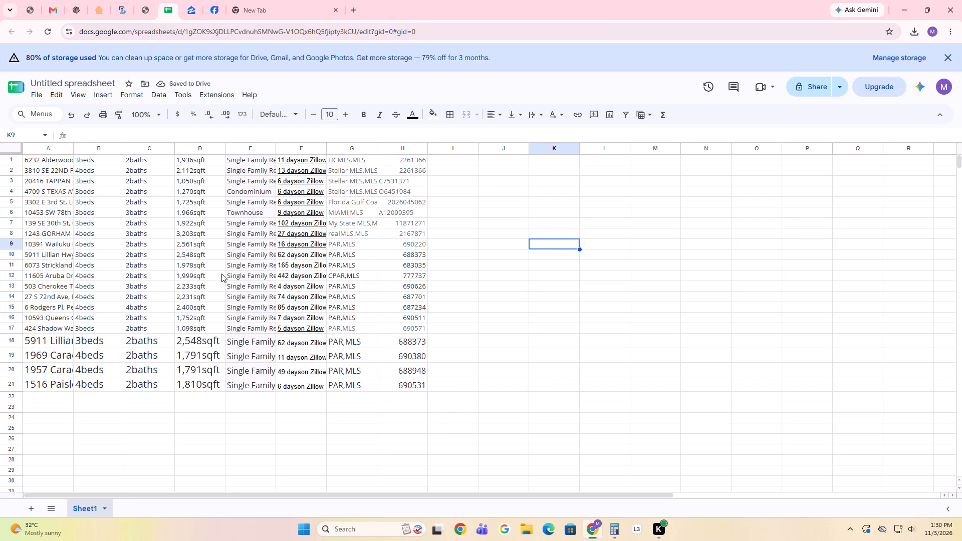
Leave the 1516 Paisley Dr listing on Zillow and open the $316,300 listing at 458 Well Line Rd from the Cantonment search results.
{"action": "left_click", "coordinate": [196, 10]}
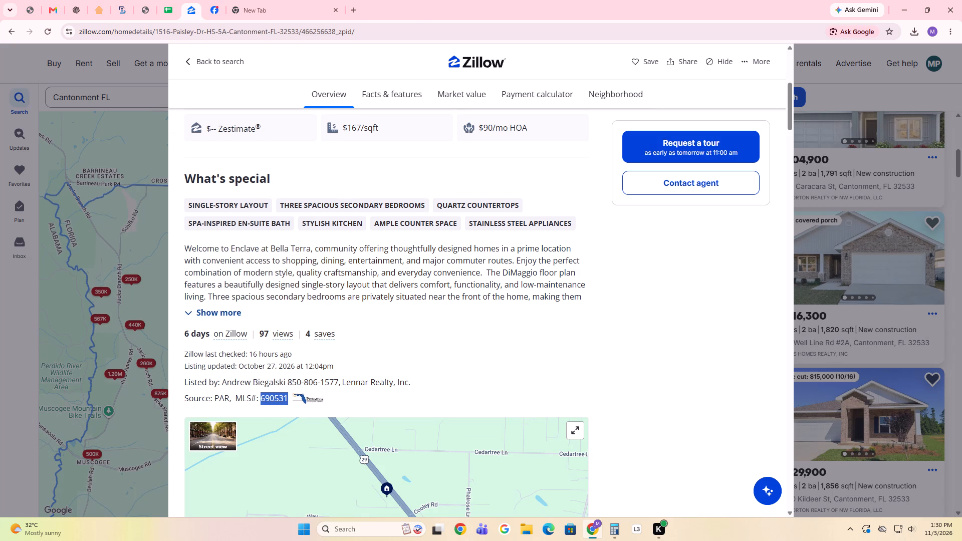
{"action": "scroll", "coordinate": [361, 202], "scroll_direction": "up", "scroll_amount": 2}
{"action": "left_click", "coordinate": [645, 236]}
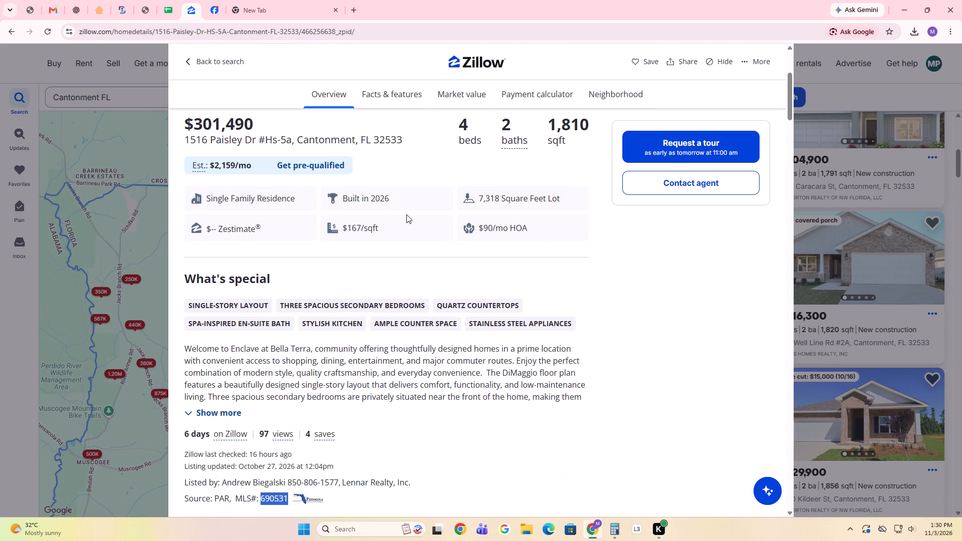
{"action": "scroll", "coordinate": [373, 206], "scroll_direction": "up", "scroll_amount": 6}
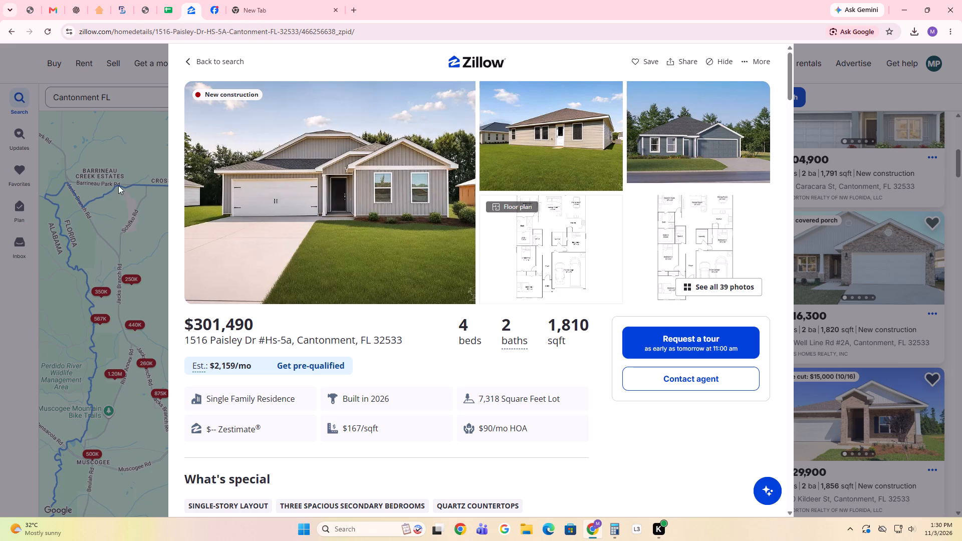
{"action": "left_click", "coordinate": [189, 58]}
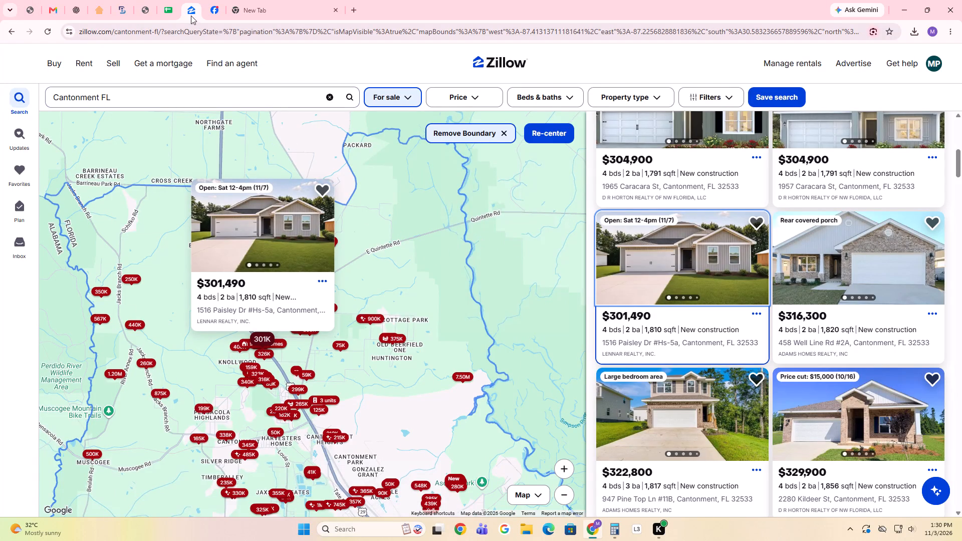
{"action": "left_click", "coordinate": [170, 14]}
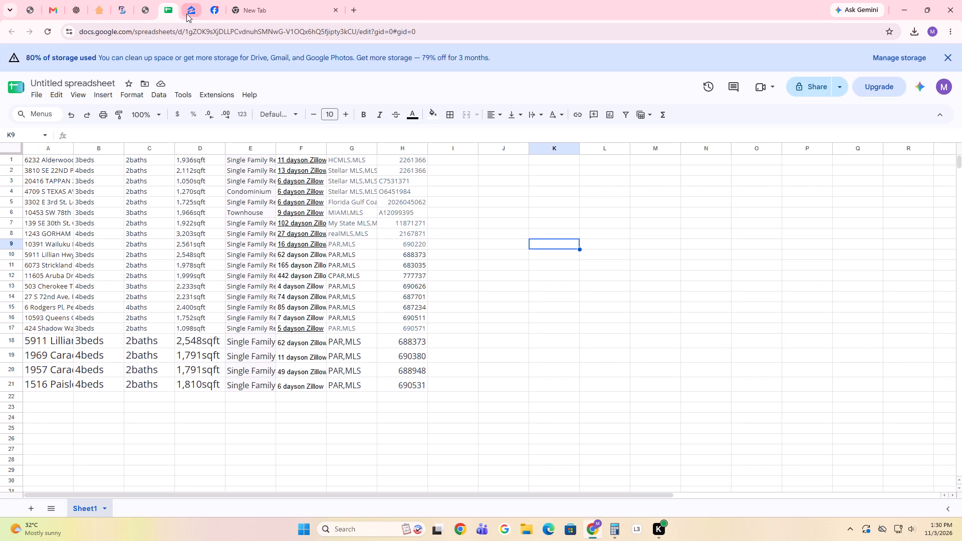
{"action": "left_click", "coordinate": [187, 13]}
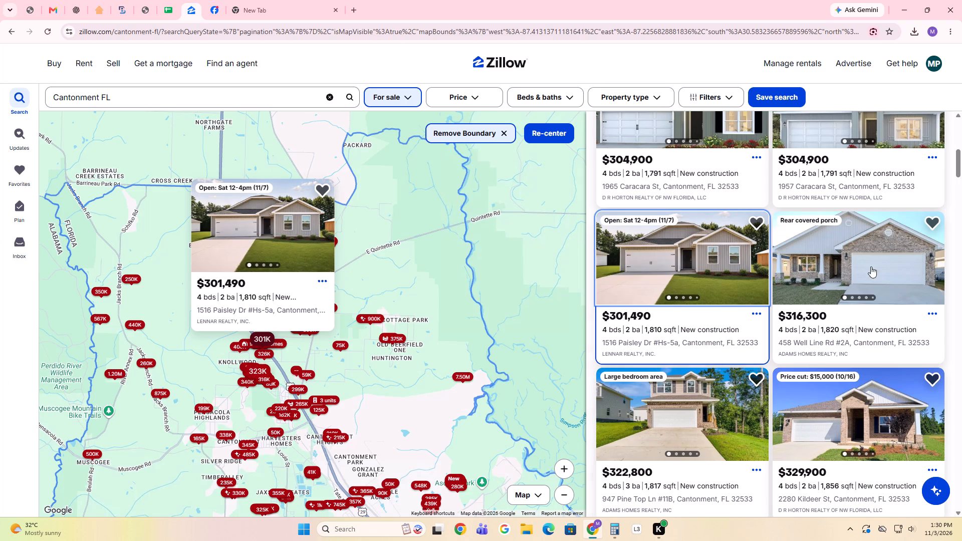
{"action": "left_click", "coordinate": [867, 255]}
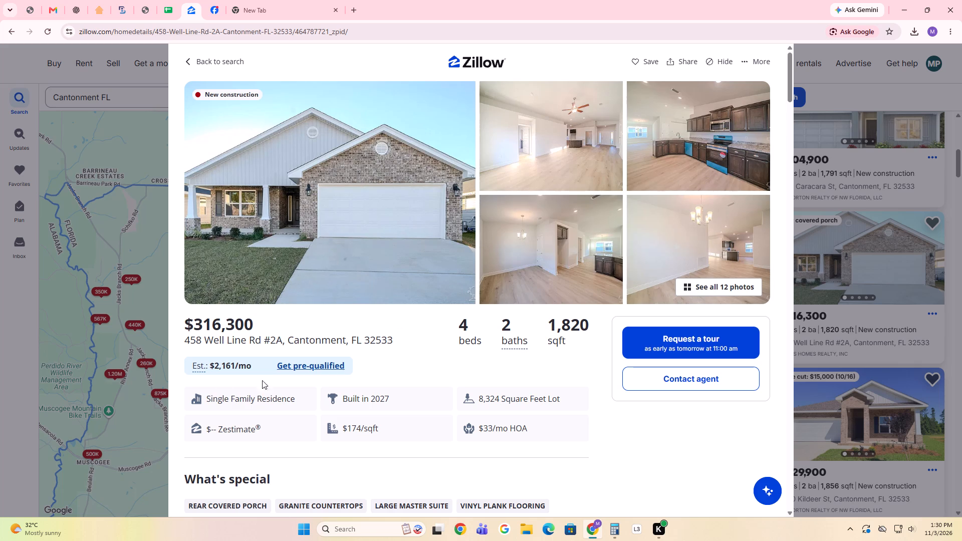
{"action": "left_click_drag", "start_coordinate": [183, 340], "coordinate": [183, 340]}
{"action": "left_click_drag", "start_coordinate": [183, 340], "coordinate": [419, 343]}
{"action": "key", "text": "ctrl+c"}
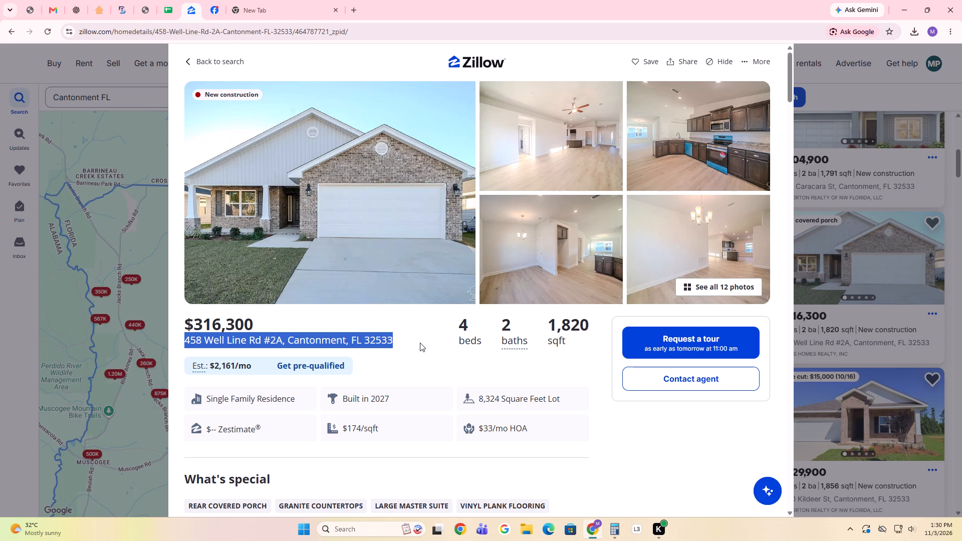
{"action": "left_click", "coordinate": [165, 12]}
{"action": "left_click", "coordinate": [34, 395]}
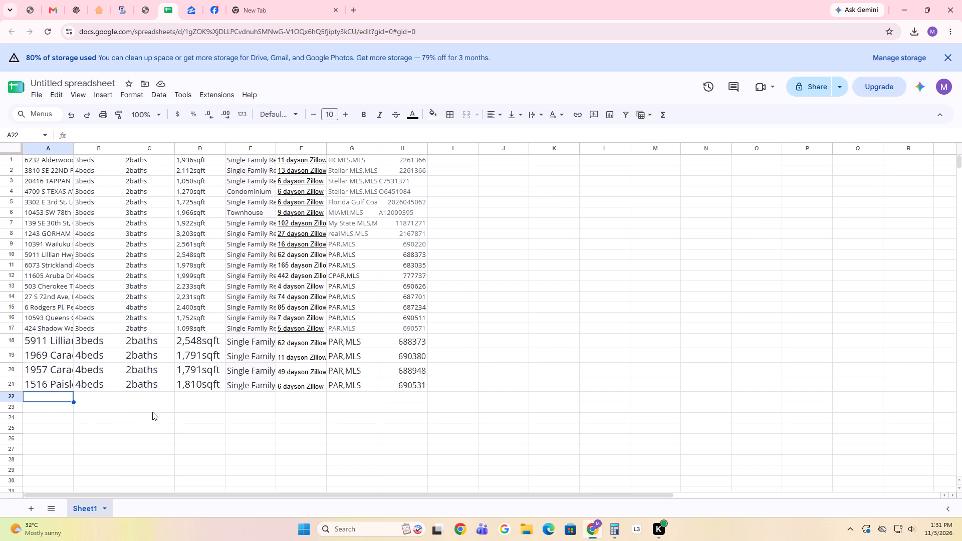
{"action": "key", "text": "ctrl+v"}
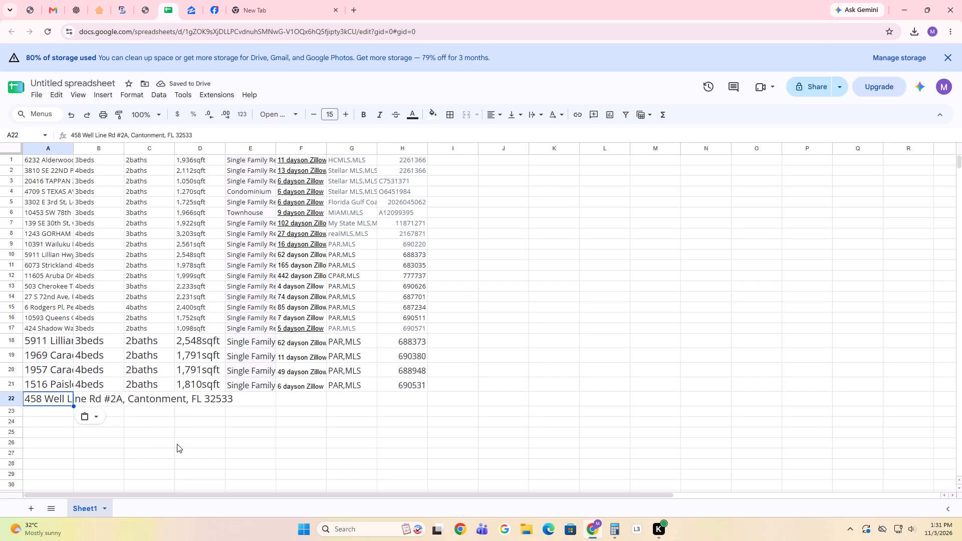
{"action": "left_click", "coordinate": [161, 440]}
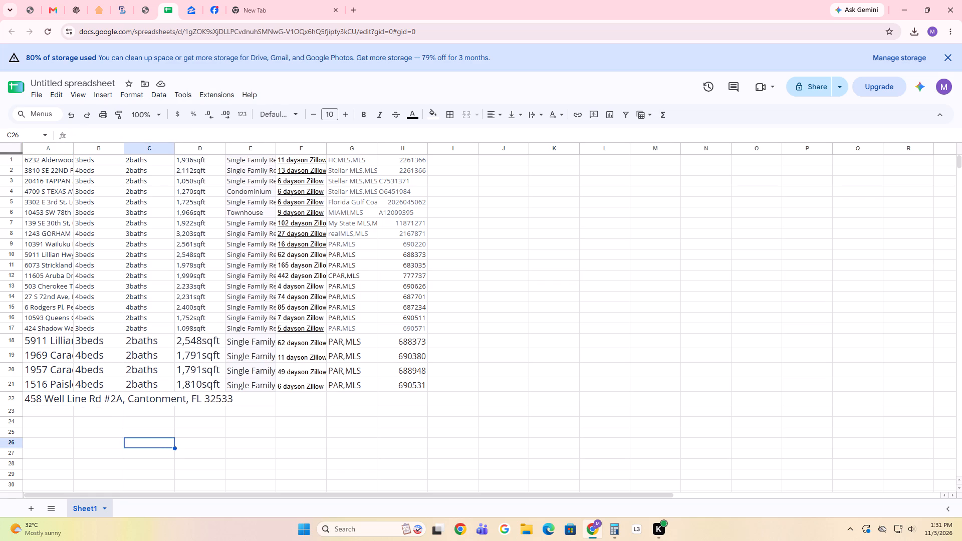
{"action": "left_click", "coordinate": [190, 11]}
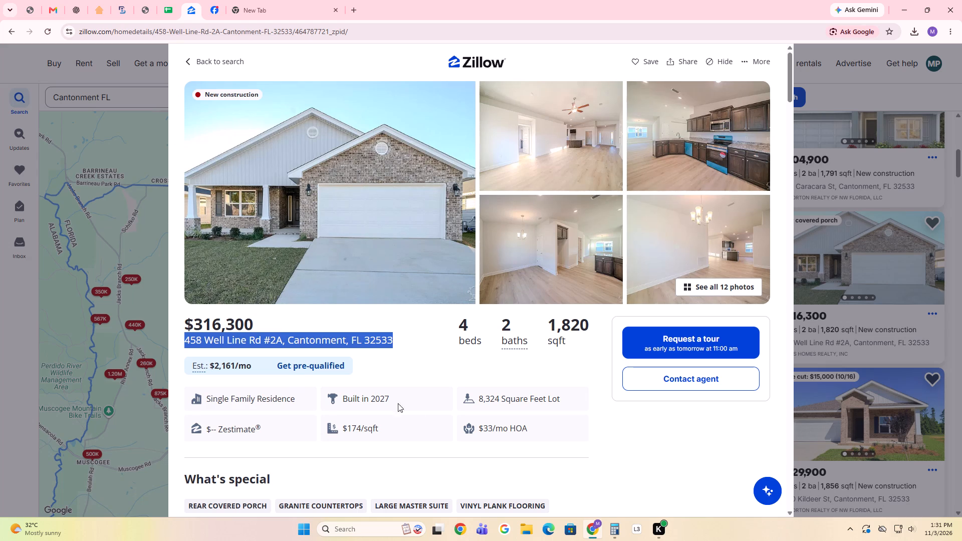
{"action": "left_click", "coordinate": [417, 355]}
{"action": "left_click_drag", "start_coordinate": [459, 319], "coordinate": [475, 350]}
{"action": "left_click", "coordinate": [475, 350]}
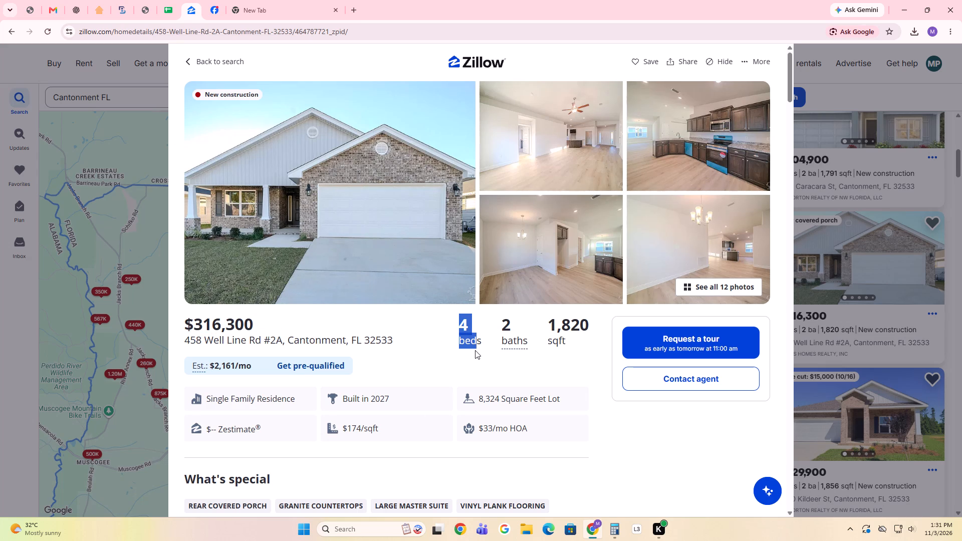
{"action": "left_click_drag", "start_coordinate": [458, 322], "coordinate": [476, 342]}
{"action": "left_click_drag", "start_coordinate": [476, 342], "coordinate": [482, 342]}
{"action": "key", "text": "ctrl+c"}
{"action": "left_click", "coordinate": [167, 11]}
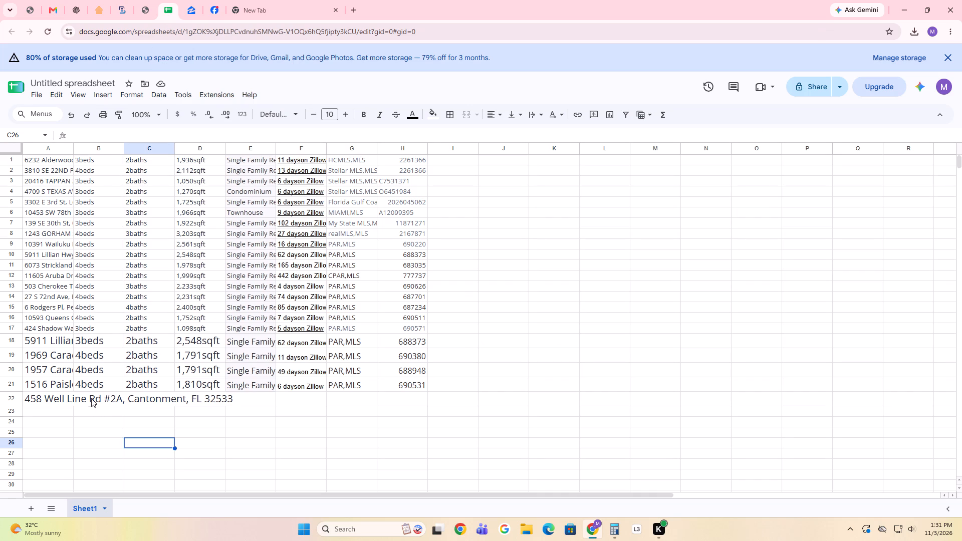
{"action": "left_click", "coordinate": [91, 397]}
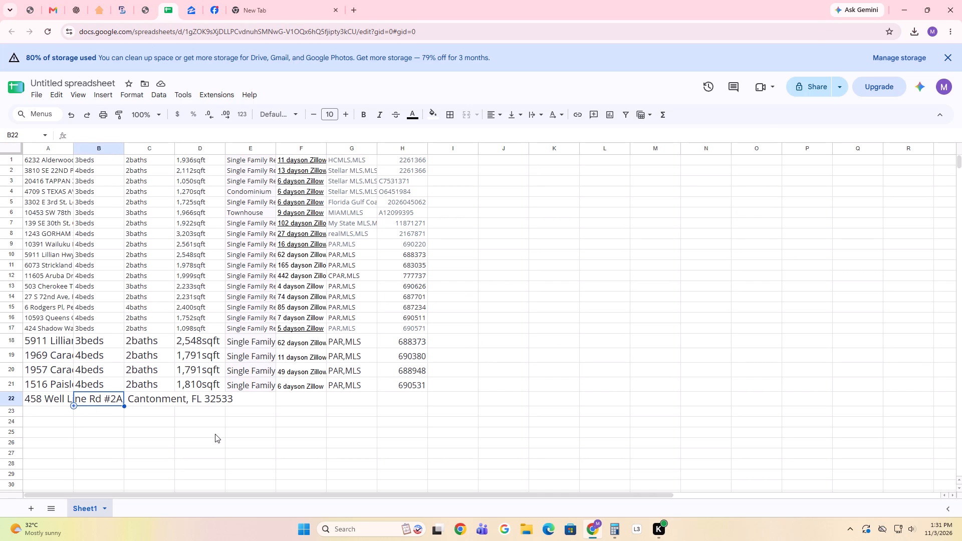
{"action": "key", "text": "ctrl+v"}
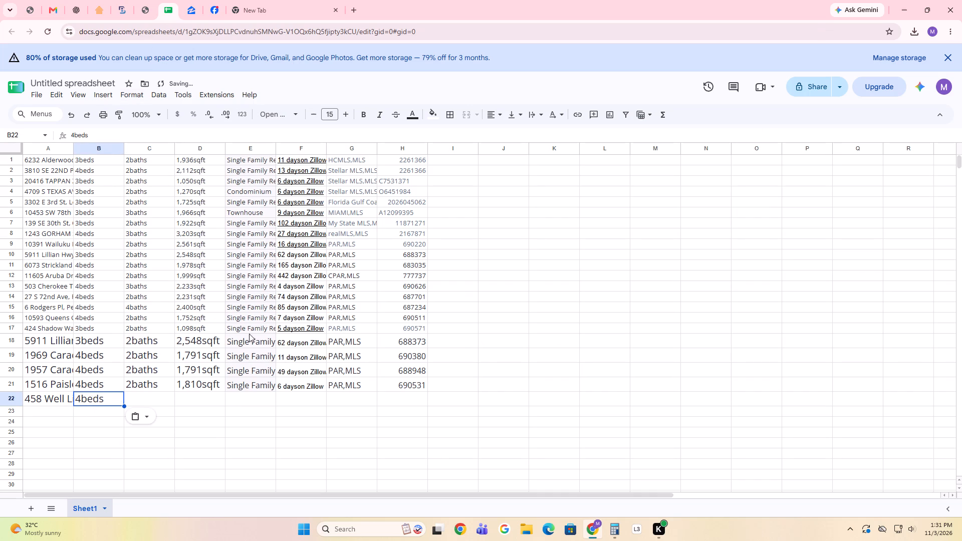
{"action": "left_click", "coordinate": [246, 410]}
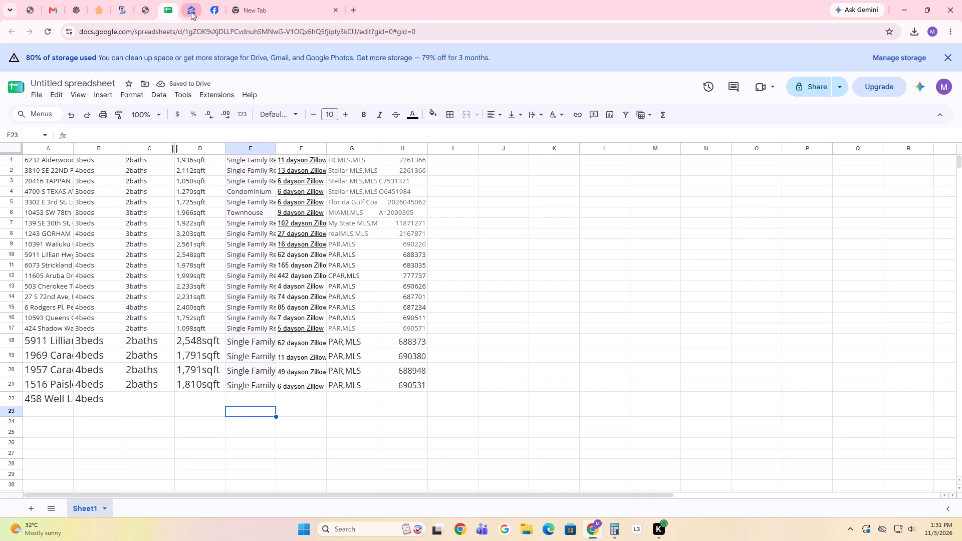
Copy the listing's bathroom count, "2 baths", from Zillow into cell C22 of the spreadsheet.
{"action": "left_click", "coordinate": [191, 12]}
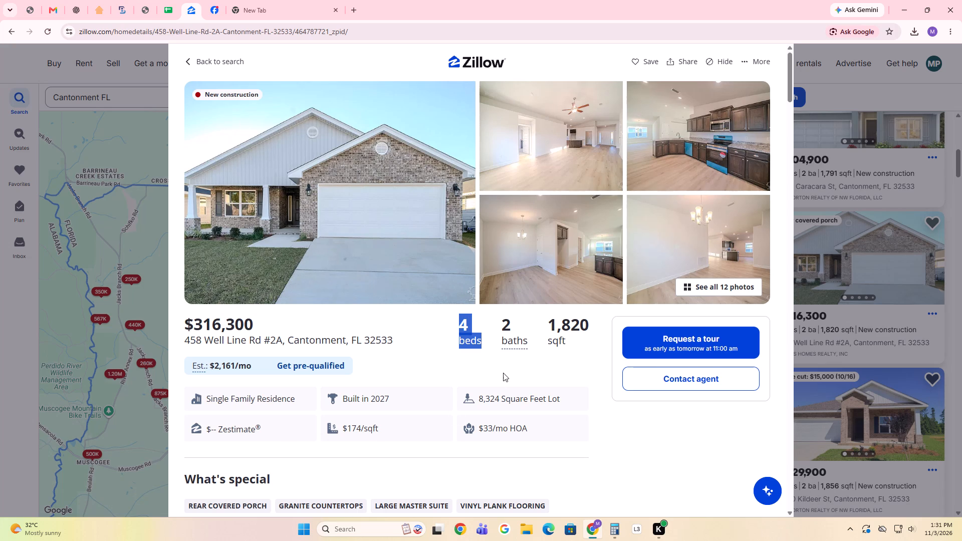
{"action": "left_click", "coordinate": [503, 373]}
{"action": "left_click_drag", "start_coordinate": [504, 319], "coordinate": [516, 336]}
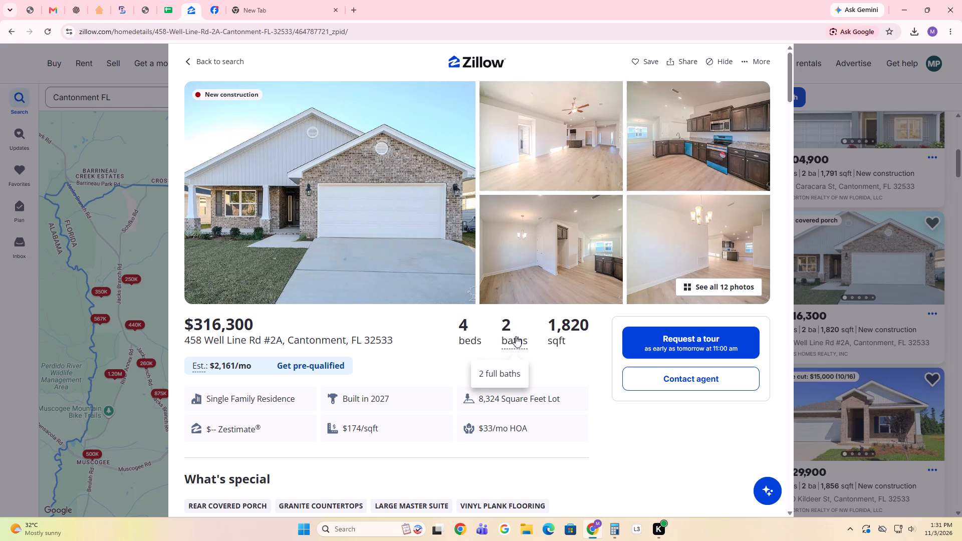
{"action": "left_click_drag", "start_coordinate": [516, 336], "coordinate": [518, 337]}
{"action": "left_click_drag", "start_coordinate": [501, 317], "coordinate": [528, 348]}
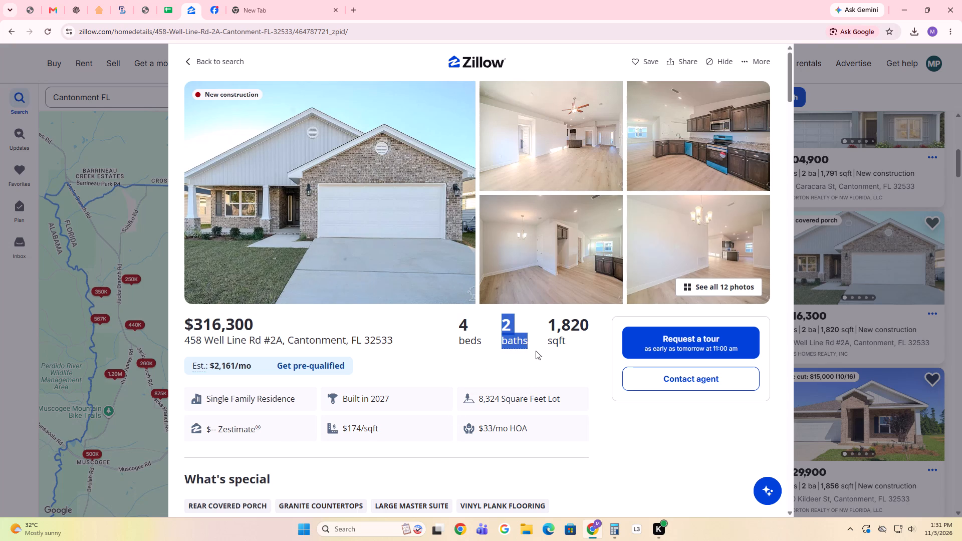
{"action": "key", "text": "ctrl+c"}
{"action": "left_click", "coordinate": [167, 13]}
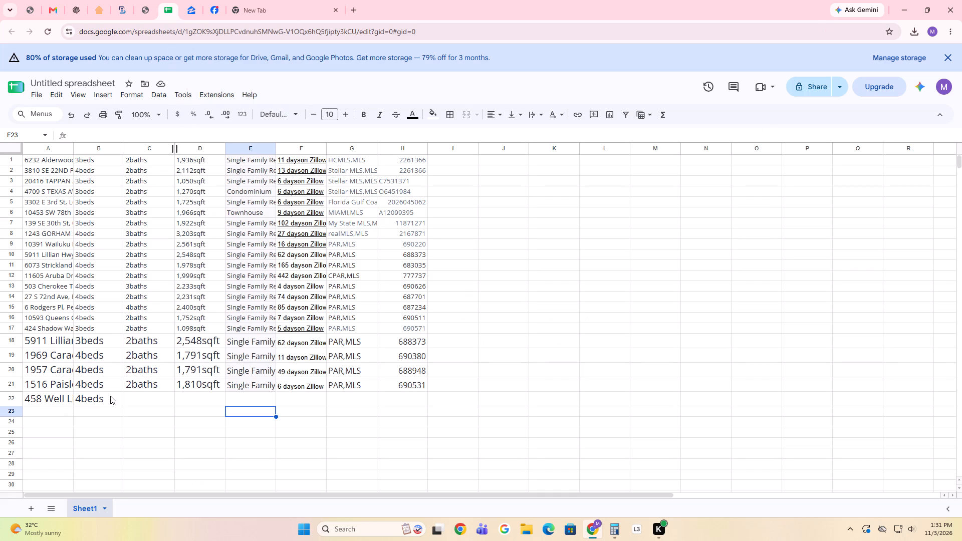
{"action": "left_click", "coordinate": [144, 399]}
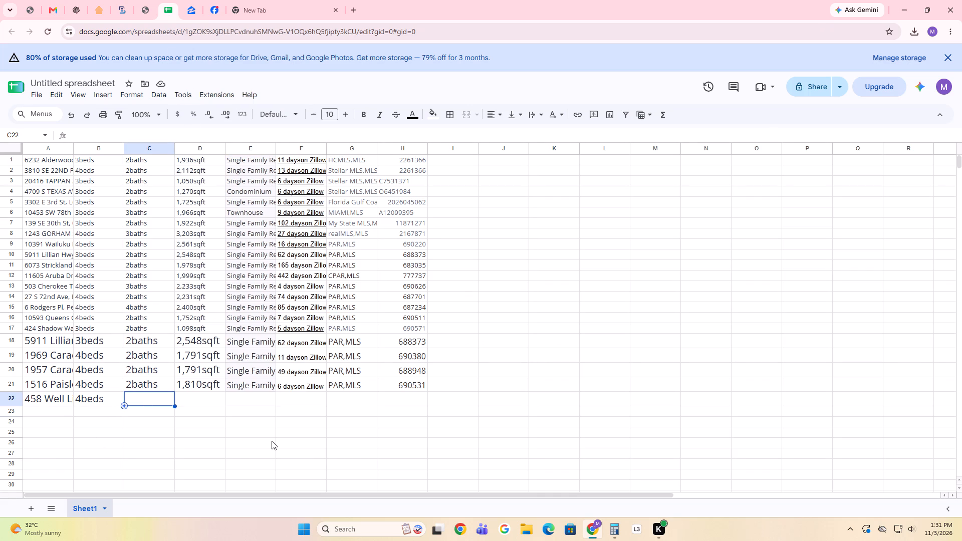
{"action": "key", "text": "ctrl+v"}
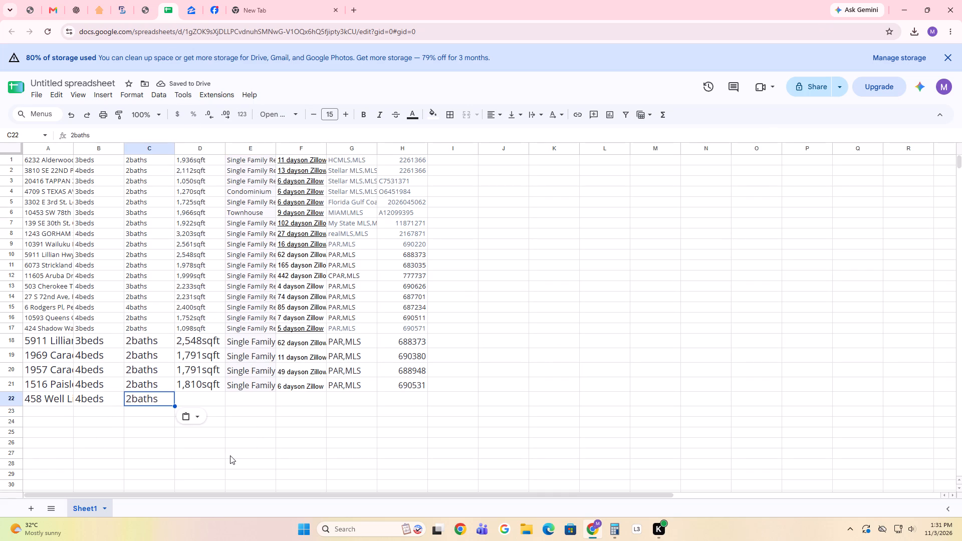
{"action": "left_click", "coordinate": [230, 455]}
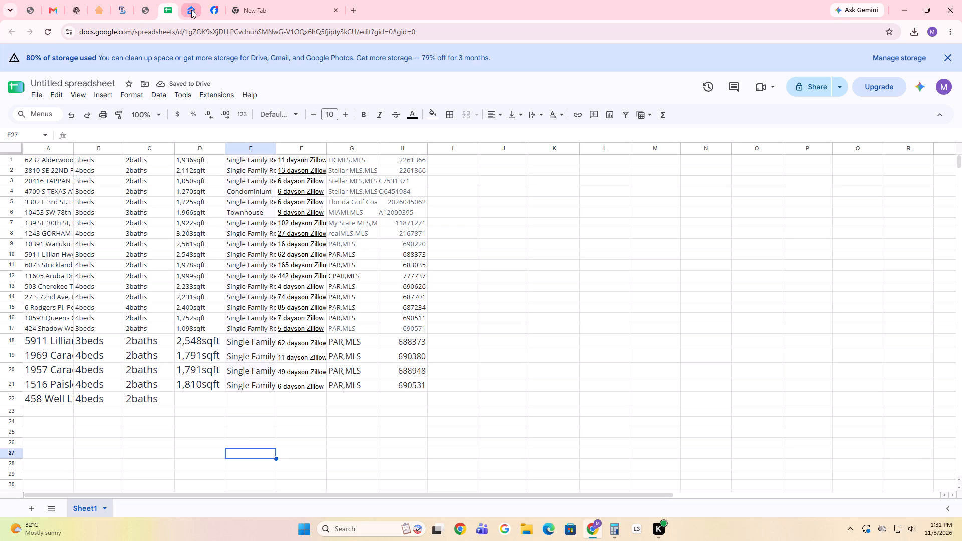
{"action": "left_click", "coordinate": [191, 10]}
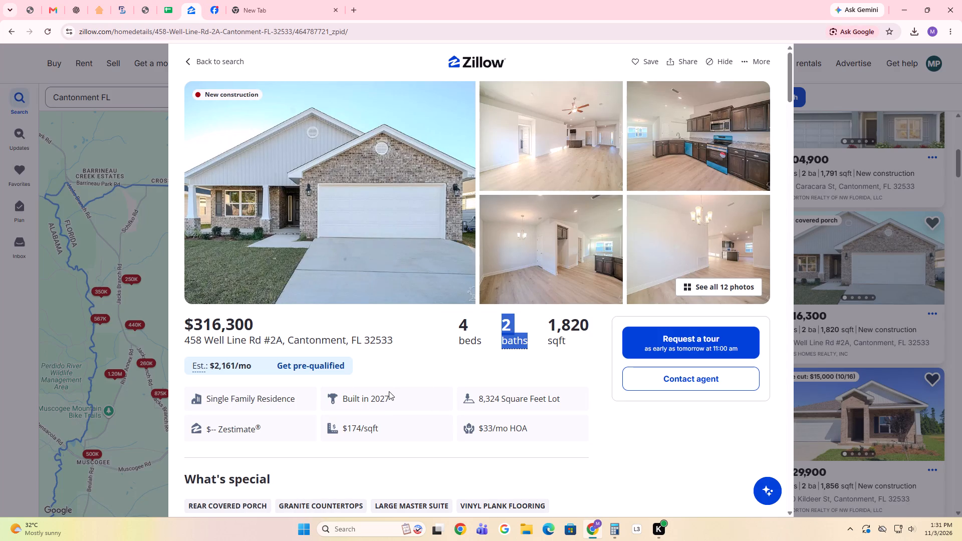
{"action": "left_click", "coordinate": [427, 362]}
{"action": "left_click_drag", "start_coordinate": [541, 321], "coordinate": [550, 320]}
{"action": "left_click_drag", "start_coordinate": [550, 320], "coordinate": [577, 358]}
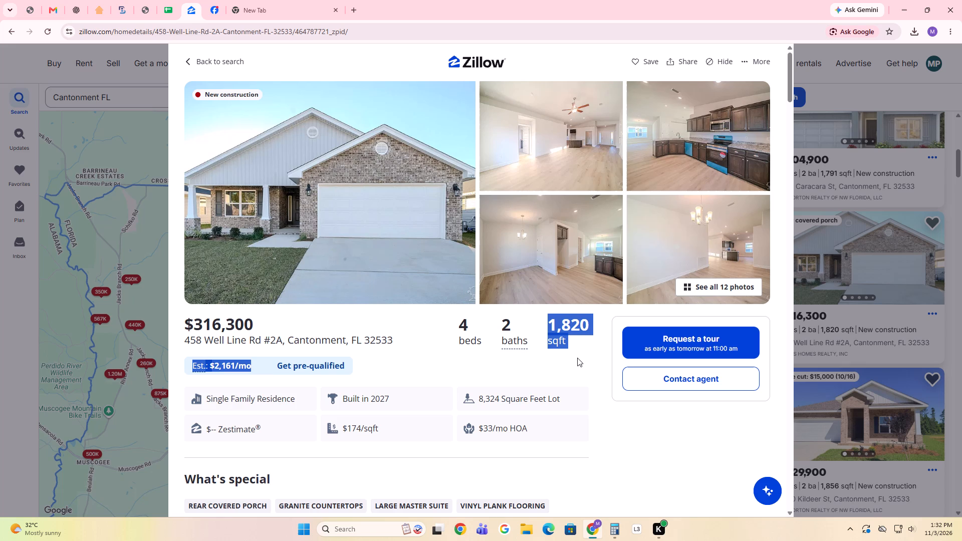
{"action": "key", "text": "ctrl+c"}
{"action": "left_click", "coordinate": [162, 14]}
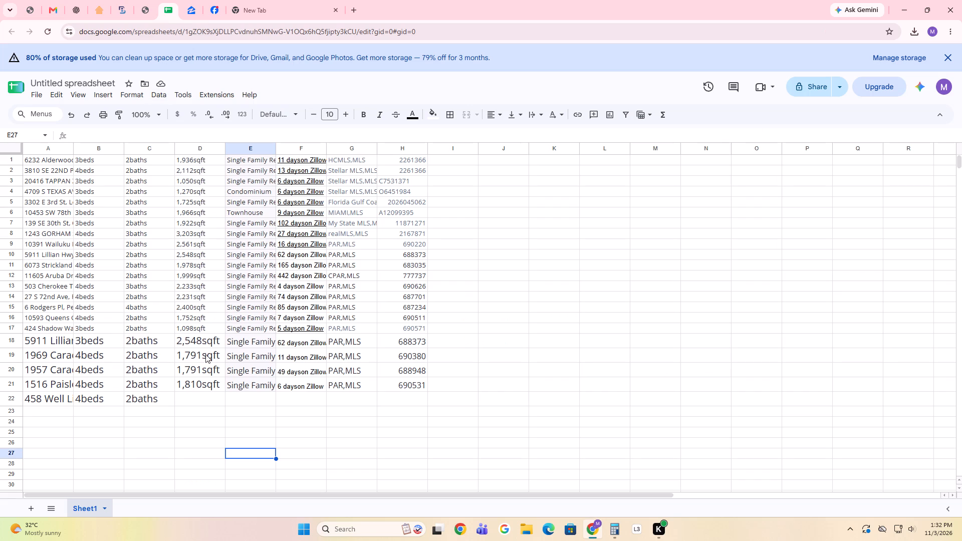
{"action": "left_click", "coordinate": [194, 394]}
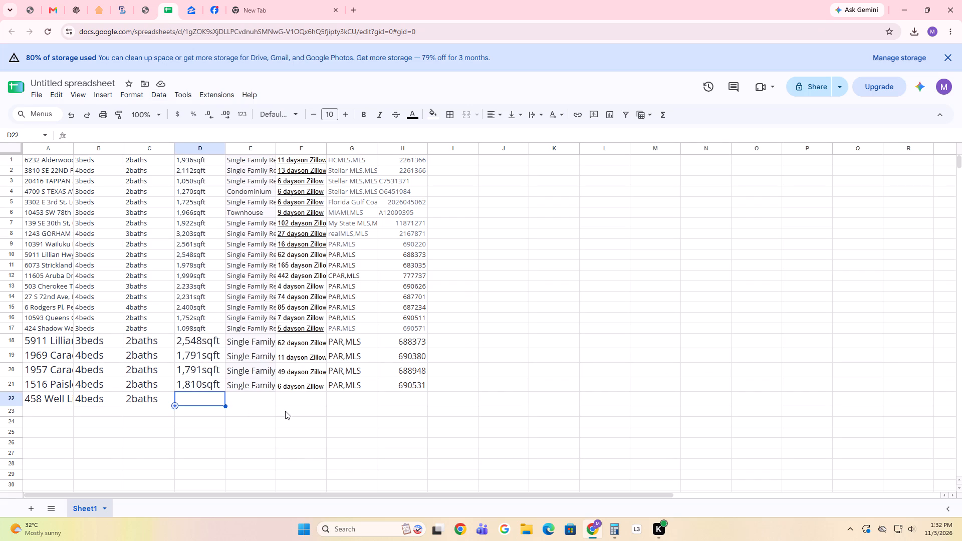
{"action": "key", "text": "ctrl+v"}
{"action": "left_click", "coordinate": [282, 403]}
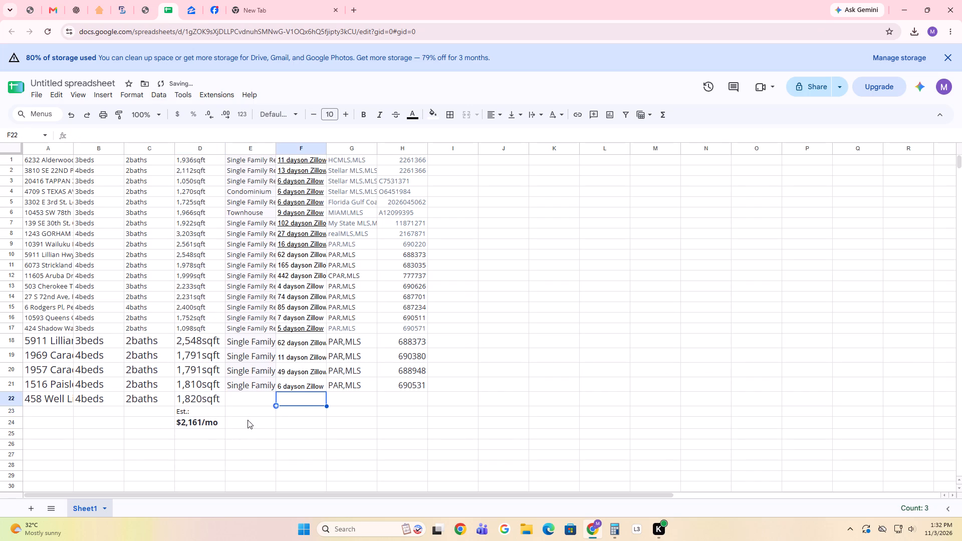
Clear the stray "Est.:" text from cell D23.
{"action": "double_click", "coordinate": [200, 415]}
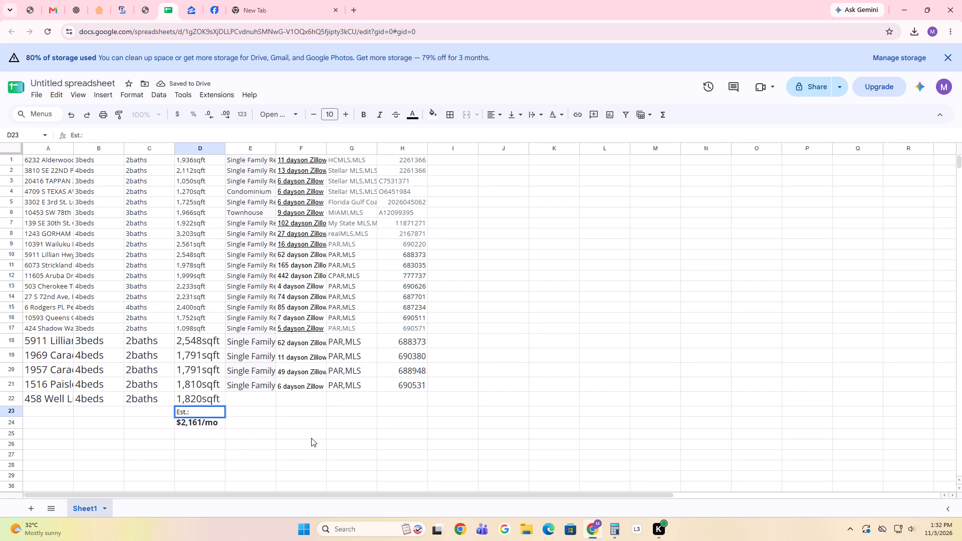
{"action": "key", "text": "BackSpace"}
{"action": "key", "text": "BackSpace"}
{"action": "key", "text": "BackSpace"}
{"action": "key", "text": "BackSpace"}
{"action": "key", "text": "BackSpace"}
{"action": "key", "text": "BackSpace"}
{"action": "key", "text": "BackSpace"}
{"action": "key", "text": "BackSpace"}
Clear the stray "$2,161/mo" text from cell D24.
{"action": "left_click", "coordinate": [212, 423]}
{"action": "left_click", "coordinate": [212, 423]}
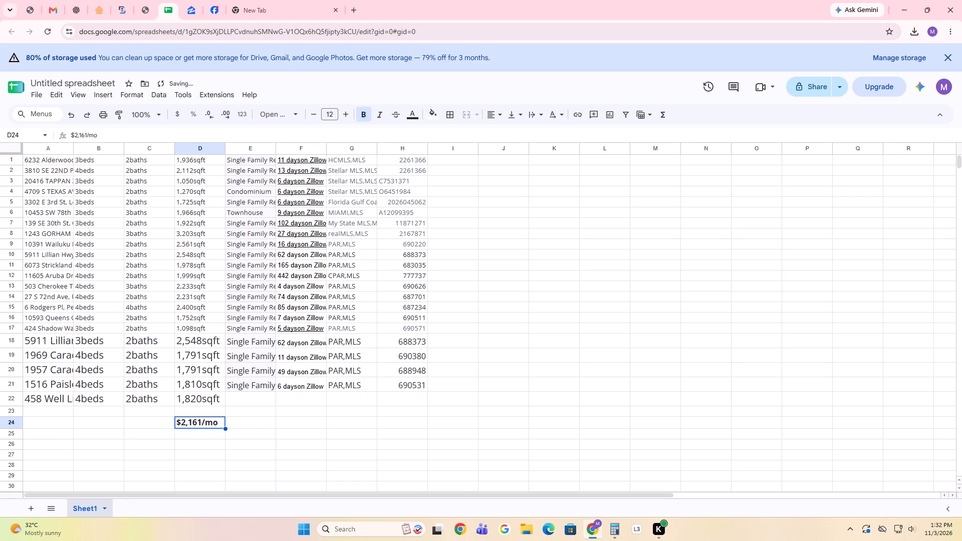
{"action": "left_click", "coordinate": [271, 421]}
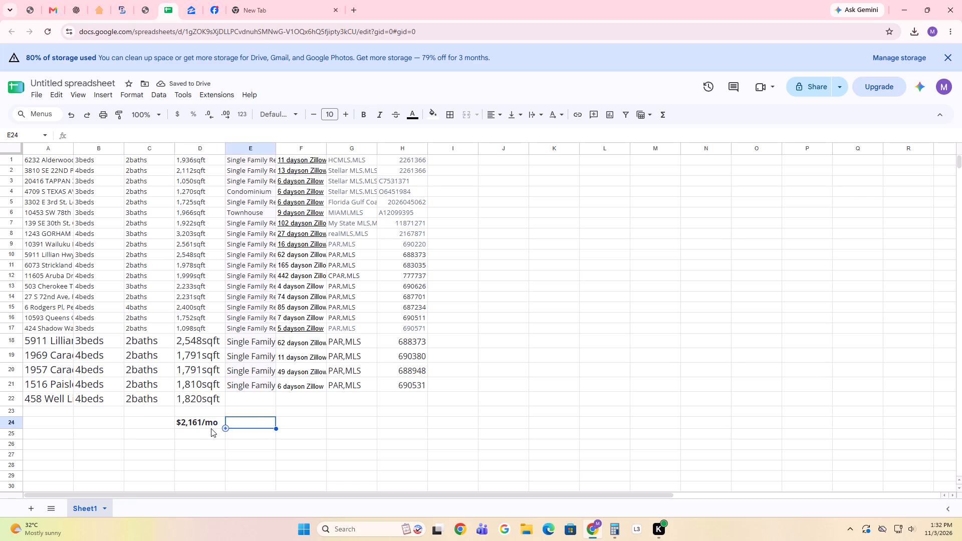
{"action": "double_click", "coordinate": [216, 425]}
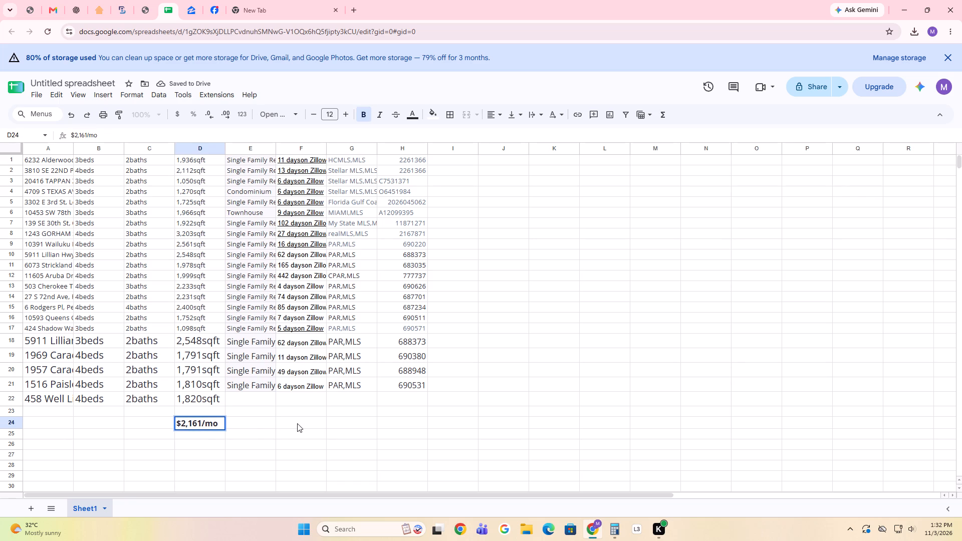
{"action": "key", "text": "BackSpace"}
{"action": "key", "text": "BackSpace"}
{"action": "key", "text": "BackSpace"}
{"action": "key", "text": "BackSpace"}
{"action": "key", "text": "BackSpace"}
{"action": "key", "text": "BackSpace"}
{"action": "key", "text": "BackSpace"}
{"action": "key", "text": "BackSpace"}
{"action": "key", "text": "BackSpace"}
{"action": "key", "text": "BackSpace"}
{"action": "key", "text": "BackSpace"}
{"action": "key", "text": "BackSpace"}
{"action": "key", "text": "BackSpace"}
{"action": "key", "text": "BackSpace"}
{"action": "key", "text": "BackSpace"}
{"action": "key", "text": "BackSpace"}
{"action": "key", "text": "BackSpace"}
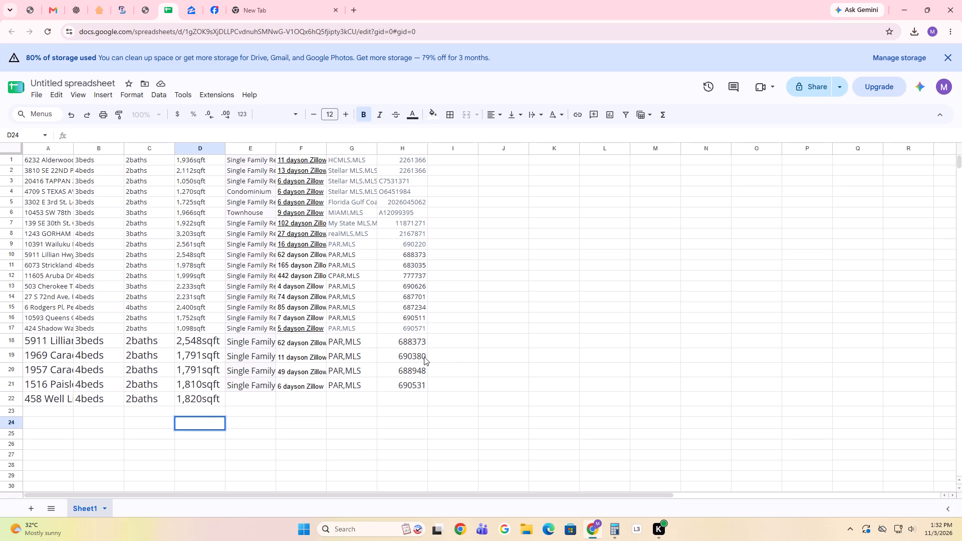
{"action": "left_click", "coordinate": [266, 426]}
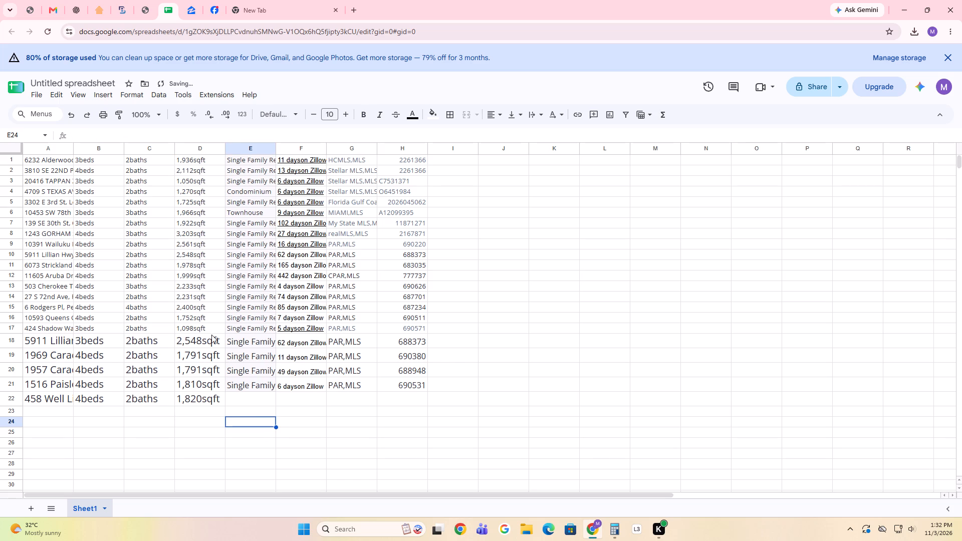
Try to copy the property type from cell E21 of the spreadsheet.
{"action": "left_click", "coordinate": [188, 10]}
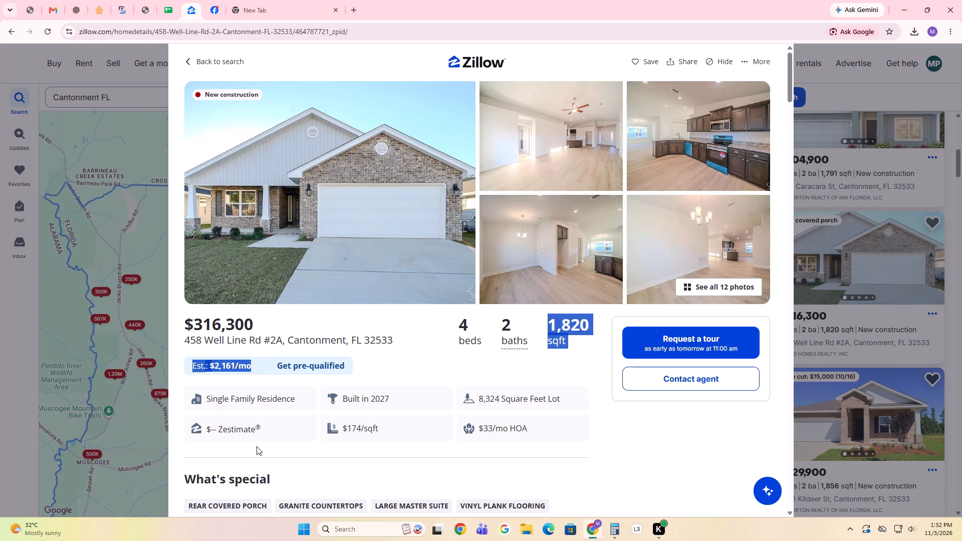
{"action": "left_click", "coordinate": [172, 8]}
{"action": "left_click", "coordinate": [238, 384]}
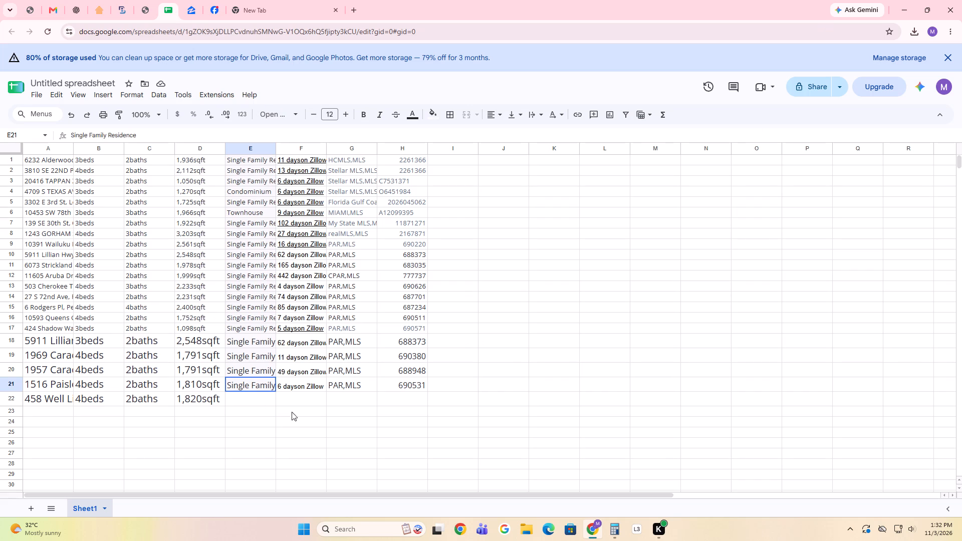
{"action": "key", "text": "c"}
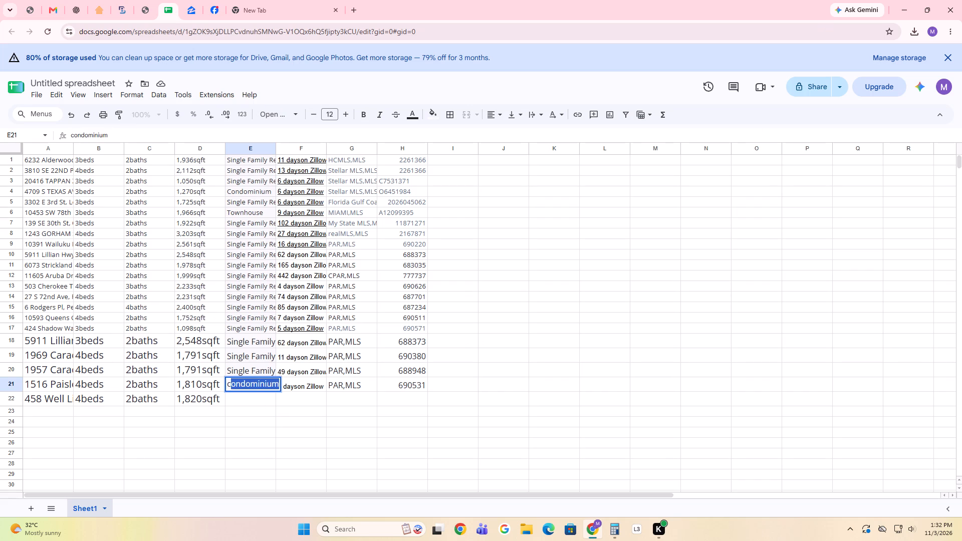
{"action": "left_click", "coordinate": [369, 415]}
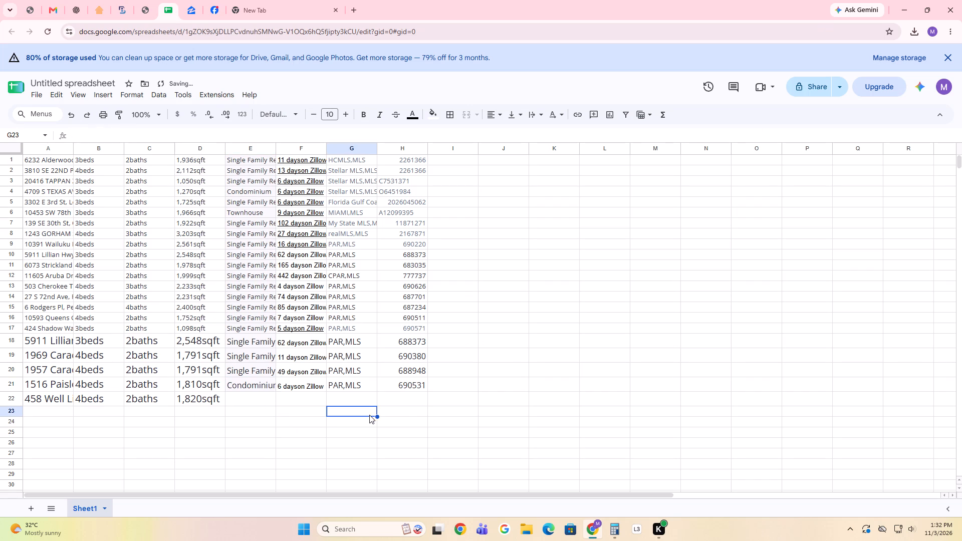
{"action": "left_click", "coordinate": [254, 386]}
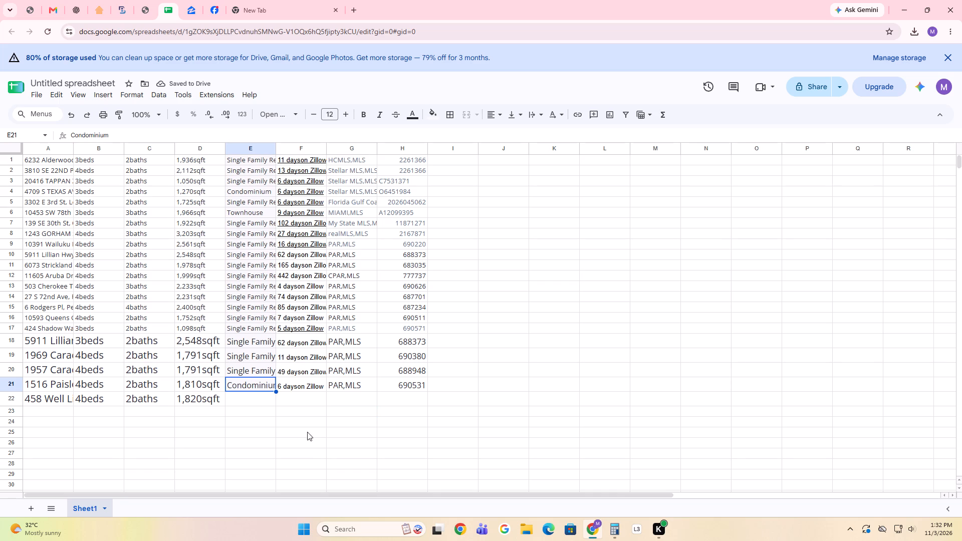
{"action": "left_click", "coordinate": [192, 11]}
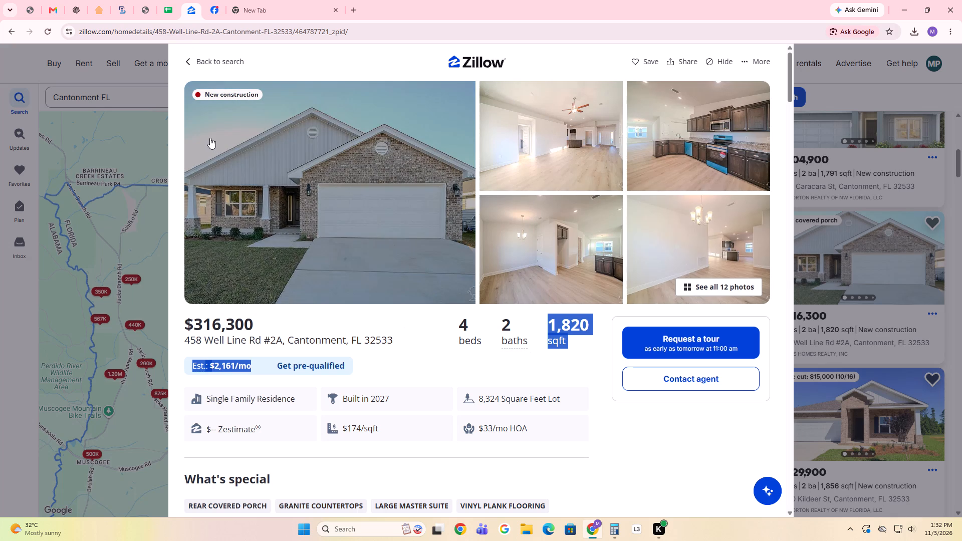
{"action": "left_click", "coordinate": [192, 62]}
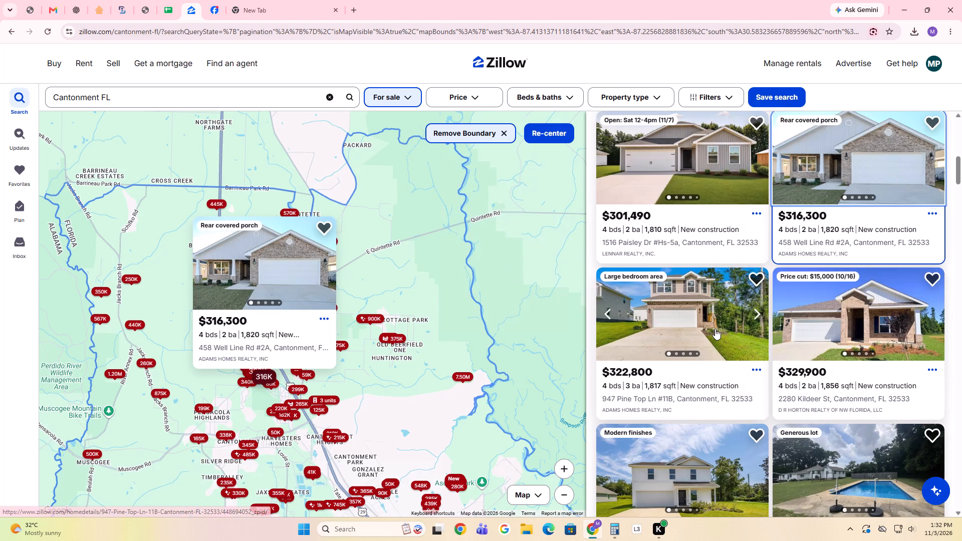
{"action": "left_click", "coordinate": [171, 8]}
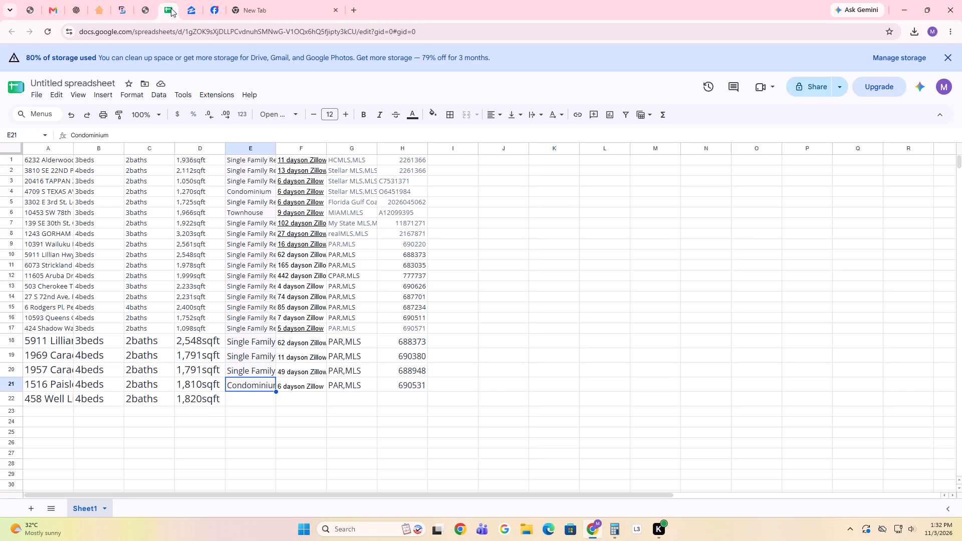
{"action": "left_click", "coordinate": [196, 10]}
{"action": "left_click", "coordinate": [658, 176]}
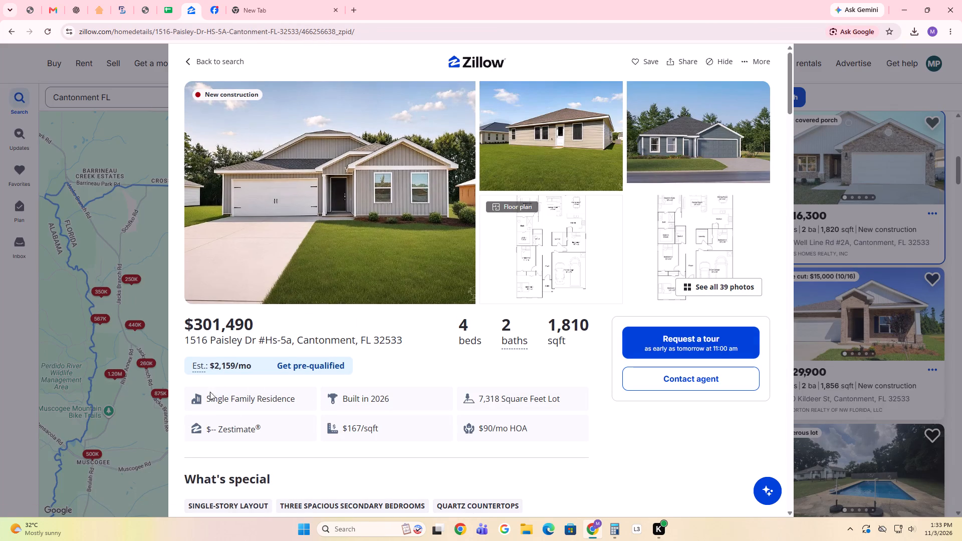
{"action": "left_click_drag", "start_coordinate": [209, 396], "coordinate": [275, 395]}
{"action": "left_click", "coordinate": [411, 361]}
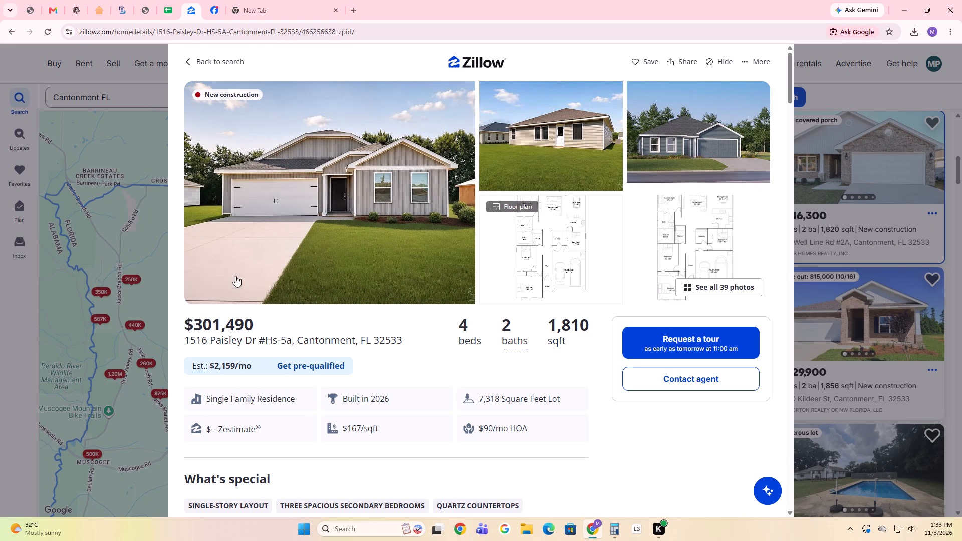
Replace the content of spreadsheet cell E21 with "Single Family Residence" copied from cell E20.
{"action": "left_click", "coordinate": [170, 10]}
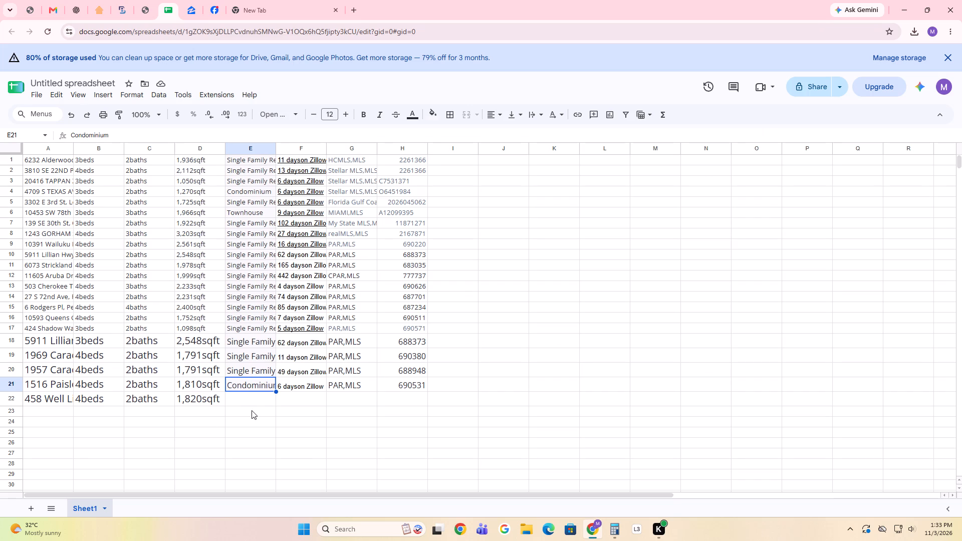
{"action": "left_click", "coordinate": [247, 372]}
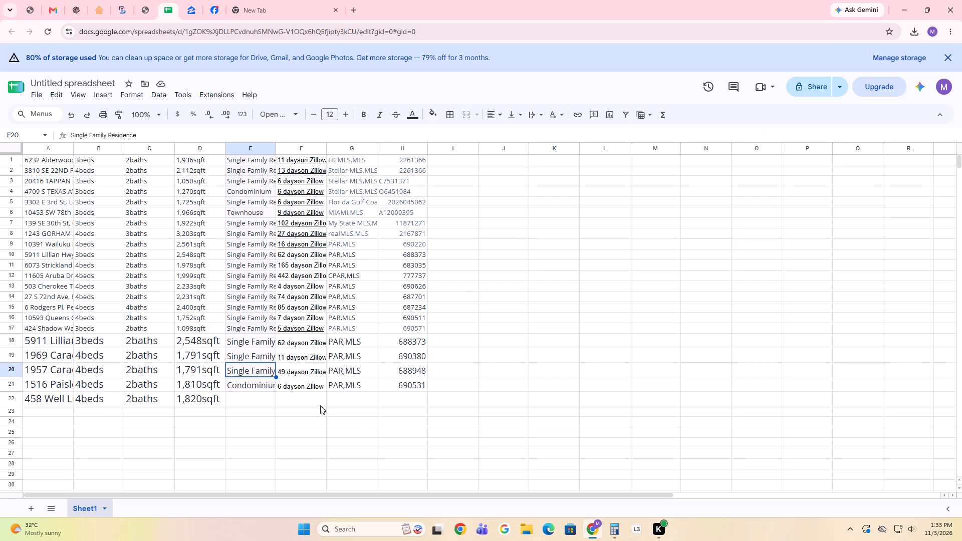
{"action": "key", "text": "ctrl+c"}
{"action": "double_click", "coordinate": [261, 387]}
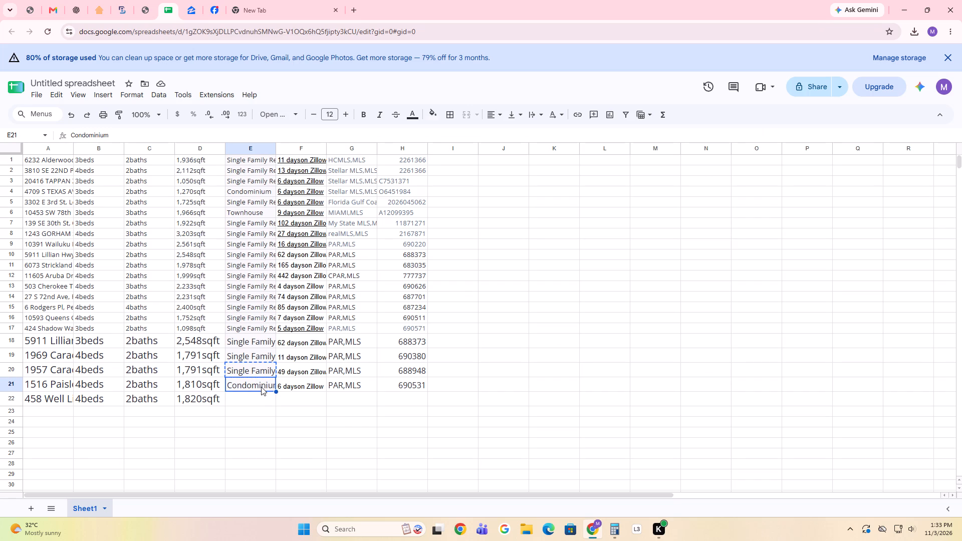
{"action": "key", "text": "BackSpace"}
{"action": "key", "text": "BackSpace"}
{"action": "key", "text": "BackSpace"}
{"action": "key", "text": "BackSpace"}
{"action": "key", "text": "BackSpace"}
{"action": "key", "text": "BackSpace"}
{"action": "key", "text": "BackSpace"}
{"action": "key", "text": "BackSpace"}
{"action": "key", "text": "BackSpace"}
{"action": "key", "text": "BackSpace"}
{"action": "key", "text": "BackSpace"}
{"action": "key", "text": "BackSpace"}
{"action": "key", "text": "BackSpace"}
{"action": "key", "text": "BackSpace"}
{"action": "key", "text": "BackSpace"}
{"action": "key", "text": "BackSpace"}
{"action": "key", "text": "BackSpace"}
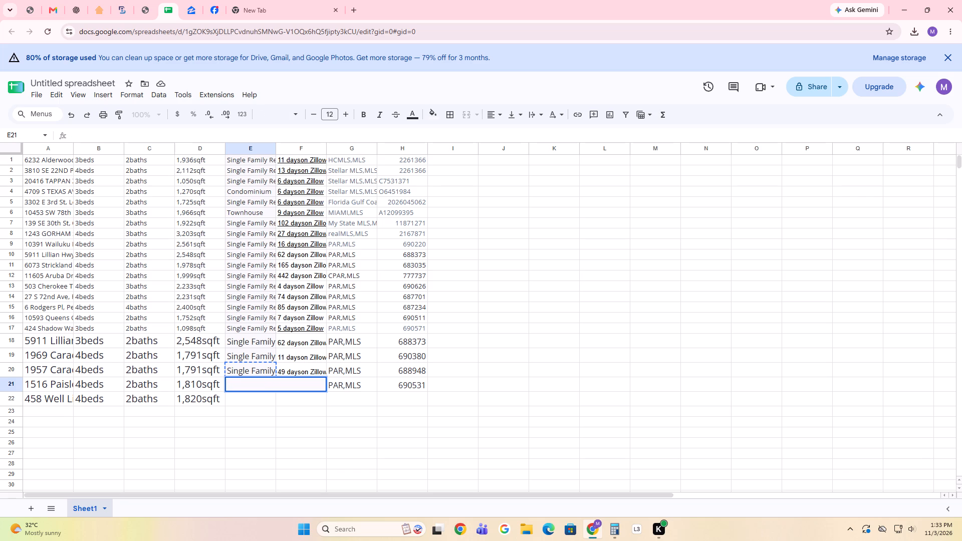
{"action": "key", "text": "ctrl+v"}
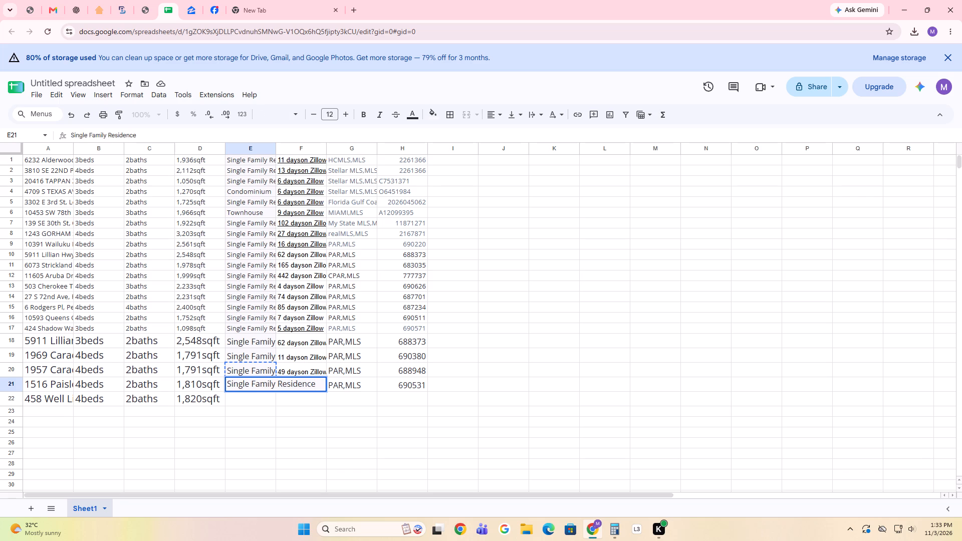
{"action": "left_click", "coordinate": [294, 440]}
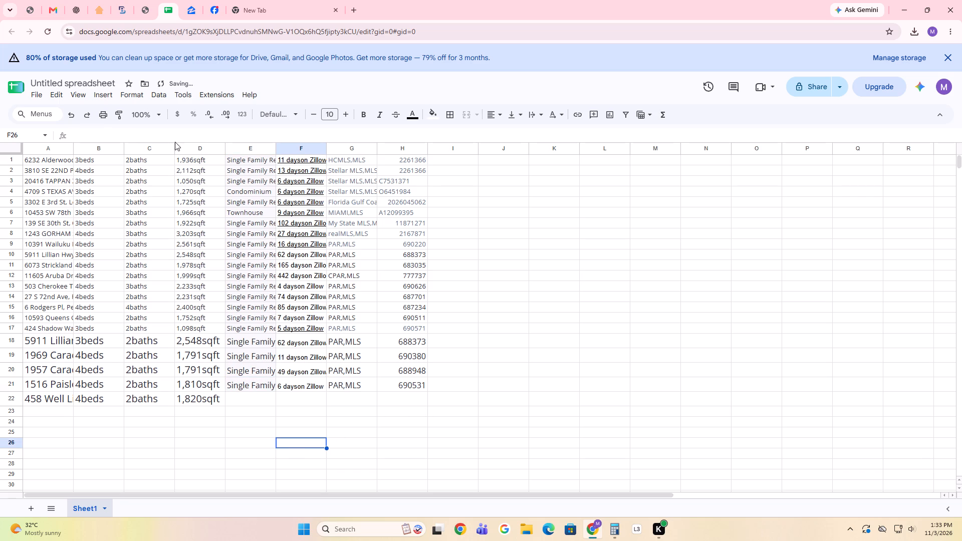
{"action": "left_click", "coordinate": [188, 14]}
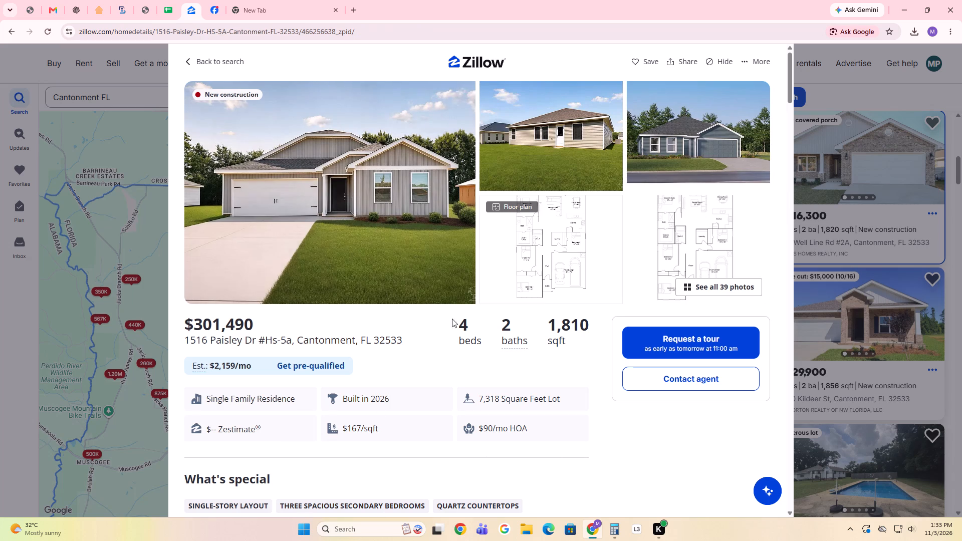
{"action": "left_click", "coordinate": [192, 62]}
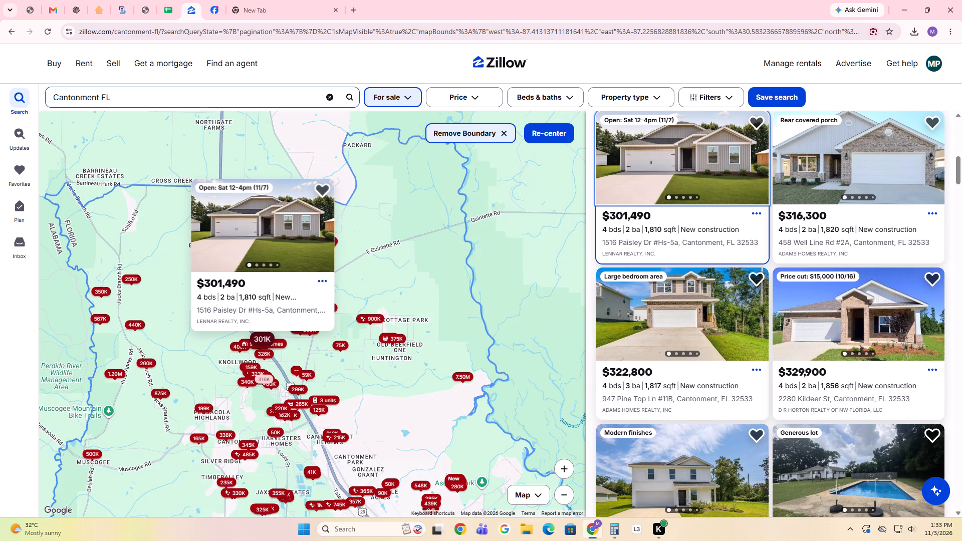
{"action": "left_click", "coordinate": [167, 10]}
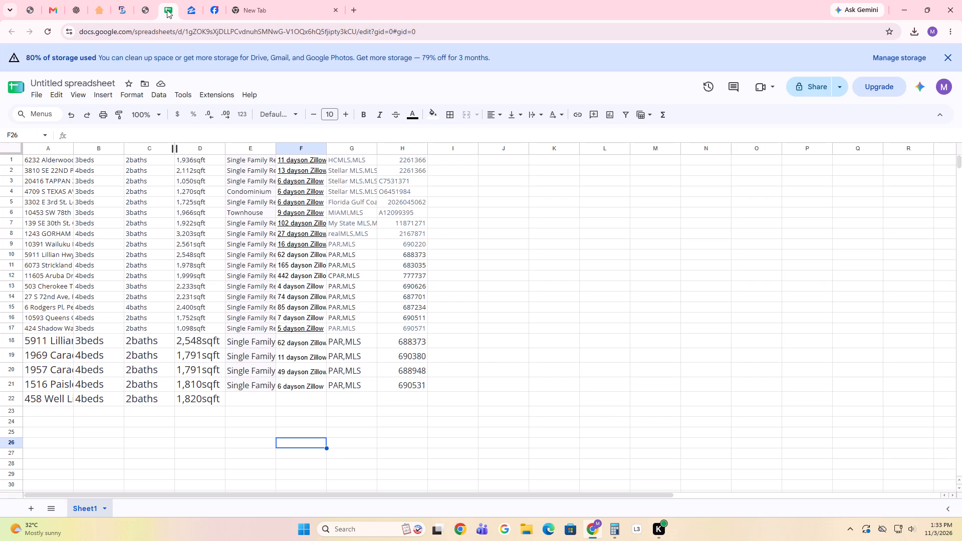
{"action": "left_click", "coordinate": [192, 7]}
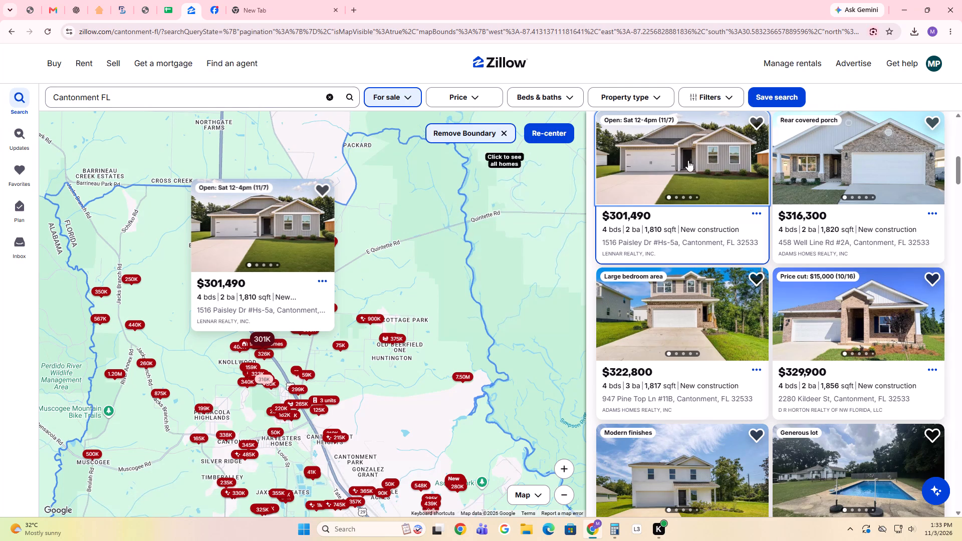
{"action": "left_click", "coordinate": [880, 172]}
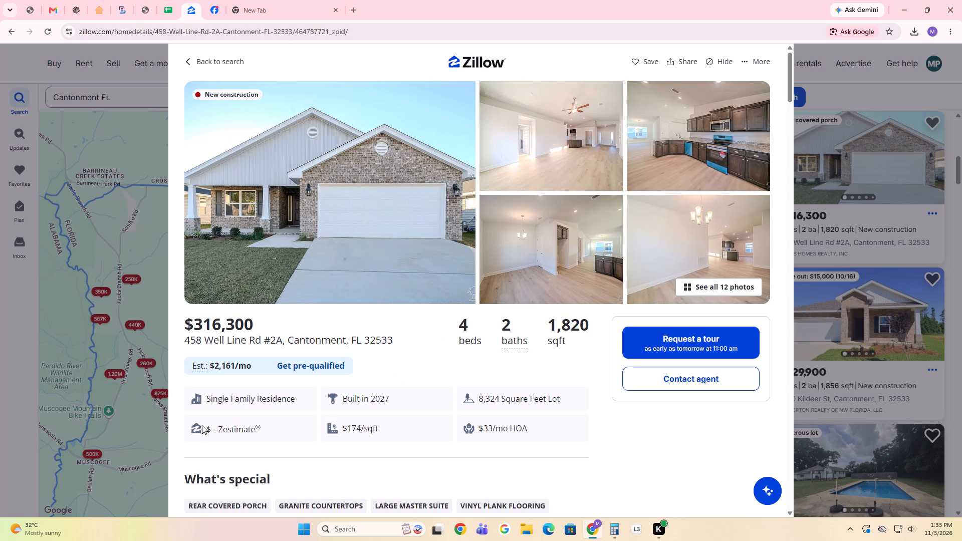
{"action": "left_click_drag", "start_coordinate": [204, 394], "coordinate": [290, 407]}
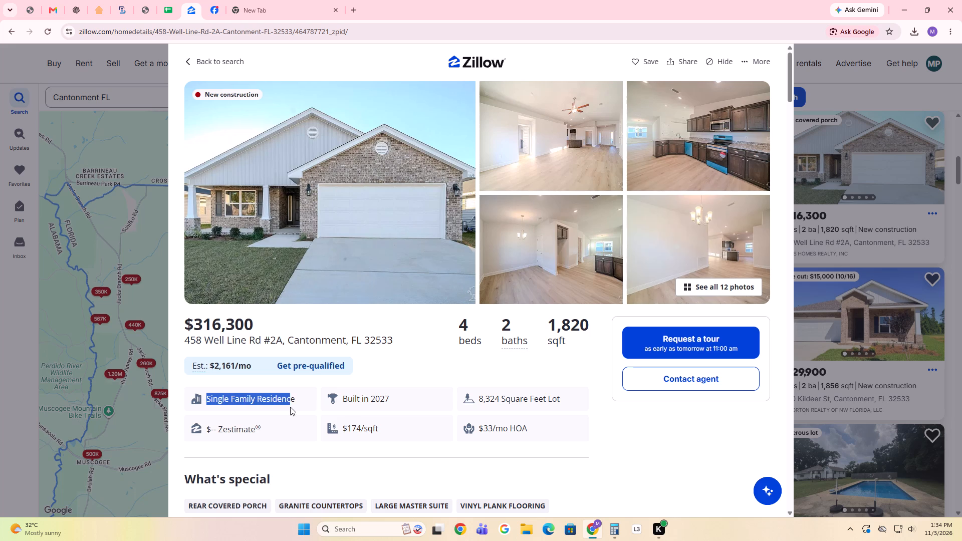
{"action": "left_click_drag", "start_coordinate": [290, 407], "coordinate": [315, 408]}
{"action": "key", "text": "ctrl+c"}
{"action": "left_click", "coordinate": [168, 11]}
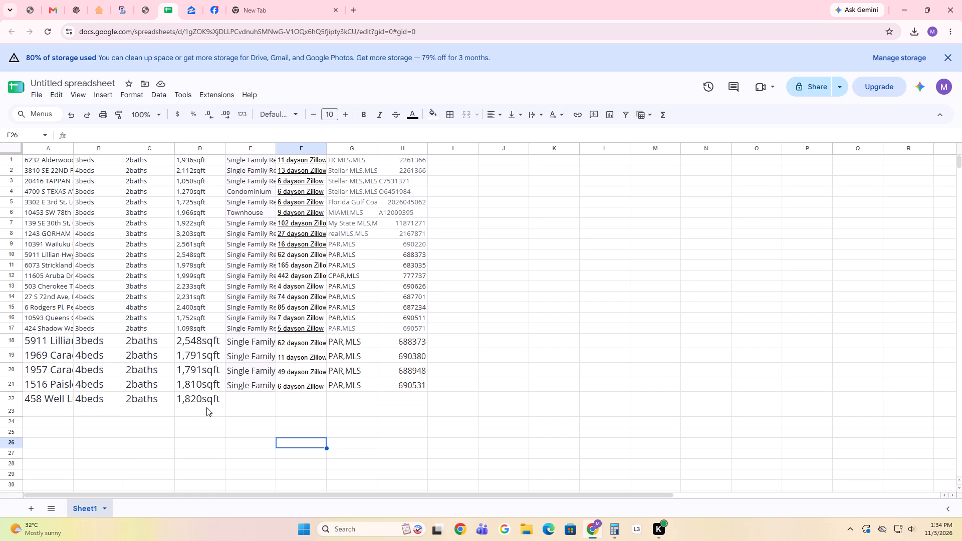
{"action": "left_click", "coordinate": [245, 400]}
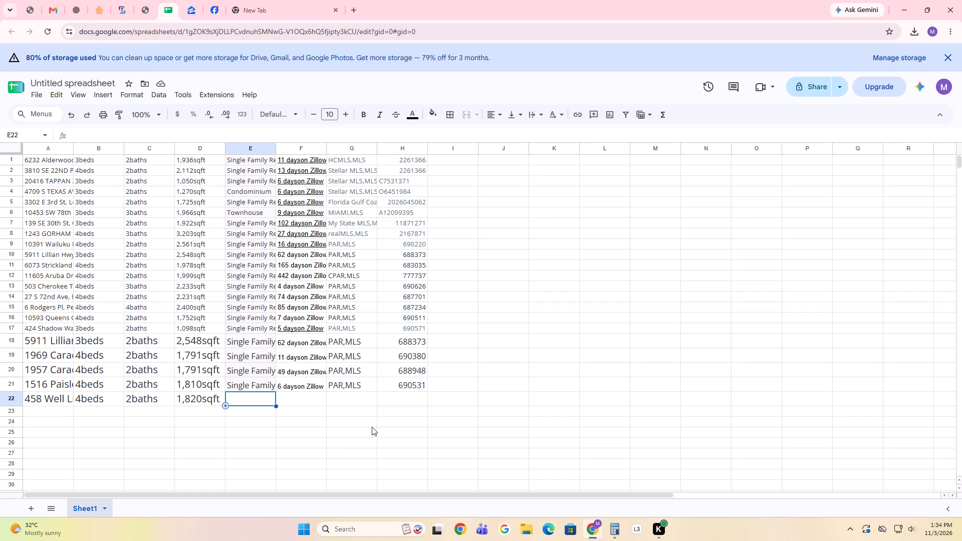
{"action": "key", "text": "ctrl+v"}
{"action": "left_click", "coordinate": [364, 424]}
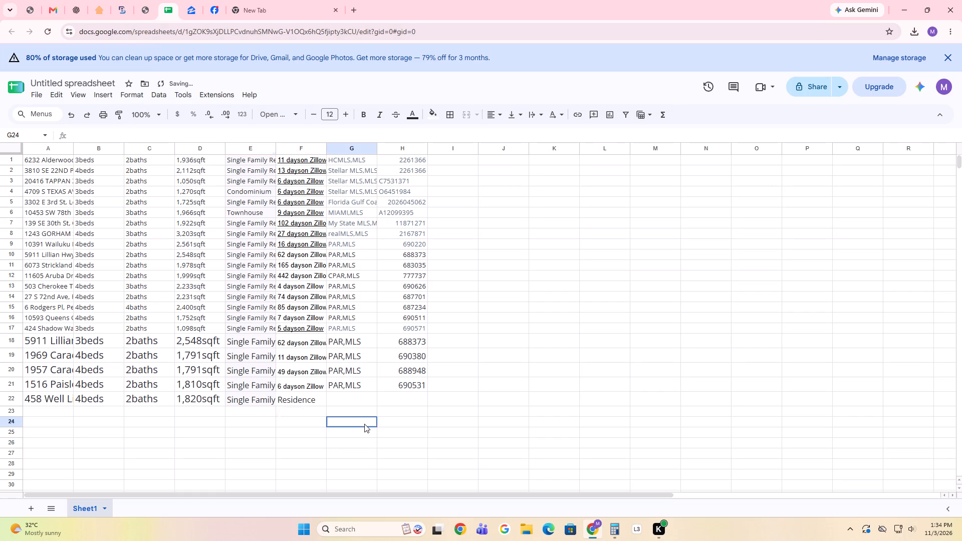
{"action": "left_click", "coordinate": [191, 9]}
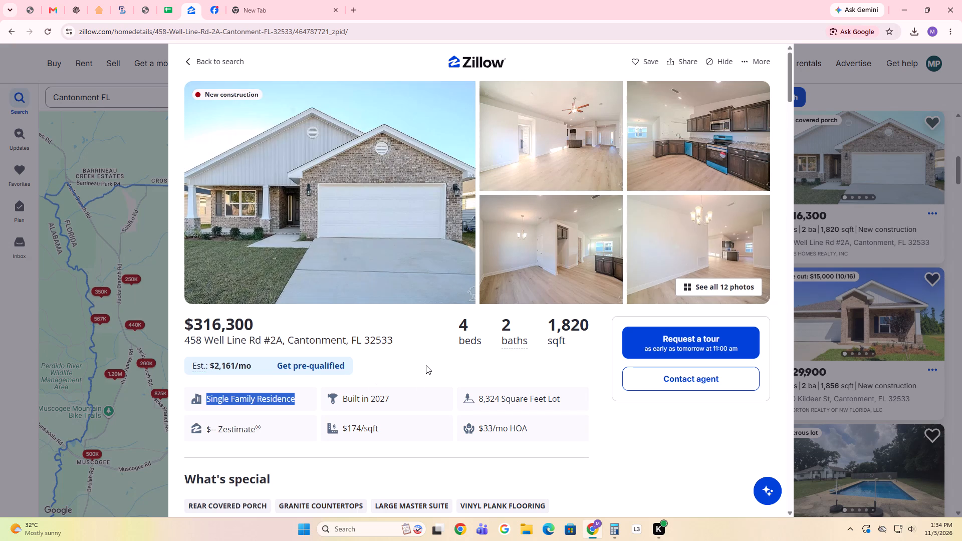
{"action": "left_click", "coordinate": [171, 11]}
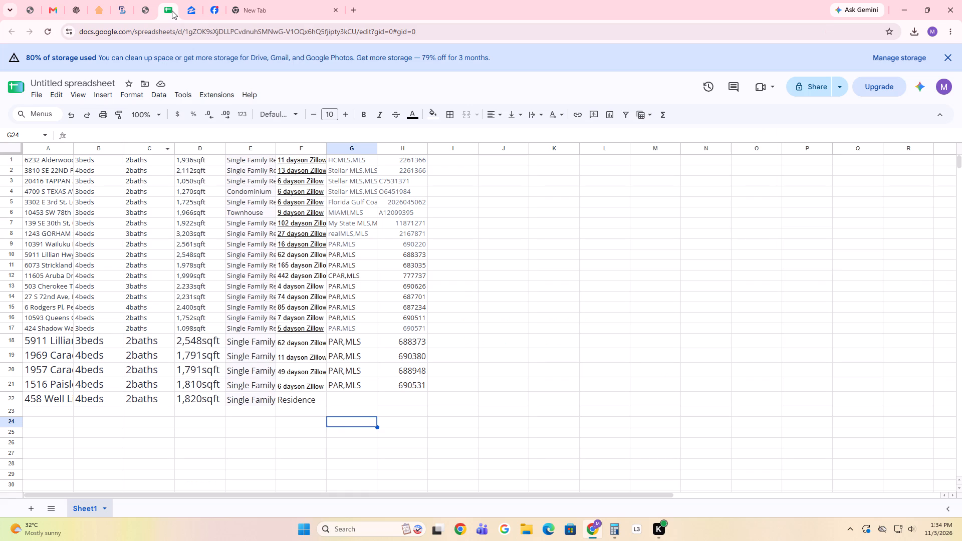
{"action": "left_click", "coordinate": [186, 9]}
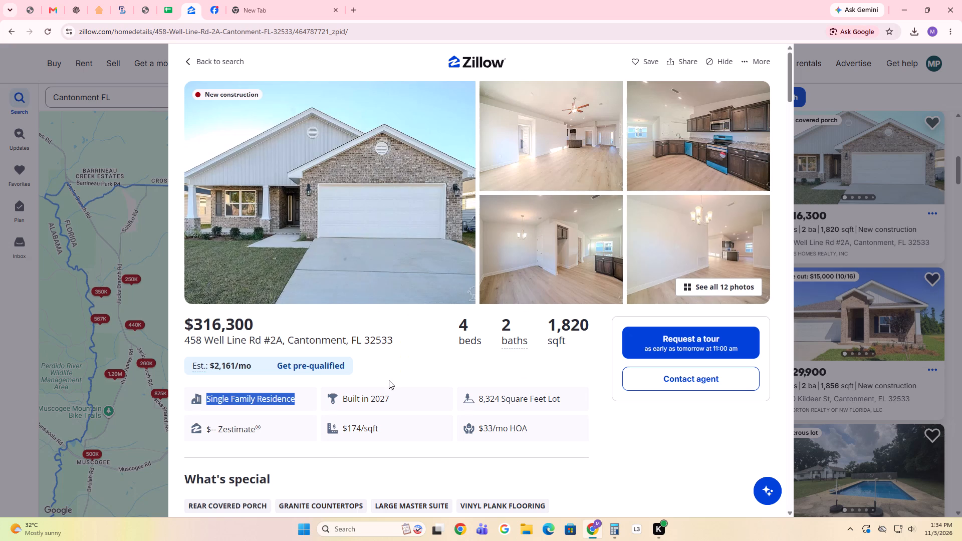
{"action": "scroll", "coordinate": [426, 429], "scroll_direction": "down", "scroll_amount": 6}
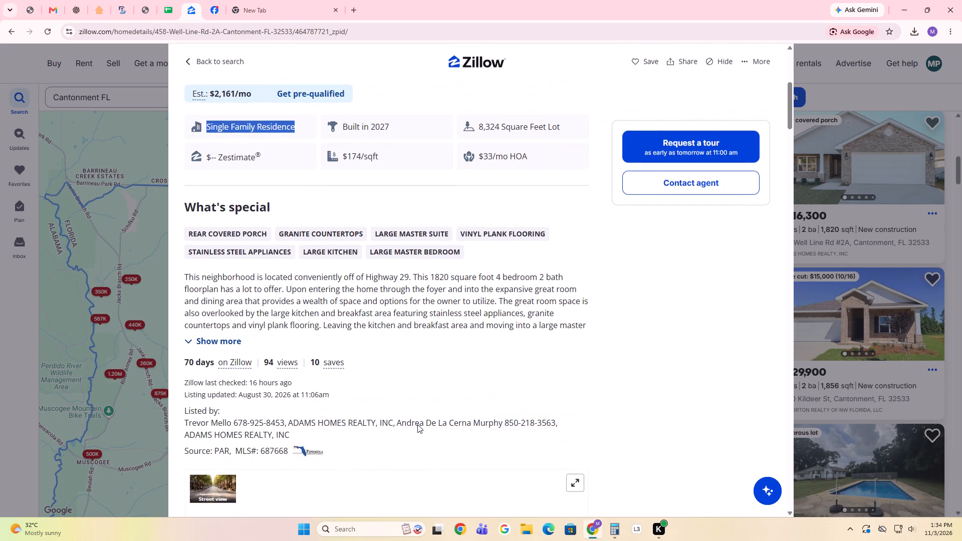
{"action": "left_click", "coordinate": [641, 308]}
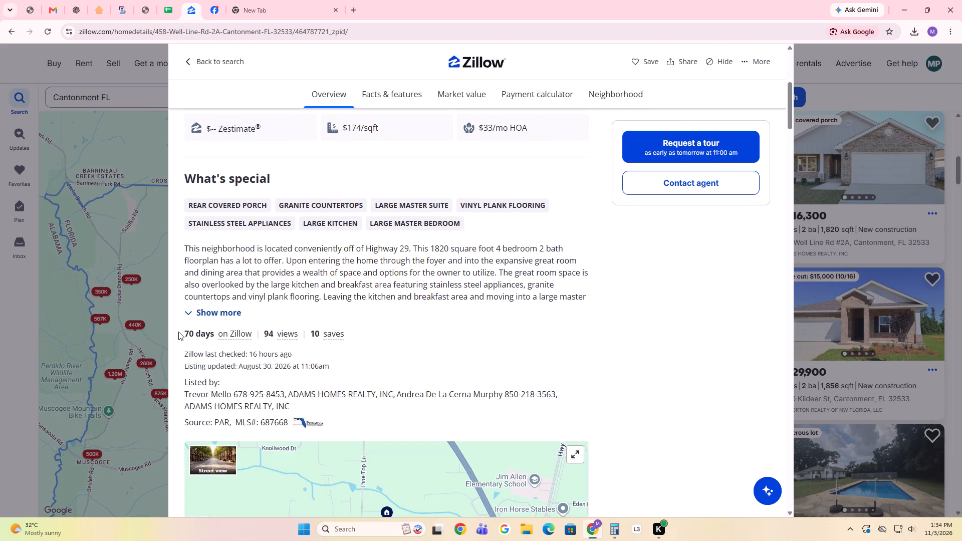
{"action": "left_click_drag", "start_coordinate": [181, 331], "coordinate": [256, 331]}
{"action": "key", "text": "ctrl+c"}
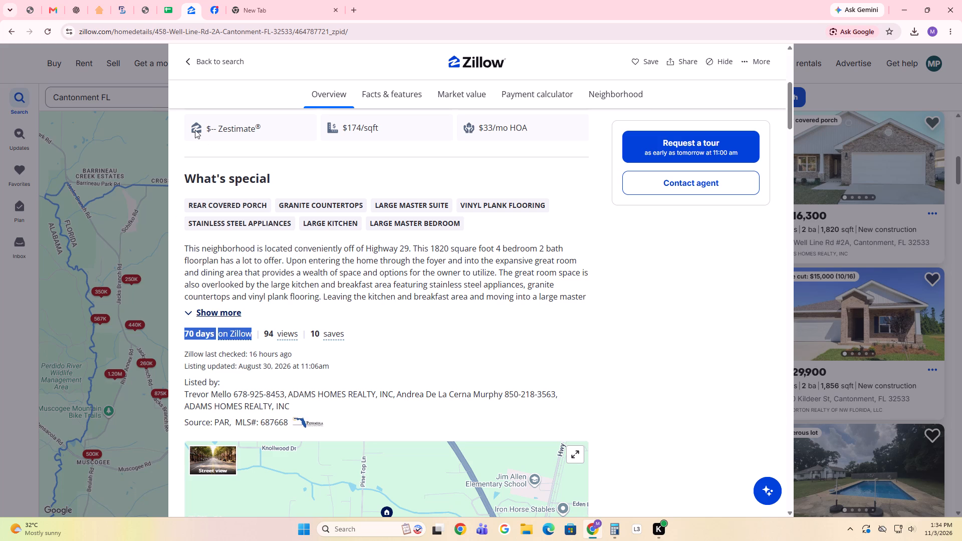
{"action": "left_click", "coordinate": [169, 9]}
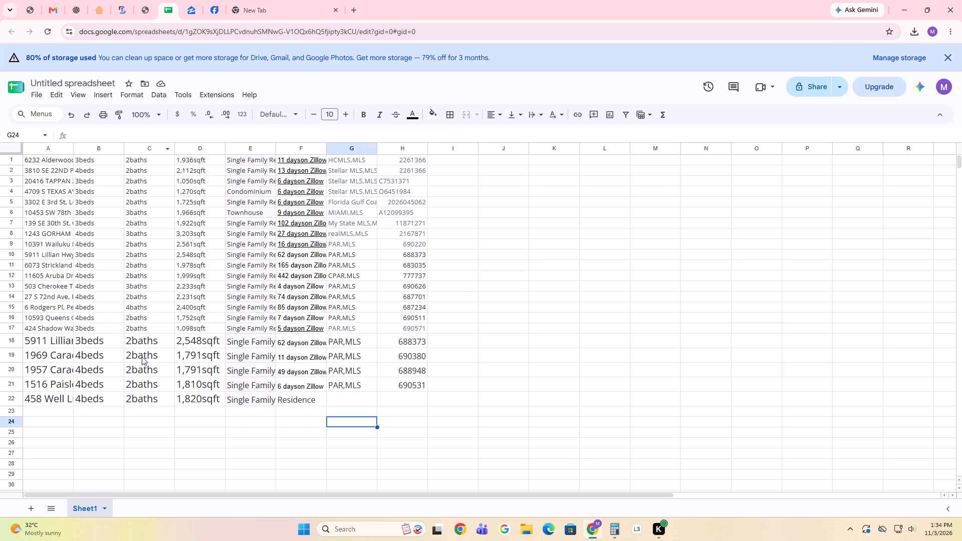
{"action": "left_click", "coordinate": [298, 399]}
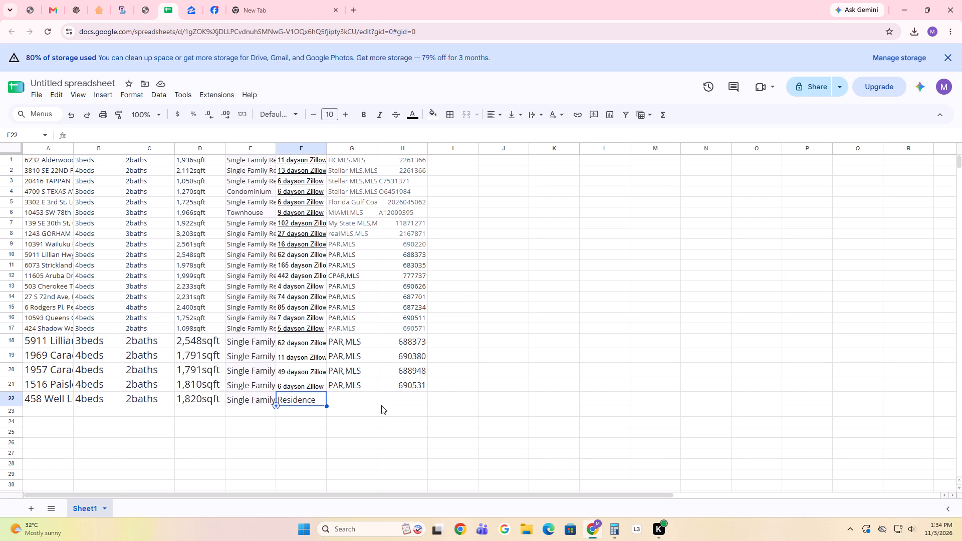
{"action": "key", "text": "ctrl+v"}
{"action": "left_click", "coordinate": [381, 405]}
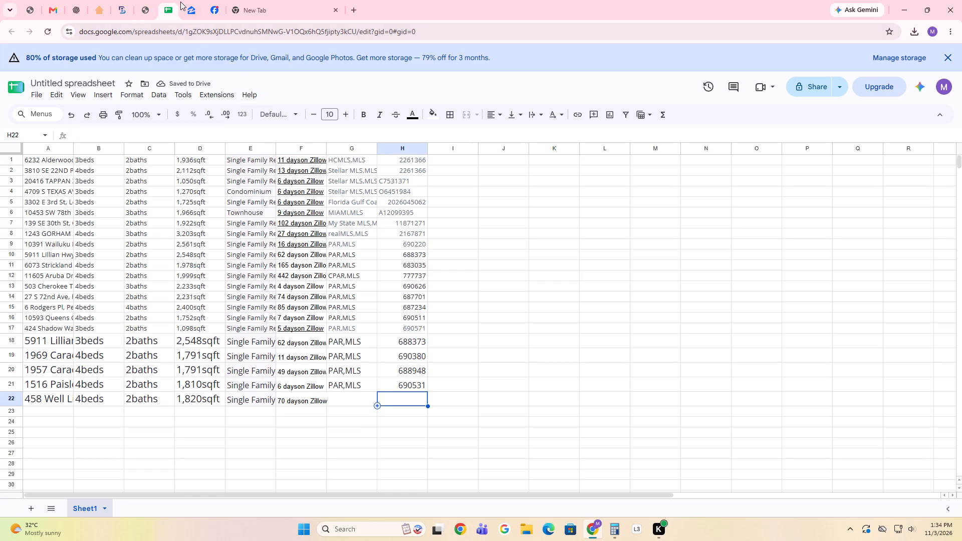
{"action": "left_click", "coordinate": [190, 10]}
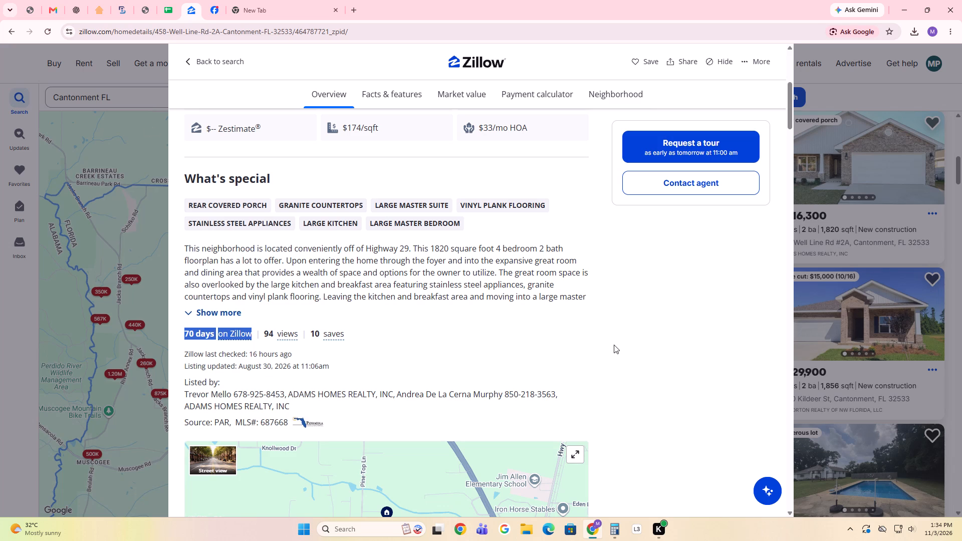
{"action": "left_click", "coordinate": [467, 355]}
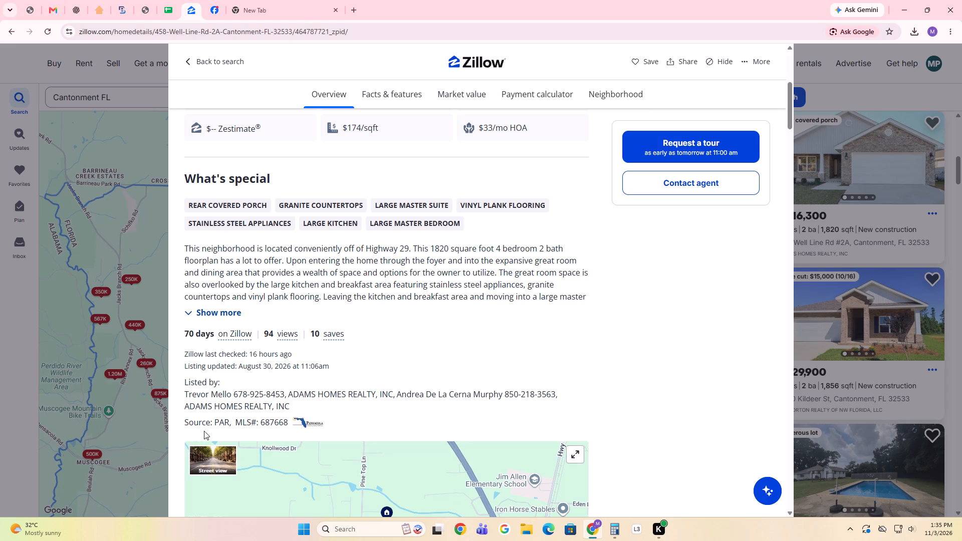
{"action": "left_click_drag", "start_coordinate": [211, 420], "coordinate": [249, 425]}
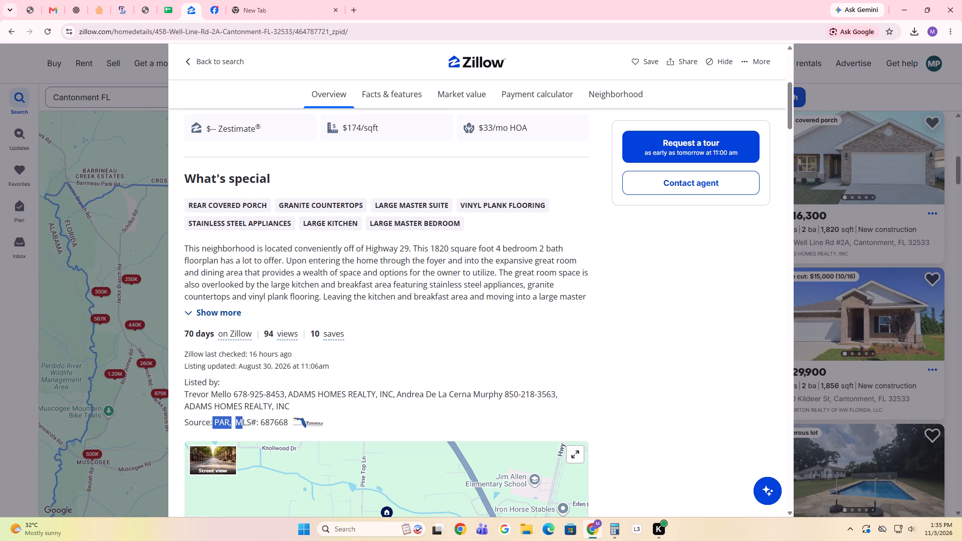
{"action": "left_click_drag", "start_coordinate": [249, 425], "coordinate": [252, 425]}
{"action": "key", "text": "ctrl+c"}
{"action": "left_click", "coordinate": [168, 8]}
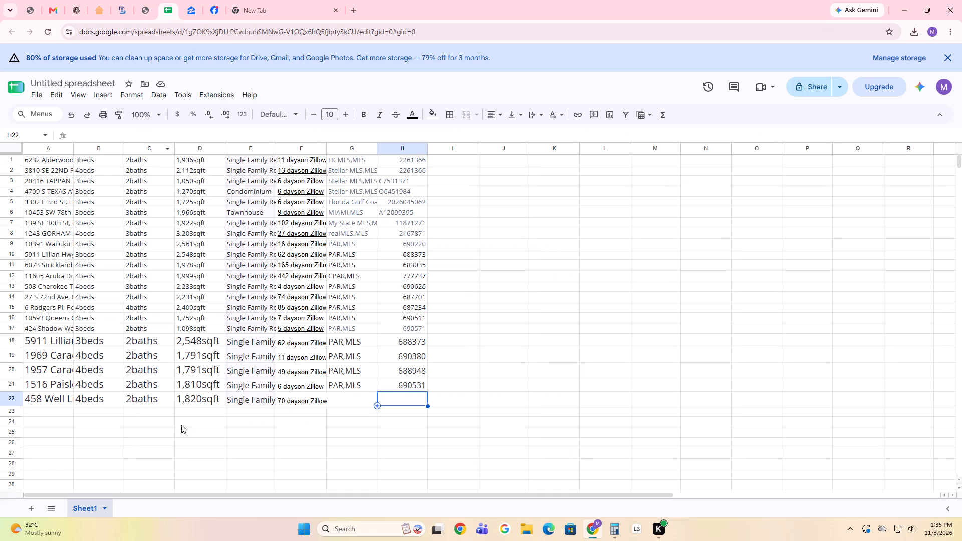
{"action": "left_click", "coordinate": [343, 399]}
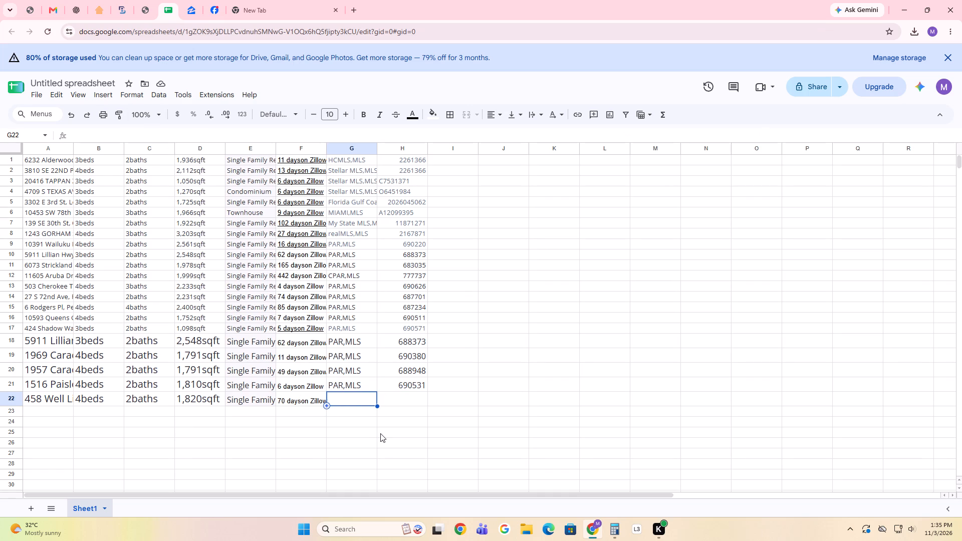
{"action": "key", "text": "ctrl+v"}
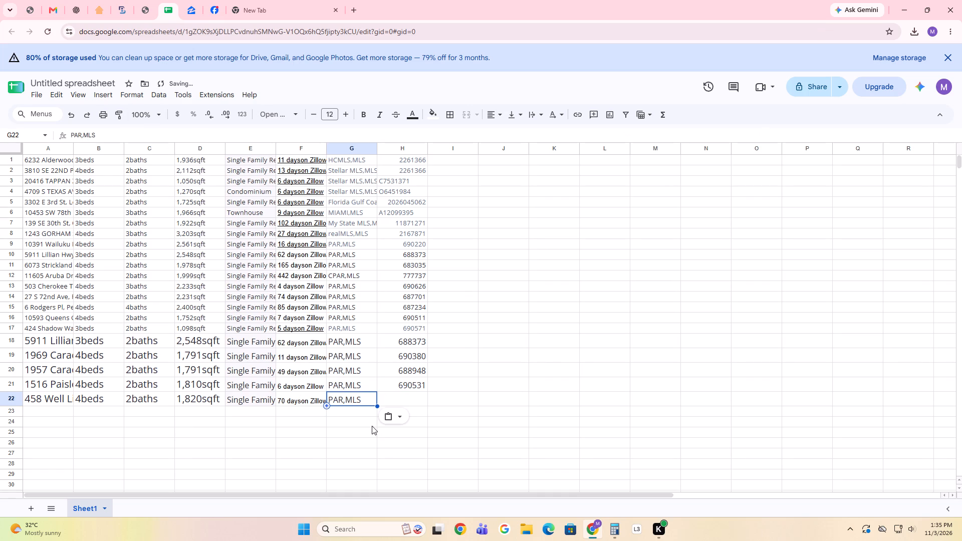
{"action": "left_click", "coordinate": [421, 420]}
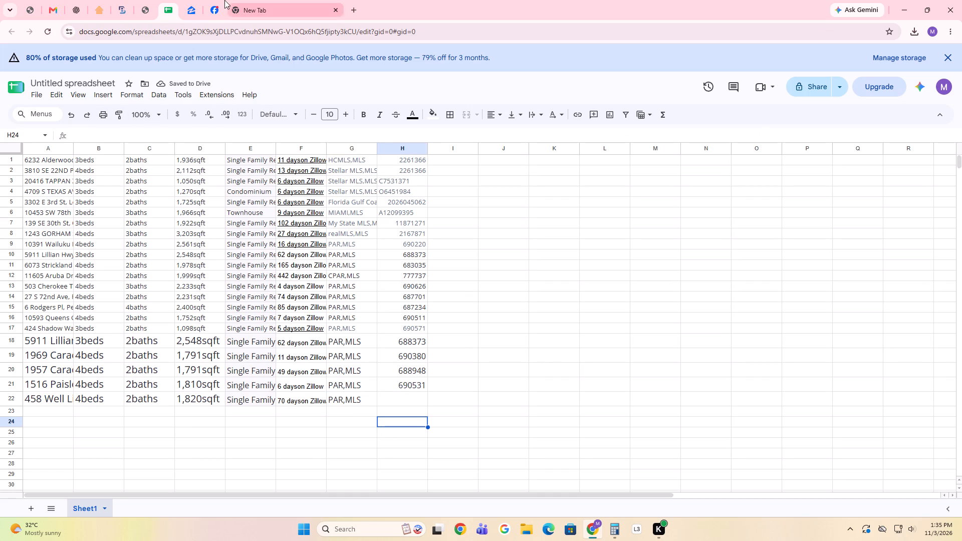
{"action": "left_click", "coordinate": [187, 8]}
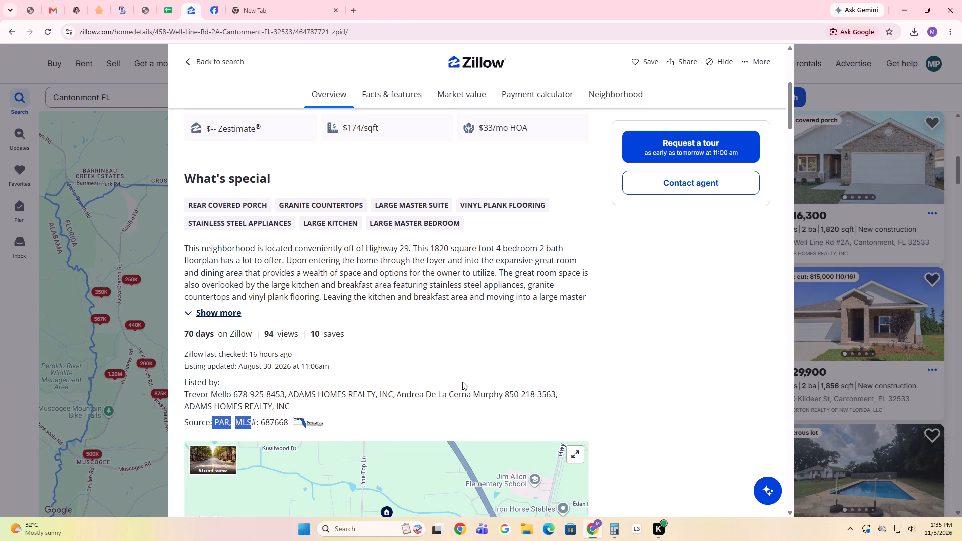
{"action": "scroll", "coordinate": [516, 345], "scroll_direction": "down", "scroll_amount": 1}
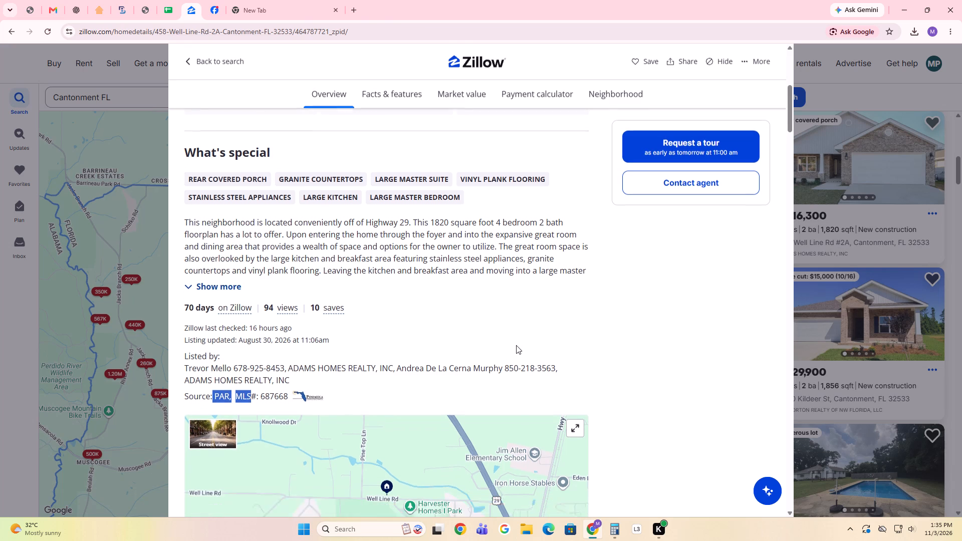
{"action": "scroll", "coordinate": [516, 345], "scroll_direction": "down", "scroll_amount": 1}
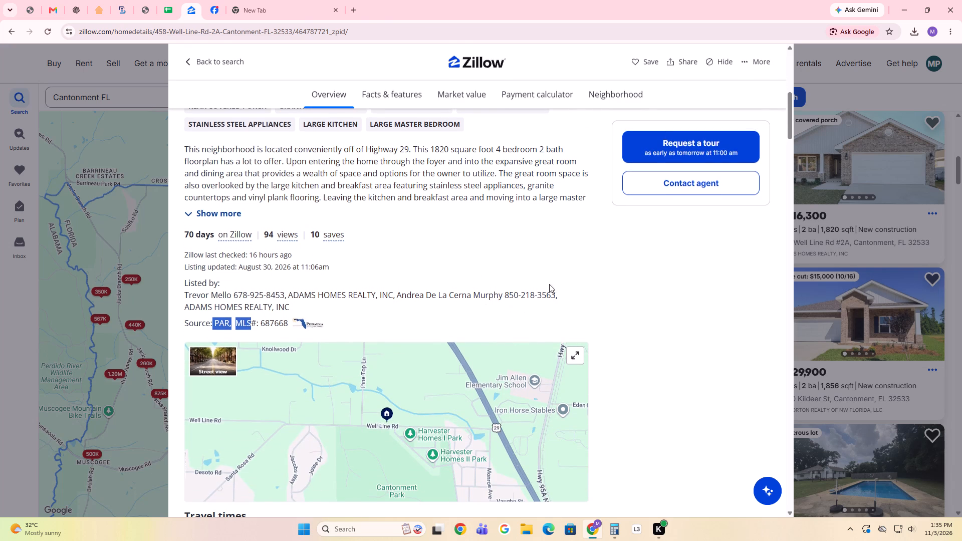
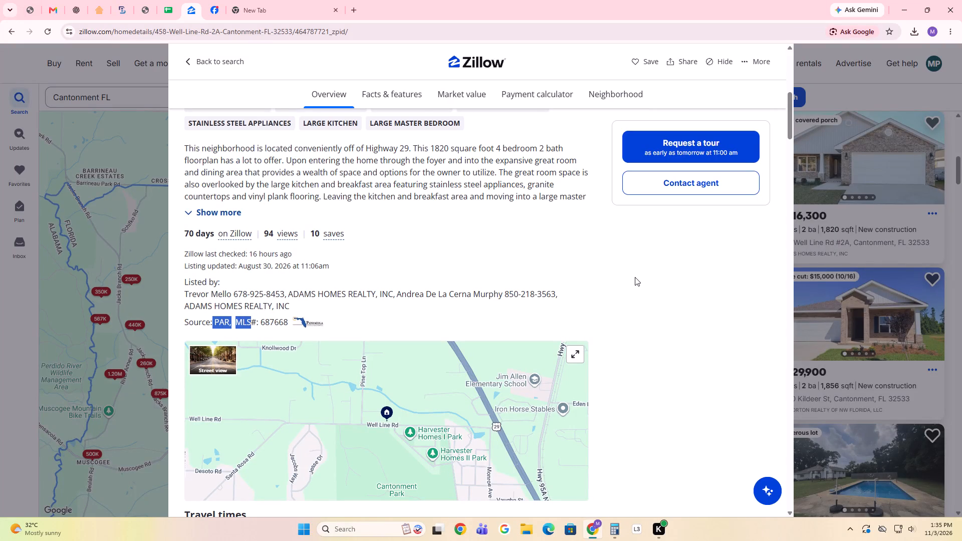
{"action": "left_click", "coordinate": [627, 274]}
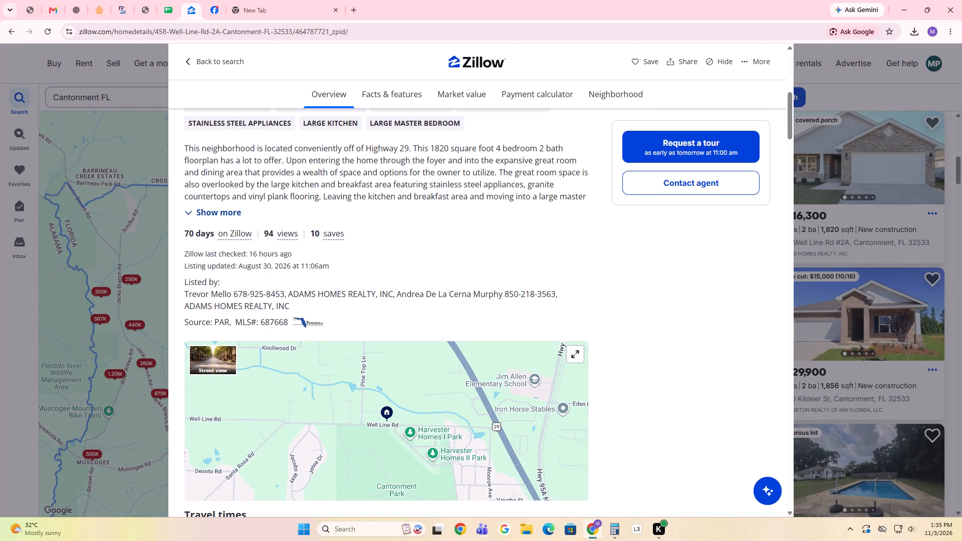
{"action": "left_click_drag", "start_coordinate": [261, 321], "coordinate": [297, 321]}
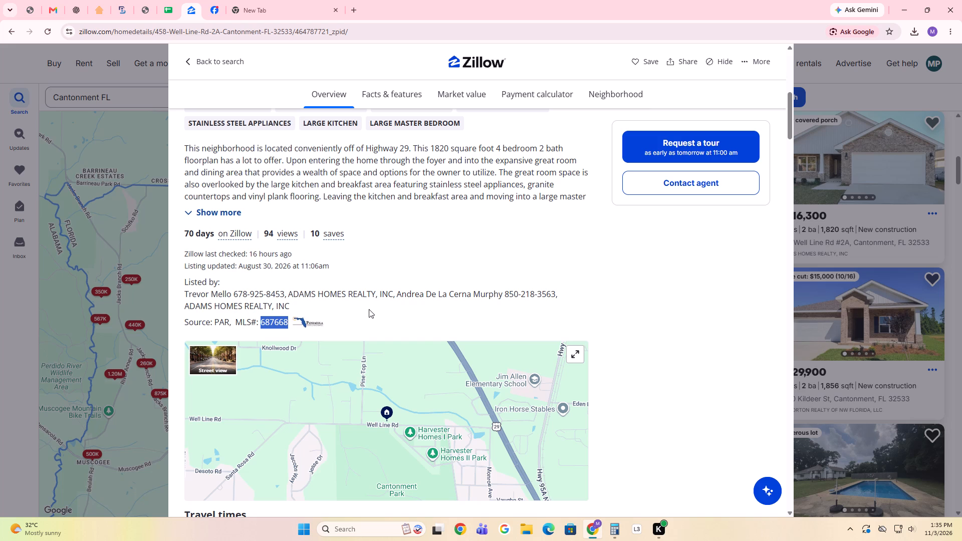
{"action": "key", "text": "ctrl+c"}
{"action": "key", "text": "ctrl+c"}
{"action": "left_click", "coordinate": [166, 13]}
{"action": "left_click", "coordinate": [387, 400]}
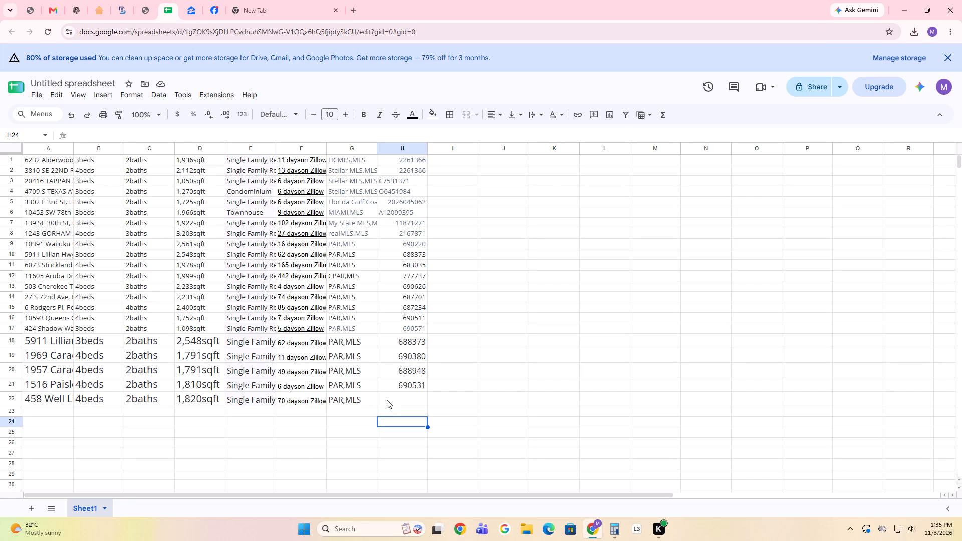
{"action": "key", "text": "ctrl+v"}
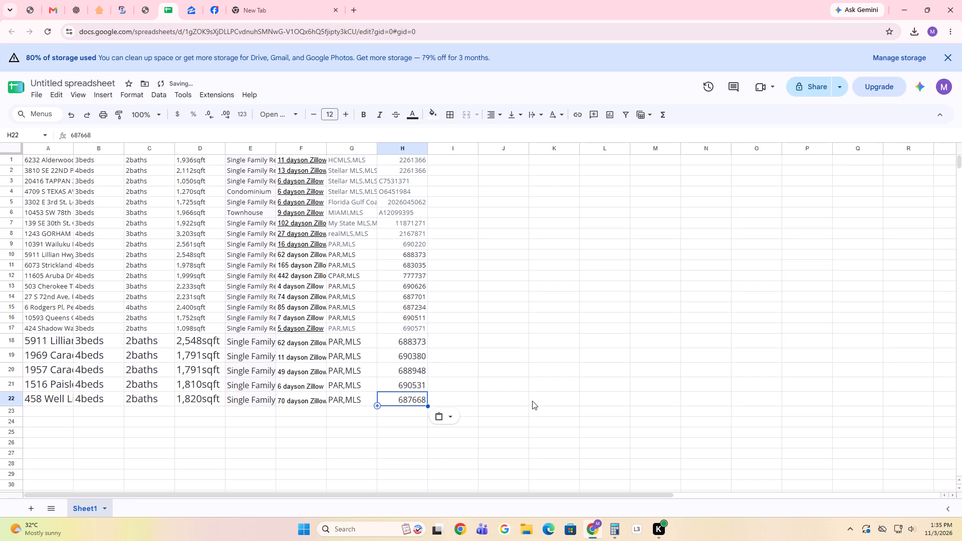
{"action": "left_click", "coordinate": [498, 424]}
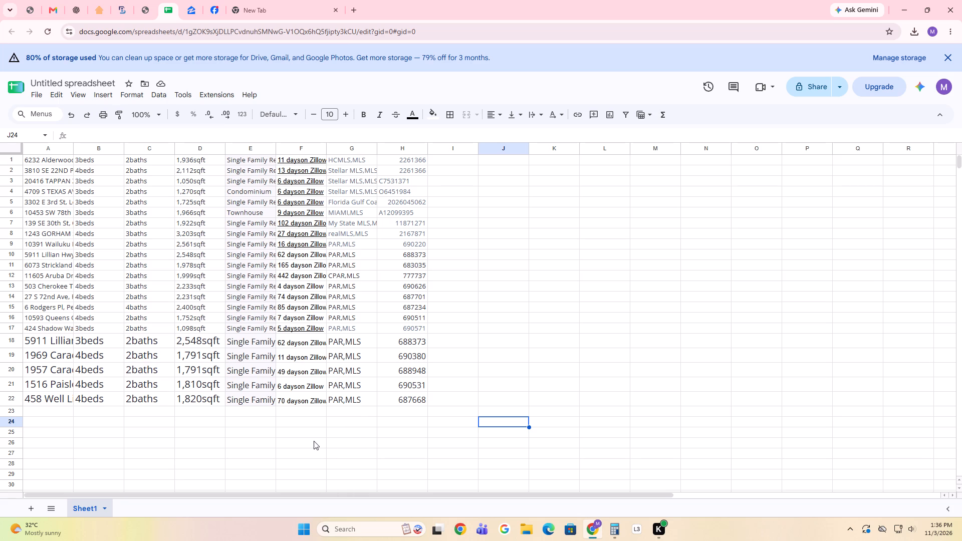
{"action": "left_click", "coordinate": [555, 340]}
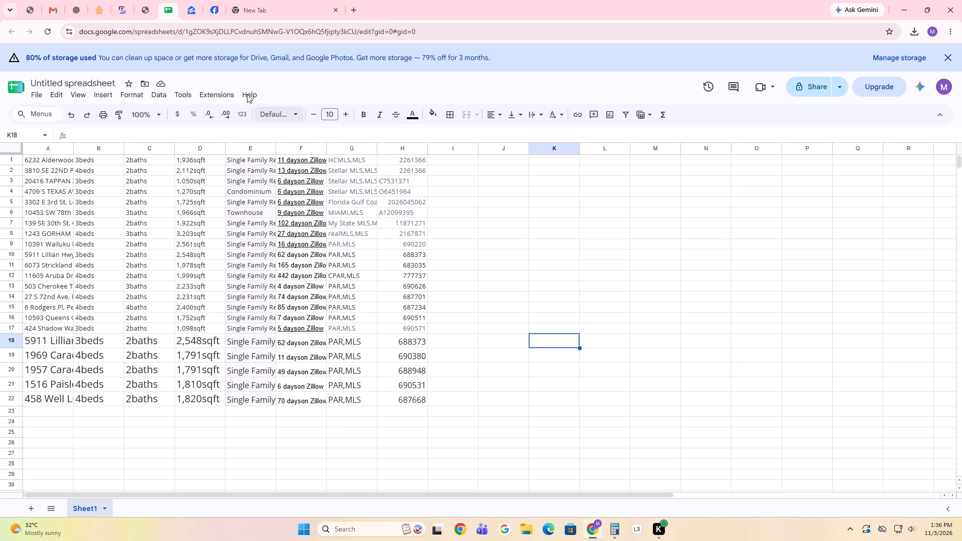
{"action": "left_click", "coordinate": [191, 9]}
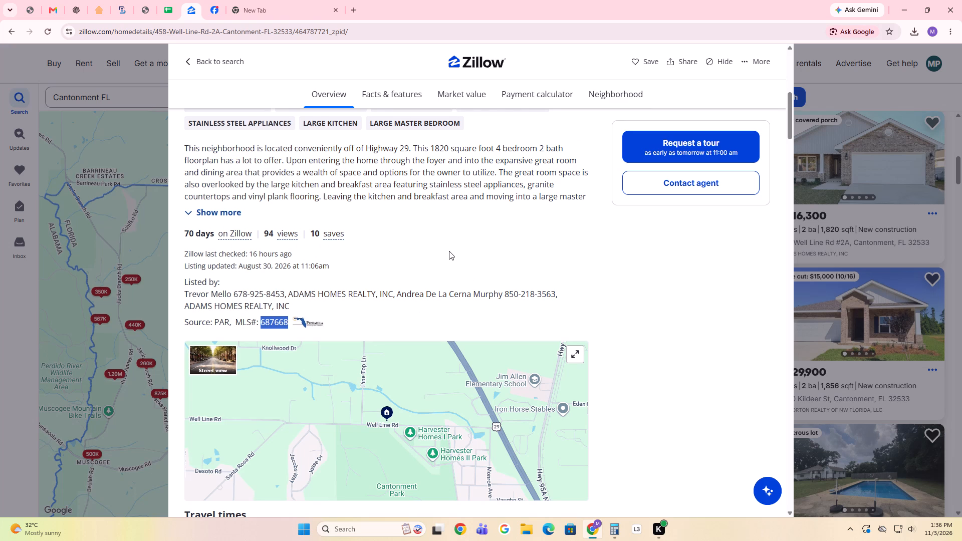
{"action": "scroll", "coordinate": [449, 251], "scroll_direction": "up", "scroll_amount": 11}
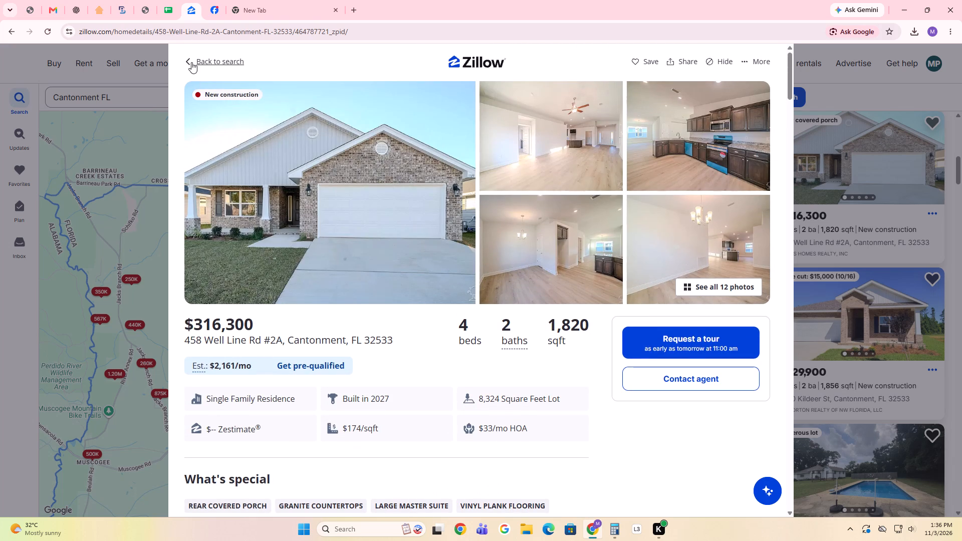
{"action": "left_click", "coordinate": [187, 61]}
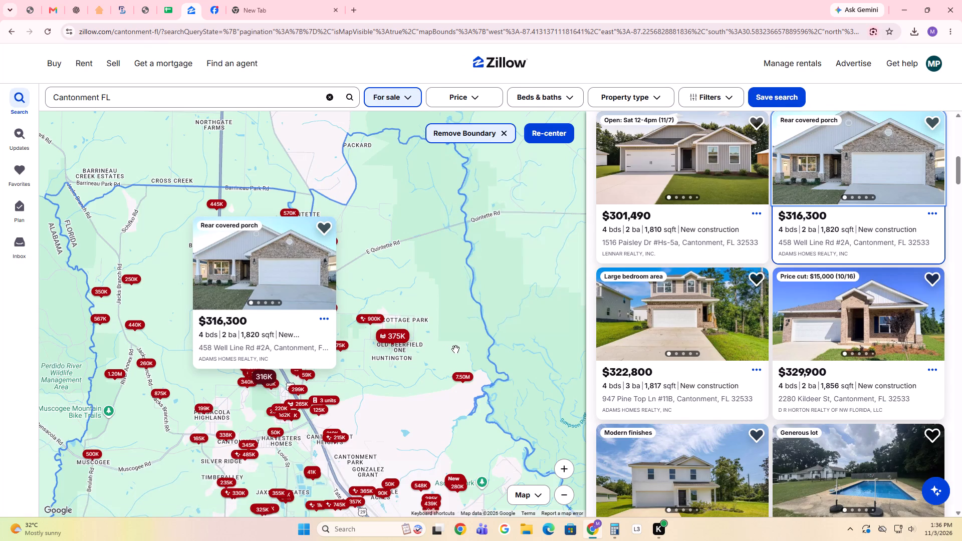
{"action": "left_click", "coordinate": [167, 10]}
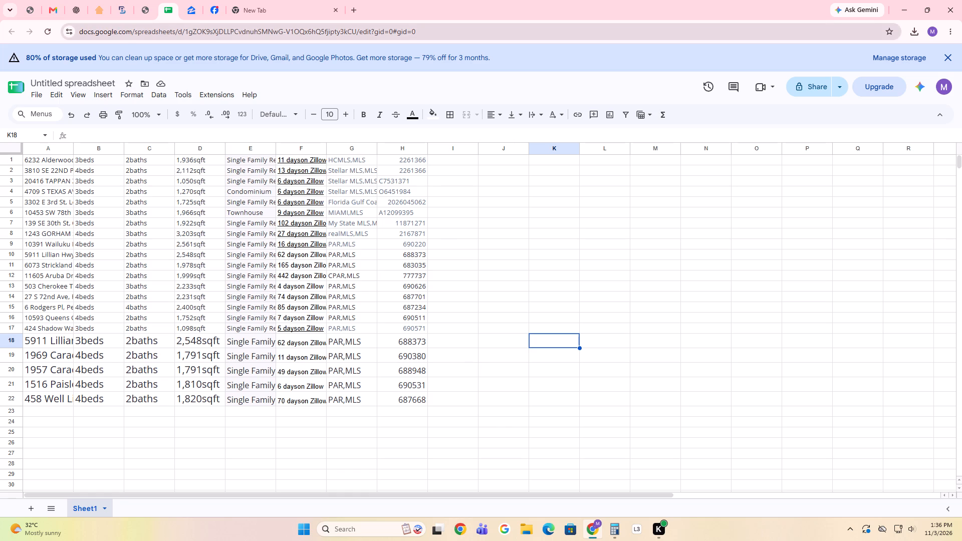
{"action": "left_click", "coordinate": [196, 10]}
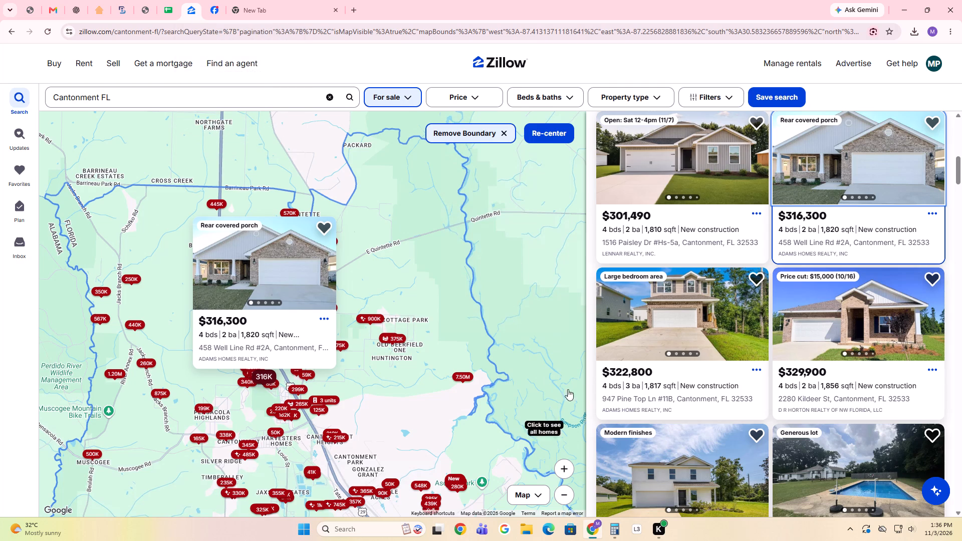
{"action": "left_click", "coordinate": [683, 320]}
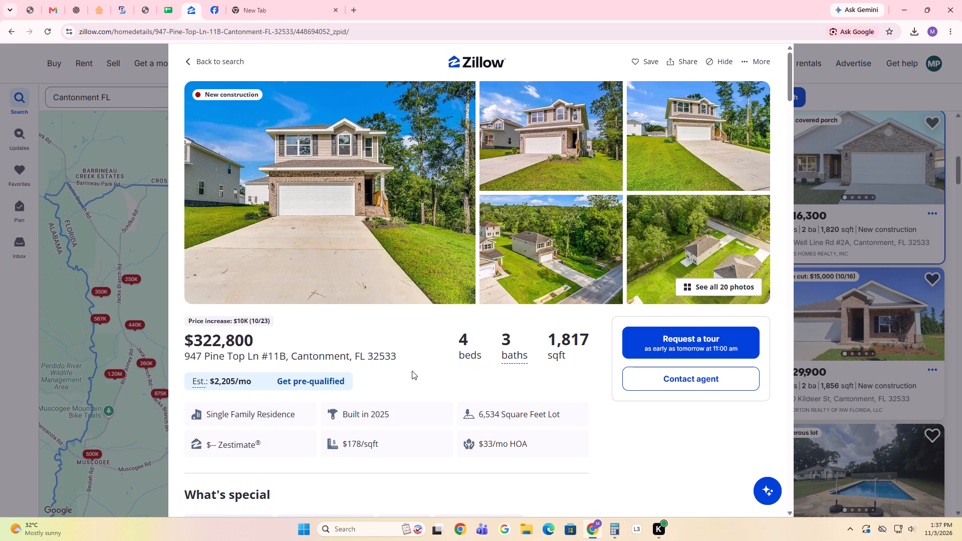
{"action": "left_click_drag", "start_coordinate": [185, 356], "coordinate": [349, 376]}
{"action": "double_click", "coordinate": [432, 383]}
{"action": "left_click_drag", "start_coordinate": [181, 356], "coordinate": [380, 366]}
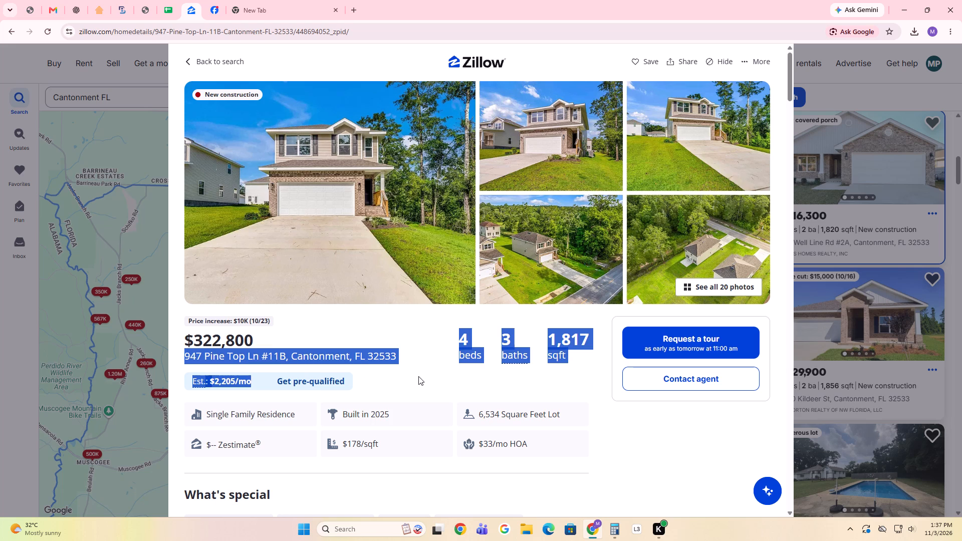
{"action": "key", "text": "ctrl+c"}
{"action": "left_click", "coordinate": [167, 13]}
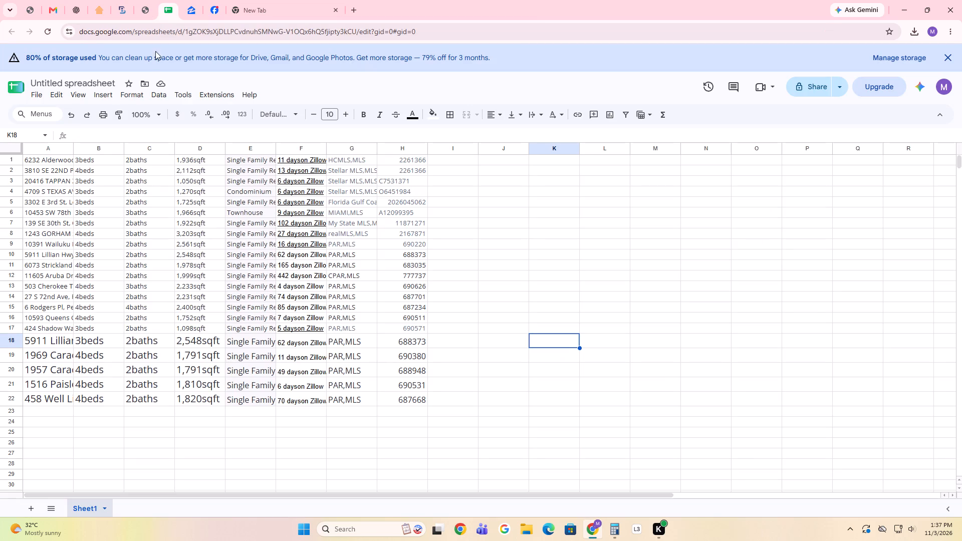
{"action": "left_click", "coordinate": [43, 408]}
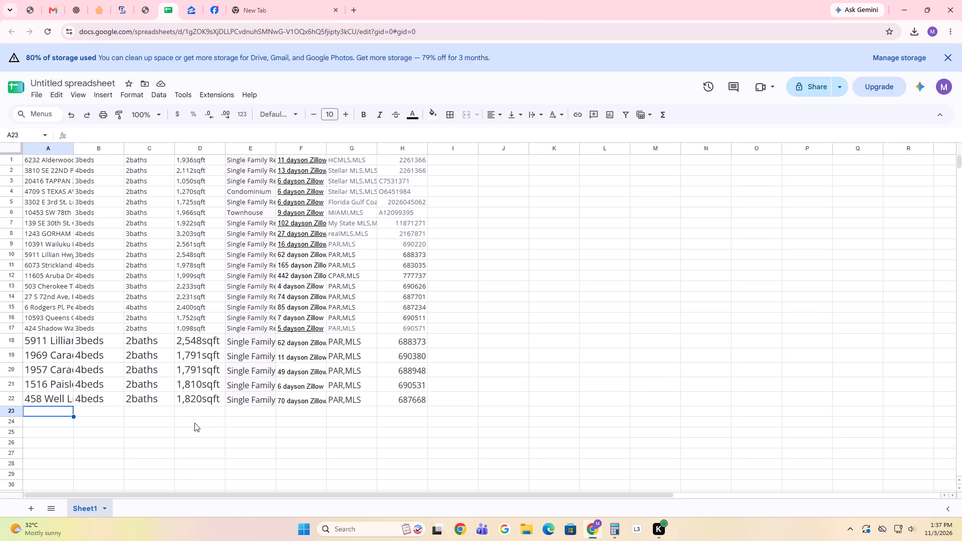
{"action": "key", "text": "ctrl+v"}
{"action": "left_click_drag", "start_coordinate": [191, 426], "coordinate": [184, 438]}
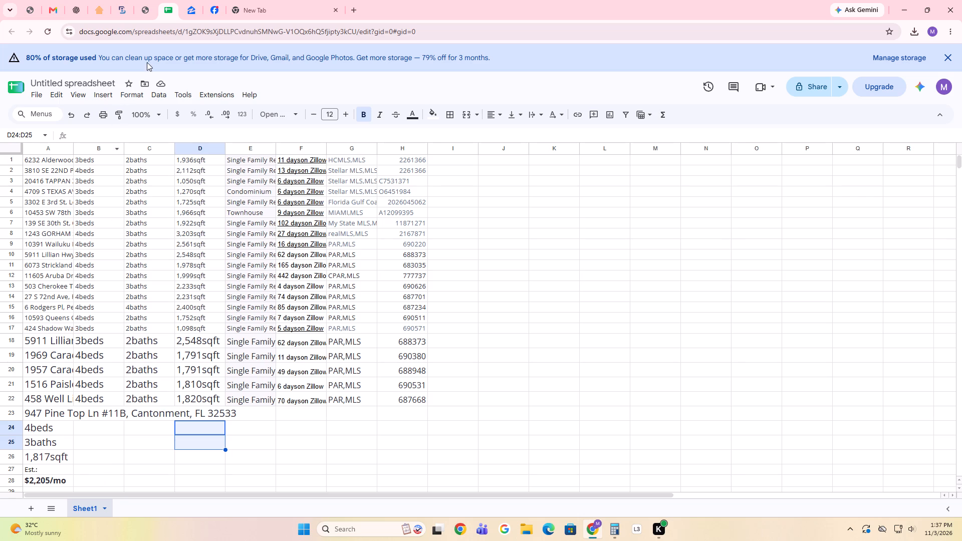
Copy "4beds" from spreadsheet cell A24 into cell B23.
{"action": "left_click", "coordinate": [193, 7]}
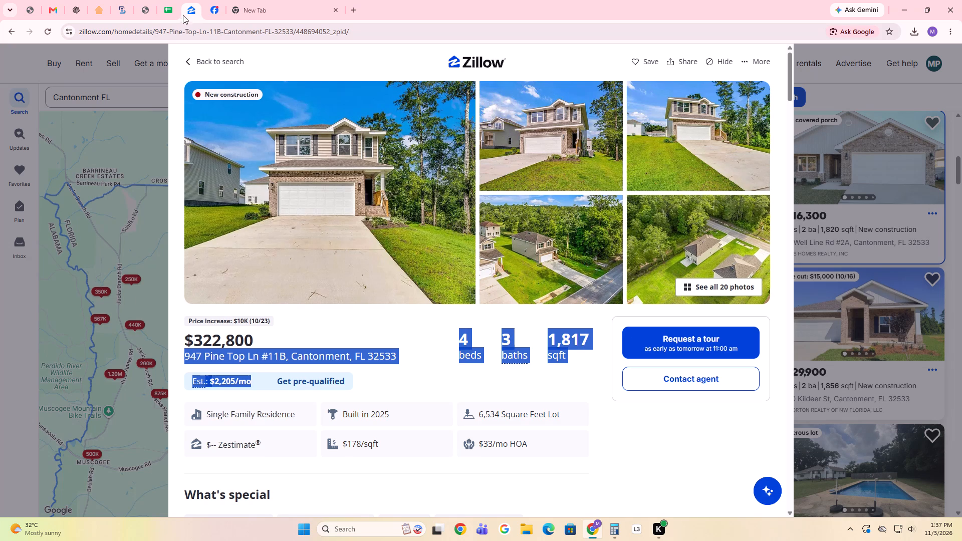
{"action": "left_click", "coordinate": [166, 7]}
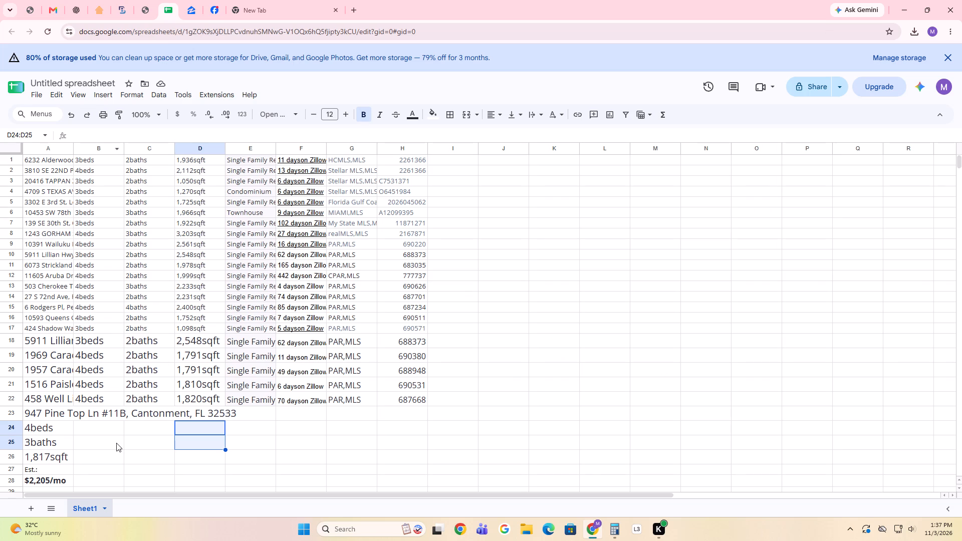
{"action": "left_click", "coordinate": [118, 440]}
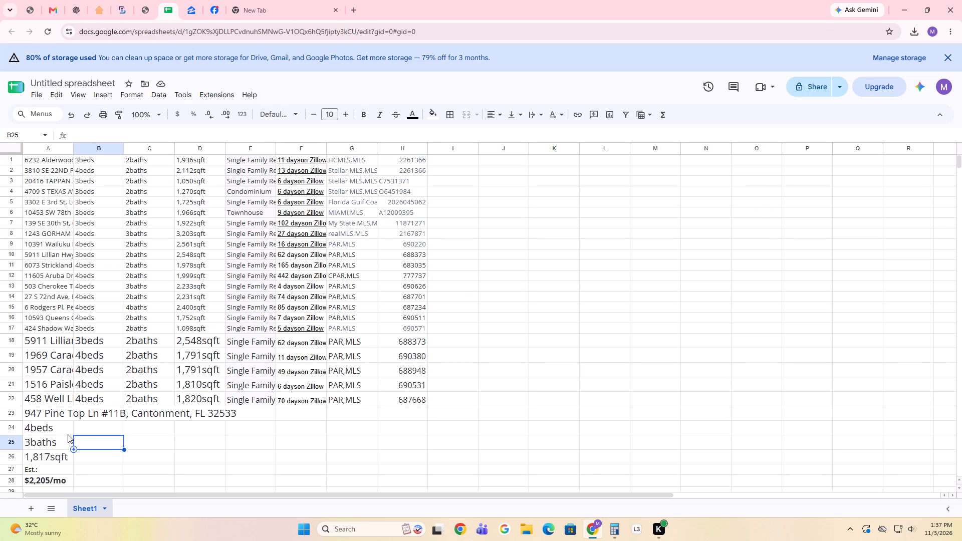
{"action": "left_click", "coordinate": [66, 431]}
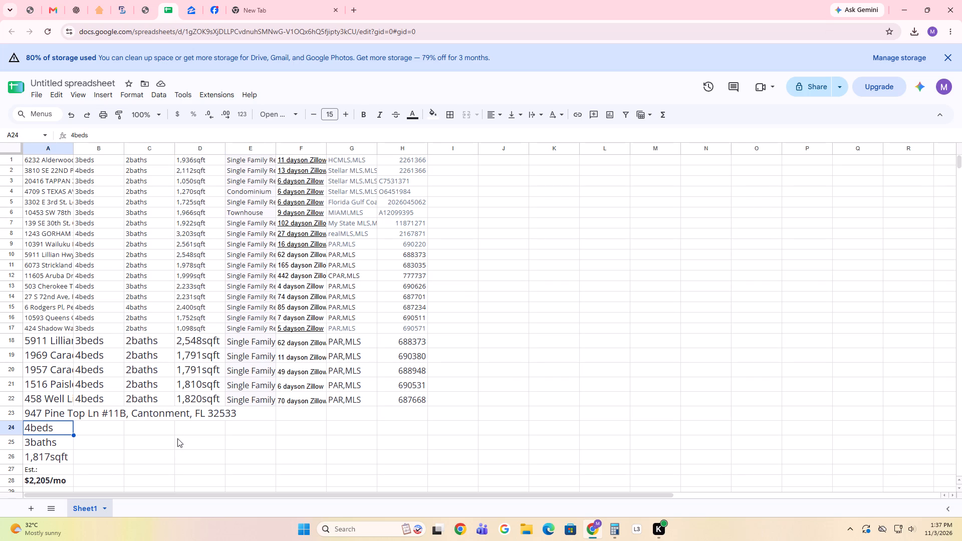
{"action": "key", "text": "ctrl+c"}
{"action": "left_click", "coordinate": [90, 411]}
{"action": "key", "text": "ctrl+v"}
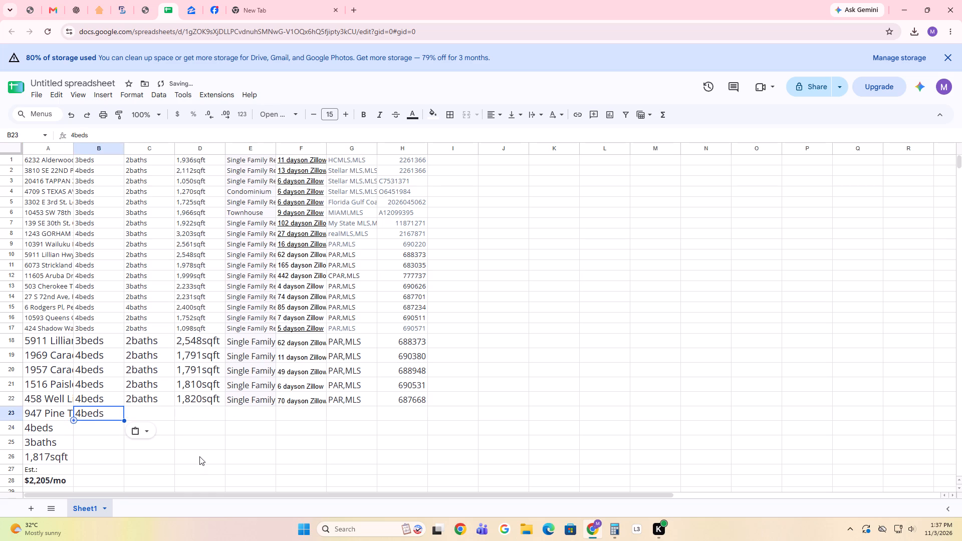
Copy "3baths" from spreadsheet cell A25 into cell C23.
{"action": "left_click", "coordinate": [199, 456]}
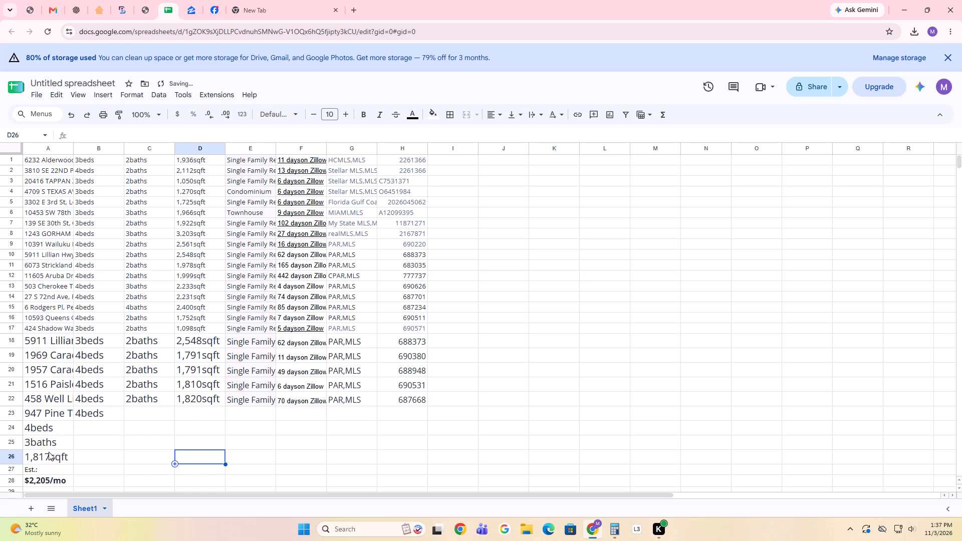
{"action": "left_click", "coordinate": [49, 445]}
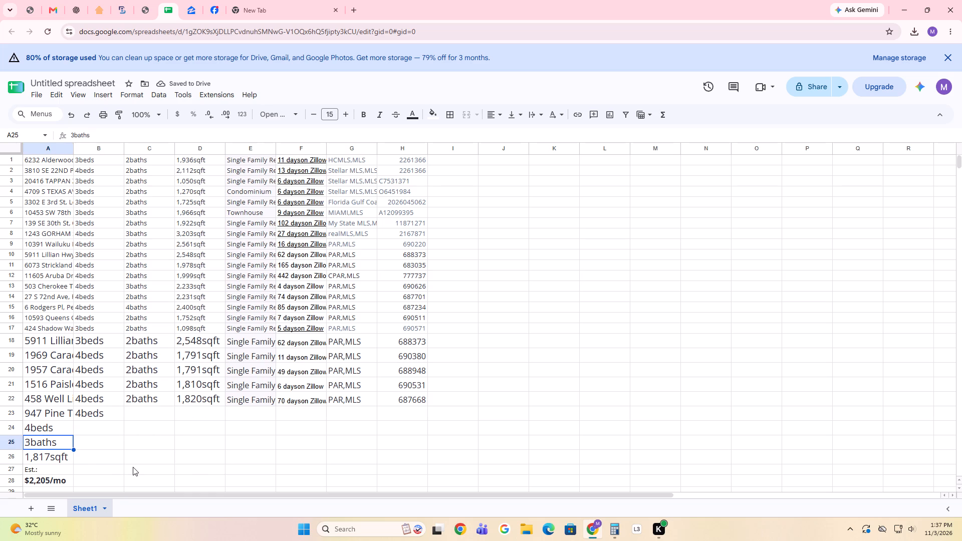
{"action": "key", "text": "ctrl+c"}
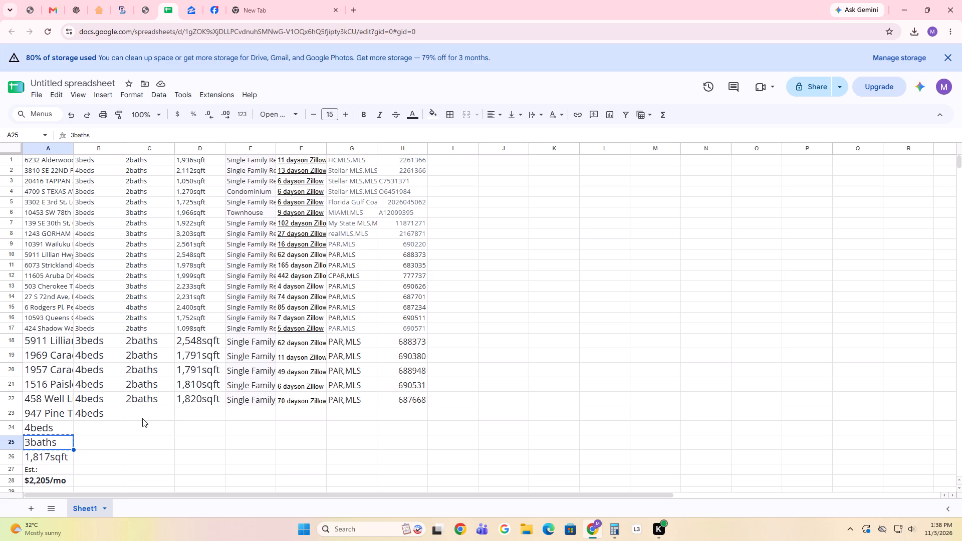
{"action": "left_click", "coordinate": [142, 417]}
{"action": "key", "text": "ctrl+v"}
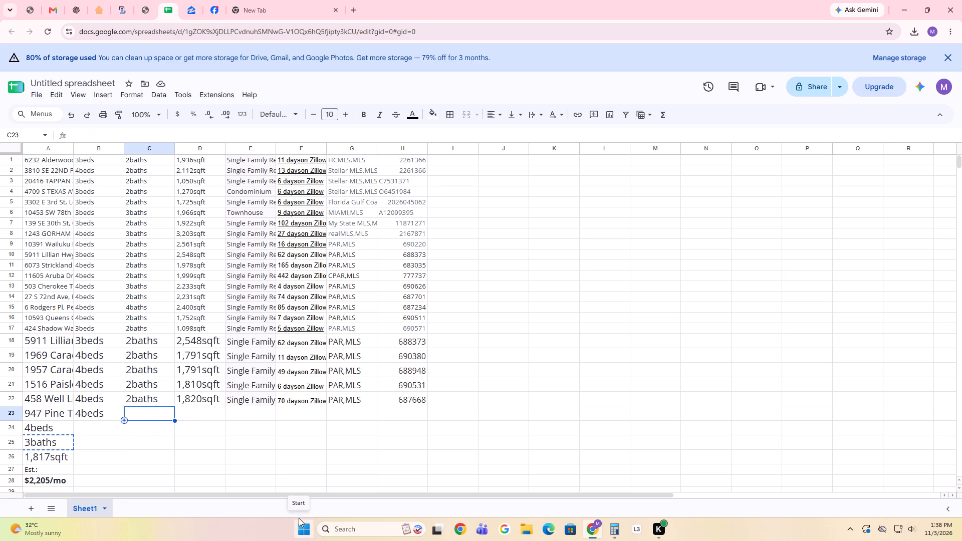
{"action": "left_click", "coordinate": [299, 518]}
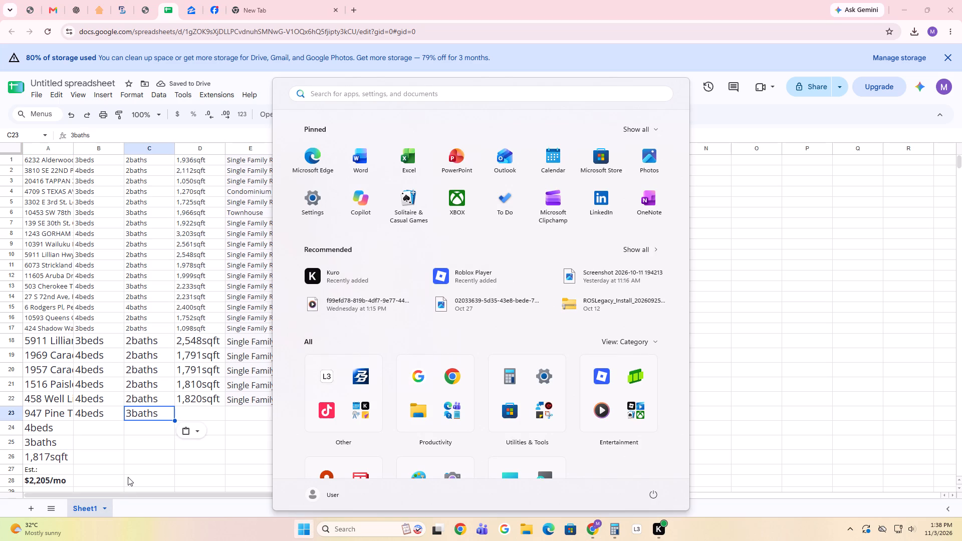
{"action": "left_click", "coordinate": [136, 464]}
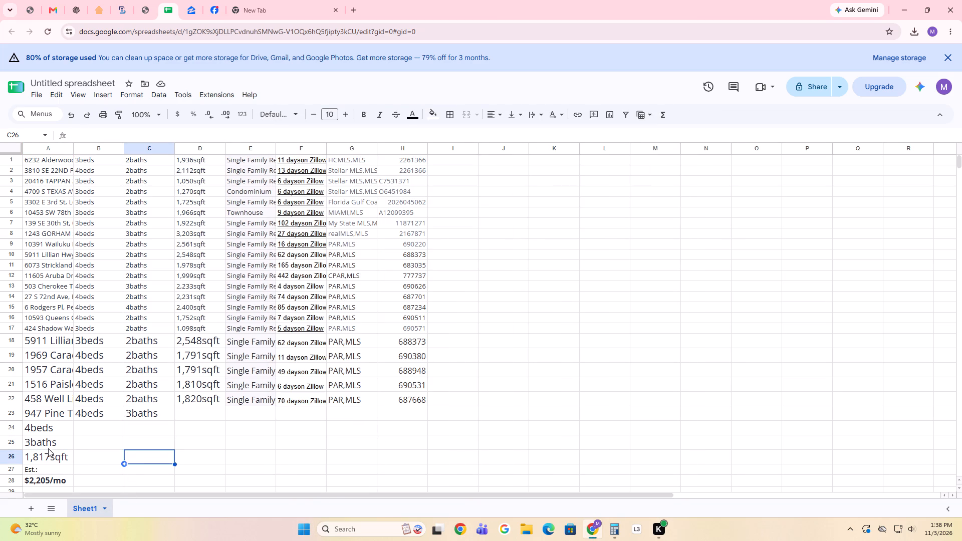
Copy "1,817sqft" from spreadsheet cell A26 into cell D23.
{"action": "left_click", "coordinate": [52, 458]}
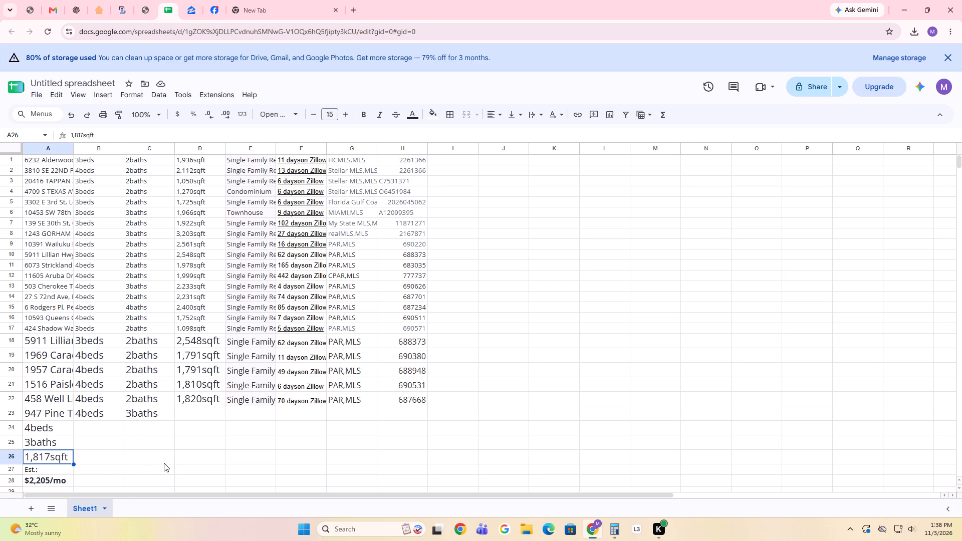
{"action": "key", "text": "ctrl+c"}
{"action": "left_click", "coordinate": [191, 414]}
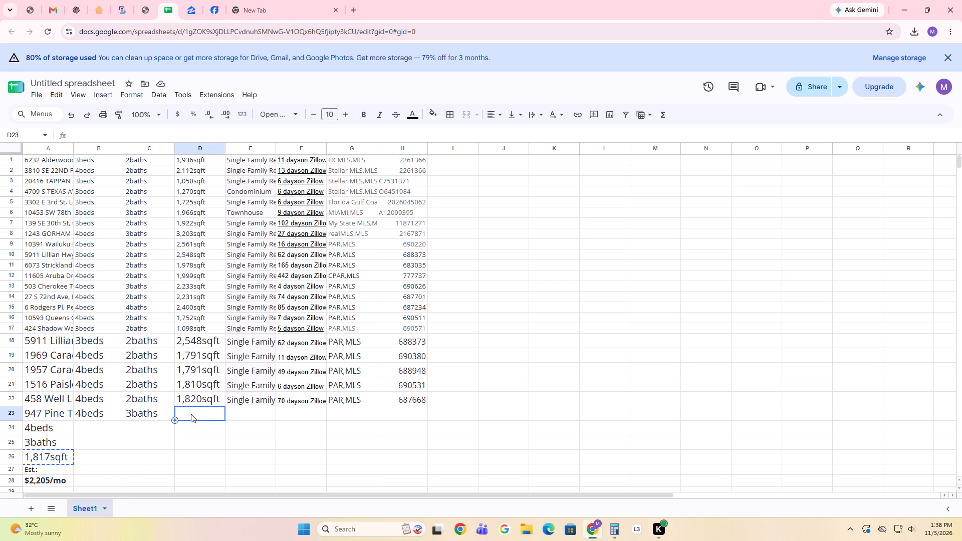
{"action": "key", "text": "ctrl+v"}
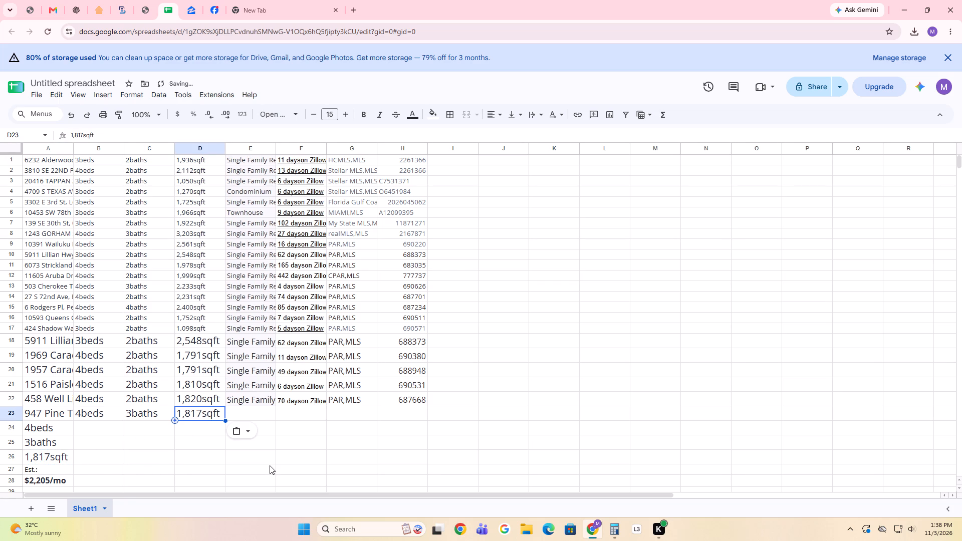
{"action": "left_click", "coordinate": [126, 456]}
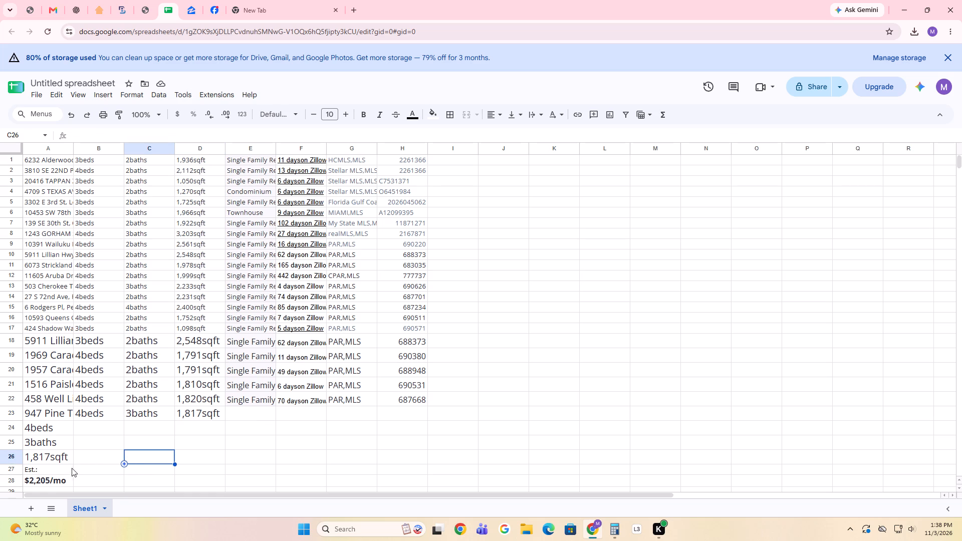
Clear the leftover "4beds" entry from cell A24.
{"action": "double_click", "coordinate": [57, 423]}
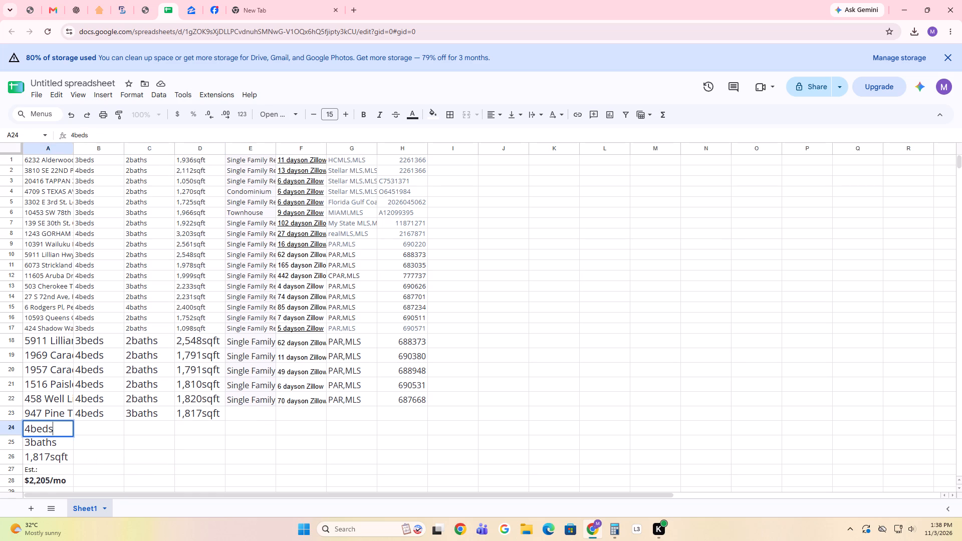
{"action": "key", "text": "BackSpace"}
{"action": "key", "text": "BackSpace"}
{"action": "key", "text": "BackSpace"}
{"action": "key", "text": "BackSpace"}
{"action": "key", "text": "BackSpace"}
{"action": "key", "text": "BackSpace"}
{"action": "key", "text": "BackSpace"}
{"action": "key", "text": "BackSpace"}
{"action": "key", "text": "BackSpace"}
{"action": "key", "text": "BackSpace"}
{"action": "key", "text": "BackSpace"}
Clear the leftover "3baths" entry from cell A25.
{"action": "double_click", "coordinate": [56, 443]}
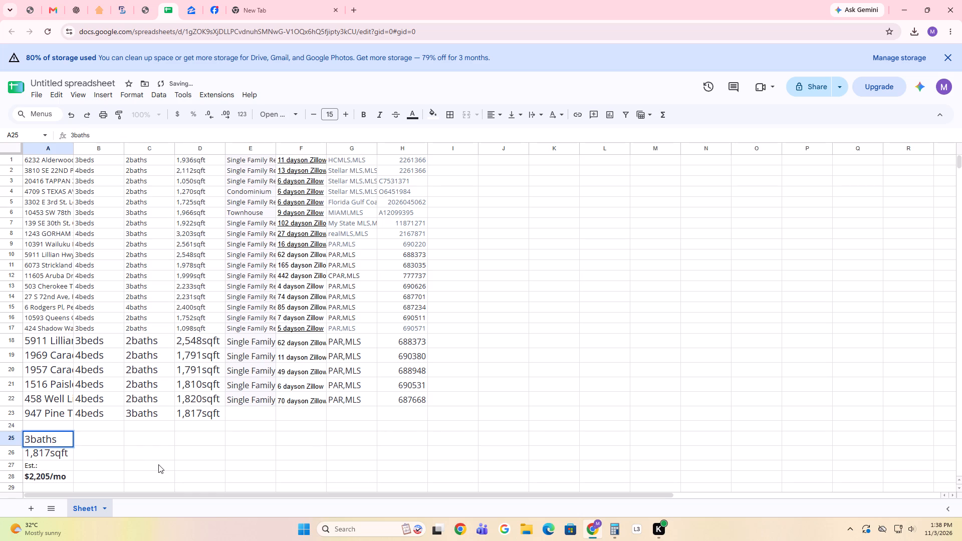
{"action": "key", "text": "BackSpace"}
{"action": "key", "text": "BackSpace"}
{"action": "key", "text": "BackSpace"}
{"action": "key", "text": "BackSpace"}
{"action": "key", "text": "BackSpace"}
{"action": "key", "text": "BackSpace"}
{"action": "key", "text": "BackSpace"}
{"action": "key", "text": "BackSpace"}
{"action": "key", "text": "BackSpace"}
{"action": "key", "text": "BackSpace"}
{"action": "key", "text": "BackSpace"}
{"action": "key", "text": "BackSpace"}
{"action": "key", "text": "BackSpace"}
{"action": "key", "text": "BackSpace"}
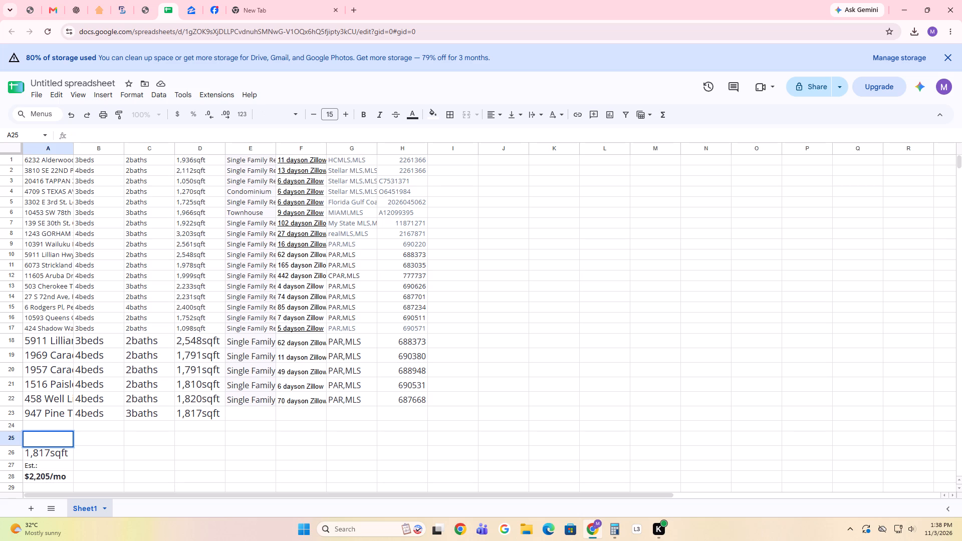
Clear the leftover "1,817sqft" entry from cell A26.
{"action": "double_click", "coordinate": [62, 456]}
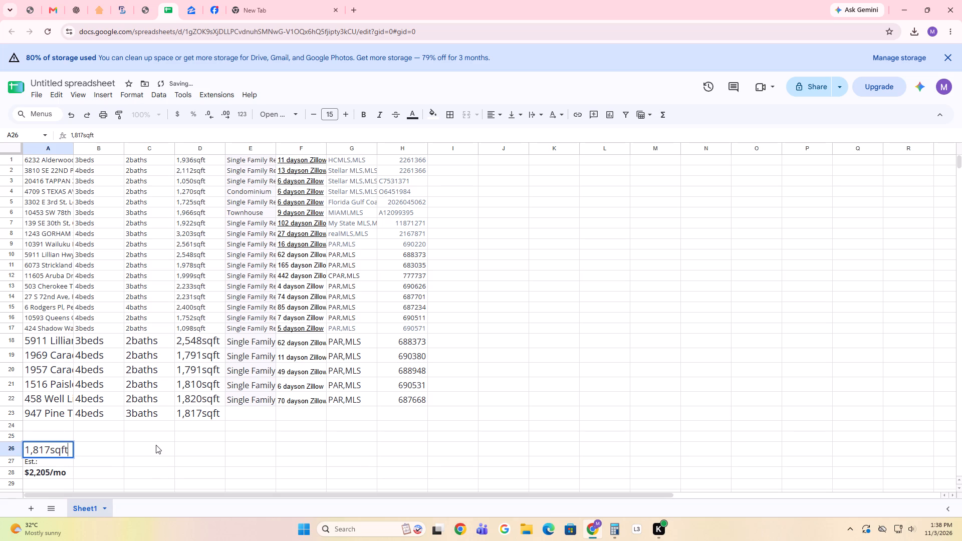
{"action": "key", "text": "BackSpace"}
{"action": "key", "text": "BackSpace"}
{"action": "key", "text": "BackSpace"}
{"action": "key", "text": "BackSpace"}
{"action": "key", "text": "BackSpace"}
{"action": "key", "text": "BackSpace"}
{"action": "key", "text": "BackSpace"}
{"action": "key", "text": "BackSpace"}
{"action": "key", "text": "BackSpace"}
{"action": "key", "text": "BackSpace"}
{"action": "key", "text": "BackSpace"}
{"action": "key", "text": "BackSpace"}
{"action": "key", "text": "BackSpace"}
{"action": "key", "text": "BackSpace"}
{"action": "key", "text": "BackSpace"}
{"action": "key", "text": "BackSpace"}
{"action": "key", "text": "BackSpace"}
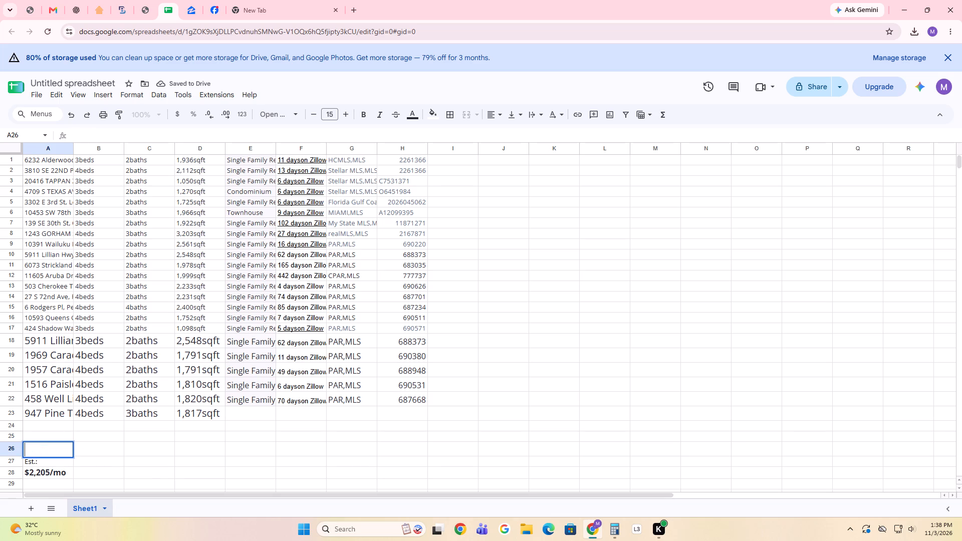
{"action": "left_click", "coordinate": [121, 435]}
Clear the leftover "Est.:" label from cell A27.
{"action": "double_click", "coordinate": [60, 461]}
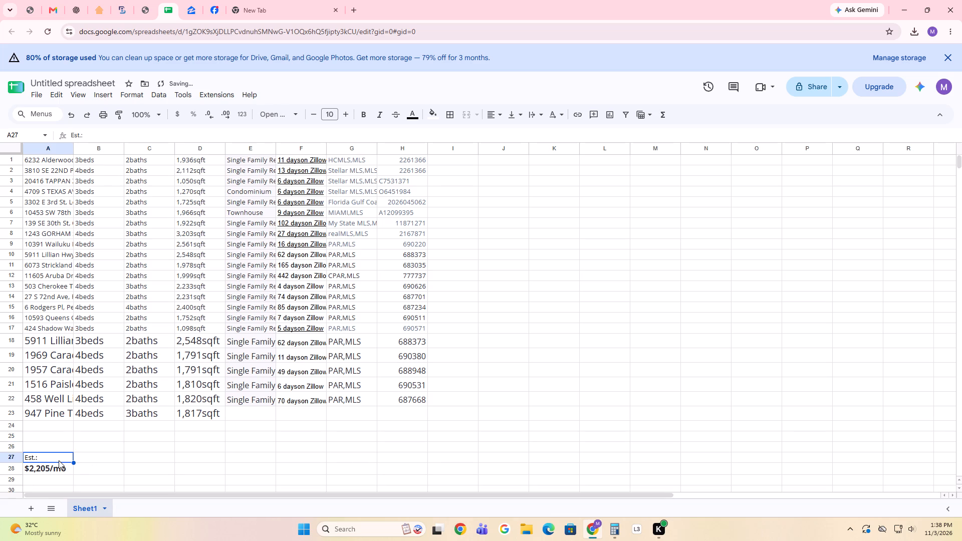
{"action": "key", "text": "BackSpace"}
{"action": "key", "text": "BackSpace"}
{"action": "key", "text": "BackSpace"}
{"action": "key", "text": "BackSpace"}
{"action": "key", "text": "BackSpace"}
{"action": "key", "text": "BackSpace"}
{"action": "key", "text": "BackSpace"}
{"action": "key", "text": "BackSpace"}
{"action": "key", "text": "BackSpace"}
{"action": "key", "text": "BackSpace"}
{"action": "key", "text": "BackSpace"}
{"action": "key", "text": "BackSpace"}
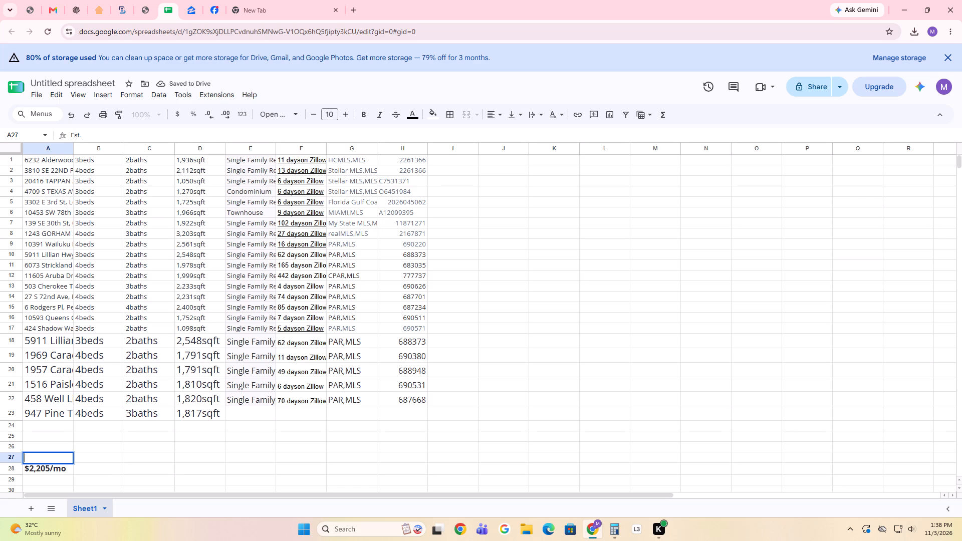
Clear the leftover monthly estimate from cell A28.
{"action": "double_click", "coordinate": [67, 468]}
{"action": "key", "text": "BackSpace"}
{"action": "key", "text": "BackSpace"}
{"action": "key", "text": "BackSpace"}
{"action": "key", "text": "BackSpace"}
{"action": "key", "text": "BackSpace"}
{"action": "key", "text": "BackSpace"}
{"action": "key", "text": "BackSpace"}
{"action": "key", "text": "BackSpace"}
{"action": "key", "text": "BackSpace"}
{"action": "key", "text": "BackSpace"}
{"action": "key", "text": "BackSpace"}
{"action": "key", "text": "BackSpace"}
{"action": "key", "text": "BackSpace"}
{"action": "key", "text": "BackSpace"}
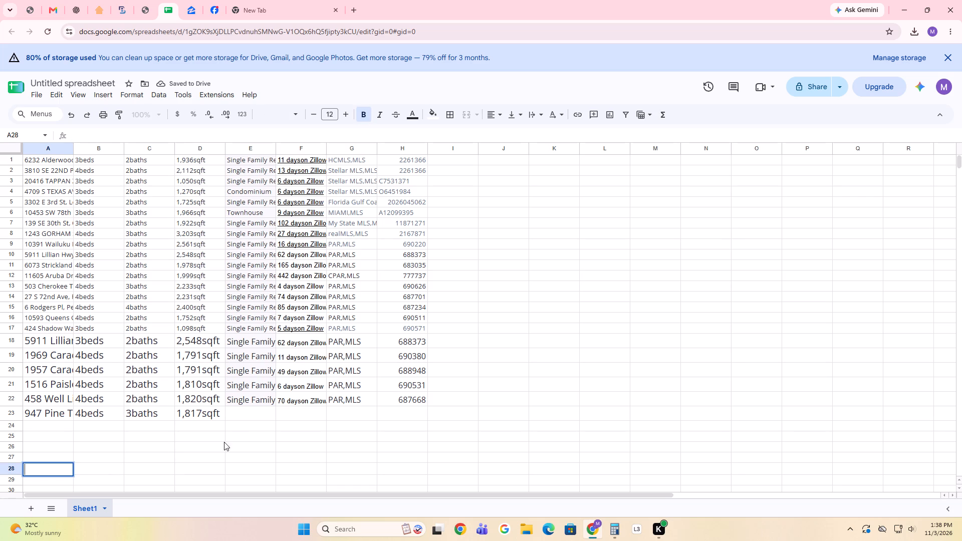
{"action": "left_click", "coordinate": [256, 427]}
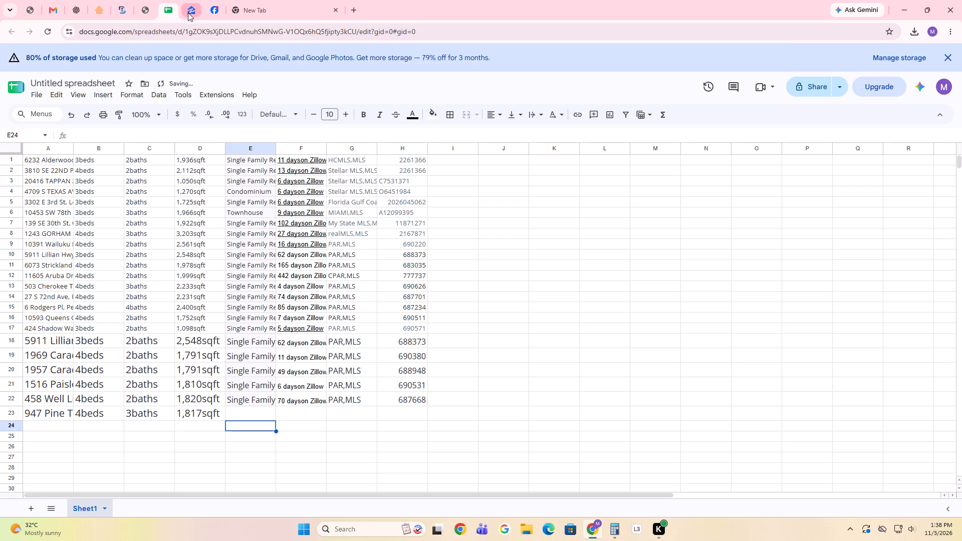
{"action": "left_click", "coordinate": [188, 12]}
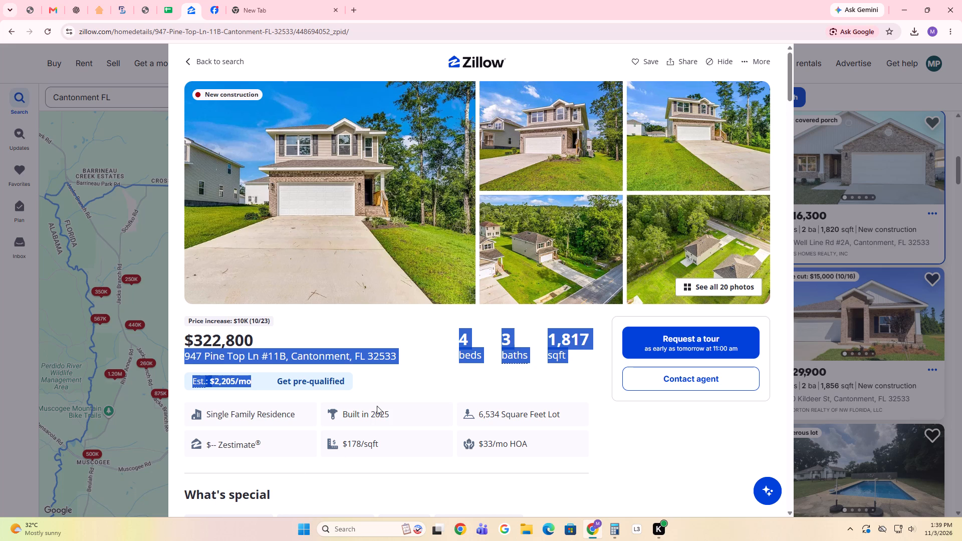
{"action": "left_click_drag", "start_coordinate": [377, 405], "coordinate": [406, 397]}
{"action": "left_click_drag", "start_coordinate": [424, 390], "coordinate": [430, 390]}
{"action": "left_click", "coordinate": [430, 390]}
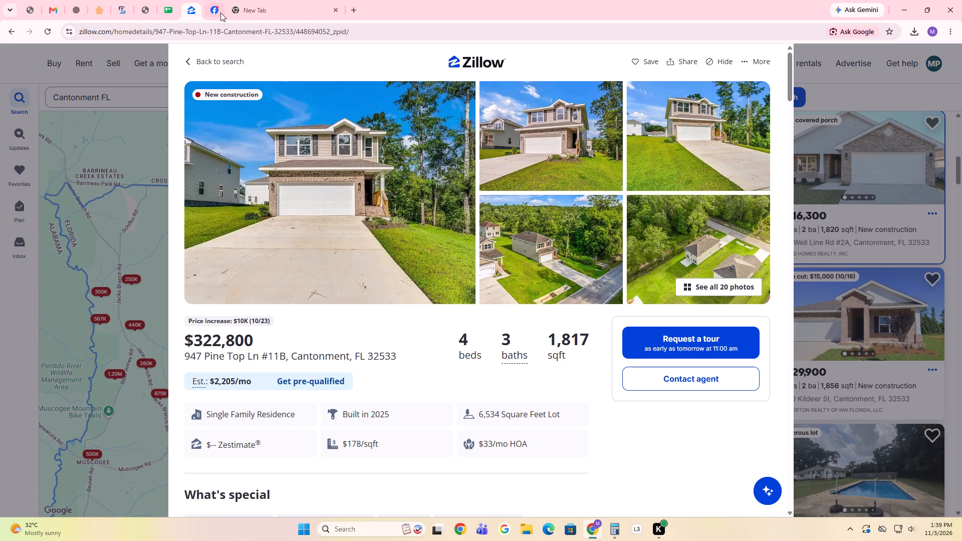
{"action": "left_click", "coordinate": [168, 5]}
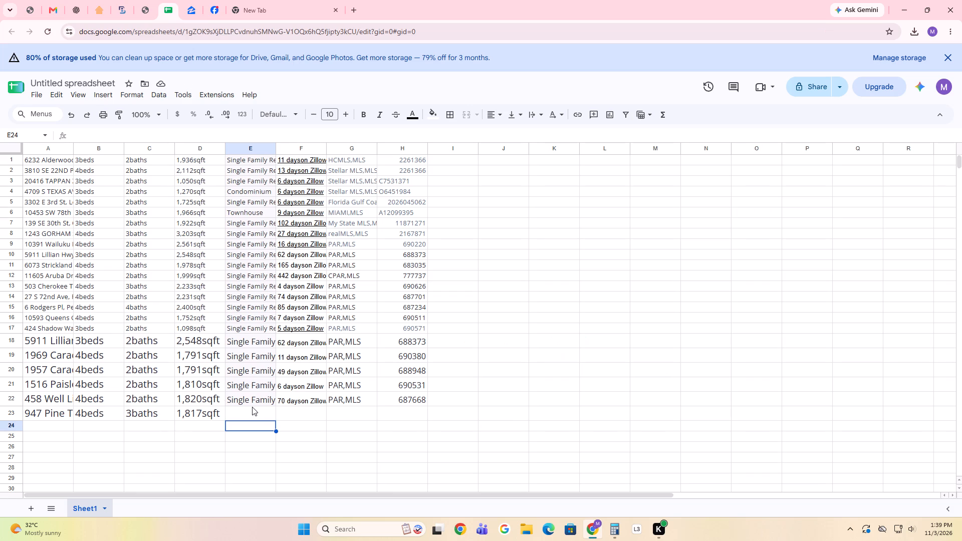
{"action": "left_click", "coordinate": [245, 401]}
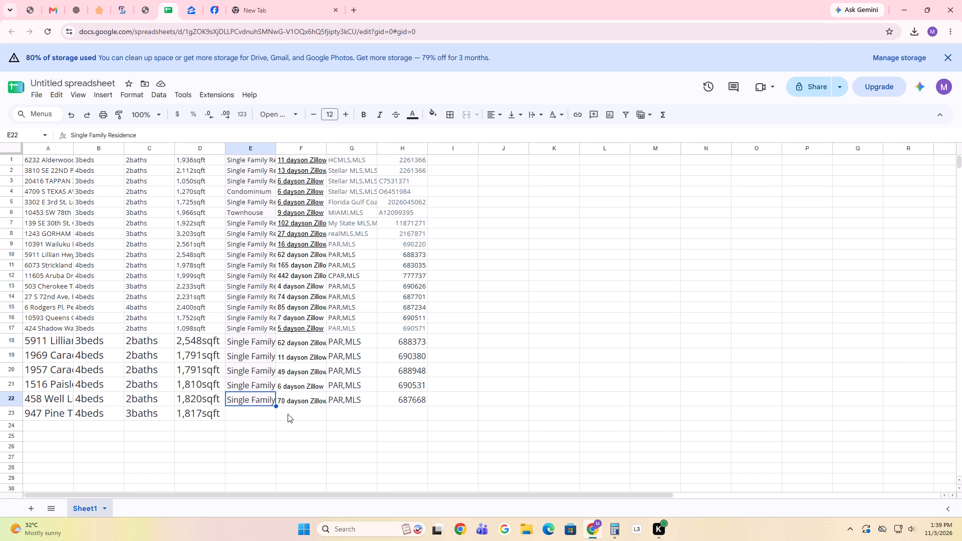
{"action": "key", "text": "ctrl+c"}
{"action": "left_click", "coordinate": [241, 414]}
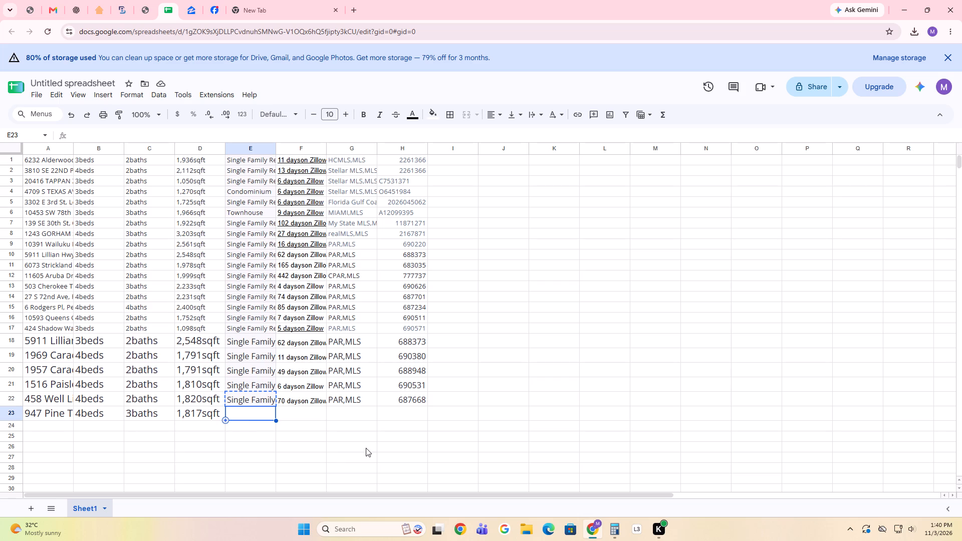
{"action": "key", "text": "ctrl+v"}
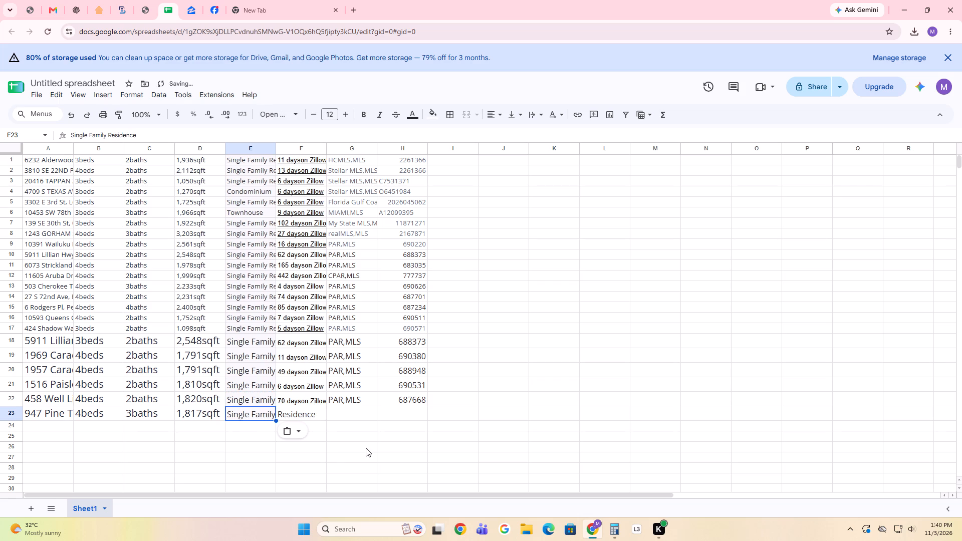
{"action": "left_click", "coordinate": [366, 448]}
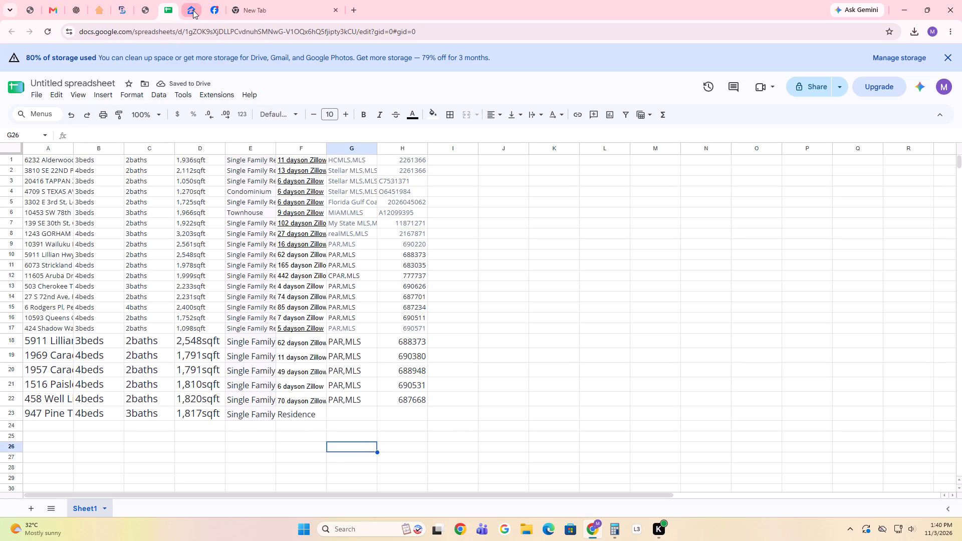
{"action": "left_click", "coordinate": [193, 10]}
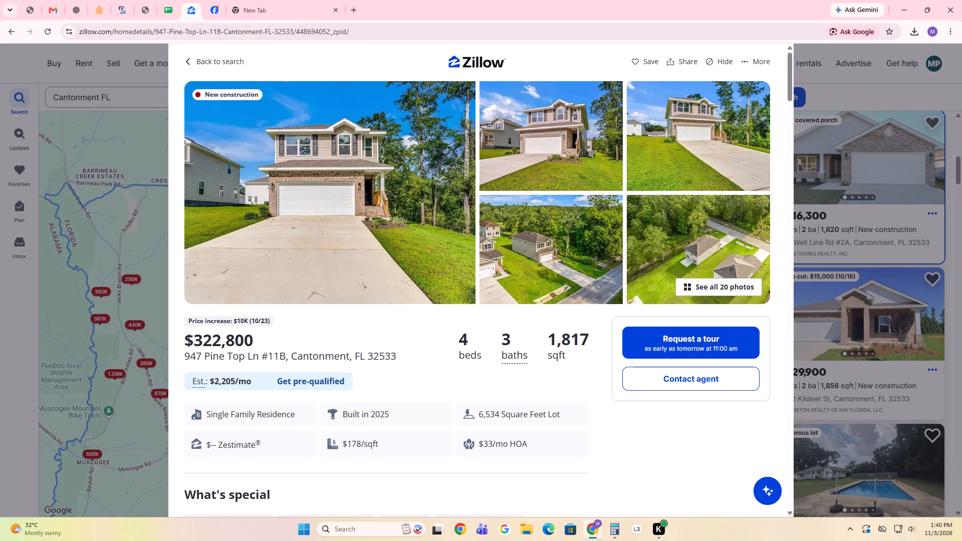
{"action": "left_click", "coordinate": [441, 402]}
{"action": "scroll", "coordinate": [441, 402], "scroll_direction": "down", "scroll_amount": 2}
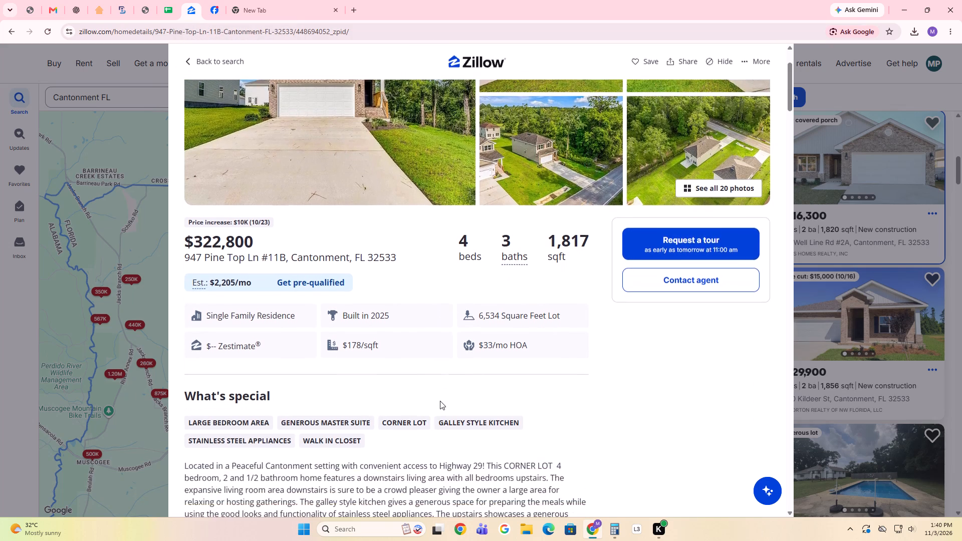
{"action": "scroll", "coordinate": [439, 402], "scroll_direction": "down", "scroll_amount": 3}
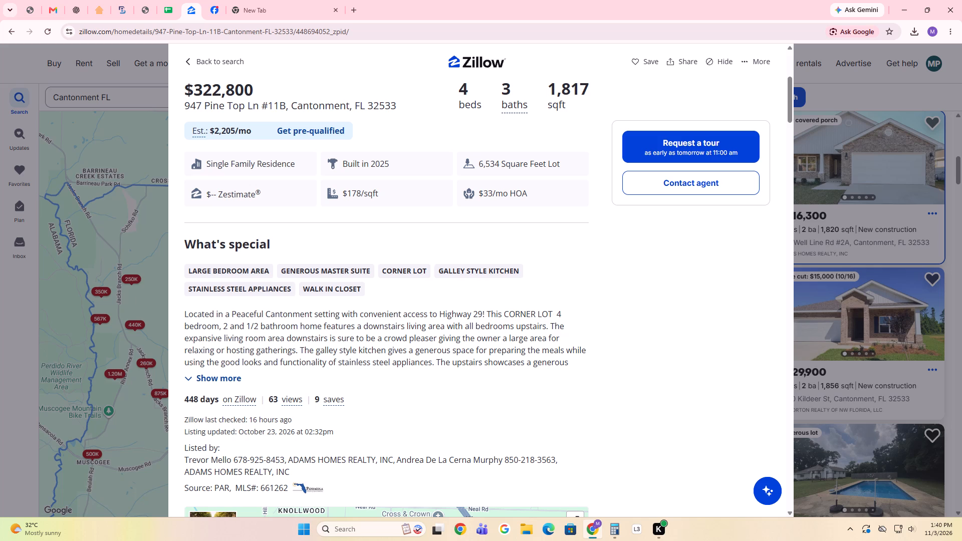
{"action": "left_click_drag", "start_coordinate": [183, 399], "coordinate": [259, 395]}
{"action": "key", "text": "ctrl+c"}
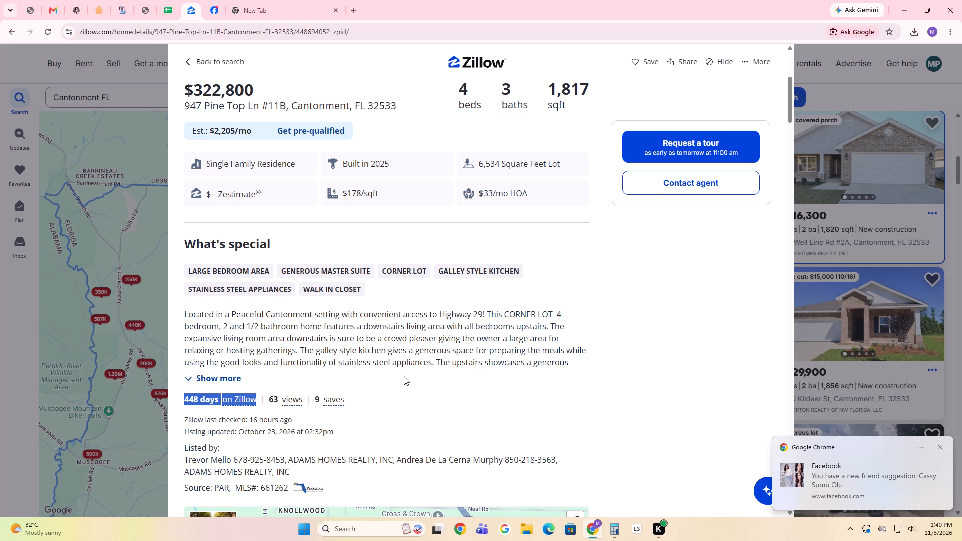
{"action": "left_click", "coordinate": [165, 10]}
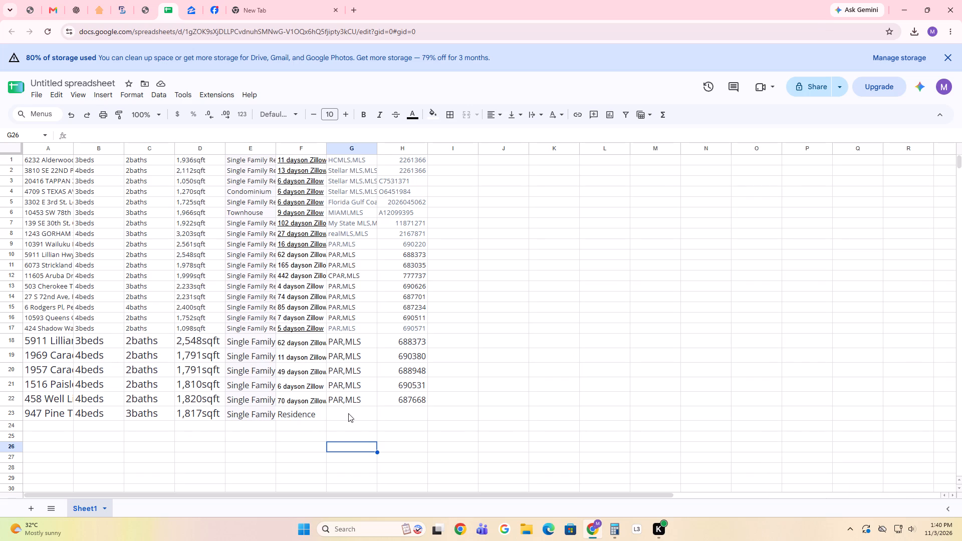
{"action": "left_click", "coordinate": [294, 413]}
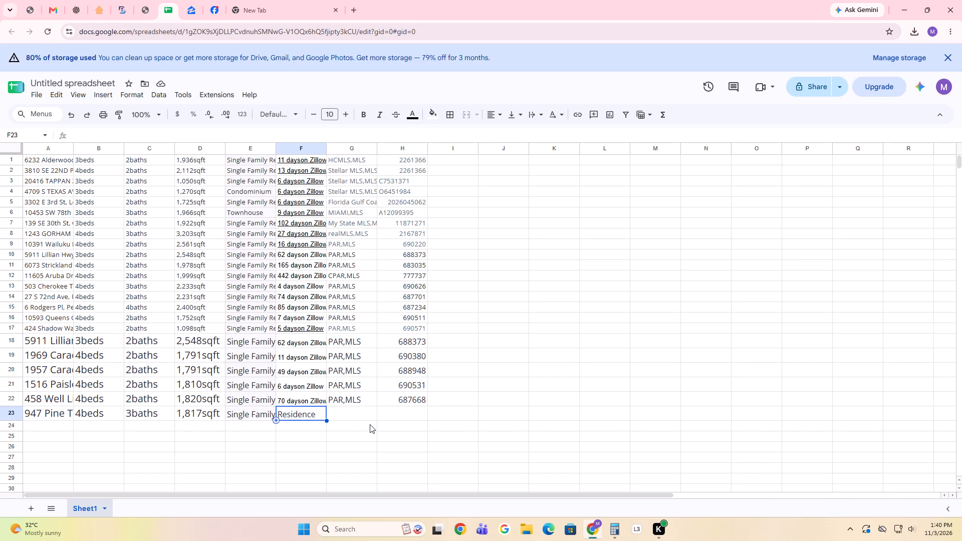
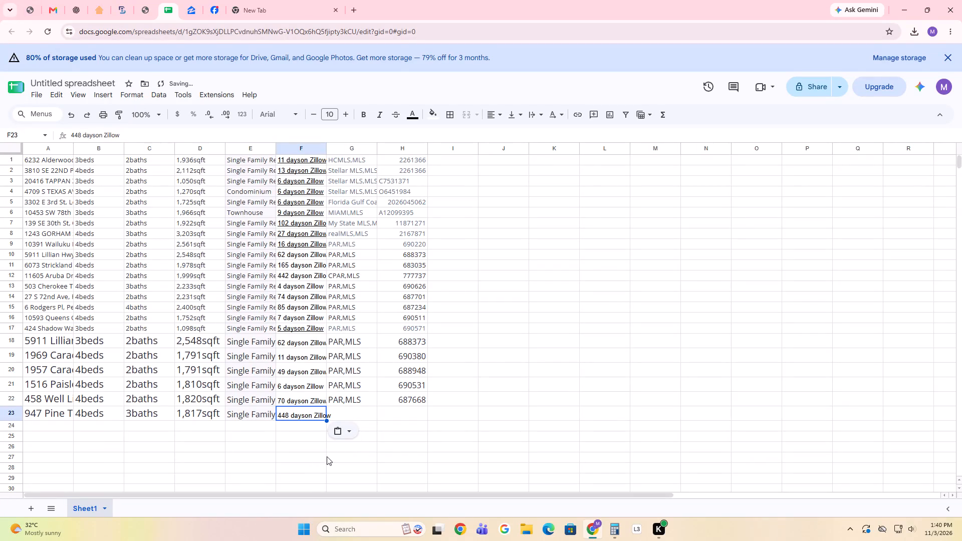
{"action": "left_click", "coordinate": [327, 456]}
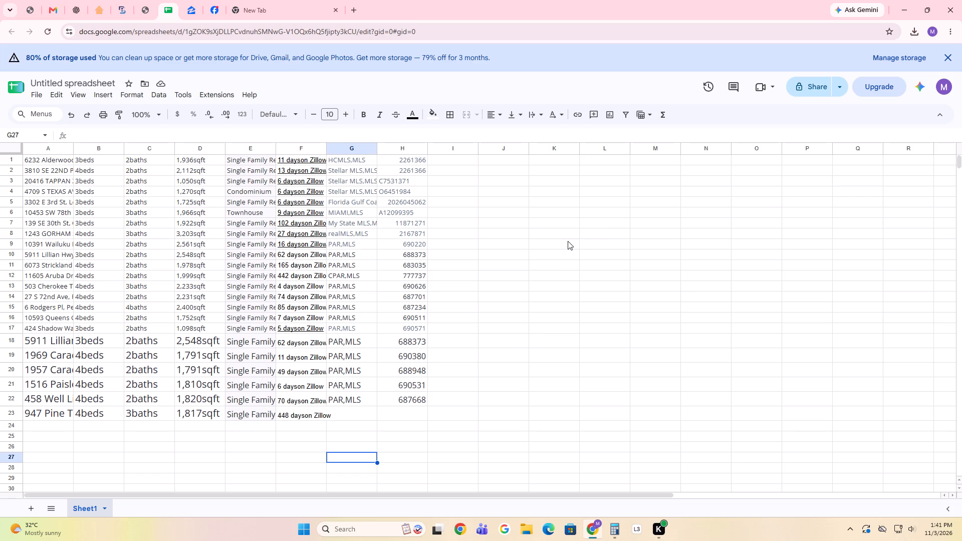
{"action": "left_click", "coordinate": [192, 9]}
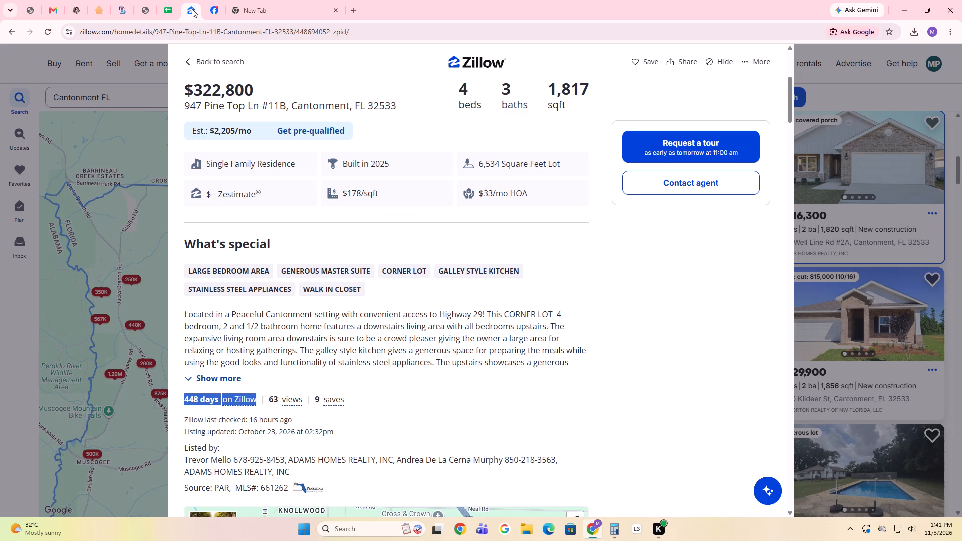
{"action": "left_click", "coordinate": [472, 407]}
{"action": "scroll", "coordinate": [472, 407], "scroll_direction": "down", "scroll_amount": 1}
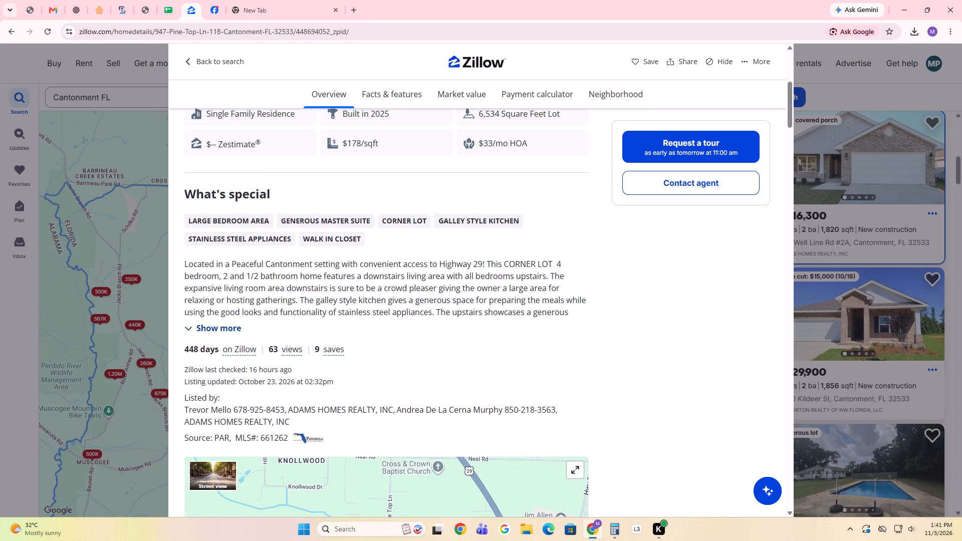
{"action": "left_click_drag", "start_coordinate": [214, 436], "coordinate": [252, 439]}
{"action": "key", "text": "ctrl+c"}
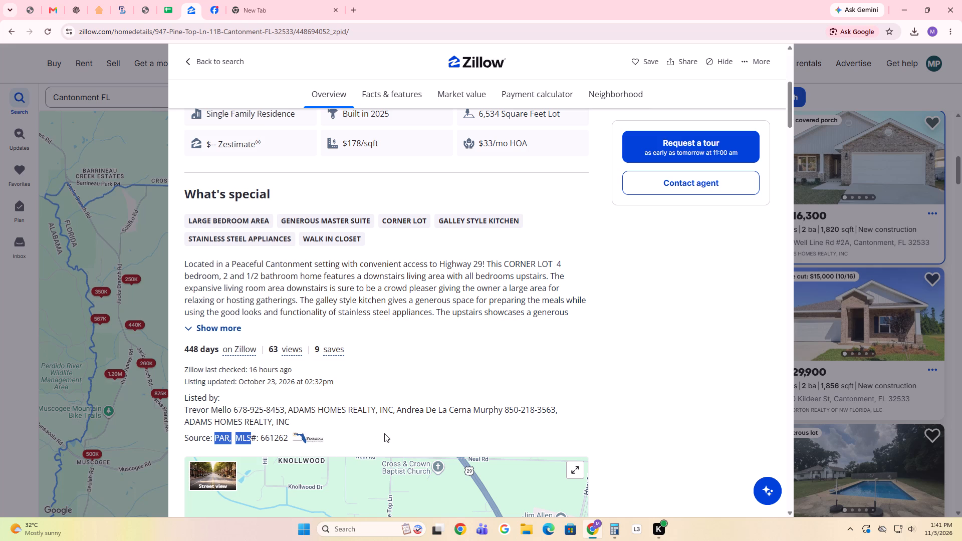
{"action": "left_click", "coordinate": [171, 7]}
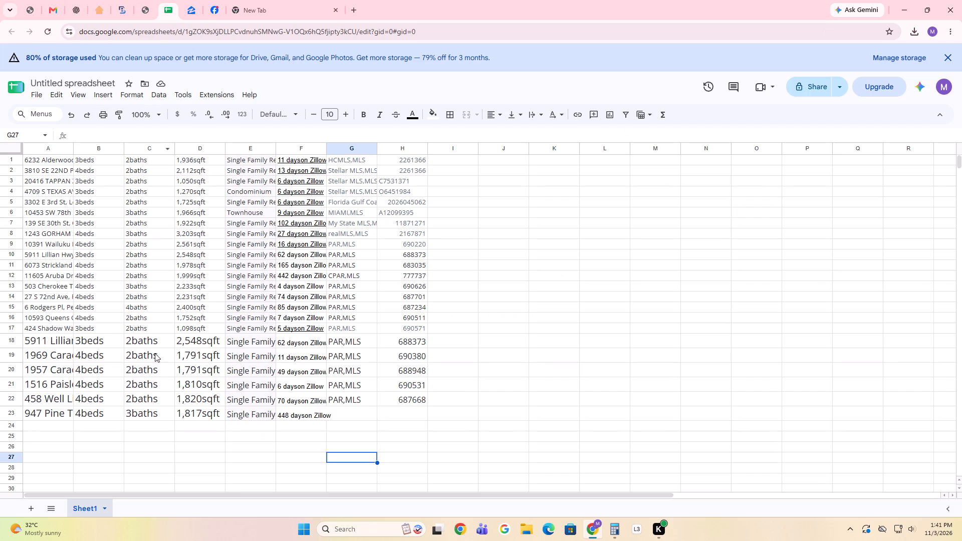
{"action": "left_click", "coordinate": [352, 418]}
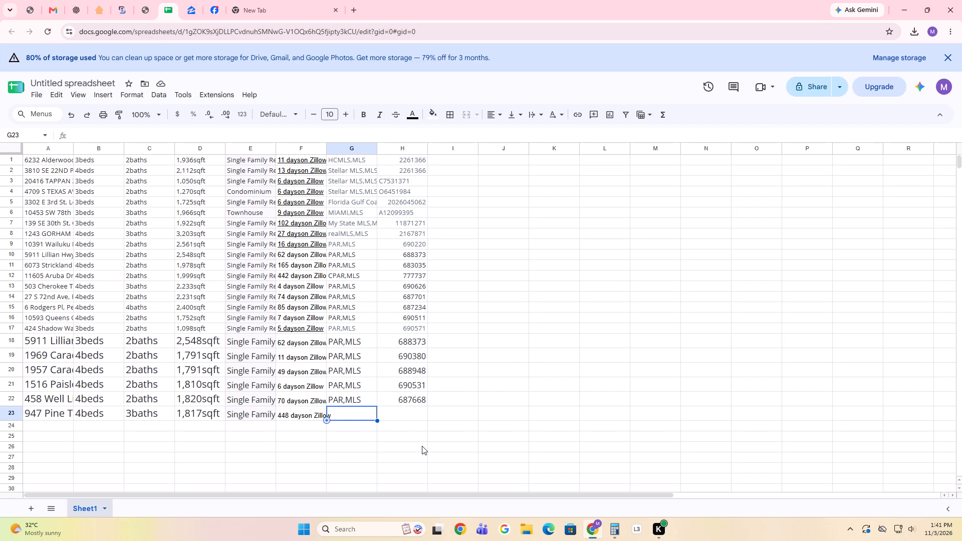
{"action": "key", "text": "ctrl+v"}
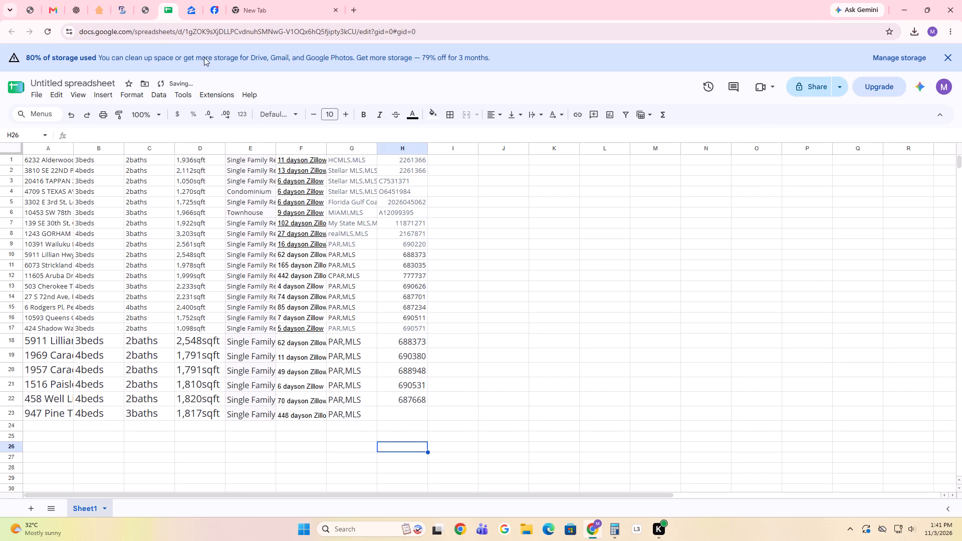
{"action": "left_click_drag", "start_coordinate": [193, 6], "coordinate": [199, 6]}
{"action": "left_click", "coordinate": [434, 362]}
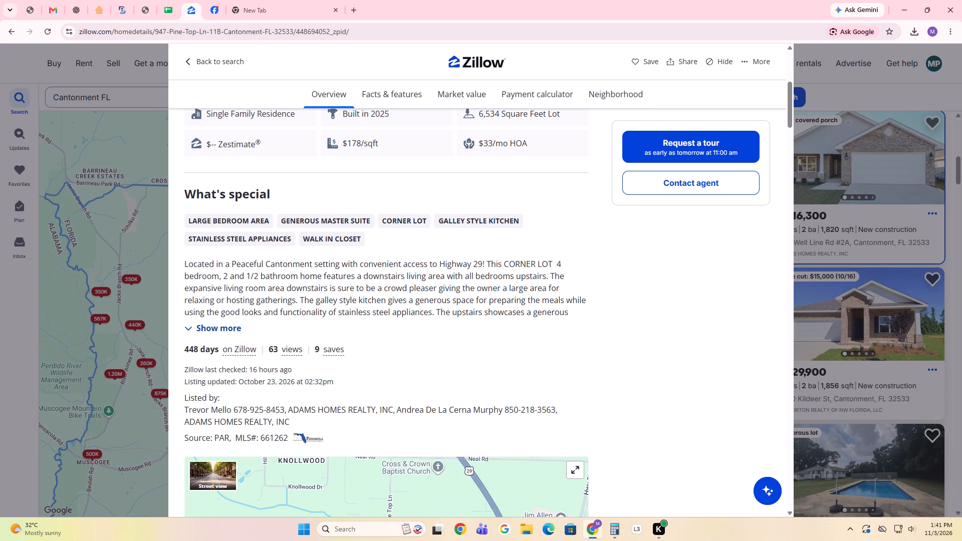
{"action": "left_click_drag", "start_coordinate": [260, 437], "coordinate": [297, 439]}
{"action": "key", "text": "ctrl+c"}
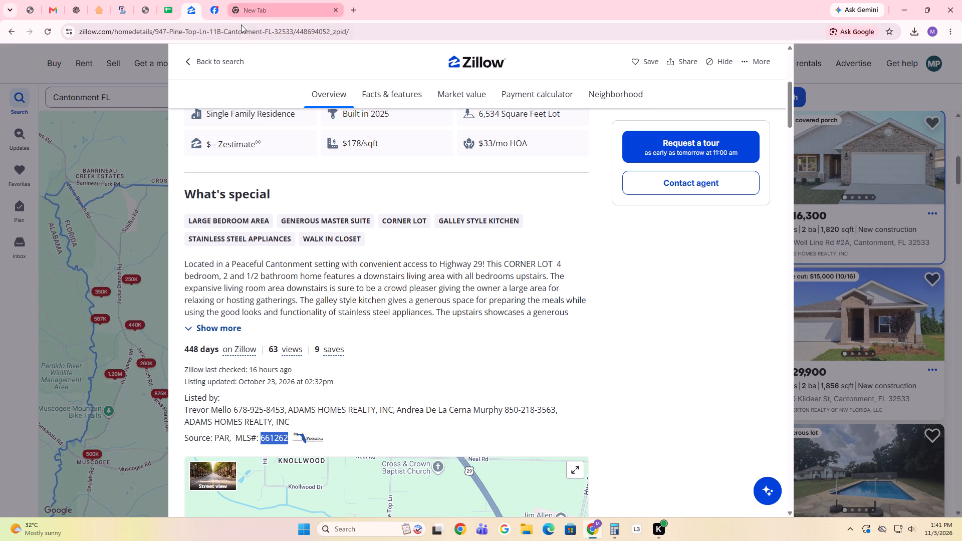
{"action": "left_click", "coordinate": [164, 15]}
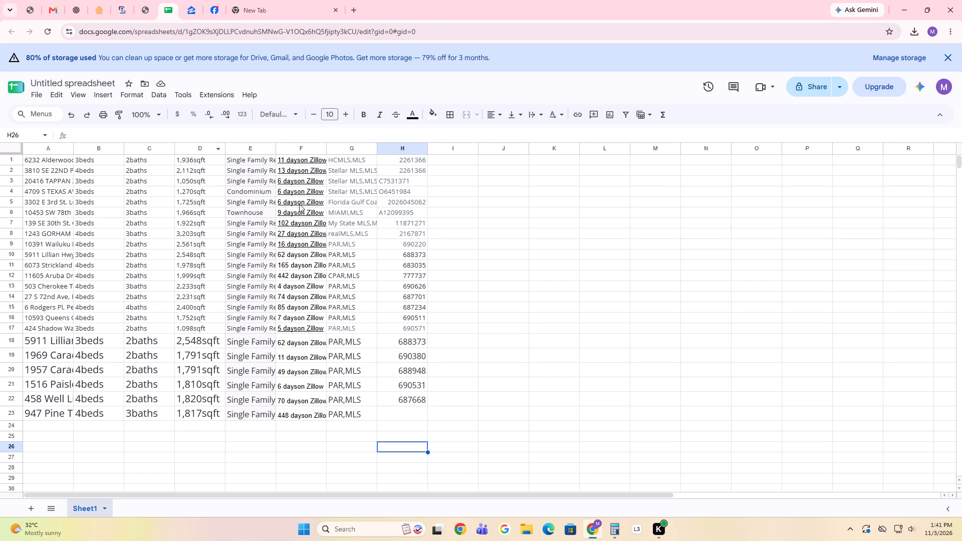
{"action": "left_click", "coordinate": [401, 413]}
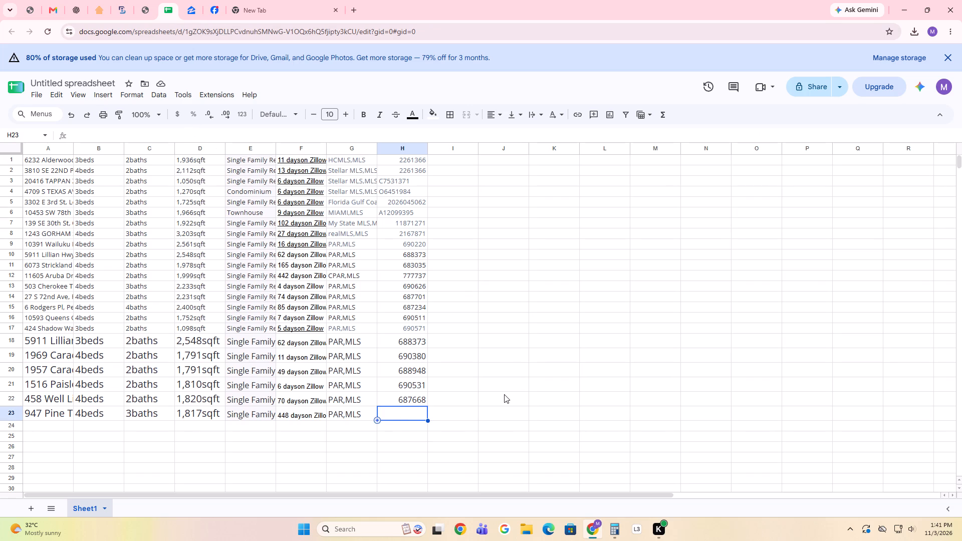
{"action": "key", "text": "ctrl+v"}
{"action": "left_click", "coordinate": [504, 394]}
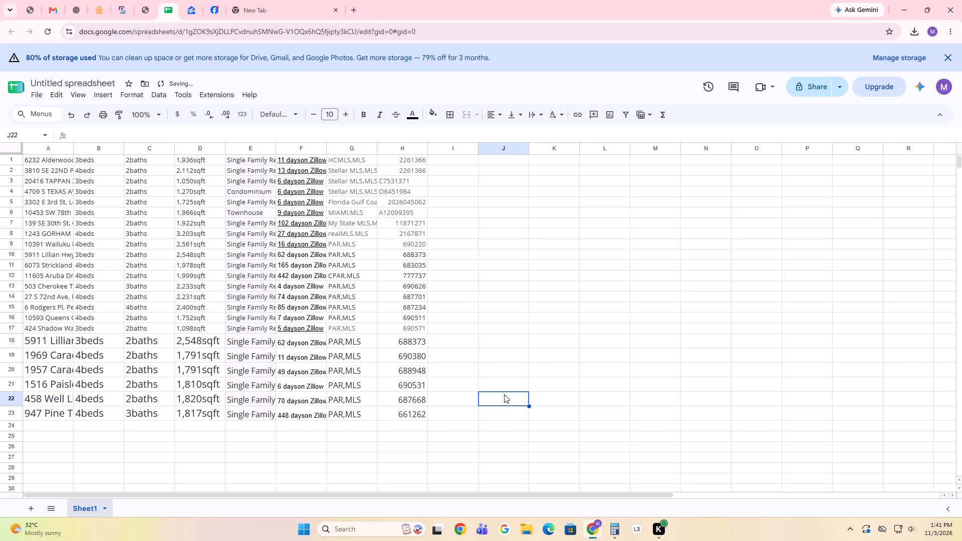
{"action": "scroll", "coordinate": [509, 385], "scroll_direction": "down", "scroll_amount": 3}
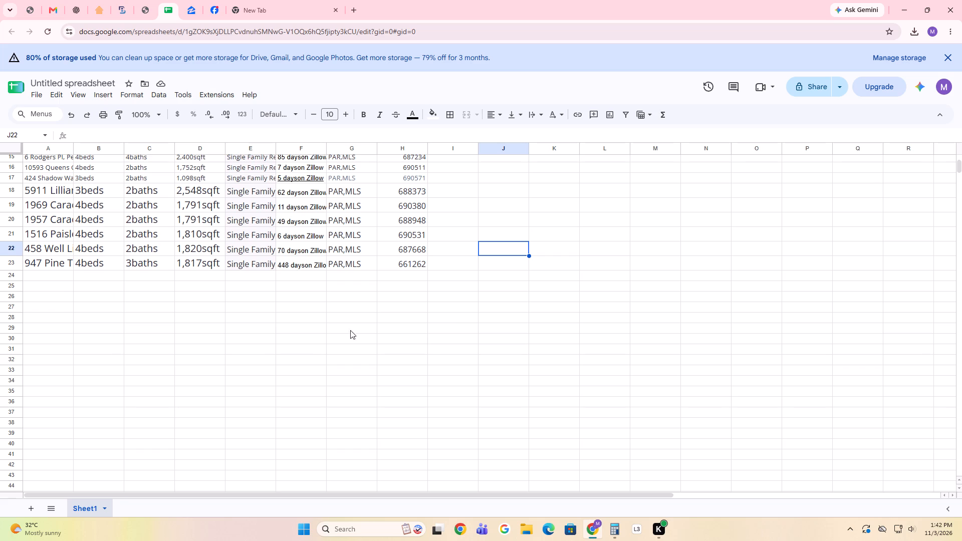
{"action": "left_click", "coordinate": [194, 7]}
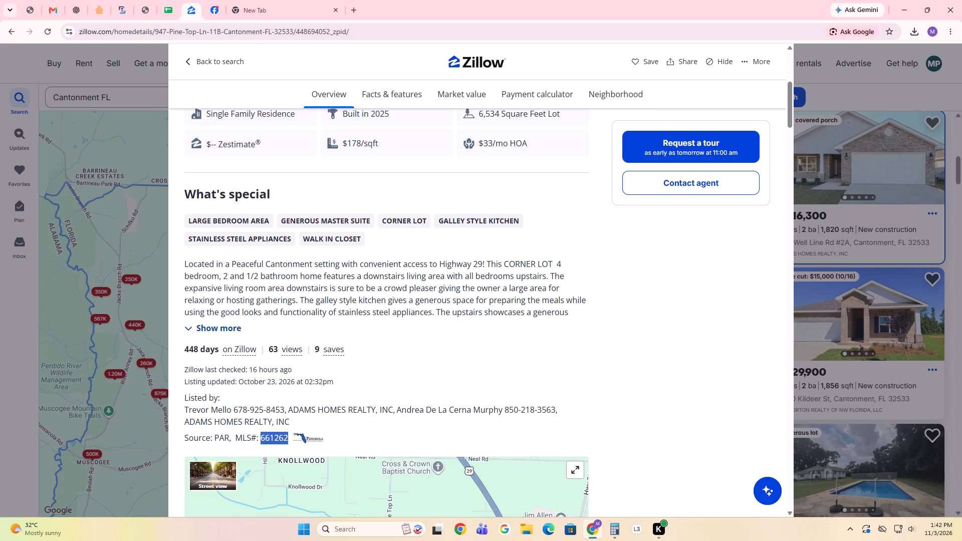
{"action": "scroll", "coordinate": [283, 204], "scroll_direction": "up", "scroll_amount": 7}
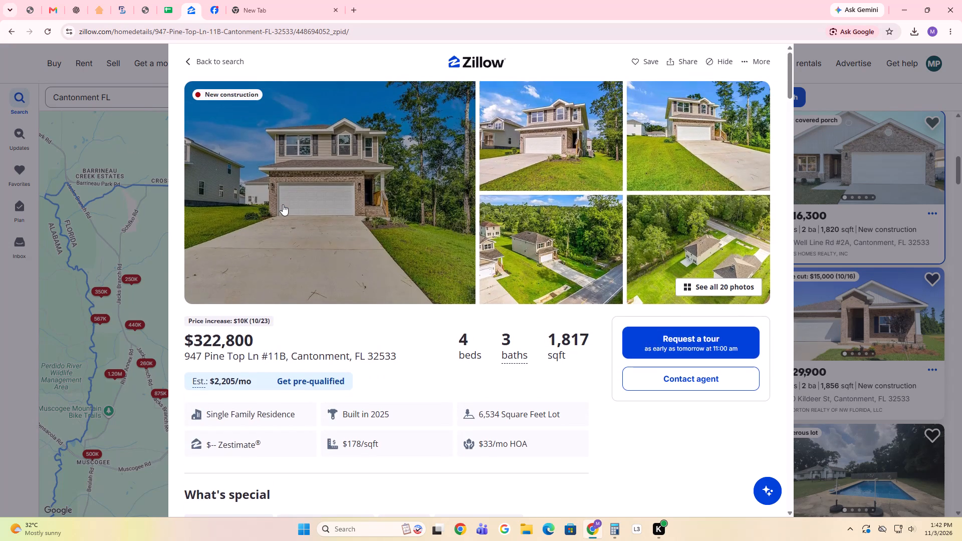
{"action": "scroll", "coordinate": [283, 204], "scroll_direction": "up", "scroll_amount": 2}
{"action": "left_click", "coordinate": [185, 61]}
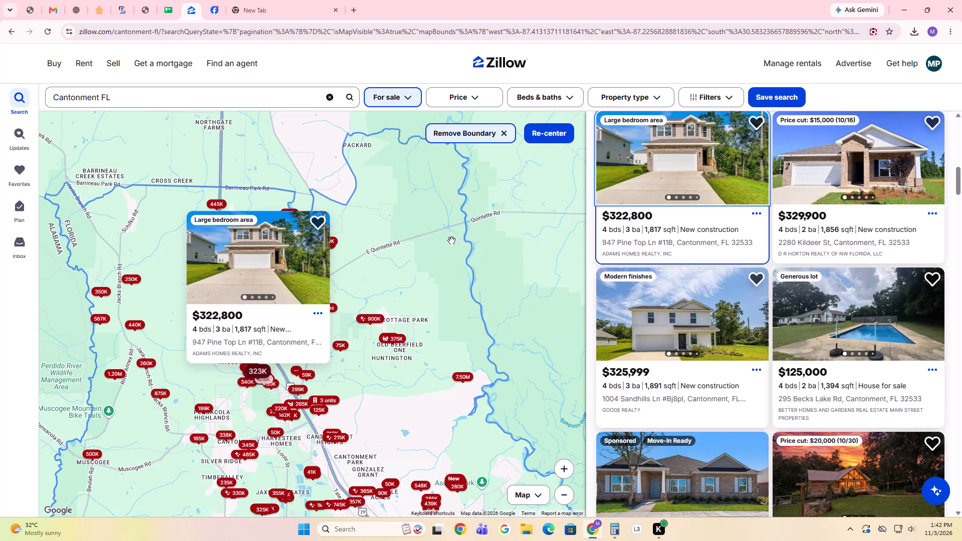
{"action": "left_click", "coordinate": [175, 12]}
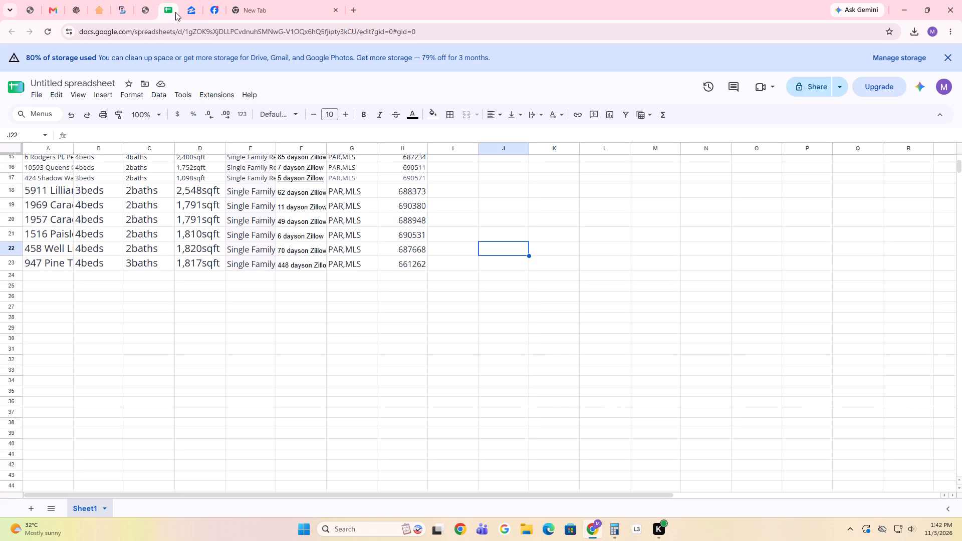
{"action": "left_click", "coordinate": [189, 12]}
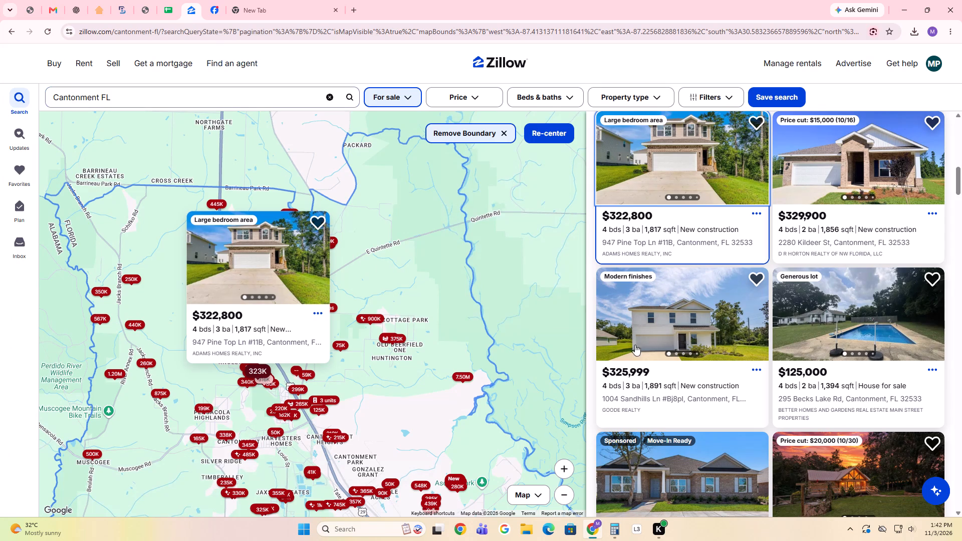
{"action": "left_click", "coordinate": [842, 175]}
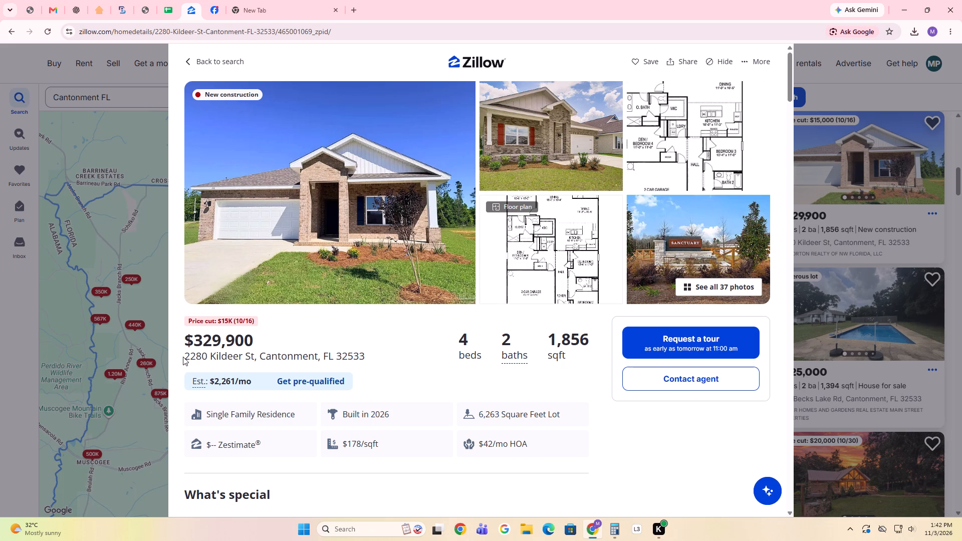
{"action": "left_click_drag", "start_coordinate": [183, 357], "coordinate": [377, 347]}
{"action": "left_click", "coordinate": [398, 357]}
{"action": "left_click_drag", "start_coordinate": [184, 353], "coordinate": [245, 353]}
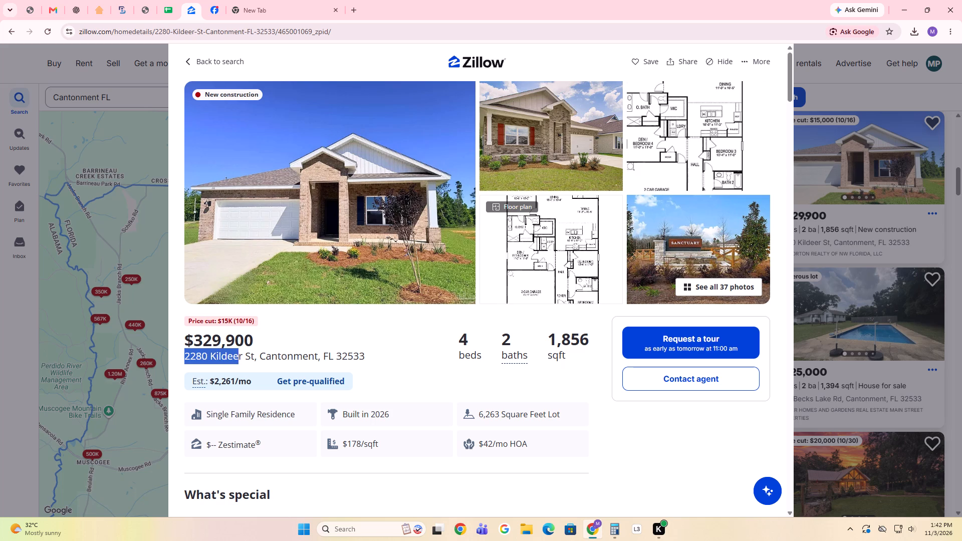
{"action": "left_click_drag", "start_coordinate": [245, 353], "coordinate": [356, 350]}
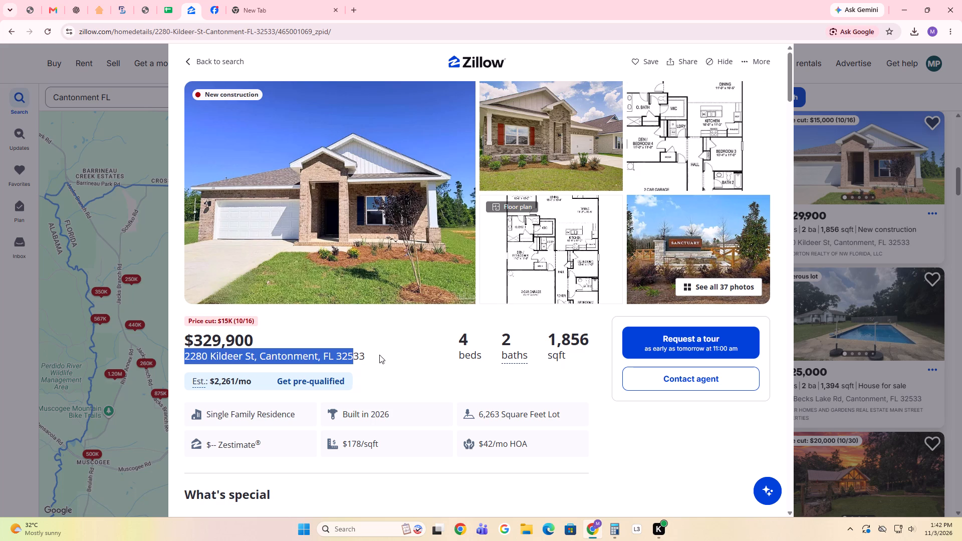
{"action": "double_click", "coordinate": [374, 354]}
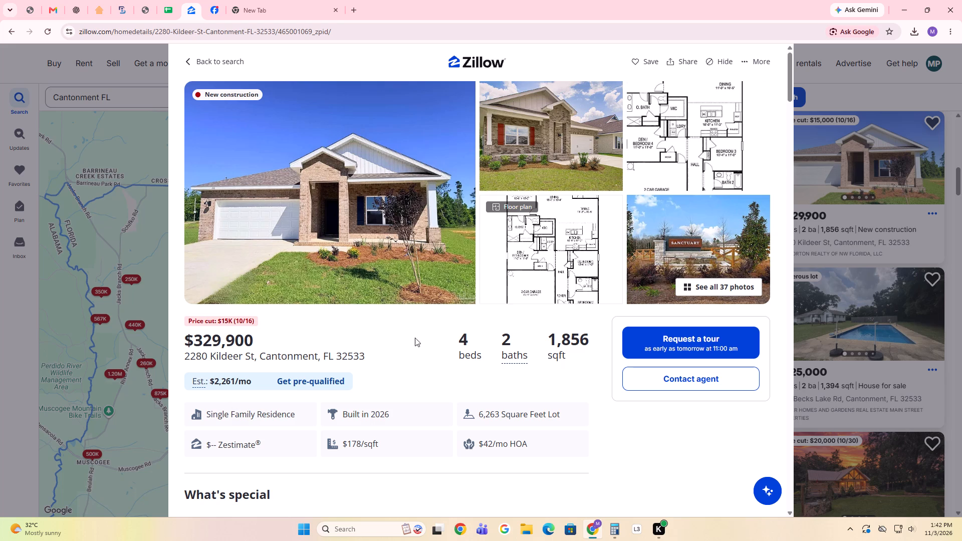
{"action": "left_click_drag", "start_coordinate": [184, 355], "coordinate": [347, 356]}
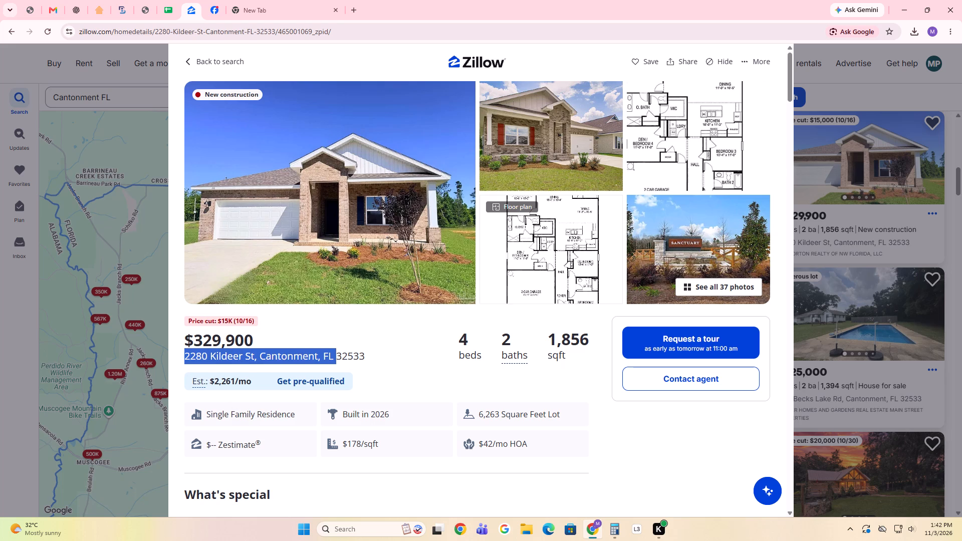
{"action": "left_click_drag", "start_coordinate": [347, 356], "coordinate": [377, 356]}
{"action": "key", "text": "ctrl+c"}
{"action": "left_click", "coordinate": [169, 12]}
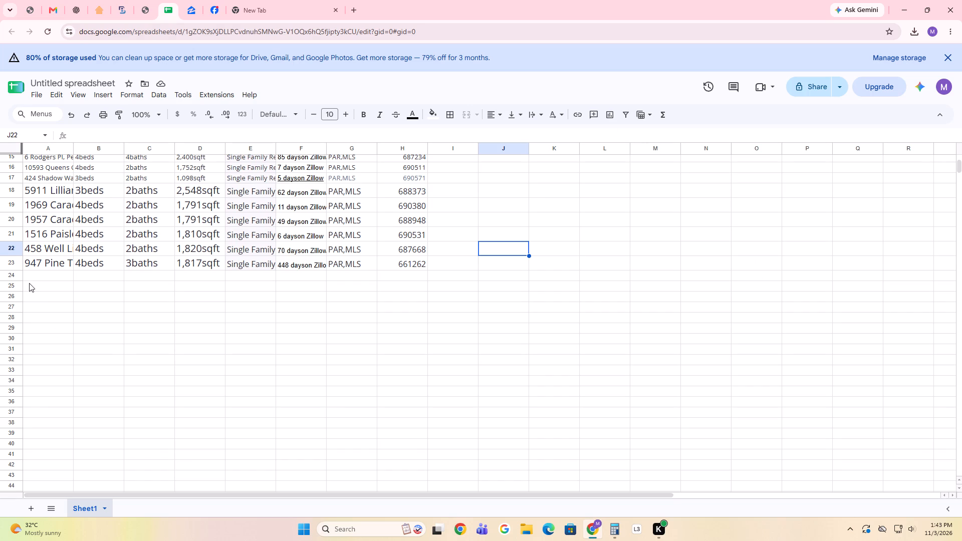
{"action": "left_click", "coordinate": [37, 272]}
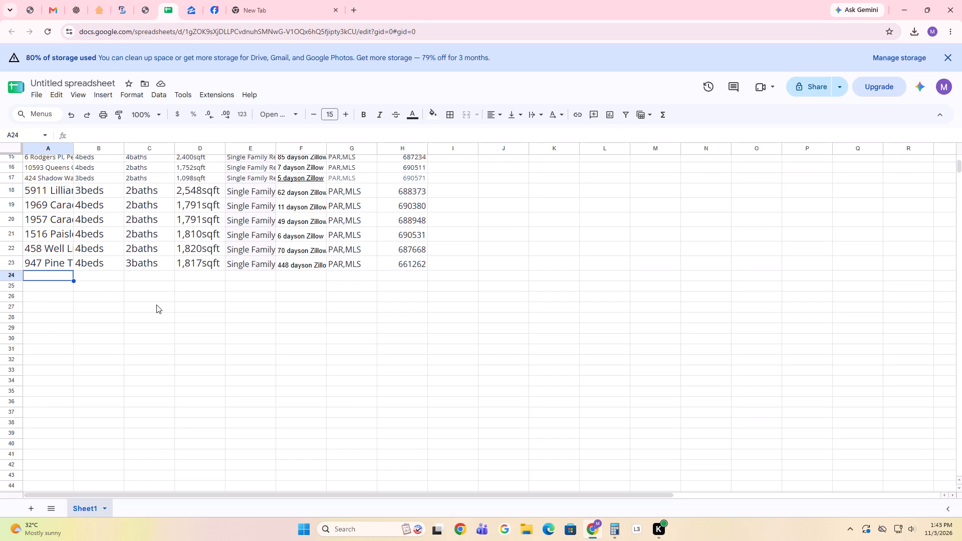
{"action": "key", "text": "ctrl+v"}
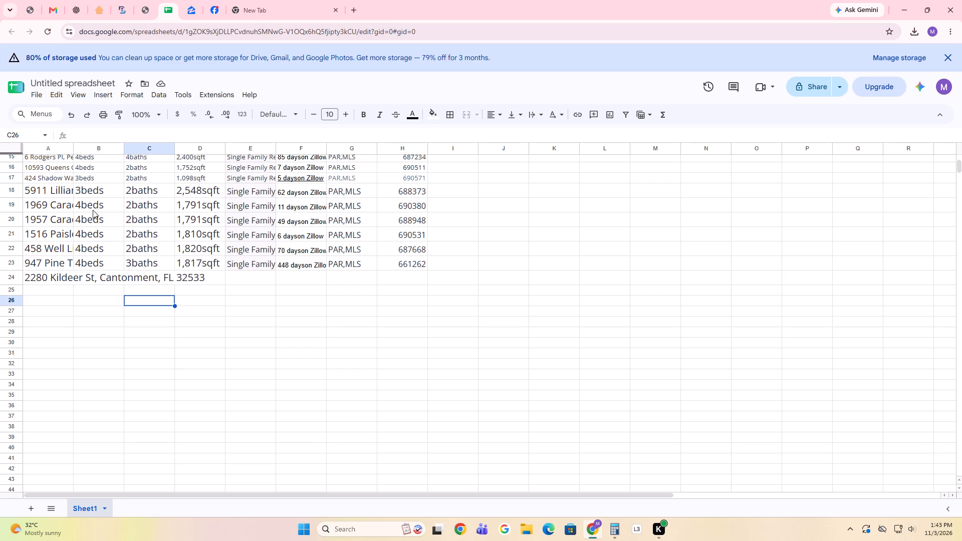
{"action": "left_click", "coordinate": [190, 10]}
{"action": "left_click", "coordinate": [392, 346]}
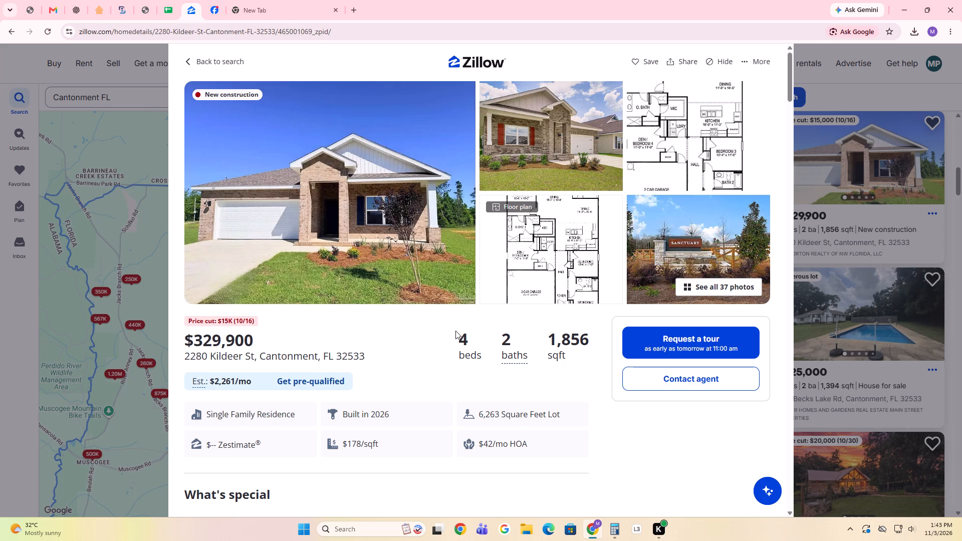
{"action": "left_click_drag", "start_coordinate": [455, 331], "coordinate": [484, 362]}
{"action": "left_click", "coordinate": [403, 351]}
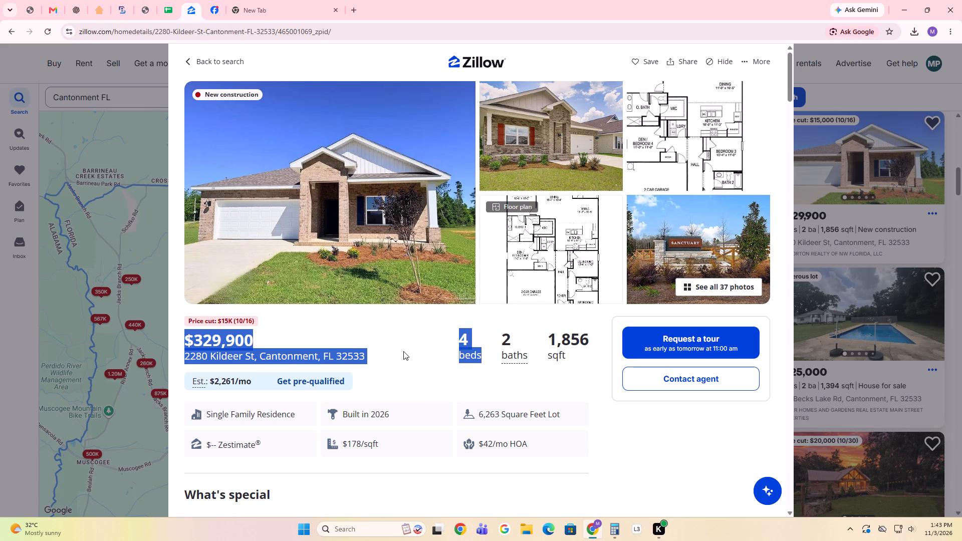
{"action": "double_click", "coordinate": [404, 341]}
{"action": "left_click_drag", "start_coordinate": [461, 335], "coordinate": [466, 342]}
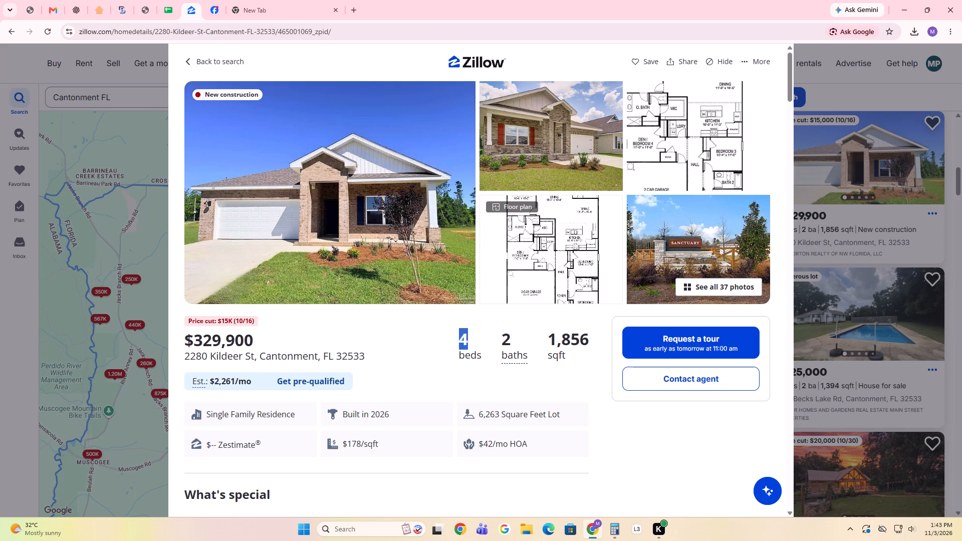
{"action": "left_click_drag", "start_coordinate": [466, 342], "coordinate": [486, 362]}
{"action": "key", "text": "ctrl+c"}
{"action": "left_click", "coordinate": [167, 14]}
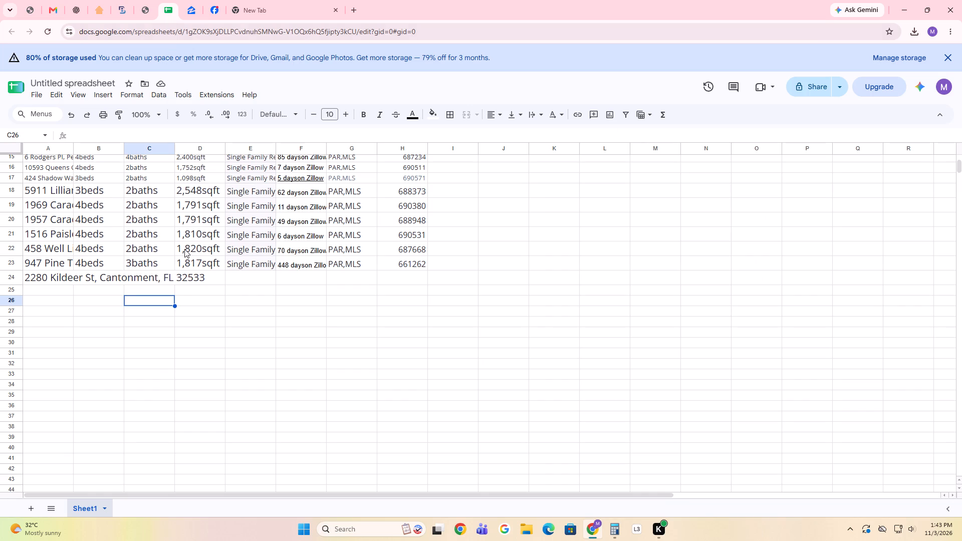
{"action": "left_click", "coordinate": [91, 278]}
{"action": "key", "text": "ctrl+v"}
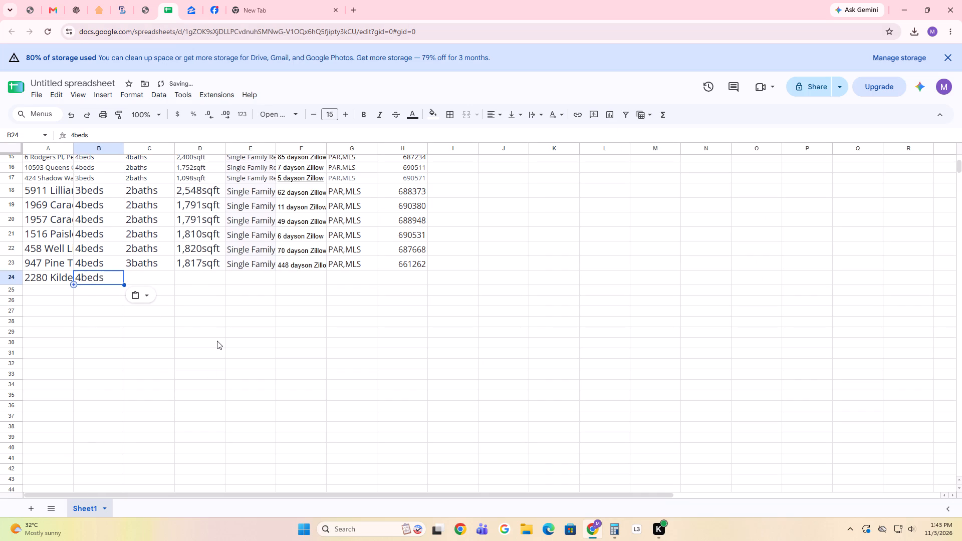
{"action": "left_click", "coordinate": [217, 341]}
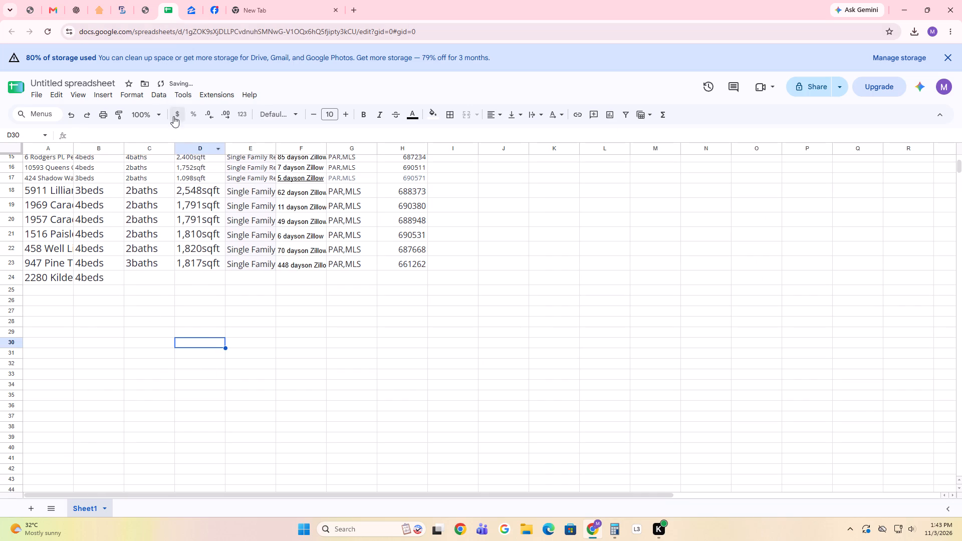
{"action": "left_click", "coordinate": [189, 7]}
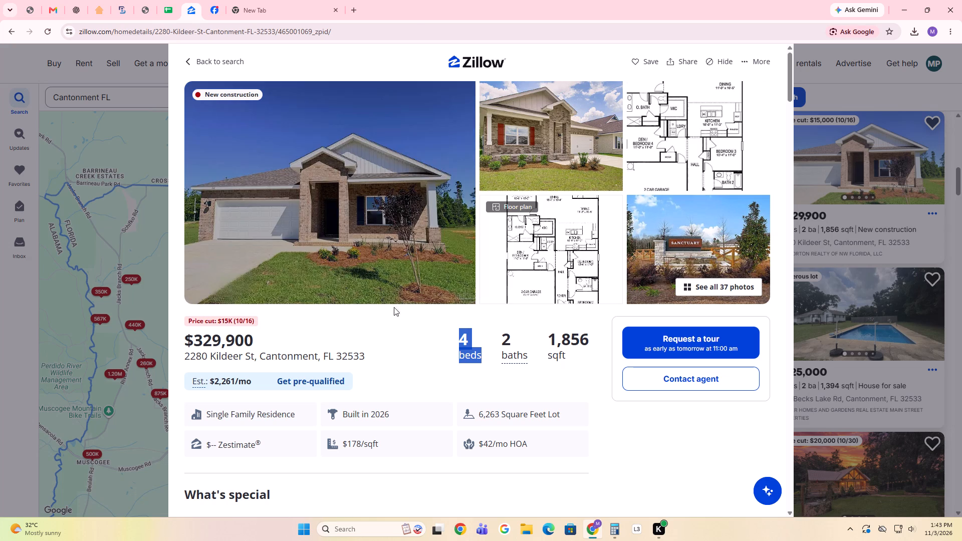
{"action": "left_click", "coordinate": [419, 341]}
{"action": "left_click_drag", "start_coordinate": [506, 334], "coordinate": [509, 348]}
{"action": "double_click", "coordinate": [496, 330]}
{"action": "left_click", "coordinate": [502, 335]}
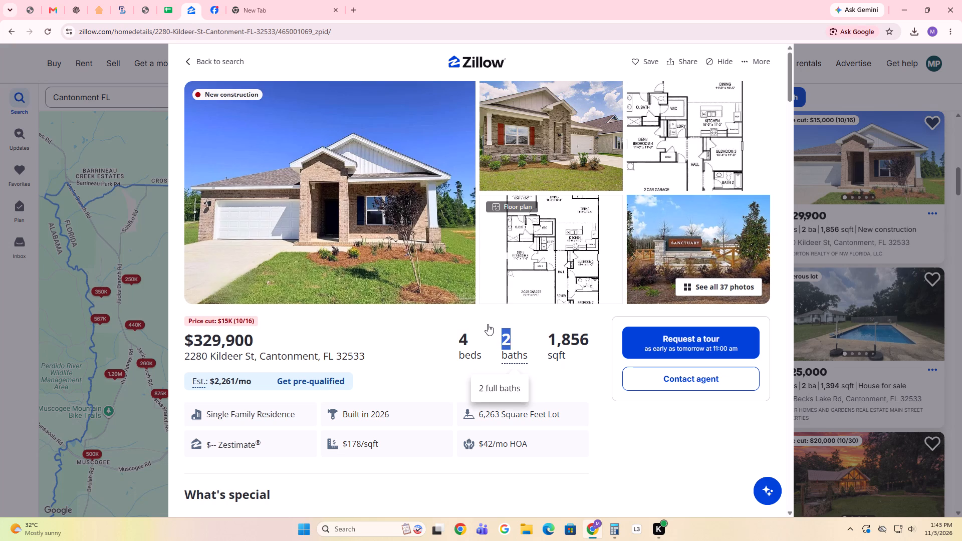
{"action": "left_click", "coordinate": [488, 324]}
{"action": "left_click_drag", "start_coordinate": [500, 334], "coordinate": [523, 360]}
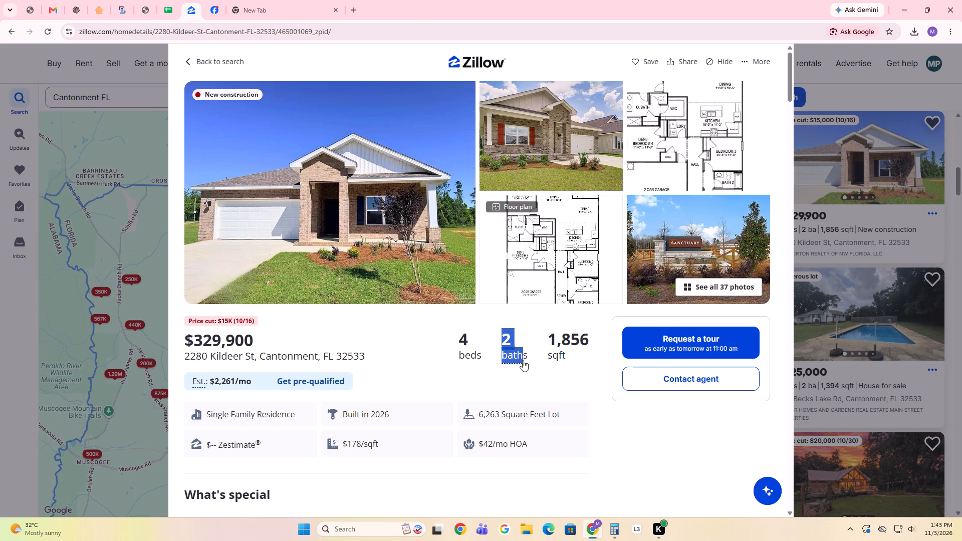
{"action": "left_click_drag", "start_coordinate": [523, 360], "coordinate": [530, 361]}
{"action": "key", "text": "ctrl+c"}
{"action": "left_click", "coordinate": [170, 10]}
{"action": "left_click", "coordinate": [143, 274]}
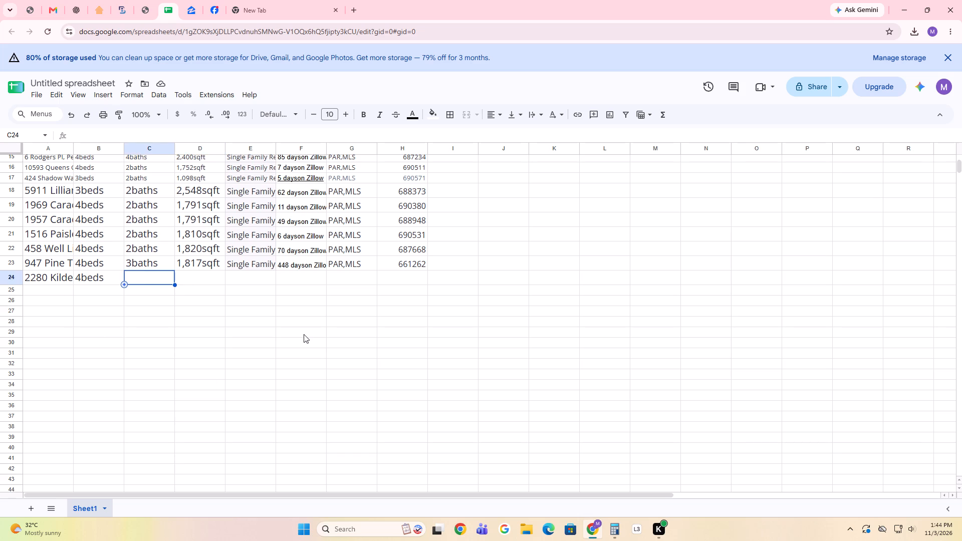
{"action": "key", "text": "ctrl+v"}
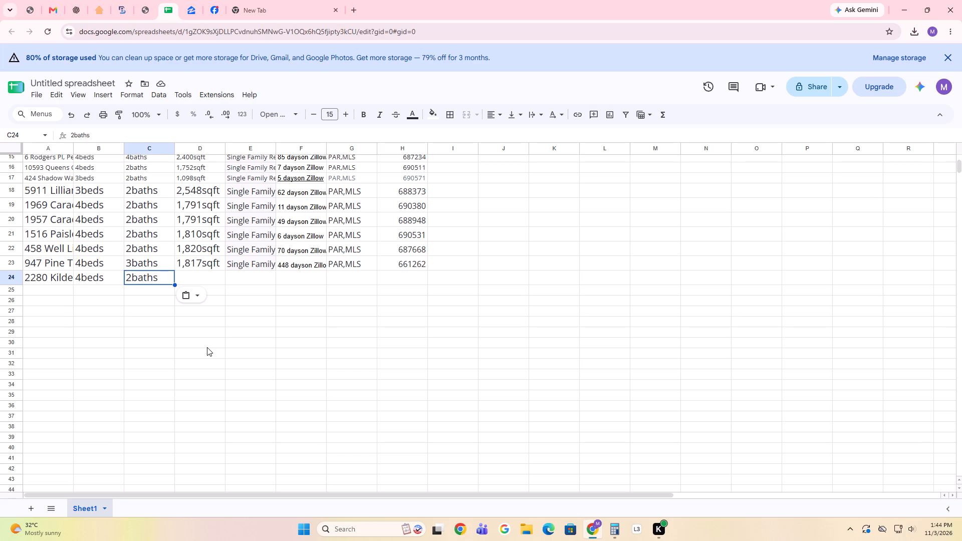
{"action": "left_click", "coordinate": [191, 12]}
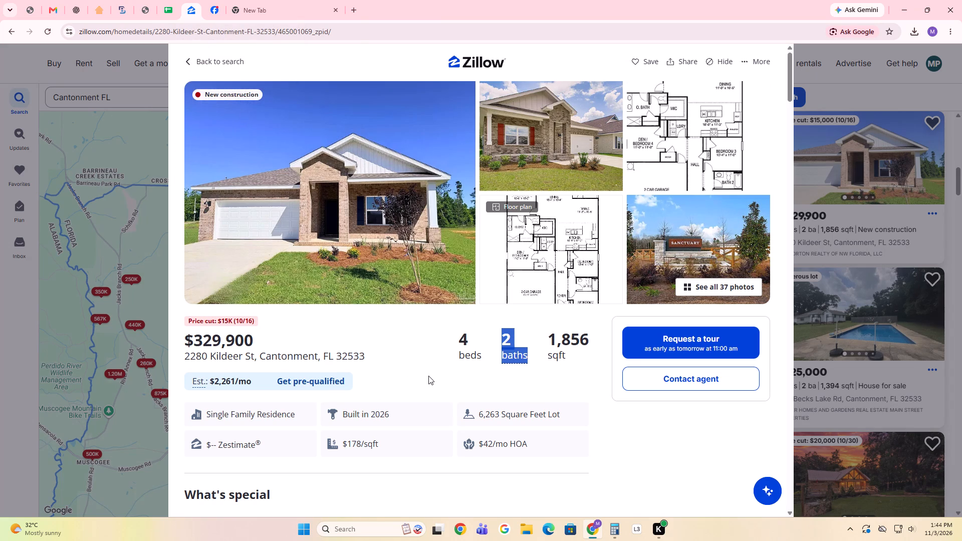
{"action": "left_click", "coordinate": [428, 376]}
{"action": "left_click_drag", "start_coordinate": [545, 334], "coordinate": [568, 334]}
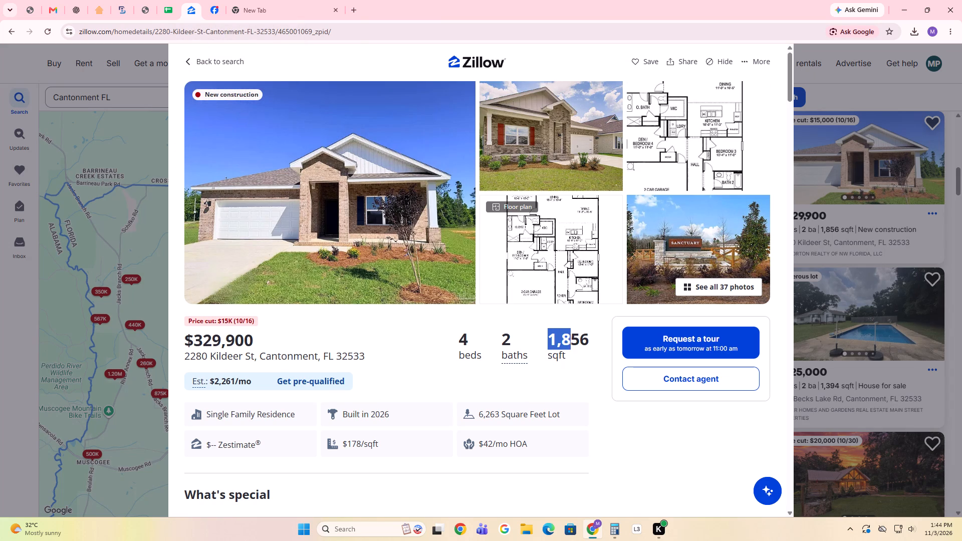
{"action": "left_click_drag", "start_coordinate": [568, 334], "coordinate": [588, 368]}
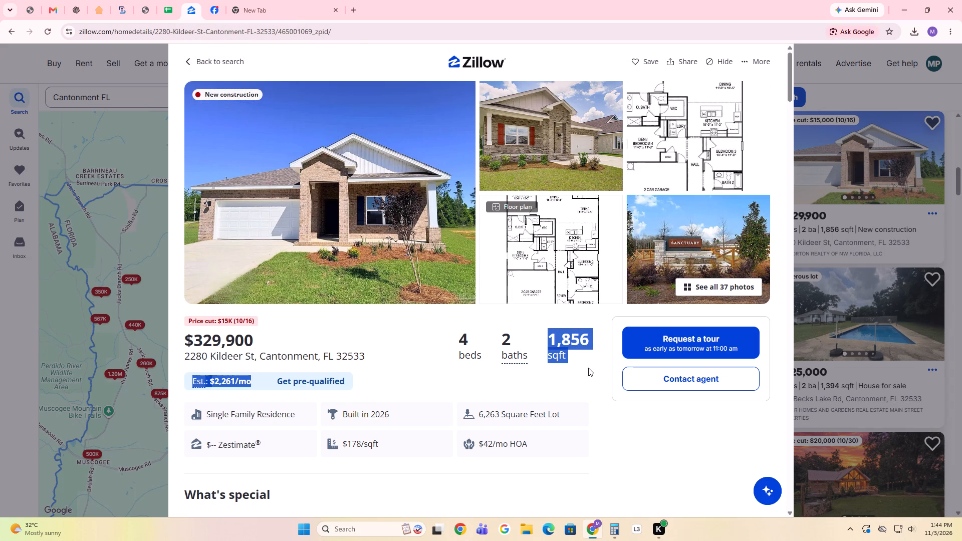
{"action": "key", "text": "ctrl+c"}
{"action": "left_click", "coordinate": [165, 9]}
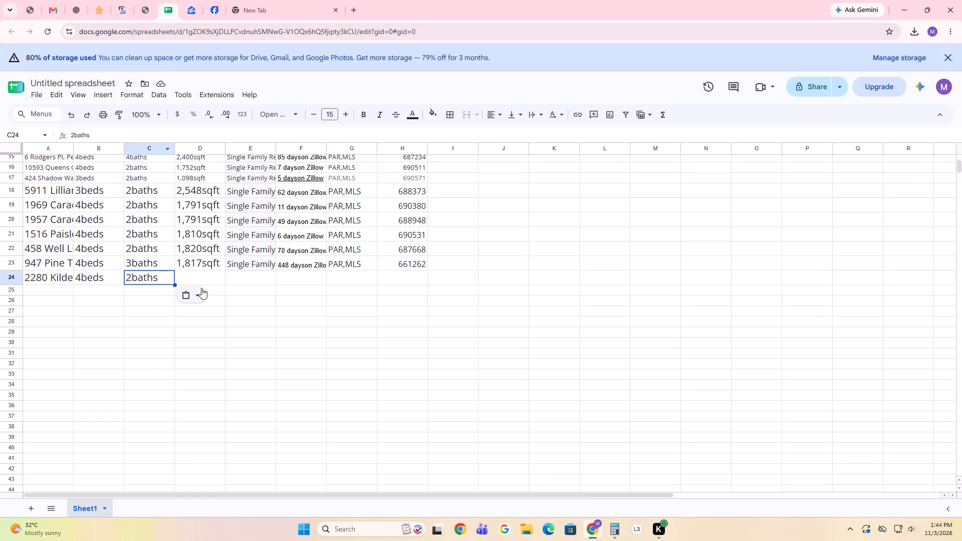
{"action": "left_click", "coordinate": [197, 278]}
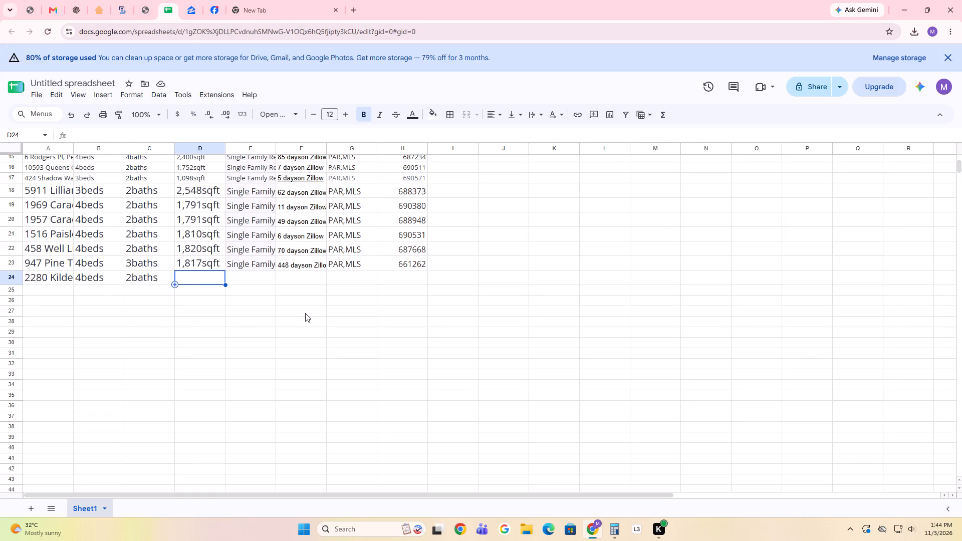
{"action": "key", "text": "ctrl+v"}
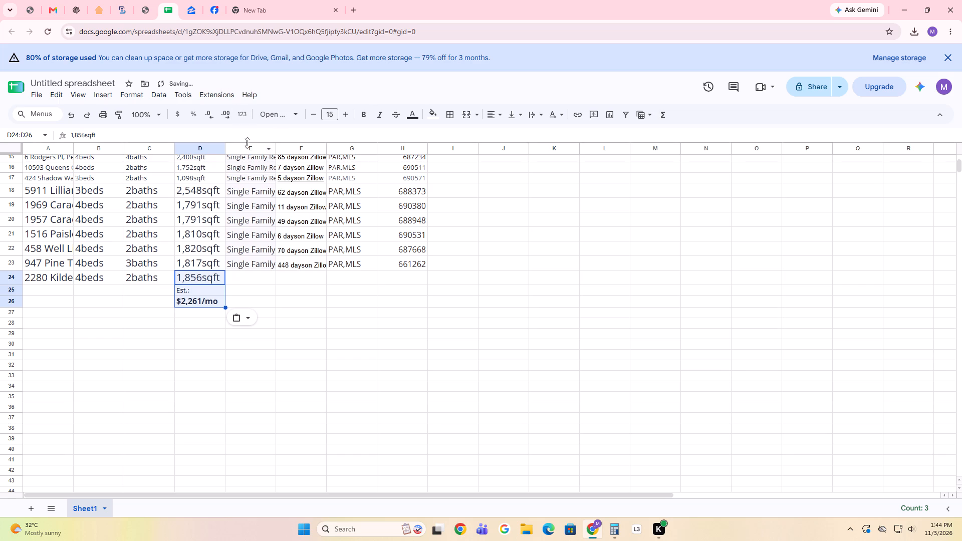
Clear the stray "Est.:" and "$2,261/mo" entries from cells D25 and D26 below the square footage.
{"action": "left_click", "coordinate": [219, 151]}
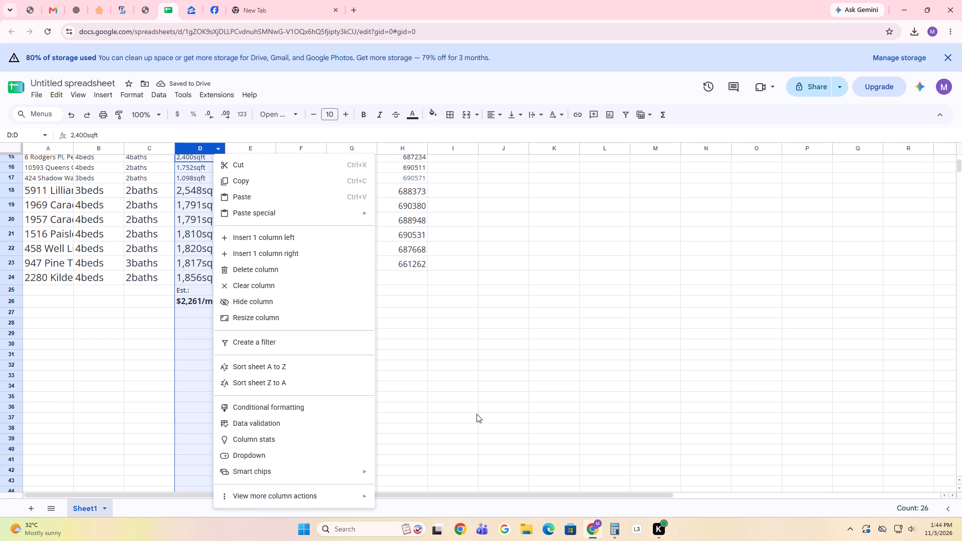
{"action": "left_click", "coordinate": [476, 414]}
{"action": "double_click", "coordinate": [205, 289]}
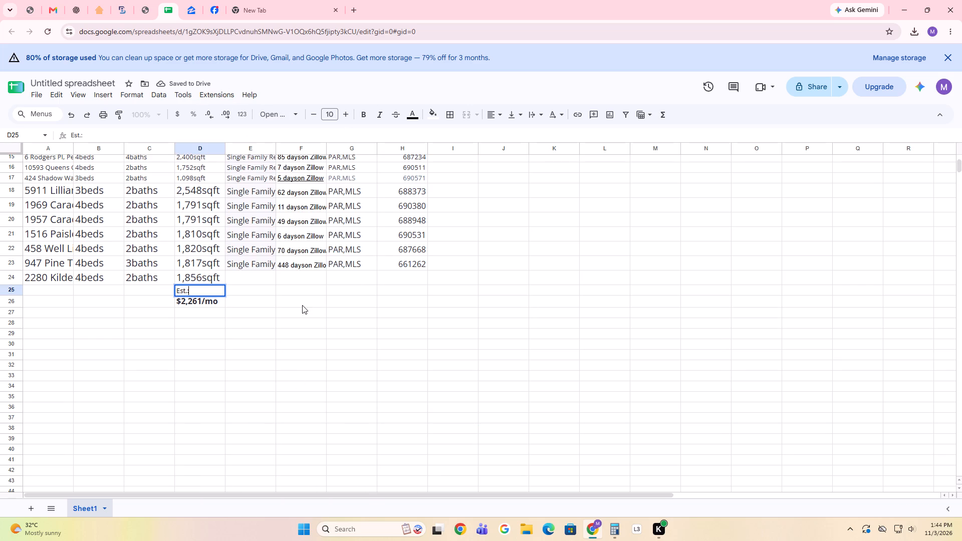
{"action": "key", "text": "BackSpace"}
{"action": "key", "text": "BackSpace"}
{"action": "key", "text": "BackSpace"}
{"action": "key", "text": "BackSpace"}
{"action": "key", "text": "BackSpace"}
{"action": "left_click", "coordinate": [217, 302]}
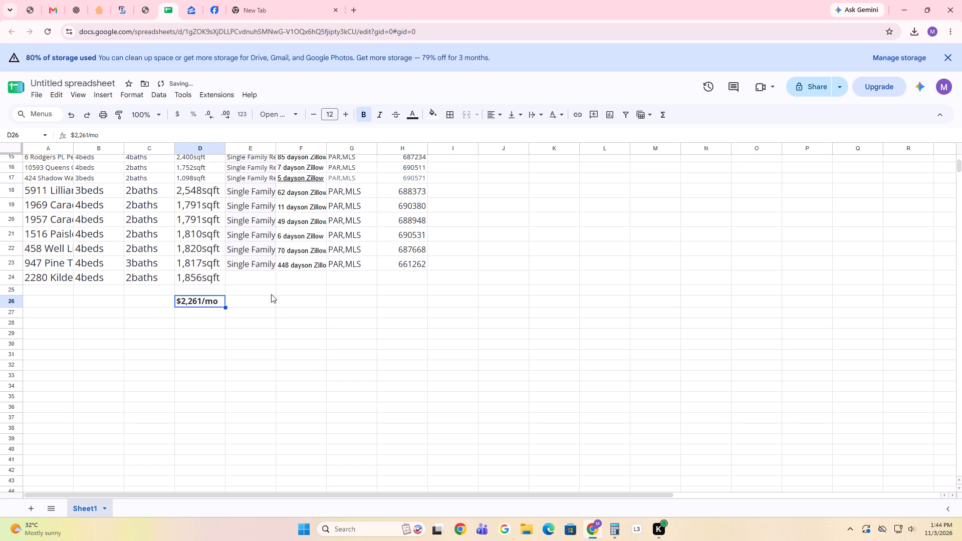
{"action": "left_click_drag", "start_coordinate": [256, 308], "coordinate": [245, 311]}
{"action": "double_click", "coordinate": [217, 306]}
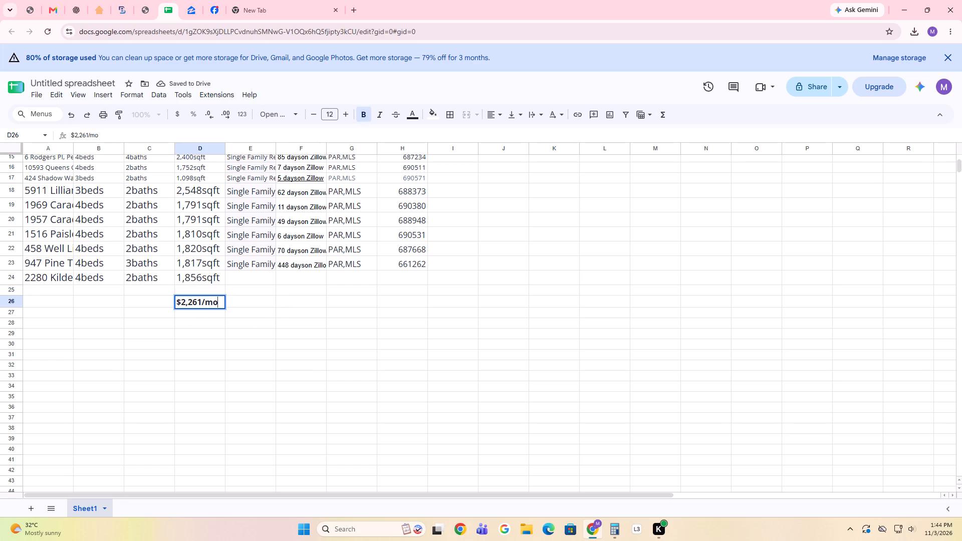
{"action": "key", "text": "BackSpace"}
{"action": "key", "text": "BackSpace"}
{"action": "key", "text": "BackSpace"}
{"action": "key", "text": "BackSpace"}
{"action": "key", "text": "BackSpace"}
{"action": "key", "text": "BackSpace"}
{"action": "key", "text": "BackSpace"}
{"action": "key", "text": "BackSpace"}
{"action": "key", "text": "BackSpace"}
{"action": "key", "text": "BackSpace"}
{"action": "key", "text": "BackSpace"}
{"action": "key", "text": "BackSpace"}
{"action": "key", "text": "BackSpace"}
{"action": "key", "text": "BackSpace"}
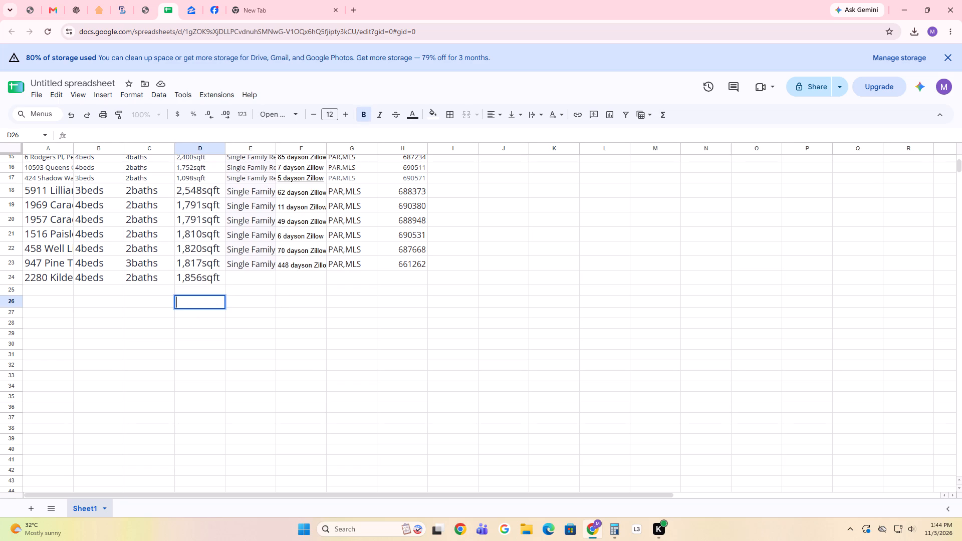
{"action": "left_click", "coordinate": [203, 299]}
{"action": "left_click", "coordinate": [278, 335]}
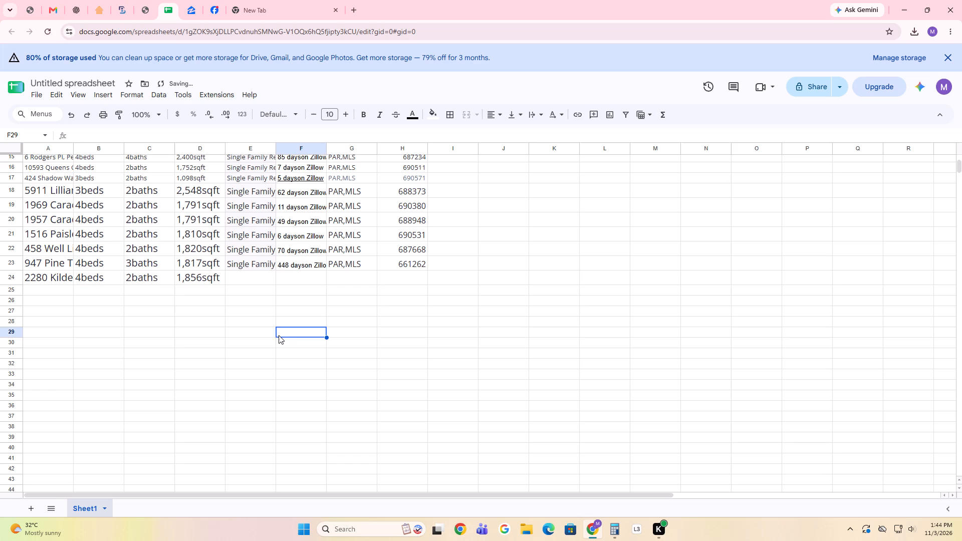
{"action": "left_click", "coordinate": [190, 8]}
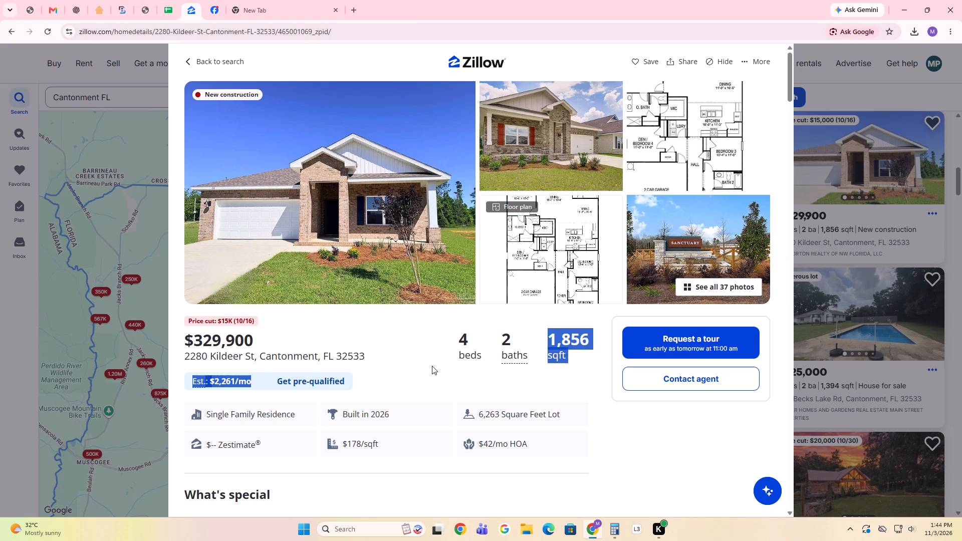
{"action": "scroll", "coordinate": [432, 366], "scroll_direction": "down", "scroll_amount": 1}
{"action": "left_click", "coordinate": [432, 366]}
{"action": "scroll", "coordinate": [429, 366], "scroll_direction": "down", "scroll_amount": 1}
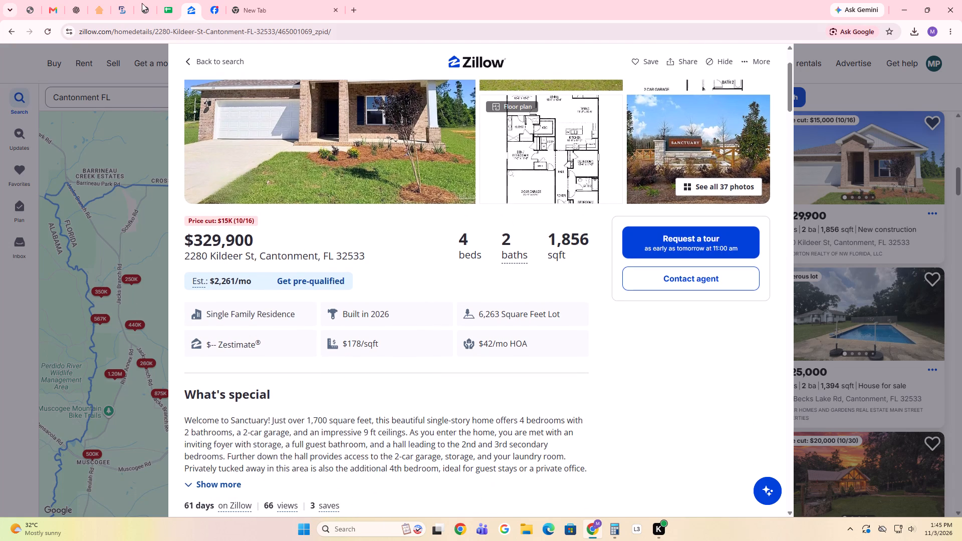
{"action": "left_click", "coordinate": [166, 11]}
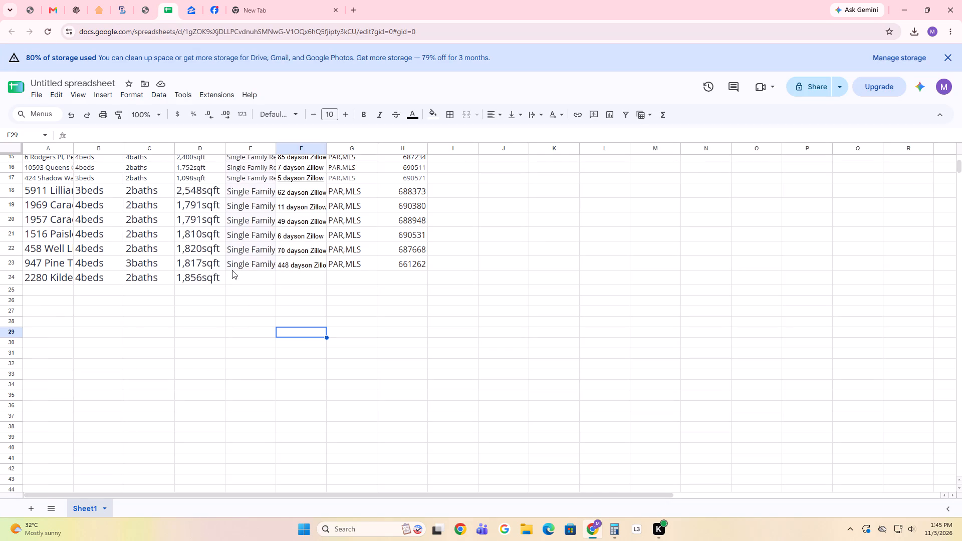
{"action": "left_click_drag", "start_coordinate": [229, 261], "coordinate": [256, 261]}
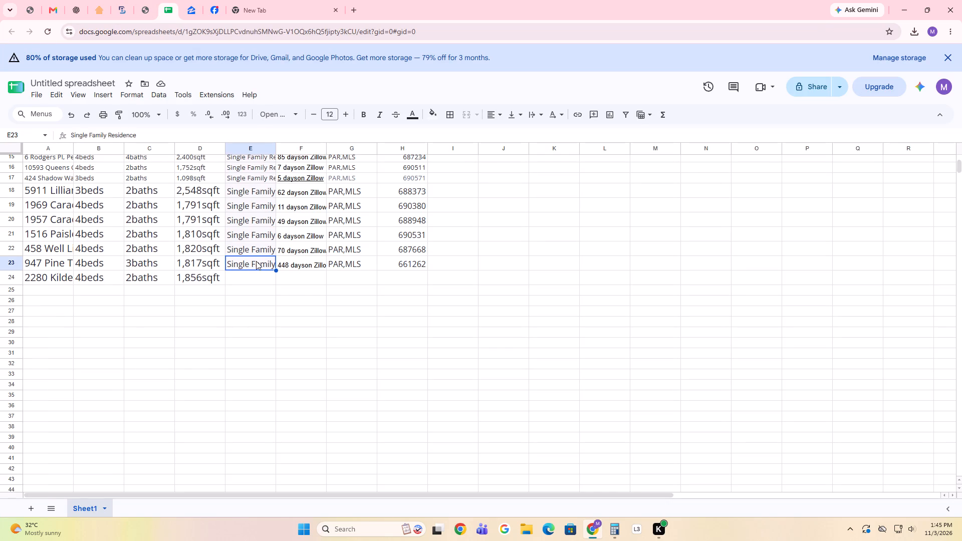
{"action": "left_click", "coordinate": [325, 294]}
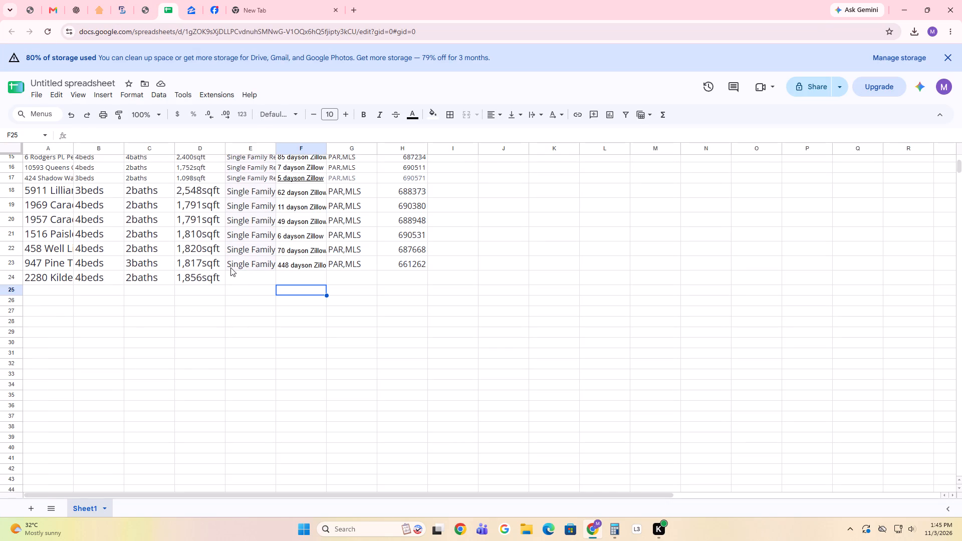
{"action": "left_click", "coordinate": [231, 266]}
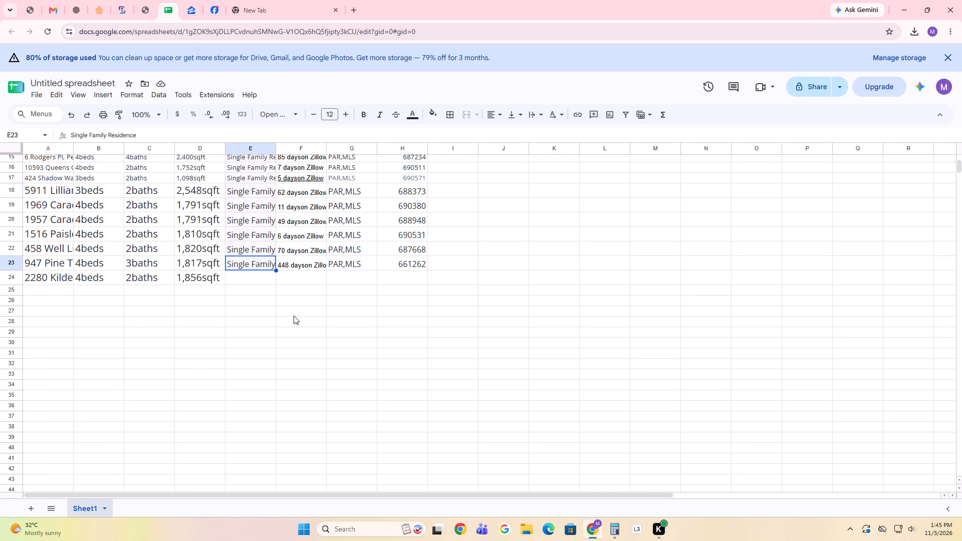
{"action": "key", "text": "ctrl+c"}
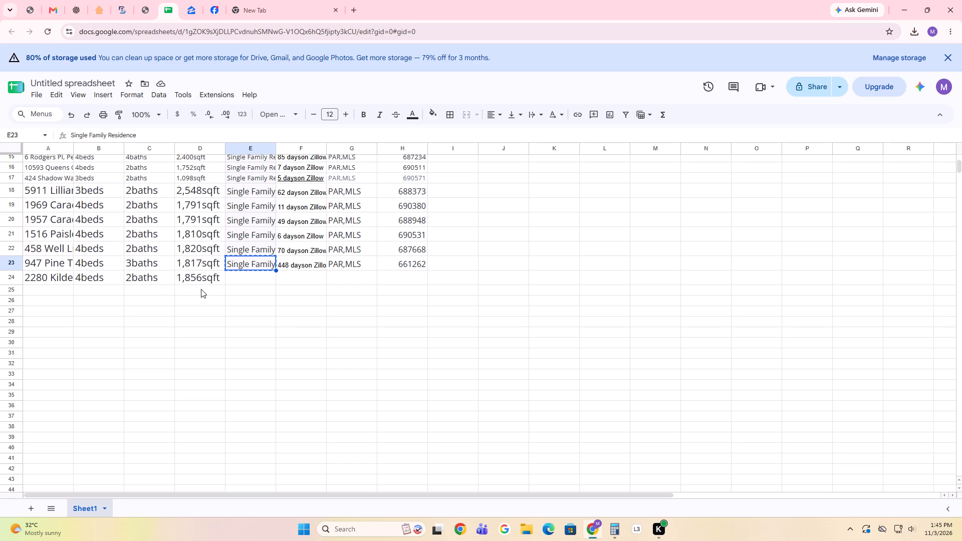
{"action": "left_click", "coordinate": [257, 280]}
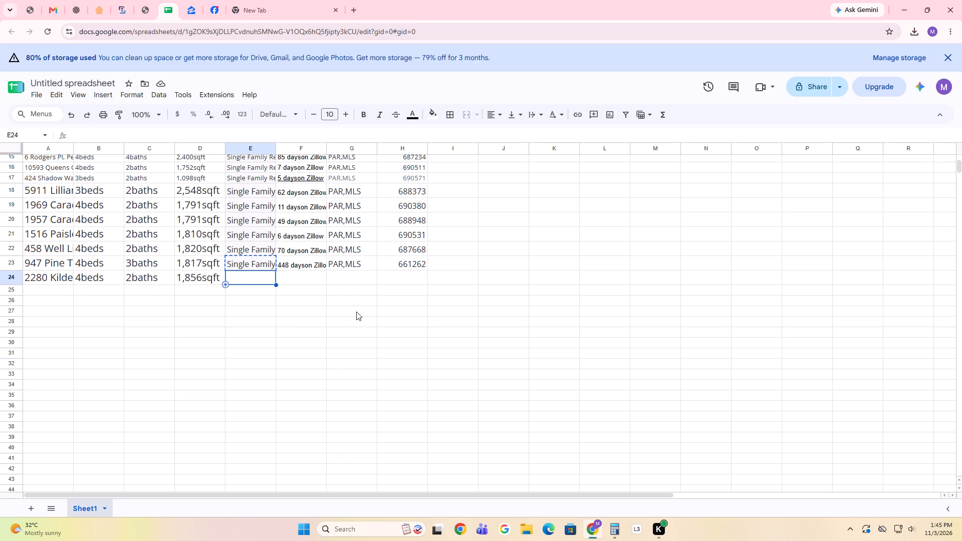
{"action": "key", "text": "ctrl+v"}
{"action": "left_click", "coordinate": [335, 312]}
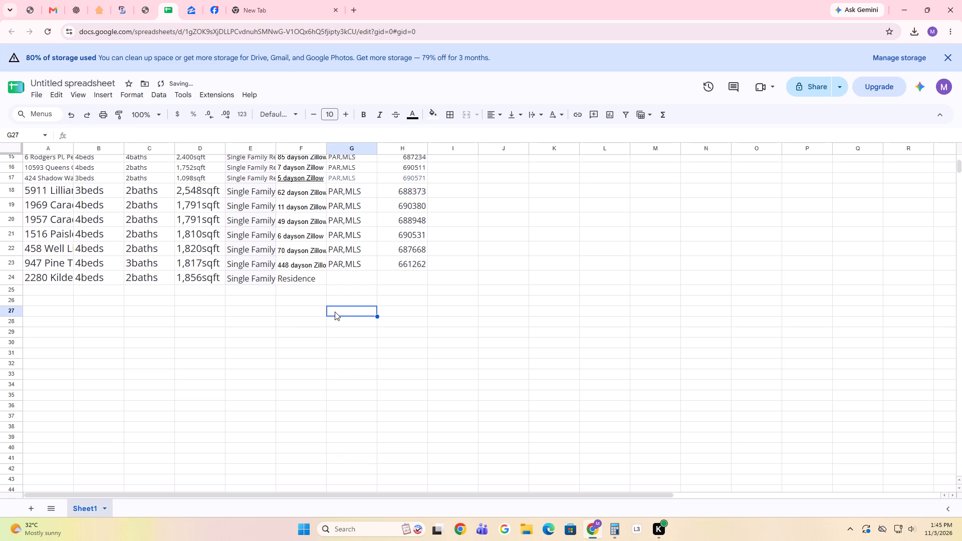
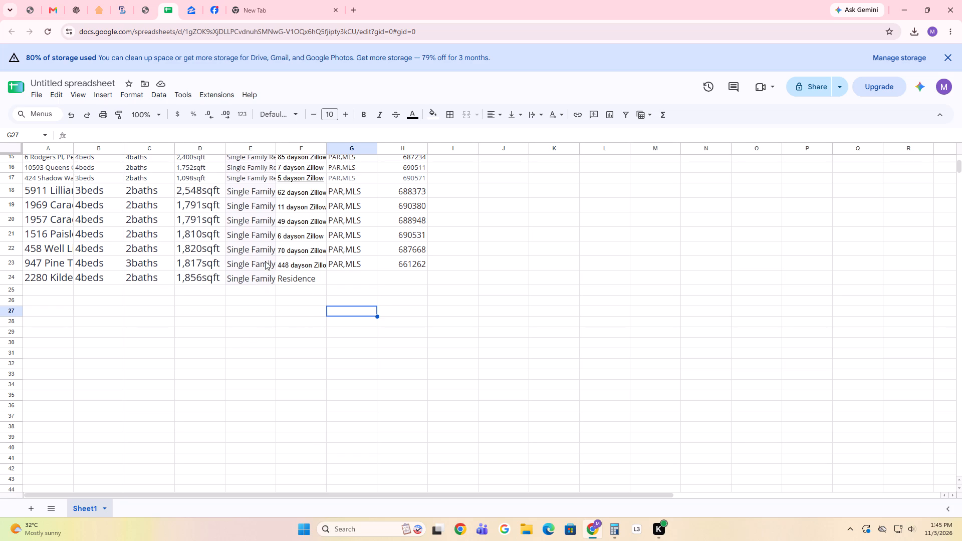
{"action": "left_click", "coordinate": [191, 11]}
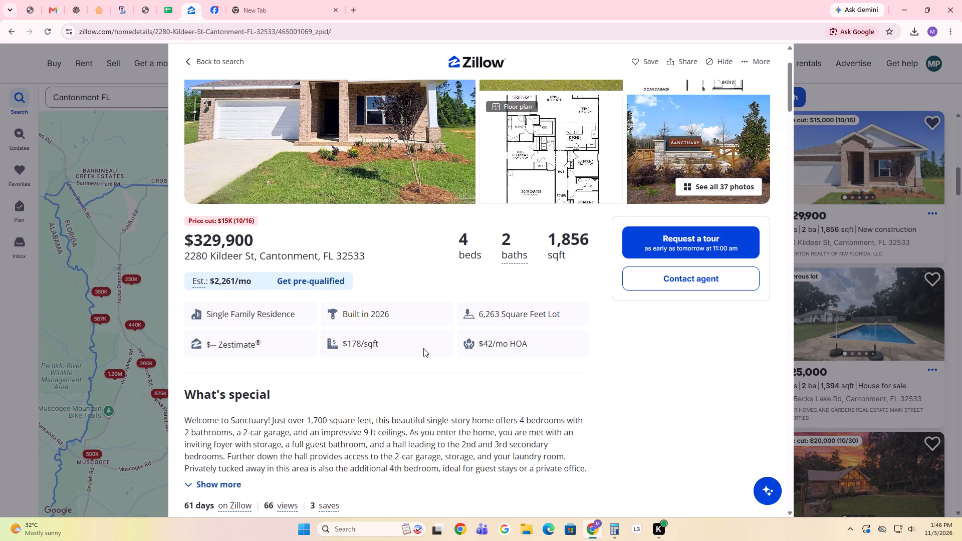
{"action": "scroll", "coordinate": [423, 348], "scroll_direction": "down", "scroll_amount": 2}
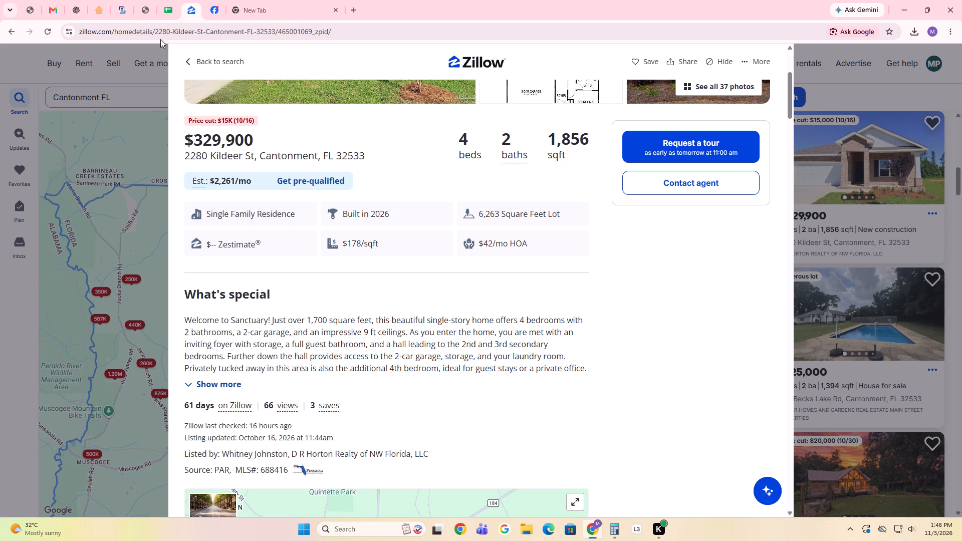
{"action": "left_click", "coordinate": [164, 7]}
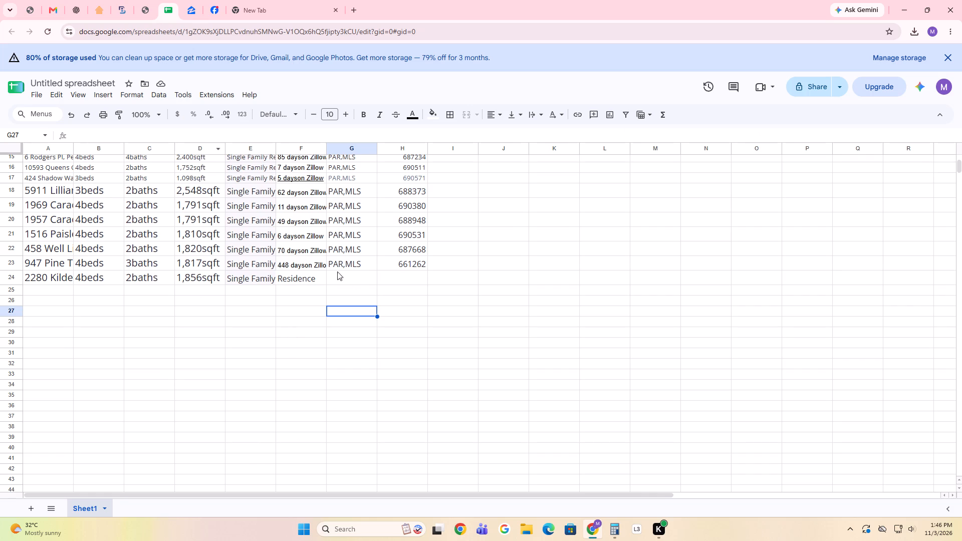
{"action": "left_click", "coordinate": [189, 10]}
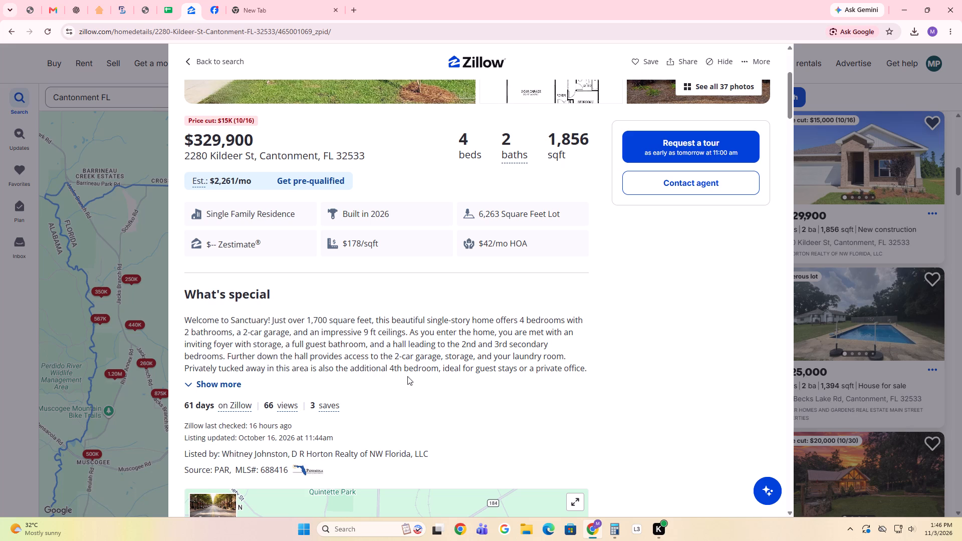
{"action": "left_click", "coordinate": [169, 10]}
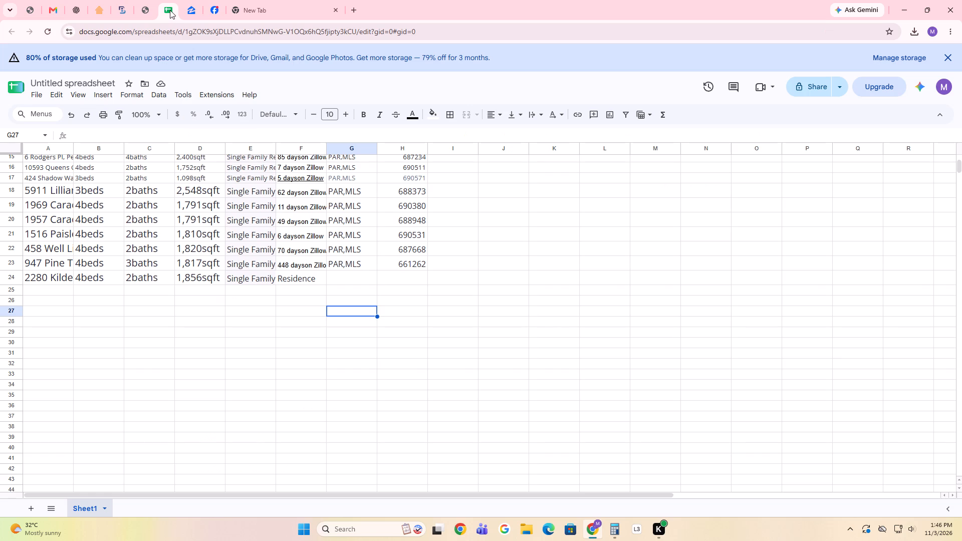
{"action": "left_click", "coordinate": [193, 8]}
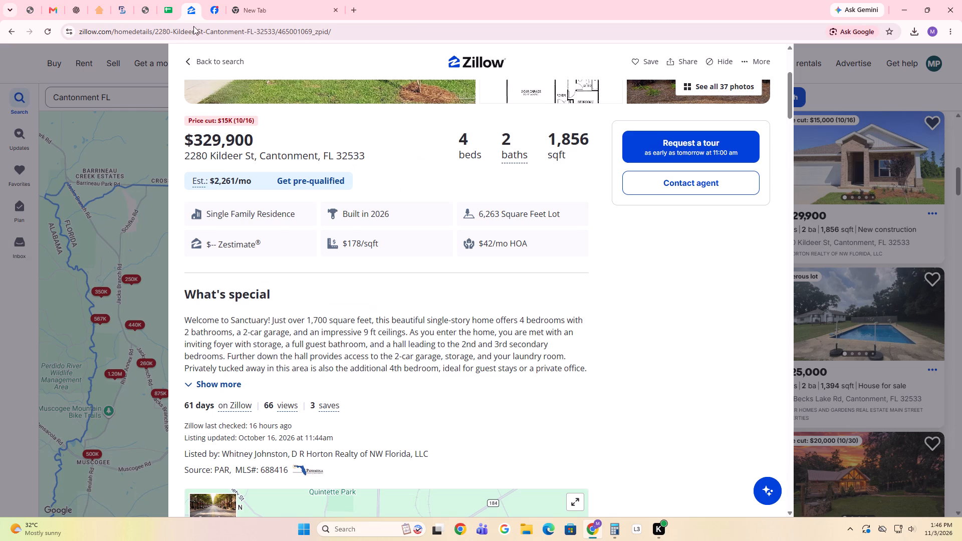
{"action": "scroll", "coordinate": [382, 416], "scroll_direction": "down", "scroll_amount": 2}
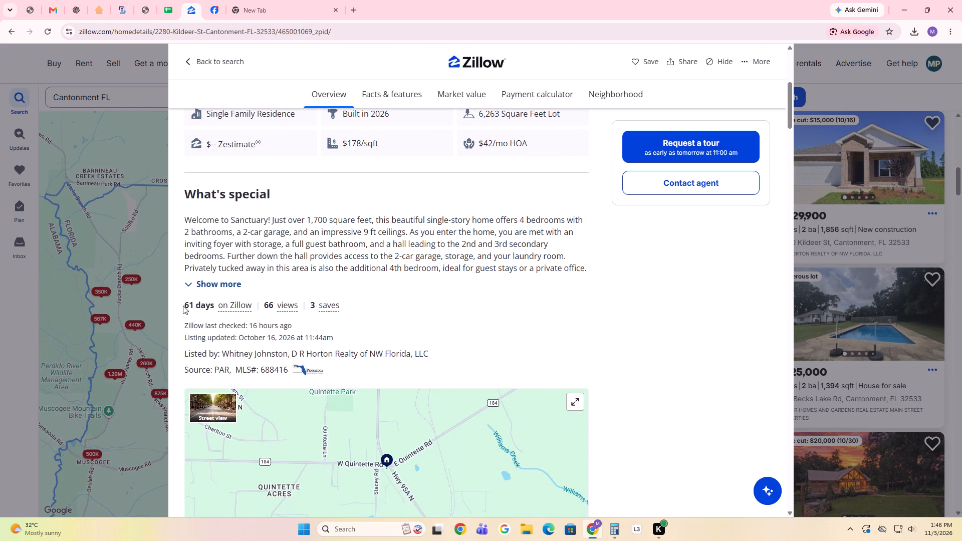
{"action": "left_click_drag", "start_coordinate": [183, 306], "coordinate": [255, 311]}
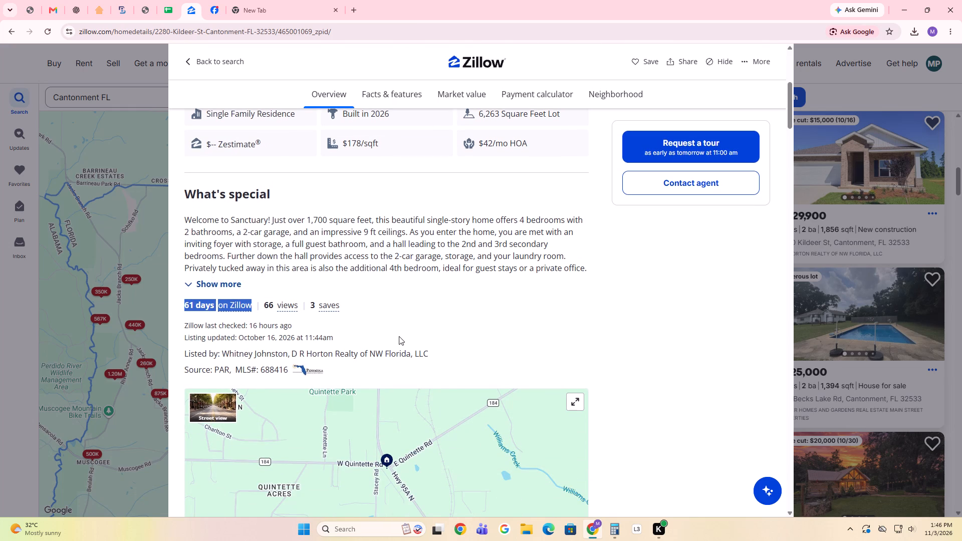
{"action": "key", "text": "ctrl+c"}
{"action": "left_click", "coordinate": [171, 12]}
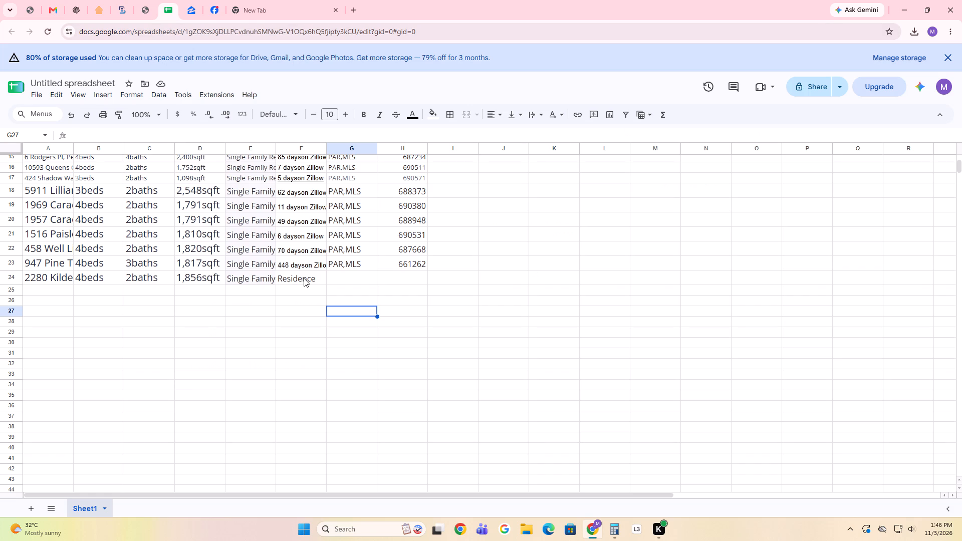
{"action": "left_click", "coordinate": [296, 276]}
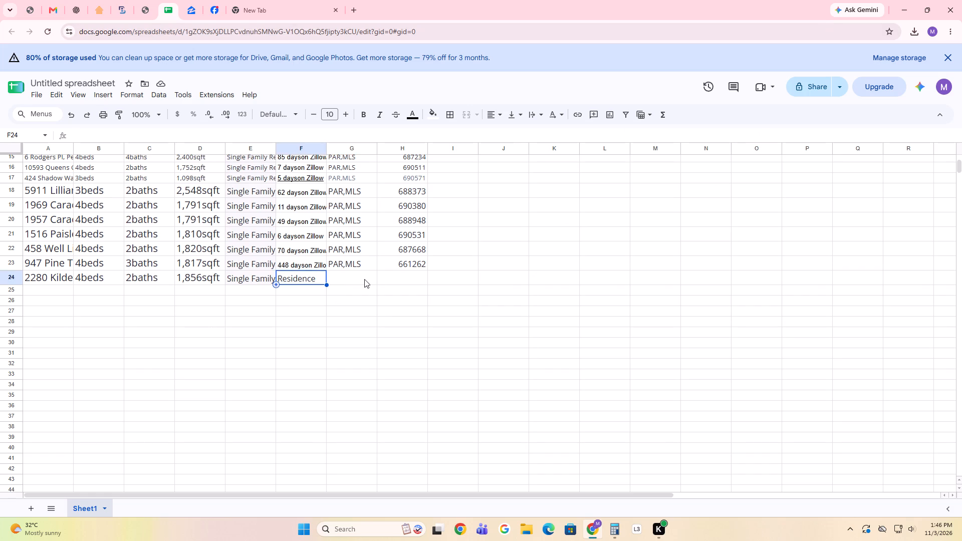
{"action": "key", "text": "ctrl+v"}
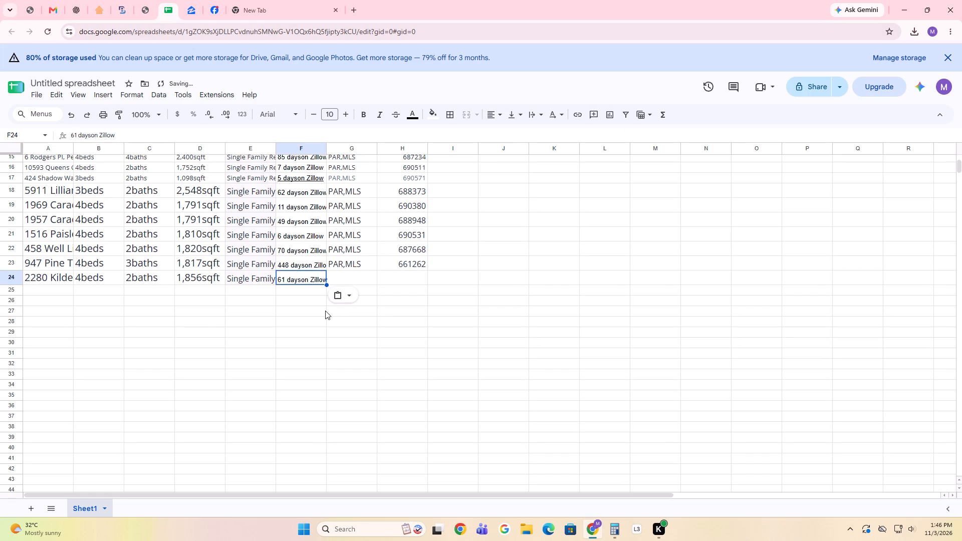
{"action": "left_click_drag", "start_coordinate": [313, 321], "coordinate": [308, 323]}
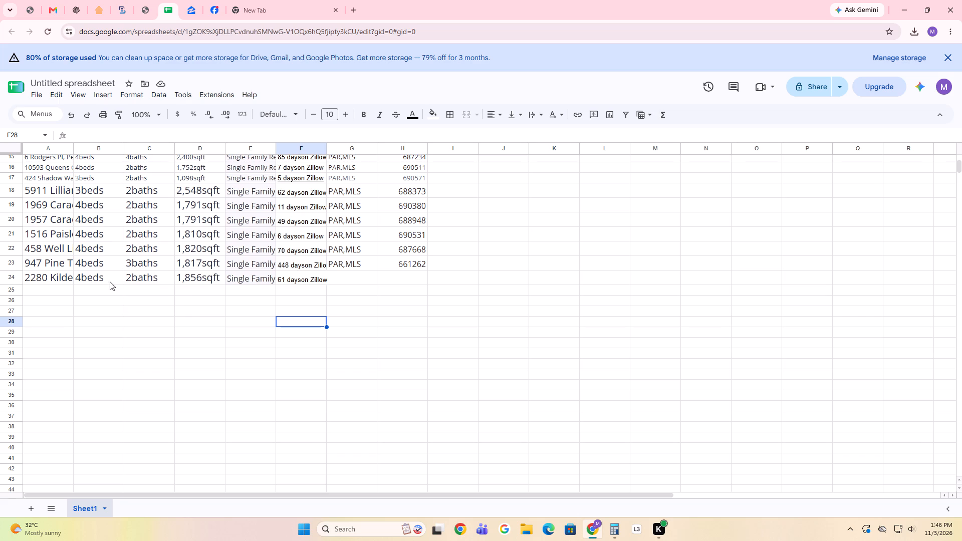
{"action": "left_click", "coordinate": [194, 10]}
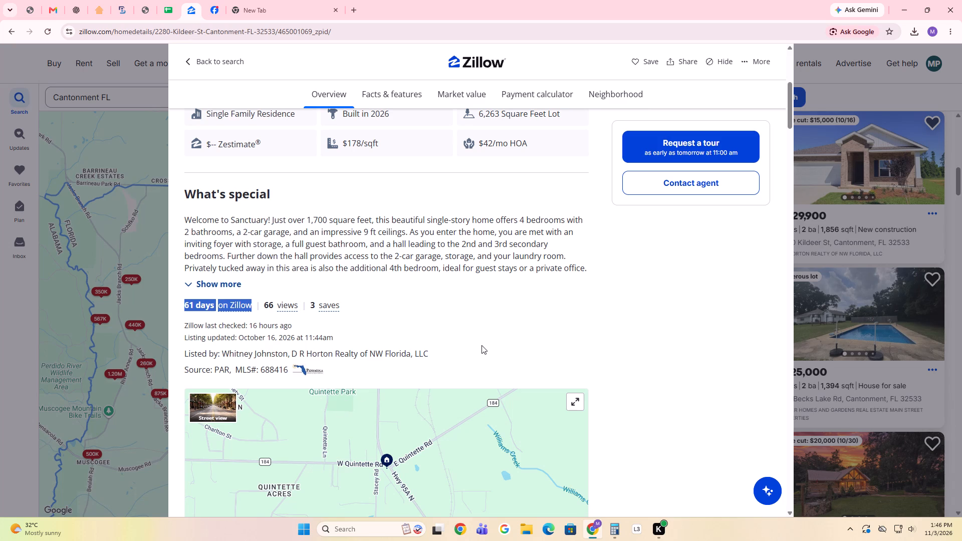
{"action": "left_click", "coordinate": [502, 319]}
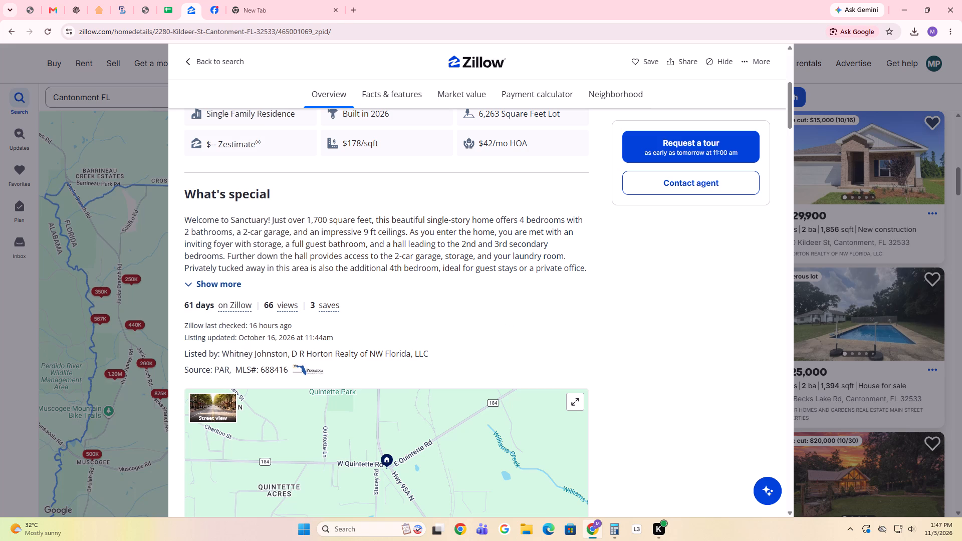
{"action": "left_click_drag", "start_coordinate": [215, 365], "coordinate": [253, 365]}
{"action": "left_click_drag", "start_coordinate": [253, 365], "coordinate": [260, 365]}
{"action": "key", "text": "ctrl+c"}
{"action": "left_click", "coordinate": [168, 10]}
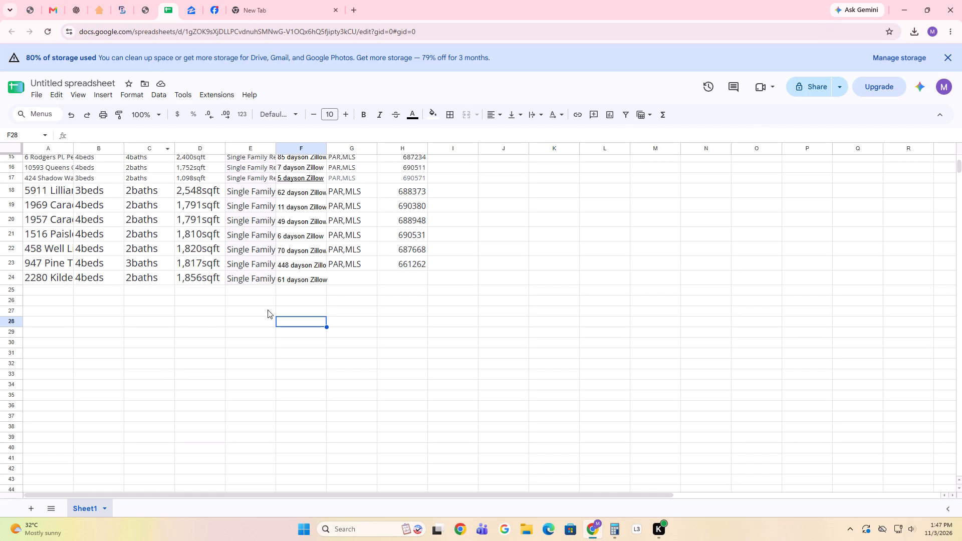
{"action": "left_click", "coordinate": [356, 282]}
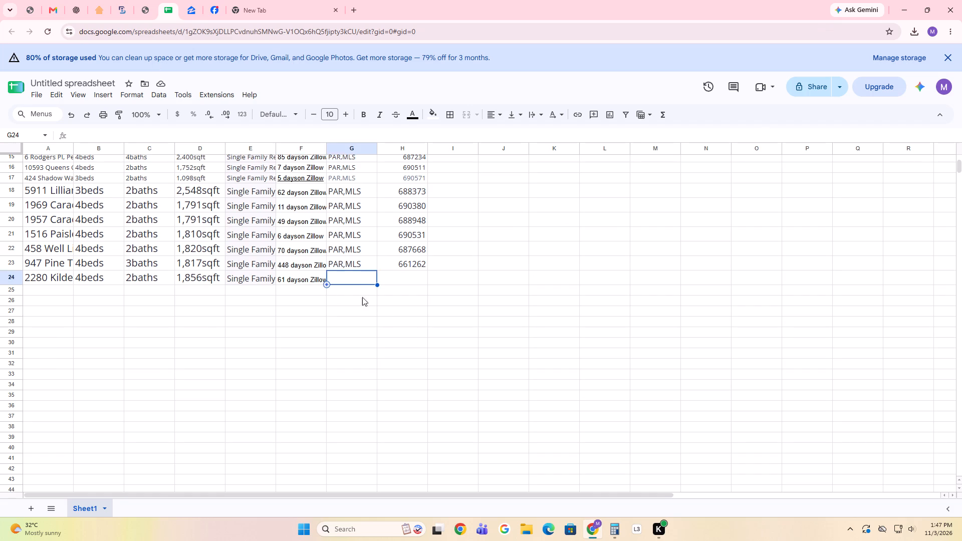
{"action": "key", "text": "ctrl+v"}
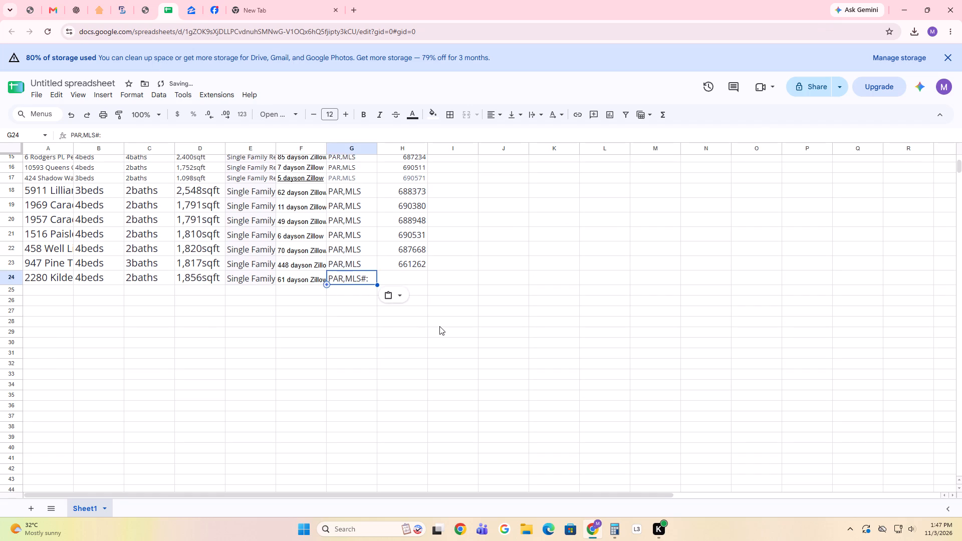
{"action": "double_click", "coordinate": [367, 274]}
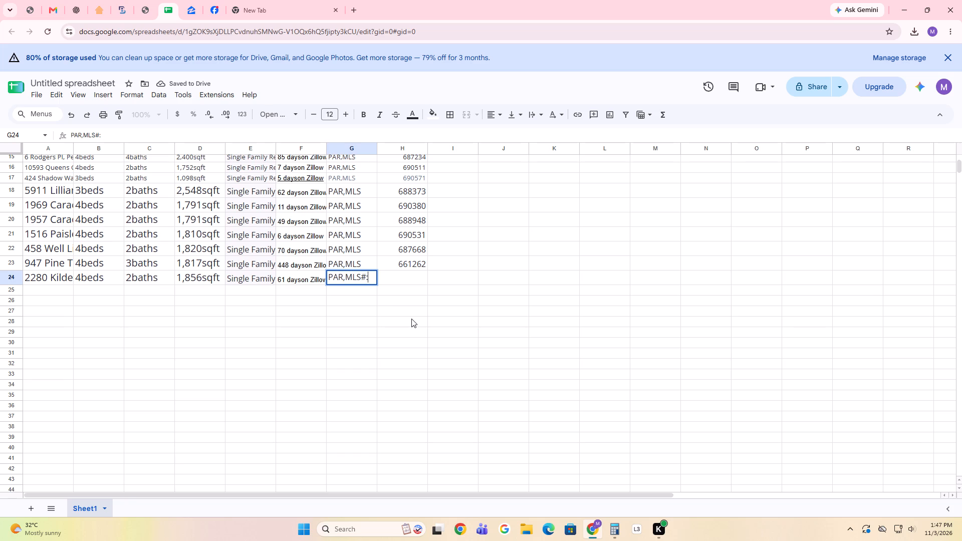
{"action": "key", "text": "BackSpace"}
{"action": "key", "text": "BackSpace"}
{"action": "left_click", "coordinate": [410, 330]}
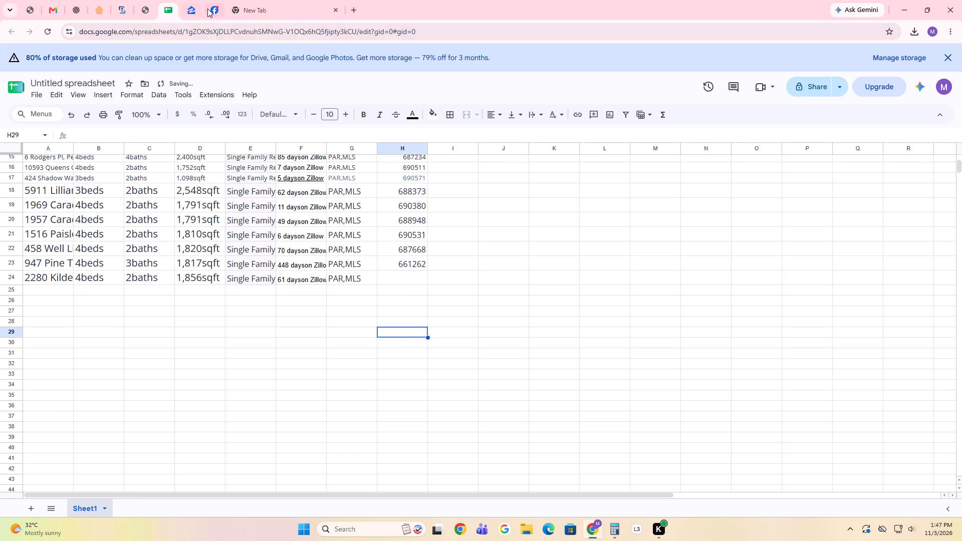
{"action": "left_click", "coordinate": [189, 9]}
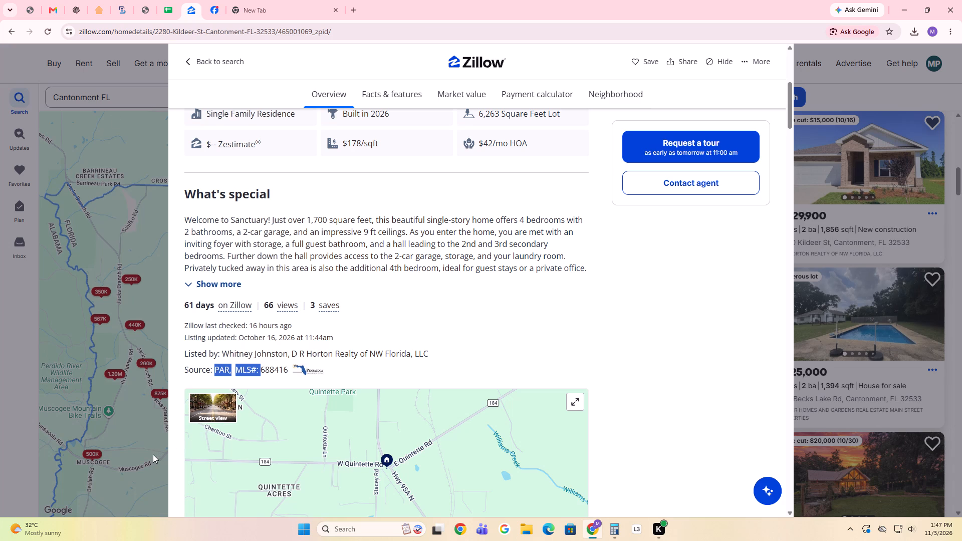
{"action": "left_click", "coordinate": [423, 338]}
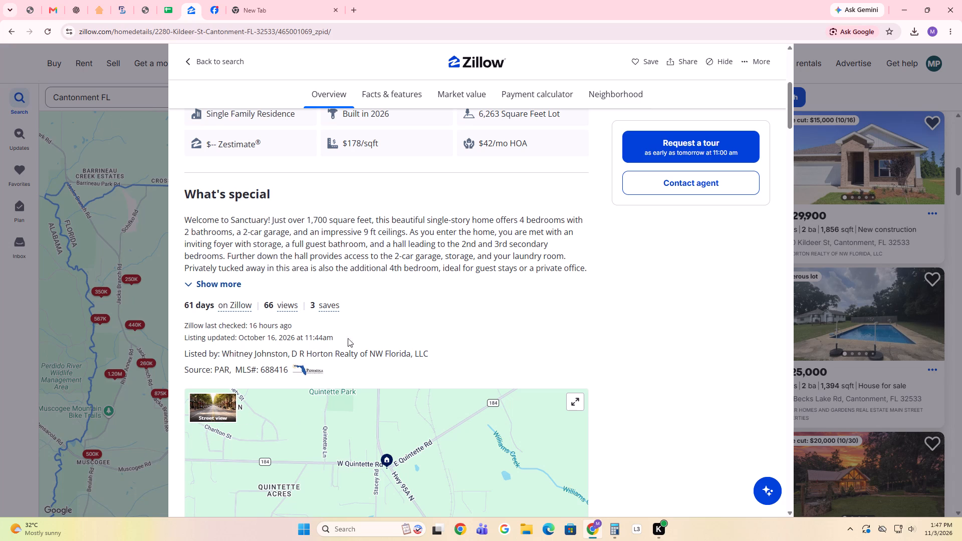
{"action": "left_click_drag", "start_coordinate": [262, 366], "coordinate": [290, 369]}
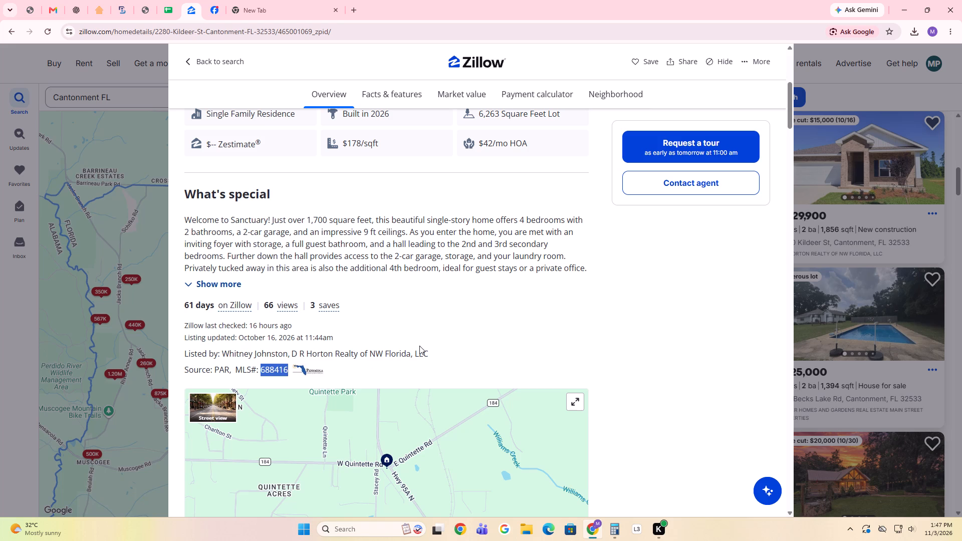
{"action": "key", "text": "ctrl+c"}
{"action": "left_click", "coordinate": [167, 9]}
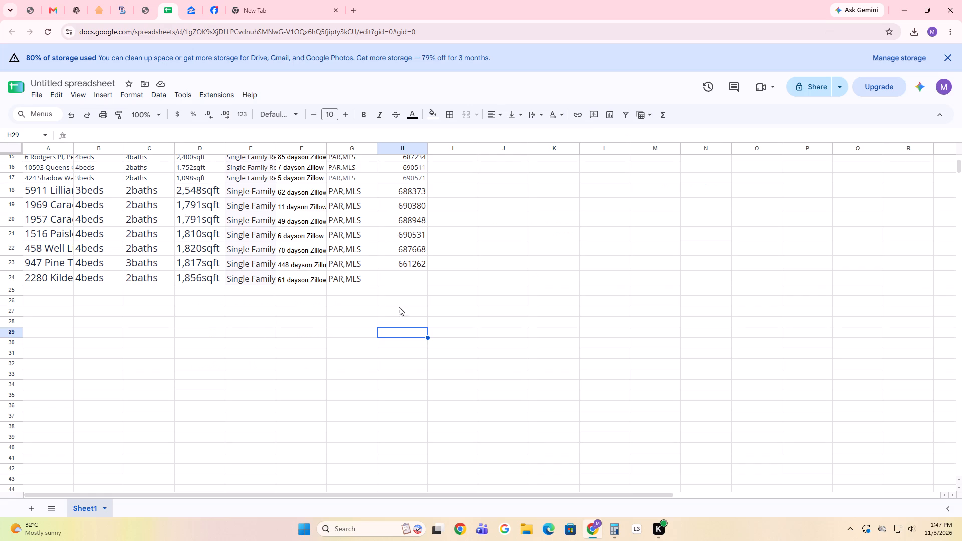
{"action": "left_click", "coordinate": [400, 279]}
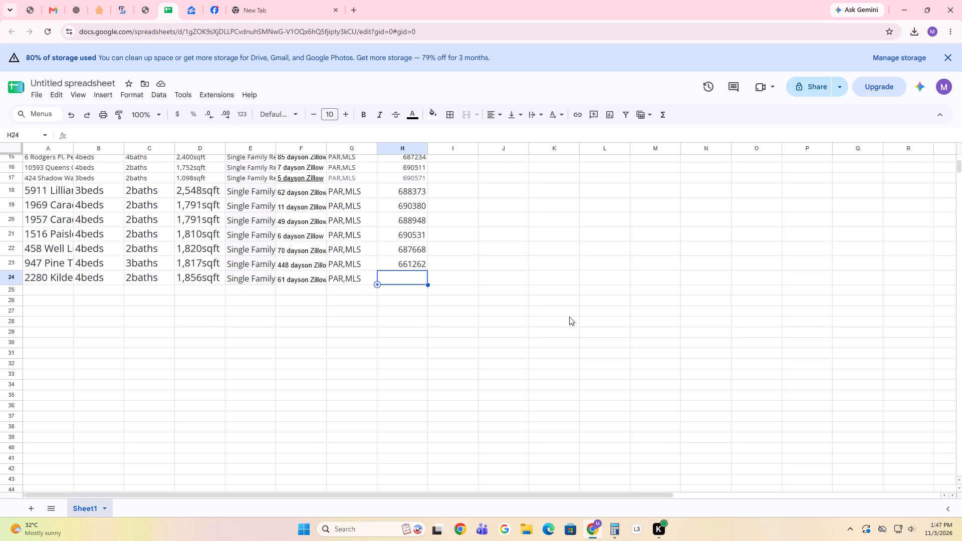
{"action": "key", "text": "ctrl+v"}
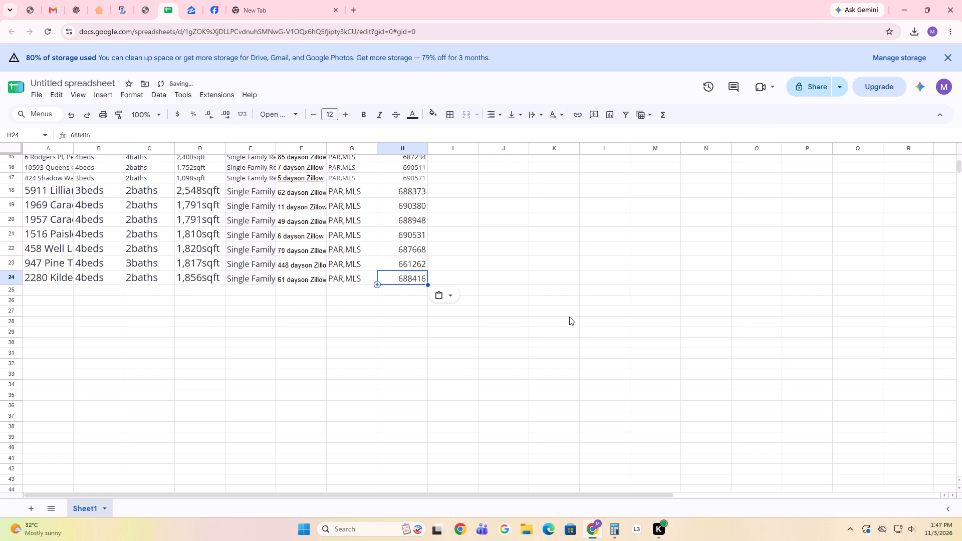
{"action": "left_click", "coordinate": [570, 323]}
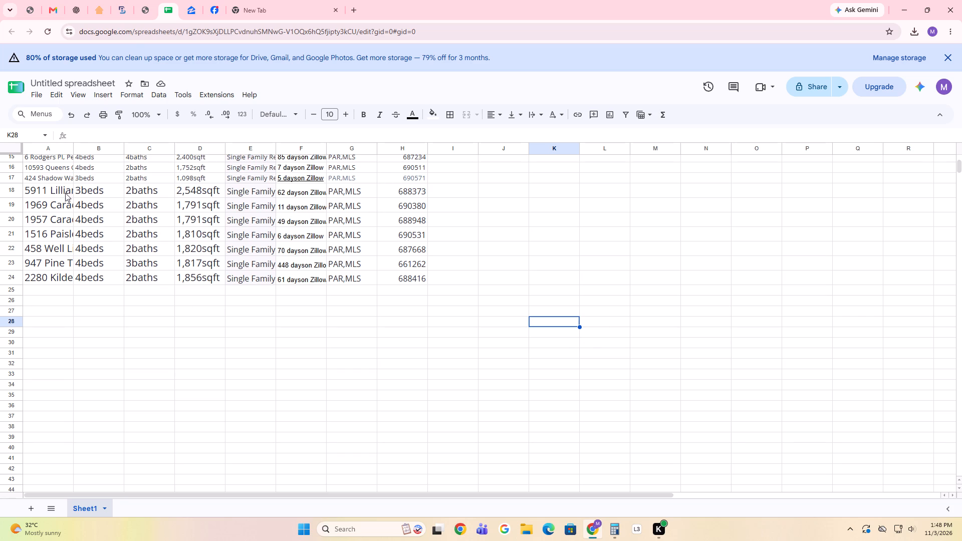
{"action": "left_click", "coordinate": [194, 12]}
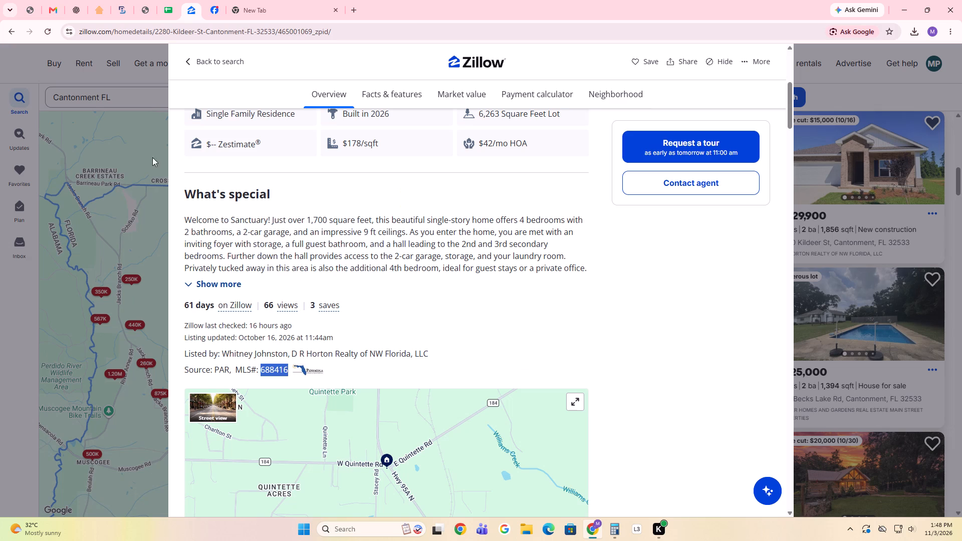
{"action": "scroll", "coordinate": [360, 202], "scroll_direction": "up", "scroll_amount": 1}
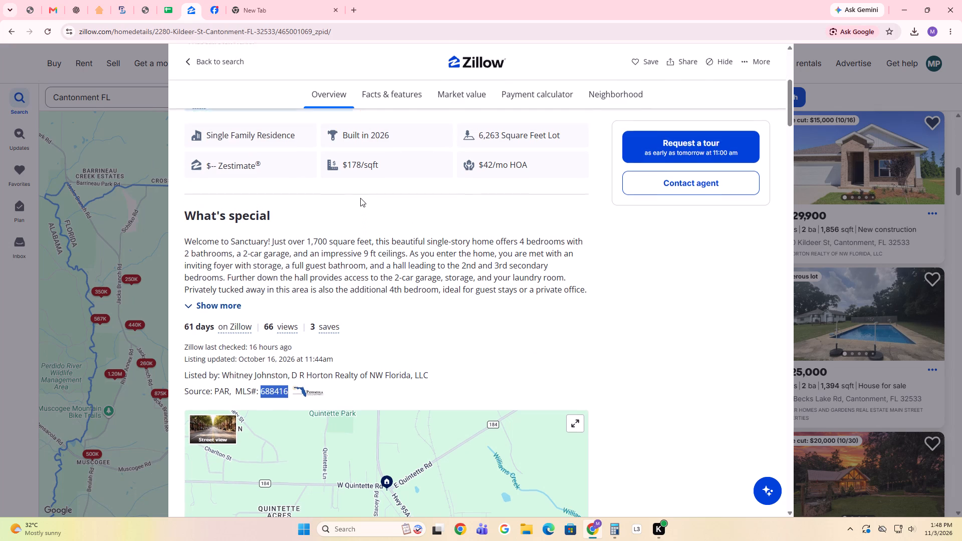
{"action": "scroll", "coordinate": [360, 198], "scroll_direction": "up", "scroll_amount": 10}
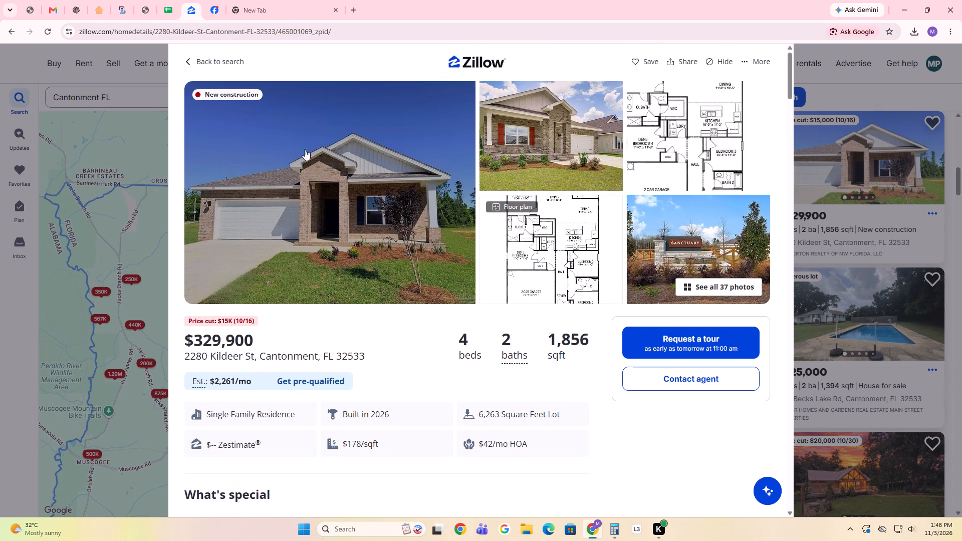
{"action": "left_click", "coordinate": [186, 60]}
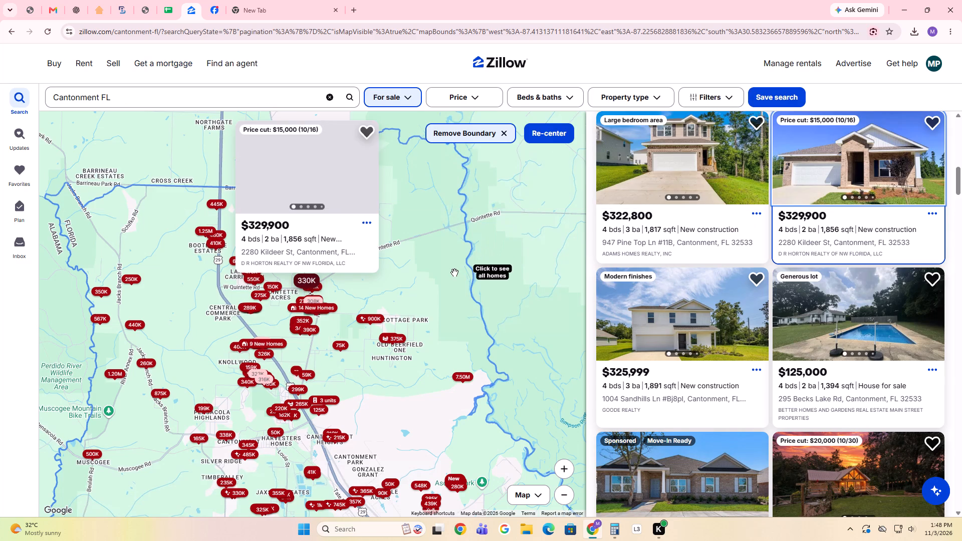
{"action": "left_click", "coordinate": [169, 11]}
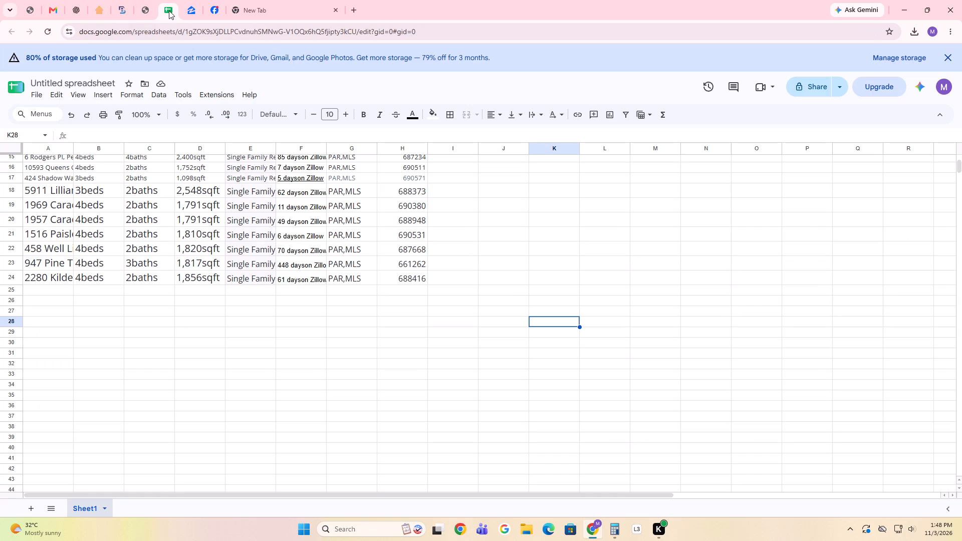
{"action": "left_click", "coordinate": [189, 7]}
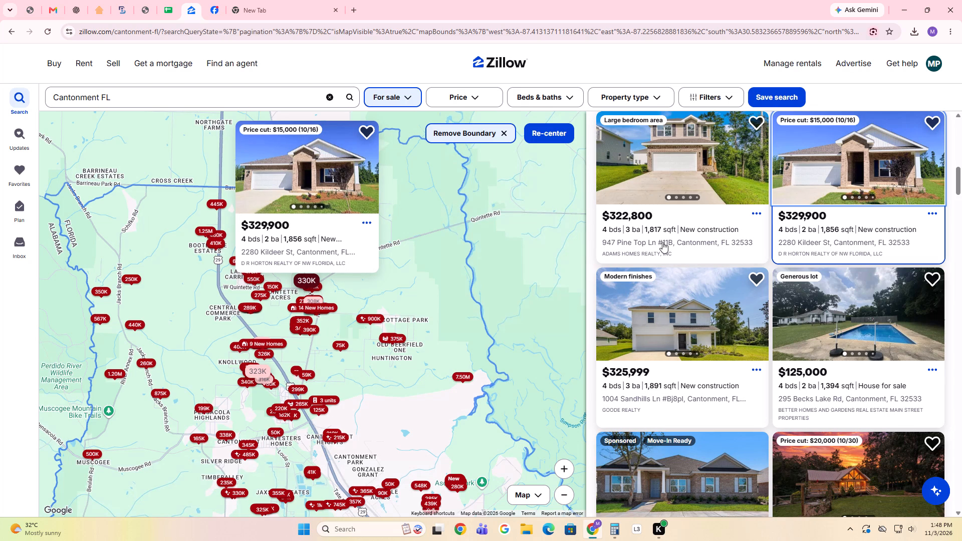
{"action": "scroll", "coordinate": [658, 242], "scroll_direction": "down", "scroll_amount": 3}
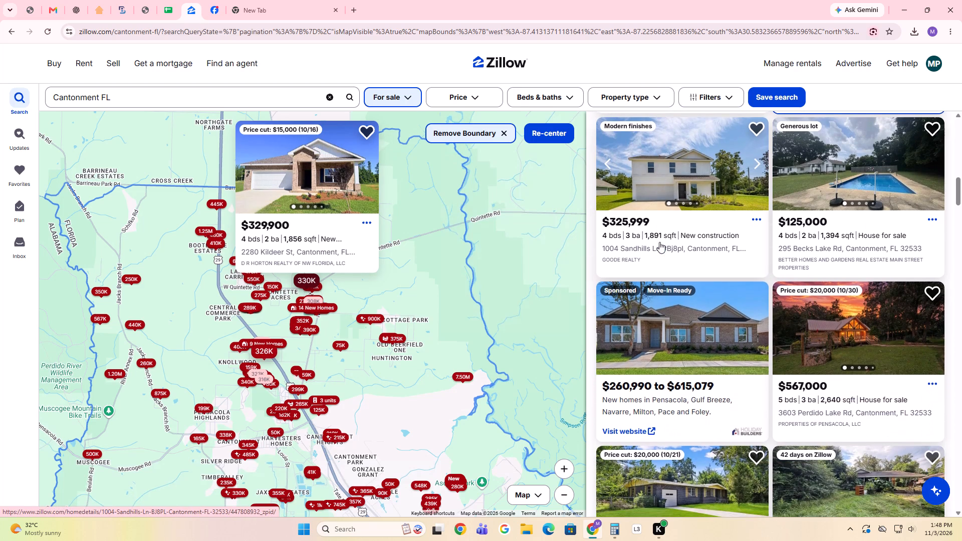
{"action": "left_click", "coordinate": [658, 166]}
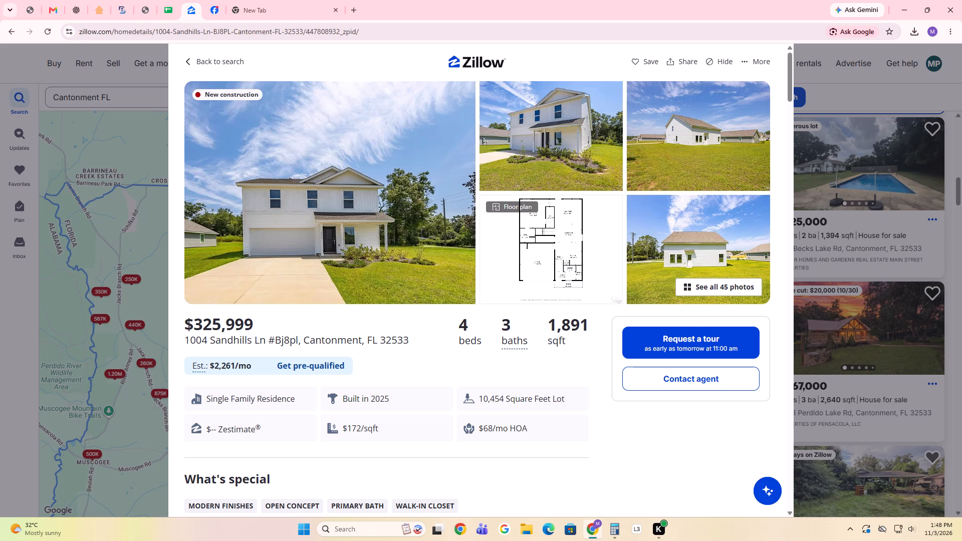
{"action": "left_click_drag", "start_coordinate": [184, 338], "coordinate": [186, 338]}
{"action": "left_click_drag", "start_coordinate": [186, 338], "coordinate": [428, 345]}
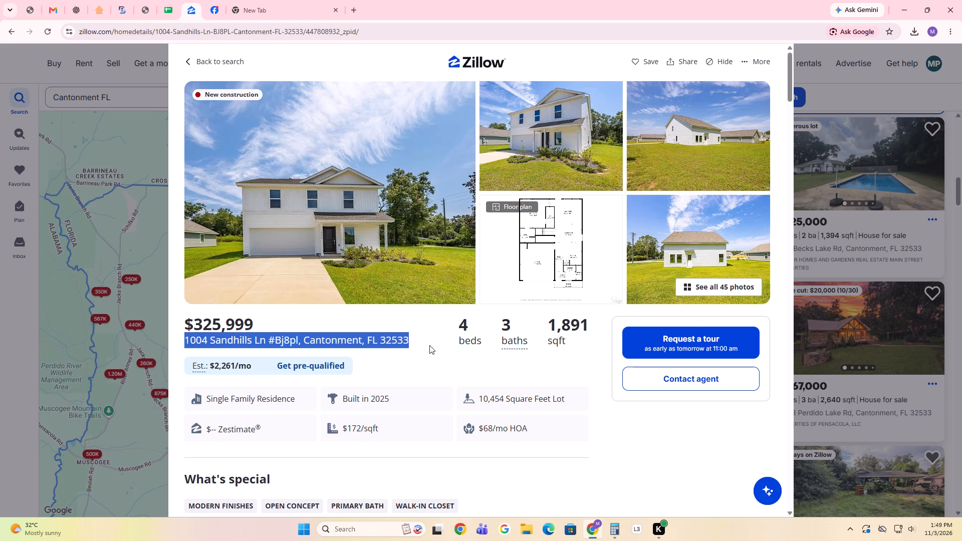
{"action": "key", "text": "ctrl+c"}
{"action": "left_click", "coordinate": [168, 12]}
{"action": "left_click", "coordinate": [59, 293]}
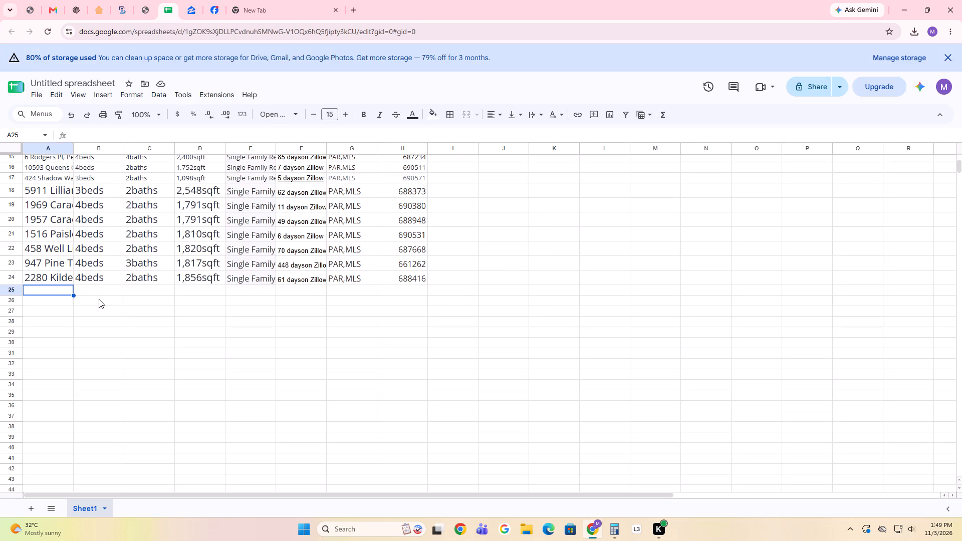
{"action": "key", "text": "ctrl+v"}
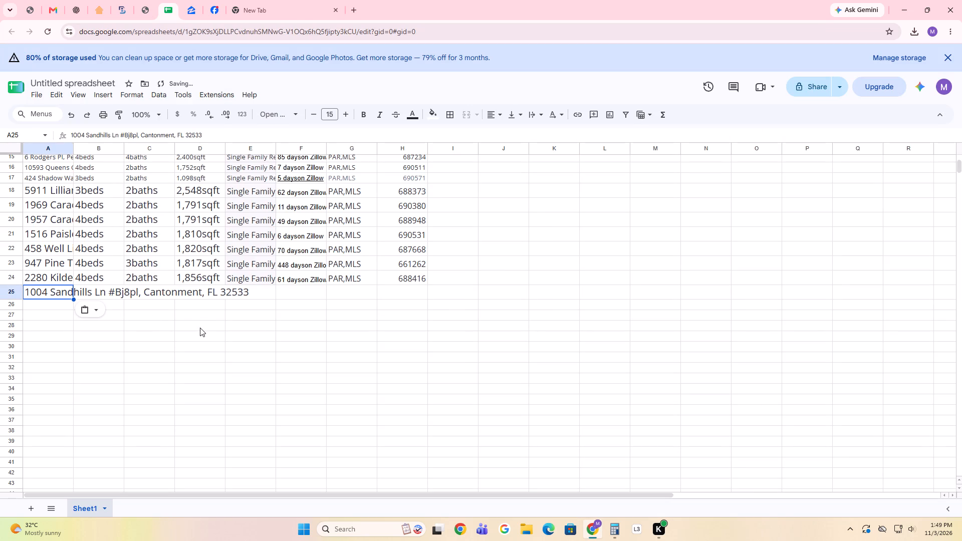
{"action": "left_click", "coordinate": [203, 316]}
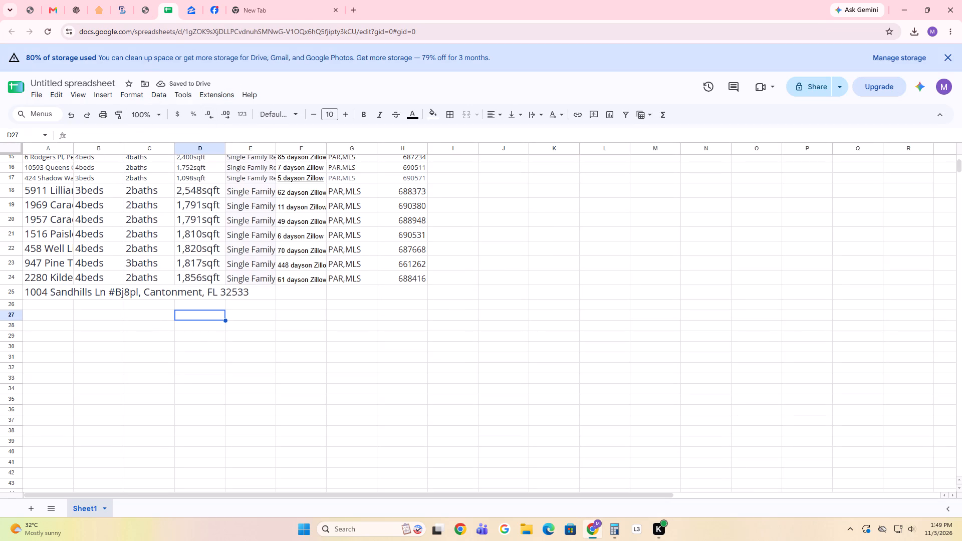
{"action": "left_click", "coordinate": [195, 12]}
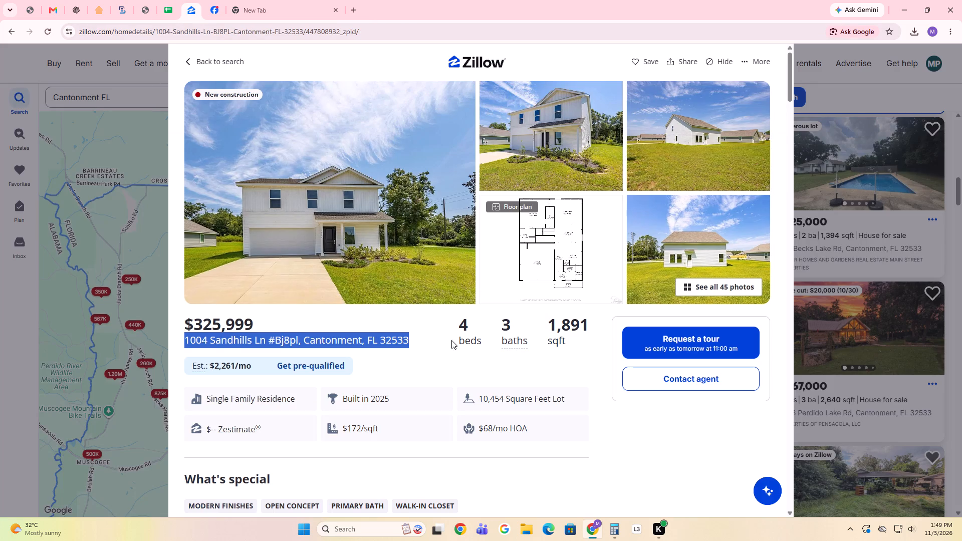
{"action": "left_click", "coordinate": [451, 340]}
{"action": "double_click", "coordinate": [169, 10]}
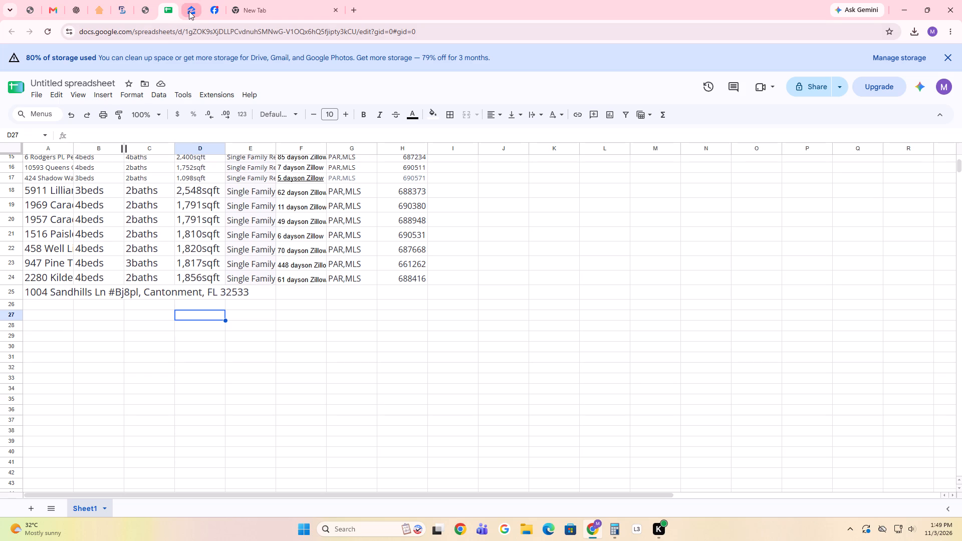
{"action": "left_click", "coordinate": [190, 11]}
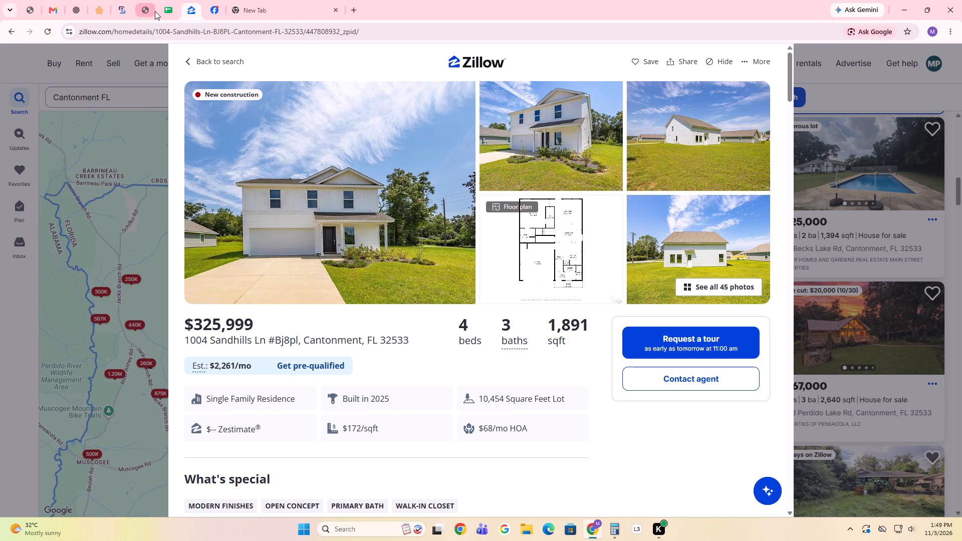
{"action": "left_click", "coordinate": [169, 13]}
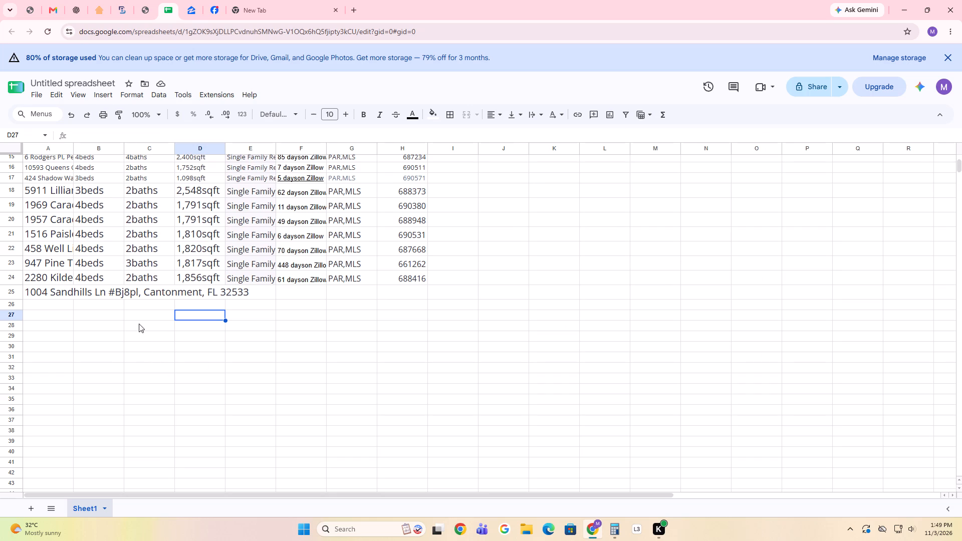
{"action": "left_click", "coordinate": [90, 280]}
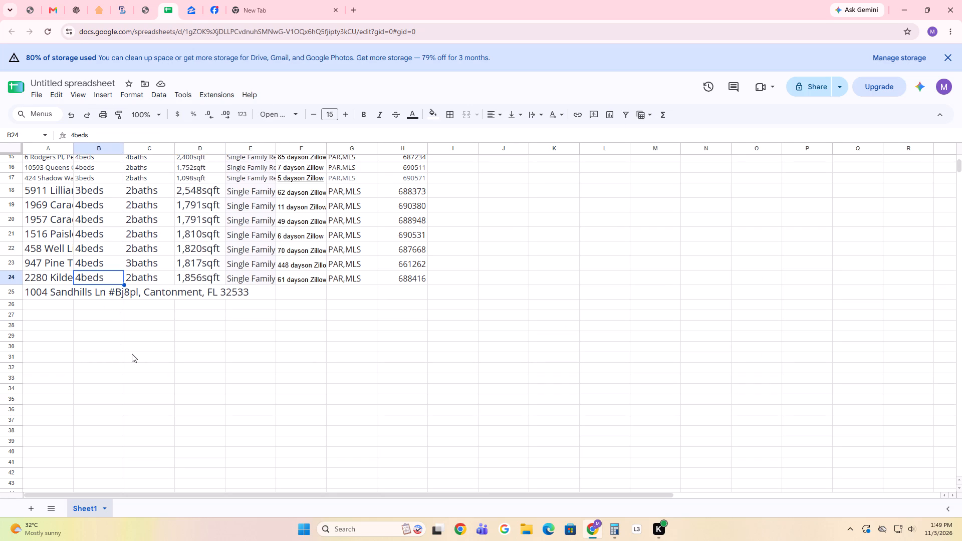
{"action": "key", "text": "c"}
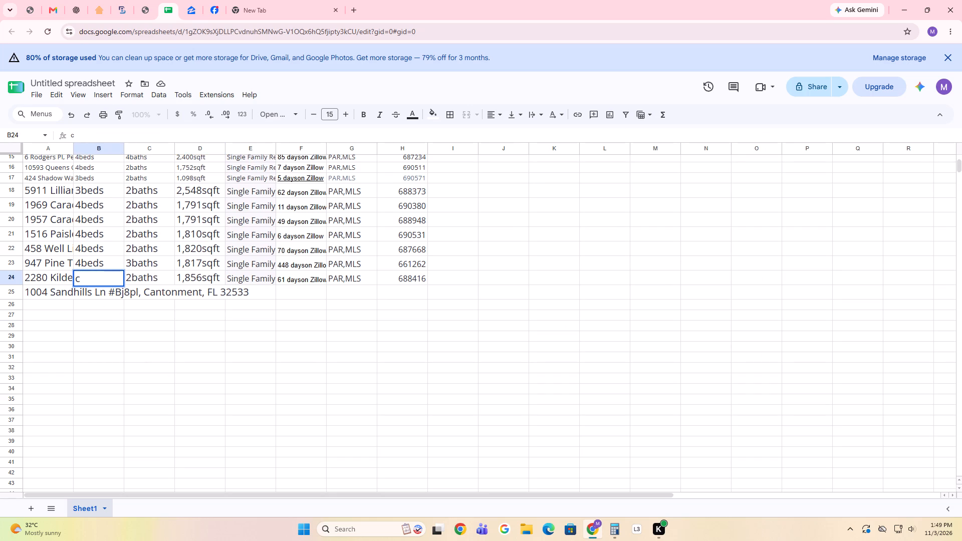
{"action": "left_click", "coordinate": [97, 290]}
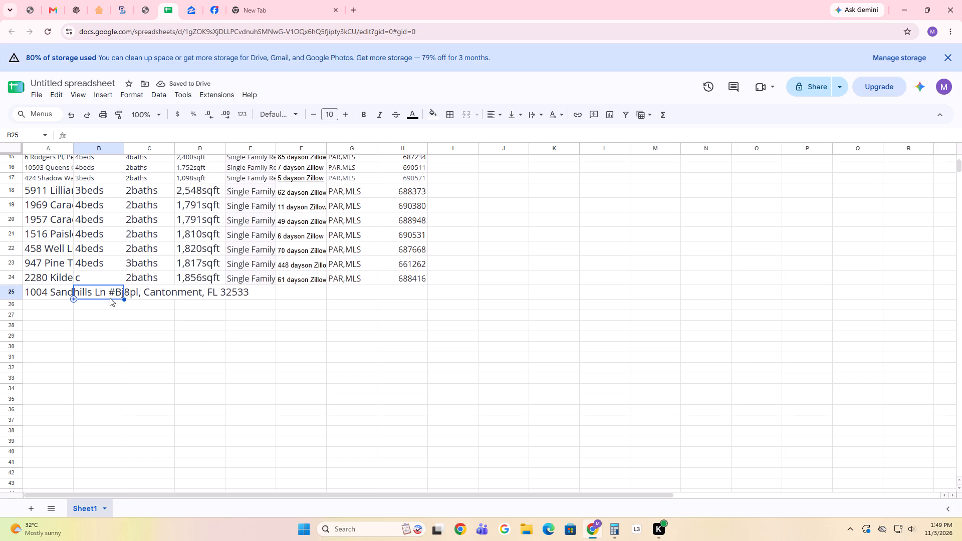
Restore "4beds" in cell B24 by copying it from cell B23.
{"action": "left_click", "coordinate": [84, 261]}
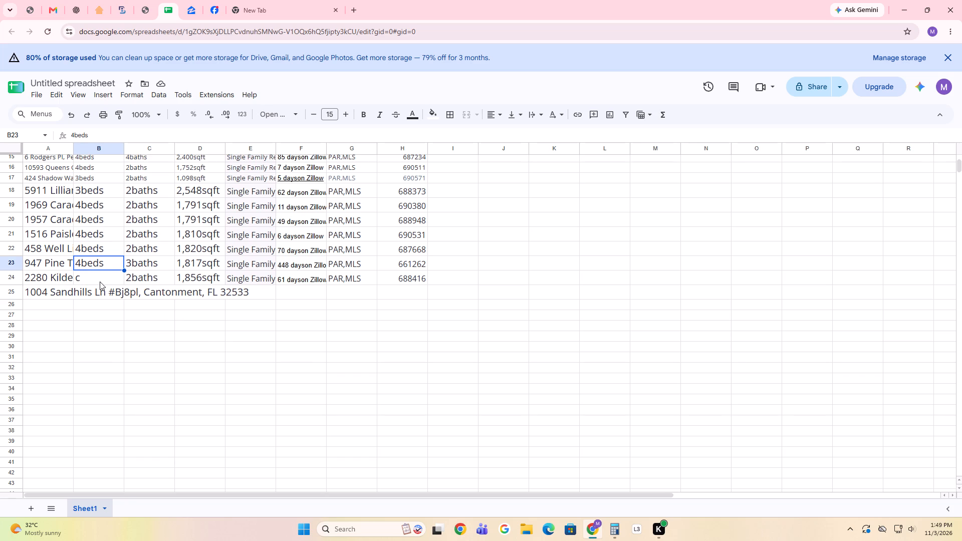
{"action": "key", "text": "ctrl+c"}
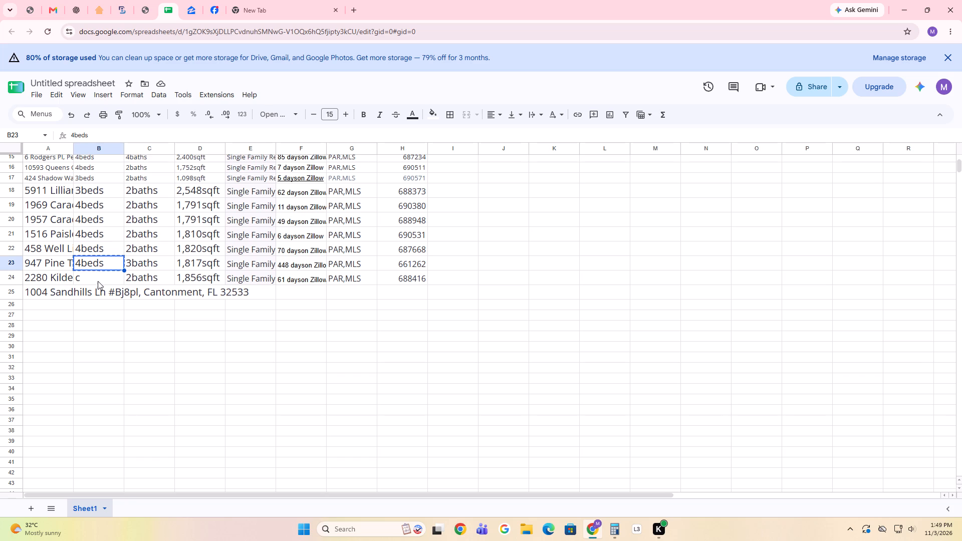
{"action": "left_click", "coordinate": [97, 280]}
{"action": "key", "text": "ctrl+v"}
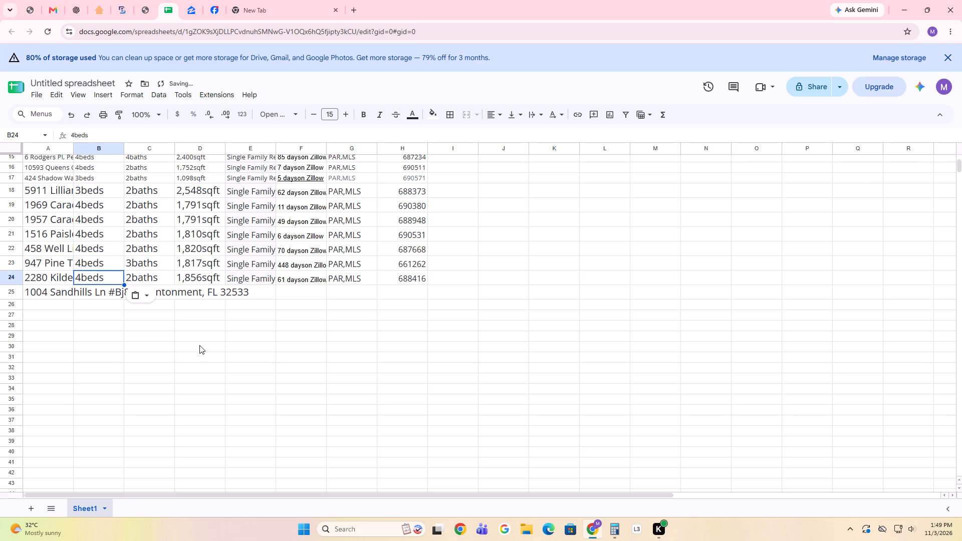
{"action": "left_click", "coordinate": [164, 354]}
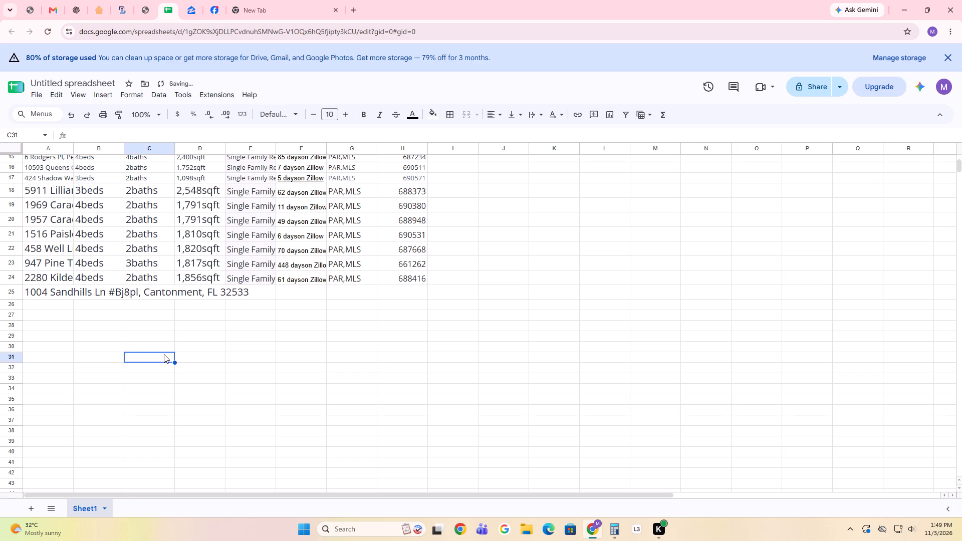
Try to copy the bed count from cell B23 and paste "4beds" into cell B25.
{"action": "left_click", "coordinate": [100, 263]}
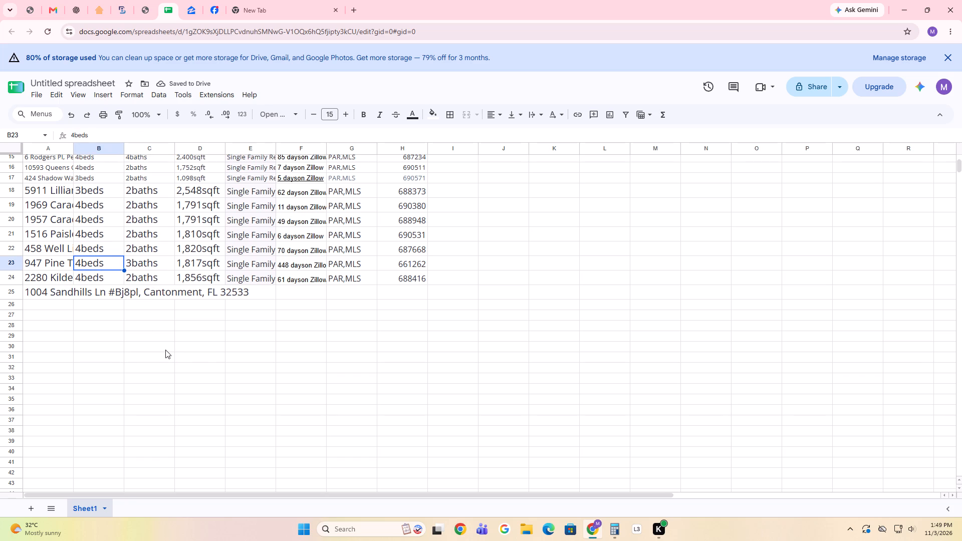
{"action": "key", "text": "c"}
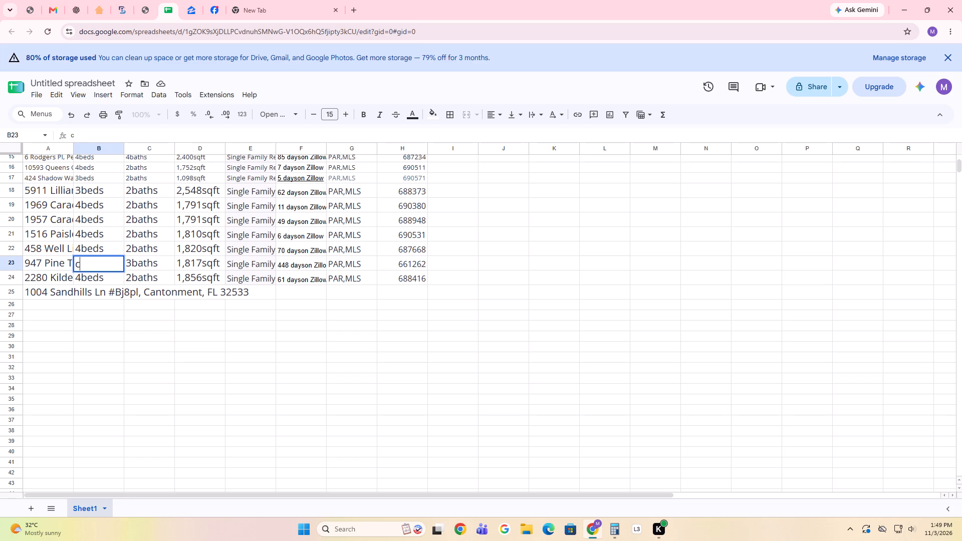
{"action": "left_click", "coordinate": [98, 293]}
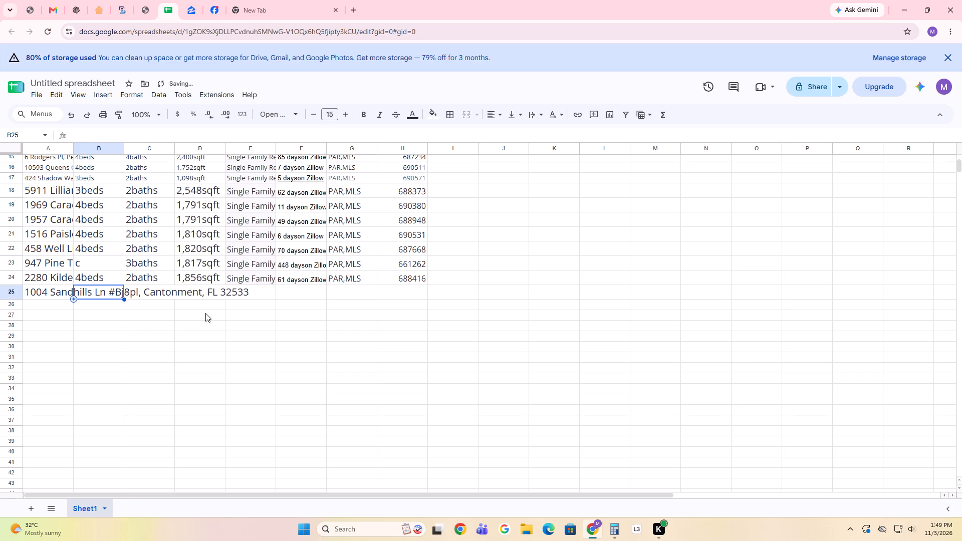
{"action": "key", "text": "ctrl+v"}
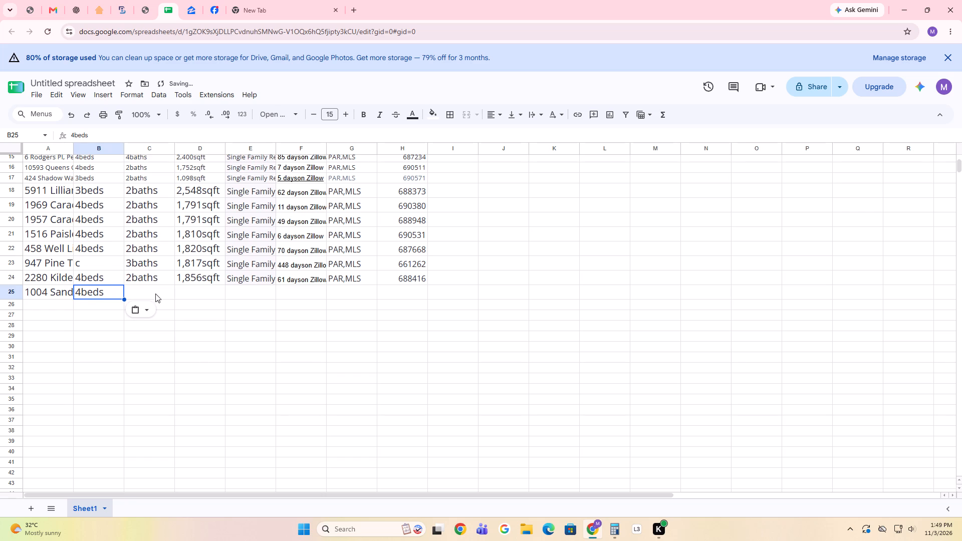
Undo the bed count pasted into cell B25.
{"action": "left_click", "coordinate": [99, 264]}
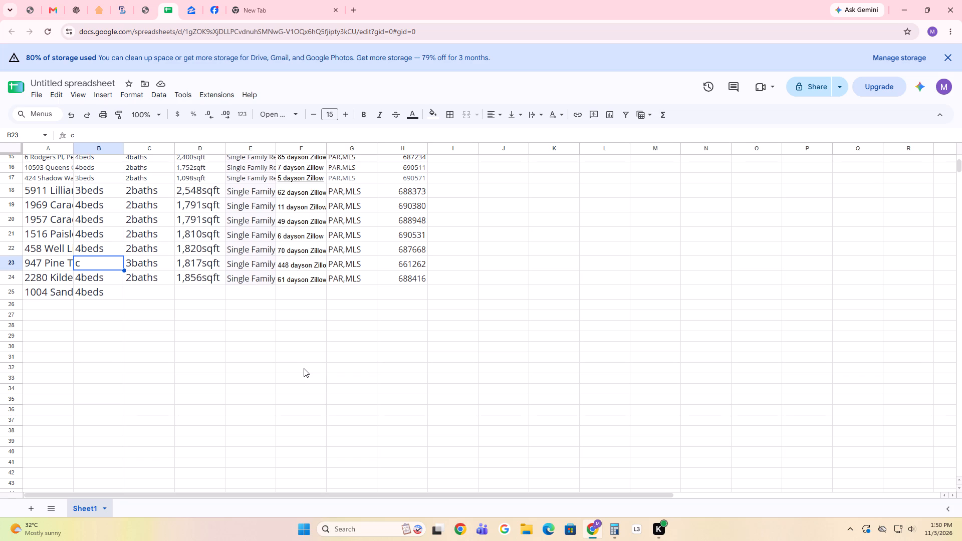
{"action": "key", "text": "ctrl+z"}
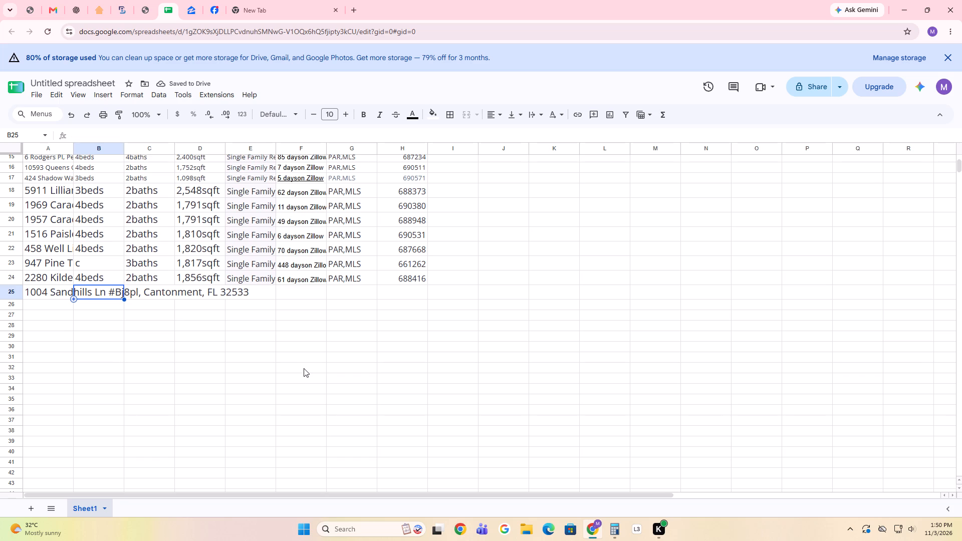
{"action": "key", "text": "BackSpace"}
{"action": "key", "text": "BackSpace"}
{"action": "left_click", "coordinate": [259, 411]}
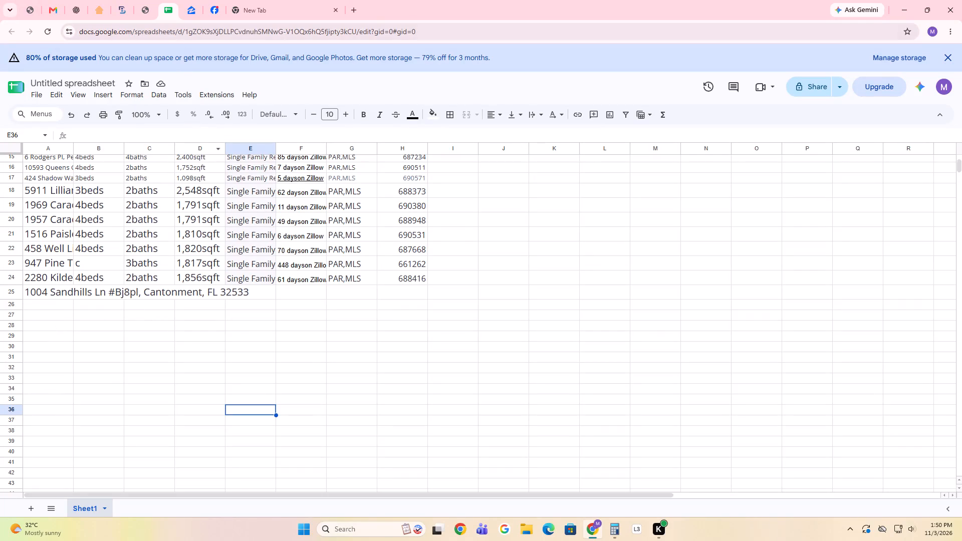
Restore "4beds" in cell B23 by copying it from cell B22.
{"action": "left_click", "coordinate": [93, 263]}
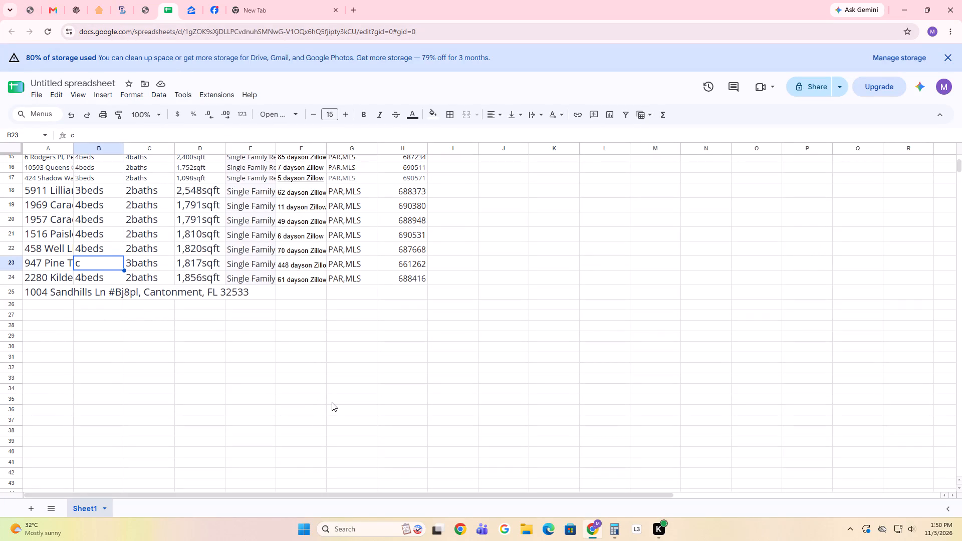
{"action": "key", "text": "ctrl+z"}
{"action": "left_click_drag", "start_coordinate": [269, 417], "coordinate": [264, 414]}
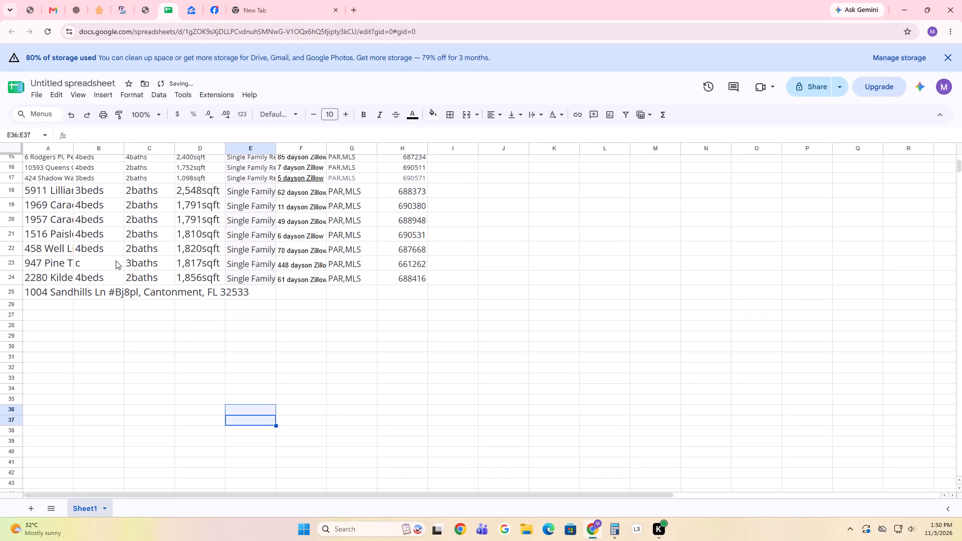
{"action": "left_click", "coordinate": [95, 245]}
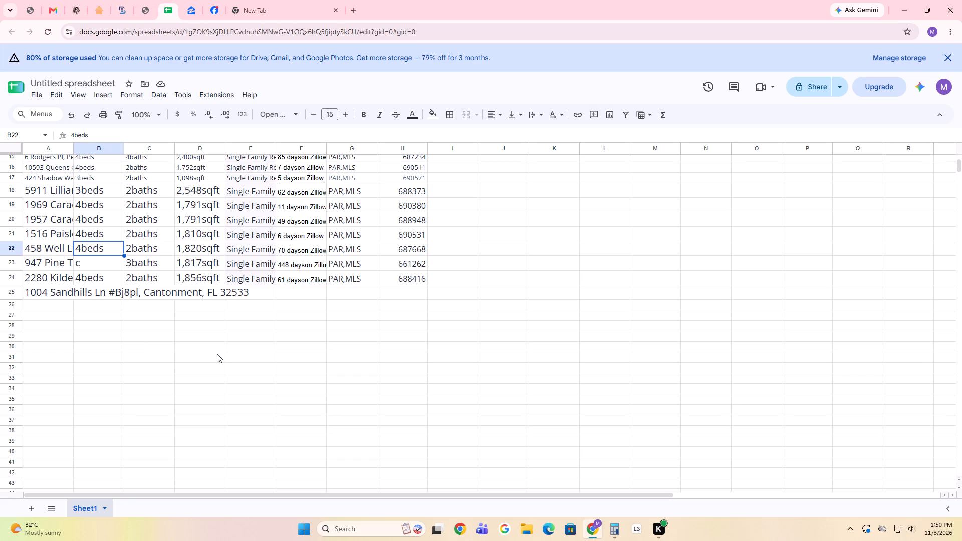
{"action": "key", "text": "ctrl+c"}
{"action": "left_click", "coordinate": [91, 266]}
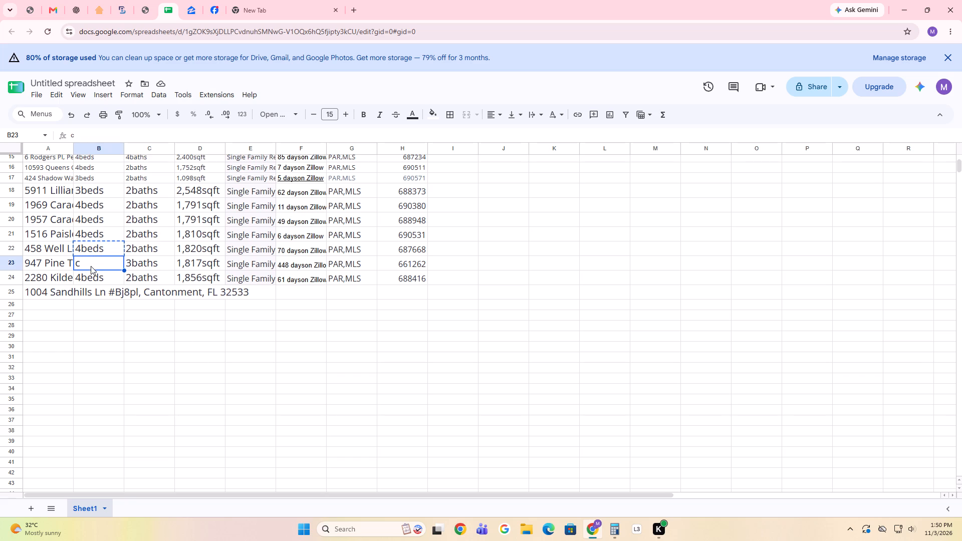
{"action": "key", "text": "ctrl+v"}
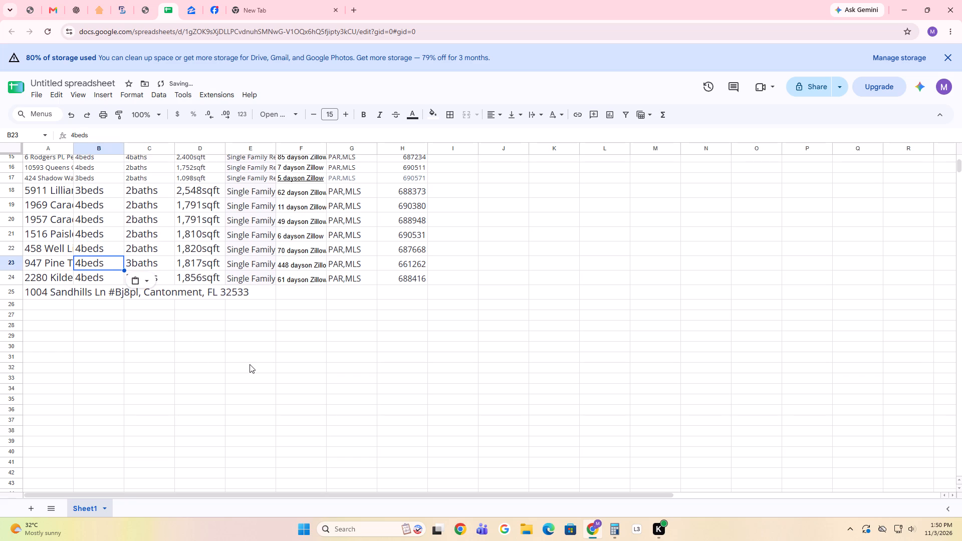
{"action": "left_click", "coordinate": [278, 364]}
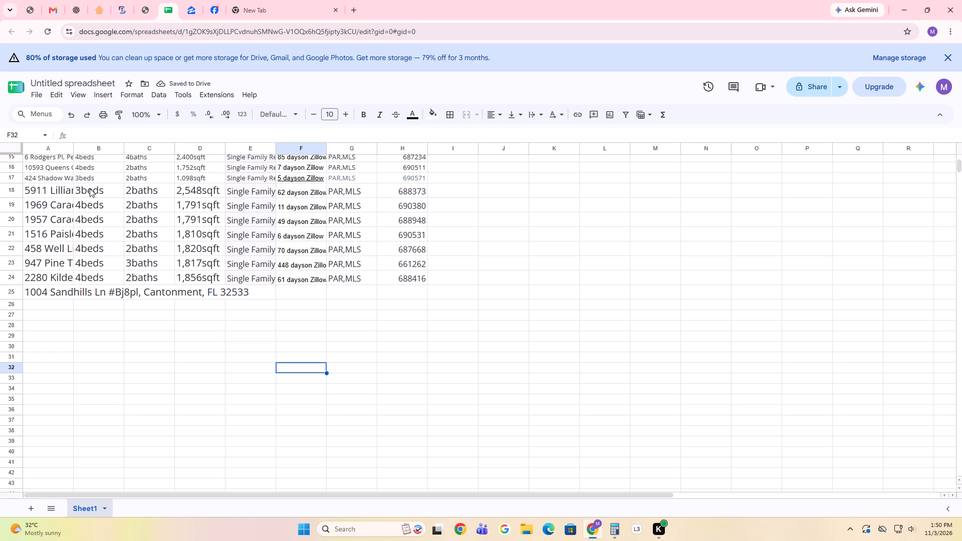
{"action": "left_click", "coordinate": [193, 11]}
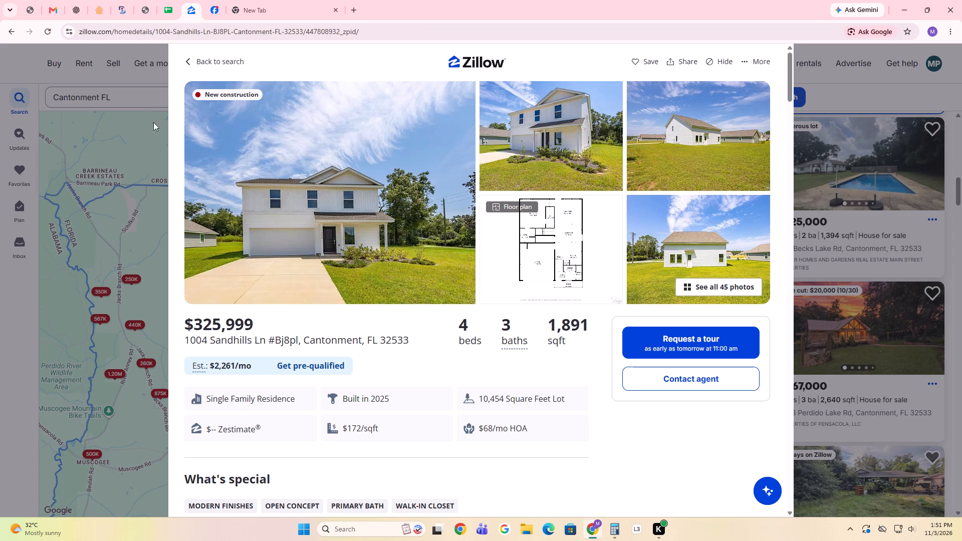
{"action": "left_click", "coordinate": [169, 7]}
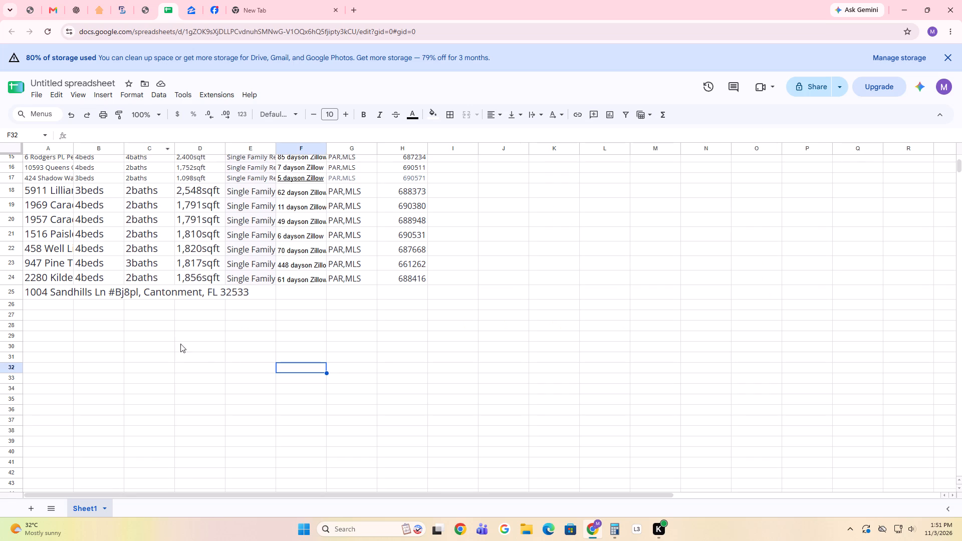
{"action": "left_click", "coordinate": [85, 261]}
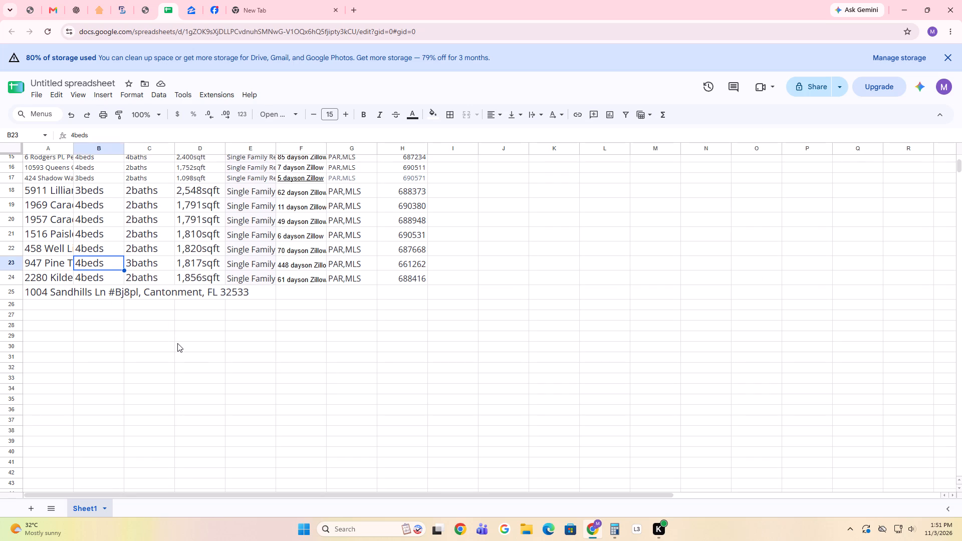
{"action": "key", "text": "ctrl+c"}
{"action": "left_click", "coordinate": [97, 293]}
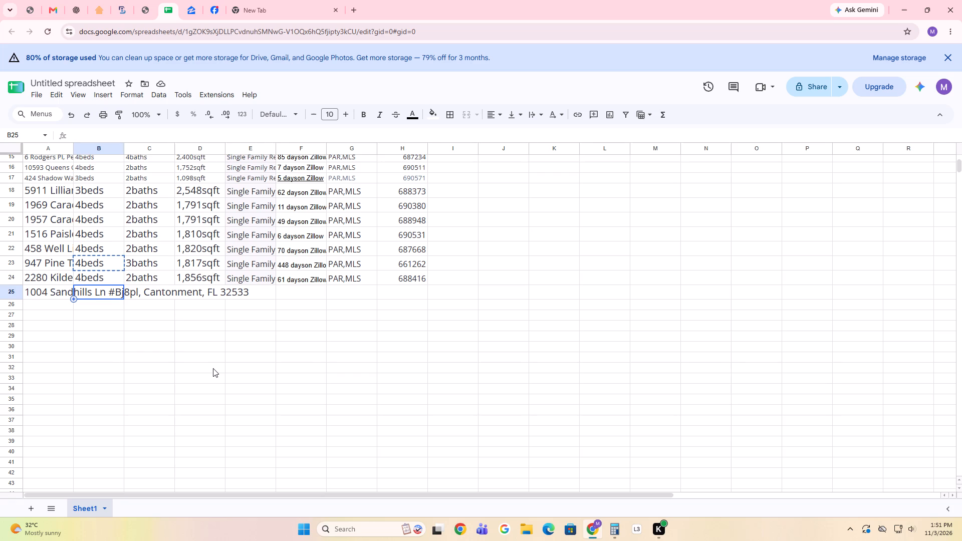
{"action": "key", "text": "ctrl+v"}
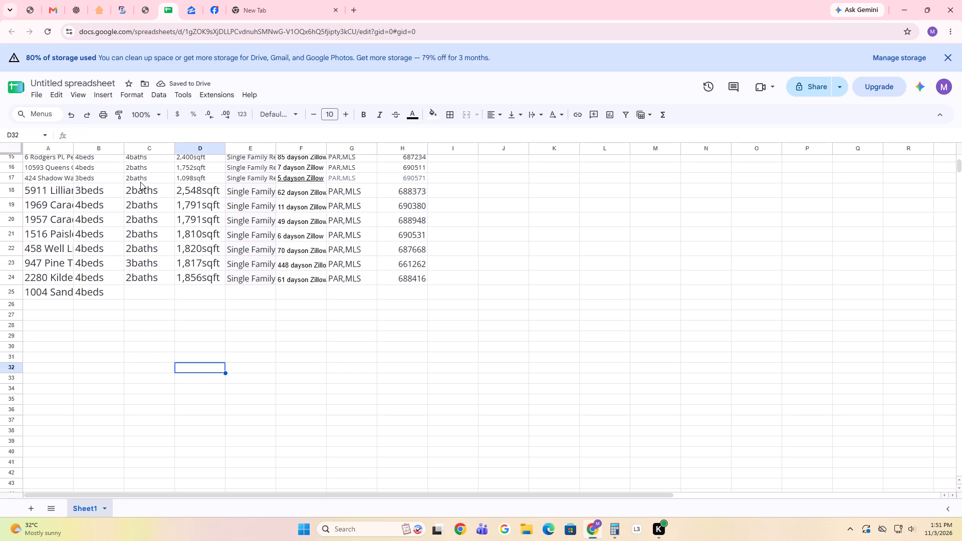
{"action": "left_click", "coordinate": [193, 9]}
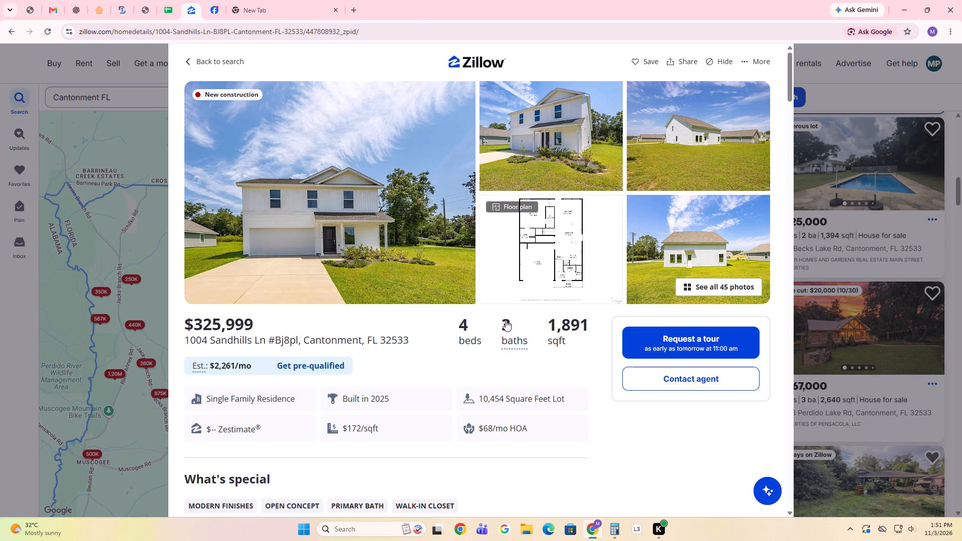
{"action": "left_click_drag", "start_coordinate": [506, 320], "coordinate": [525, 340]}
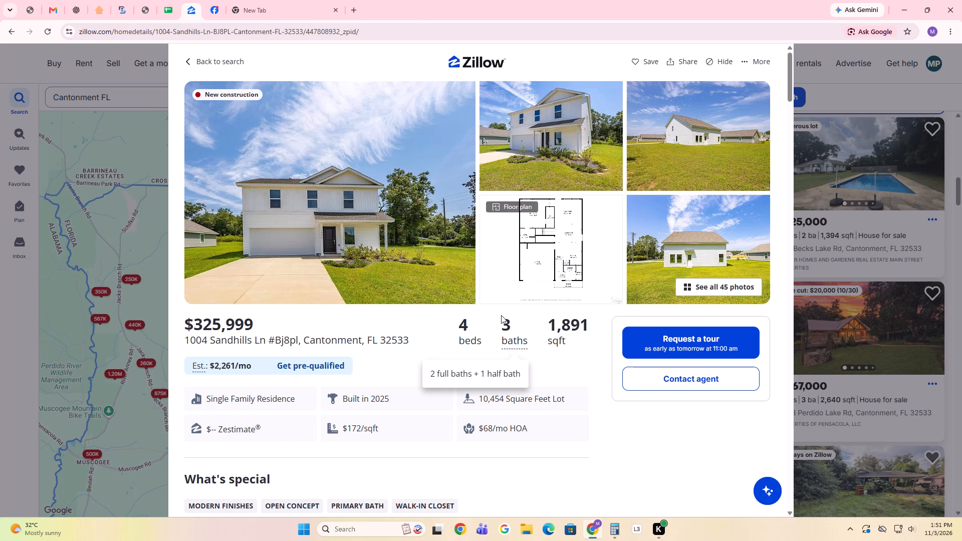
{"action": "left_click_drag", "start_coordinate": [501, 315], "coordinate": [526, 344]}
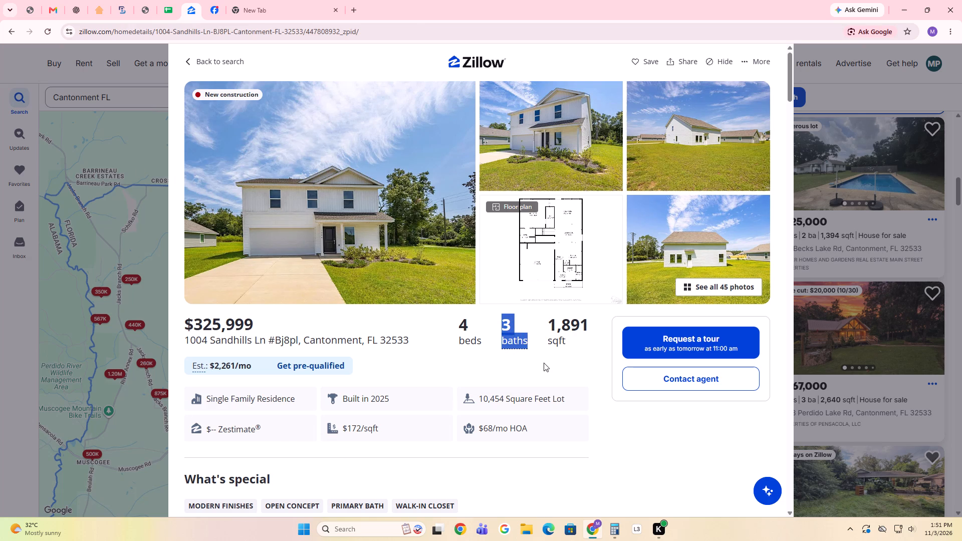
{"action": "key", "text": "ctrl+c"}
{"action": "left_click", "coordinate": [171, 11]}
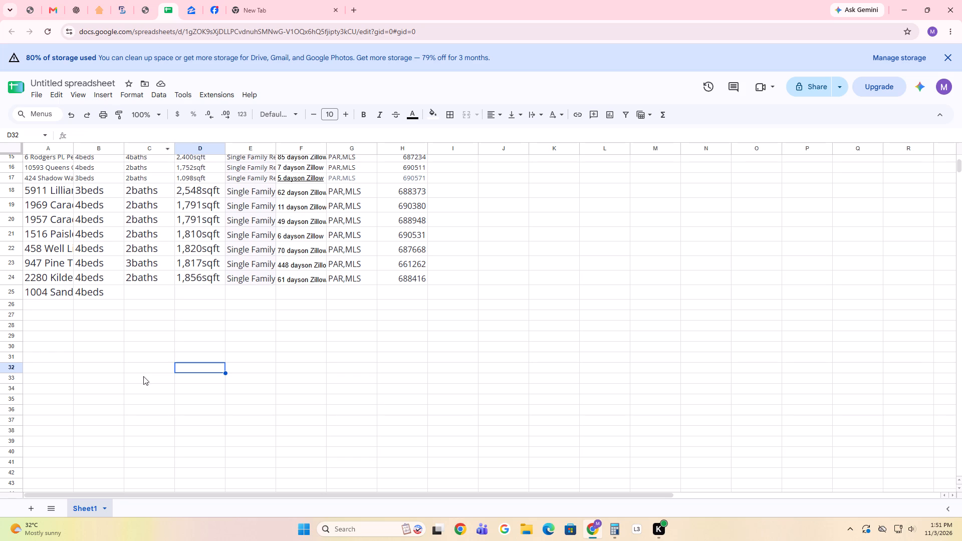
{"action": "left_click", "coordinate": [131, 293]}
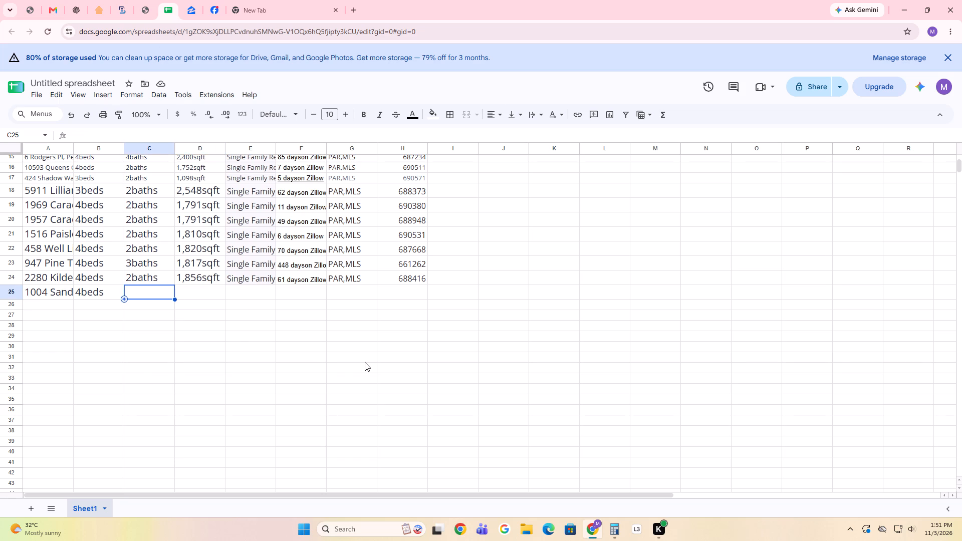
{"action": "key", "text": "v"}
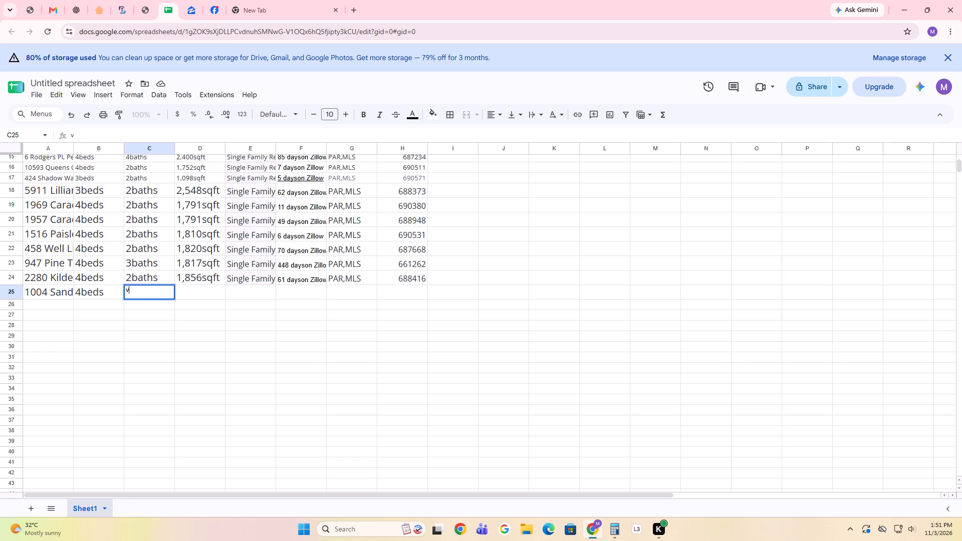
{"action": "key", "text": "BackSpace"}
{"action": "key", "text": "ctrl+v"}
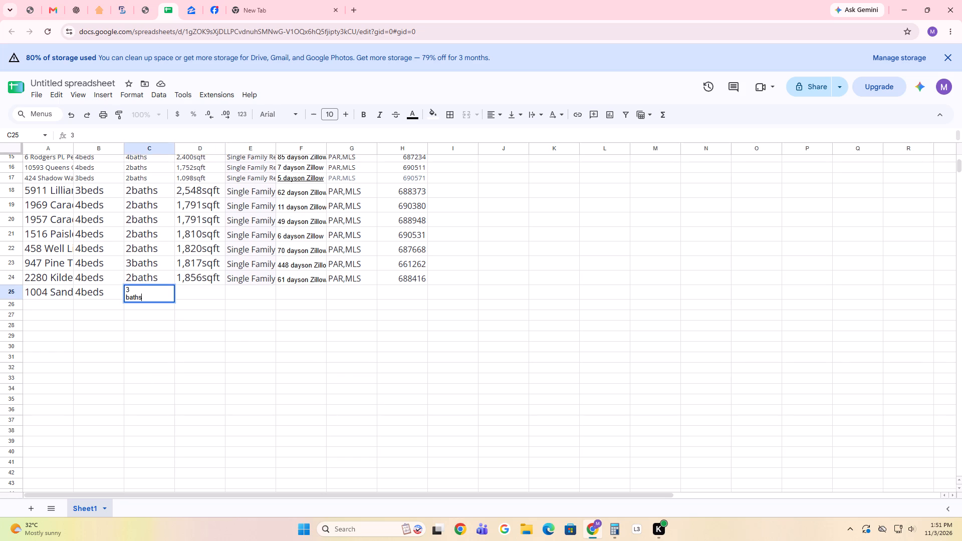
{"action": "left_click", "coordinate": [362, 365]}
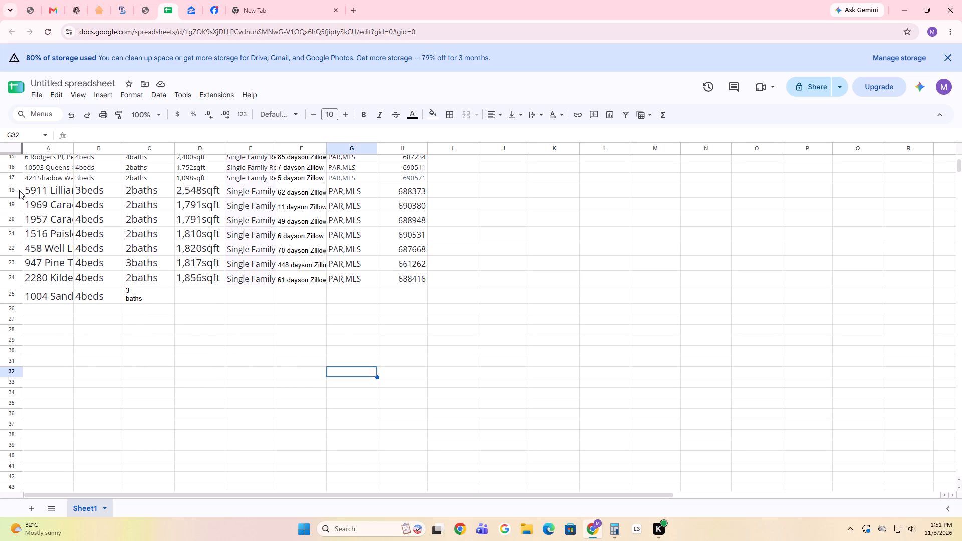
Set the font size of cells A18:D26 to 10.
{"action": "left_click_drag", "start_coordinate": [24, 189], "coordinate": [100, 191]}
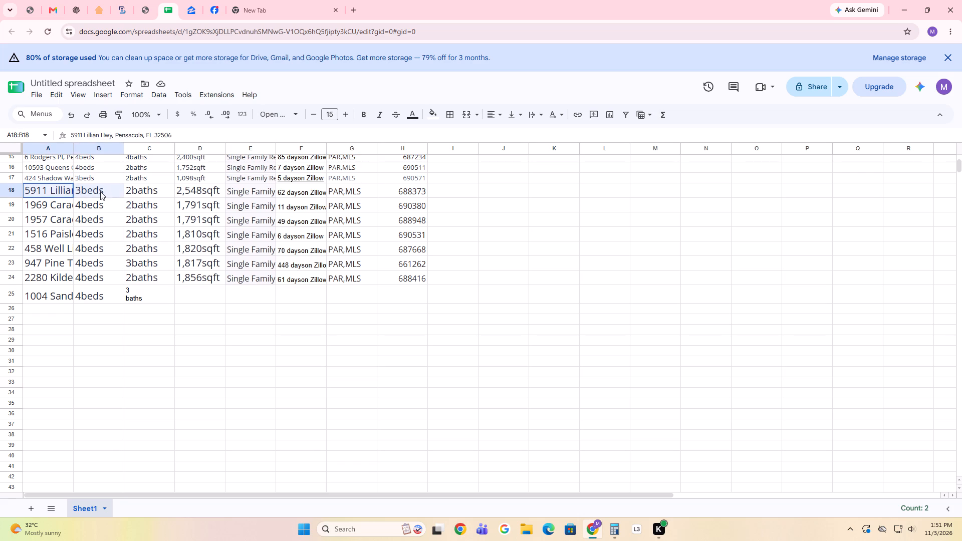
{"action": "left_click_drag", "start_coordinate": [100, 191], "coordinate": [210, 253]}
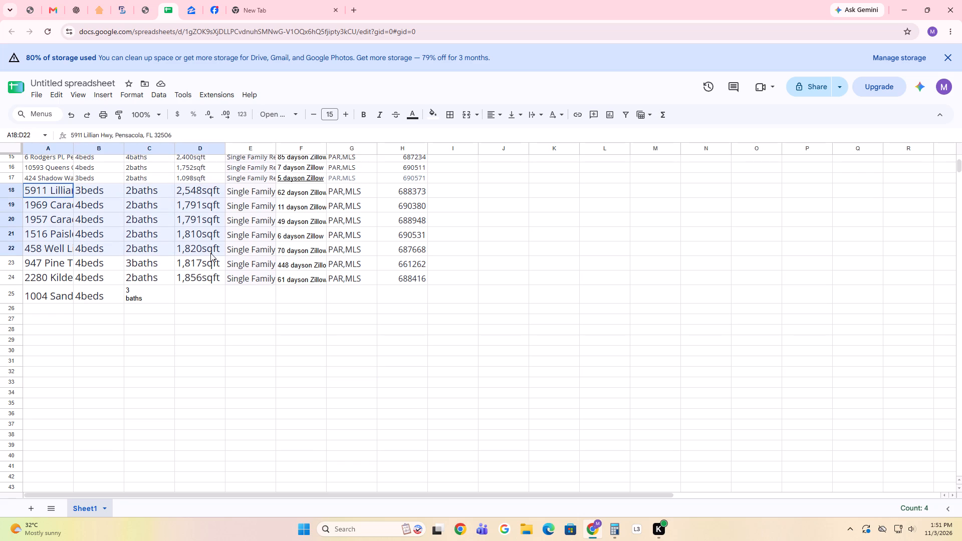
{"action": "left_click_drag", "start_coordinate": [210, 253], "coordinate": [218, 306]}
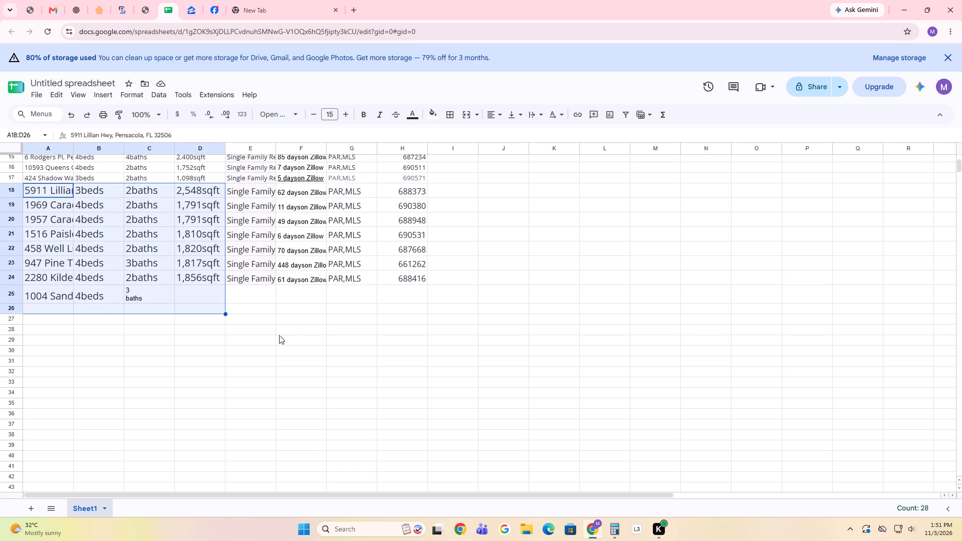
{"action": "left_click", "coordinate": [330, 116]}
{"action": "left_click", "coordinate": [328, 195]}
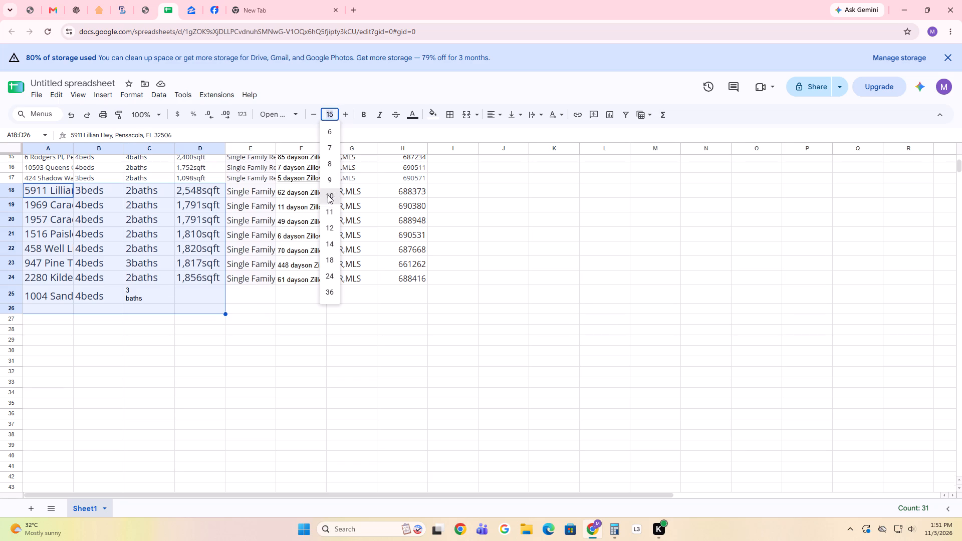
{"action": "left_click", "coordinate": [271, 323]}
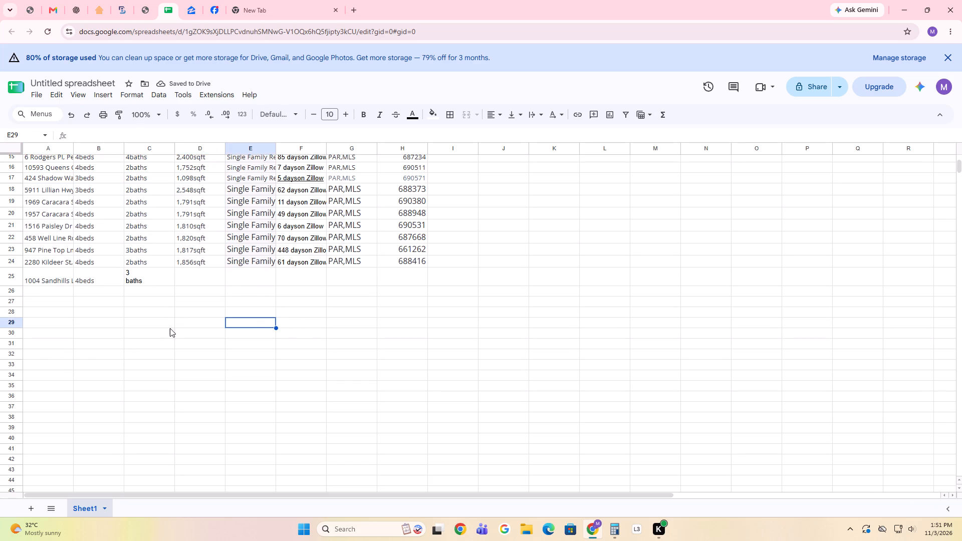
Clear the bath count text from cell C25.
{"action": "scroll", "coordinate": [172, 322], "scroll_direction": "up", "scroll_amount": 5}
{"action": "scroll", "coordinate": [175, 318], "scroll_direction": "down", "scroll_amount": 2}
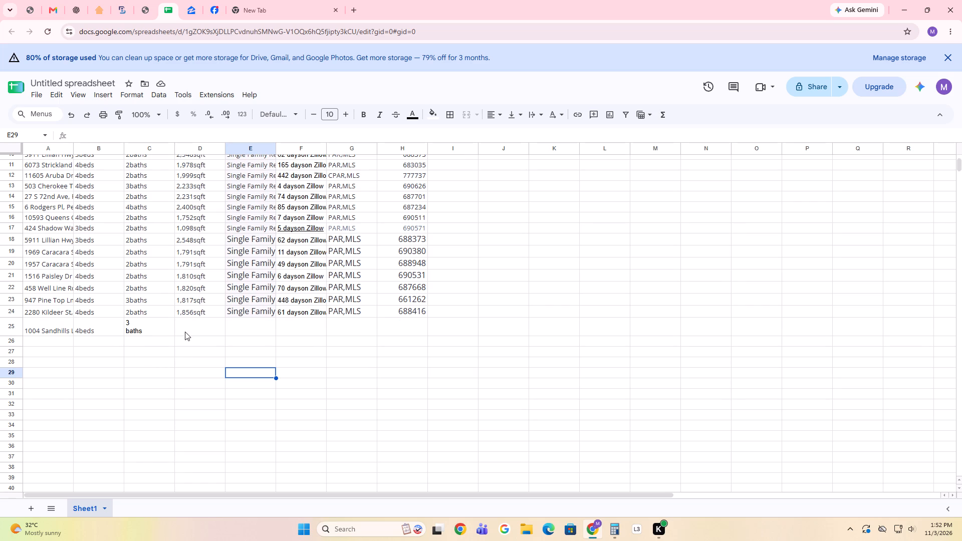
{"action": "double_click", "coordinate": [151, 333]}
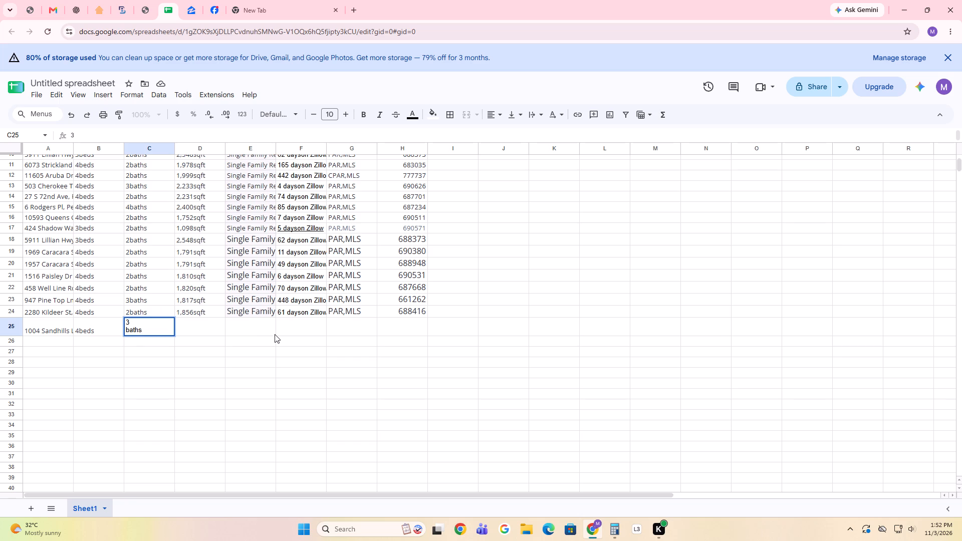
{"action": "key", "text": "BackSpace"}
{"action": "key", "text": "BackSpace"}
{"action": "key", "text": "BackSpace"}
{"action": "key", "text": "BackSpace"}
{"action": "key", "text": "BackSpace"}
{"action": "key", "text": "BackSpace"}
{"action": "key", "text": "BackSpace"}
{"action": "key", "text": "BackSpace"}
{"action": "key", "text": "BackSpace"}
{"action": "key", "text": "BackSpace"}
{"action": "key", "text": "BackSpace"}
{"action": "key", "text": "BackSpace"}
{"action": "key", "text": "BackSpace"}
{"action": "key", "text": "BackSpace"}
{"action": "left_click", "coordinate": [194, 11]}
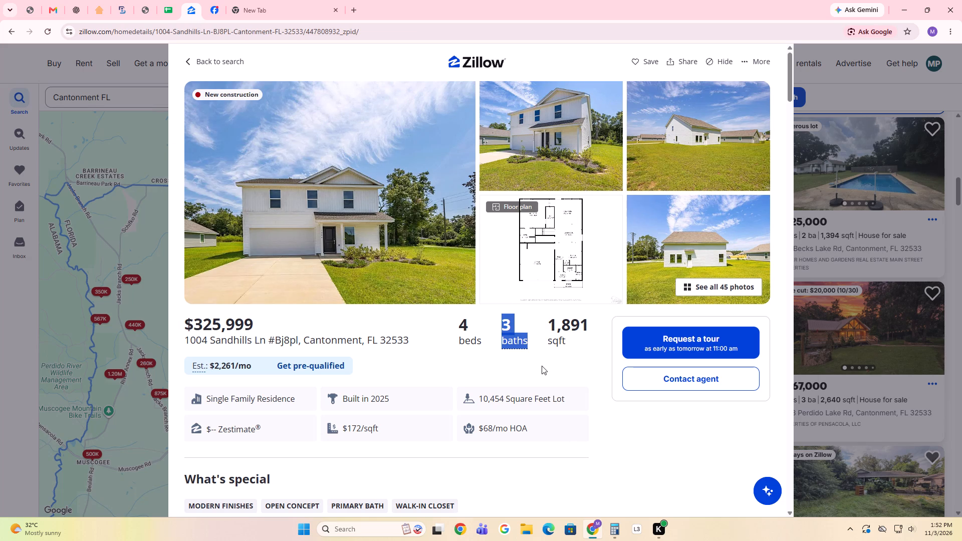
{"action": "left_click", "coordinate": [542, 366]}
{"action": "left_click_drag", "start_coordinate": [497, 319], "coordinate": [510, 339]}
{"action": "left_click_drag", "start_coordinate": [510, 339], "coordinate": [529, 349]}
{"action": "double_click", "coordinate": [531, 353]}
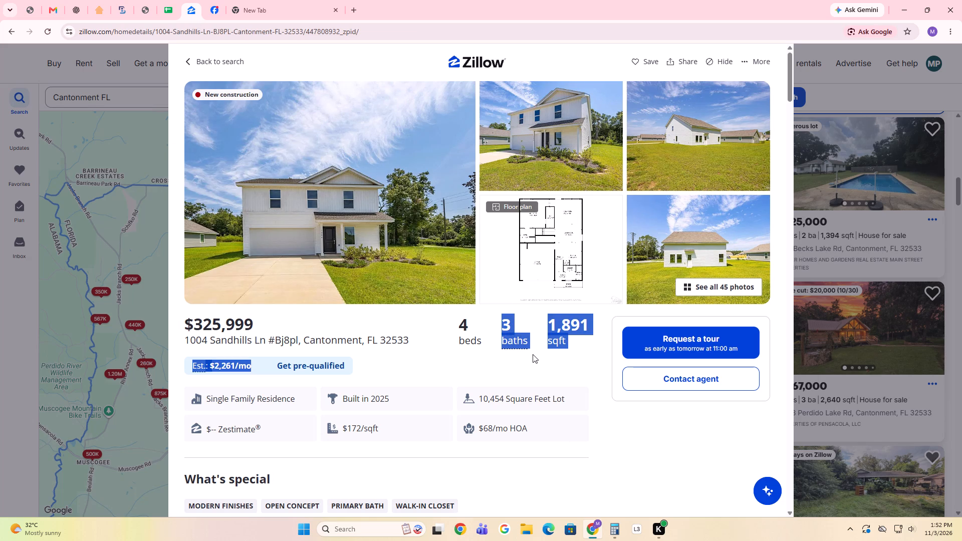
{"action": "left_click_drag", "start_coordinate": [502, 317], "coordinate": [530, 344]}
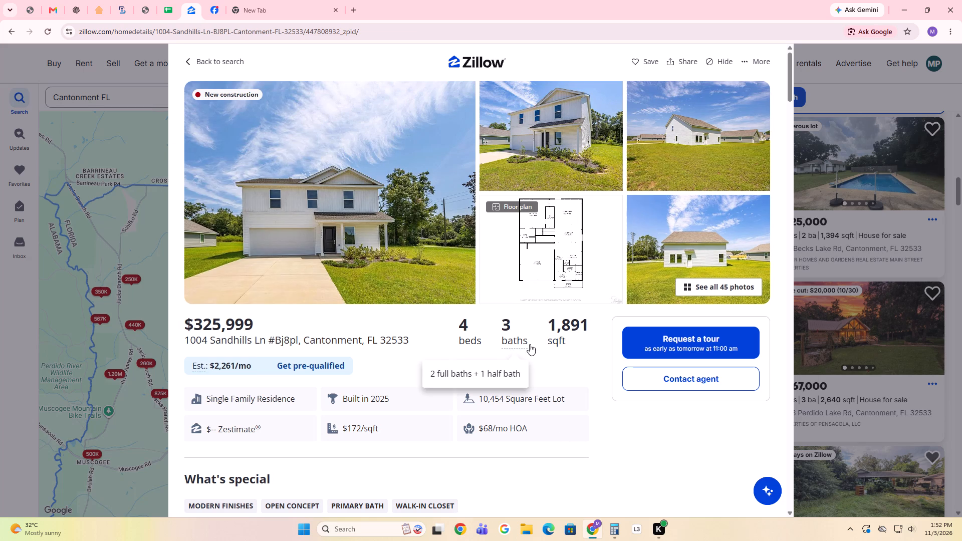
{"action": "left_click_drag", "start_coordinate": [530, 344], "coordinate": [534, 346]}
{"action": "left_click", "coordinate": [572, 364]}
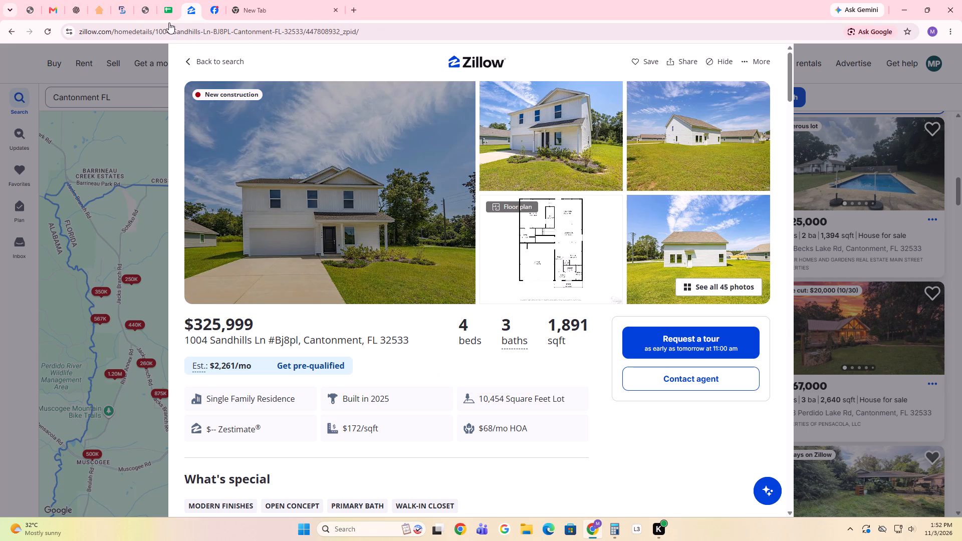
{"action": "left_click", "coordinate": [164, 9]}
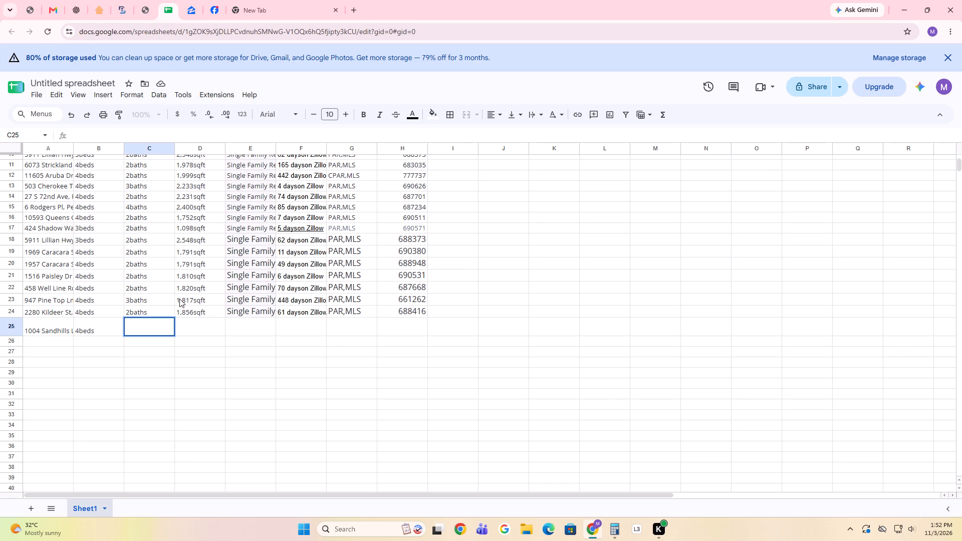
{"action": "left_click", "coordinate": [139, 186]}
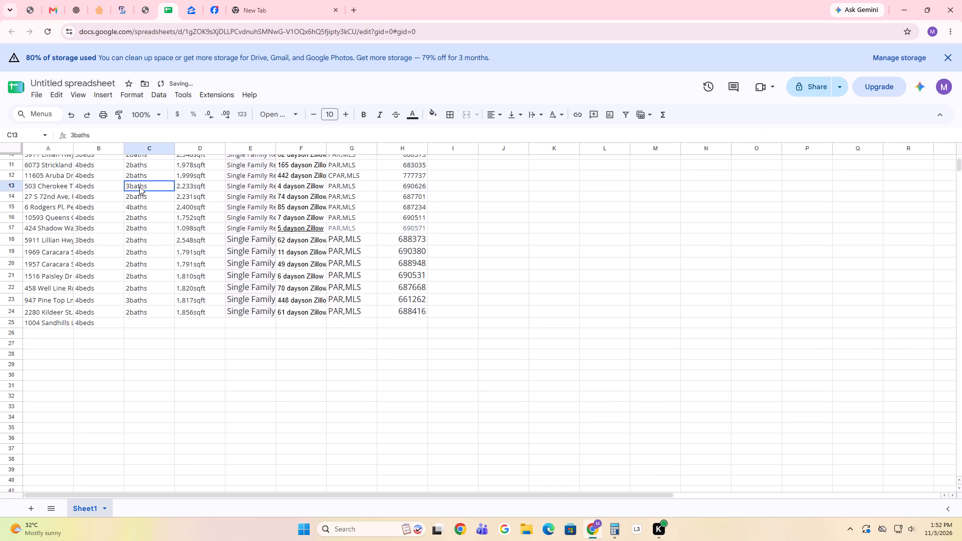
{"action": "key", "text": "ctrl+c"}
{"action": "left_click", "coordinate": [133, 324]}
{"action": "key", "text": "ctrl+v"}
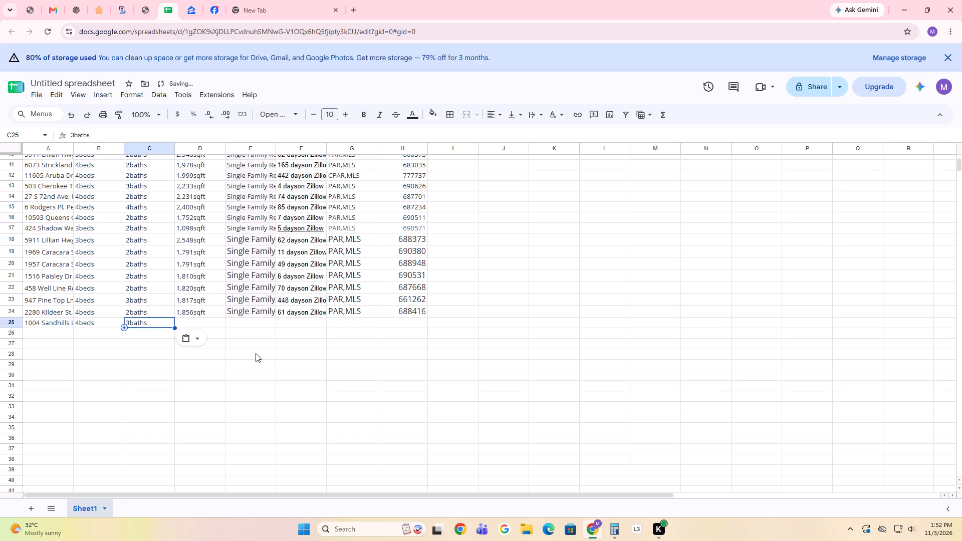
{"action": "left_click", "coordinate": [252, 356]}
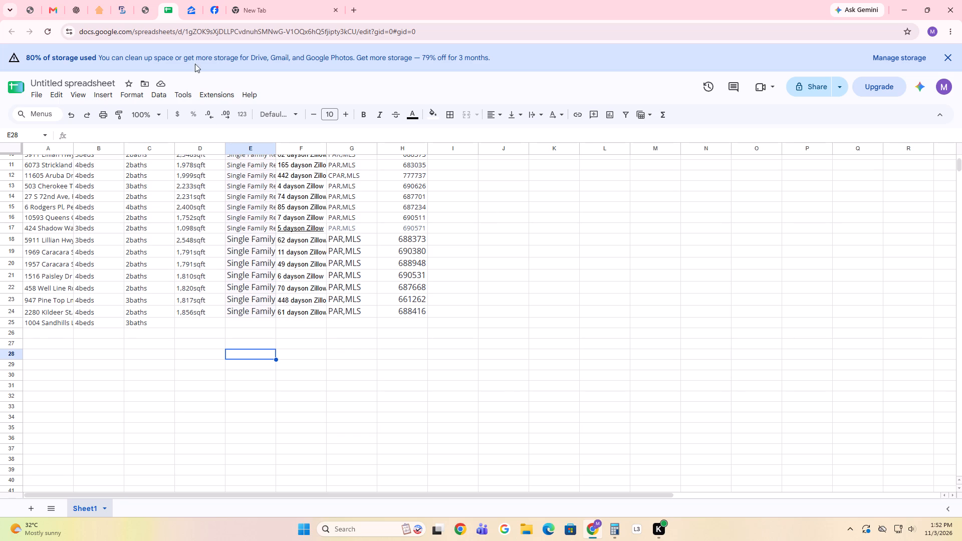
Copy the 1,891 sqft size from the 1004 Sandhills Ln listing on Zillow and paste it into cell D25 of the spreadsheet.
{"action": "left_click", "coordinate": [192, 11]}
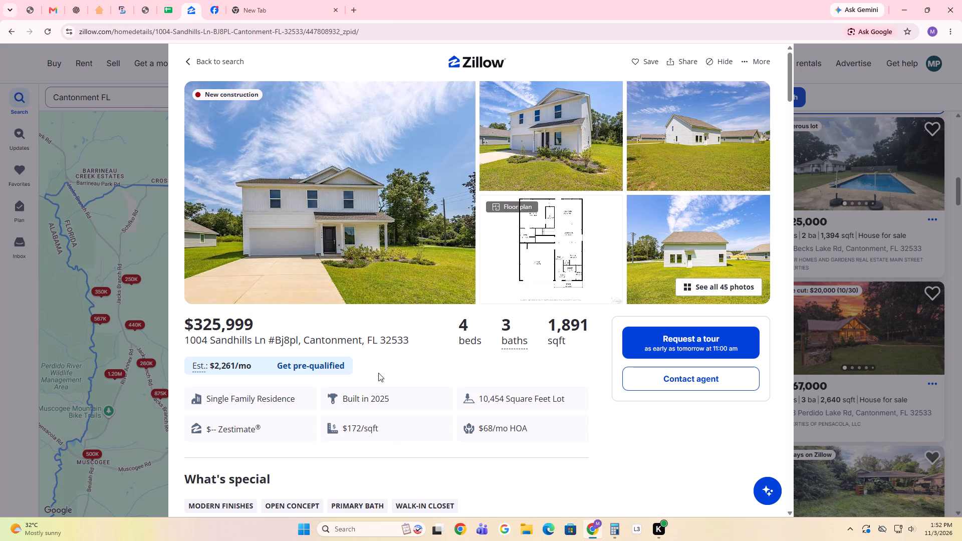
{"action": "left_click", "coordinate": [418, 357]}
{"action": "left_click_drag", "start_coordinate": [545, 323], "coordinate": [595, 344]}
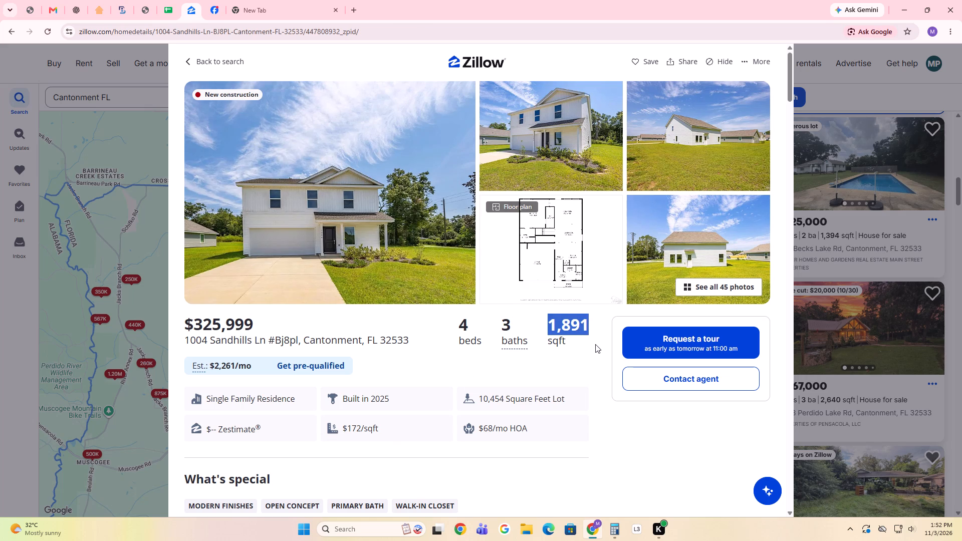
{"action": "left_click_drag", "start_coordinate": [595, 344], "coordinate": [594, 357]}
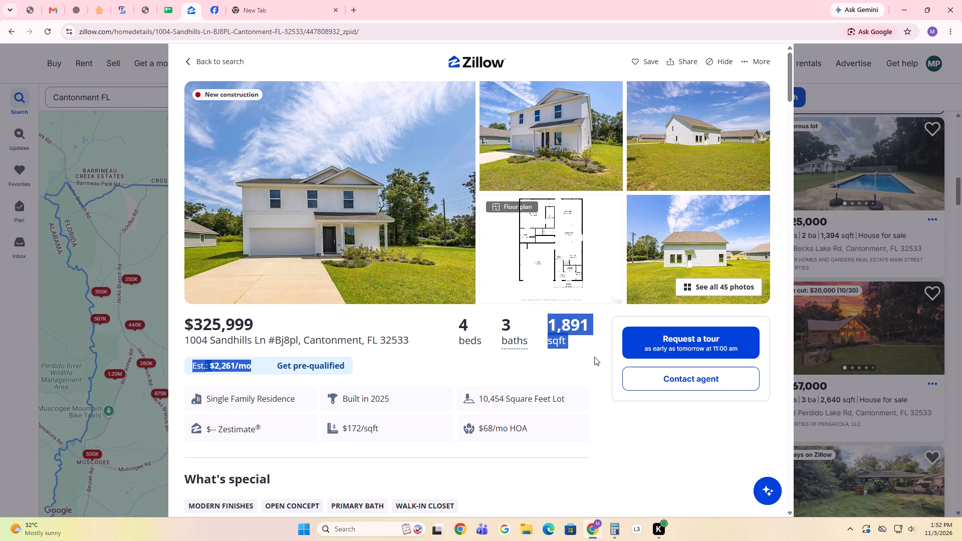
{"action": "key", "text": "ctrl+c"}
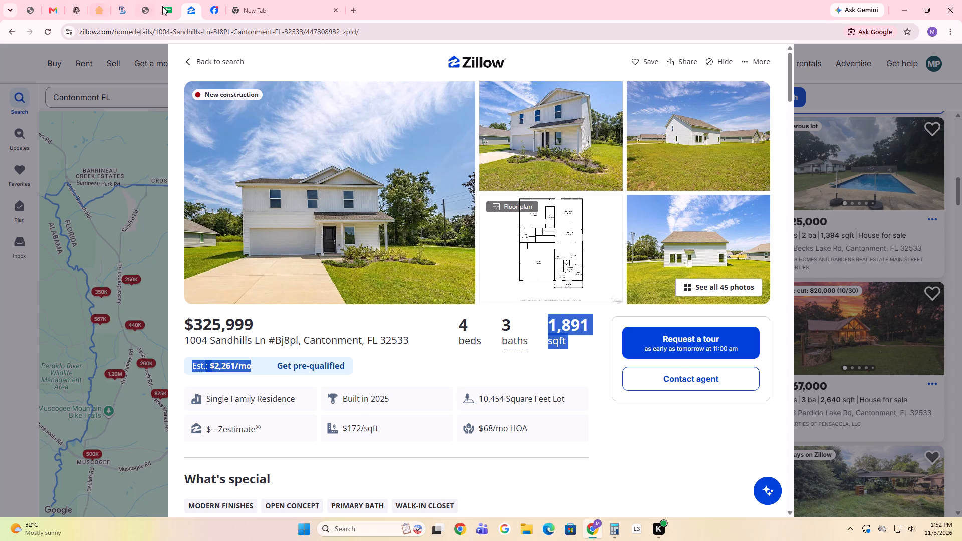
{"action": "left_click", "coordinate": [168, 11]}
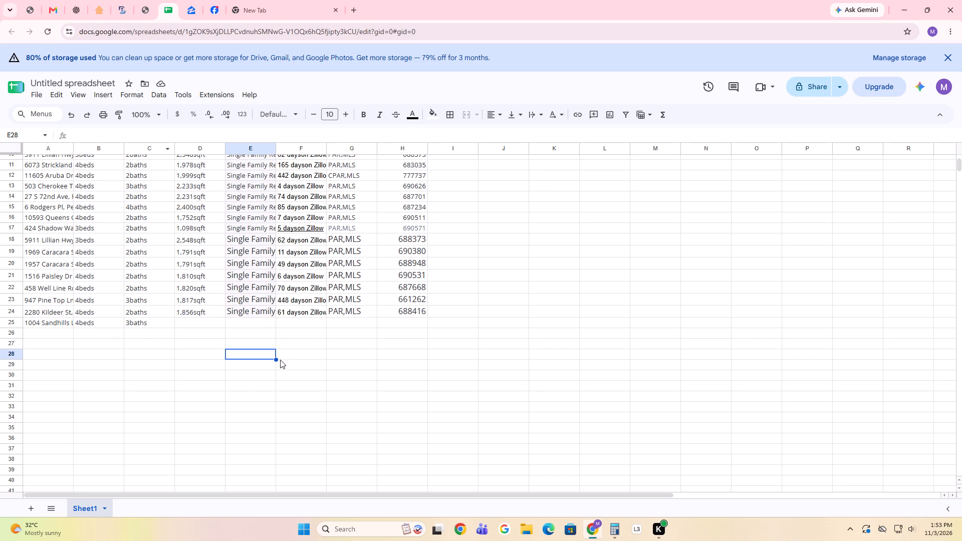
{"action": "left_click", "coordinate": [190, 319]}
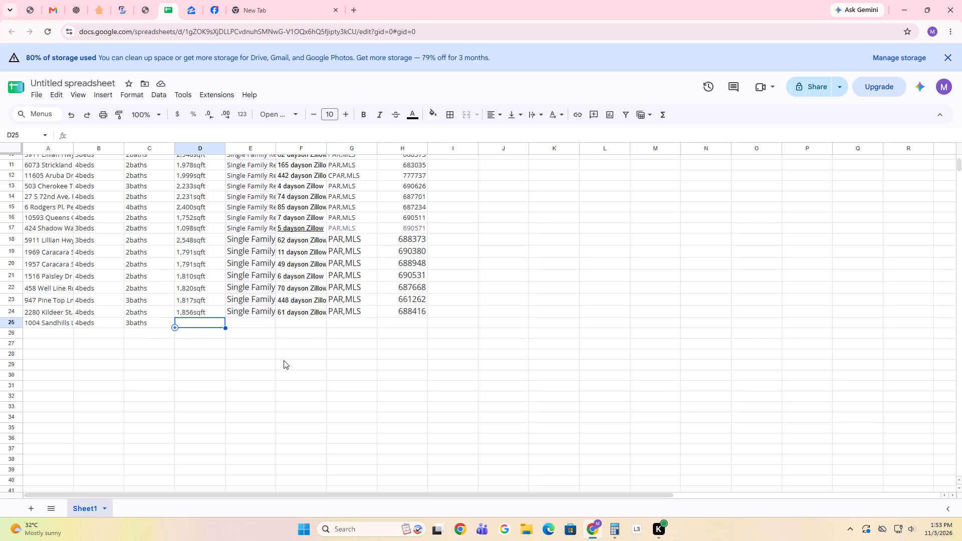
{"action": "key", "text": "ctrl+v"}
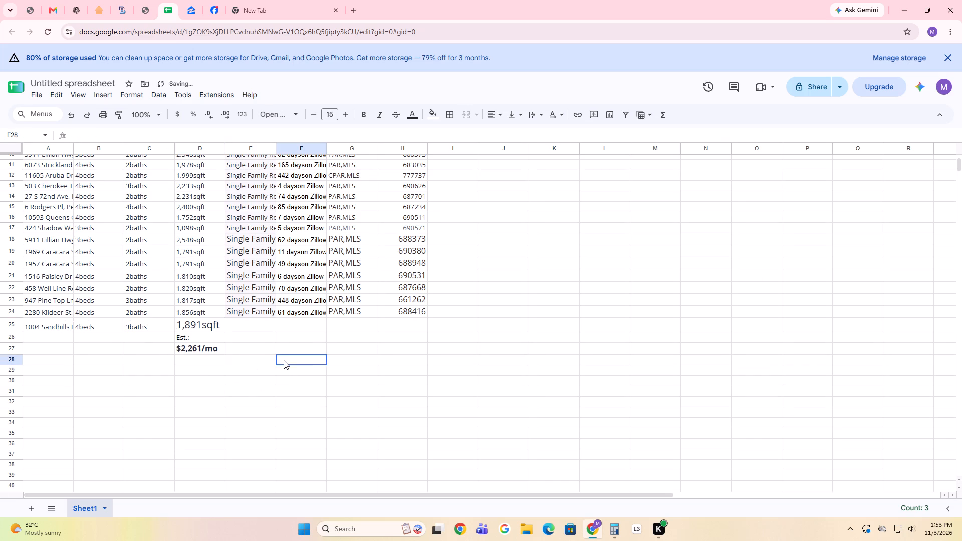
Clear the stray "Est.:" and "$2,261/mo" text from cells D26 and D27.
{"action": "double_click", "coordinate": [199, 334]}
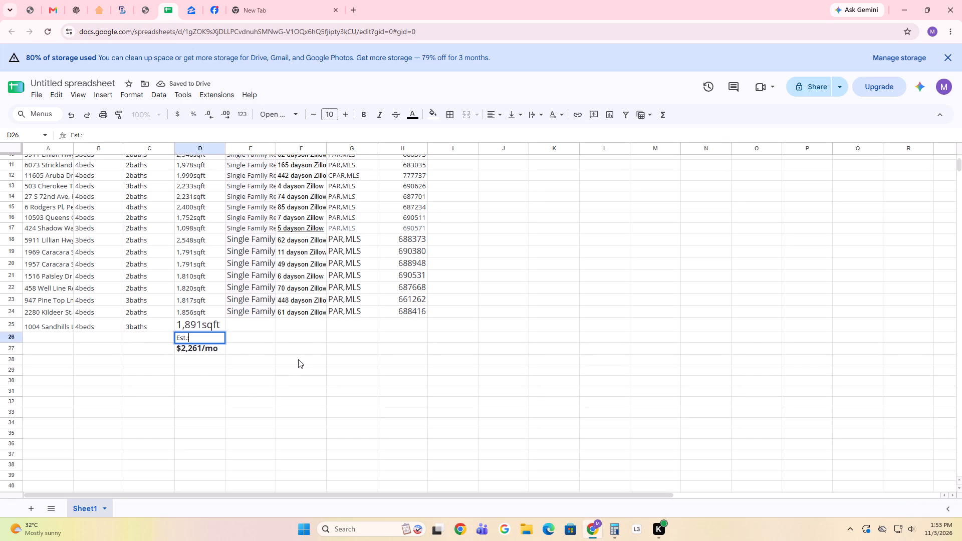
{"action": "key", "text": "BackSpace"}
{"action": "key", "text": "BackSpace"}
{"action": "key", "text": "BackSpace"}
{"action": "key", "text": "BackSpace"}
{"action": "key", "text": "BackSpace"}
{"action": "key", "text": "BackSpace"}
{"action": "key", "text": "BackSpace"}
{"action": "key", "text": "BackSpace"}
{"action": "key", "text": "BackSpace"}
{"action": "double_click", "coordinate": [216, 350]}
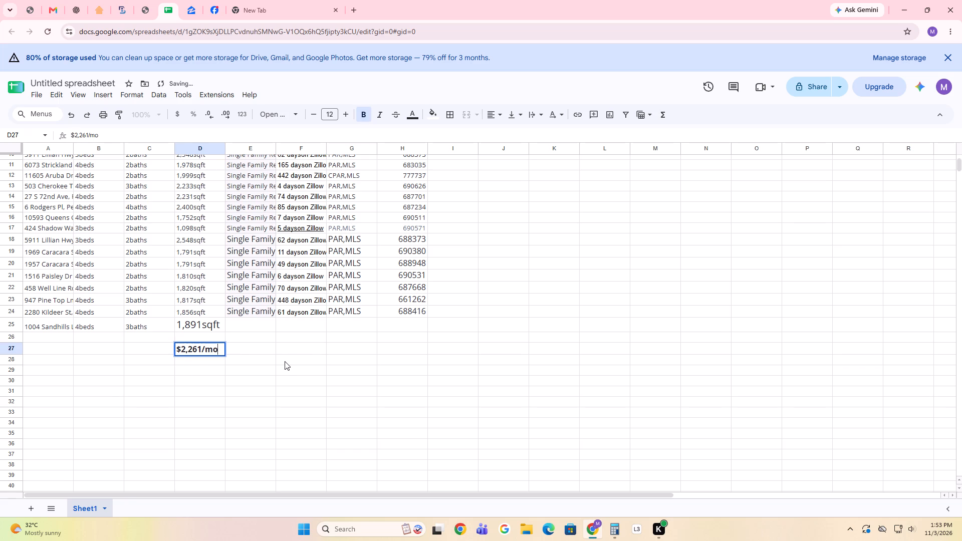
{"action": "key", "text": "BackSpace"}
{"action": "key", "text": "BackSpace"}
{"action": "key", "text": "BackSpace"}
{"action": "key", "text": "BackSpace"}
{"action": "key", "text": "BackSpace"}
{"action": "key", "text": "BackSpace"}
{"action": "key", "text": "BackSpace"}
{"action": "key", "text": "BackSpace"}
{"action": "key", "text": "BackSpace"}
{"action": "key", "text": "BackSpace"}
{"action": "key", "text": "BackSpace"}
{"action": "key", "text": "BackSpace"}
{"action": "key", "text": "BackSpace"}
{"action": "key", "text": "BackSpace"}
{"action": "key", "text": "BackSpace"}
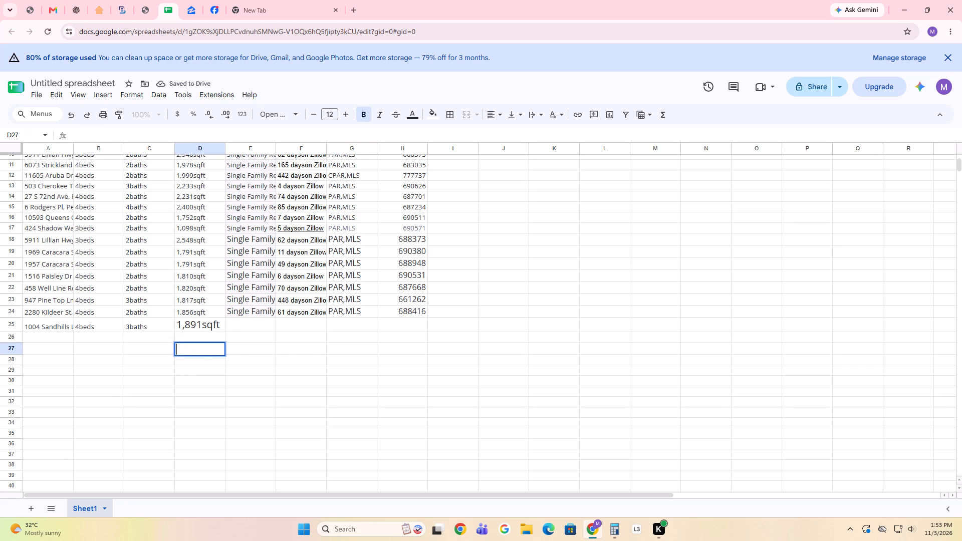
{"action": "left_click", "coordinate": [282, 363]}
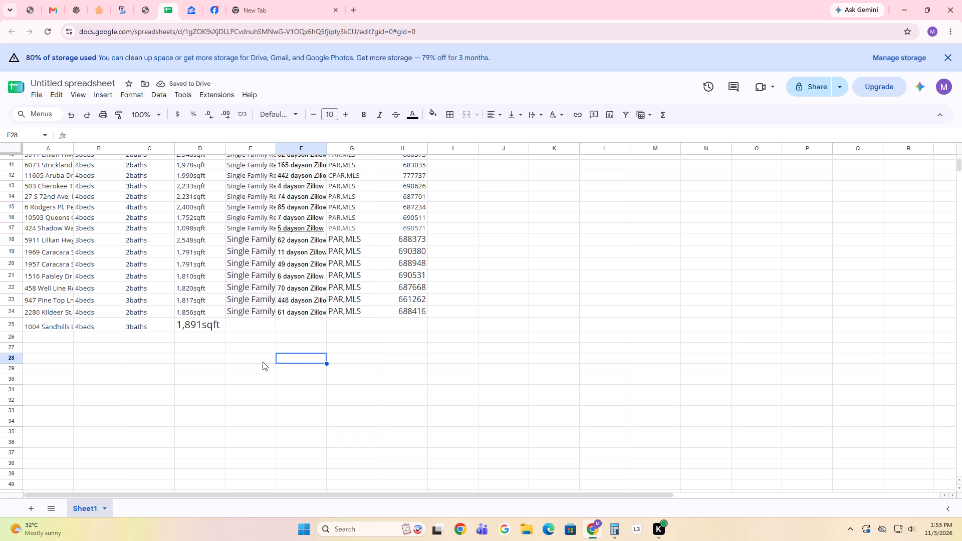
{"action": "scroll", "coordinate": [224, 341], "scroll_direction": "up", "scroll_amount": 2}
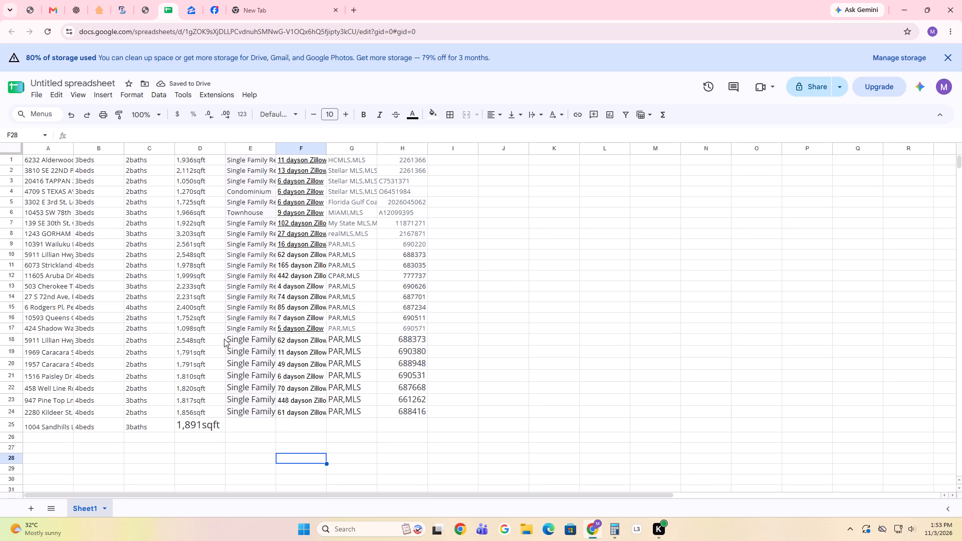
{"action": "scroll", "coordinate": [224, 339], "scroll_direction": "up", "scroll_amount": 1}
{"action": "scroll", "coordinate": [294, 303], "scroll_direction": "up", "scroll_amount": 2}
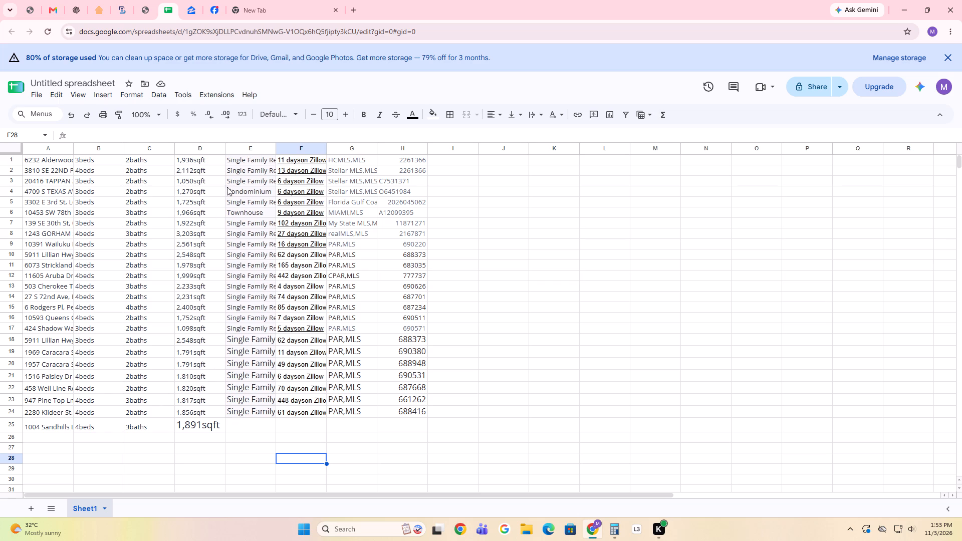
{"action": "left_click", "coordinate": [190, 10]}
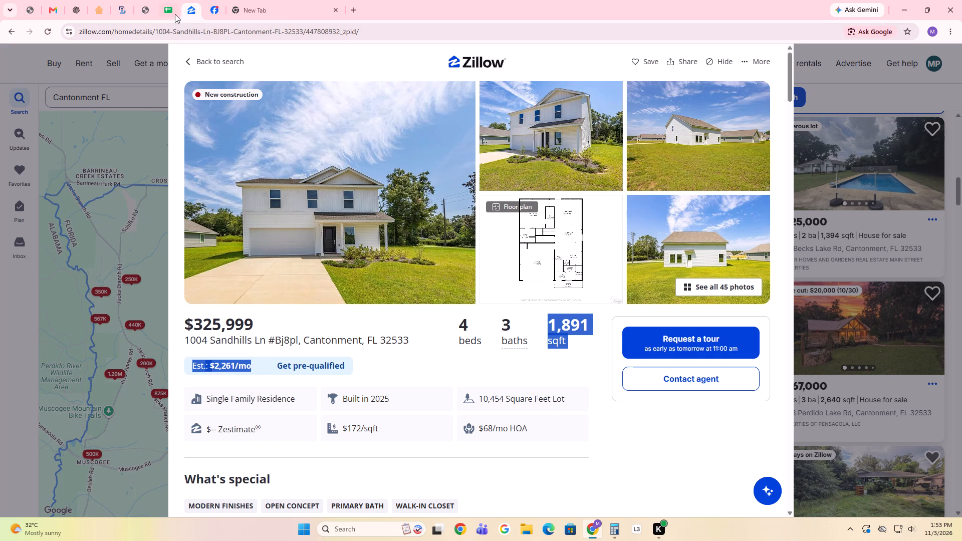
{"action": "left_click", "coordinate": [171, 9]}
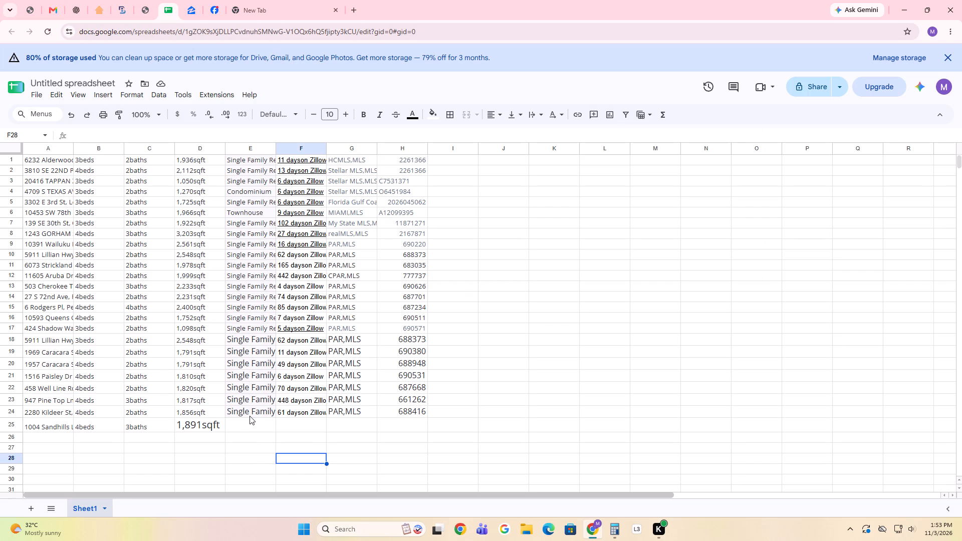
{"action": "left_click", "coordinate": [247, 411]}
{"action": "key", "text": "ctrl+c"}
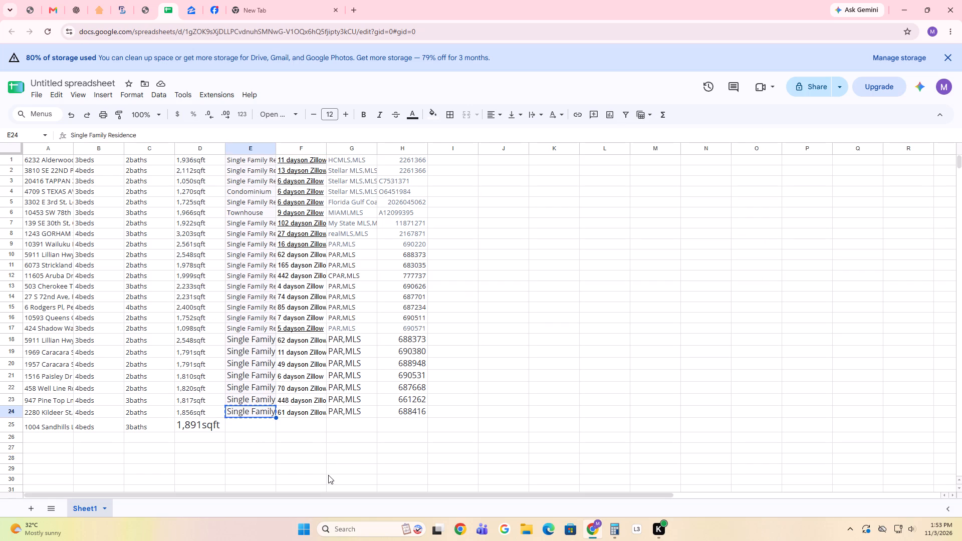
{"action": "left_click", "coordinate": [251, 425]}
{"action": "key", "text": "ctrl+v"}
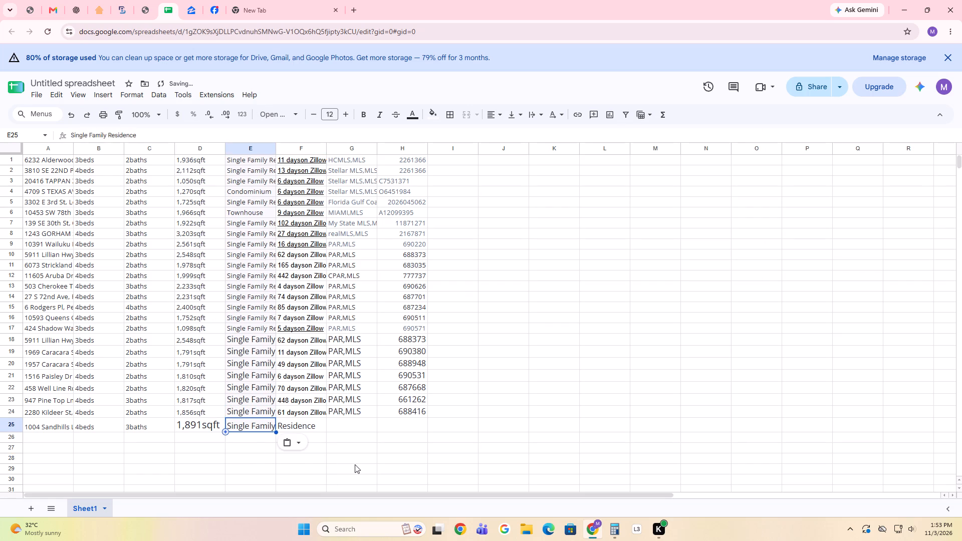
{"action": "left_click", "coordinate": [355, 464]}
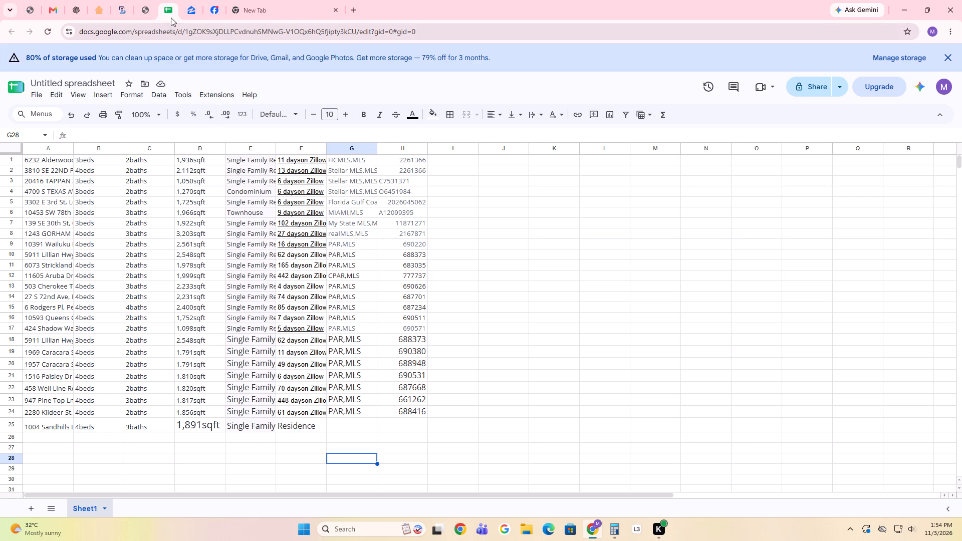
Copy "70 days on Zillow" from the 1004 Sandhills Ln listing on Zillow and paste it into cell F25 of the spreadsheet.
{"action": "left_click", "coordinate": [193, 8]}
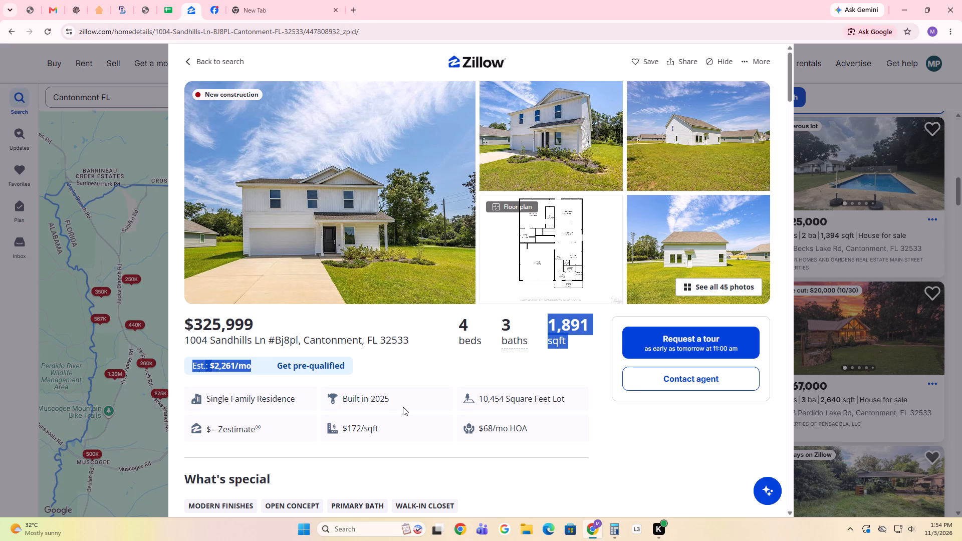
{"action": "left_click", "coordinate": [455, 376]}
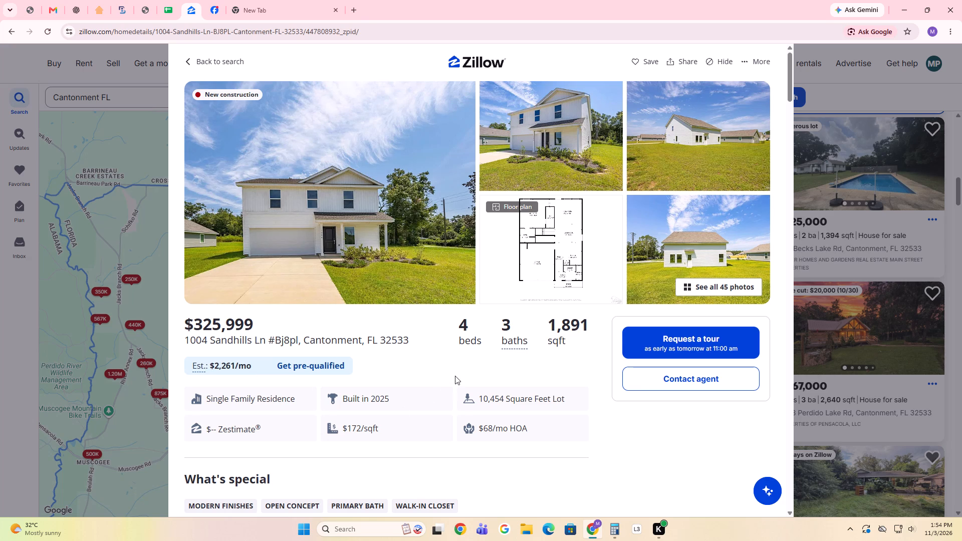
{"action": "scroll", "coordinate": [440, 382], "scroll_direction": "down", "scroll_amount": 5}
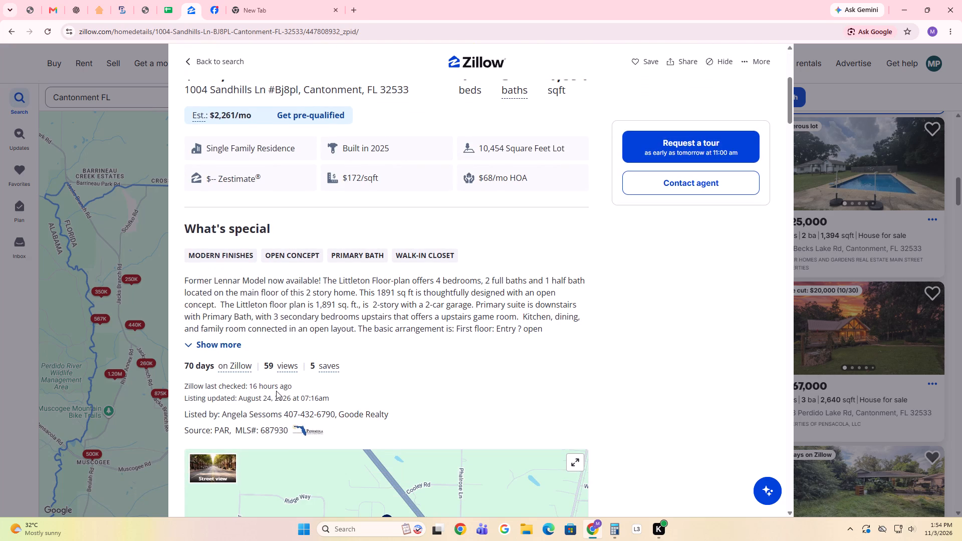
{"action": "left_click_drag", "start_coordinate": [182, 361], "coordinate": [249, 361]}
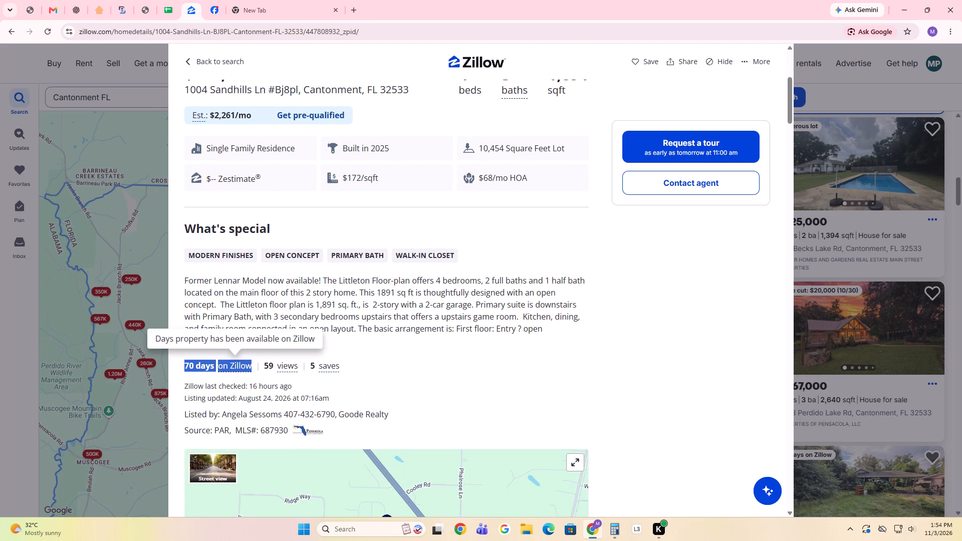
{"action": "key", "text": "ctrl+c"}
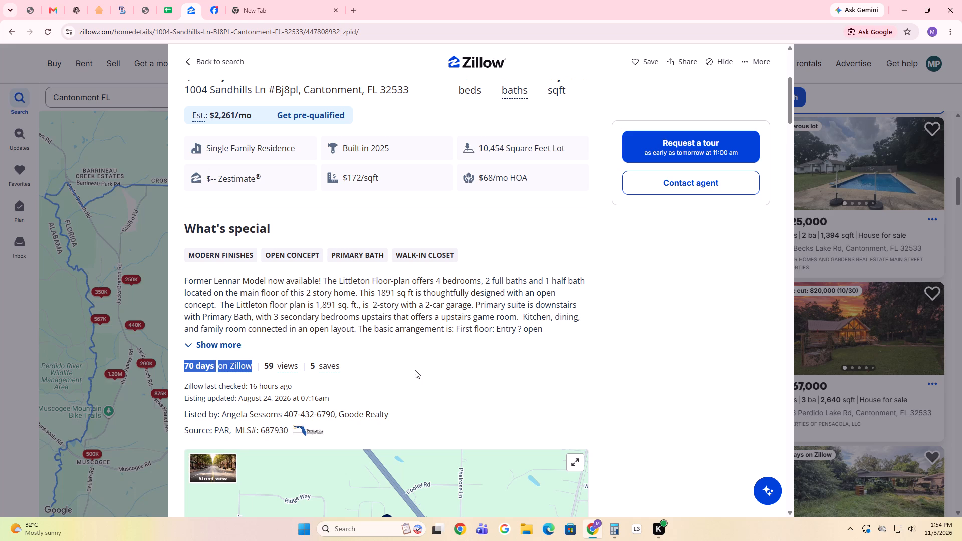
{"action": "left_click", "coordinate": [170, 9]}
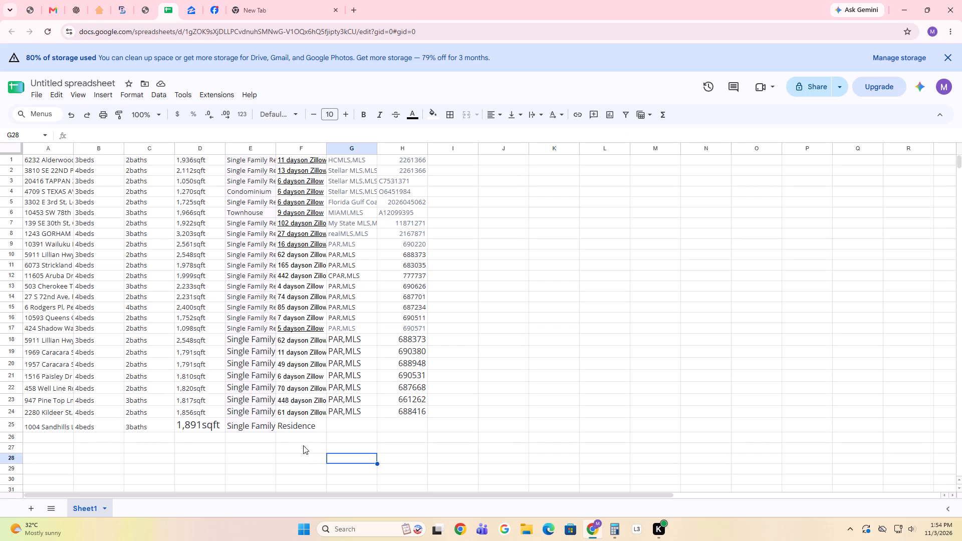
{"action": "left_click", "coordinate": [293, 424]}
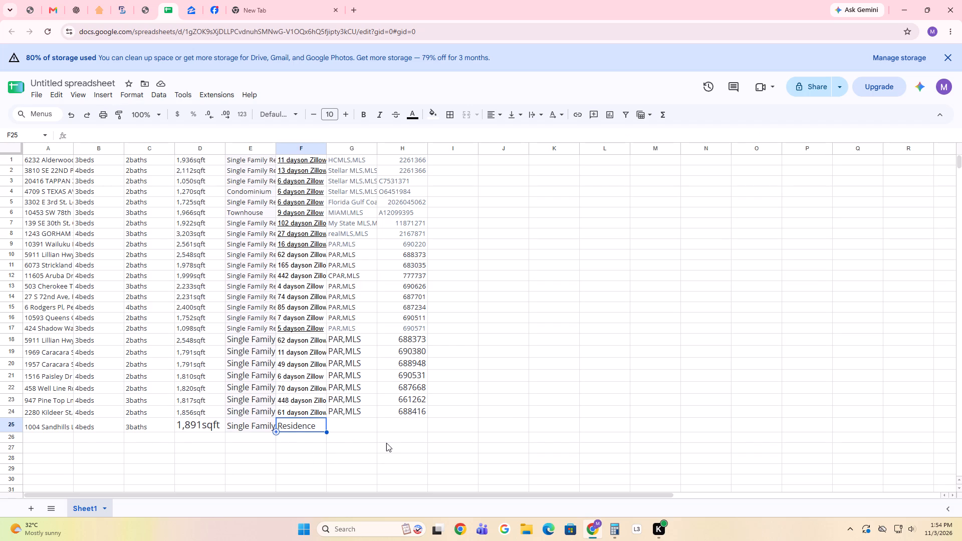
{"action": "key", "text": "ctrl+v"}
{"action": "left_click", "coordinate": [387, 443]}
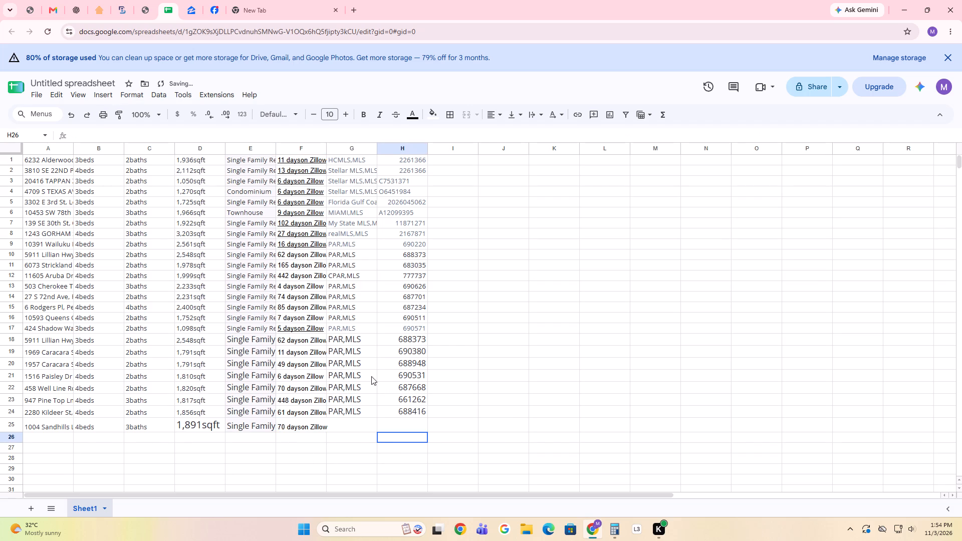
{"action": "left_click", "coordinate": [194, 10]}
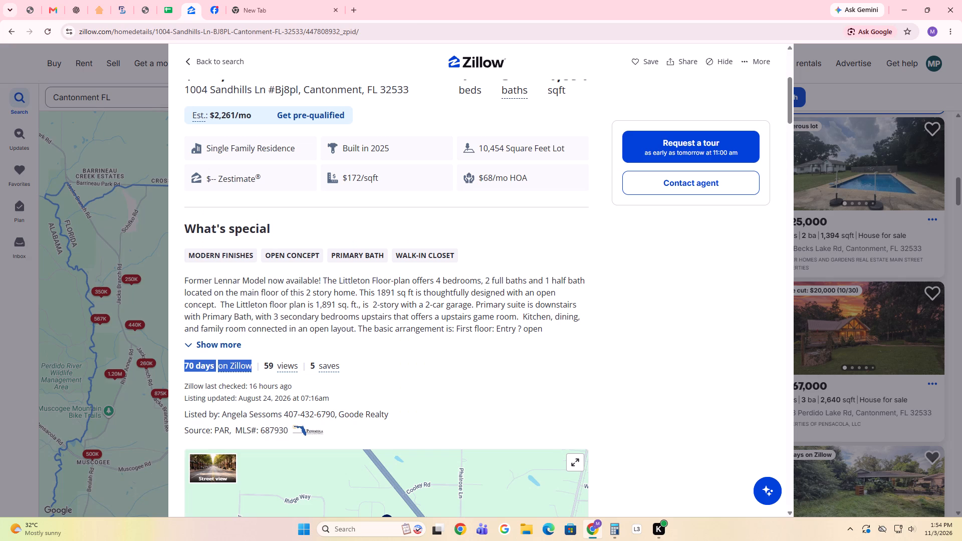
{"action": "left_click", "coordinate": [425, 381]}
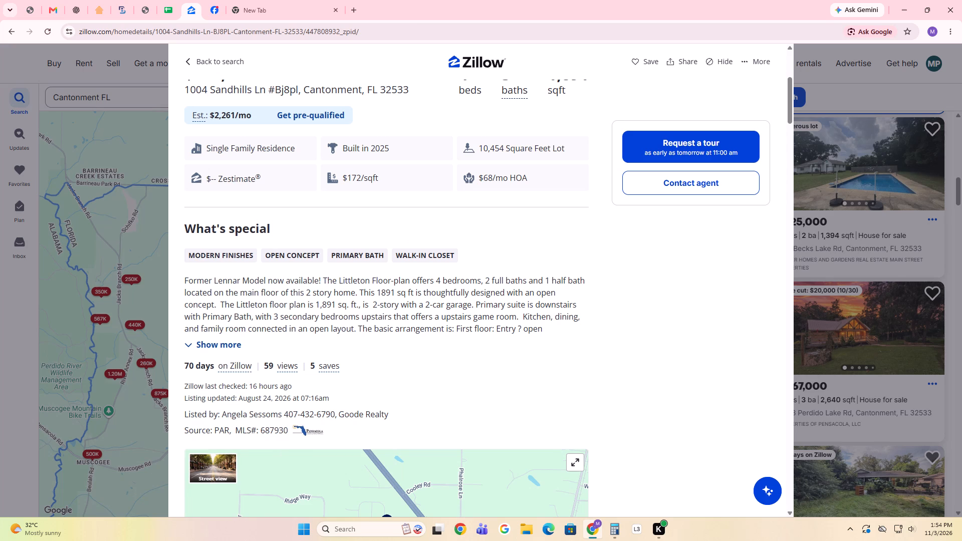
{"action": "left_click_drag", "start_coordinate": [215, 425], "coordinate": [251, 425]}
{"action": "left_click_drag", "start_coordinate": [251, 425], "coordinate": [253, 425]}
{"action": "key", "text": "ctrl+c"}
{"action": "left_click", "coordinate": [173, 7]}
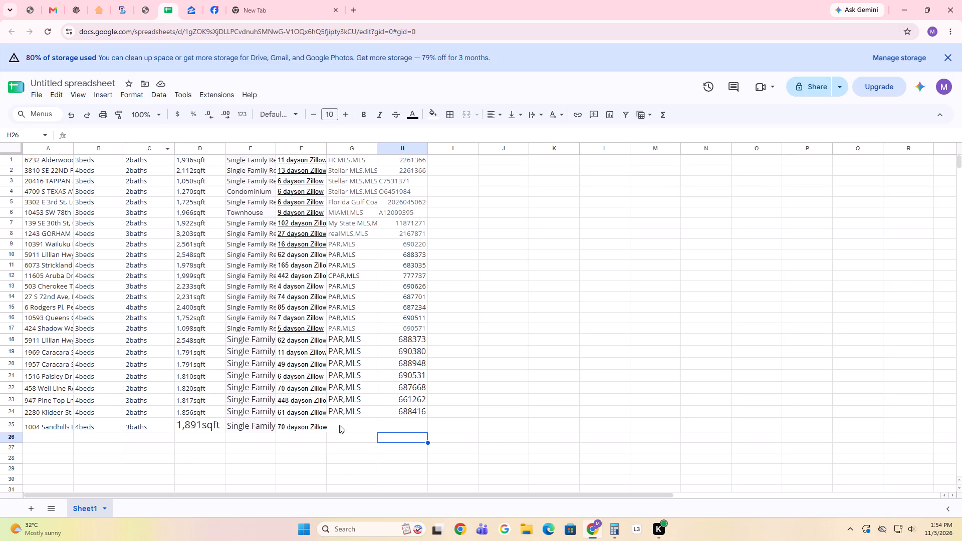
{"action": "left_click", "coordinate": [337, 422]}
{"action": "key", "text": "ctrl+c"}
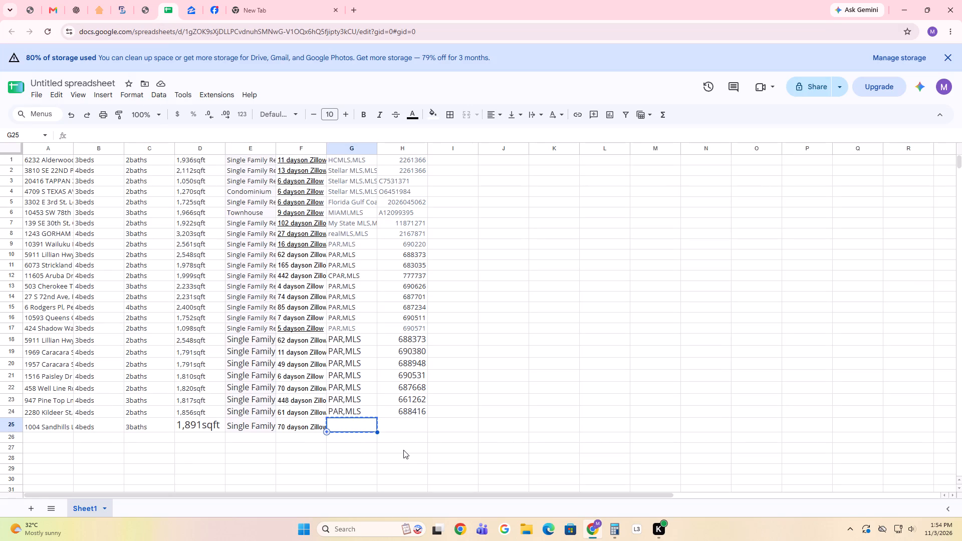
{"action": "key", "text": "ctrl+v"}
{"action": "left_click", "coordinate": [190, 7]}
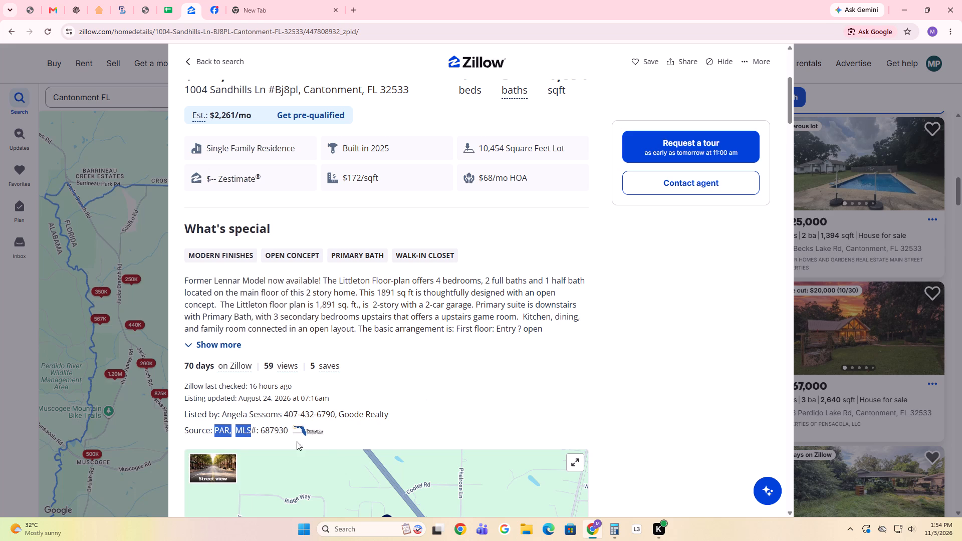
{"action": "left_click", "coordinate": [456, 423]}
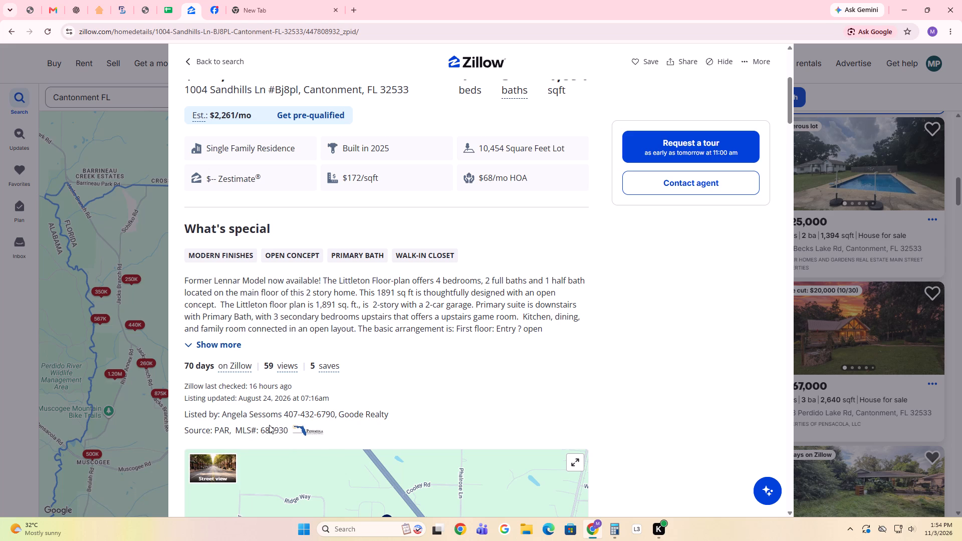
{"action": "left_click_drag", "start_coordinate": [263, 426], "coordinate": [284, 429]}
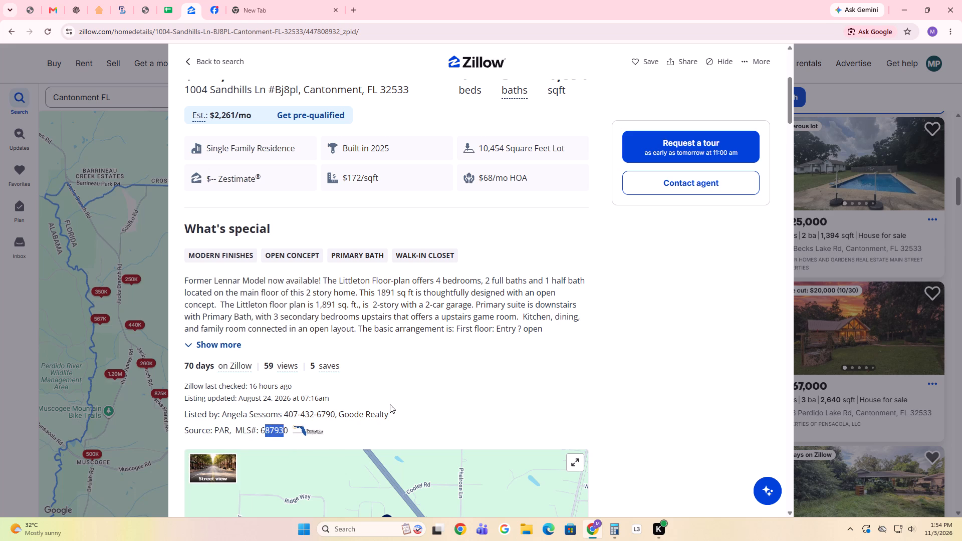
{"action": "left_click", "coordinate": [392, 403]}
{"action": "left_click_drag", "start_coordinate": [259, 423], "coordinate": [291, 427]}
{"action": "key", "text": "ctrl+c"}
{"action": "left_click", "coordinate": [162, 12]}
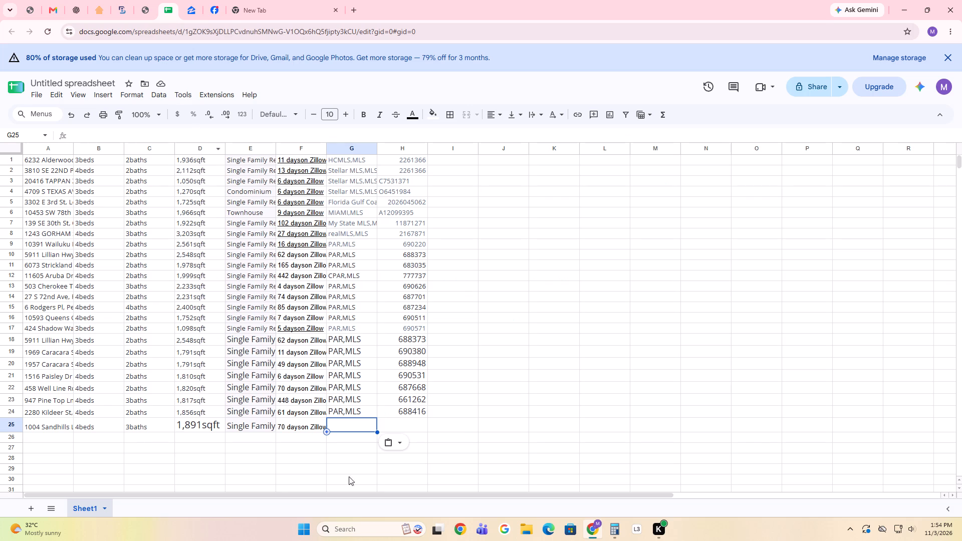
{"action": "left_click", "coordinate": [407, 423]}
{"action": "key", "text": "ctrl+v"}
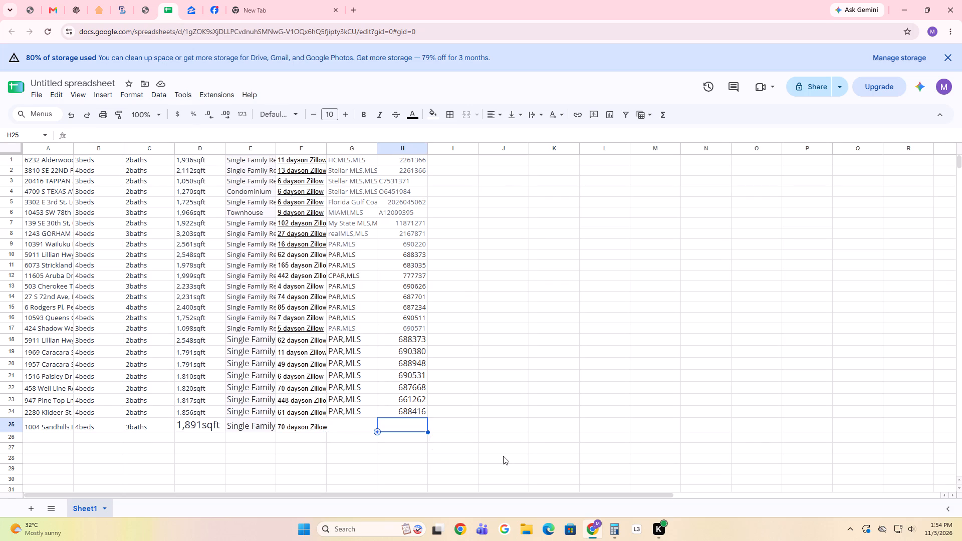
{"action": "left_click", "coordinate": [503, 456]}
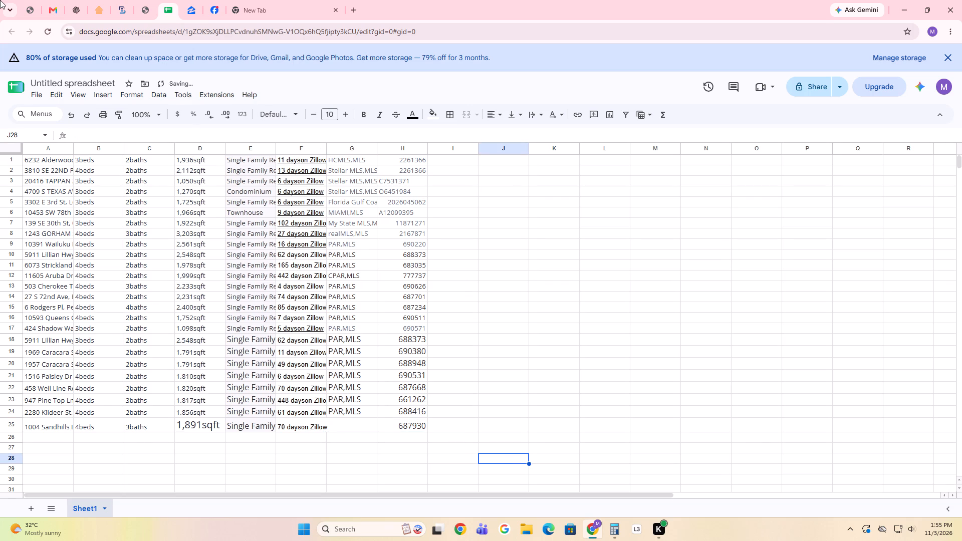
{"action": "left_click", "coordinate": [188, 9]}
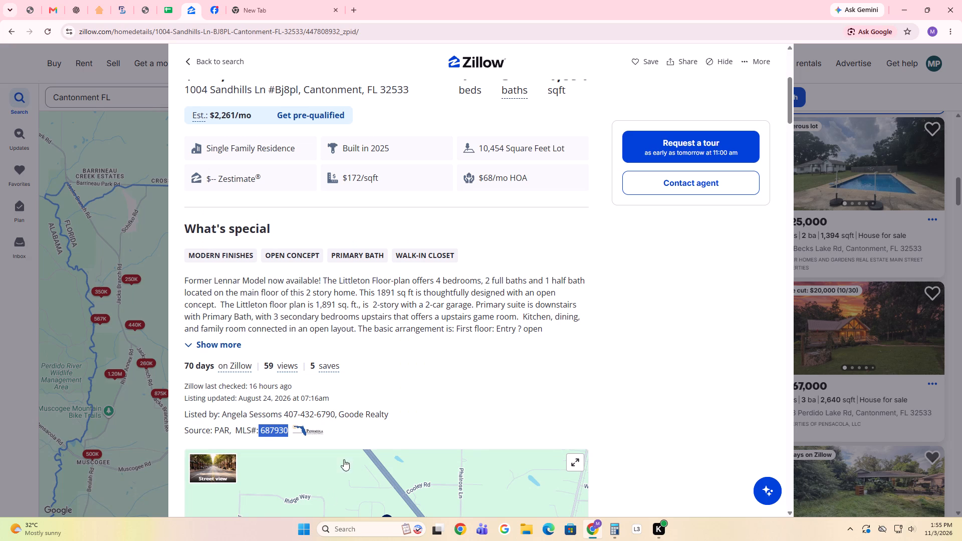
{"action": "left_click", "coordinate": [441, 394]}
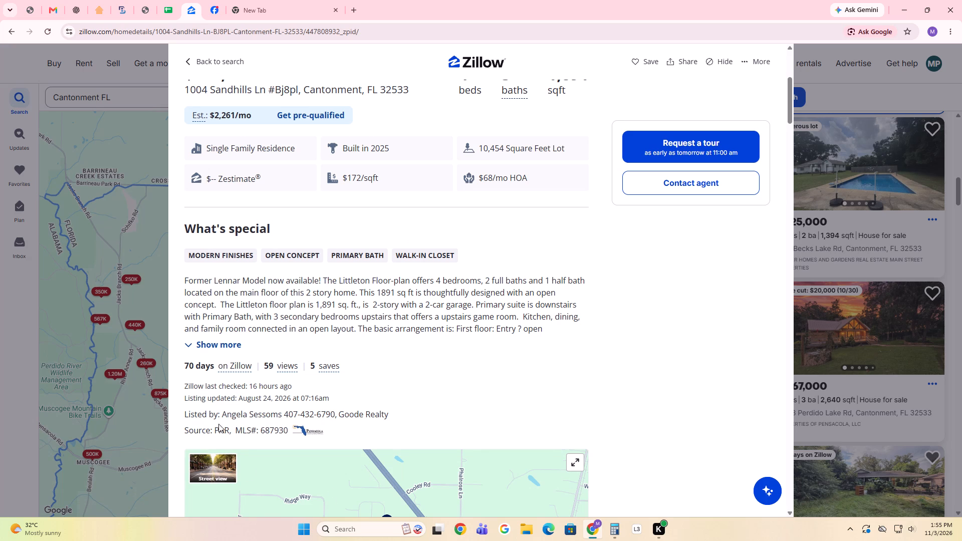
{"action": "left_click_drag", "start_coordinate": [214, 425], "coordinate": [243, 423]}
{"action": "left_click_drag", "start_coordinate": [243, 423], "coordinate": [254, 423]}
{"action": "key", "text": "ctrl+c"}
{"action": "left_click", "coordinate": [166, 7]}
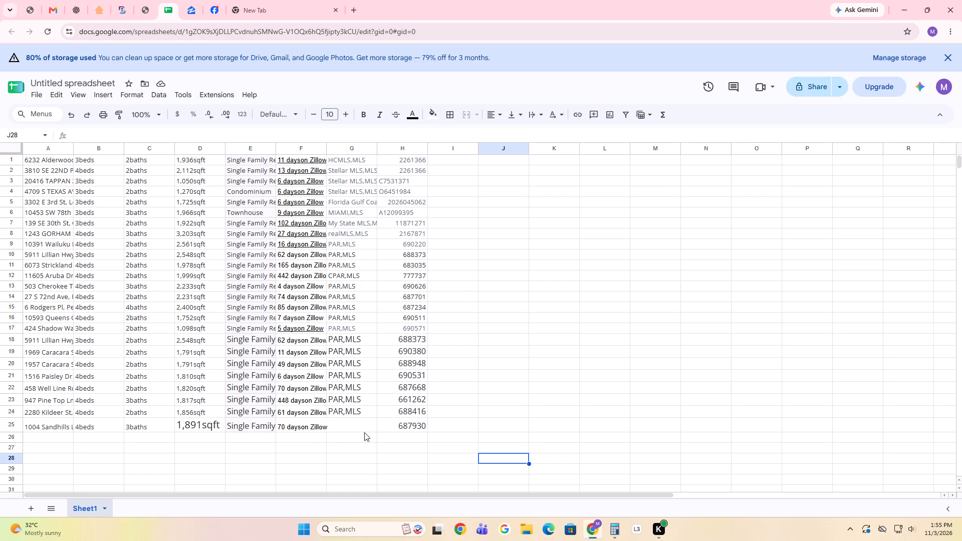
{"action": "left_click", "coordinate": [354, 426]}
{"action": "key", "text": "ctrl+v"}
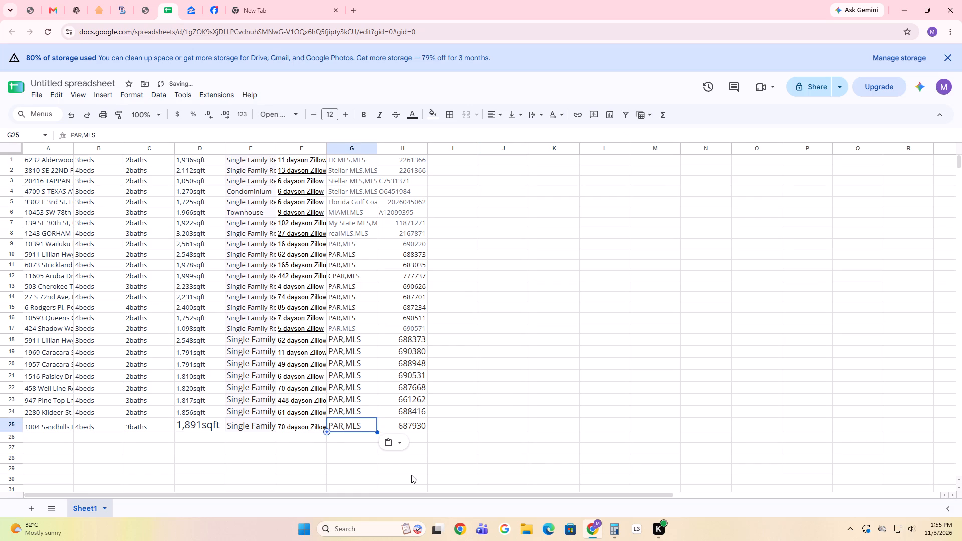
{"action": "left_click", "coordinate": [469, 423]}
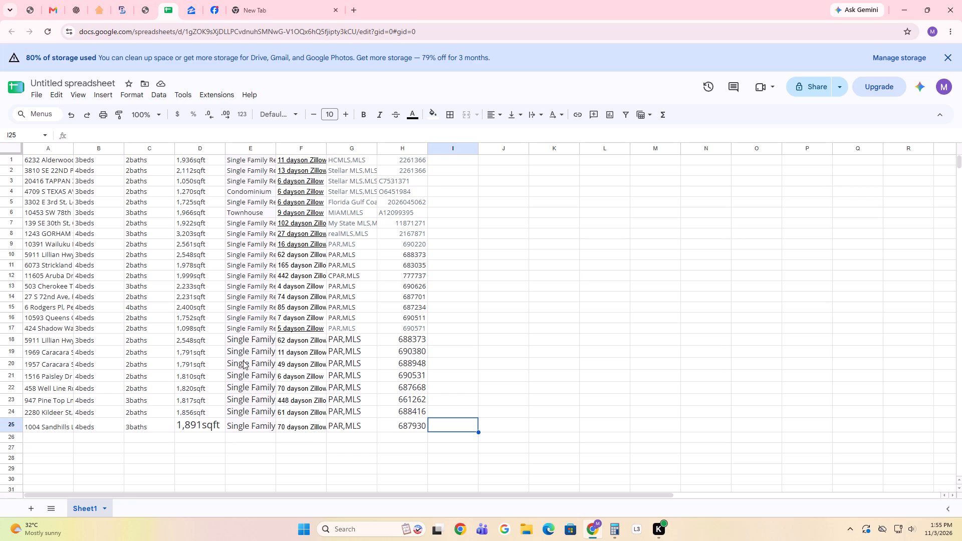
Set the font size of the home type cells E18 to E25 to 10.
{"action": "left_click_drag", "start_coordinate": [228, 336], "coordinate": [238, 337]}
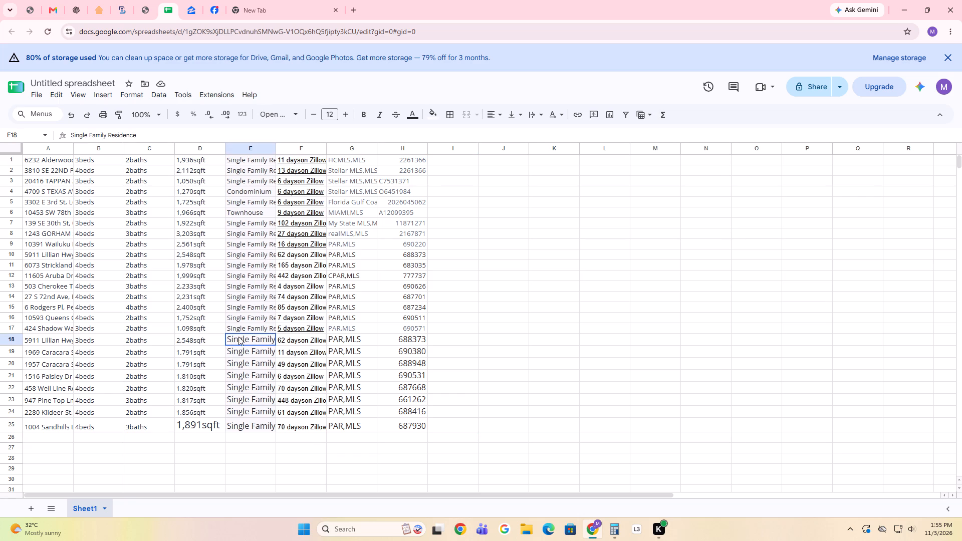
{"action": "left_click_drag", "start_coordinate": [238, 337], "coordinate": [263, 431]}
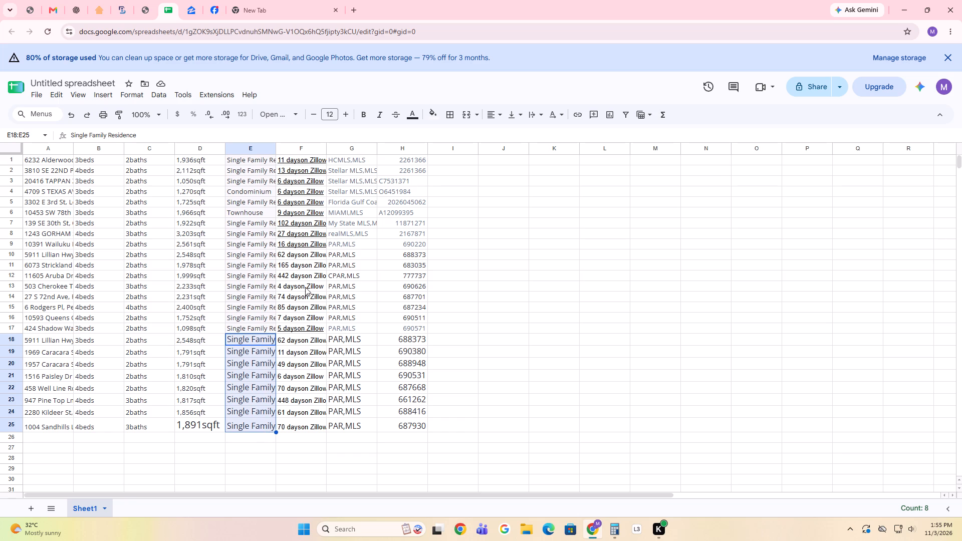
{"action": "left_click", "coordinate": [328, 116]}
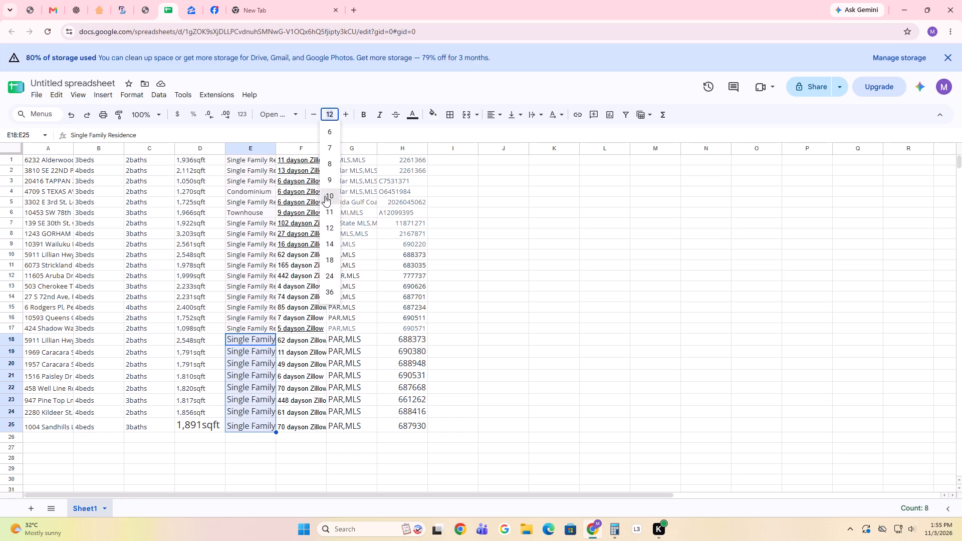
{"action": "left_click", "coordinate": [325, 196]}
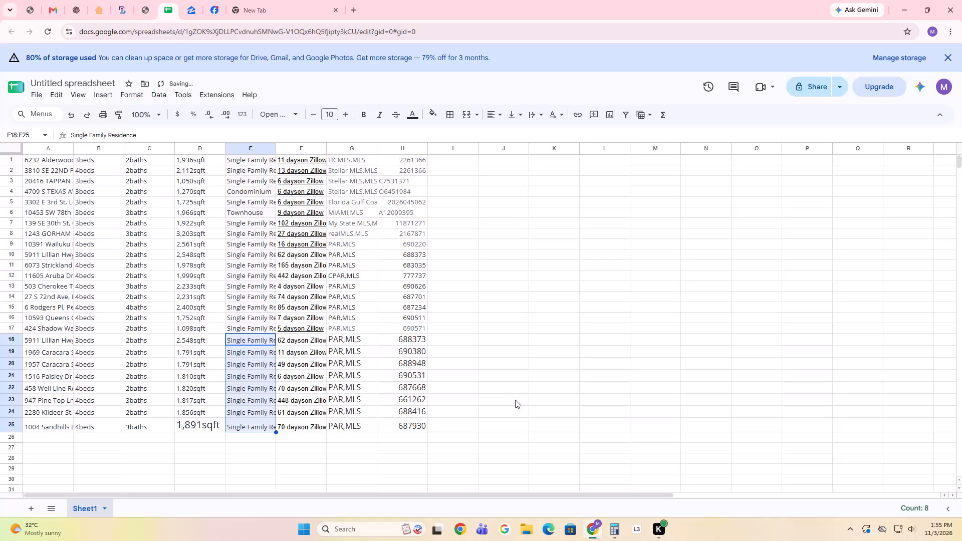
{"action": "left_click", "coordinate": [548, 407]}
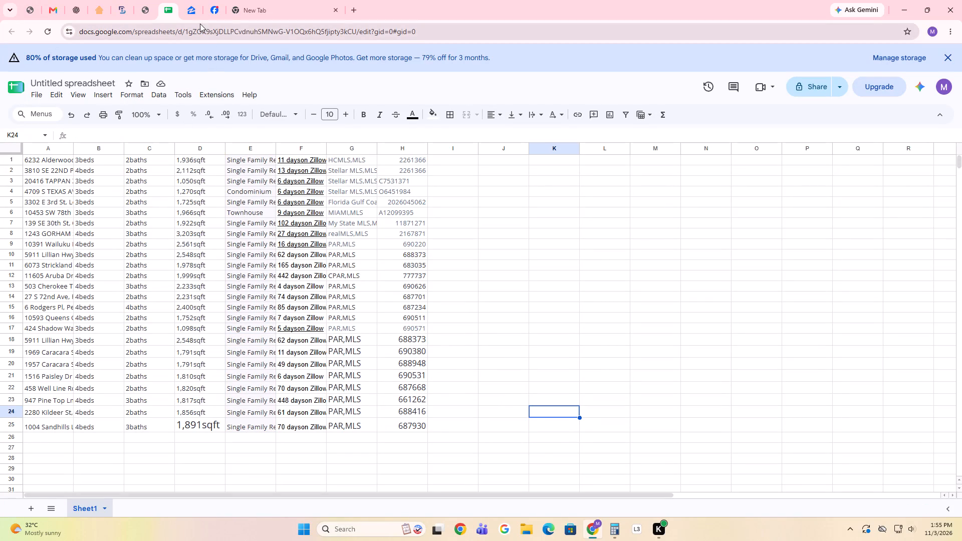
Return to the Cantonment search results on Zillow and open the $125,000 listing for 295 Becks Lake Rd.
{"action": "left_click", "coordinate": [196, 12]}
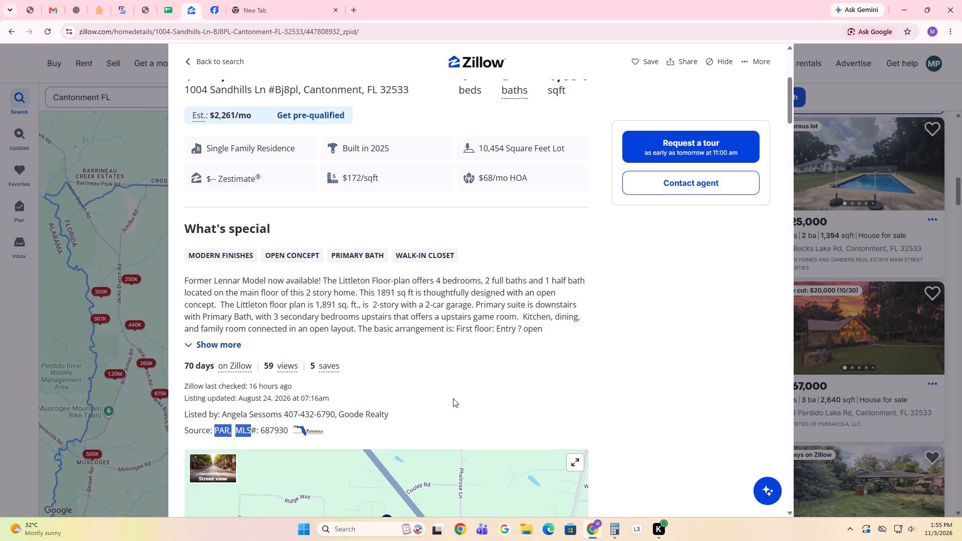
{"action": "scroll", "coordinate": [460, 395], "scroll_direction": "up", "scroll_amount": 5}
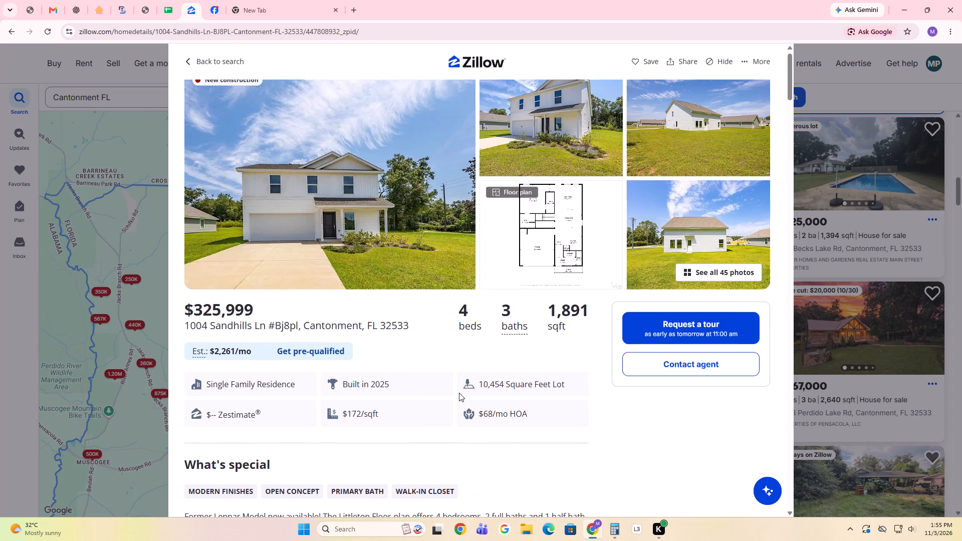
{"action": "scroll", "coordinate": [458, 392], "scroll_direction": "up", "scroll_amount": 4}
{"action": "left_click", "coordinate": [192, 61]}
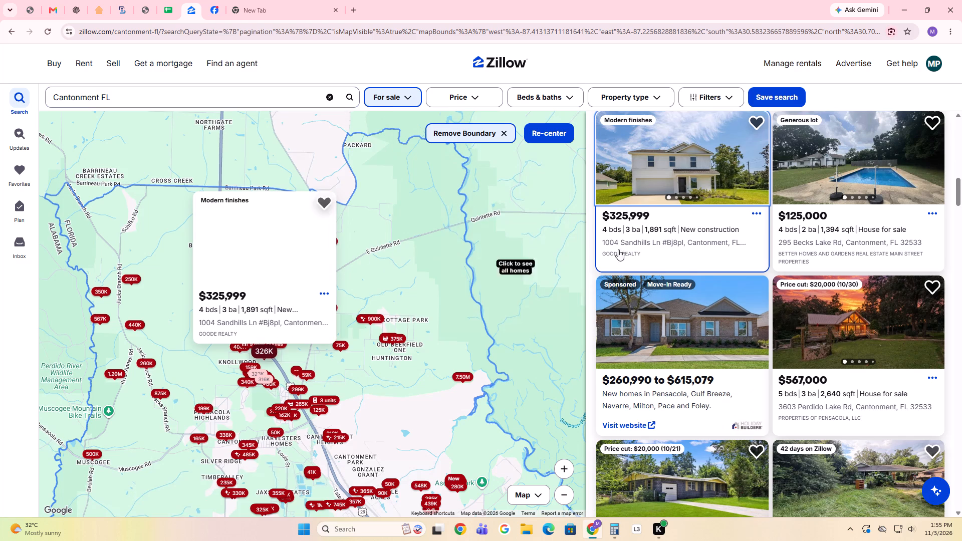
{"action": "left_click", "coordinate": [868, 166]}
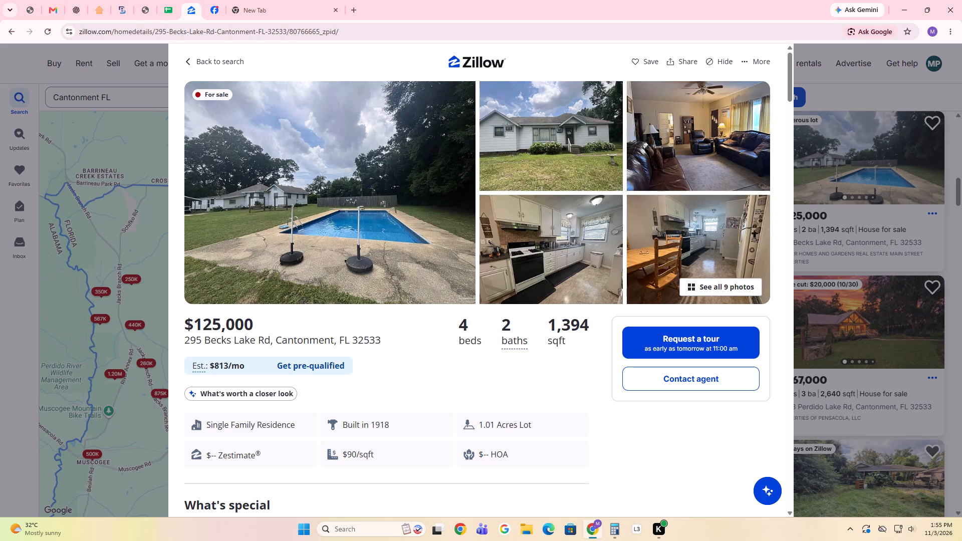
{"action": "left_click_drag", "start_coordinate": [182, 339], "coordinate": [414, 339]}
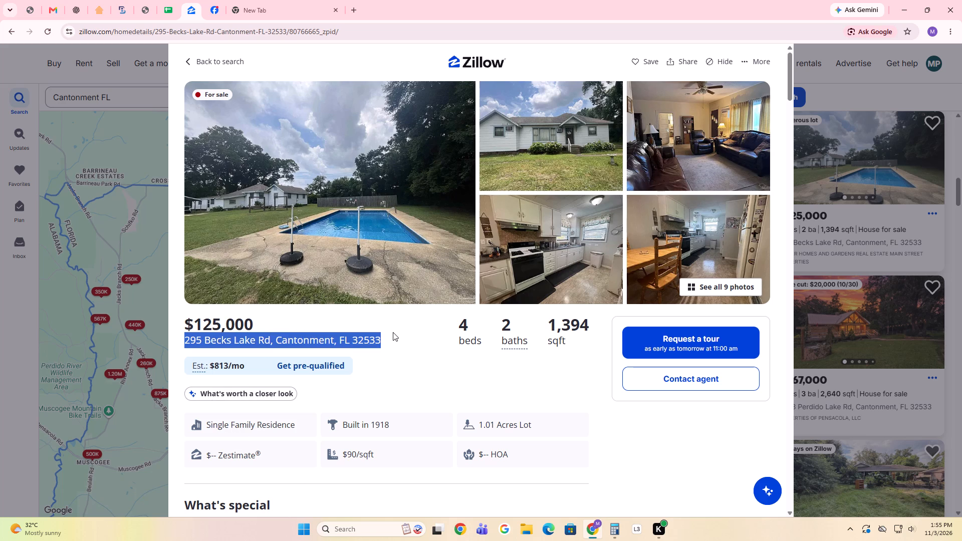
{"action": "key", "text": "ctrl+c"}
{"action": "left_click", "coordinate": [170, 12]}
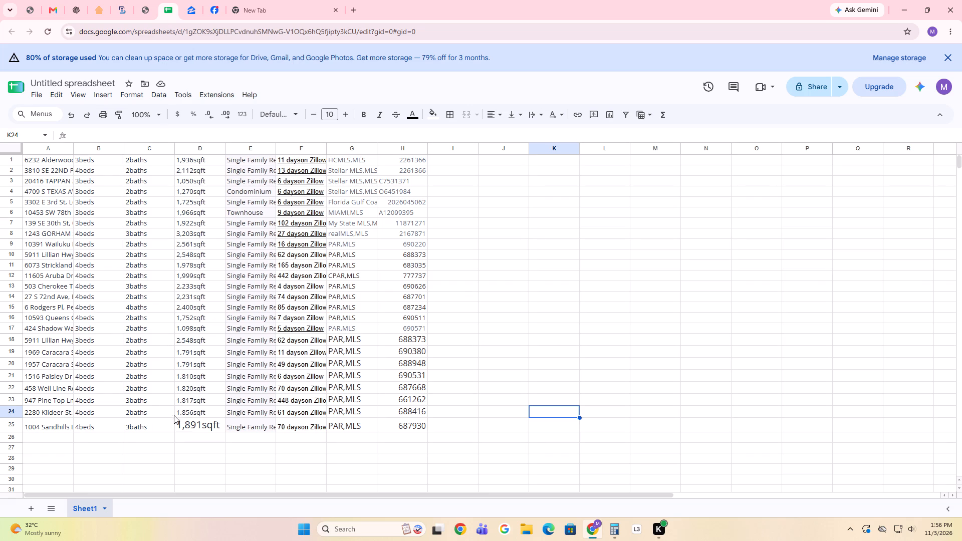
{"action": "left_click", "coordinate": [39, 439]}
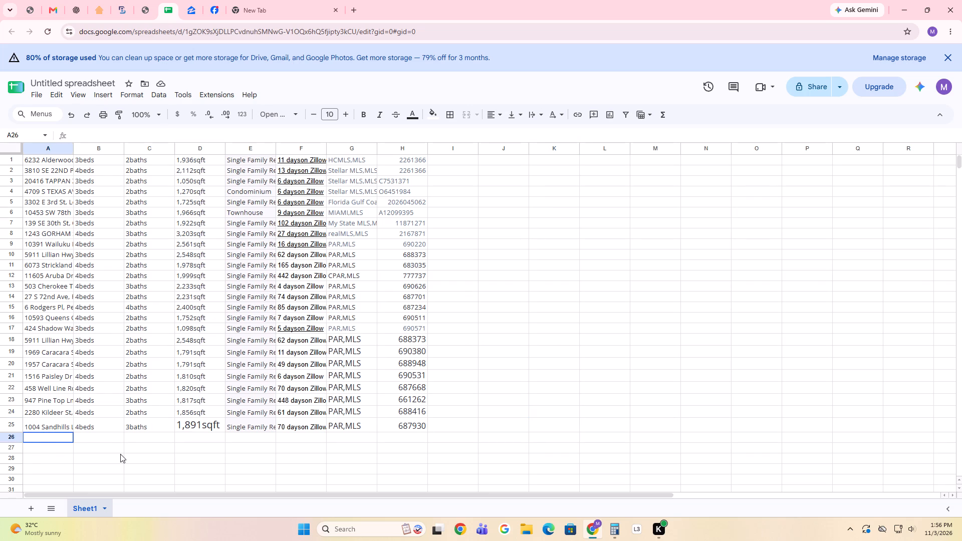
{"action": "key", "text": "ctrl+v"}
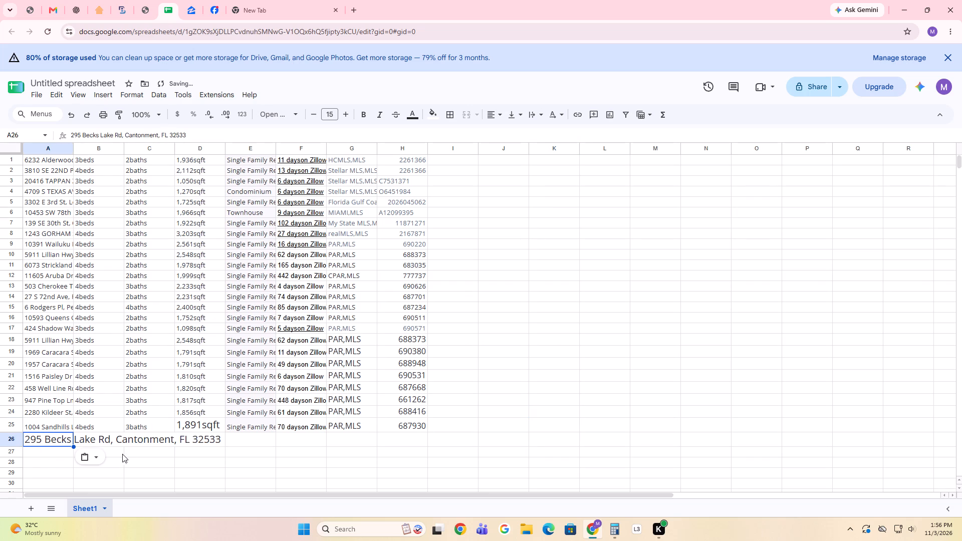
{"action": "left_click", "coordinate": [153, 454]}
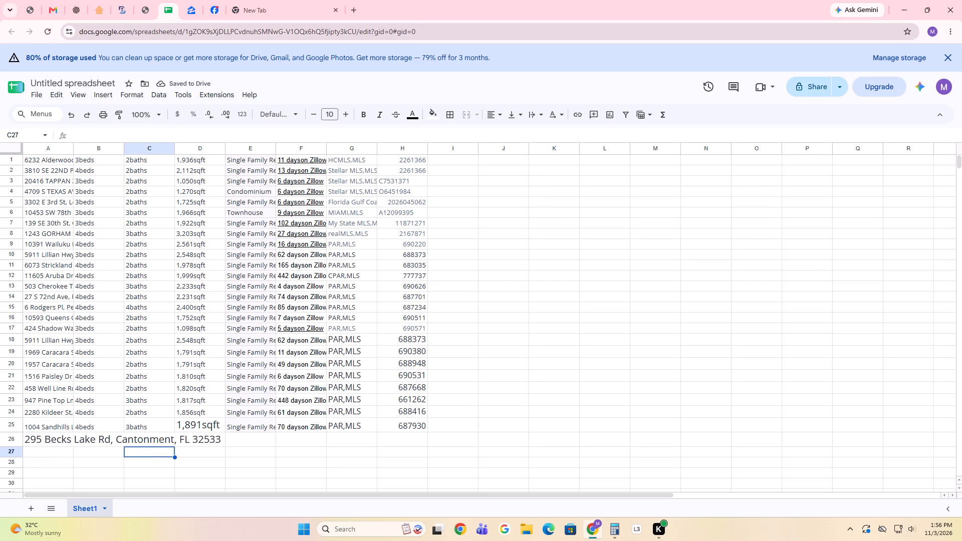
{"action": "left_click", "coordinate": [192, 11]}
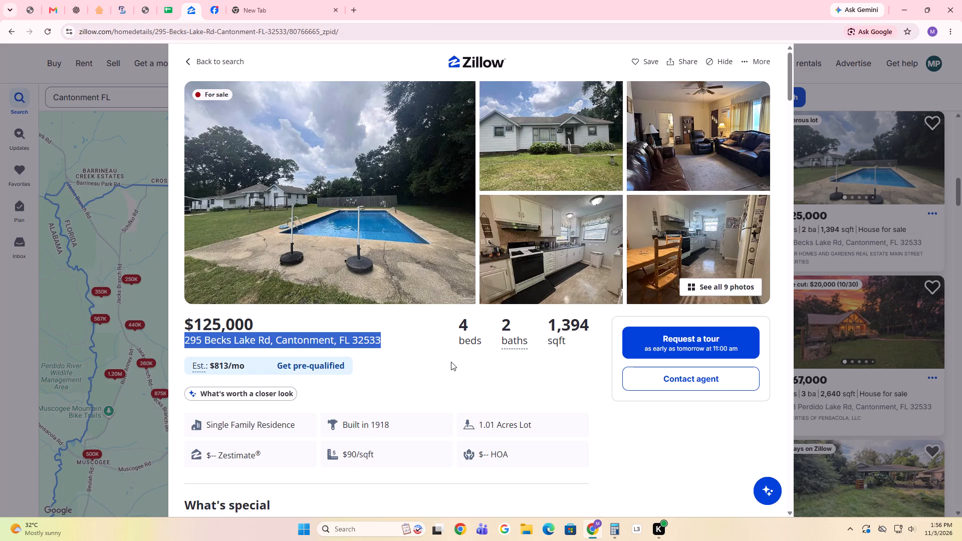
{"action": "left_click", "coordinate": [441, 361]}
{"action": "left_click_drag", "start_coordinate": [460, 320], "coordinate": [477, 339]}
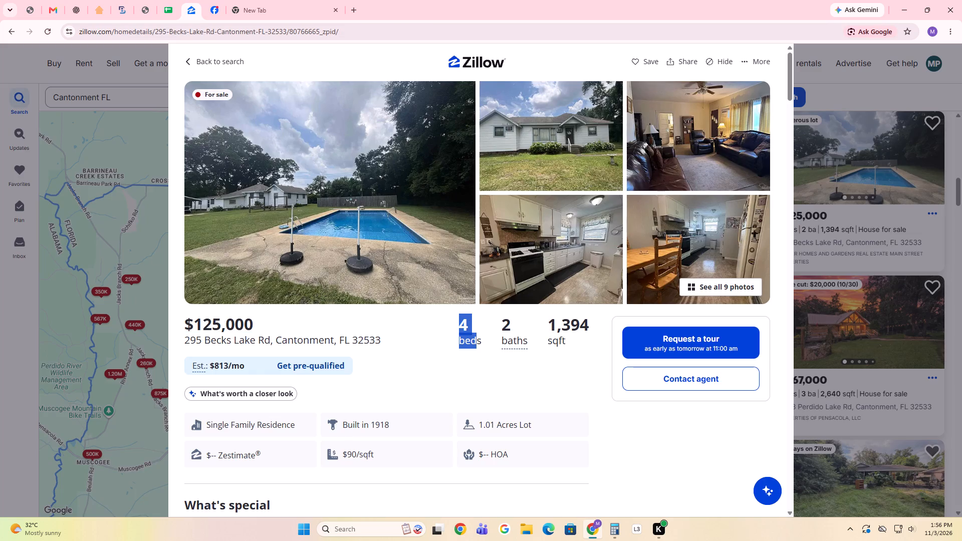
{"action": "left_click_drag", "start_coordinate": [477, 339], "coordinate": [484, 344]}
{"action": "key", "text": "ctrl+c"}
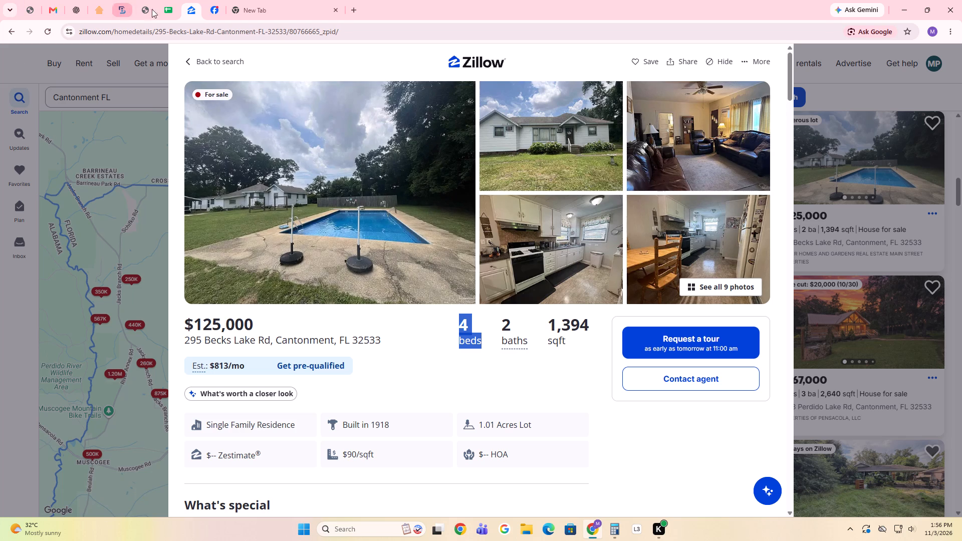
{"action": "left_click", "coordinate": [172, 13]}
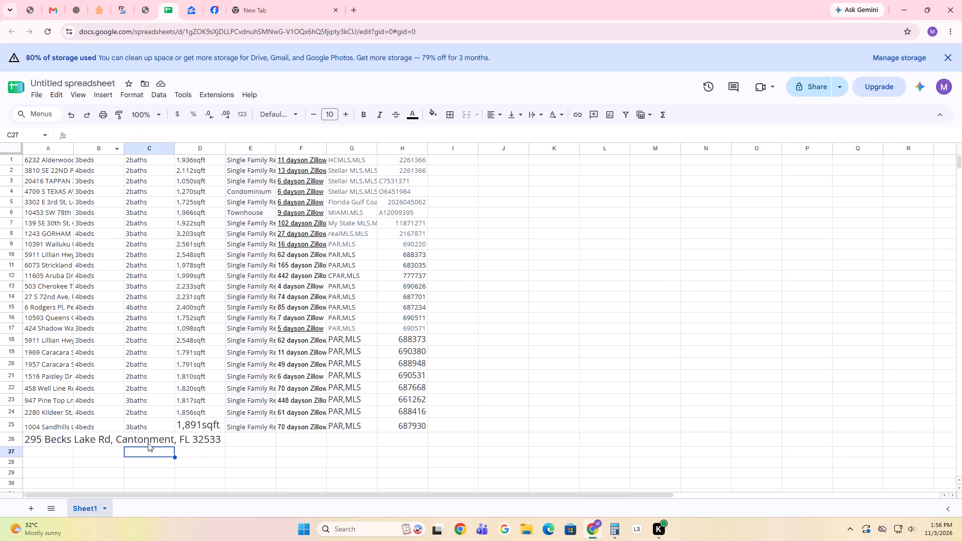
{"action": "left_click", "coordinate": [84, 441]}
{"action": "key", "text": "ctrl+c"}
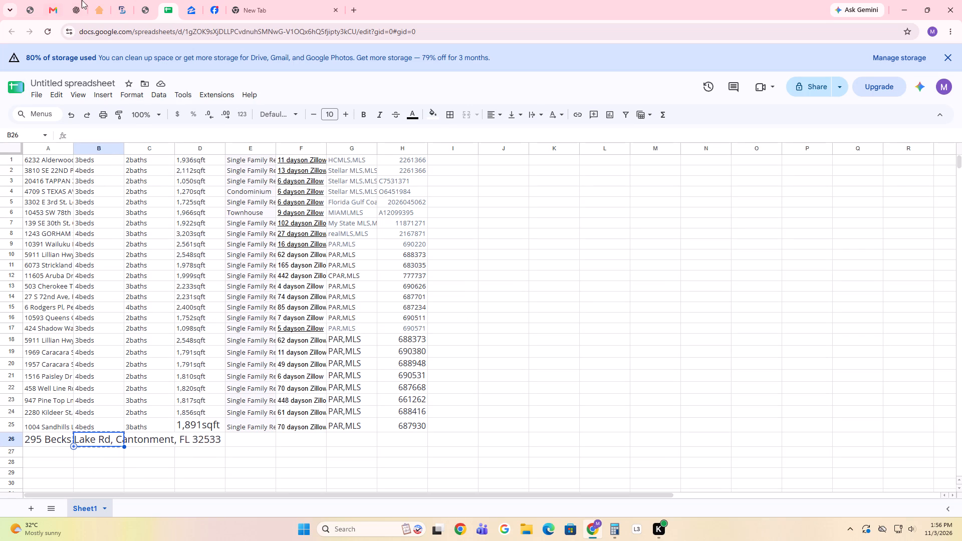
{"action": "left_click", "coordinate": [189, 10]}
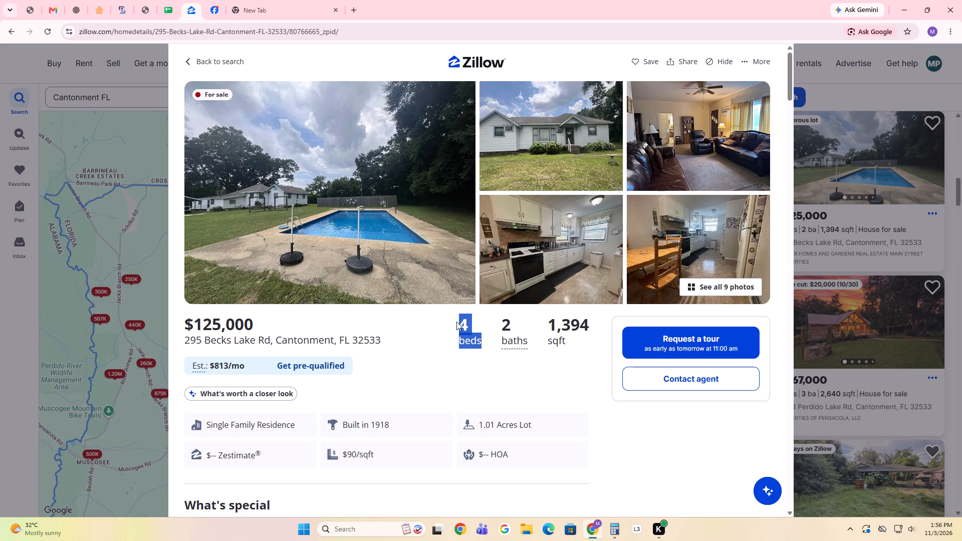
{"action": "left_click", "coordinate": [424, 359]}
{"action": "left_click_drag", "start_coordinate": [454, 315], "coordinate": [468, 348]}
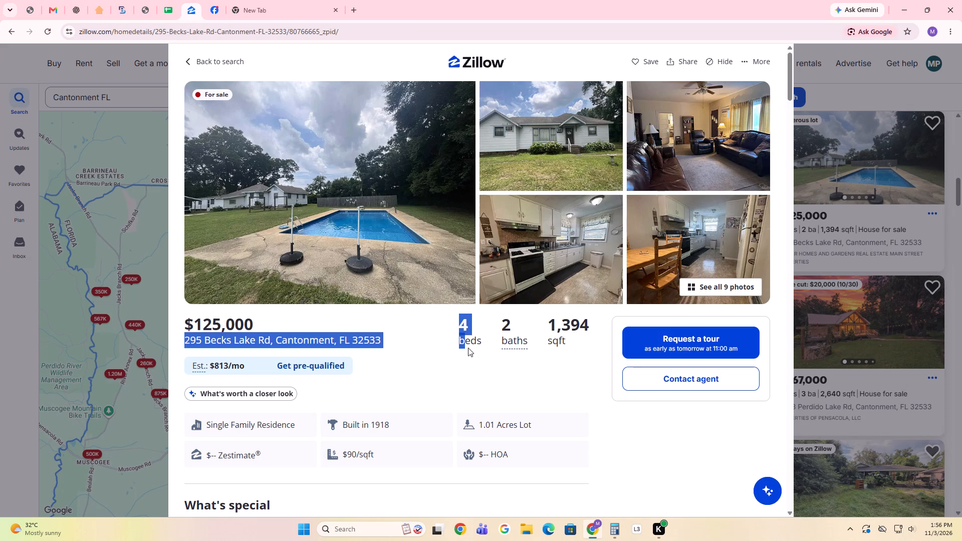
{"action": "left_click_drag", "start_coordinate": [468, 348], "coordinate": [486, 360]}
{"action": "double_click", "coordinate": [486, 360]}
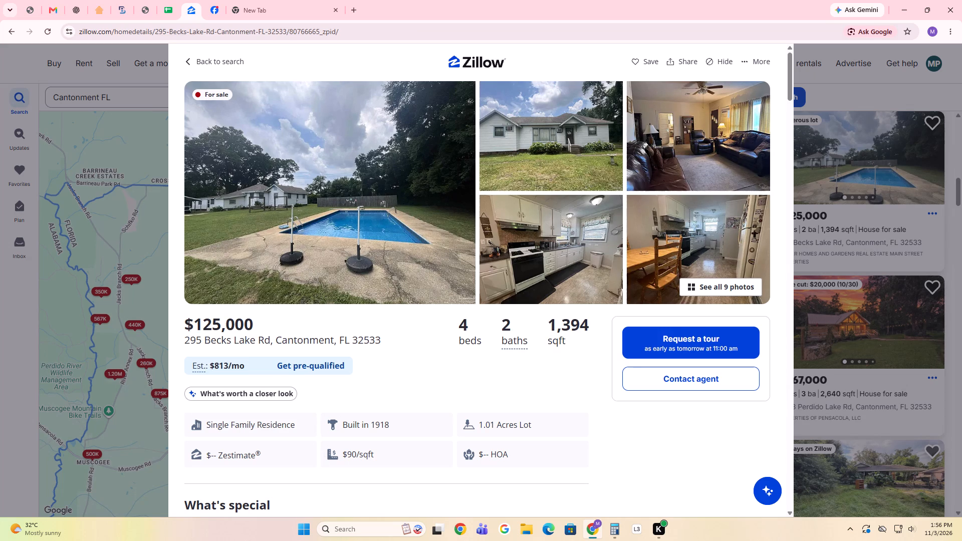
{"action": "left_click_drag", "start_coordinate": [459, 315], "coordinate": [480, 351]}
{"action": "double_click", "coordinate": [480, 351]}
{"action": "left_click_drag", "start_coordinate": [459, 318], "coordinate": [484, 346]}
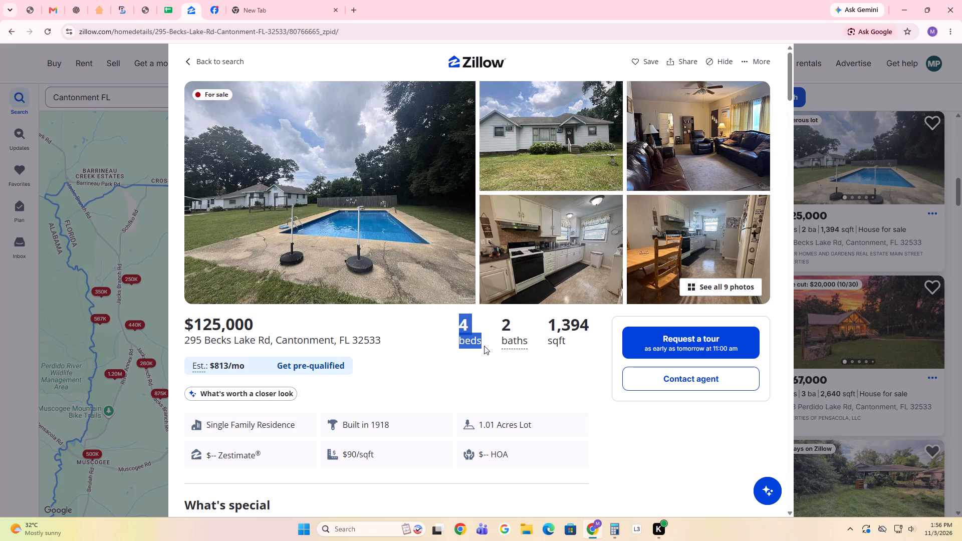
{"action": "key", "text": "ctrl+v"}
{"action": "key", "text": "BackSpace"}
{"action": "left_click_drag", "start_coordinate": [407, 343], "coordinate": [455, 339]}
{"action": "left_click", "coordinate": [461, 326]}
{"action": "left_click_drag", "start_coordinate": [457, 318], "coordinate": [484, 346]}
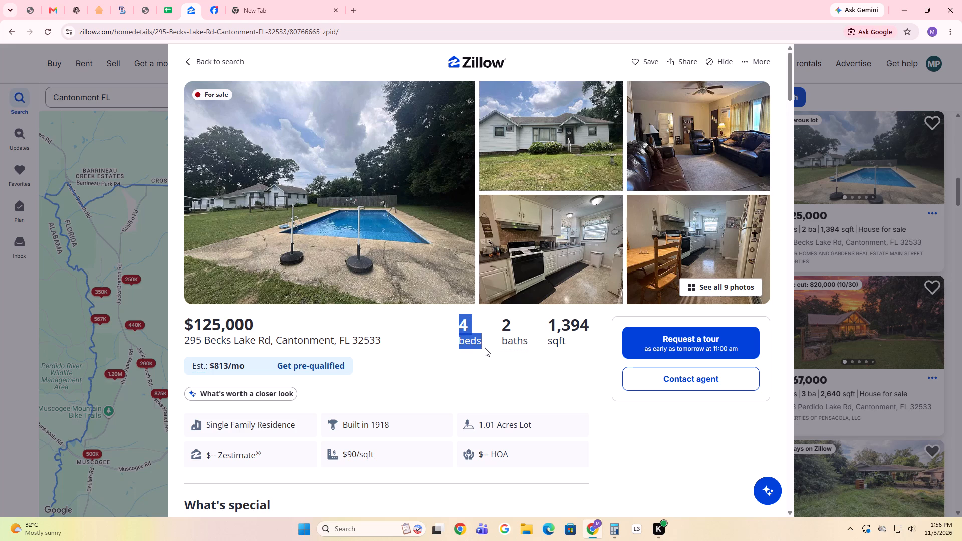
{"action": "key", "text": "ctrl+c"}
{"action": "left_click", "coordinate": [164, 12]}
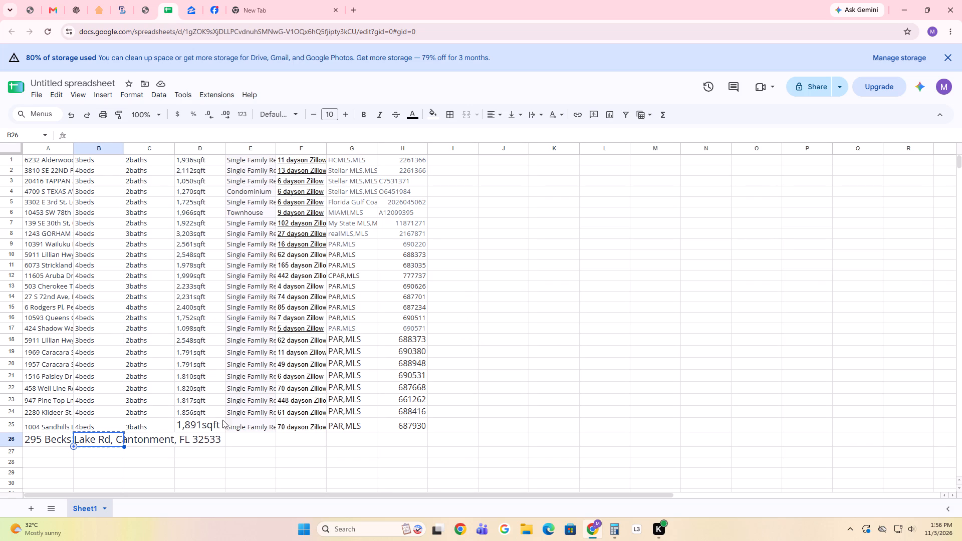
{"action": "left_click", "coordinate": [113, 436]}
{"action": "left_click", "coordinate": [128, 465]}
{"action": "left_click", "coordinate": [99, 435]}
{"action": "key", "text": "ctrl+v"}
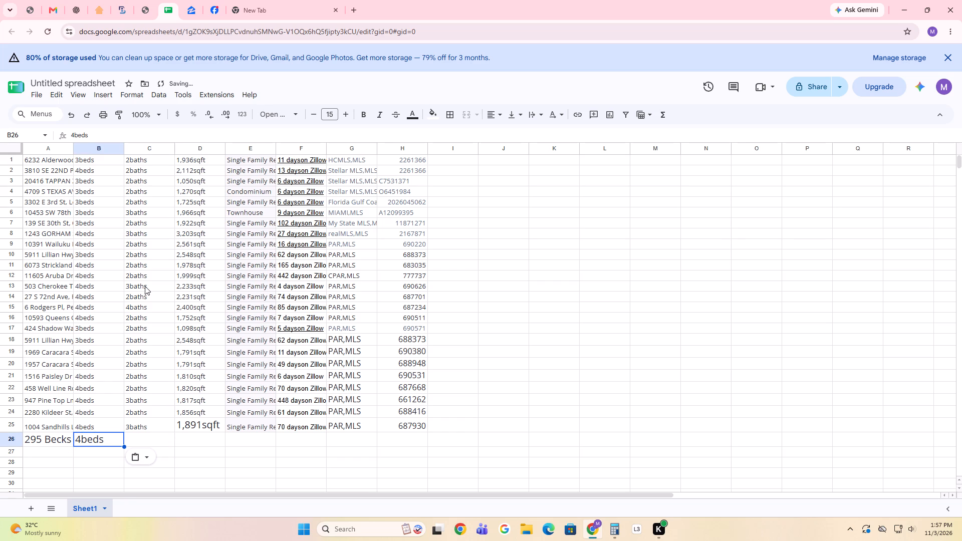
{"action": "left_click", "coordinate": [594, 323]}
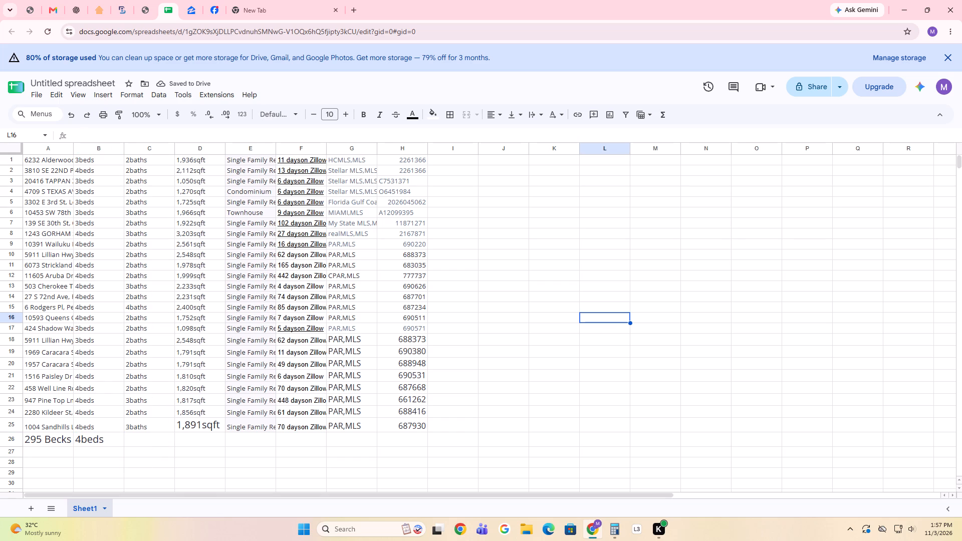
Copy the 2 baths, 1,394 sqft and estimated $813/mo details from the Zillow listing and paste them into the spreadsheet starting at cell C26.
{"action": "left_click", "coordinate": [192, 11]}
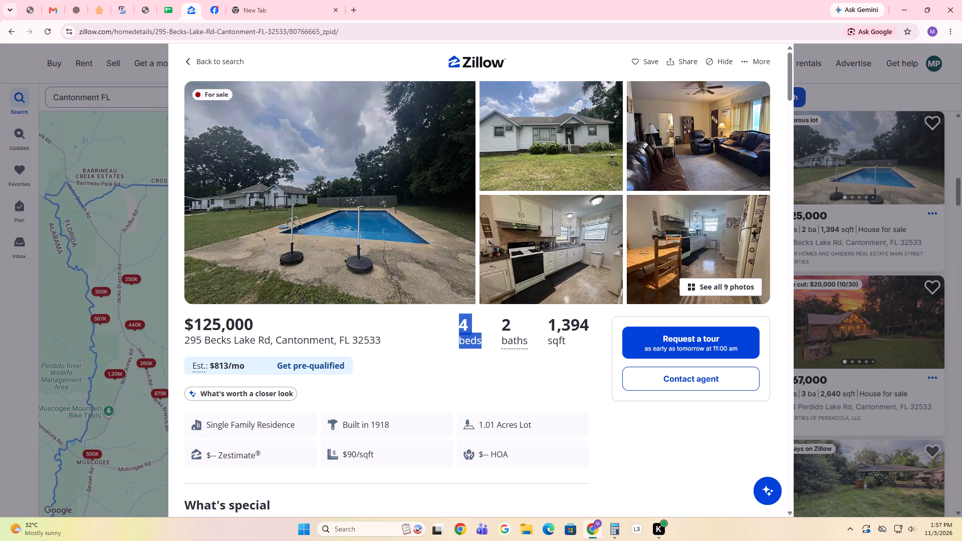
{"action": "left_click", "coordinate": [419, 372]}
{"action": "left_click_drag", "start_coordinate": [499, 318], "coordinate": [504, 324]}
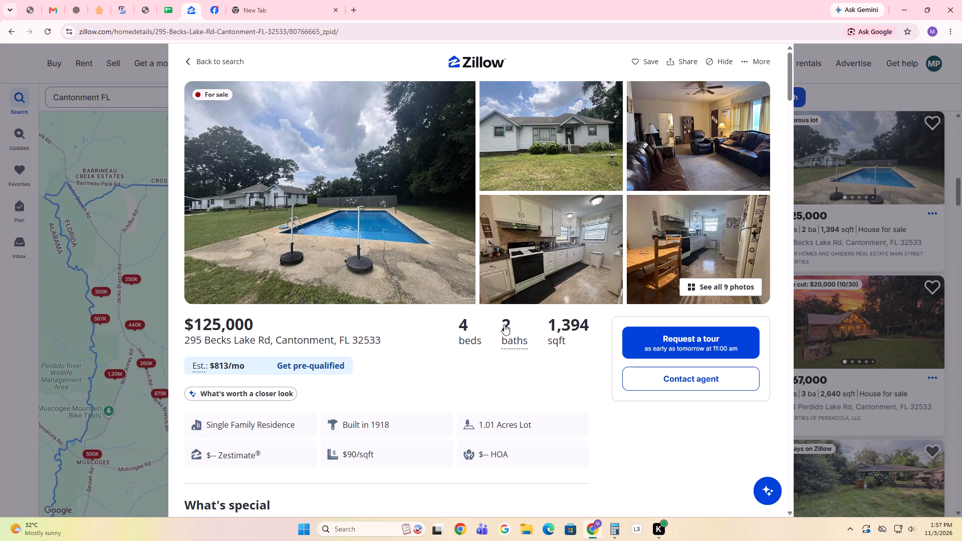
{"action": "left_click_drag", "start_coordinate": [504, 324], "coordinate": [525, 351]}
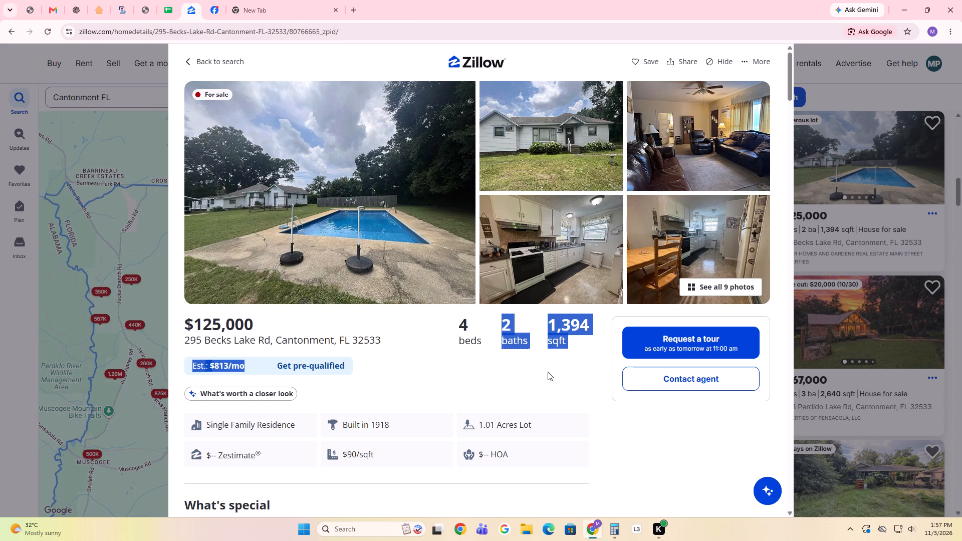
{"action": "key", "text": "ctrl+c"}
{"action": "left_click", "coordinate": [175, 8]}
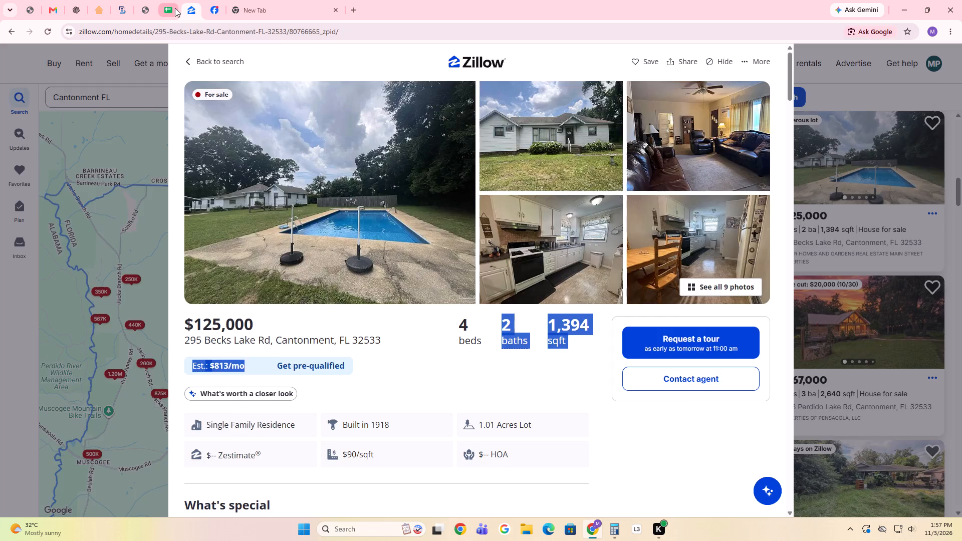
{"action": "left_click", "coordinate": [140, 436]}
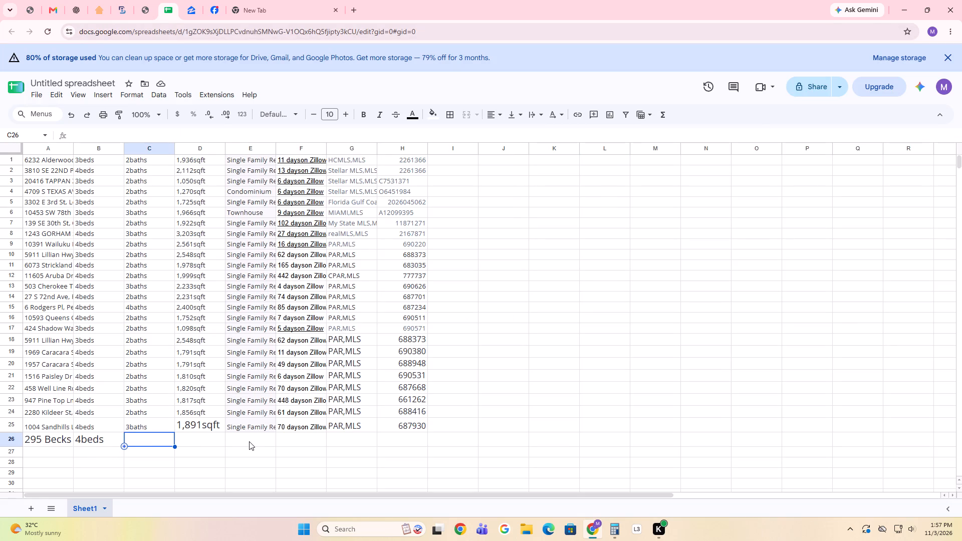
{"action": "key", "text": "ctrl+v"}
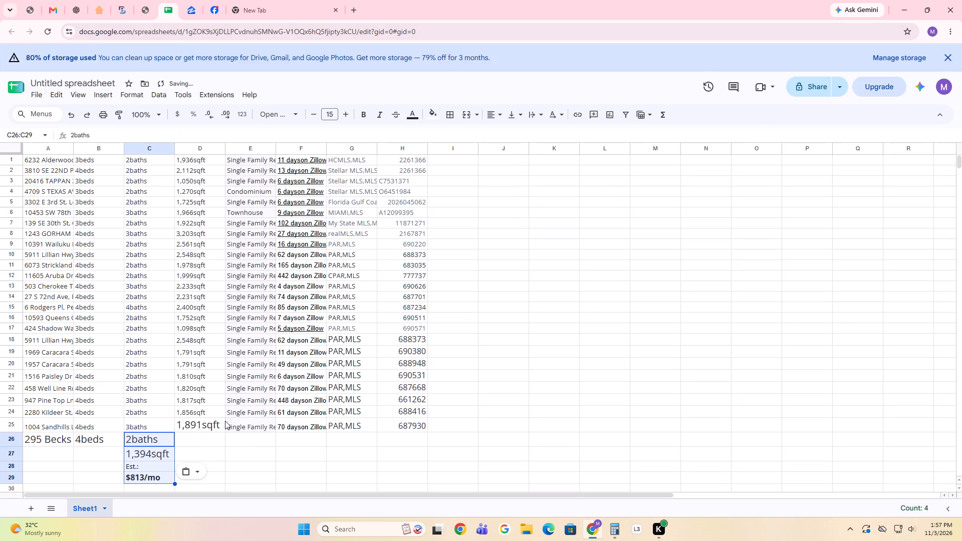
{"action": "left_click", "coordinate": [222, 452]}
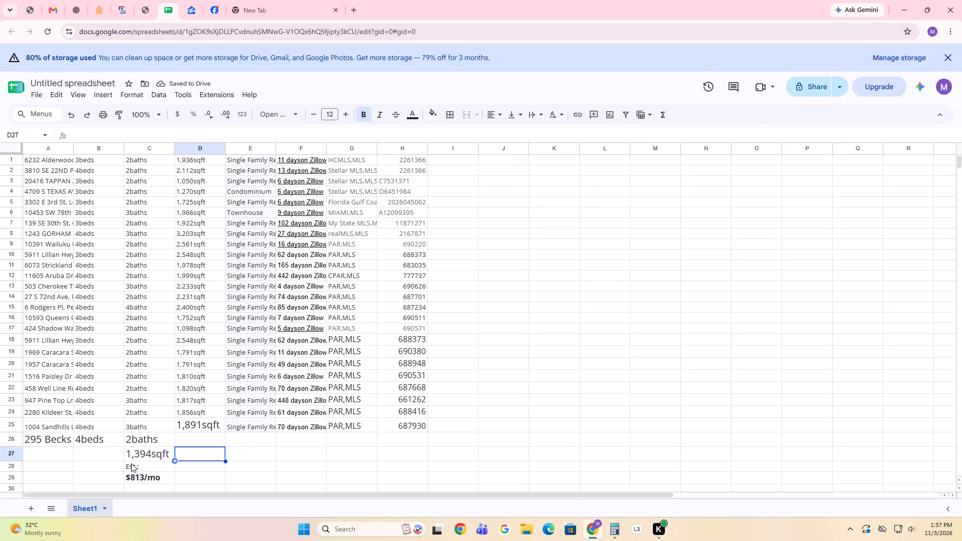
Copy the 1,394sqft entry from cell C27 and paste it into cell D26.
{"action": "left_click", "coordinate": [155, 457]}
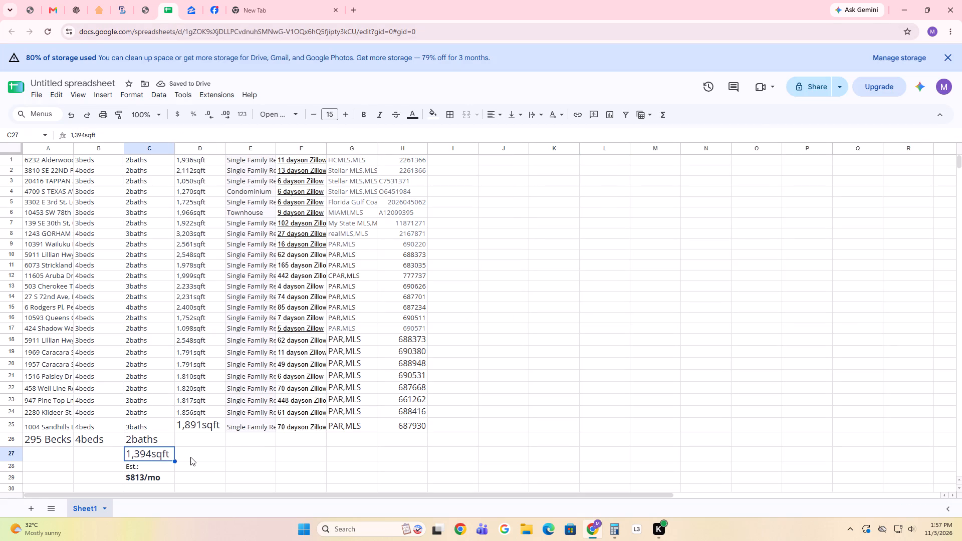
{"action": "key", "text": "ctrl+c"}
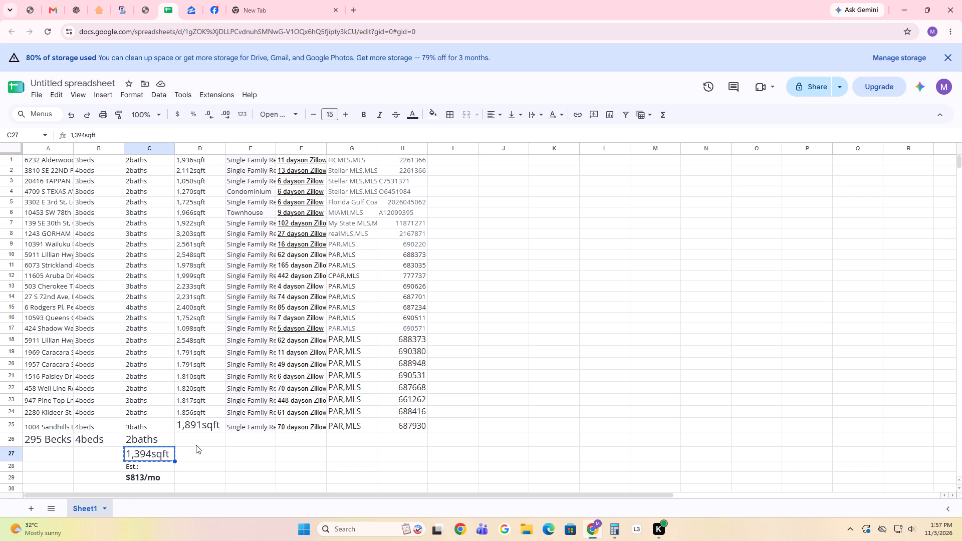
{"action": "left_click", "coordinate": [196, 443]}
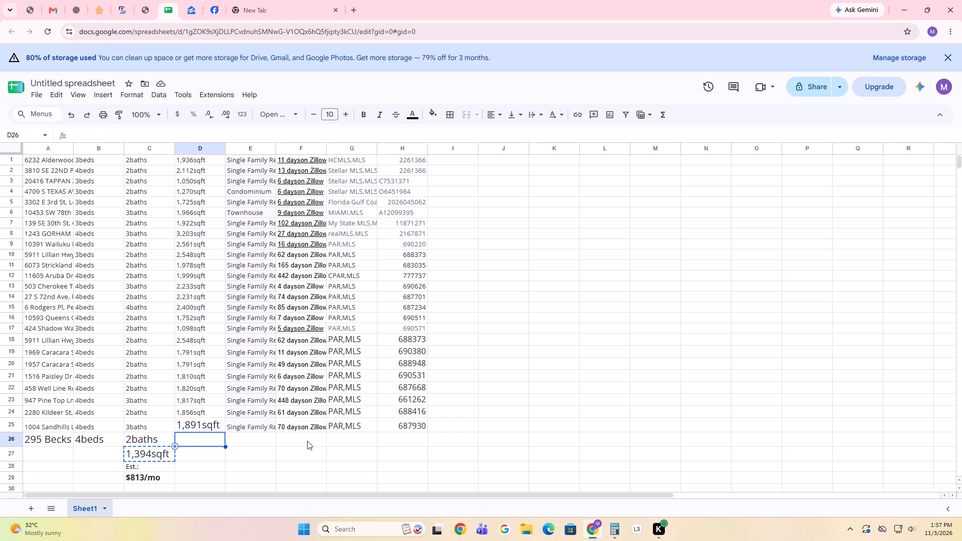
{"action": "key", "text": "ctrl+v"}
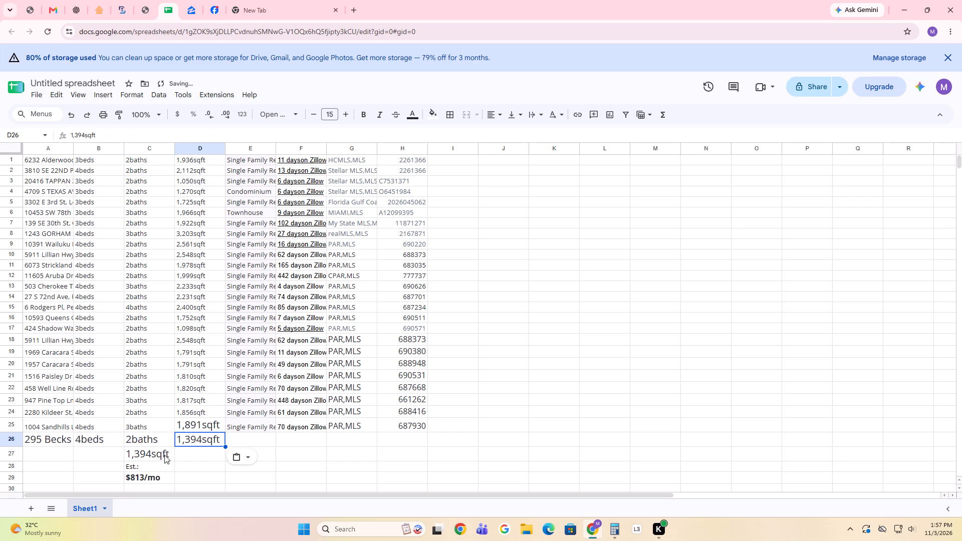
Clear the leftover 1,394sqft entry from cell C27.
{"action": "double_click", "coordinate": [165, 455]}
{"action": "key", "text": "BackSpace"}
{"action": "key", "text": "BackSpace"}
{"action": "key", "text": "BackSpace"}
{"action": "key", "text": "BackSpace"}
{"action": "key", "text": "BackSpace"}
{"action": "key", "text": "BackSpace"}
{"action": "key", "text": "BackSpace"}
{"action": "key", "text": "BackSpace"}
{"action": "key", "text": "BackSpace"}
{"action": "key", "text": "BackSpace"}
{"action": "key", "text": "BackSpace"}
{"action": "key", "text": "BackSpace"}
{"action": "key", "text": "BackSpace"}
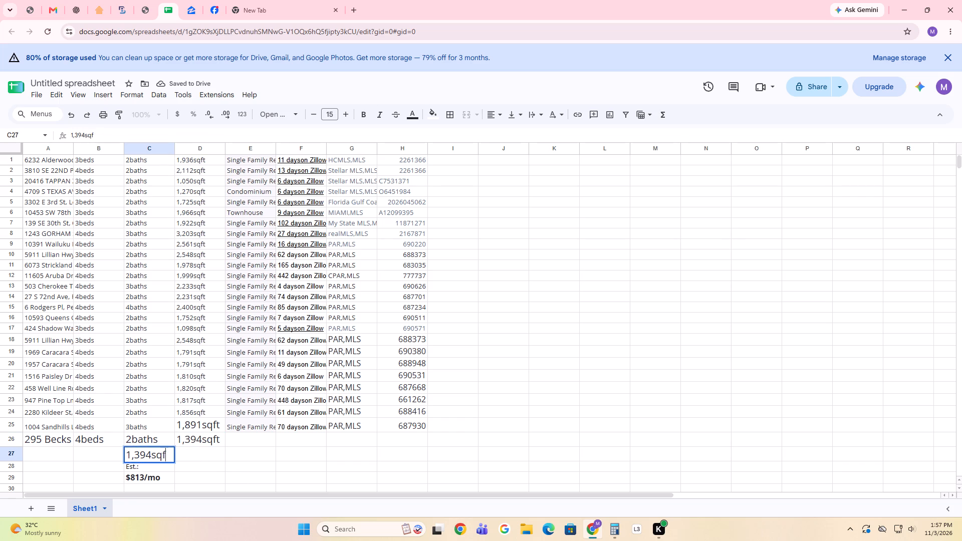
Clear the leftover "Est.:" text from cell C28.
{"action": "left_click", "coordinate": [153, 469]}
{"action": "left_click", "coordinate": [153, 470]}
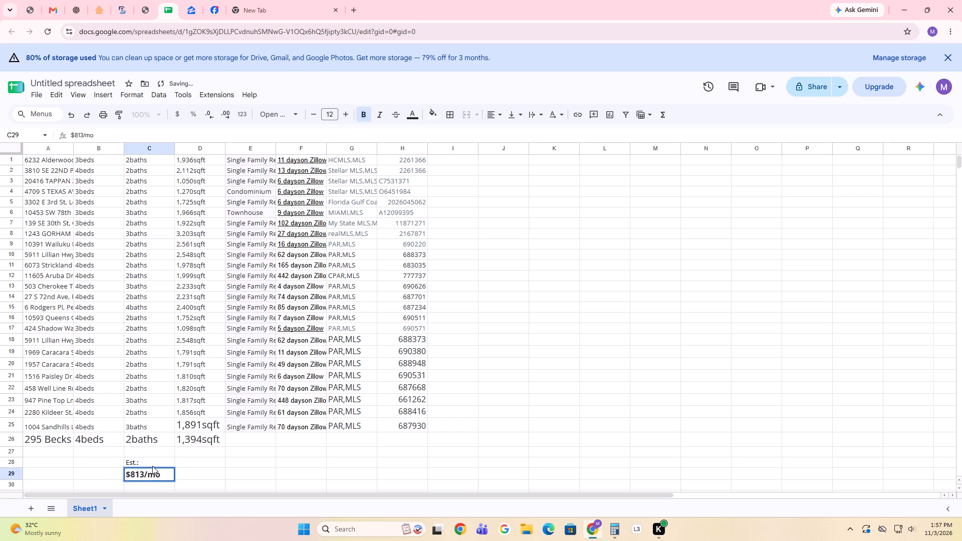
{"action": "left_click", "coordinate": [152, 466]}
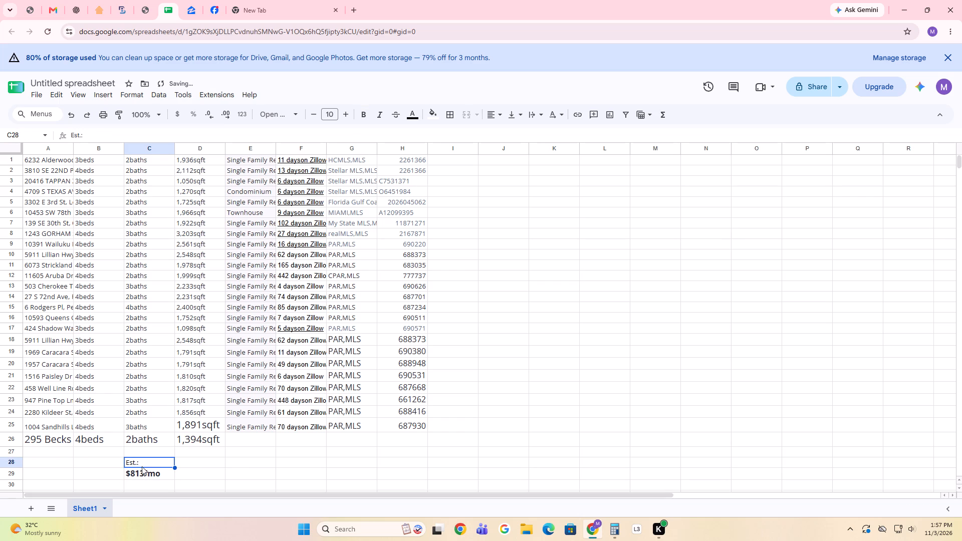
{"action": "left_click", "coordinate": [198, 459]}
{"action": "double_click", "coordinate": [149, 465]}
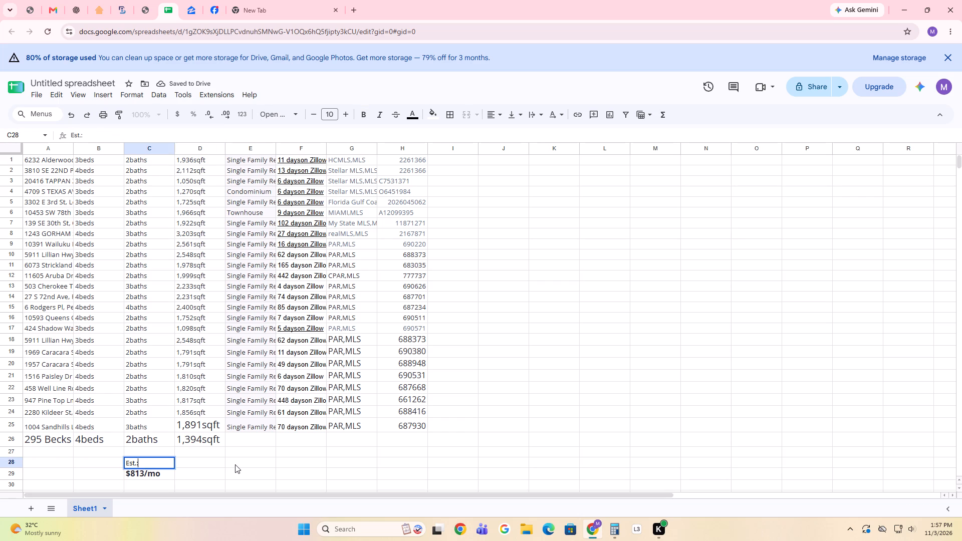
{"action": "key", "text": "BackSpace"}
{"action": "key", "text": "BackSpace"}
{"action": "key", "text": "BackSpace"}
{"action": "key", "text": "BackSpace"}
{"action": "key", "text": "BackSpace"}
{"action": "key", "text": "BackSpace"}
{"action": "key", "text": "BackSpace"}
{"action": "key", "text": "BackSpace"}
{"action": "key", "text": "BackSpace"}
{"action": "key", "text": "BackSpace"}
{"action": "key", "text": "BackSpace"}
Clear the leftover $813/mo entry from cell C29.
{"action": "double_click", "coordinate": [158, 478]}
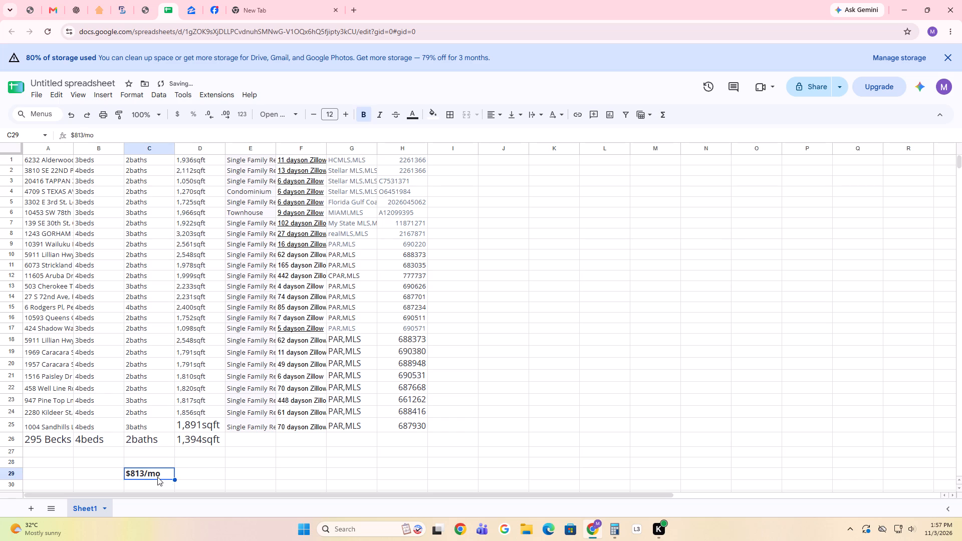
{"action": "key", "text": "BackSpace"}
{"action": "key", "text": "BackSpace"}
{"action": "key", "text": "BackSpace"}
{"action": "key", "text": "BackSpace"}
{"action": "key", "text": "BackSpace"}
{"action": "key", "text": "BackSpace"}
{"action": "key", "text": "BackSpace"}
{"action": "key", "text": "BackSpace"}
{"action": "key", "text": "BackSpace"}
{"action": "key", "text": "BackSpace"}
{"action": "key", "text": "BackSpace"}
{"action": "key", "text": "BackSpace"}
{"action": "key", "text": "BackSpace"}
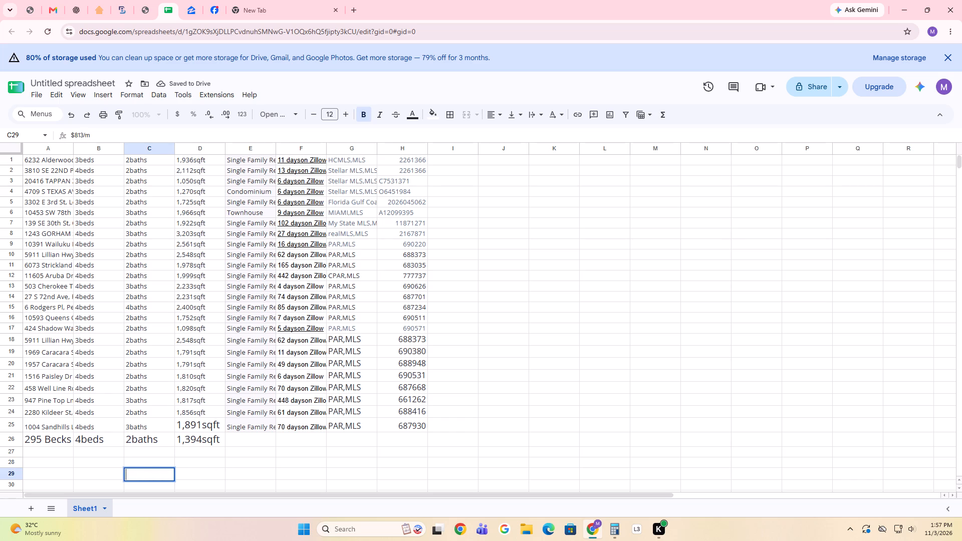
{"action": "scroll", "coordinate": [516, 269], "scroll_direction": "down", "scroll_amount": 2}
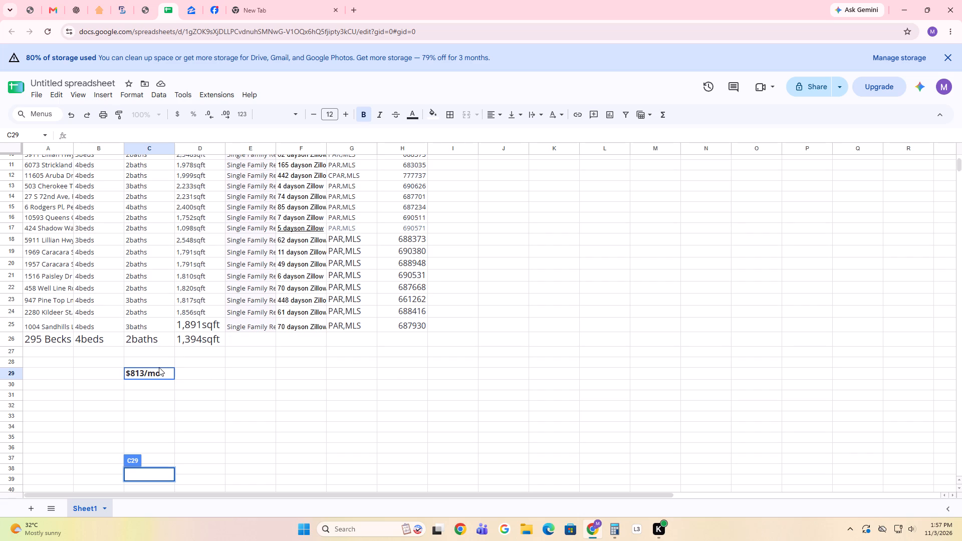
{"action": "left_click", "coordinate": [259, 409]}
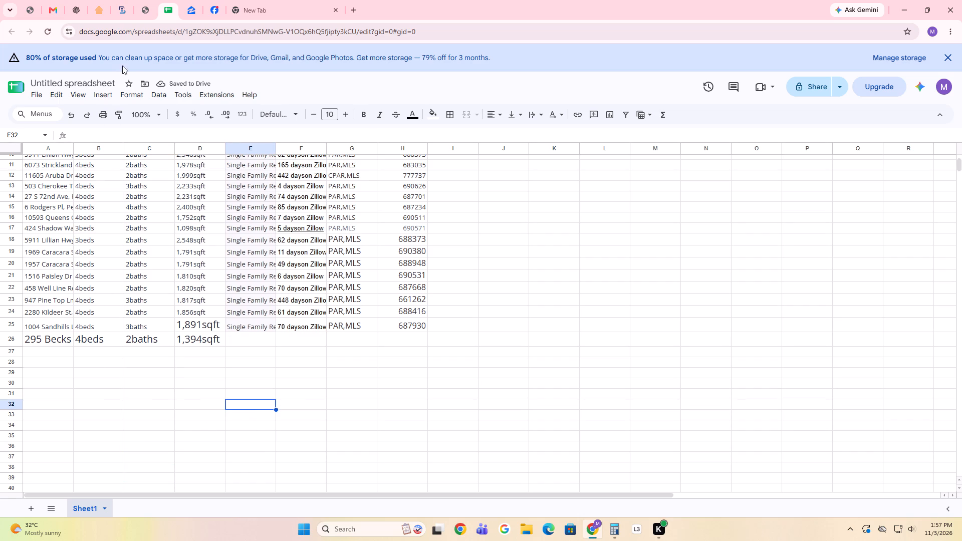
{"action": "left_click", "coordinate": [187, 9]}
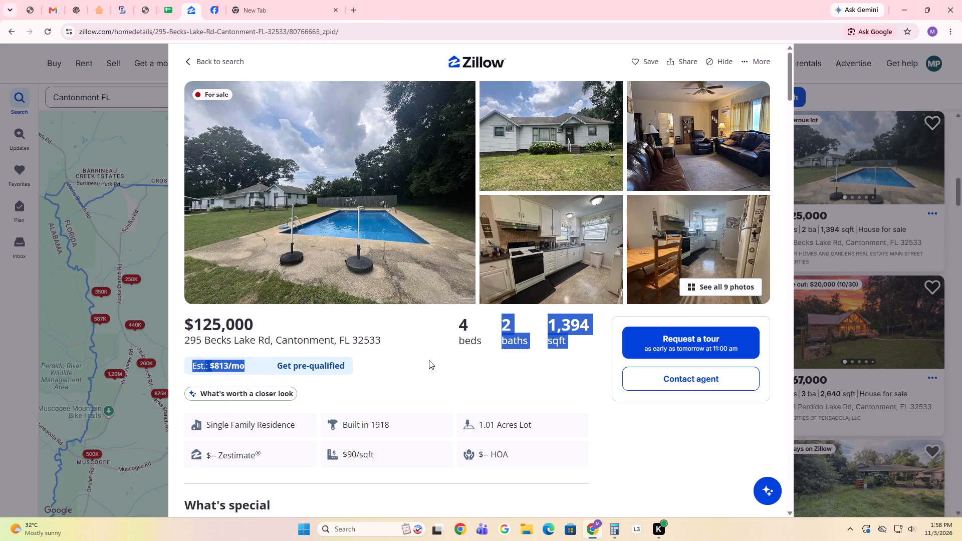
{"action": "left_click", "coordinate": [429, 360]}
{"action": "left_click", "coordinate": [428, 366]}
{"action": "double_click", "coordinate": [429, 365]}
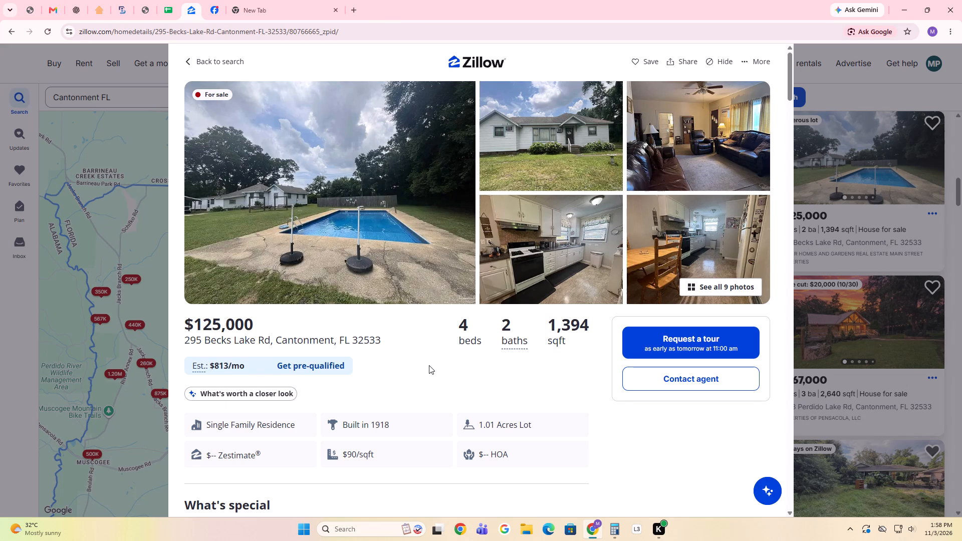
{"action": "scroll", "coordinate": [430, 365], "scroll_direction": "down", "scroll_amount": 2}
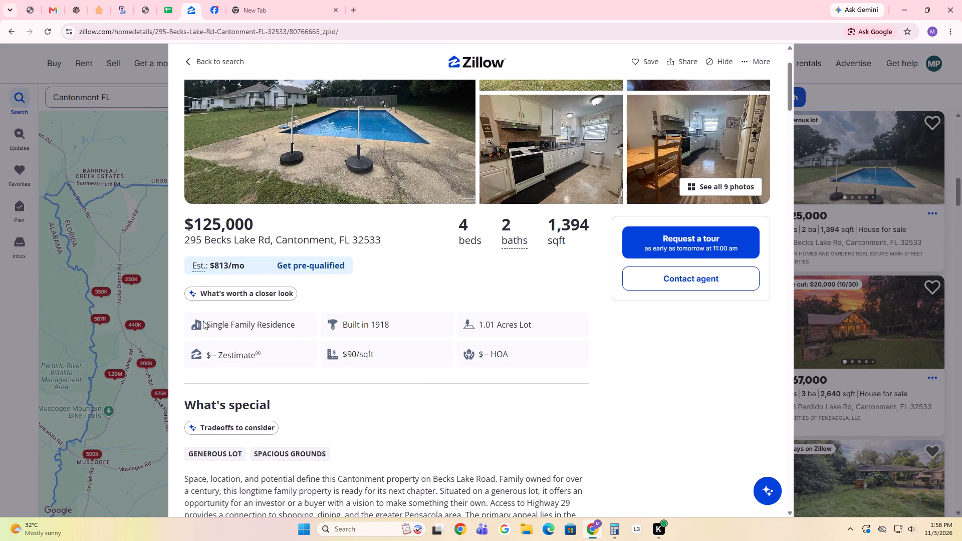
{"action": "left_click_drag", "start_coordinate": [203, 321], "coordinate": [299, 316]}
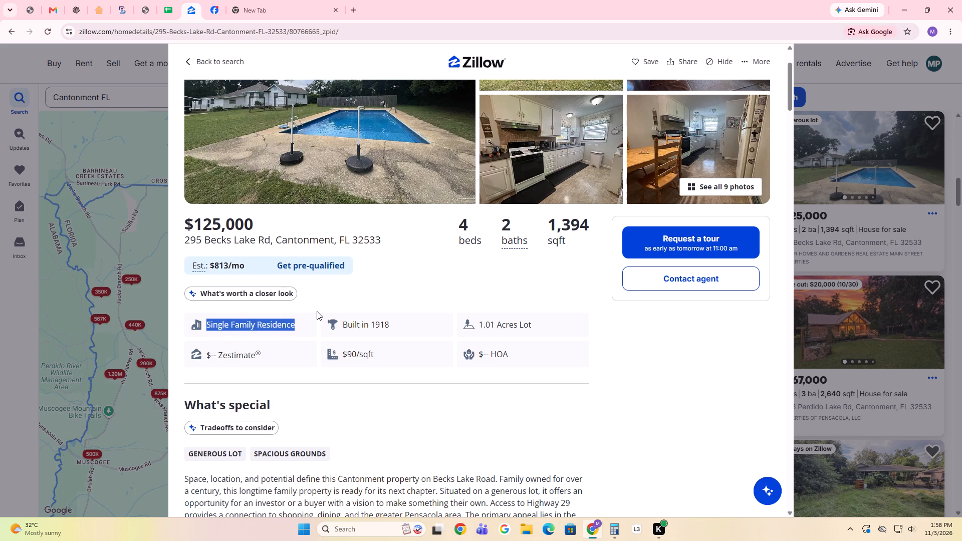
{"action": "key", "text": "ctrl+c"}
{"action": "left_click", "coordinate": [170, 8]}
{"action": "left_click", "coordinate": [242, 341]}
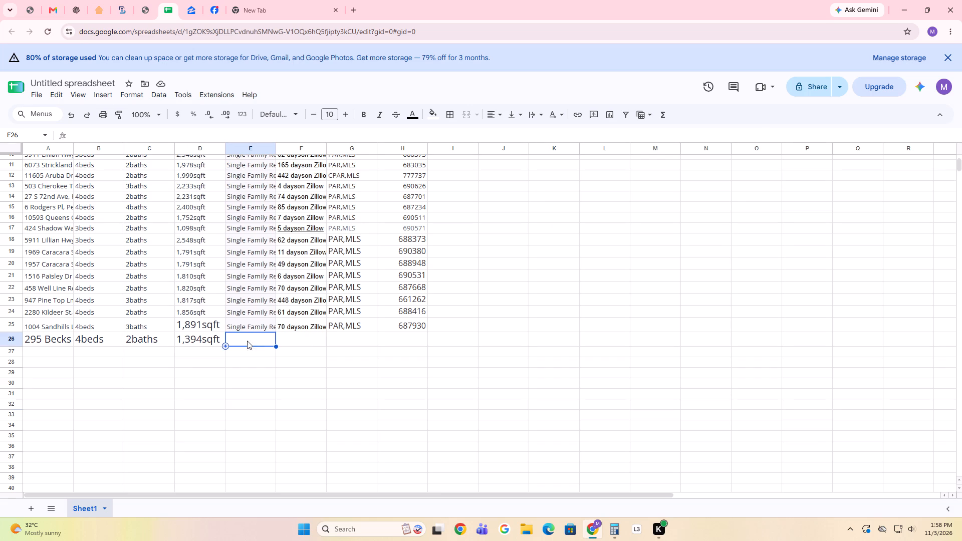
{"action": "key", "text": "ctrl+v"}
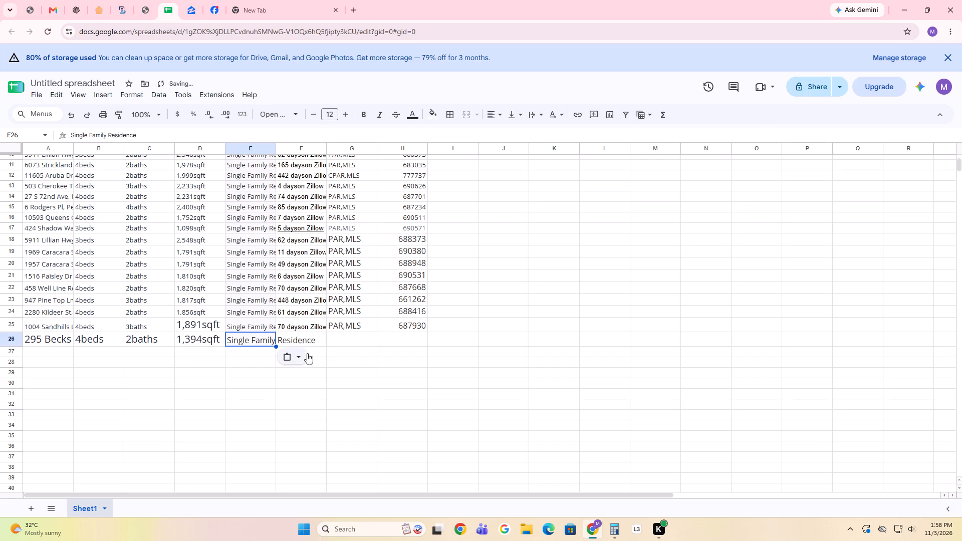
{"action": "left_click", "coordinate": [351, 383]}
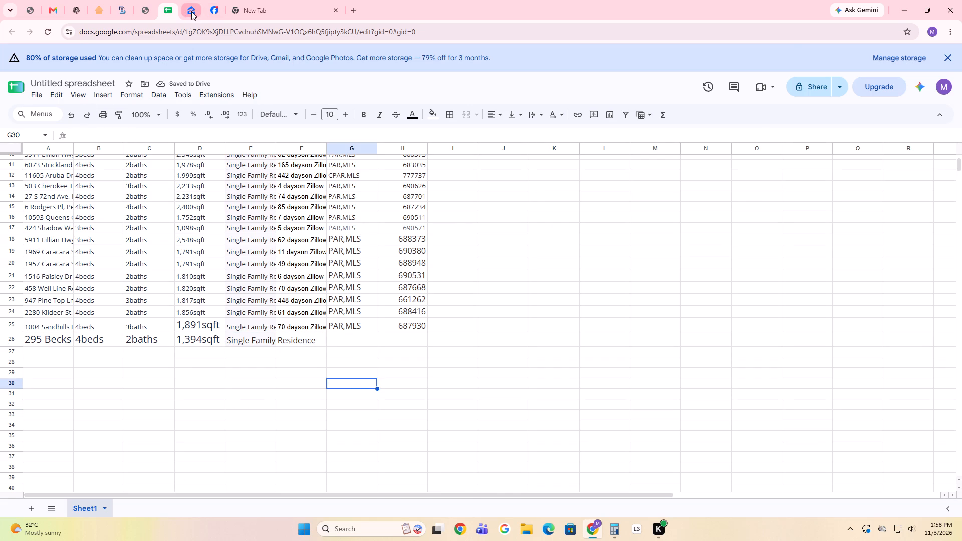
{"action": "left_click", "coordinate": [191, 11]}
{"action": "scroll", "coordinate": [382, 393], "scroll_direction": "down", "scroll_amount": 4}
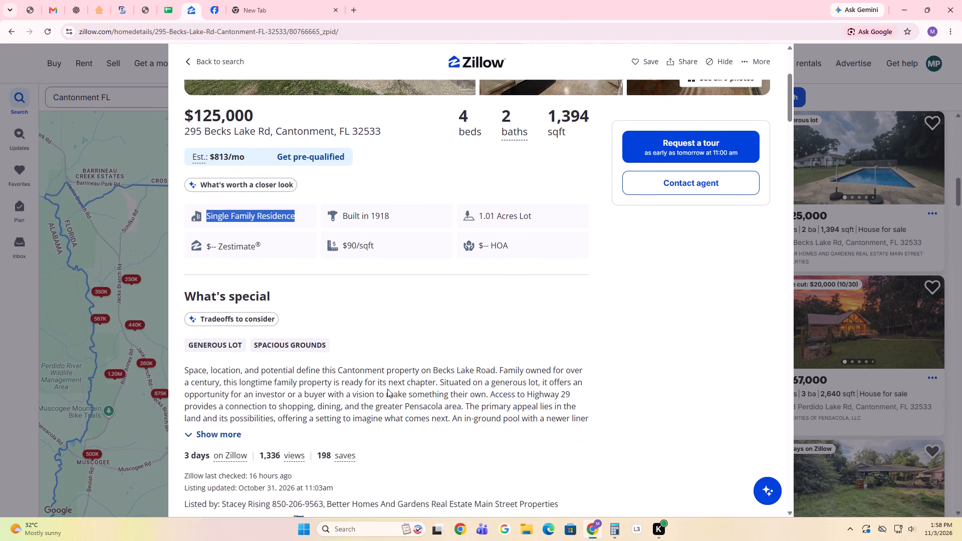
{"action": "scroll", "coordinate": [387, 389], "scroll_direction": "down", "scroll_amount": 1}
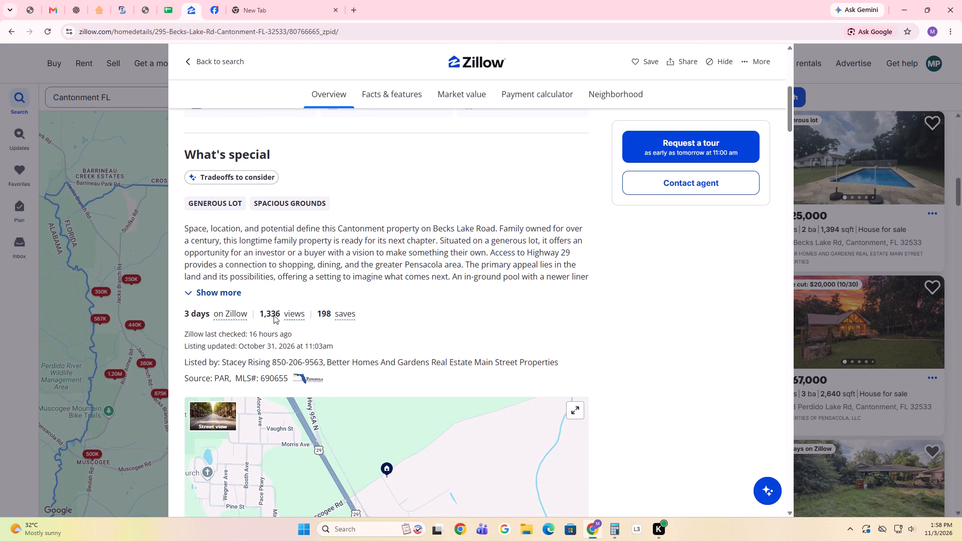
{"action": "left_click_drag", "start_coordinate": [182, 310], "coordinate": [251, 311]}
{"action": "key", "text": "ctrl+c"}
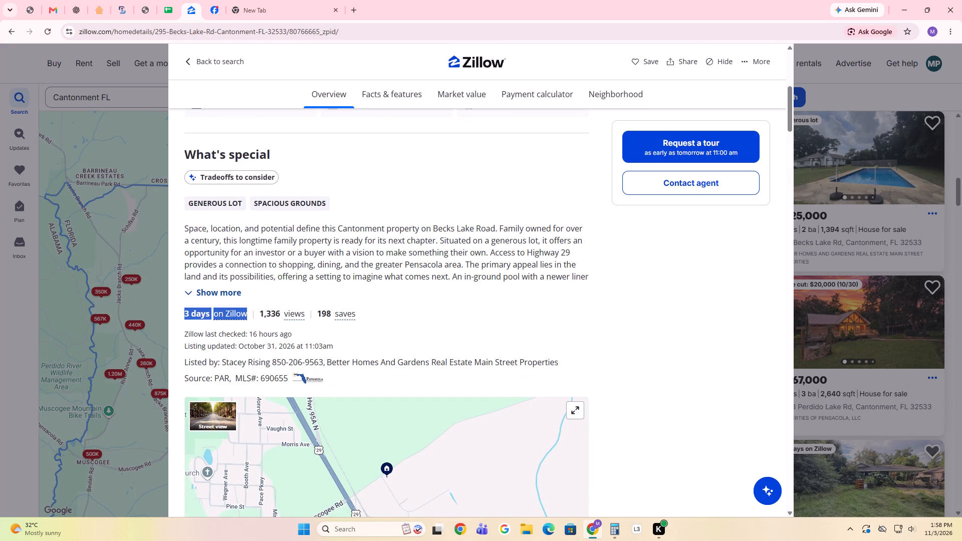
{"action": "left_click", "coordinate": [167, 15]}
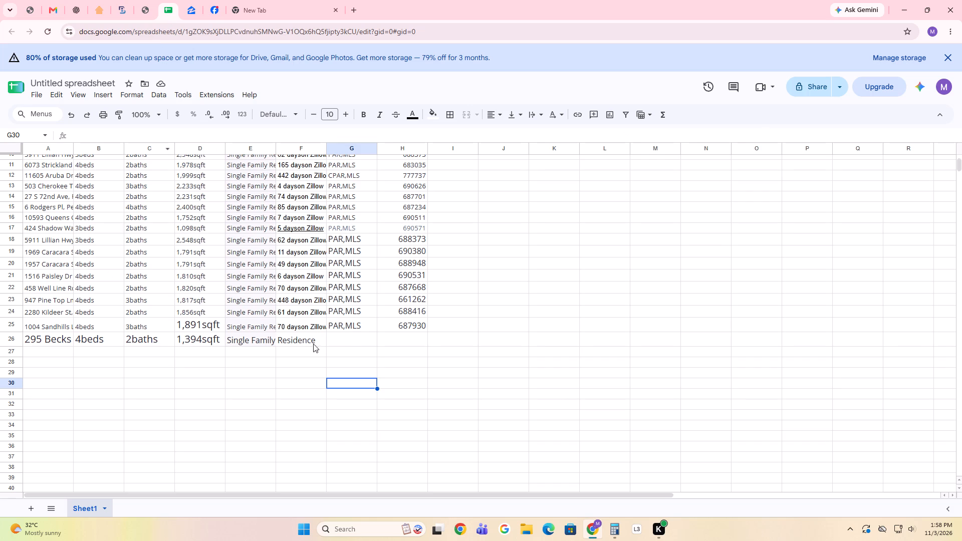
{"action": "left_click", "coordinate": [292, 338]}
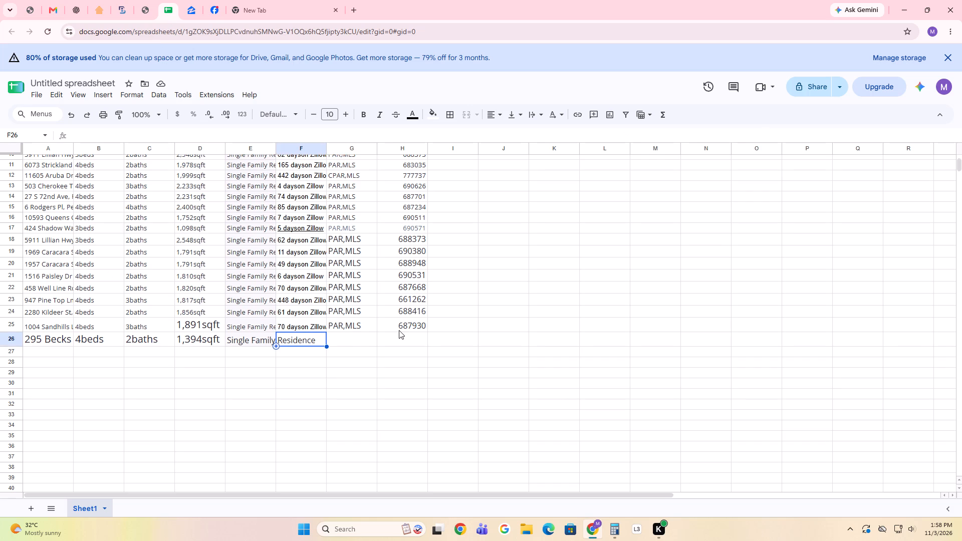
{"action": "key", "text": "ctrl+v"}
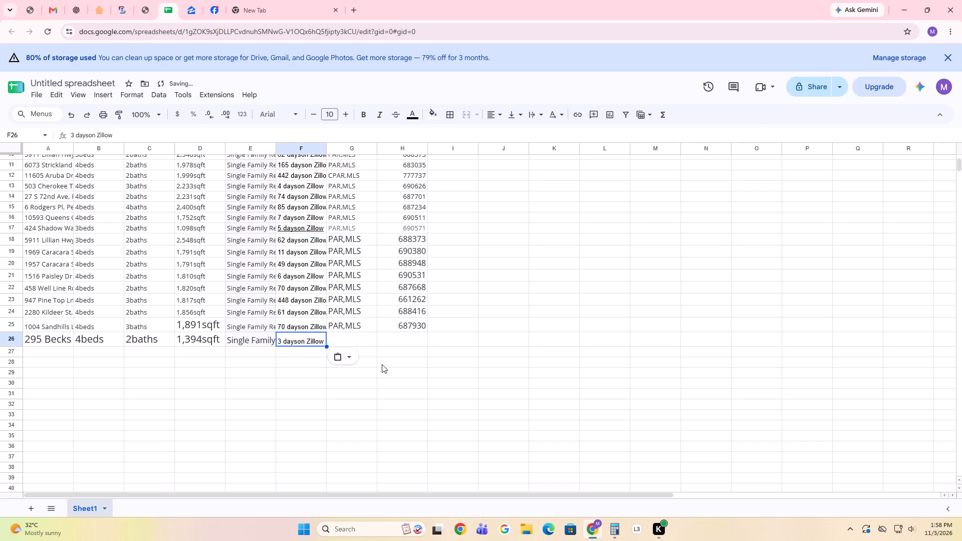
{"action": "left_click", "coordinate": [382, 364]}
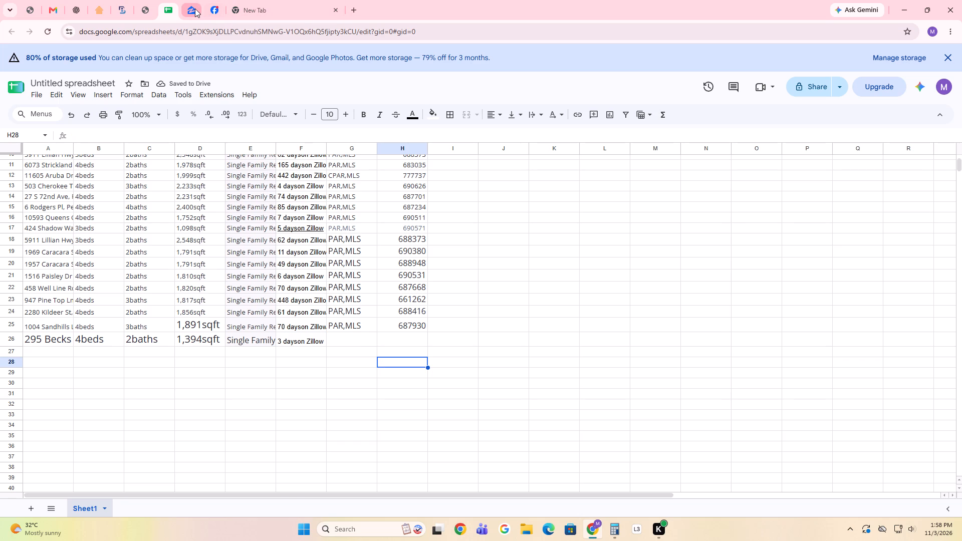
{"action": "left_click", "coordinate": [195, 9]}
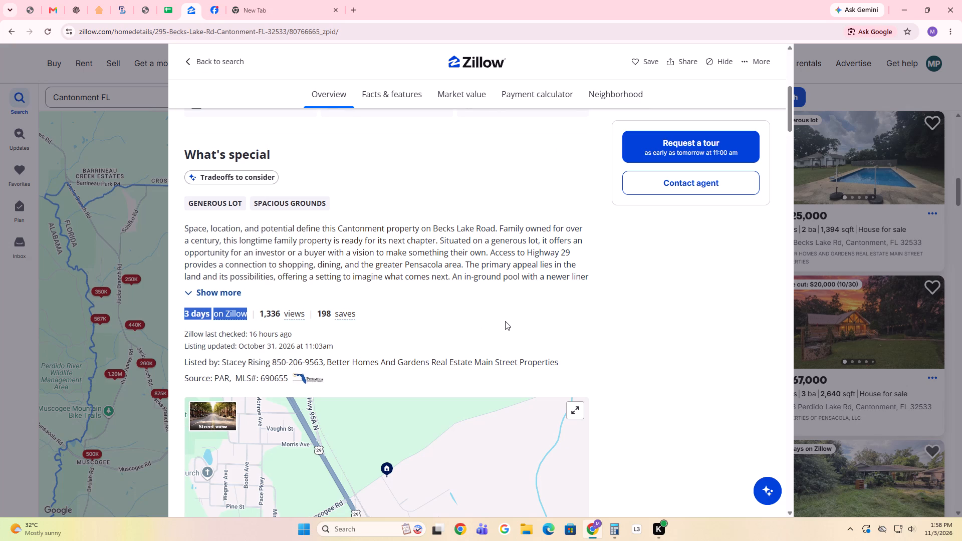
{"action": "scroll", "coordinate": [505, 321], "scroll_direction": "down", "scroll_amount": 1}
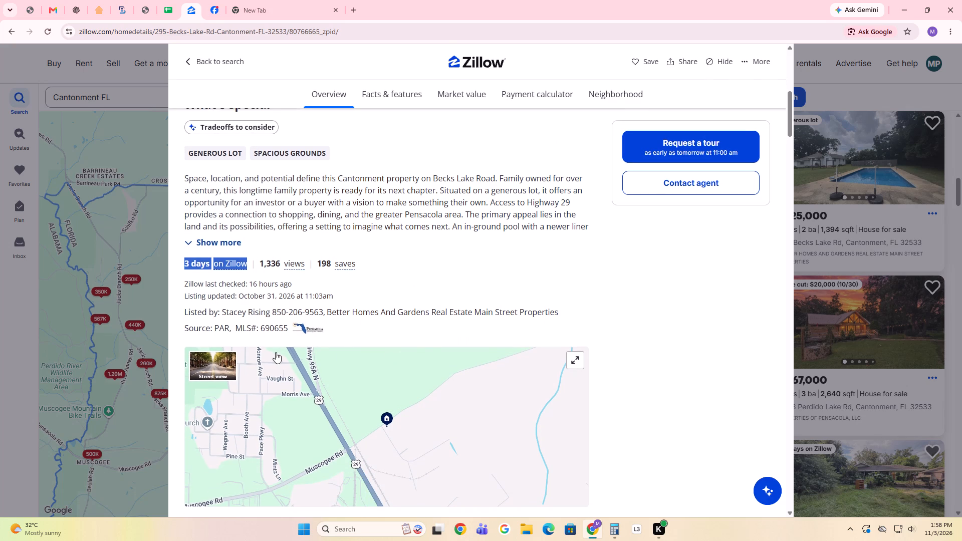
{"action": "left_click", "coordinate": [436, 266]}
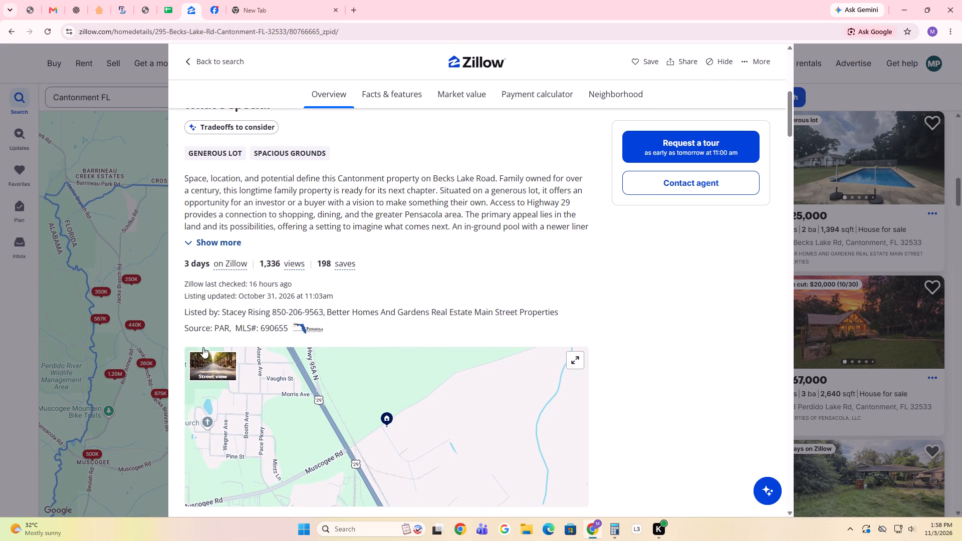
{"action": "left_click_drag", "start_coordinate": [215, 328], "coordinate": [237, 329]}
{"action": "left_click_drag", "start_coordinate": [237, 329], "coordinate": [259, 330]}
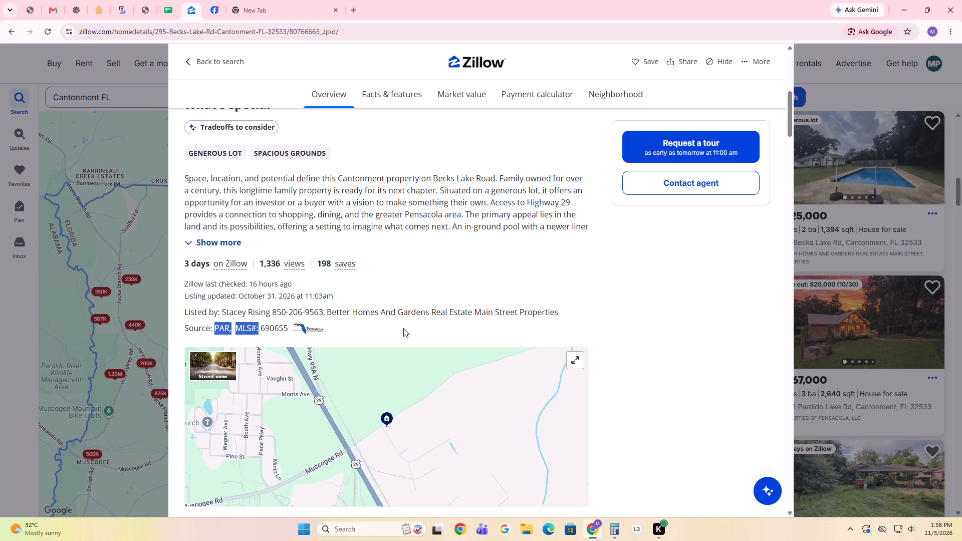
{"action": "key", "text": "ctrl+c"}
{"action": "left_click", "coordinate": [166, 9]}
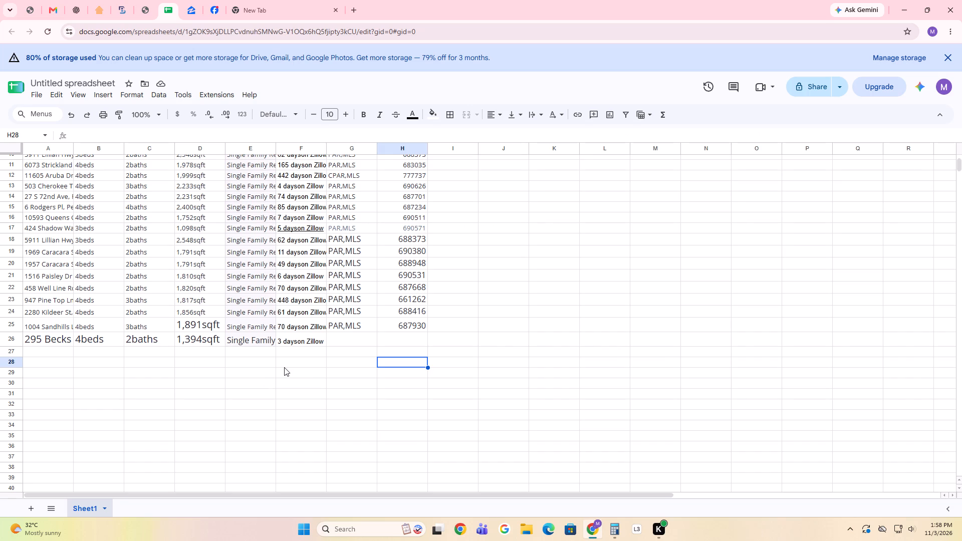
{"action": "left_click", "coordinate": [345, 340]}
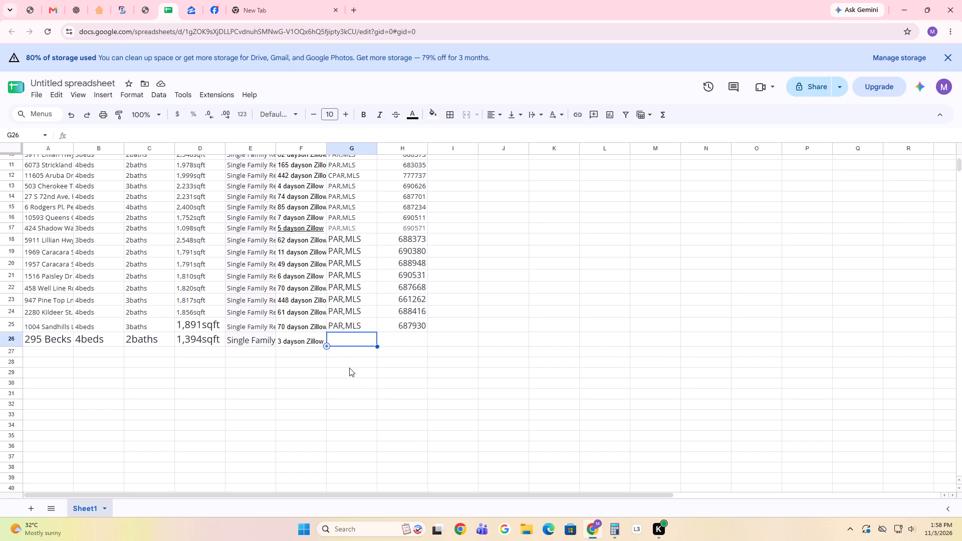
{"action": "key", "text": "ctrl+v"}
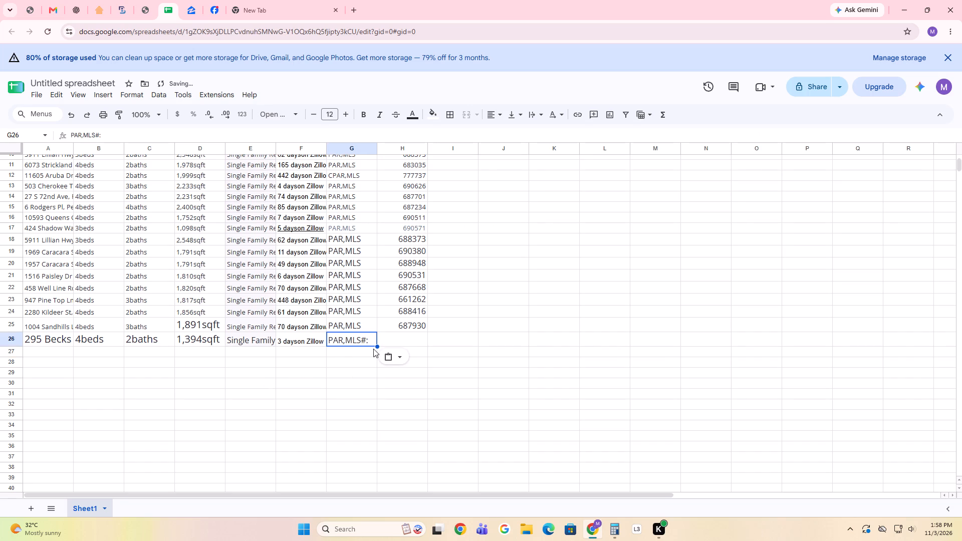
Trim the trailing "#:" from cell G26 so the entry reads PAR,MLS.
{"action": "left_click", "coordinate": [360, 379]}
{"action": "double_click", "coordinate": [371, 343]}
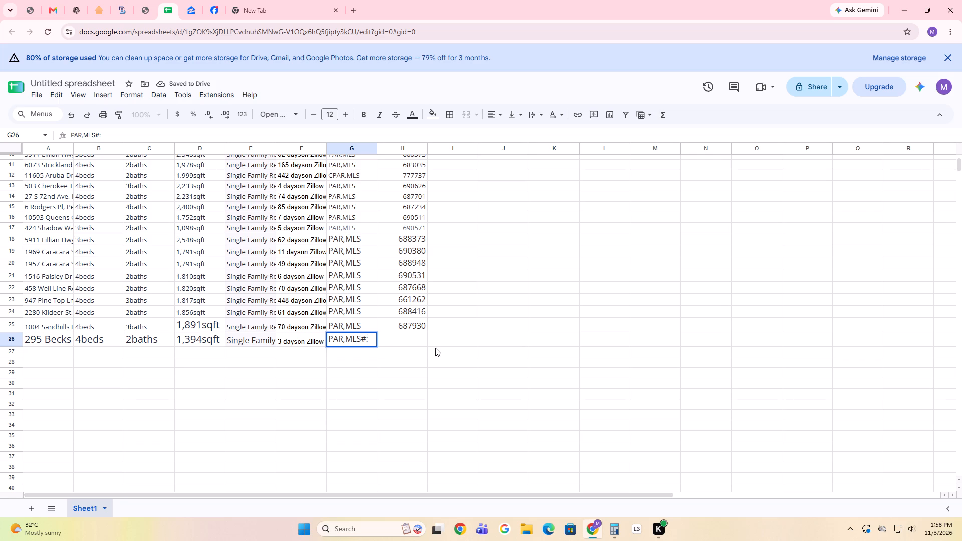
{"action": "key", "text": "BackSpace"}
{"action": "key", "text": "BackSpace"}
{"action": "left_click", "coordinate": [356, 381]}
{"action": "left_click", "coordinate": [189, 8]}
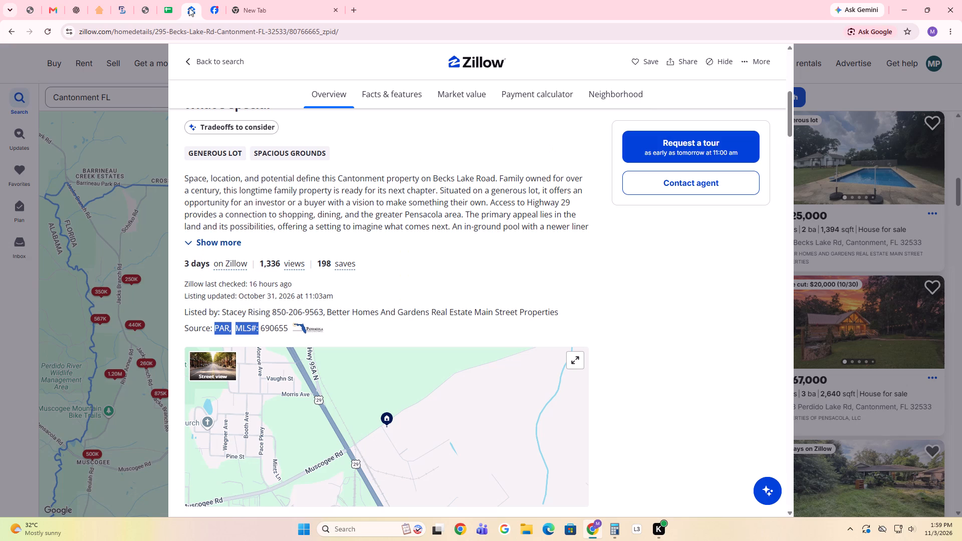
{"action": "left_click", "coordinate": [361, 329]}
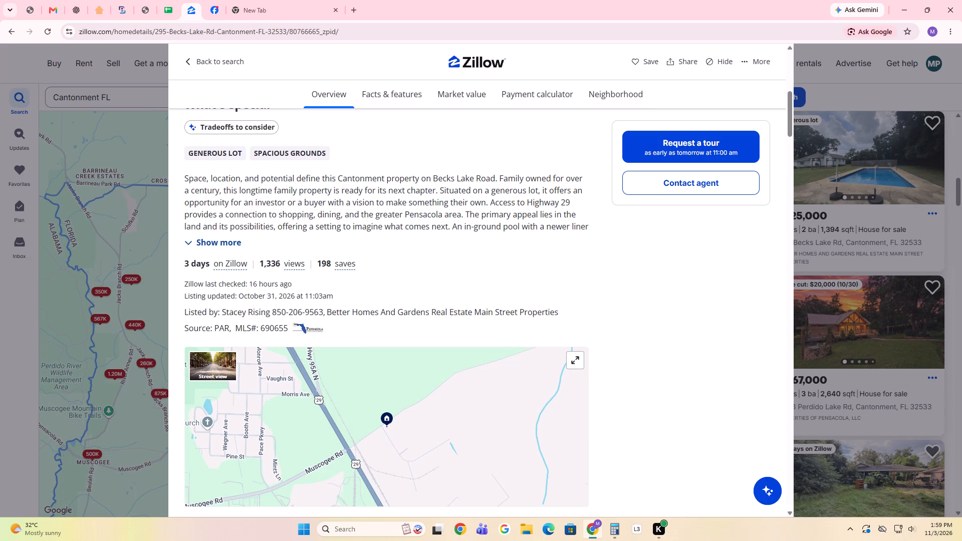
{"action": "left_click_drag", "start_coordinate": [247, 328], "coordinate": [256, 327]}
{"action": "left_click_drag", "start_coordinate": [256, 327], "coordinate": [270, 326]}
{"action": "left_click", "coordinate": [360, 303]}
{"action": "left_click_drag", "start_coordinate": [263, 326], "coordinate": [291, 327]}
{"action": "key", "text": "ctrl+c"}
{"action": "left_click", "coordinate": [162, 13]}
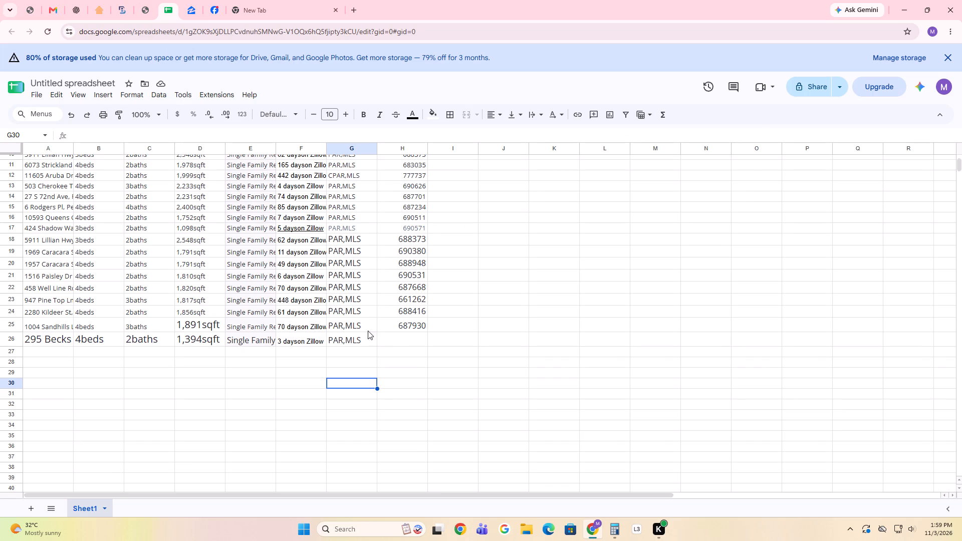
{"action": "left_click", "coordinate": [391, 335]}
{"action": "key", "text": "ctrl+v"}
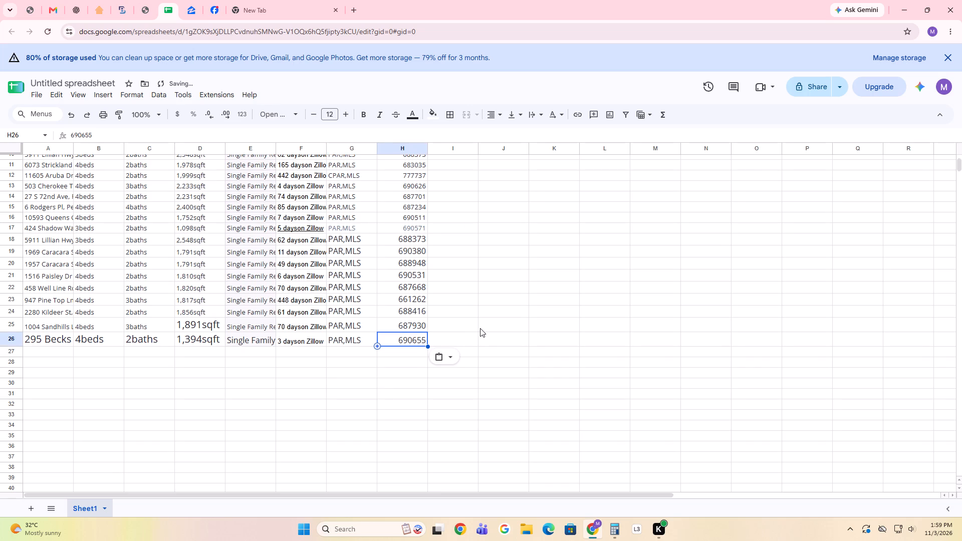
{"action": "left_click", "coordinate": [456, 371]}
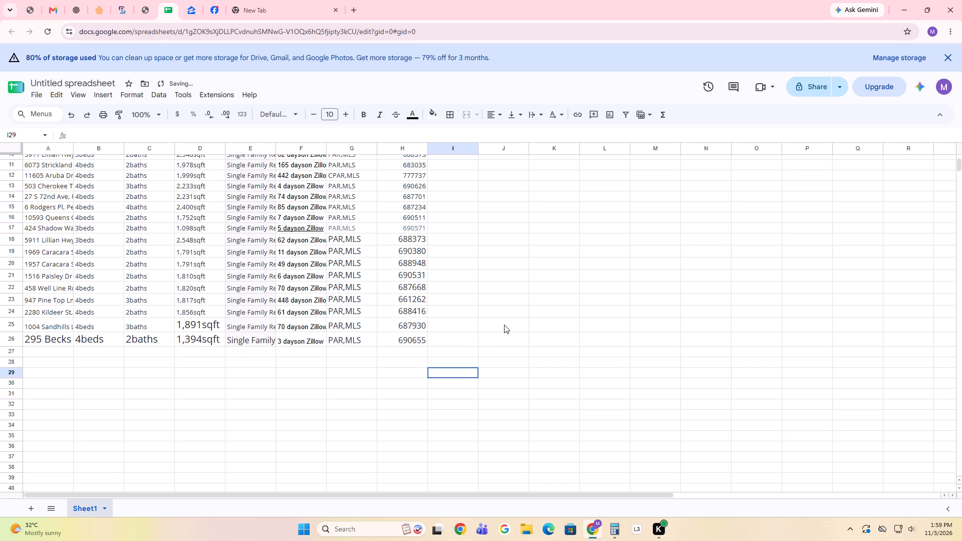
{"action": "scroll", "coordinate": [528, 312], "scroll_direction": "down", "scroll_amount": 2}
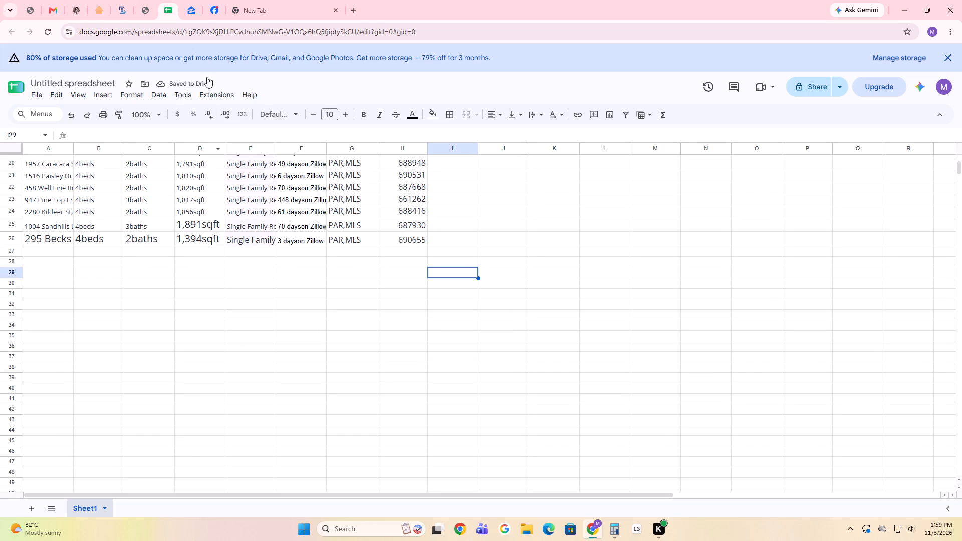
{"action": "left_click", "coordinate": [193, 8]}
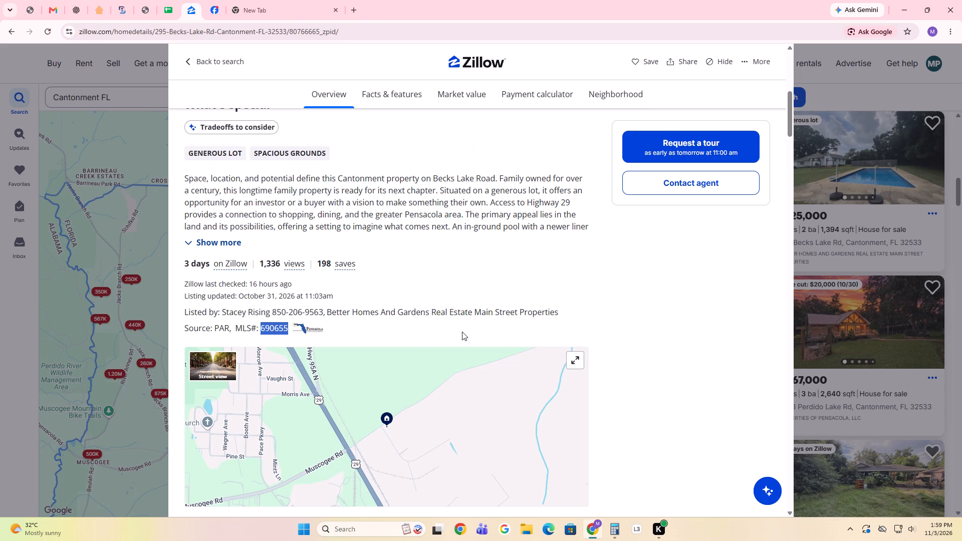
{"action": "left_click", "coordinate": [593, 287]}
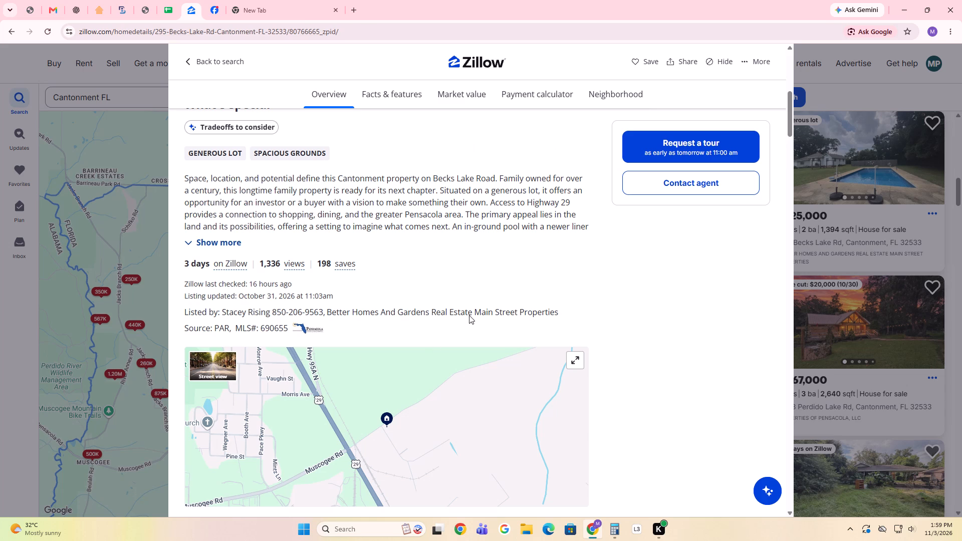
{"action": "scroll", "coordinate": [473, 314], "scroll_direction": "up", "scroll_amount": 2}
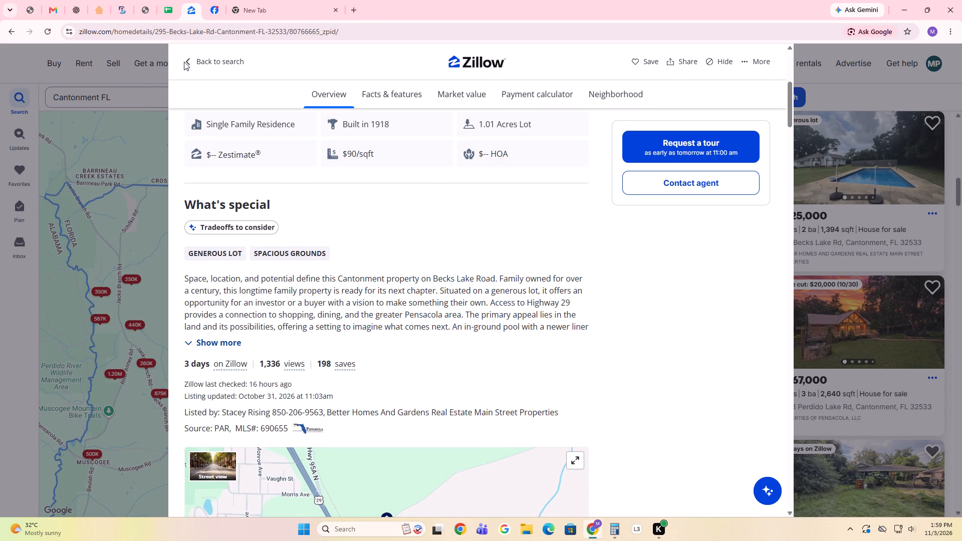
{"action": "left_click", "coordinate": [189, 61]}
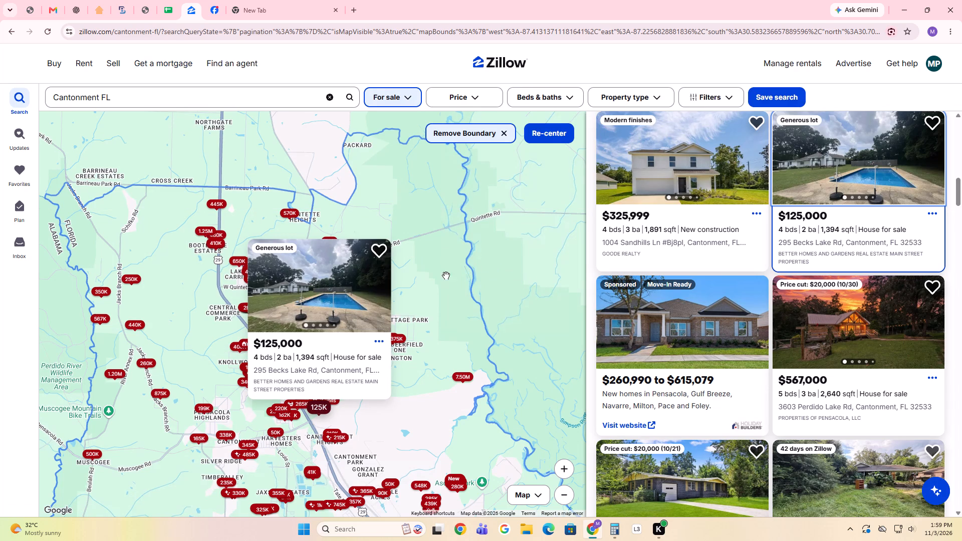
{"action": "left_click", "coordinate": [166, 13]}
{"action": "left_click", "coordinate": [191, 12]}
Open the sponsored Holiday Builders new-homes listing, look over its website for property details, and return to the Zillow results.
{"action": "left_click", "coordinate": [679, 332]}
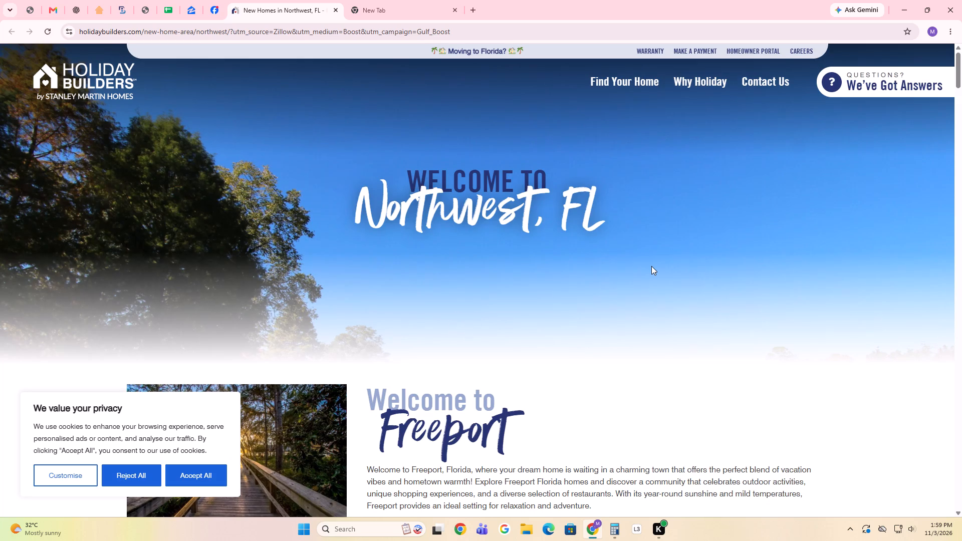
{"action": "scroll", "coordinate": [651, 266], "scroll_direction": "down", "scroll_amount": 3}
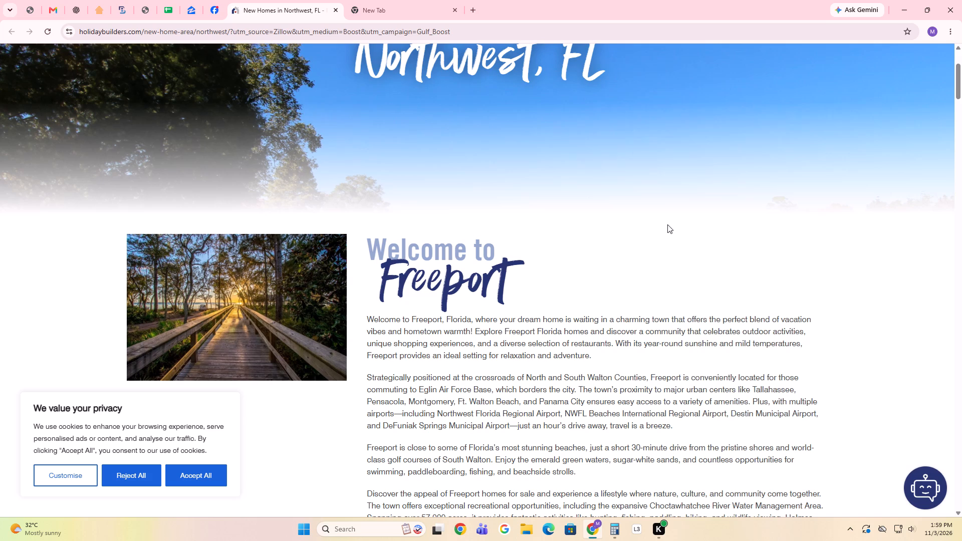
{"action": "scroll", "coordinate": [665, 222], "scroll_direction": "up", "scroll_amount": 2}
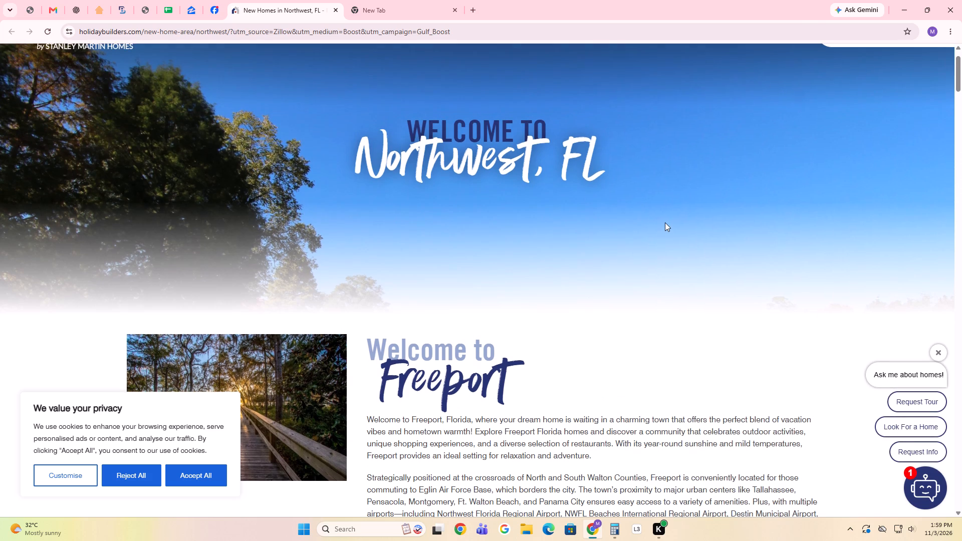
{"action": "scroll", "coordinate": [665, 222], "scroll_direction": "up", "scroll_amount": 2}
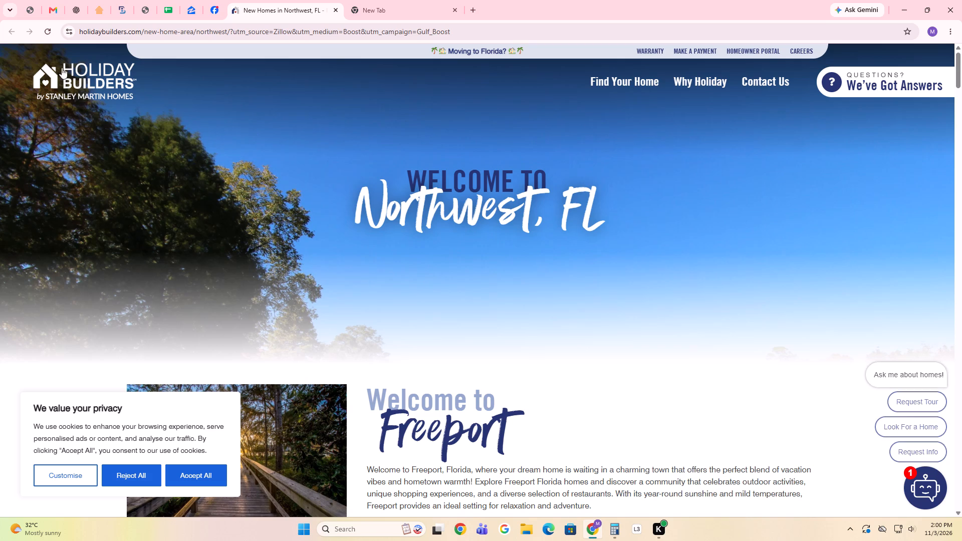
{"action": "left_click", "coordinate": [7, 29]}
{"action": "left_click", "coordinate": [191, 6]}
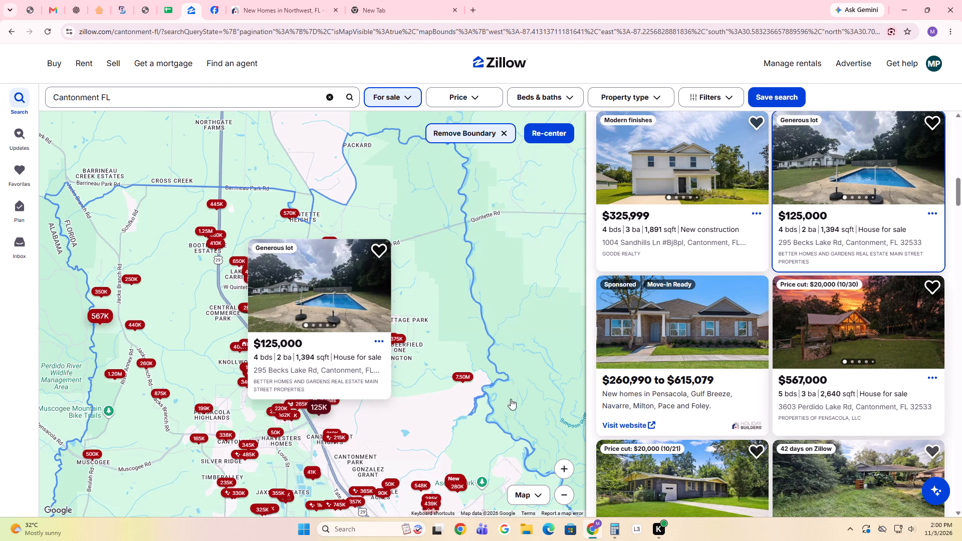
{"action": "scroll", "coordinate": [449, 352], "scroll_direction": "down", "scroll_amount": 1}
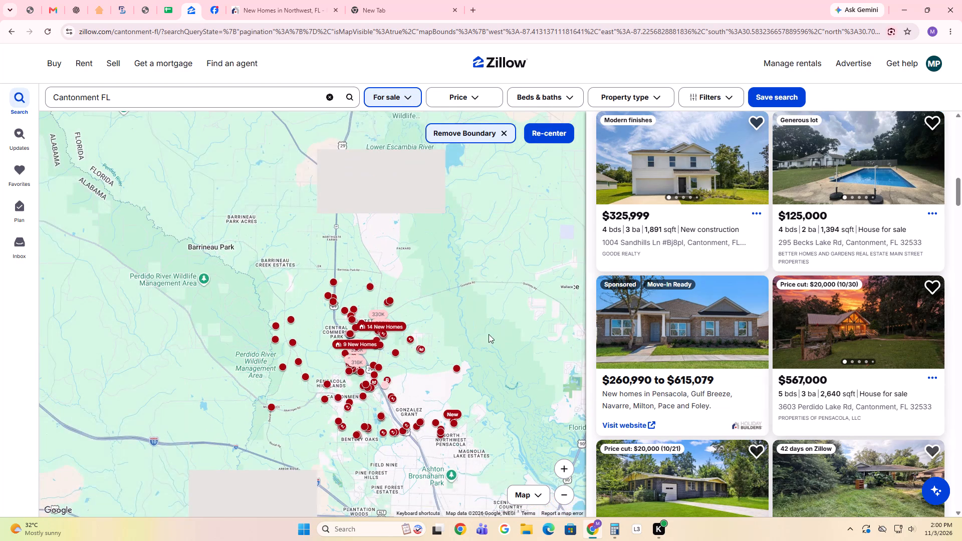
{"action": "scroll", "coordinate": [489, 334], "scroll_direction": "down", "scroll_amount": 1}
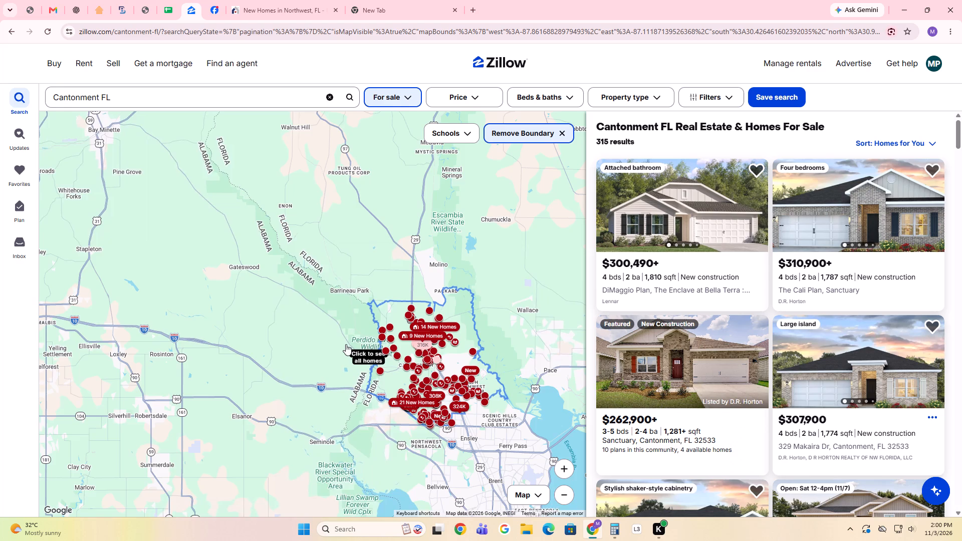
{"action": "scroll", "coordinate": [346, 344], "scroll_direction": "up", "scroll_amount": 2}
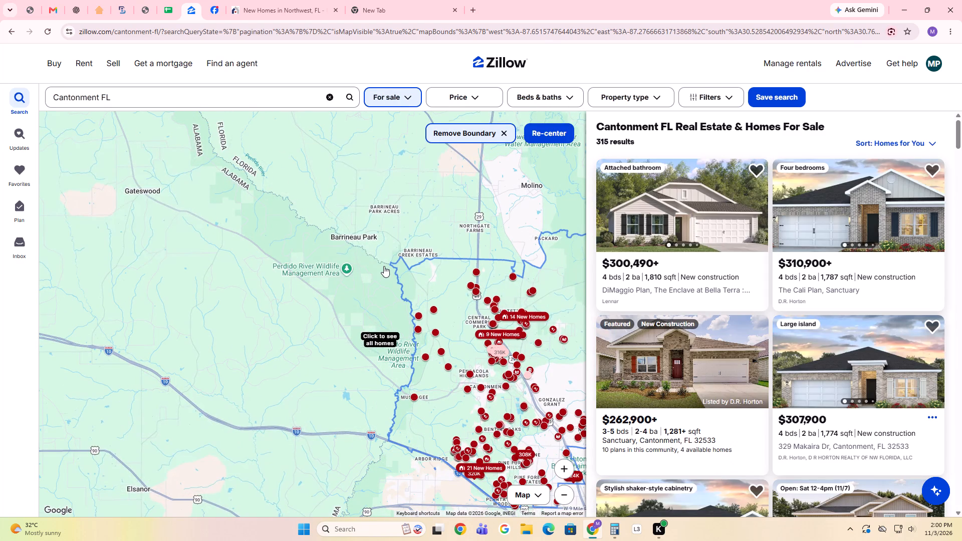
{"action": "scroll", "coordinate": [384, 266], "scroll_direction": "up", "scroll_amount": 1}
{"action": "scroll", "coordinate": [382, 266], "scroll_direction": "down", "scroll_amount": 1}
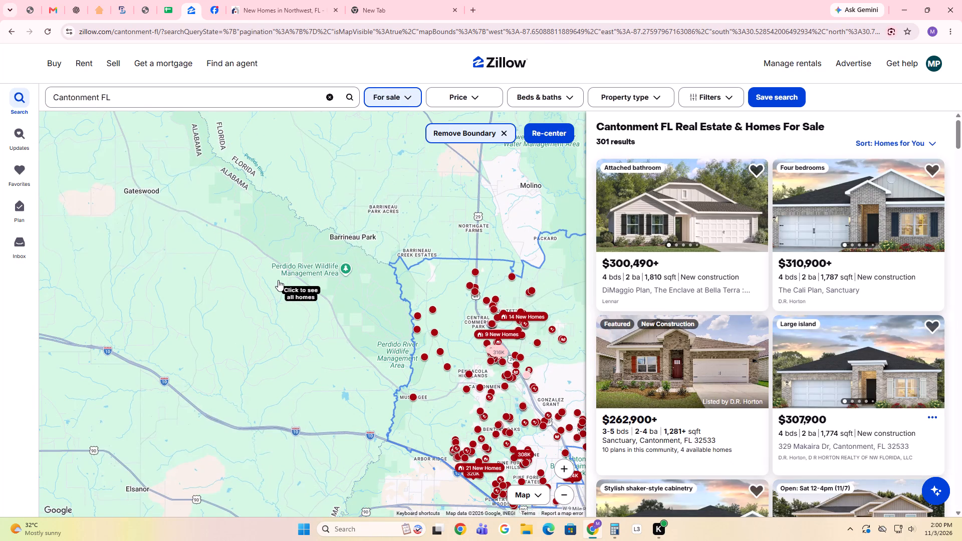
Browse the Cantonment FL map and search results on Zillow for another property to record.
{"action": "scroll", "coordinate": [278, 280], "scroll_direction": "down", "scroll_amount": 1}
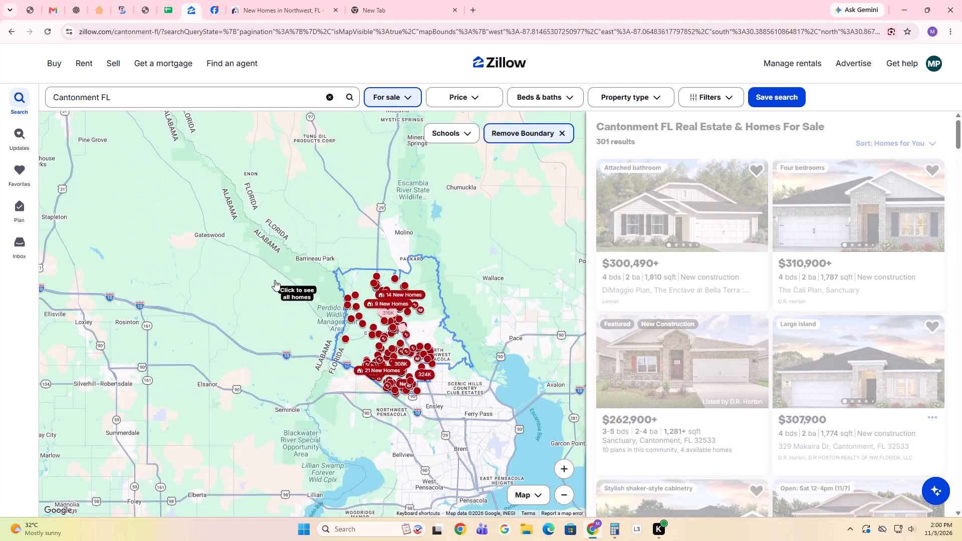
{"action": "scroll", "coordinate": [275, 280], "scroll_direction": "up", "scroll_amount": 2}
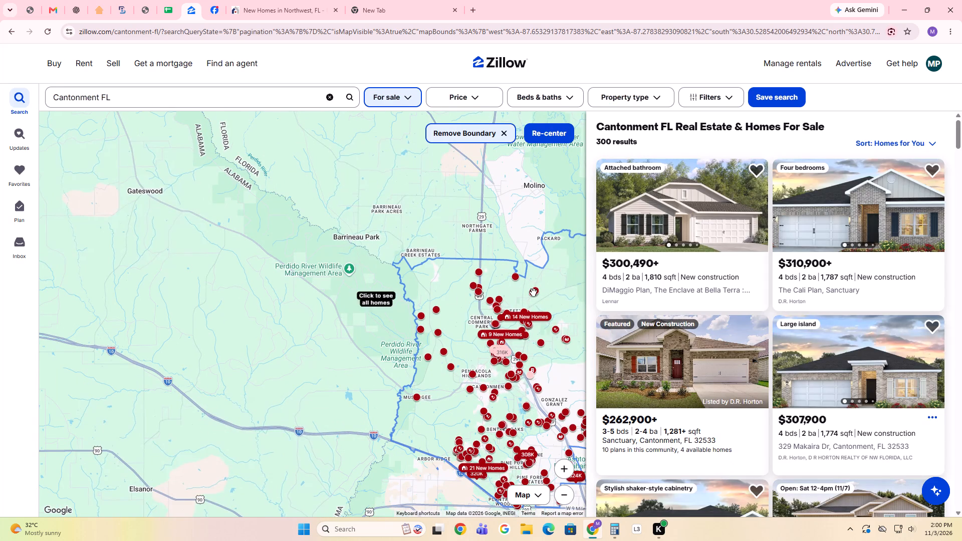
{"action": "scroll", "coordinate": [756, 304], "scroll_direction": "up", "scroll_amount": 3}
{"action": "scroll", "coordinate": [754, 304], "scroll_direction": "down", "scroll_amount": 1}
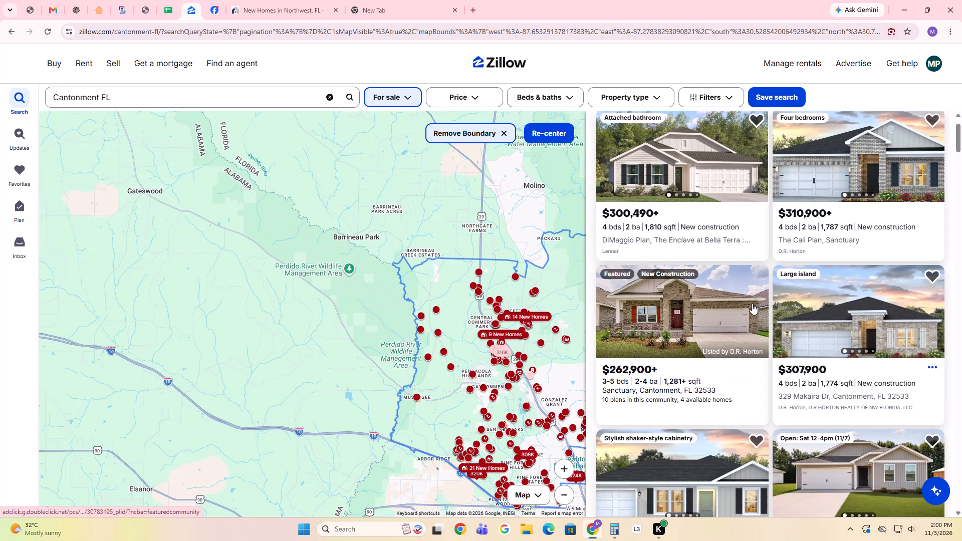
{"action": "scroll", "coordinate": [752, 304], "scroll_direction": "down", "scroll_amount": 1}
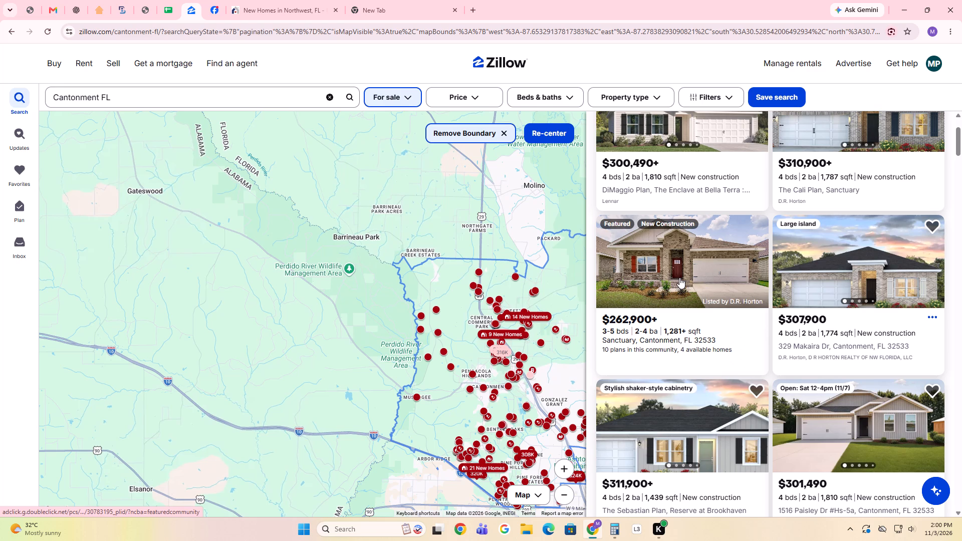
{"action": "scroll", "coordinate": [680, 276], "scroll_direction": "up", "scroll_amount": 3}
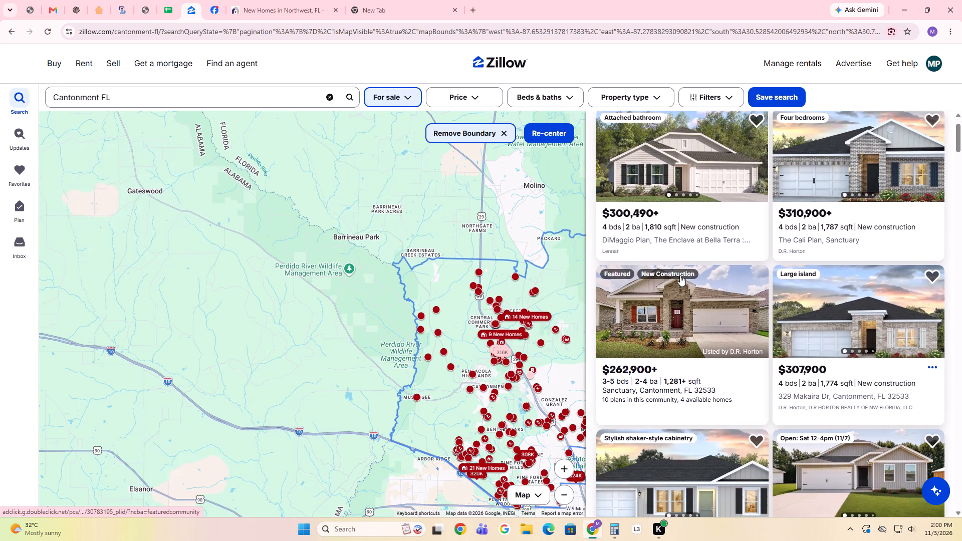
{"action": "scroll", "coordinate": [680, 275], "scroll_direction": "up", "scroll_amount": 4}
{"action": "scroll", "coordinate": [682, 274], "scroll_direction": "down", "scroll_amount": 3}
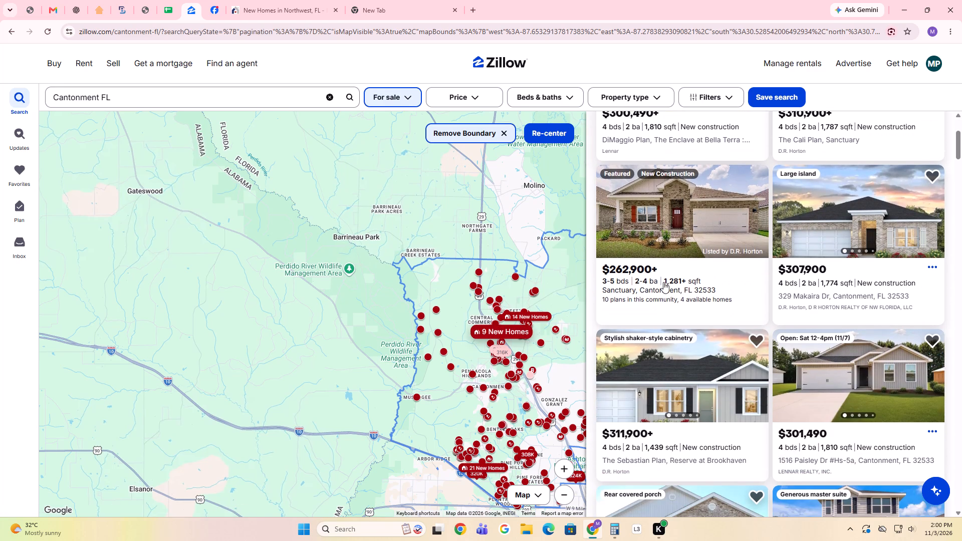
Open the featured Sanctuary by D.R. Horton community listing and return to the Cantonment FL search results.
{"action": "left_click", "coordinate": [669, 220]}
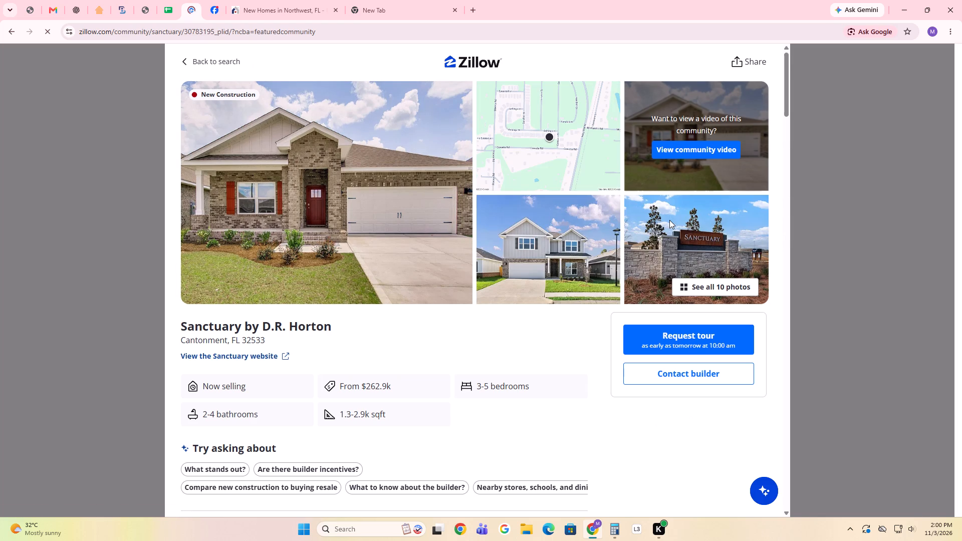
{"action": "left_click", "coordinate": [187, 63]}
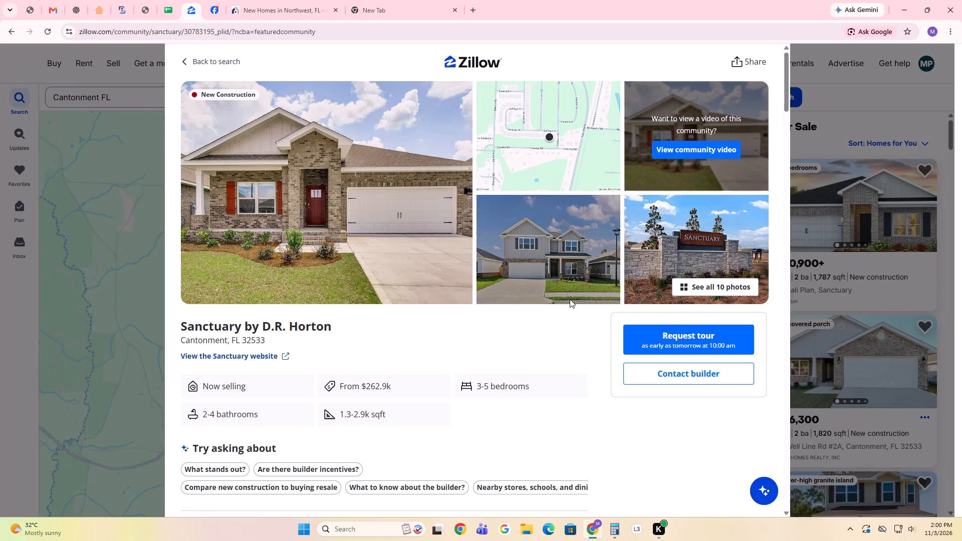
{"action": "left_click", "coordinate": [185, 62]}
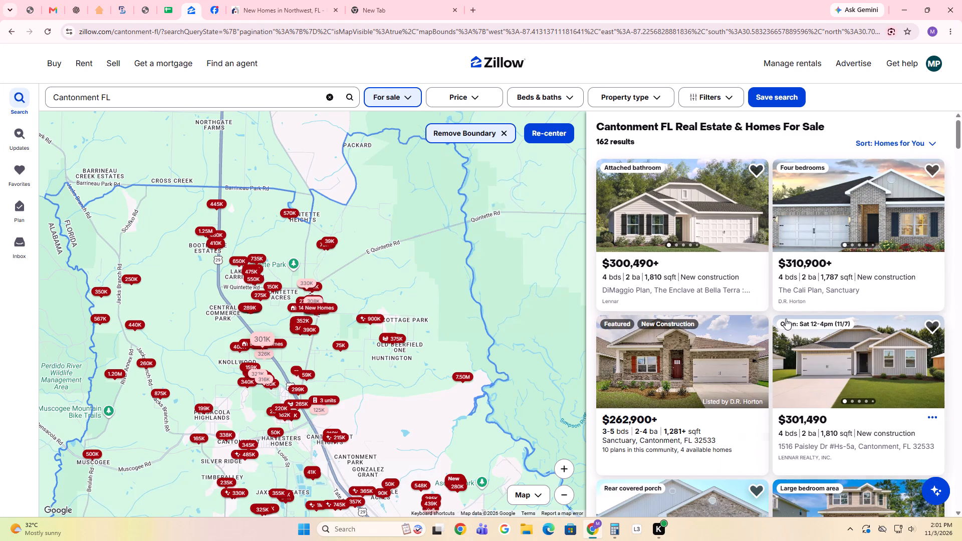
{"action": "scroll", "coordinate": [770, 314], "scroll_direction": "down", "scroll_amount": 2}
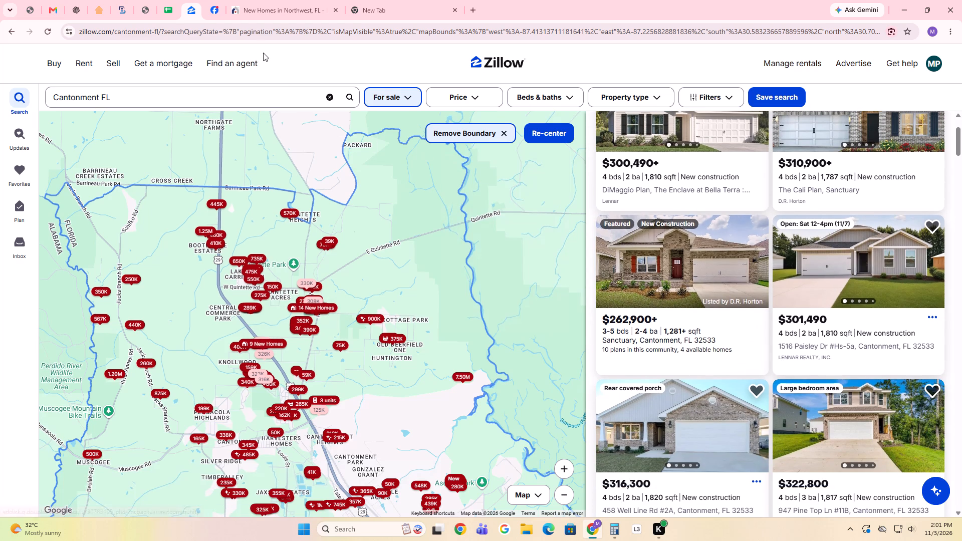
{"action": "left_click", "coordinate": [164, 15]}
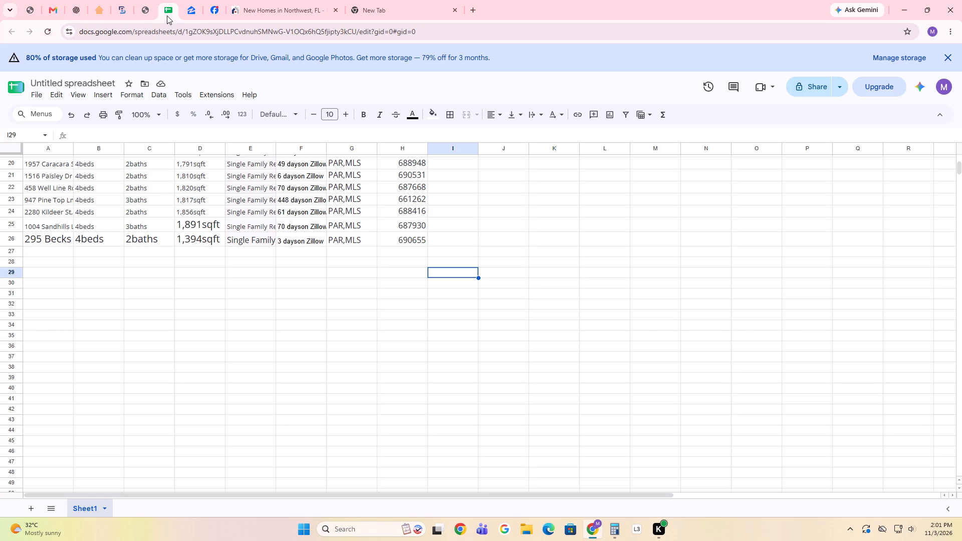
{"action": "left_click", "coordinate": [195, 12]}
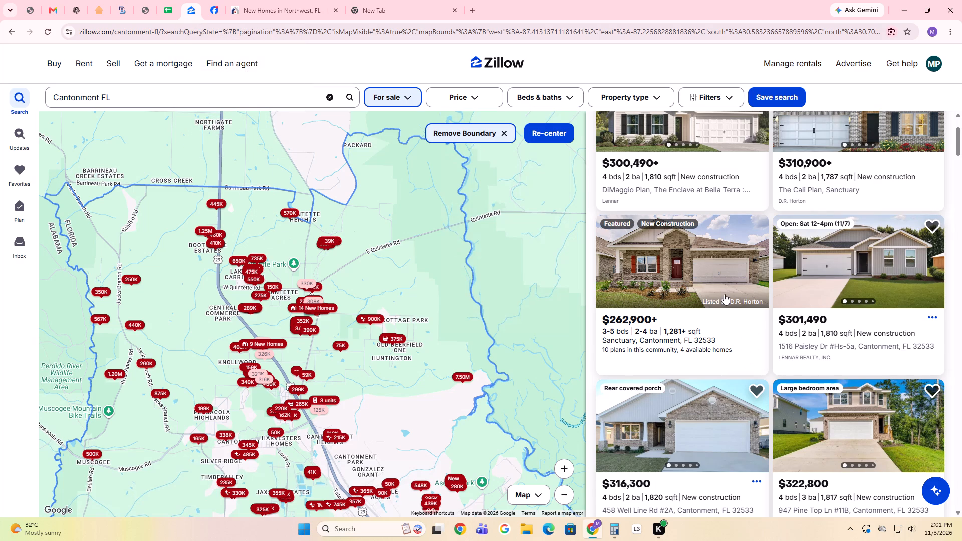
{"action": "scroll", "coordinate": [763, 283], "scroll_direction": "down", "scroll_amount": 7}
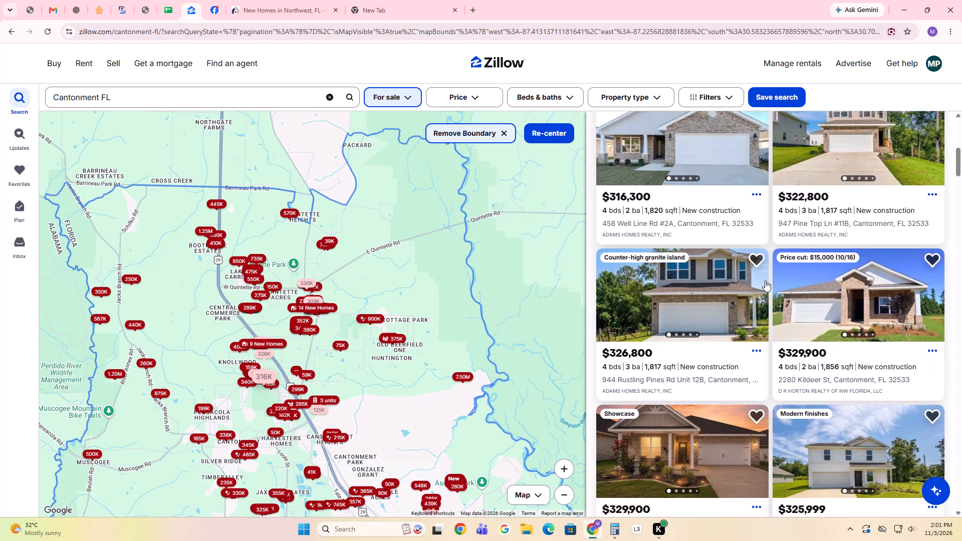
{"action": "scroll", "coordinate": [766, 280], "scroll_direction": "down", "scroll_amount": 1}
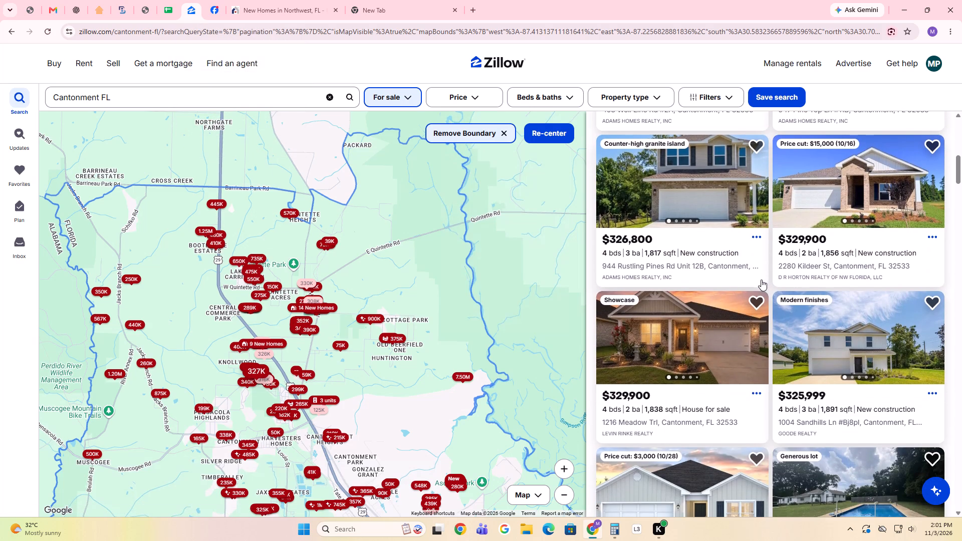
{"action": "scroll", "coordinate": [761, 280], "scroll_direction": "up", "scroll_amount": 3}
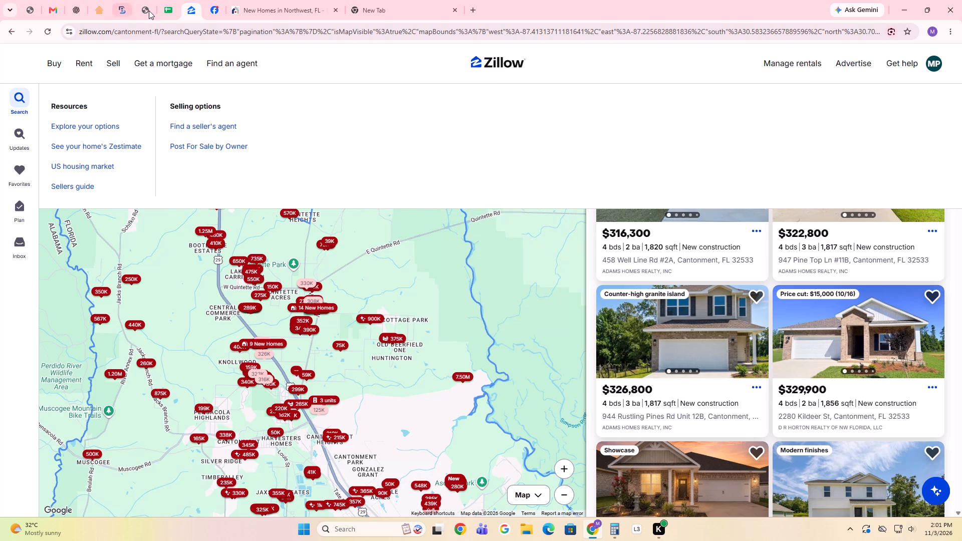
{"action": "left_click", "coordinate": [170, 8]}
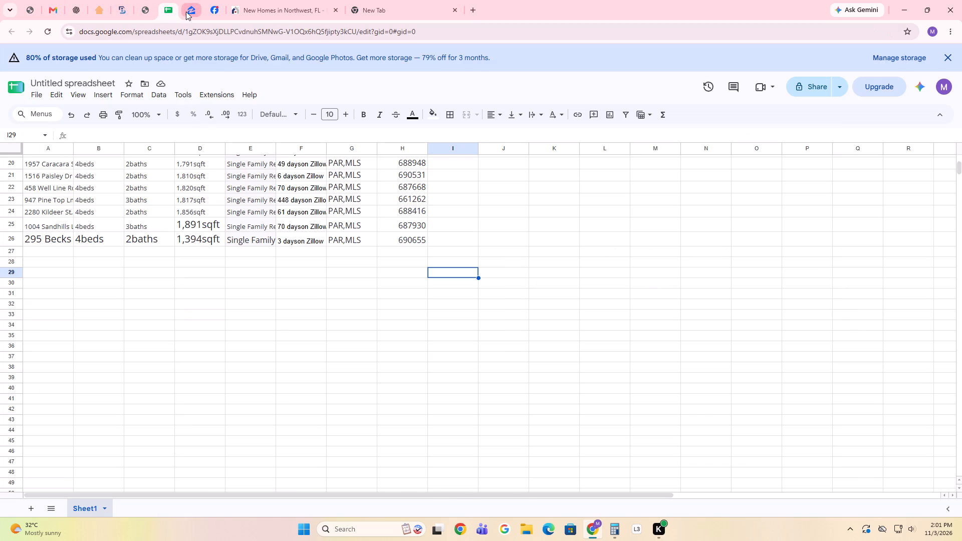
{"action": "left_click", "coordinate": [186, 12]}
{"action": "scroll", "coordinate": [753, 332], "scroll_direction": "down", "scroll_amount": 1}
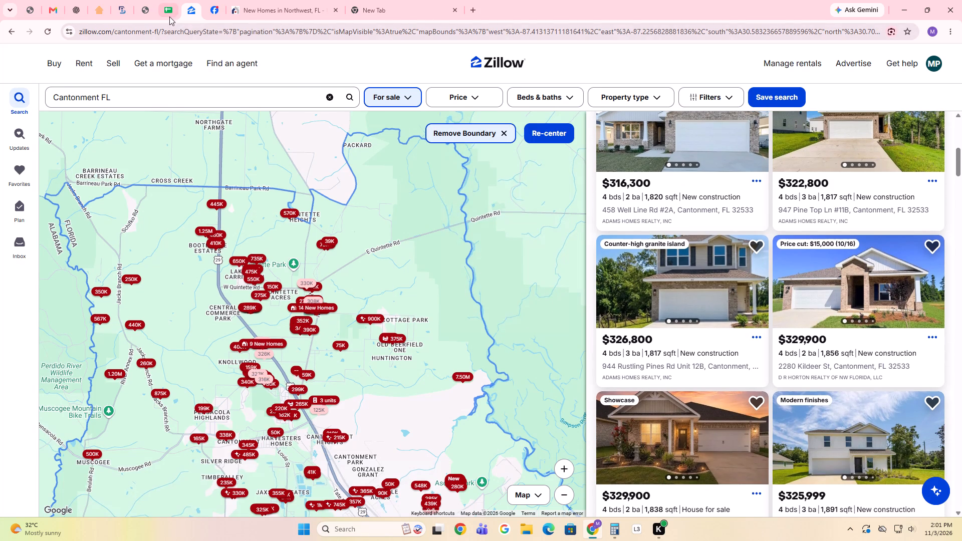
{"action": "left_click", "coordinate": [169, 15]}
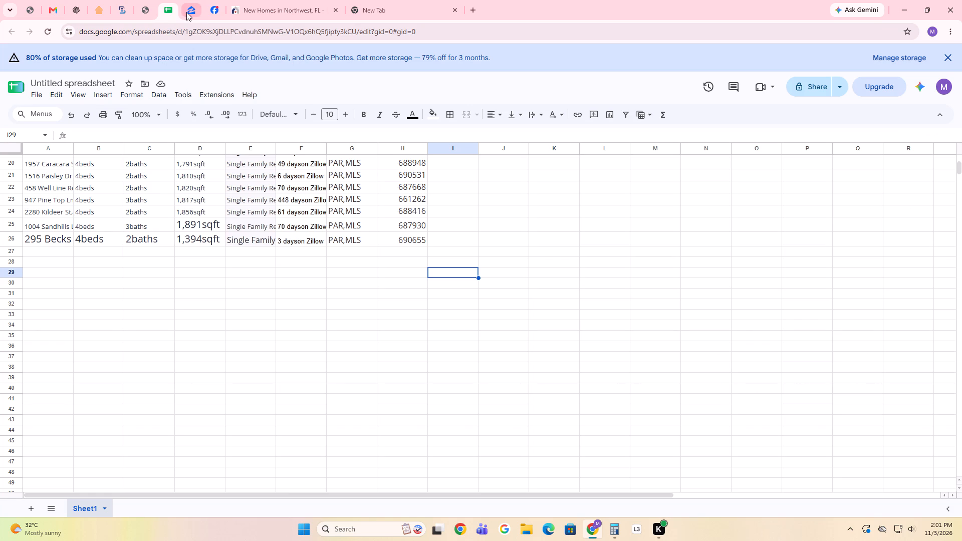
{"action": "left_click", "coordinate": [187, 12]}
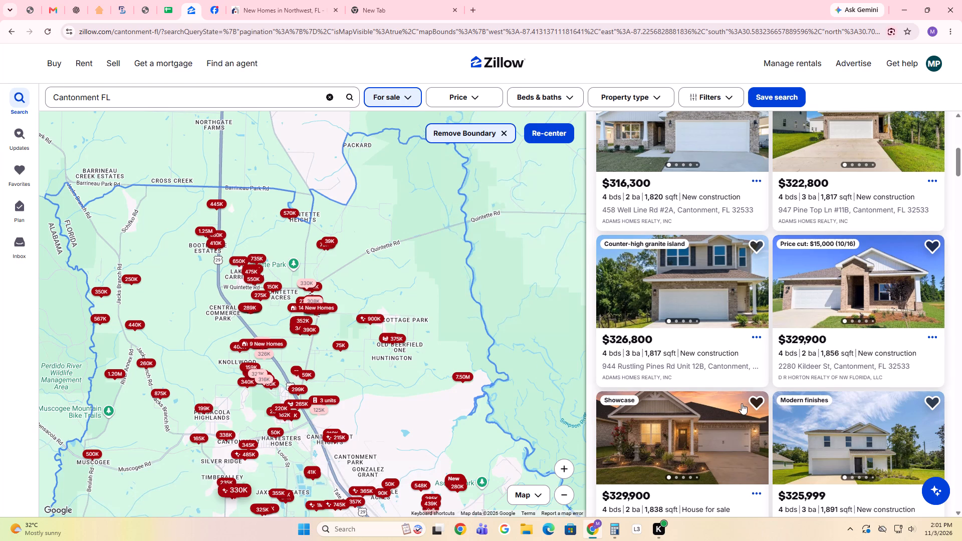
{"action": "scroll", "coordinate": [712, 348], "scroll_direction": "down", "scroll_amount": 2}
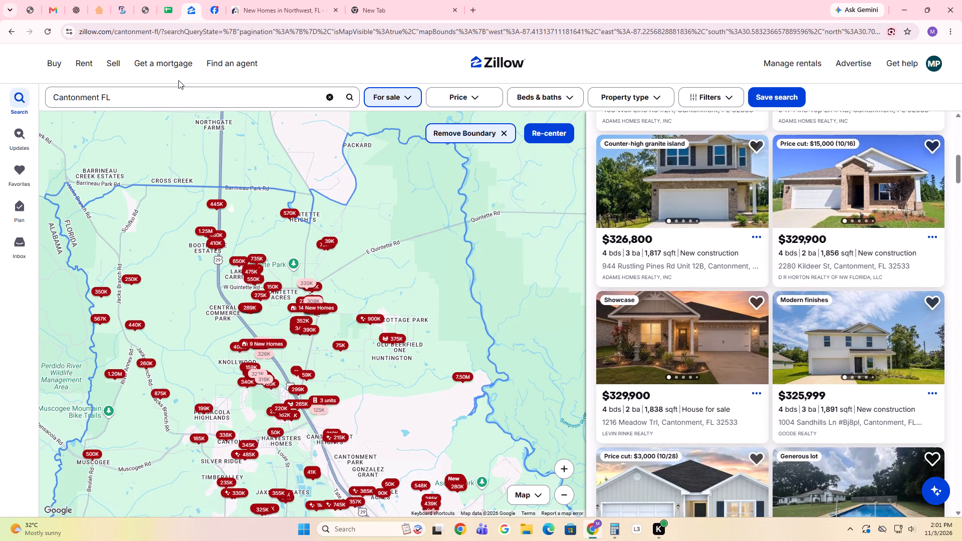
{"action": "left_click", "coordinate": [166, 13]}
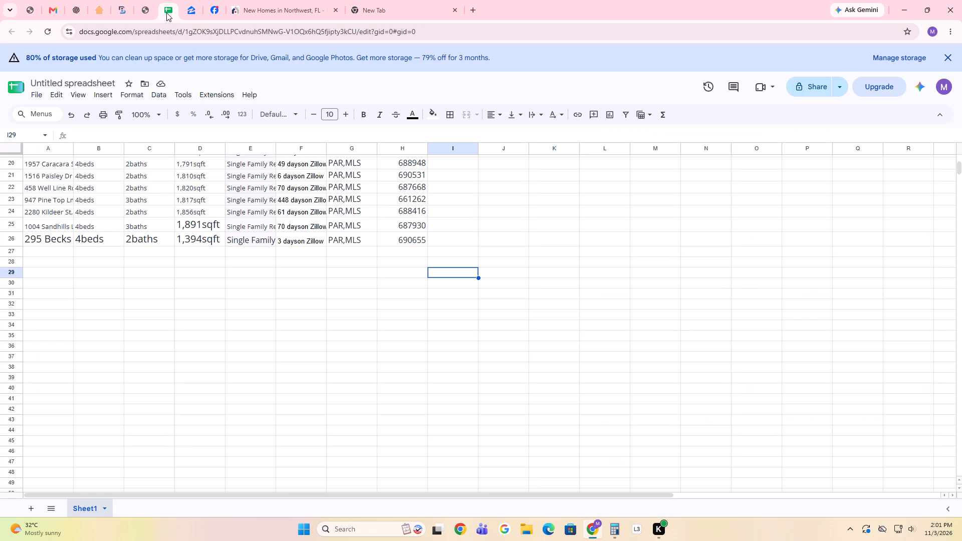
{"action": "left_click", "coordinate": [192, 7]}
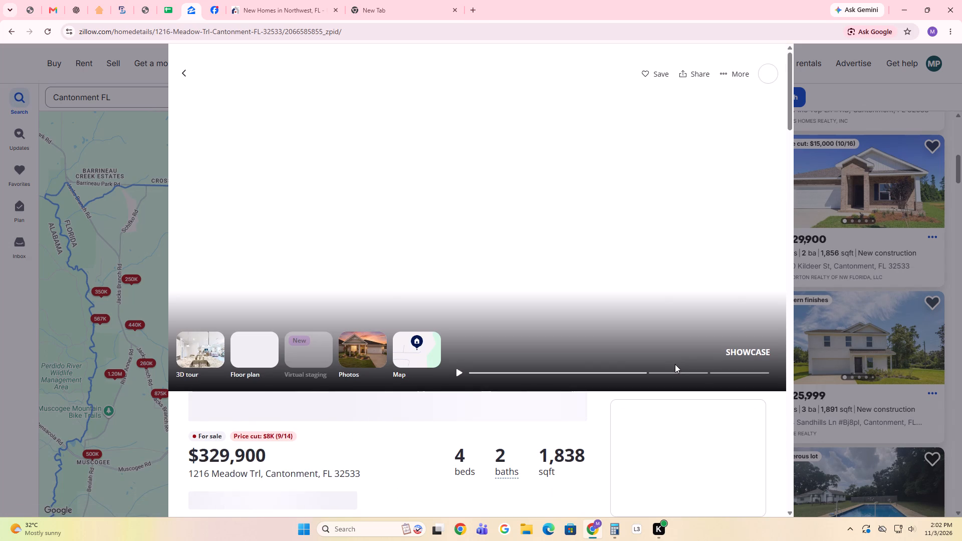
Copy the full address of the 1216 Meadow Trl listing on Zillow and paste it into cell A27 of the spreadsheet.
{"action": "scroll", "coordinate": [675, 364], "scroll_direction": "down", "scroll_amount": 2}
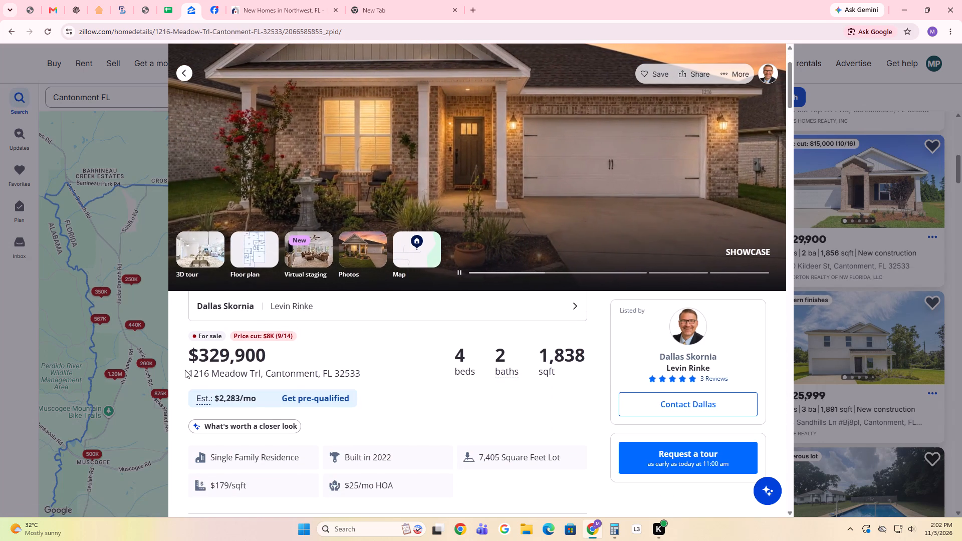
{"action": "left_click_drag", "start_coordinate": [185, 370], "coordinate": [364, 362]}
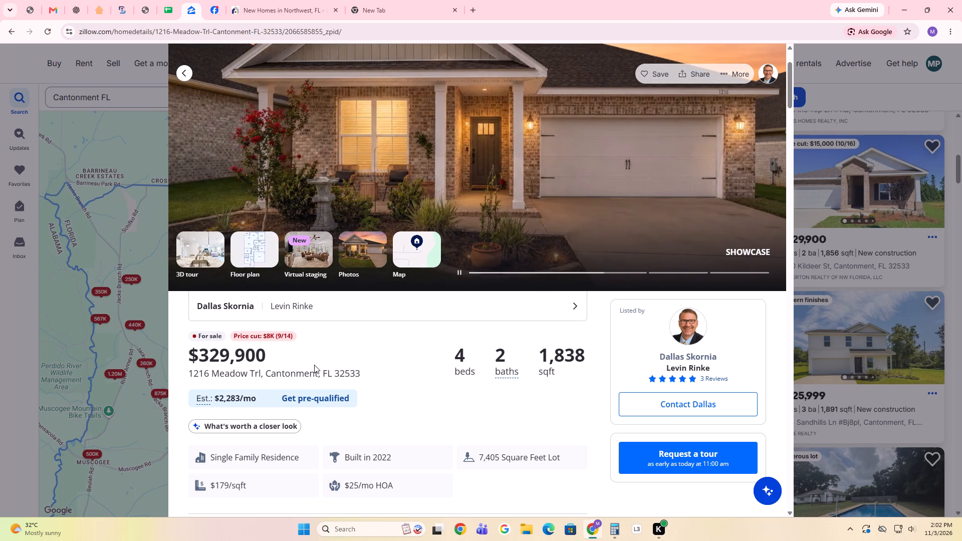
{"action": "left_click_drag", "start_coordinate": [186, 371], "coordinate": [300, 378]}
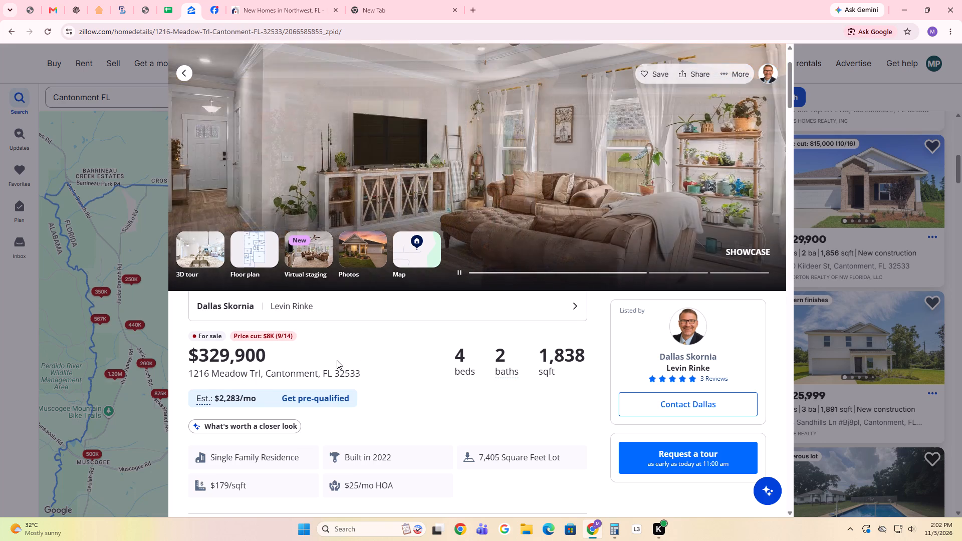
{"action": "left_click", "coordinate": [370, 351]}
{"action": "left_click_drag", "start_coordinate": [185, 374], "coordinate": [254, 375]}
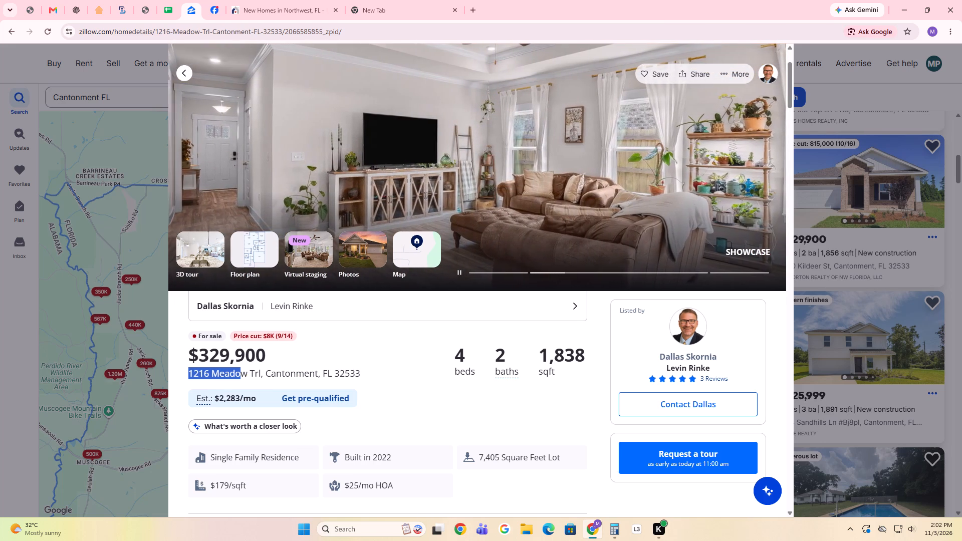
{"action": "left_click_drag", "start_coordinate": [254, 375], "coordinate": [376, 374]}
{"action": "key", "text": "ctrl+c"}
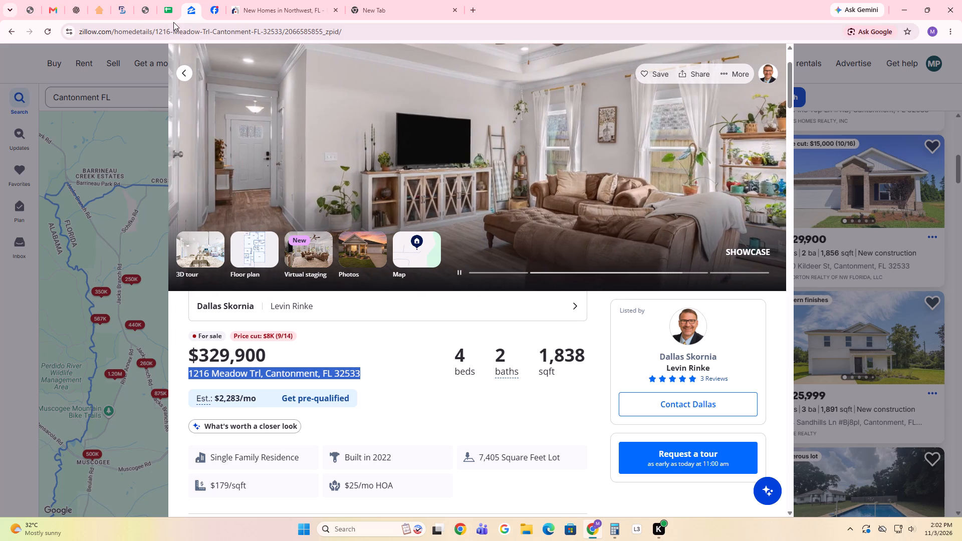
{"action": "left_click", "coordinate": [171, 15]}
{"action": "left_click", "coordinate": [32, 249]}
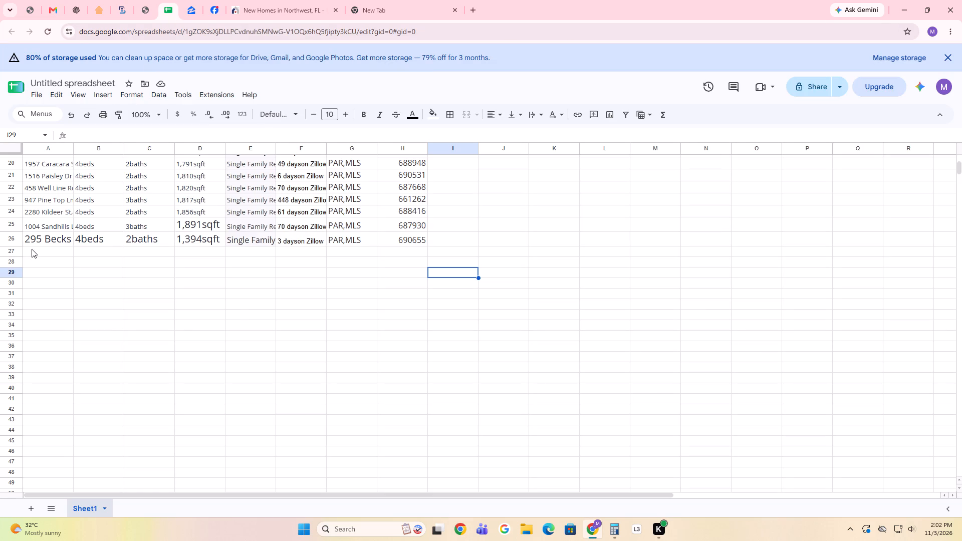
{"action": "key", "text": "ctrl+v"}
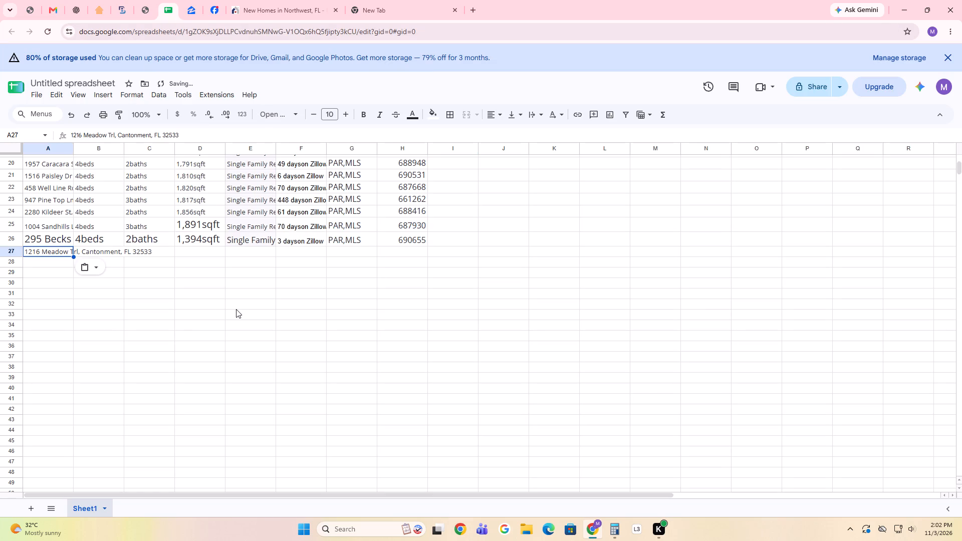
{"action": "left_click", "coordinate": [228, 312]}
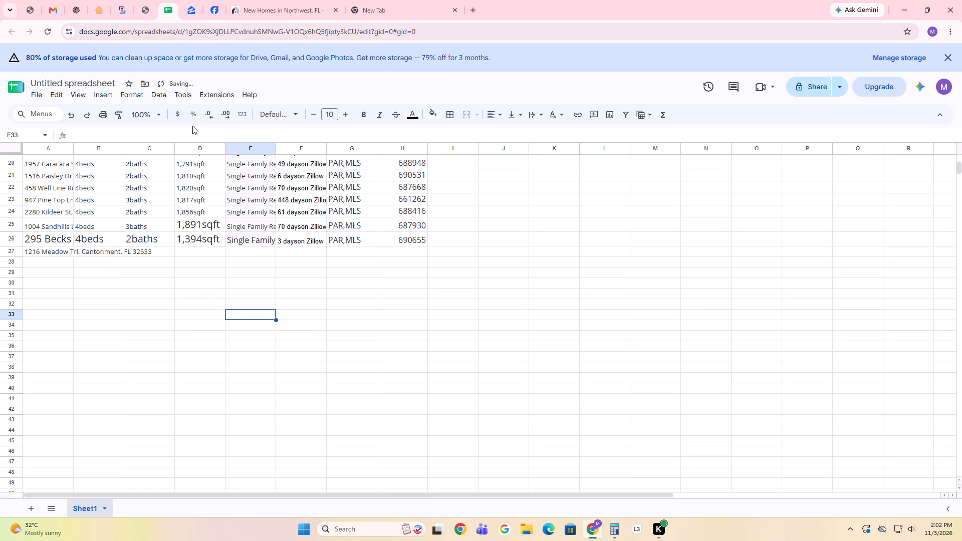
{"action": "left_click", "coordinate": [185, 11]}
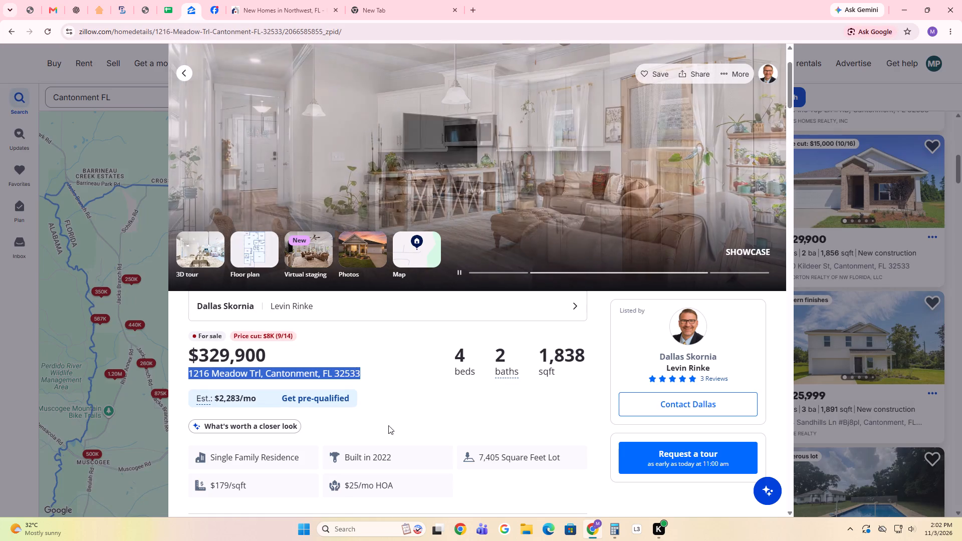
{"action": "left_click", "coordinate": [410, 380]}
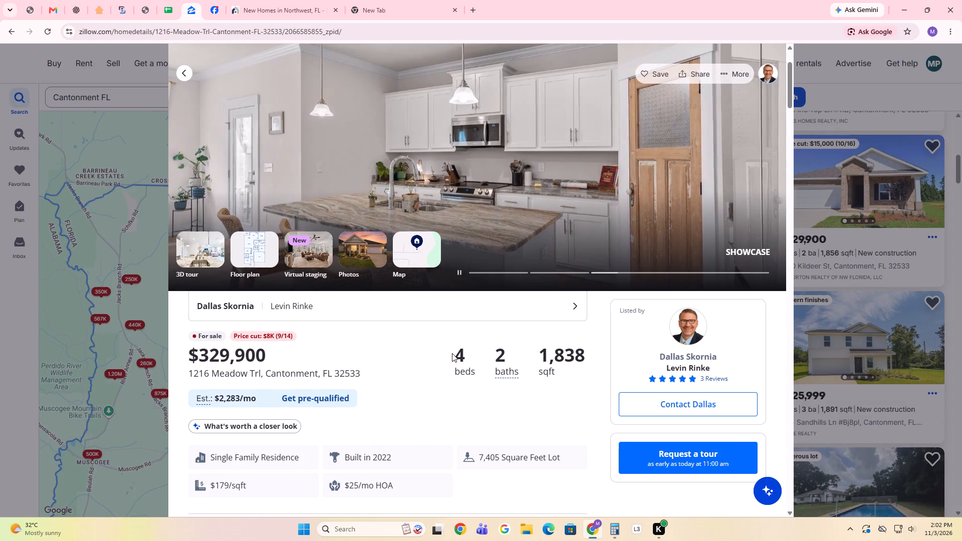
{"action": "left_click_drag", "start_coordinate": [452, 353], "coordinate": [473, 386]}
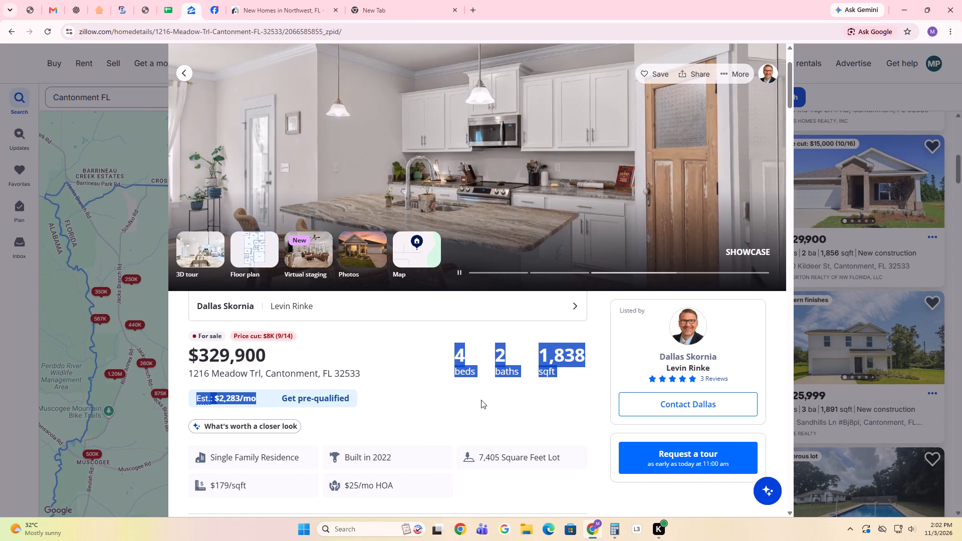
{"action": "key", "text": "ctrl+c"}
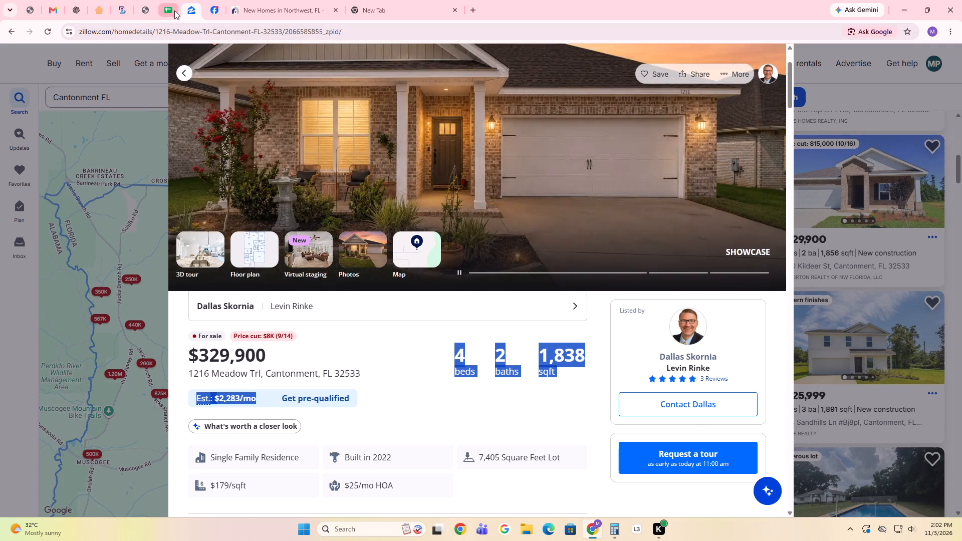
{"action": "left_click", "coordinate": [174, 11]}
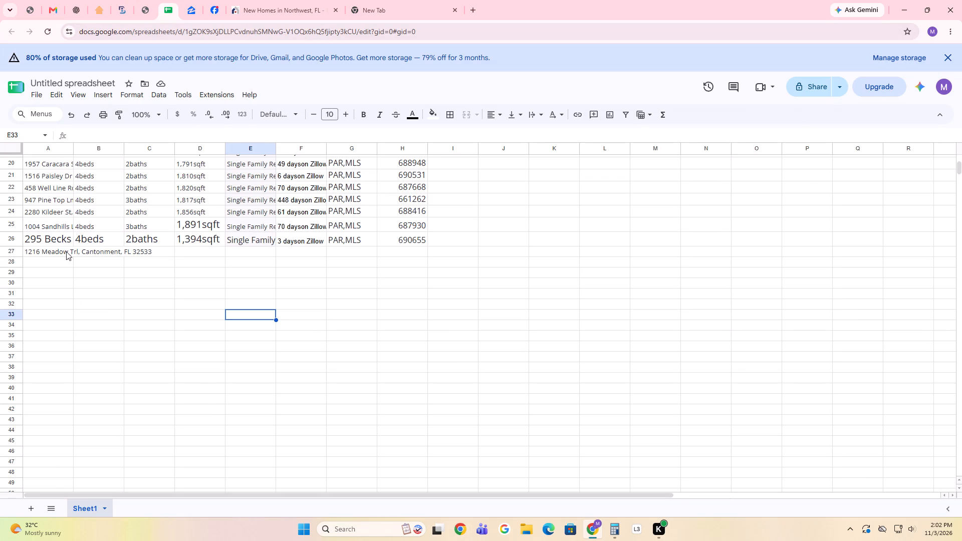
{"action": "left_click", "coordinate": [91, 249]}
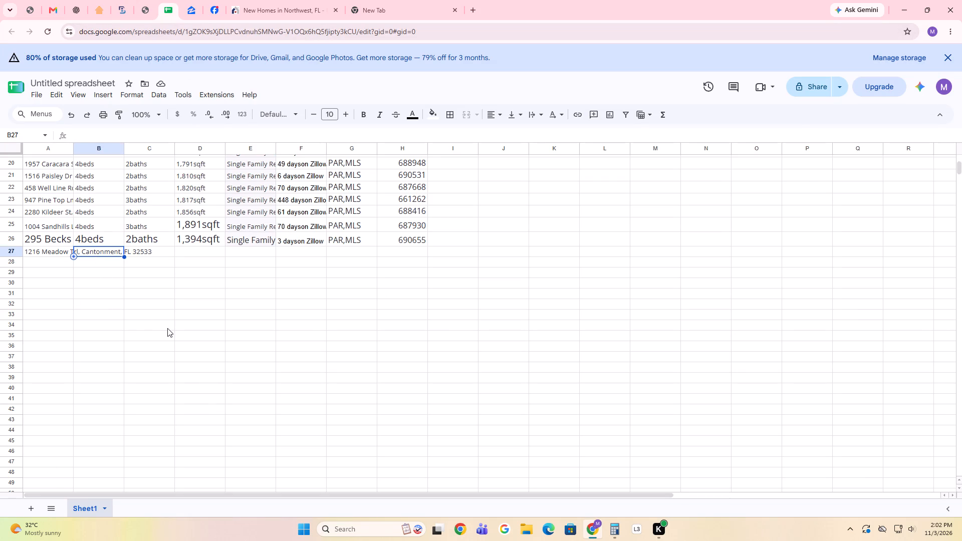
{"action": "key", "text": "ctrl+v"}
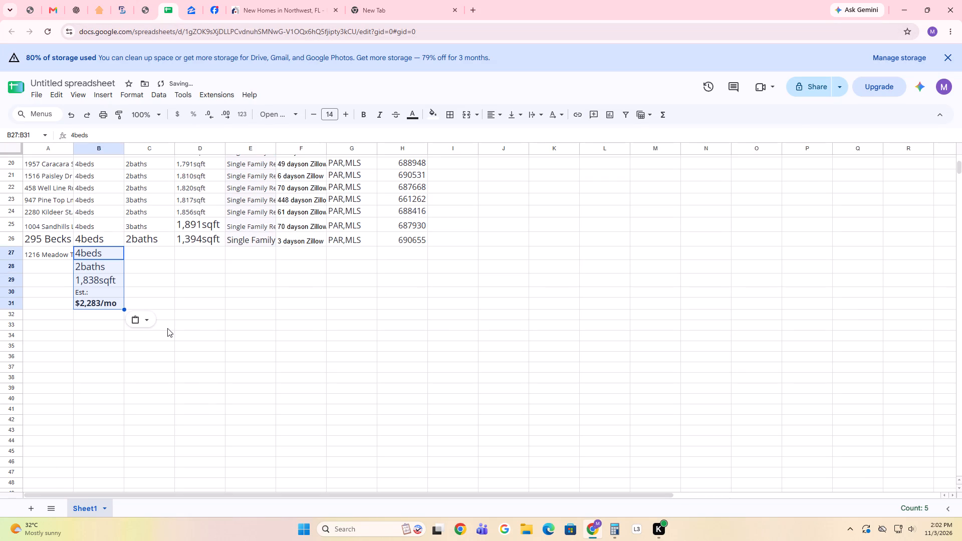
{"action": "left_click", "coordinate": [216, 317]}
Copy the pasted 2baths entry into cell C27 and the 1,838sqft entry into cell D27.
{"action": "left_click", "coordinate": [113, 268]}
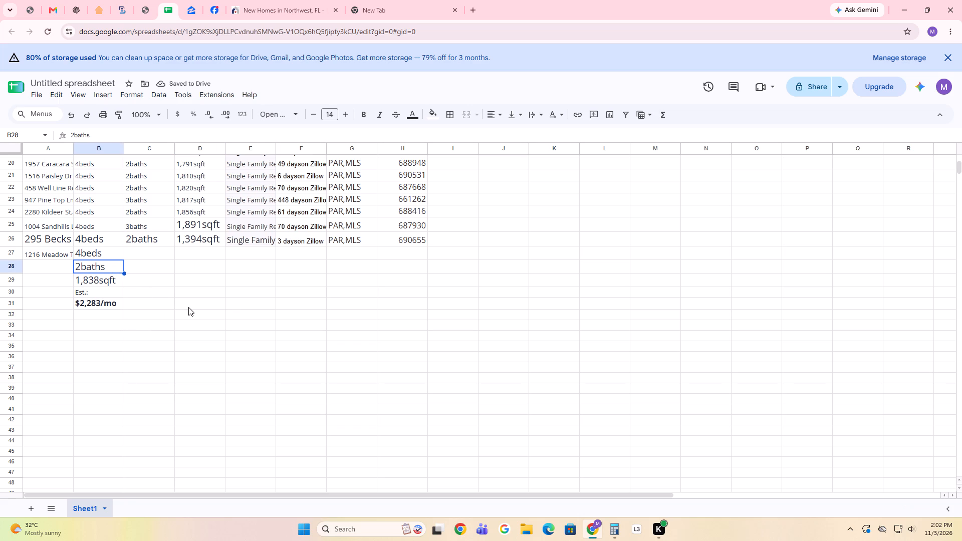
{"action": "key", "text": "ctrl+c"}
{"action": "left_click", "coordinate": [141, 247]}
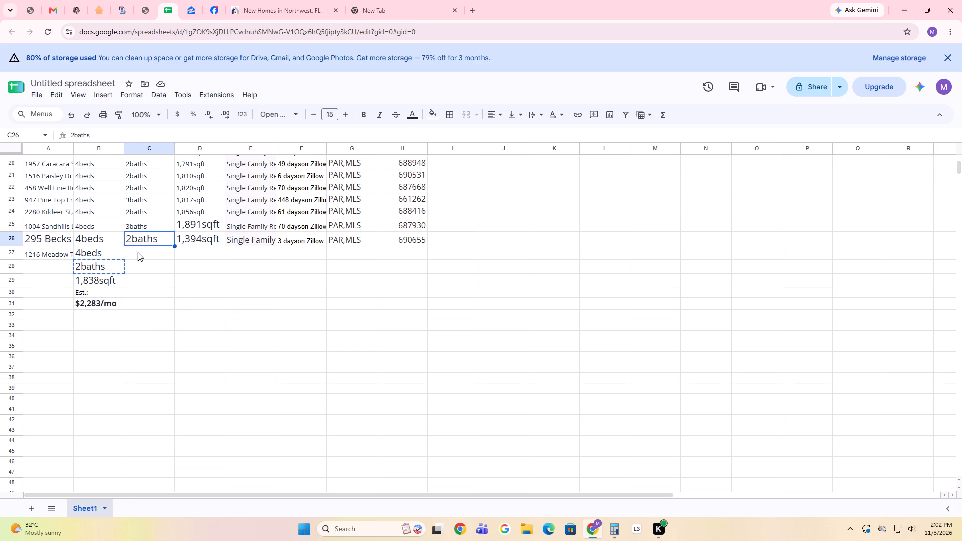
{"action": "left_click", "coordinate": [138, 252]}
{"action": "key", "text": "ctrl+v"}
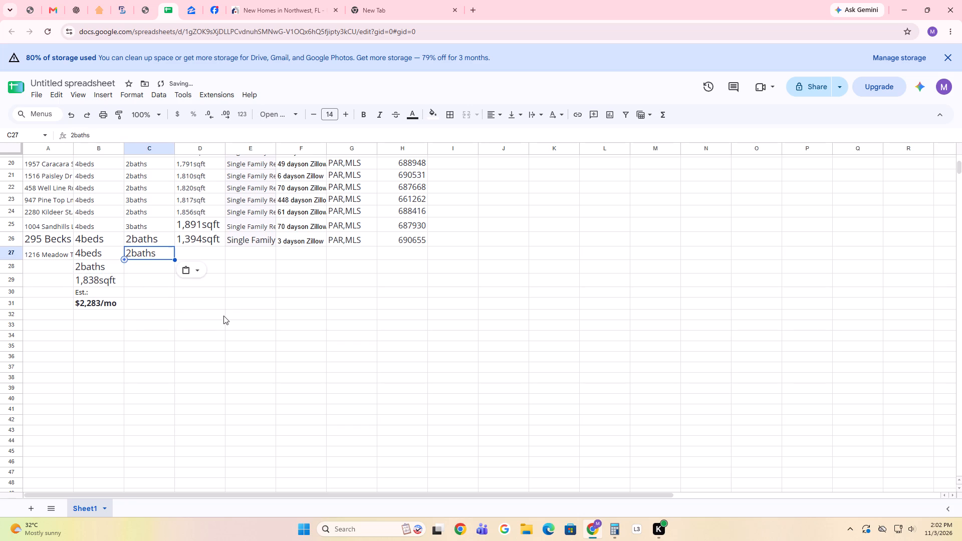
{"action": "left_click", "coordinate": [204, 313]}
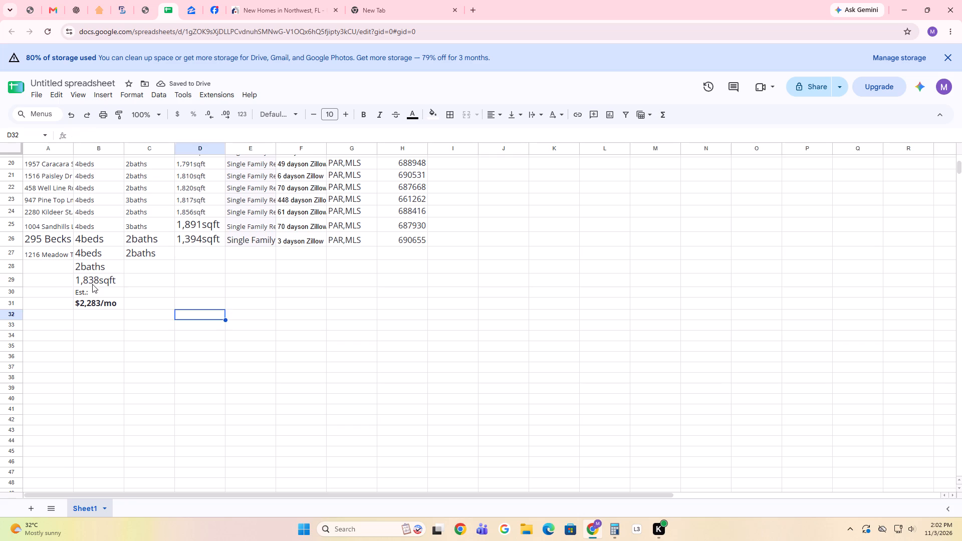
{"action": "left_click", "coordinate": [92, 284]}
{"action": "key", "text": "ctrl+c"}
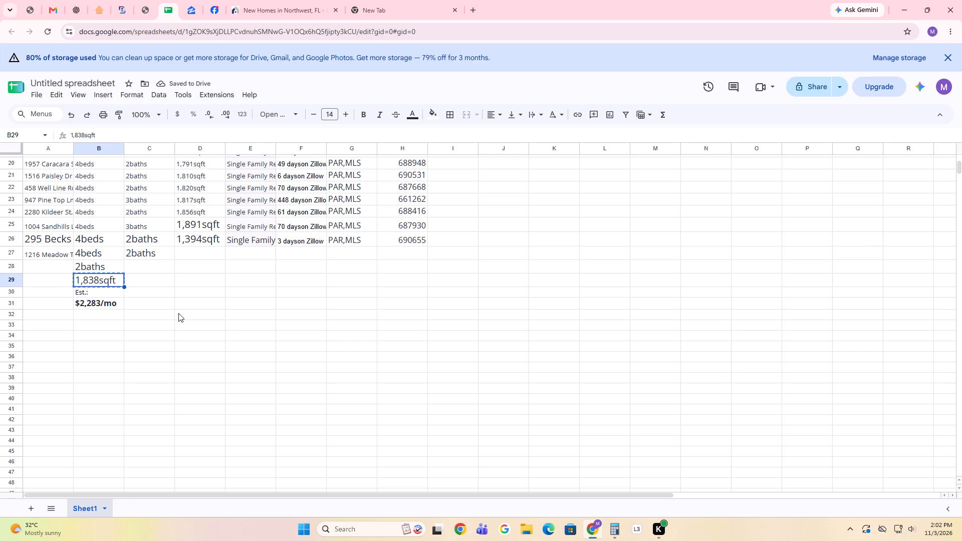
{"action": "left_click", "coordinate": [195, 249]}
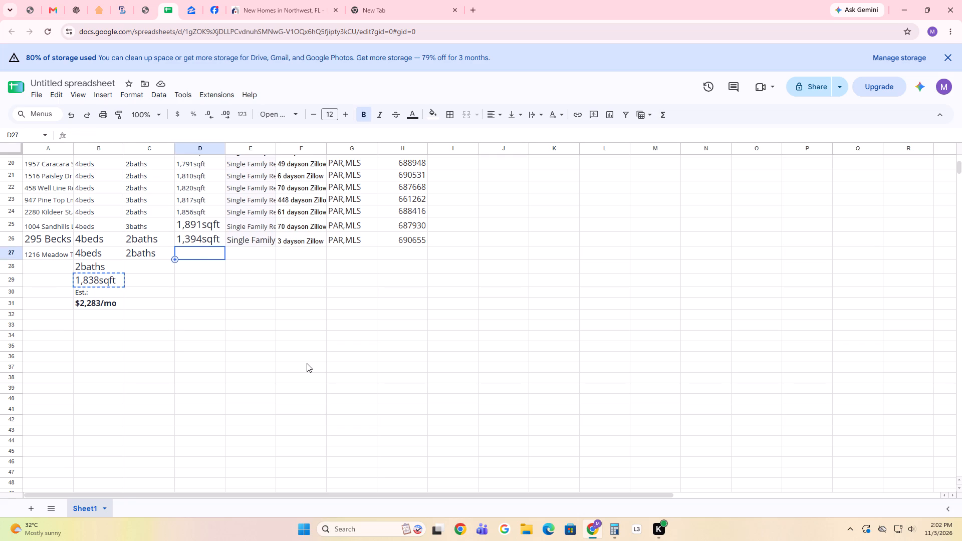
{"action": "key", "text": "ctrl+v"}
{"action": "left_click", "coordinate": [304, 363]}
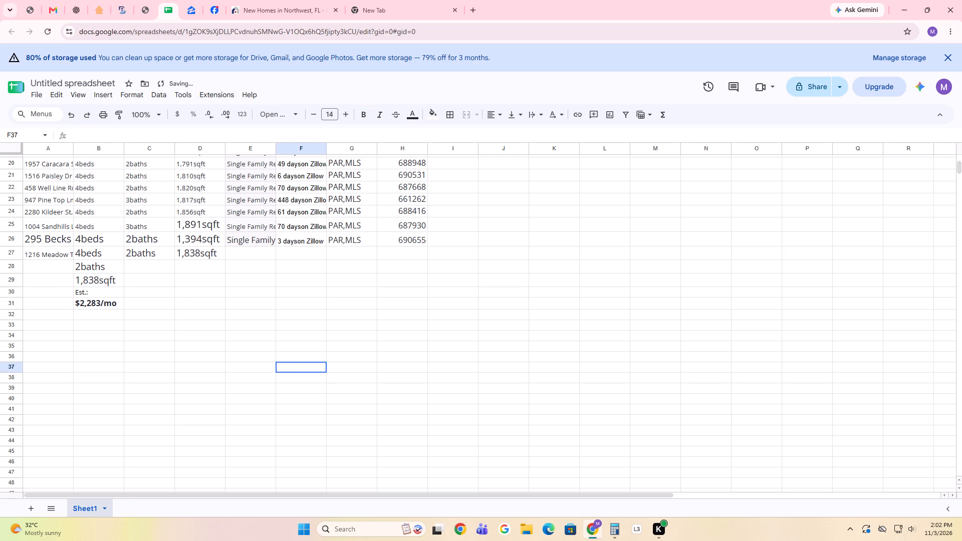
Clear the duplicate baths and sqft entries from cells B28 and B29.
{"action": "double_click", "coordinate": [108, 265]}
{"action": "key", "text": "BackSpace"}
{"action": "key", "text": "BackSpace"}
{"action": "key", "text": "BackSpace"}
{"action": "key", "text": "BackSpace"}
{"action": "key", "text": "BackSpace"}
{"action": "key", "text": "BackSpace"}
{"action": "key", "text": "BackSpace"}
{"action": "key", "text": "BackSpace"}
{"action": "key", "text": "BackSpace"}
{"action": "key", "text": "BackSpace"}
{"action": "key", "text": "BackSpace"}
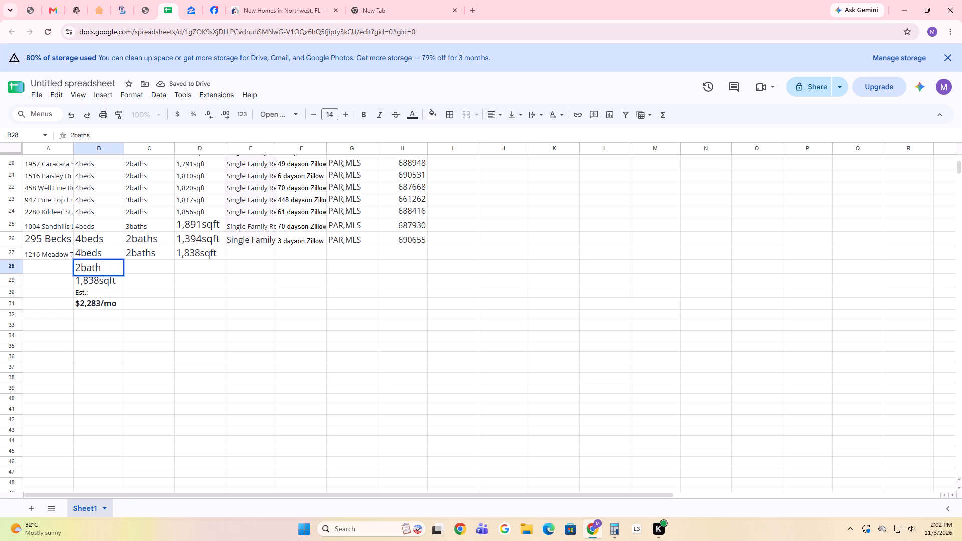
{"action": "double_click", "coordinate": [116, 284]}
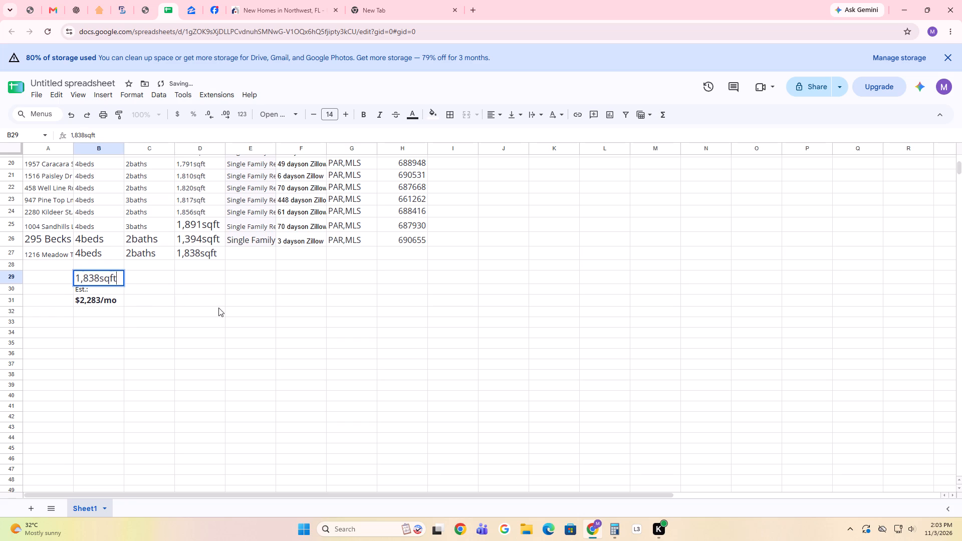
{"action": "key", "text": "BackSpace"}
{"action": "key", "text": "BackSpace"}
{"action": "key", "text": "BackSpace"}
{"action": "key", "text": "BackSpace"}
{"action": "key", "text": "BackSpace"}
{"action": "key", "text": "BackSpace"}
{"action": "key", "text": "BackSpace"}
{"action": "key", "text": "BackSpace"}
{"action": "key", "text": "BackSpace"}
{"action": "key", "text": "BackSpace"}
{"action": "key", "text": "BackSpace"}
{"action": "key", "text": "BackSpace"}
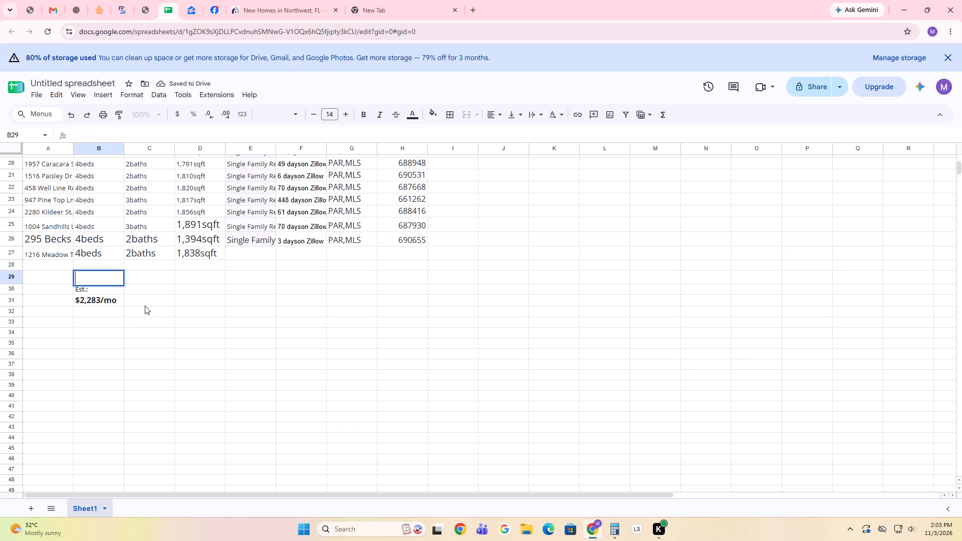
Clear the unneeded "Est.:" label and monthly payment from cells B30 and B31.
{"action": "double_click", "coordinate": [105, 290]}
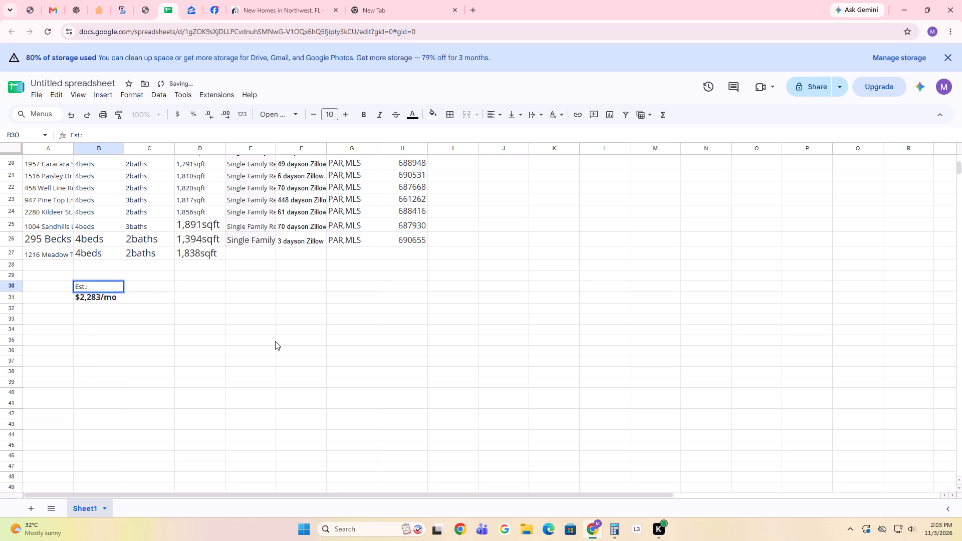
{"action": "key", "text": "BackSpace"}
{"action": "key", "text": "BackSpace"}
{"action": "key", "text": "BackSpace"}
{"action": "key", "text": "BackSpace"}
{"action": "key", "text": "BackSpace"}
{"action": "key", "text": "BackSpace"}
{"action": "key", "text": "BackSpace"}
{"action": "key", "text": "BackSpace"}
{"action": "key", "text": "BackSpace"}
{"action": "double_click", "coordinate": [111, 300]}
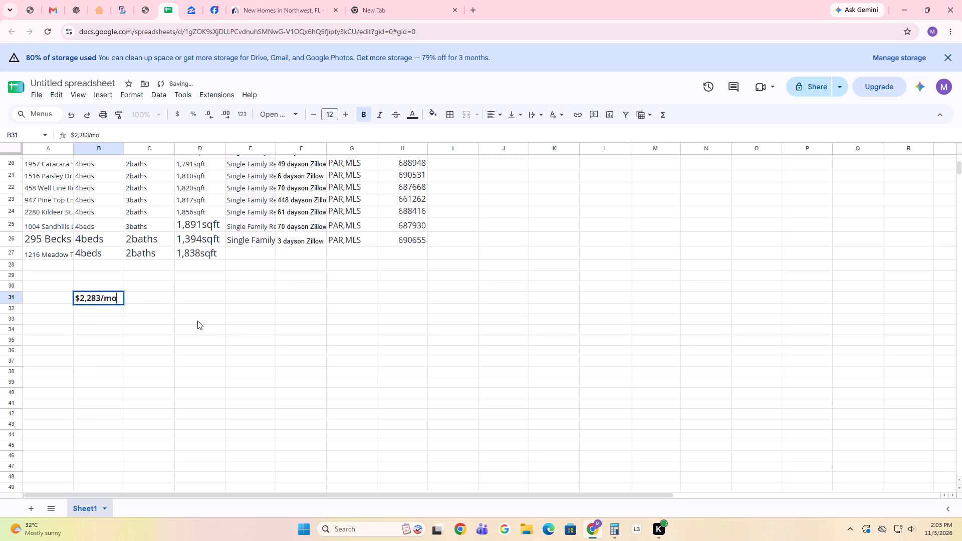
{"action": "key", "text": "BackSpace"}
{"action": "key", "text": "BackSpace"}
{"action": "key", "text": "BackSpace"}
{"action": "key", "text": "BackSpace"}
{"action": "key", "text": "BackSpace"}
{"action": "key", "text": "BackSpace"}
{"action": "key", "text": "BackSpace"}
{"action": "key", "text": "BackSpace"}
{"action": "key", "text": "BackSpace"}
{"action": "key", "text": "BackSpace"}
{"action": "key", "text": "BackSpace"}
{"action": "key", "text": "BackSpace"}
{"action": "key", "text": "BackSpace"}
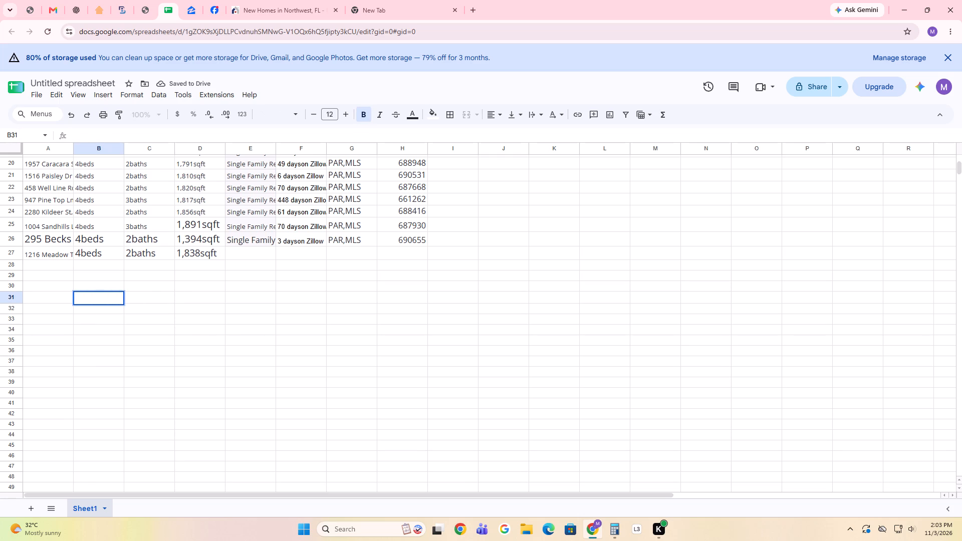
{"action": "left_click", "coordinate": [259, 319]}
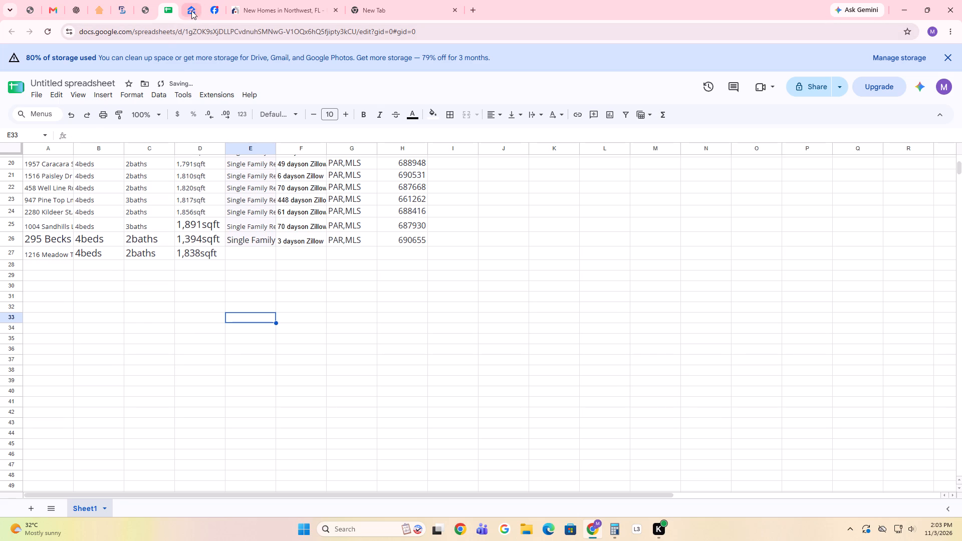
Check the property type on the Zillow listing, and copy Single Family Residence from cell E26 into E27 of the spreadsheet.
{"action": "left_click", "coordinate": [195, 9]}
{"action": "scroll", "coordinate": [389, 392], "scroll_direction": "down", "scroll_amount": 1}
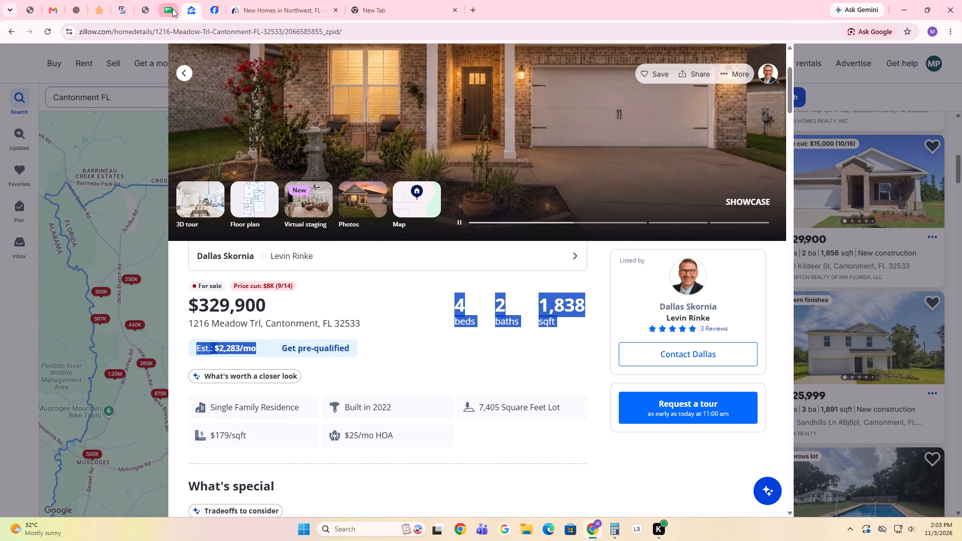
{"action": "left_click", "coordinate": [172, 9]}
{"action": "left_click", "coordinate": [241, 239]}
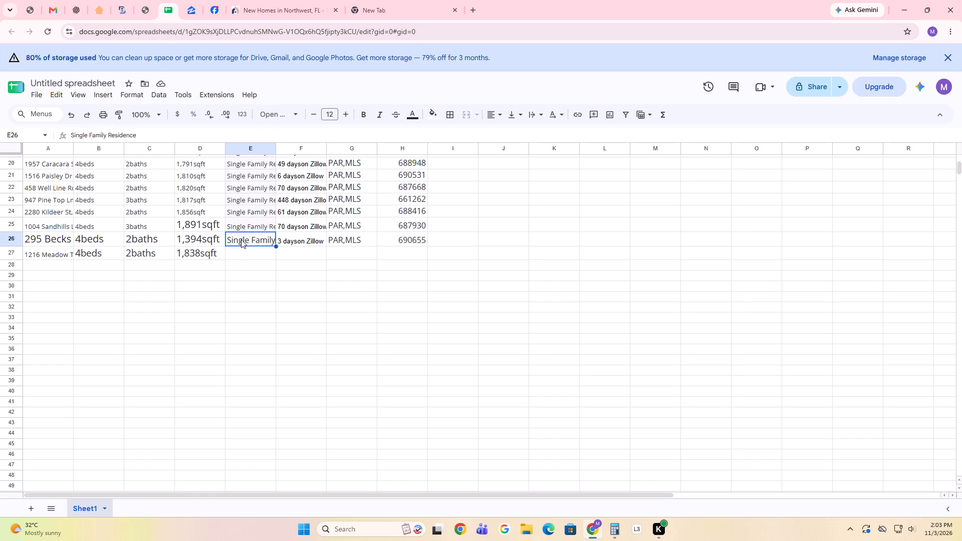
{"action": "key", "text": "ctrl+c"}
{"action": "left_click", "coordinate": [264, 254]}
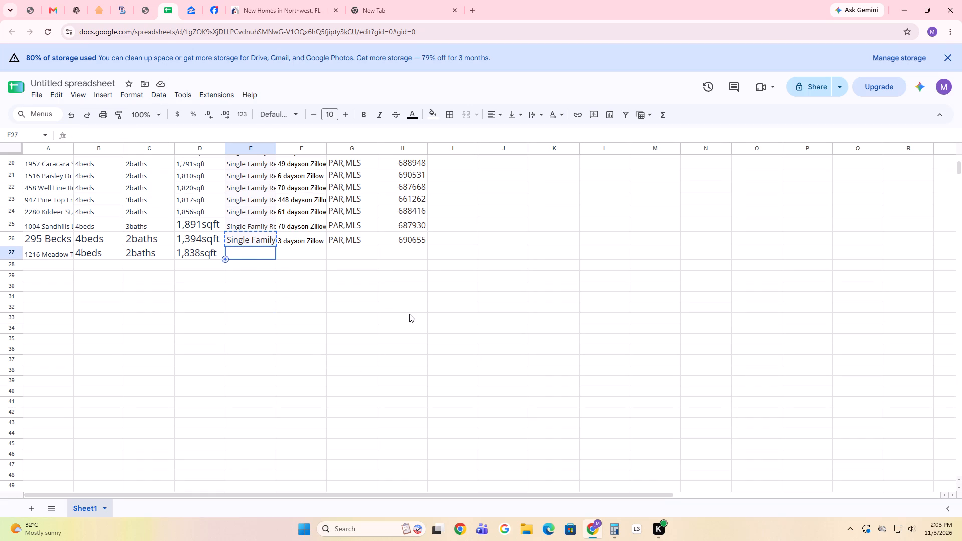
{"action": "key", "text": "ctrl+v"}
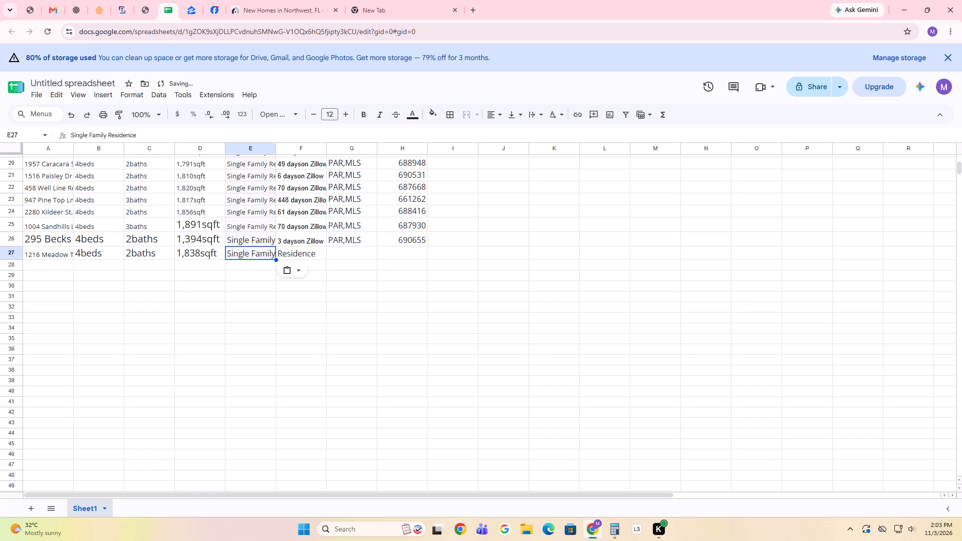
{"action": "left_click", "coordinate": [409, 314]}
{"action": "left_click", "coordinate": [191, 11]}
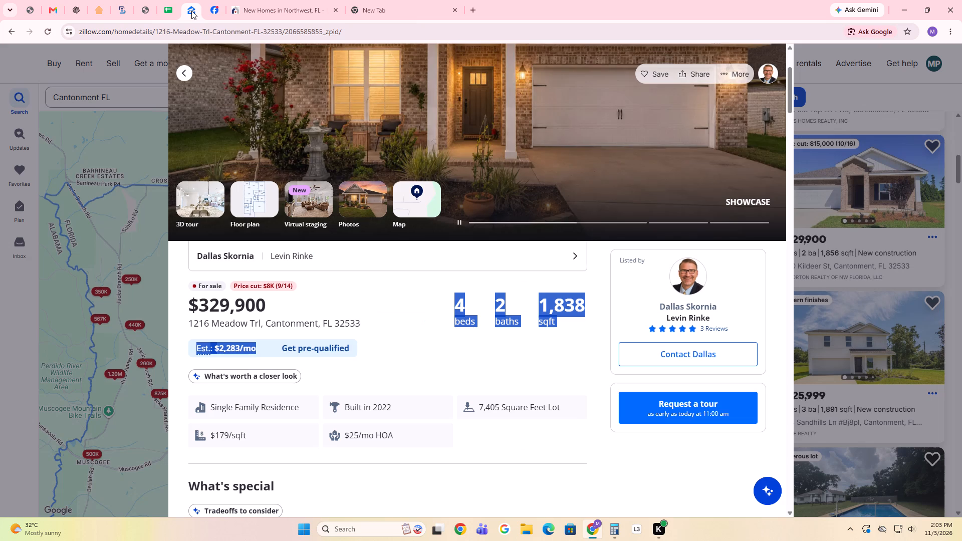
{"action": "left_click", "coordinate": [432, 373]}
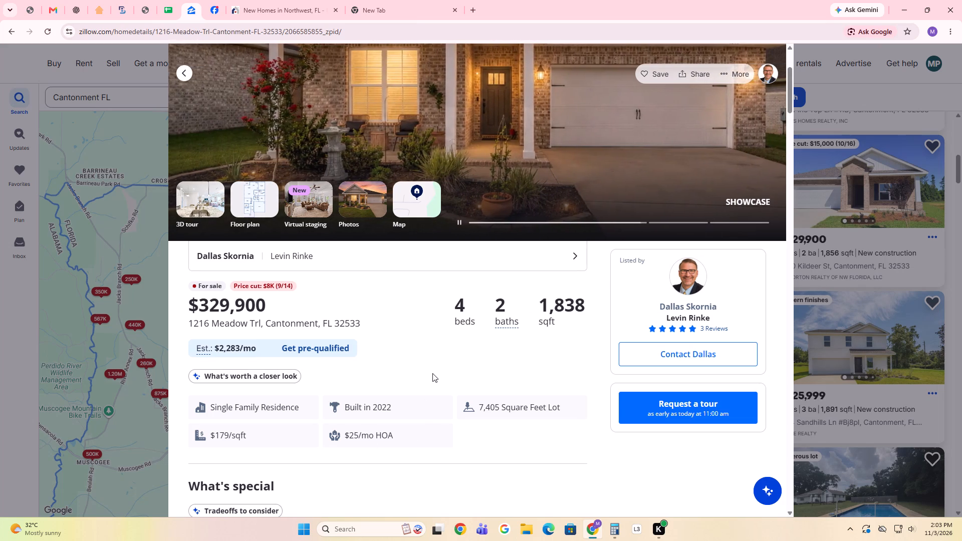
{"action": "scroll", "coordinate": [426, 368], "scroll_direction": "down", "scroll_amount": 4}
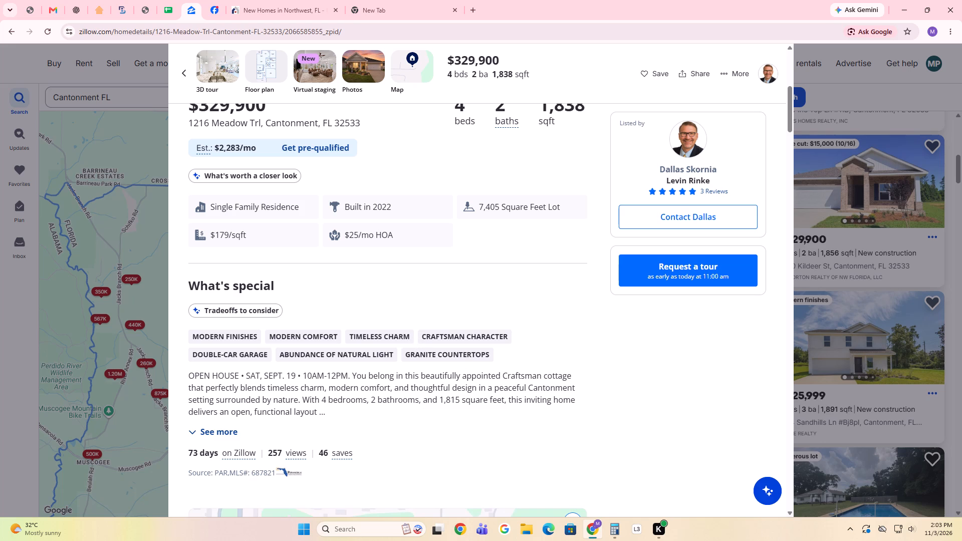
{"action": "scroll", "coordinate": [508, 358], "scroll_direction": "down", "scroll_amount": 1}
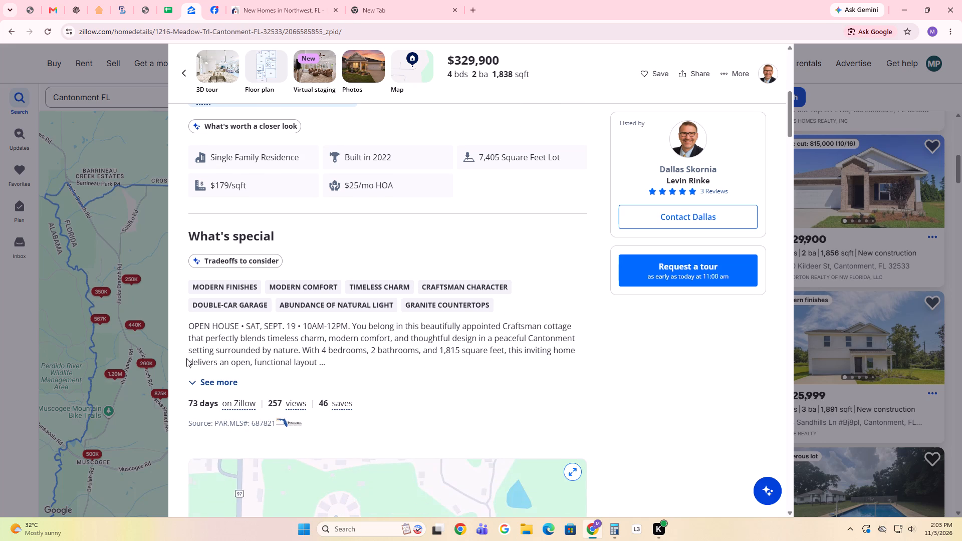
{"action": "left_click_drag", "start_coordinate": [185, 401], "coordinate": [261, 411]}
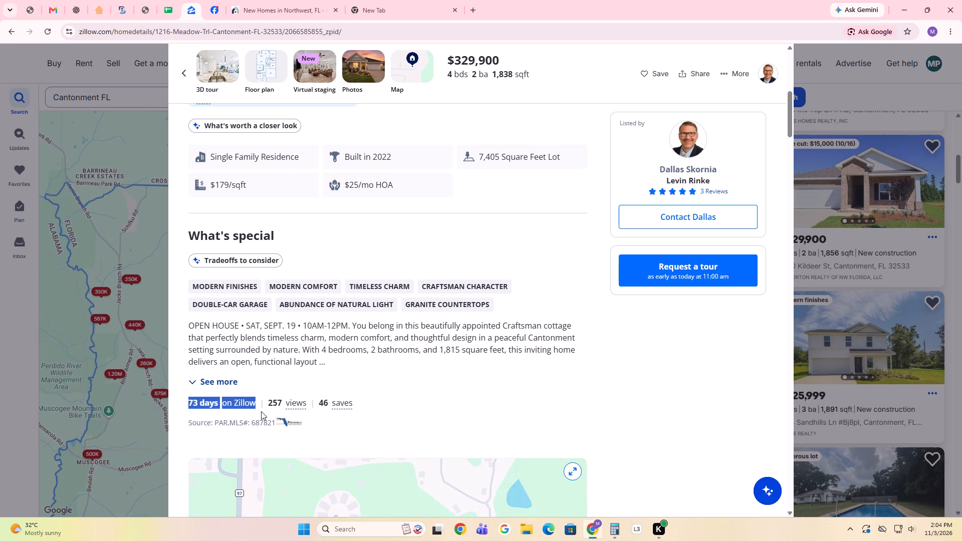
{"action": "left_click_drag", "start_coordinate": [261, 411], "coordinate": [264, 411]}
{"action": "key", "text": "ctrl+c"}
{"action": "left_click", "coordinate": [163, 12]}
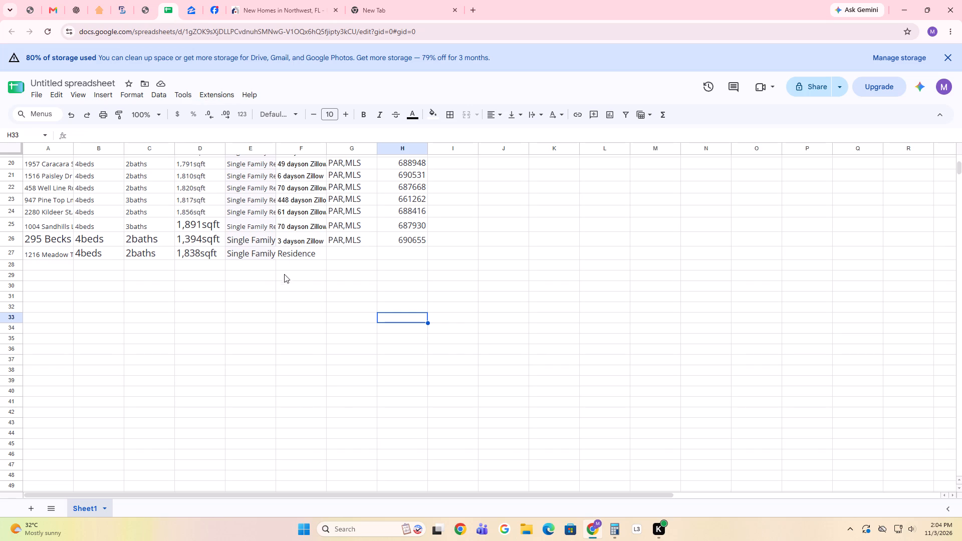
{"action": "left_click", "coordinate": [299, 255]}
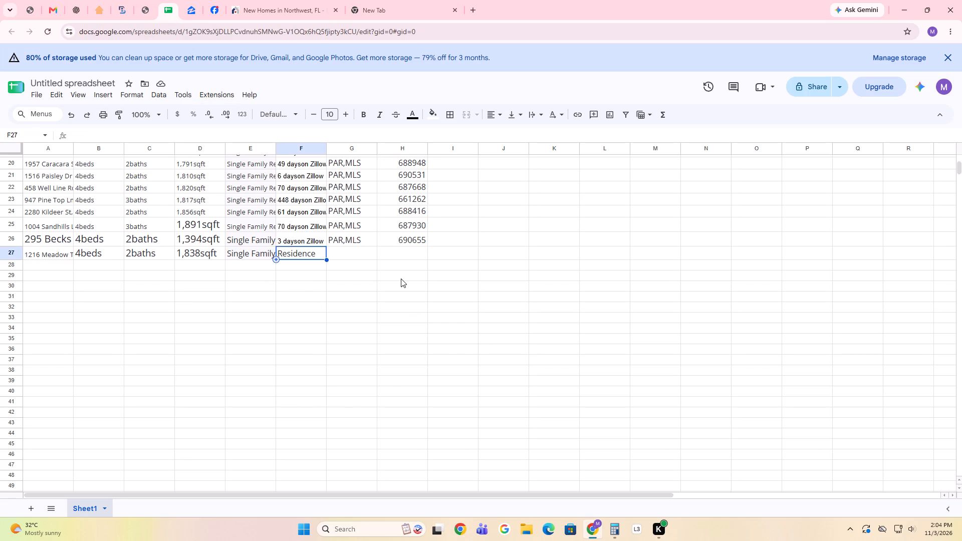
{"action": "key", "text": "ctrl+v"}
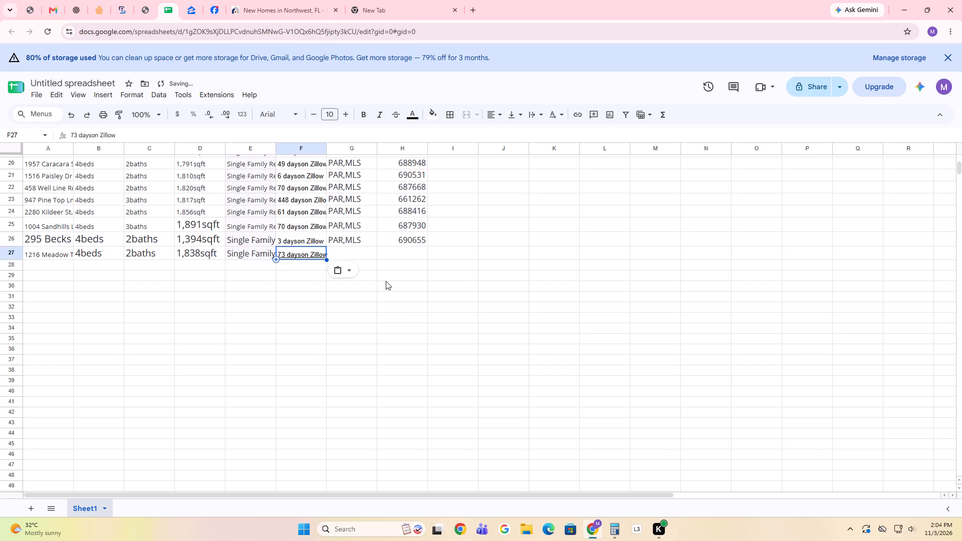
{"action": "left_click", "coordinate": [385, 286]}
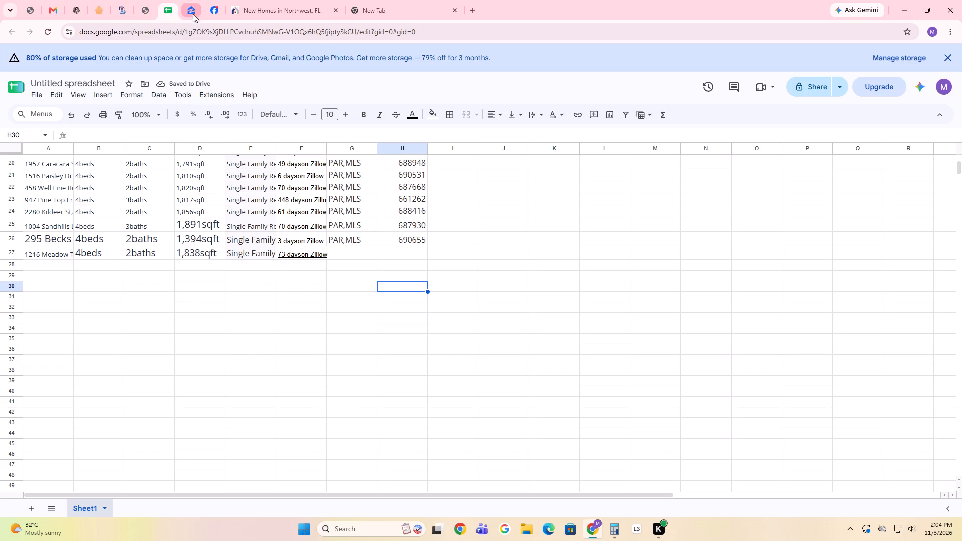
Copy the source label PAR,MLS# from the Zillow listing into cell G27 and remove its trailing # so it reads PAR,MLS.
{"action": "left_click", "coordinate": [193, 12]}
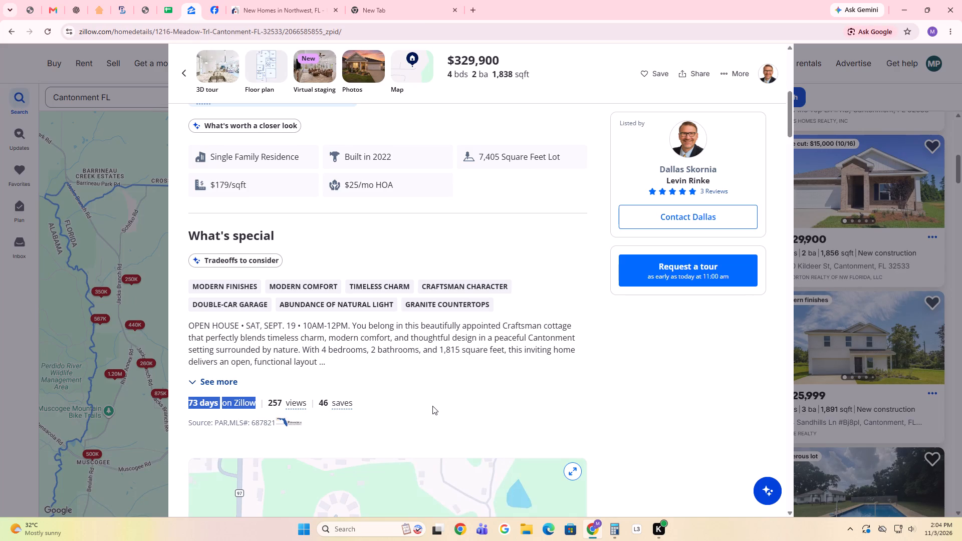
{"action": "scroll", "coordinate": [432, 405], "scroll_direction": "down", "scroll_amount": 1}
{"action": "left_click", "coordinate": [471, 375]}
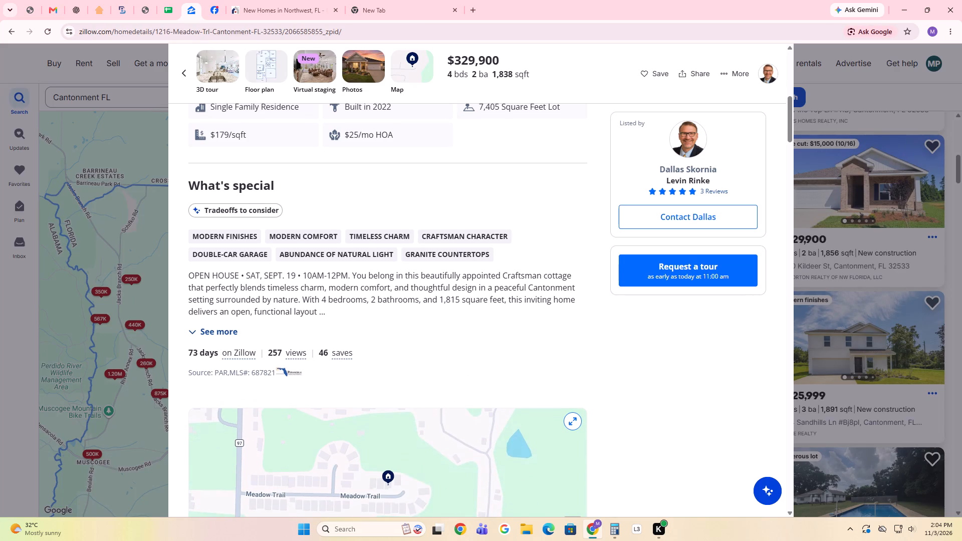
{"action": "left_click_drag", "start_coordinate": [213, 370], "coordinate": [248, 370]}
{"action": "key", "text": "ctrl+c"}
{"action": "left_click", "coordinate": [169, 12]}
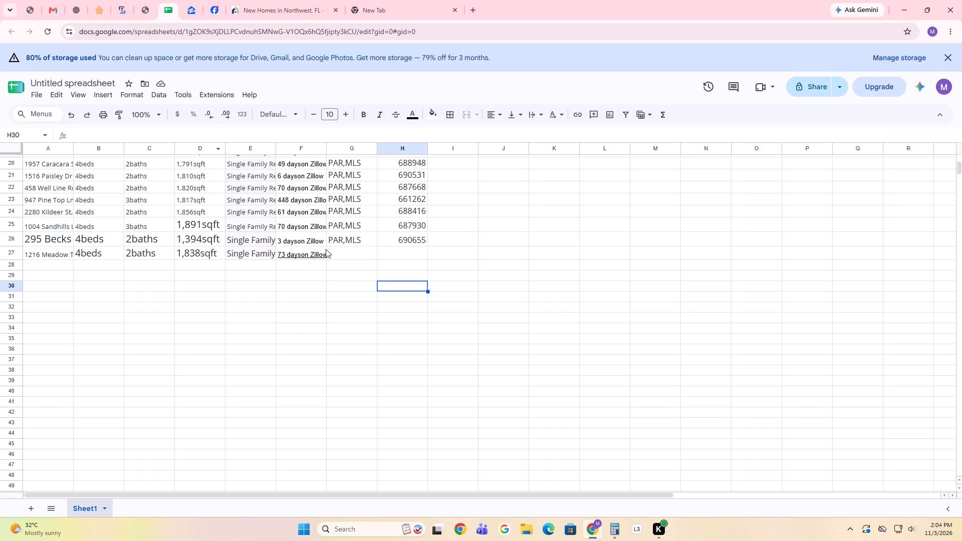
{"action": "left_click", "coordinate": [345, 253]}
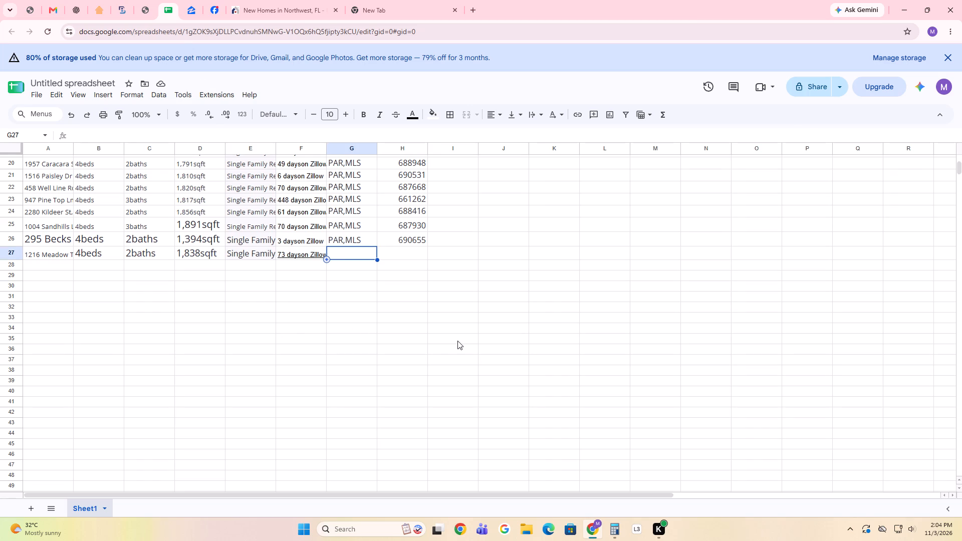
{"action": "key", "text": "ctrl+v"}
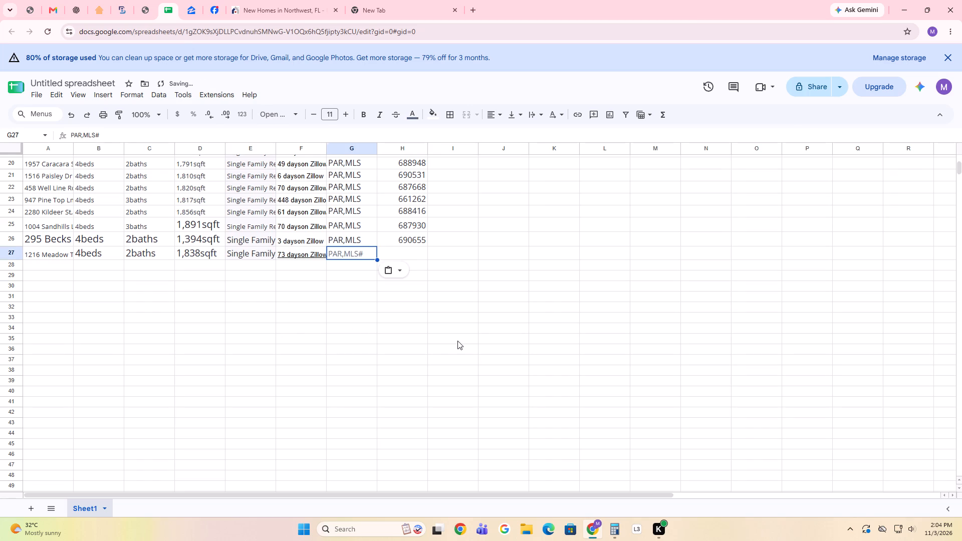
{"action": "double_click", "coordinate": [367, 248]}
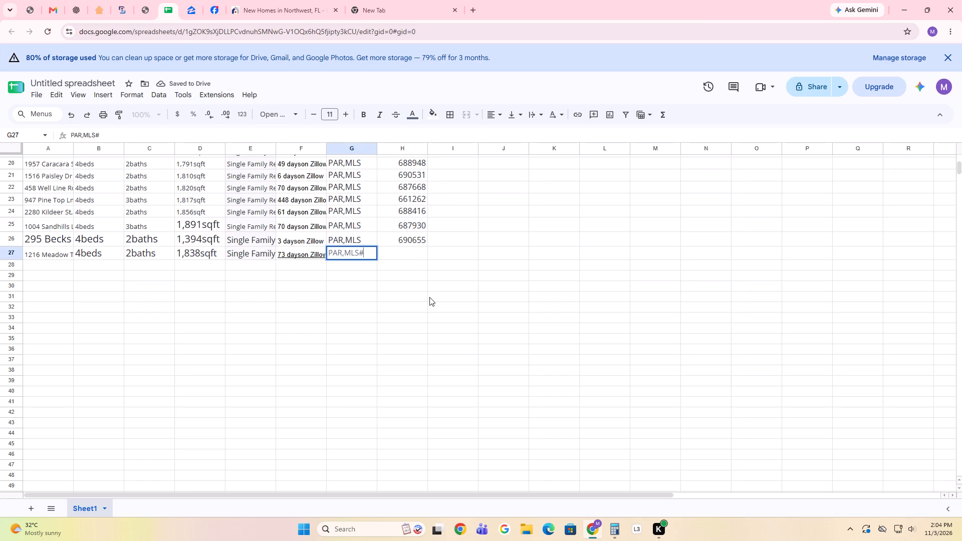
{"action": "key", "text": "BackSpace"}
{"action": "left_click", "coordinate": [409, 314]}
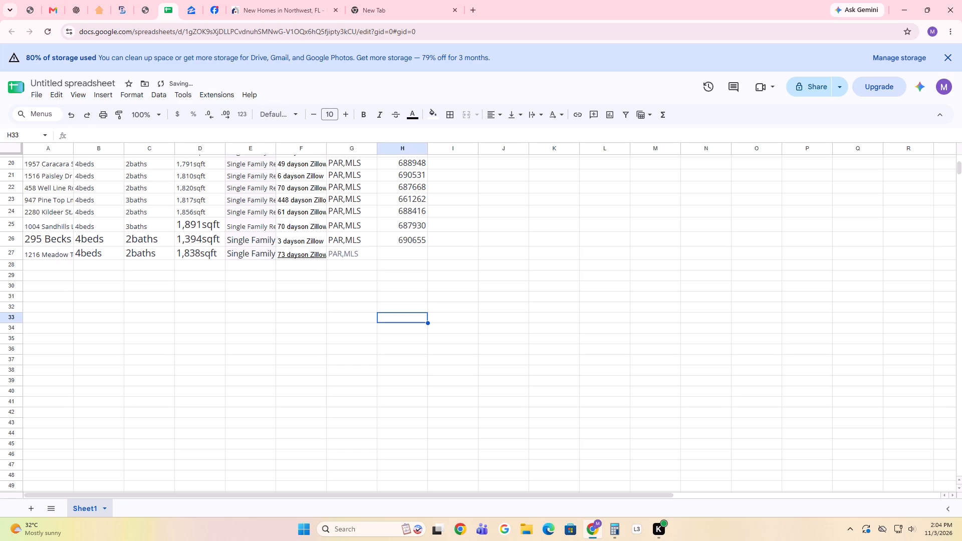
Copy the MLS number 687821 from the Zillow listing into cell H27 of the spreadsheet.
{"action": "left_click", "coordinate": [196, 8]}
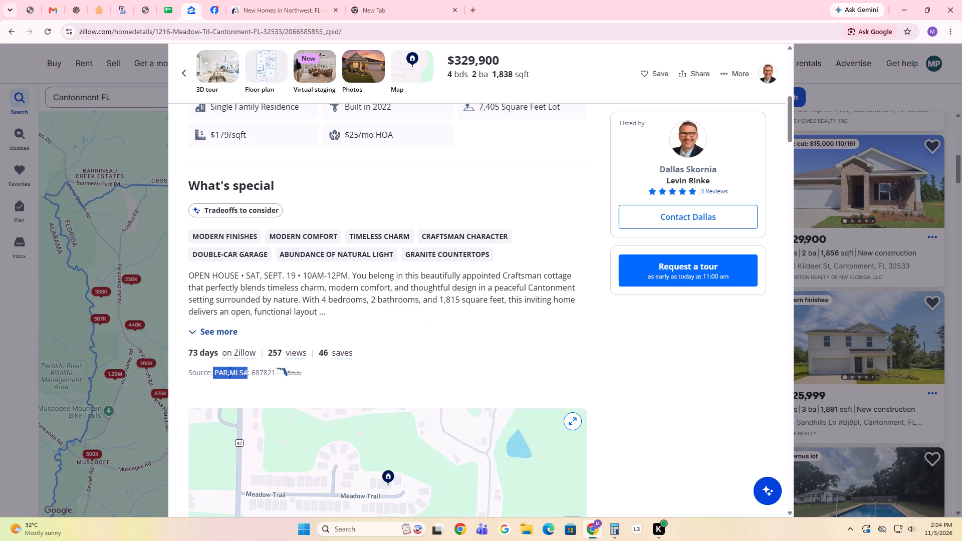
{"action": "left_click", "coordinate": [410, 369]}
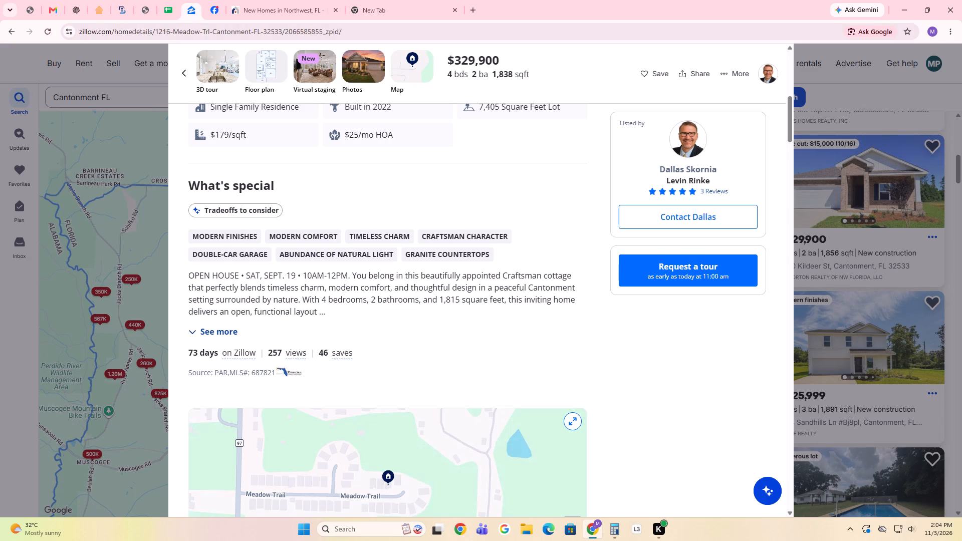
{"action": "left_click_drag", "start_coordinate": [251, 371], "coordinate": [280, 371]}
{"action": "left_click_drag", "start_coordinate": [280, 371], "coordinate": [281, 371]}
{"action": "key", "text": "ctrl+c"}
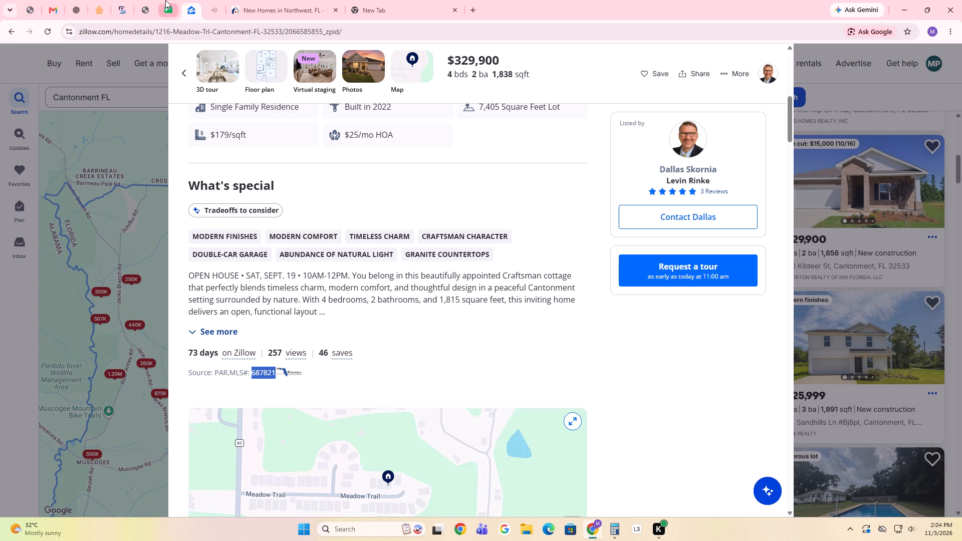
{"action": "left_click", "coordinate": [171, 8]}
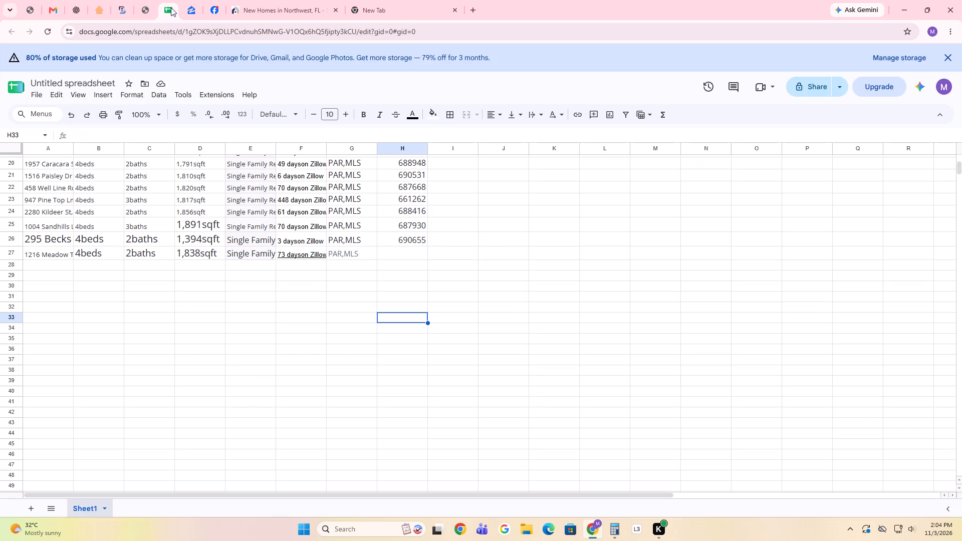
{"action": "left_click", "coordinate": [392, 253]}
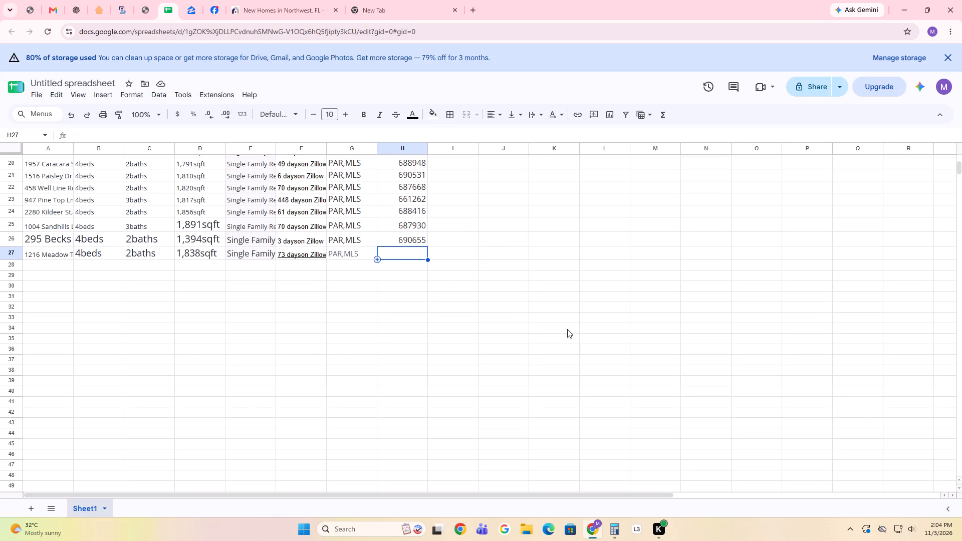
{"action": "key", "text": "ctrl+v"}
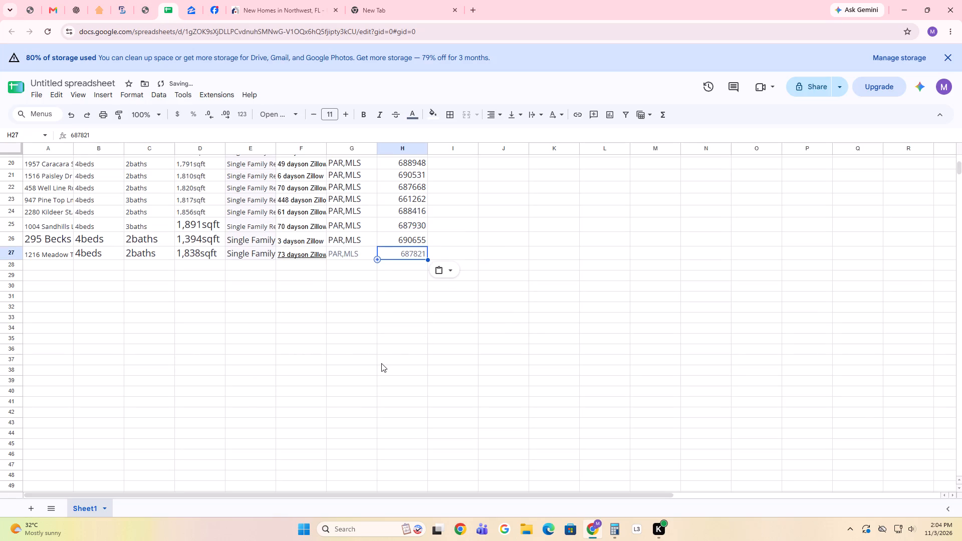
{"action": "left_click", "coordinate": [381, 363]}
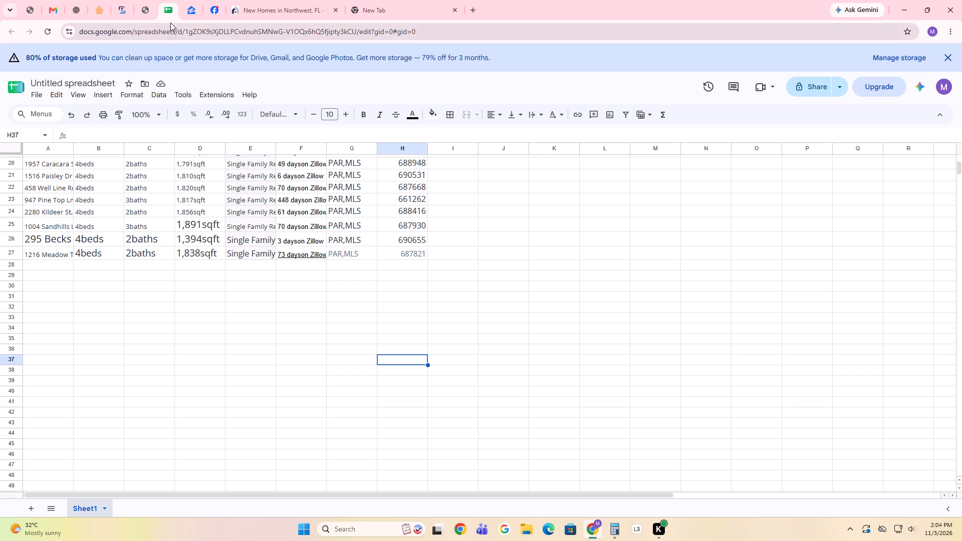
{"action": "left_click", "coordinate": [188, 10]}
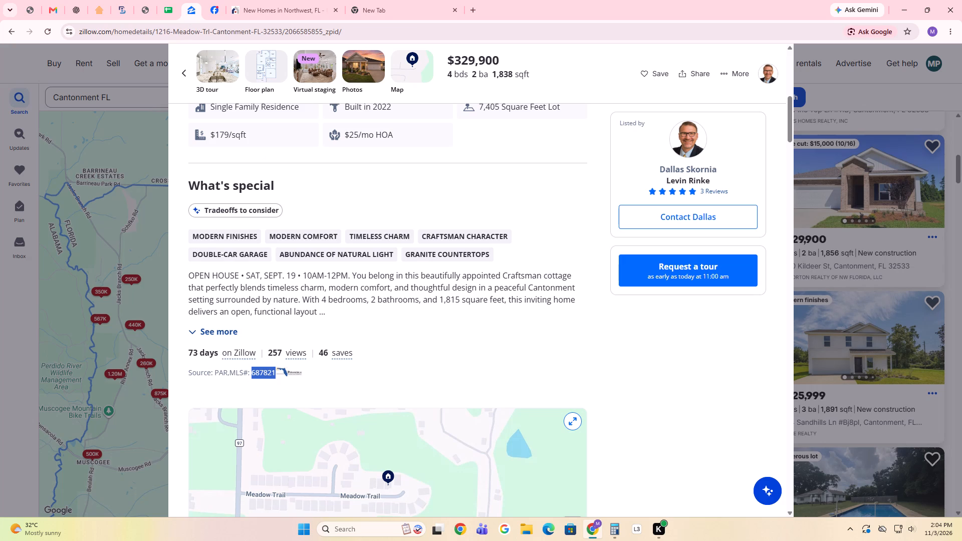
{"action": "scroll", "coordinate": [405, 294], "scroll_direction": "up", "scroll_amount": 4}
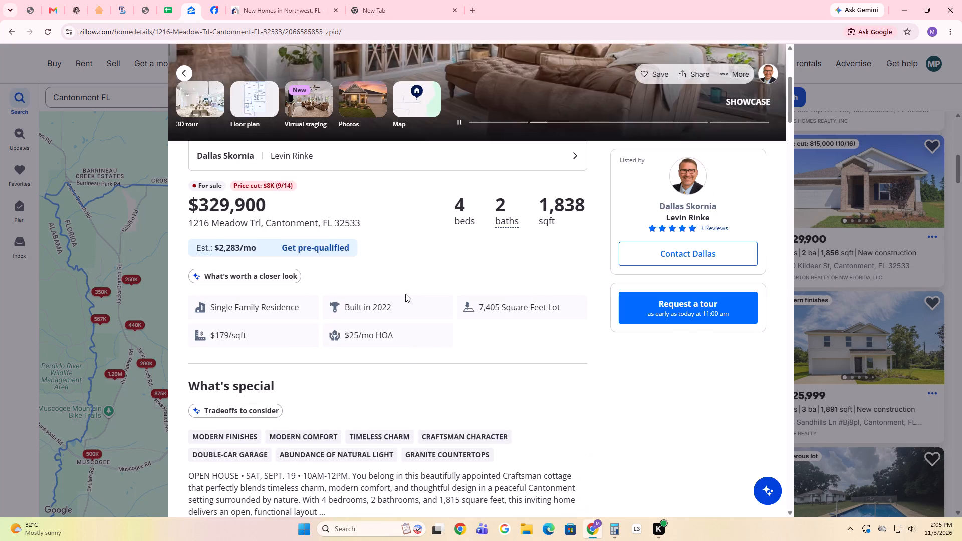
{"action": "scroll", "coordinate": [405, 294], "scroll_direction": "up", "scroll_amount": 4}
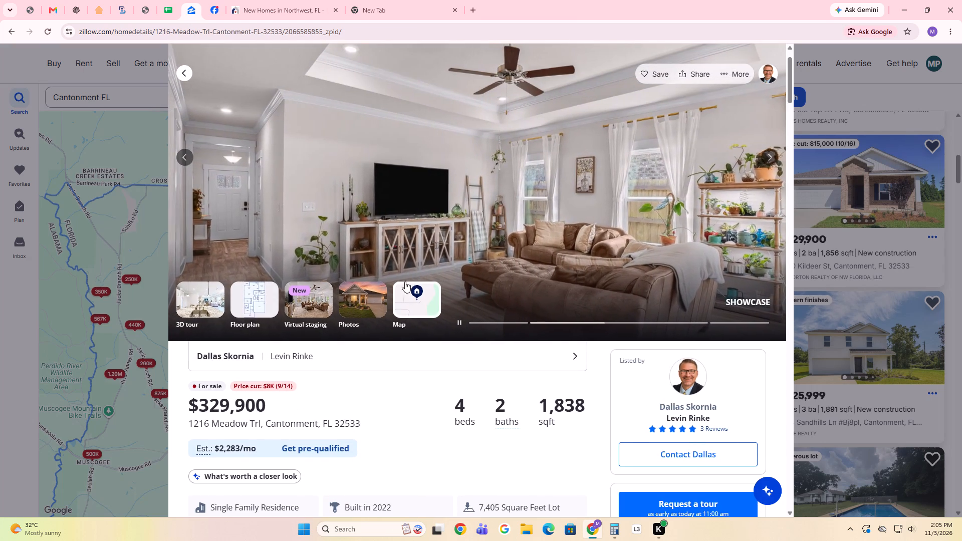
{"action": "left_click", "coordinate": [186, 70]}
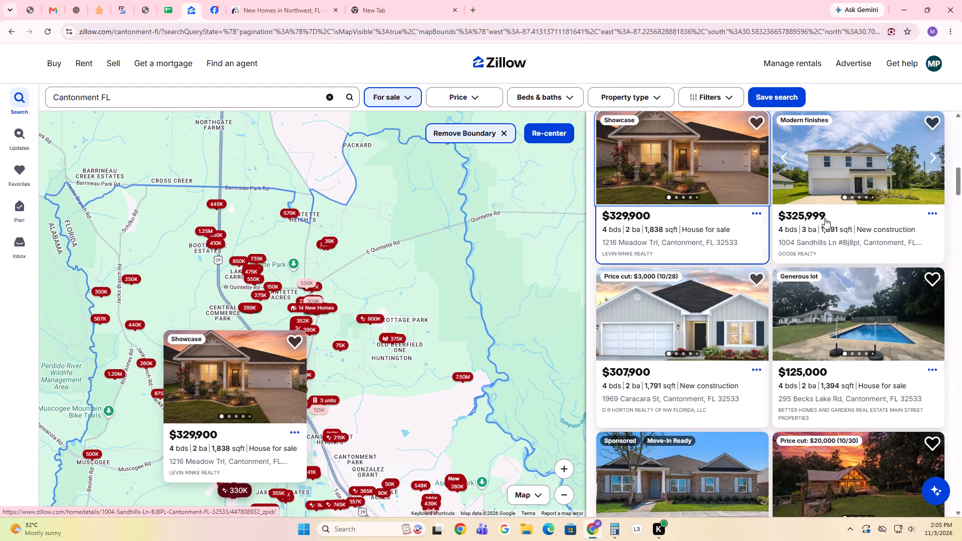
{"action": "left_click", "coordinate": [166, 10]}
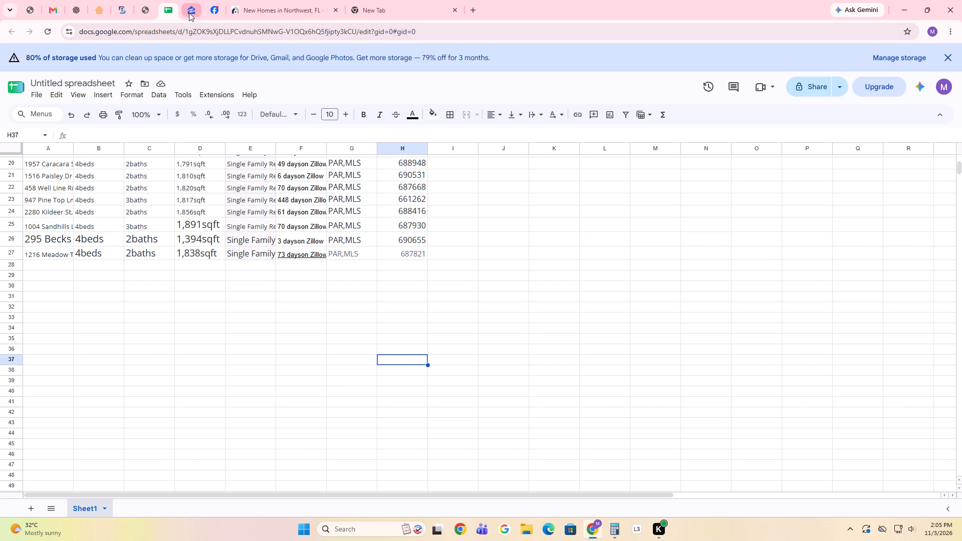
{"action": "left_click", "coordinate": [190, 10]}
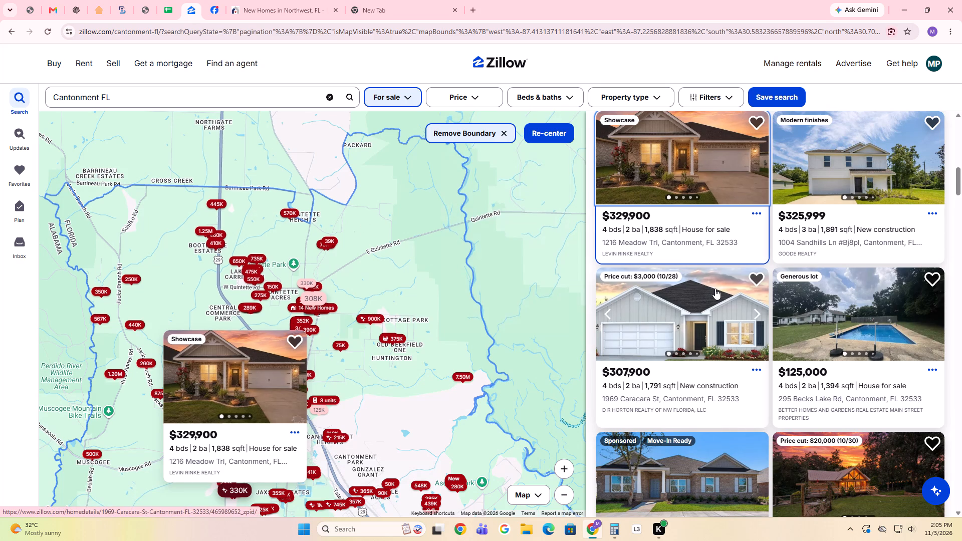
{"action": "scroll", "coordinate": [715, 289], "scroll_direction": "down", "scroll_amount": 1}
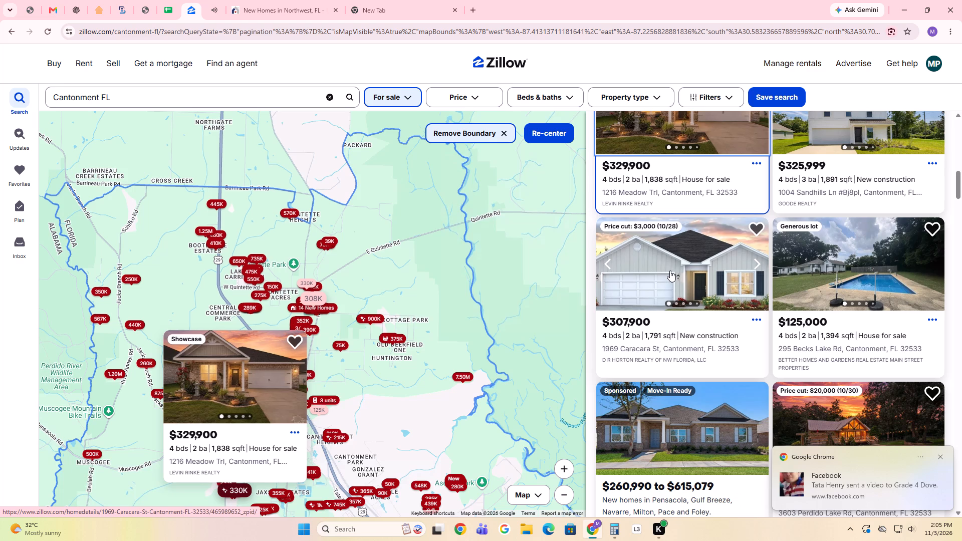
{"action": "left_click", "coordinate": [167, 13]}
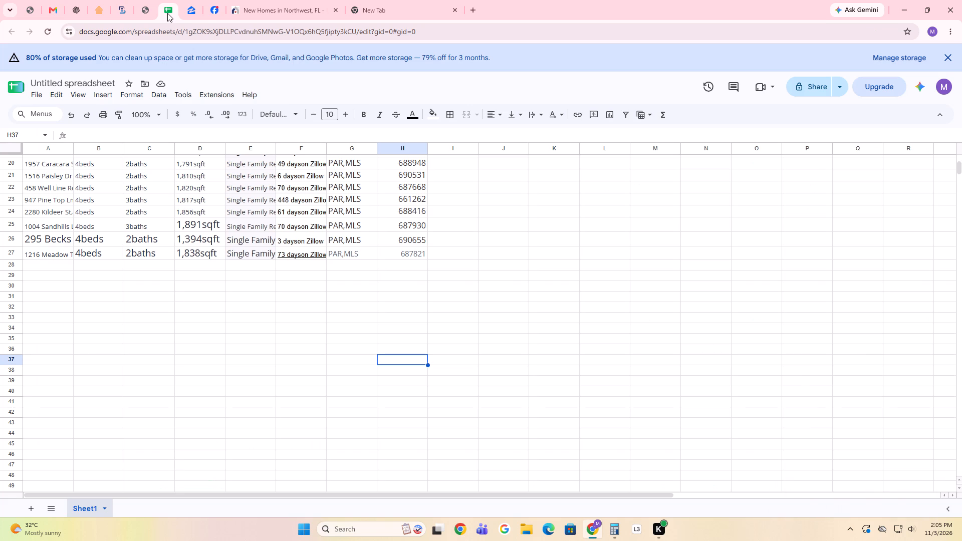
{"action": "left_click", "coordinate": [189, 10]}
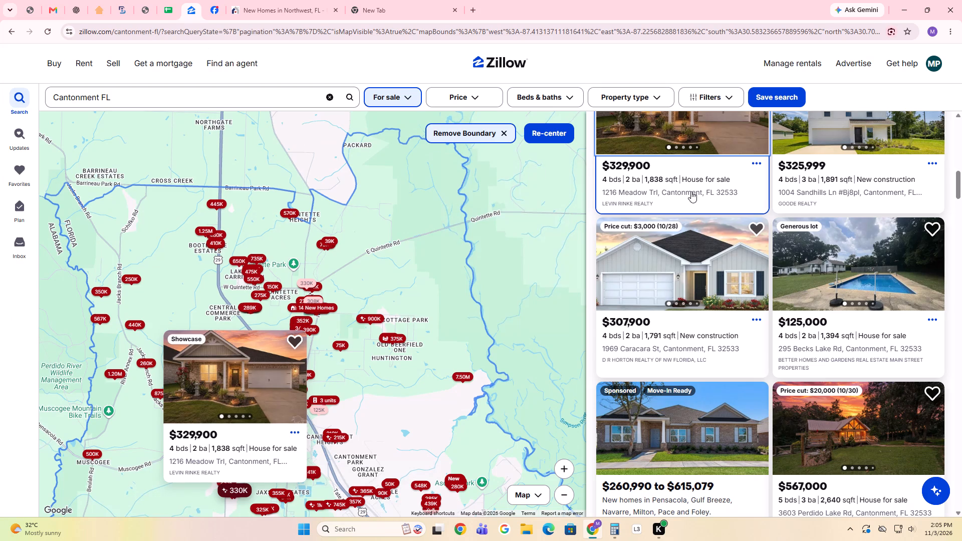
{"action": "left_click", "coordinate": [657, 283]}
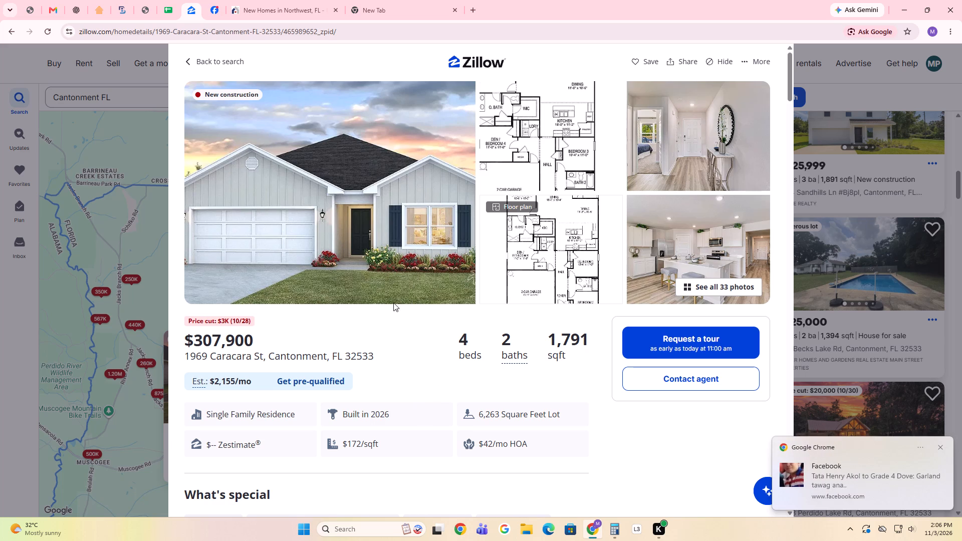
{"action": "left_click", "coordinate": [172, 12]}
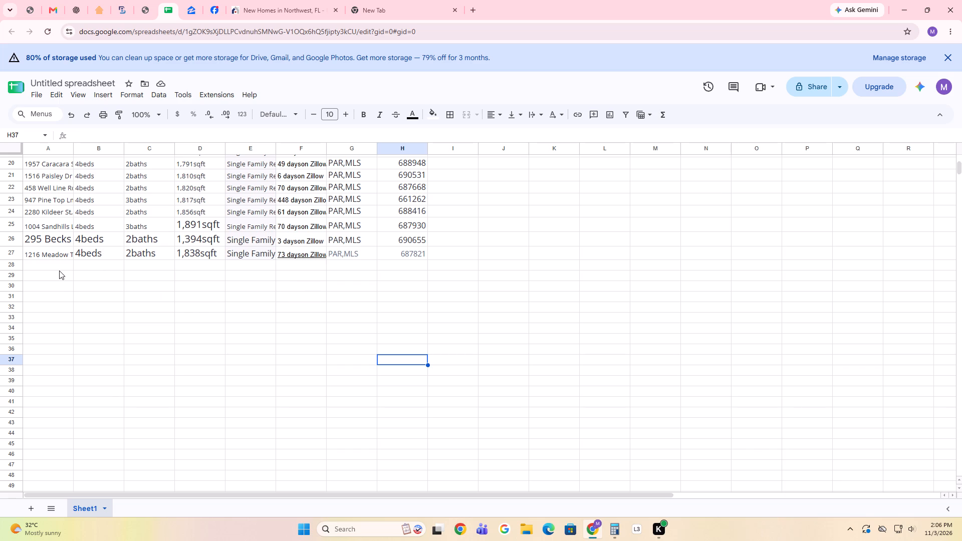
{"action": "left_click", "coordinate": [193, 9]}
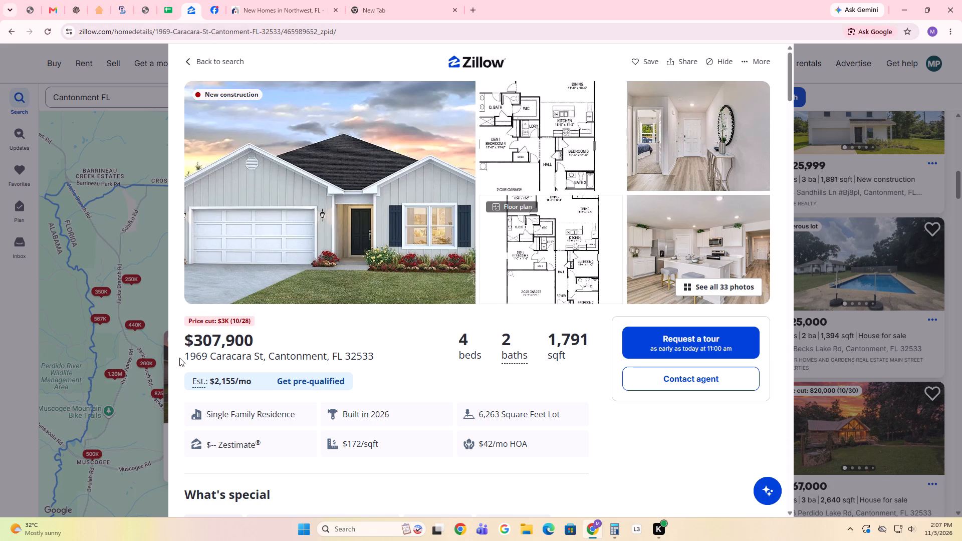
{"action": "left_click_drag", "start_coordinate": [182, 355], "coordinate": [422, 354]}
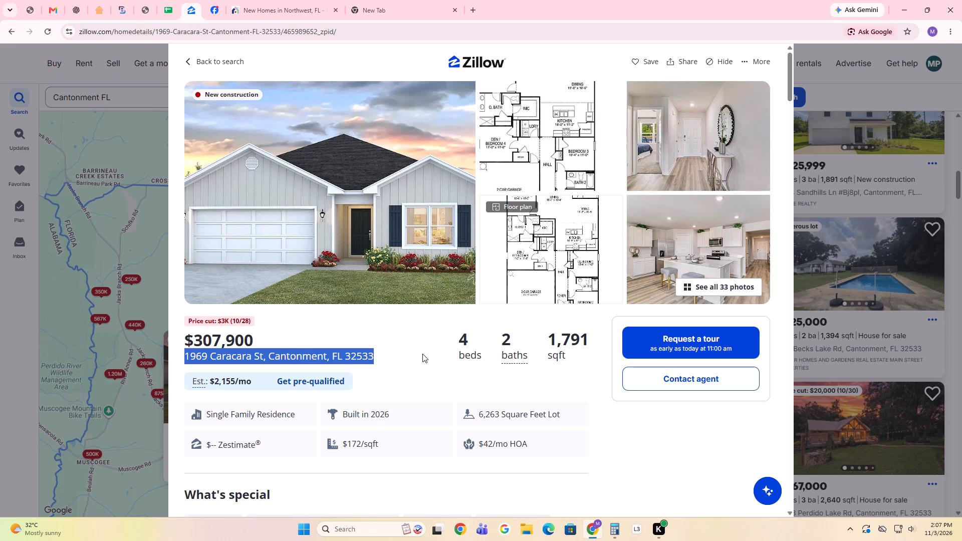
{"action": "key", "text": "ctrl+c"}
{"action": "left_click", "coordinate": [167, 10]}
{"action": "left_click", "coordinate": [45, 264]}
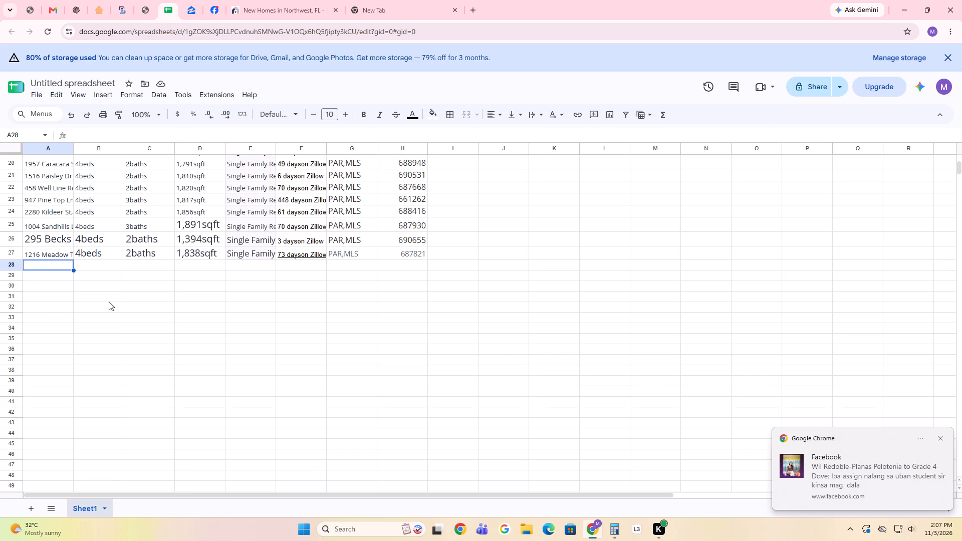
{"action": "key", "text": "ctrl+v"}
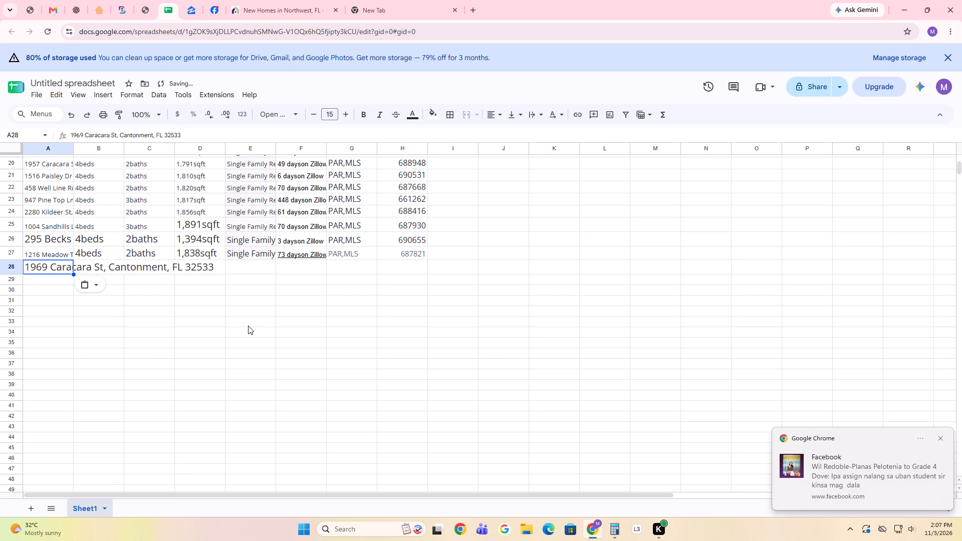
{"action": "left_click", "coordinate": [176, 327]}
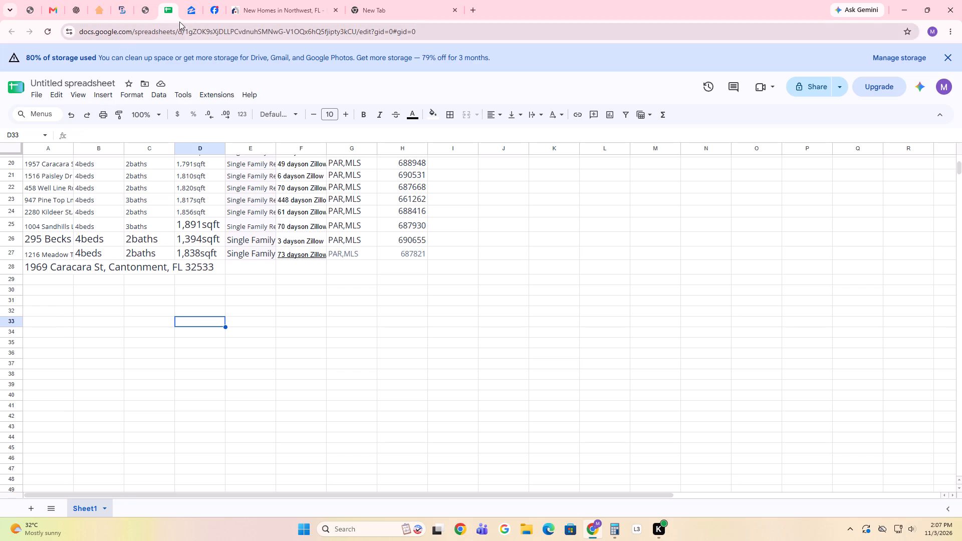
{"action": "left_click", "coordinate": [190, 10]}
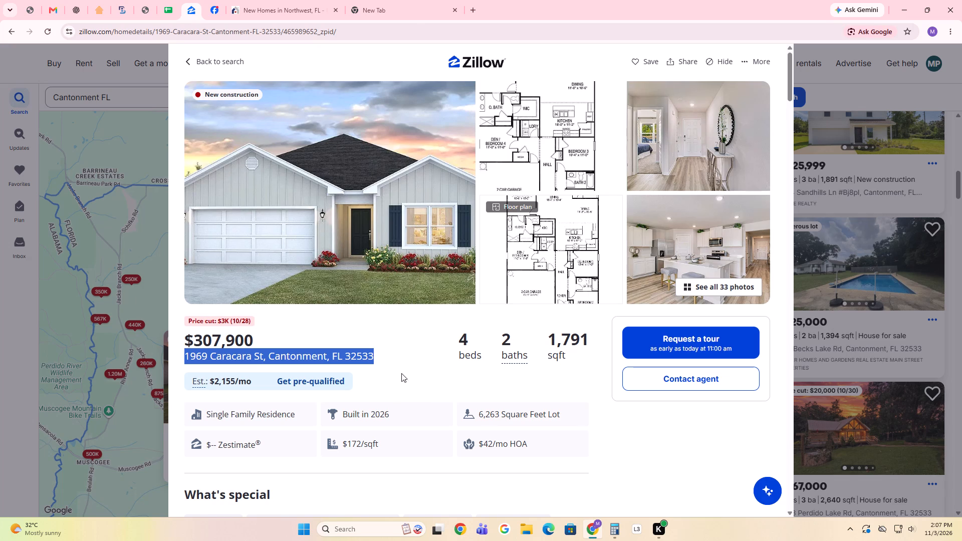
{"action": "left_click", "coordinate": [428, 349]}
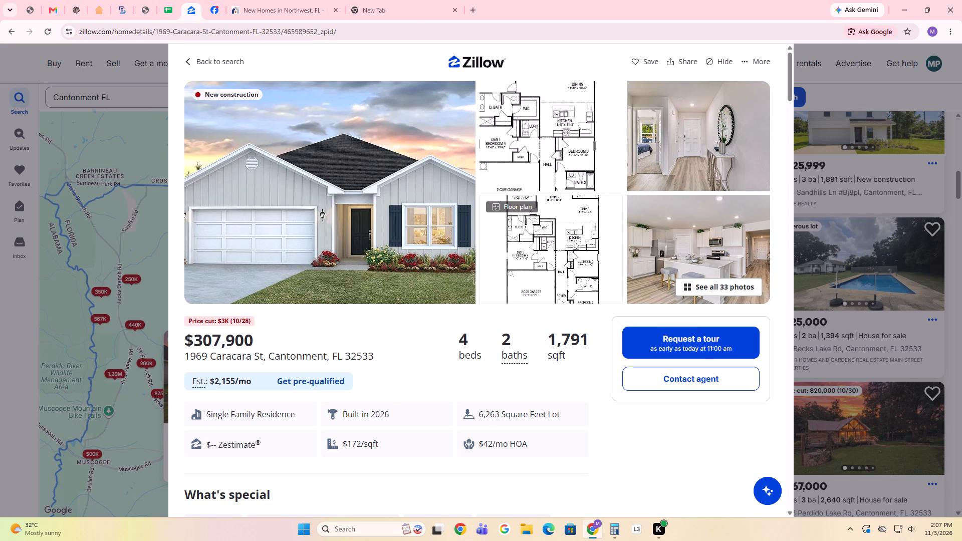
{"action": "left_click_drag", "start_coordinate": [459, 337], "coordinate": [485, 357]}
{"action": "key", "text": "ctrl+c"}
{"action": "left_click", "coordinate": [168, 14]}
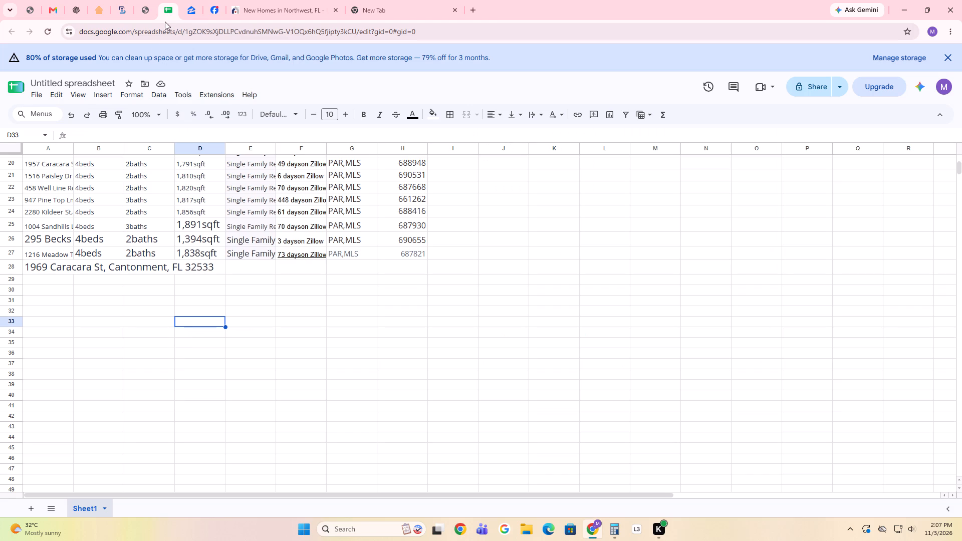
{"action": "left_click", "coordinate": [85, 267]}
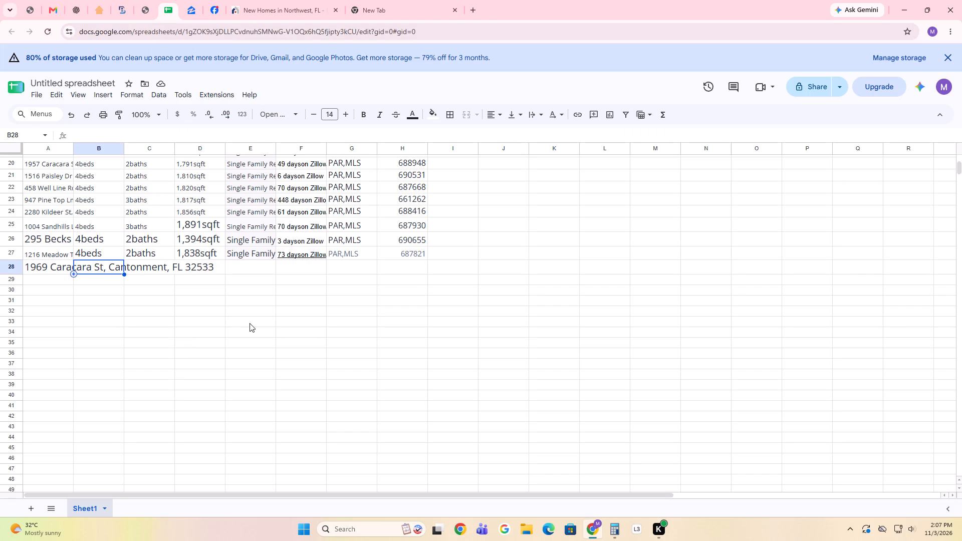
{"action": "key", "text": "ctrl+v"}
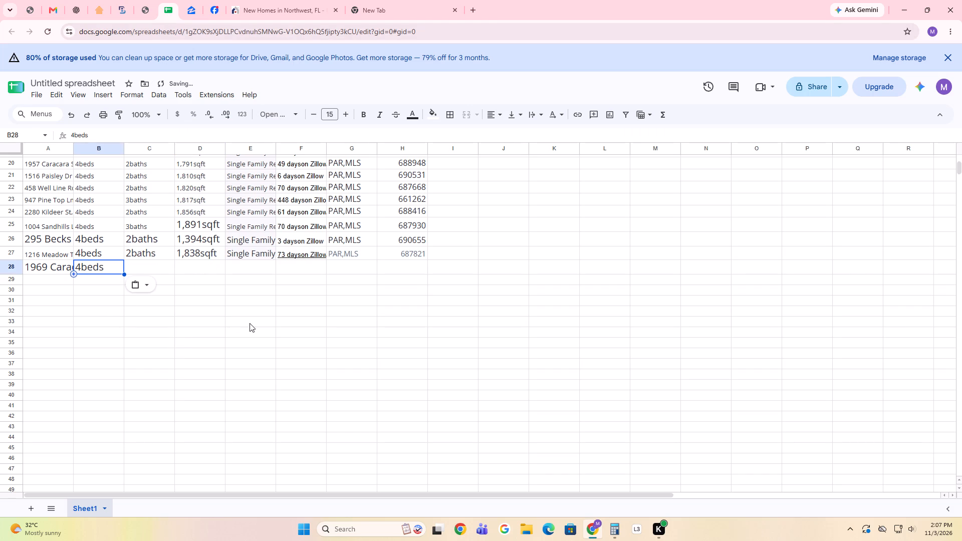
{"action": "left_click", "coordinate": [107, 324]}
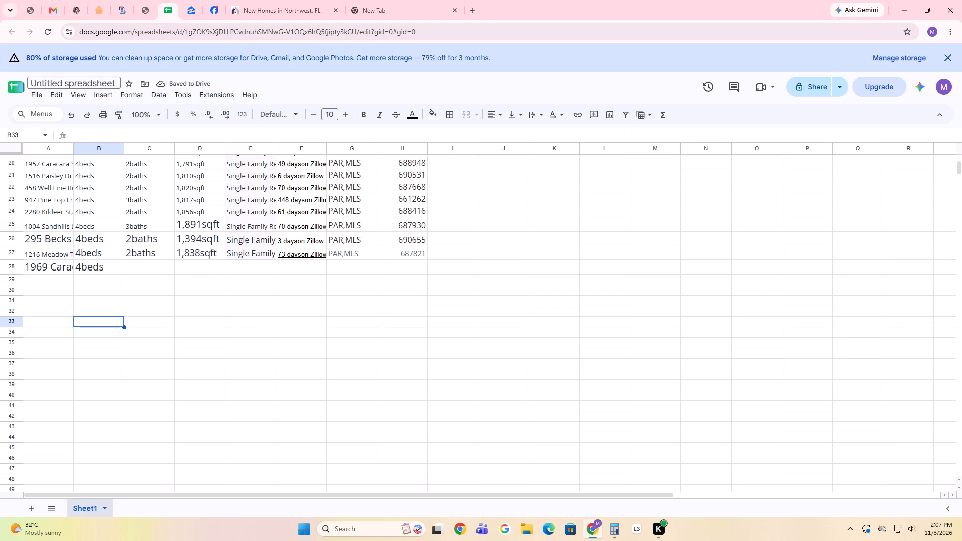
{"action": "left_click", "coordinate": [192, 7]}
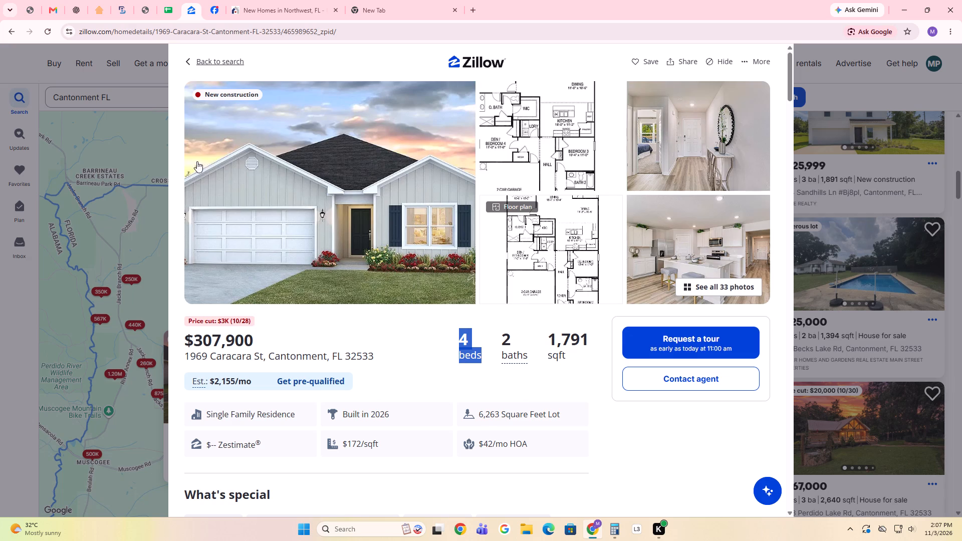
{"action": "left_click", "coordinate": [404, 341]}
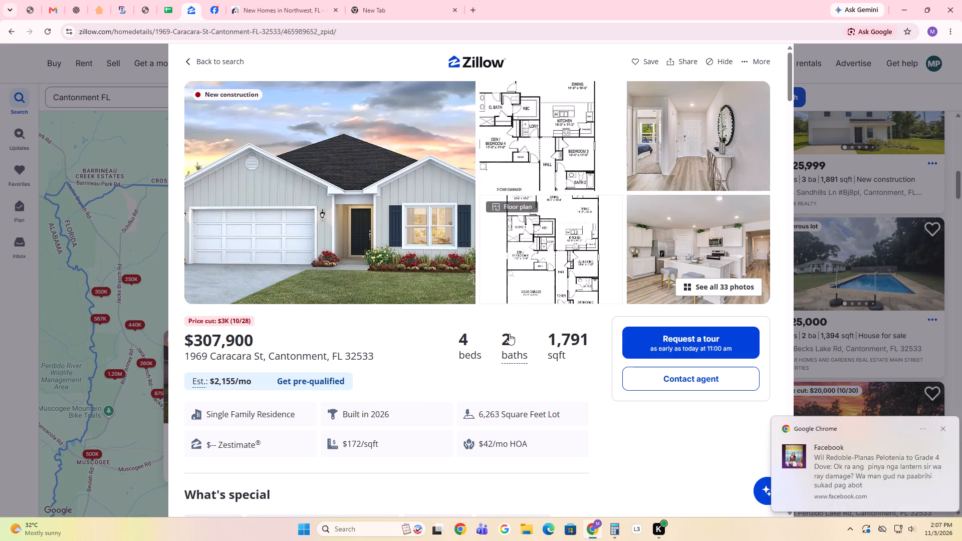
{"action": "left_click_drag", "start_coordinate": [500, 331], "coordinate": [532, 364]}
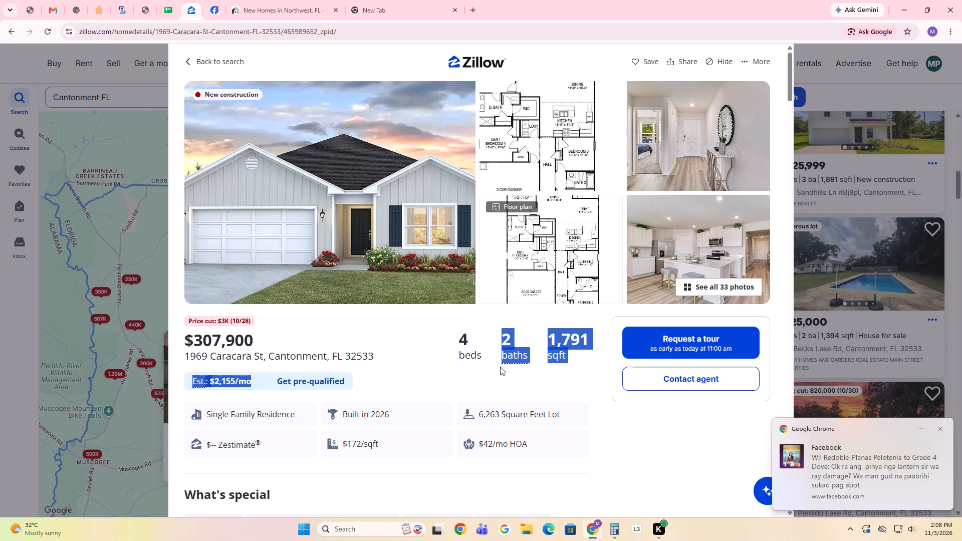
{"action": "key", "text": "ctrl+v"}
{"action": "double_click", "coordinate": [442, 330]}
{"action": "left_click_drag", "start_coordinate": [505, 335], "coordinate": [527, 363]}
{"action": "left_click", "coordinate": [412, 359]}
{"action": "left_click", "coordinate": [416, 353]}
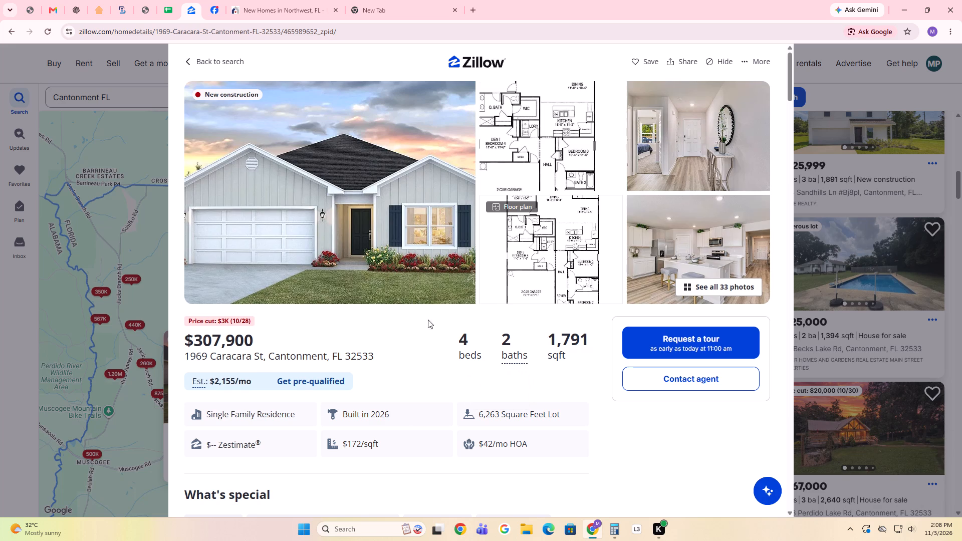
In the spreadsheet, copy the "2baths" entry from cell C27 into cell C28.
{"action": "left_click", "coordinate": [168, 7]}
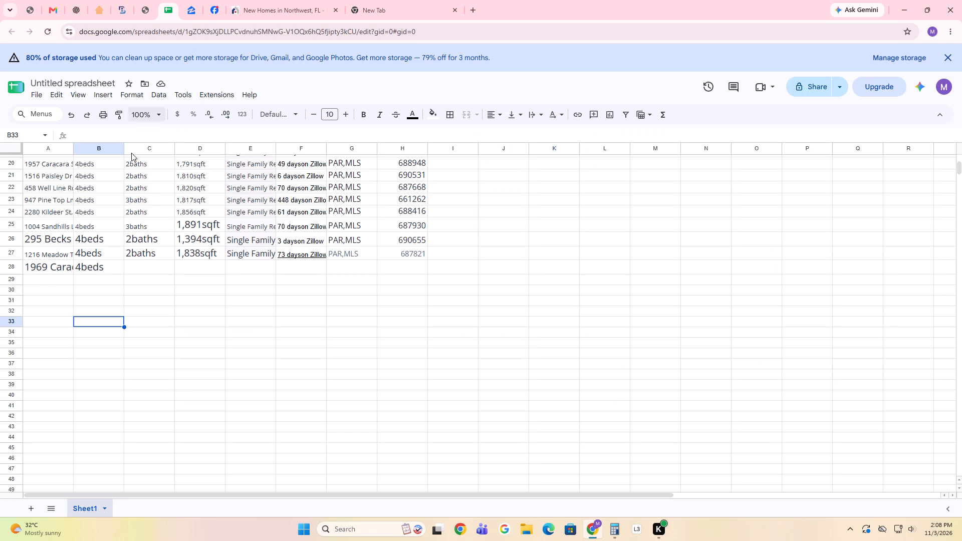
{"action": "left_click_drag", "start_coordinate": [145, 256], "coordinate": [150, 256]}
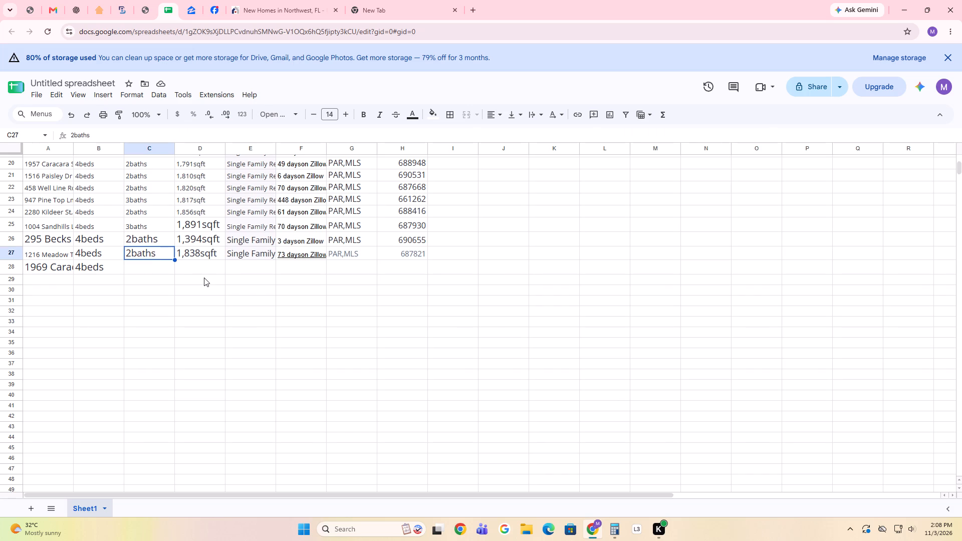
{"action": "key", "text": "ctrl+c"}
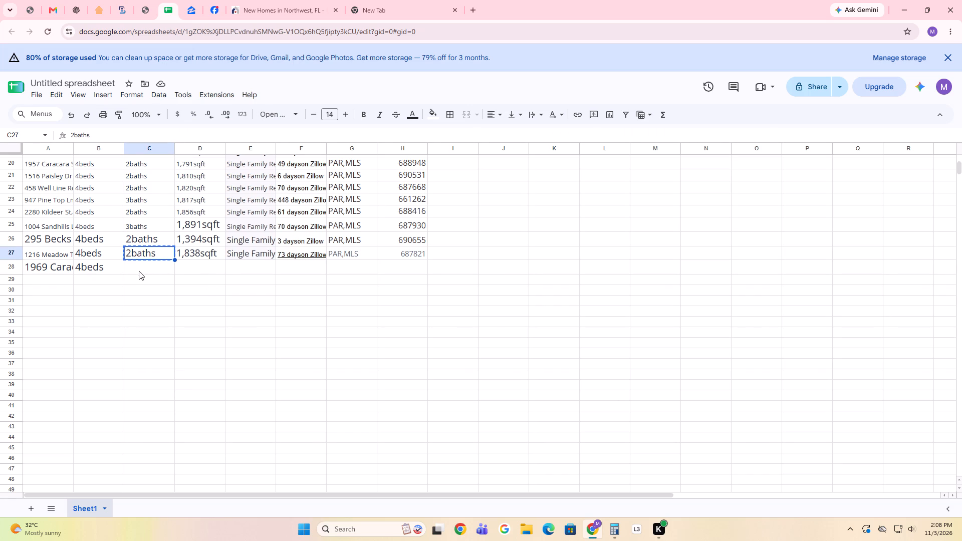
{"action": "left_click", "coordinate": [137, 265]}
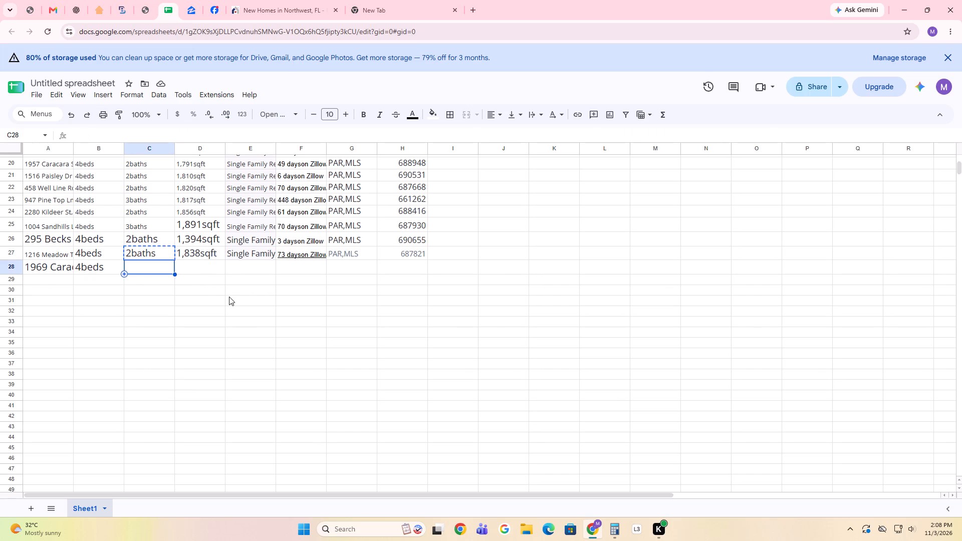
{"action": "key", "text": "ctrl+v"}
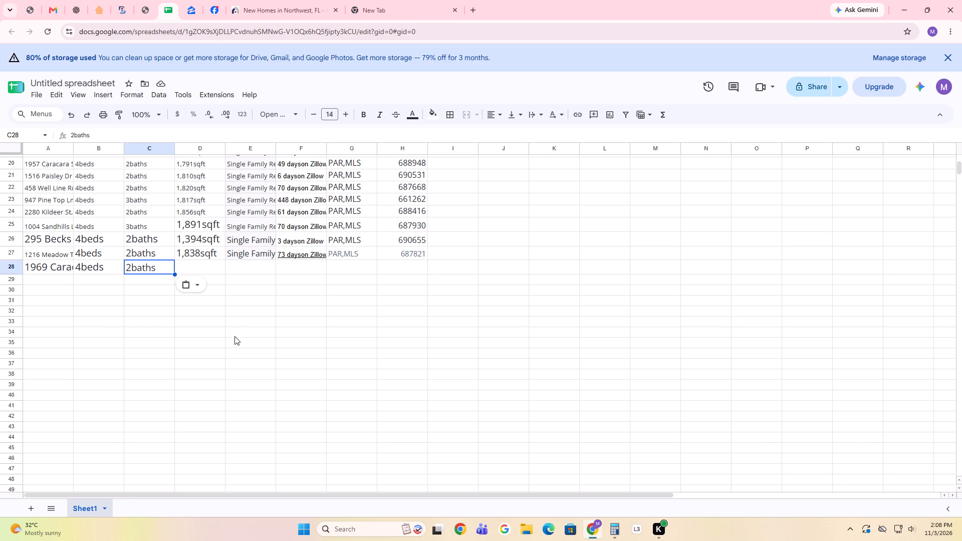
{"action": "left_click", "coordinate": [257, 330]}
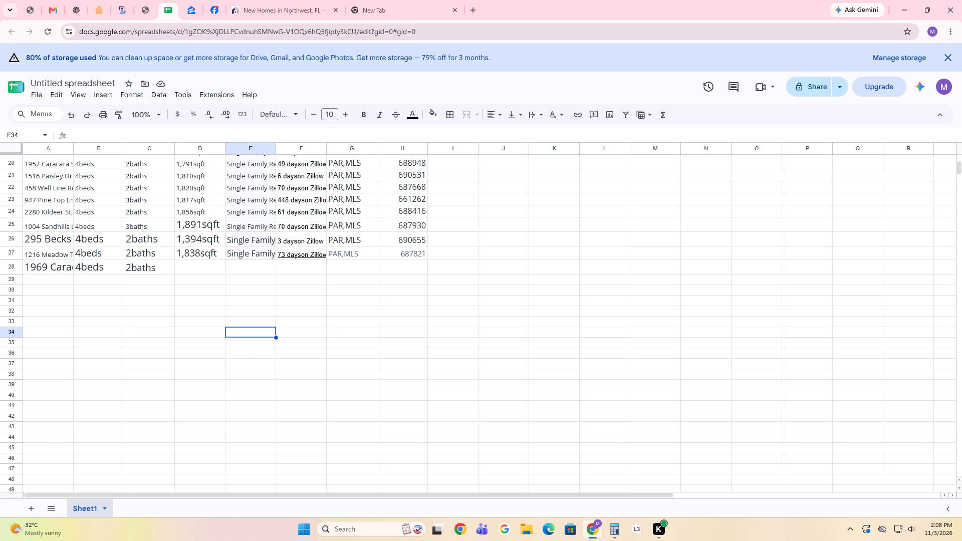
{"action": "left_click", "coordinate": [188, 12]}
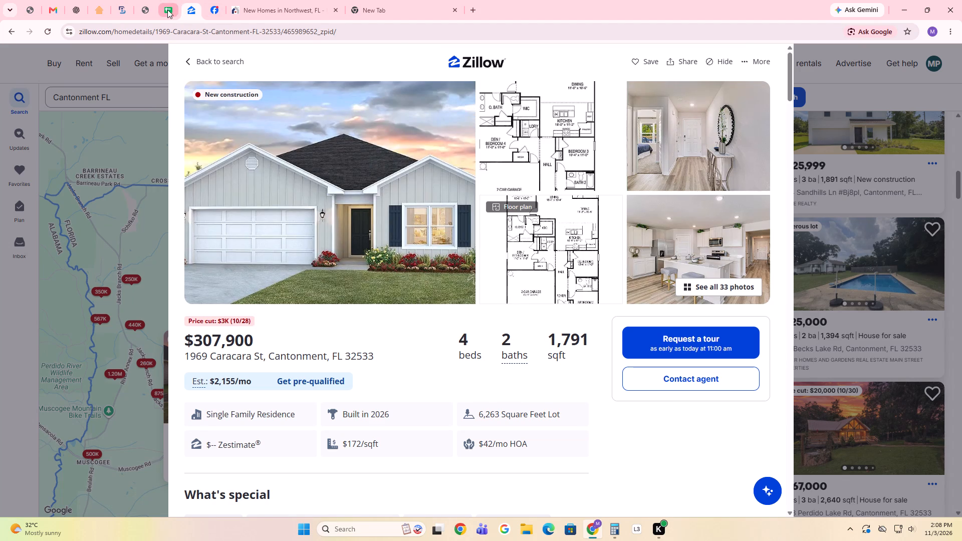
{"action": "left_click", "coordinate": [167, 10]}
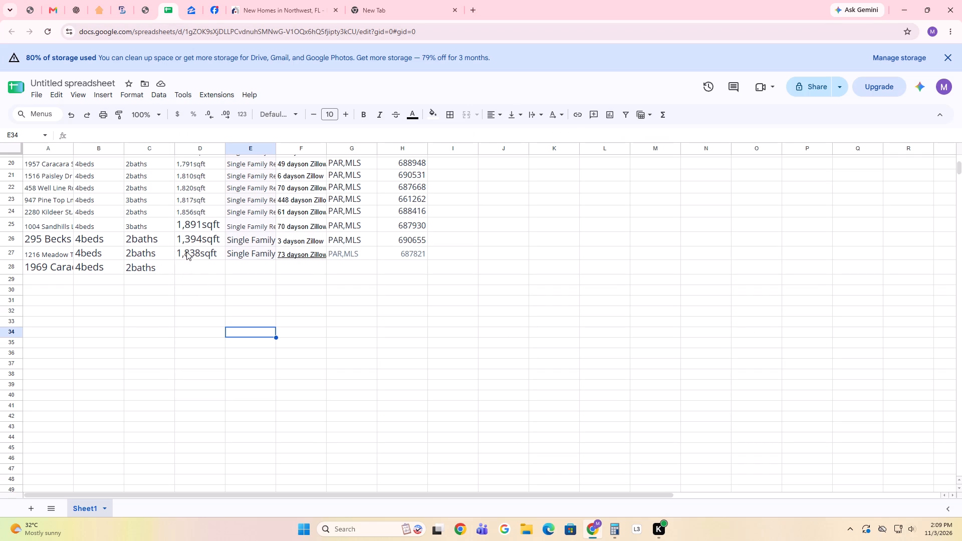
{"action": "left_click", "coordinate": [194, 7]}
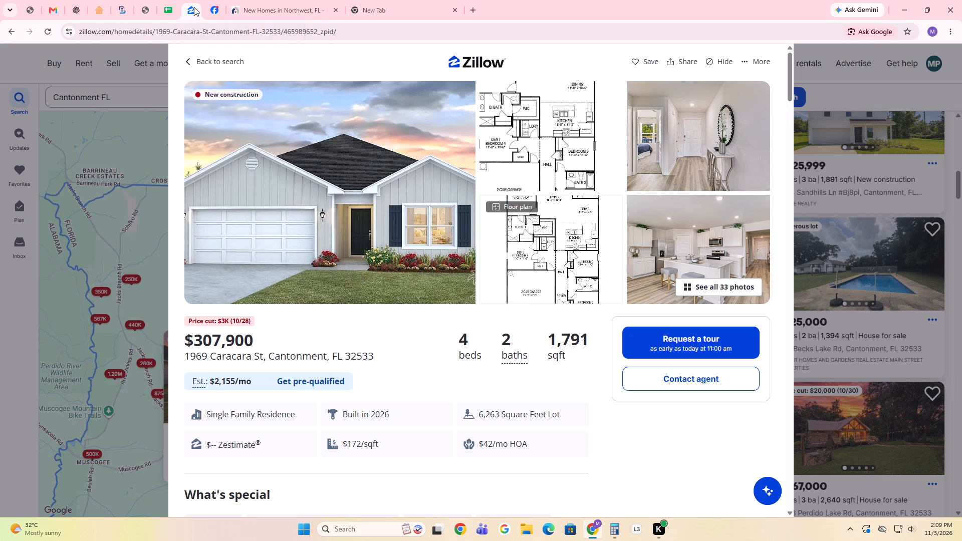
{"action": "left_click", "coordinate": [537, 368]}
{"action": "left_click_drag", "start_coordinate": [545, 335], "coordinate": [583, 371]}
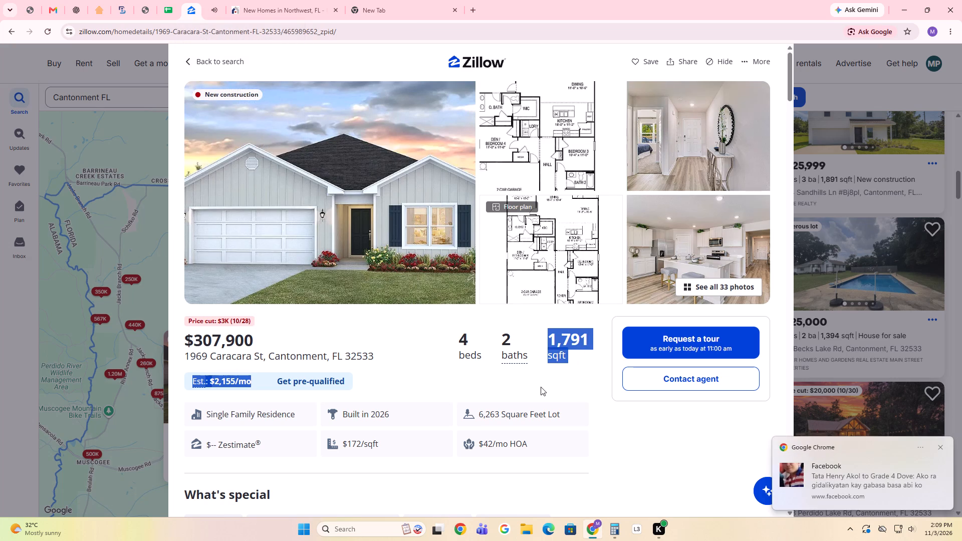
{"action": "key", "text": "ctrl+c"}
{"action": "left_click", "coordinate": [170, 13]}
{"action": "left_click", "coordinate": [186, 264]}
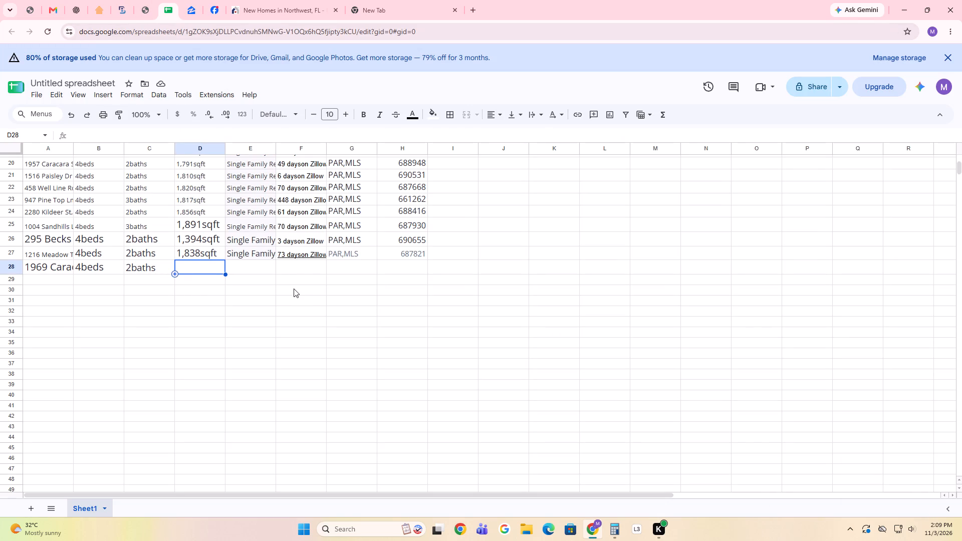
{"action": "key", "text": "ctrl+v"}
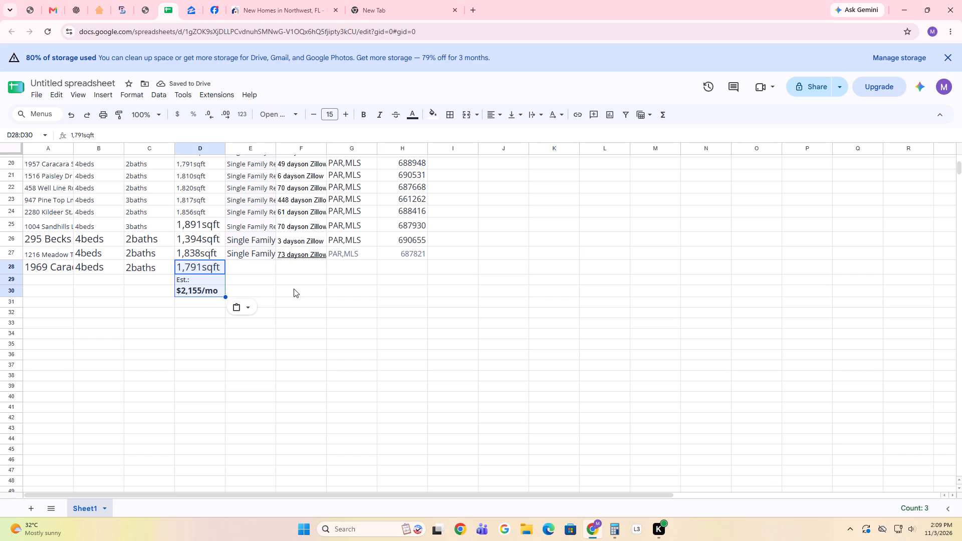
{"action": "left_click", "coordinate": [227, 310]}
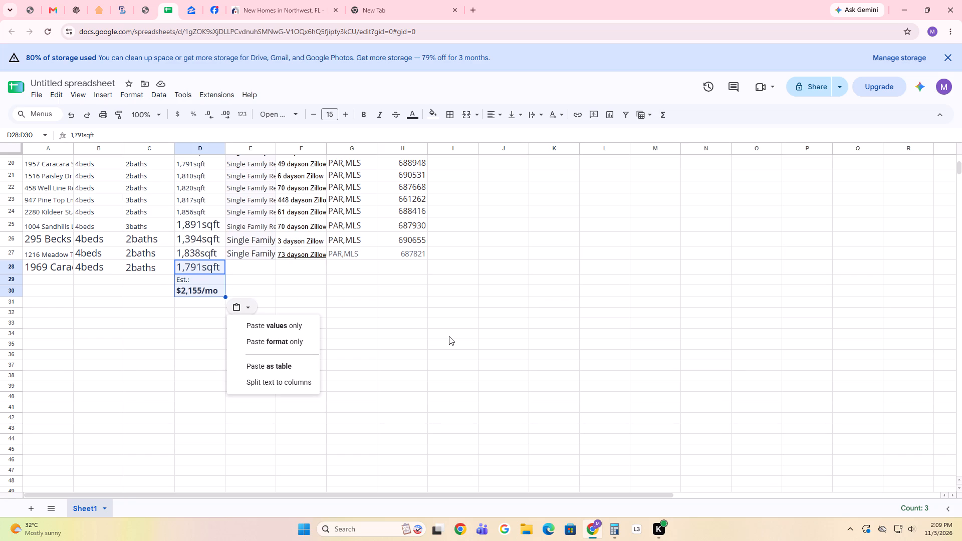
{"action": "left_click", "coordinate": [449, 336]}
Clear the stray "Est.:" text from cell D29 of the spreadsheet.
{"action": "double_click", "coordinate": [205, 280]}
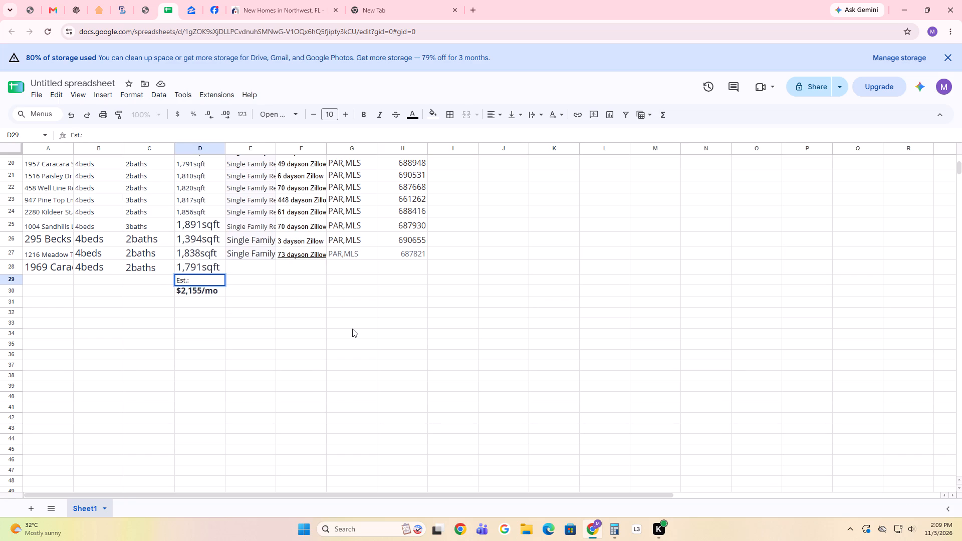
{"action": "key", "text": "BackSpace"}
{"action": "key", "text": "BackSpace"}
{"action": "key", "text": "BackSpace"}
{"action": "key", "text": "BackSpace"}
{"action": "key", "text": "BackSpace"}
{"action": "key", "text": "BackSpace"}
{"action": "key", "text": "BackSpace"}
{"action": "key", "text": "BackSpace"}
{"action": "key", "text": "BackSpace"}
{"action": "key", "text": "BackSpace"}
{"action": "key", "text": "BackSpace"}
{"action": "key", "text": "BackSpace"}
{"action": "left_click", "coordinate": [231, 295]}
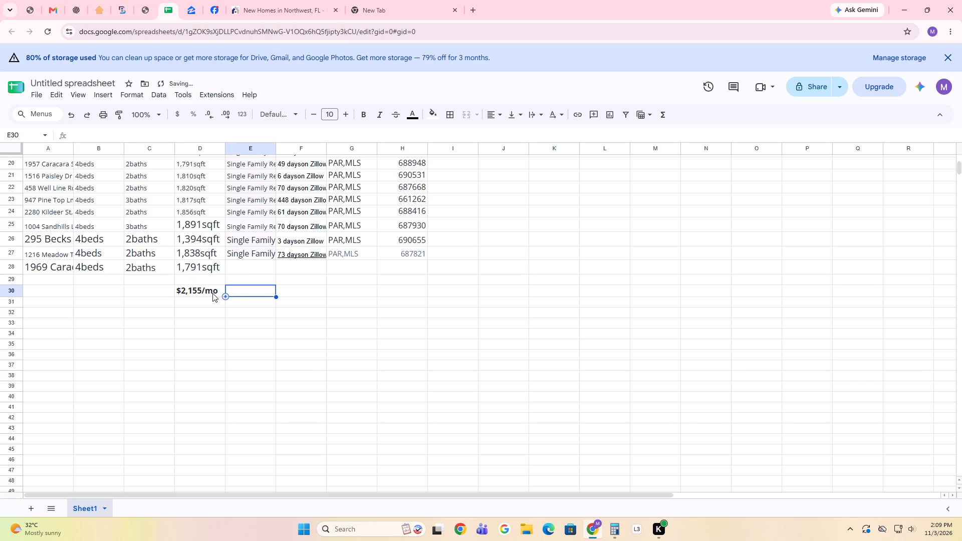
Clear the stray "$2,155/mo" text from cell D30 of the spreadsheet.
{"action": "double_click", "coordinate": [213, 293]}
{"action": "key", "text": "BackSpace"}
{"action": "key", "text": "BackSpace"}
{"action": "key", "text": "BackSpace"}
{"action": "key", "text": "BackSpace"}
{"action": "key", "text": "BackSpace"}
{"action": "key", "text": "BackSpace"}
{"action": "key", "text": "BackSpace"}
{"action": "key", "text": "BackSpace"}
{"action": "key", "text": "BackSpace"}
{"action": "key", "text": "BackSpace"}
{"action": "key", "text": "BackSpace"}
{"action": "key", "text": "BackSpace"}
{"action": "key", "text": "BackSpace"}
{"action": "key", "text": "BackSpace"}
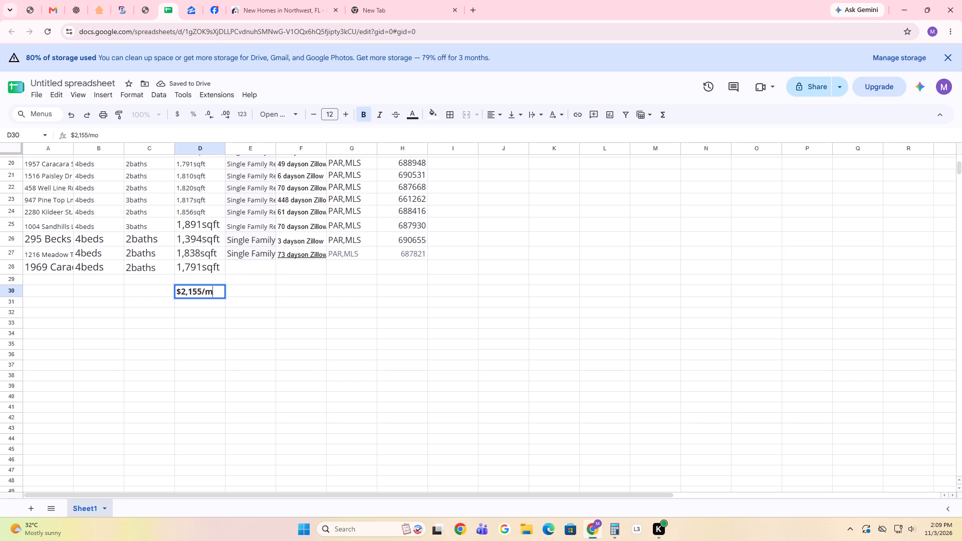
{"action": "left_click", "coordinate": [221, 313]}
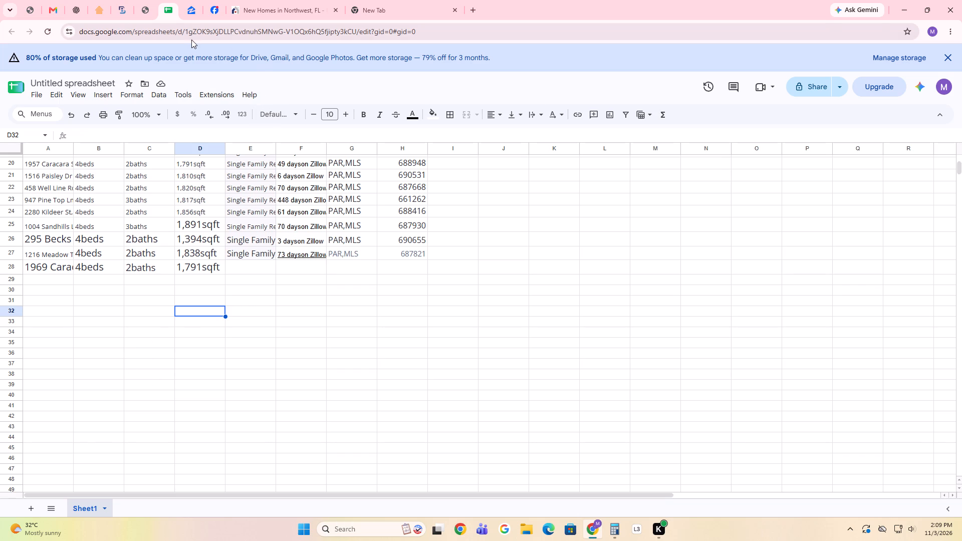
{"action": "left_click", "coordinate": [196, 13]}
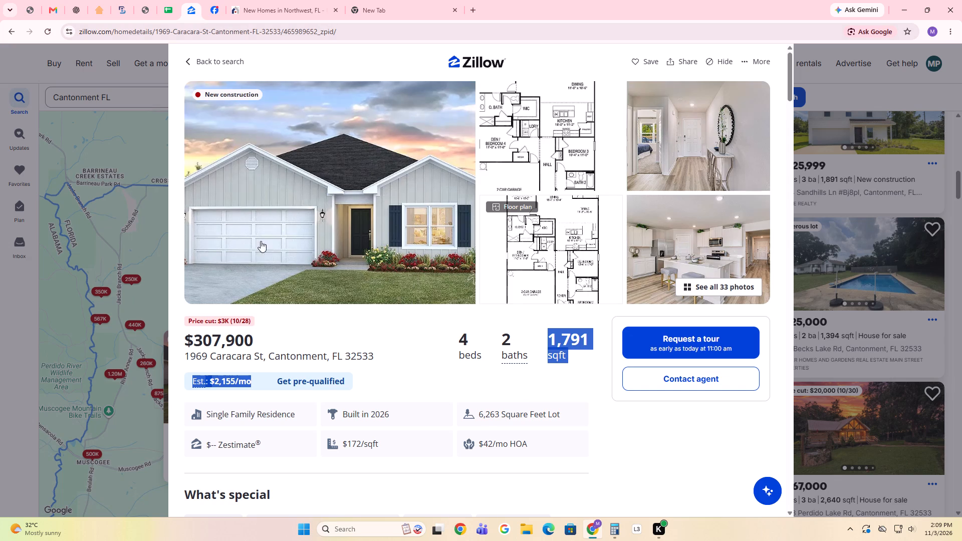
{"action": "scroll", "coordinate": [396, 375], "scroll_direction": "down", "scroll_amount": 1}
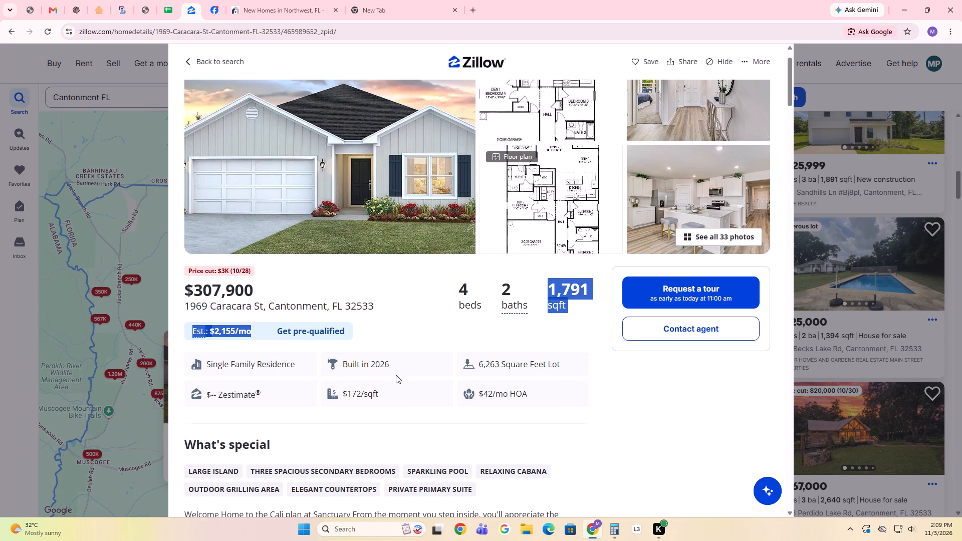
{"action": "left_click", "coordinate": [457, 330]}
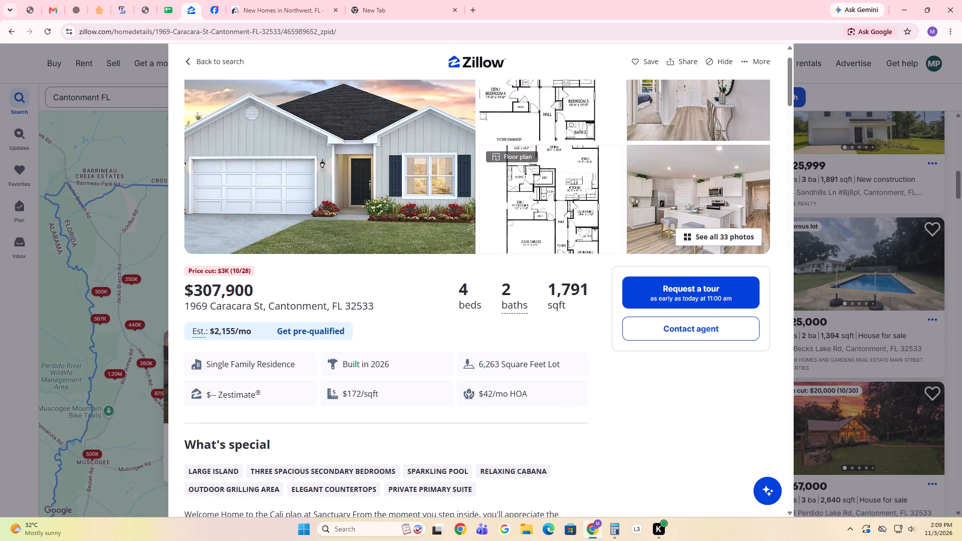
{"action": "left_click_drag", "start_coordinate": [203, 363], "coordinate": [299, 375]}
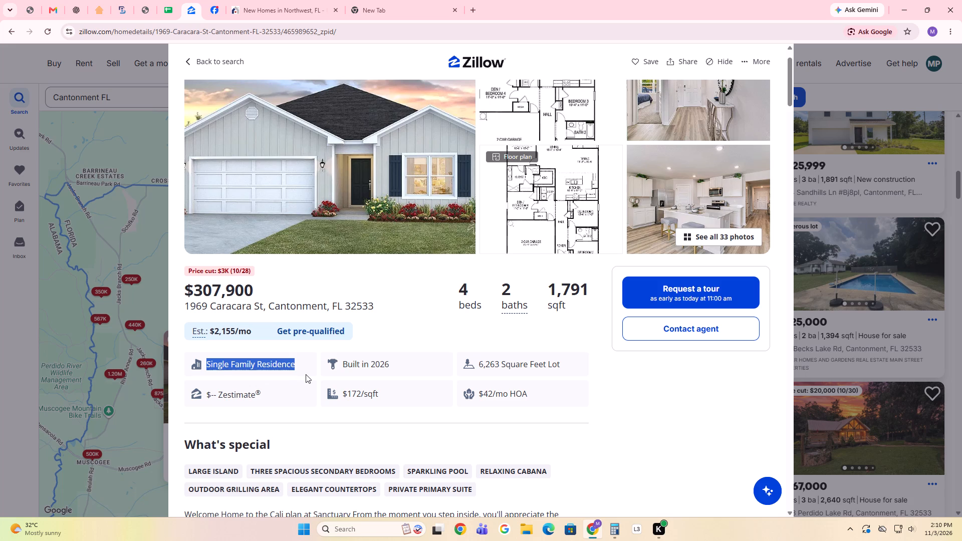
{"action": "key", "text": "ctrl+c"}
{"action": "left_click", "coordinate": [169, 13]}
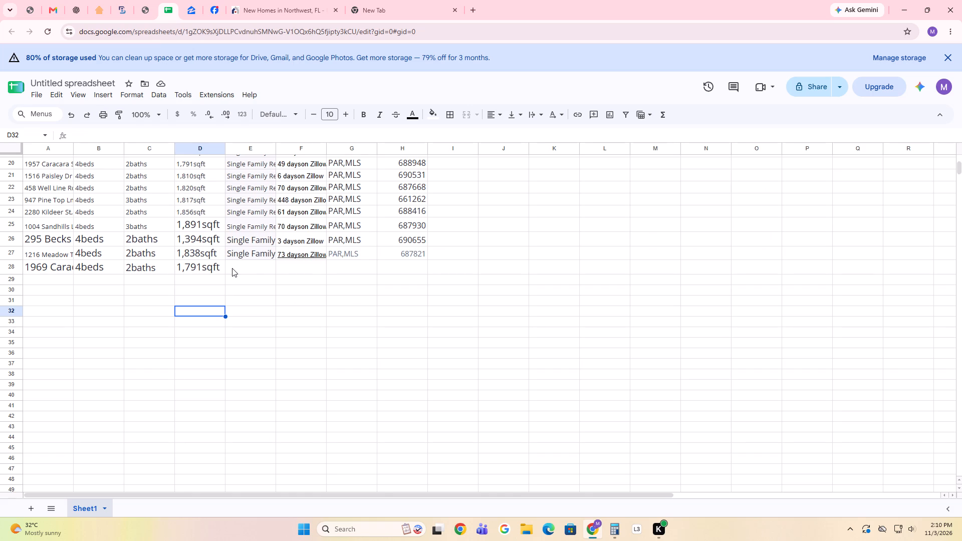
{"action": "left_click", "coordinate": [233, 267]}
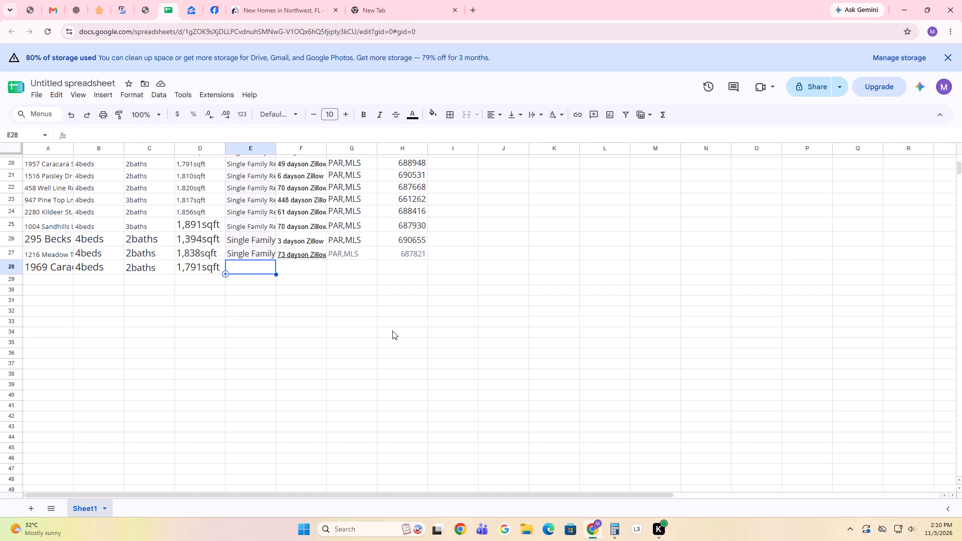
{"action": "key", "text": "ctrl+v"}
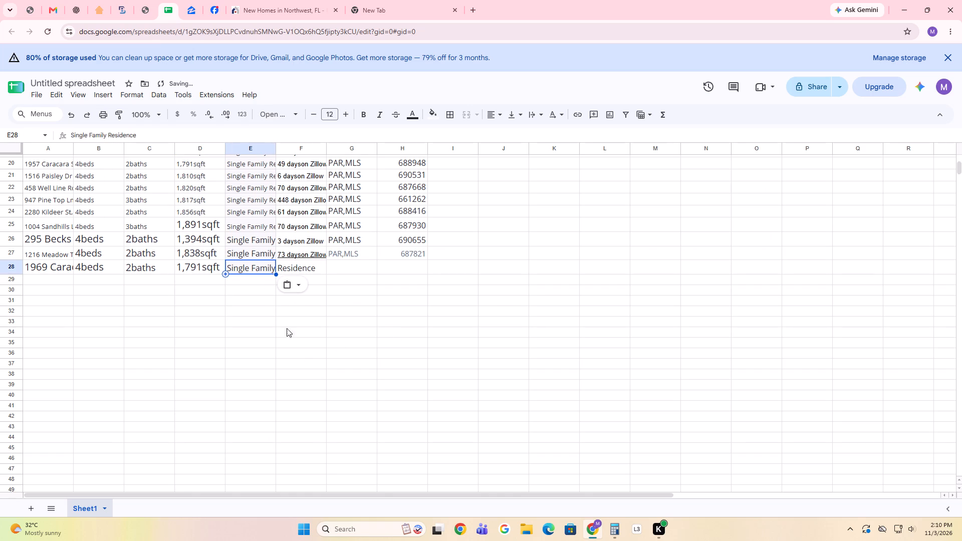
{"action": "left_click", "coordinate": [279, 319]}
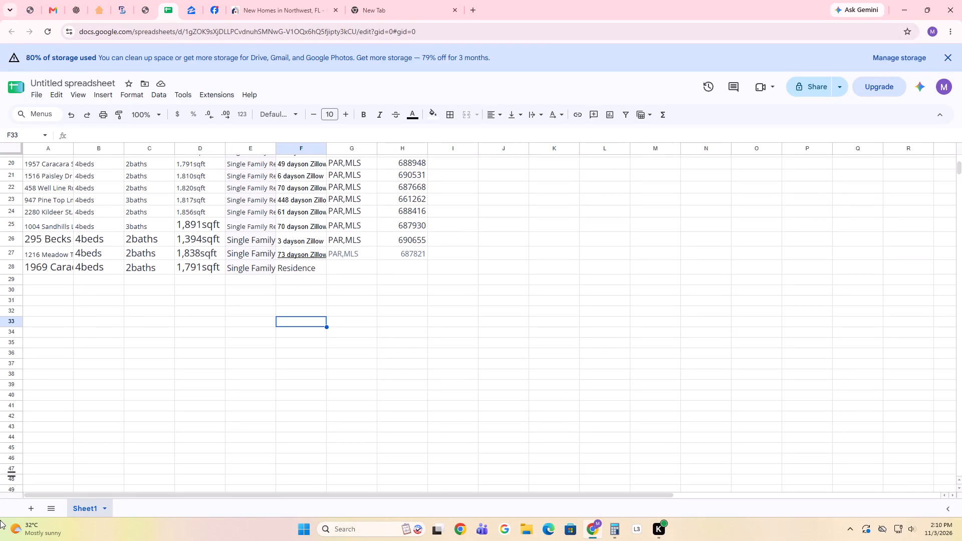
{"action": "left_click", "coordinate": [195, 362]}
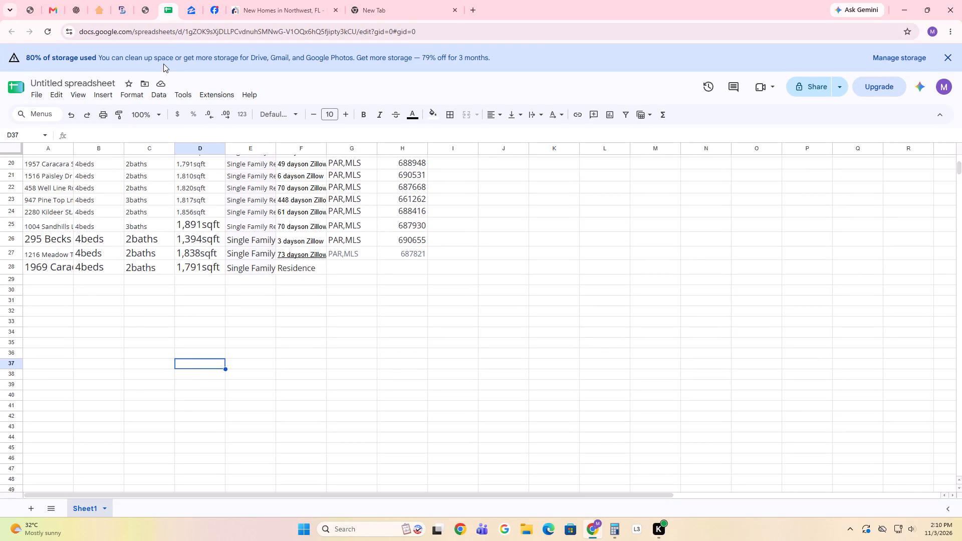
{"action": "left_click", "coordinate": [188, 9]}
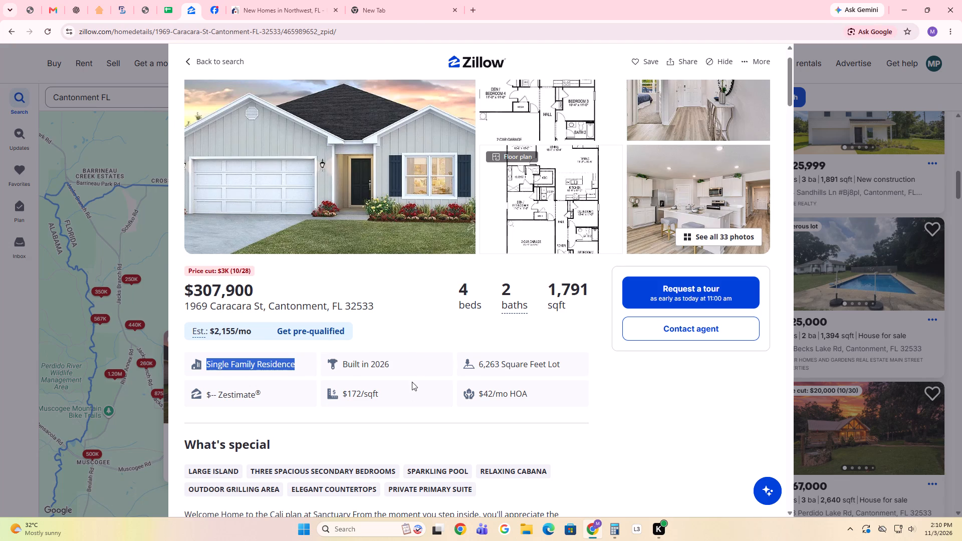
{"action": "left_click", "coordinate": [429, 411]}
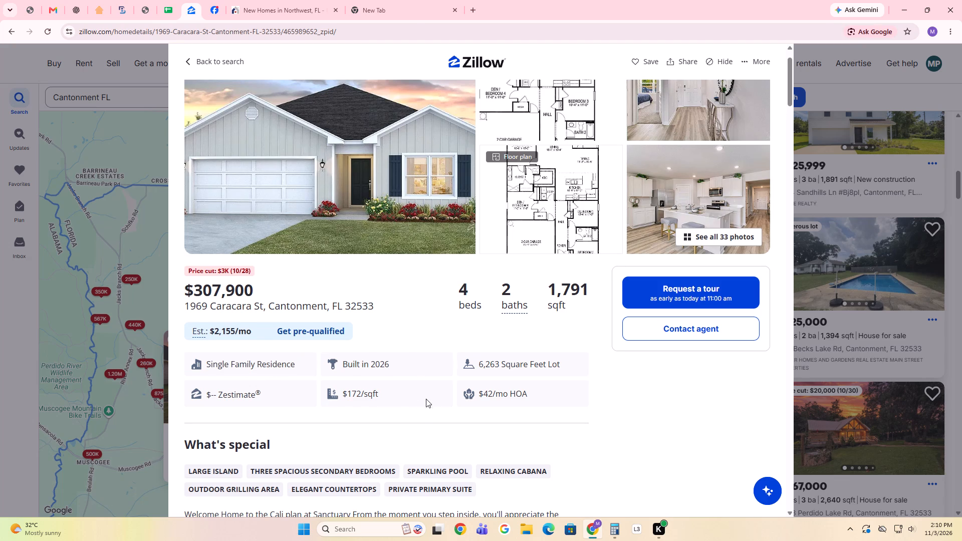
{"action": "scroll", "coordinate": [425, 399], "scroll_direction": "down", "scroll_amount": 4}
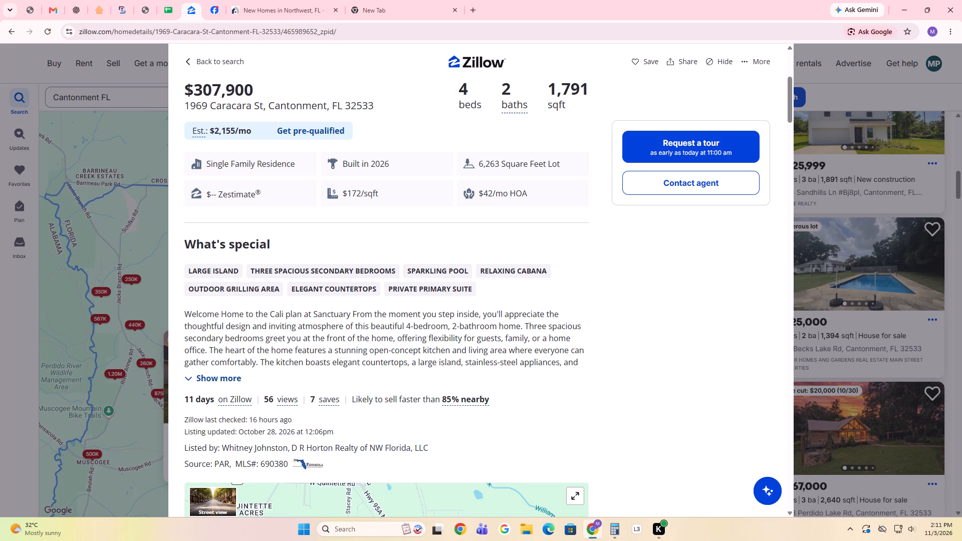
{"action": "left_click_drag", "start_coordinate": [183, 401], "coordinate": [190, 403]}
{"action": "left_click_drag", "start_coordinate": [190, 403], "coordinate": [253, 405]}
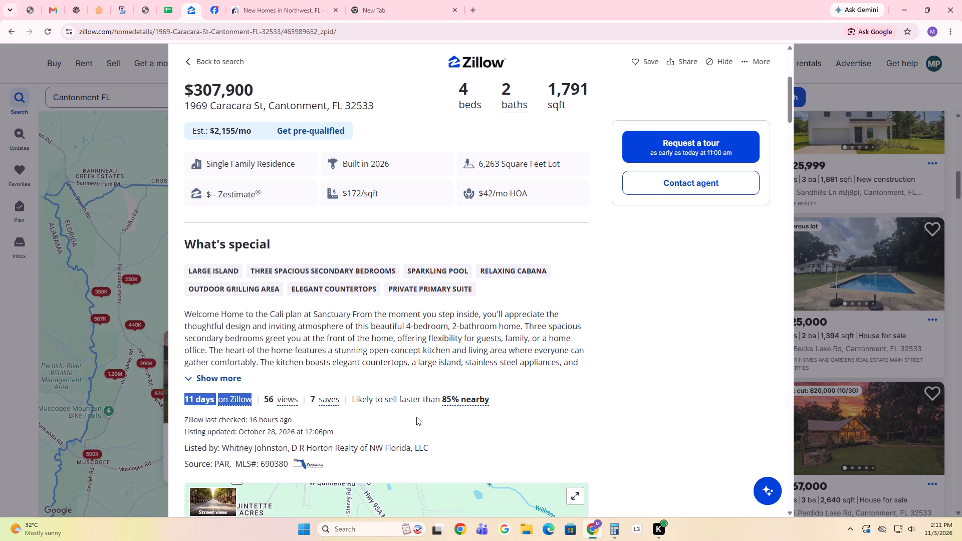
{"action": "key", "text": "ctrl+c"}
{"action": "left_click", "coordinate": [177, 9]}
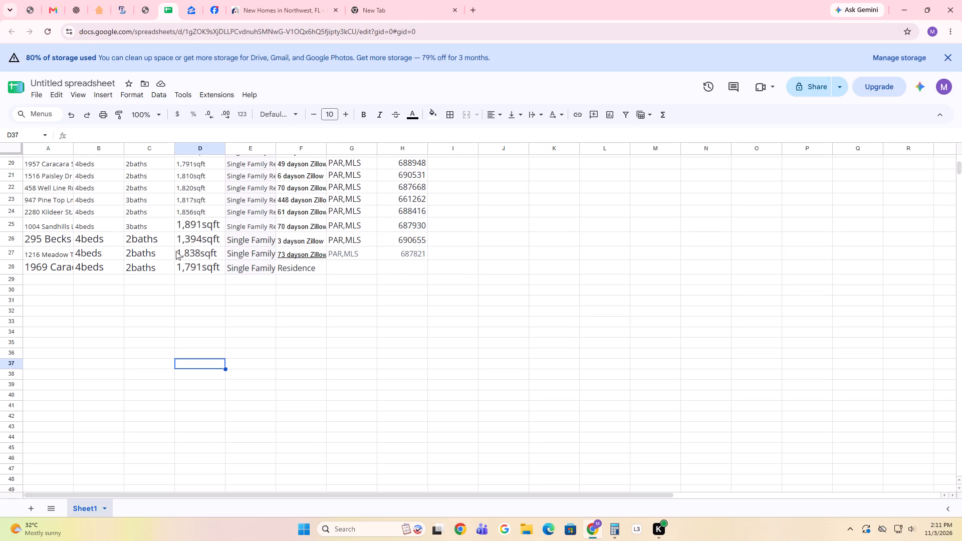
{"action": "left_click", "coordinate": [310, 271]}
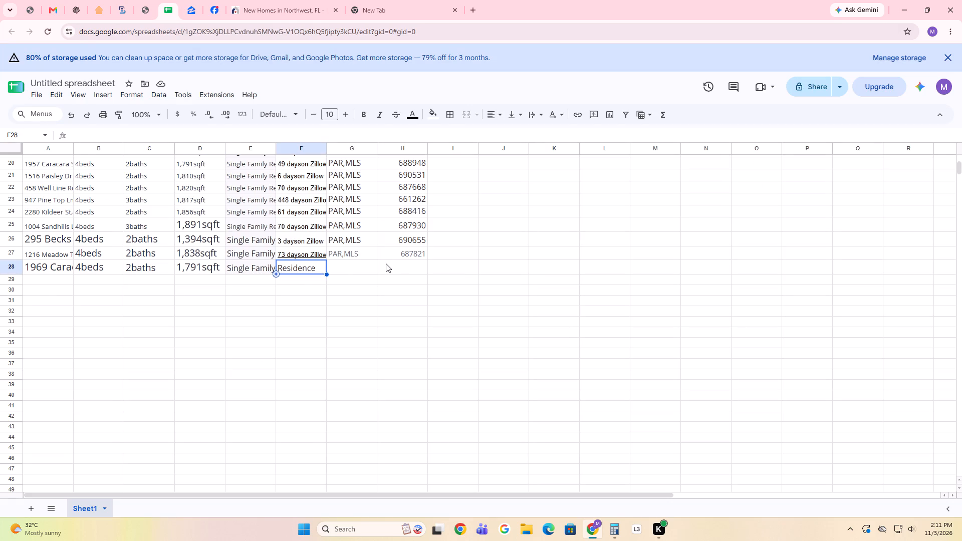
{"action": "key", "text": "ctrl+v"}
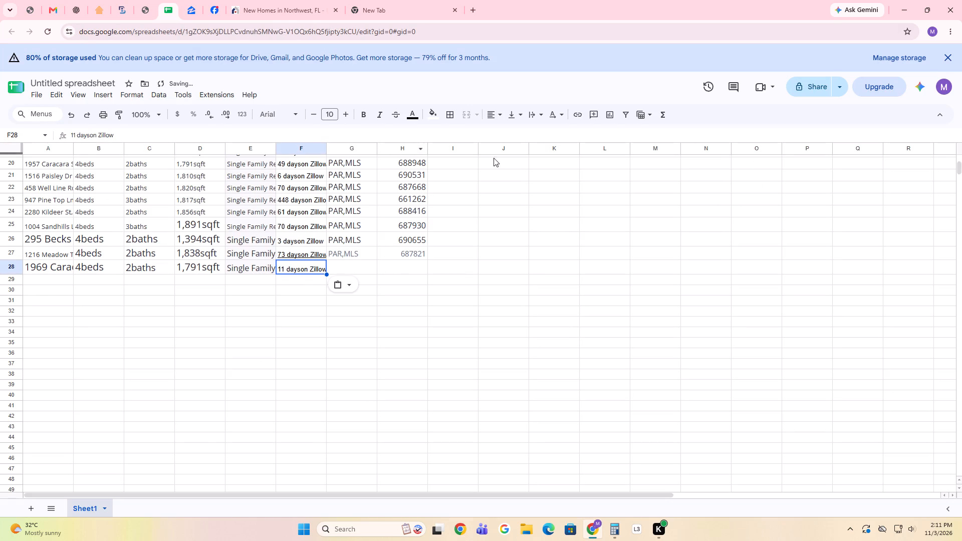
{"action": "left_click", "coordinate": [496, 171]}
{"action": "left_click", "coordinate": [189, 8]}
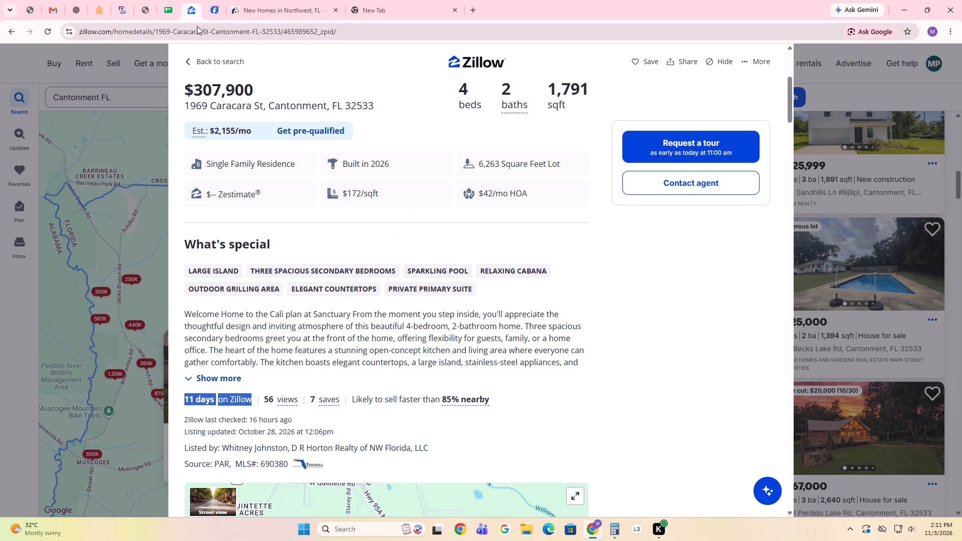
{"action": "scroll", "coordinate": [590, 276], "scroll_direction": "down", "scroll_amount": 1}
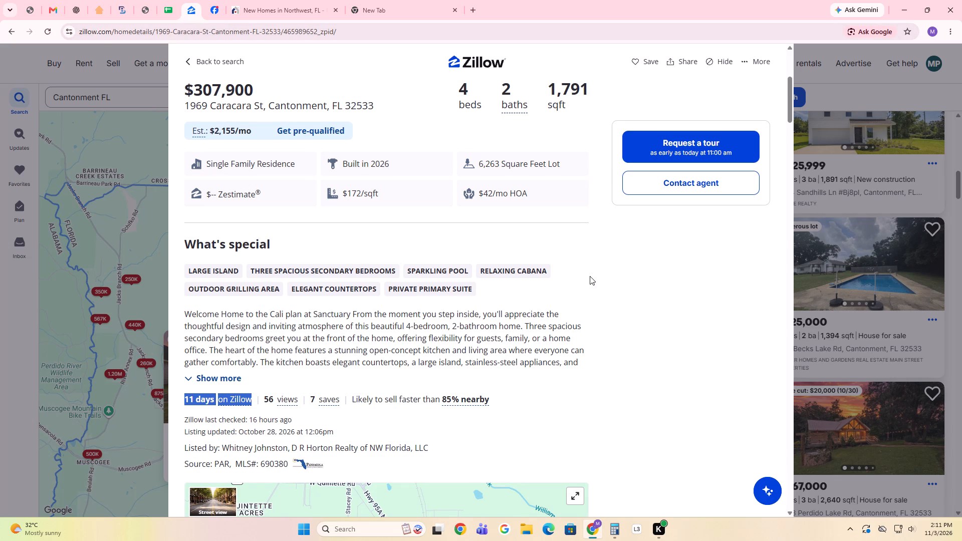
{"action": "scroll", "coordinate": [590, 276], "scroll_direction": "down", "scroll_amount": 2}
{"action": "left_click", "coordinate": [592, 276]}
{"action": "scroll", "coordinate": [593, 276], "scroll_direction": "down", "scroll_amount": 3}
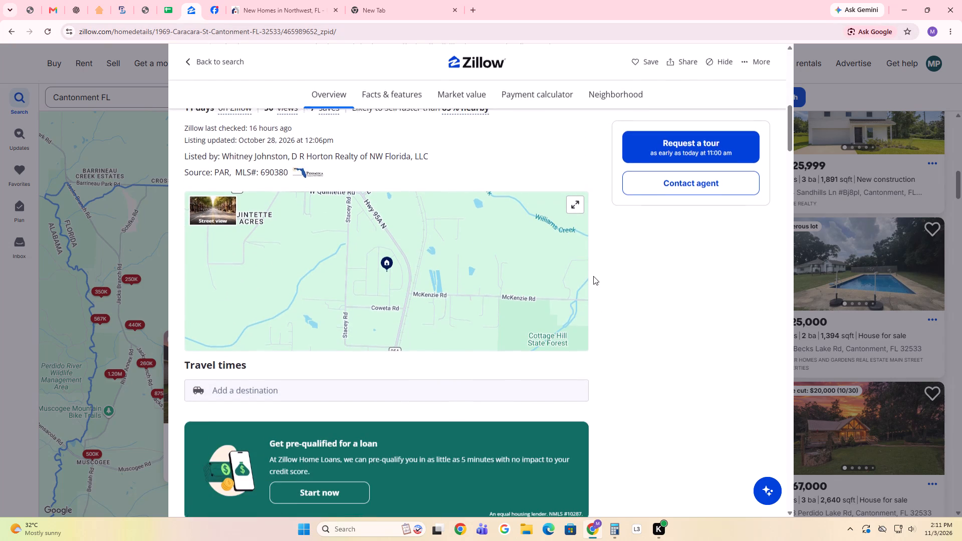
{"action": "scroll", "coordinate": [593, 276], "scroll_direction": "down", "scroll_amount": 1}
{"action": "scroll", "coordinate": [593, 276], "scroll_direction": "up", "scroll_amount": 3}
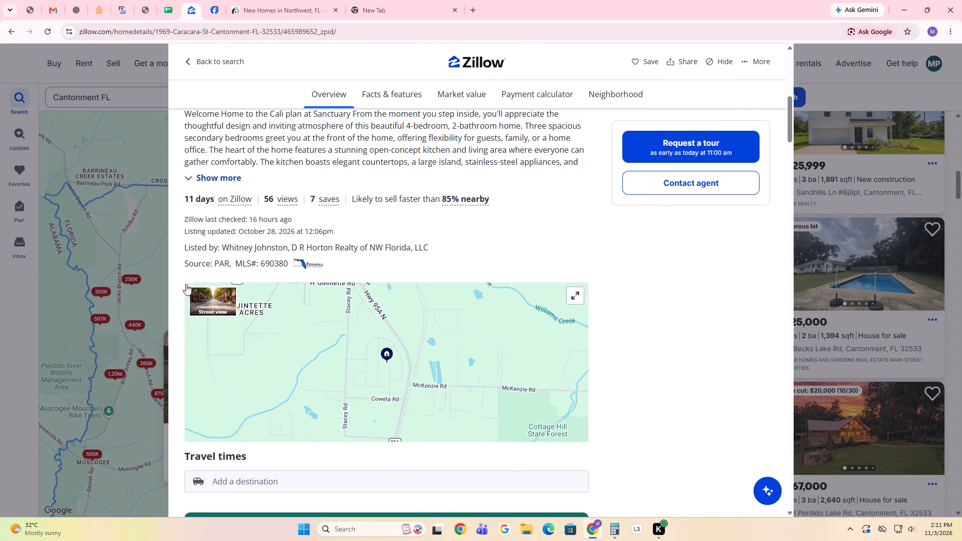
{"action": "left_click_drag", "start_coordinate": [214, 263], "coordinate": [214, 263]}
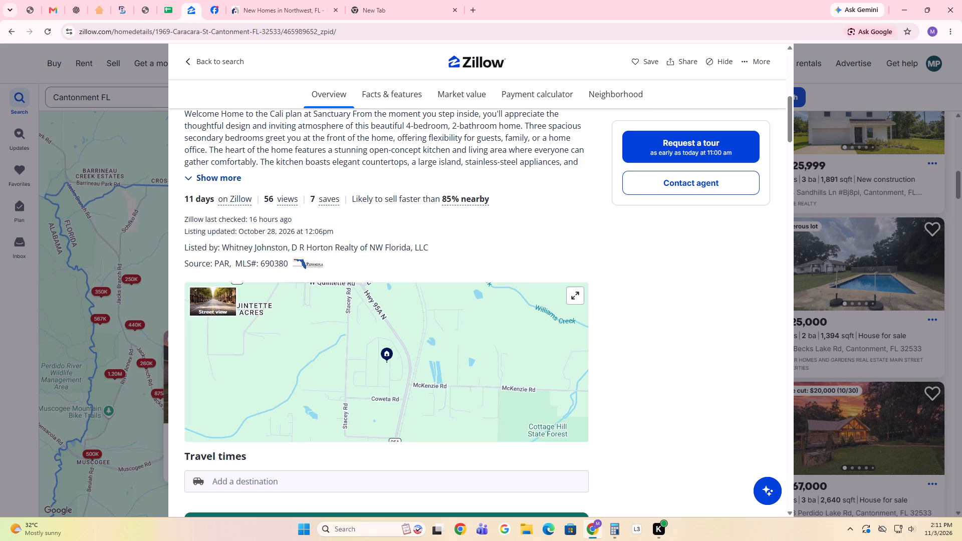
{"action": "left_click_drag", "start_coordinate": [214, 263], "coordinate": [253, 261]}
{"action": "key", "text": "ctrl+c"}
{"action": "left_click", "coordinate": [166, 10]}
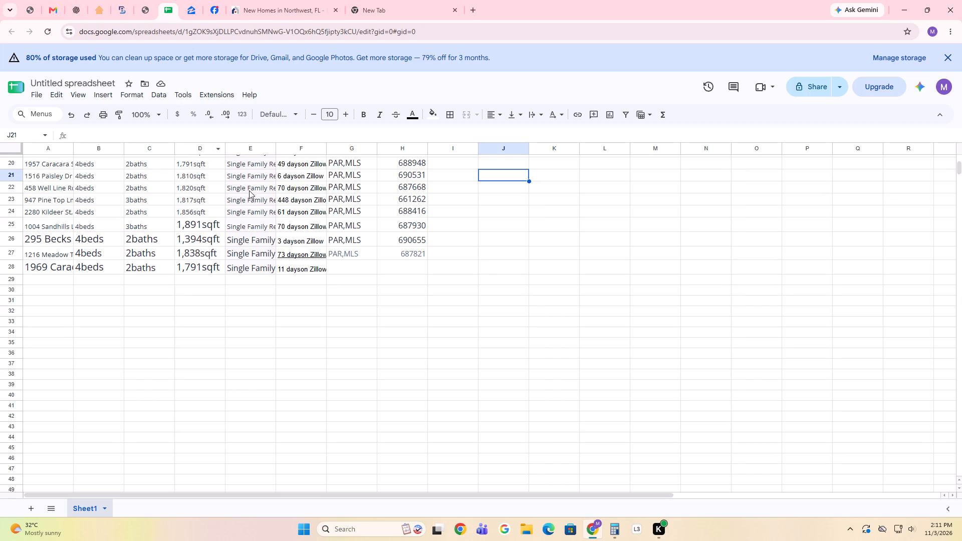
{"action": "left_click", "coordinate": [339, 263]}
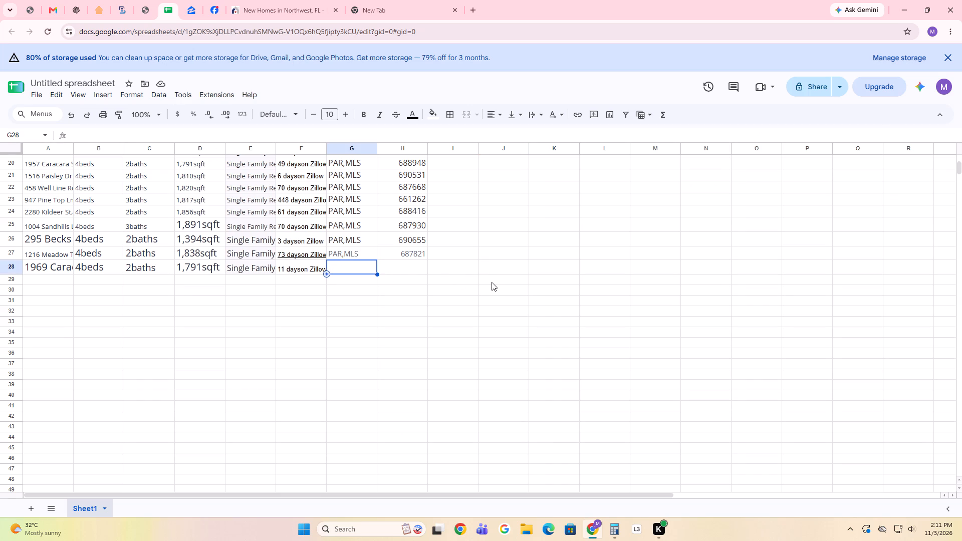
{"action": "key", "text": "ctrl+v"}
{"action": "left_click", "coordinate": [490, 282]}
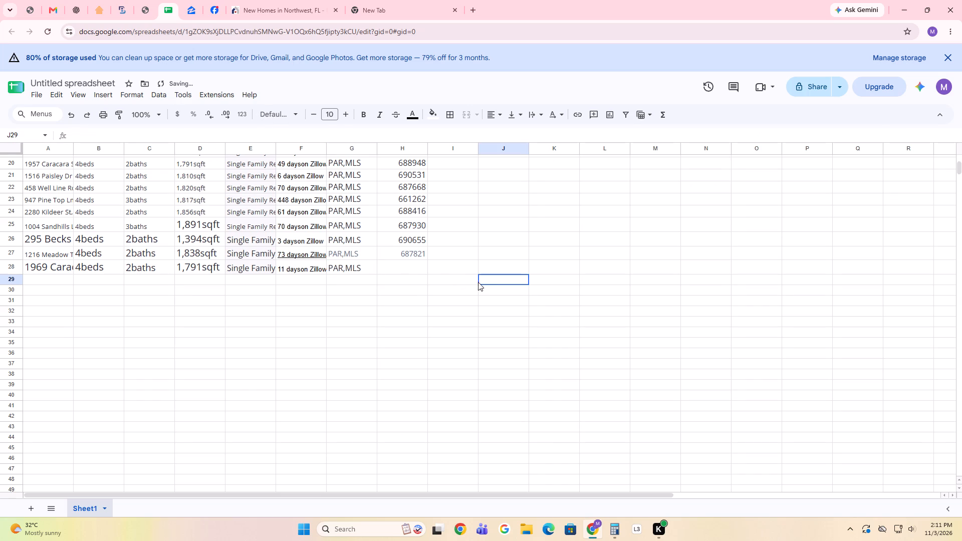
{"action": "left_click", "coordinate": [190, 5]}
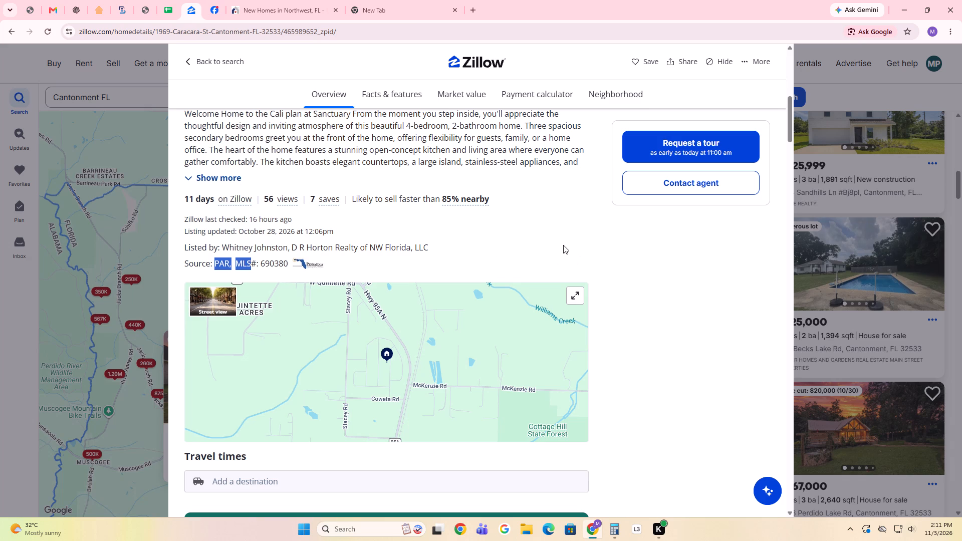
{"action": "left_click", "coordinate": [563, 244]}
{"action": "left_click_drag", "start_coordinate": [257, 257], "coordinate": [297, 259]}
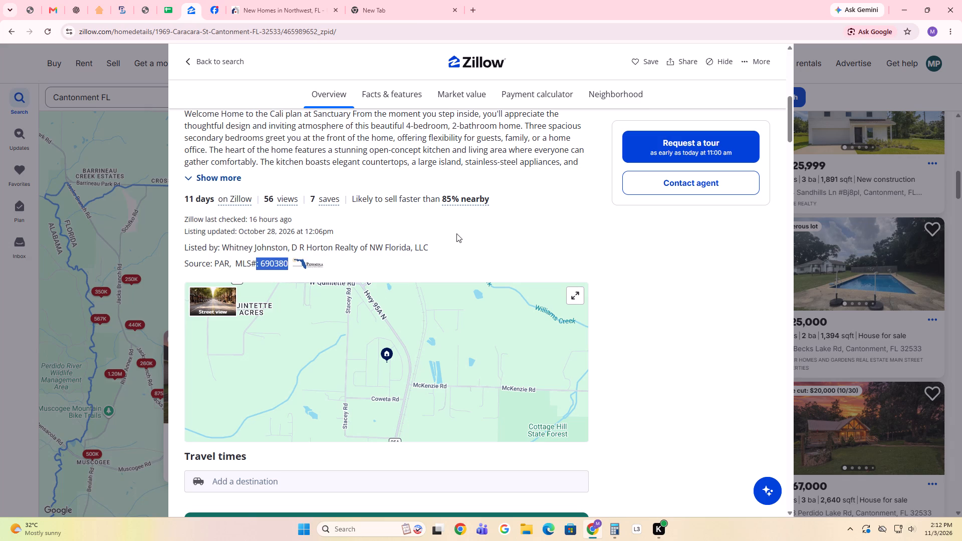
{"action": "key", "text": "ctrl+c"}
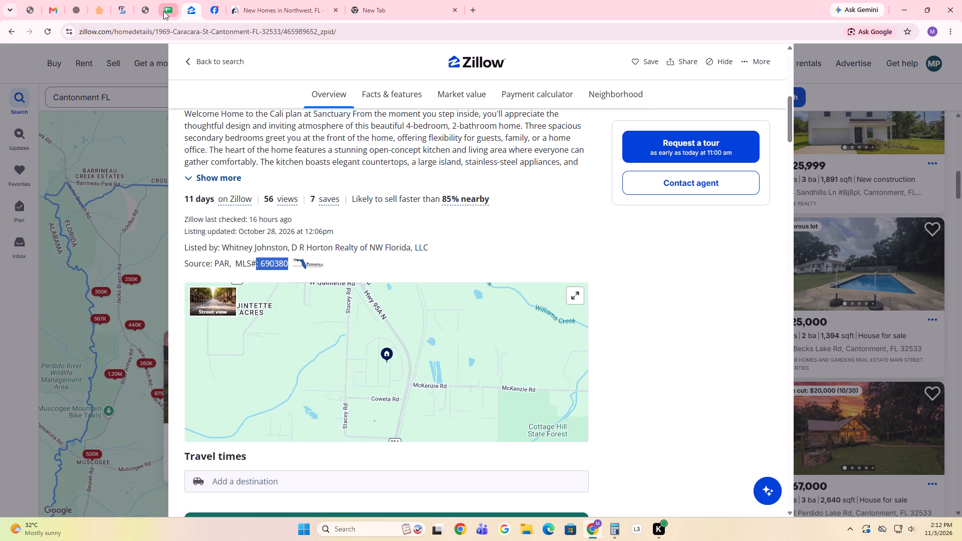
{"action": "left_click", "coordinate": [163, 11]}
{"action": "left_click", "coordinate": [403, 268]}
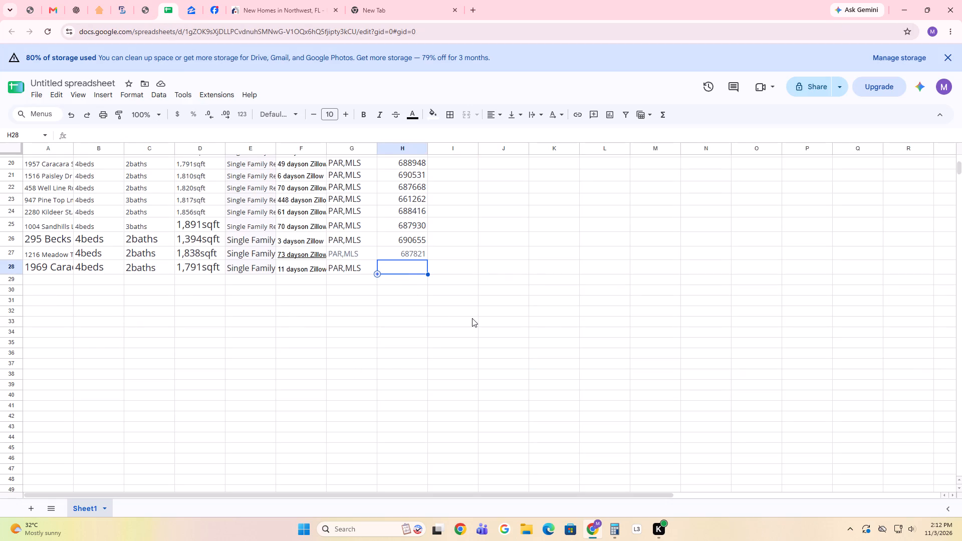
{"action": "key", "text": "ctrl+v"}
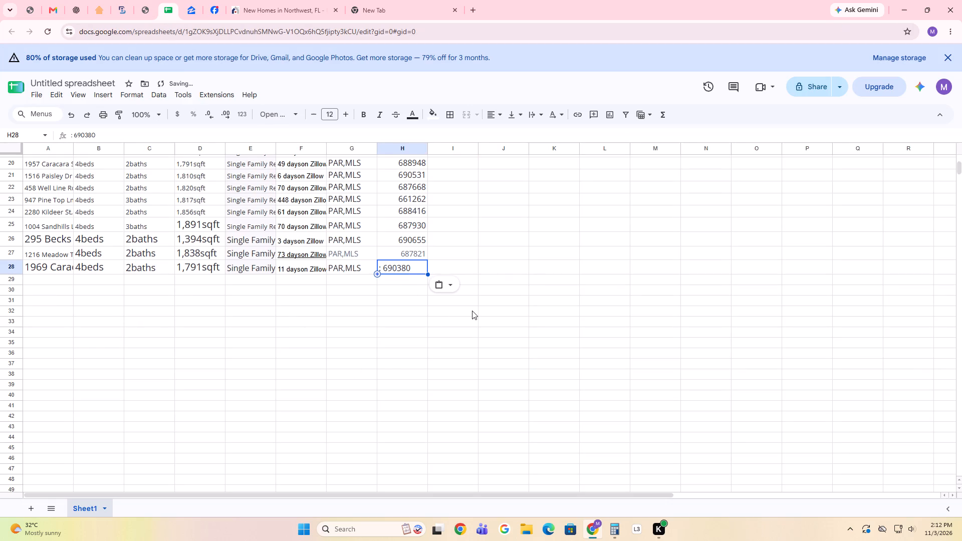
{"action": "left_click", "coordinate": [471, 312]}
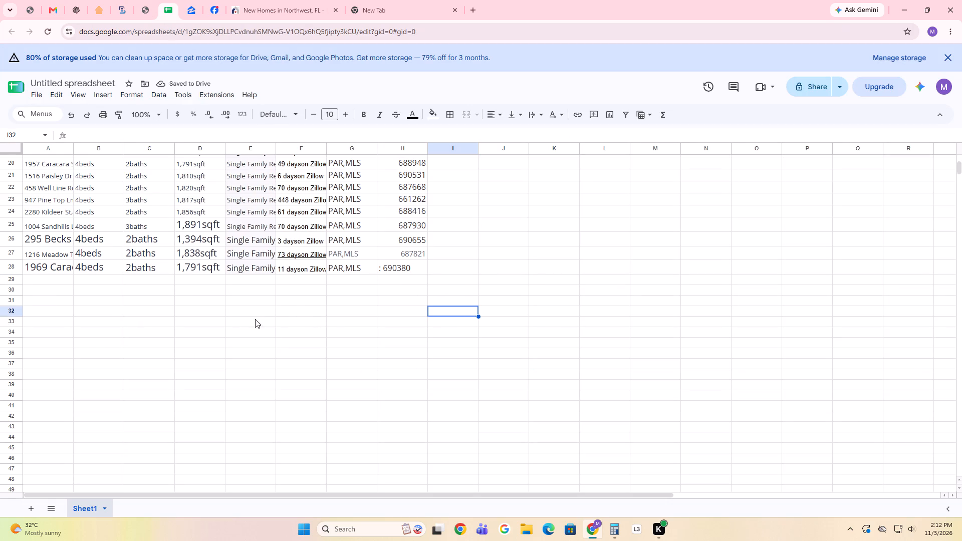
Remove the leading colon from the MLS number in cell H28, leaving 690380.
{"action": "double_click", "coordinate": [385, 265]}
{"action": "left_click", "coordinate": [380, 266]}
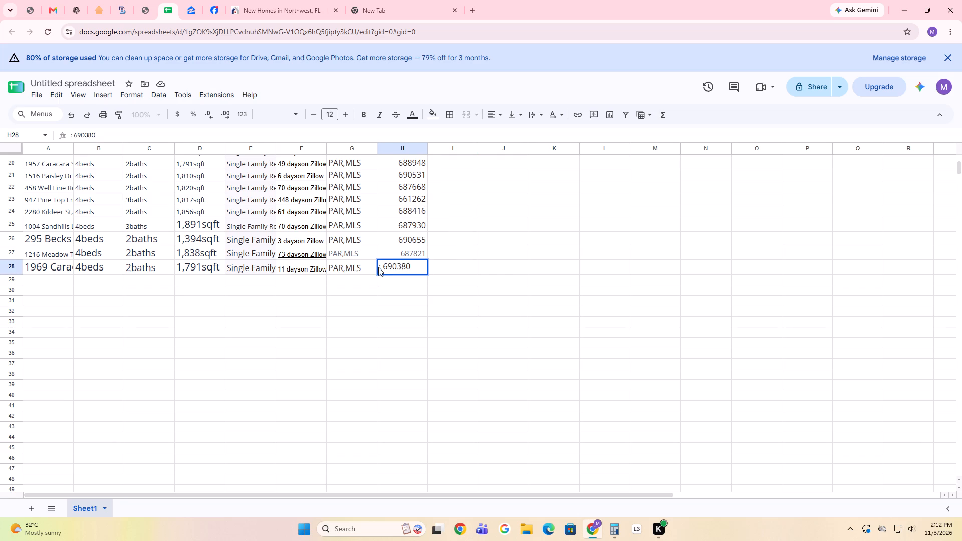
{"action": "left_click", "coordinate": [381, 264]}
{"action": "key", "text": "BackSpace"}
{"action": "left_click", "coordinate": [485, 316]}
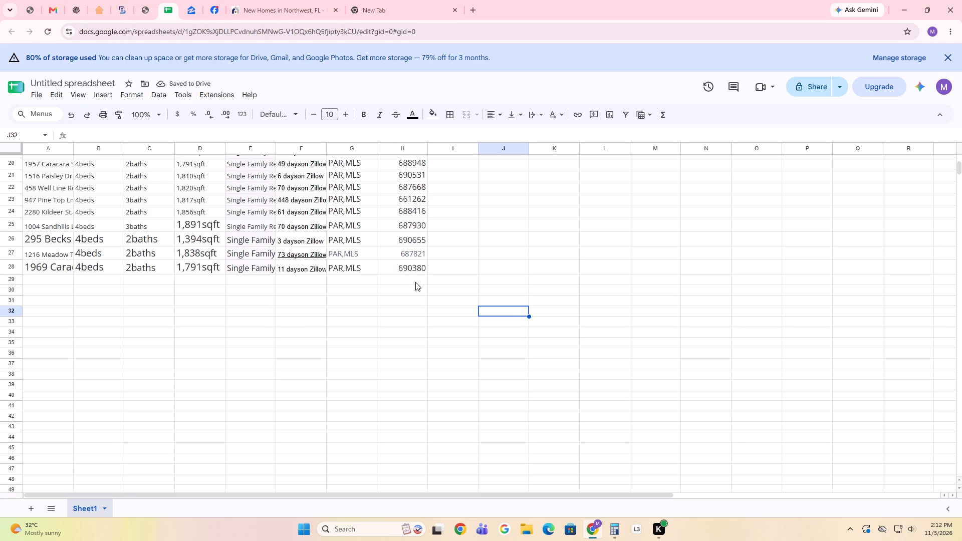
Remove the leading letter C from the MLS number in cell H3, leaving 7531371.
{"action": "scroll", "coordinate": [415, 282], "scroll_direction": "up", "scroll_amount": 4}
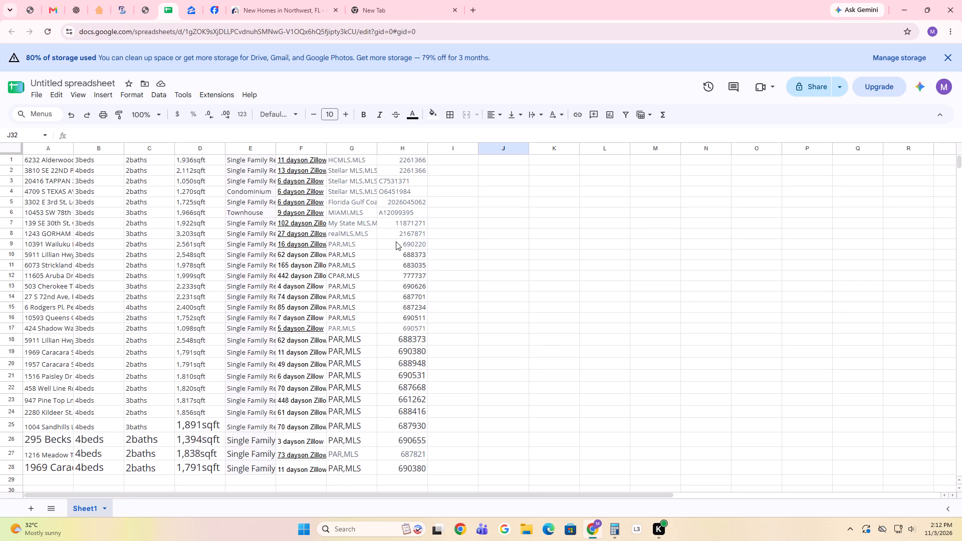
{"action": "left_click", "coordinate": [391, 183]}
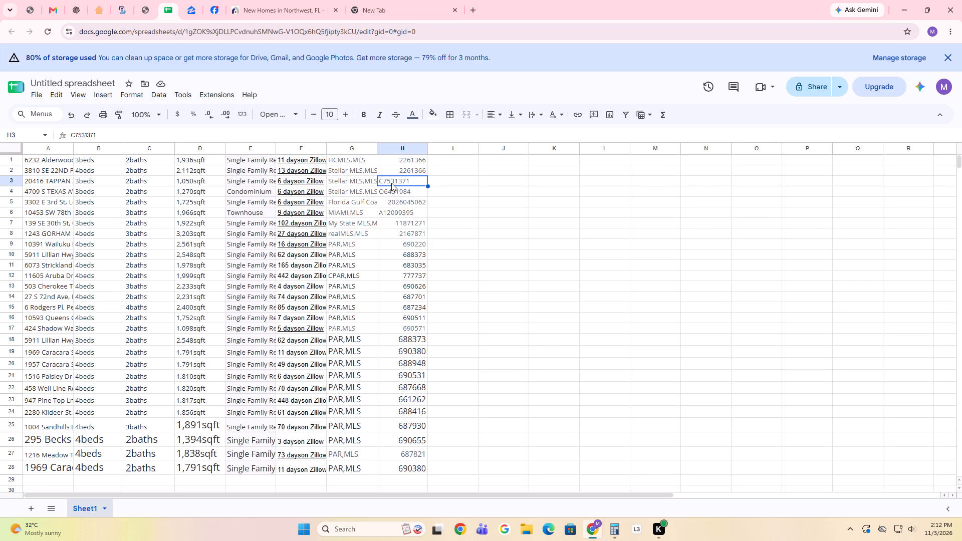
{"action": "left_click", "coordinate": [473, 196]}
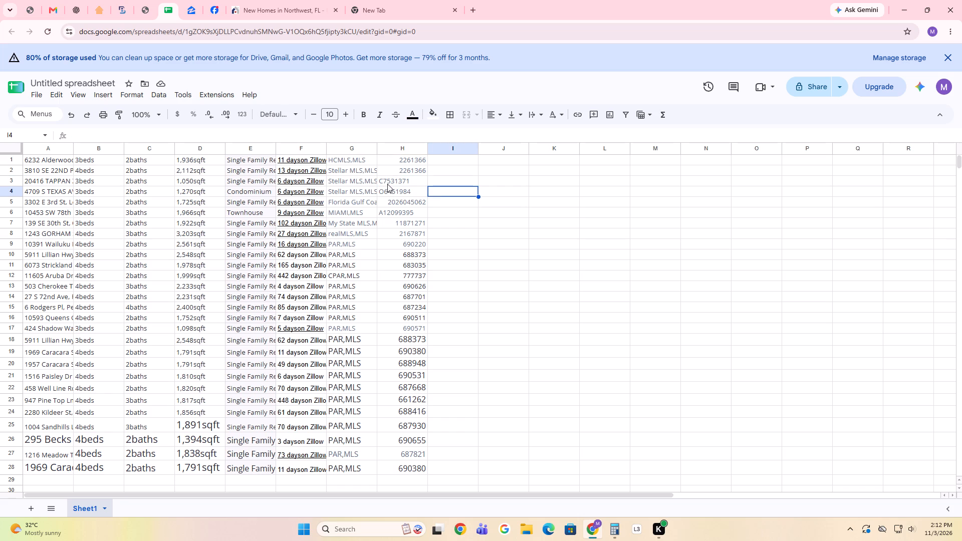
{"action": "double_click", "coordinate": [387, 184]}
{"action": "left_click", "coordinate": [381, 180]}
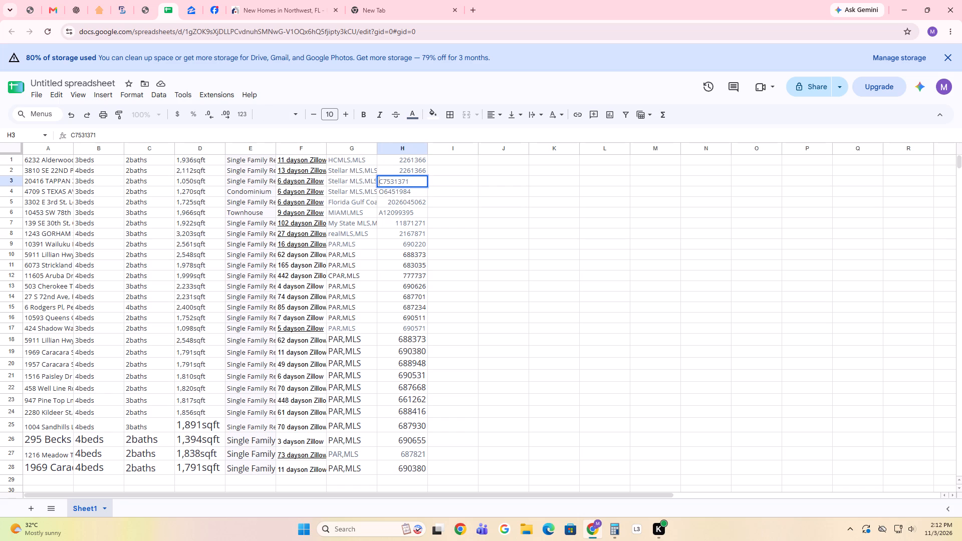
{"action": "left_click", "coordinate": [382, 180]}
{"action": "key", "text": "BackSpace"}
{"action": "left_click", "coordinate": [449, 203]}
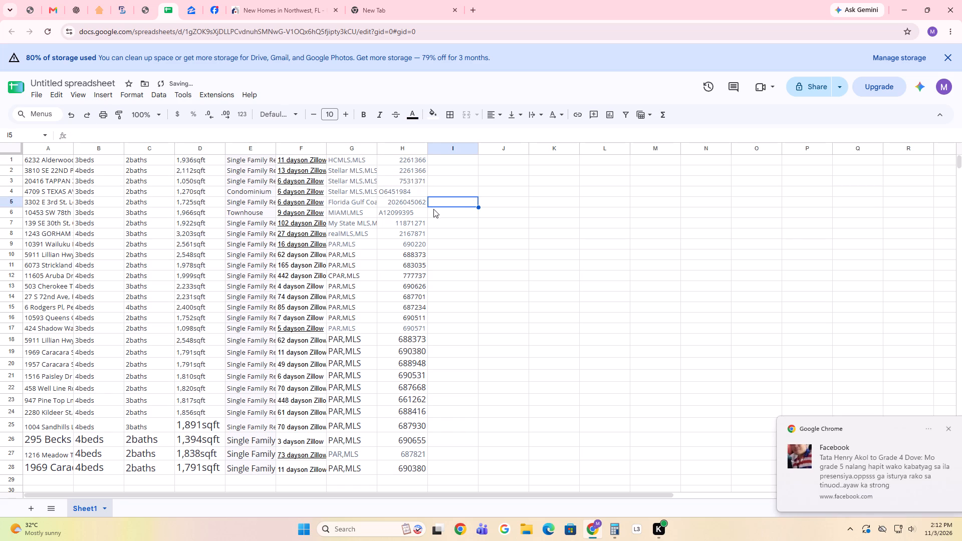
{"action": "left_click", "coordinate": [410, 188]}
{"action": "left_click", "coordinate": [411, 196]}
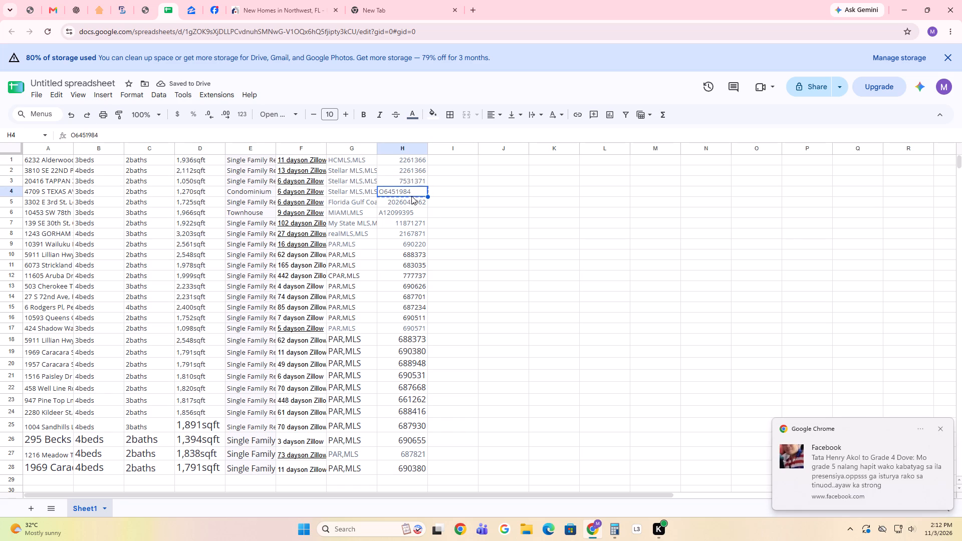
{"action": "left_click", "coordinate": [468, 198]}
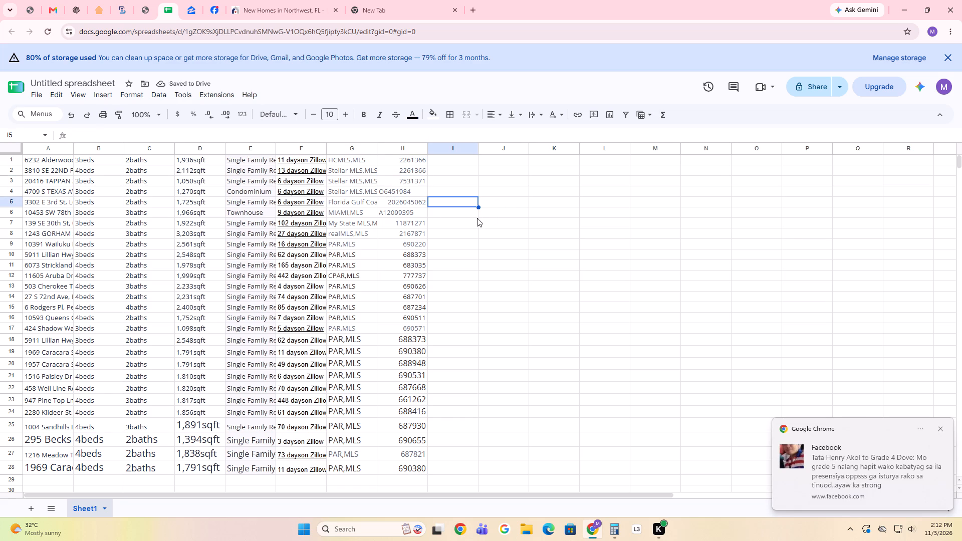
Remove the leading letter A from the MLS number in cell H6, leaving 12099395.
{"action": "double_click", "coordinate": [382, 212]}
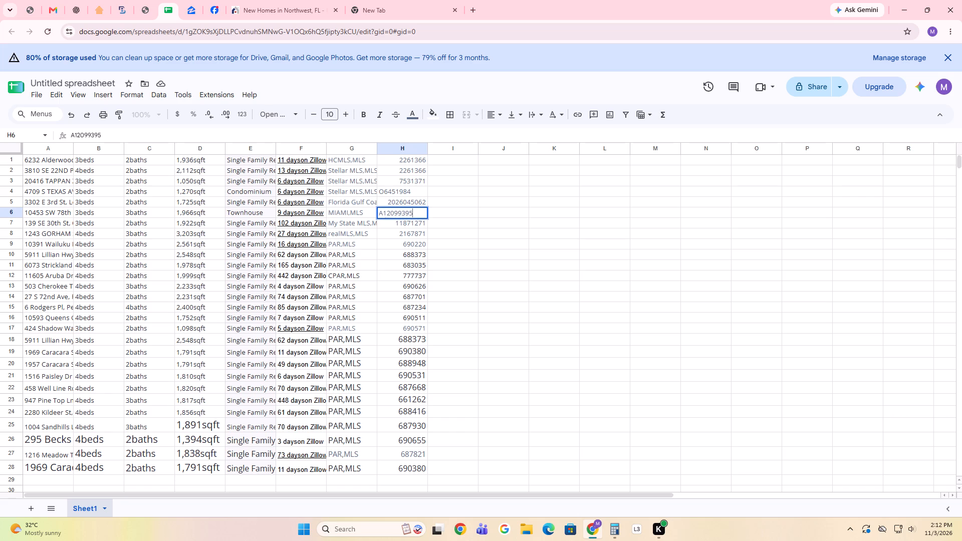
{"action": "left_click", "coordinate": [382, 210]}
{"action": "key", "text": "BackSpace"}
{"action": "left_click", "coordinate": [467, 223]}
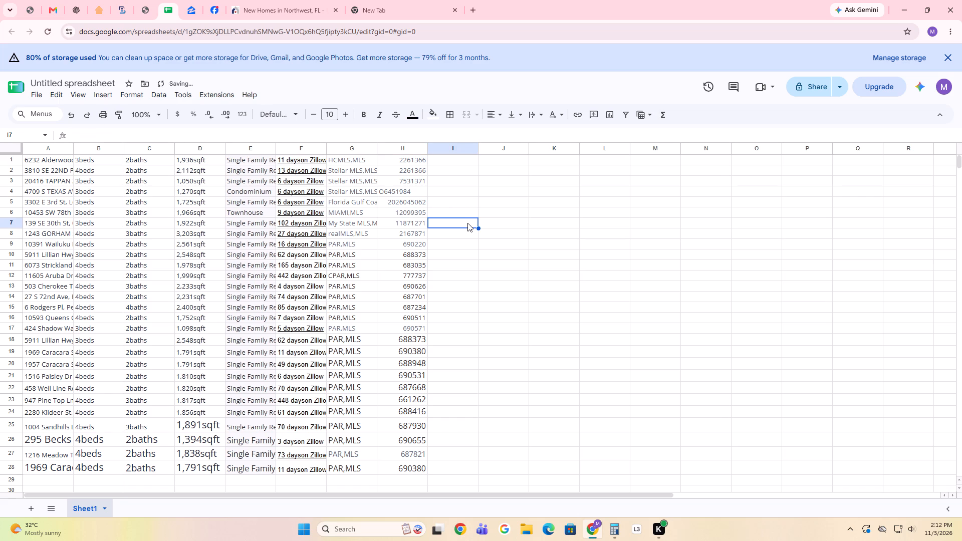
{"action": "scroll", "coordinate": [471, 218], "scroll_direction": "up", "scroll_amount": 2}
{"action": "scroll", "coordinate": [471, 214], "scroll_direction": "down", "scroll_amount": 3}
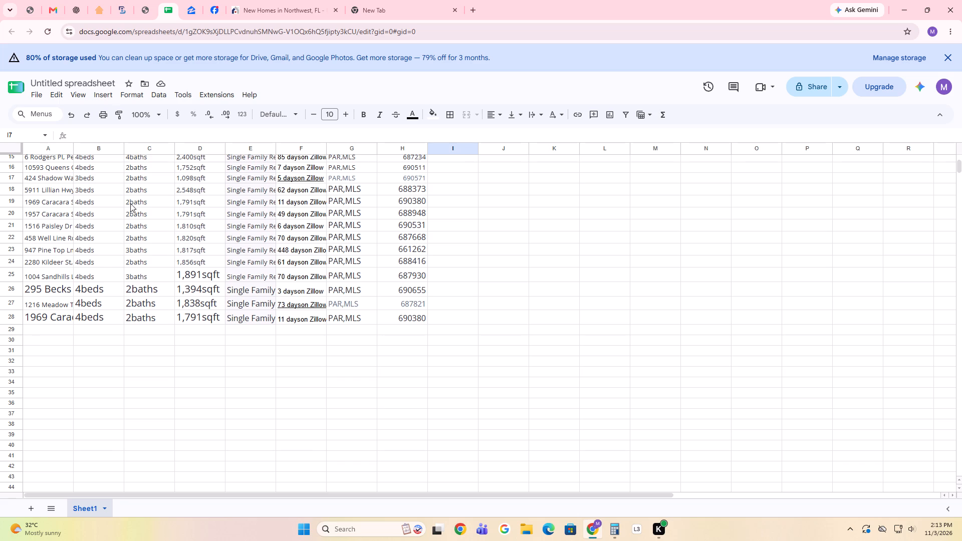
{"action": "left_click", "coordinate": [192, 13]}
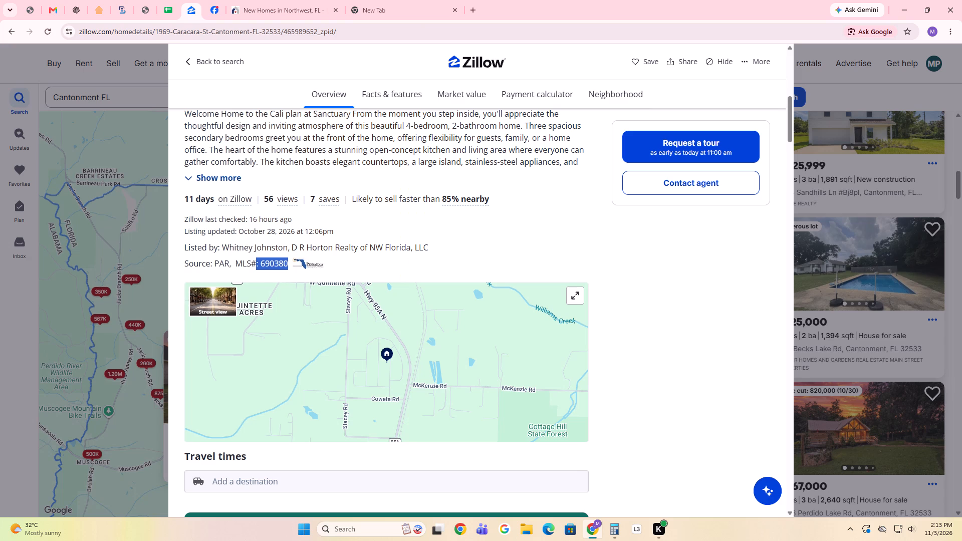
{"action": "scroll", "coordinate": [506, 261], "scroll_direction": "up", "scroll_amount": 5}
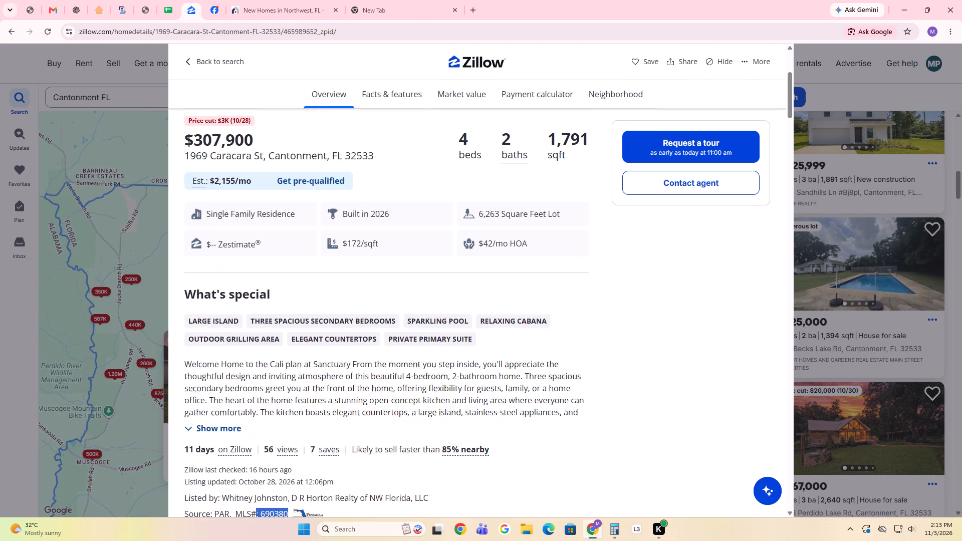
{"action": "scroll", "coordinate": [506, 259], "scroll_direction": "up", "scroll_amount": 8}
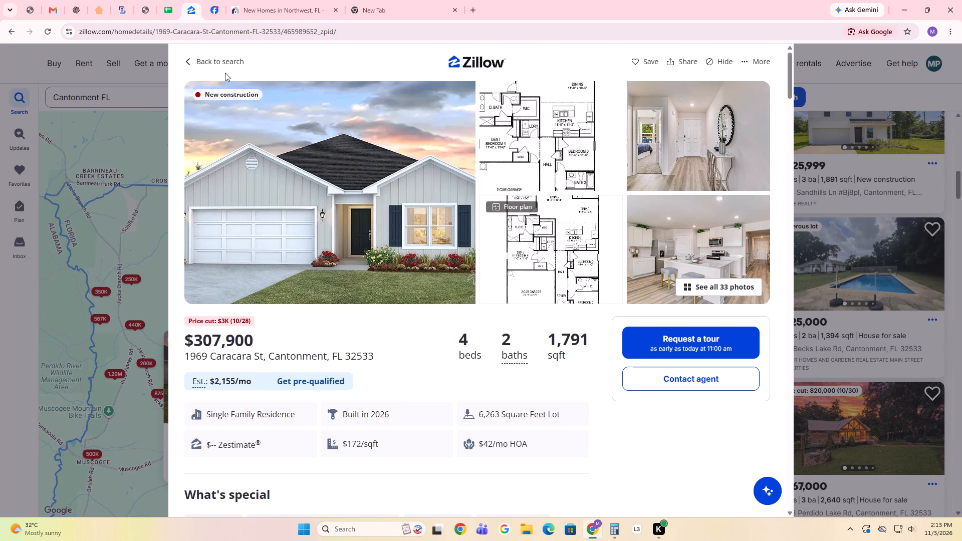
{"action": "left_click", "coordinate": [188, 61]}
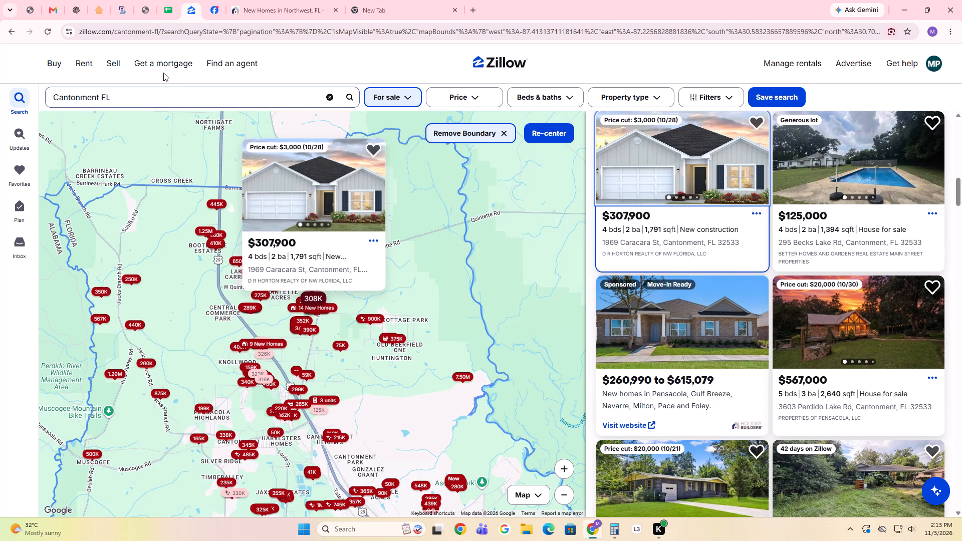
{"action": "left_click", "coordinate": [171, 13]}
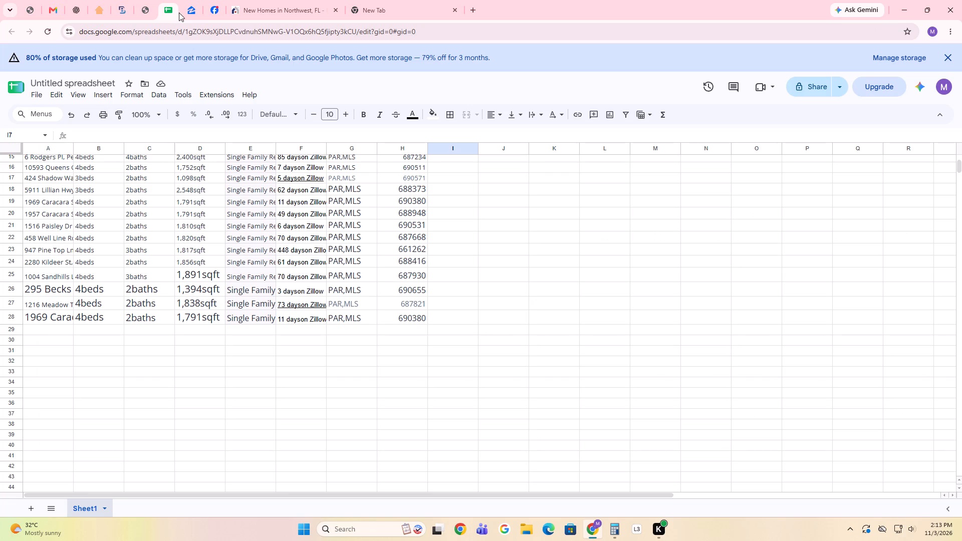
{"action": "left_click", "coordinate": [188, 11]}
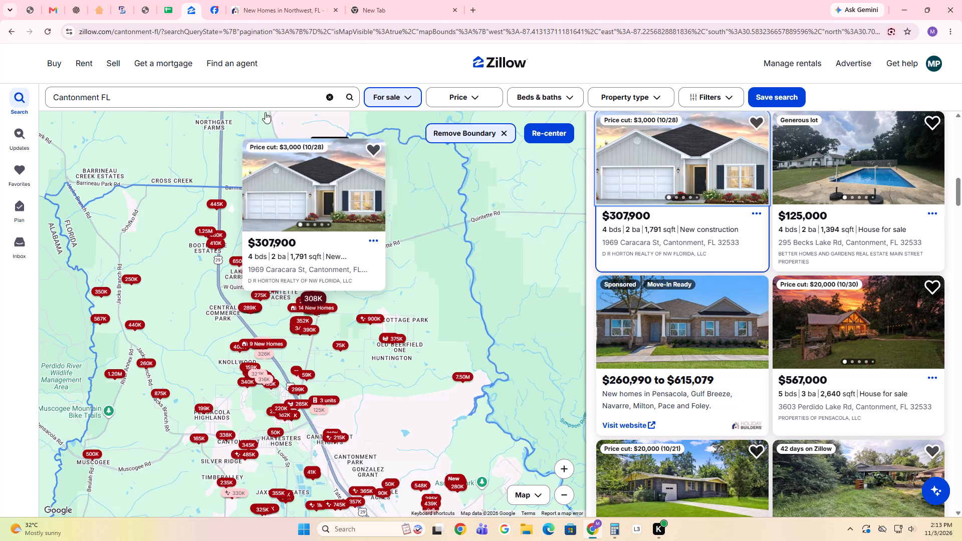
{"action": "left_click", "coordinate": [175, 9]}
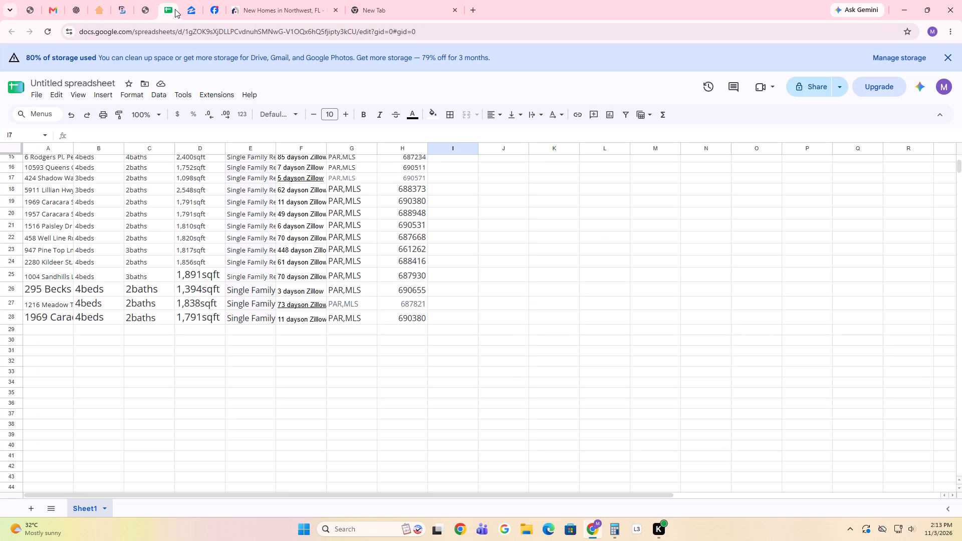
{"action": "left_click", "coordinate": [188, 9]}
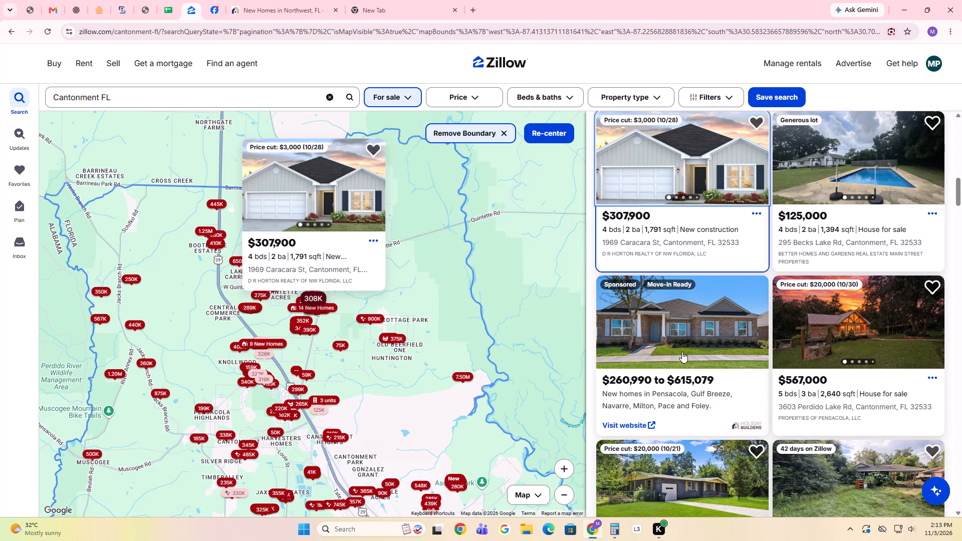
{"action": "left_click", "coordinate": [841, 347]}
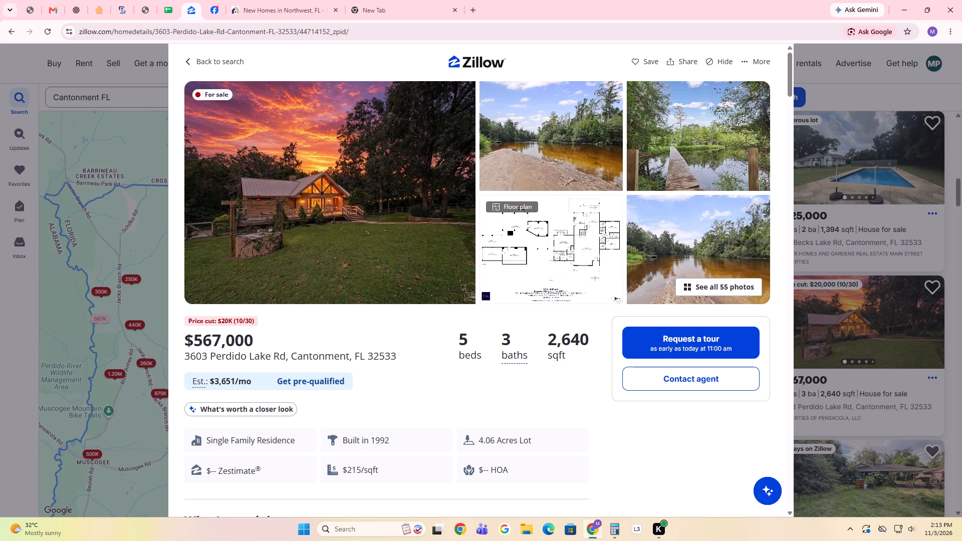
{"action": "left_click_drag", "start_coordinate": [184, 357], "coordinate": [244, 355]}
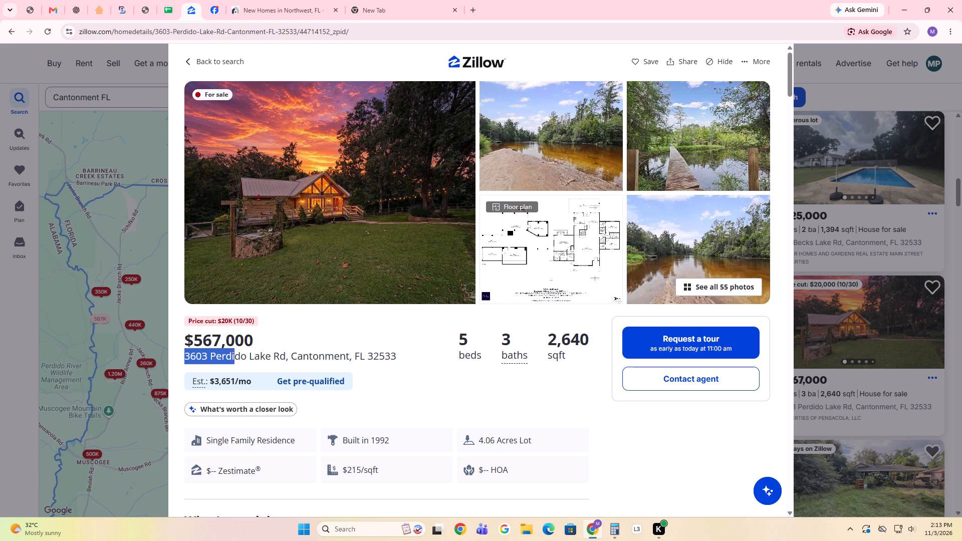
{"action": "left_click_drag", "start_coordinate": [244, 355], "coordinate": [427, 355]}
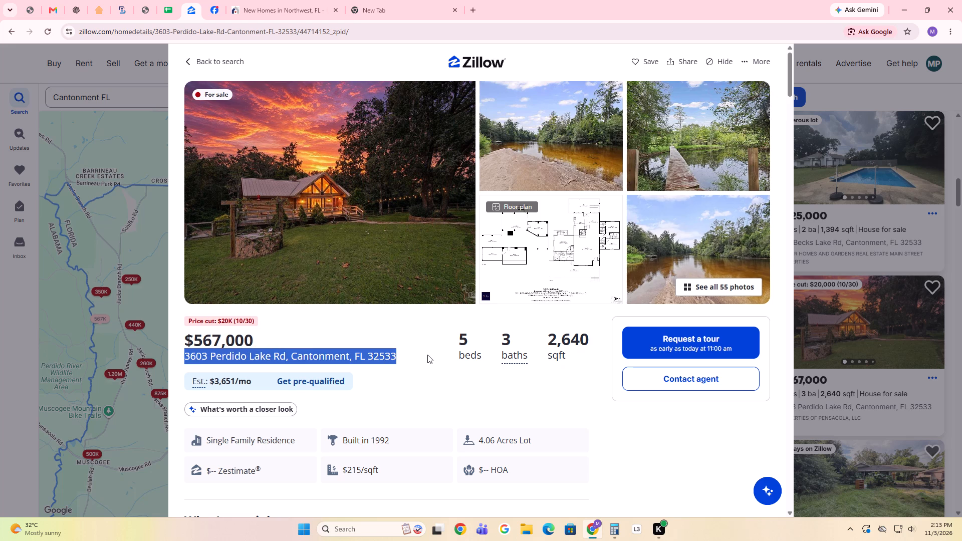
{"action": "key", "text": "ctrl+c"}
{"action": "left_click", "coordinate": [169, 14]}
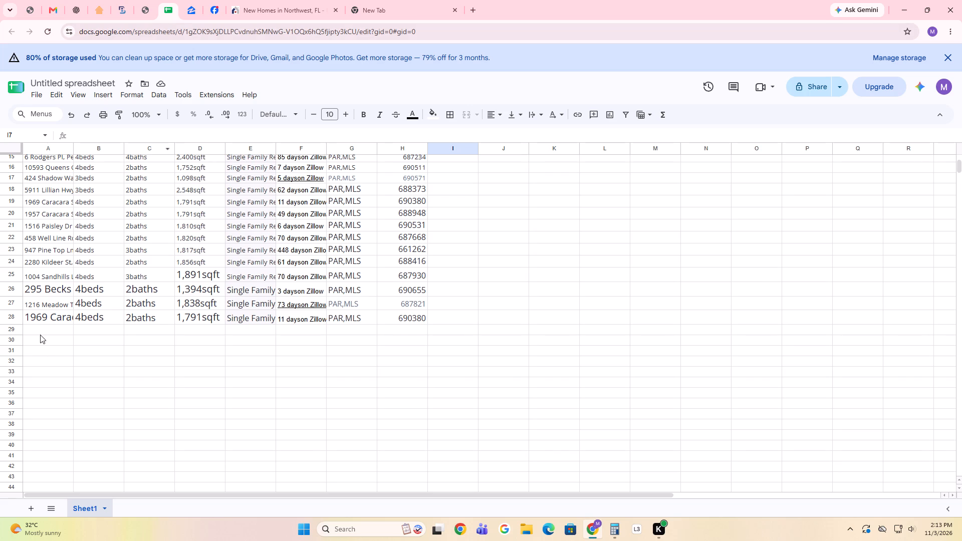
{"action": "left_click", "coordinate": [39, 331]}
{"action": "key", "text": "ctrl+v"}
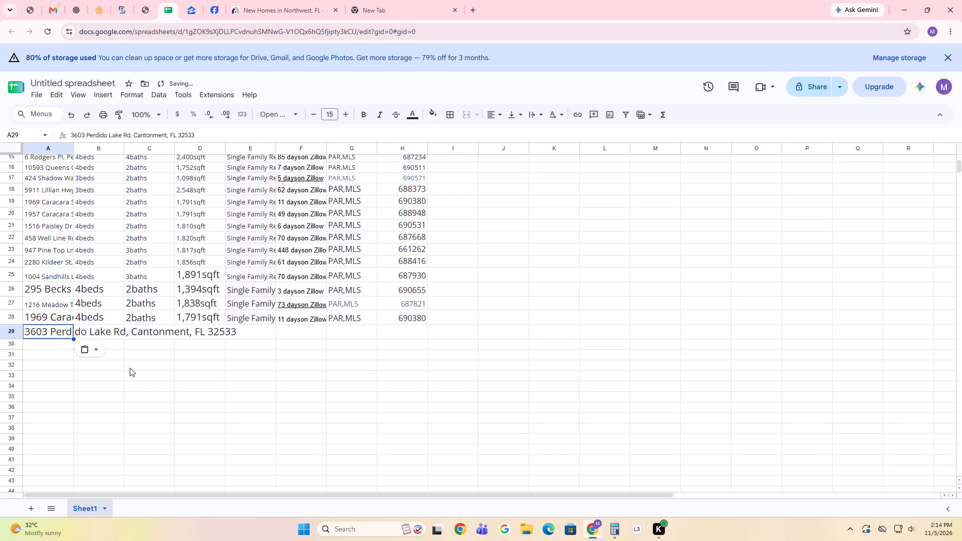
{"action": "left_click", "coordinate": [148, 369]}
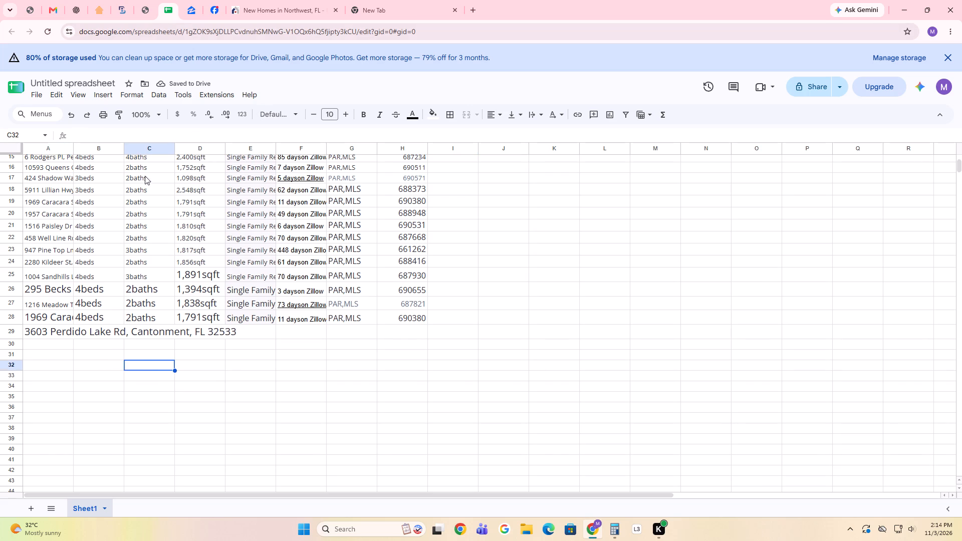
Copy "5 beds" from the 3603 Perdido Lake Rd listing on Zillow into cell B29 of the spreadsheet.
{"action": "left_click", "coordinate": [186, 8]}
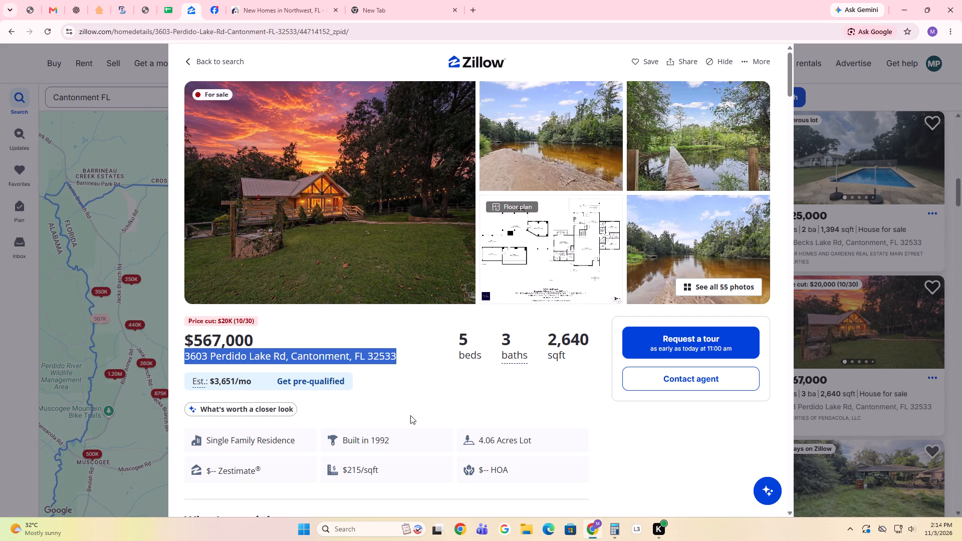
{"action": "left_click", "coordinate": [416, 390]}
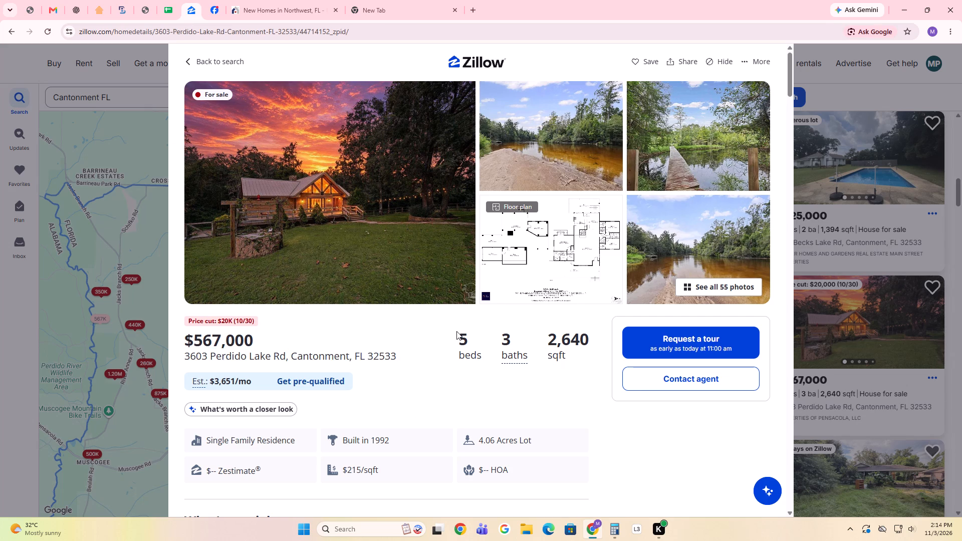
{"action": "left_click_drag", "start_coordinate": [456, 331], "coordinate": [494, 364]}
{"action": "left_click", "coordinate": [498, 385]}
{"action": "left_click_drag", "start_coordinate": [462, 332], "coordinate": [480, 351]}
{"action": "key", "text": "ctrl+c"}
{"action": "left_click", "coordinate": [167, 13]}
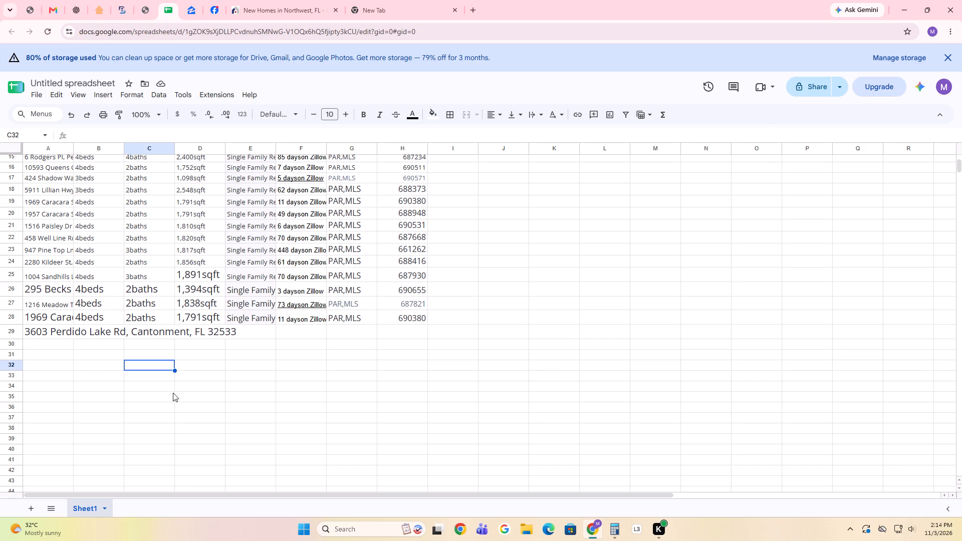
{"action": "left_click", "coordinate": [95, 334]}
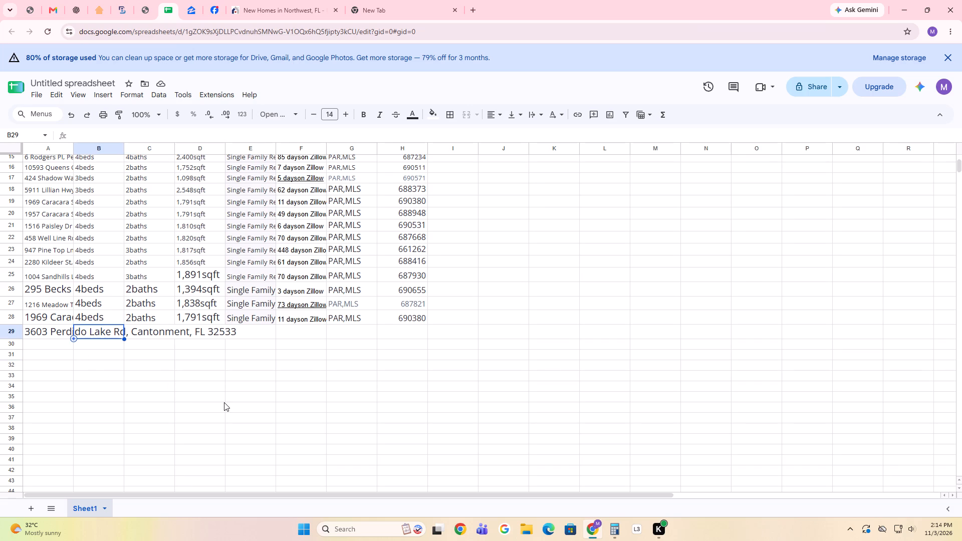
{"action": "key", "text": "ctrl+v"}
{"action": "left_click", "coordinate": [224, 399]}
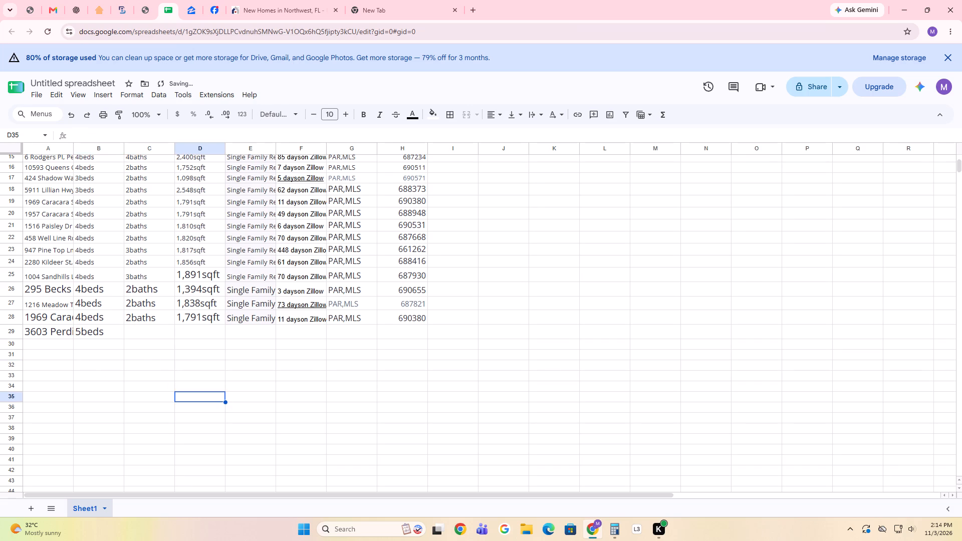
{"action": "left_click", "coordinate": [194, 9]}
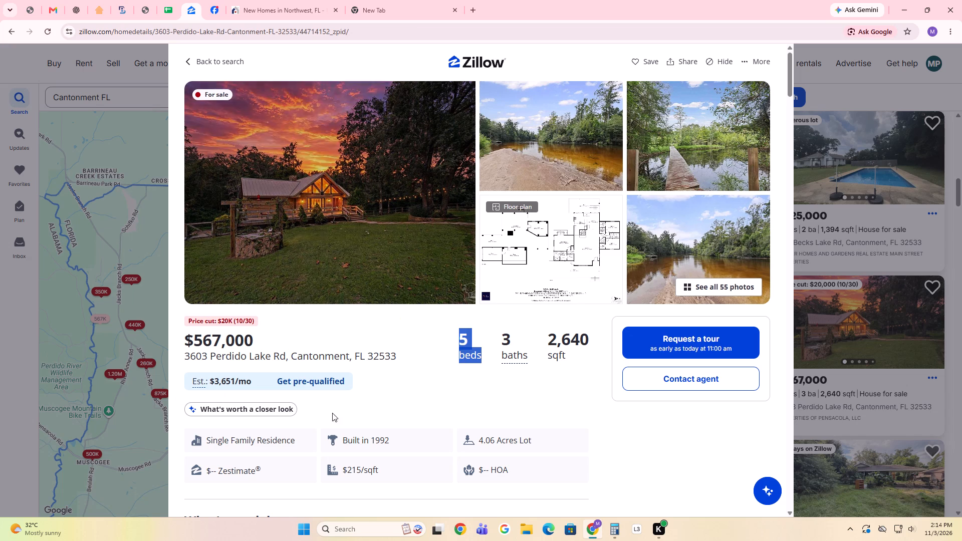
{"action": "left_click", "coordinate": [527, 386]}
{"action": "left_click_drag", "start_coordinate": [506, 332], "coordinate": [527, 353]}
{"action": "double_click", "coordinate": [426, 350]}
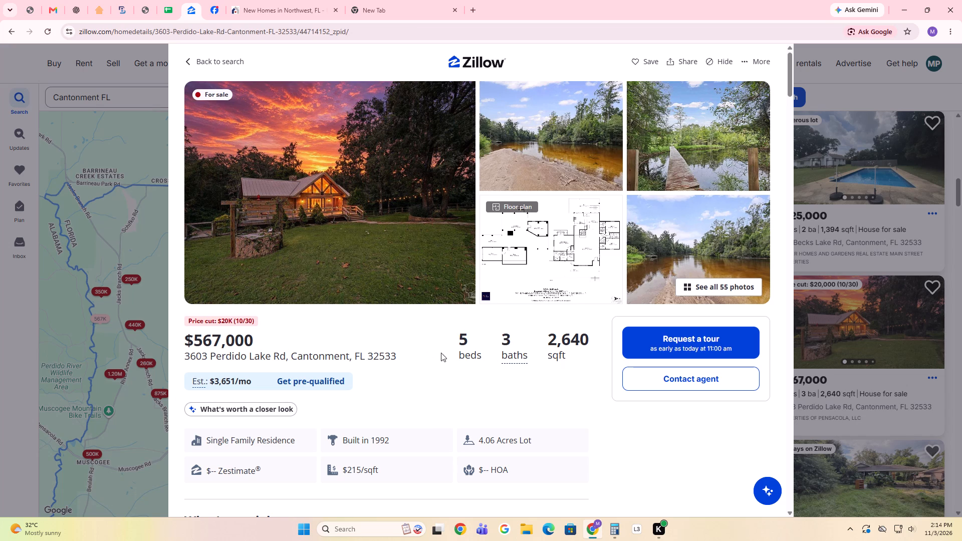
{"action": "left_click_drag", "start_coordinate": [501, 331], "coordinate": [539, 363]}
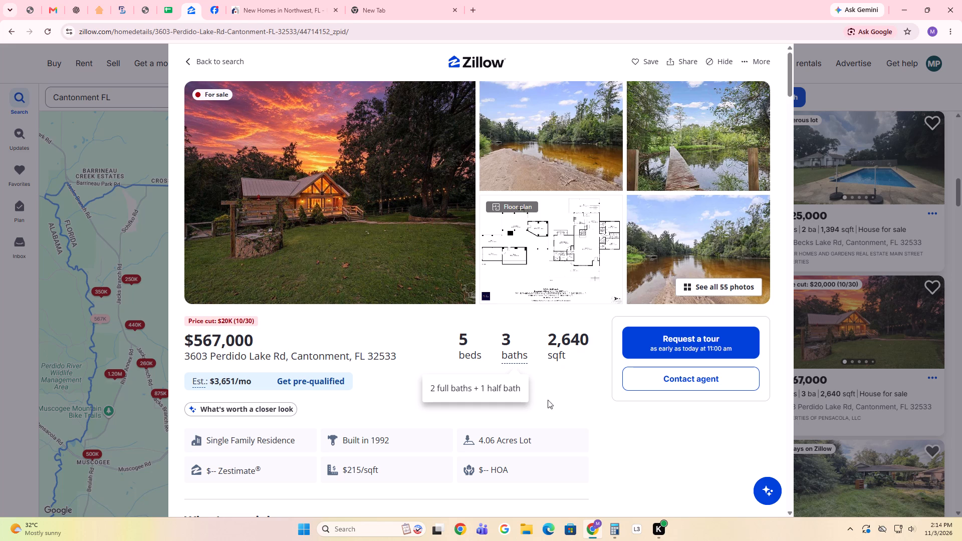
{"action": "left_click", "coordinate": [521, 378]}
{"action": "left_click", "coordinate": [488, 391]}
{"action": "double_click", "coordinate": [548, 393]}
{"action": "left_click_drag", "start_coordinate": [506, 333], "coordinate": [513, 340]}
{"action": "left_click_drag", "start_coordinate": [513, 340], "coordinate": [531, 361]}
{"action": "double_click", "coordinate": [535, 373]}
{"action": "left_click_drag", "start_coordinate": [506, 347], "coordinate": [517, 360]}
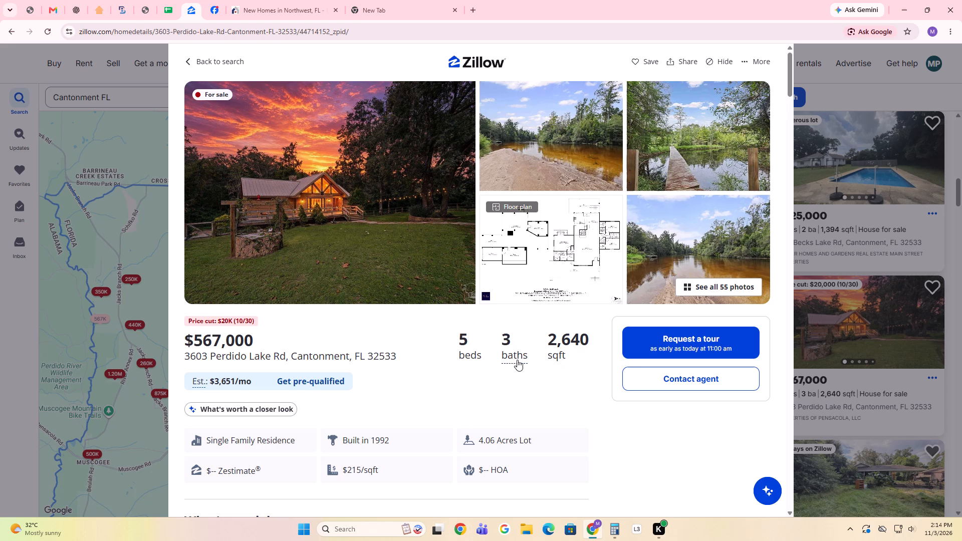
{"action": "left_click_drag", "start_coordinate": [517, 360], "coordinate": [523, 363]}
{"action": "left_click", "coordinate": [168, 7]}
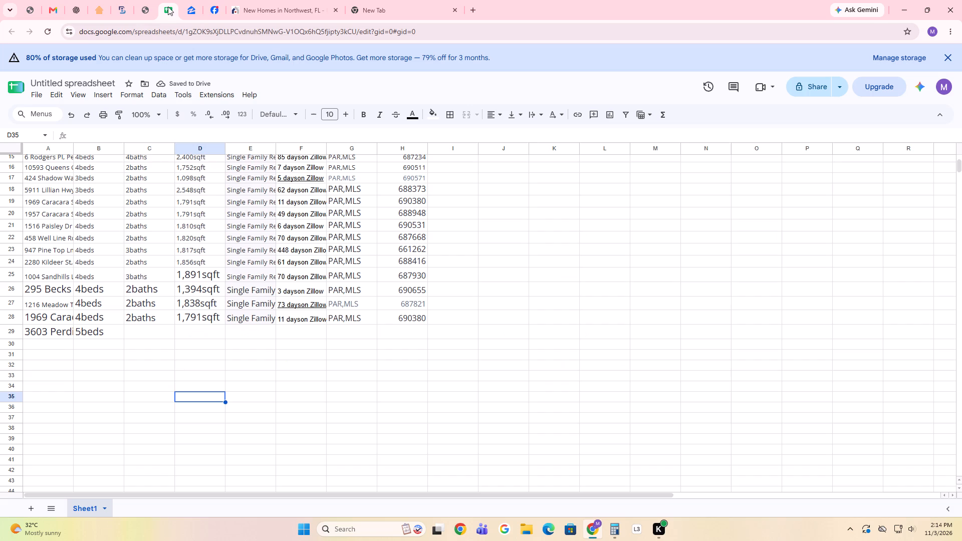
{"action": "left_click", "coordinate": [147, 277]}
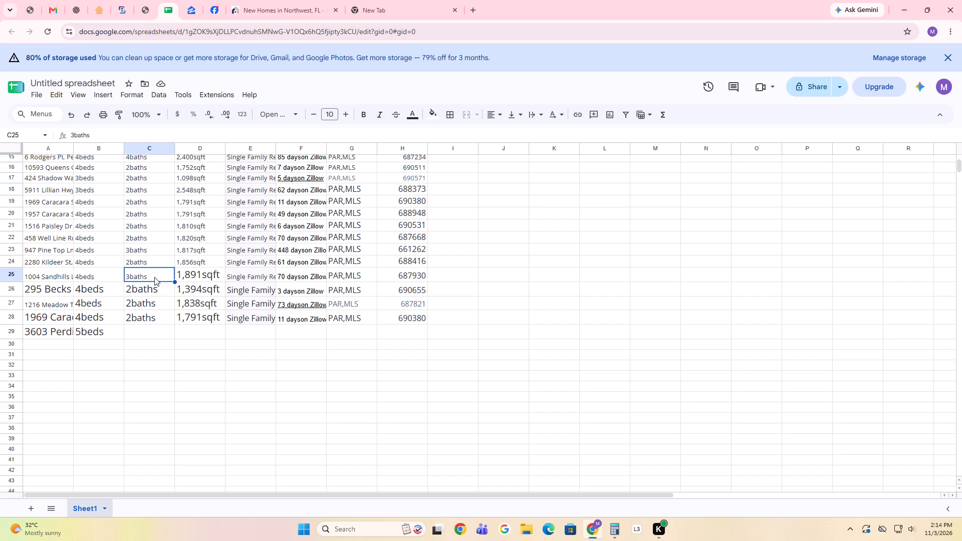
{"action": "key", "text": "ctrl+c"}
{"action": "left_click", "coordinate": [145, 335]}
{"action": "key", "text": "ctrl+v"}
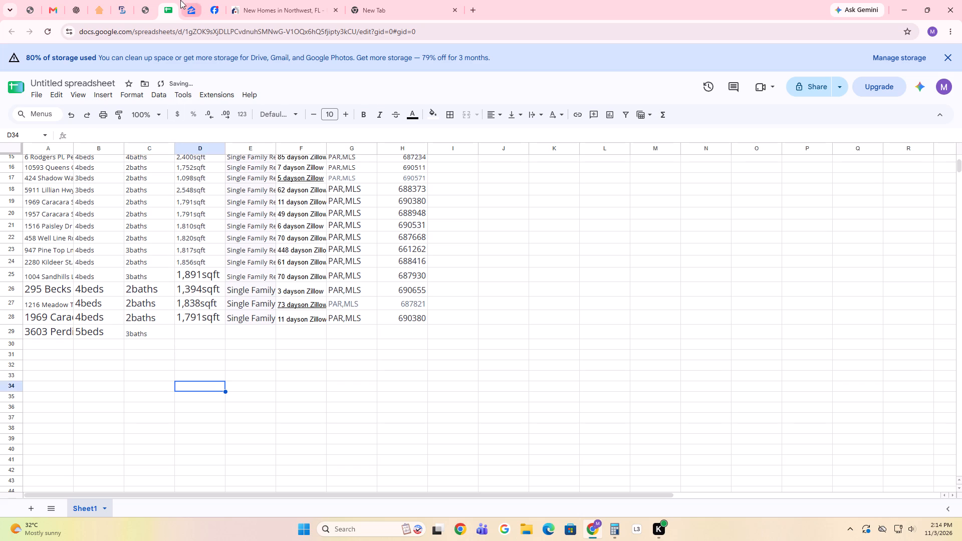
{"action": "left_click", "coordinate": [192, 12]}
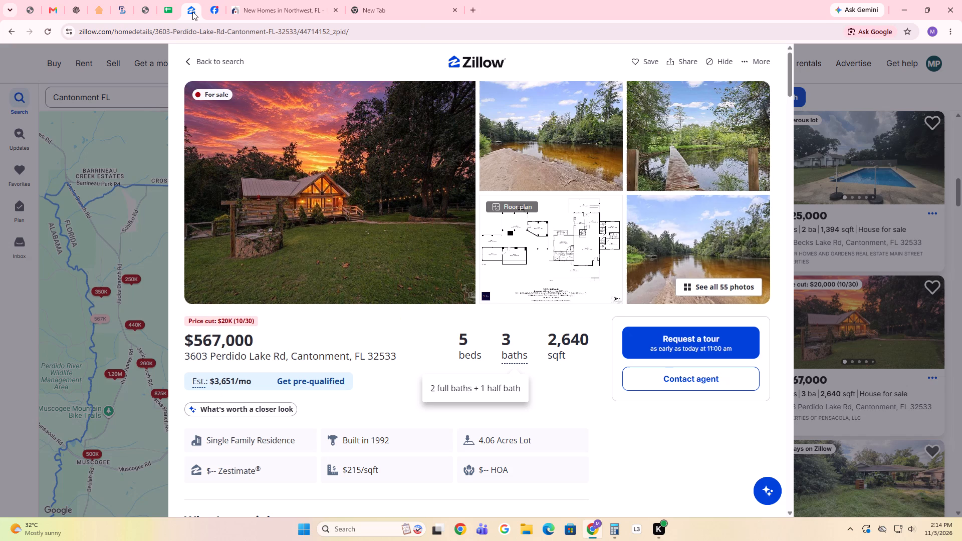
{"action": "left_click", "coordinate": [577, 398]}
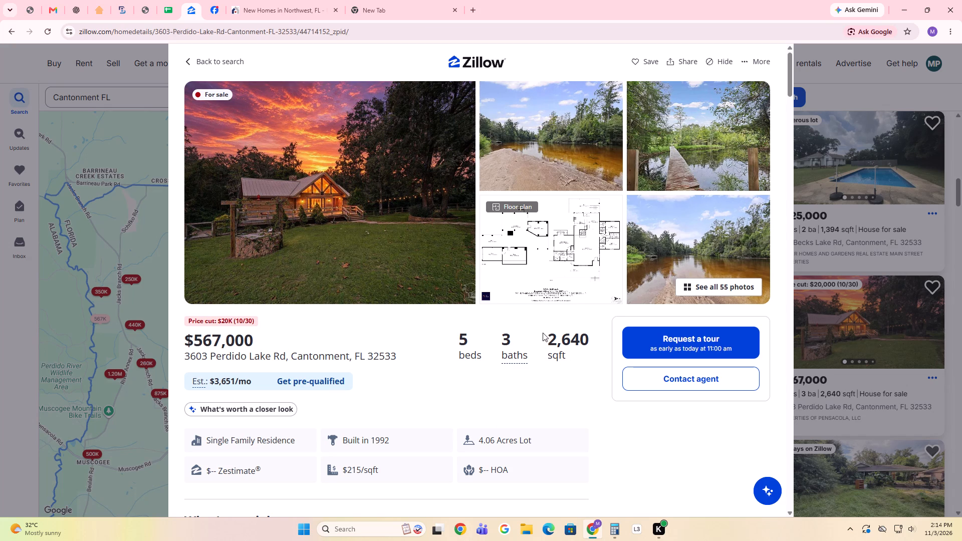
{"action": "left_click_drag", "start_coordinate": [562, 333], "coordinate": [586, 336]}
{"action": "left_click", "coordinate": [564, 375]}
{"action": "left_click_drag", "start_coordinate": [542, 337], "coordinate": [588, 371]}
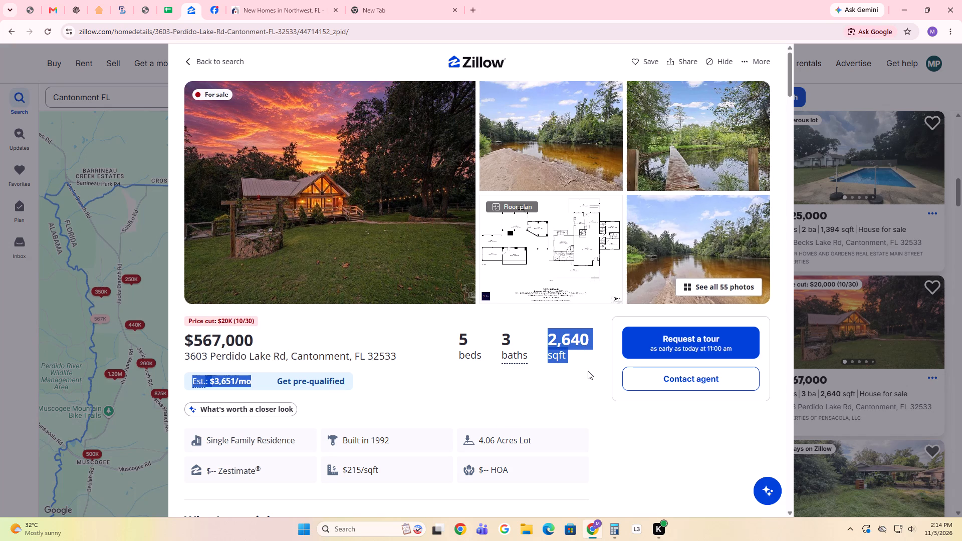
{"action": "key", "text": "ctrl+c"}
{"action": "left_click", "coordinate": [167, 14]}
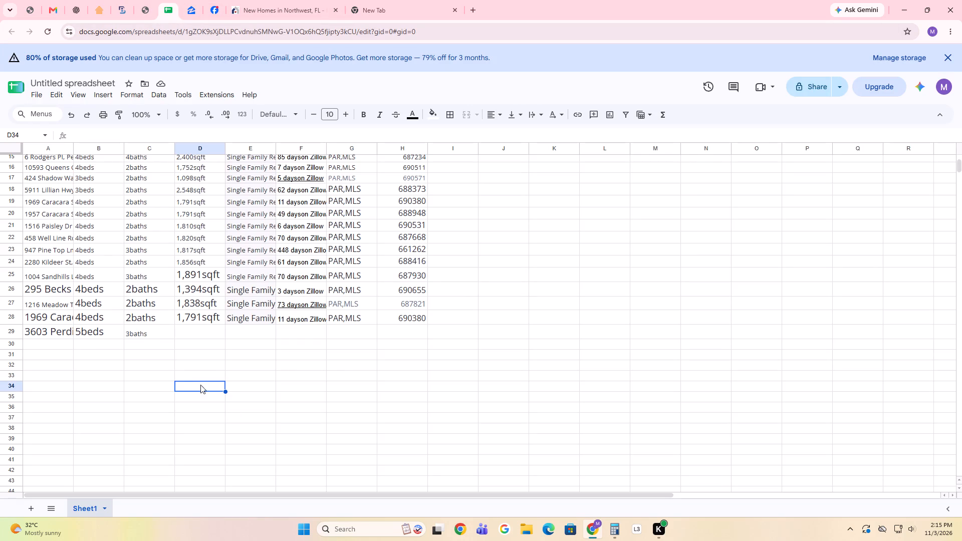
{"action": "left_click", "coordinate": [191, 330]}
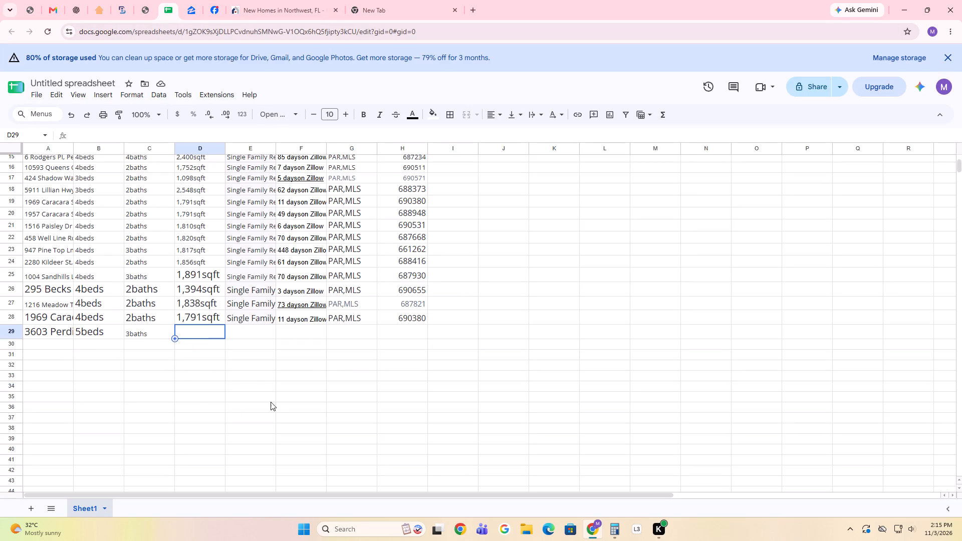
{"action": "key", "text": "ctrl+v"}
{"action": "left_click", "coordinate": [276, 402]}
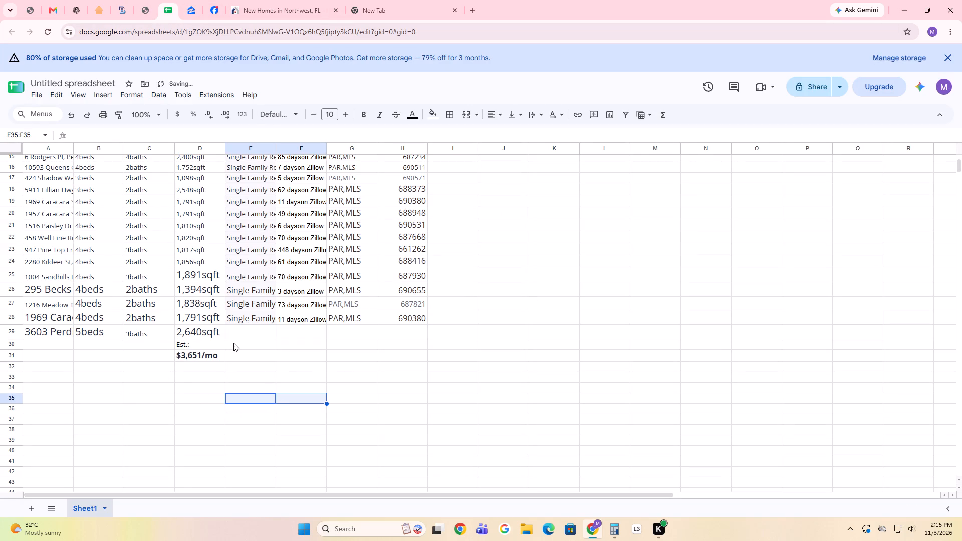
Delete the stray "Est.:" and "$3,651/mo" text from cells D30 and D31 below the square footage.
{"action": "double_click", "coordinate": [221, 345]}
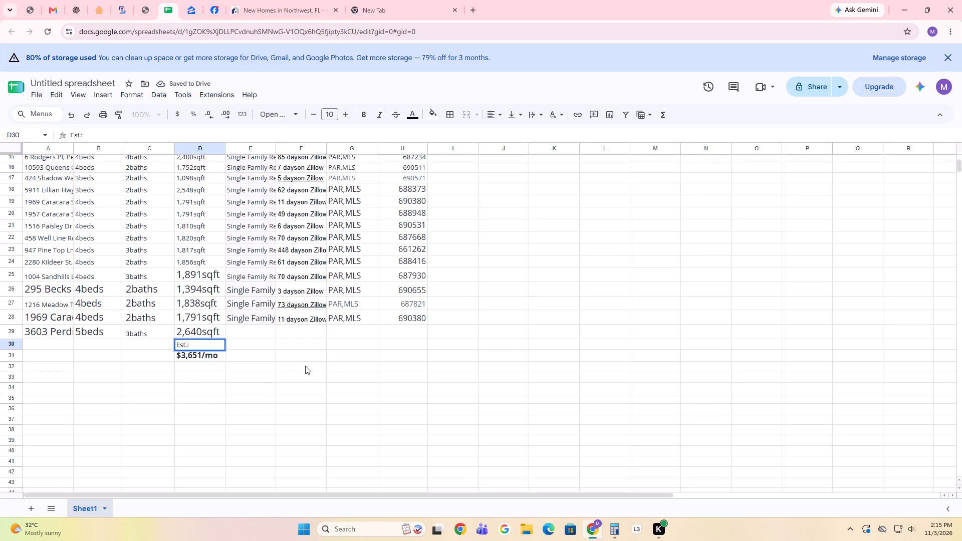
{"action": "key", "text": "BackSpace"}
{"action": "key", "text": "BackSpace"}
{"action": "key", "text": "BackSpace"}
{"action": "key", "text": "BackSpace"}
{"action": "key", "text": "BackSpace"}
{"action": "key", "text": "BackSpace"}
{"action": "key", "text": "BackSpace"}
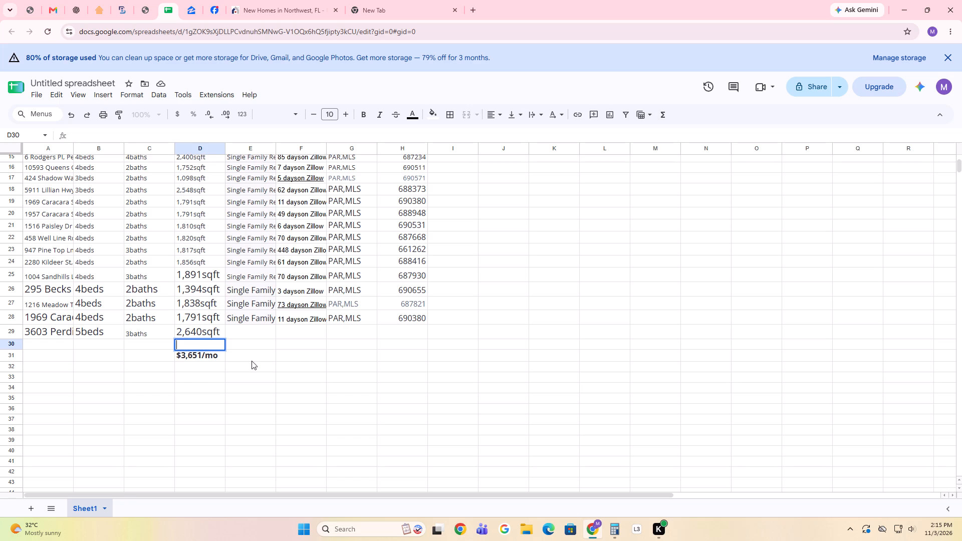
{"action": "double_click", "coordinate": [220, 358]}
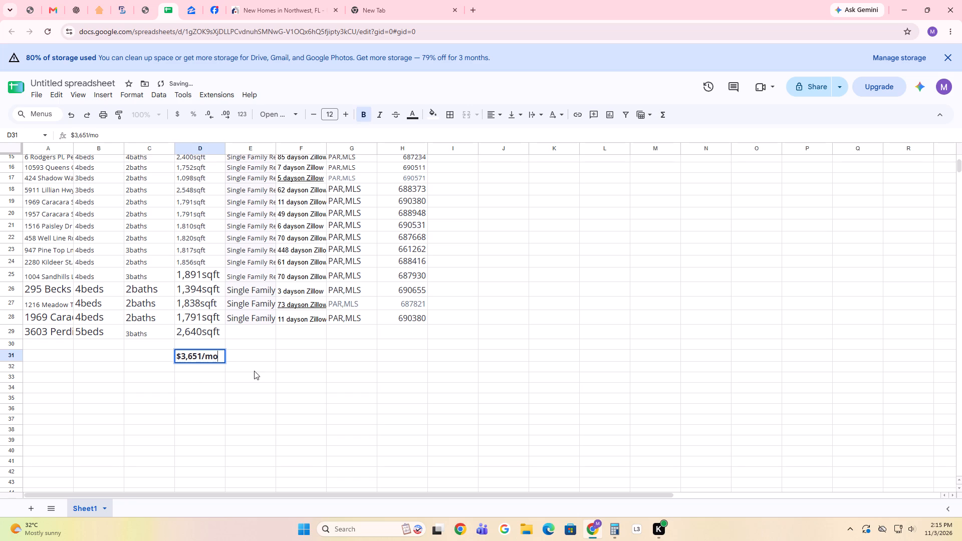
{"action": "key", "text": "BackSpace"}
{"action": "key", "text": "BackSpace"}
{"action": "key", "text": "BackSpace"}
{"action": "key", "text": "BackSpace"}
{"action": "key", "text": "BackSpace"}
{"action": "key", "text": "BackSpace"}
{"action": "key", "text": "BackSpace"}
{"action": "key", "text": "BackSpace"}
{"action": "key", "text": "BackSpace"}
{"action": "key", "text": "BackSpace"}
{"action": "key", "text": "BackSpace"}
{"action": "key", "text": "BackSpace"}
{"action": "key", "text": "BackSpace"}
{"action": "key", "text": "BackSpace"}
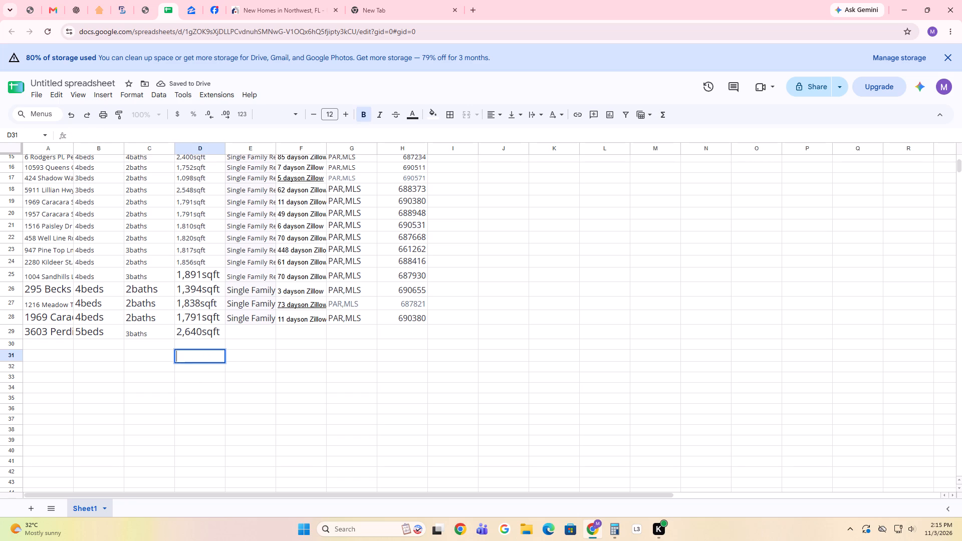
{"action": "left_click", "coordinate": [231, 373]}
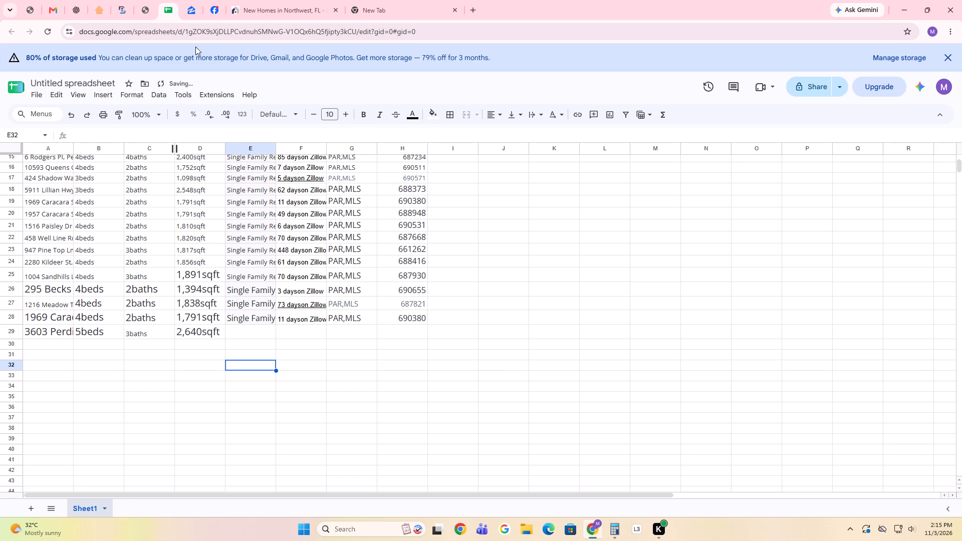
{"action": "left_click", "coordinate": [196, 7]}
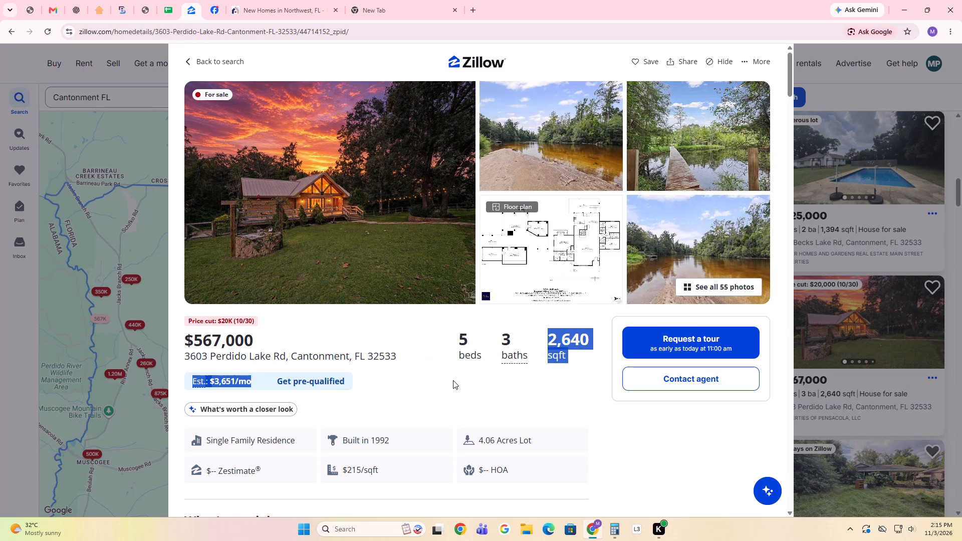
{"action": "left_click", "coordinate": [453, 381]}
{"action": "scroll", "coordinate": [446, 380], "scroll_direction": "down", "scroll_amount": 1}
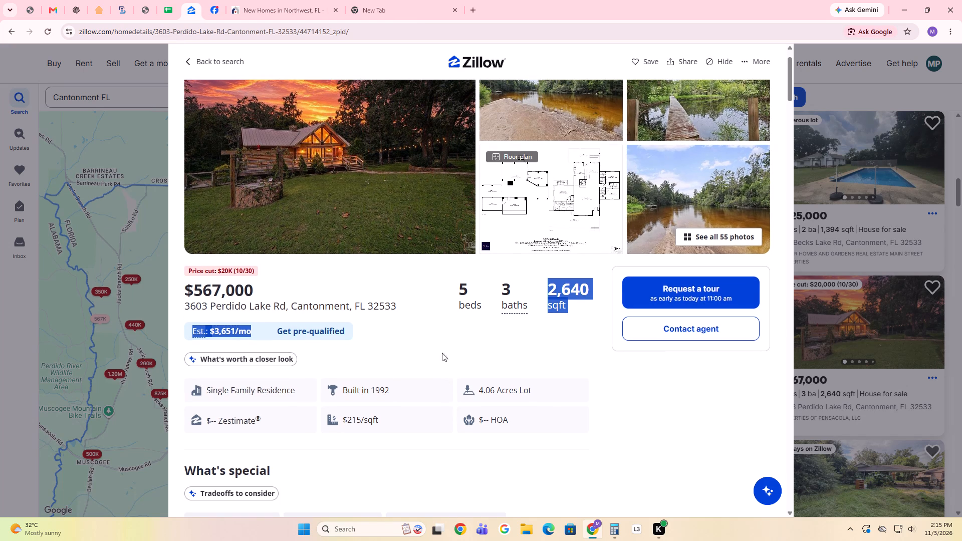
{"action": "left_click", "coordinate": [439, 336]}
{"action": "scroll", "coordinate": [309, 387], "scroll_direction": "down", "scroll_amount": 1}
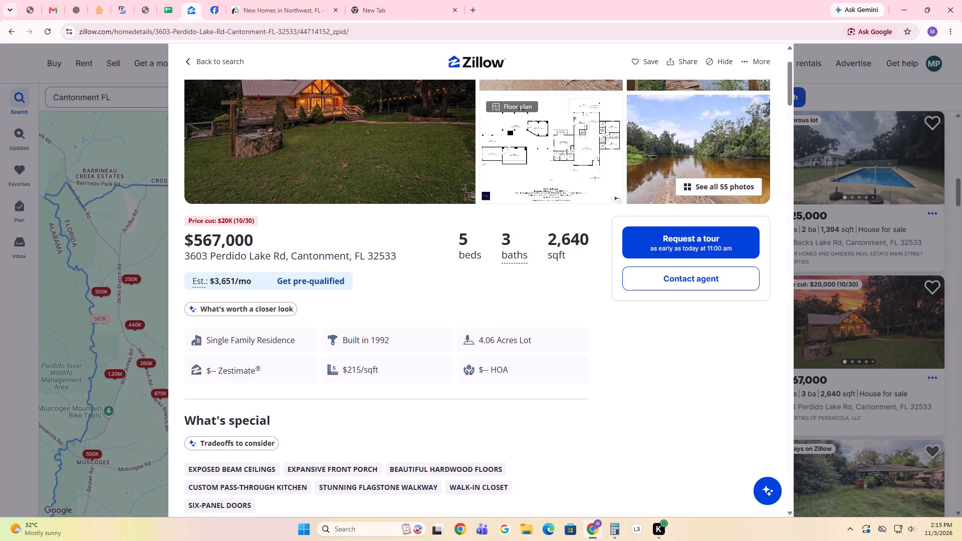
{"action": "left_click_drag", "start_coordinate": [205, 336], "coordinate": [293, 332]}
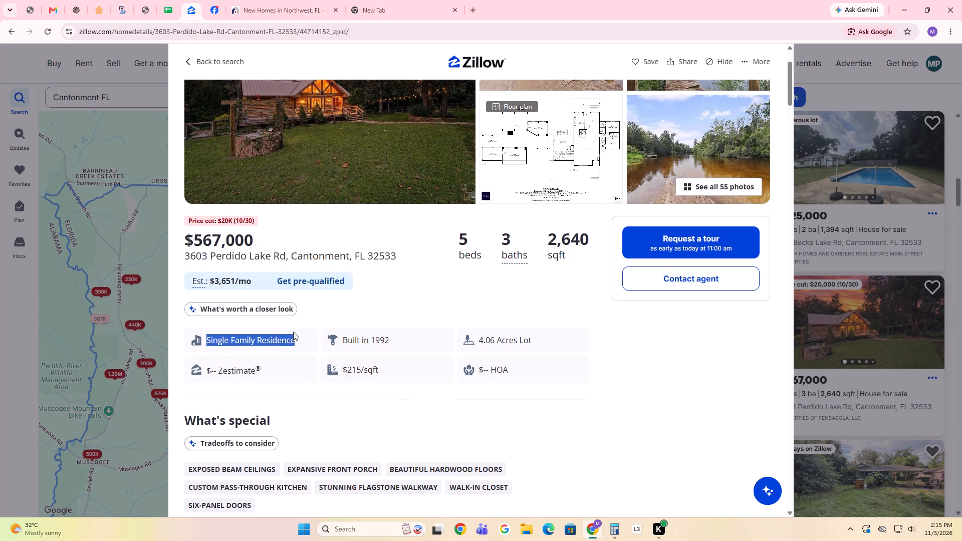
{"action": "left_click_drag", "start_coordinate": [293, 332], "coordinate": [302, 332]}
{"action": "key", "text": "ctrl+c"}
{"action": "left_click", "coordinate": [172, 12]}
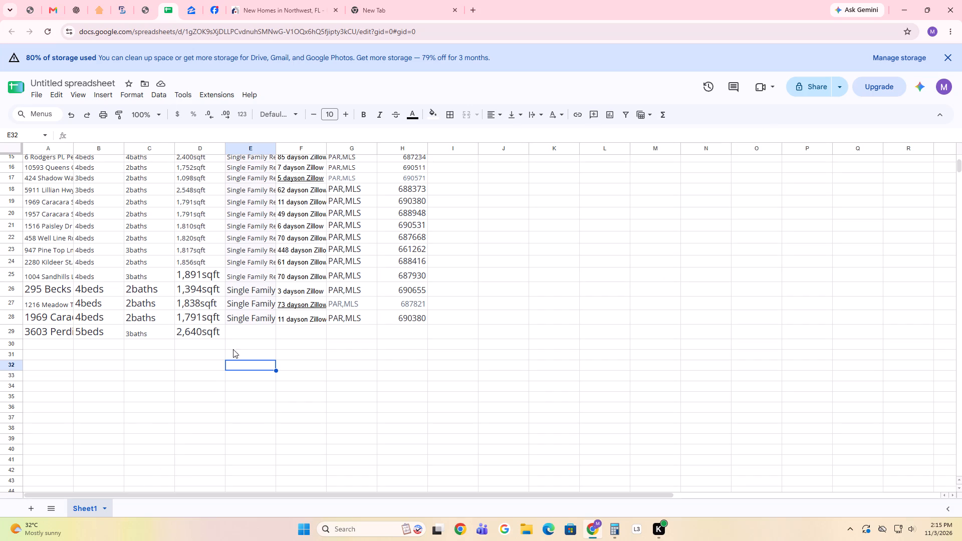
{"action": "left_click", "coordinate": [239, 333]}
{"action": "key", "text": "ctrl+v"}
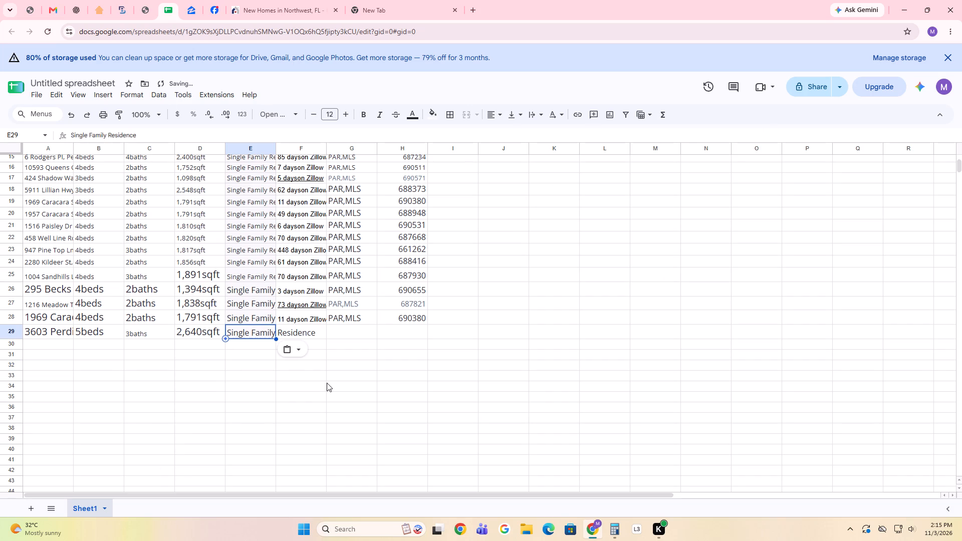
{"action": "left_click", "coordinate": [327, 383]}
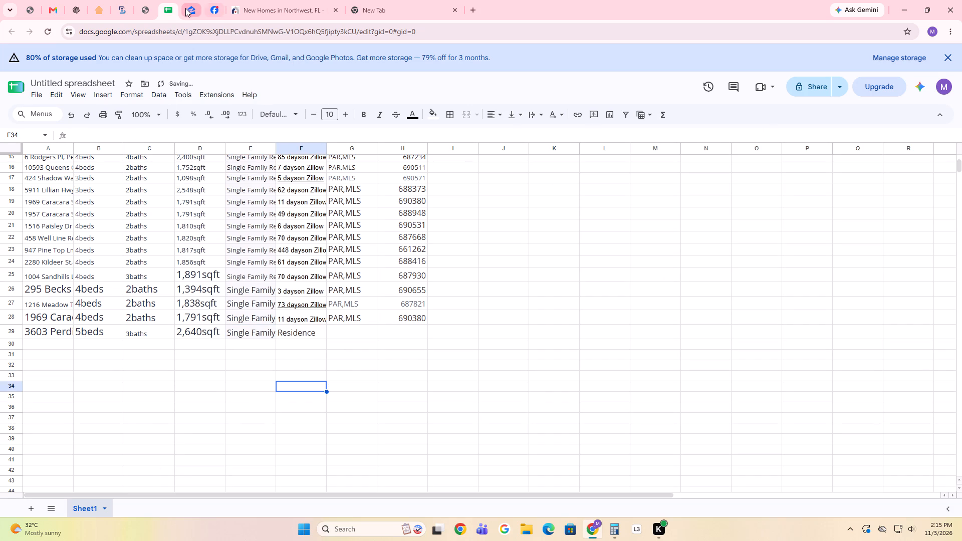
{"action": "left_click", "coordinate": [197, 9]}
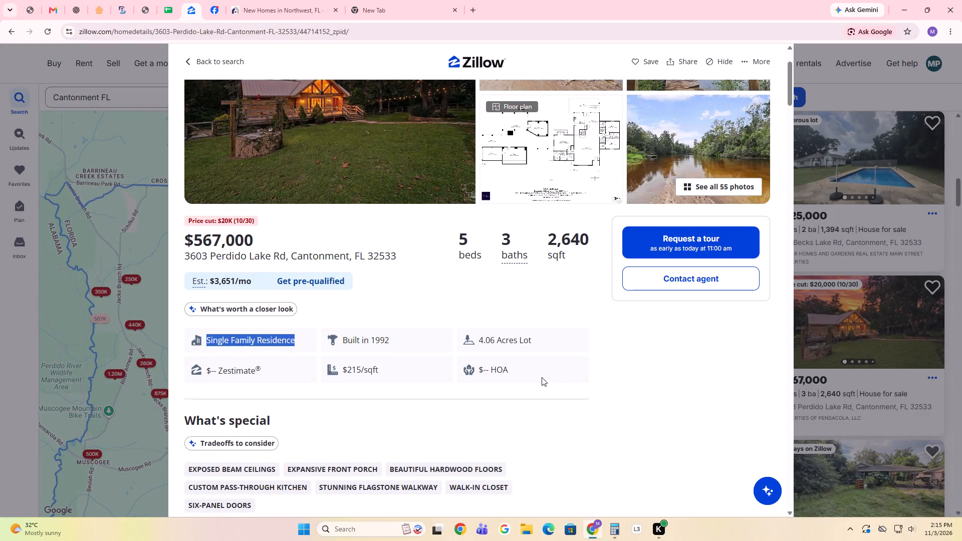
{"action": "scroll", "coordinate": [541, 377], "scroll_direction": "down", "scroll_amount": 4}
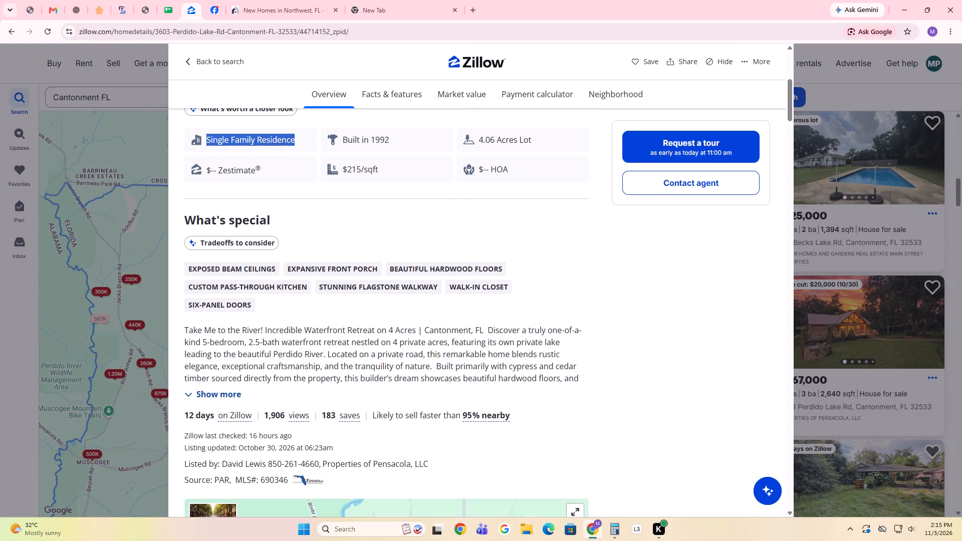
{"action": "left_click", "coordinate": [639, 385]}
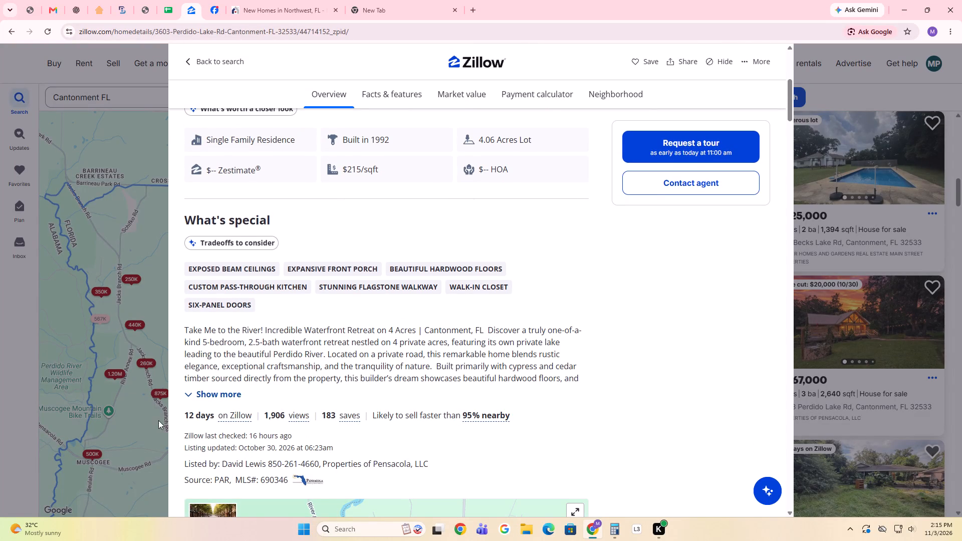
{"action": "left_click_drag", "start_coordinate": [184, 411], "coordinate": [252, 409]}
{"action": "left_click", "coordinate": [536, 428]}
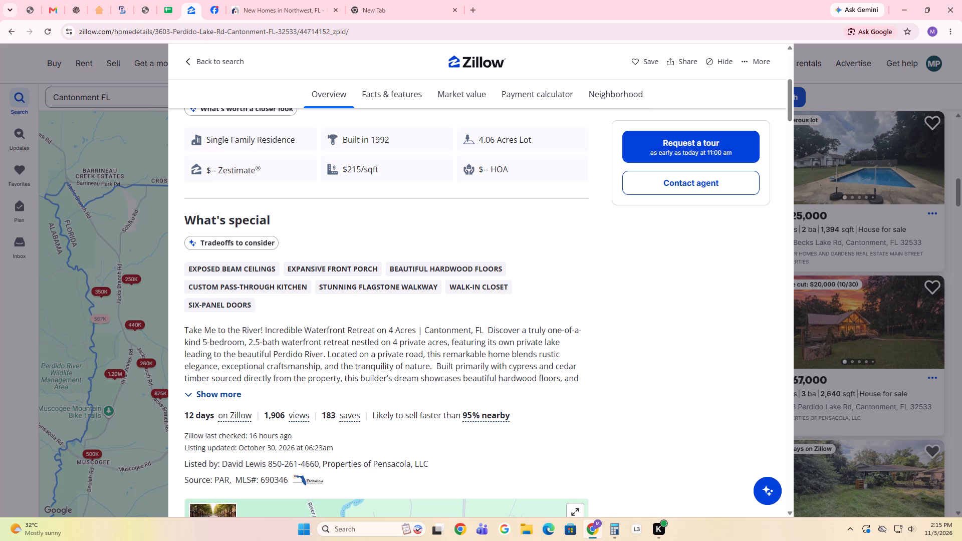
{"action": "left_click_drag", "start_coordinate": [188, 410], "coordinate": [236, 410]}
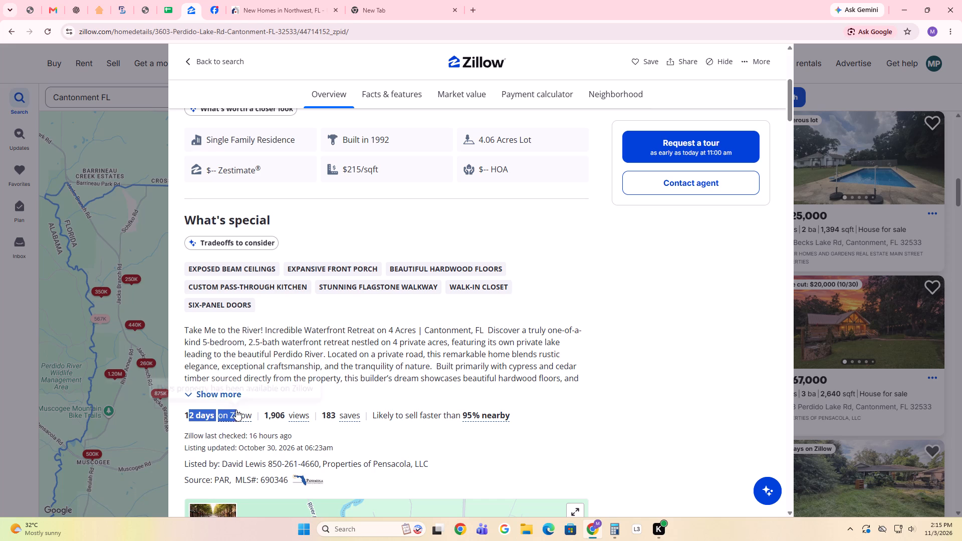
{"action": "left_click", "coordinate": [547, 444]}
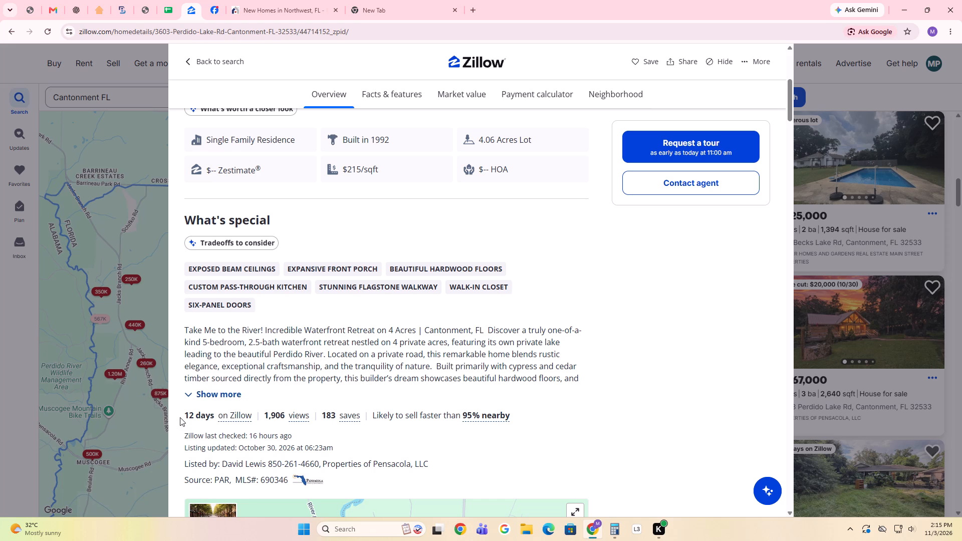
{"action": "left_click_drag", "start_coordinate": [181, 414], "coordinate": [257, 417]}
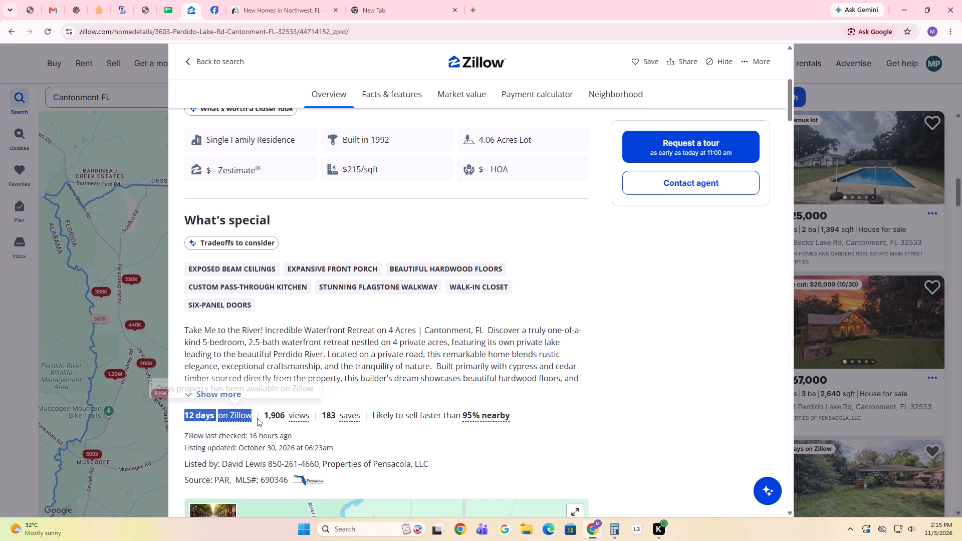
{"action": "key", "text": "ctrl+c"}
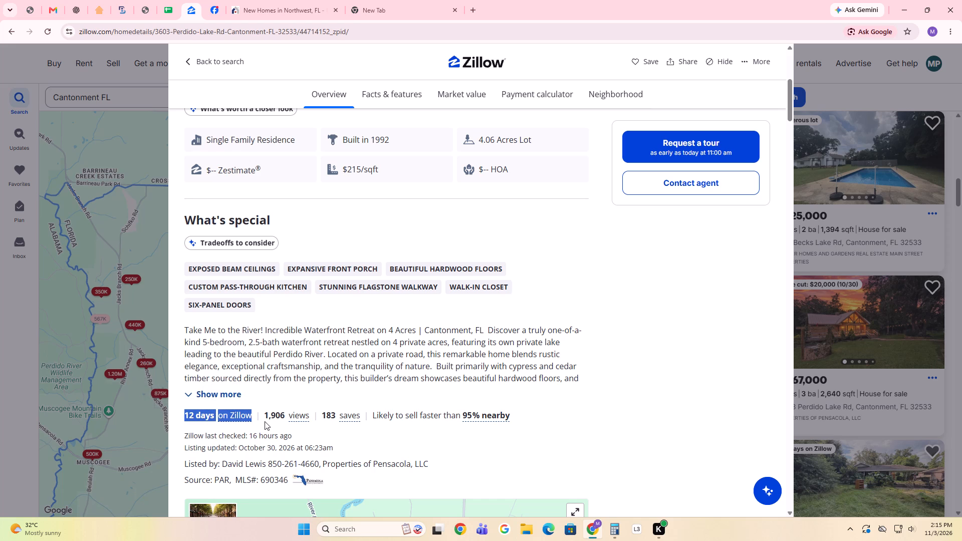
{"action": "left_click", "coordinate": [171, 12]}
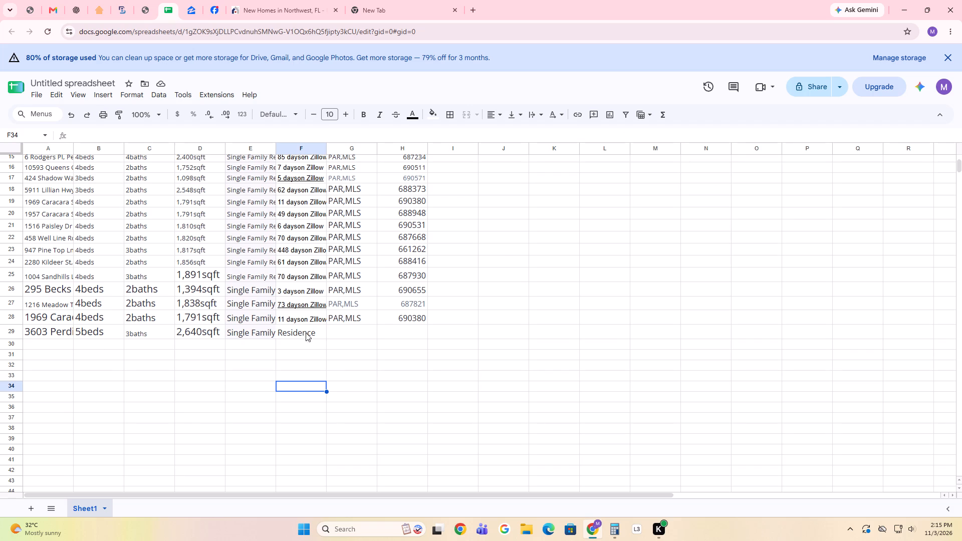
{"action": "left_click", "coordinate": [296, 329]}
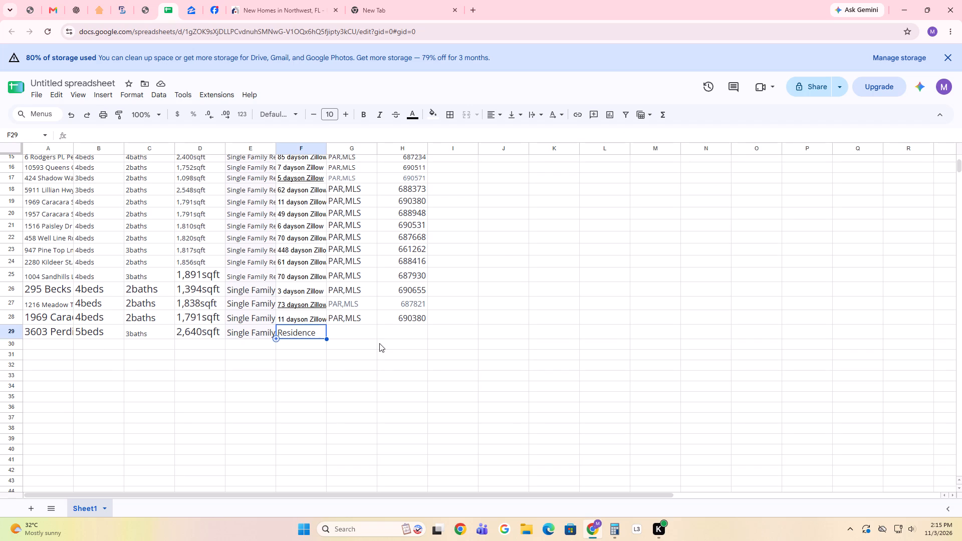
{"action": "key", "text": "ctrl+v"}
{"action": "left_click", "coordinate": [345, 362]}
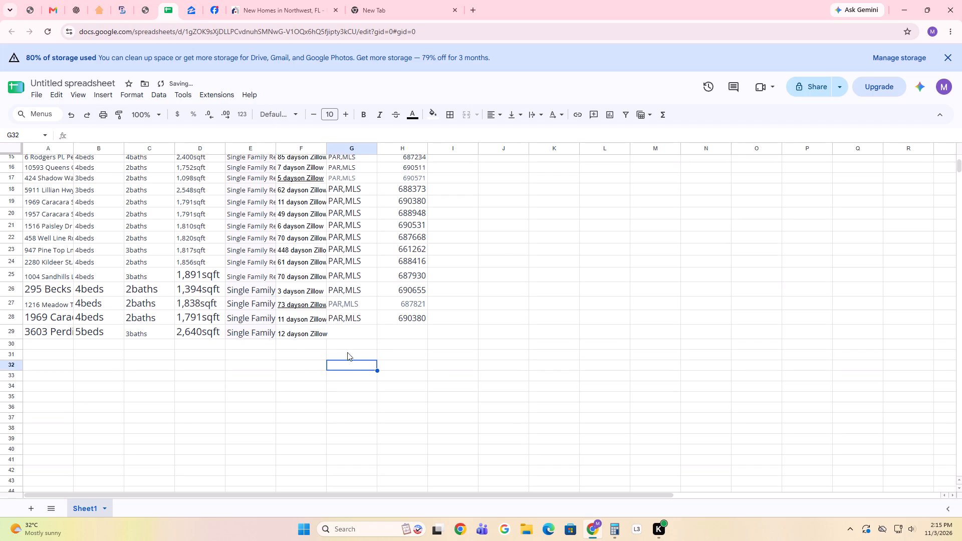
{"action": "left_click", "coordinate": [191, 13]}
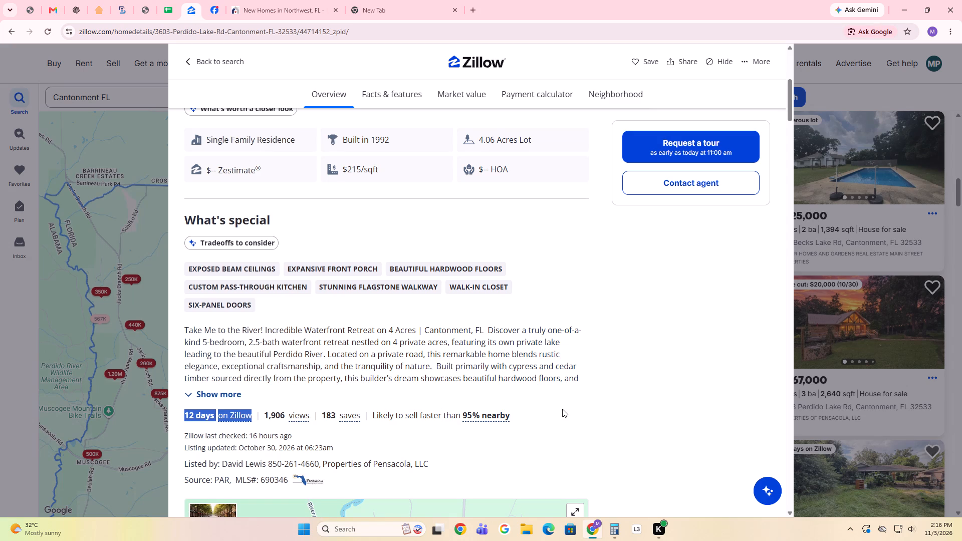
{"action": "left_click", "coordinate": [571, 409]}
{"action": "scroll", "coordinate": [512, 405], "scroll_direction": "down", "scroll_amount": 2}
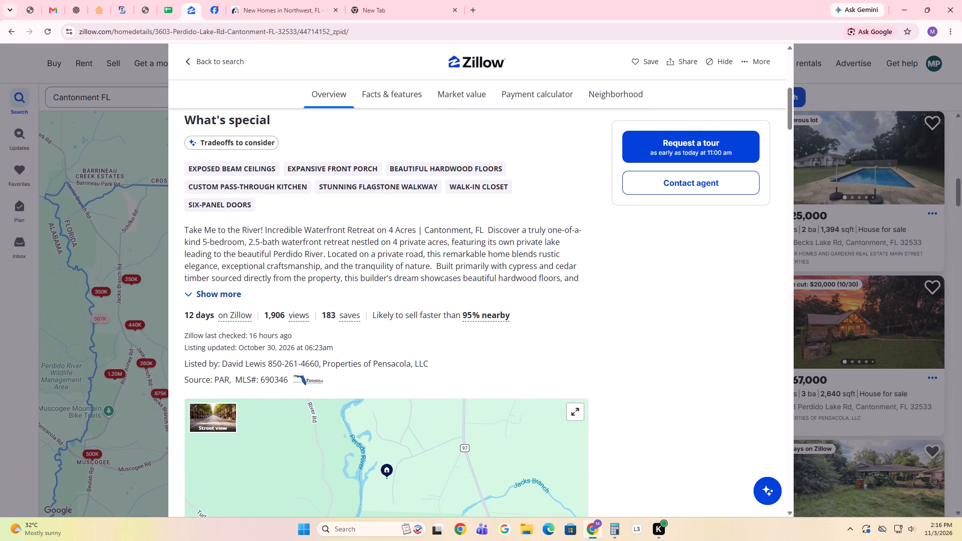
{"action": "left_click_drag", "start_coordinate": [210, 374], "coordinate": [250, 375]}
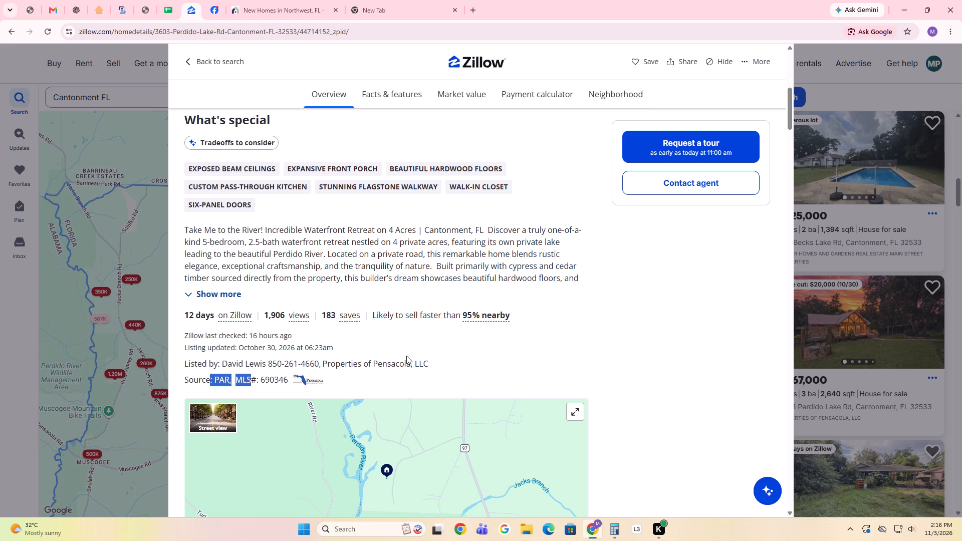
{"action": "key", "text": "ctrl+c"}
{"action": "left_click", "coordinate": [168, 17]}
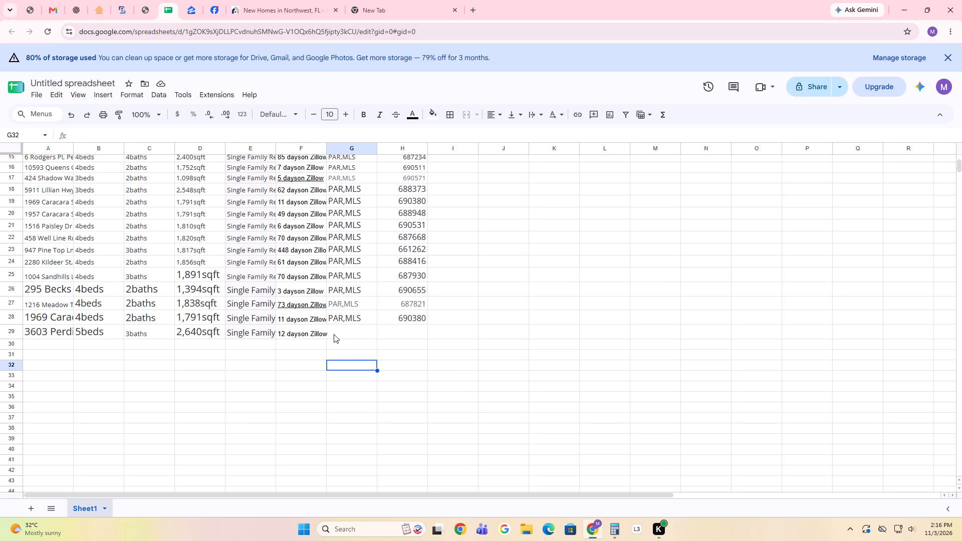
{"action": "left_click", "coordinate": [341, 331]}
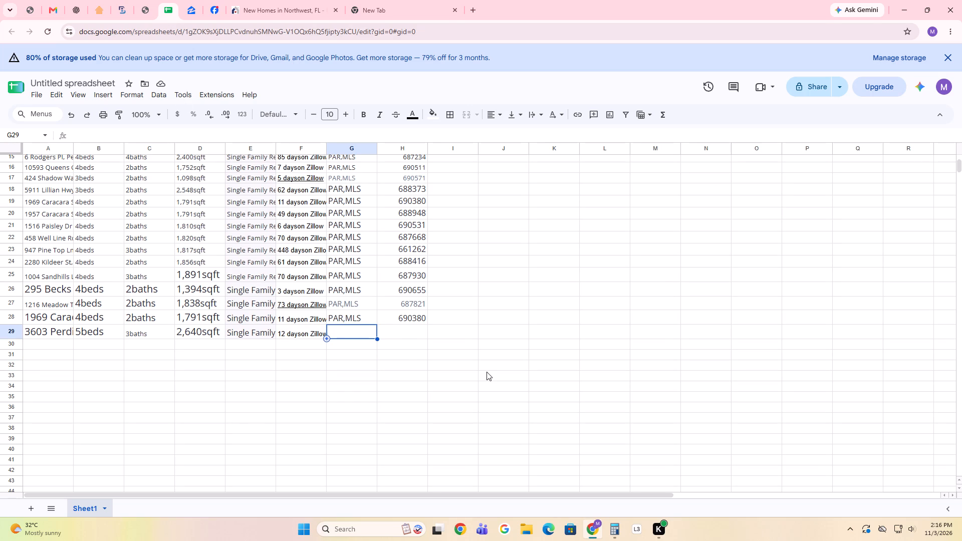
{"action": "key", "text": "ctrl+v"}
{"action": "left_click", "coordinate": [379, 374]}
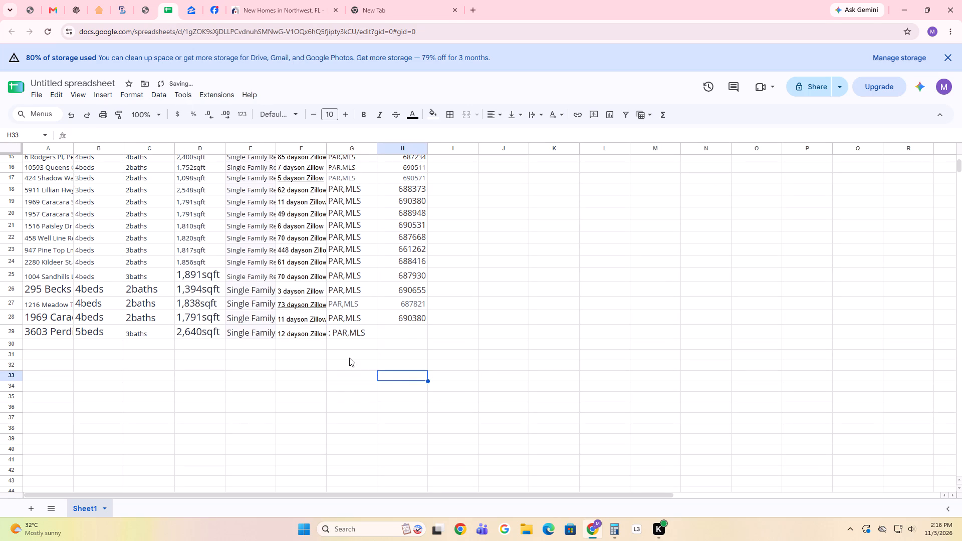
Remove the leading colon from the source text in cell G29.
{"action": "left_click", "coordinate": [330, 326]}
{"action": "left_click", "coordinate": [330, 326]}
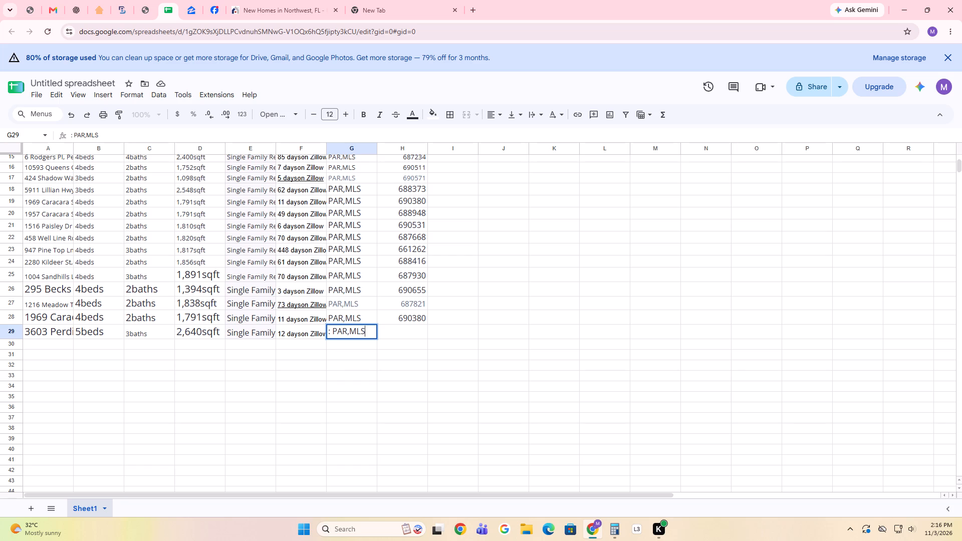
{"action": "left_click", "coordinate": [330, 330]}
{"action": "key", "text": "BackSpace"}
{"action": "left_click", "coordinate": [383, 368]}
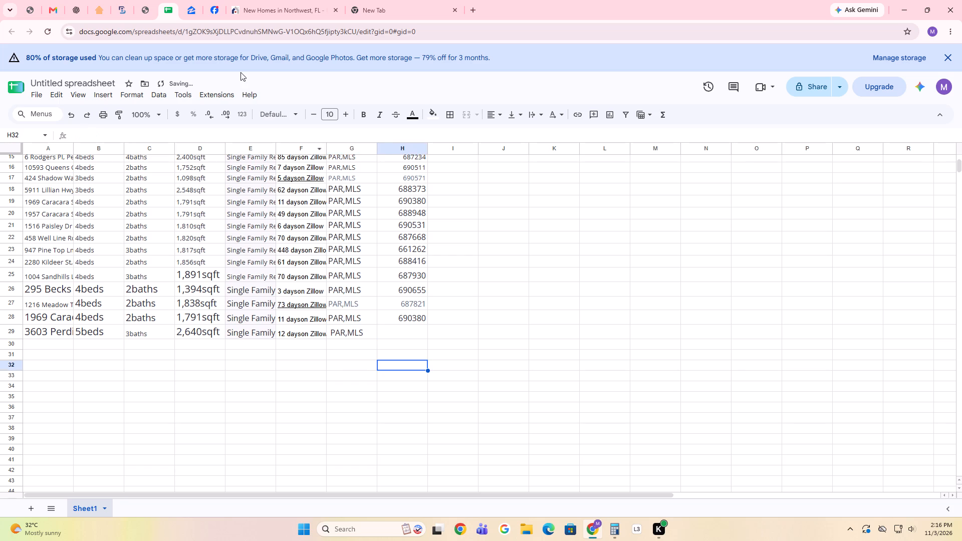
{"action": "left_click", "coordinate": [192, 11]}
{"action": "left_click", "coordinate": [446, 377]}
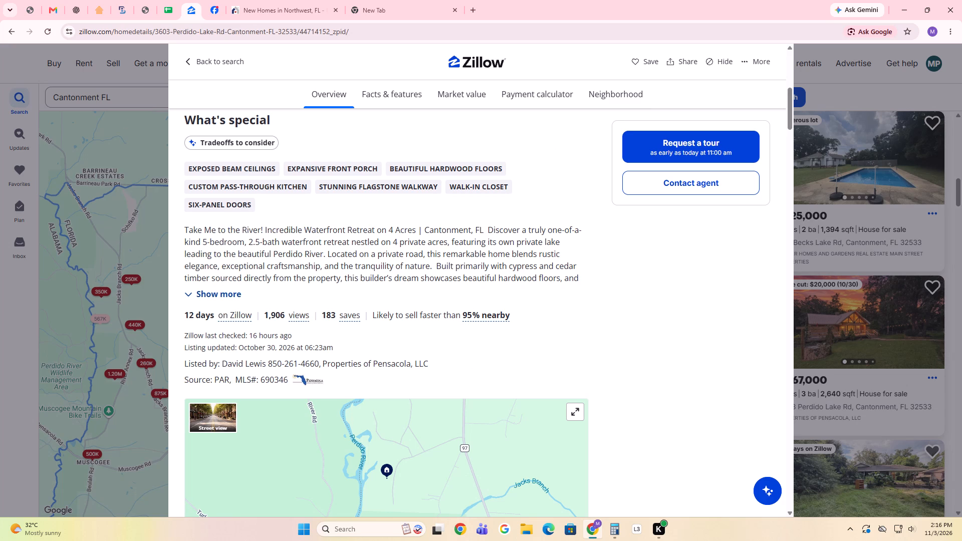
{"action": "left_click_drag", "start_coordinate": [258, 375], "coordinate": [287, 378]}
{"action": "key", "text": "ctrl+c"}
{"action": "left_click", "coordinate": [171, 11]}
{"action": "left_click", "coordinate": [386, 331]}
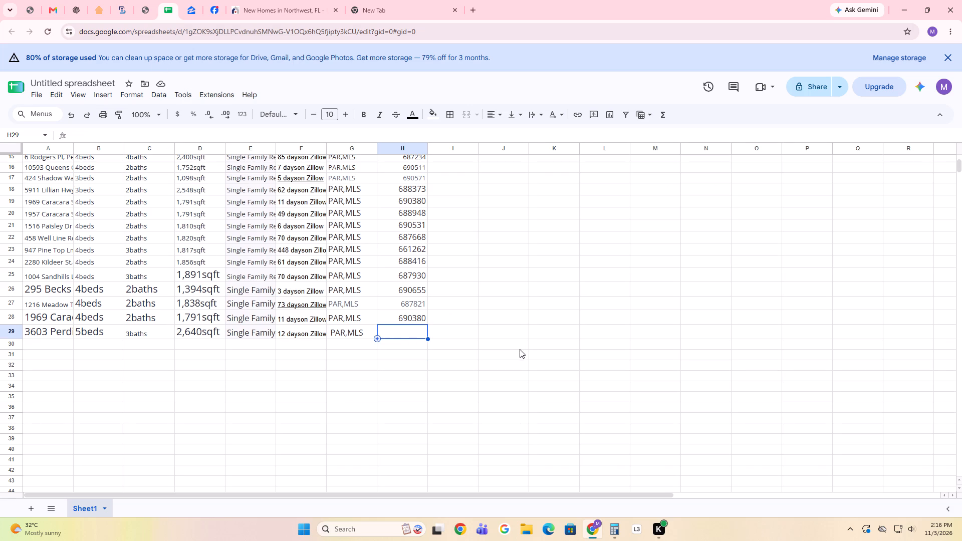
{"action": "key", "text": "ctrl+v"}
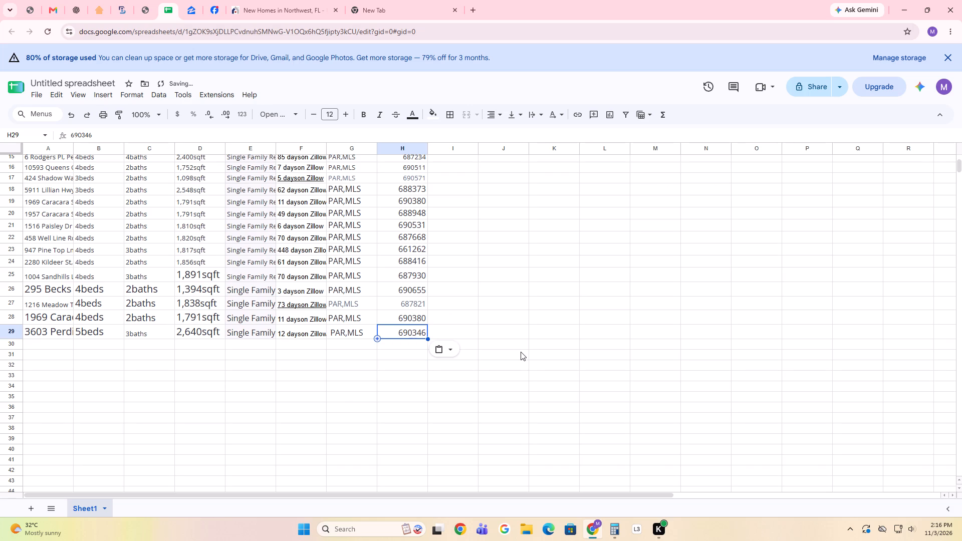
{"action": "left_click", "coordinate": [327, 426]}
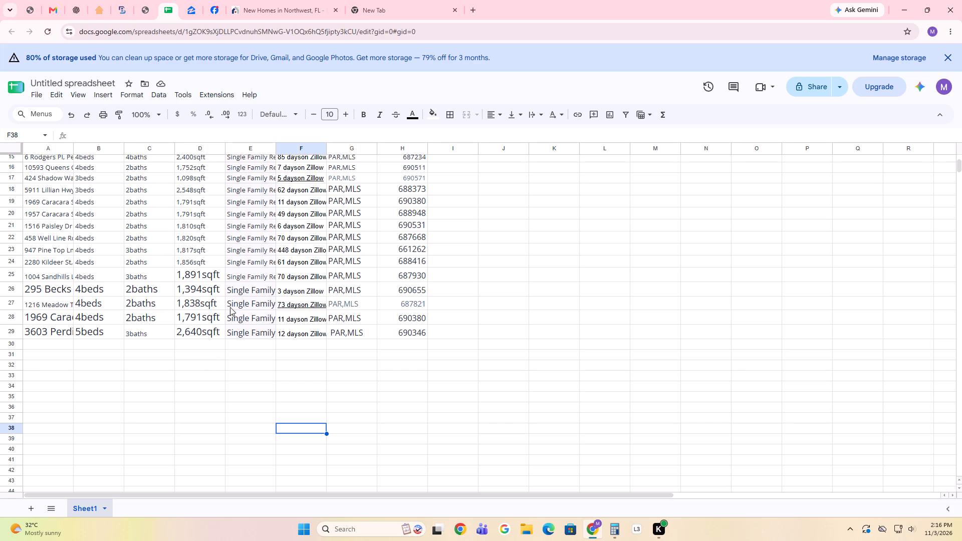
{"action": "left_click", "coordinate": [188, 10]}
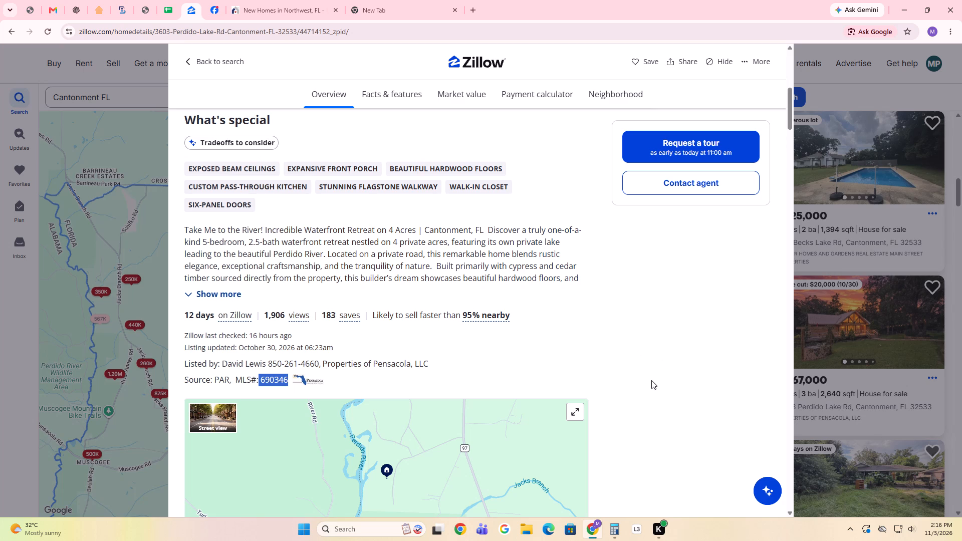
{"action": "scroll", "coordinate": [651, 380], "scroll_direction": "down", "scroll_amount": 2}
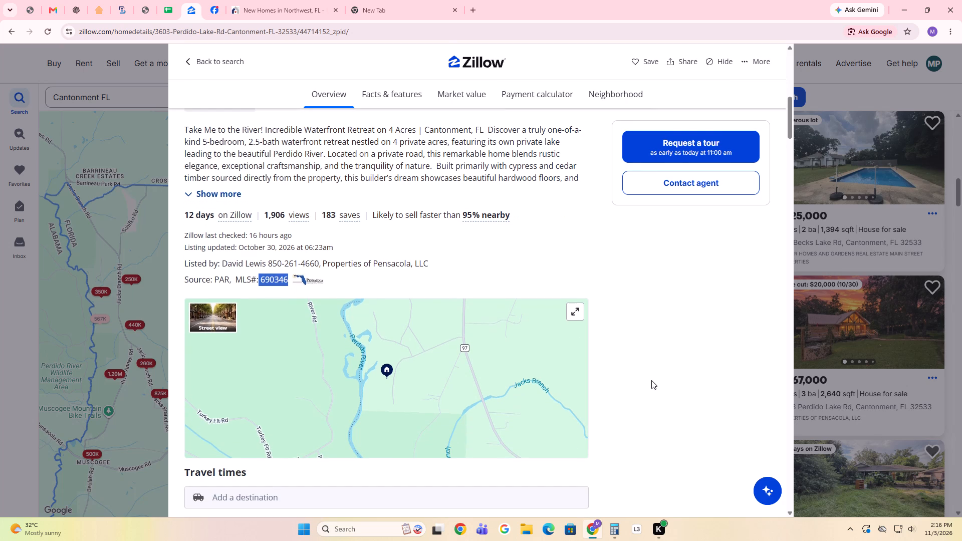
{"action": "scroll", "coordinate": [651, 380], "scroll_direction": "down", "scroll_amount": 1}
{"action": "scroll", "coordinate": [651, 380], "scroll_direction": "up", "scroll_amount": 3}
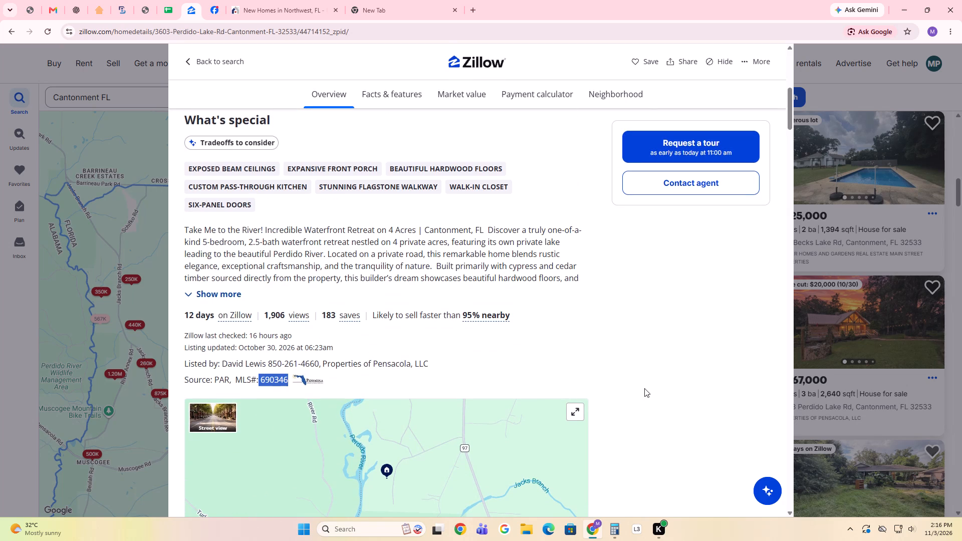
{"action": "left_click", "coordinate": [644, 388]}
{"action": "scroll", "coordinate": [640, 388], "scroll_direction": "up", "scroll_amount": 10}
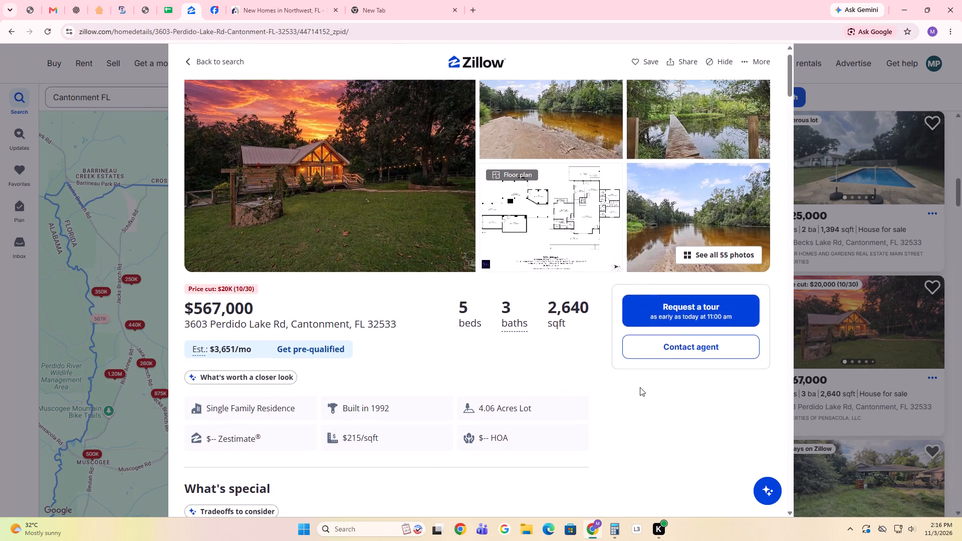
{"action": "scroll", "coordinate": [640, 387], "scroll_direction": "up", "scroll_amount": 6}
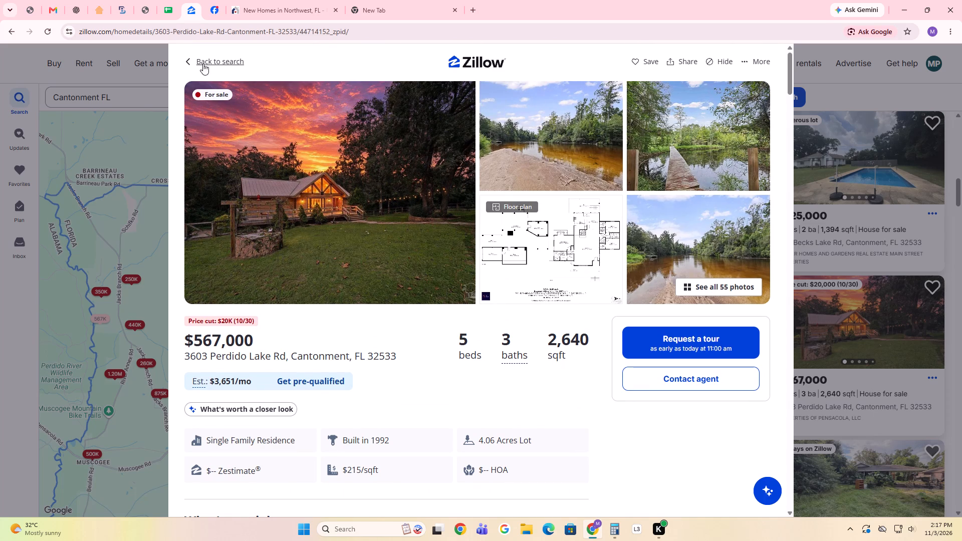
{"action": "left_click", "coordinate": [189, 57]}
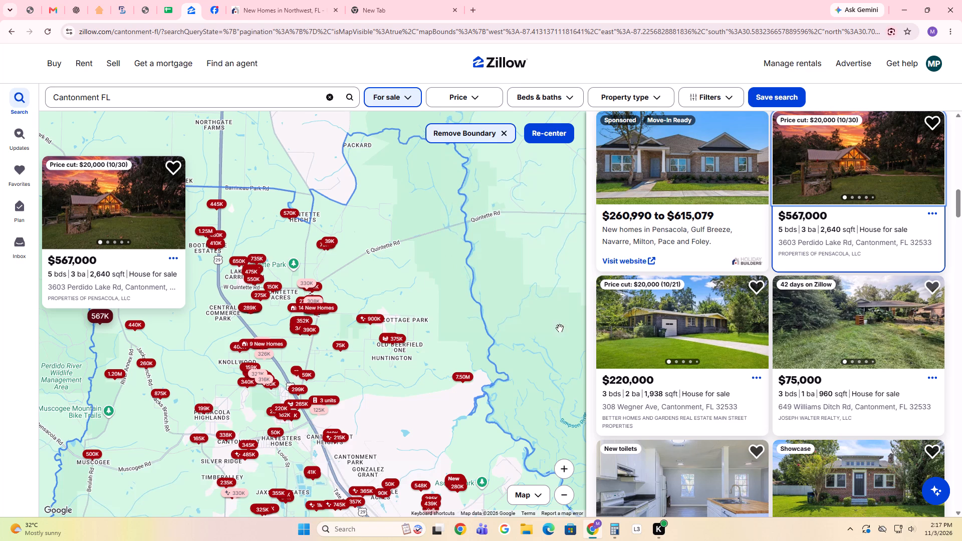
{"action": "left_click", "coordinate": [719, 320]}
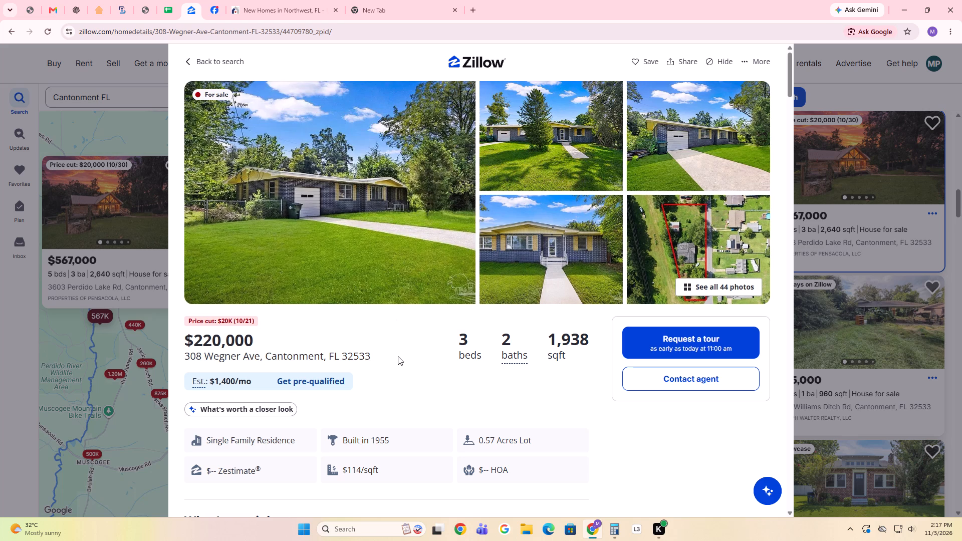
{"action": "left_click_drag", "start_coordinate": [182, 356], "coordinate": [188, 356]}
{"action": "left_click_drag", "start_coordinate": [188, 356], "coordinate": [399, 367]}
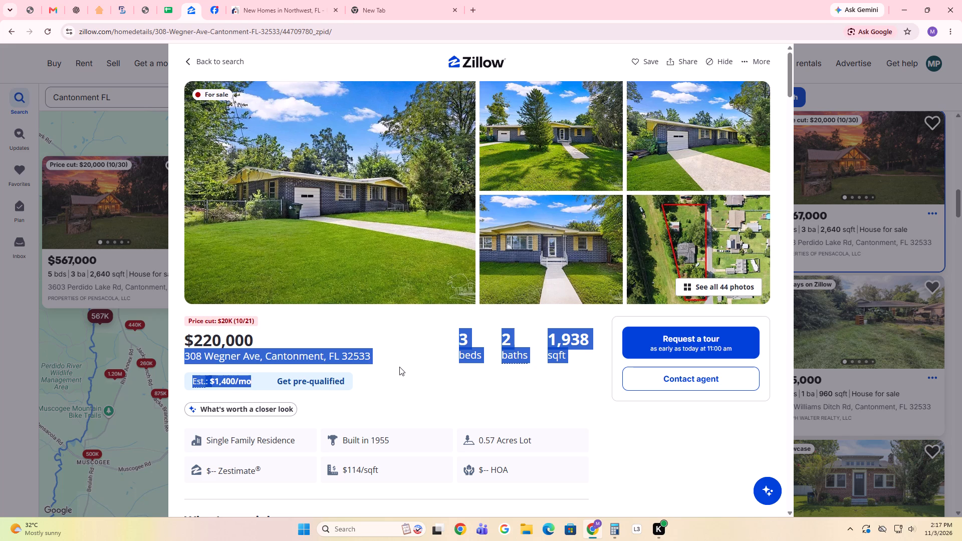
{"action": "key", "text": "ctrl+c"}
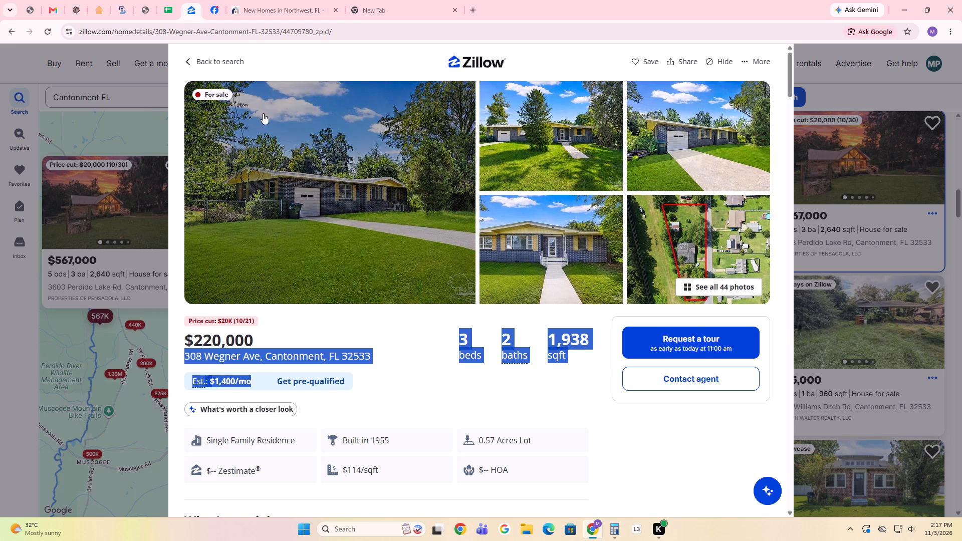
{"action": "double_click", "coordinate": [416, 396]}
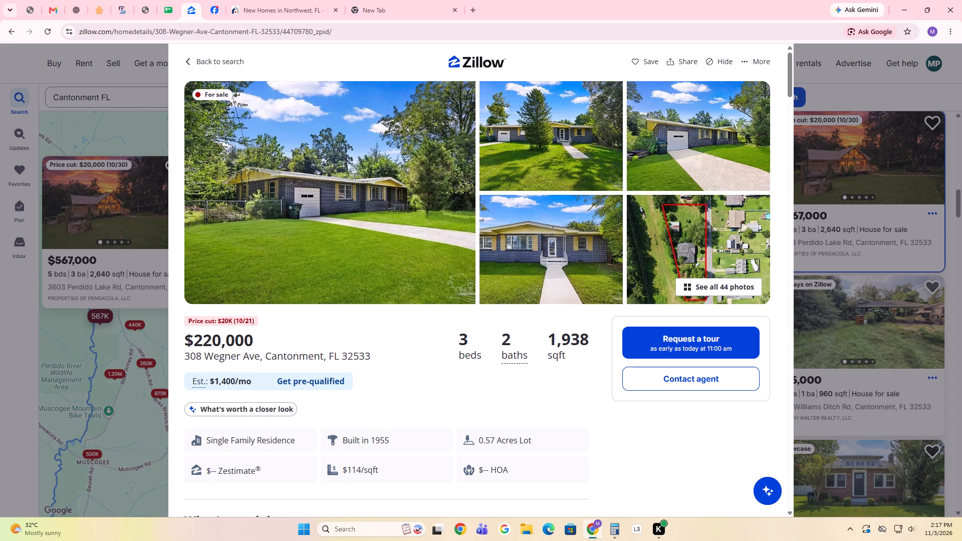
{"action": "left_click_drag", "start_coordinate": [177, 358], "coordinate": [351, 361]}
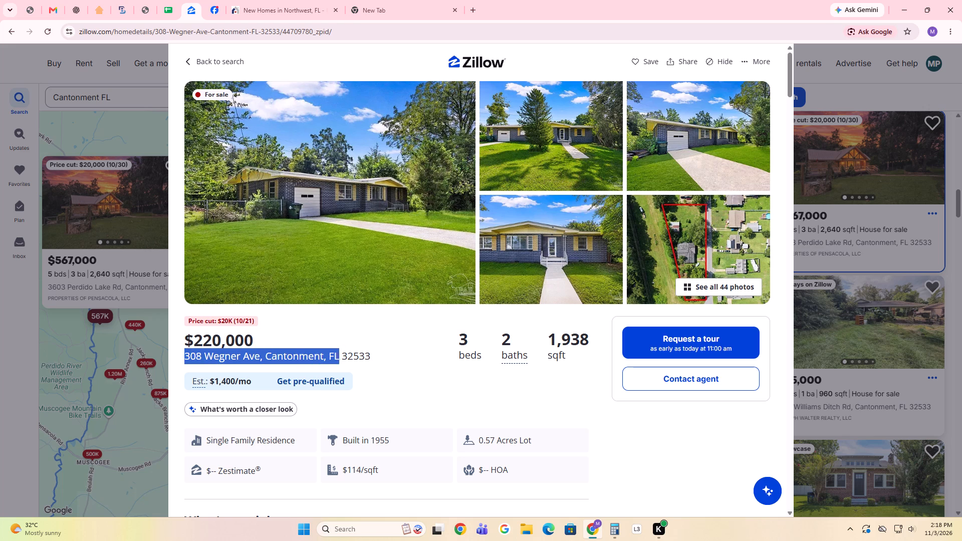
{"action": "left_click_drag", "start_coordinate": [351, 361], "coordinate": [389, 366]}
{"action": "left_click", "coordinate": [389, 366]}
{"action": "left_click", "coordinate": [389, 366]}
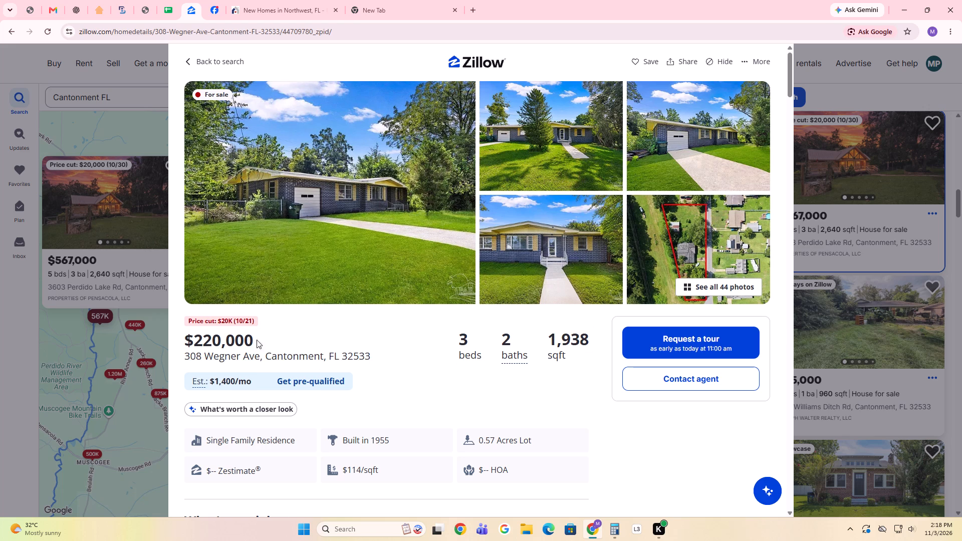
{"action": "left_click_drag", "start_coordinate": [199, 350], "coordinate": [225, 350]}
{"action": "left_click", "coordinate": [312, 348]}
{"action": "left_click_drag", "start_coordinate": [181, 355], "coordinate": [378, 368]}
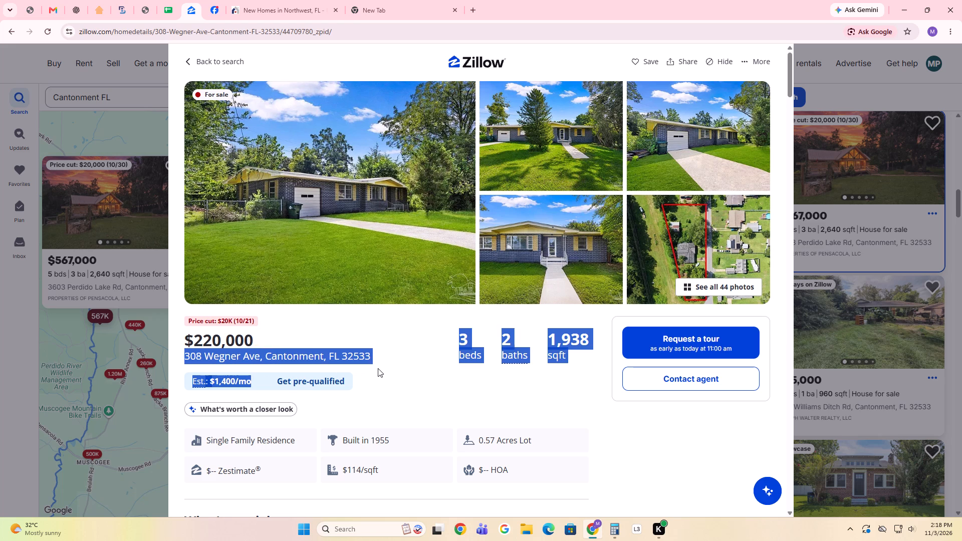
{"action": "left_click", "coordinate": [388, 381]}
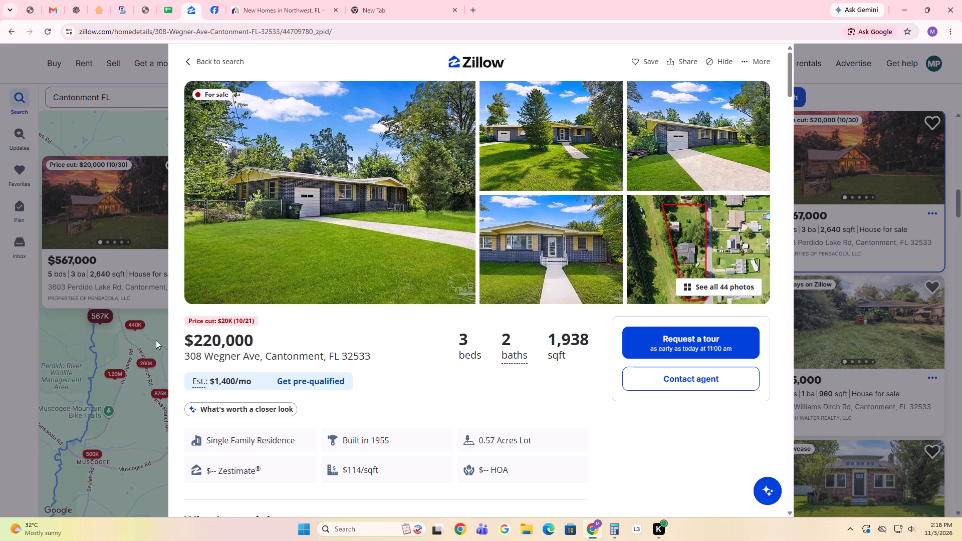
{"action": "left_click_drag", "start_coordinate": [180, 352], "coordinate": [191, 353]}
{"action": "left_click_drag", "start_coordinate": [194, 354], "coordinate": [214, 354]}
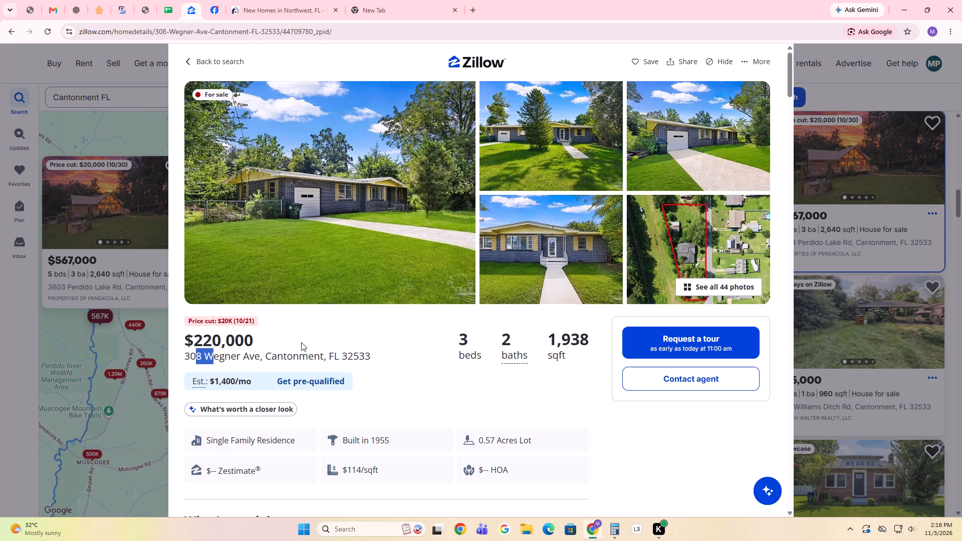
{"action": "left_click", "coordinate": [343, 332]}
{"action": "left_click_drag", "start_coordinate": [185, 356], "coordinate": [405, 356]}
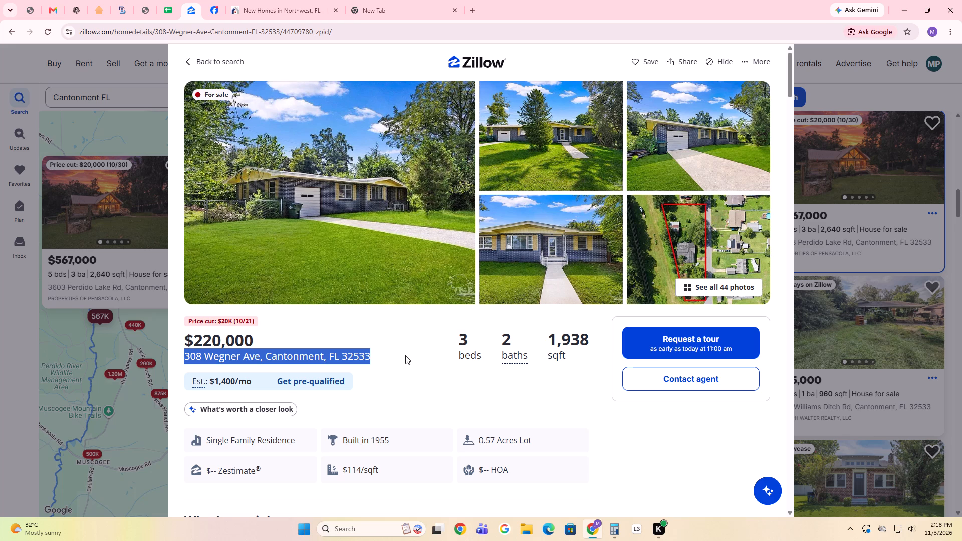
{"action": "key", "text": "ctrl+c"}
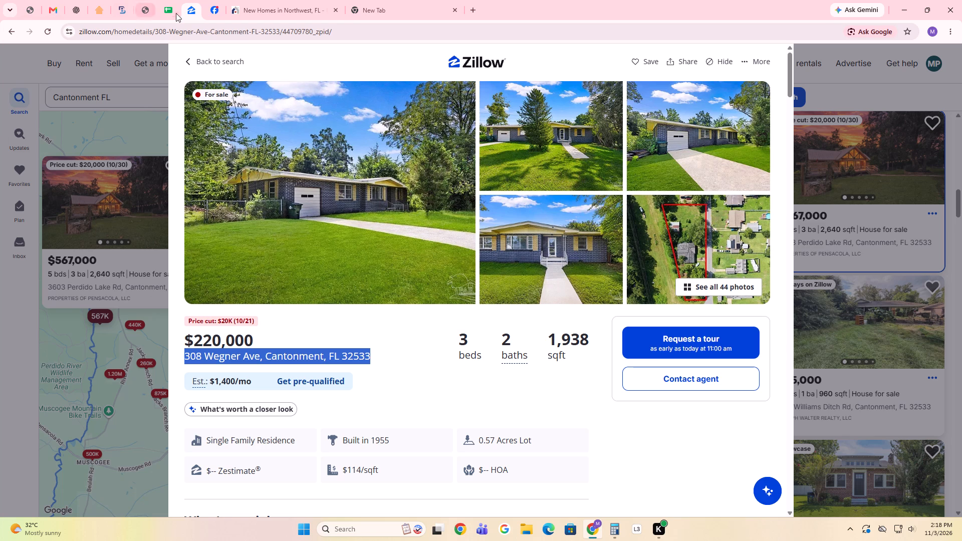
{"action": "left_click", "coordinate": [174, 12]}
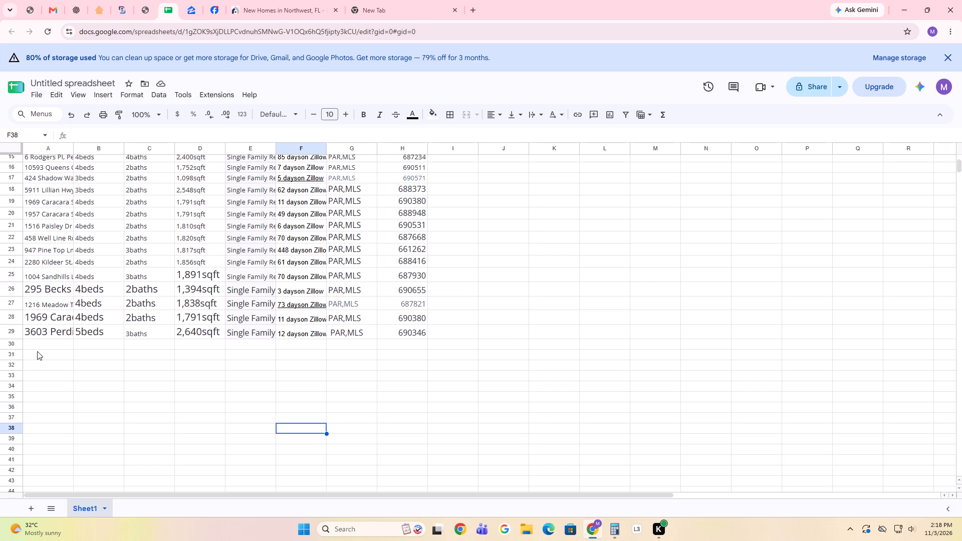
{"action": "left_click", "coordinate": [46, 344]}
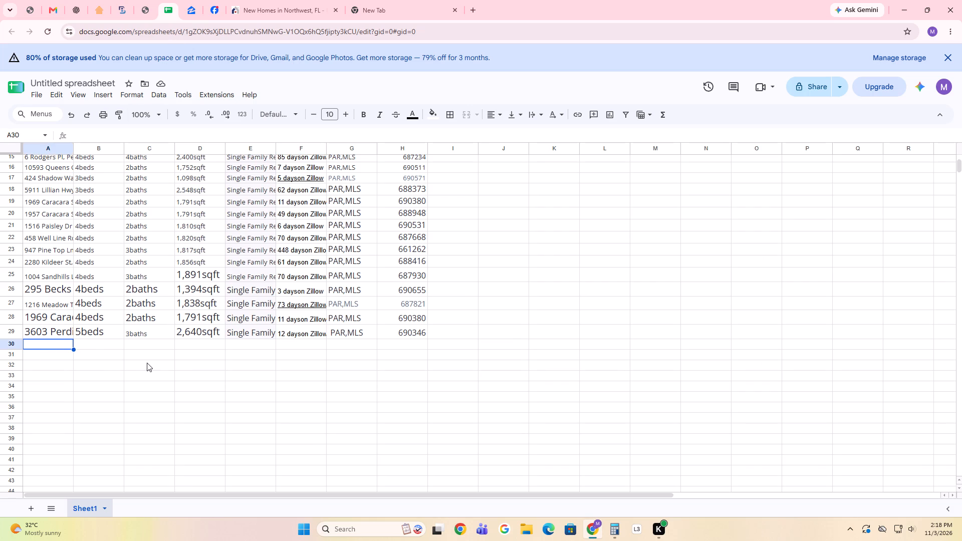
{"action": "key", "text": "ctrl+v"}
{"action": "left_click", "coordinate": [122, 401]}
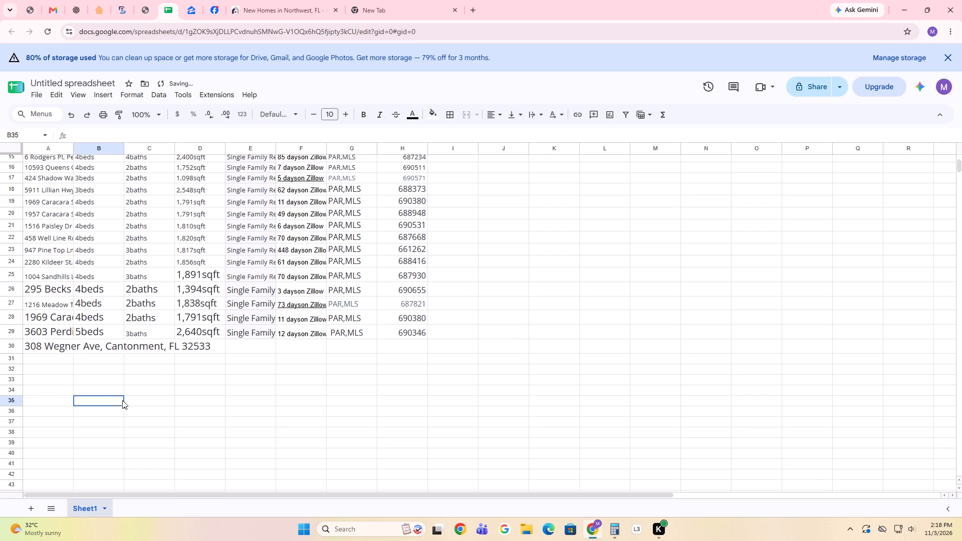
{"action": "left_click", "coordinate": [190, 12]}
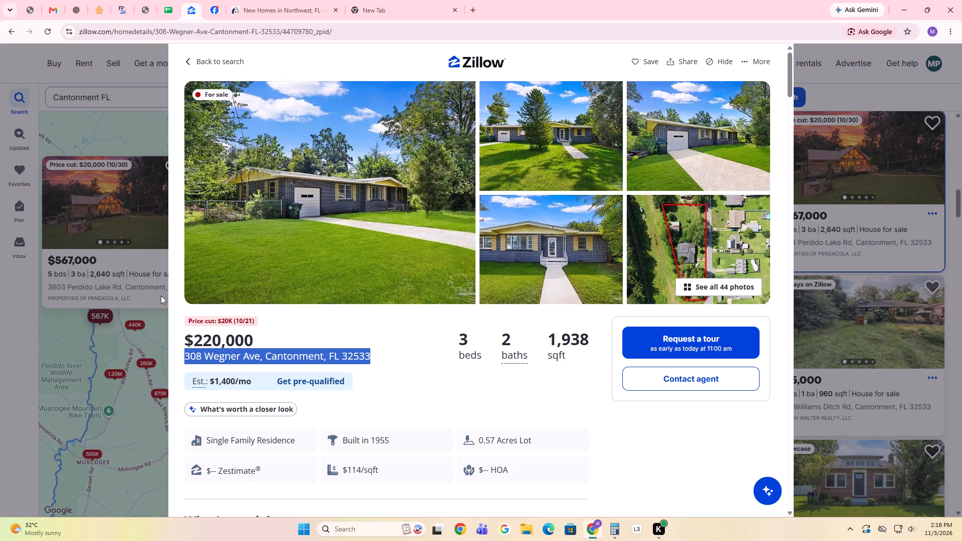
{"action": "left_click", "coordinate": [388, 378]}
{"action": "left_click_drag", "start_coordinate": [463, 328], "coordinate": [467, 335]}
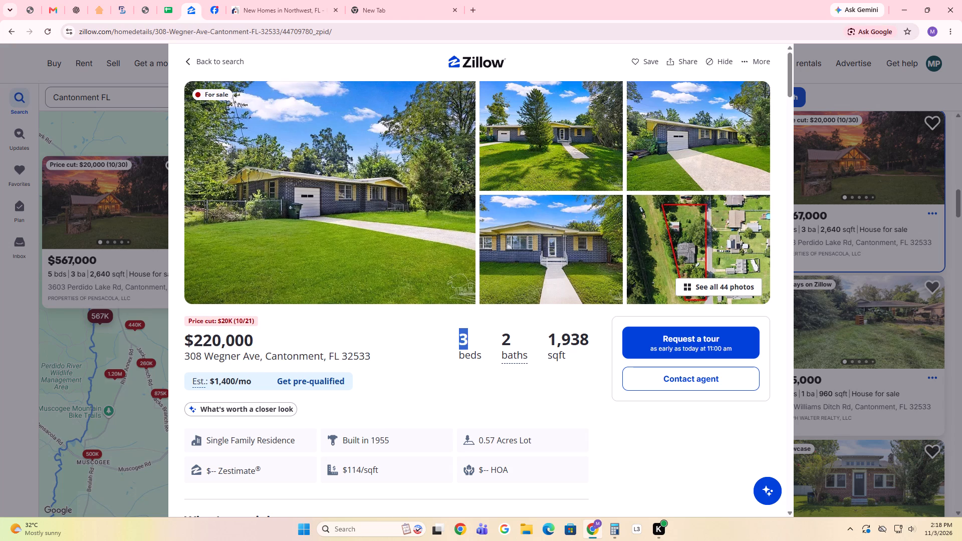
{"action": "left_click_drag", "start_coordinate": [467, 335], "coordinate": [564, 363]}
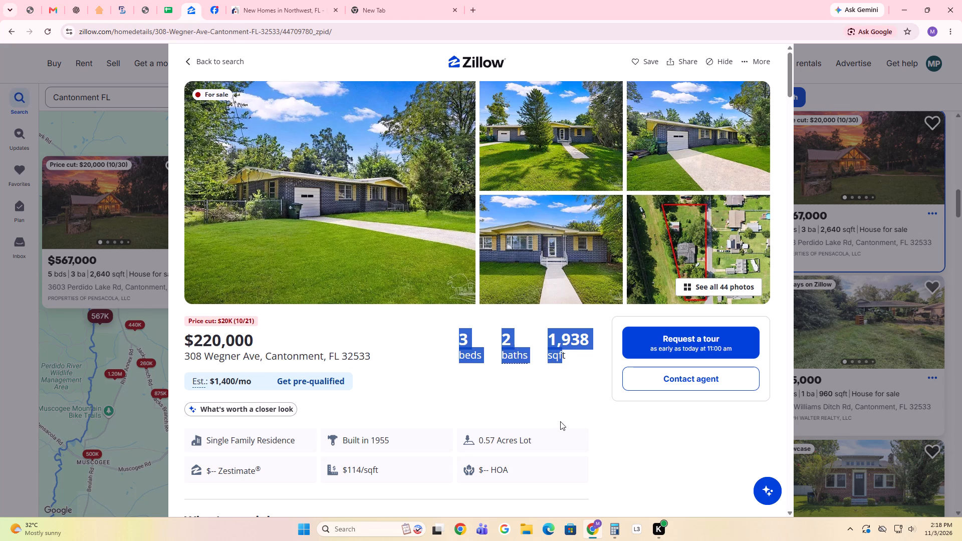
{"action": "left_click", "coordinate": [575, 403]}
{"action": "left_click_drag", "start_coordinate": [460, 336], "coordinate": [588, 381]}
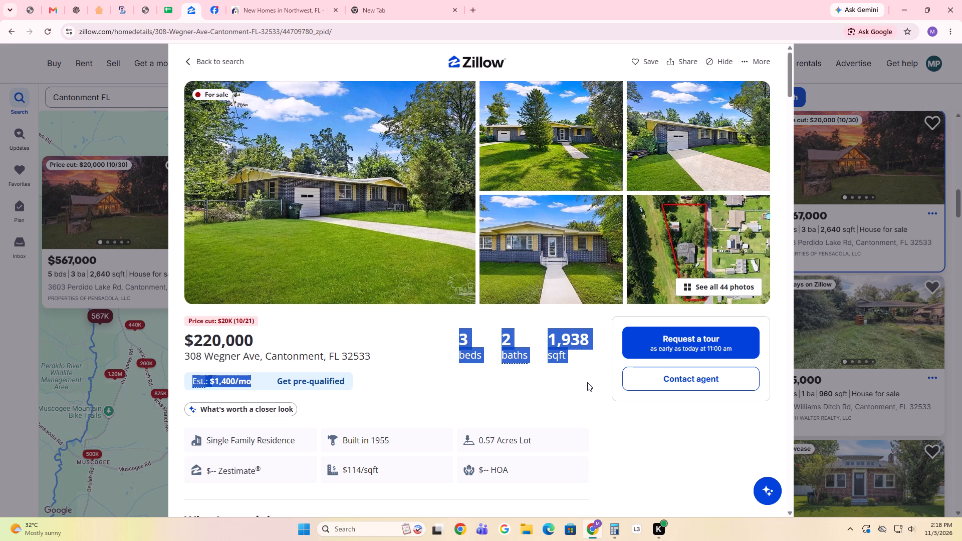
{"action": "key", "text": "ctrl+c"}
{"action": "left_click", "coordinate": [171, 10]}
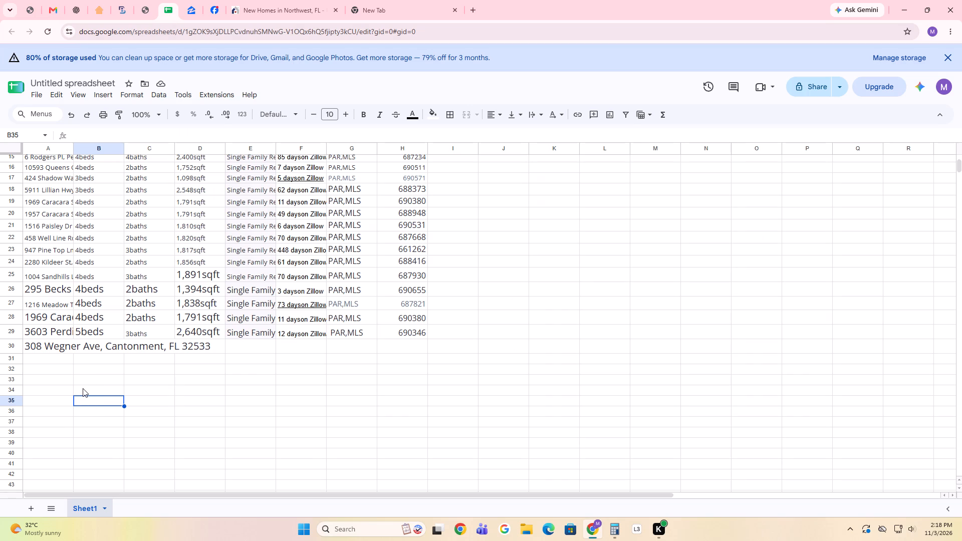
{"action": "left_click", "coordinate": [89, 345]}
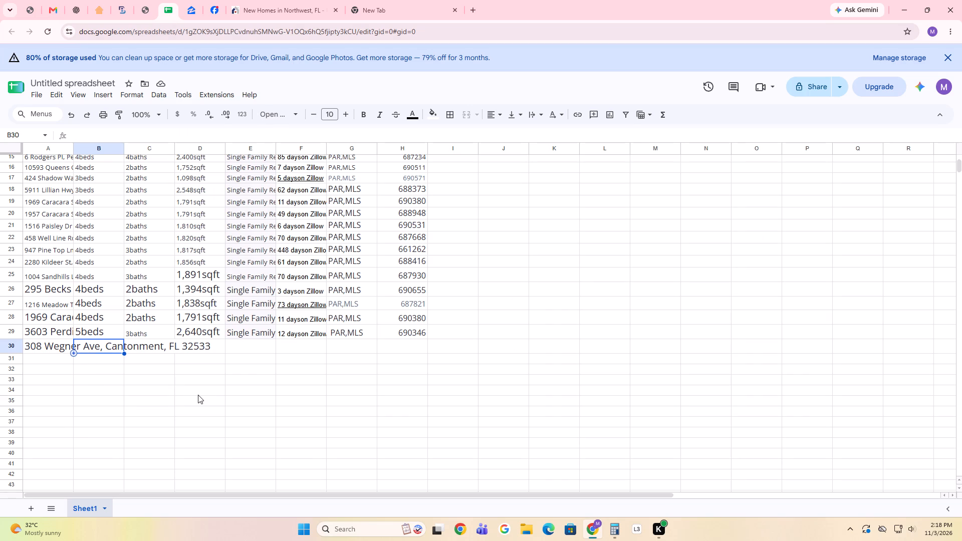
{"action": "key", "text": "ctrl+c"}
{"action": "left_click", "coordinate": [197, 10]}
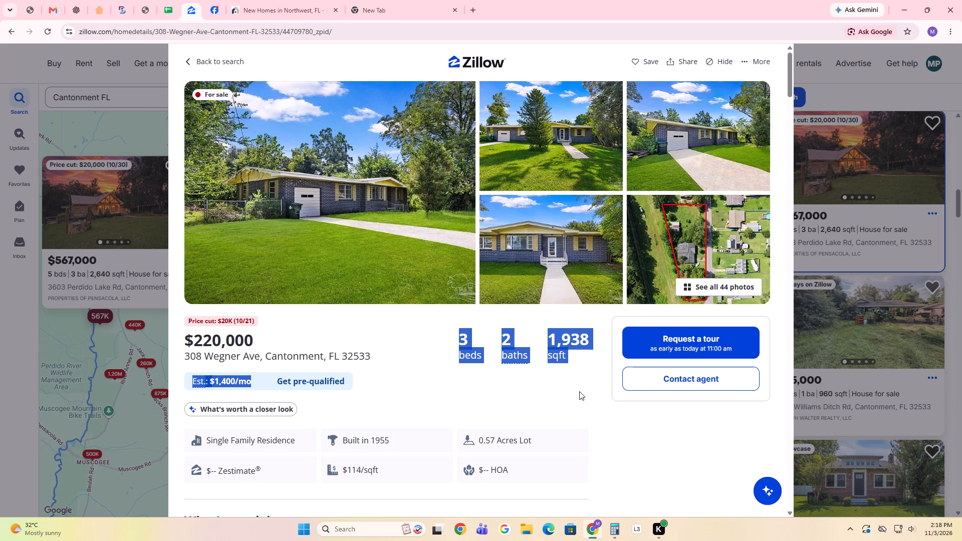
{"action": "left_click", "coordinate": [380, 305]}
{"action": "left_click_drag", "start_coordinate": [457, 336], "coordinate": [530, 347]}
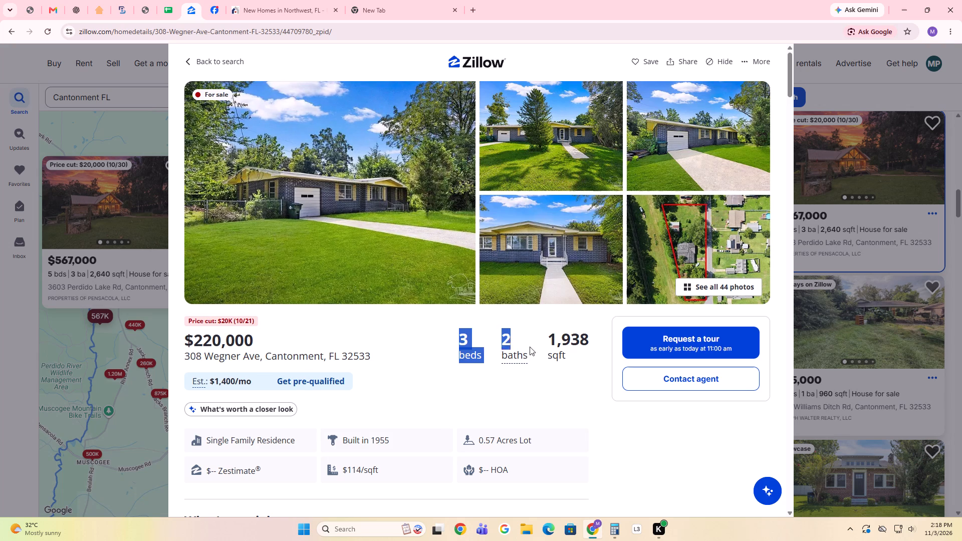
{"action": "left_click_drag", "start_coordinate": [530, 347], "coordinate": [570, 354]}
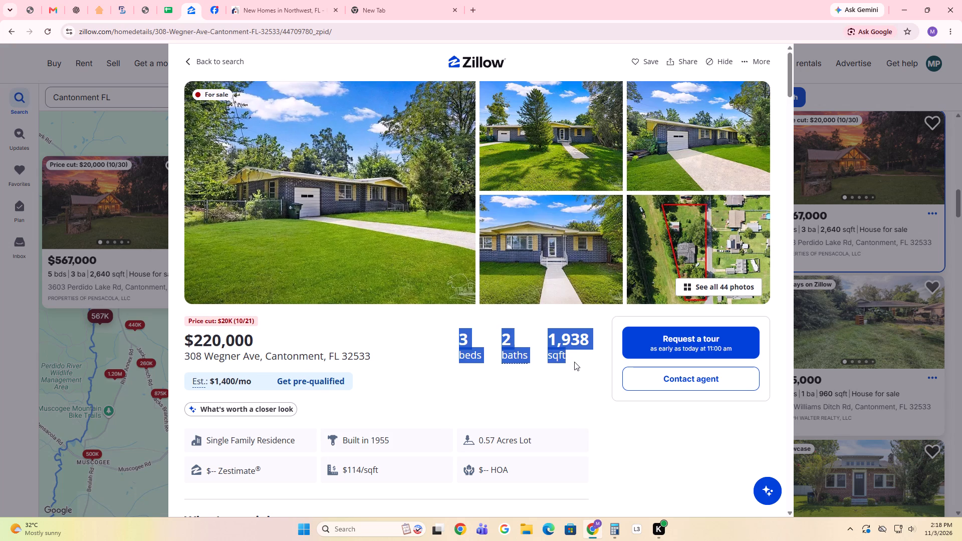
{"action": "key", "text": "ctrl+c"}
{"action": "left_click", "coordinate": [166, 11]}
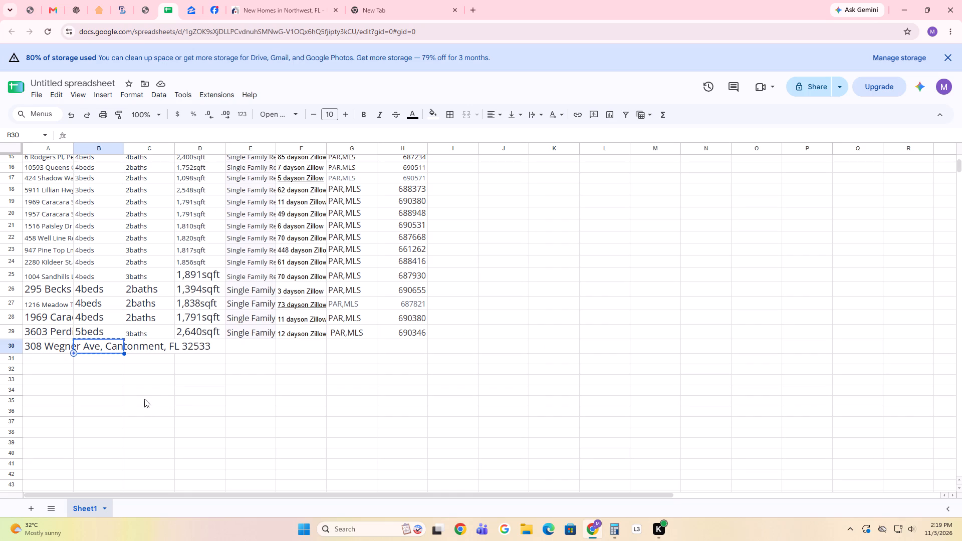
{"action": "left_click", "coordinate": [139, 408]}
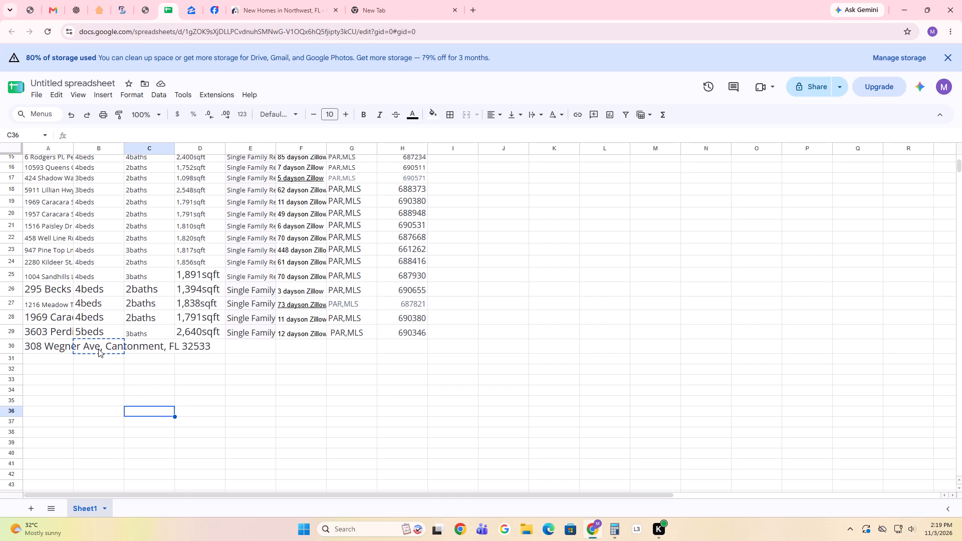
{"action": "left_click", "coordinate": [98, 347]}
{"action": "key", "text": "ctrl+v"}
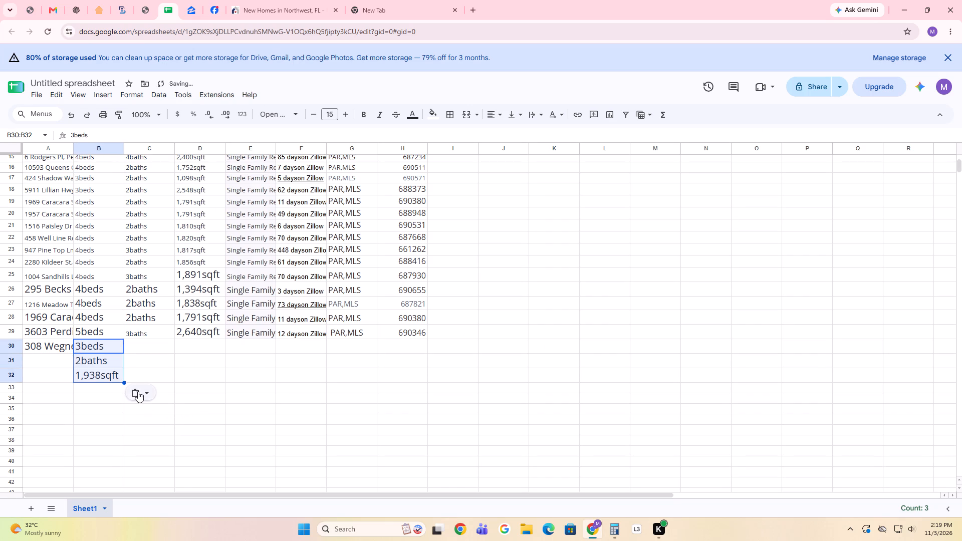
{"action": "left_click", "coordinate": [170, 381]}
Copy the 2baths entry from cell B31 into cell C30.
{"action": "left_click", "coordinate": [108, 359]}
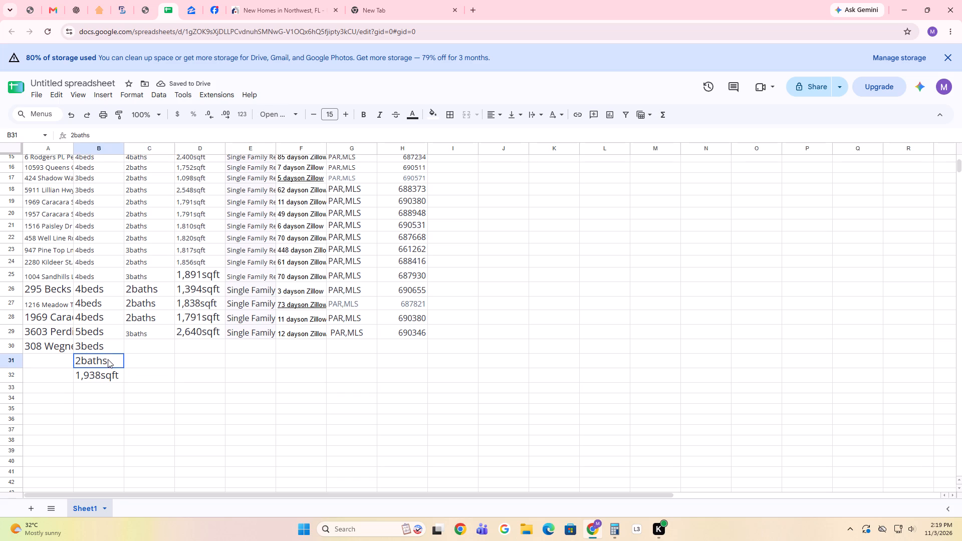
{"action": "key", "text": "ctrl+c"}
{"action": "left_click", "coordinate": [137, 345]}
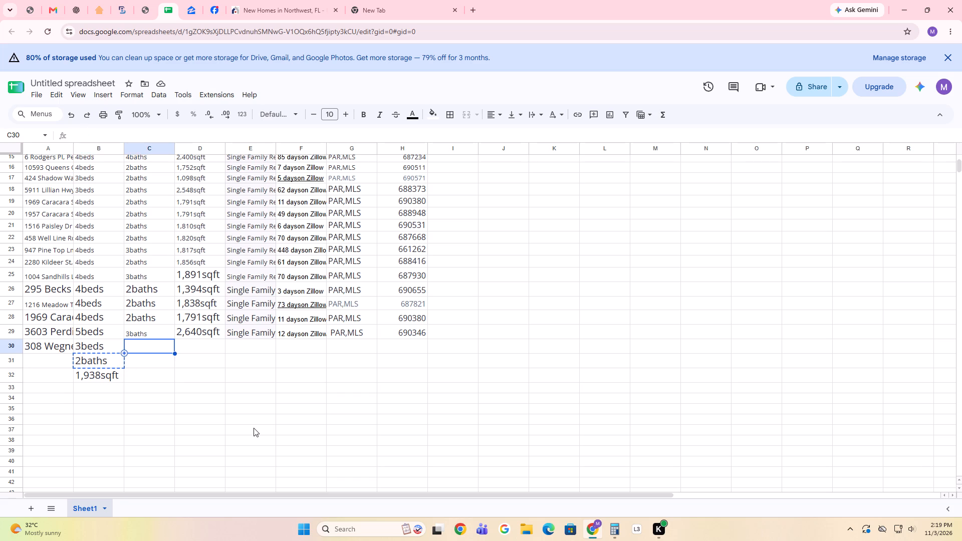
{"action": "key", "text": "ctrl+v"}
{"action": "left_click", "coordinate": [181, 441]}
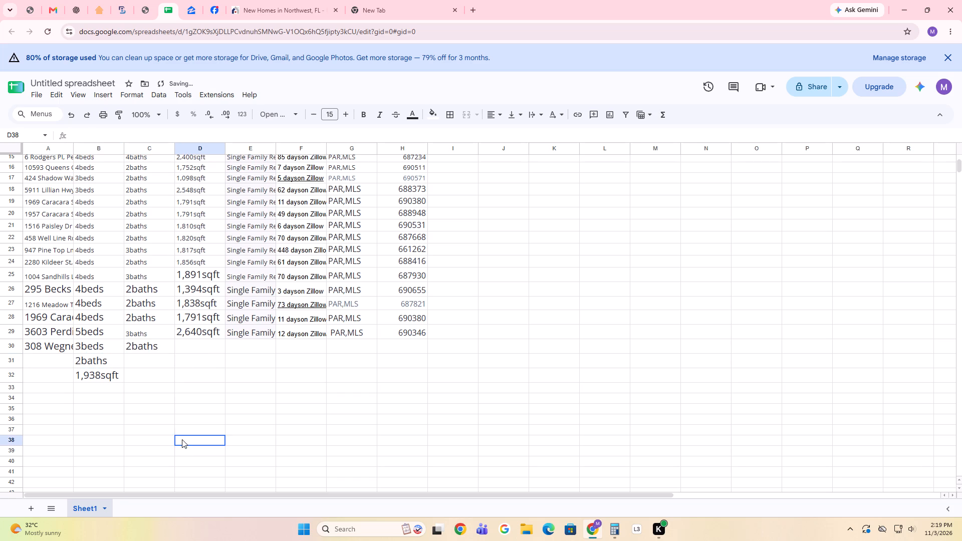
Copy the 1,938sqft entry from cell B32 into cell D30.
{"action": "left_click", "coordinate": [88, 379]}
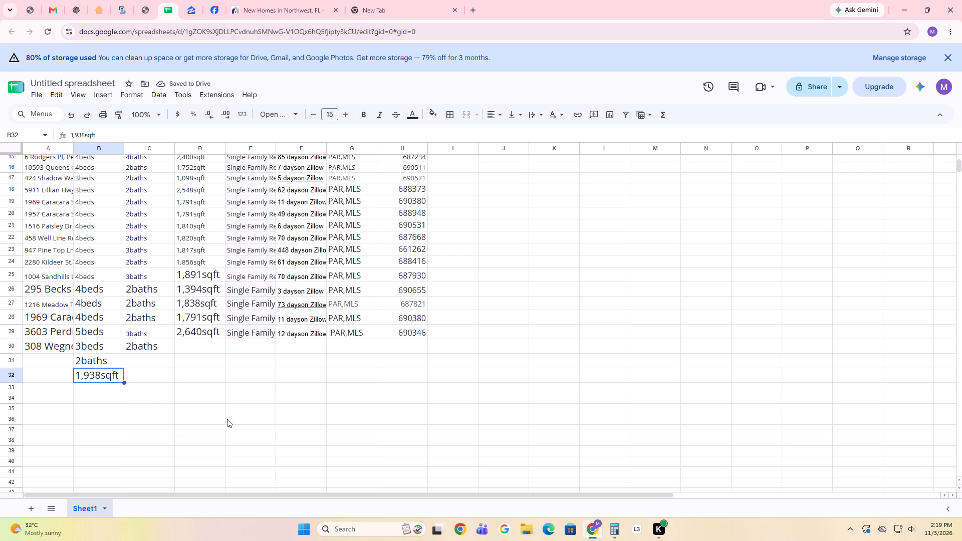
{"action": "key", "text": "ctrl+c"}
{"action": "left_click", "coordinate": [193, 349]}
{"action": "key", "text": "ctrl+v"}
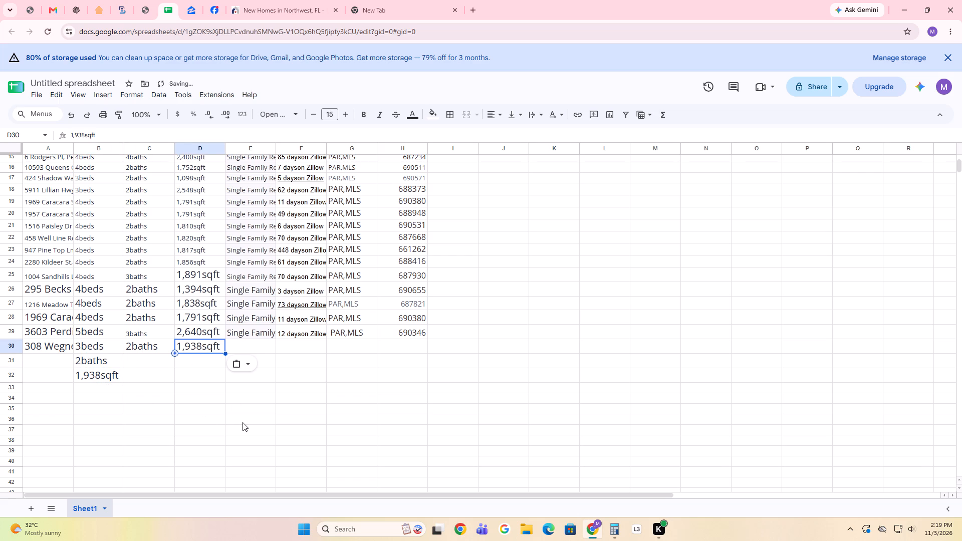
{"action": "left_click", "coordinate": [223, 424]}
Clear the leftover 2baths and 1,938sqft entries from cells B31 and B32.
{"action": "double_click", "coordinate": [108, 356]}
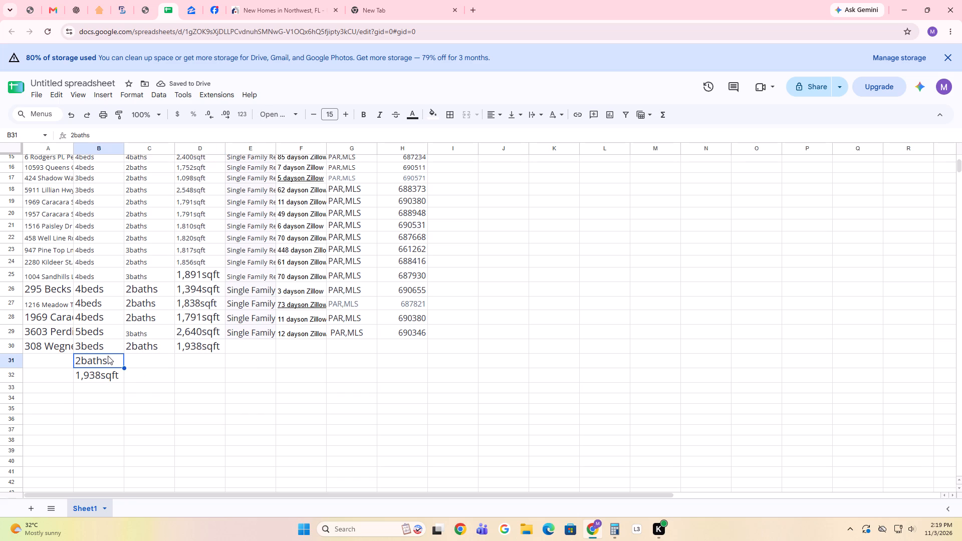
{"action": "key", "text": "BackSpace"}
{"action": "key", "text": "BackSpace"}
{"action": "key", "text": "BackSpace"}
{"action": "key", "text": "BackSpace"}
{"action": "key", "text": "BackSpace"}
{"action": "key", "text": "BackSpace"}
{"action": "key", "text": "BackSpace"}
{"action": "key", "text": "BackSpace"}
{"action": "key", "text": "BackSpace"}
{"action": "key", "text": "BackSpace"}
{"action": "key", "text": "BackSpace"}
{"action": "key", "text": "BackSpace"}
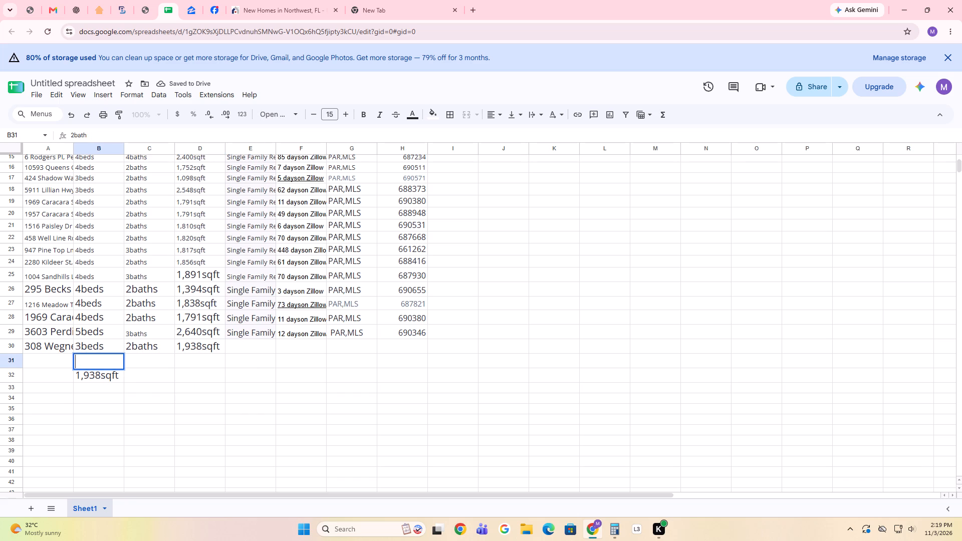
{"action": "double_click", "coordinate": [116, 374]}
{"action": "key", "text": "BackSpace"}
{"action": "key", "text": "BackSpace"}
{"action": "key", "text": "BackSpace"}
{"action": "key", "text": "BackSpace"}
{"action": "key", "text": "BackSpace"}
{"action": "key", "text": "BackSpace"}
{"action": "key", "text": "BackSpace"}
{"action": "key", "text": "BackSpace"}
{"action": "key", "text": "BackSpace"}
{"action": "key", "text": "BackSpace"}
{"action": "key", "text": "BackSpace"}
{"action": "key", "text": "BackSpace"}
{"action": "key", "text": "BackSpace"}
{"action": "key", "text": "BackSpace"}
{"action": "key", "text": "BackSpace"}
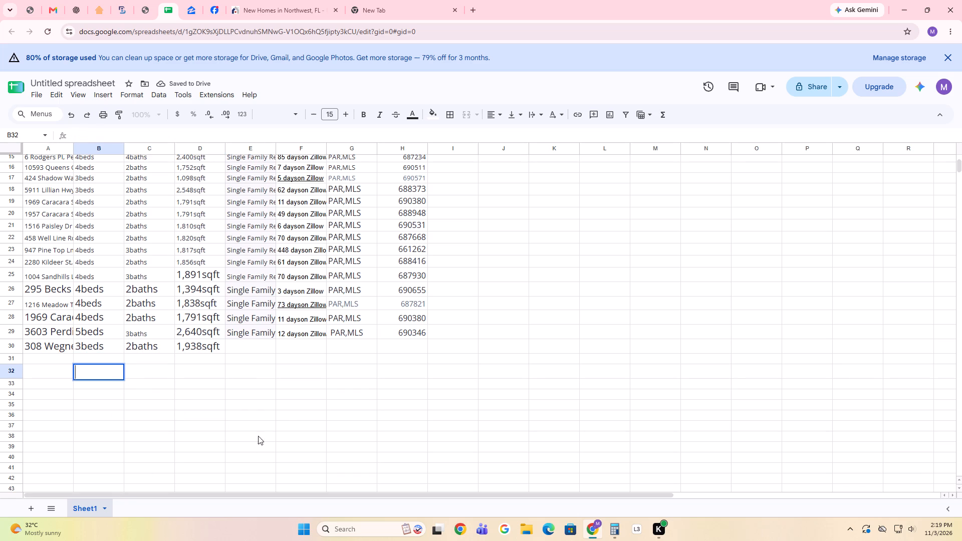
{"action": "left_click", "coordinate": [278, 416]}
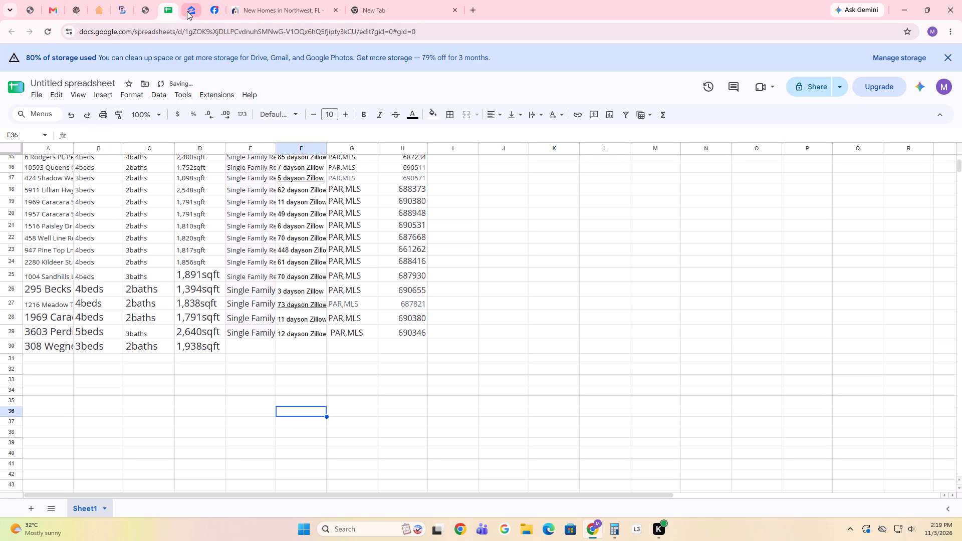
Copy the Single Family Residence entry from cell E29 into cell E30.
{"action": "left_click", "coordinate": [187, 11]}
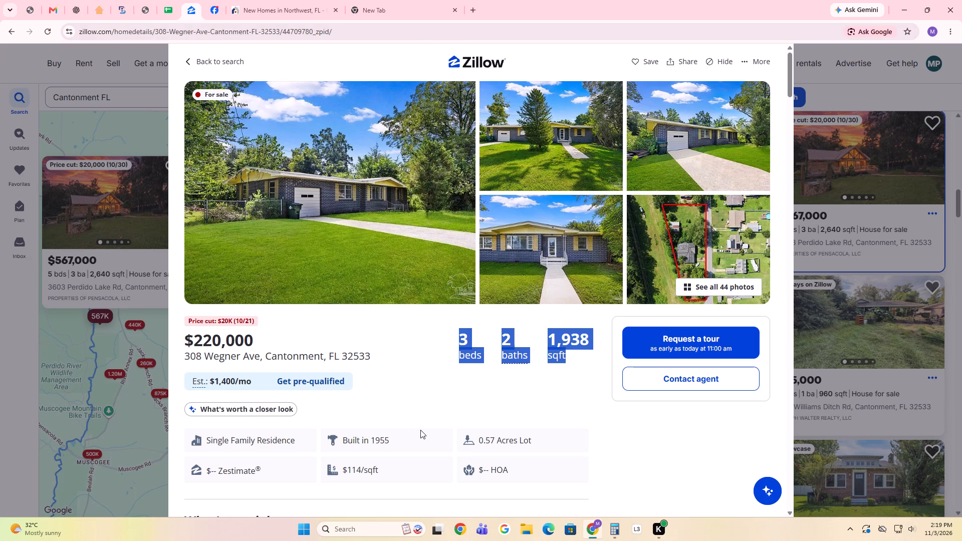
{"action": "left_click", "coordinate": [175, 11]}
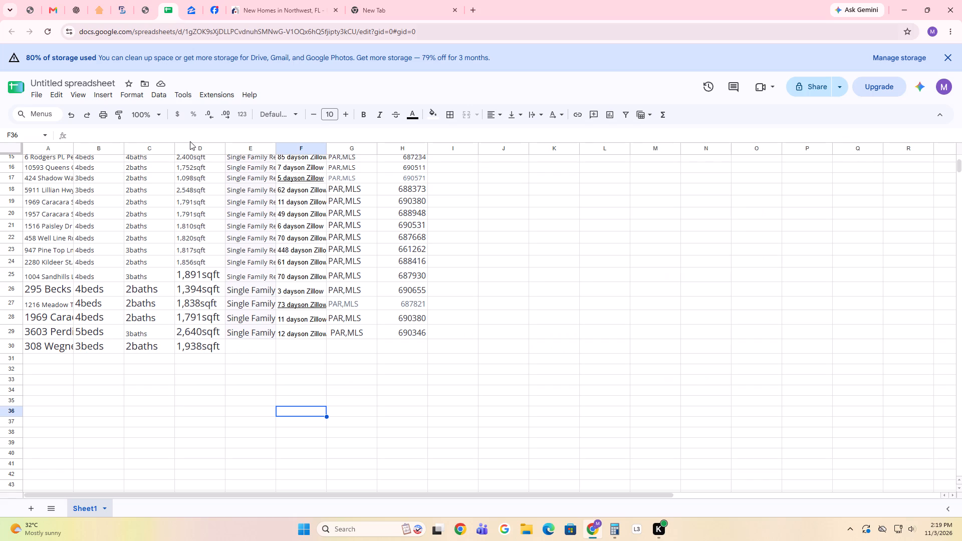
{"action": "left_click", "coordinate": [253, 335]}
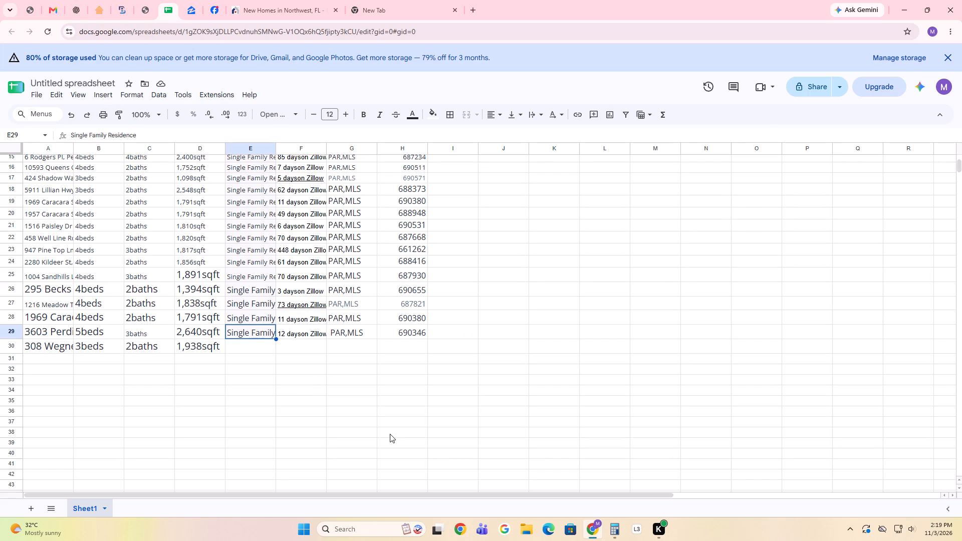
{"action": "key", "text": "ctrl+c"}
{"action": "left_click", "coordinate": [235, 344]}
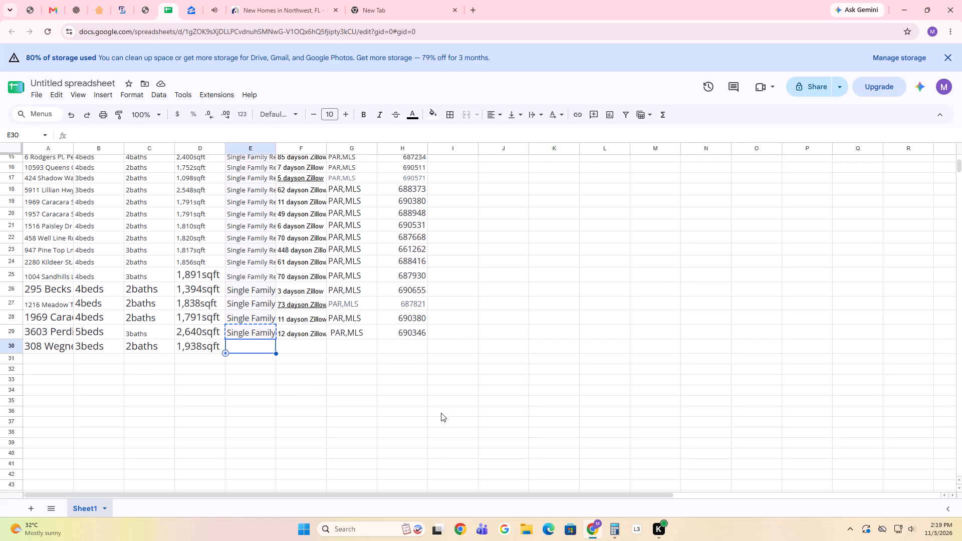
{"action": "key", "text": "ctrl+v"}
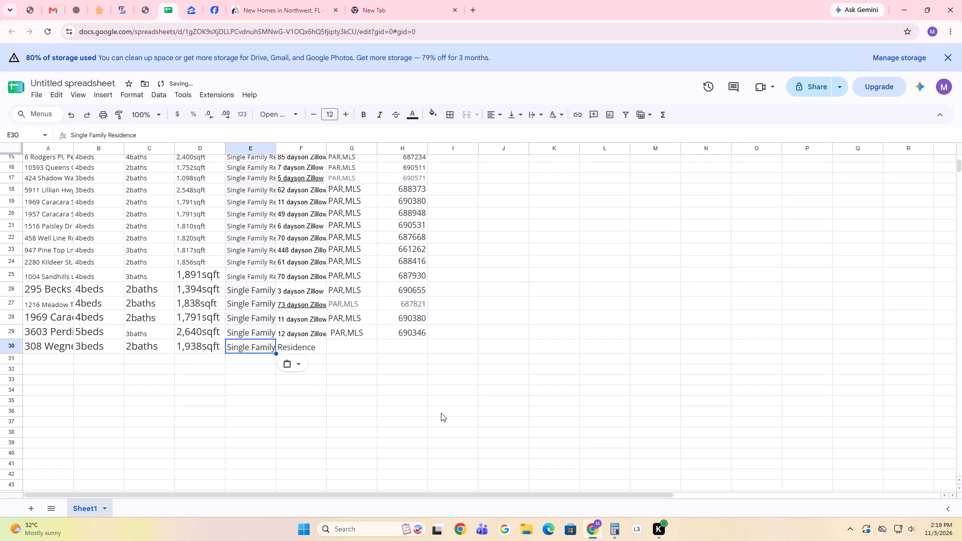
{"action": "left_click", "coordinate": [433, 414]}
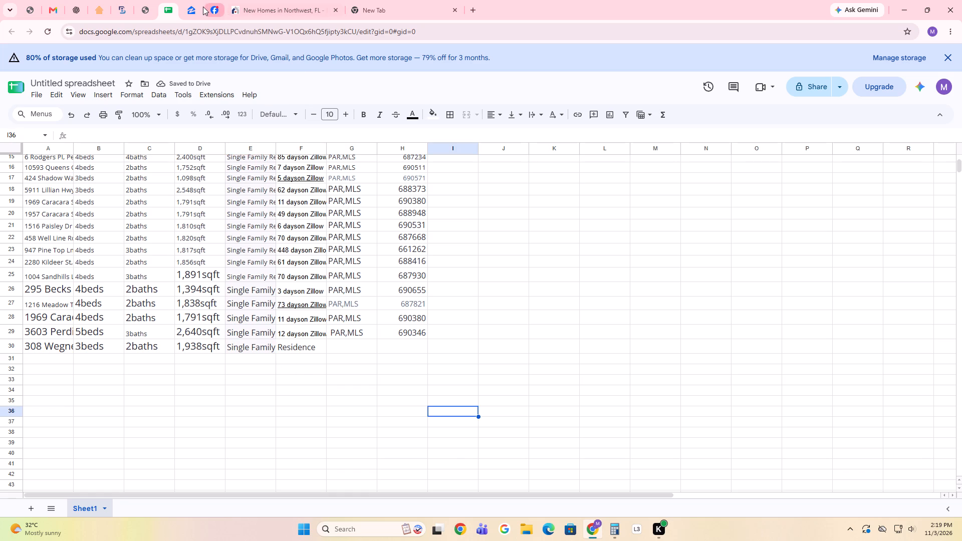
{"action": "left_click", "coordinate": [192, 11]}
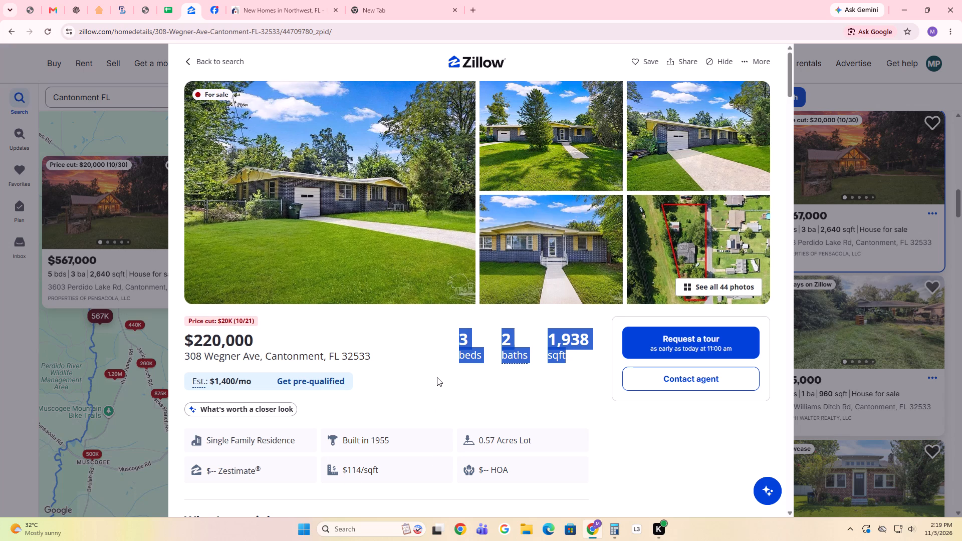
{"action": "left_click", "coordinate": [436, 378]}
{"action": "scroll", "coordinate": [412, 392], "scroll_direction": "down", "scroll_amount": 6}
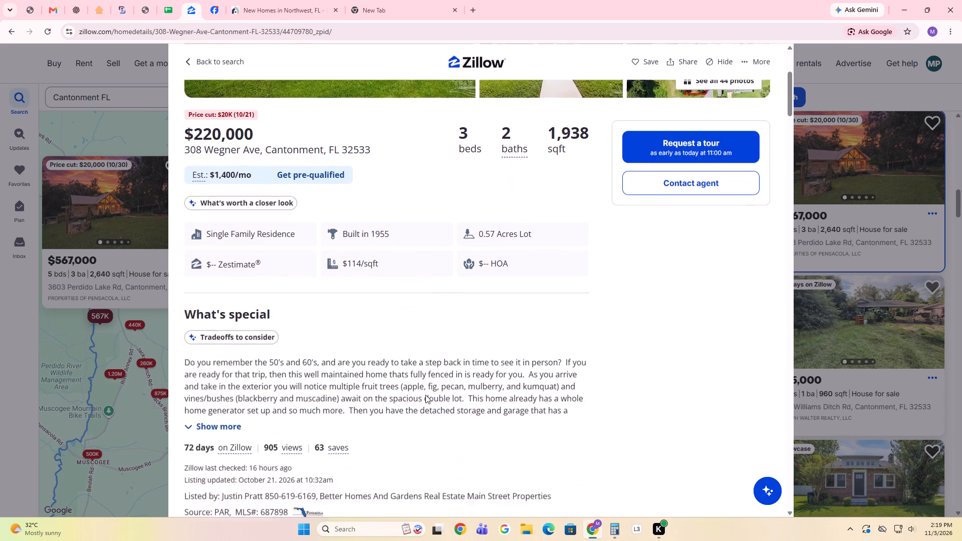
{"action": "scroll", "coordinate": [425, 395], "scroll_direction": "down", "scroll_amount": 1}
{"action": "left_click_drag", "start_coordinate": [181, 301], "coordinate": [252, 301]}
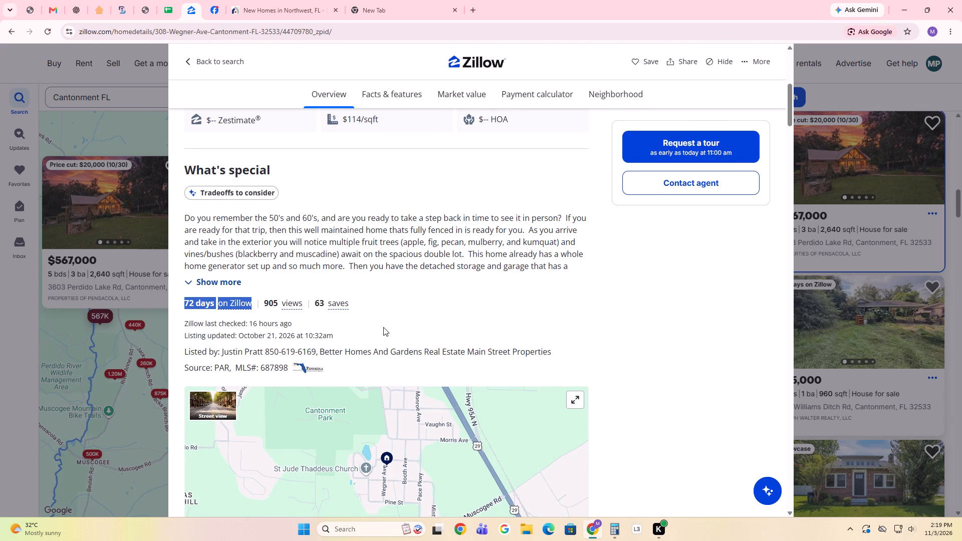
{"action": "key", "text": "ctrl+c"}
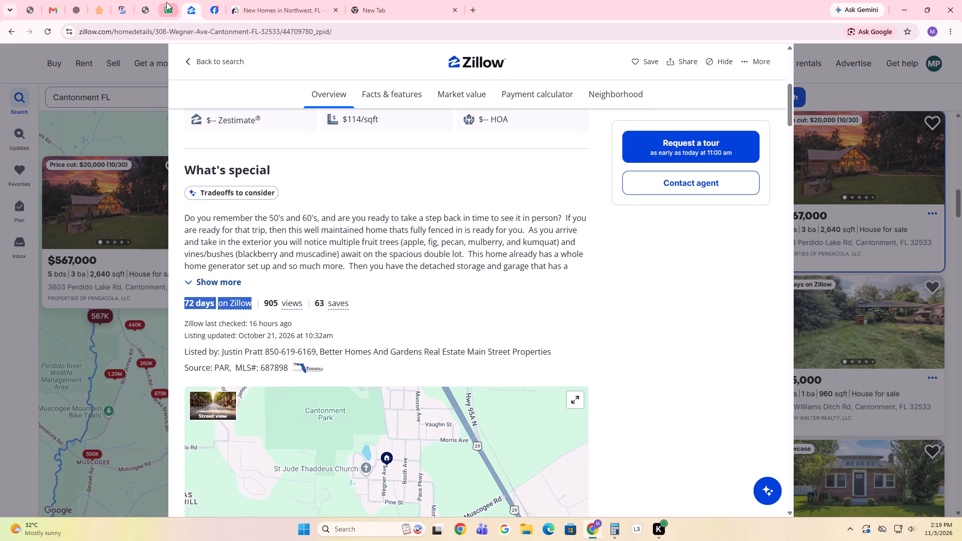
{"action": "left_click", "coordinate": [166, 7]}
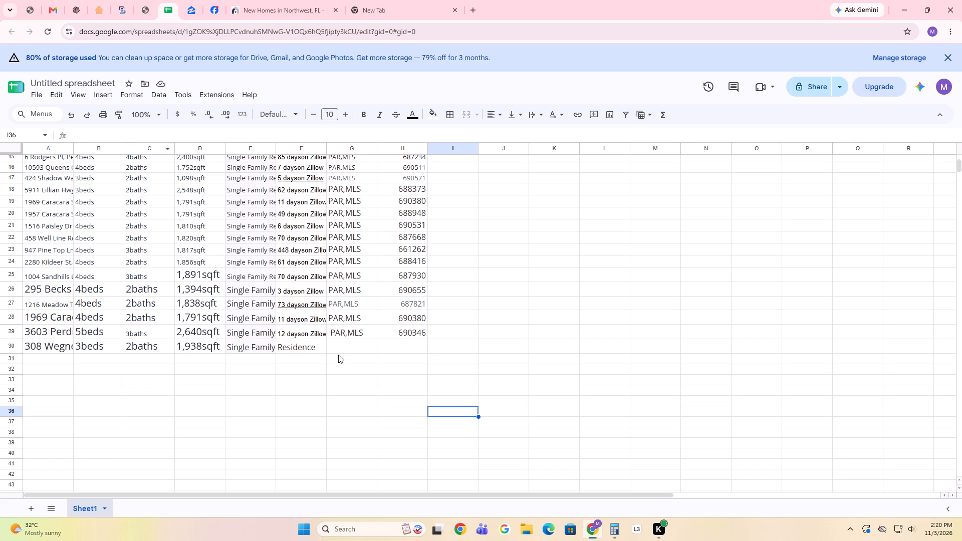
{"action": "left_click", "coordinate": [301, 348]}
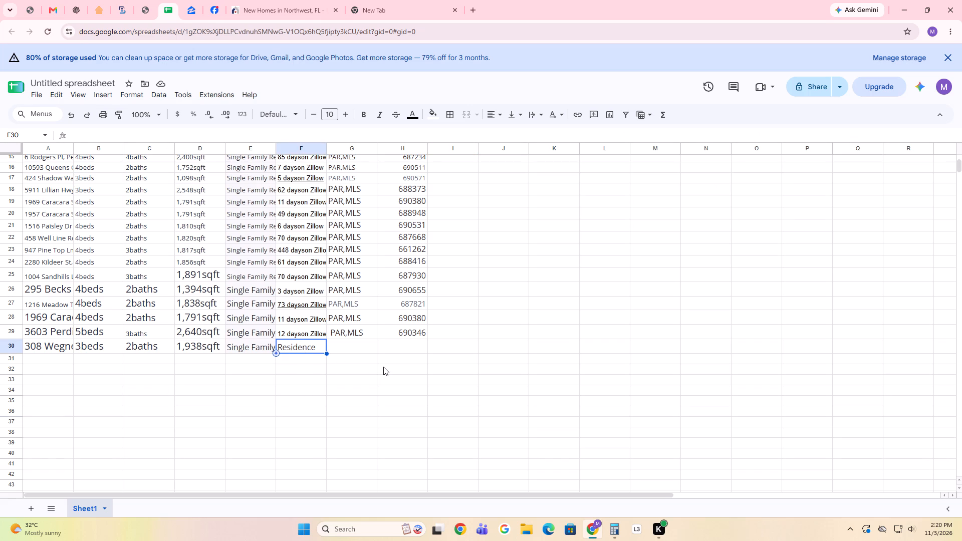
{"action": "key", "text": "ctrl+v"}
{"action": "left_click", "coordinate": [333, 407]}
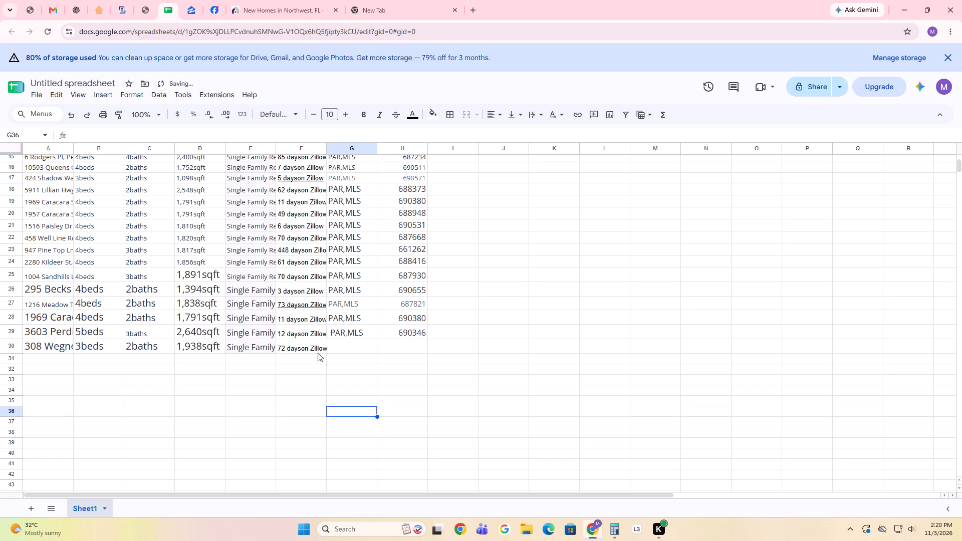
{"action": "left_click", "coordinate": [193, 7]}
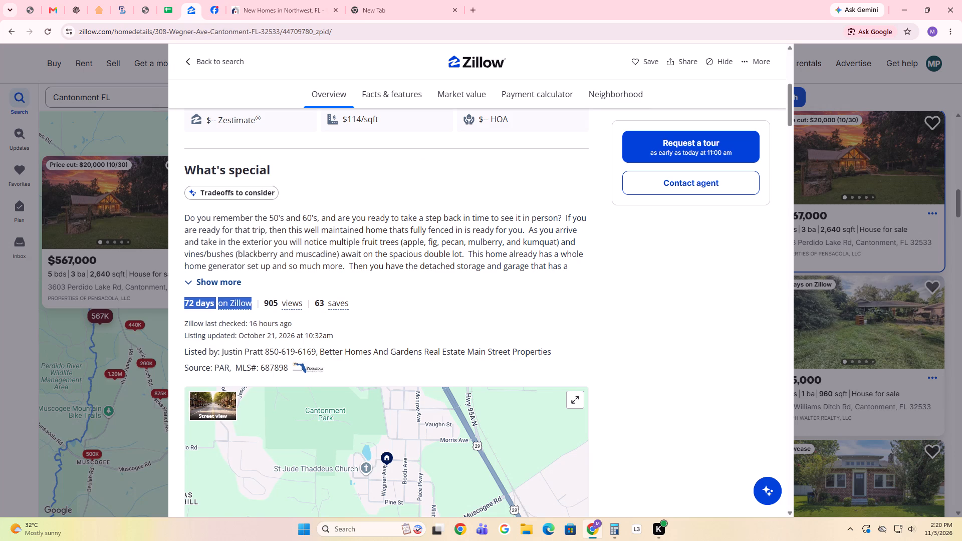
{"action": "left_click", "coordinate": [433, 307]}
{"action": "scroll", "coordinate": [432, 311], "scroll_direction": "down", "scroll_amount": 1}
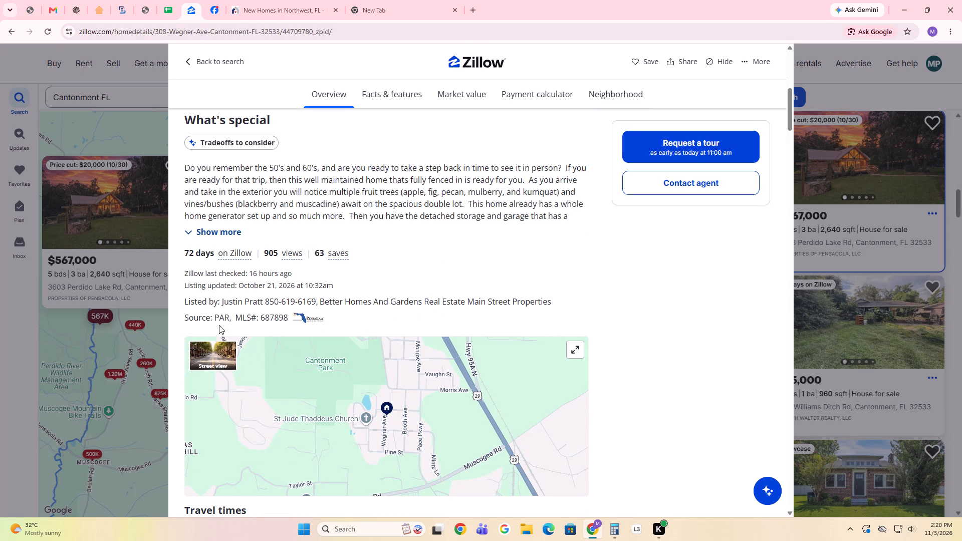
{"action": "left_click_drag", "start_coordinate": [217, 315], "coordinate": [230, 311]}
{"action": "left_click", "coordinate": [356, 318]}
{"action": "left_click_drag", "start_coordinate": [211, 317], "coordinate": [246, 316]}
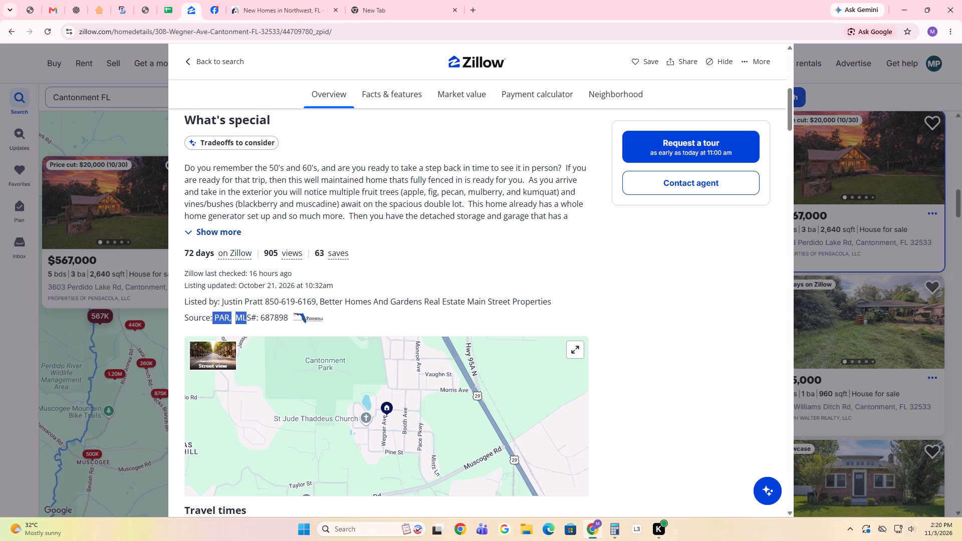
{"action": "left_click_drag", "start_coordinate": [246, 316], "coordinate": [255, 316]}
{"action": "key", "text": "ctrl+c"}
{"action": "left_click", "coordinate": [164, 8]}
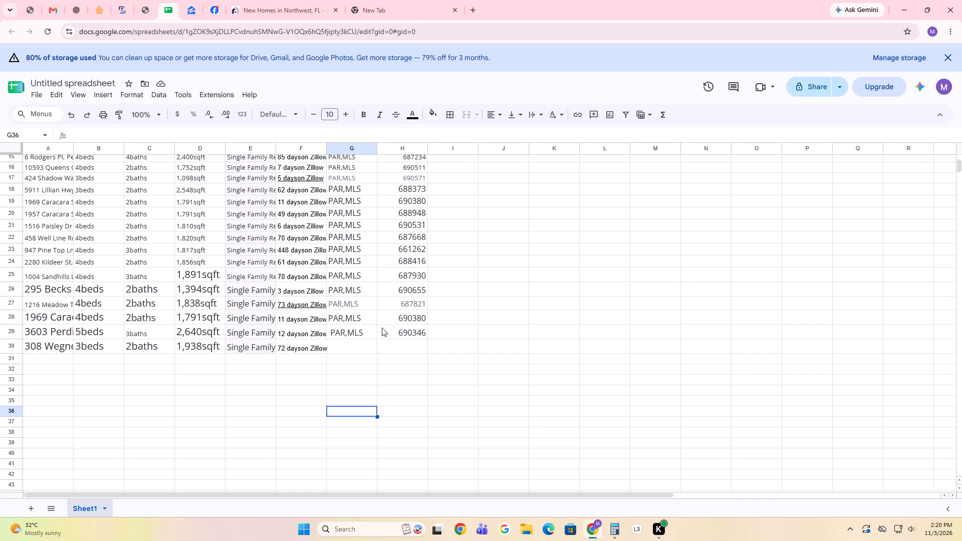
{"action": "left_click", "coordinate": [346, 343]}
{"action": "key", "text": "ctrl+v"}
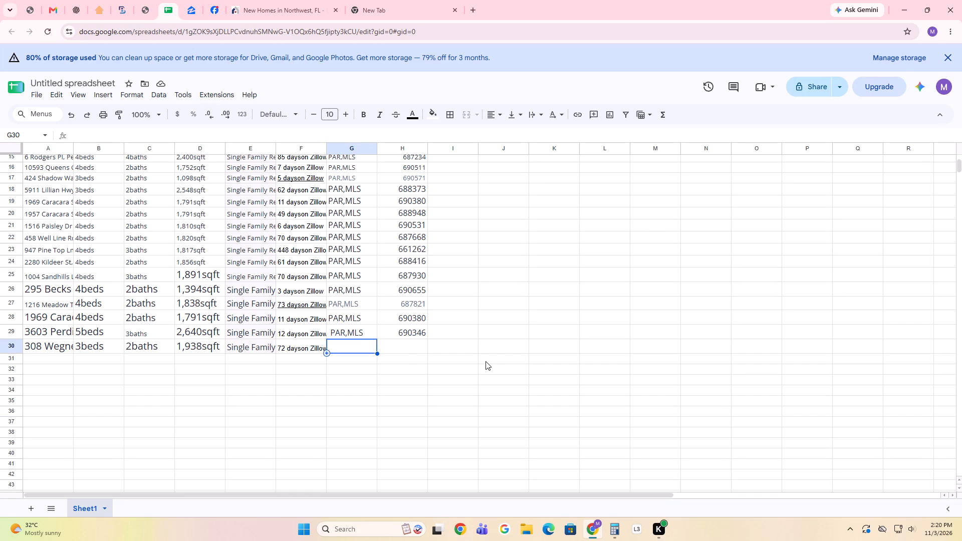
Remove the trailing # from cell G30 so it reads PAR,MLS.
{"action": "double_click", "coordinate": [367, 348]}
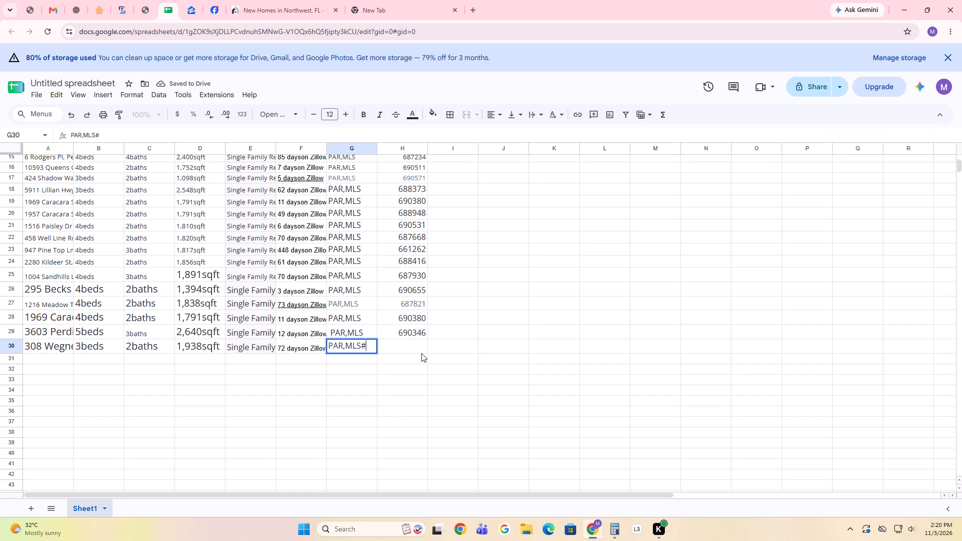
{"action": "key", "text": "BackSpace"}
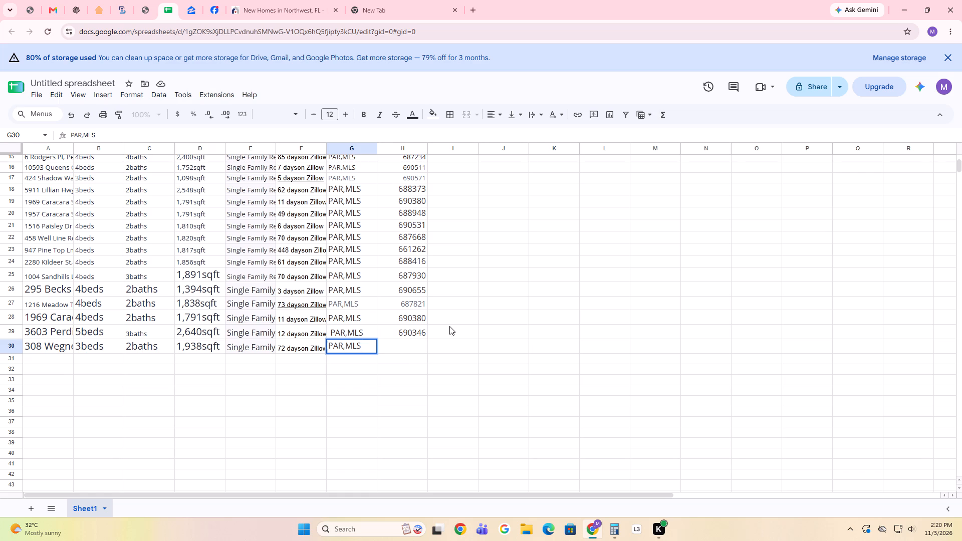
{"action": "left_click", "coordinate": [449, 326]}
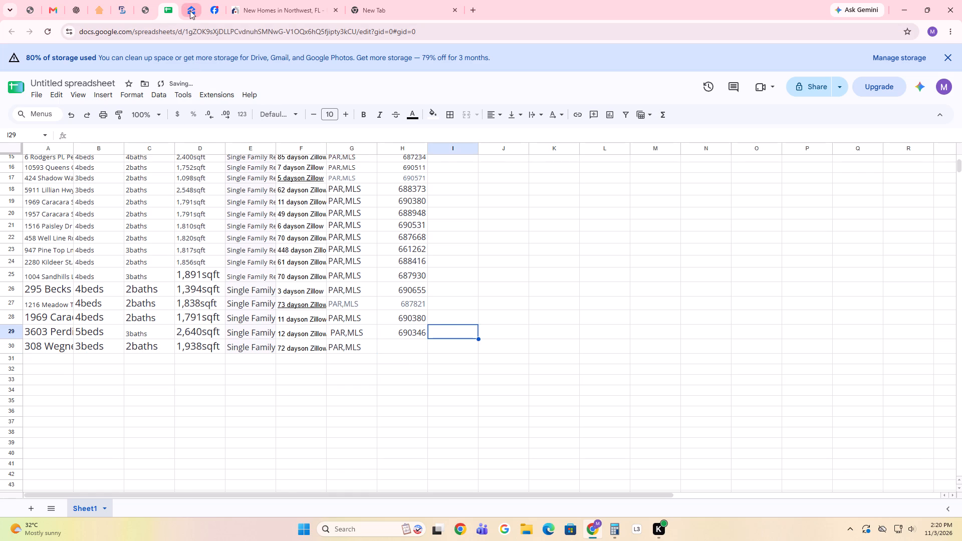
{"action": "left_click", "coordinate": [190, 11]}
{"action": "left_click", "coordinate": [609, 258]}
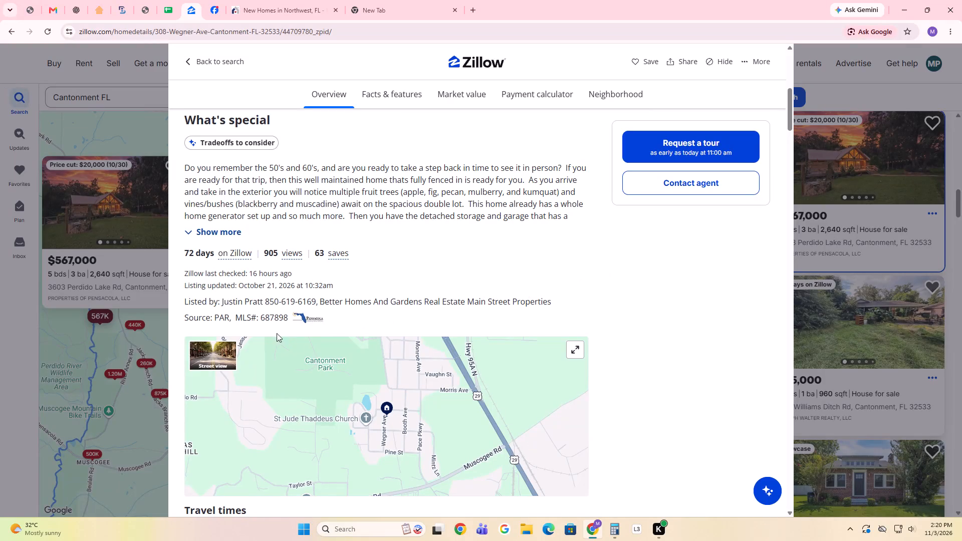
{"action": "left_click_drag", "start_coordinate": [257, 316], "coordinate": [288, 322]}
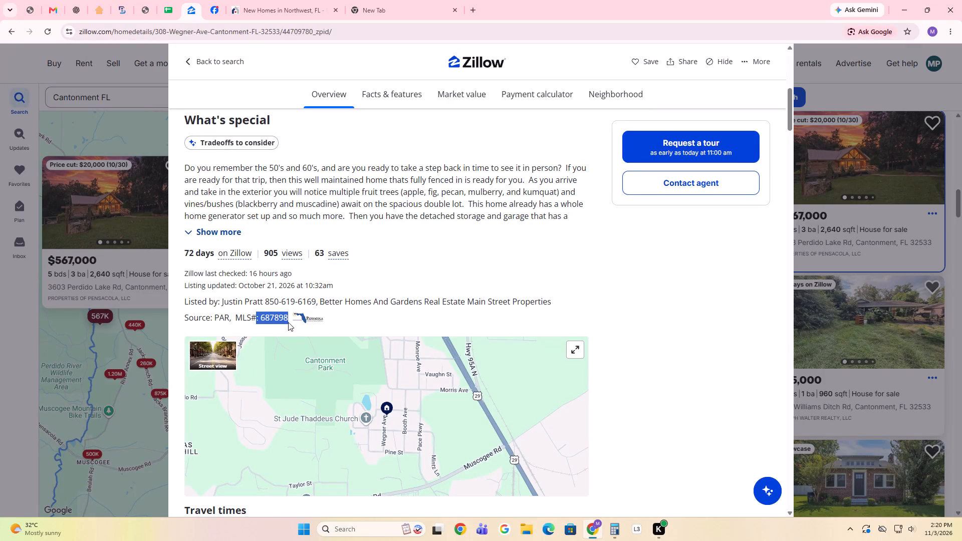
{"action": "left_click_drag", "start_coordinate": [288, 322], "coordinate": [292, 323]}
{"action": "key", "text": "ctrl+c"}
{"action": "left_click", "coordinate": [172, 14]}
{"action": "left_click", "coordinate": [391, 343]}
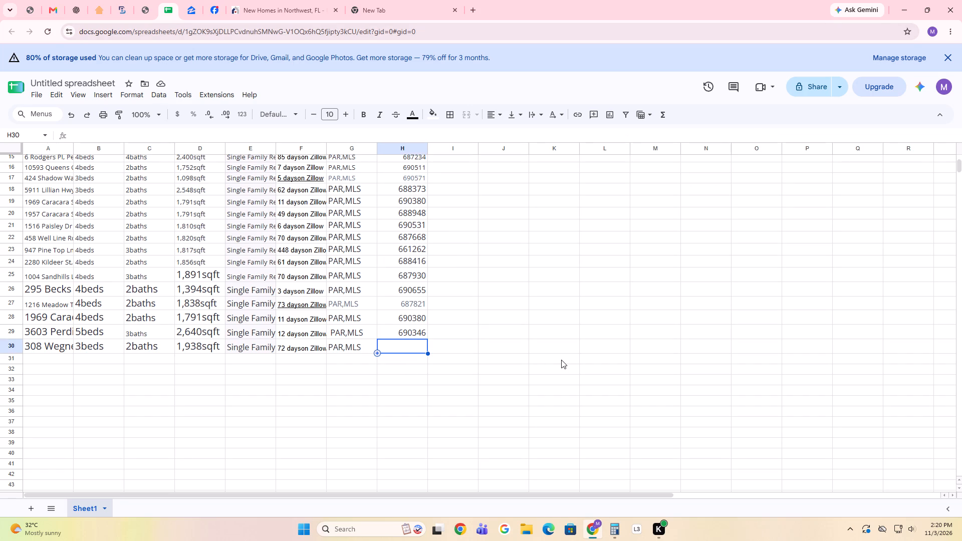
{"action": "key", "text": "ctrl+v"}
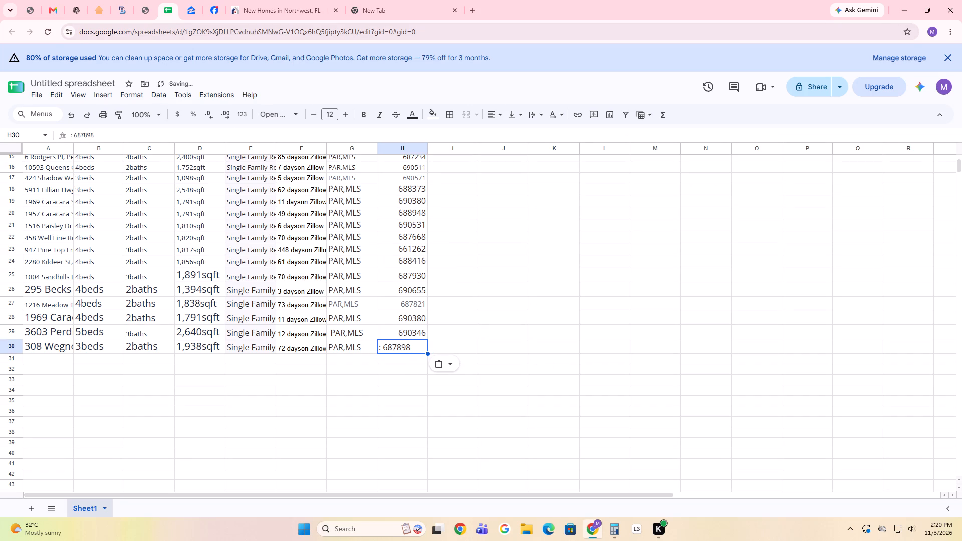
Remove the leading colon from cell H30 so it reads 687898.
{"action": "left_click", "coordinate": [382, 345]}
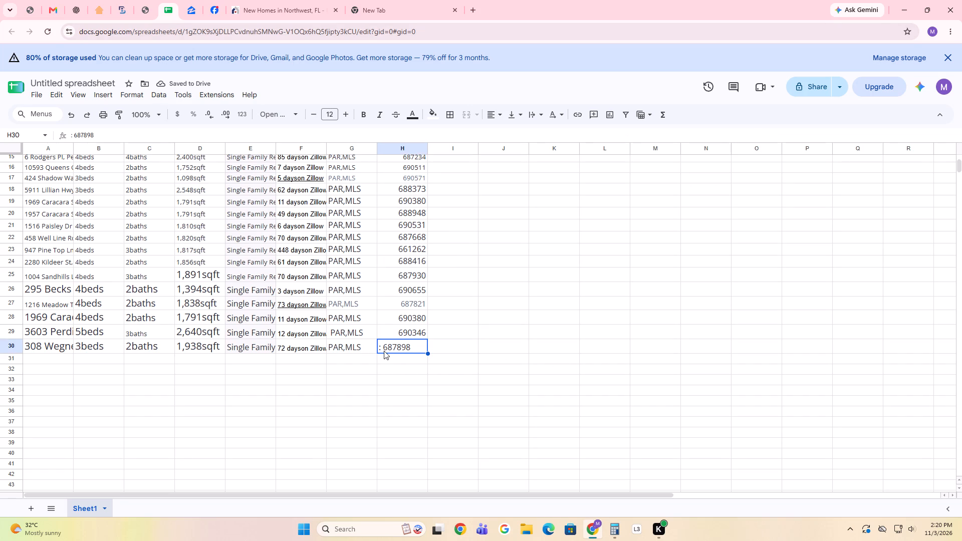
{"action": "double_click", "coordinate": [384, 351]}
{"action": "left_click", "coordinate": [380, 347]}
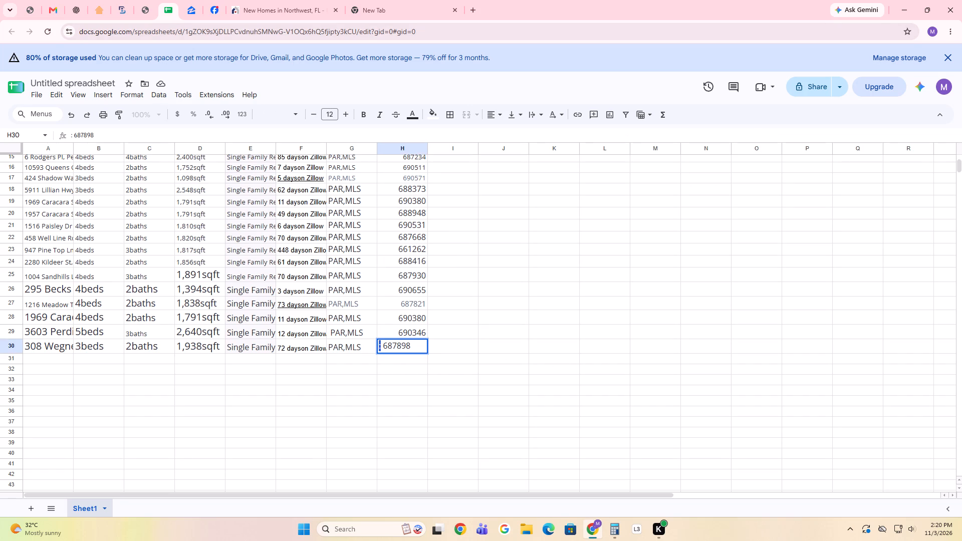
{"action": "left_click", "coordinate": [413, 344]}
{"action": "left_click", "coordinate": [381, 344]}
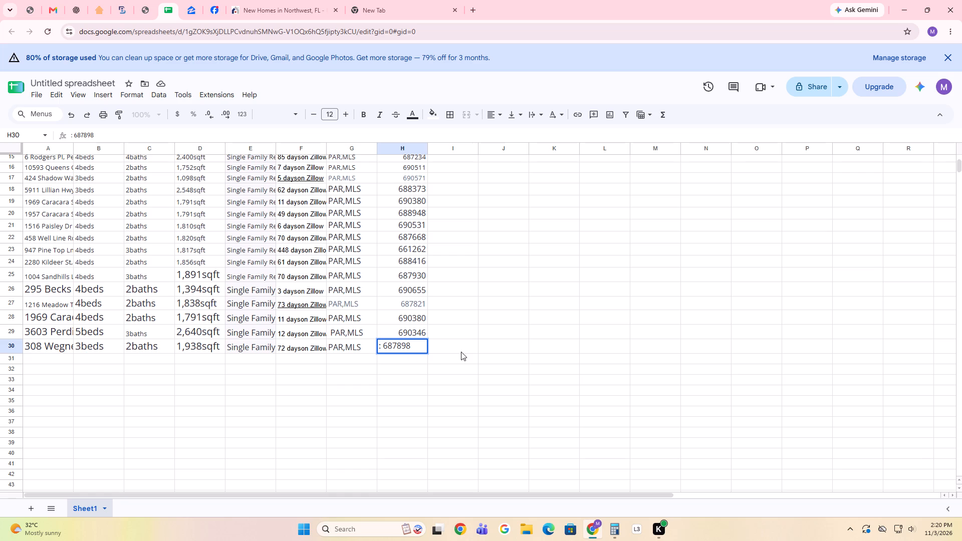
{"action": "key", "text": "BackSpace"}
{"action": "left_click", "coordinate": [461, 352]}
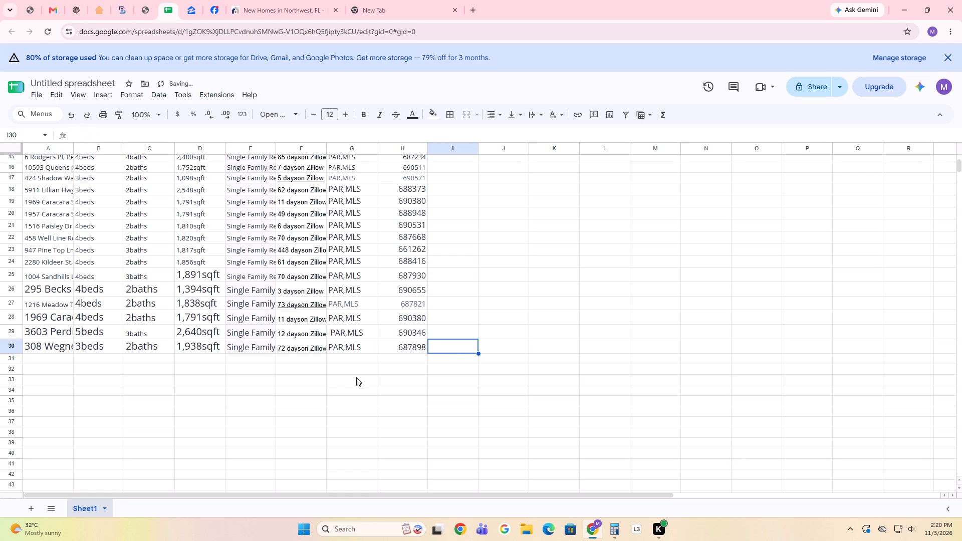
{"action": "left_click", "coordinate": [191, 12]}
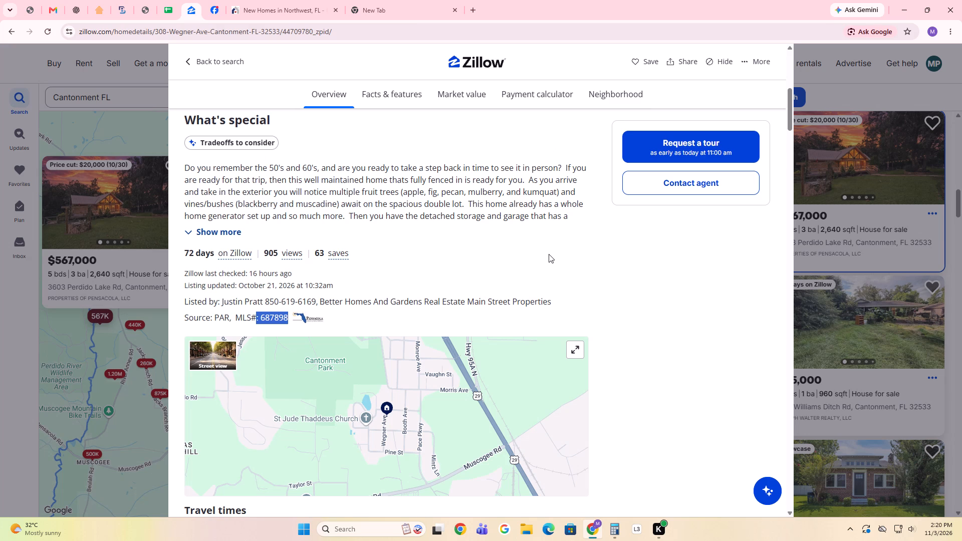
{"action": "scroll", "coordinate": [550, 253], "scroll_direction": "up", "scroll_amount": 1}
{"action": "left_click", "coordinate": [598, 277]}
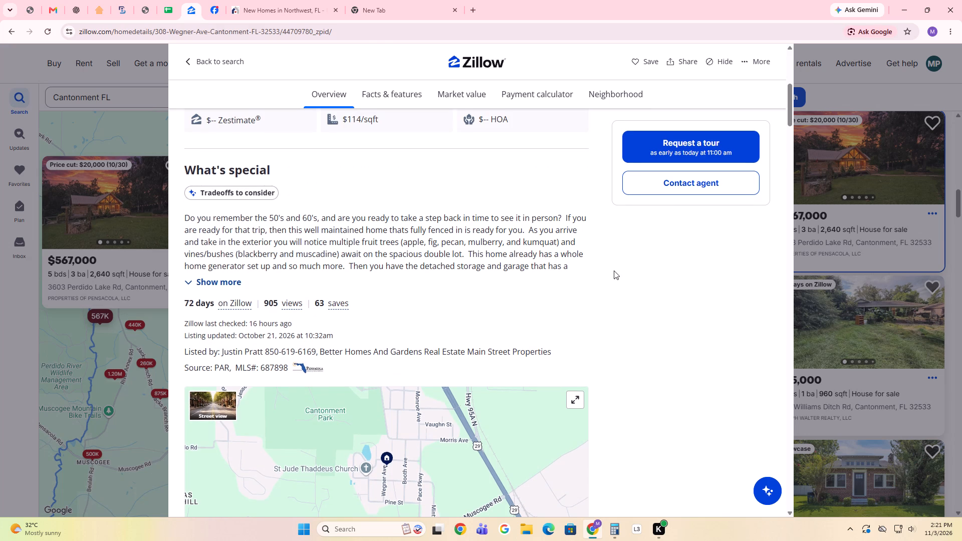
{"action": "scroll", "coordinate": [614, 270], "scroll_direction": "up", "scroll_amount": 5}
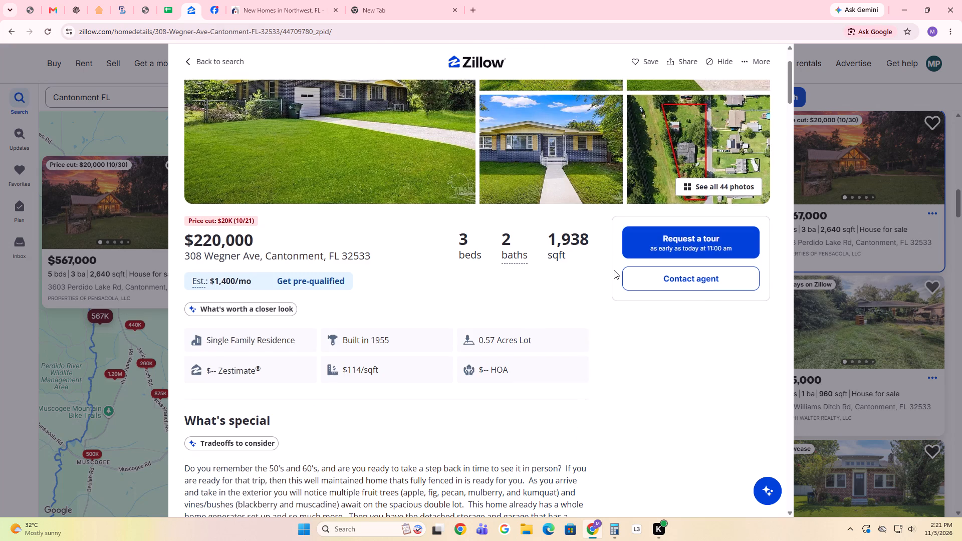
{"action": "scroll", "coordinate": [614, 270], "scroll_direction": "up", "scroll_amount": 2}
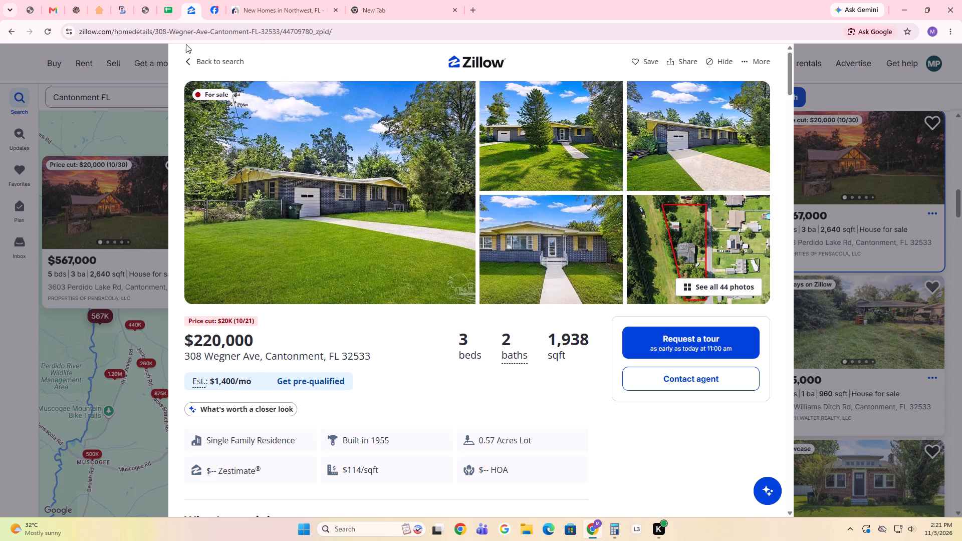
{"action": "left_click", "coordinate": [190, 58]}
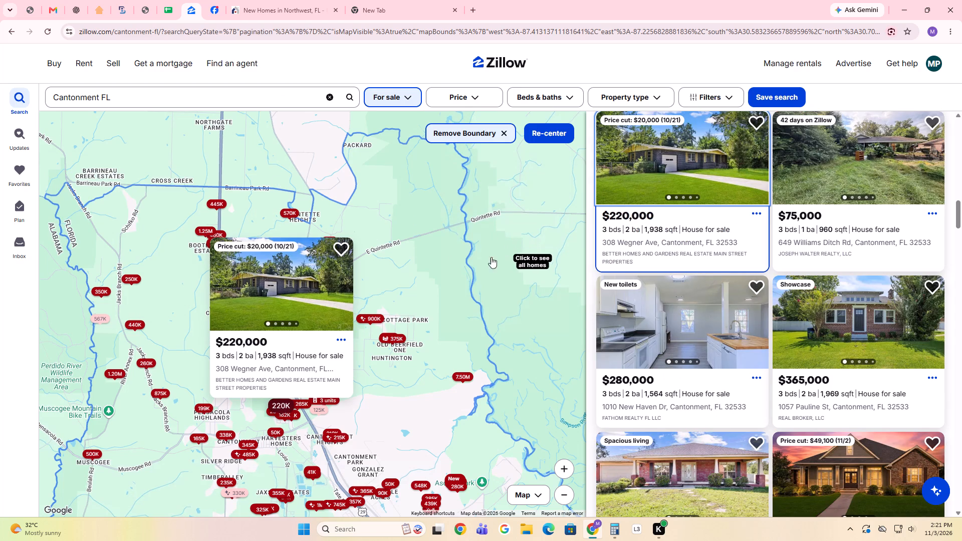
{"action": "left_click", "coordinate": [171, 11]}
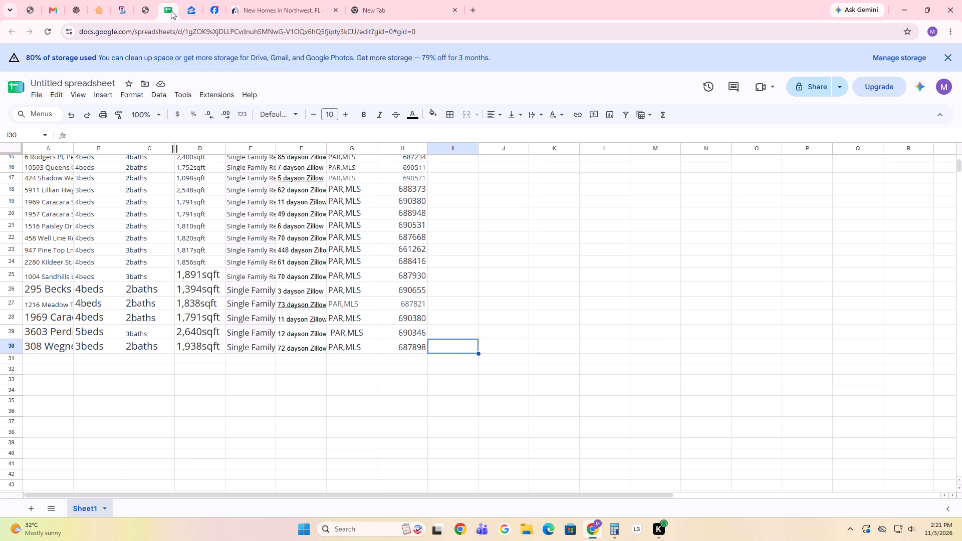
{"action": "left_click", "coordinate": [195, 7]}
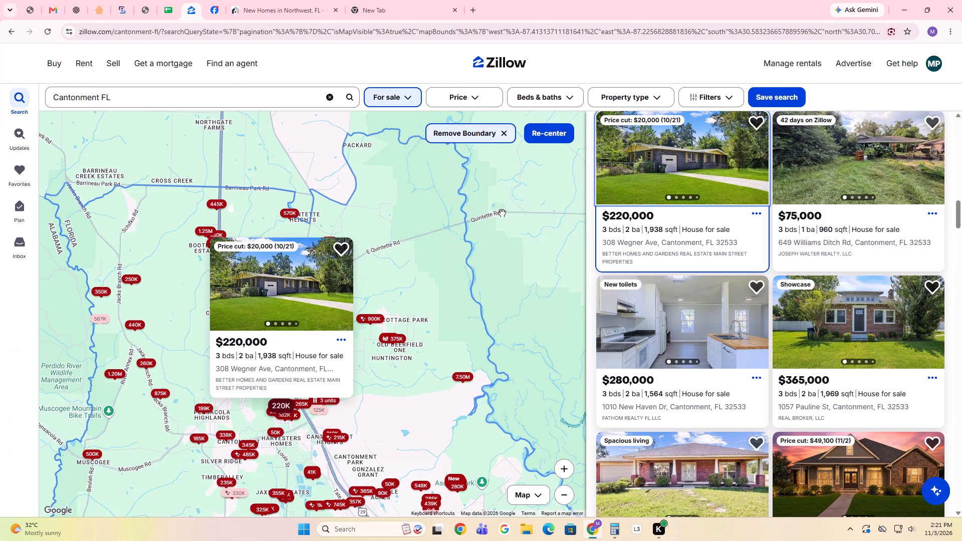
{"action": "left_click", "coordinate": [887, 170]}
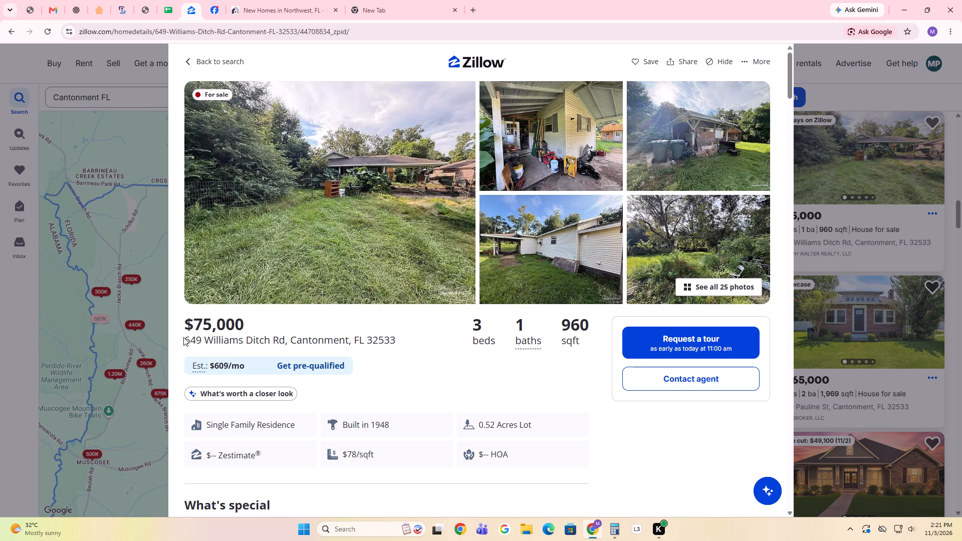
{"action": "left_click_drag", "start_coordinate": [183, 337], "coordinate": [399, 333]}
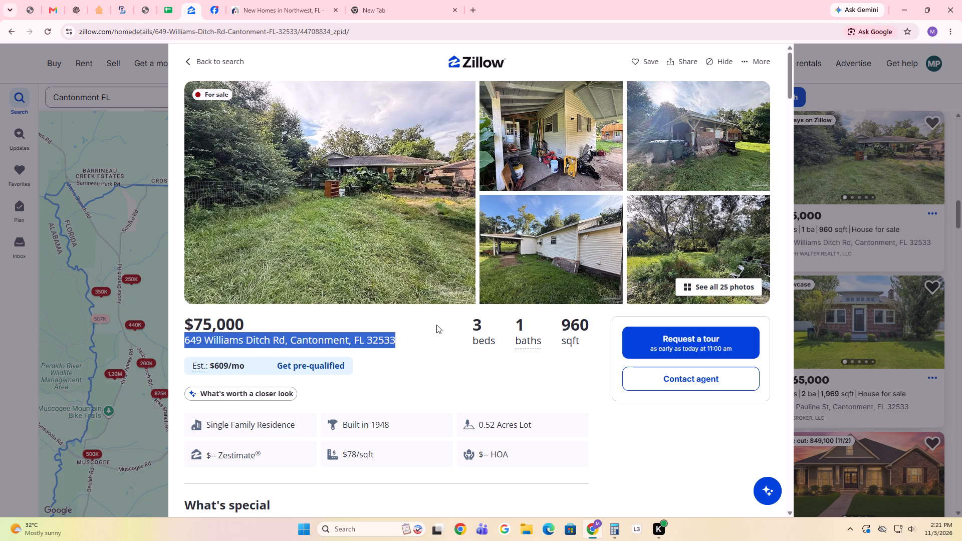
{"action": "key", "text": "ctrl+c"}
{"action": "left_click", "coordinate": [168, 8]}
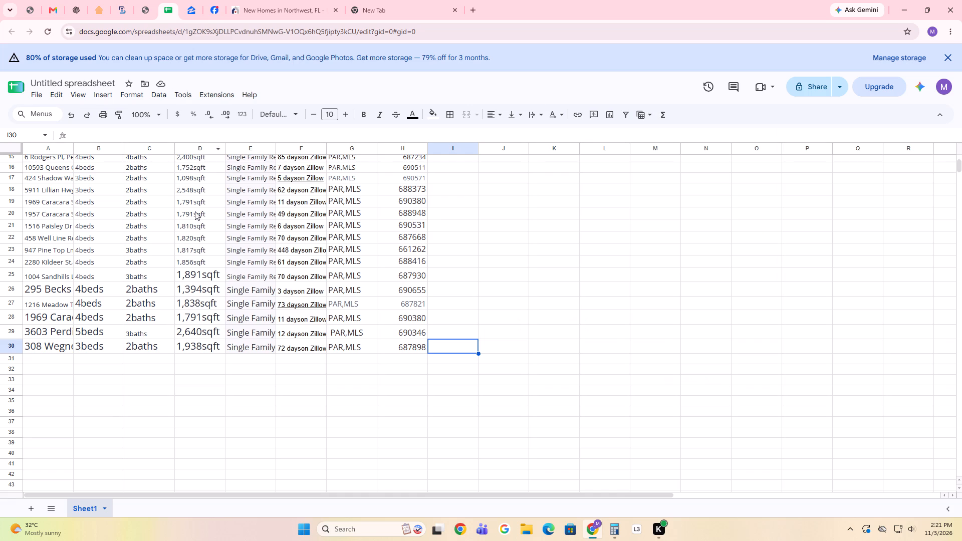
{"action": "left_click", "coordinate": [44, 359]}
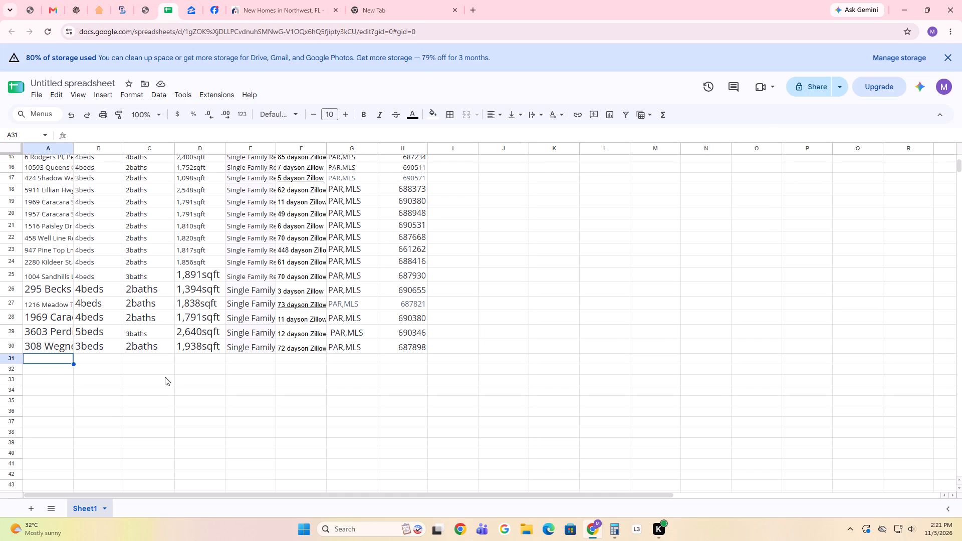
{"action": "key", "text": "ctrl+v"}
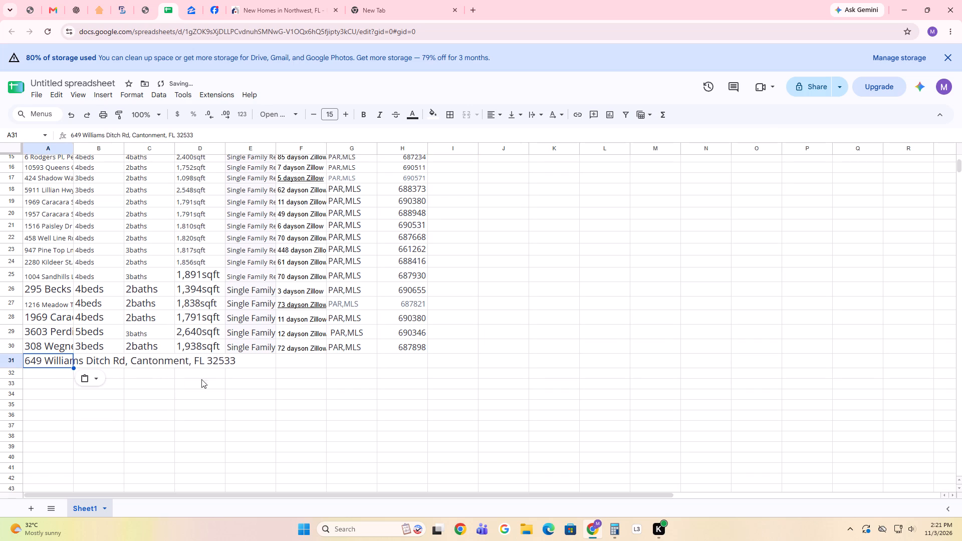
{"action": "left_click", "coordinate": [254, 398]}
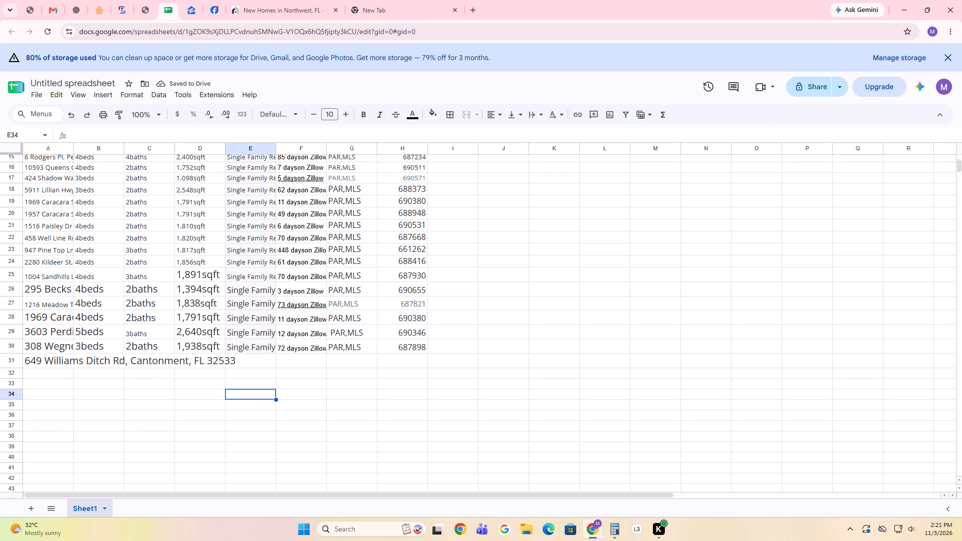
{"action": "left_click", "coordinate": [190, 12]}
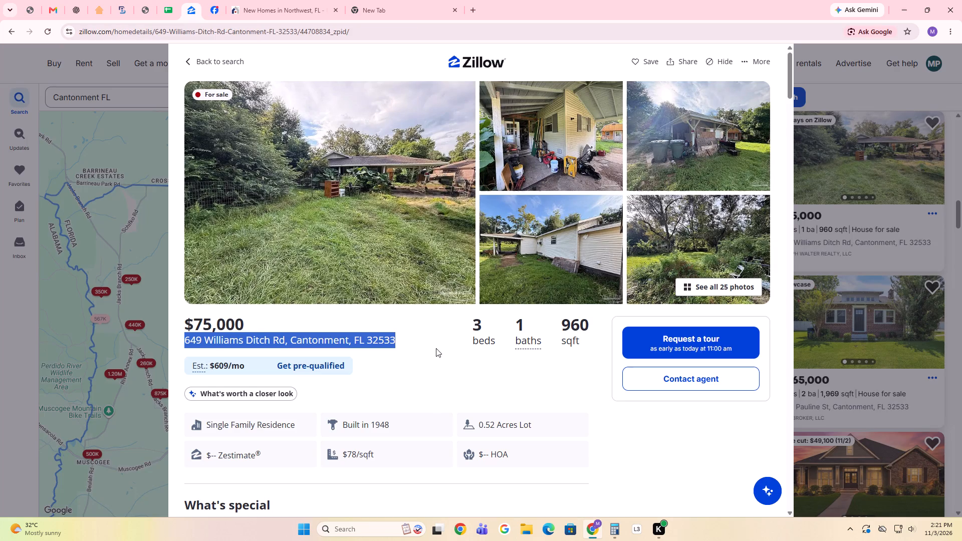
{"action": "left_click", "coordinate": [453, 340]}
{"action": "left_click_drag", "start_coordinate": [468, 320], "coordinate": [540, 320]}
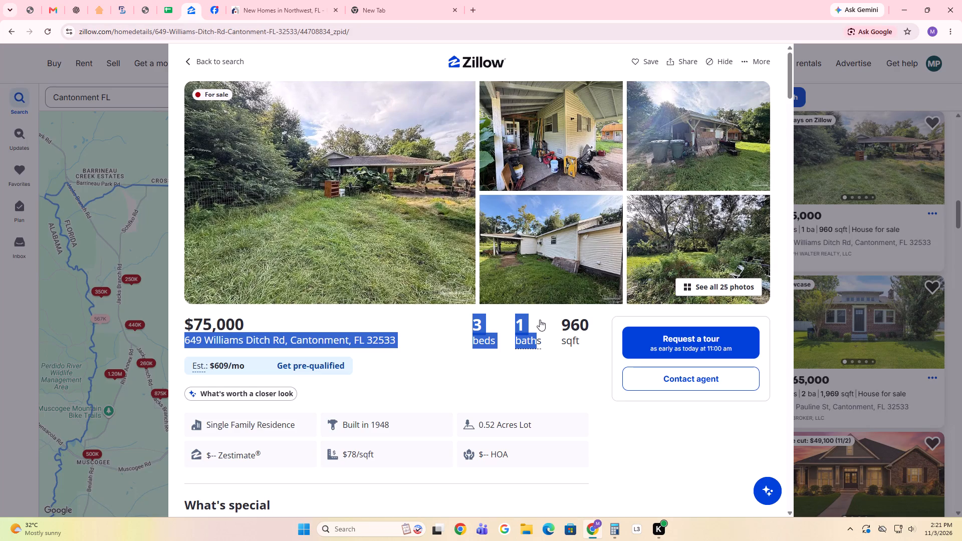
{"action": "left_click_drag", "start_coordinate": [540, 320], "coordinate": [598, 353]}
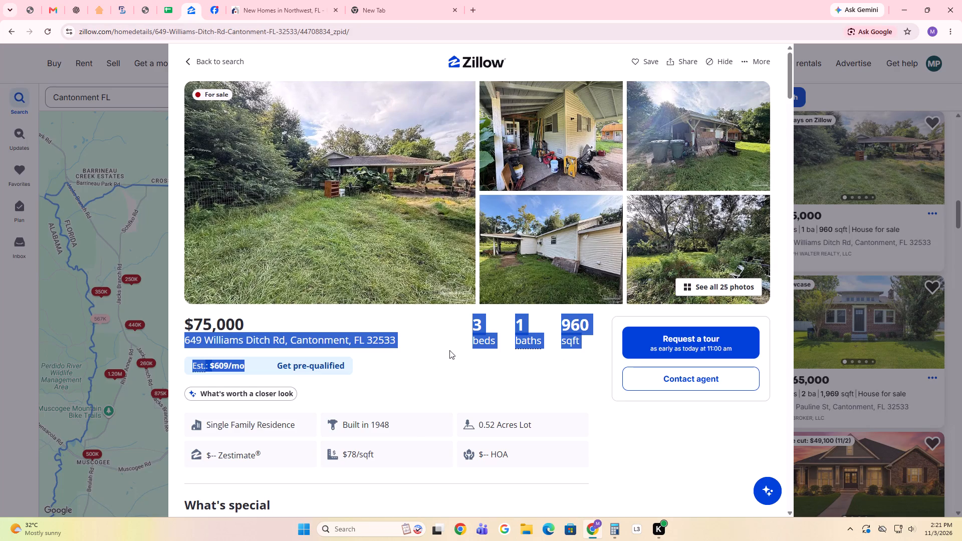
{"action": "key", "text": "ctrl+c"}
{"action": "left_click", "coordinate": [174, 11]}
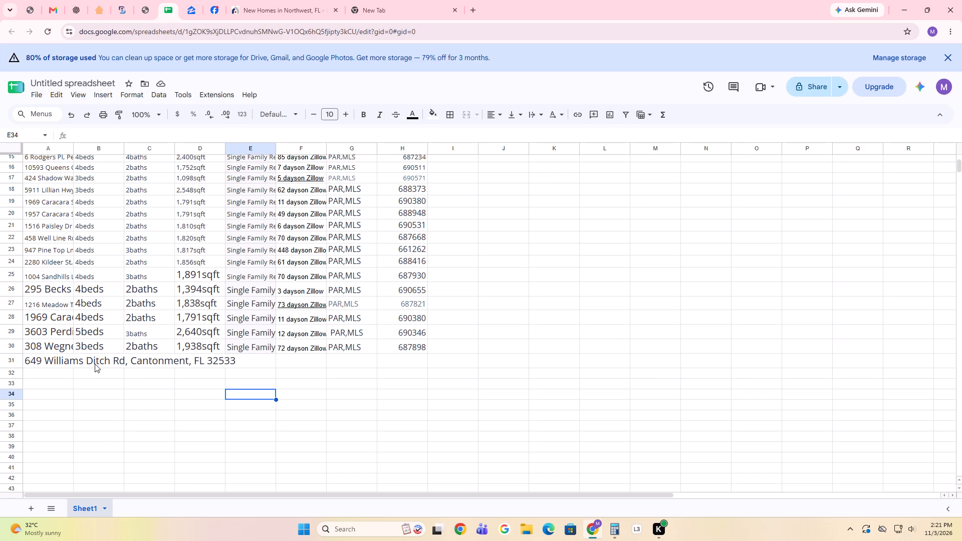
{"action": "left_click_drag", "start_coordinate": [95, 364], "coordinate": [99, 364]}
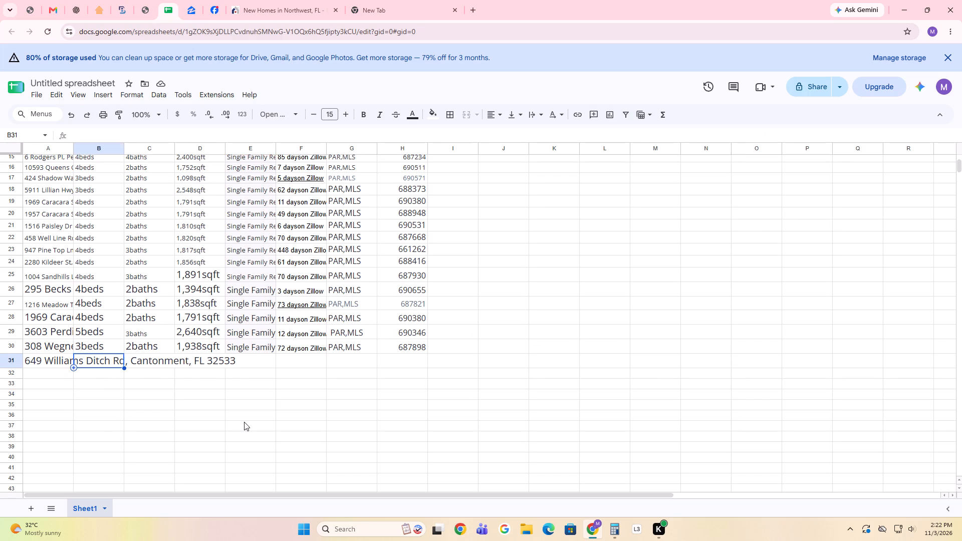
{"action": "key", "text": "ctrl+v"}
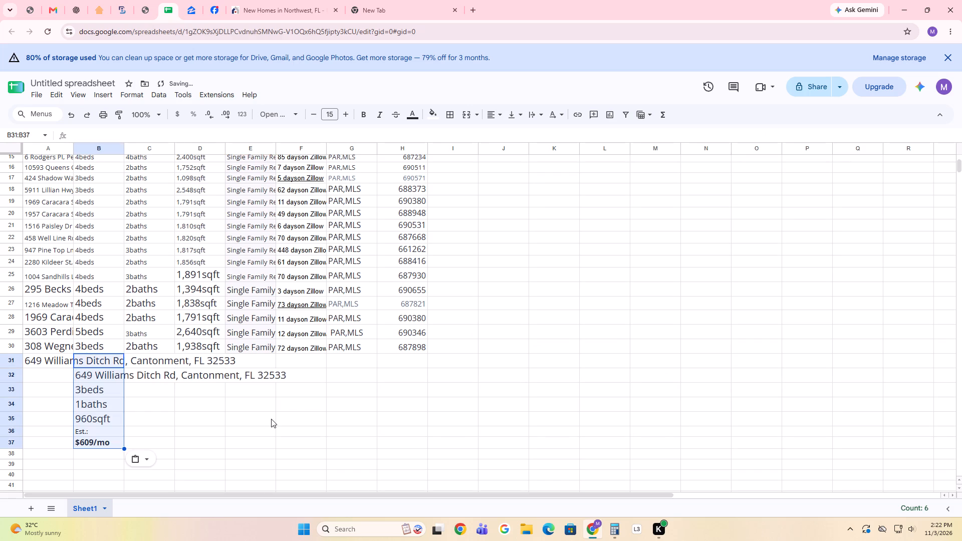
{"action": "left_click", "coordinate": [327, 412]}
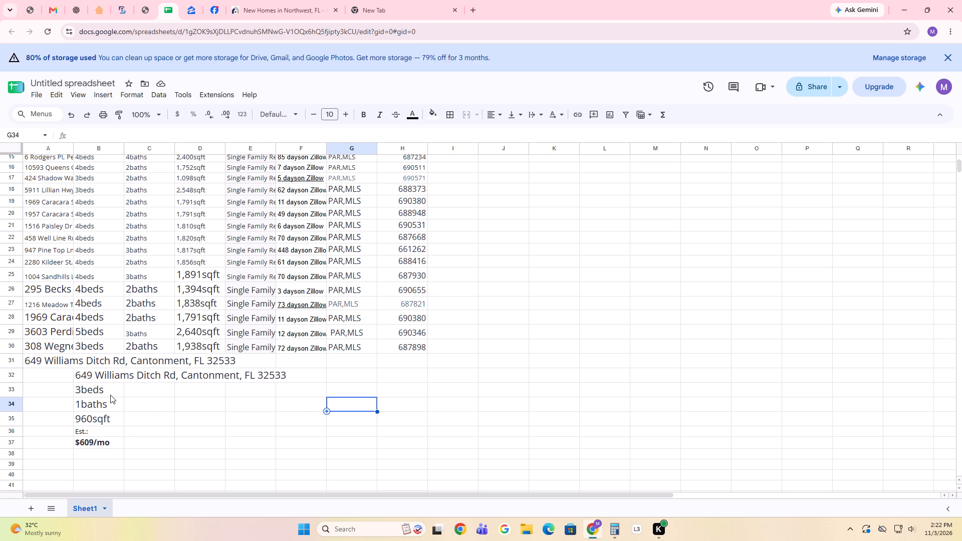
Copy the 3beds value from cell B33 into cell B31.
{"action": "left_click_drag", "start_coordinate": [110, 394], "coordinate": [115, 394]}
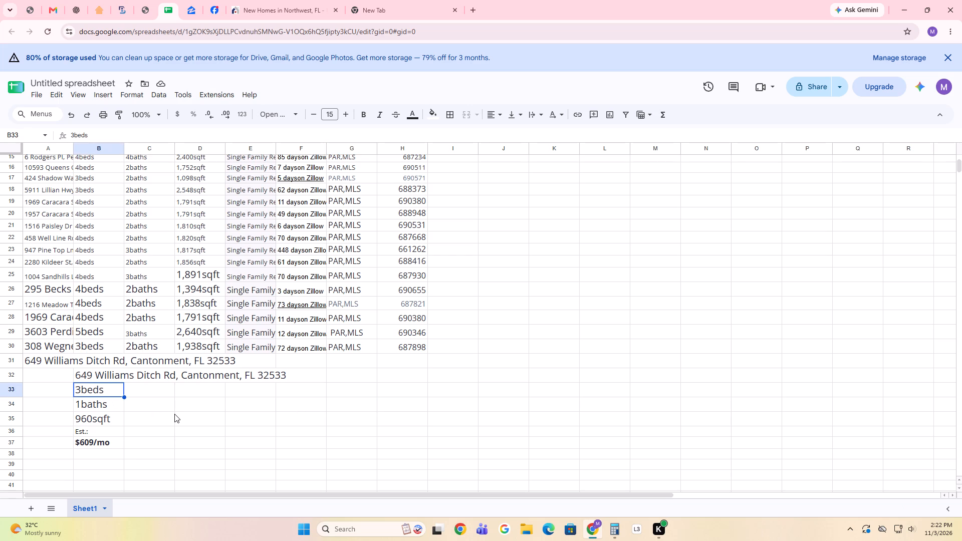
{"action": "key", "text": "ctrl+c"}
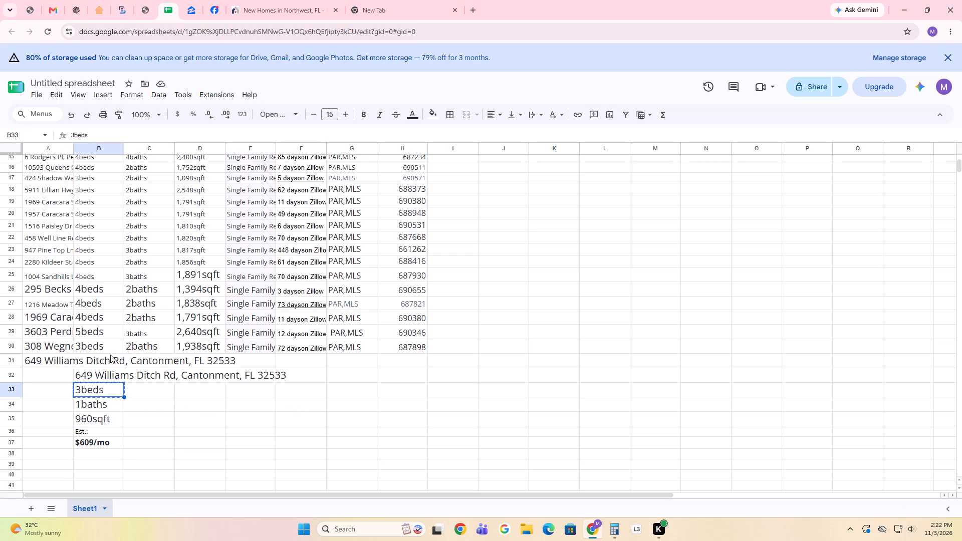
{"action": "left_click", "coordinate": [111, 364]}
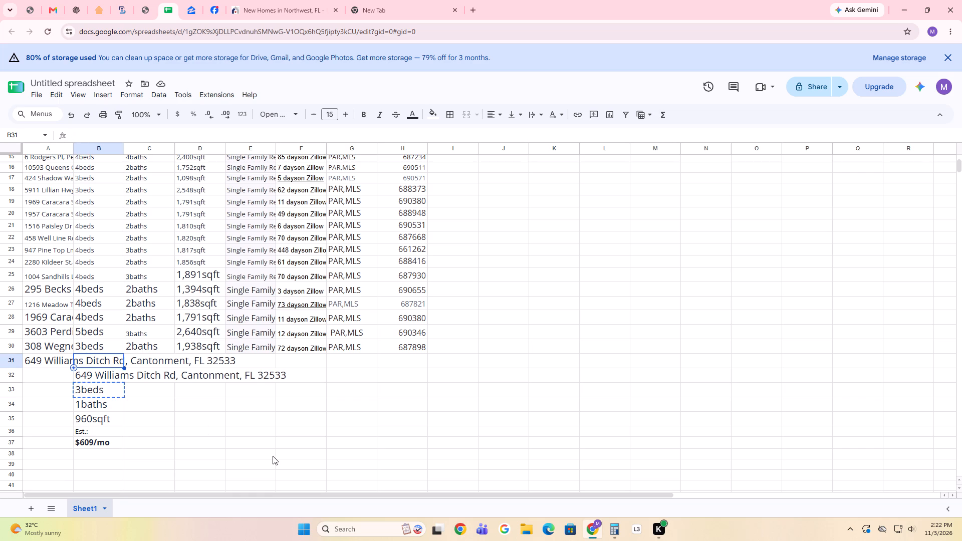
{"action": "key", "text": "ctrl+v"}
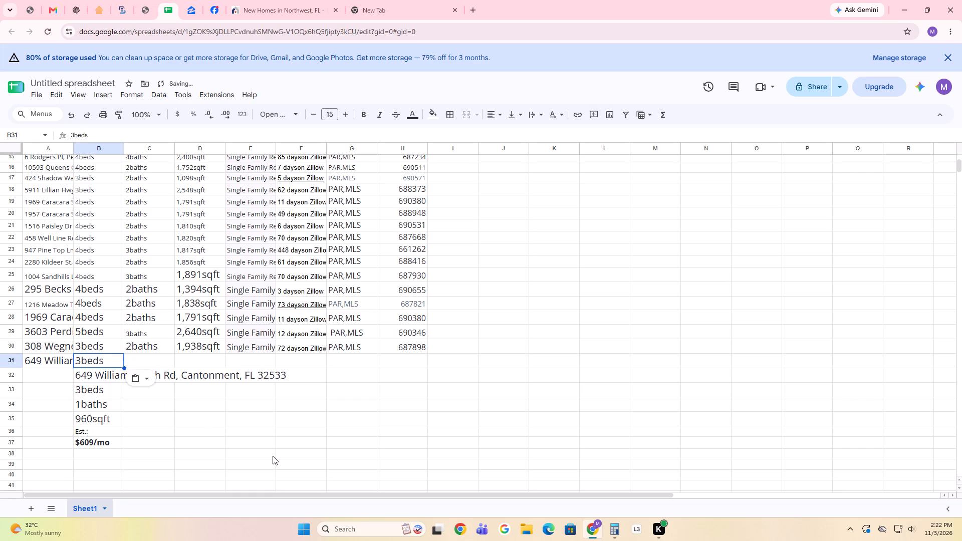
{"action": "left_click", "coordinate": [293, 375]}
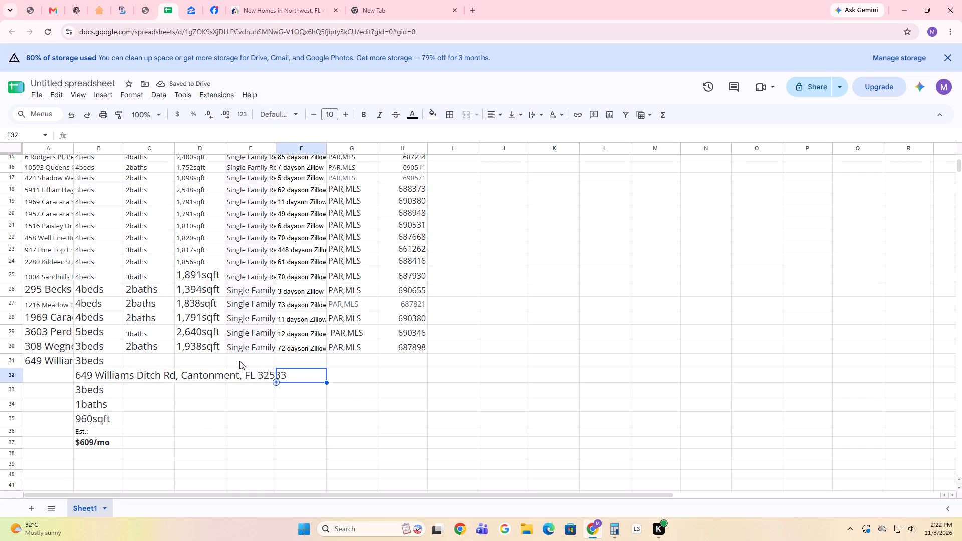
{"action": "left_click", "coordinate": [98, 376]}
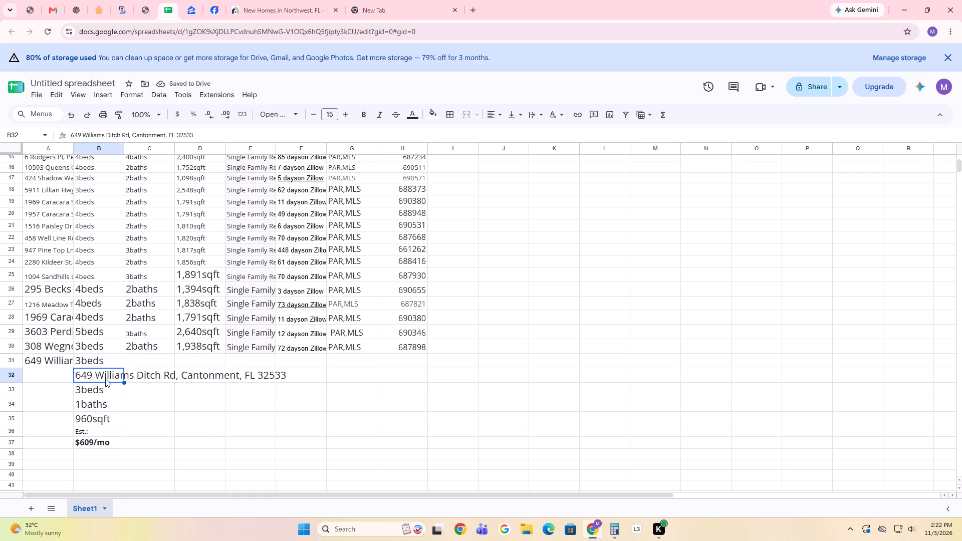
{"action": "double_click", "coordinate": [108, 376]}
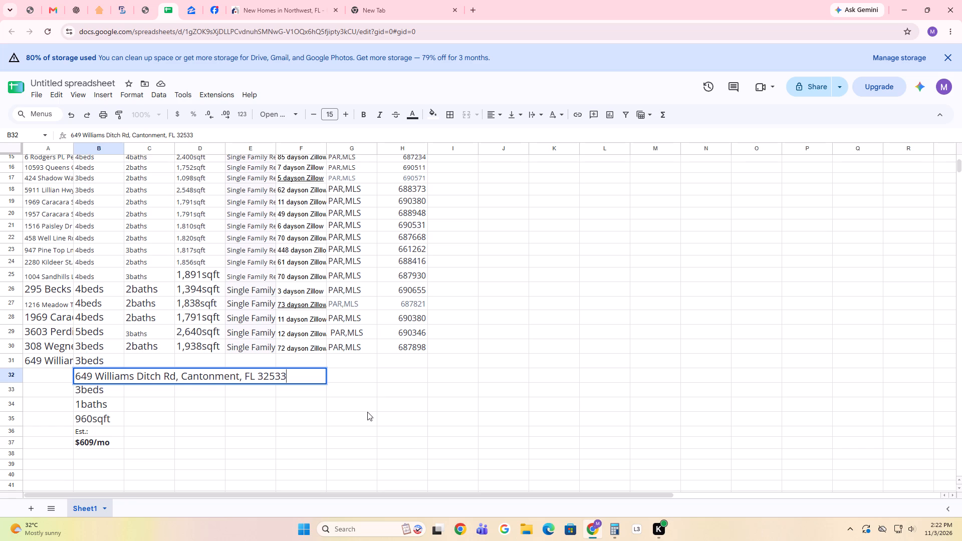
{"action": "key", "text": "BackSpace"}
{"action": "key", "text": "BackSpace"}
{"action": "key", "text": "BackSpace"}
{"action": "key", "text": "BackSpace"}
{"action": "key", "text": "BackSpace"}
{"action": "key", "text": "BackSpace"}
{"action": "key", "text": "BackSpace"}
{"action": "key", "text": "BackSpace"}
{"action": "key", "text": "BackSpace"}
{"action": "key", "text": "BackSpace"}
{"action": "key", "text": "BackSpace"}
{"action": "key", "text": "BackSpace"}
{"action": "key", "text": "BackSpace"}
{"action": "key", "text": "BackSpace"}
{"action": "key", "text": "BackSpace"}
{"action": "key", "text": "BackSpace"}
{"action": "key", "text": "BackSpace"}
{"action": "key", "text": "BackSpace"}
{"action": "key", "text": "BackSpace"}
{"action": "key", "text": "BackSpace"}
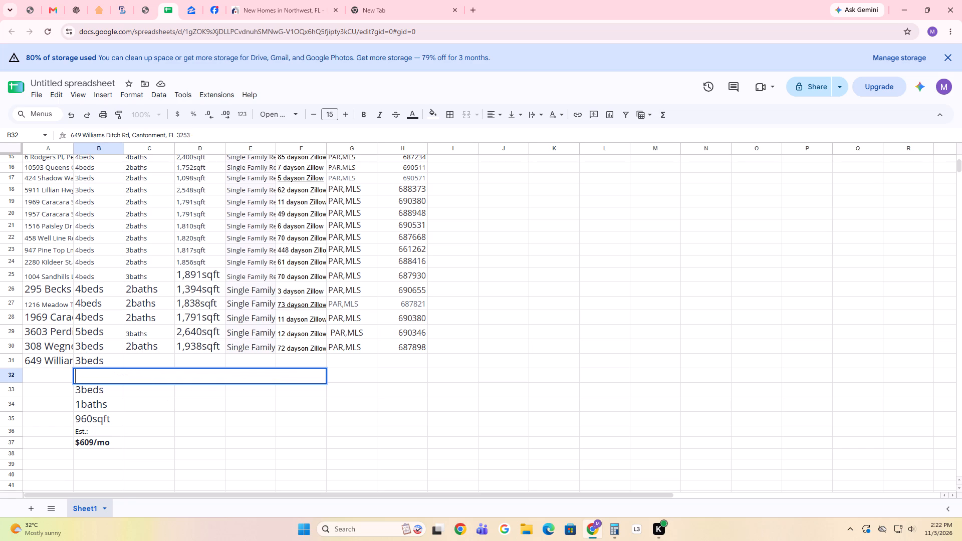
Copy the 1baths value from cell B34 into cell C31.
{"action": "left_click", "coordinate": [186, 409]}
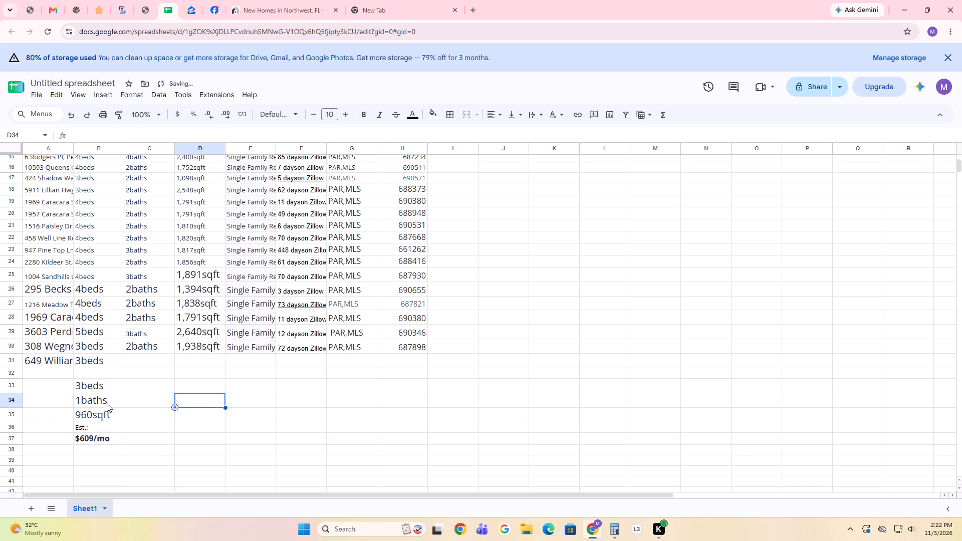
{"action": "left_click", "coordinate": [93, 404]}
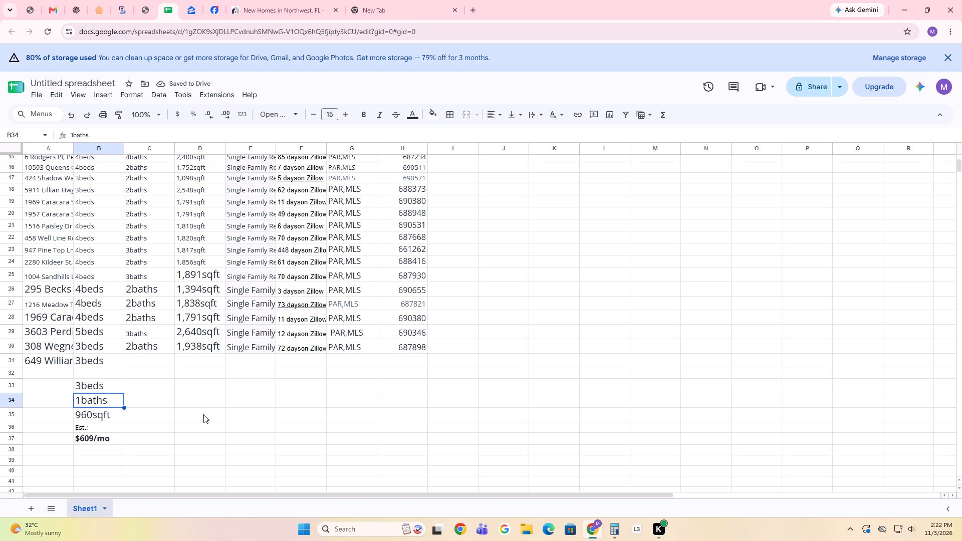
{"action": "key", "text": "ctrl+c"}
{"action": "left_click", "coordinate": [146, 361]}
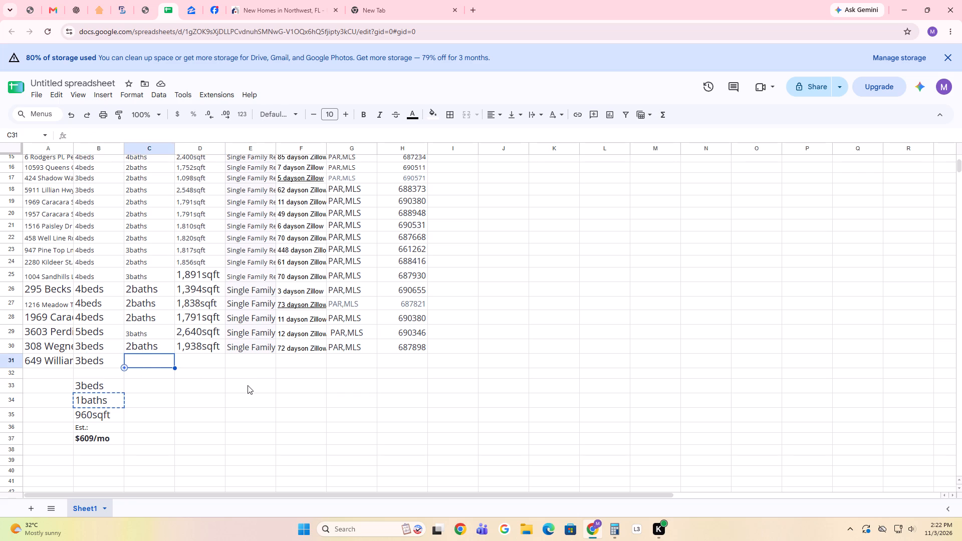
{"action": "key", "text": "ctrl+v"}
{"action": "left_click", "coordinate": [232, 386]}
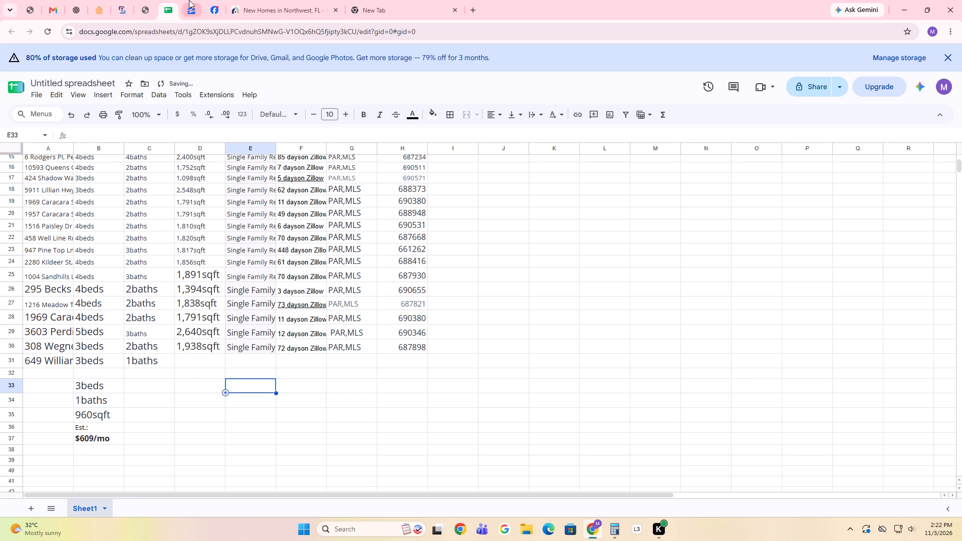
Copy the 960sqft value from cell B35 into cell D31 of the spreadsheet.
{"action": "left_click", "coordinate": [190, 11]}
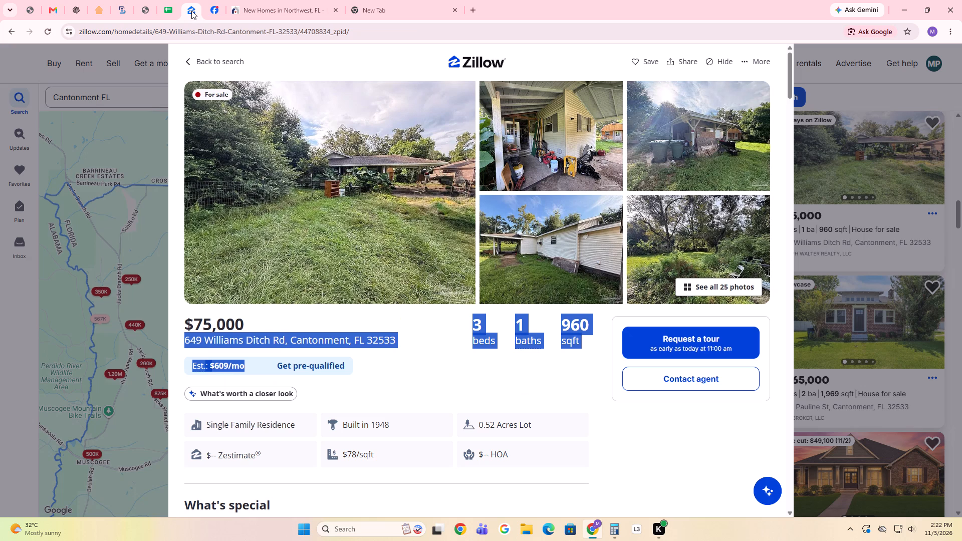
{"action": "left_click", "coordinate": [170, 9]}
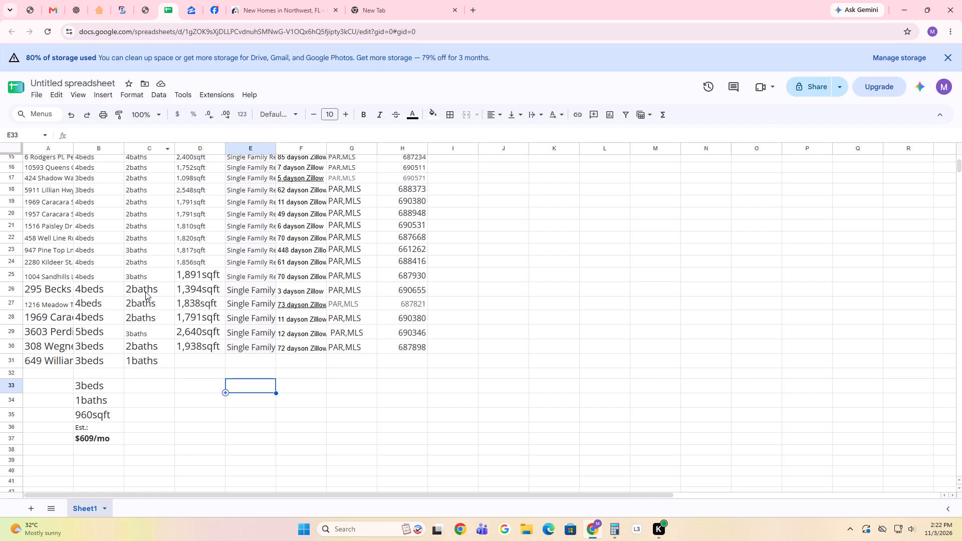
{"action": "left_click", "coordinate": [173, 406]}
{"action": "left_click_drag", "start_coordinate": [86, 414], "coordinate": [91, 414]}
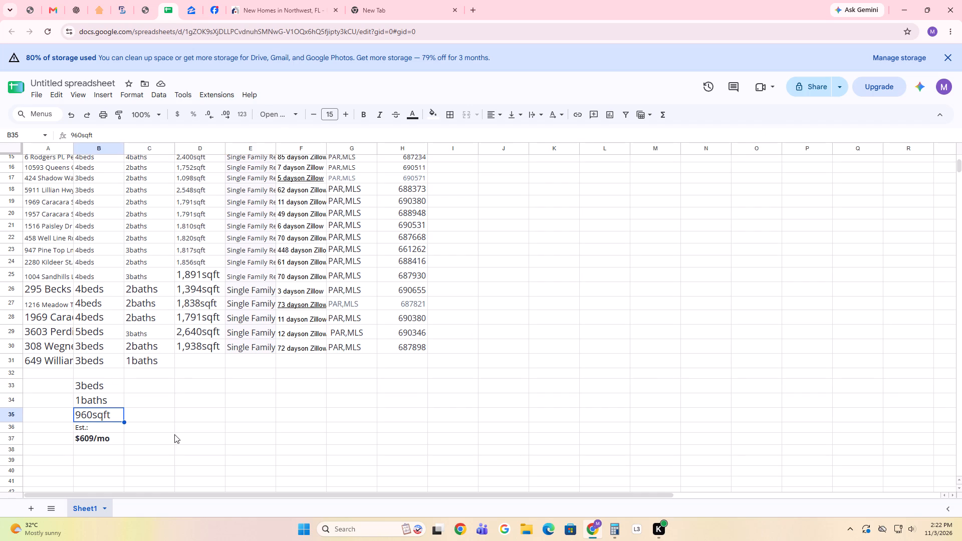
{"action": "key", "text": "ctrl+c"}
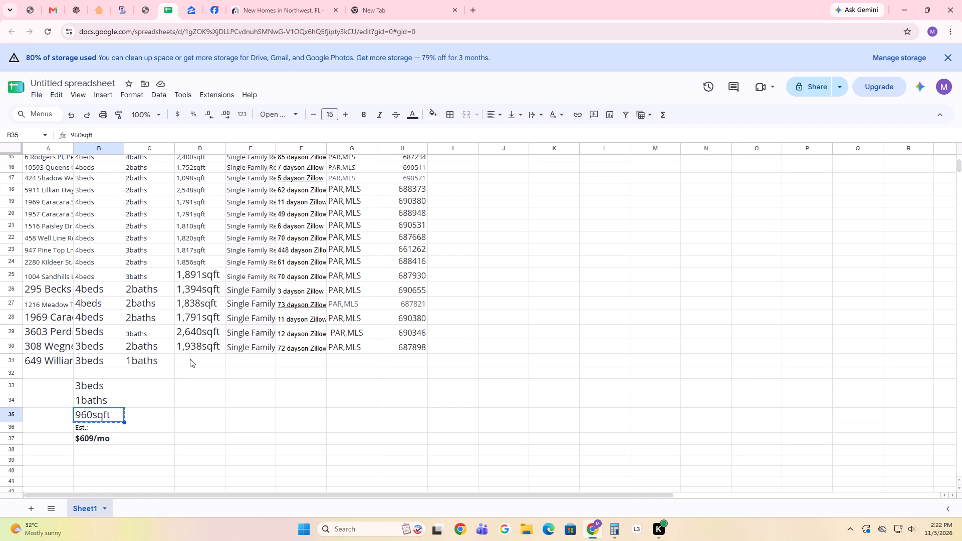
{"action": "left_click", "coordinate": [190, 359]}
{"action": "key", "text": "ctrl+v"}
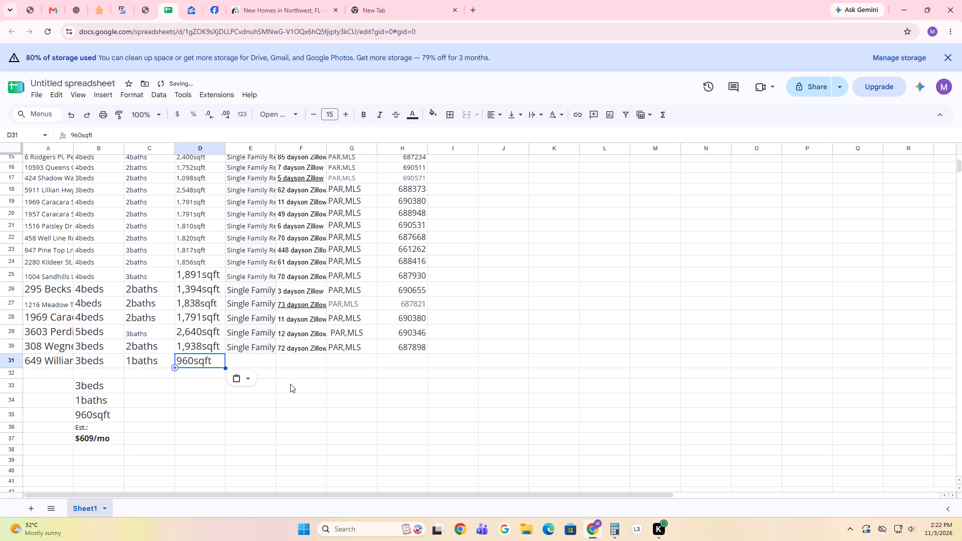
{"action": "left_click", "coordinate": [291, 381]}
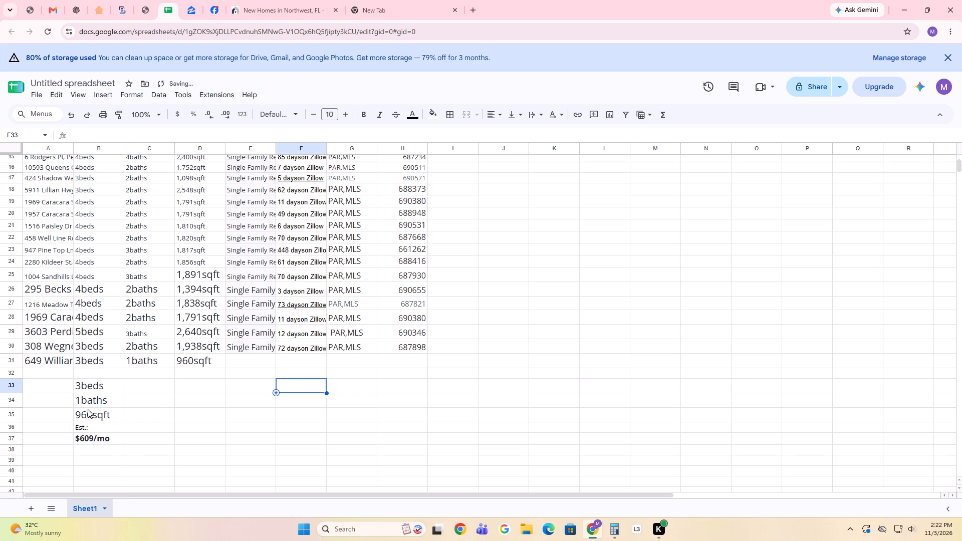
Delete the leftover 3beds text from cell B33.
{"action": "double_click", "coordinate": [107, 385]}
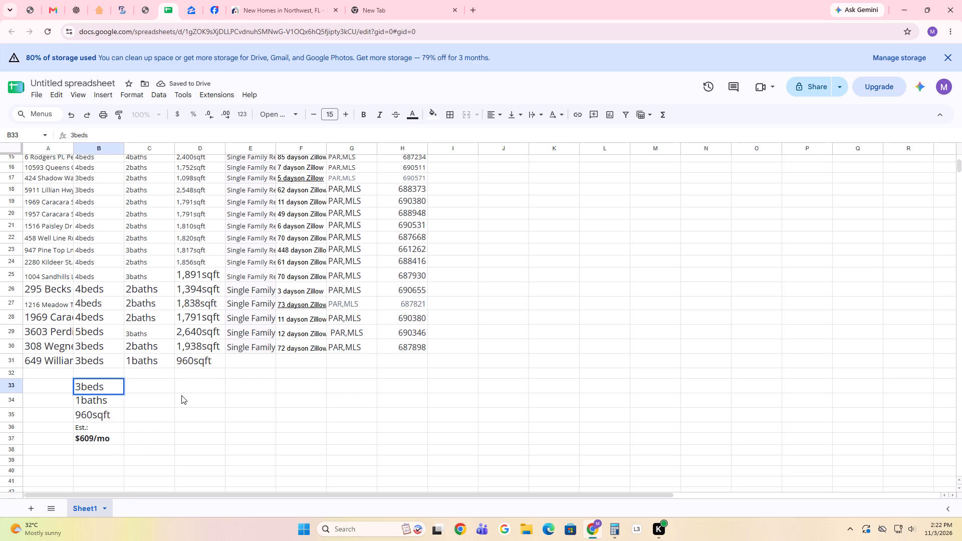
{"action": "key", "text": "BackSpace"}
{"action": "key", "text": "BackSpace"}
{"action": "key", "text": "BackSpace"}
{"action": "key", "text": "BackSpace"}
{"action": "key", "text": "BackSpace"}
{"action": "key", "text": "BackSpace"}
{"action": "key", "text": "BackSpace"}
{"action": "key", "text": "BackSpace"}
{"action": "key", "text": "BackSpace"}
{"action": "key", "text": "BackSpace"}
{"action": "key", "text": "BackSpace"}
{"action": "key", "text": "BackSpace"}
{"action": "key", "text": "BackSpace"}
{"action": "key", "text": "BackSpace"}
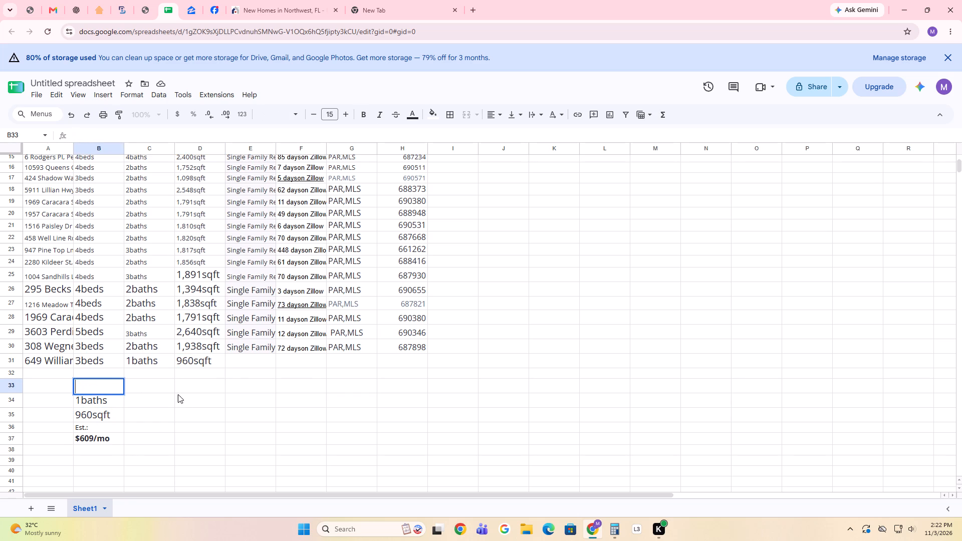
Delete the leftover 1baths text from cell B34.
{"action": "double_click", "coordinate": [110, 404]}
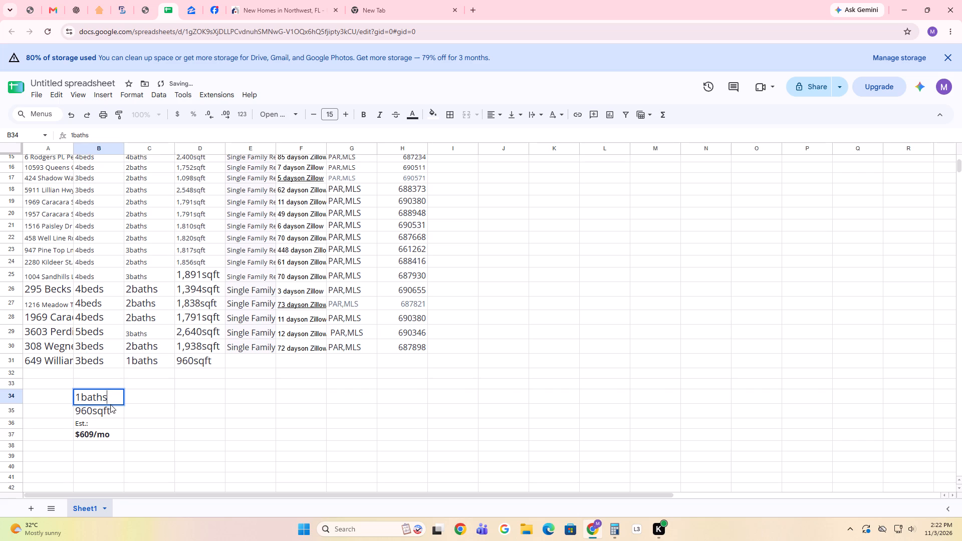
{"action": "key", "text": "BackSpace"}
{"action": "key", "text": "BackSpace"}
{"action": "key", "text": "BackSpace"}
{"action": "key", "text": "BackSpace"}
{"action": "key", "text": "BackSpace"}
{"action": "key", "text": "BackSpace"}
{"action": "key", "text": "BackSpace"}
{"action": "key", "text": "BackSpace"}
{"action": "key", "text": "BackSpace"}
{"action": "key", "text": "BackSpace"}
{"action": "key", "text": "BackSpace"}
{"action": "key", "text": "BackSpace"}
{"action": "key", "text": "BackSpace"}
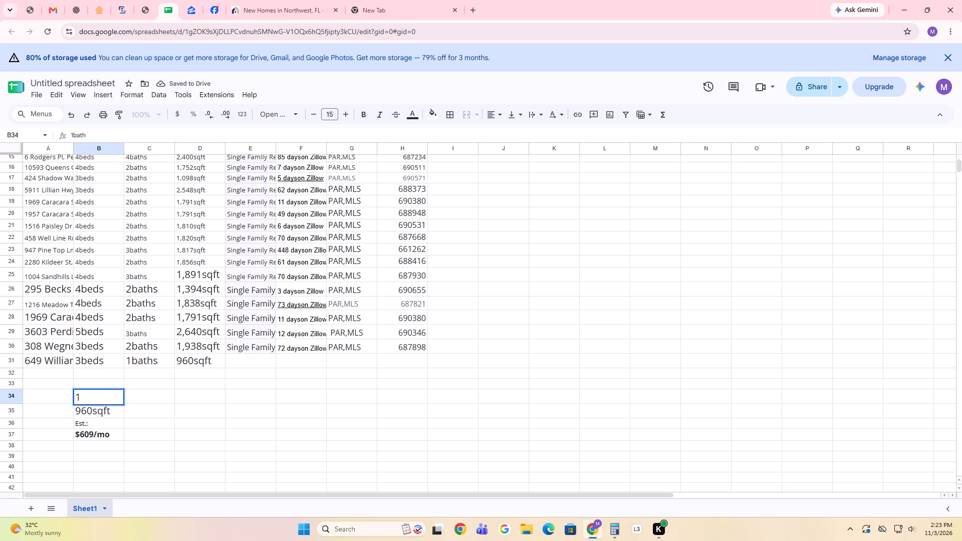
Delete the leftover 960sqft text from cell B35.
{"action": "left_click", "coordinate": [109, 410]}
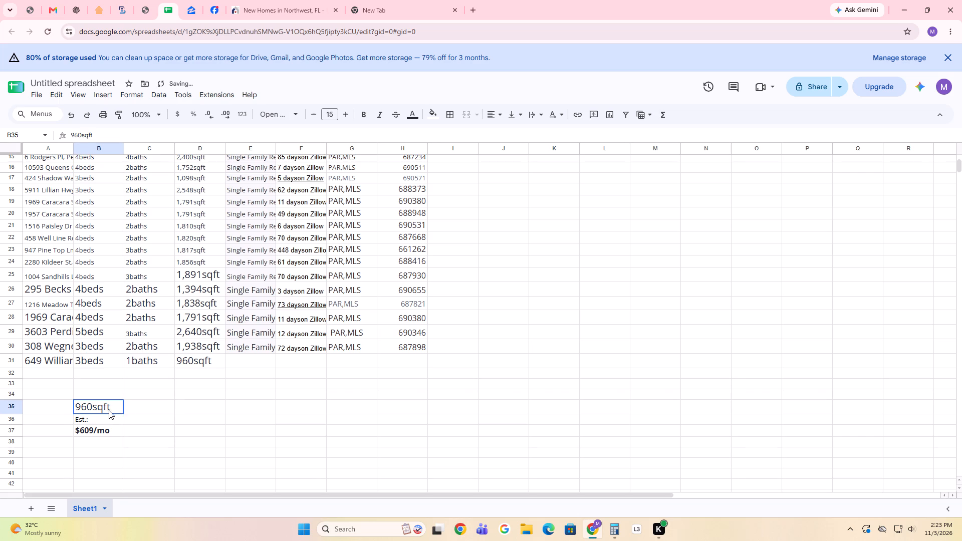
{"action": "left_click", "coordinate": [109, 410]}
{"action": "key", "text": "BackSpace"}
{"action": "key", "text": "BackSpace"}
{"action": "key", "text": "BackSpace"}
{"action": "key", "text": "BackSpace"}
{"action": "key", "text": "BackSpace"}
{"action": "key", "text": "BackSpace"}
{"action": "key", "text": "BackSpace"}
{"action": "key", "text": "BackSpace"}
{"action": "key", "text": "BackSpace"}
{"action": "key", "text": "BackSpace"}
{"action": "key", "text": "BackSpace"}
{"action": "key", "text": "BackSpace"}
{"action": "key", "text": "BackSpace"}
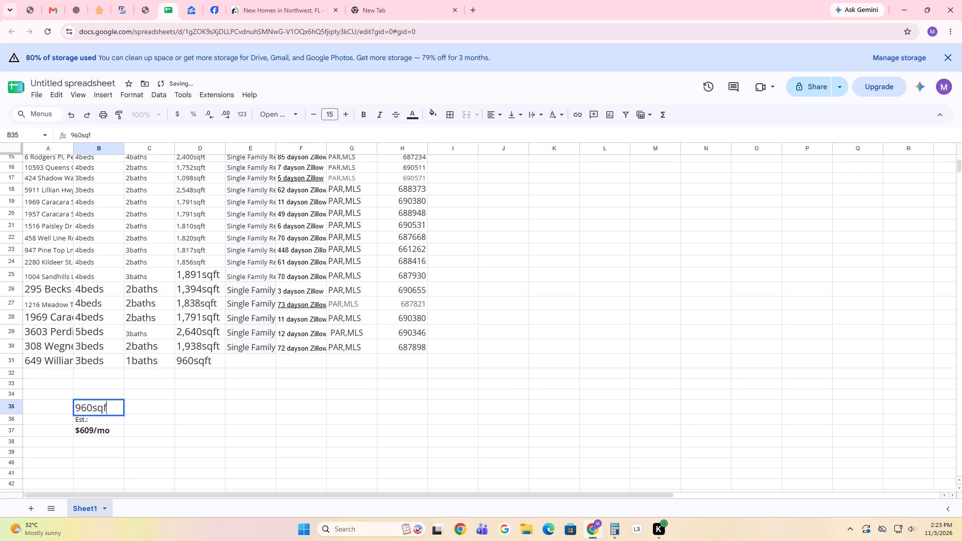
Delete the leftover Est.: label from cell B36.
{"action": "double_click", "coordinate": [103, 420]}
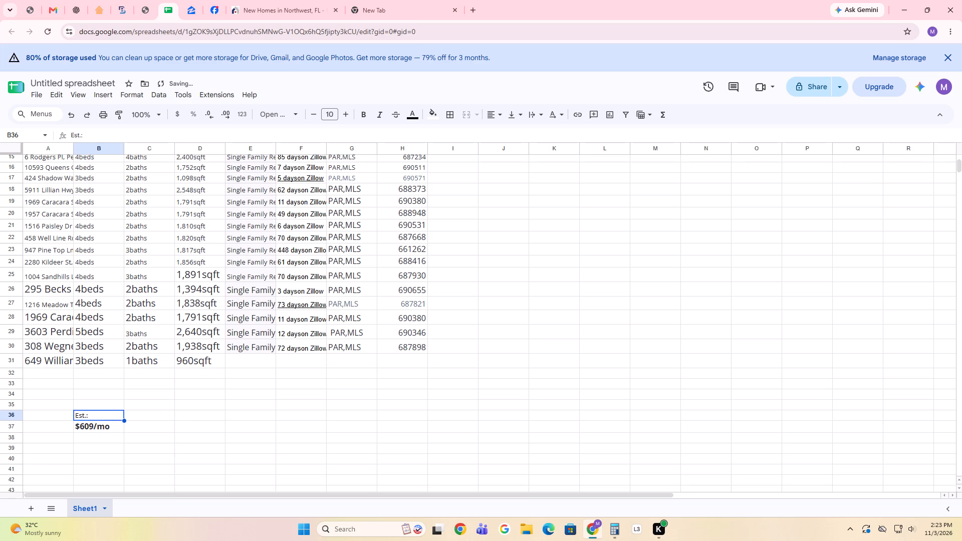
{"action": "double_click", "coordinate": [83, 420]}
{"action": "left_click", "coordinate": [143, 418]}
{"action": "double_click", "coordinate": [97, 419]}
{"action": "key", "text": "BackSpace"}
{"action": "key", "text": "BackSpace"}
{"action": "key", "text": "BackSpace"}
{"action": "key", "text": "BackSpace"}
{"action": "key", "text": "BackSpace"}
{"action": "key", "text": "BackSpace"}
{"action": "key", "text": "BackSpace"}
{"action": "key", "text": "BackSpace"}
{"action": "key", "text": "BackSpace"}
{"action": "key", "text": "BackSpace"}
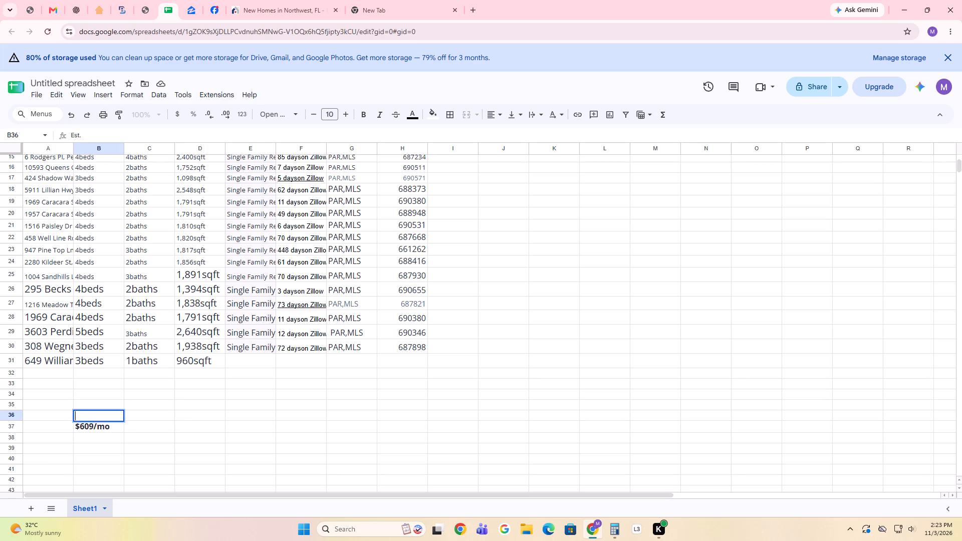
Delete the leftover $609/mo text from cell B37.
{"action": "double_click", "coordinate": [105, 431]}
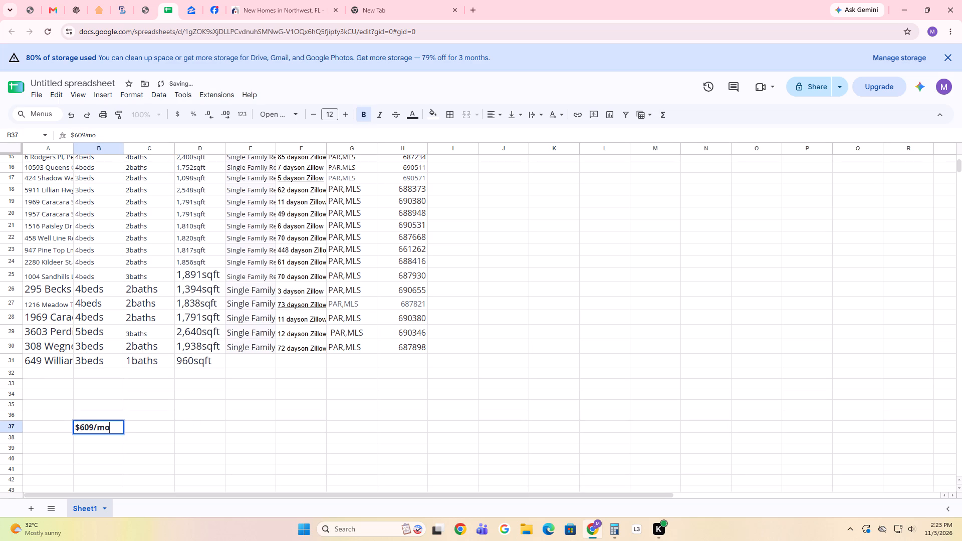
{"action": "key", "text": "BackSpace"}
{"action": "key", "text": "BackSpace"}
{"action": "key", "text": "BackSpace"}
{"action": "key", "text": "BackSpace"}
{"action": "key", "text": "BackSpace"}
{"action": "key", "text": "BackSpace"}
{"action": "key", "text": "BackSpace"}
{"action": "key", "text": "BackSpace"}
{"action": "key", "text": "BackSpace"}
{"action": "key", "text": "BackSpace"}
{"action": "key", "text": "BackSpace"}
{"action": "key", "text": "BackSpace"}
{"action": "key", "text": "BackSpace"}
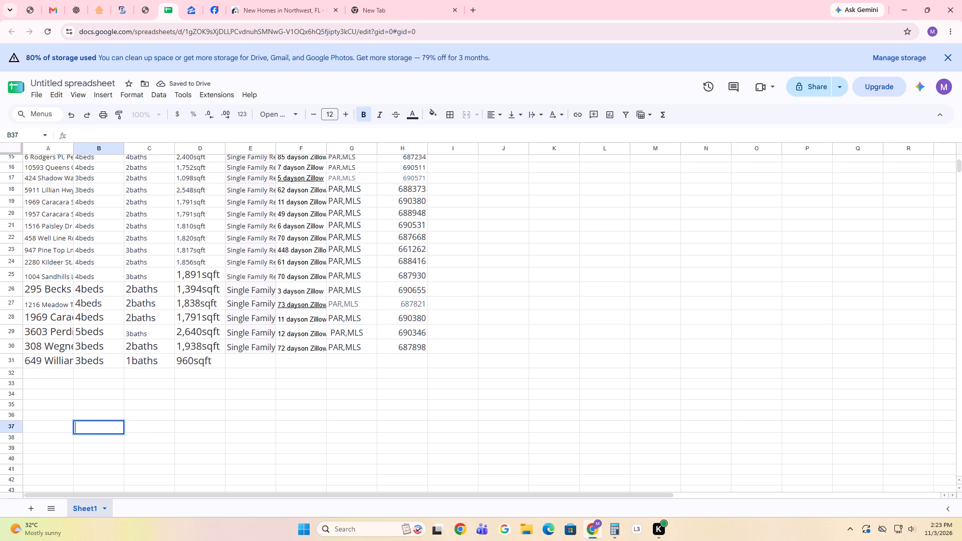
{"action": "left_click", "coordinate": [199, 404]}
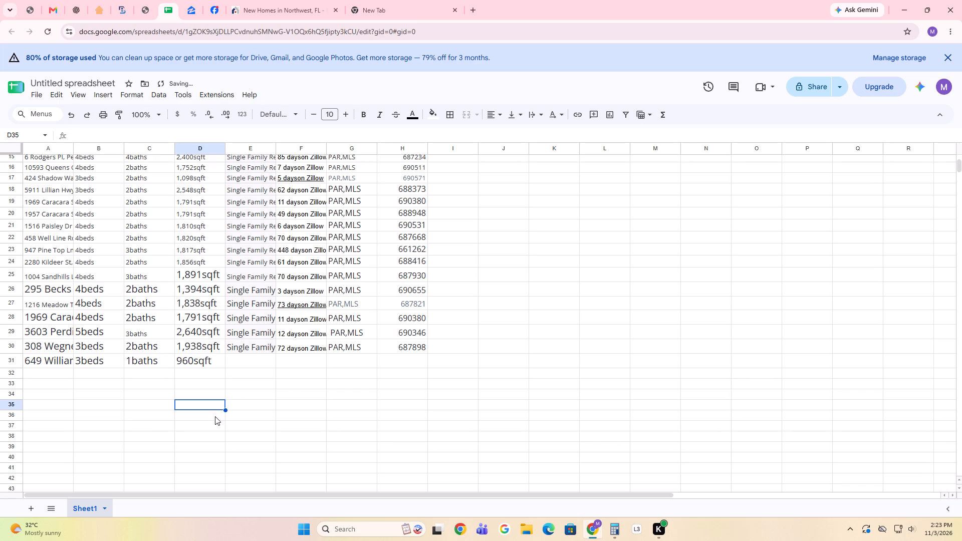
{"action": "left_click", "coordinate": [193, 16]}
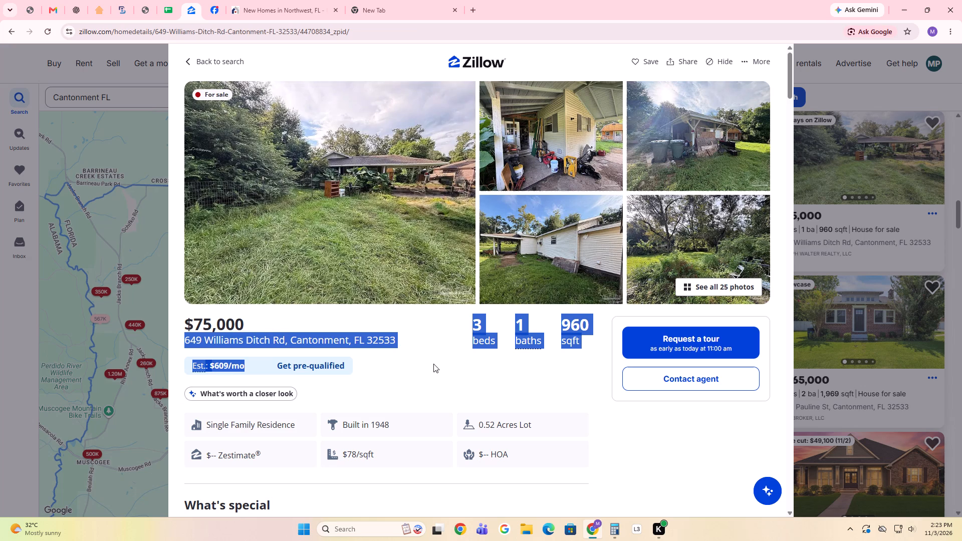
{"action": "left_click", "coordinate": [171, 7]}
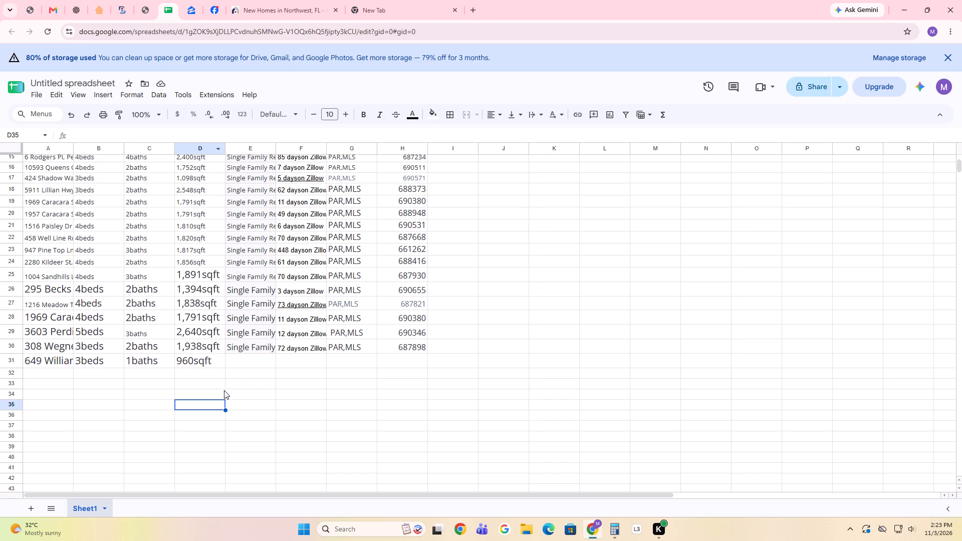
{"action": "left_click", "coordinate": [240, 348]}
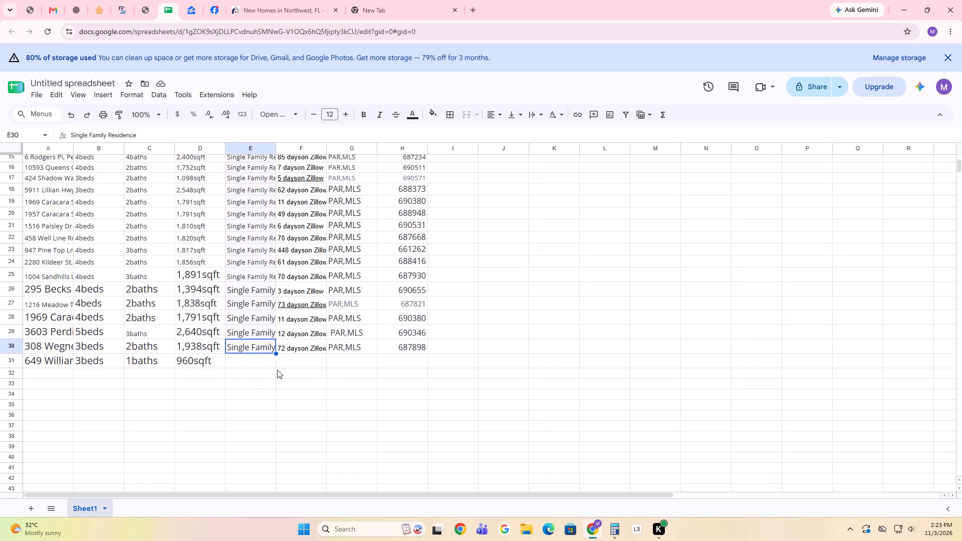
{"action": "key", "text": "ctrl+c"}
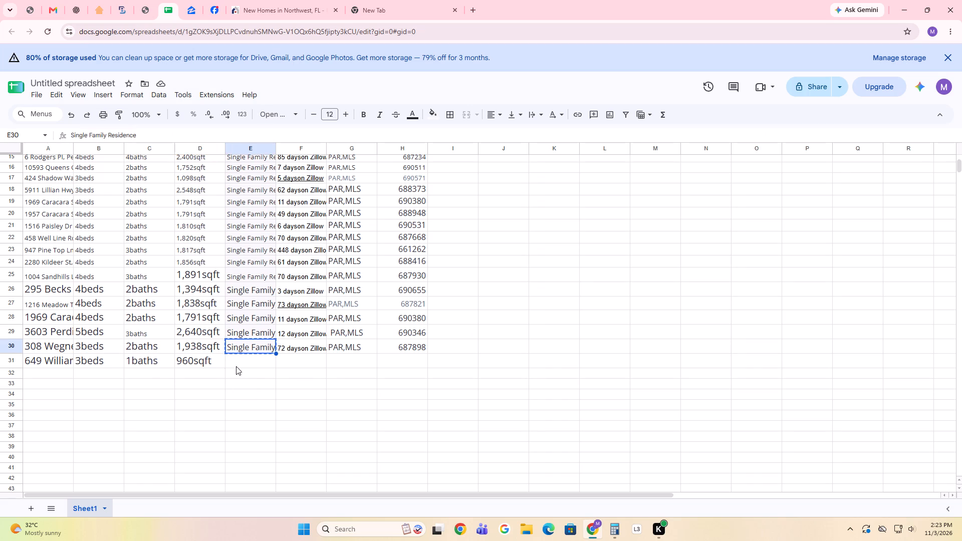
{"action": "left_click", "coordinate": [245, 363]}
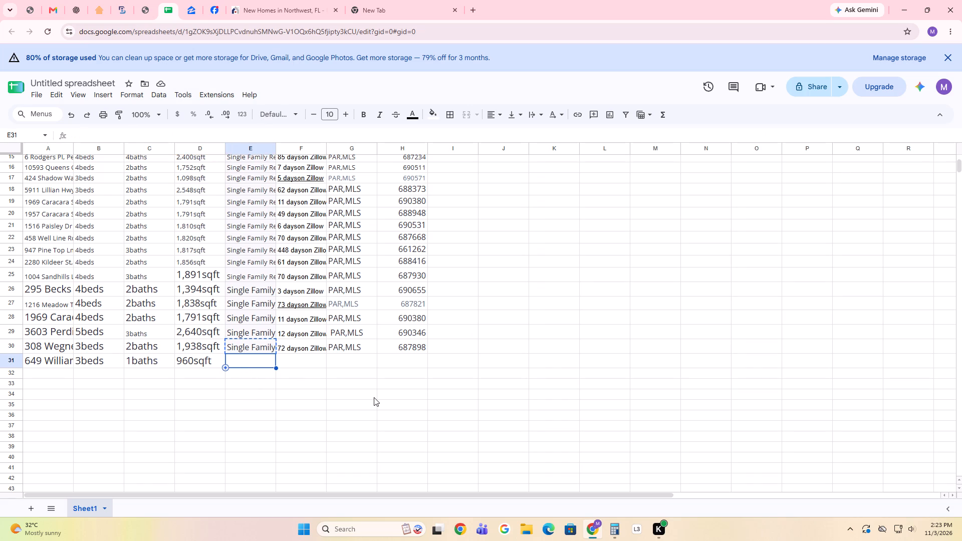
{"action": "key", "text": "ctrl+v"}
{"action": "left_click", "coordinate": [219, 423]}
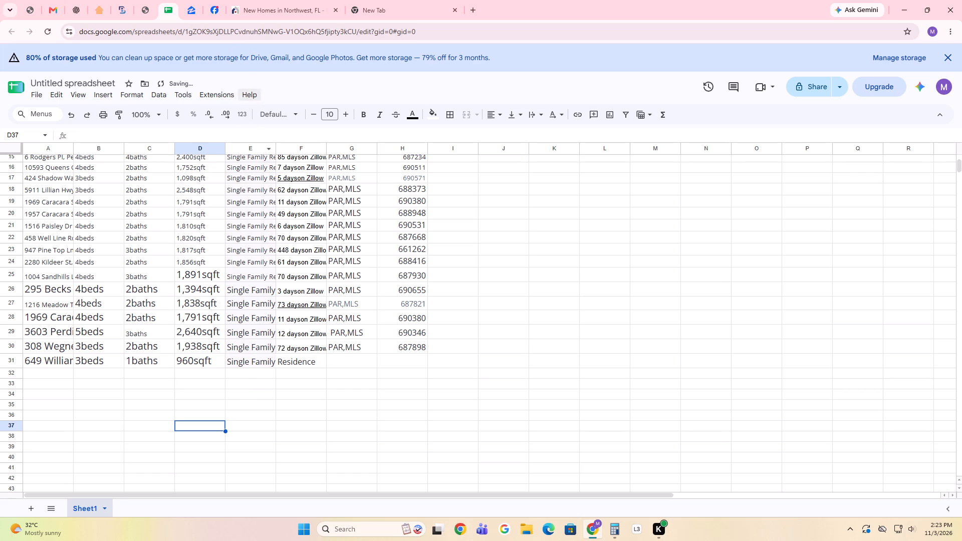
{"action": "left_click", "coordinate": [191, 12]}
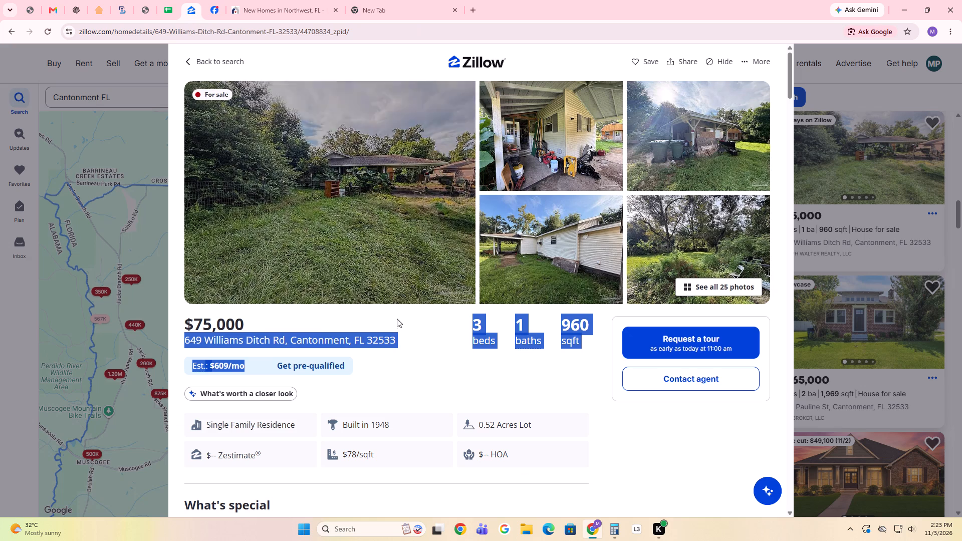
{"action": "scroll", "coordinate": [462, 329], "scroll_direction": "down", "scroll_amount": 4}
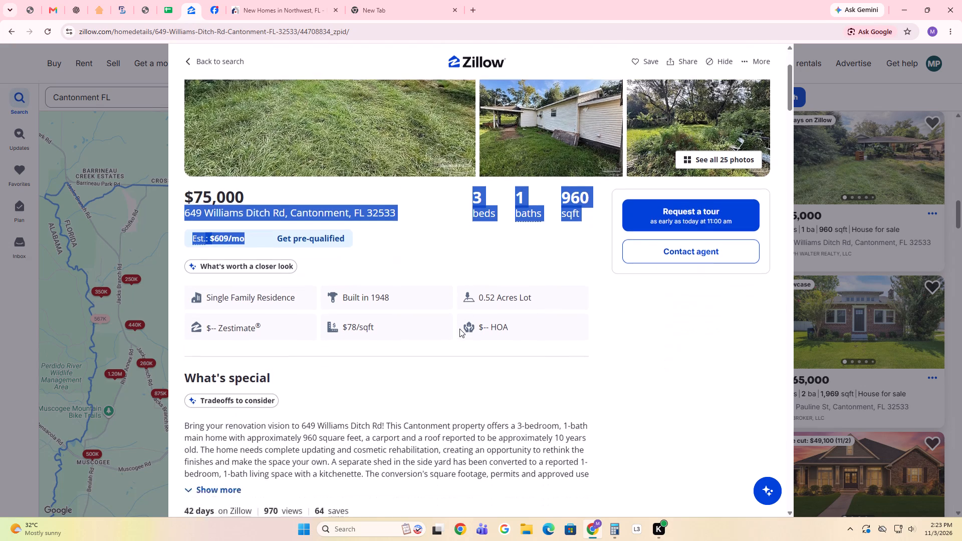
{"action": "left_click", "coordinate": [648, 244]}
{"action": "scroll", "coordinate": [638, 234], "scroll_direction": "down", "scroll_amount": 2}
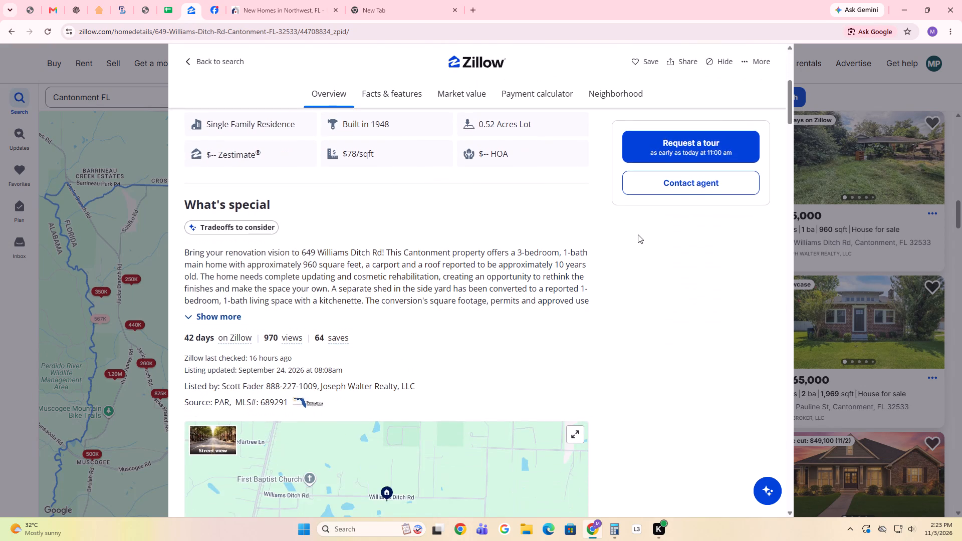
{"action": "scroll", "coordinate": [638, 234], "scroll_direction": "down", "scroll_amount": 1}
{"action": "left_click_drag", "start_coordinate": [184, 282], "coordinate": [204, 278]}
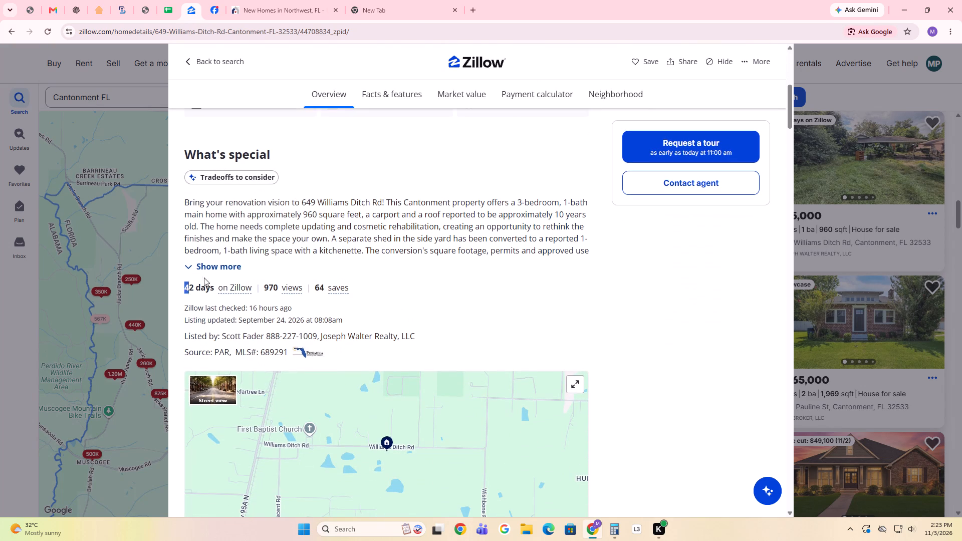
{"action": "left_click_drag", "start_coordinate": [204, 278], "coordinate": [256, 282]}
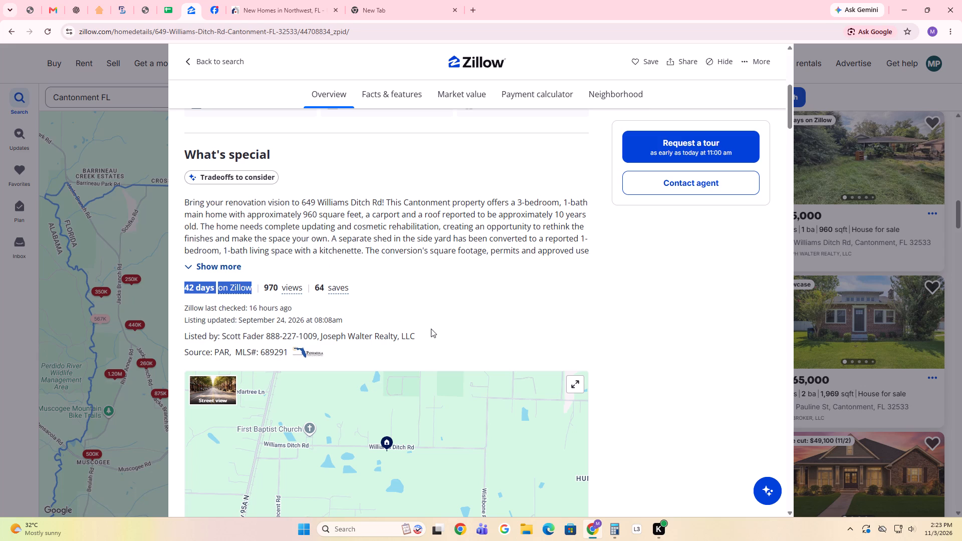
{"action": "key", "text": "ctrl+c"}
{"action": "left_click", "coordinate": [165, 5]}
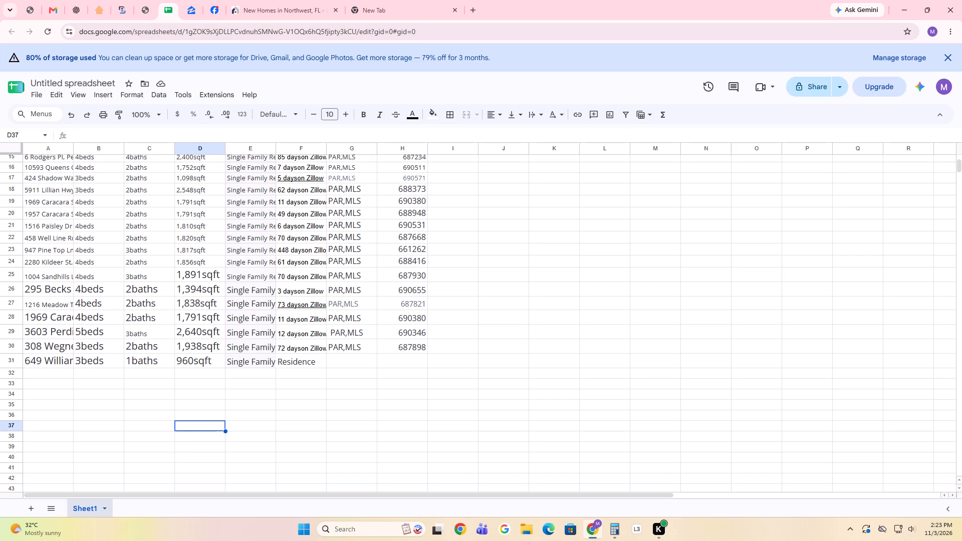
{"action": "left_click", "coordinate": [304, 361]}
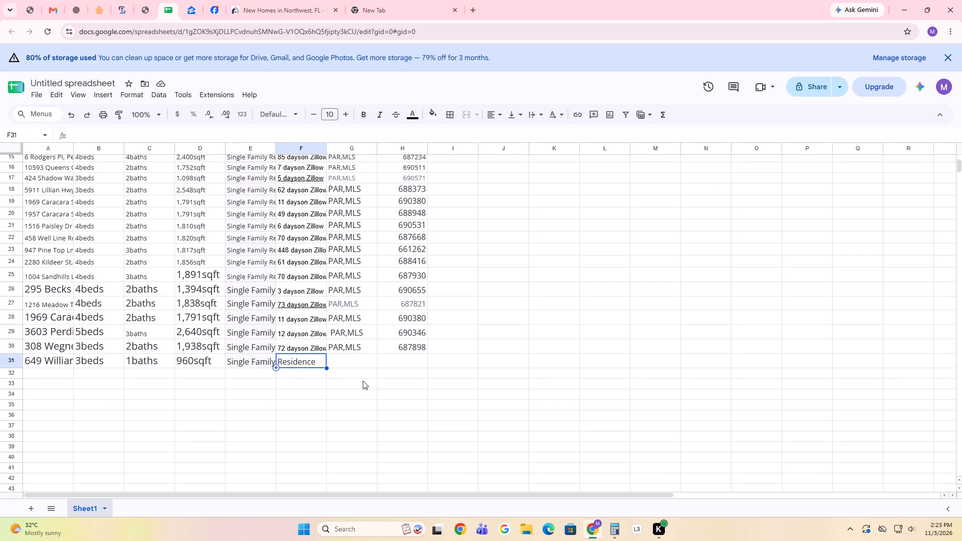
{"action": "key", "text": "ctrl+v"}
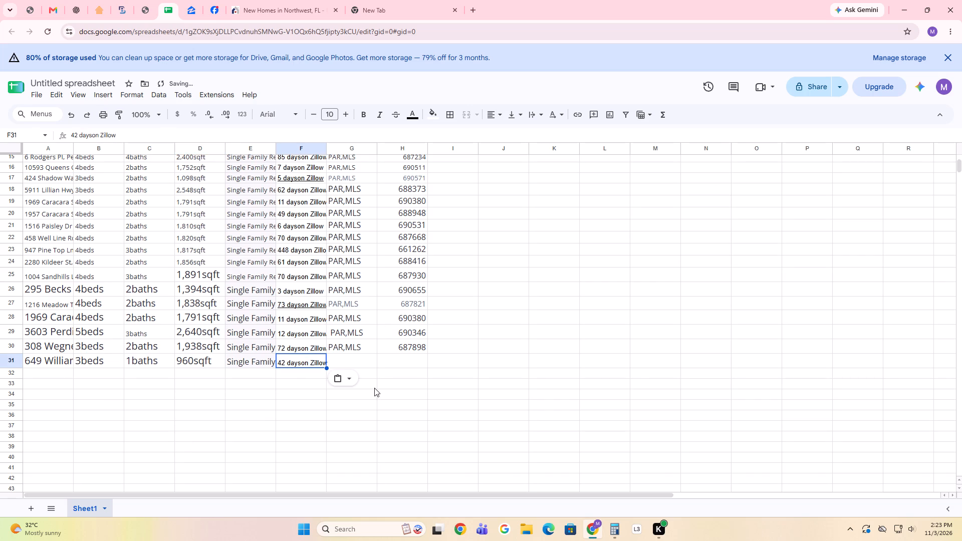
{"action": "left_click", "coordinate": [374, 388]}
{"action": "left_click", "coordinate": [190, 13]}
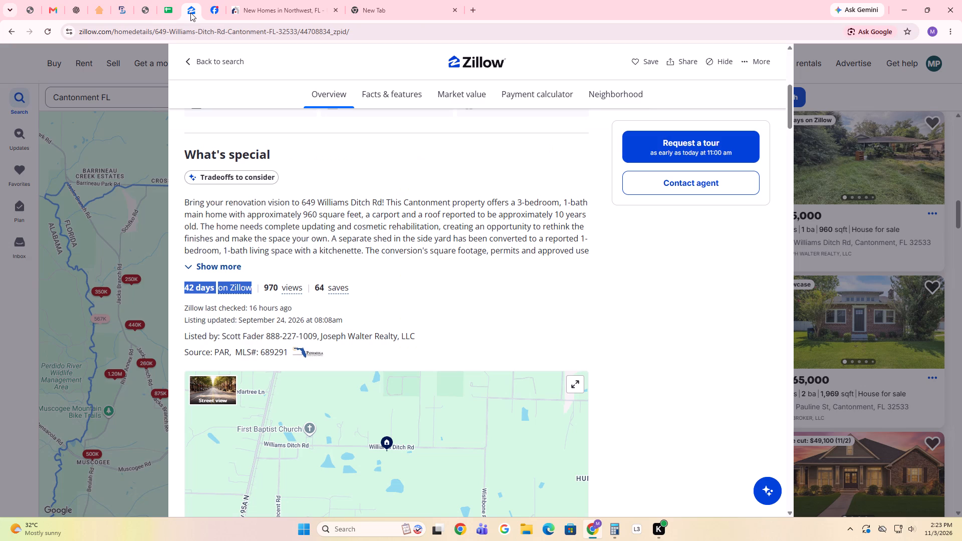
{"action": "double_click", "coordinate": [528, 312]}
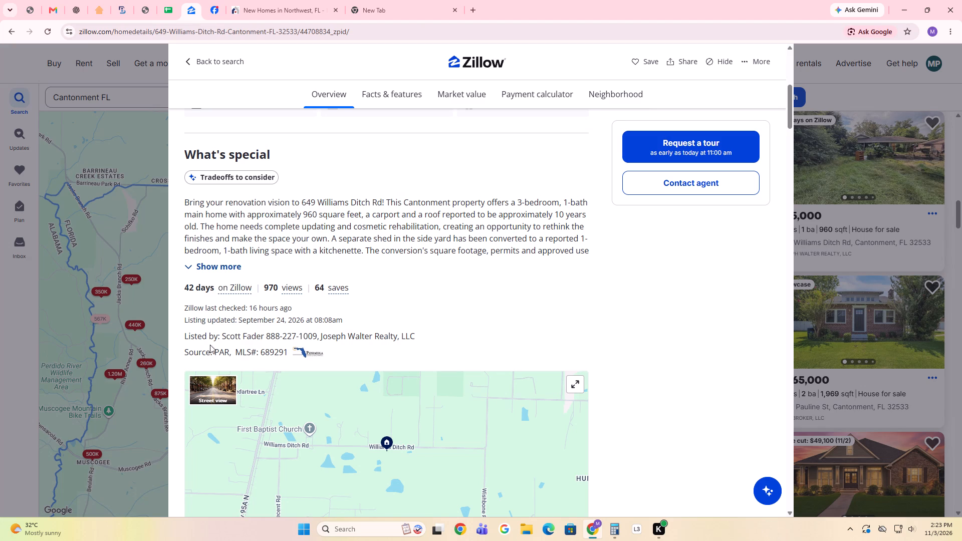
{"action": "left_click_drag", "start_coordinate": [213, 351], "coordinate": [246, 353]}
{"action": "left_click_drag", "start_coordinate": [246, 353], "coordinate": [251, 354]}
{"action": "key", "text": "ctrl+c"}
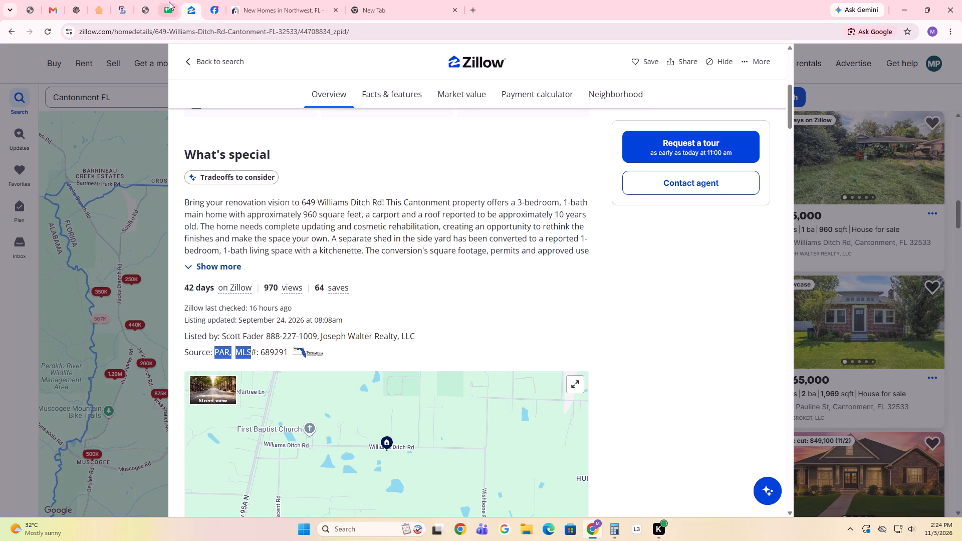
{"action": "left_click", "coordinate": [167, 11]}
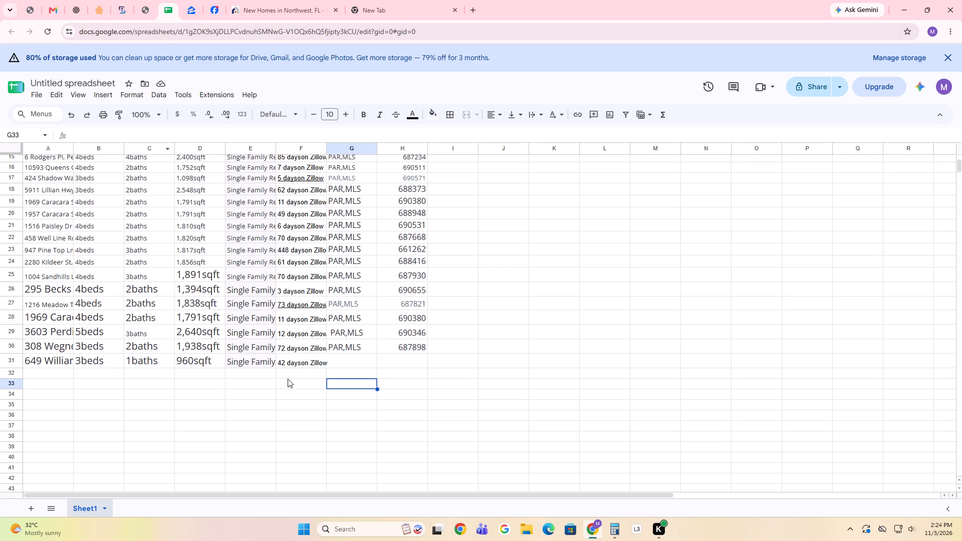
{"action": "left_click", "coordinate": [349, 362]}
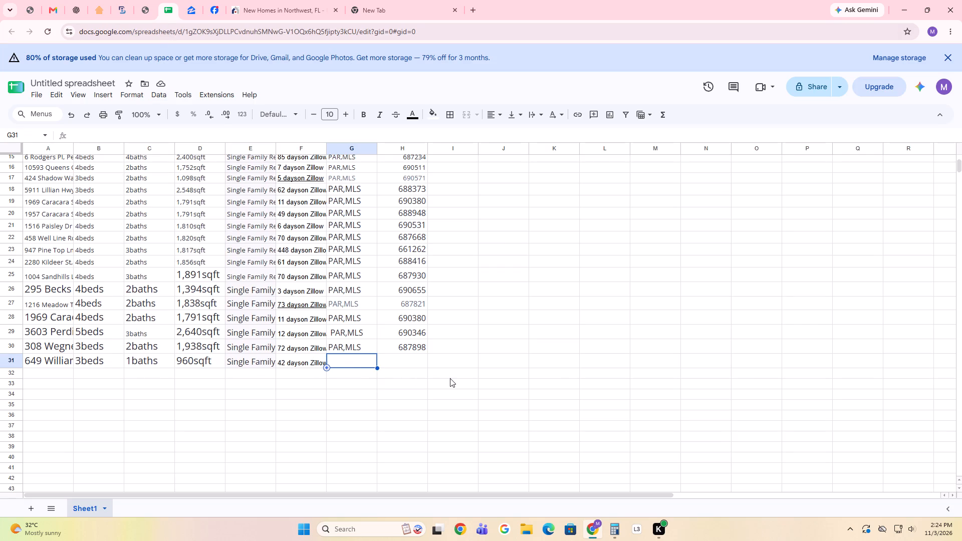
{"action": "key", "text": "ctrl+v"}
{"action": "left_click", "coordinate": [450, 378]}
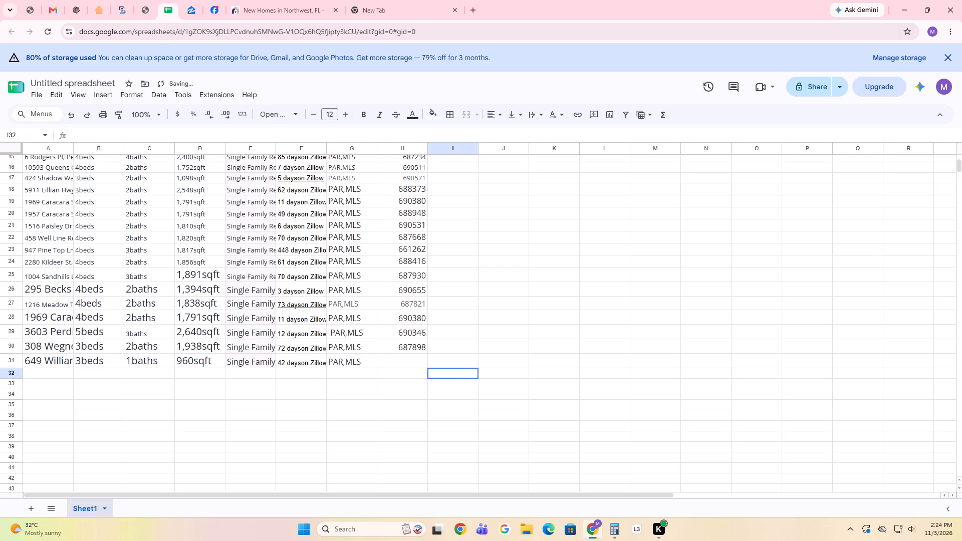
{"action": "left_click", "coordinate": [189, 12]}
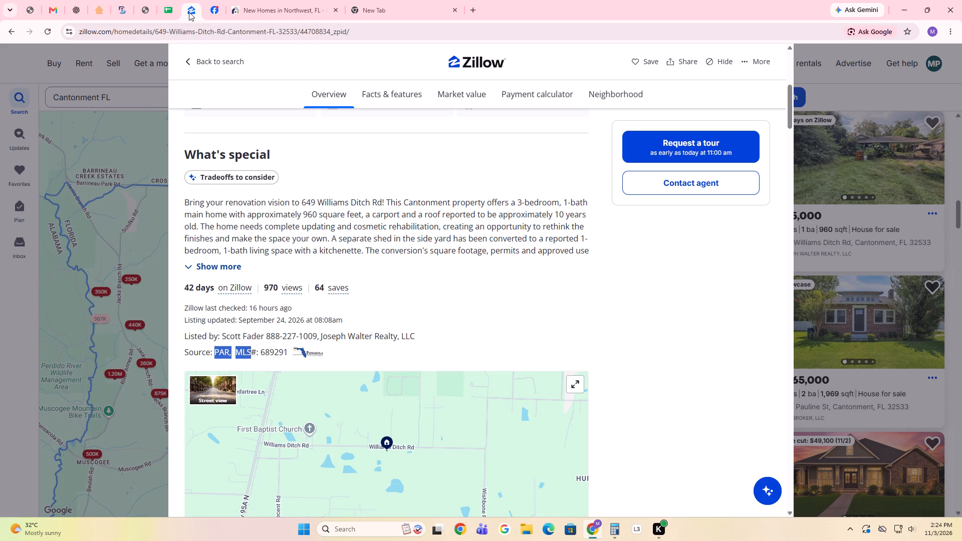
{"action": "left_click", "coordinate": [429, 296]}
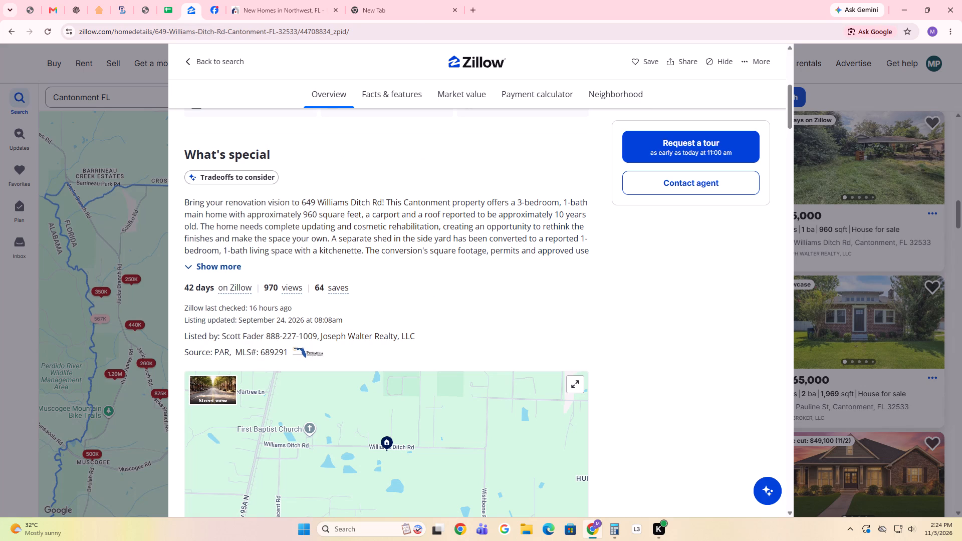
{"action": "left_click_drag", "start_coordinate": [260, 350], "coordinate": [293, 349]}
{"action": "key", "text": "ctrl+c"}
{"action": "left_click", "coordinate": [166, 10]}
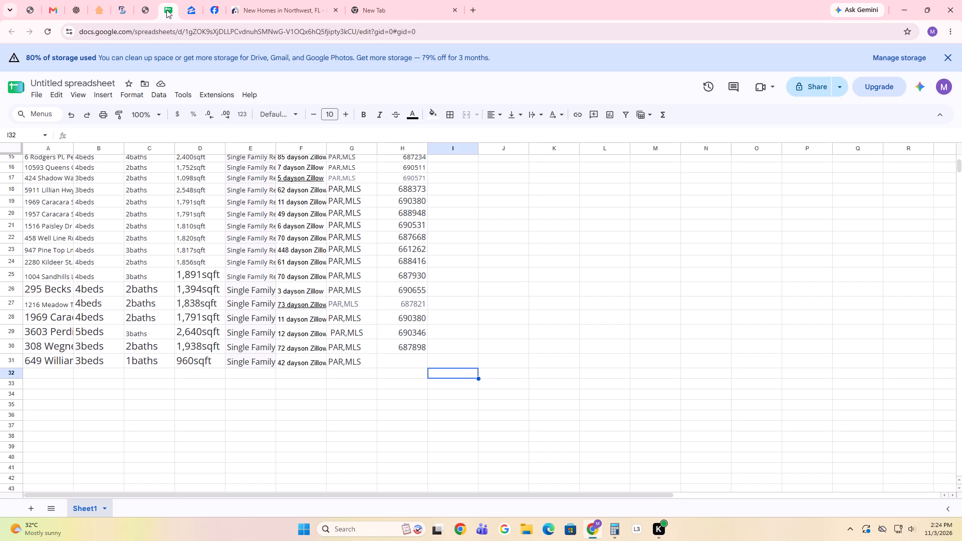
{"action": "left_click", "coordinate": [401, 361]}
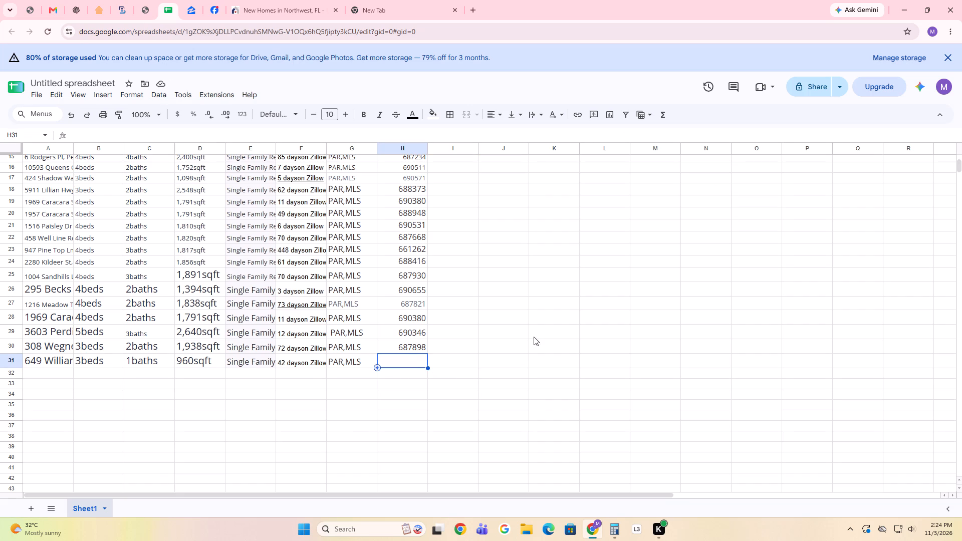
{"action": "key", "text": "ctrl+v"}
{"action": "left_click", "coordinate": [534, 337]}
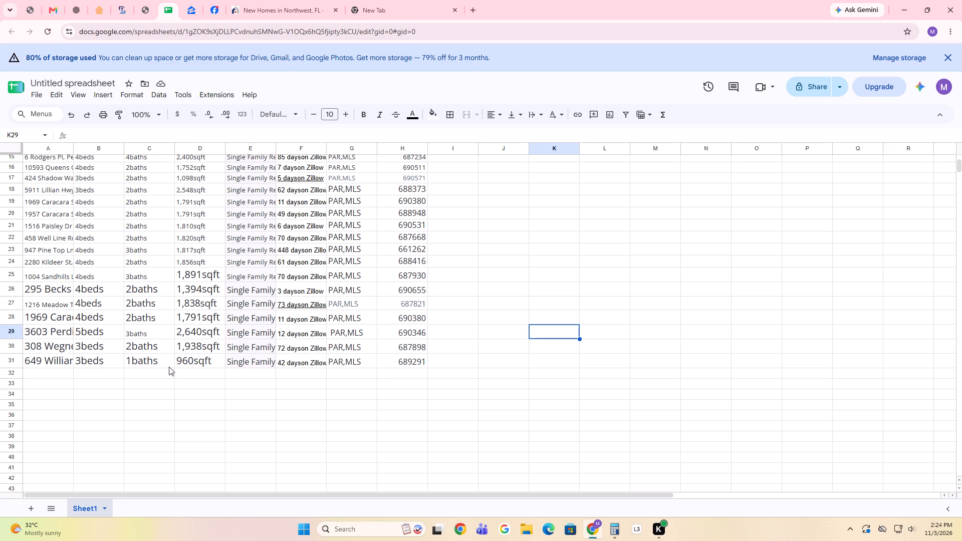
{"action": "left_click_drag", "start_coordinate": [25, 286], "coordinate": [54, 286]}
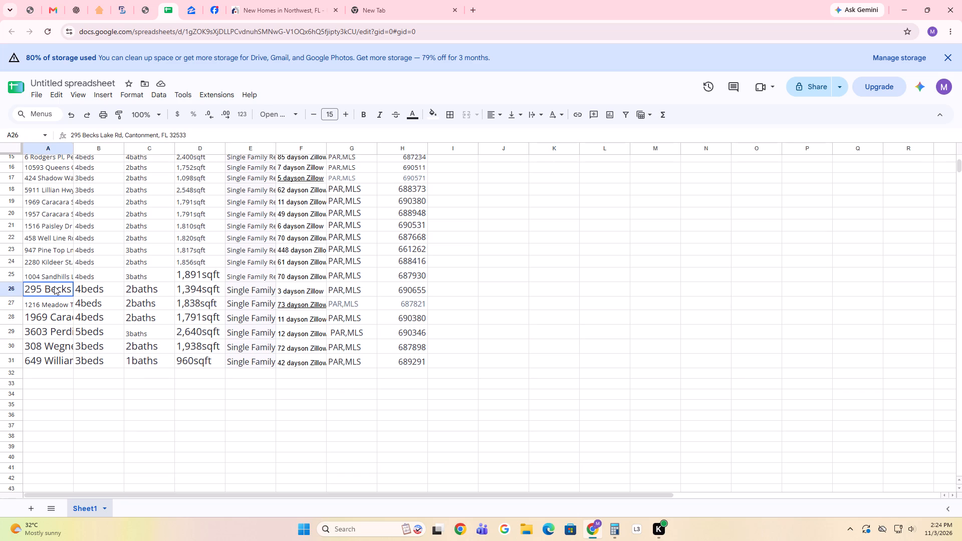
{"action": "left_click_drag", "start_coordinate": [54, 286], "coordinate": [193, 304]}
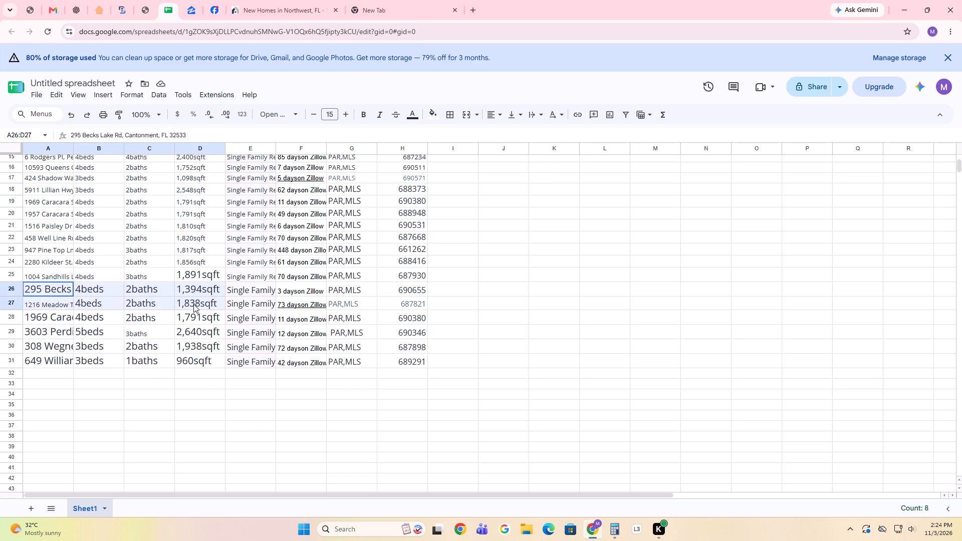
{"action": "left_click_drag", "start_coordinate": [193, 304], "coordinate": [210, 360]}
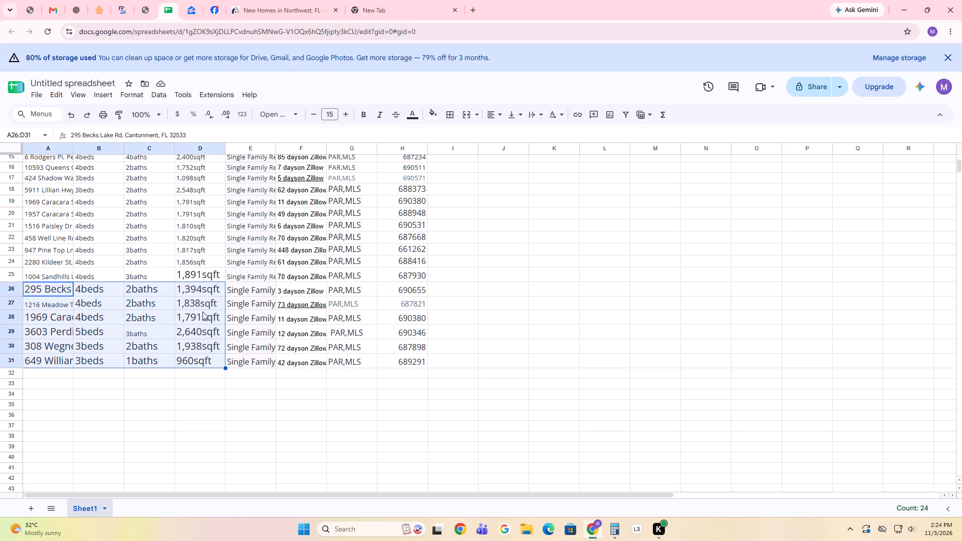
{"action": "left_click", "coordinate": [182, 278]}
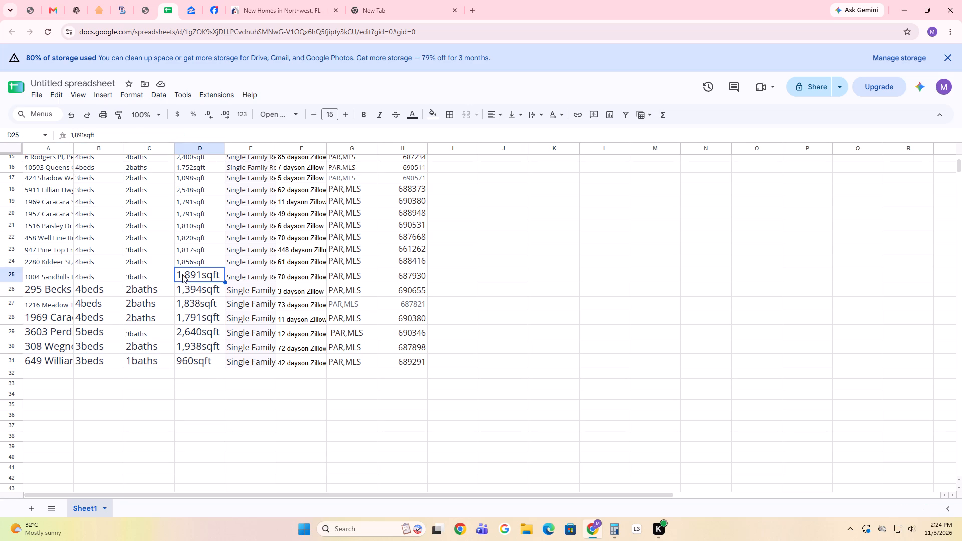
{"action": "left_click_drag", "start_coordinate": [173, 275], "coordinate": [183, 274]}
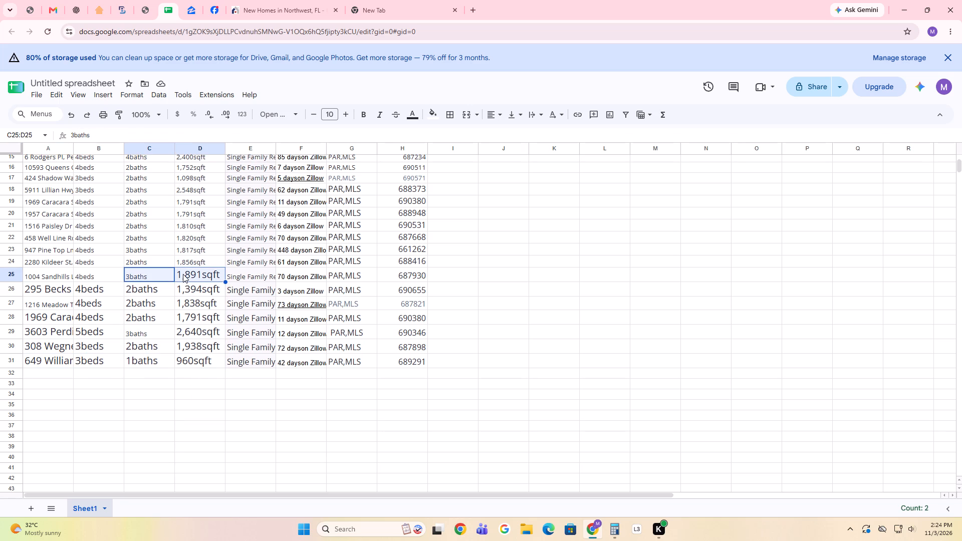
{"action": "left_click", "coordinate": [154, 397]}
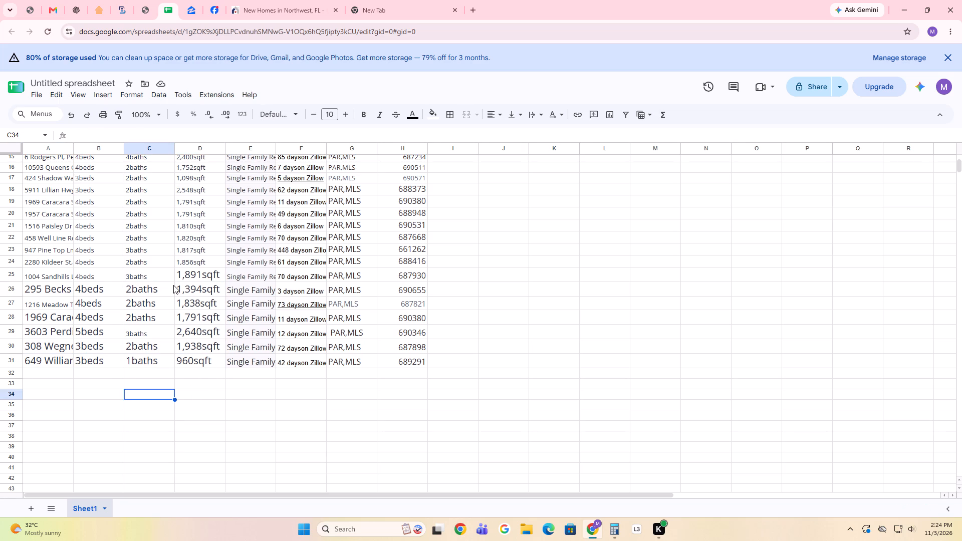
Set the font size of cells A25:D30, covering address, beds, baths and square footage, to 10.
{"action": "left_click_drag", "start_coordinate": [177, 276], "coordinate": [194, 327]}
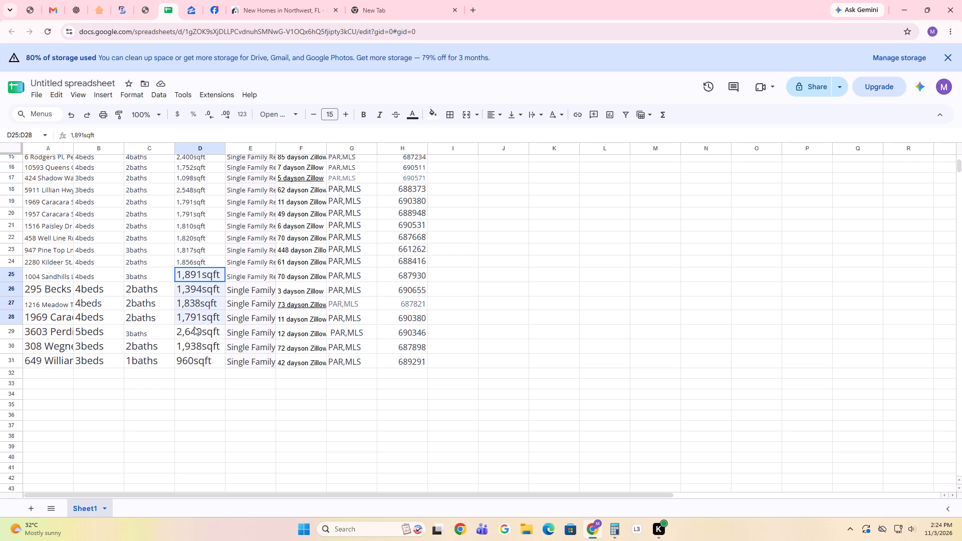
{"action": "left_click_drag", "start_coordinate": [194, 327], "coordinate": [46, 325]}
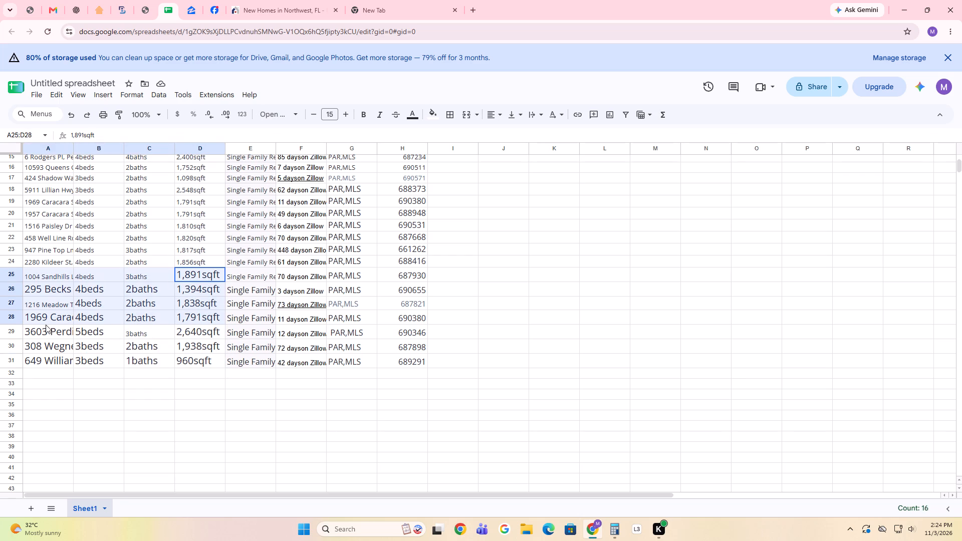
{"action": "left_click_drag", "start_coordinate": [46, 325], "coordinate": [51, 345]}
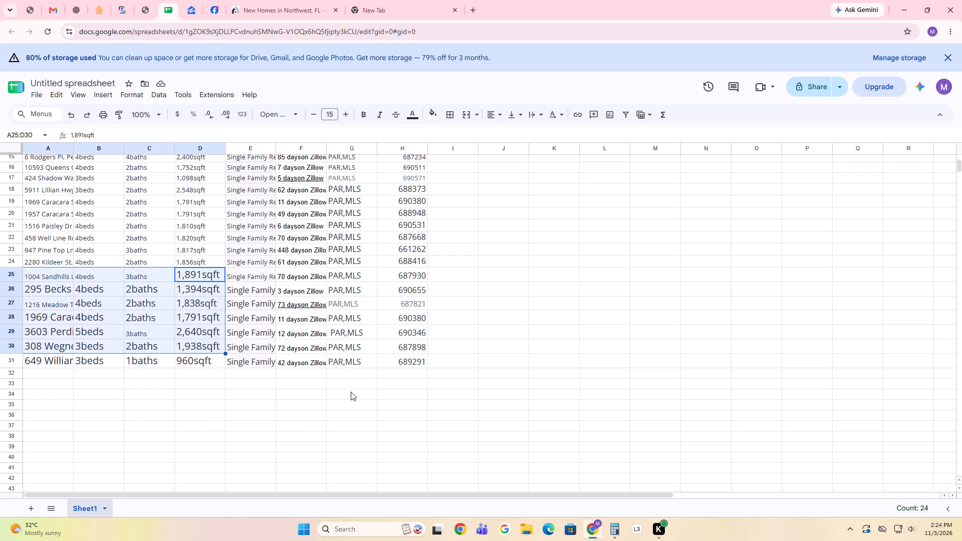
{"action": "left_click", "coordinate": [328, 116]}
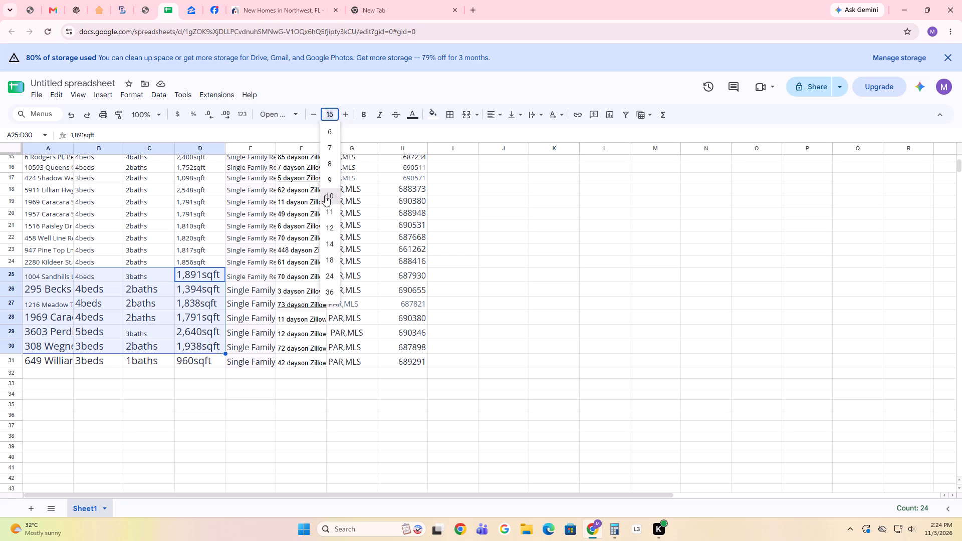
{"action": "left_click", "coordinate": [325, 195]}
{"action": "left_click", "coordinate": [192, 402]}
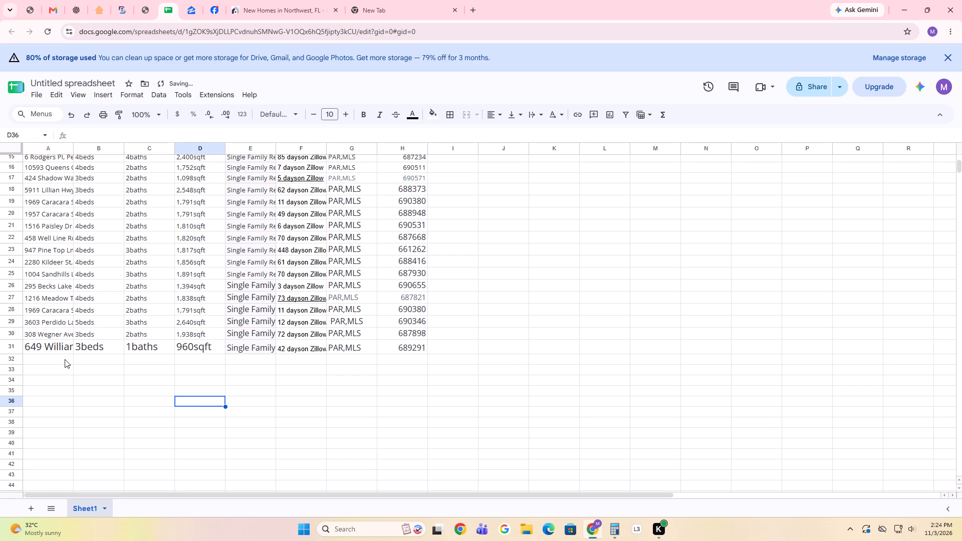
{"action": "left_click_drag", "start_coordinate": [24, 342], "coordinate": [169, 344]}
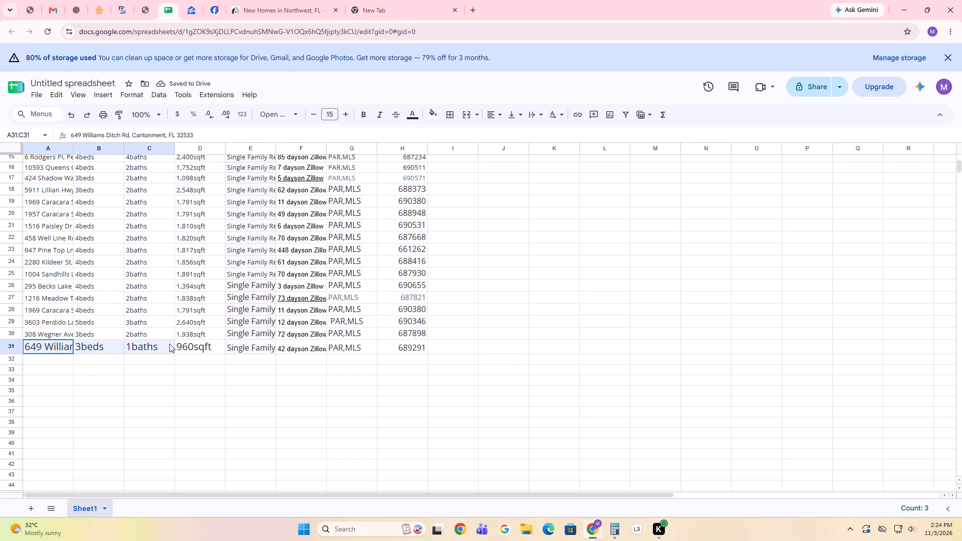
{"action": "left_click_drag", "start_coordinate": [169, 344], "coordinate": [196, 347]}
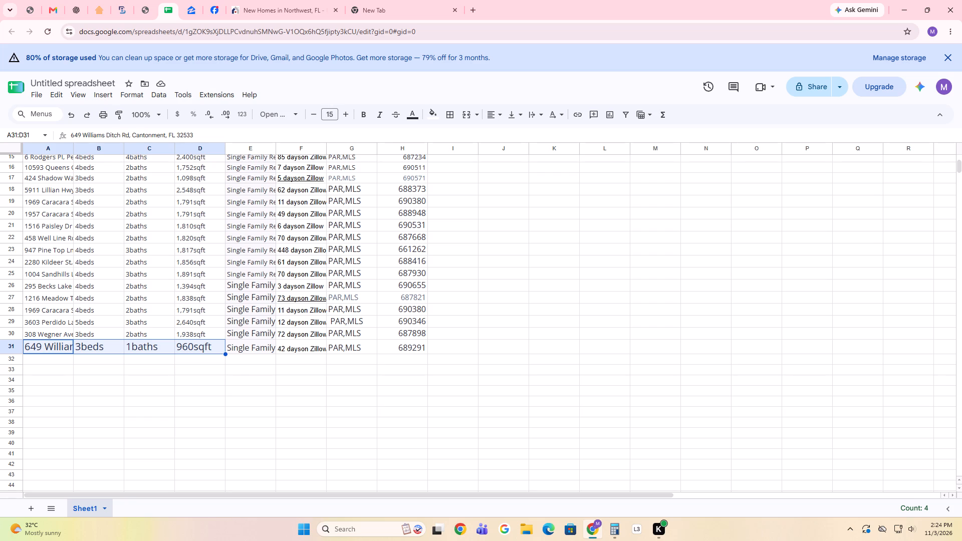
{"action": "left_click", "coordinate": [330, 114]}
{"action": "left_click", "coordinate": [329, 198]}
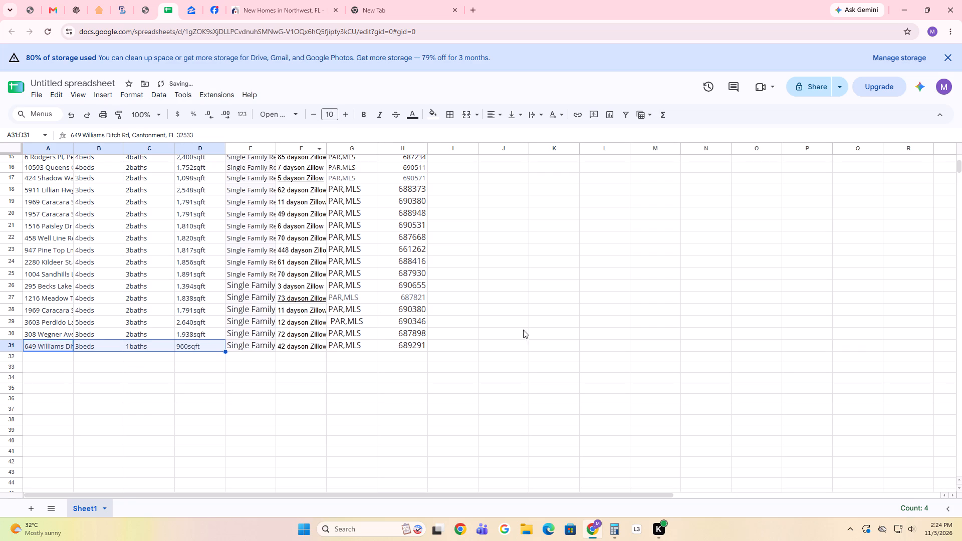
{"action": "left_click", "coordinate": [577, 309]}
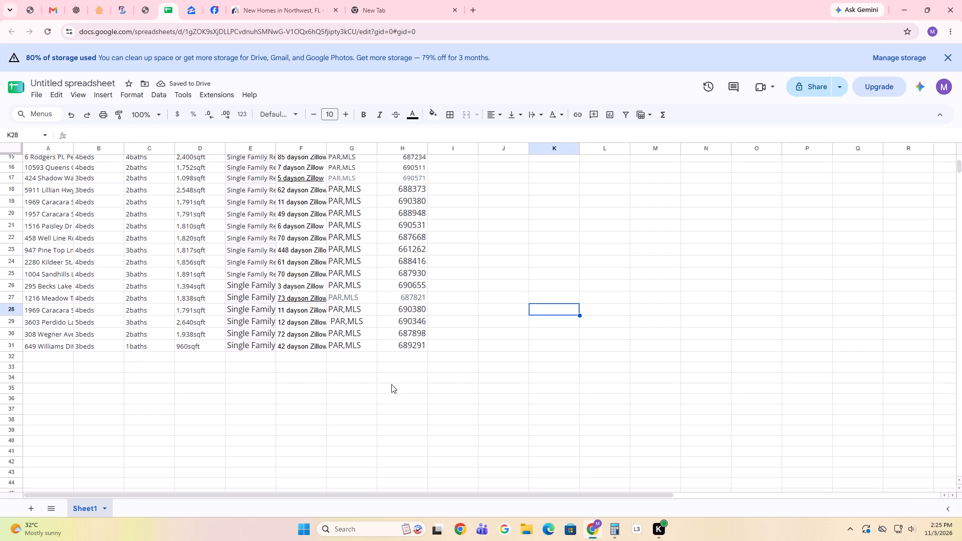
Set the font size of the "PAR,MLS" source cells G18:G31 to 10.
{"action": "left_click_drag", "start_coordinate": [328, 186], "coordinate": [353, 347]}
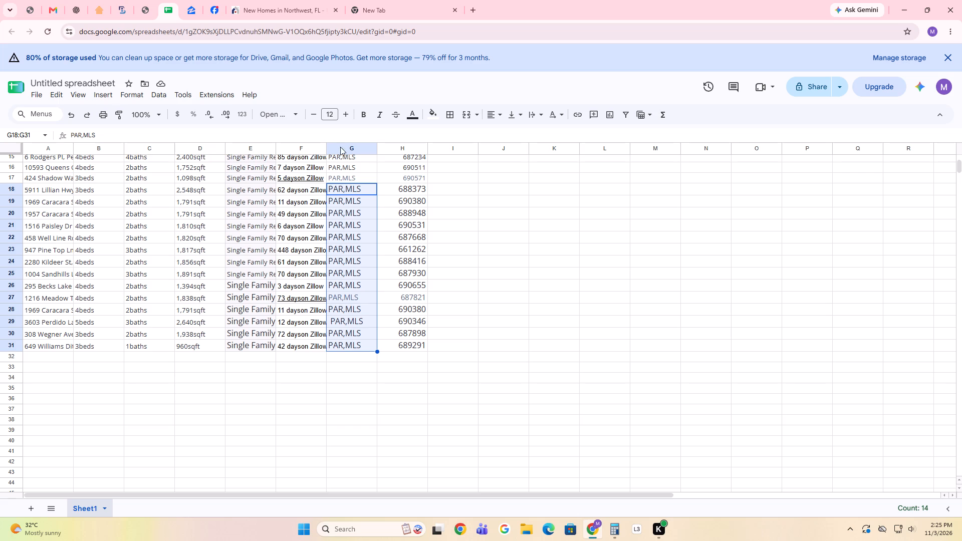
{"action": "left_click", "coordinate": [333, 115]}
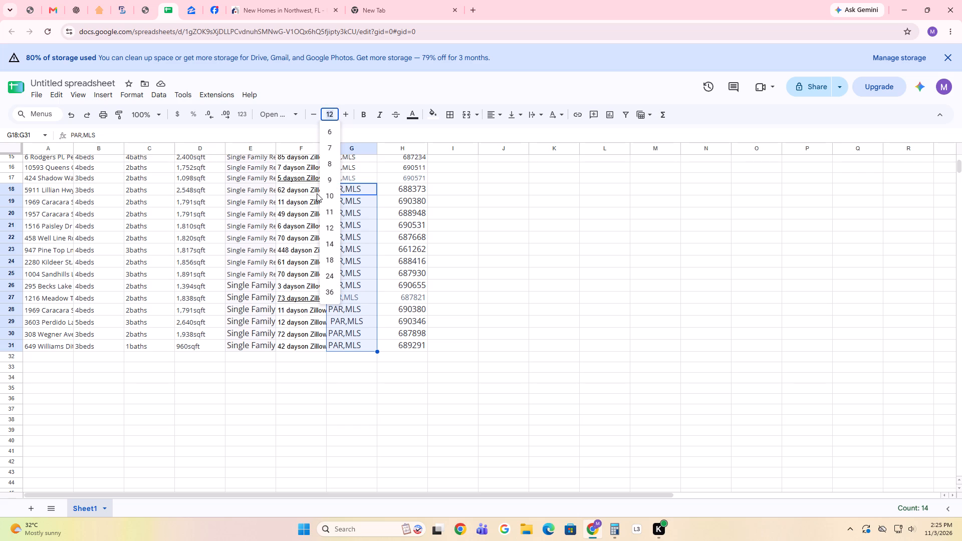
{"action": "left_click", "coordinate": [332, 194]}
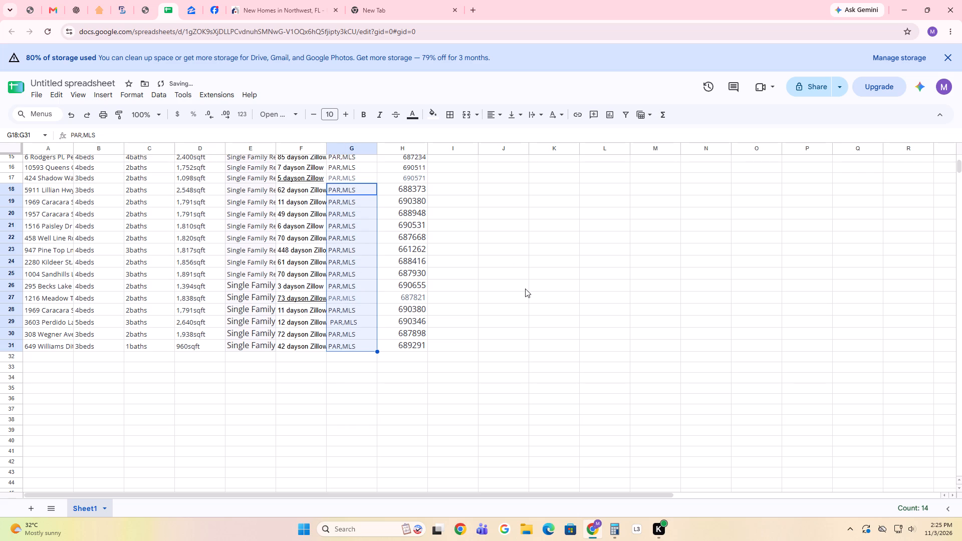
{"action": "left_click", "coordinate": [525, 289]}
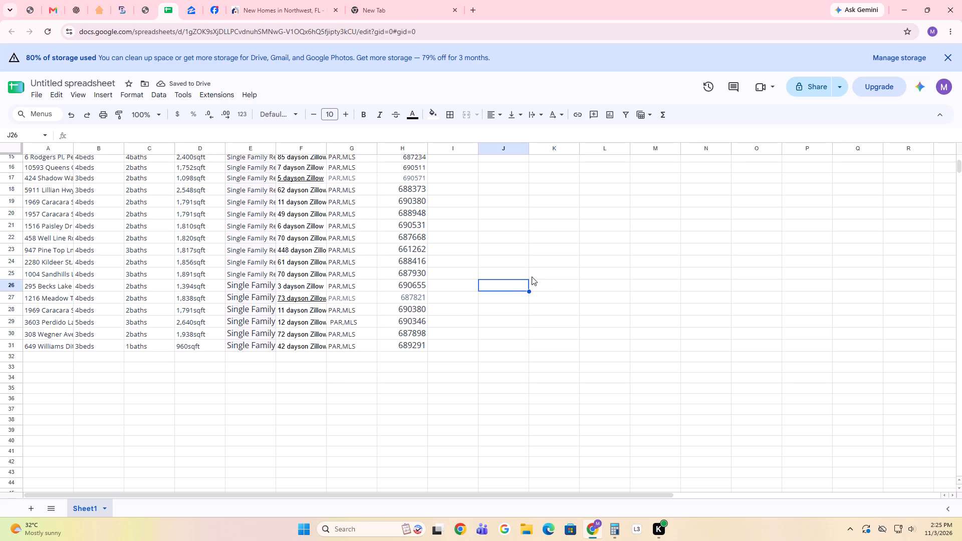
Set the font size of the "Single Family Residence" property type cells E26:E31 to 10.
{"action": "scroll", "coordinate": [523, 278], "scroll_direction": "up", "scroll_amount": 2}
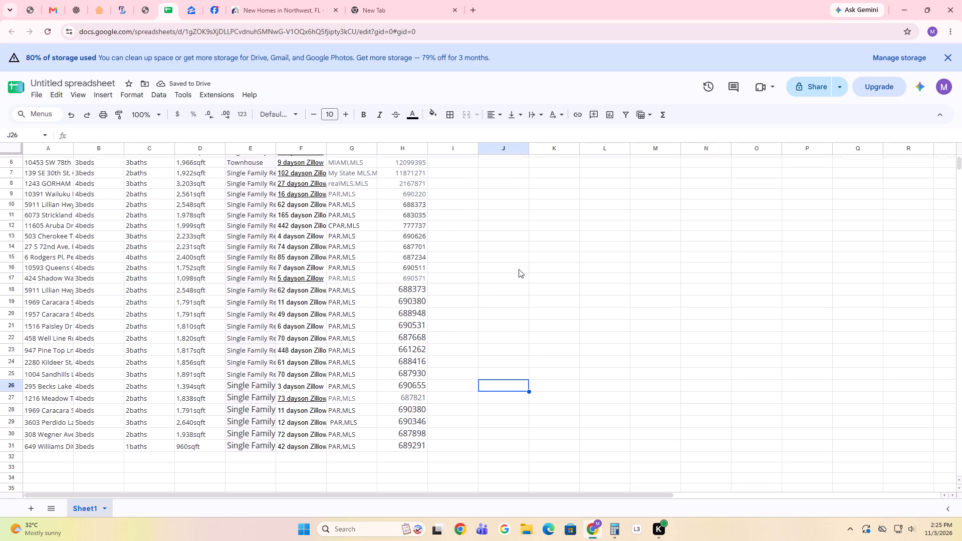
{"action": "scroll", "coordinate": [519, 268], "scroll_direction": "up", "scroll_amount": 1}
{"action": "scroll", "coordinate": [519, 268], "scroll_direction": "down", "scroll_amount": 3}
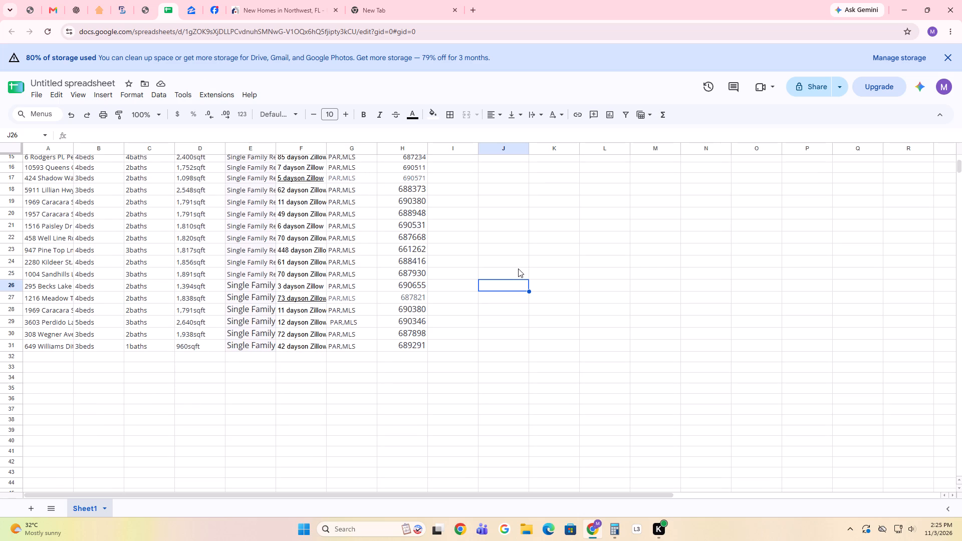
{"action": "left_click", "coordinate": [485, 345]}
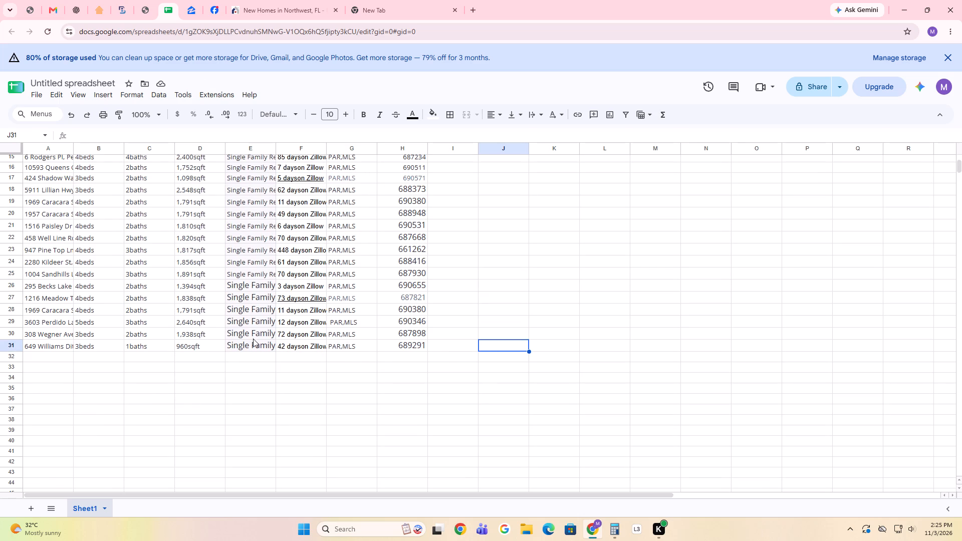
{"action": "left_click", "coordinate": [215, 288]}
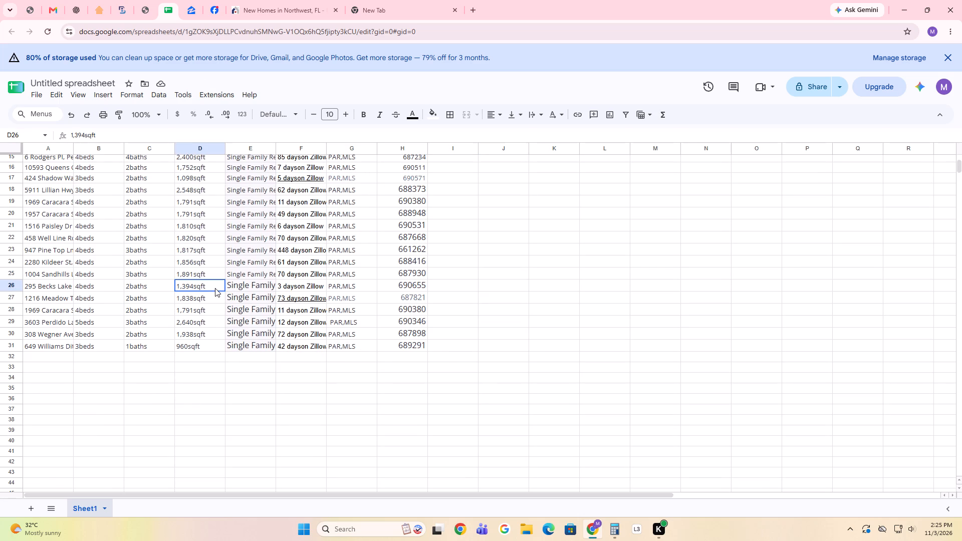
{"action": "left_click_drag", "start_coordinate": [228, 284], "coordinate": [257, 345]}
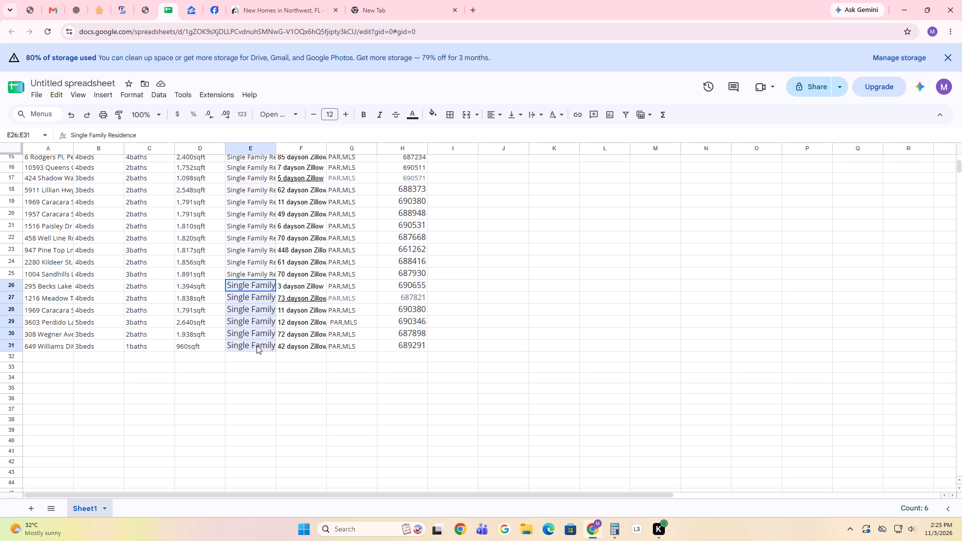
{"action": "left_click", "coordinate": [332, 118]}
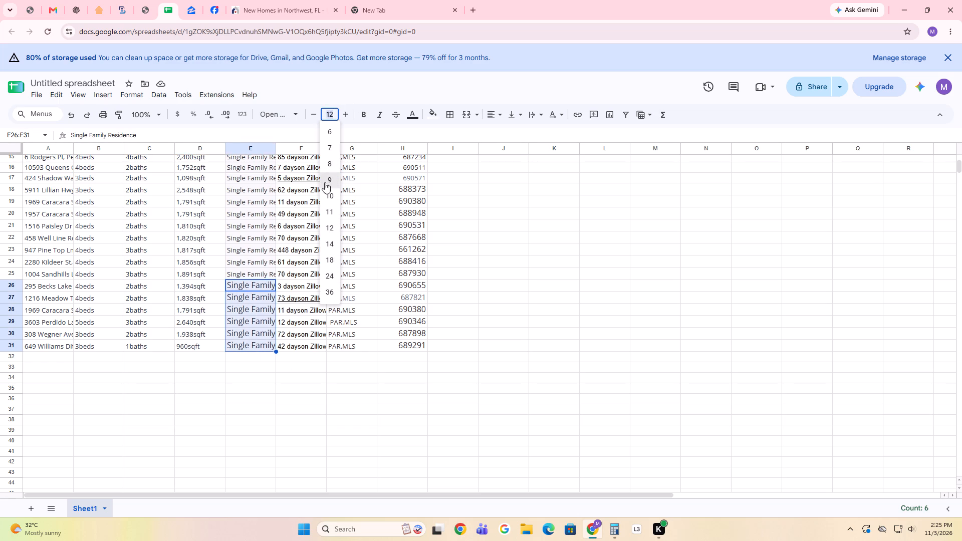
{"action": "left_click", "coordinate": [324, 195]}
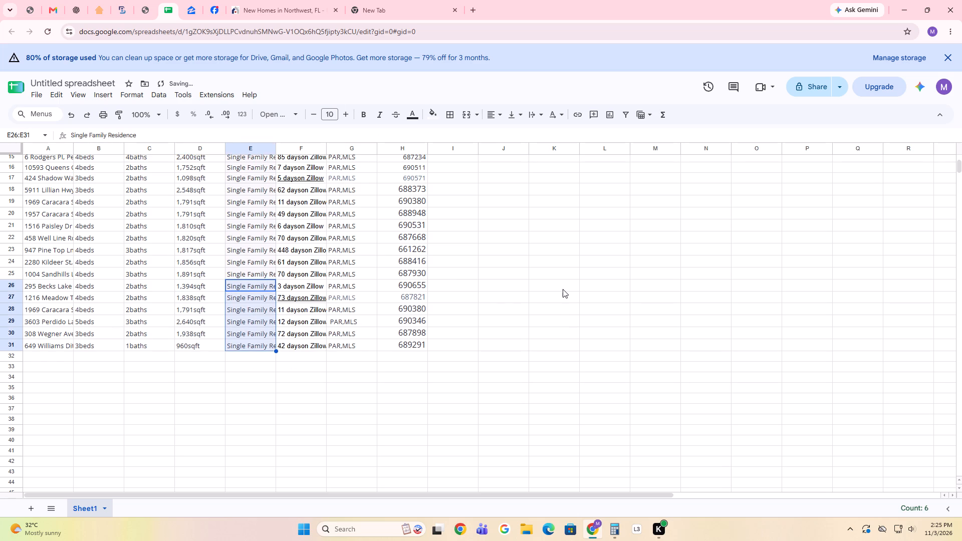
{"action": "left_click", "coordinate": [563, 289]}
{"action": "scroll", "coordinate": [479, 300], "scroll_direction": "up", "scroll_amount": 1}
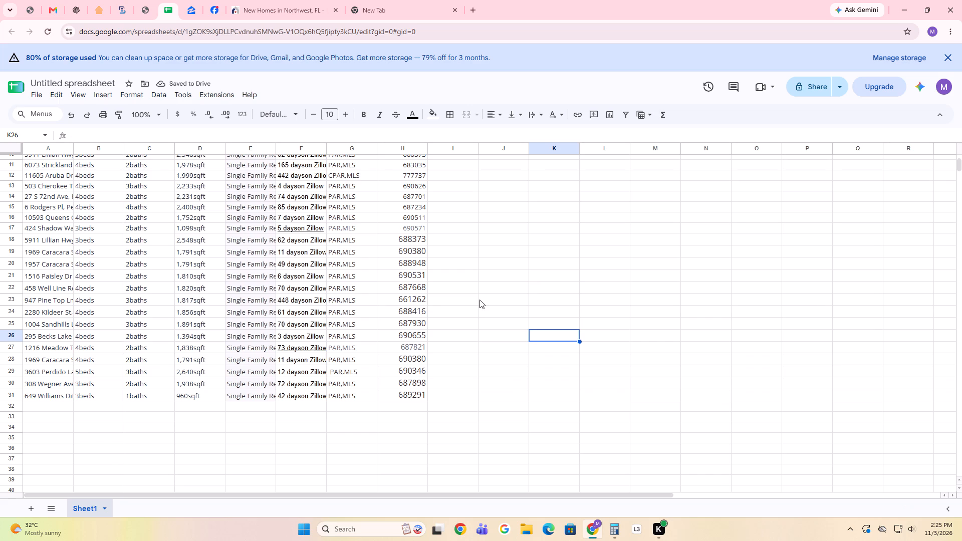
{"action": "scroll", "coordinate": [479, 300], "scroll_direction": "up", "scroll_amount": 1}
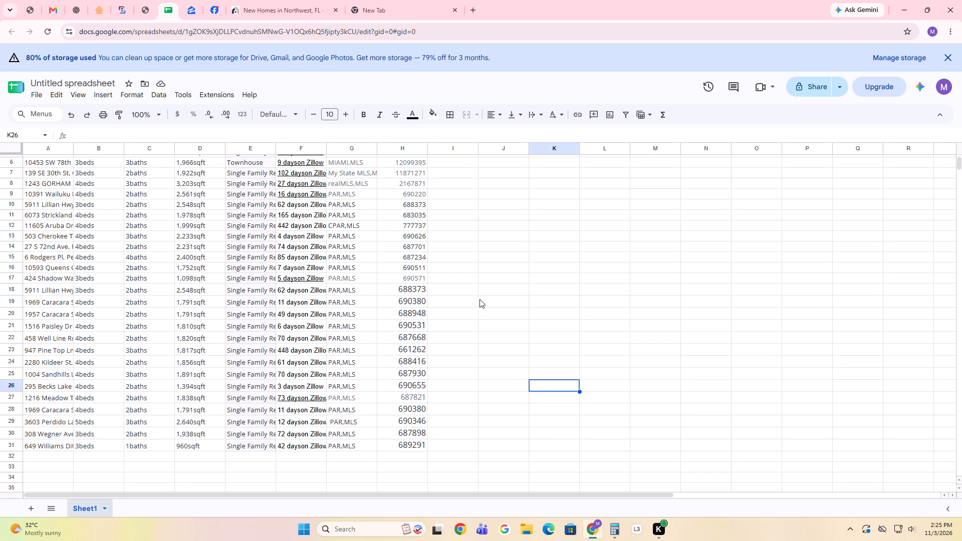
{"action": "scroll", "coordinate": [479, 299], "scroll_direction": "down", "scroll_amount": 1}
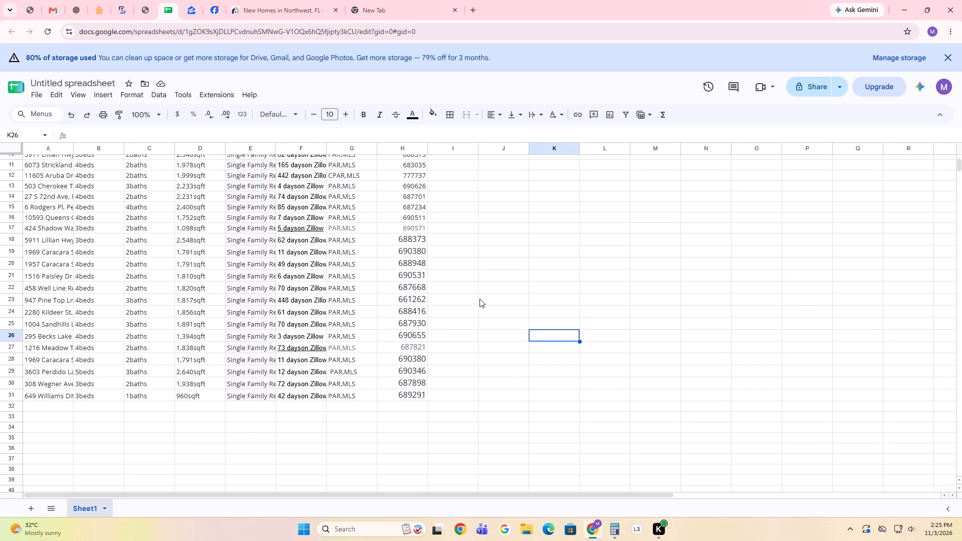
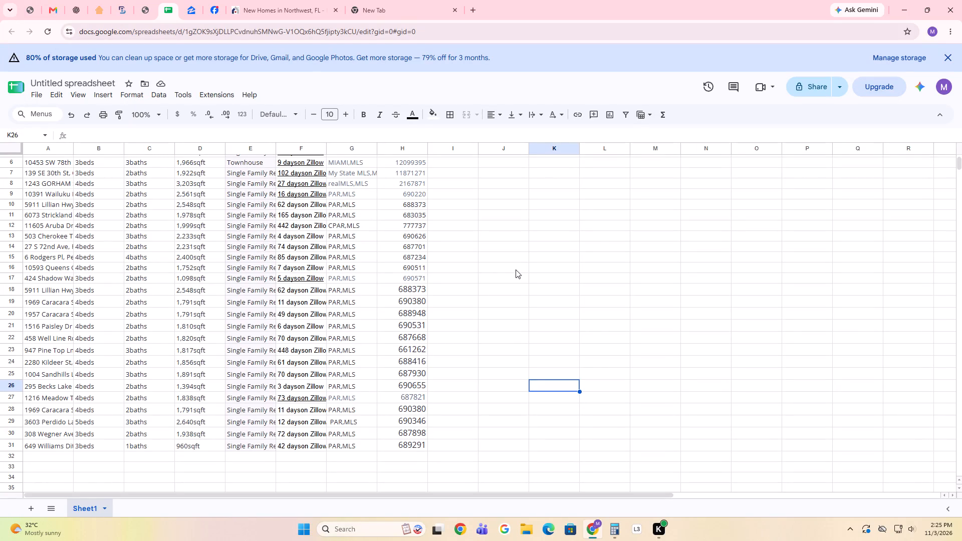
Locate the first empty row of the listings sheet, row 32, and return to Zillow's Cantonment FL search results.
{"action": "scroll", "coordinate": [516, 269], "scroll_direction": "down", "scroll_amount": 3}
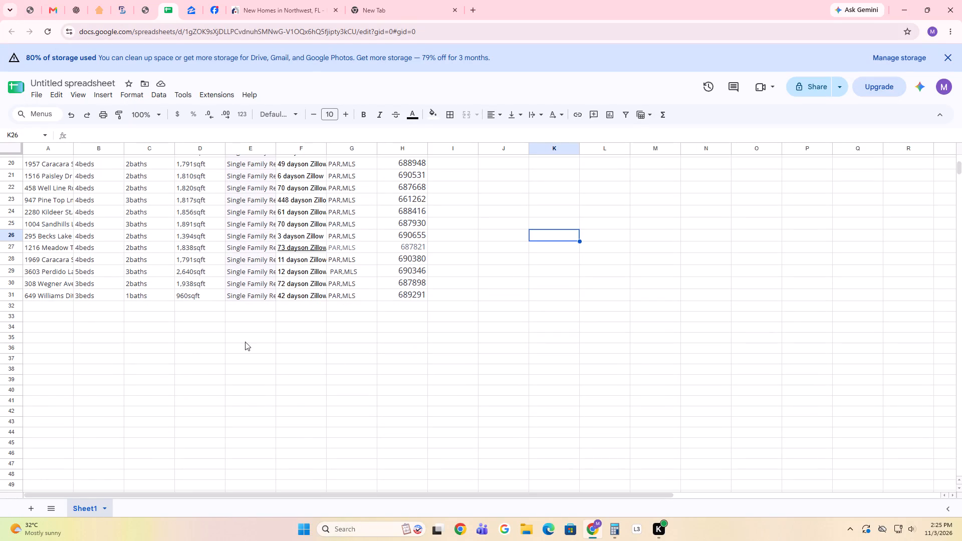
{"action": "left_click", "coordinate": [49, 307]}
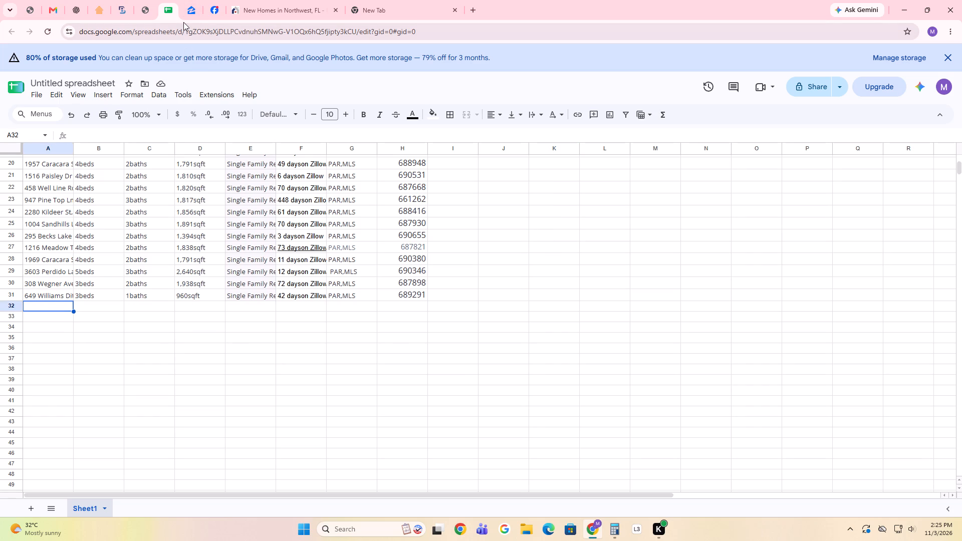
{"action": "left_click", "coordinate": [190, 7]}
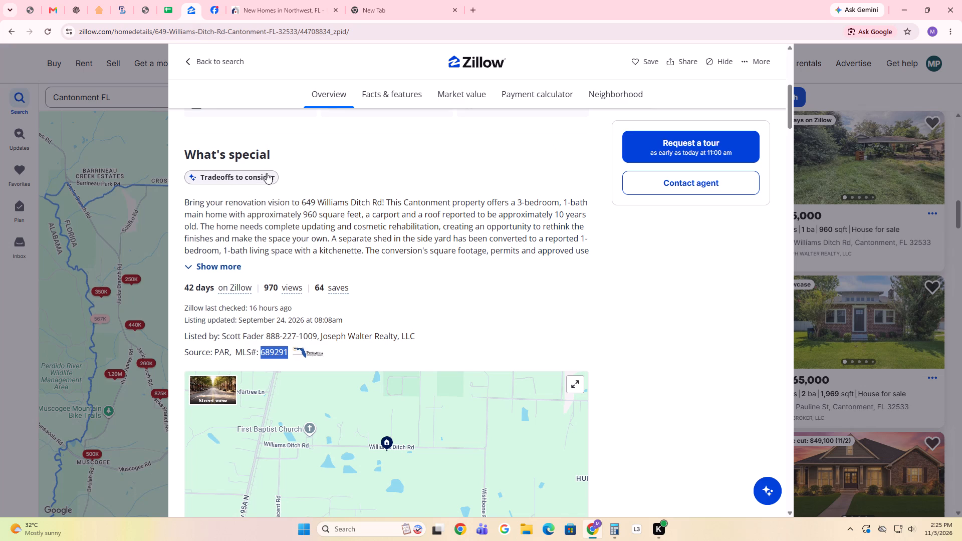
{"action": "left_click", "coordinate": [187, 61]}
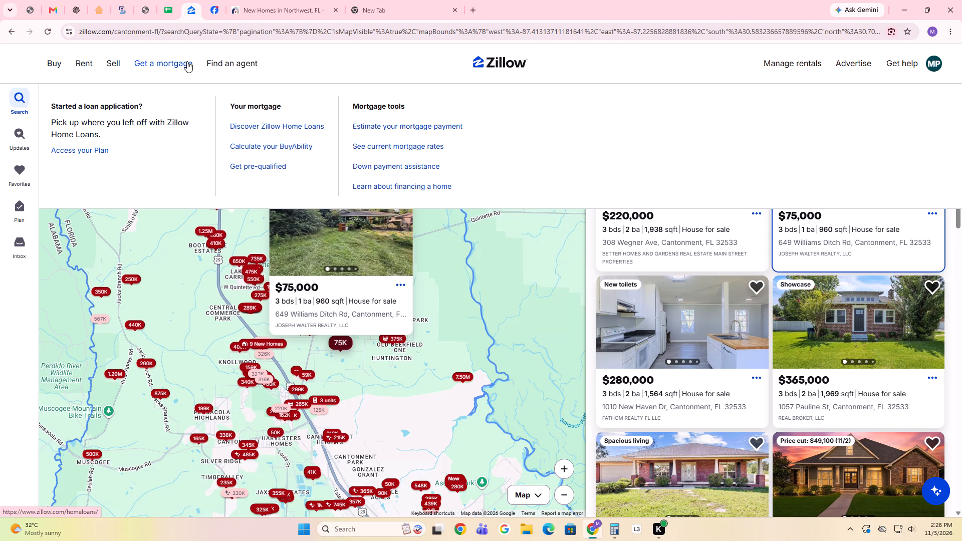
Examine the Cantonment FL map and for-sale listings on Zillow for the next home to record in the sheet.
{"action": "left_click", "coordinate": [170, 5]}
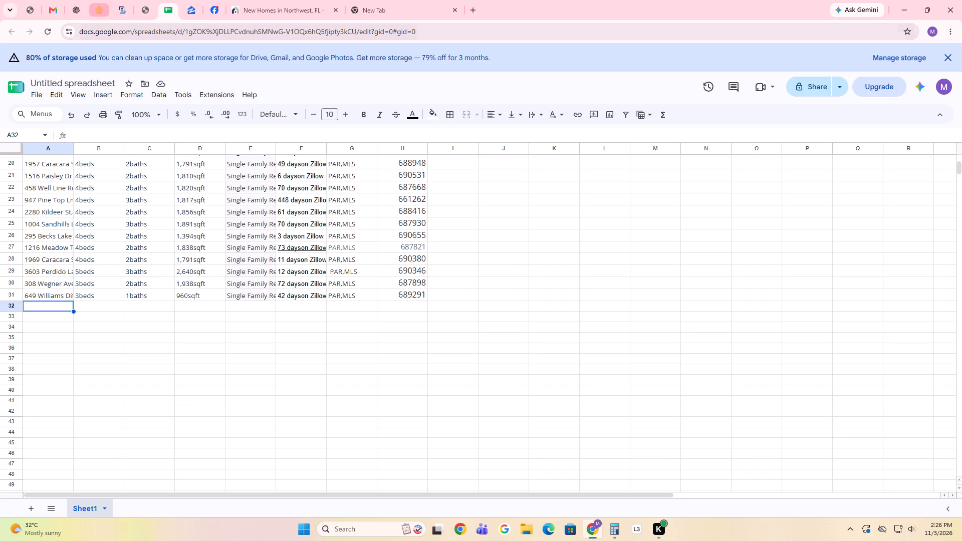
{"action": "left_click", "coordinate": [190, 13]}
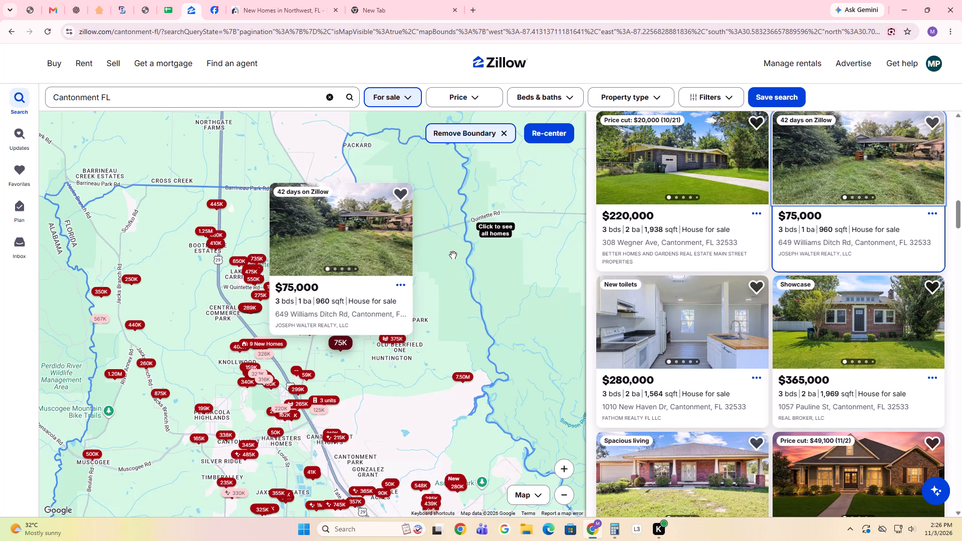
{"action": "left_click", "coordinate": [172, 13]}
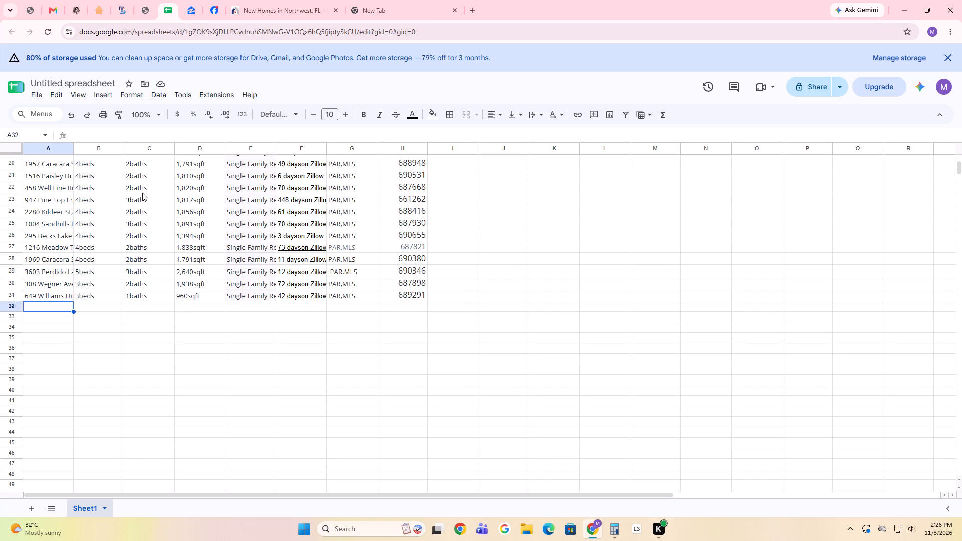
{"action": "left_click", "coordinate": [192, 12]}
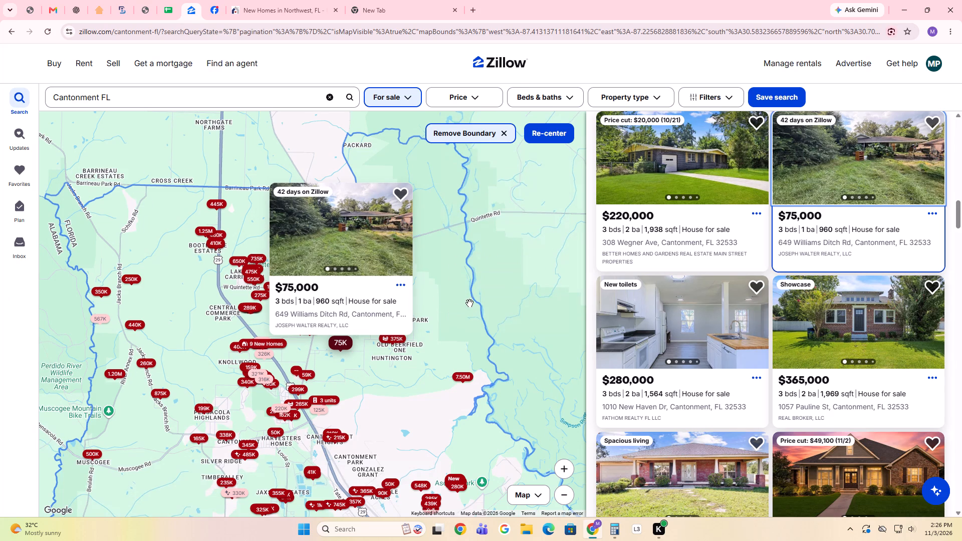
{"action": "scroll", "coordinate": [519, 258], "scroll_direction": "down", "scroll_amount": 1}
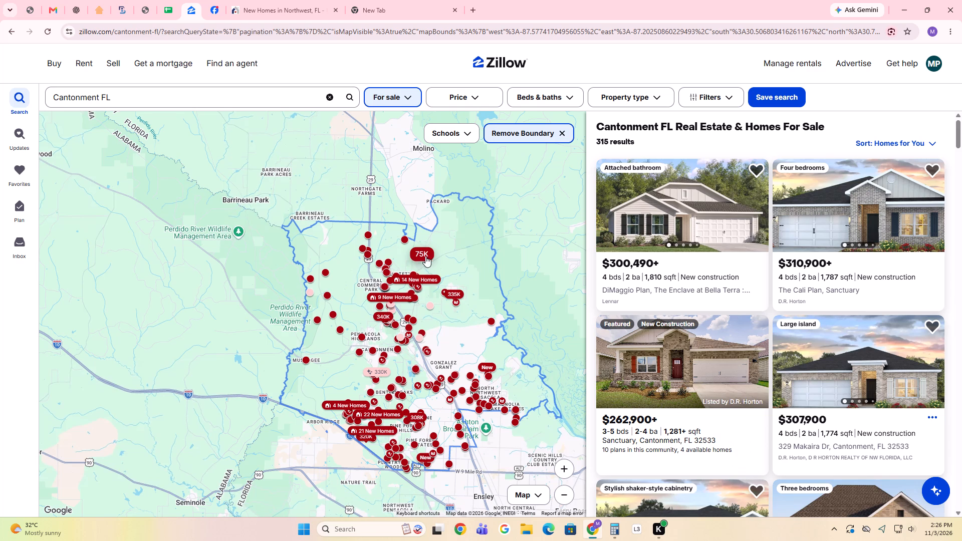
{"action": "scroll", "coordinate": [672, 236], "scroll_direction": "up", "scroll_amount": 1}
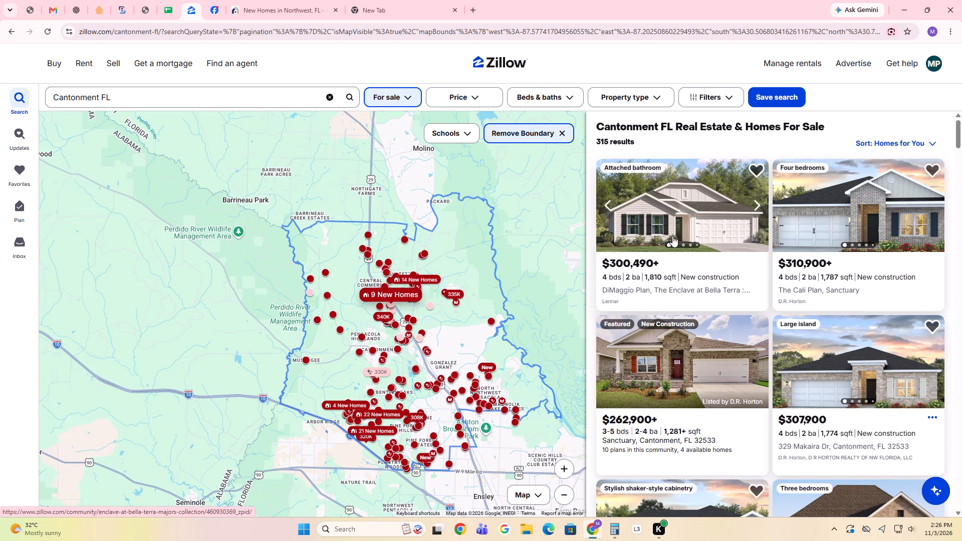
{"action": "scroll", "coordinate": [672, 236], "scroll_direction": "up", "scroll_amount": 1}
{"action": "scroll", "coordinate": [677, 229], "scroll_direction": "down", "scroll_amount": 1}
{"action": "scroll", "coordinate": [677, 229], "scroll_direction": "up", "scroll_amount": 5}
{"action": "scroll", "coordinate": [677, 228], "scroll_direction": "down", "scroll_amount": 2}
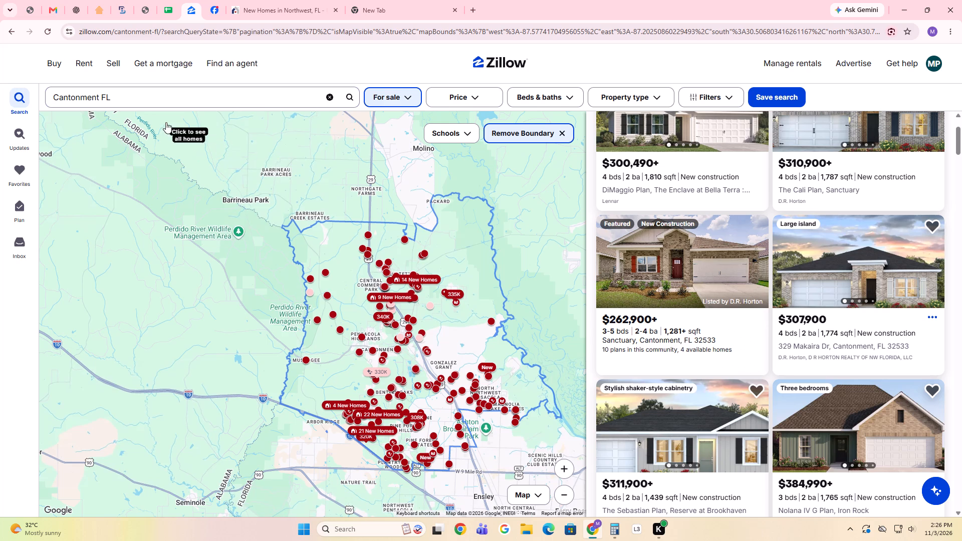
{"action": "left_click", "coordinate": [167, 7]}
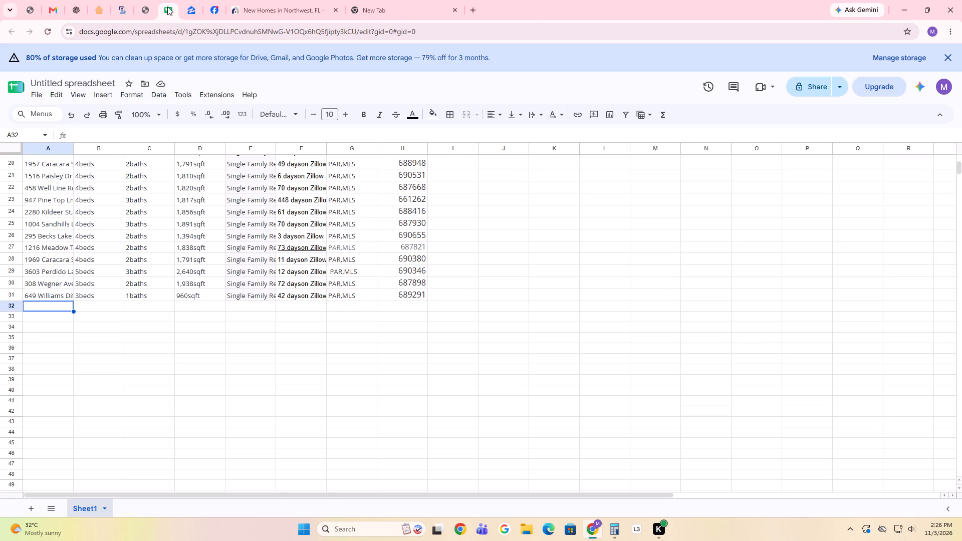
{"action": "left_click", "coordinate": [198, 11]}
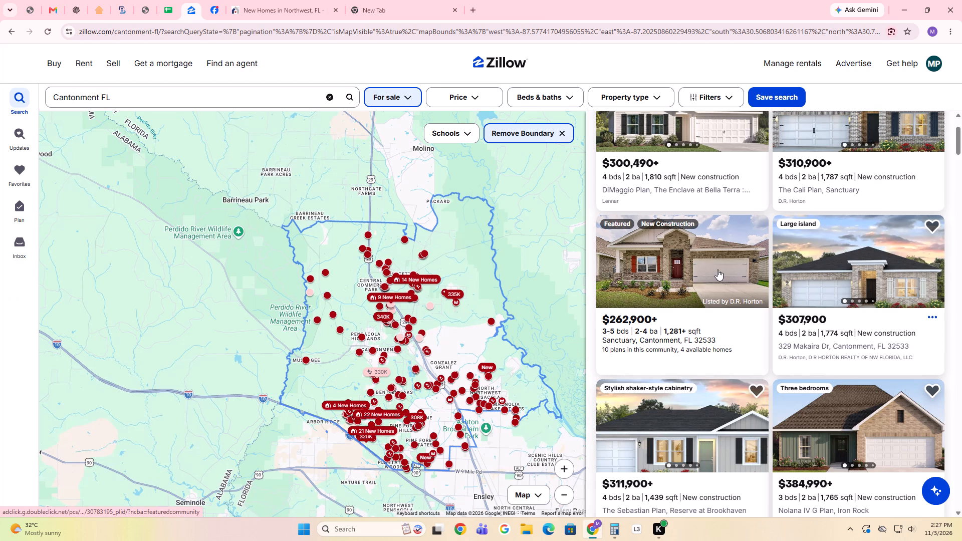
{"action": "scroll", "coordinate": [691, 275], "scroll_direction": "up", "scroll_amount": 2}
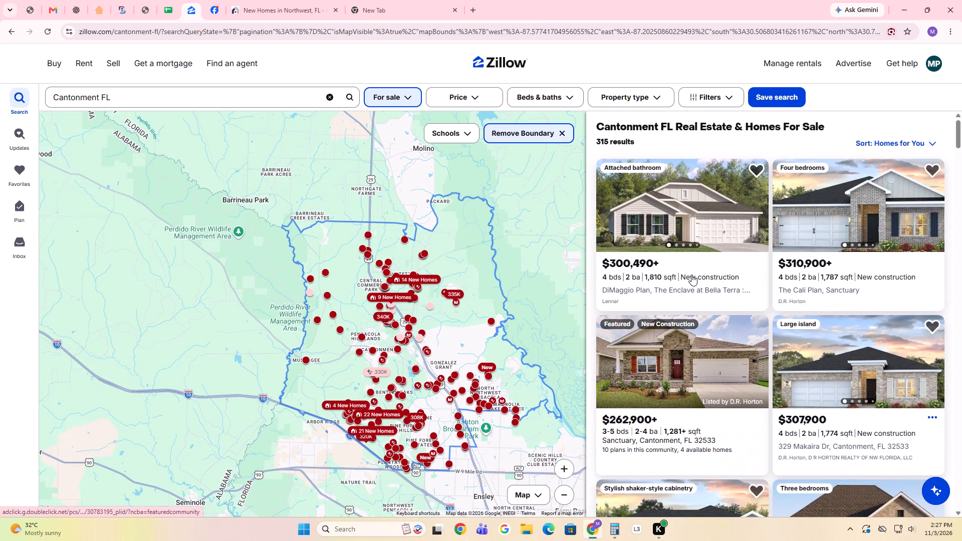
{"action": "scroll", "coordinate": [691, 275], "scroll_direction": "up", "scroll_amount": 2}
{"action": "scroll", "coordinate": [690, 275], "scroll_direction": "down", "scroll_amount": 2}
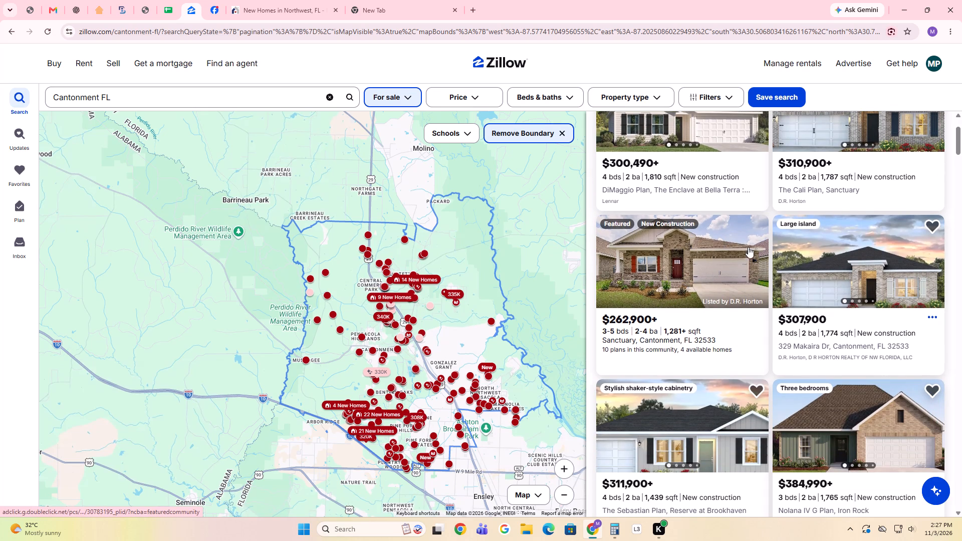
Open the $307,900 D.R. Horton listing on Makaira Dr and copy its full address into cell A32 of the spreadsheet.
{"action": "left_click", "coordinate": [839, 263]}
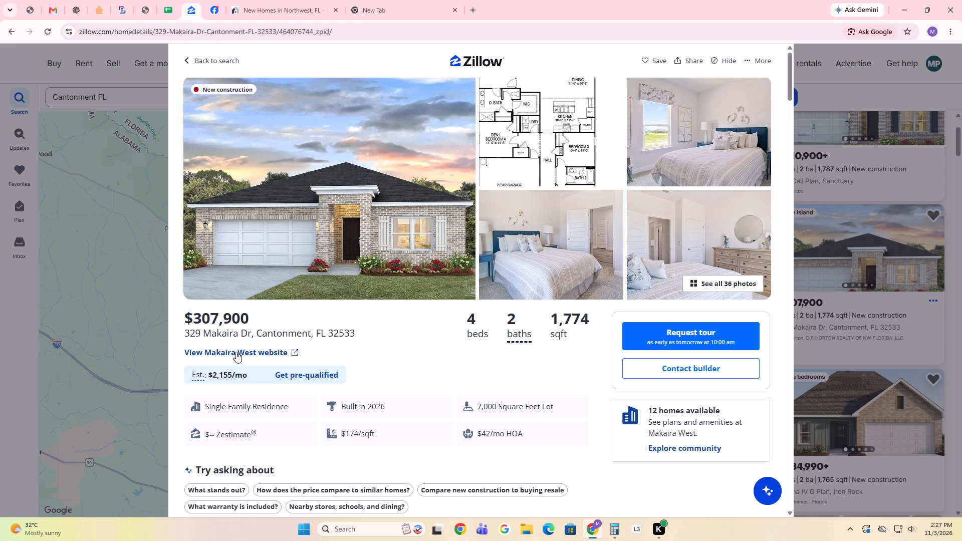
{"action": "left_click_drag", "start_coordinate": [181, 331], "coordinate": [378, 341]}
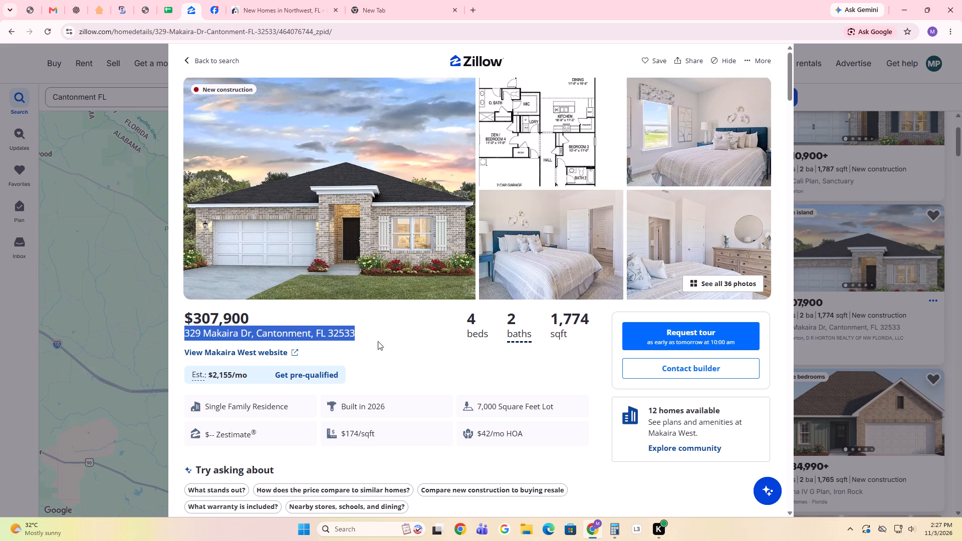
{"action": "left_click_drag", "start_coordinate": [378, 341], "coordinate": [388, 341]}
{"action": "key", "text": "ctrl+c"}
{"action": "left_click", "coordinate": [170, 12]}
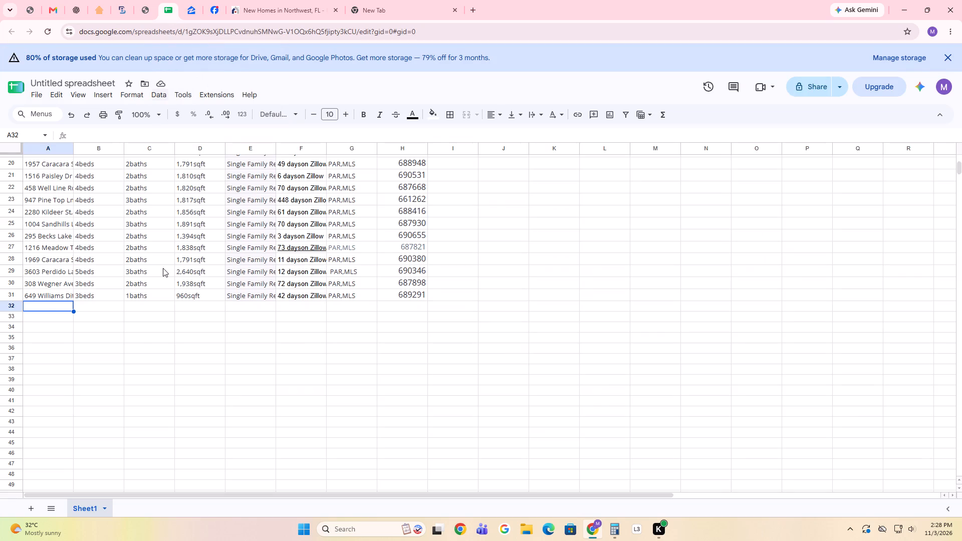
{"action": "left_click", "coordinate": [42, 307]}
{"action": "key", "text": "ctrl+v"}
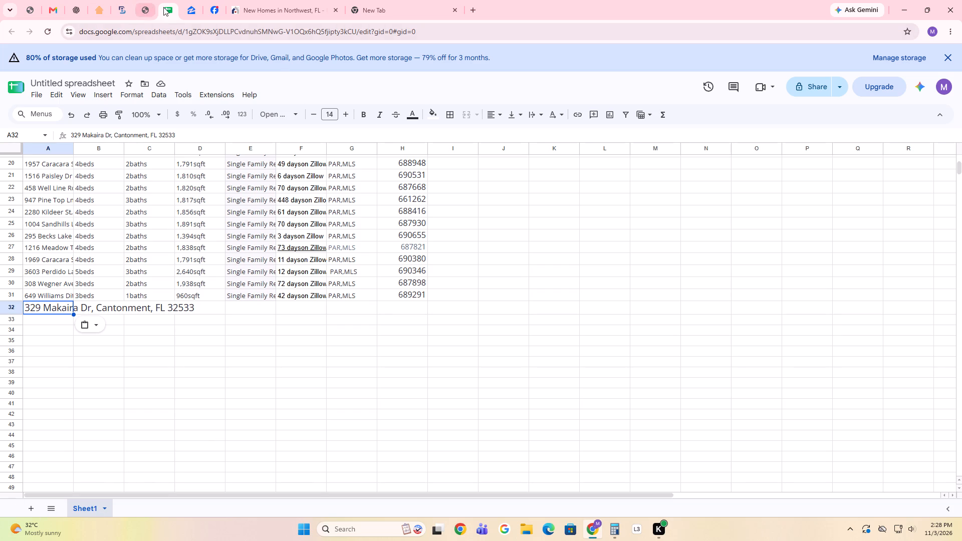
Copy the listing's 4 beds, 2 baths and 1,774 sqft from Zillow into the spreadsheet, starting at cell B32.
{"action": "left_click", "coordinate": [194, 8]}
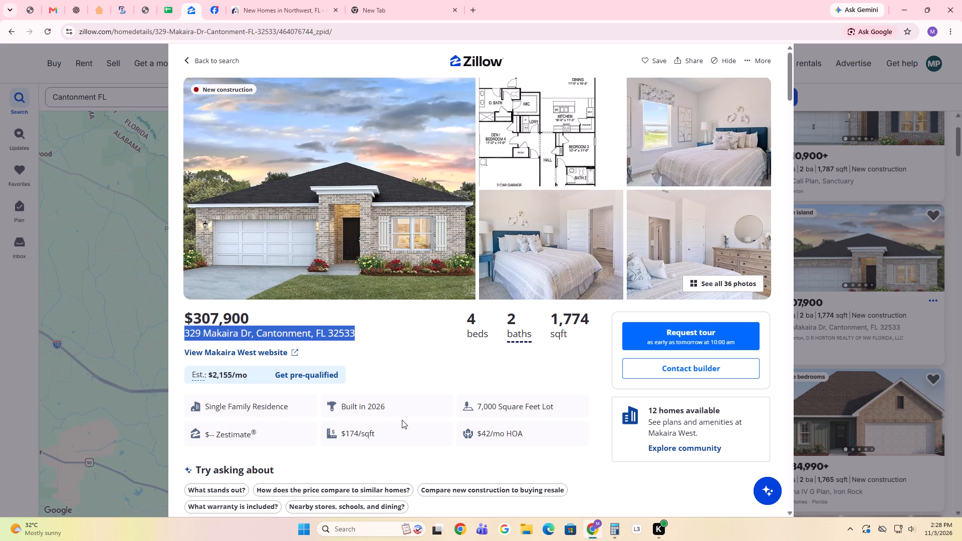
{"action": "left_click", "coordinate": [440, 369]}
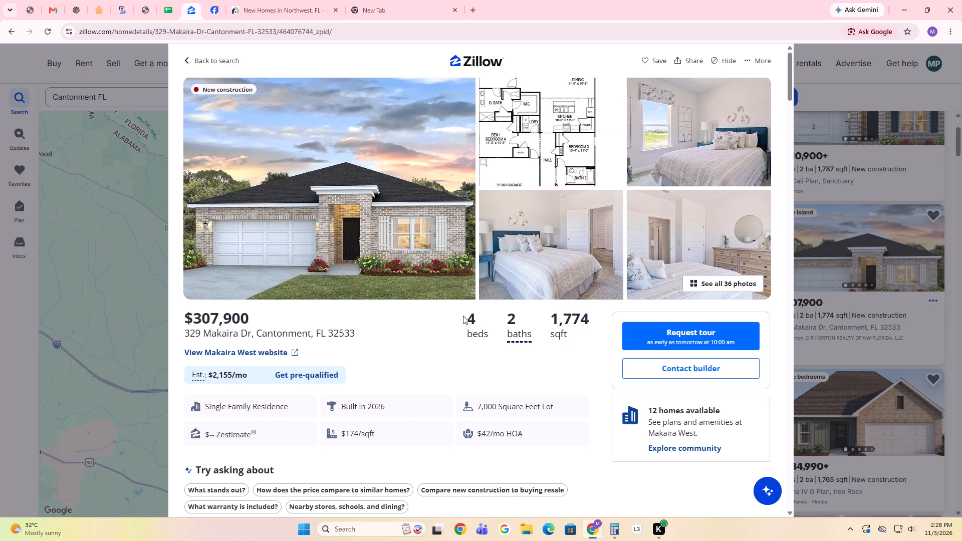
{"action": "left_click_drag", "start_coordinate": [465, 313], "coordinate": [525, 347]}
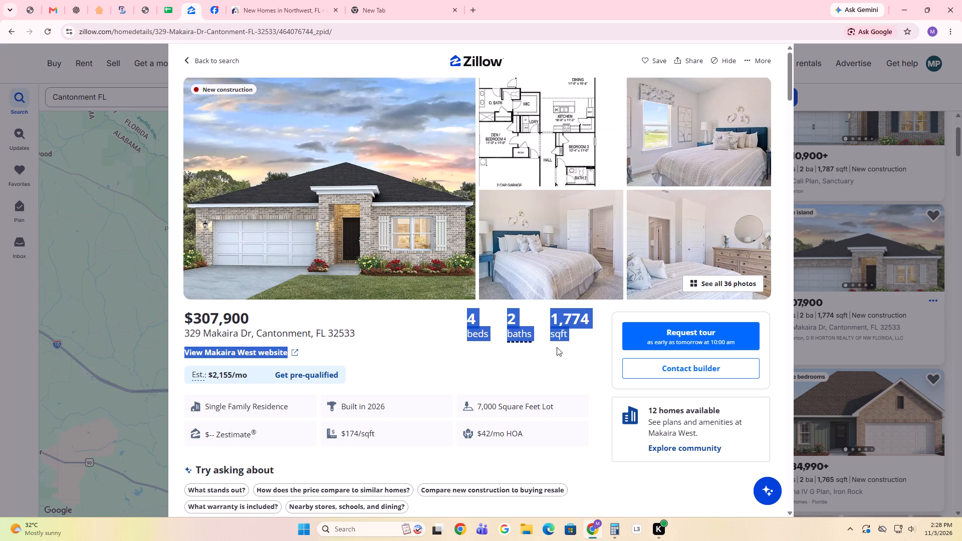
{"action": "key", "text": "ctrl+c"}
{"action": "left_click", "coordinate": [169, 10]}
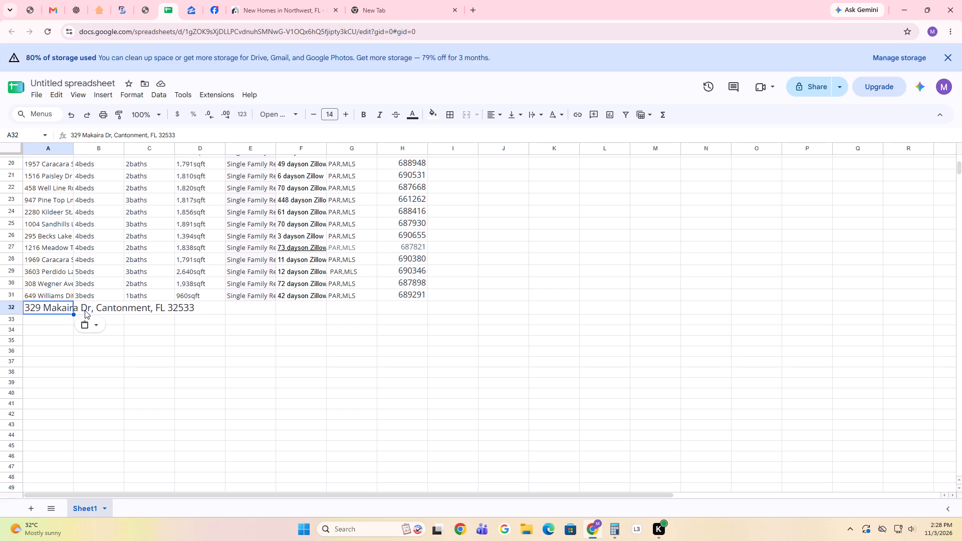
{"action": "left_click", "coordinate": [91, 311]}
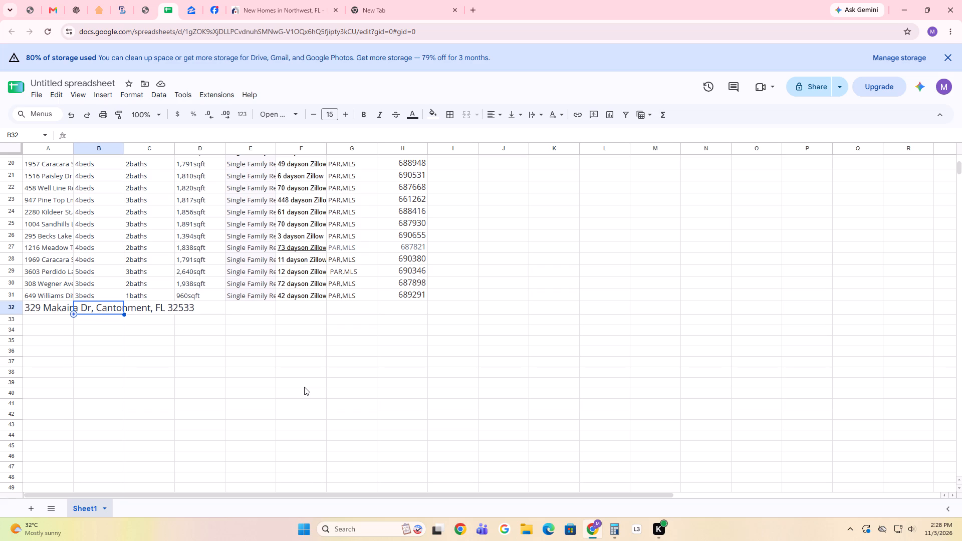
{"action": "key", "text": "ctrl+v"}
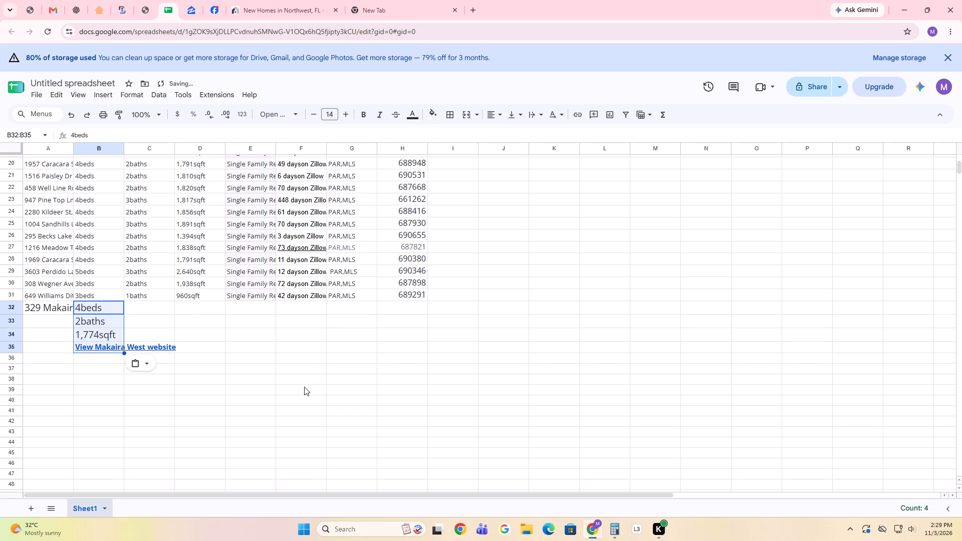
Copy the 2baths entry from cell B33 into cell C32 of the Makaira Dr row.
{"action": "left_click", "coordinate": [321, 372]}
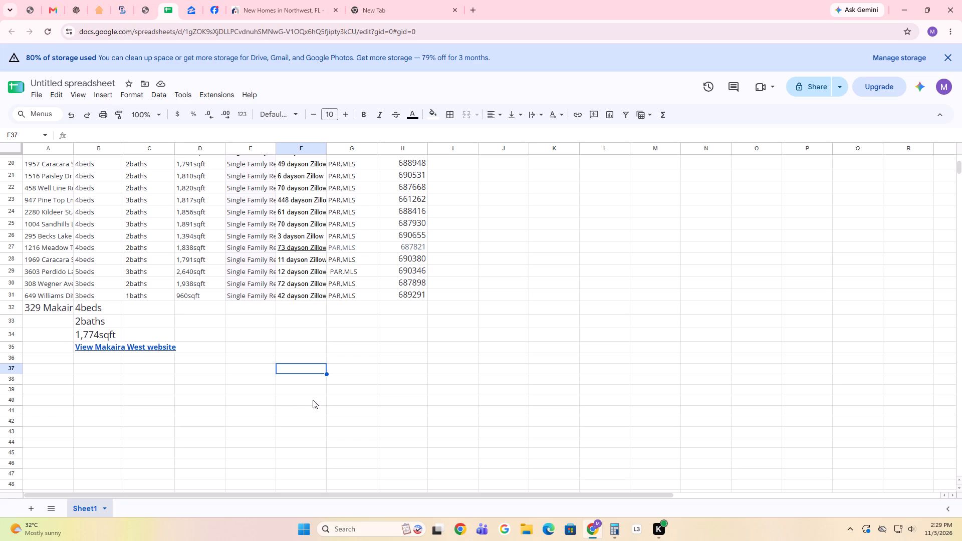
{"action": "left_click", "coordinate": [168, 322]}
{"action": "left_click", "coordinate": [99, 319]}
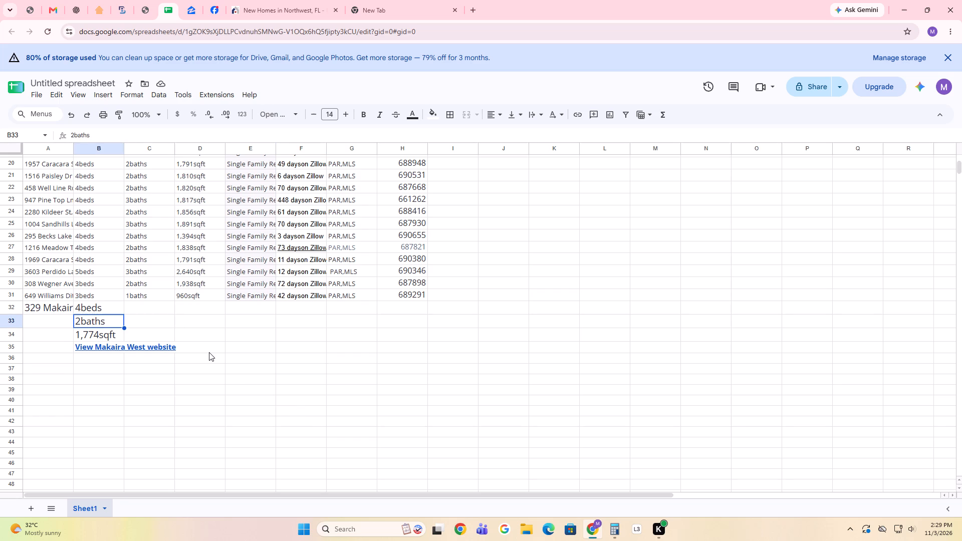
{"action": "key", "text": "ctrl+c"}
{"action": "key", "text": "ctrl+c"}
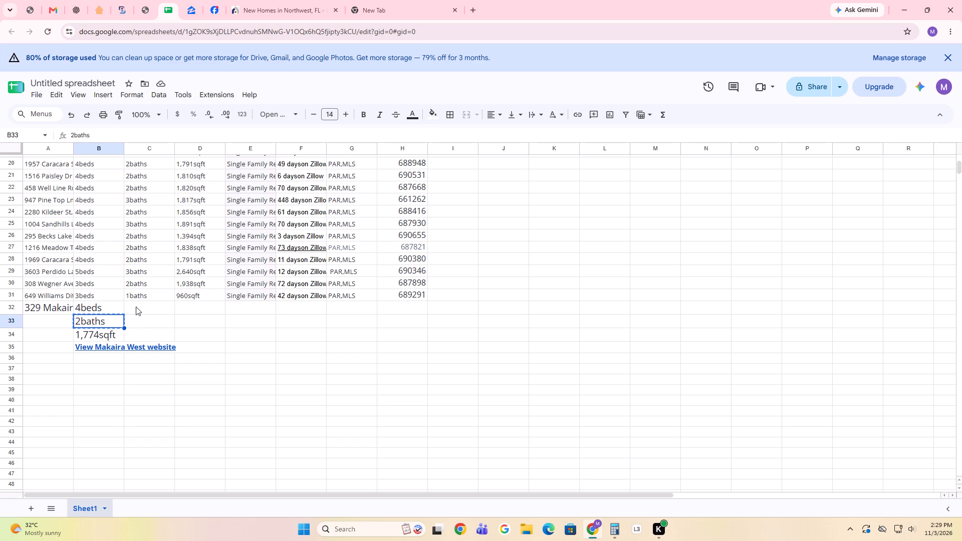
{"action": "left_click", "coordinate": [136, 307]}
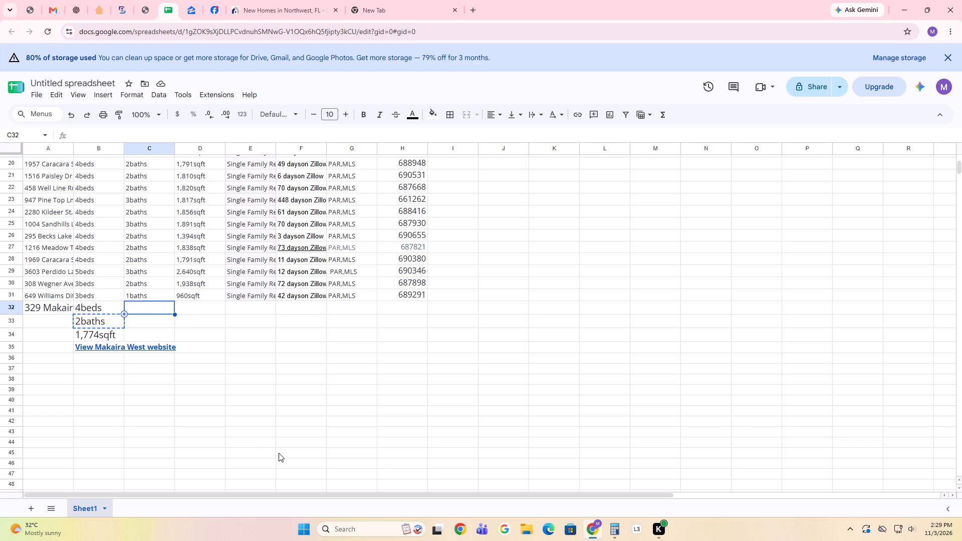
{"action": "key", "text": "ctrl+v"}
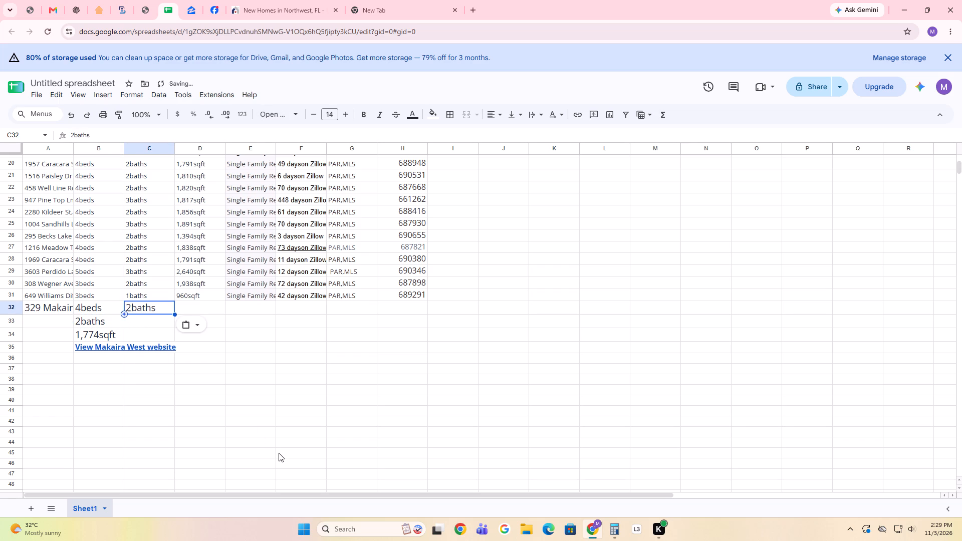
{"action": "left_click", "coordinate": [261, 459]}
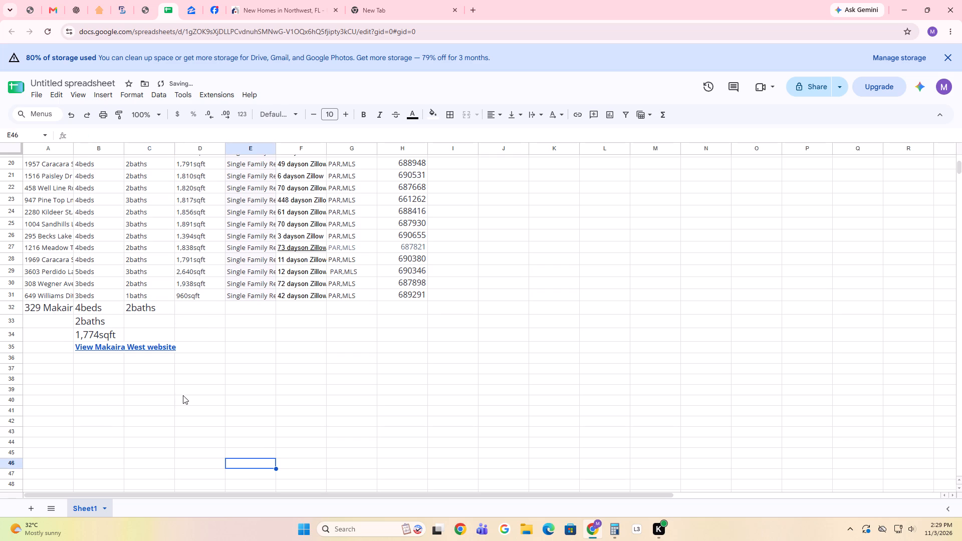
Copy the 1,774sqft entry from cell B34 into cell D32 of the Makaira Dr row.
{"action": "left_click", "coordinate": [115, 334]}
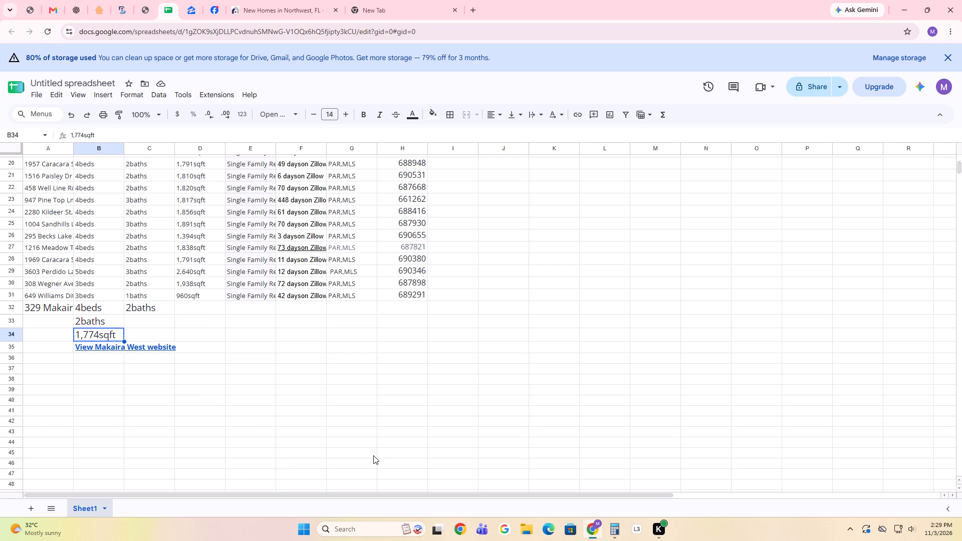
{"action": "key", "text": "ctrl+c"}
{"action": "left_click", "coordinate": [198, 307]}
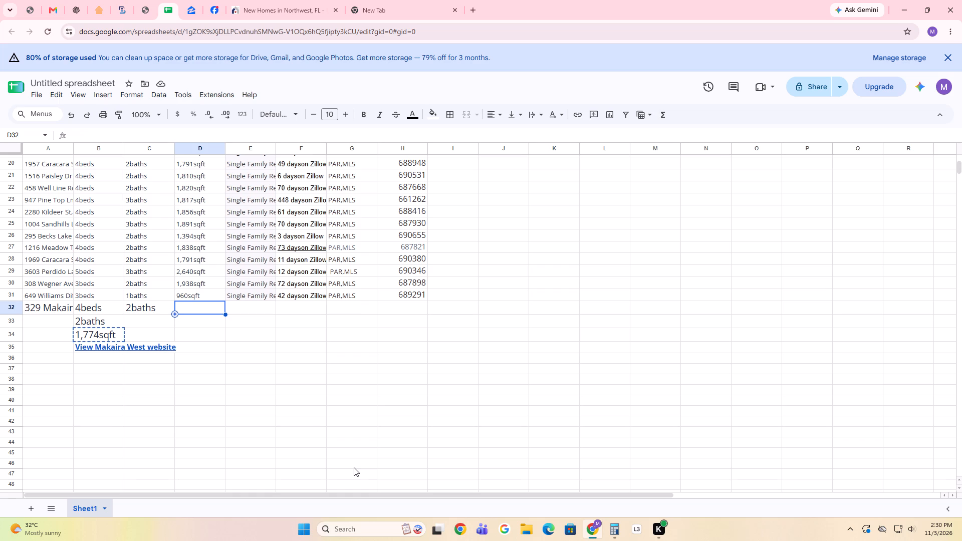
{"action": "left_click", "coordinate": [246, 375]}
{"action": "double_click", "coordinate": [101, 336]}
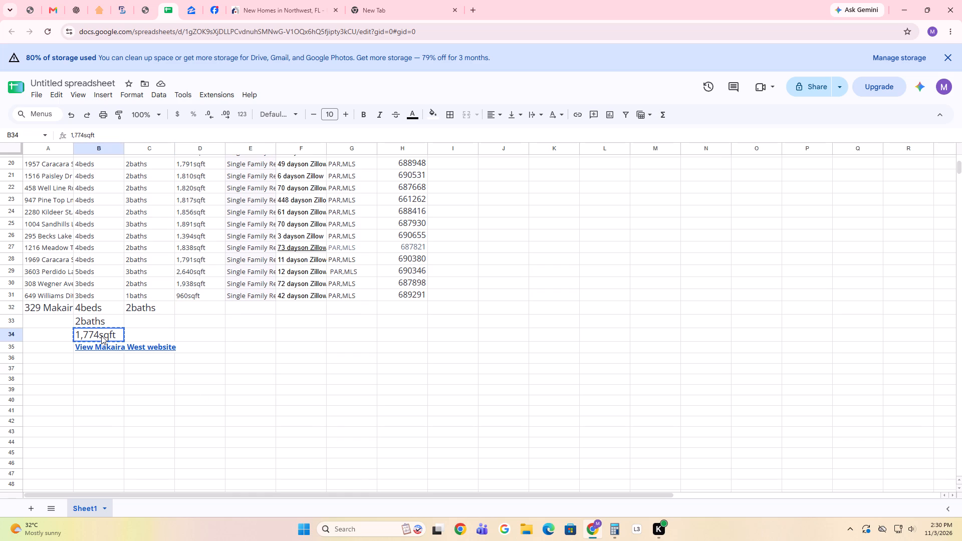
{"action": "left_click", "coordinate": [249, 383]}
{"action": "left_click", "coordinate": [109, 331]}
{"action": "key", "text": "ctrl+c"}
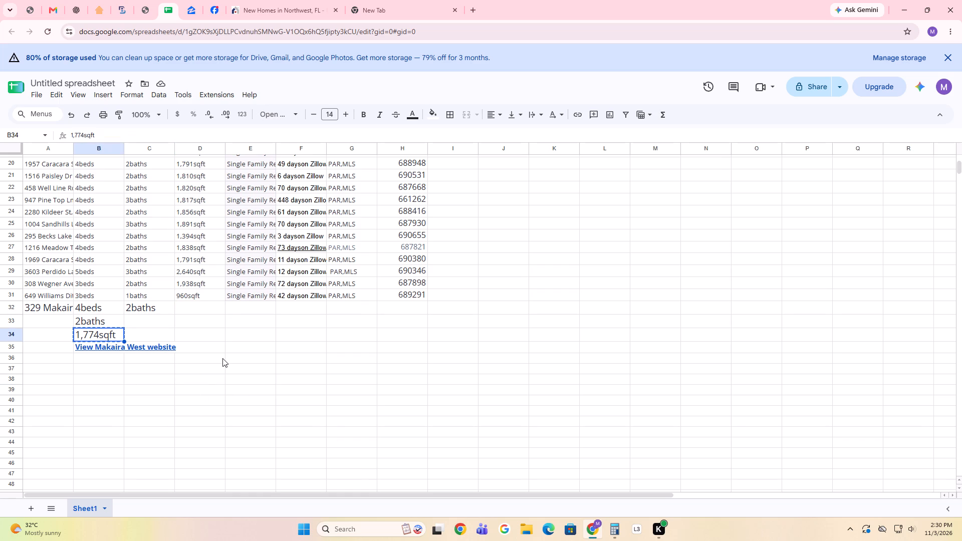
{"action": "left_click", "coordinate": [196, 312]}
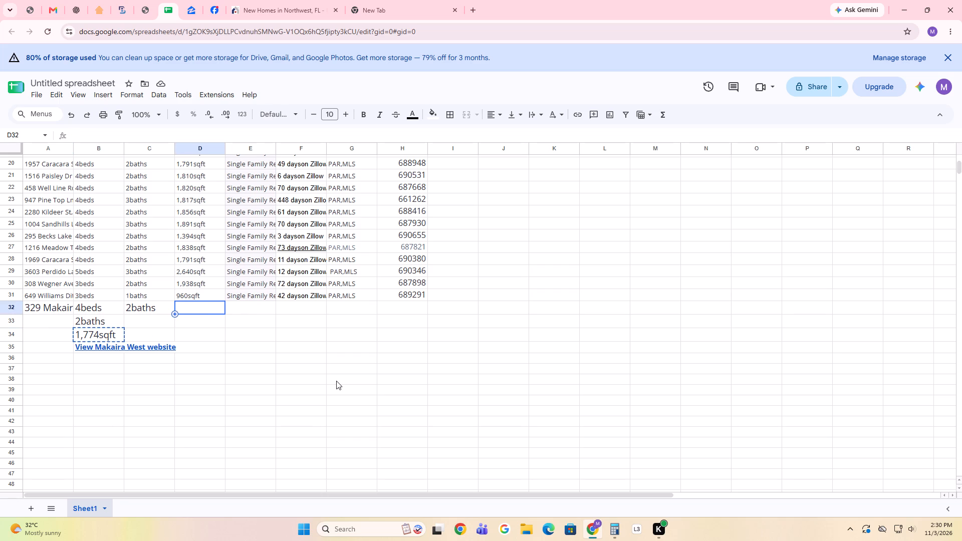
{"action": "key", "text": "ctrl+v"}
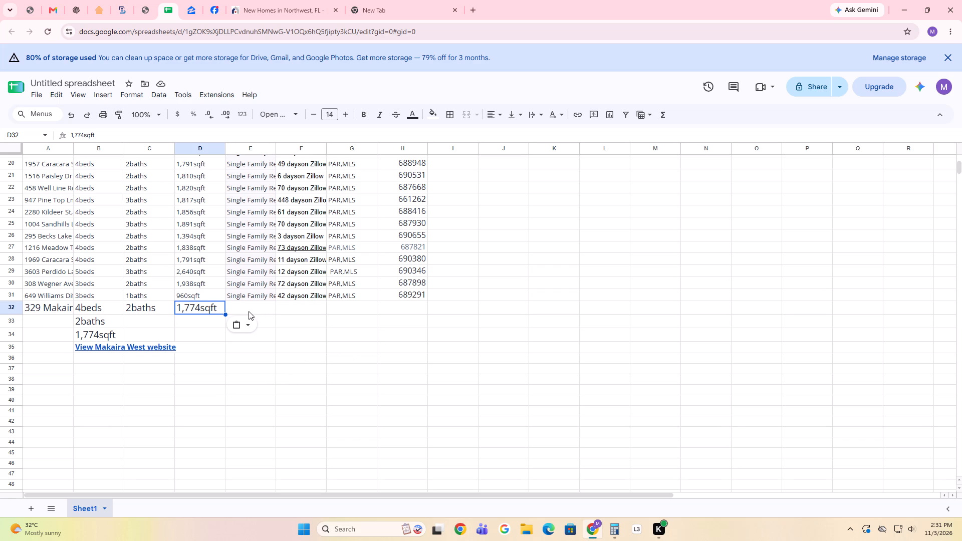
Clear the leftover 2baths text from cell B33.
{"action": "left_click", "coordinate": [112, 326]}
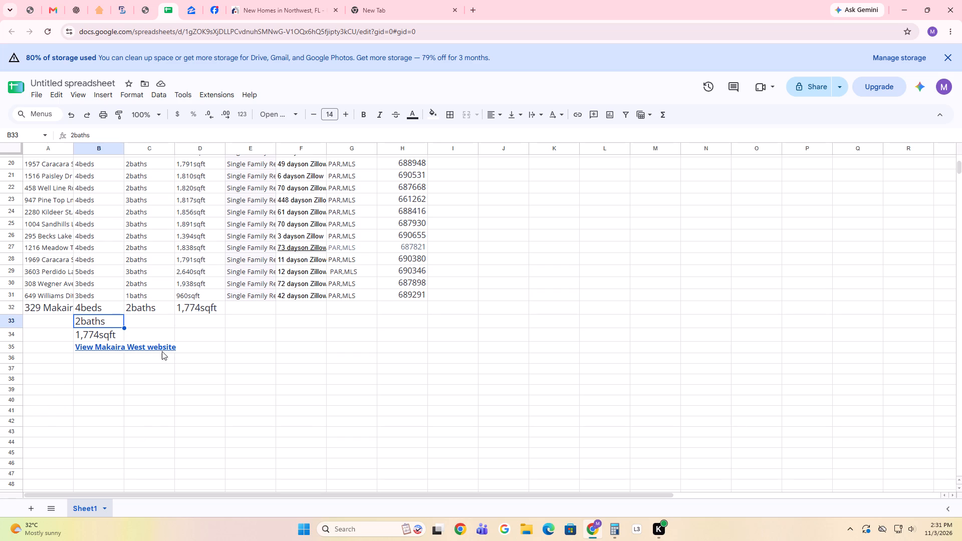
{"action": "left_click", "coordinate": [221, 354]}
{"action": "left_click", "coordinate": [96, 320]}
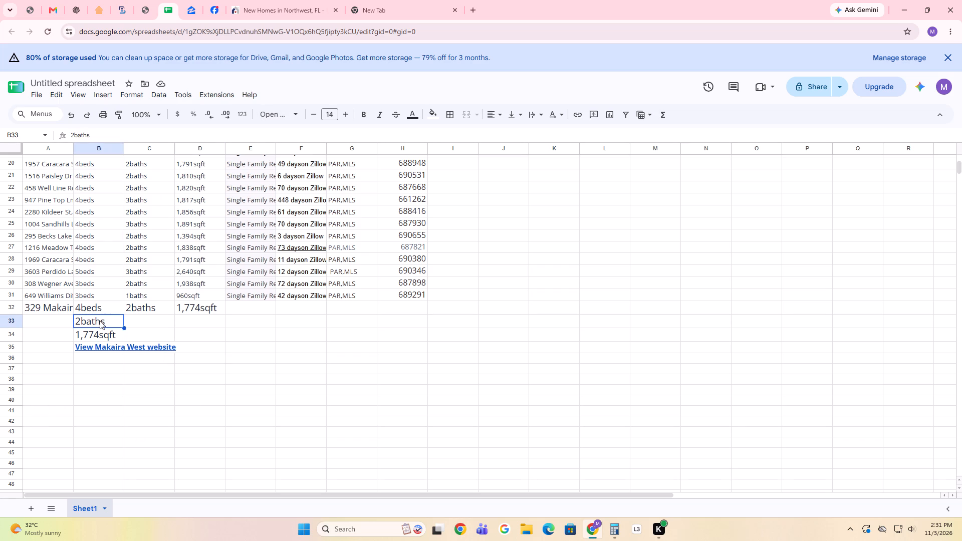
{"action": "left_click", "coordinate": [100, 321]}
{"action": "double_click", "coordinate": [107, 323]}
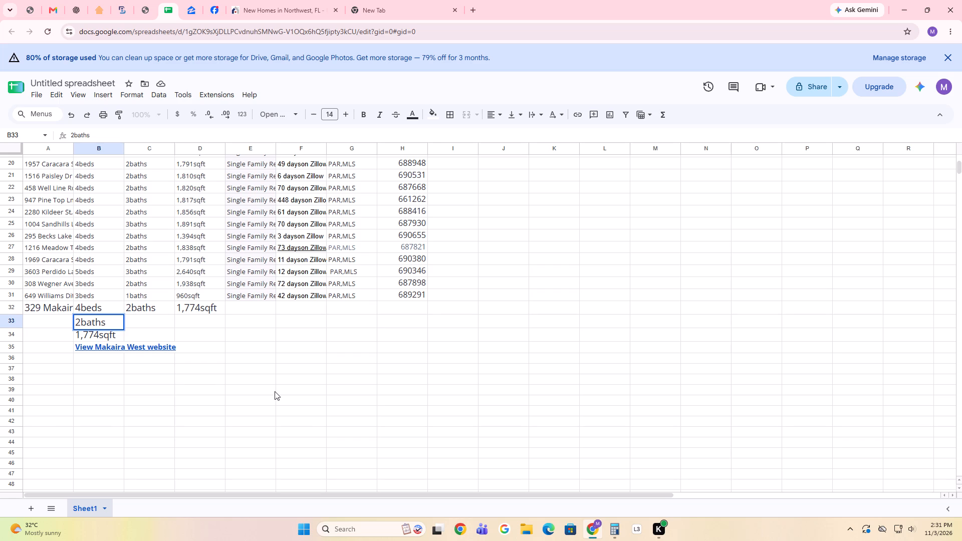
{"action": "key", "text": "BackSpace"}
{"action": "key", "text": "BackSpace"}
{"action": "key", "text": "BackSpace"}
{"action": "key", "text": "BackSpace"}
{"action": "key", "text": "BackSpace"}
{"action": "key", "text": "BackSpace"}
{"action": "key", "text": "BackSpace"}
{"action": "key", "text": "BackSpace"}
{"action": "key", "text": "BackSpace"}
{"action": "key", "text": "BackSpace"}
{"action": "key", "text": "BackSpace"}
{"action": "key", "text": "BackSpace"}
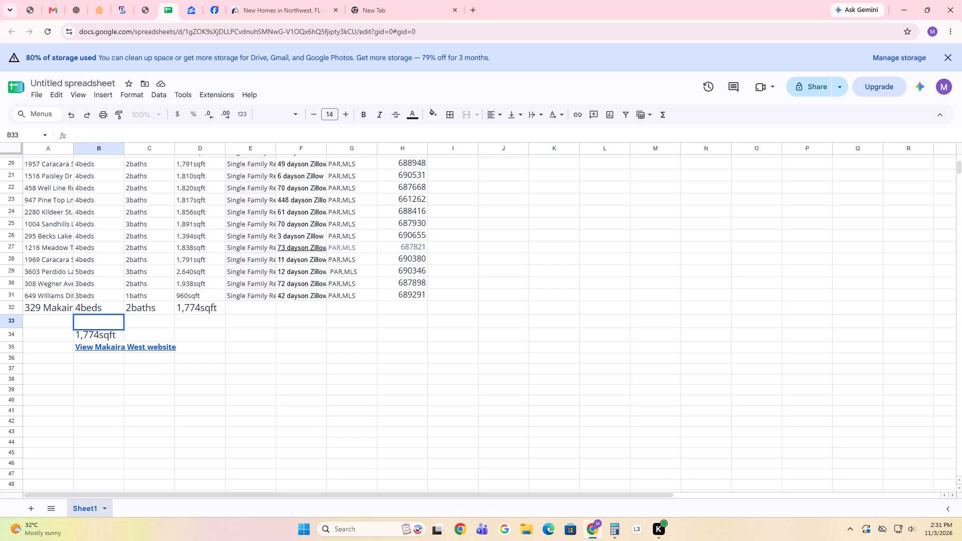
Clear the leftover 1,774sqft text from cell B34.
{"action": "left_click", "coordinate": [115, 336]}
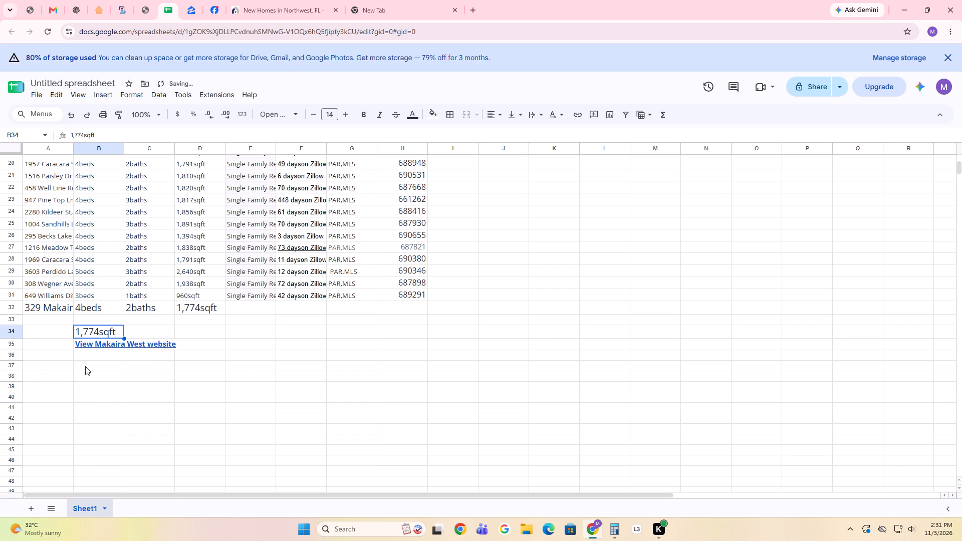
{"action": "double_click", "coordinate": [115, 328]}
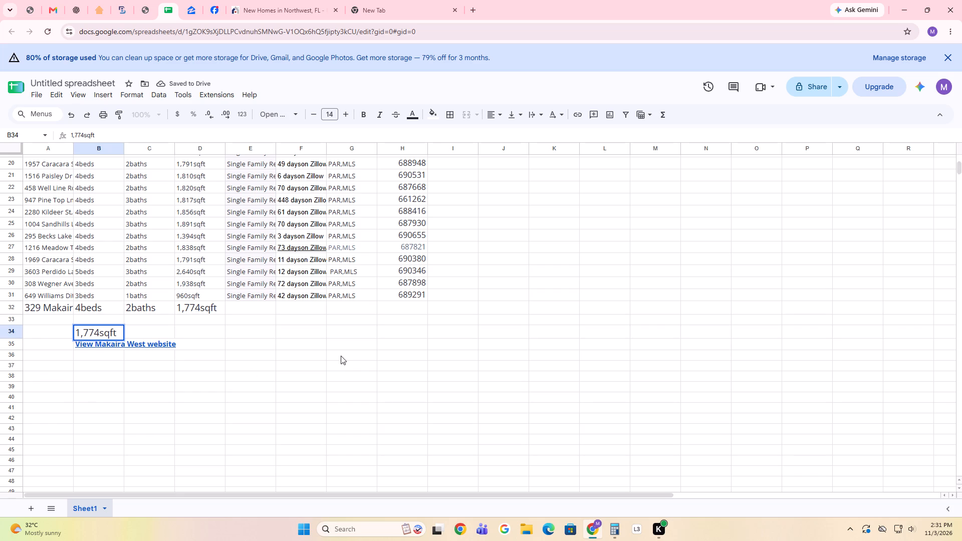
{"action": "key", "text": "BackSpace"}
{"action": "key", "text": "BackSpace"}
{"action": "key", "text": "BackSpace"}
{"action": "key", "text": "BackSpace"}
{"action": "key", "text": "BackSpace"}
{"action": "key", "text": "BackSpace"}
{"action": "key", "text": "BackSpace"}
{"action": "key", "text": "BackSpace"}
{"action": "key", "text": "BackSpace"}
{"action": "key", "text": "BackSpace"}
{"action": "key", "text": "BackSpace"}
{"action": "key", "text": "BackSpace"}
{"action": "key", "text": "BackSpace"}
{"action": "key", "text": "BackSpace"}
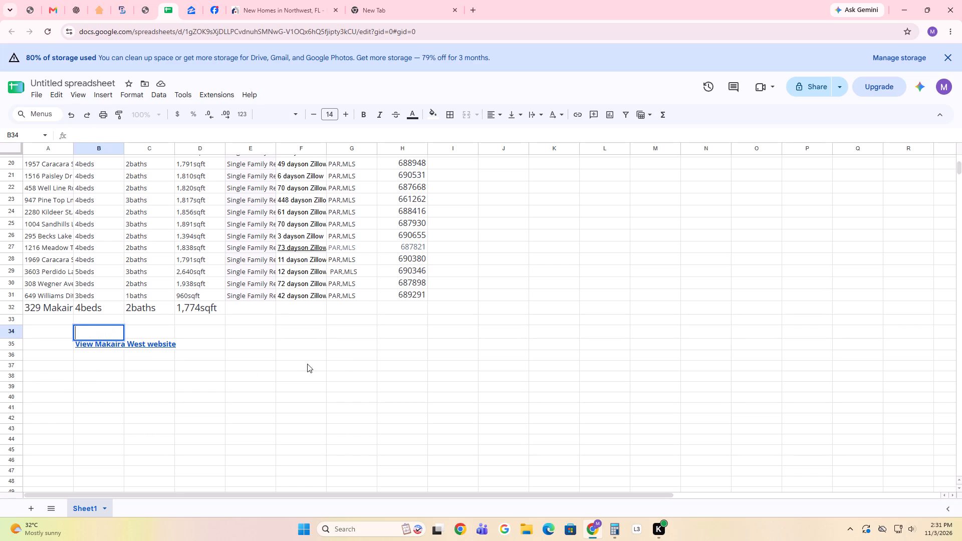
{"action": "left_click", "coordinate": [312, 366]}
Delete the leftover View Makaira West website link text from cell B35.
{"action": "left_click", "coordinate": [170, 343]}
{"action": "left_click", "coordinate": [170, 343]}
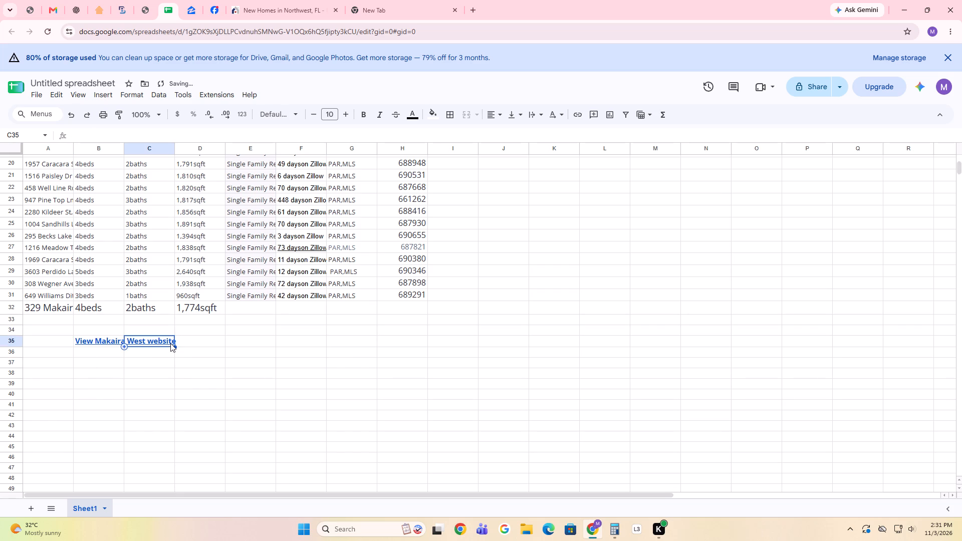
{"action": "left_click", "coordinate": [197, 371]}
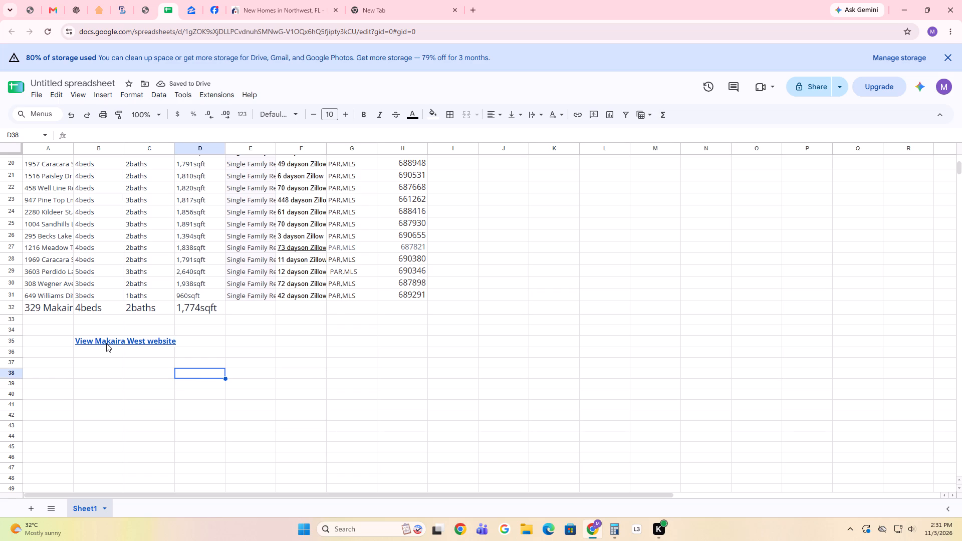
{"action": "double_click", "coordinate": [106, 343]}
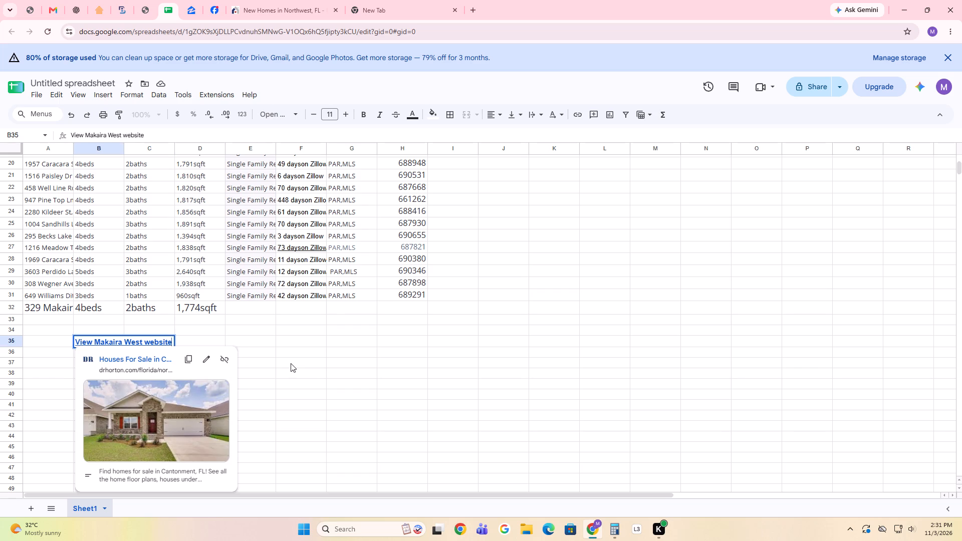
{"action": "left_click", "coordinate": [295, 363]}
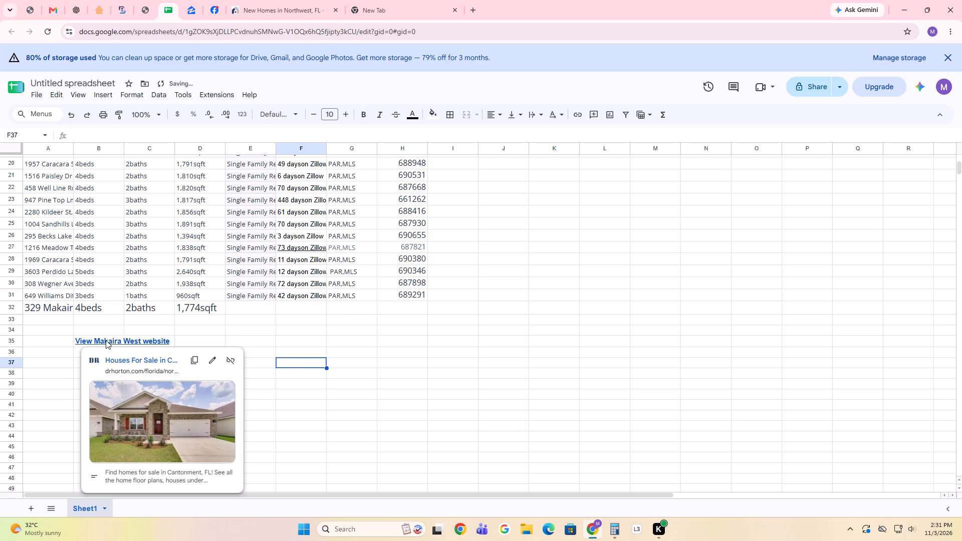
{"action": "double_click", "coordinate": [106, 340]}
{"action": "key", "text": "BackSpace"}
{"action": "key", "text": "BackSpace"}
{"action": "key", "text": "BackSpace"}
{"action": "key", "text": "BackSpace"}
{"action": "key", "text": "BackSpace"}
{"action": "key", "text": "BackSpace"}
{"action": "key", "text": "BackSpace"}
{"action": "key", "text": "BackSpace"}
{"action": "key", "text": "BackSpace"}
{"action": "key", "text": "BackSpace"}
{"action": "key", "text": "BackSpace"}
{"action": "key", "text": "BackSpace"}
{"action": "key", "text": "BackSpace"}
{"action": "key", "text": "BackSpace"}
{"action": "key", "text": "BackSpace"}
{"action": "key", "text": "BackSpace"}
{"action": "key", "text": "BackSpace"}
{"action": "key", "text": "BackSpace"}
{"action": "key", "text": "BackSpace"}
{"action": "key", "text": "BackSpace"}
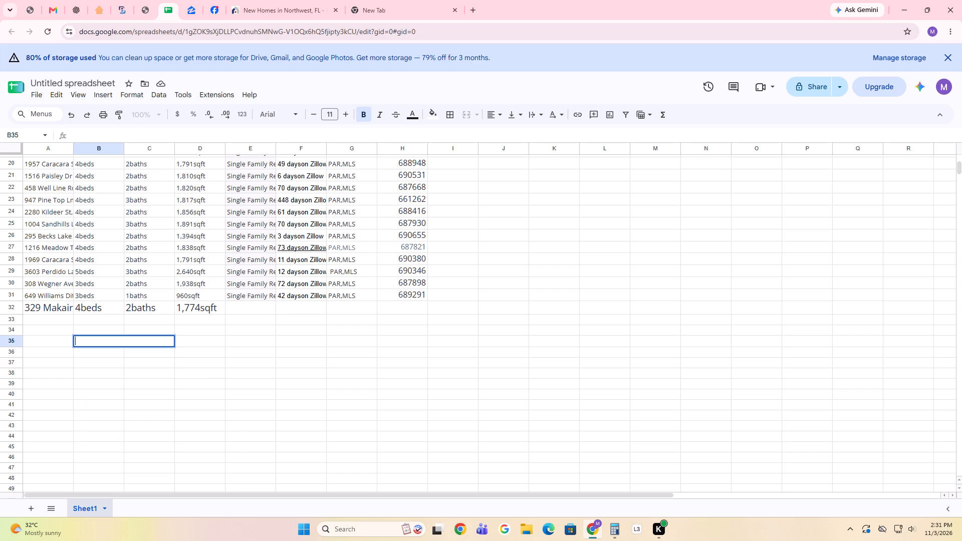
{"action": "left_click", "coordinate": [294, 383]}
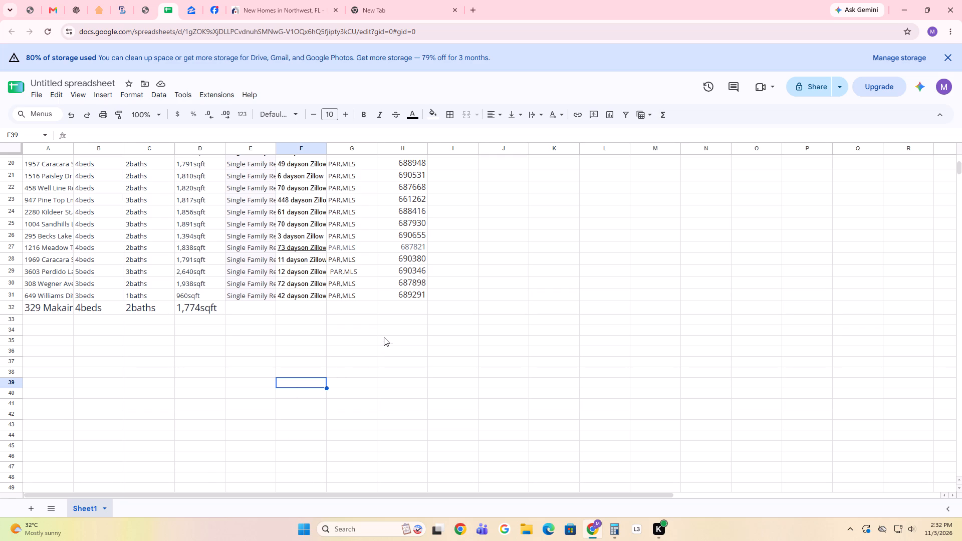
Check the home type on the Zillow listing and copy Single Family Residence from cell E31 into E32.
{"action": "left_click", "coordinate": [194, 7]}
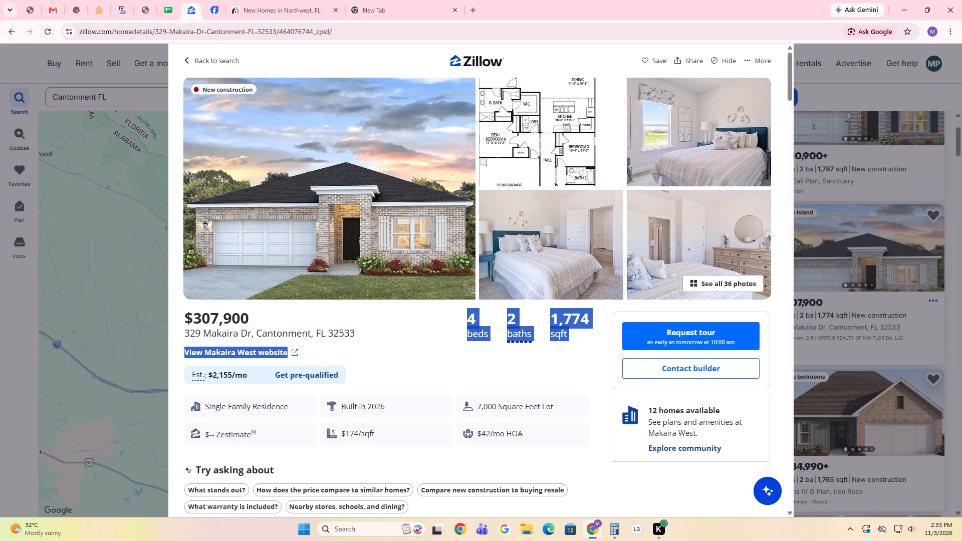
{"action": "left_click", "coordinate": [171, 10]}
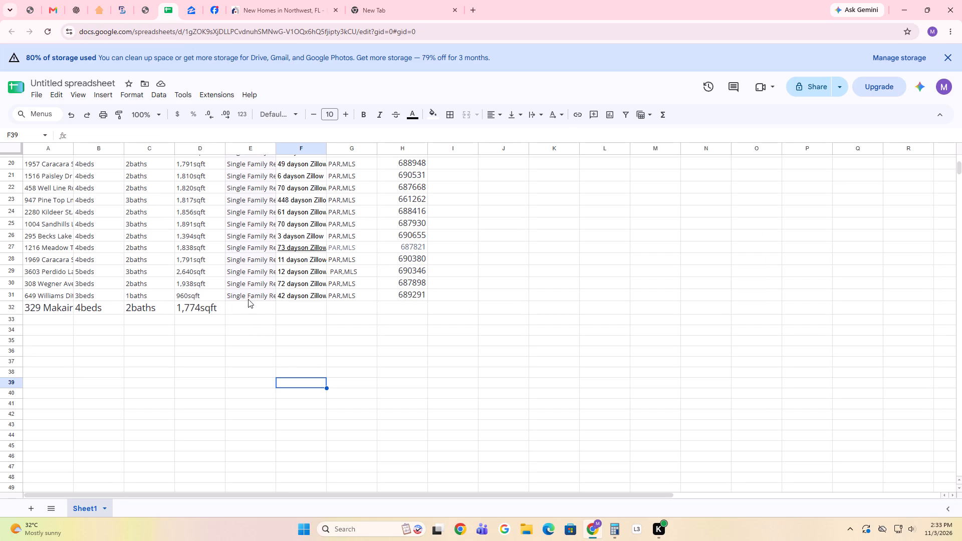
{"action": "left_click", "coordinate": [247, 294]}
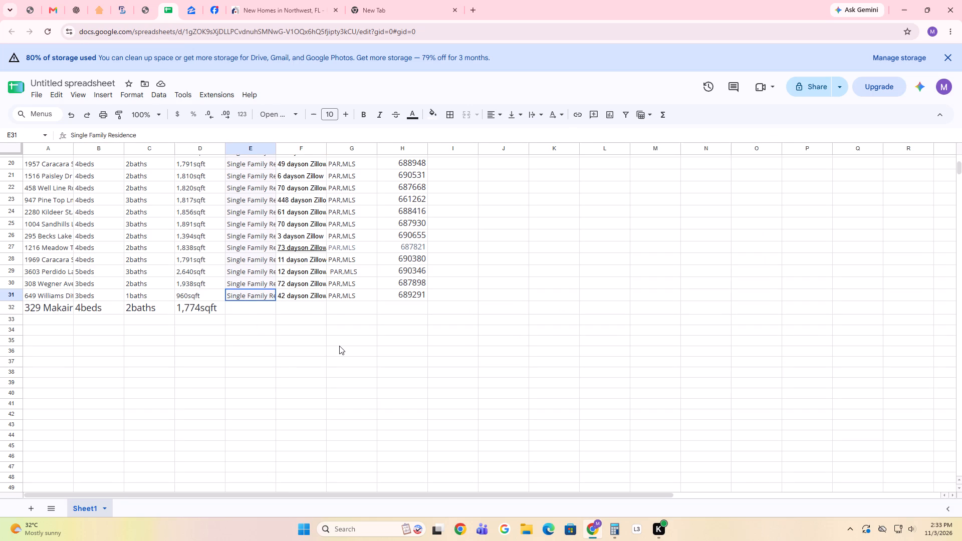
{"action": "key", "text": "ctrl+c"}
{"action": "left_click", "coordinate": [245, 313]}
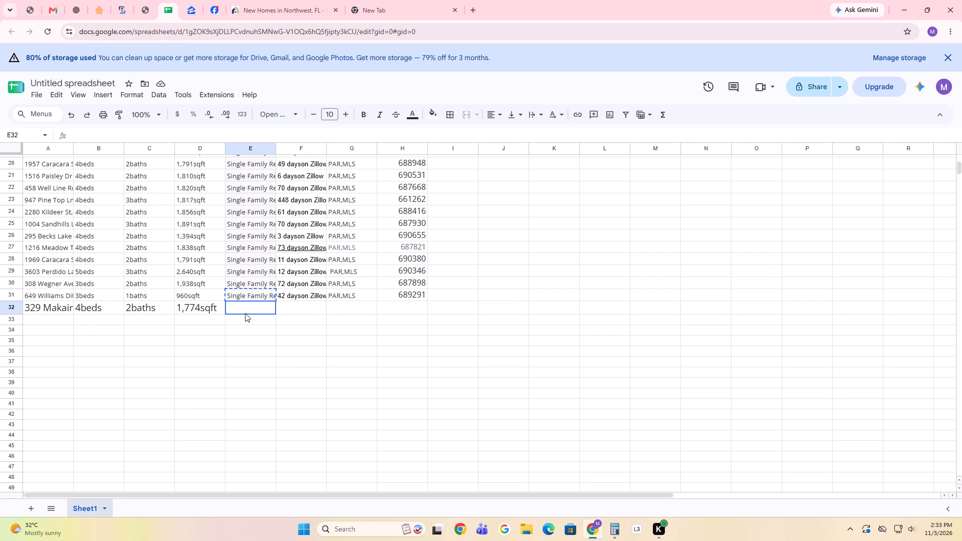
{"action": "key", "text": "ctrl+v"}
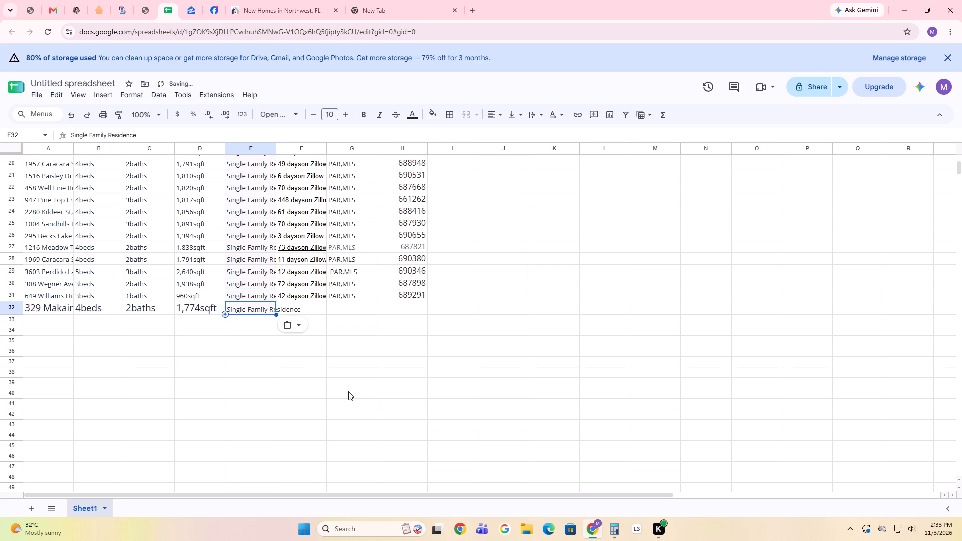
{"action": "left_click", "coordinate": [348, 391]}
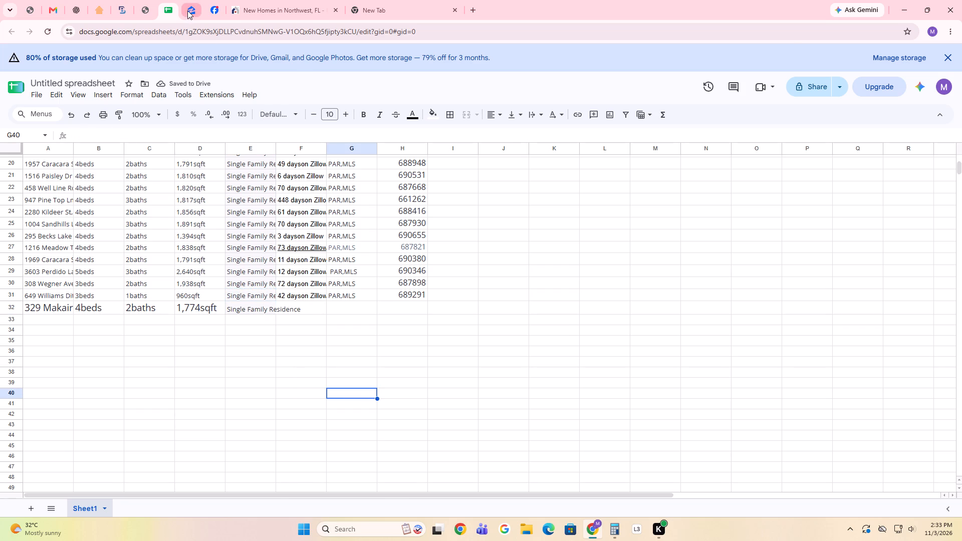
{"action": "left_click", "coordinate": [187, 11]}
{"action": "left_click", "coordinate": [398, 342]}
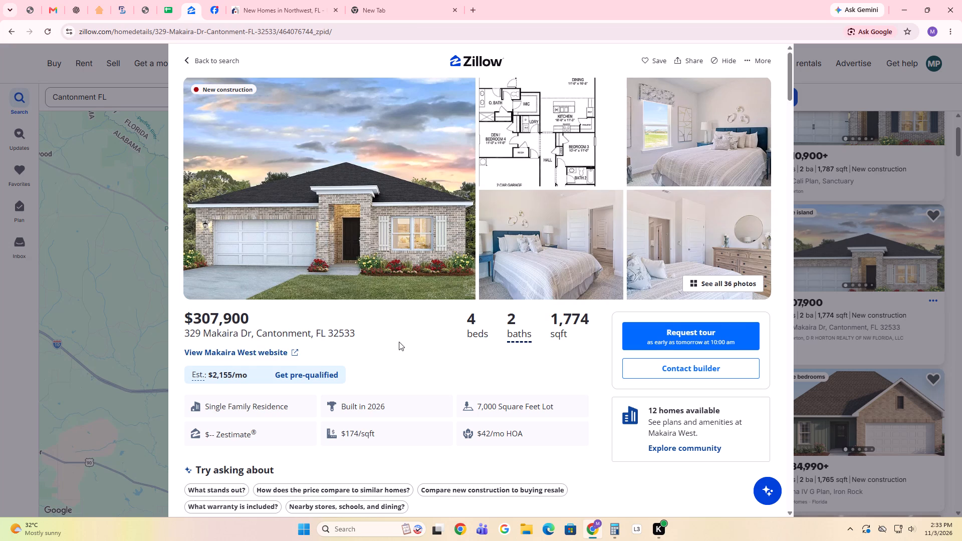
{"action": "scroll", "coordinate": [399, 342], "scroll_direction": "down", "scroll_amount": 3}
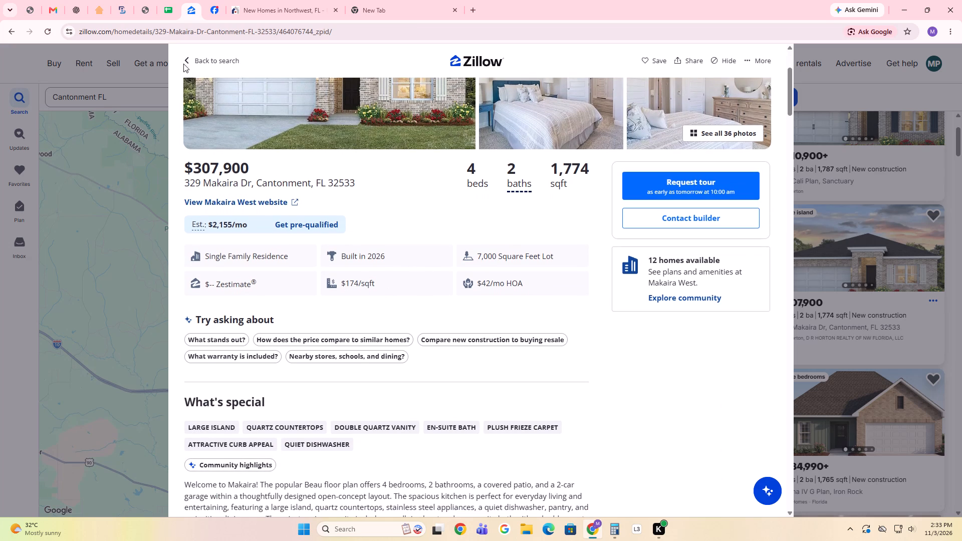
{"action": "left_click", "coordinate": [167, 7]}
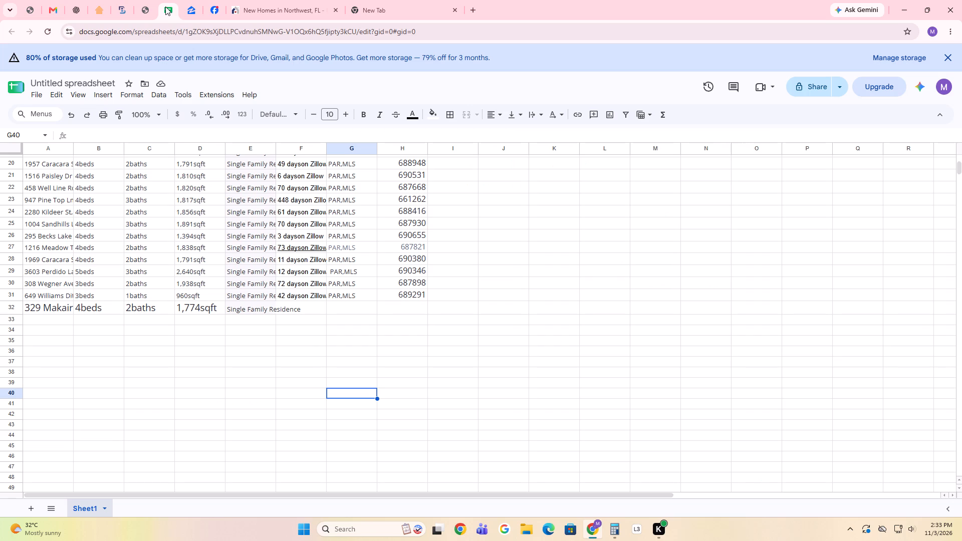
{"action": "left_click", "coordinate": [190, 12]}
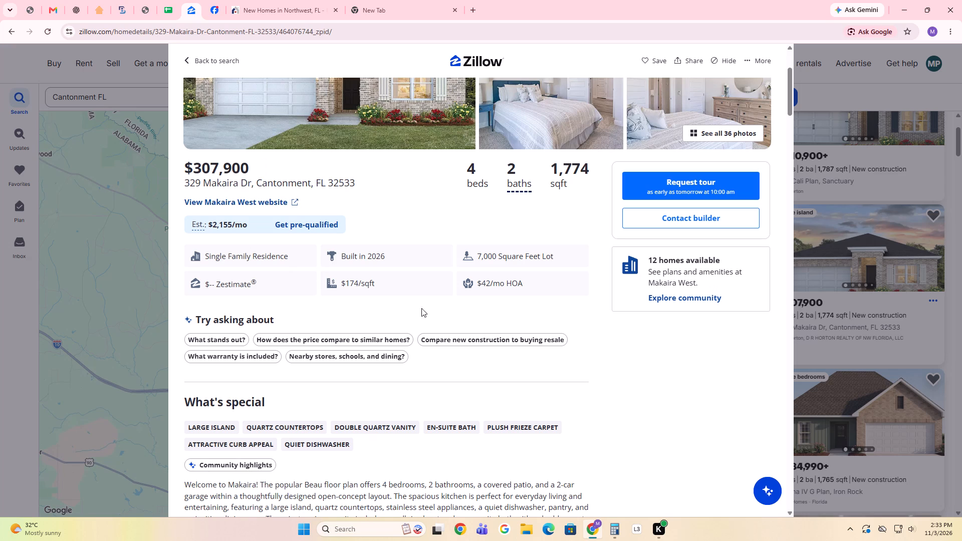
{"action": "scroll", "coordinate": [412, 313], "scroll_direction": "down", "scroll_amount": 1}
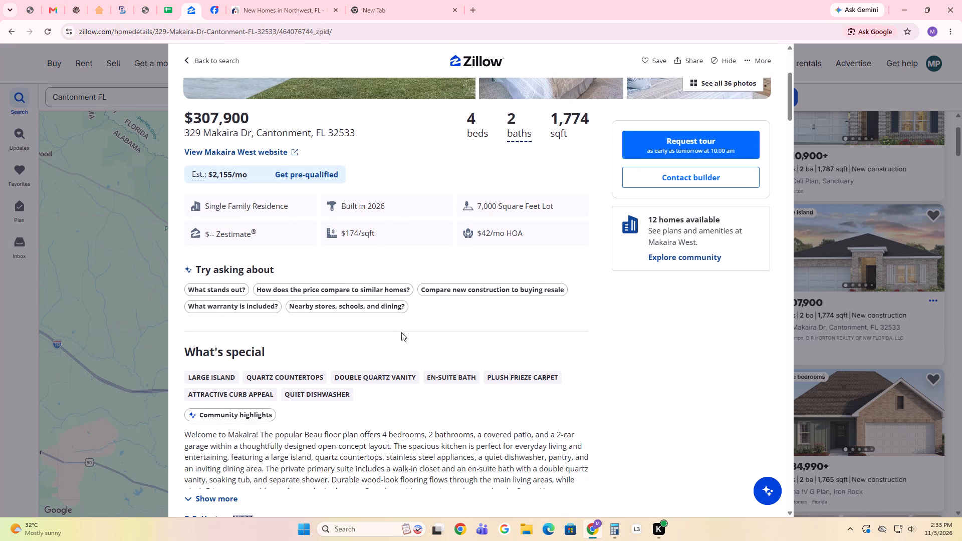
{"action": "scroll", "coordinate": [402, 332], "scroll_direction": "down", "scroll_amount": 2}
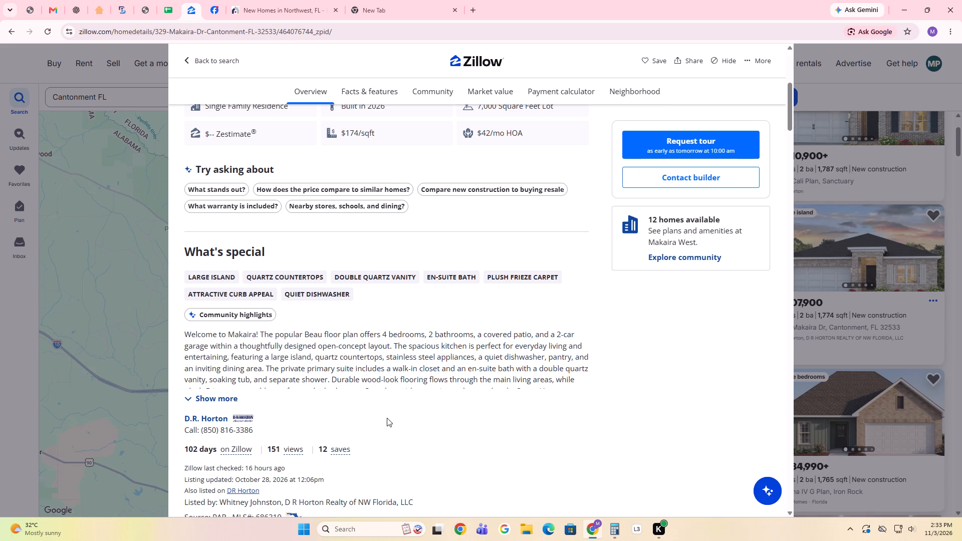
{"action": "scroll", "coordinate": [390, 413], "scroll_direction": "down", "scroll_amount": 2}
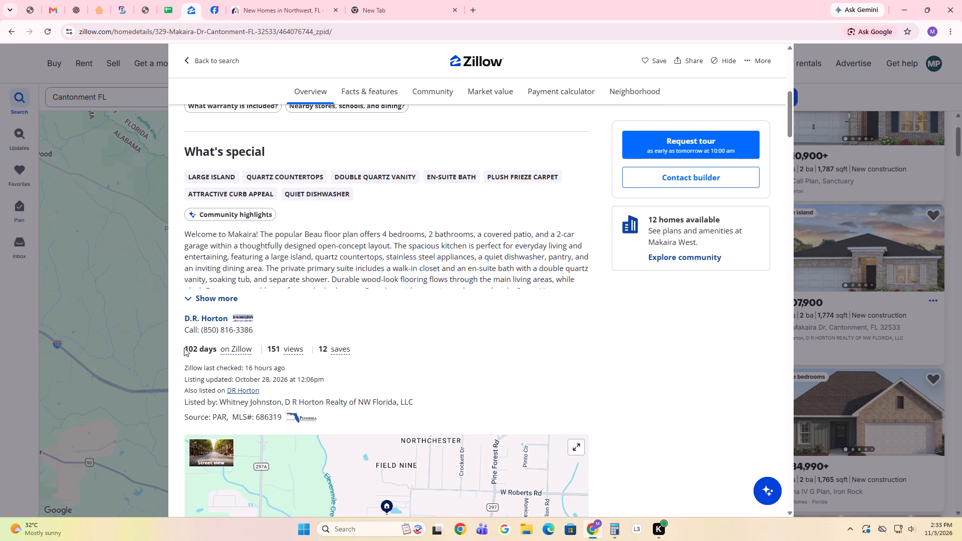
{"action": "left_click_drag", "start_coordinate": [184, 348], "coordinate": [262, 350]}
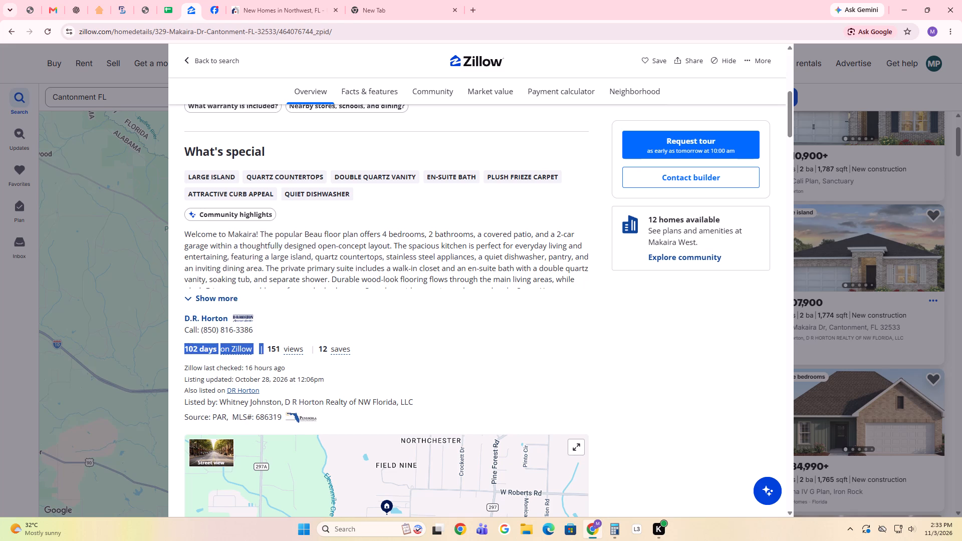
{"action": "left_click_drag", "start_coordinate": [396, 349], "coordinate": [372, 349]}
{"action": "left_click_drag", "start_coordinate": [187, 346], "coordinate": [198, 346]}
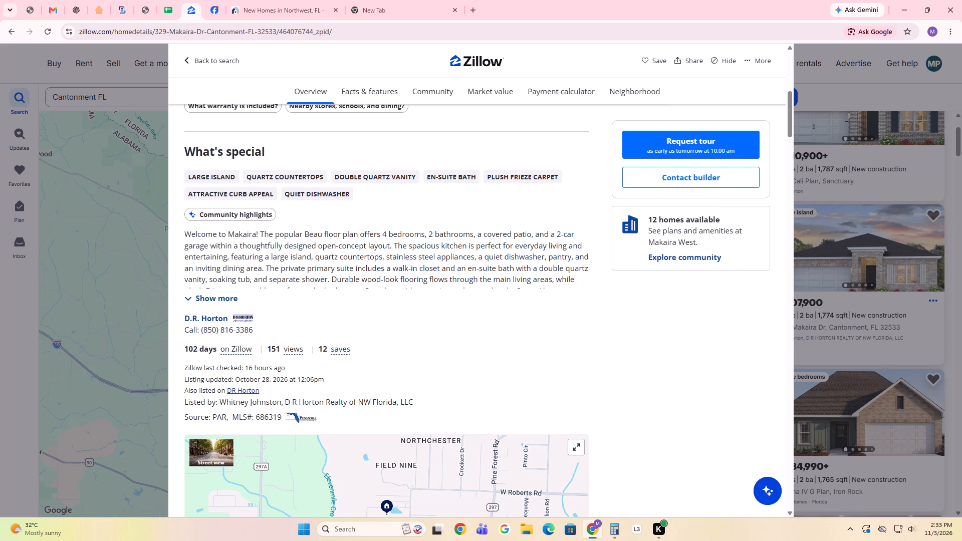
{"action": "left_click_drag", "start_coordinate": [198, 346], "coordinate": [234, 350]}
{"action": "left_click_drag", "start_coordinate": [395, 327], "coordinate": [385, 332]}
{"action": "left_click_drag", "start_coordinate": [184, 347], "coordinate": [242, 353]}
{"action": "left_click_drag", "start_coordinate": [242, 353], "coordinate": [253, 353]}
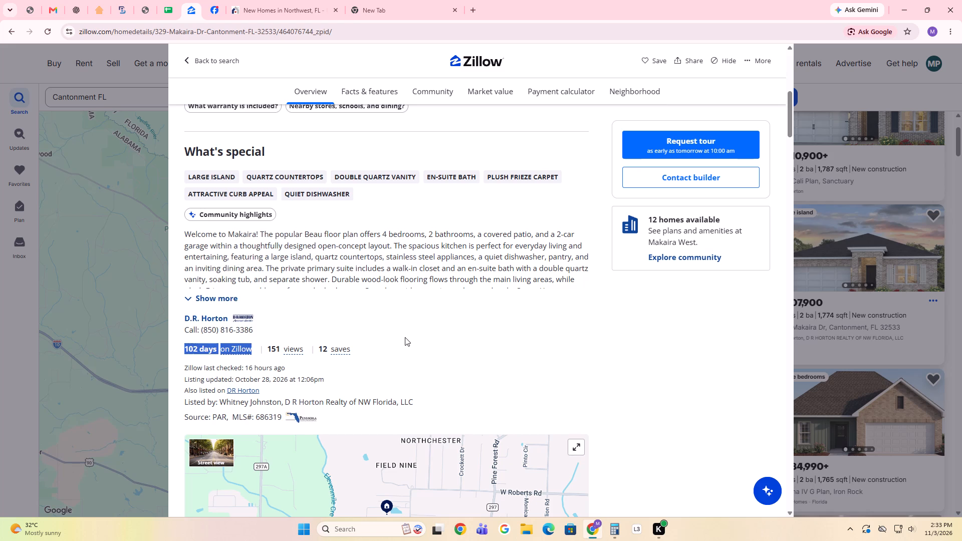
{"action": "key", "text": "ctrl+c"}
{"action": "left_click", "coordinate": [165, 8]}
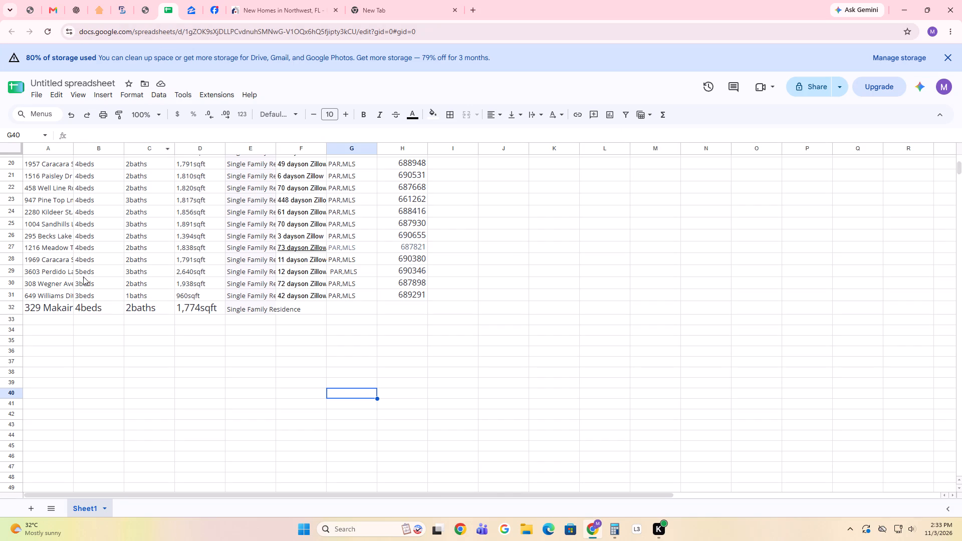
{"action": "left_click", "coordinate": [308, 307]}
{"action": "key", "text": "ctrl+v"}
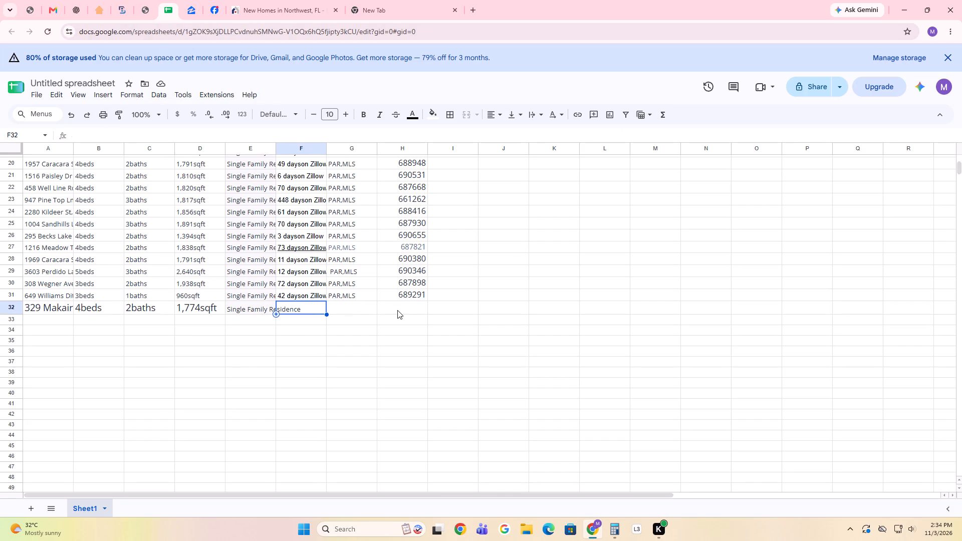
{"action": "left_click", "coordinate": [260, 379]}
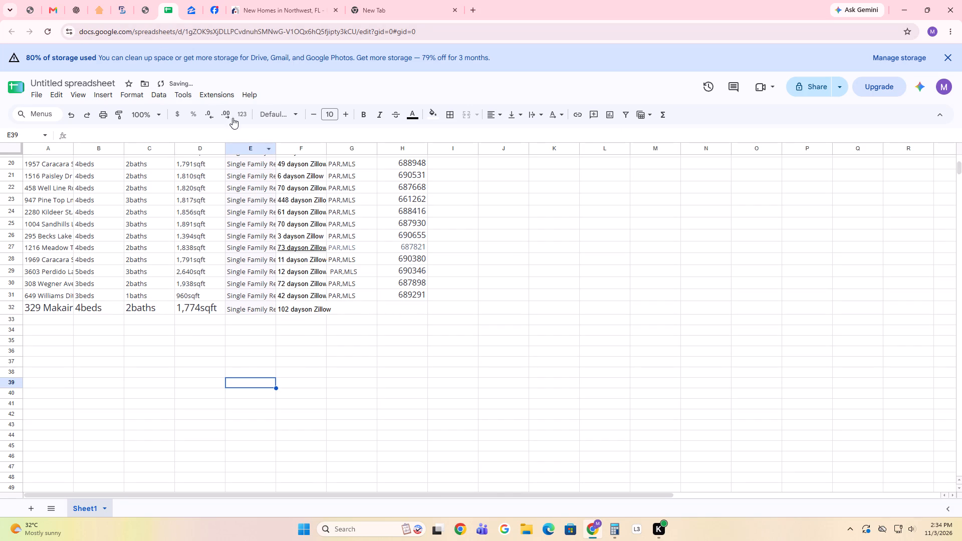
Copy the PAR, MLS source text from the Zillow listing into cell G32 of the spreadsheet.
{"action": "left_click", "coordinate": [193, 13]}
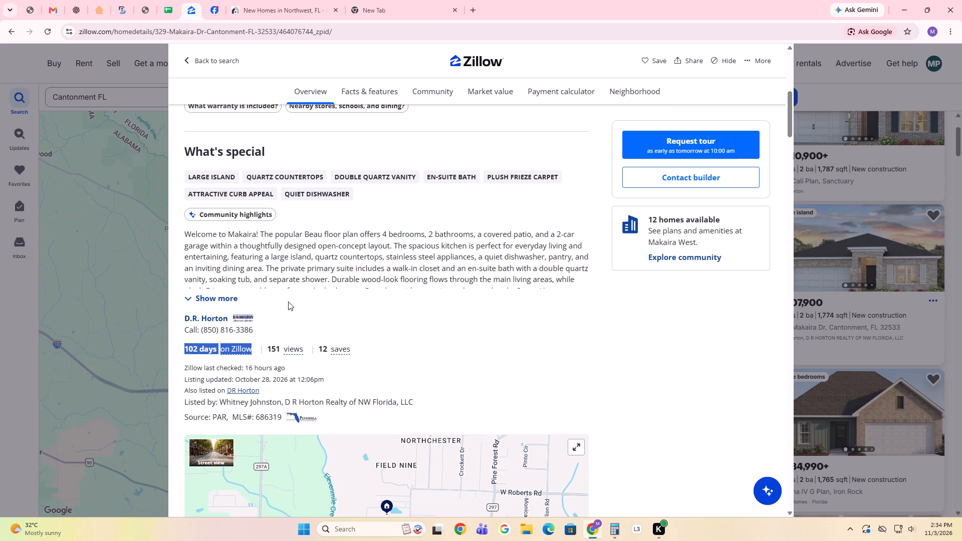
{"action": "left_click", "coordinate": [403, 332]}
{"action": "scroll", "coordinate": [403, 331], "scroll_direction": "down", "scroll_amount": 1}
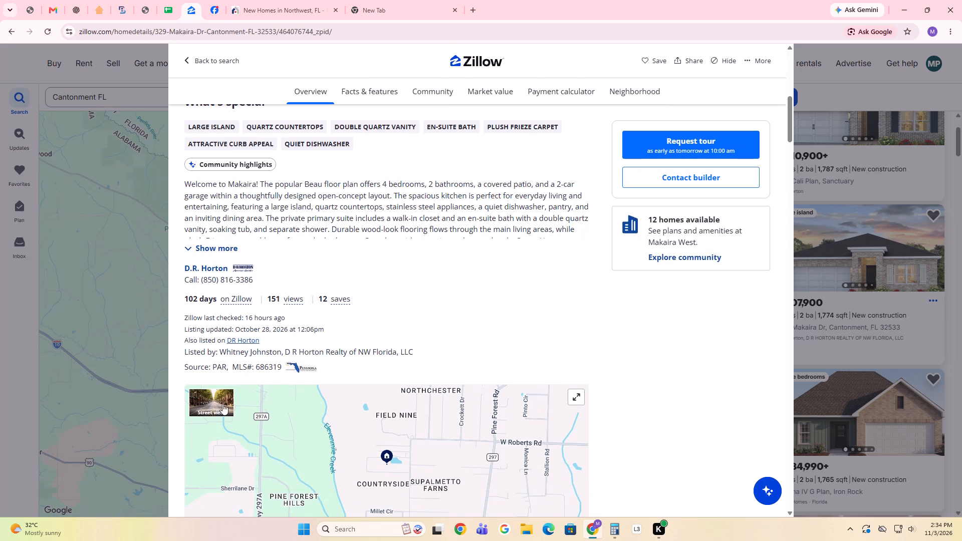
{"action": "left_click_drag", "start_coordinate": [216, 364], "coordinate": [234, 362]}
{"action": "left_click_drag", "start_coordinate": [410, 302], "coordinate": [395, 304]}
{"action": "left_click_drag", "start_coordinate": [211, 361], "coordinate": [249, 359]}
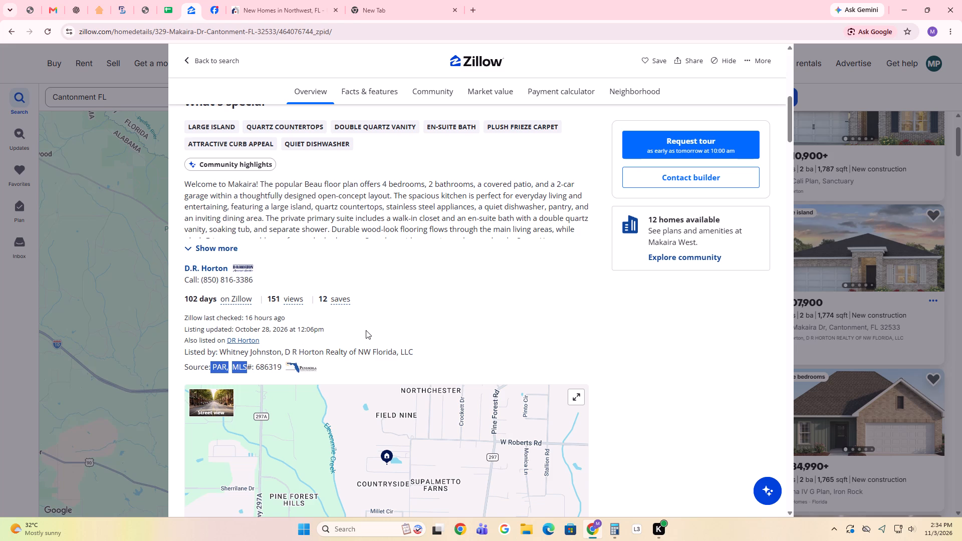
{"action": "key", "text": "ctrl+c"}
{"action": "left_click", "coordinate": [168, 11]}
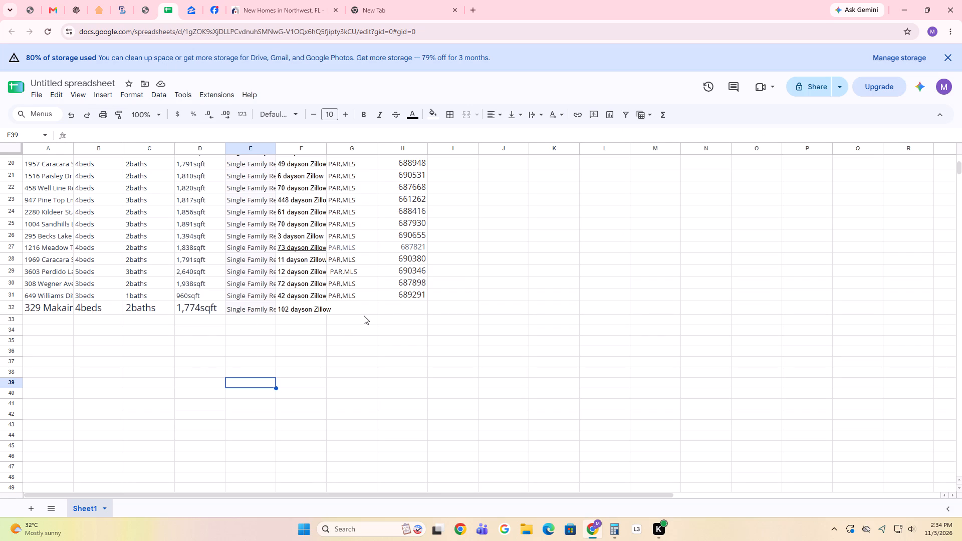
{"action": "left_click", "coordinate": [348, 311]}
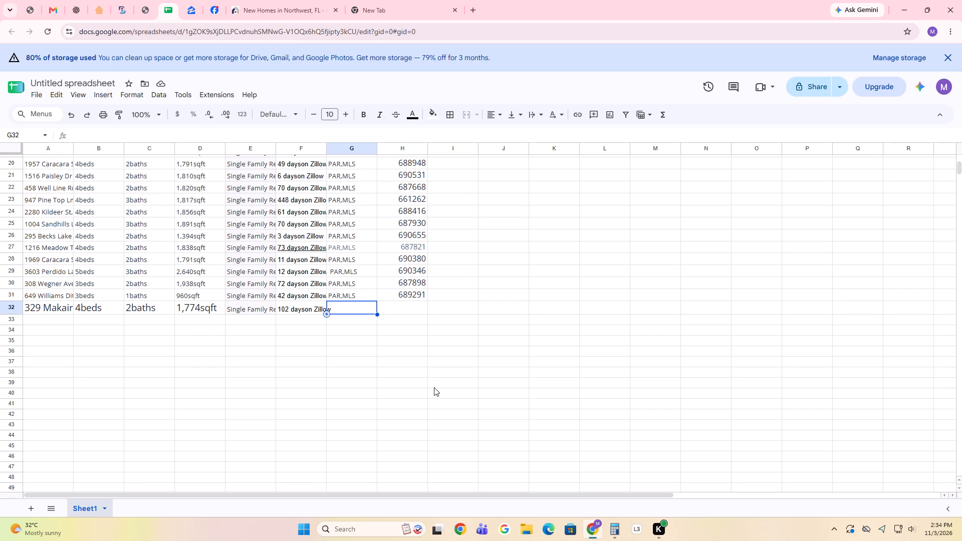
{"action": "key", "text": "ctrl+v"}
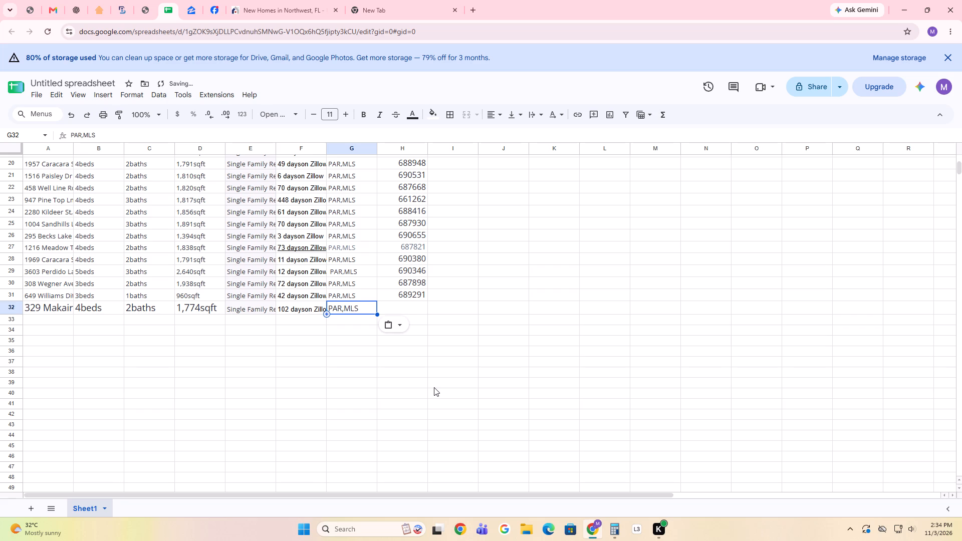
{"action": "left_click", "coordinate": [434, 386]}
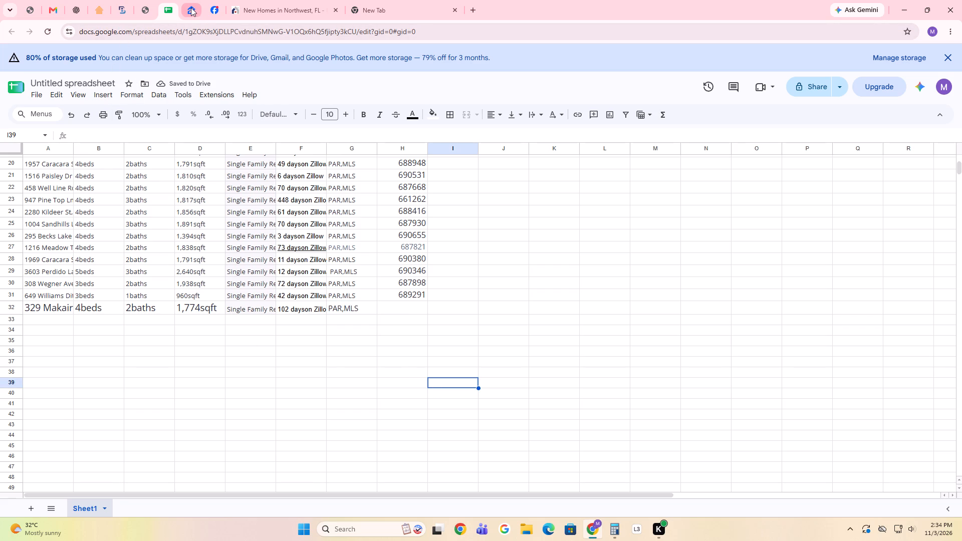
Copy the MLS number 686319 from the Zillow listing into cell H32 of the spreadsheet.
{"action": "left_click", "coordinate": [188, 10]}
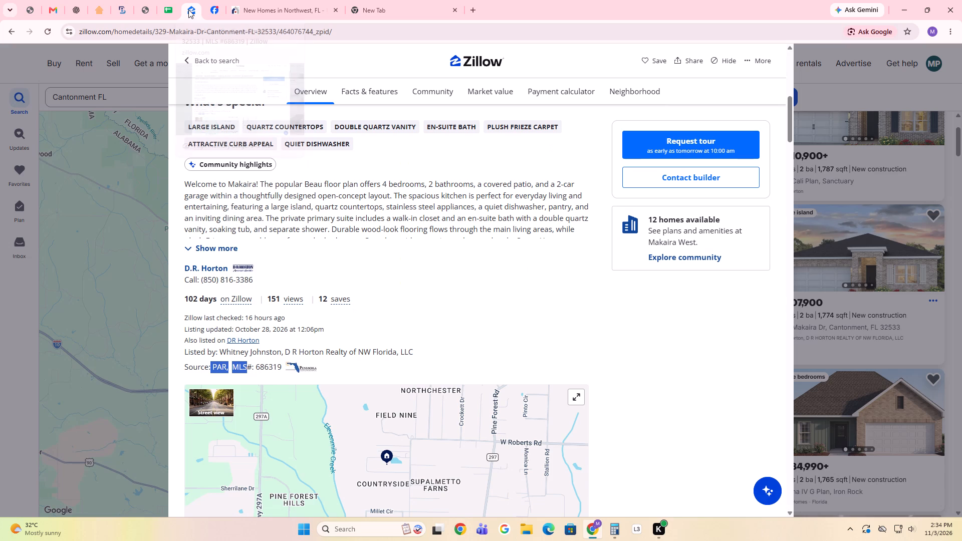
{"action": "scroll", "coordinate": [468, 259], "scroll_direction": "down", "scroll_amount": 1}
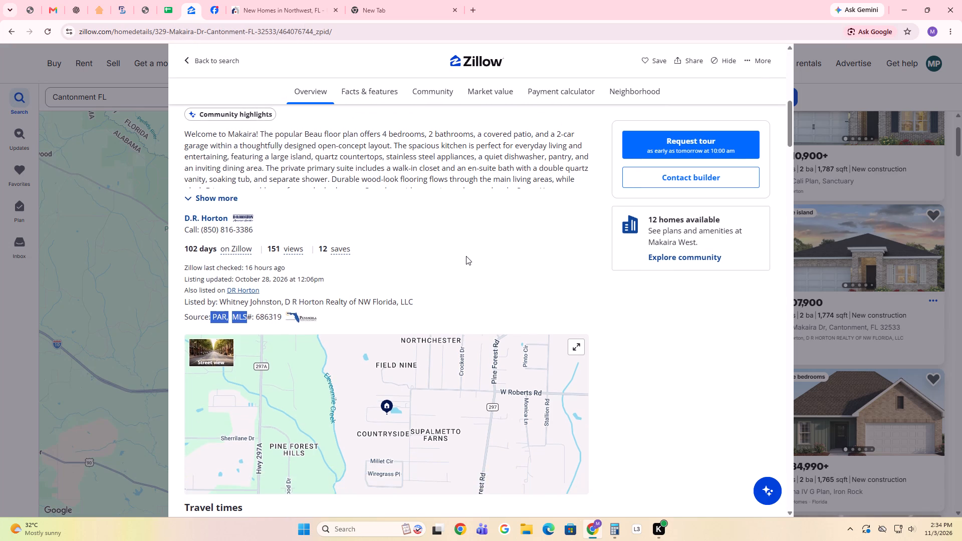
{"action": "left_click", "coordinate": [466, 256]}
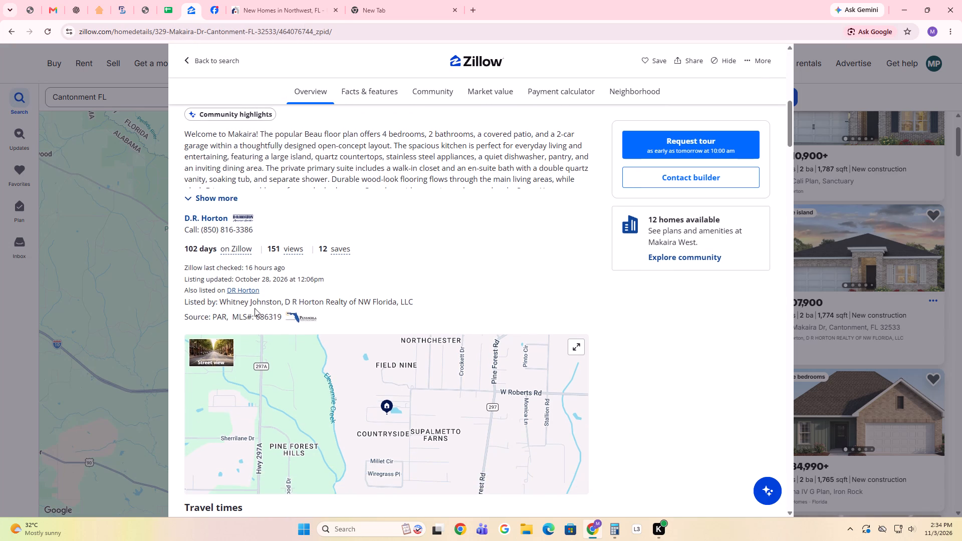
{"action": "left_click_drag", "start_coordinate": [253, 312], "coordinate": [292, 319]}
{"action": "key", "text": "ctrl+c"}
{"action": "left_click", "coordinate": [169, 12]}
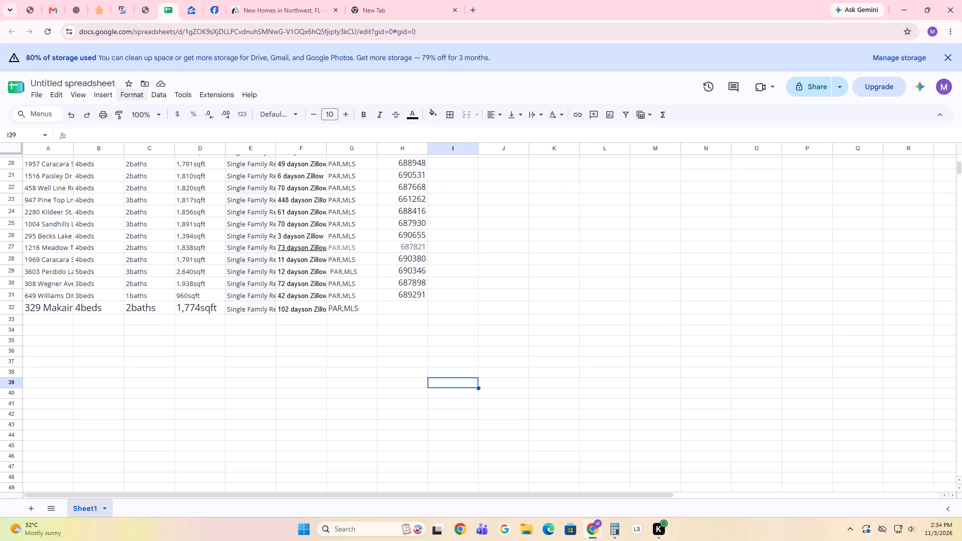
{"action": "left_click", "coordinate": [396, 304]}
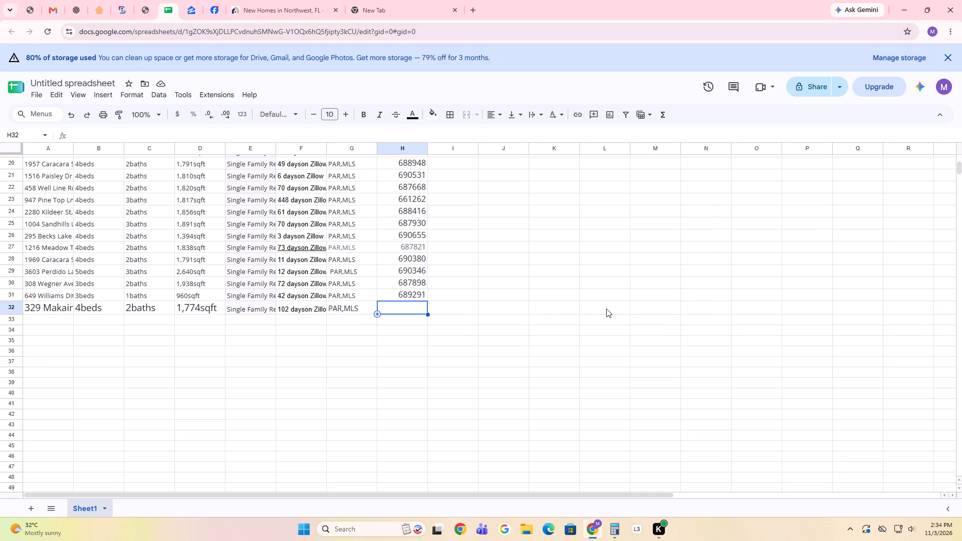
{"action": "key", "text": "ctrl+v"}
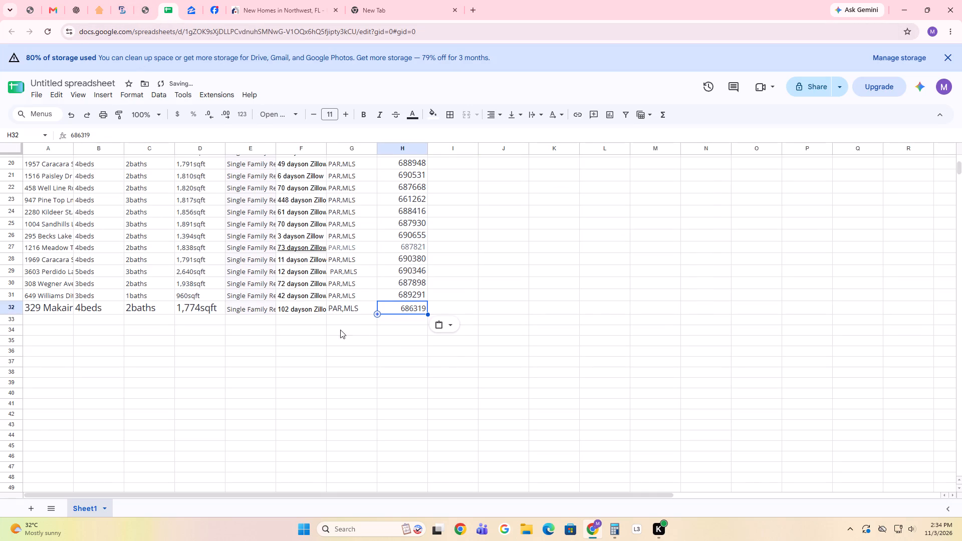
{"action": "left_click", "coordinate": [290, 348]}
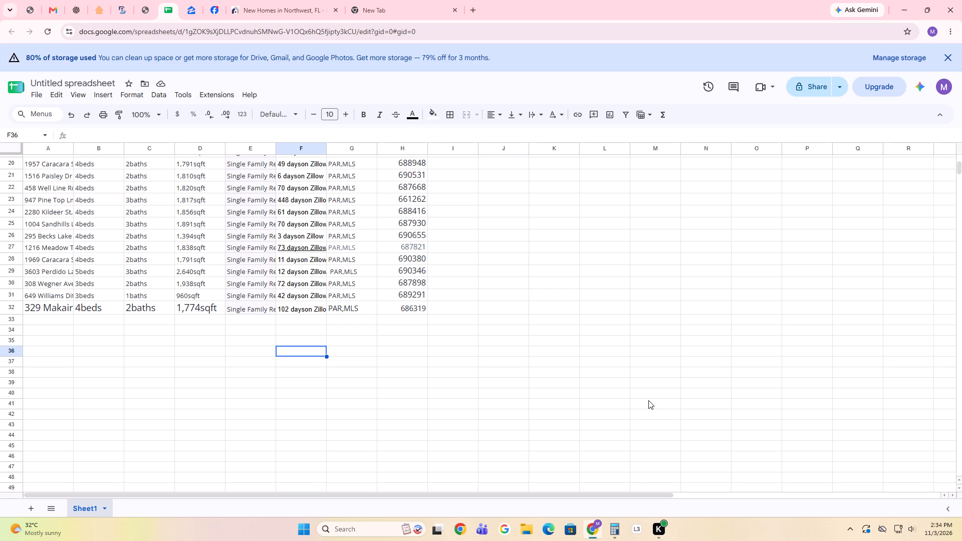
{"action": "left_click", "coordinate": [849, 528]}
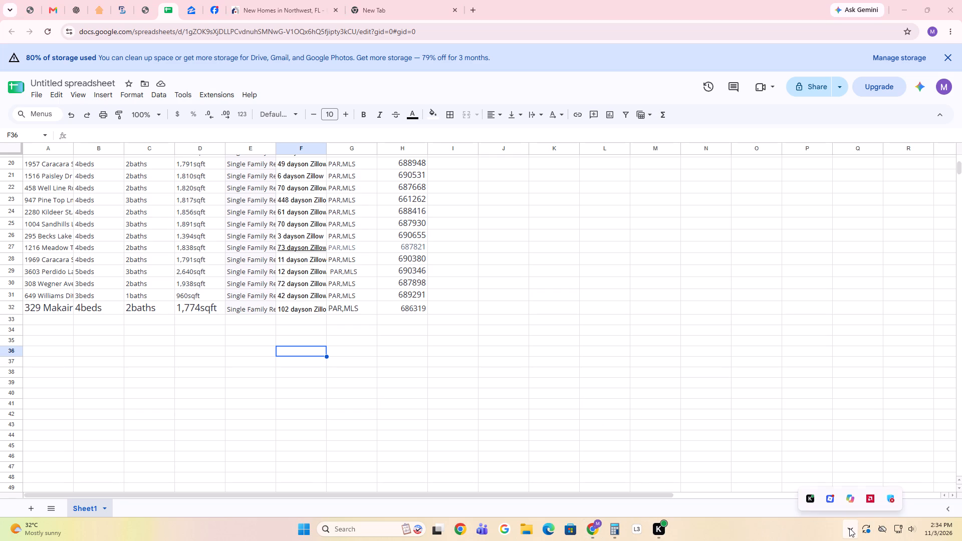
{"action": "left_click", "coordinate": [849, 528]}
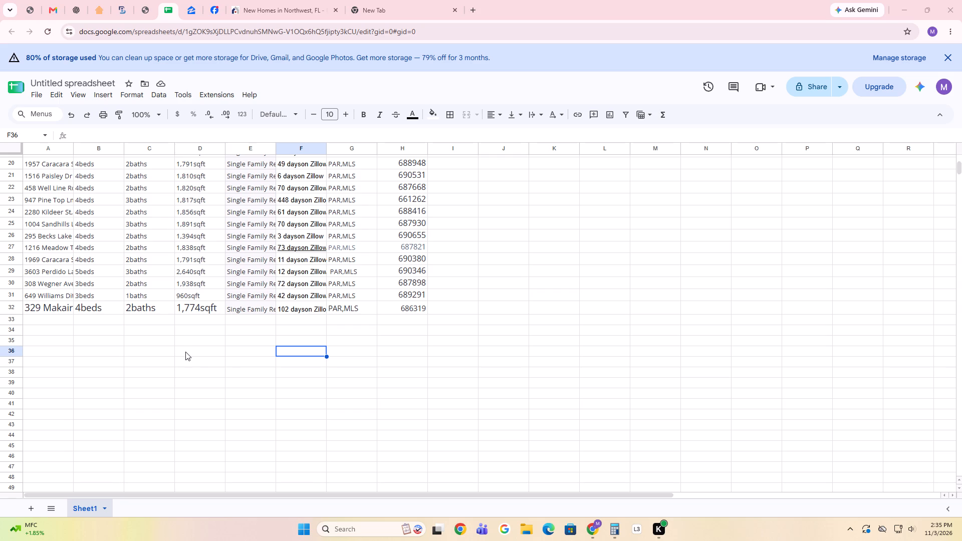
{"action": "left_click", "coordinate": [185, 352]}
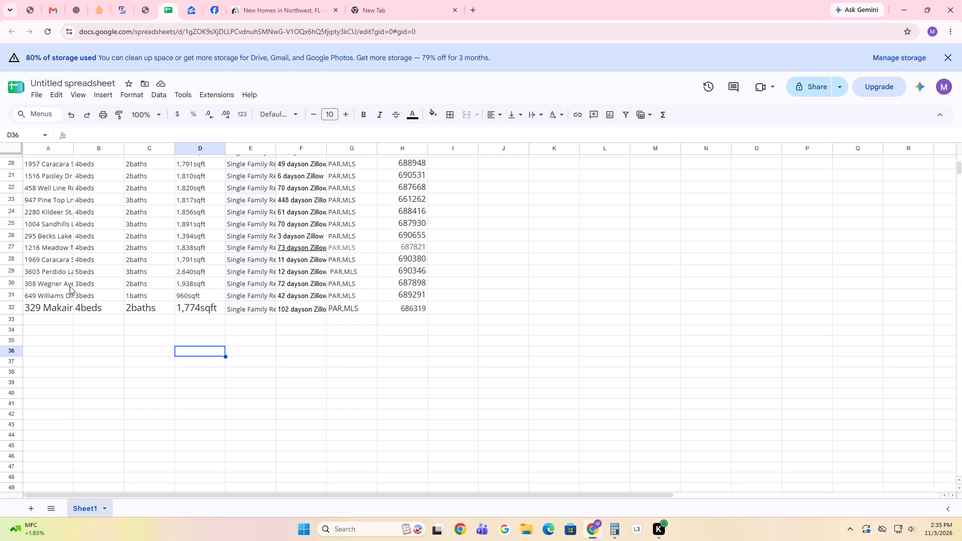
{"action": "left_click", "coordinate": [193, 11]}
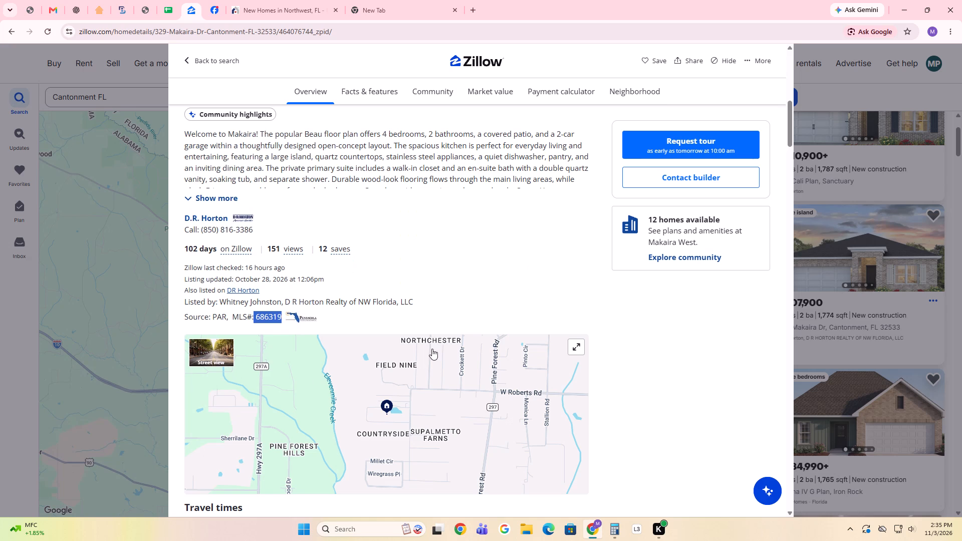
{"action": "left_click", "coordinate": [414, 276]}
{"action": "scroll", "coordinate": [455, 257], "scroll_direction": "up", "scroll_amount": 2}
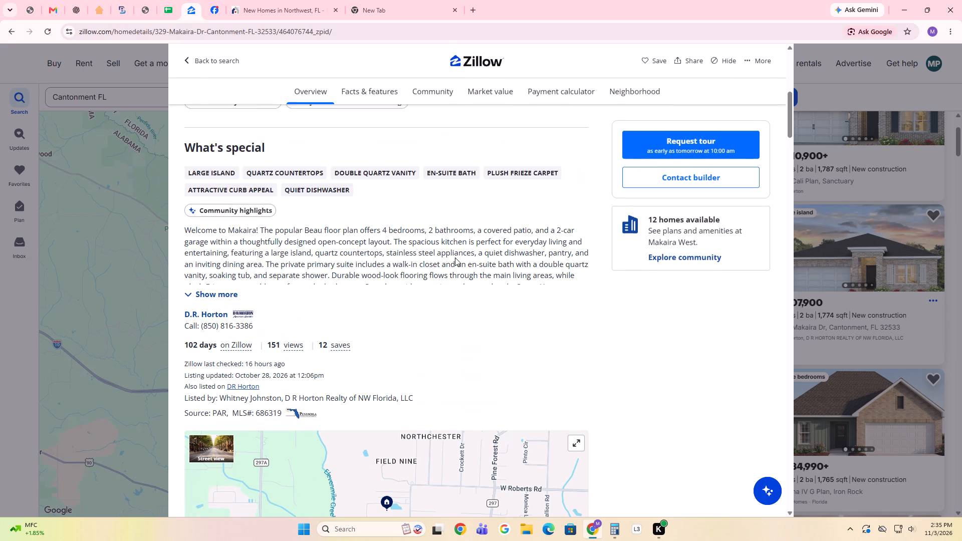
{"action": "scroll", "coordinate": [455, 257], "scroll_direction": "up", "scroll_amount": 16}
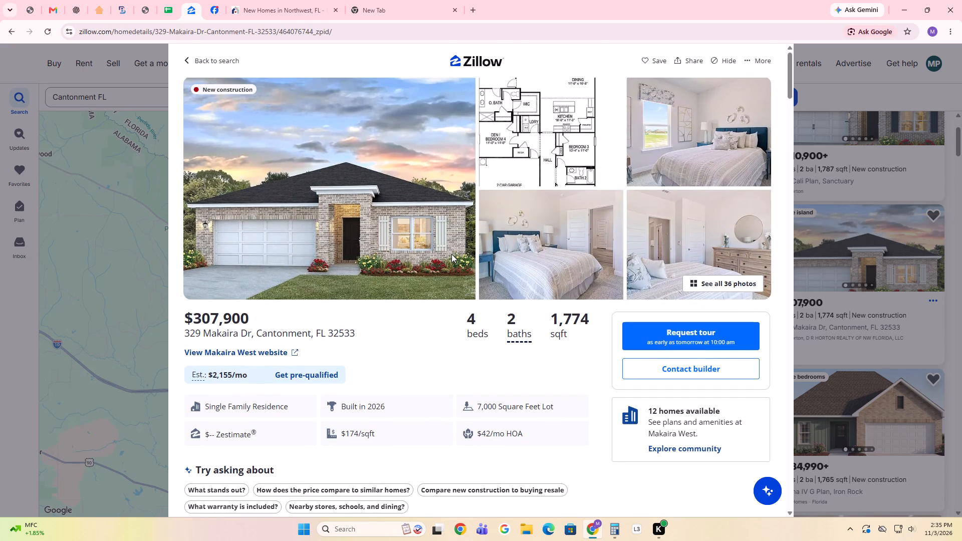
{"action": "left_click", "coordinate": [188, 61]}
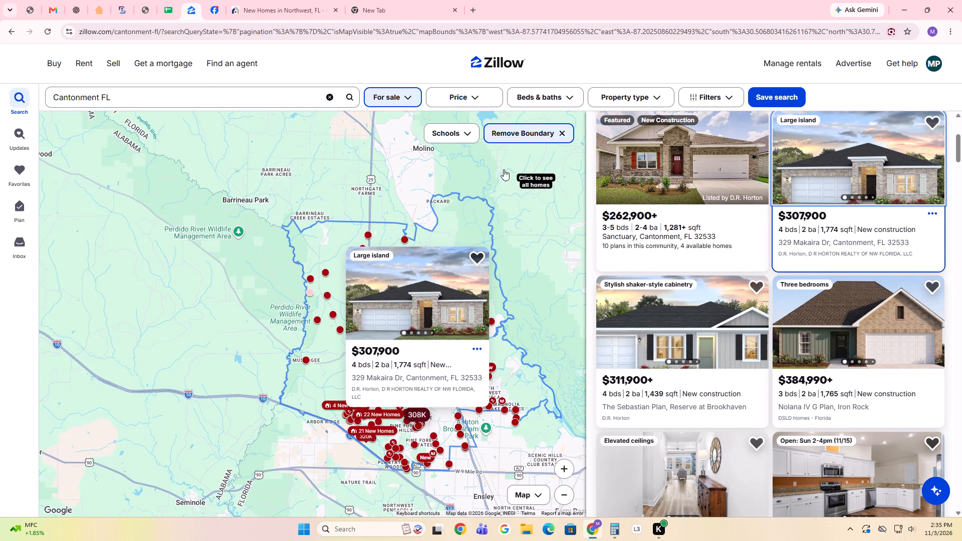
Open the Zillow listing for The Sebastian Plan, Reserve at Brookhaven, from the Cantonment search results.
{"action": "left_click", "coordinate": [169, 11]}
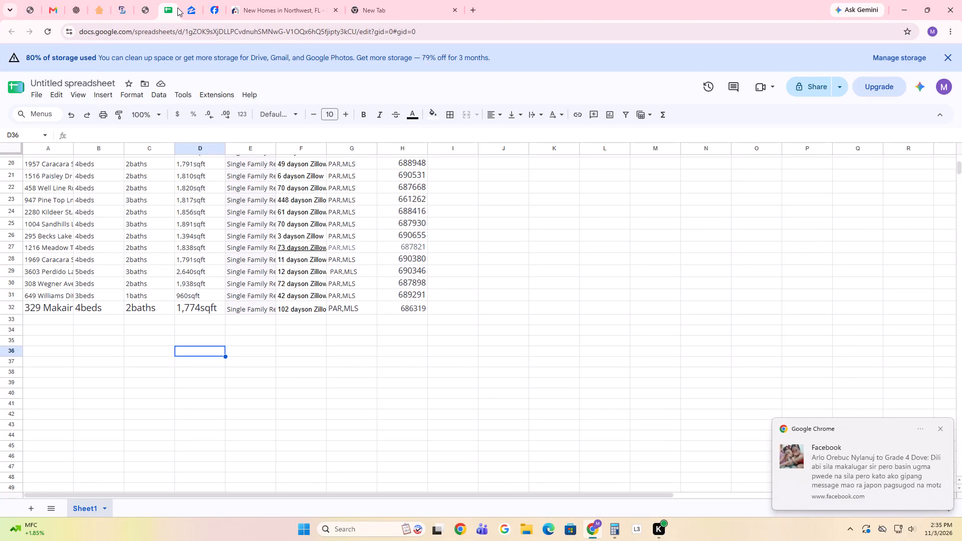
{"action": "left_click", "coordinate": [193, 11]}
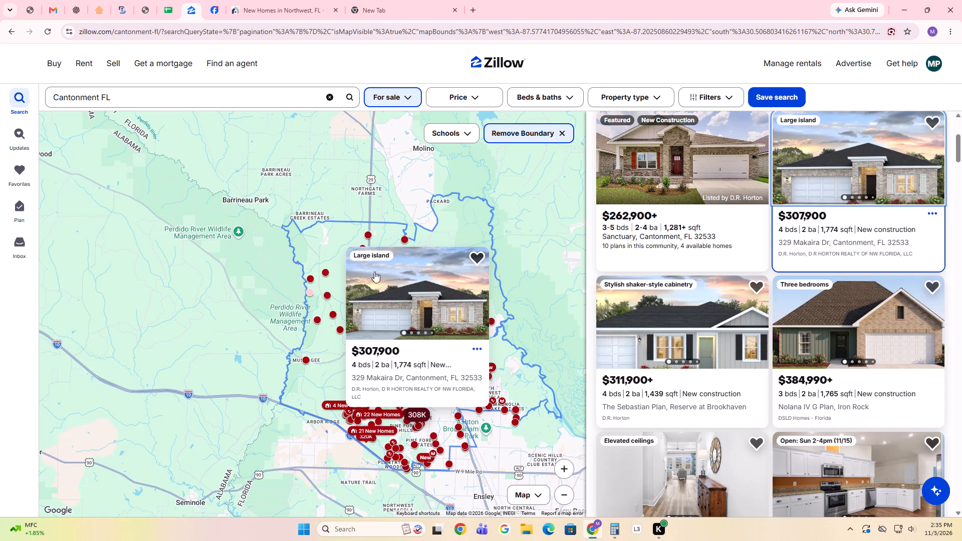
{"action": "left_click", "coordinate": [722, 338]}
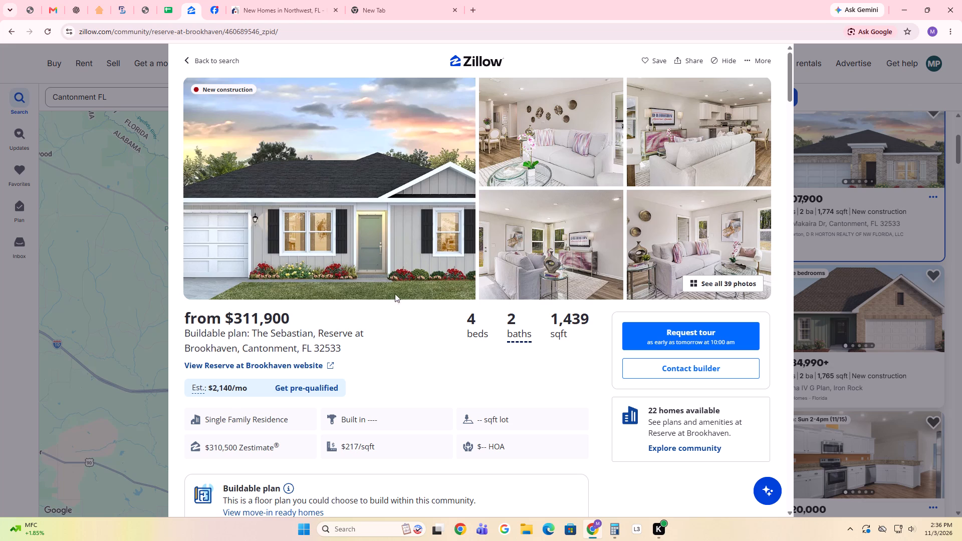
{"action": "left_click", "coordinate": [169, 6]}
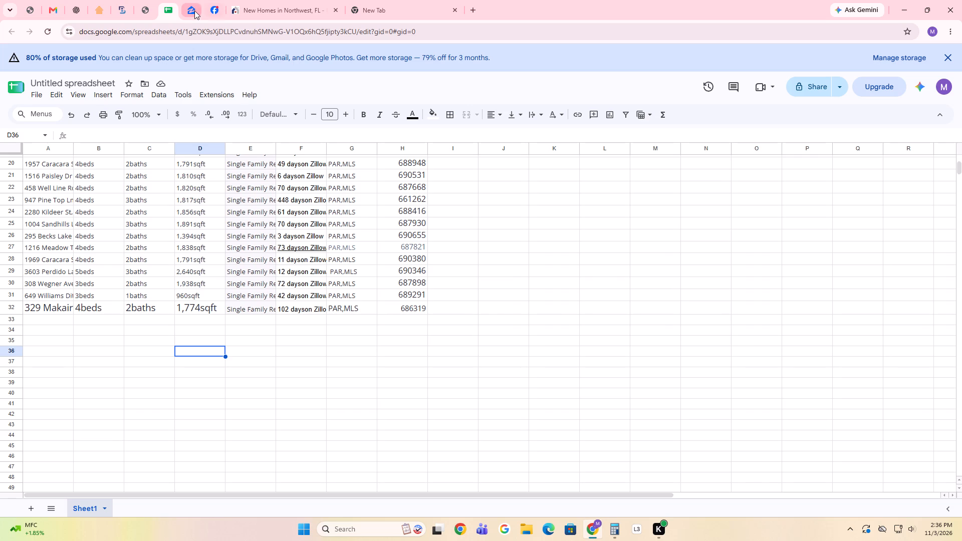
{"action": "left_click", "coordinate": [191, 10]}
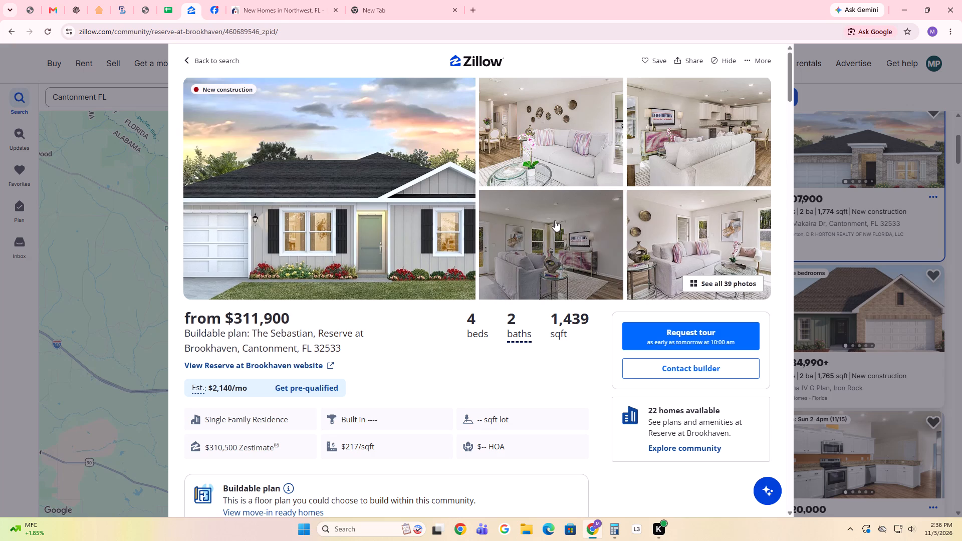
{"action": "left_click", "coordinate": [185, 57]}
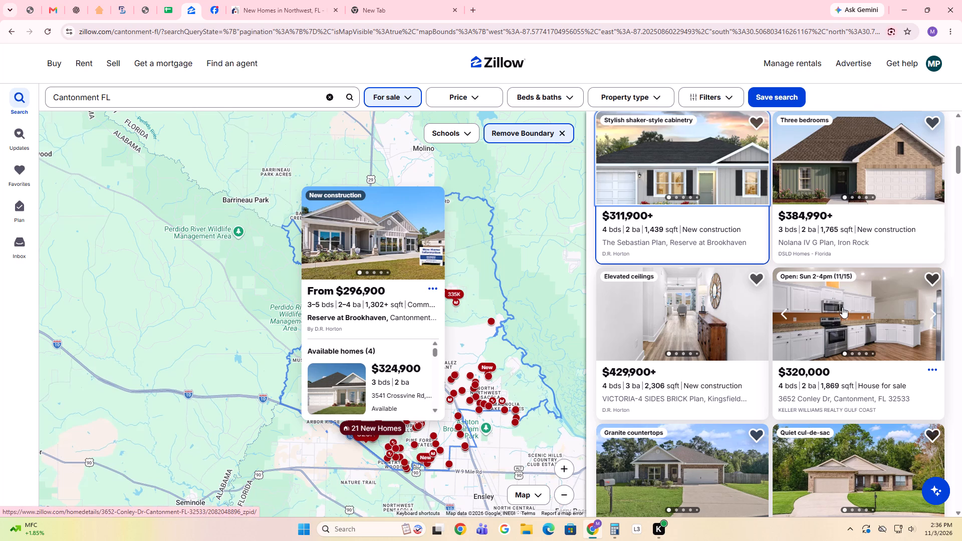
{"action": "scroll", "coordinate": [842, 307], "scroll_direction": "down", "scroll_amount": 3}
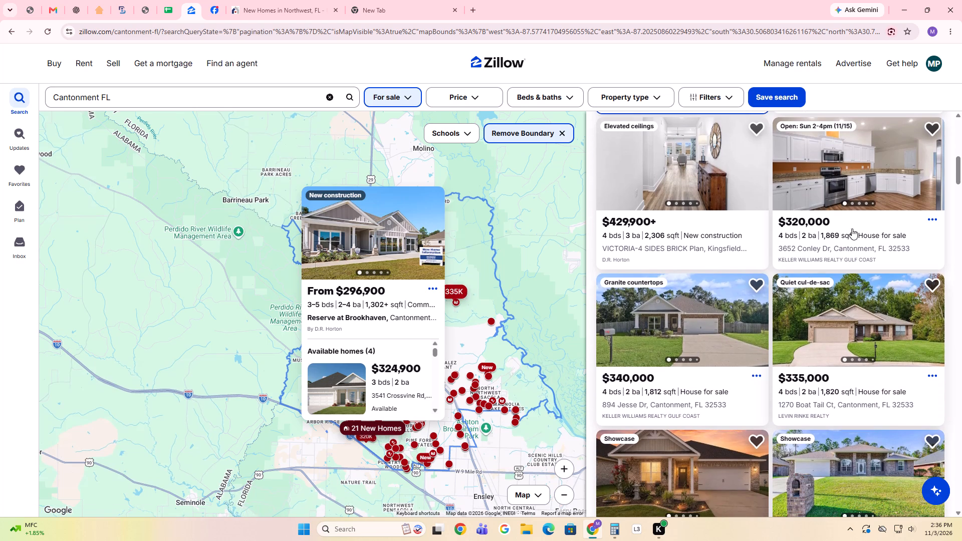
{"action": "left_click", "coordinate": [853, 177]}
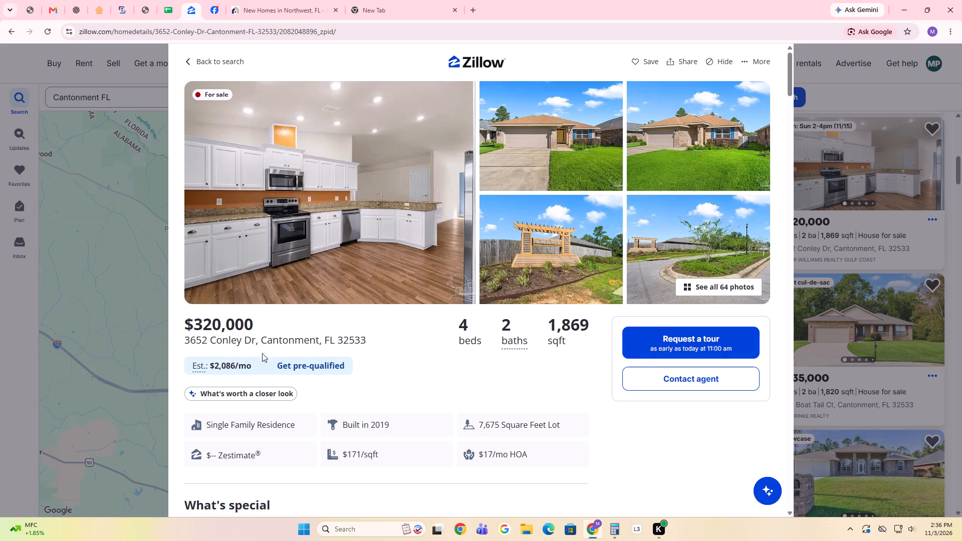
{"action": "left_click_drag", "start_coordinate": [182, 342], "coordinate": [182, 341]}
{"action": "left_click_drag", "start_coordinate": [182, 341], "coordinate": [393, 341]}
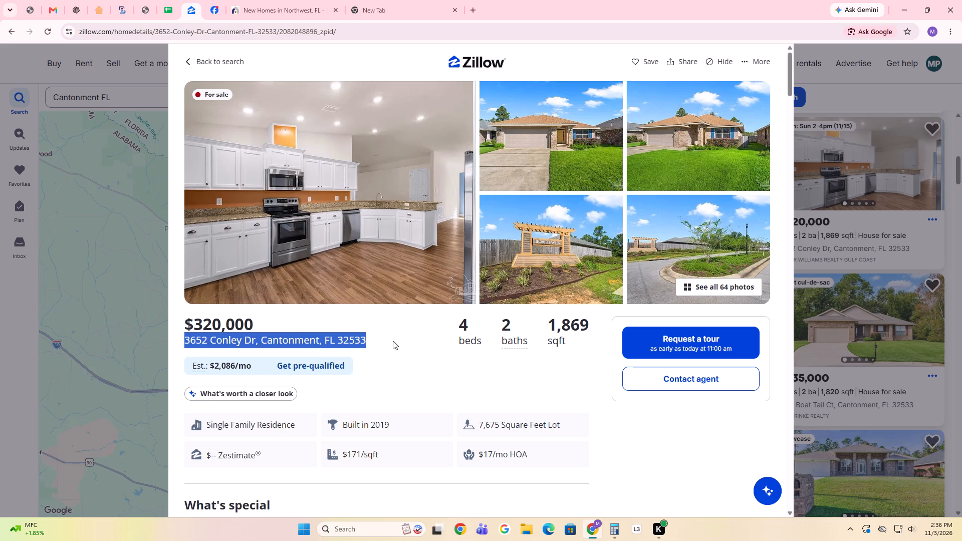
{"action": "key", "text": "ctrl+c"}
{"action": "left_click", "coordinate": [169, 12]}
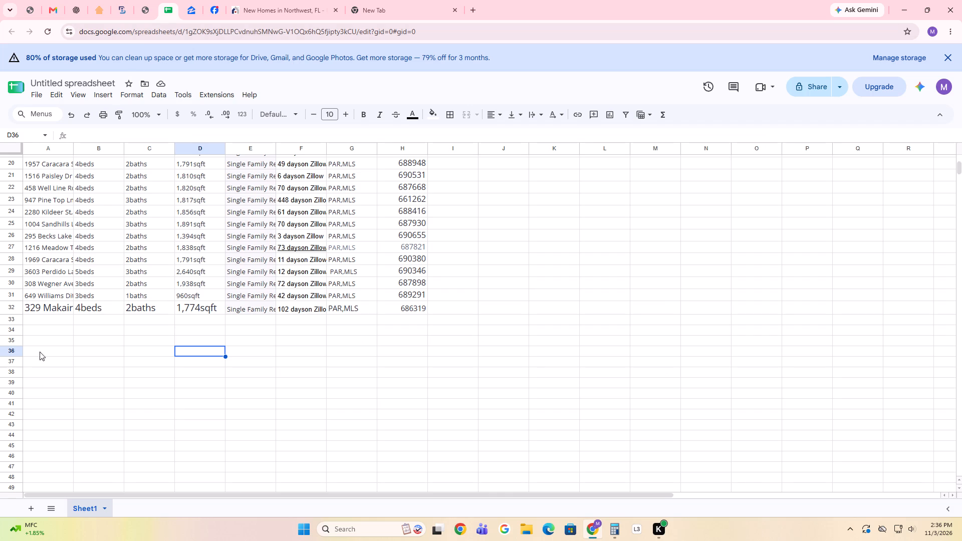
{"action": "left_click", "coordinate": [62, 318]}
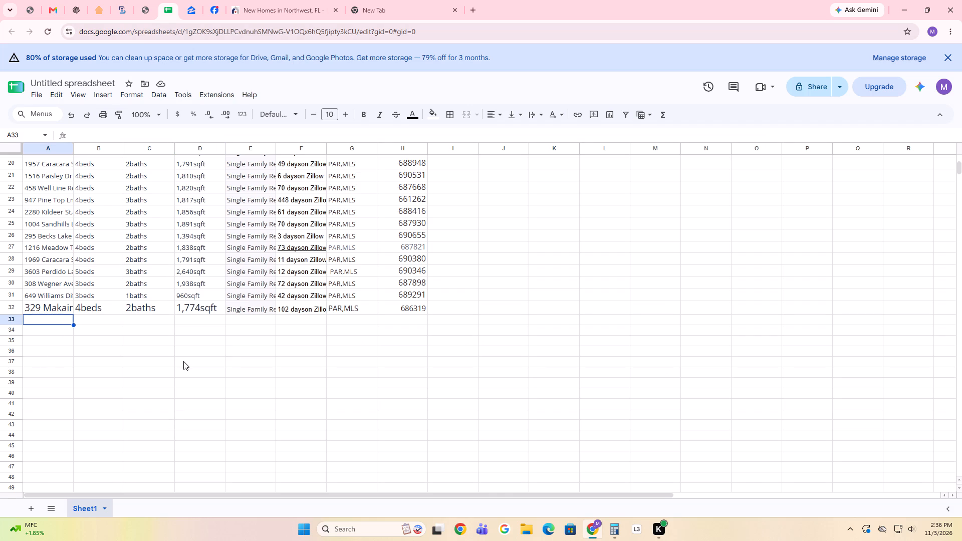
{"action": "key", "text": "ctrl+v"}
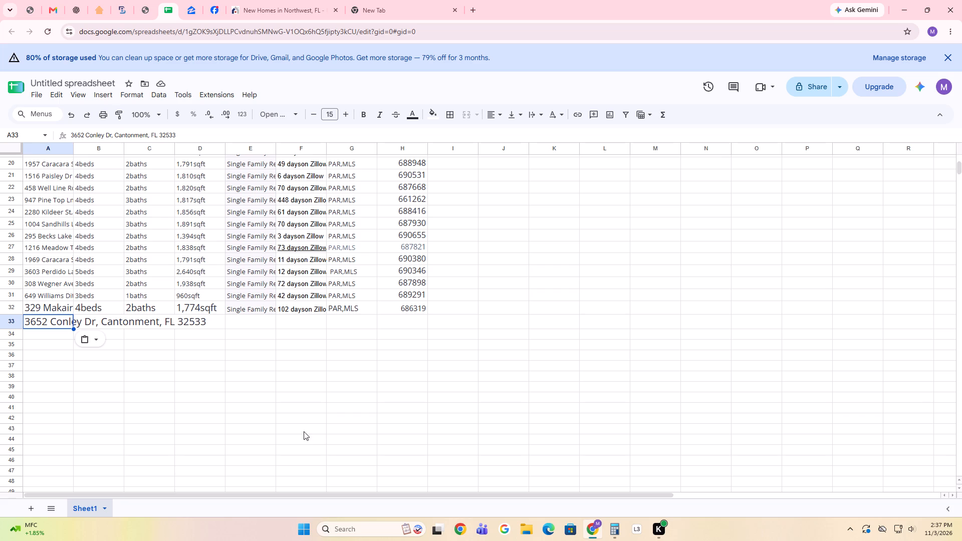
{"action": "left_click", "coordinate": [309, 386]}
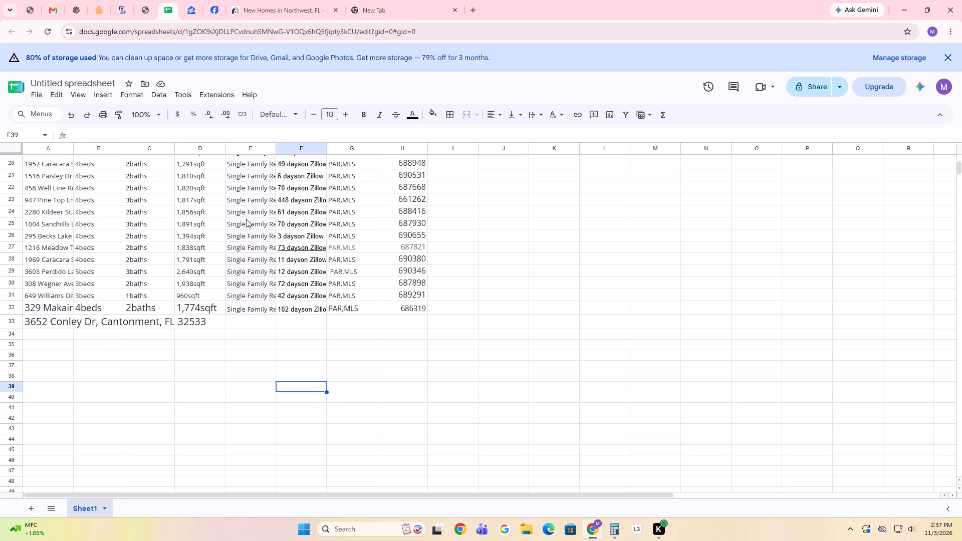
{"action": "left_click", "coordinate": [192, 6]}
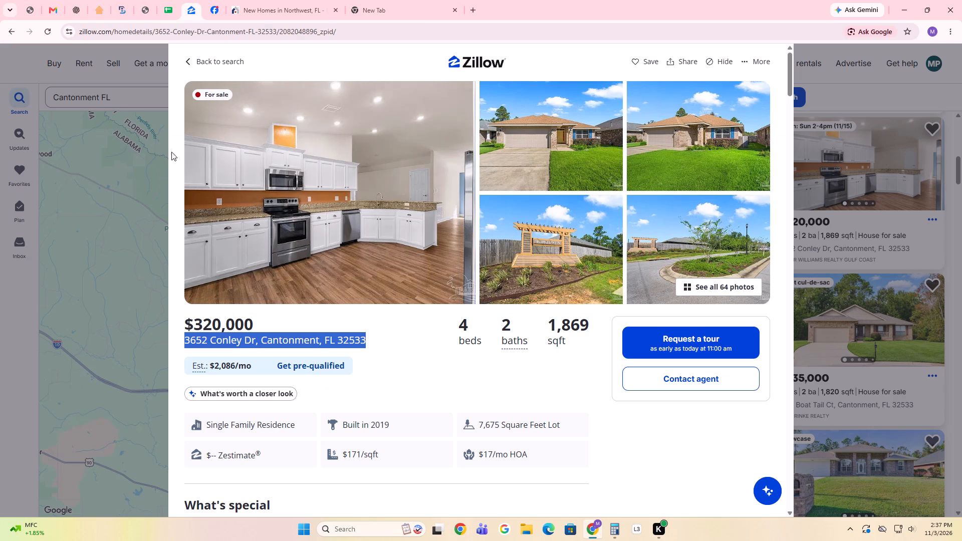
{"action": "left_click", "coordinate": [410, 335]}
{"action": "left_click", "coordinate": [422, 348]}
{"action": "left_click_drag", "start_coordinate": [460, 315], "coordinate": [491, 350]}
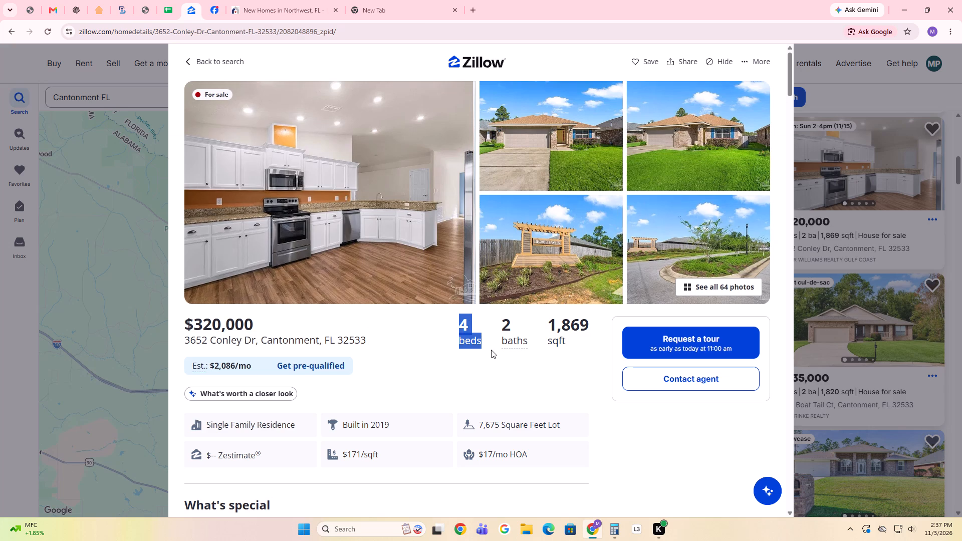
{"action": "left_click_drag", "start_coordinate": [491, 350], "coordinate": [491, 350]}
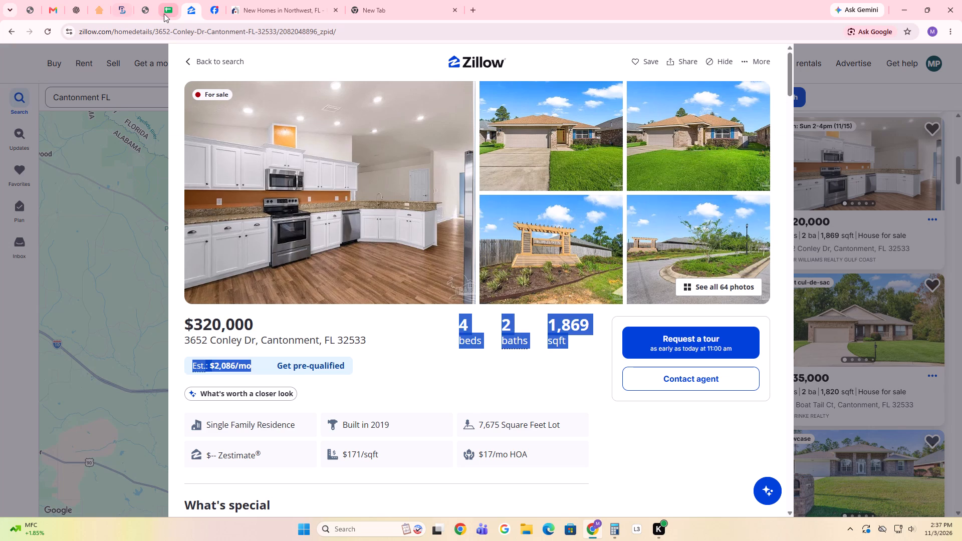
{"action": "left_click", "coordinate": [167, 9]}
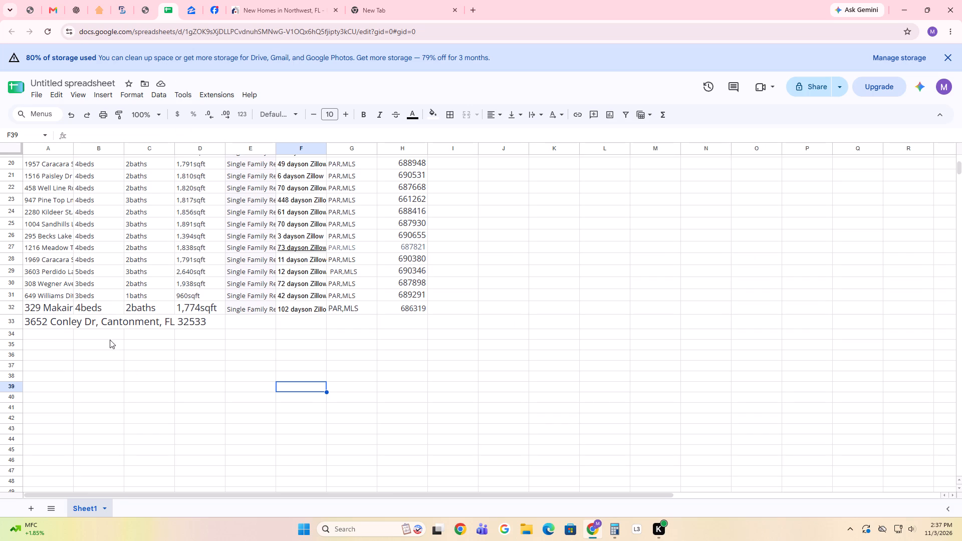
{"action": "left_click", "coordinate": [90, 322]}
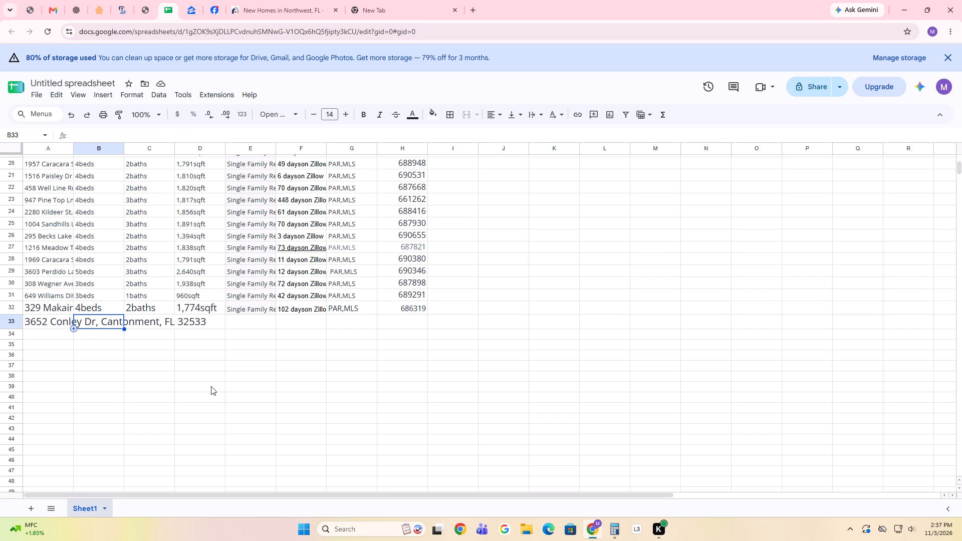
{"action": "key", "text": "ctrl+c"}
Copy the 4 beds, 2 baths, 1,869 sqft and monthly estimate text from the Zillow listing into column B starting at cell B33.
{"action": "left_click", "coordinate": [188, 10]}
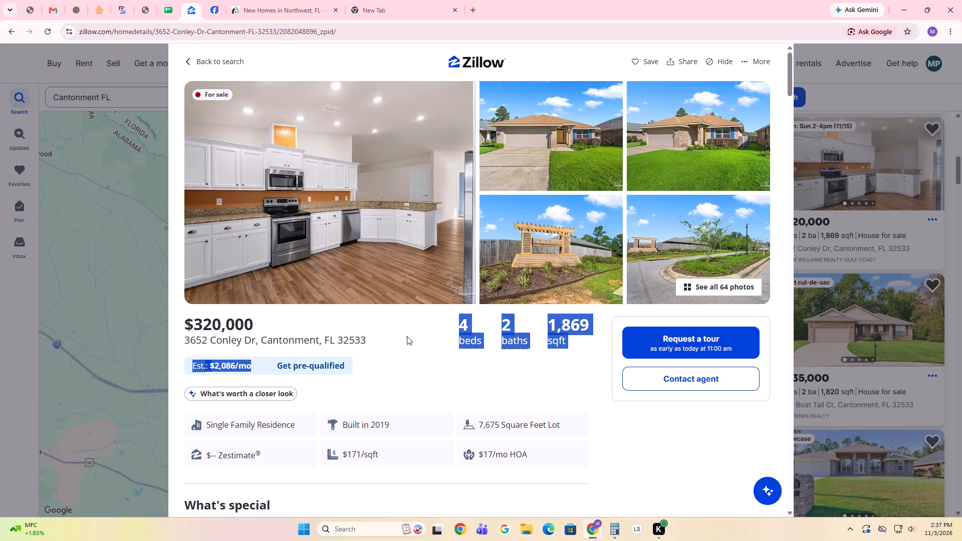
{"action": "left_click", "coordinate": [418, 342]}
{"action": "left_click_drag", "start_coordinate": [452, 313], "coordinate": [481, 358]}
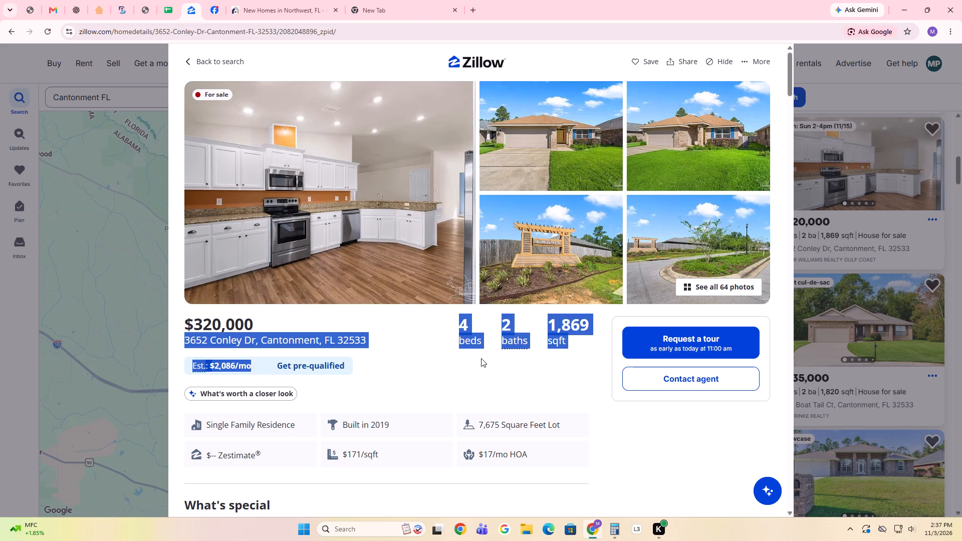
{"action": "left_click", "coordinate": [456, 366]}
{"action": "left_click_drag", "start_coordinate": [460, 316], "coordinate": [480, 344]}
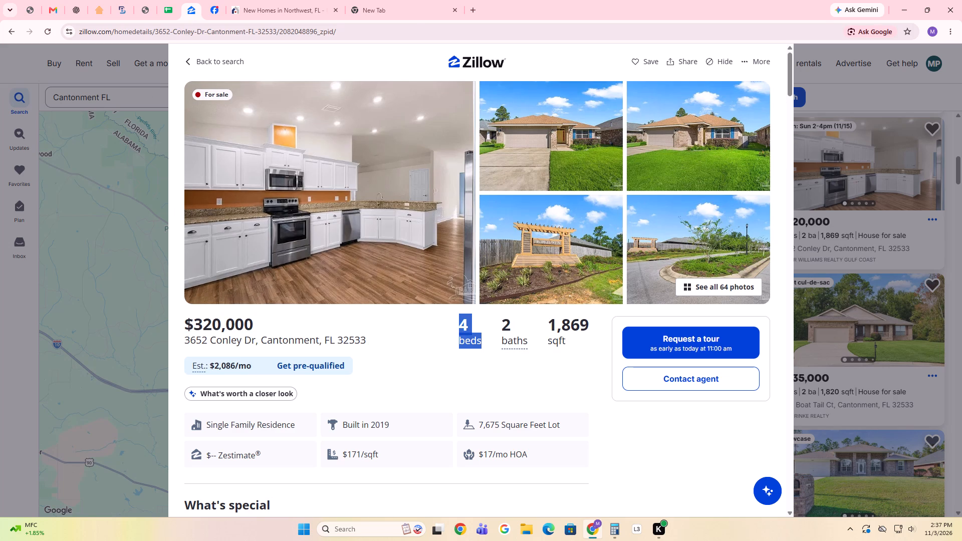
{"action": "left_click_drag", "start_coordinate": [480, 344], "coordinate": [541, 351]}
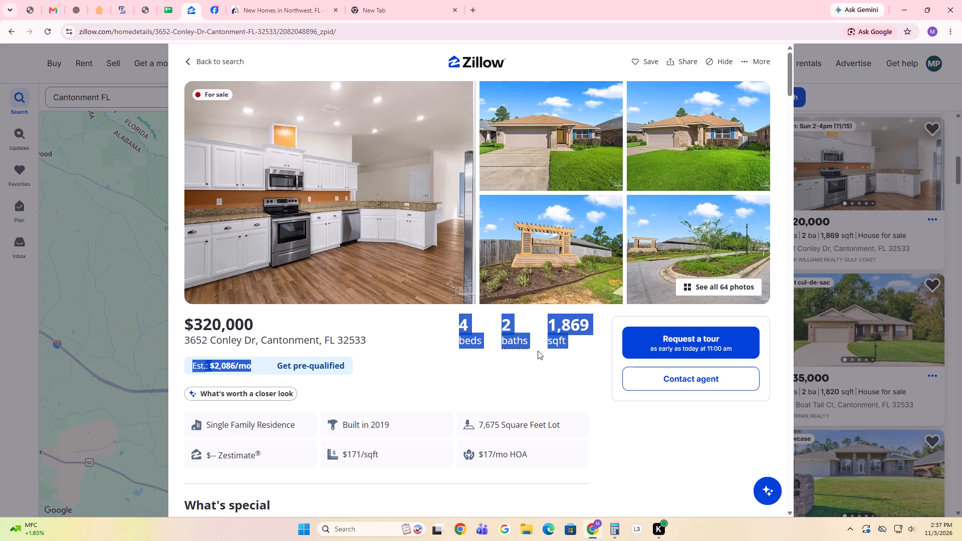
{"action": "key", "text": "ctrl+c"}
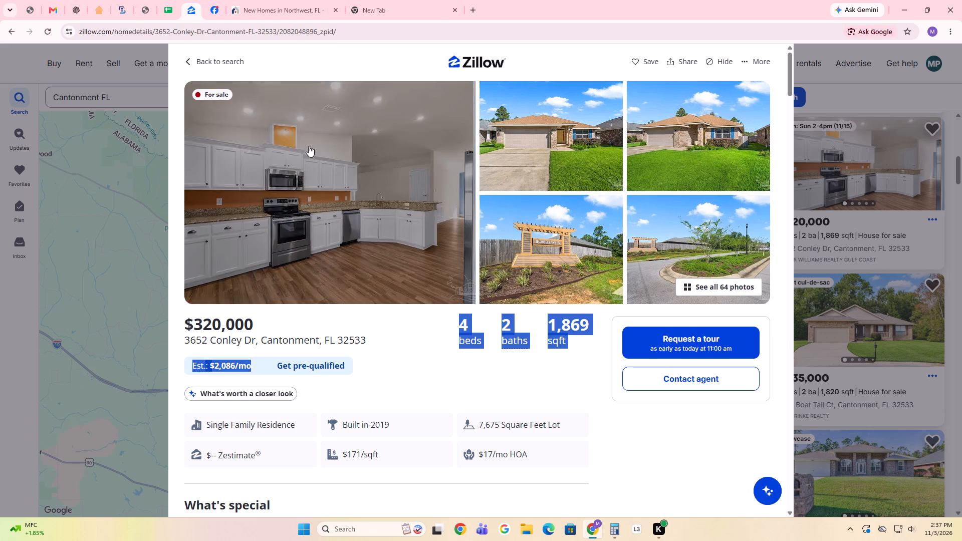
{"action": "left_click", "coordinate": [167, 11]}
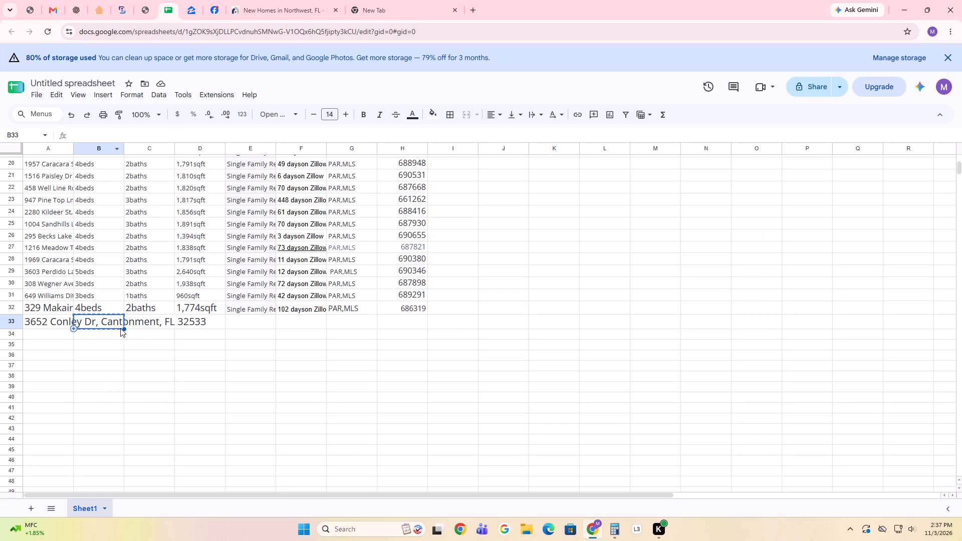
{"action": "left_click", "coordinate": [140, 358]}
{"action": "left_click", "coordinate": [93, 323]}
{"action": "key", "text": "ctrl+v"}
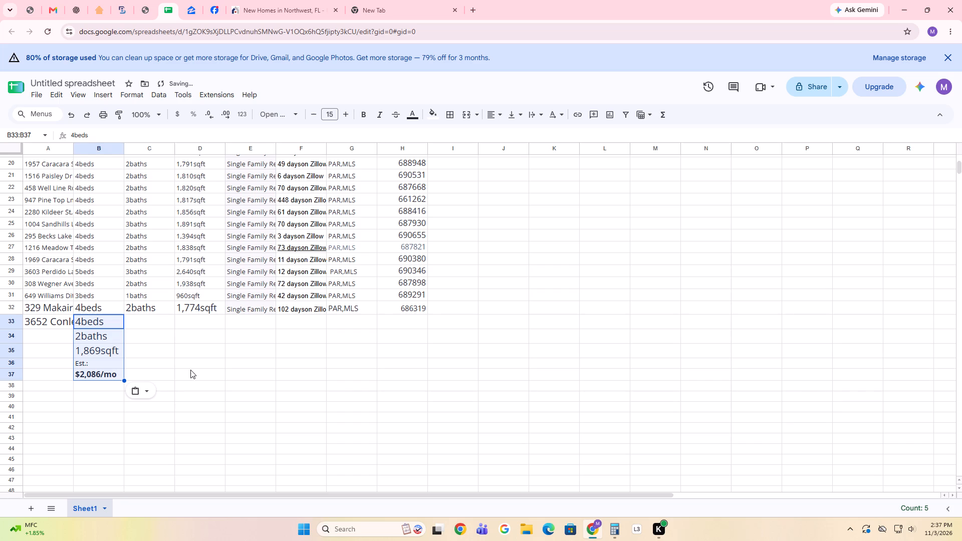
{"action": "left_click", "coordinate": [192, 384]}
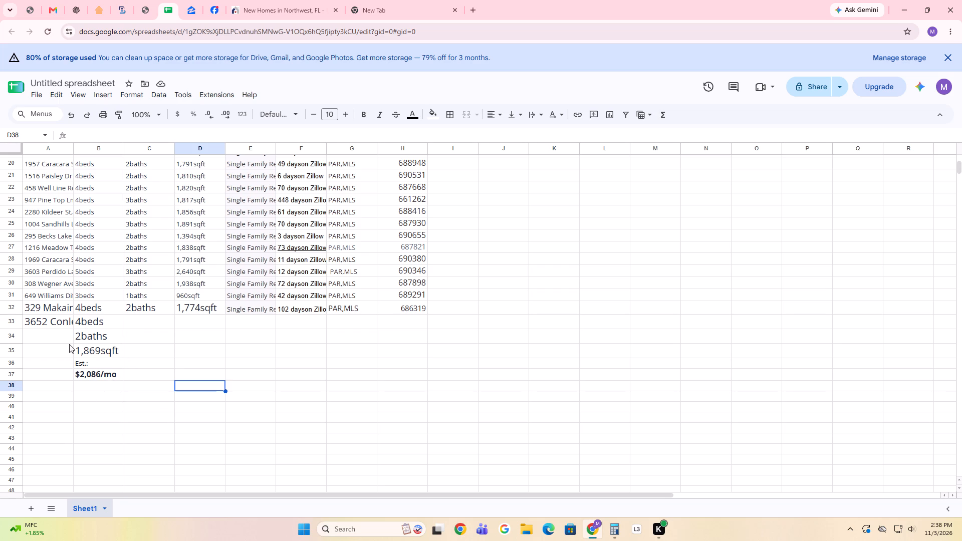
Paste the copied beds, baths, size and estimate block again starting at cell B34.
{"action": "left_click", "coordinate": [95, 338]}
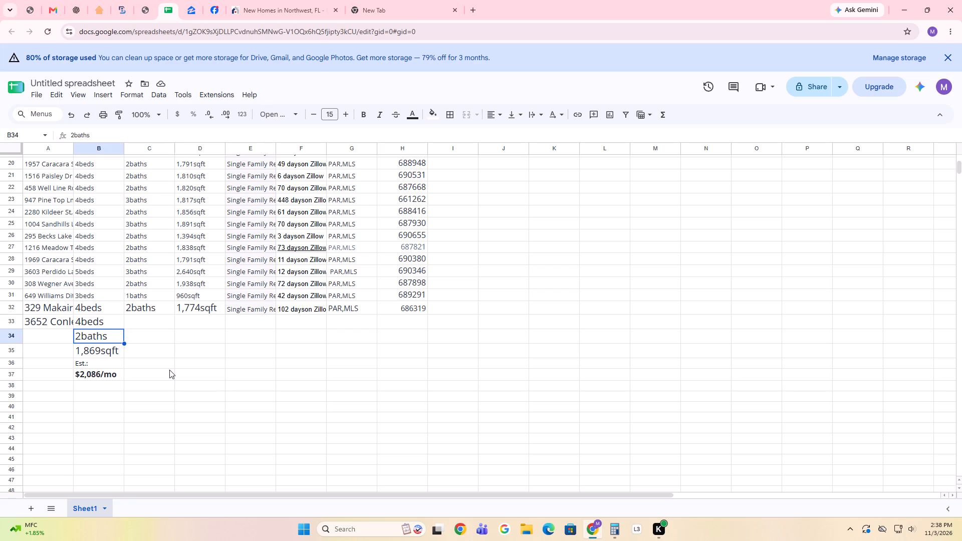
{"action": "key", "text": "ctrl+v"}
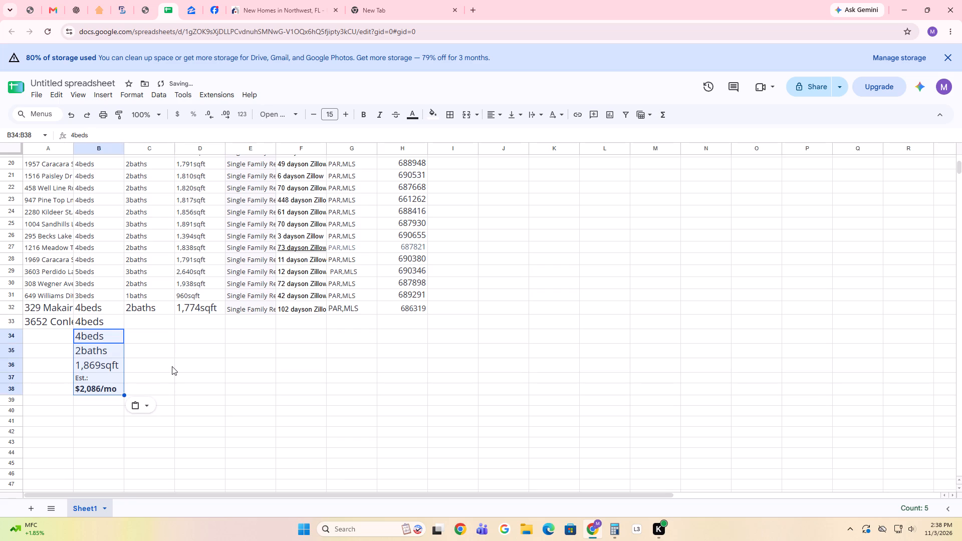
{"action": "left_click", "coordinate": [172, 366]}
Copy the 2baths value from cell B35 into cell C33.
{"action": "left_click", "coordinate": [98, 350]}
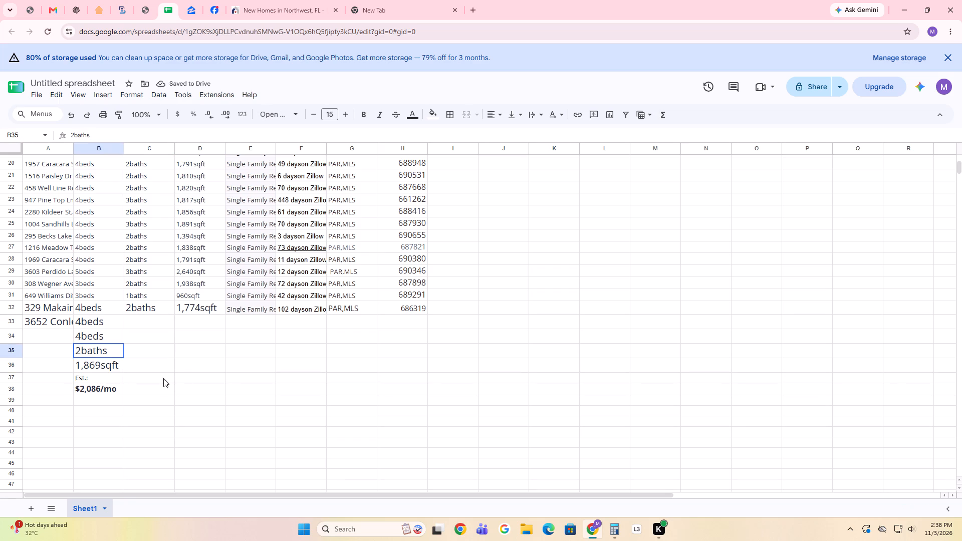
{"action": "key", "text": "ctrl+c"}
{"action": "left_click", "coordinate": [151, 323]}
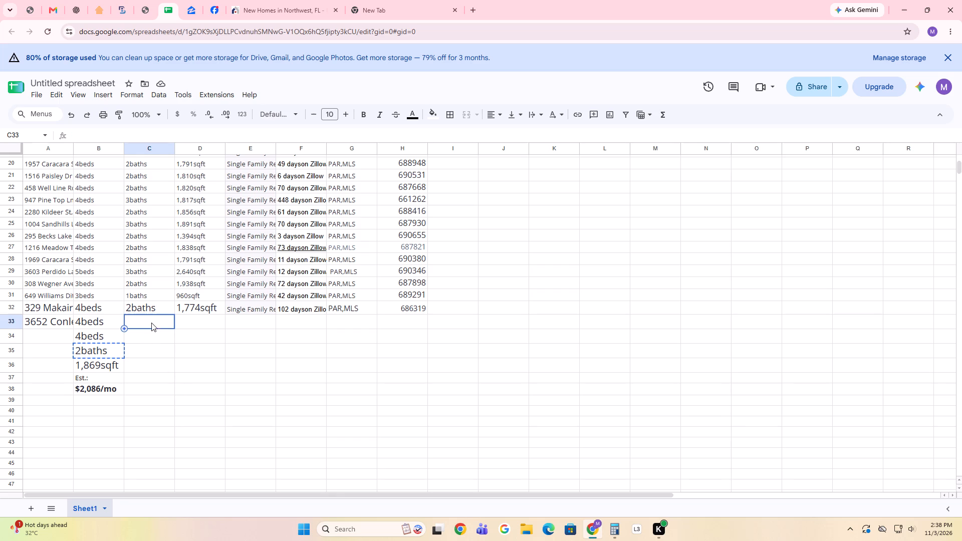
{"action": "key", "text": "ctrl+v"}
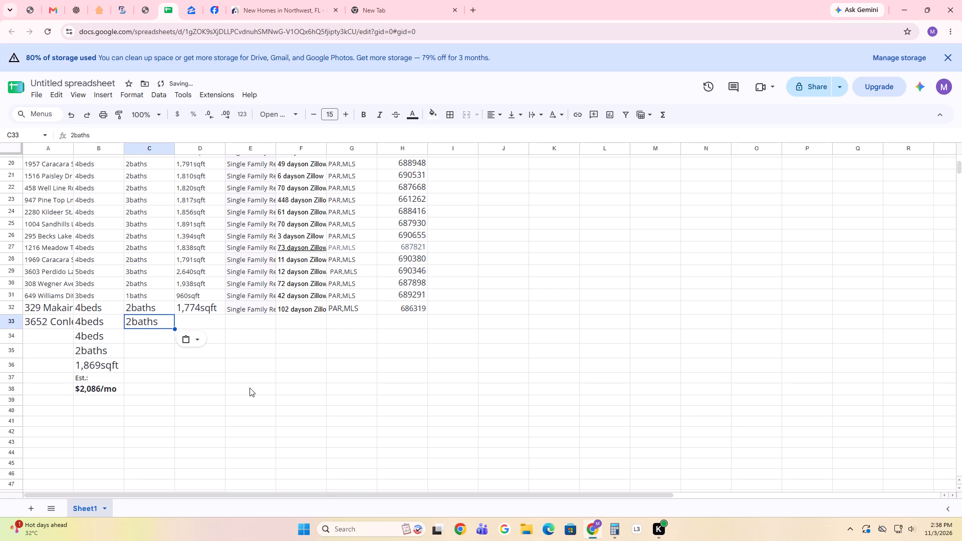
Copy the 1,869sqft value from cell B36 into cell D33.
{"action": "left_click", "coordinate": [206, 385]}
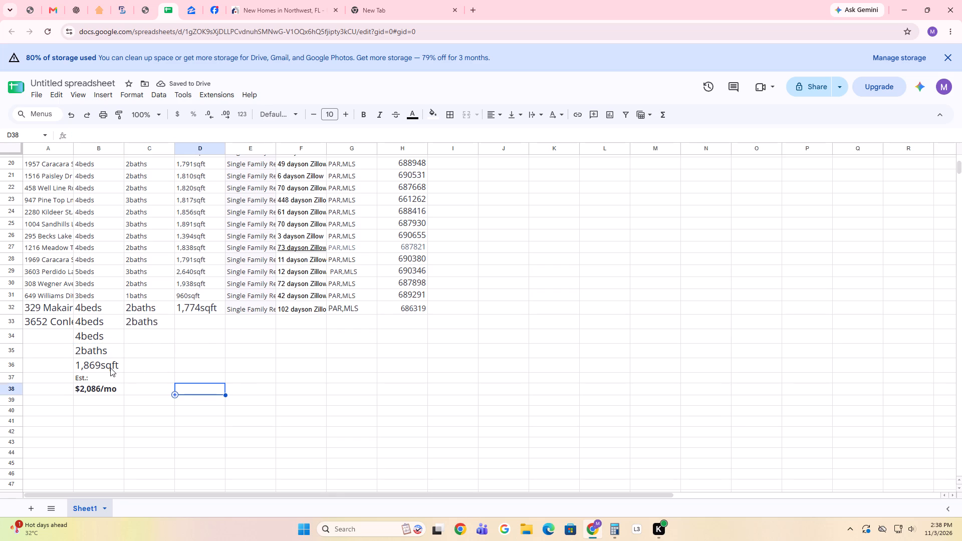
{"action": "left_click", "coordinate": [110, 368]}
{"action": "key", "text": "ctrl+c"}
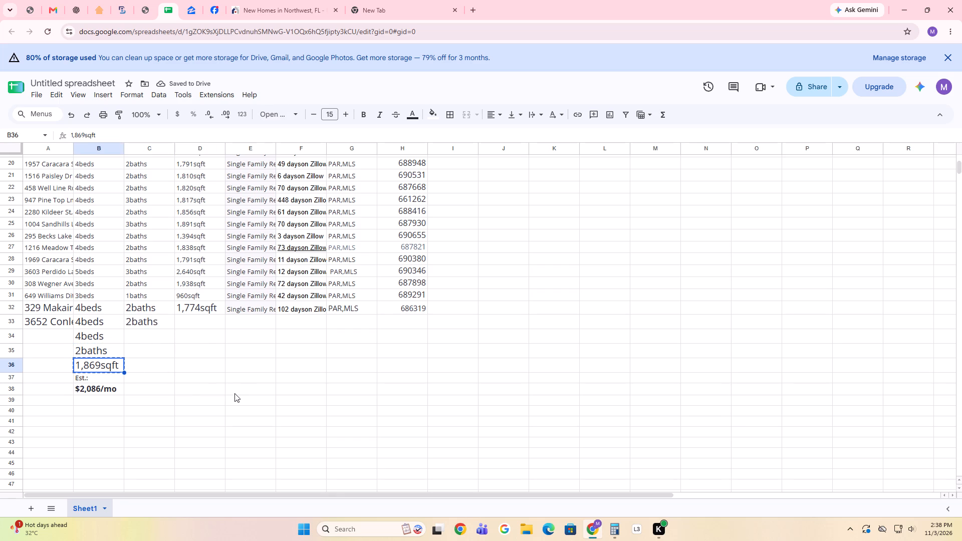
{"action": "left_click", "coordinate": [208, 324]}
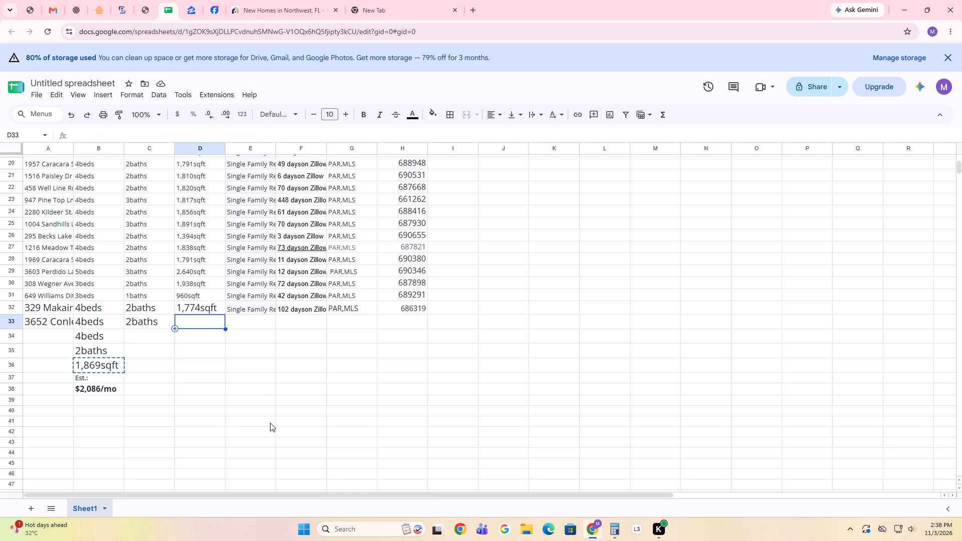
{"action": "key", "text": "ctrl+v"}
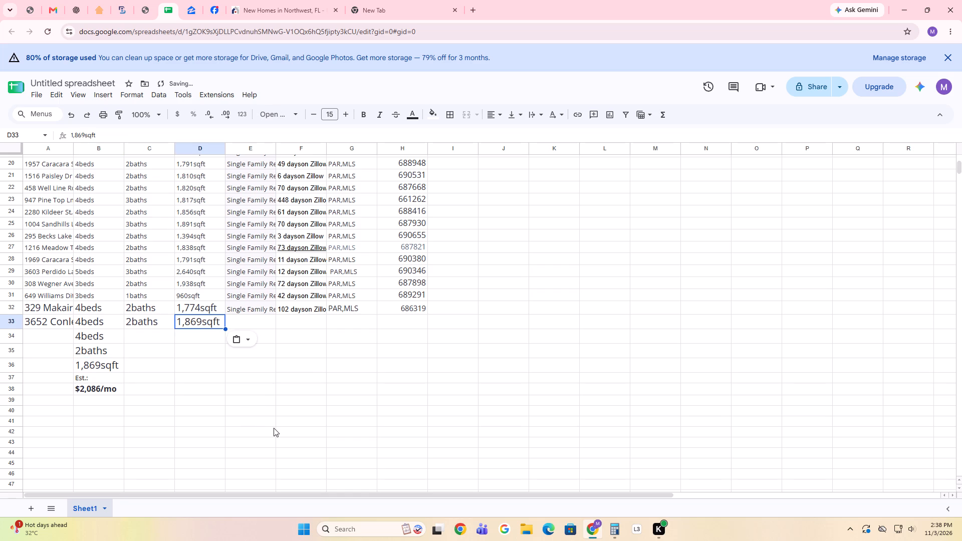
{"action": "left_click", "coordinate": [218, 404]}
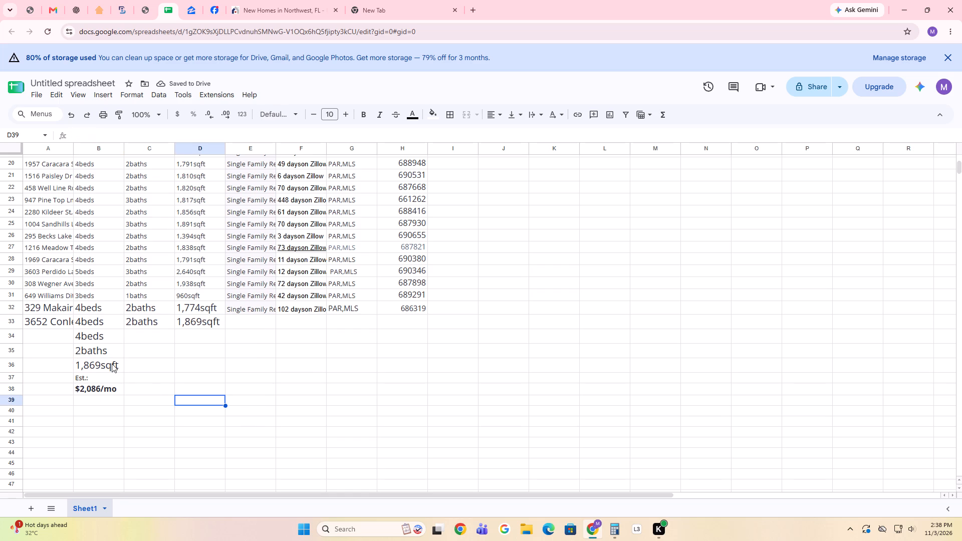
Clear the leftover 4beds text from cell B34.
{"action": "left_click", "coordinate": [113, 335]}
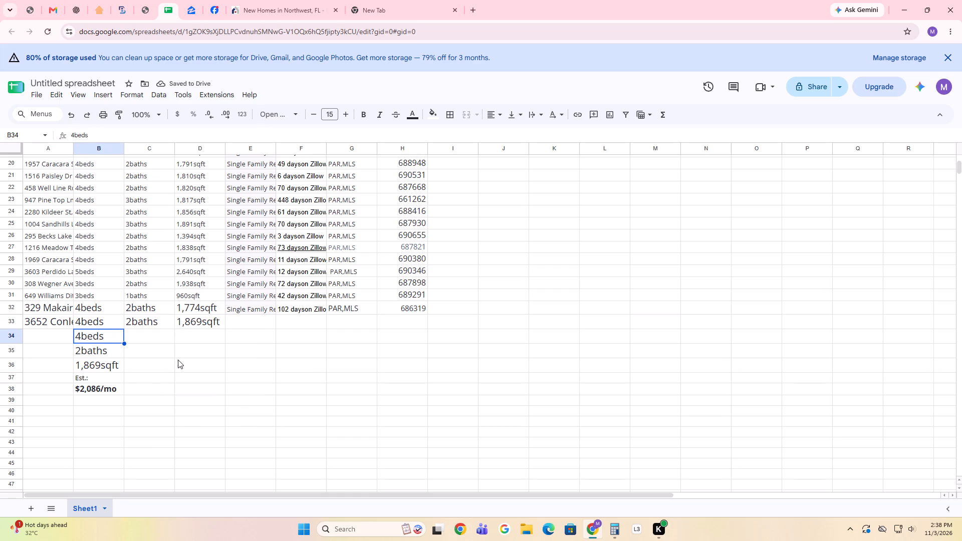
{"action": "double_click", "coordinate": [104, 333]}
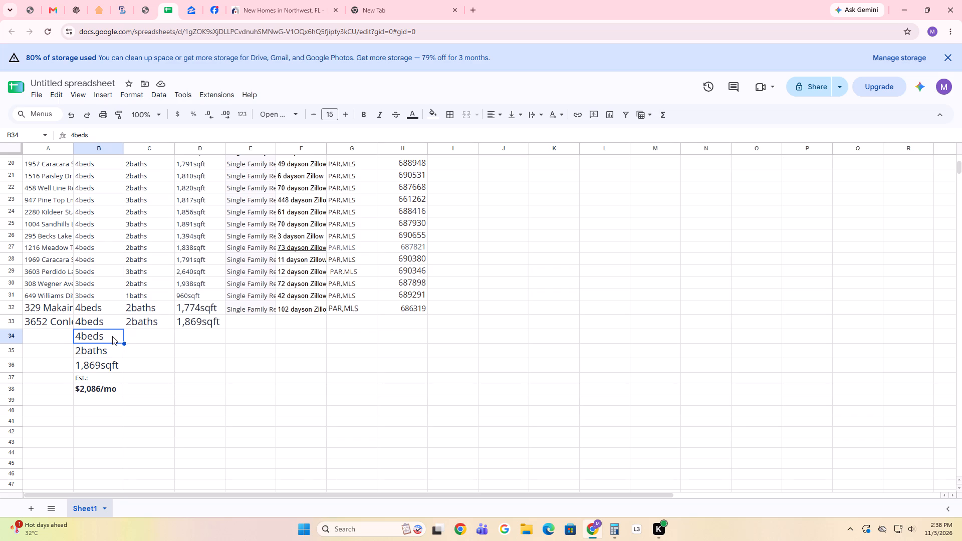
{"action": "triple_click", "coordinate": [103, 333]}
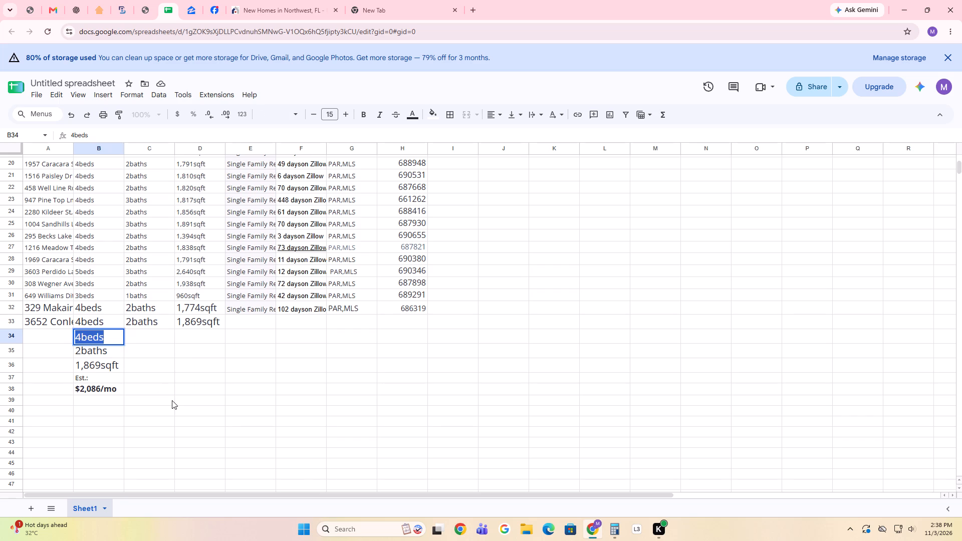
{"action": "left_click", "coordinate": [177, 400]}
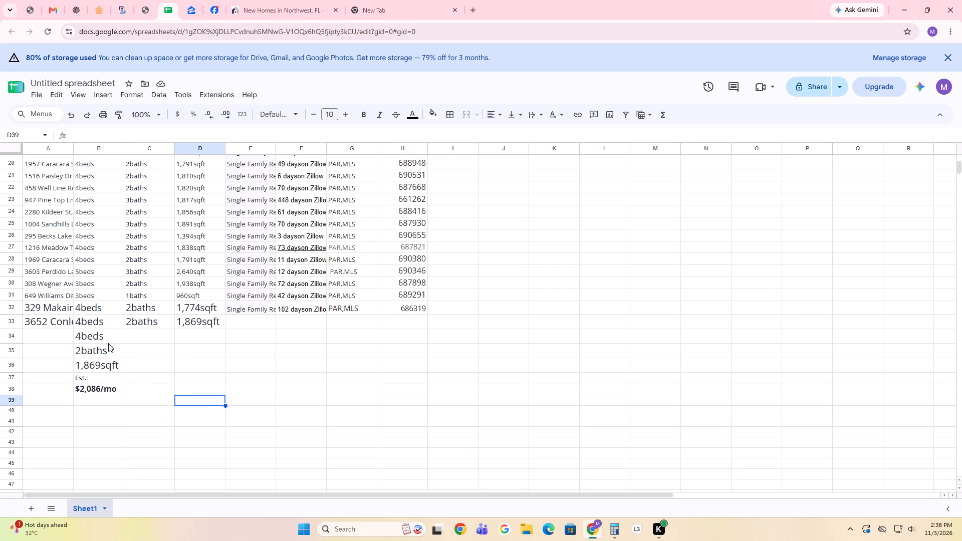
{"action": "double_click", "coordinate": [102, 335]}
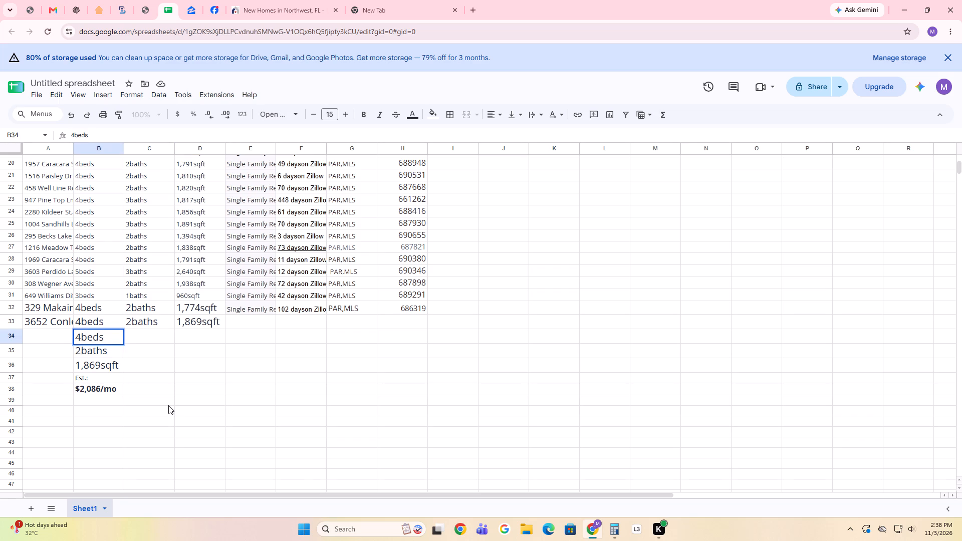
{"action": "key", "text": "BackSpace"}
{"action": "key", "text": "BackSpace"}
{"action": "key", "text": "BackSpace"}
{"action": "key", "text": "BackSpace"}
{"action": "key", "text": "BackSpace"}
{"action": "key", "text": "BackSpace"}
{"action": "key", "text": "BackSpace"}
{"action": "key", "text": "BackSpace"}
{"action": "key", "text": "BackSpace"}
{"action": "key", "text": "BackSpace"}
{"action": "key", "text": "BackSpace"}
{"action": "key", "text": "BackSpace"}
{"action": "key", "text": "BackSpace"}
{"action": "left_click", "coordinate": [159, 387]}
Delete the leftover 2baths text from cell B35.
{"action": "double_click", "coordinate": [105, 348]}
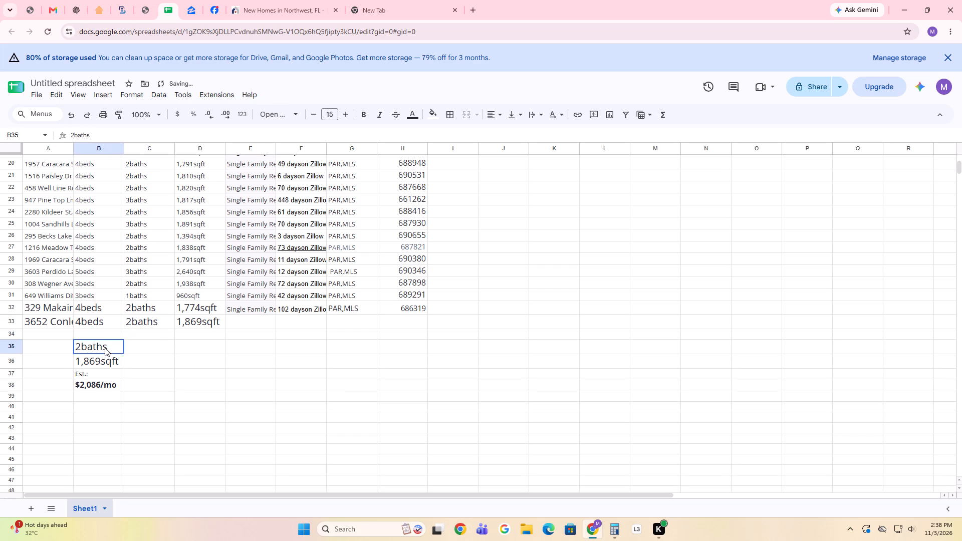
{"action": "key", "text": "BackSpace"}
{"action": "key", "text": "BackSpace"}
{"action": "key", "text": "BackSpace"}
{"action": "key", "text": "BackSpace"}
{"action": "key", "text": "BackSpace"}
{"action": "key", "text": "BackSpace"}
{"action": "key", "text": "BackSpace"}
{"action": "key", "text": "BackSpace"}
{"action": "key", "text": "BackSpace"}
{"action": "key", "text": "BackSpace"}
{"action": "key", "text": "BackSpace"}
{"action": "key", "text": "BackSpace"}
{"action": "key", "text": "BackSpace"}
{"action": "key", "text": "BackSpace"}
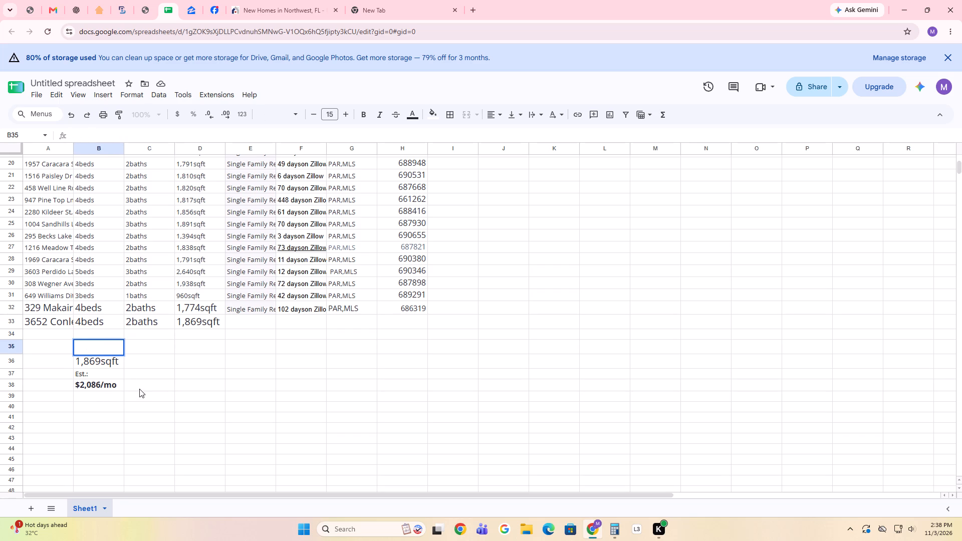
{"action": "left_click", "coordinate": [151, 382]}
Delete the leftover 1,869sqft text from cell B36.
{"action": "double_click", "coordinate": [113, 358]}
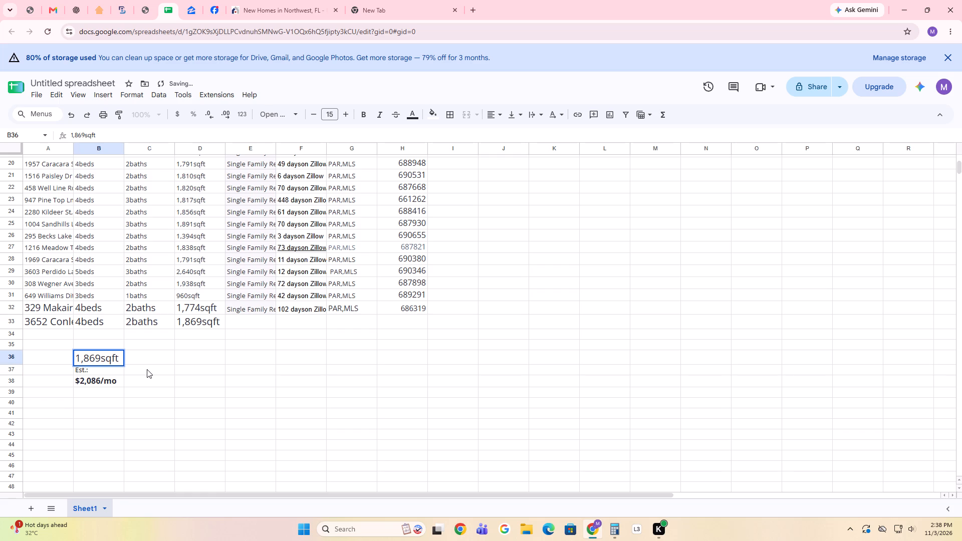
{"action": "key", "text": "BackSpace"}
{"action": "key", "text": "BackSpace"}
{"action": "key", "text": "BackSpace"}
{"action": "key", "text": "BackSpace"}
{"action": "key", "text": "BackSpace"}
{"action": "key", "text": "BackSpace"}
{"action": "key", "text": "BackSpace"}
{"action": "key", "text": "BackSpace"}
{"action": "key", "text": "BackSpace"}
{"action": "key", "text": "BackSpace"}
{"action": "key", "text": "BackSpace"}
{"action": "key", "text": "BackSpace"}
{"action": "key", "text": "BackSpace"}
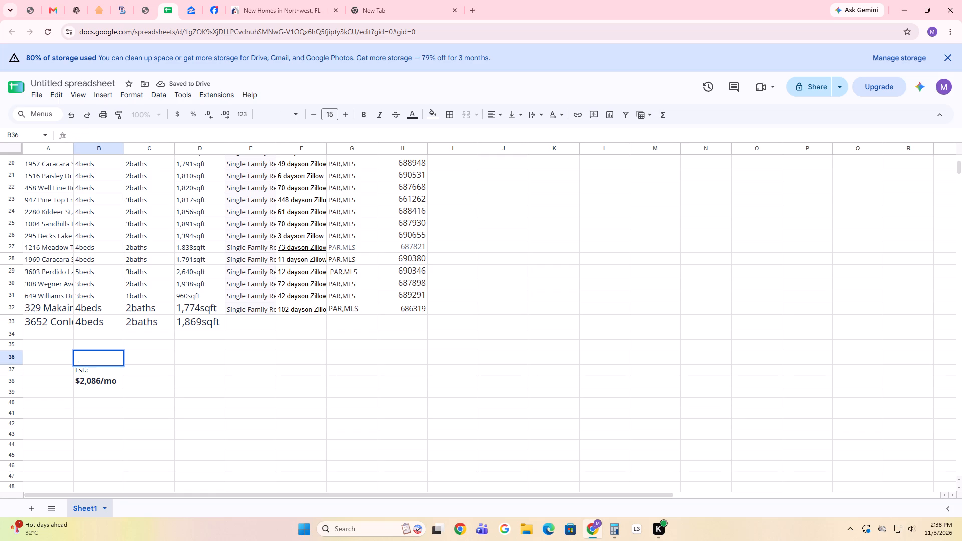
Clear the leftover "Est.:" label from cell B37.
{"action": "double_click", "coordinate": [111, 371]}
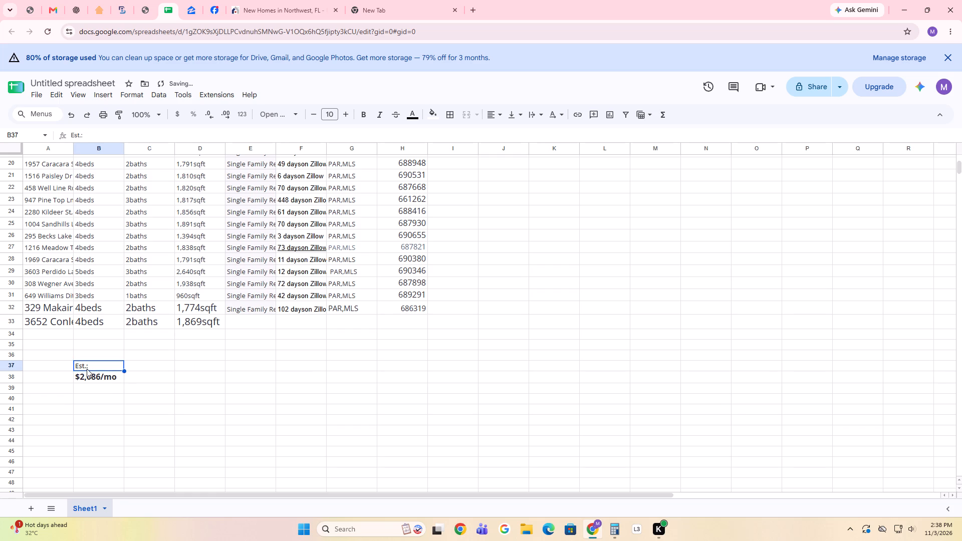
{"action": "left_click", "coordinate": [88, 367]}
{"action": "double_click", "coordinate": [92, 365]}
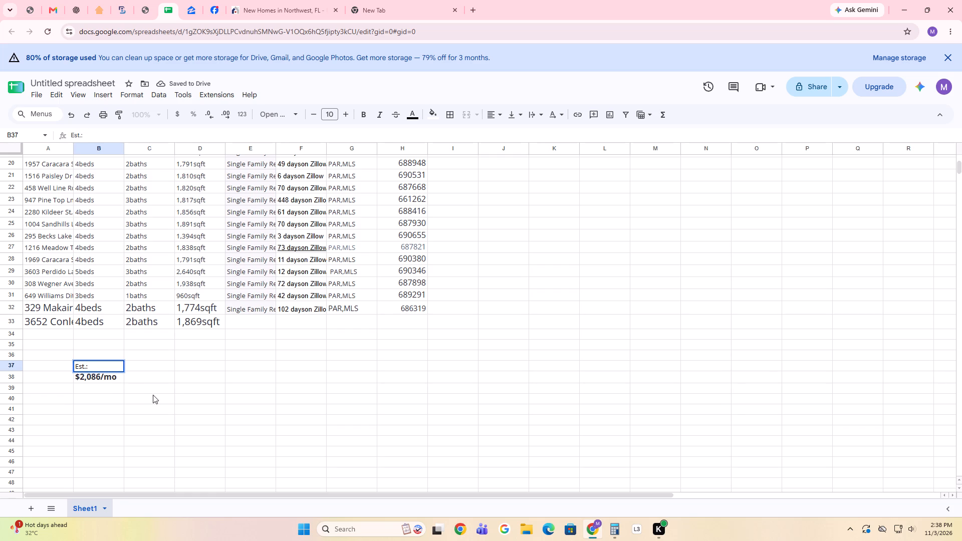
{"action": "key", "text": "BackSpace"}
{"action": "key", "text": "BackSpace"}
{"action": "key", "text": "BackSpace"}
{"action": "key", "text": "BackSpace"}
{"action": "key", "text": "BackSpace"}
{"action": "key", "text": "BackSpace"}
{"action": "key", "text": "BackSpace"}
{"action": "key", "text": "BackSpace"}
{"action": "key", "text": "BackSpace"}
{"action": "key", "text": "BackSpace"}
{"action": "key", "text": "BackSpace"}
{"action": "key", "text": "BackSpace"}
{"action": "key", "text": "BackSpace"}
{"action": "key", "text": "BackSpace"}
{"action": "key", "text": "BackSpace"}
Clear the leftover $2,086/mo estimate from cell B38.
{"action": "left_click", "coordinate": [117, 375]}
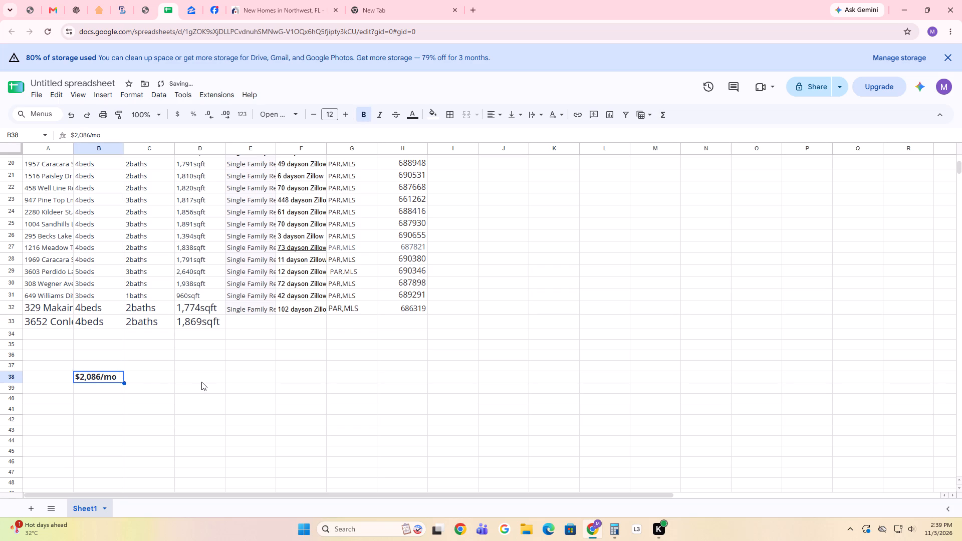
{"action": "double_click", "coordinate": [117, 380]}
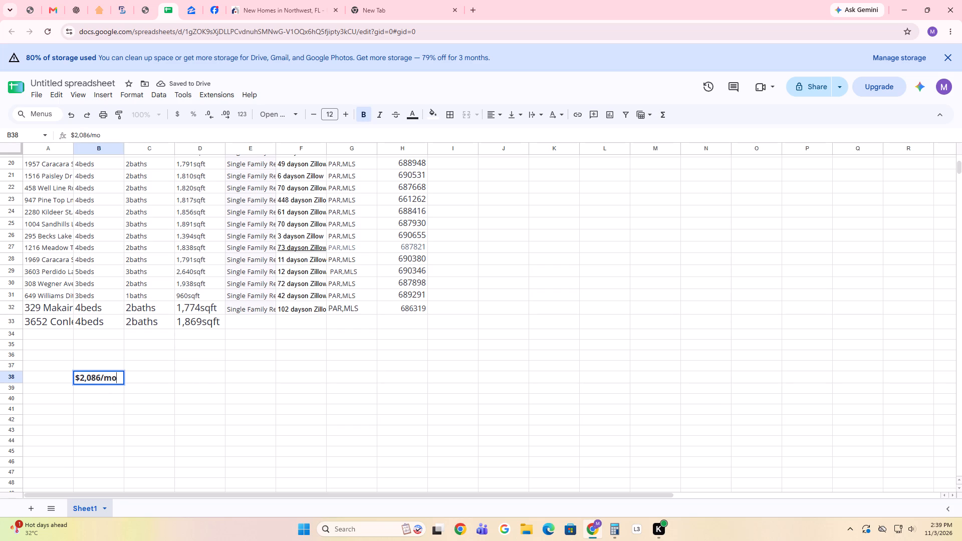
{"action": "key", "text": "BackSpace"}
{"action": "key", "text": "BackSpace"}
{"action": "key", "text": "BackSpace"}
{"action": "key", "text": "BackSpace"}
{"action": "key", "text": "BackSpace"}
{"action": "key", "text": "BackSpace"}
{"action": "key", "text": "BackSpace"}
{"action": "key", "text": "BackSpace"}
{"action": "key", "text": "BackSpace"}
{"action": "key", "text": "BackSpace"}
{"action": "key", "text": "BackSpace"}
{"action": "key", "text": "BackSpace"}
{"action": "key", "text": "BackSpace"}
{"action": "key", "text": "BackSpace"}
{"action": "key", "text": "BackSpace"}
{"action": "key", "text": "BackSpace"}
{"action": "key", "text": "BackSpace"}
{"action": "key", "text": "BackSpace"}
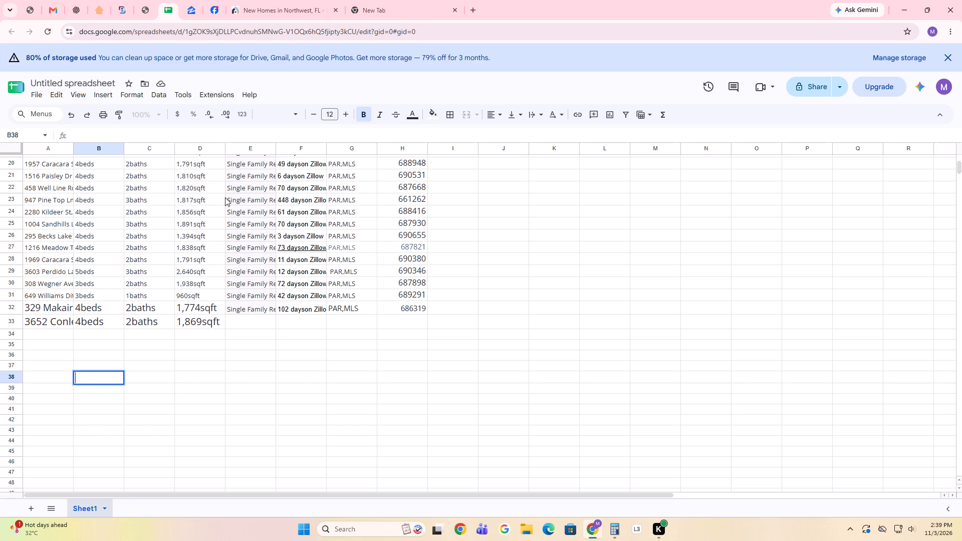
{"action": "left_click", "coordinate": [194, 16]}
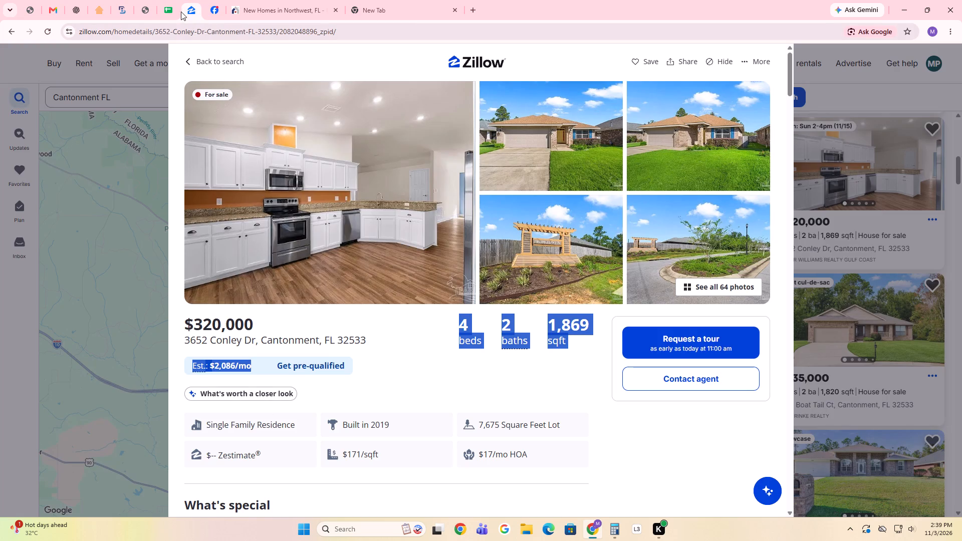
{"action": "left_click", "coordinate": [168, 8]}
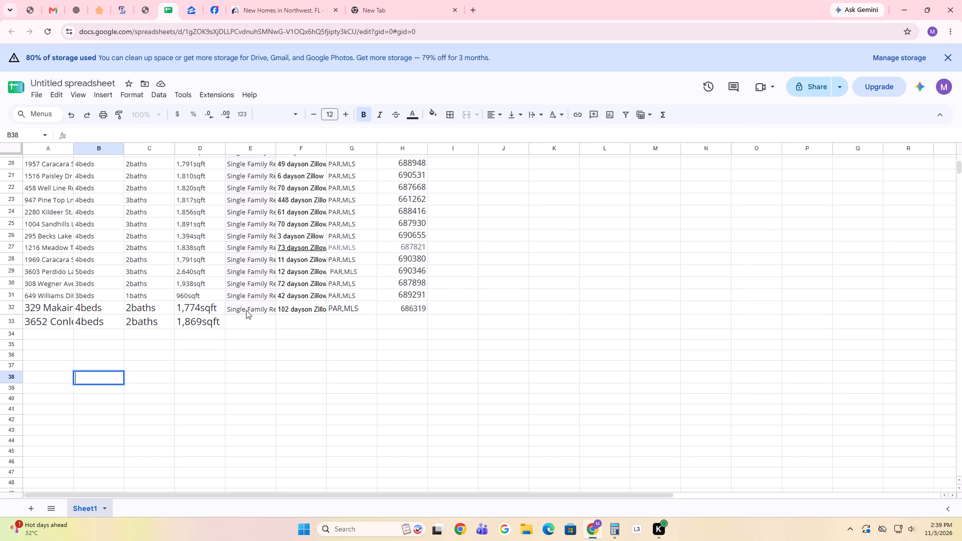
{"action": "left_click", "coordinate": [246, 310]}
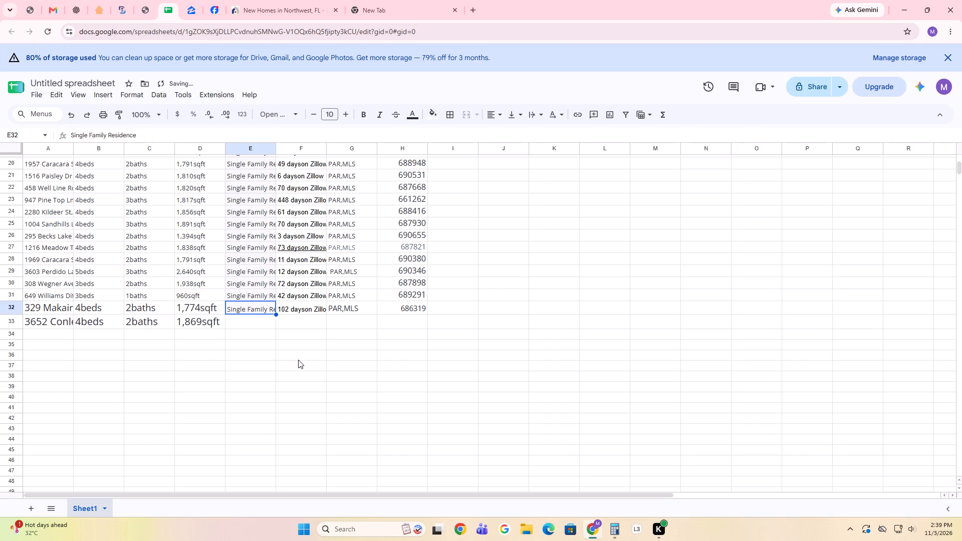
{"action": "key", "text": "ctrl+c"}
{"action": "left_click", "coordinate": [247, 318]}
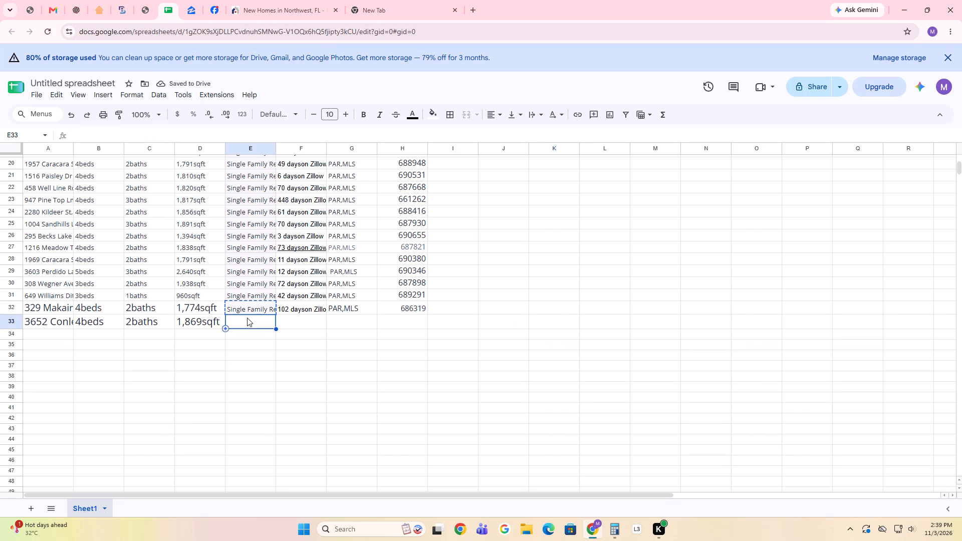
{"action": "key", "text": "ctrl+v"}
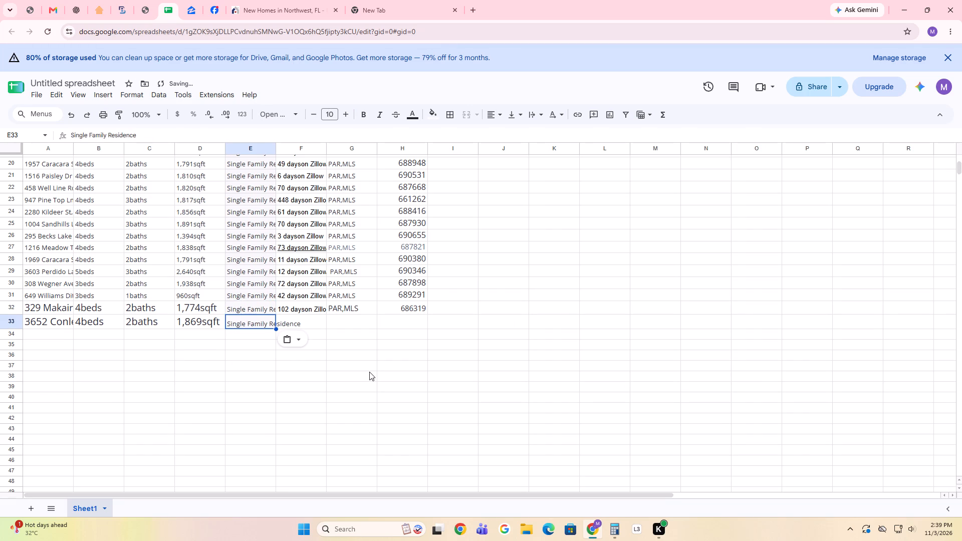
{"action": "left_click", "coordinate": [308, 366]}
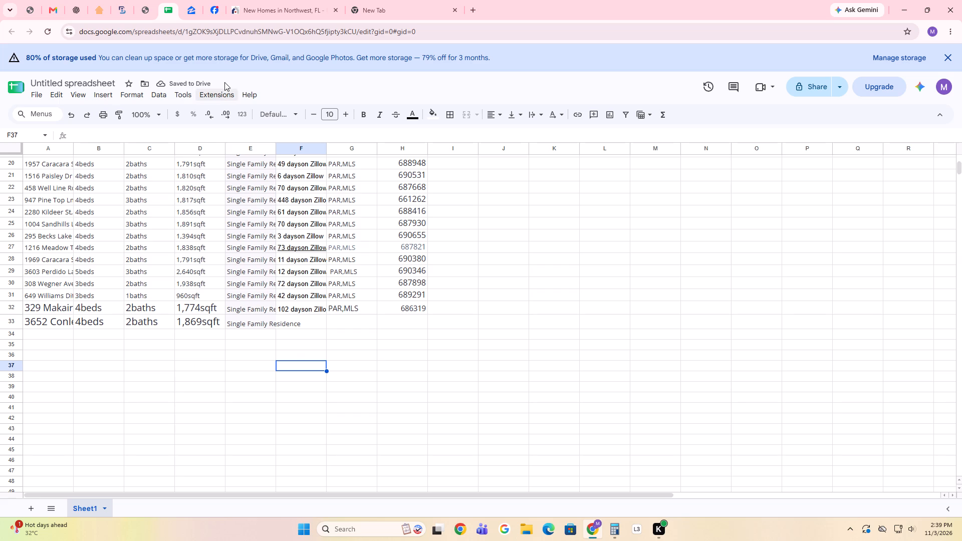
{"action": "left_click", "coordinate": [192, 10]}
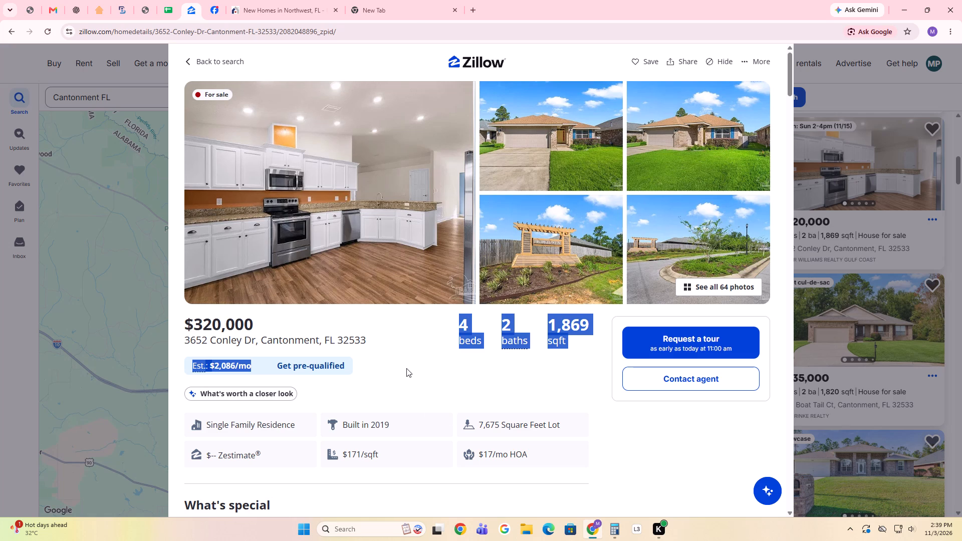
{"action": "scroll", "coordinate": [406, 368], "scroll_direction": "down", "scroll_amount": 1}
{"action": "left_click", "coordinate": [425, 335]}
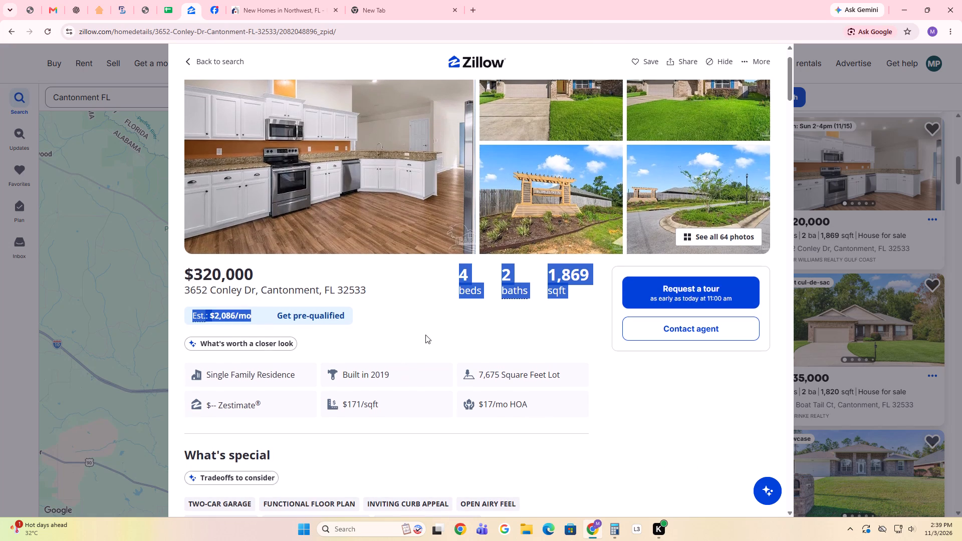
{"action": "scroll", "coordinate": [401, 406], "scroll_direction": "down", "scroll_amount": 2}
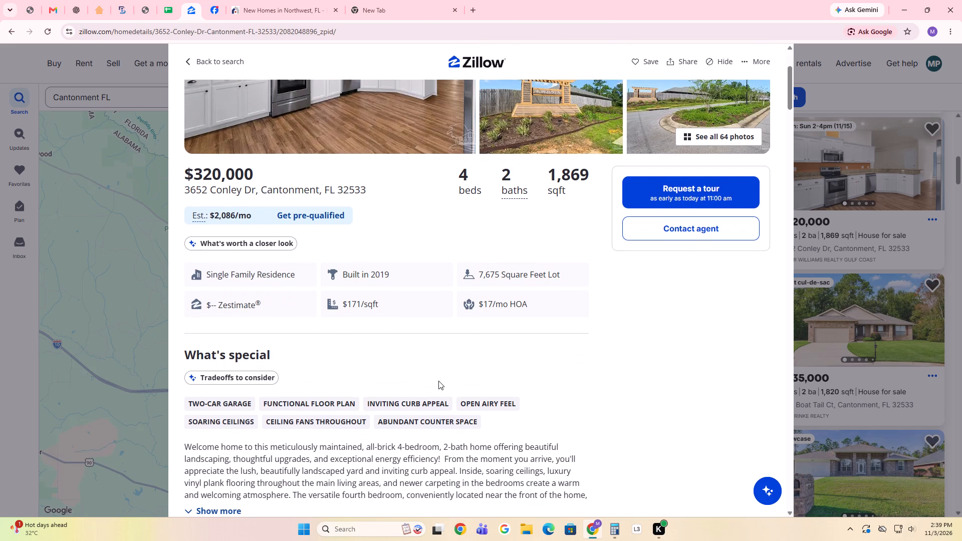
{"action": "scroll", "coordinate": [438, 381], "scroll_direction": "down", "scroll_amount": 1}
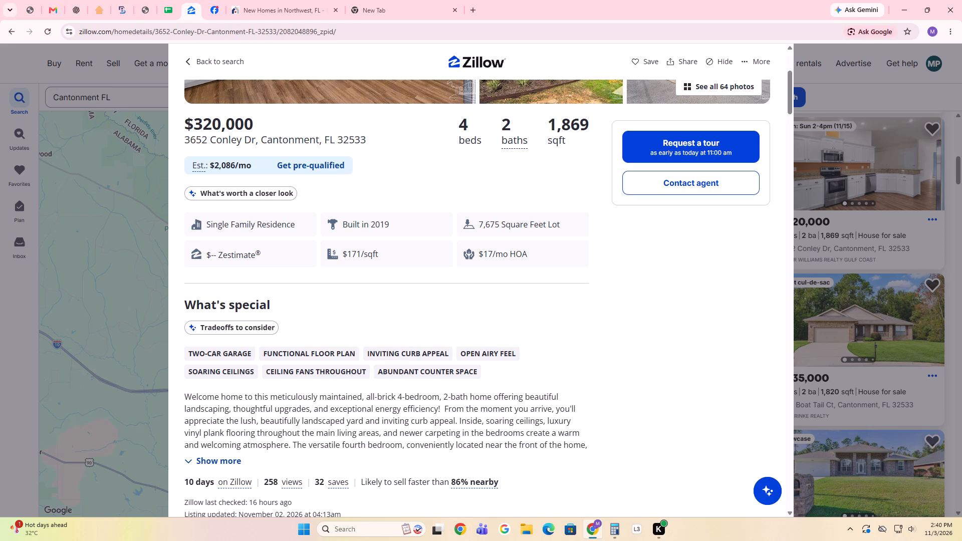
{"action": "scroll", "coordinate": [338, 368], "scroll_direction": "down", "scroll_amount": 3}
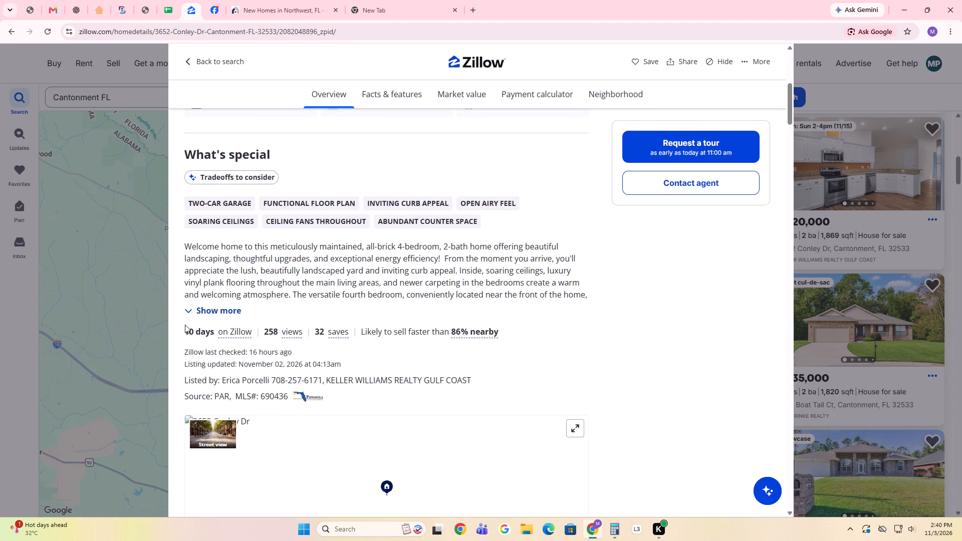
{"action": "left_click_drag", "start_coordinate": [185, 330], "coordinate": [250, 331]}
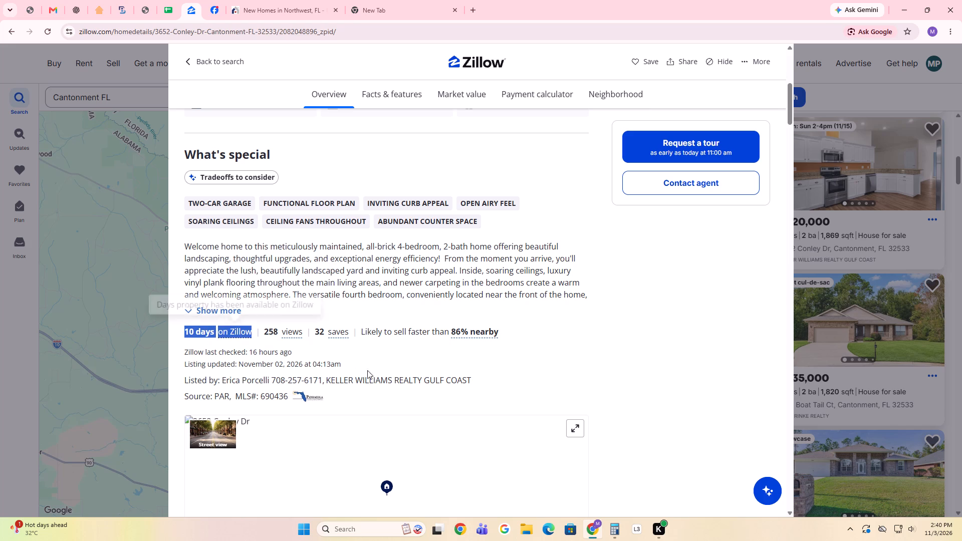
{"action": "key", "text": "ctrl+c"}
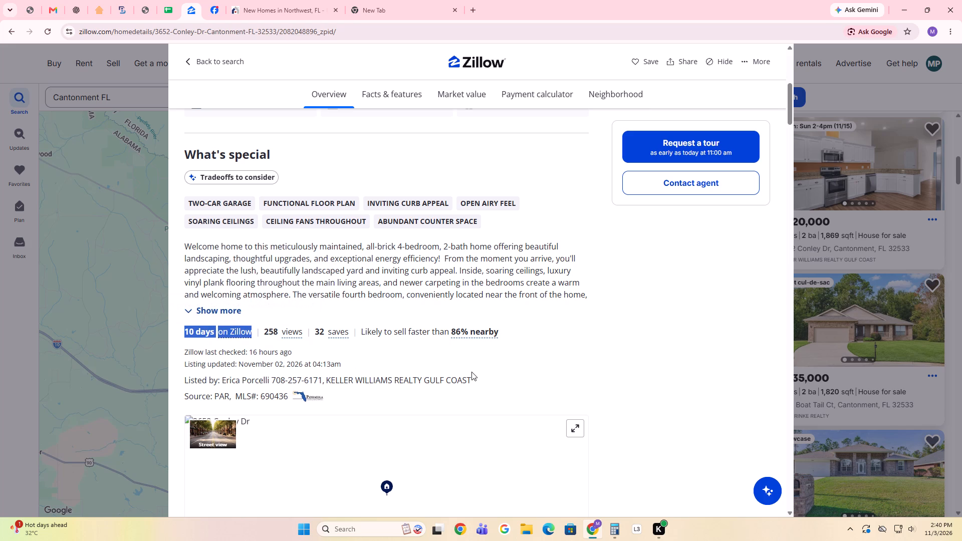
{"action": "left_click", "coordinate": [168, 13]}
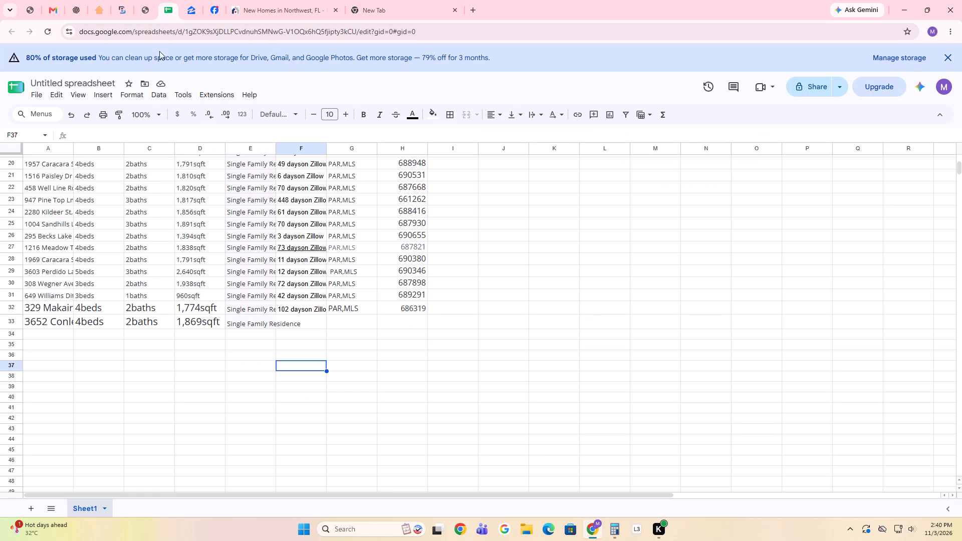
{"action": "left_click", "coordinate": [310, 320]}
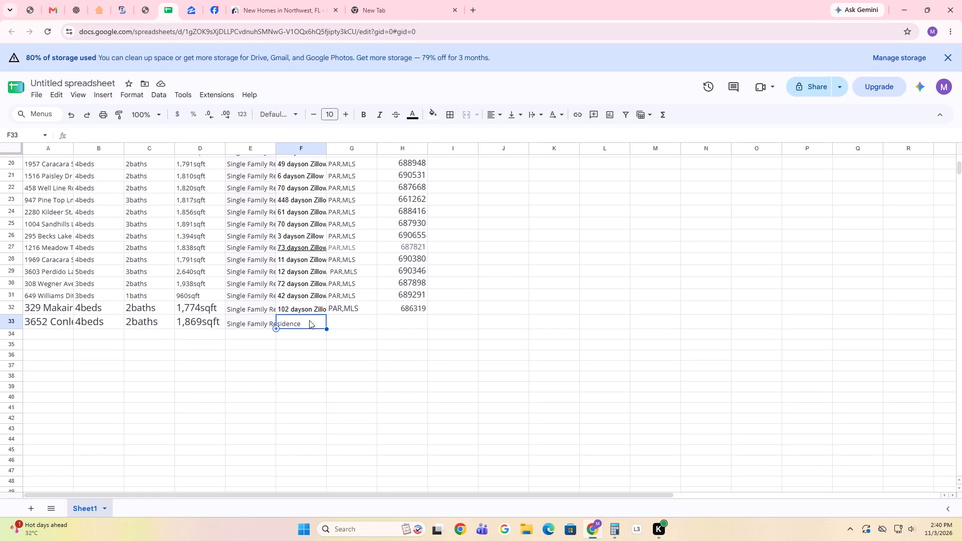
{"action": "key", "text": "ctrl+v"}
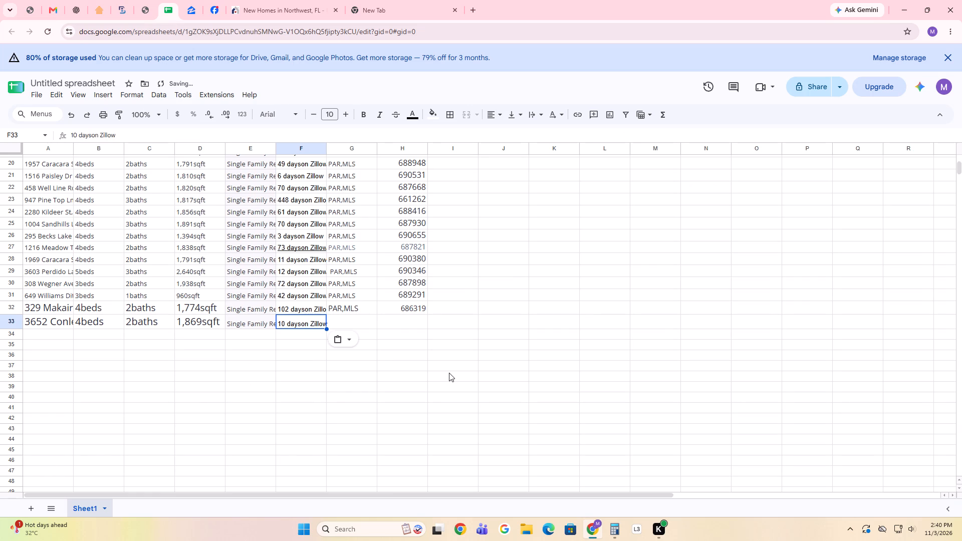
{"action": "left_click", "coordinate": [267, 374]}
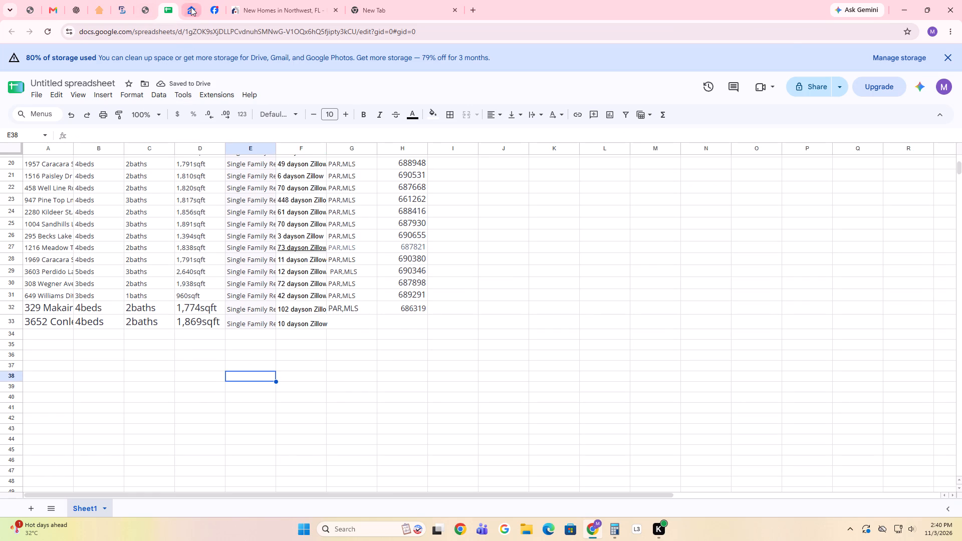
{"action": "left_click", "coordinate": [191, 7]}
{"action": "left_click", "coordinate": [442, 399]}
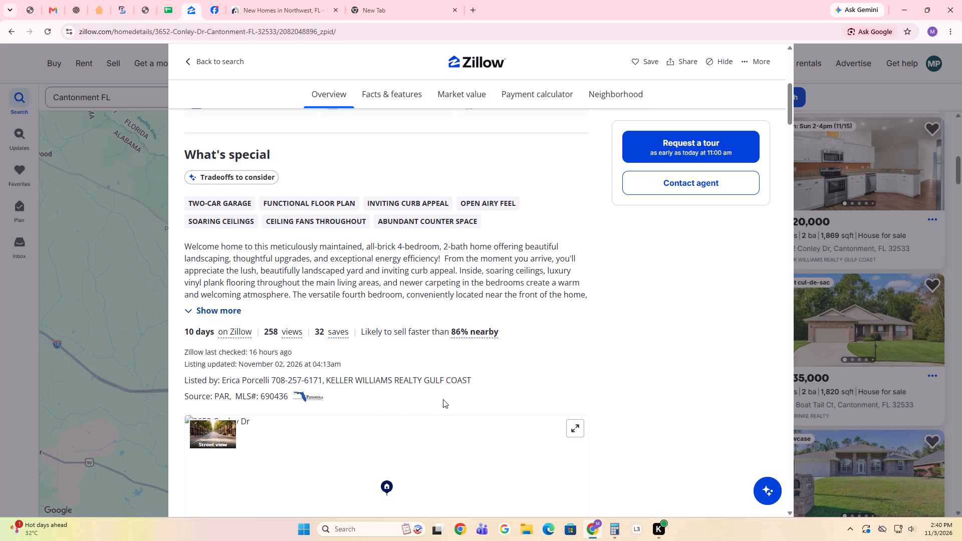
{"action": "left_click_drag", "start_coordinate": [213, 397], "coordinate": [234, 401]}
{"action": "left_click_drag", "start_coordinate": [234, 401], "coordinate": [248, 404]}
{"action": "left_click_drag", "start_coordinate": [386, 427], "coordinate": [391, 427]}
{"action": "double_click", "coordinate": [346, 420]}
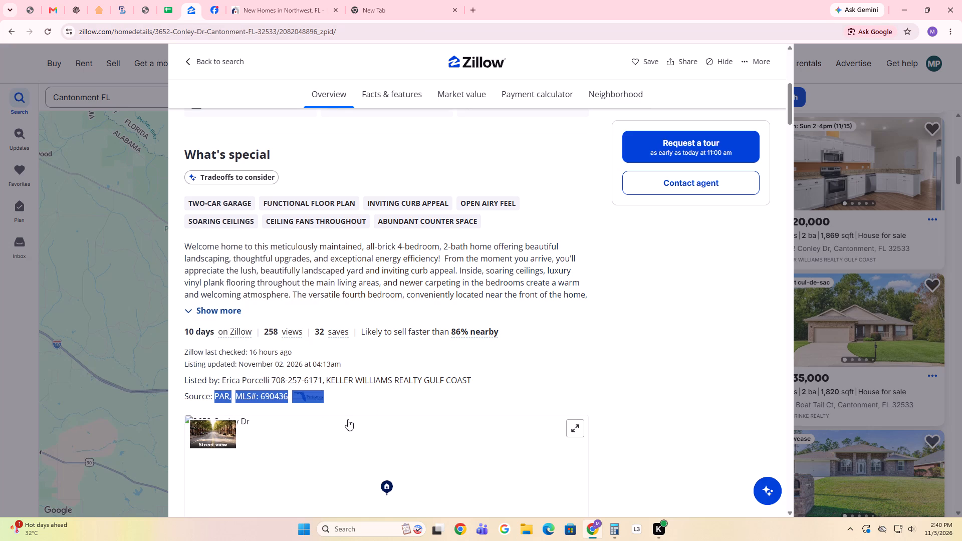
{"action": "left_click", "coordinate": [349, 419]}
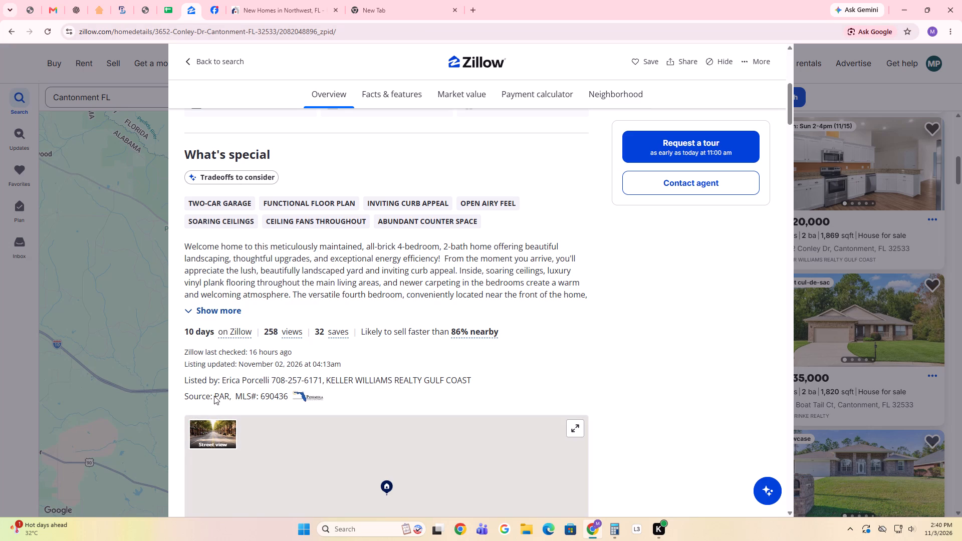
{"action": "left_click_drag", "start_coordinate": [214, 394], "coordinate": [214, 394]}
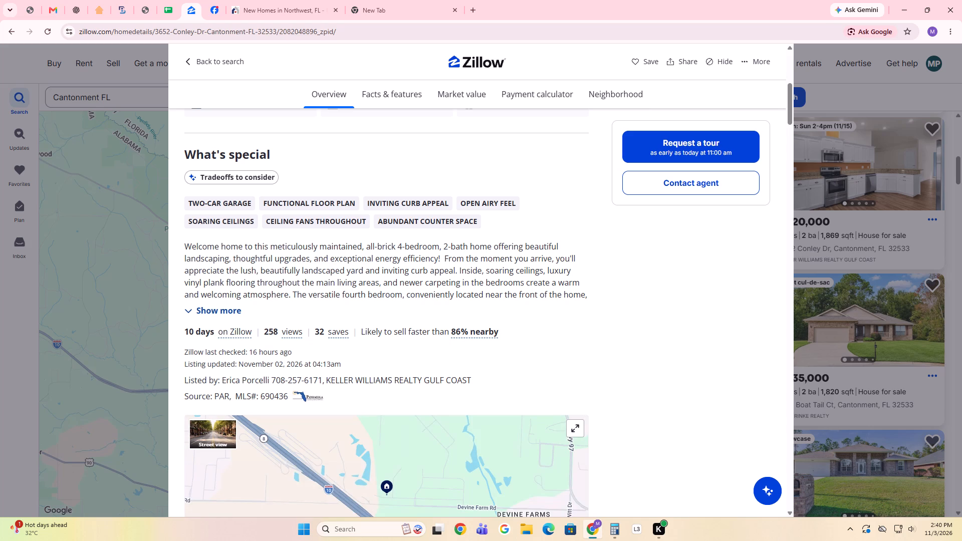
{"action": "left_click_drag", "start_coordinate": [214, 394], "coordinate": [250, 398]}
{"action": "key", "text": "ctrl+c"}
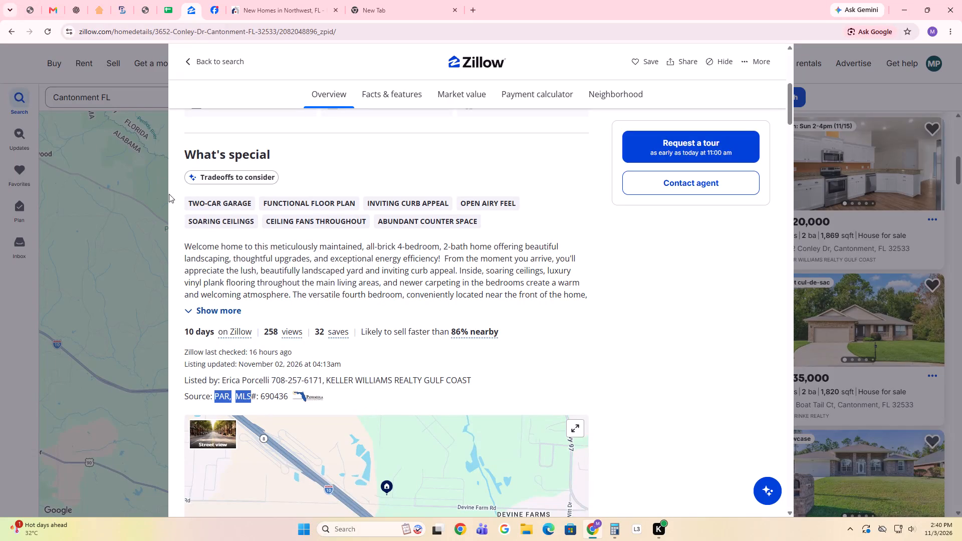
{"action": "left_click", "coordinate": [168, 12]}
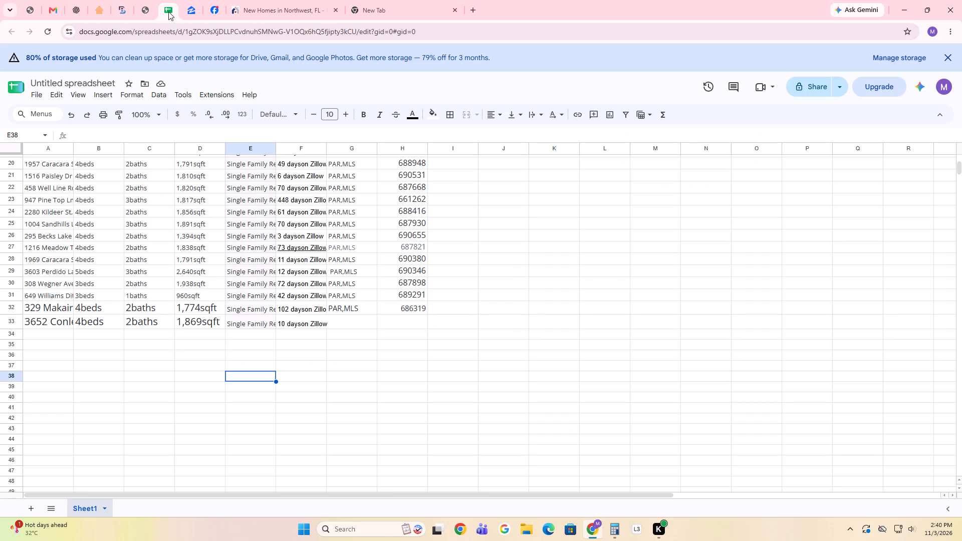
{"action": "left_click", "coordinate": [337, 321]}
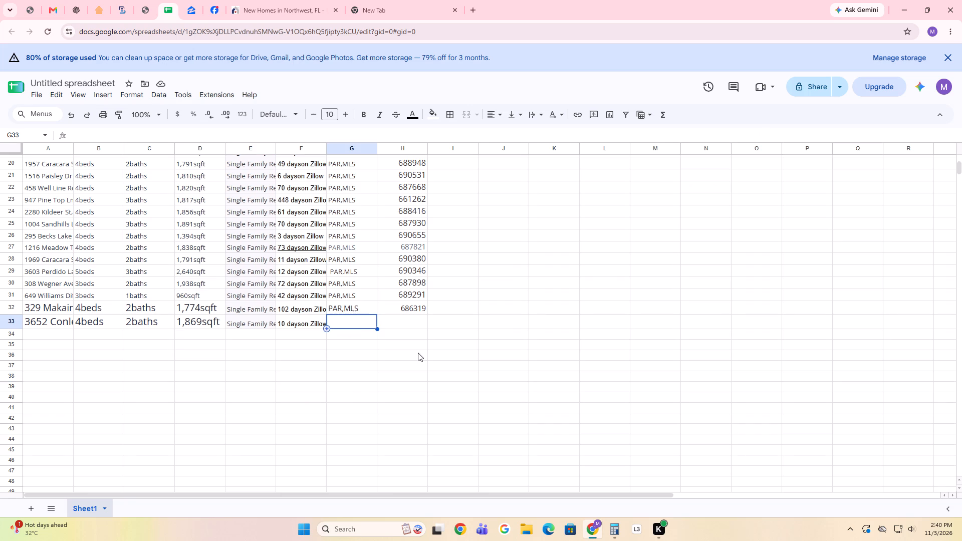
{"action": "key", "text": "ctrl+v"}
{"action": "left_click", "coordinate": [418, 353]}
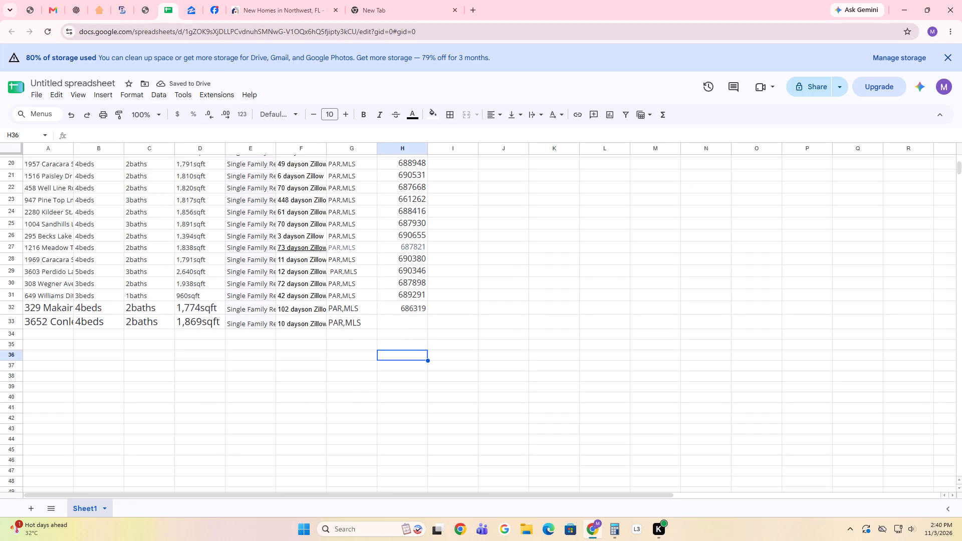
Copy the MLS number 690436 from the Zillow listing into cell H33 of the spreadsheet.
{"action": "left_click", "coordinate": [194, 13]}
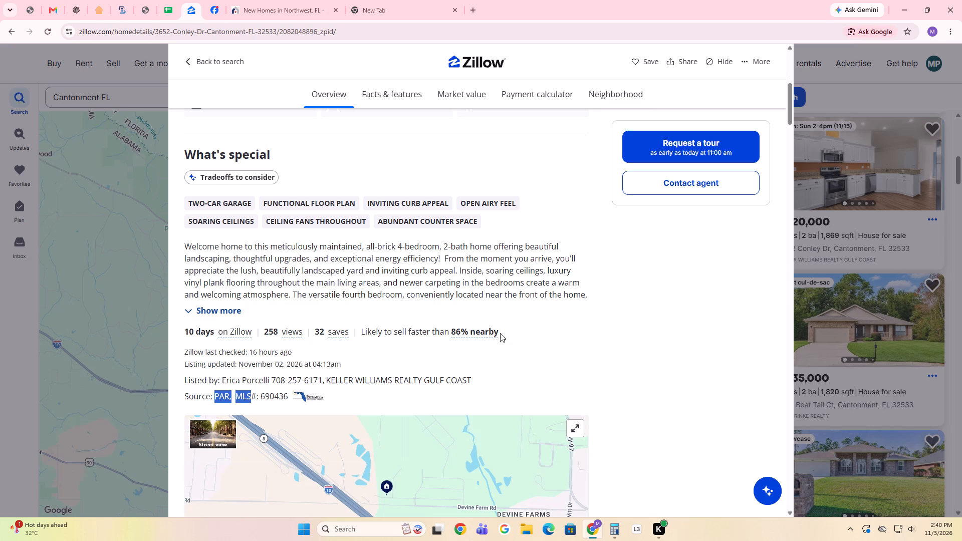
{"action": "left_click", "coordinate": [511, 365]}
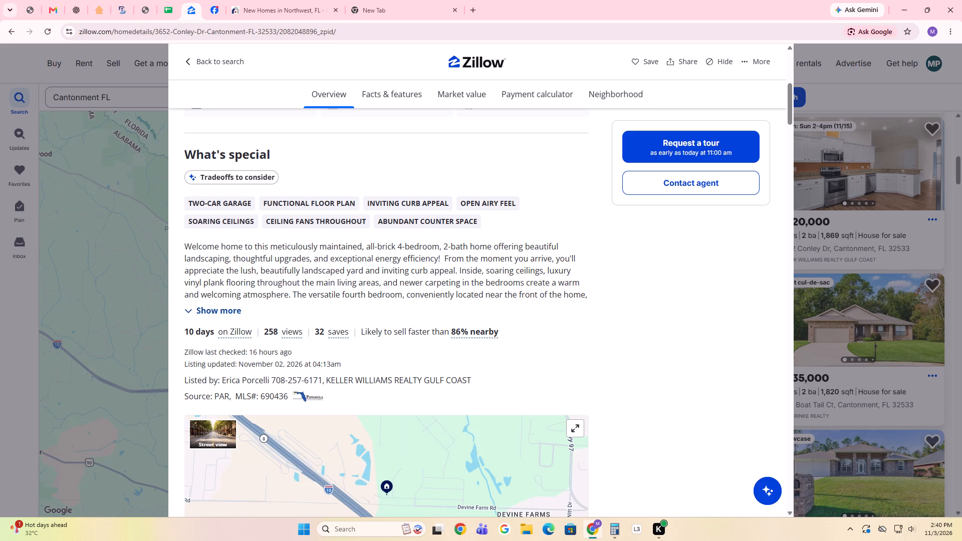
{"action": "left_click_drag", "start_coordinate": [260, 394], "coordinate": [293, 399]}
{"action": "key", "text": "ctrl+c"}
{"action": "left_click", "coordinate": [164, 12]}
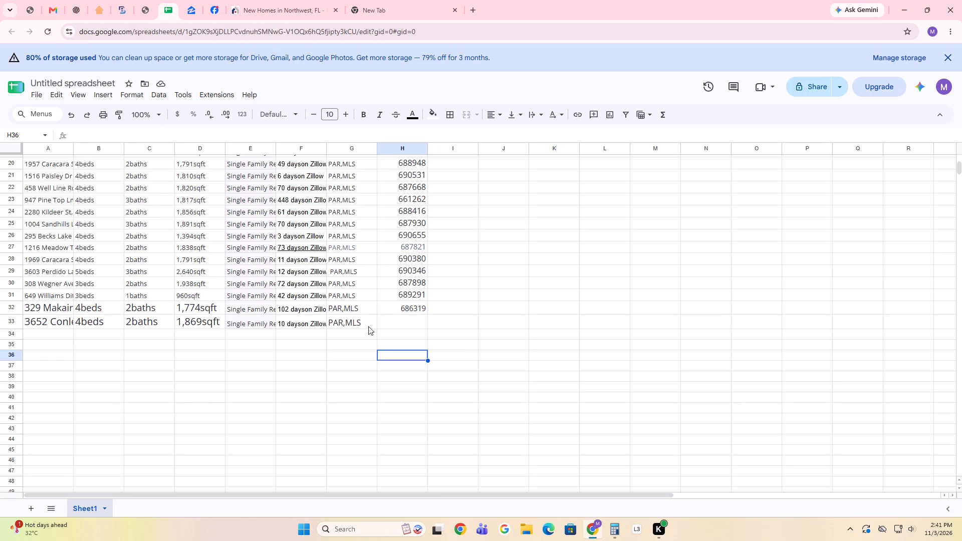
{"action": "left_click", "coordinate": [419, 317]}
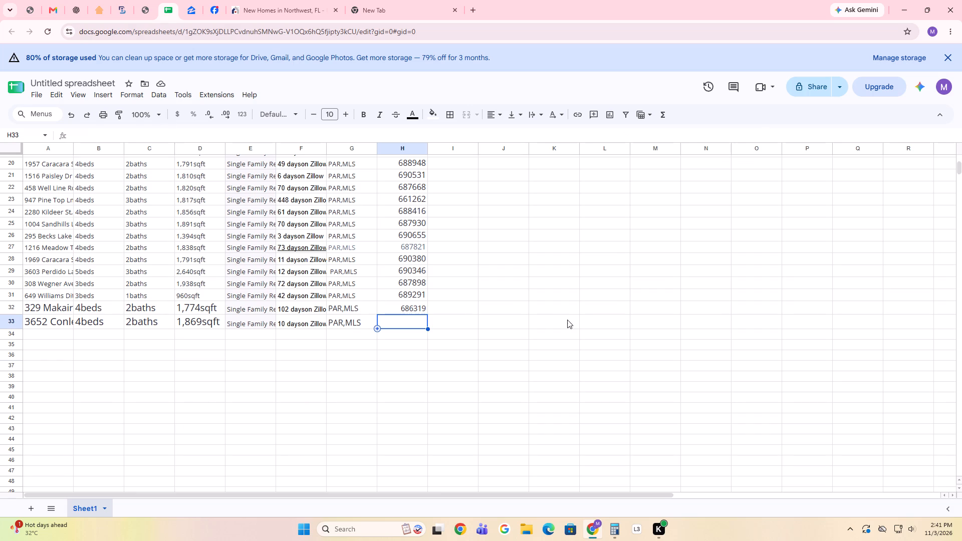
{"action": "key", "text": "ctrl+v"}
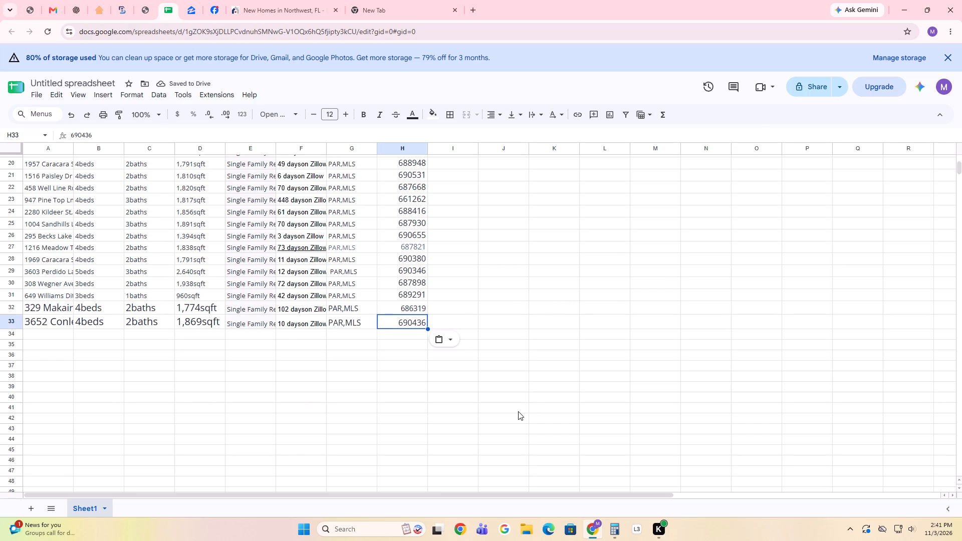
{"action": "left_click", "coordinate": [576, 383]}
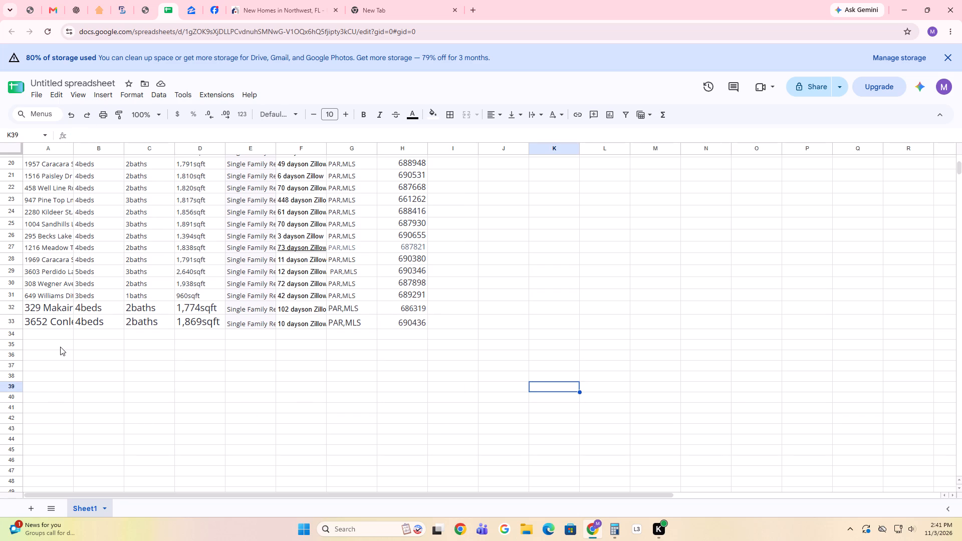
{"action": "left_click", "coordinate": [192, 8]}
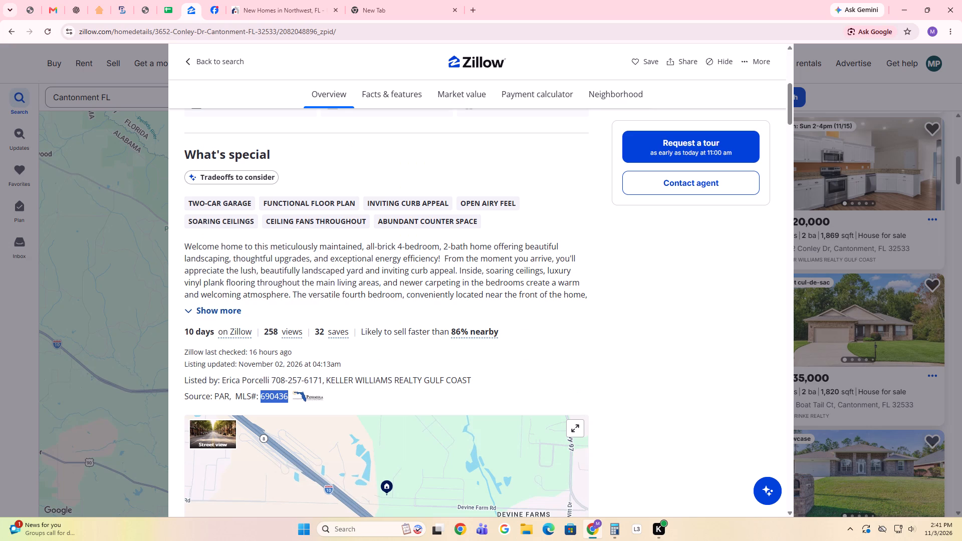
{"action": "left_click", "coordinate": [592, 250]}
{"action": "scroll", "coordinate": [554, 207], "scroll_direction": "up", "scroll_amount": 8}
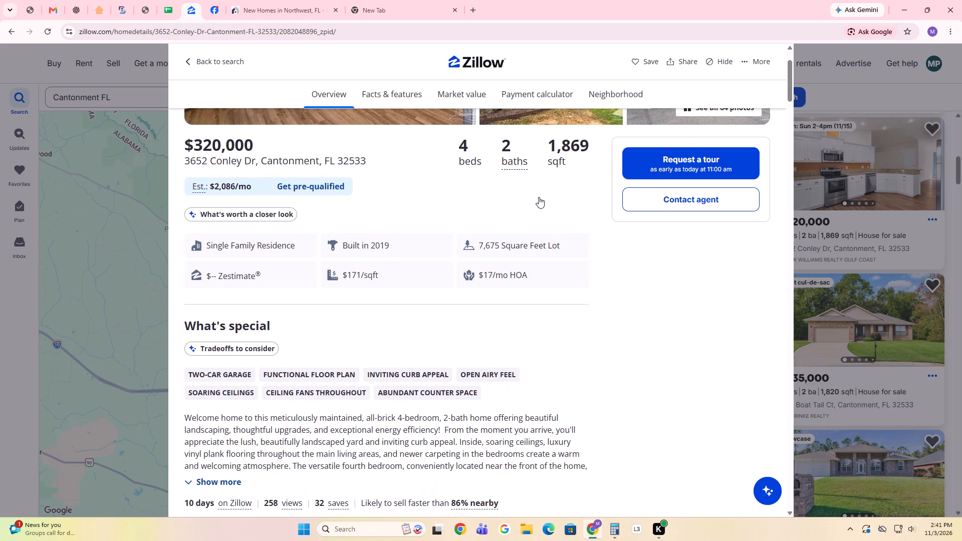
{"action": "scroll", "coordinate": [539, 197], "scroll_direction": "up", "scroll_amount": 8}
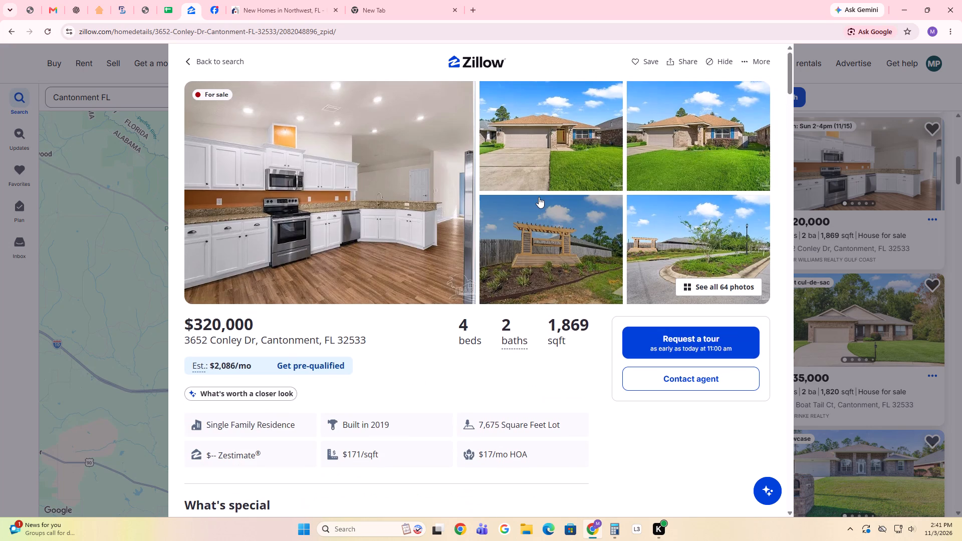
{"action": "left_click", "coordinate": [188, 57]}
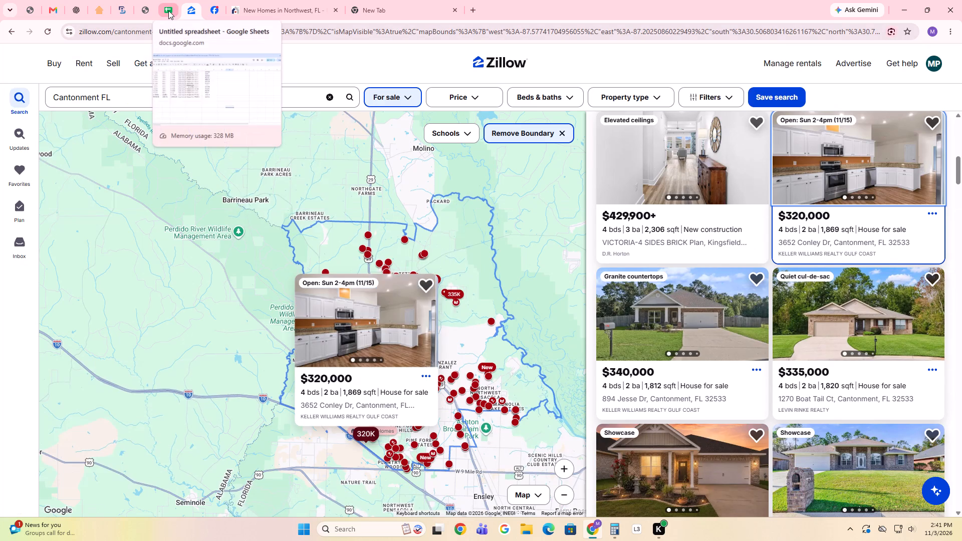
{"action": "left_click", "coordinate": [168, 11]}
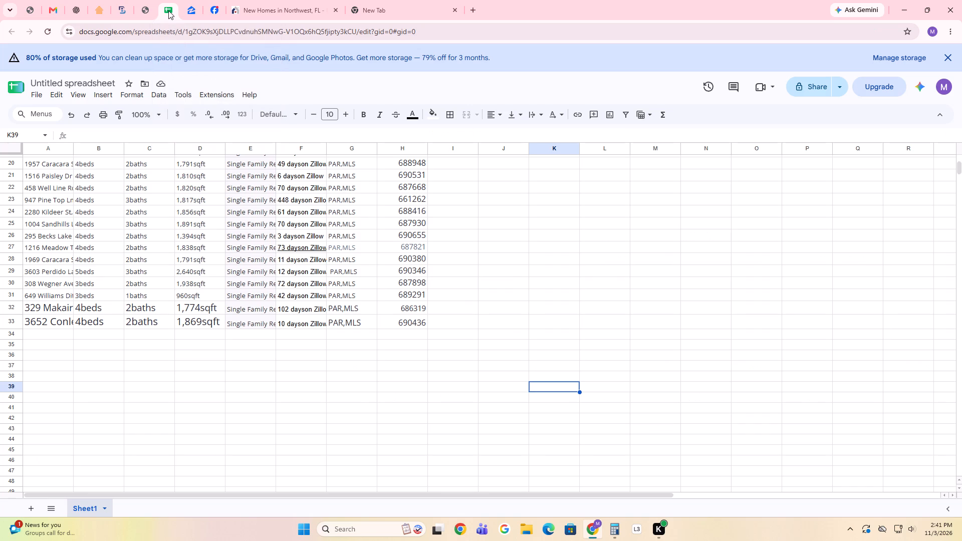
{"action": "left_click", "coordinate": [188, 8]}
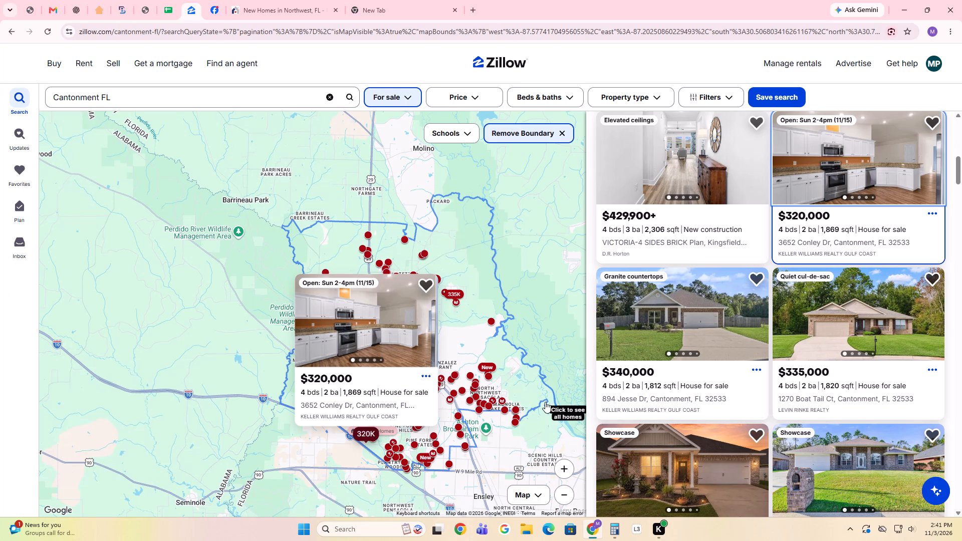
{"action": "left_click", "coordinate": [680, 323]}
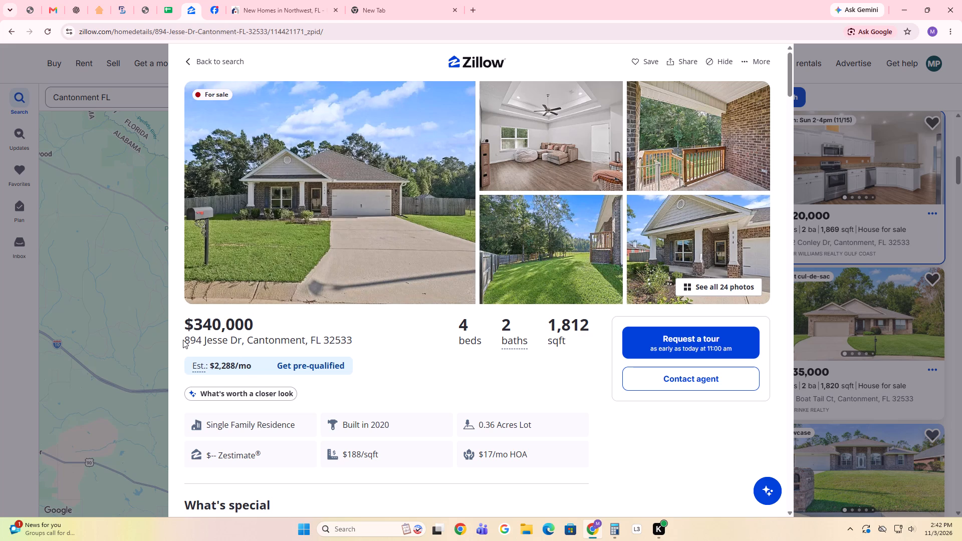
{"action": "left_click_drag", "start_coordinate": [183, 340], "coordinate": [374, 347]}
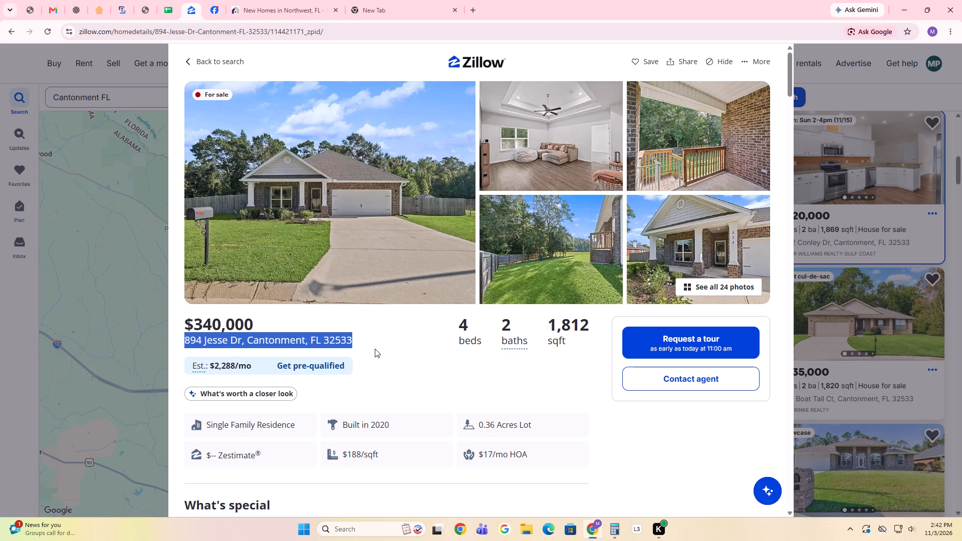
{"action": "key", "text": "ctrl+c"}
{"action": "left_click", "coordinate": [168, 6]}
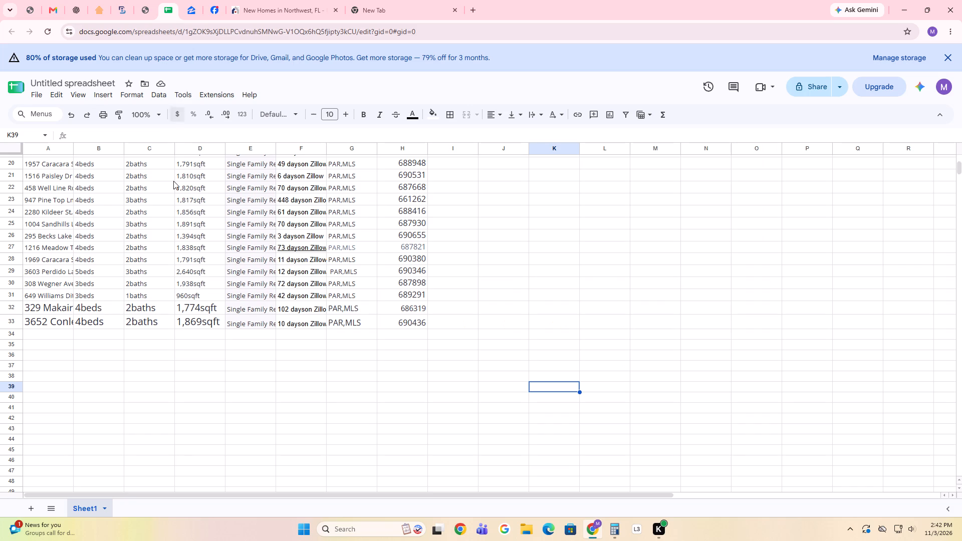
{"action": "left_click", "coordinate": [46, 333]}
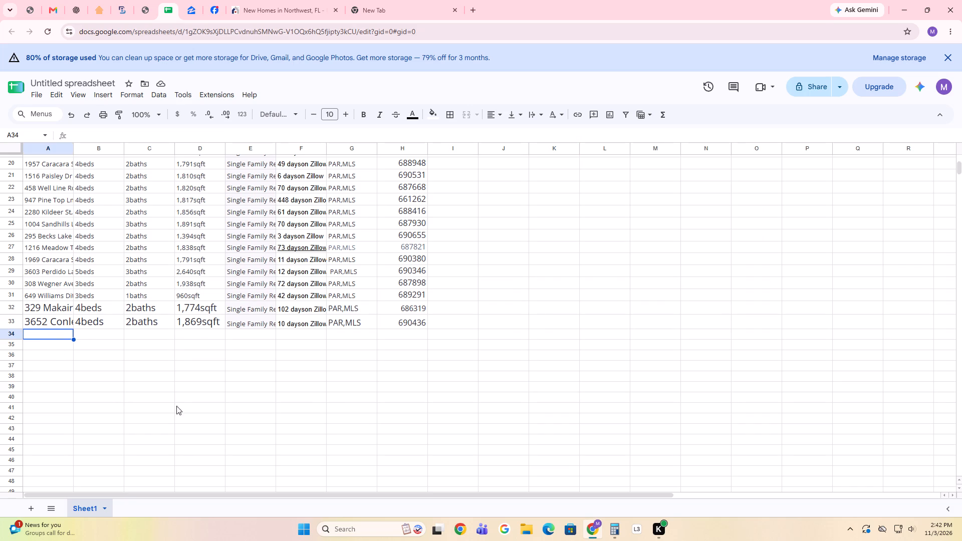
{"action": "key", "text": "ctrl+v"}
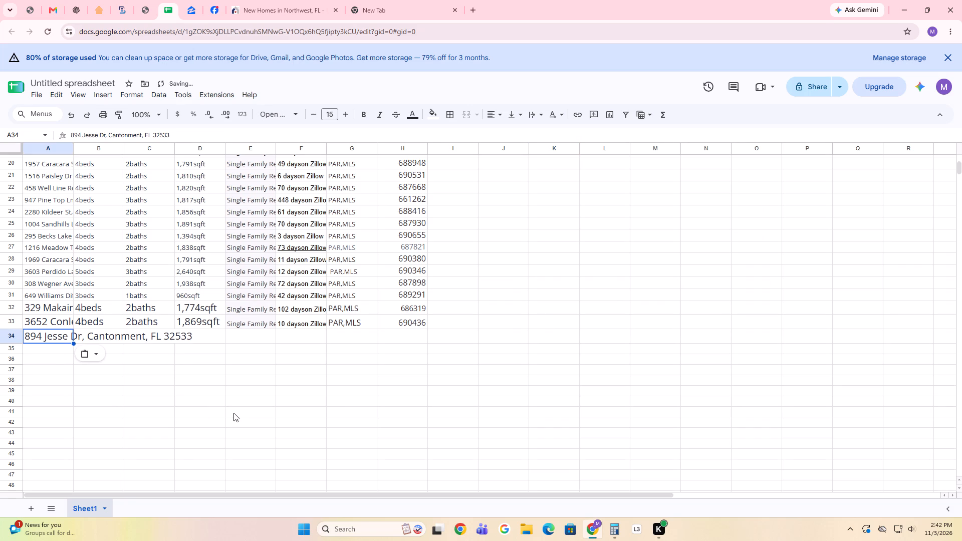
{"action": "left_click", "coordinate": [145, 383]}
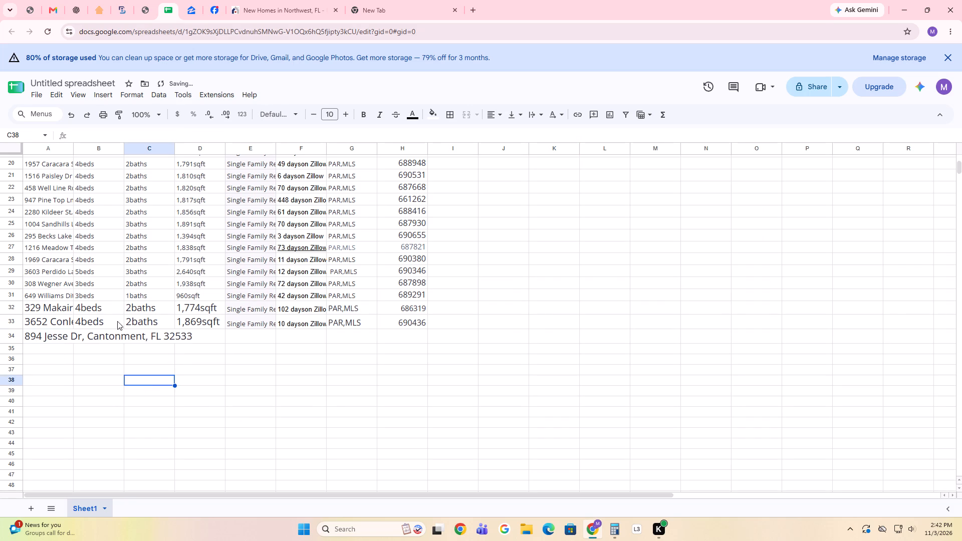
Copy the listing's 4 beds, 2 baths, 1,812 sqft and estimated payment text into the spreadsheet, starting at cell B34.
{"action": "left_click", "coordinate": [190, 10]}
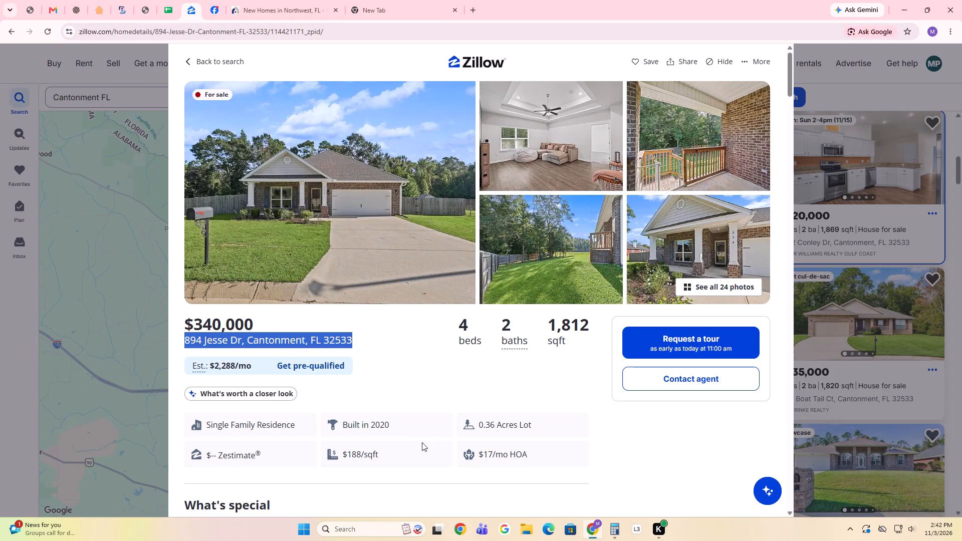
{"action": "left_click", "coordinate": [417, 361]}
{"action": "left_click_drag", "start_coordinate": [452, 326], "coordinate": [540, 328]}
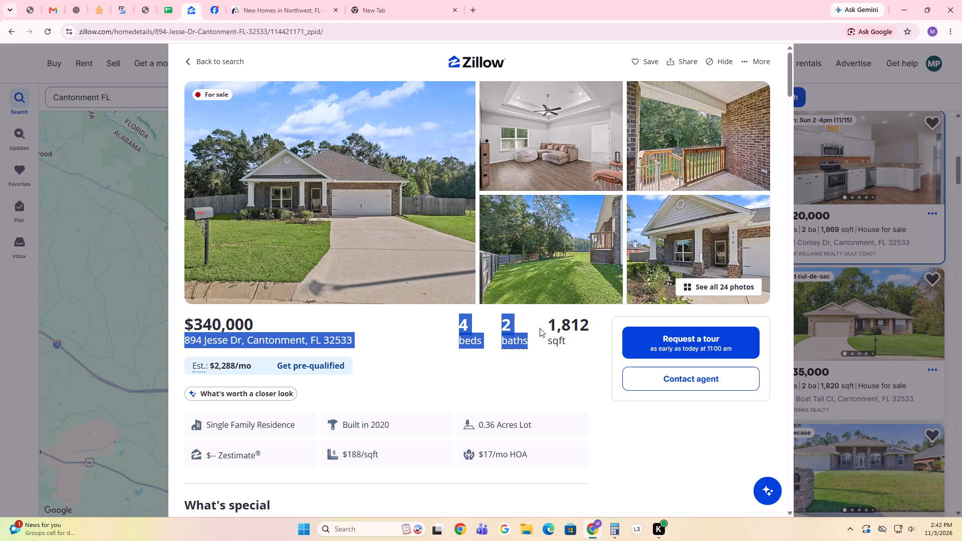
{"action": "left_click_drag", "start_coordinate": [540, 328], "coordinate": [579, 325]}
{"action": "left_click_drag", "start_coordinate": [395, 382], "coordinate": [400, 379]}
{"action": "left_click", "coordinate": [414, 370]}
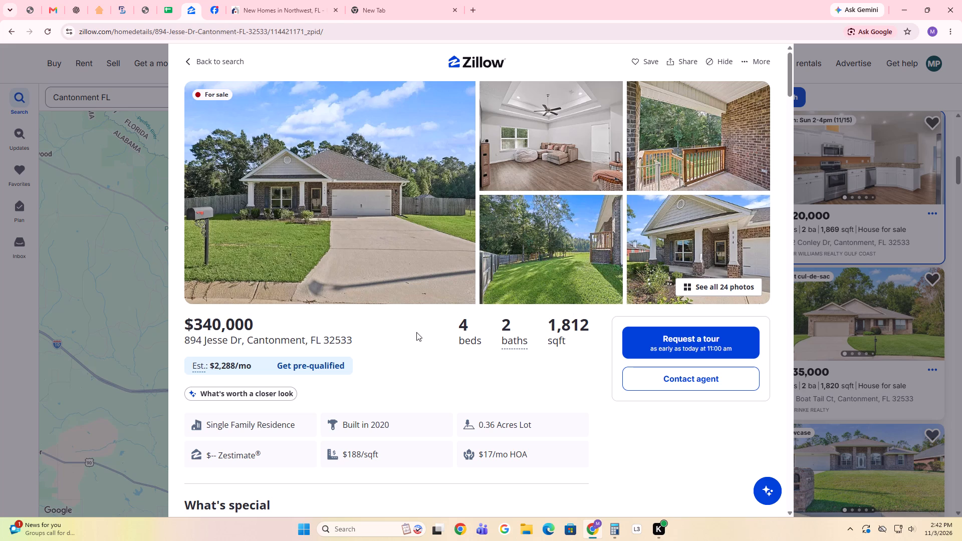
{"action": "left_click_drag", "start_coordinate": [459, 321], "coordinate": [504, 321]}
{"action": "left_click_drag", "start_coordinate": [504, 321], "coordinate": [589, 352]}
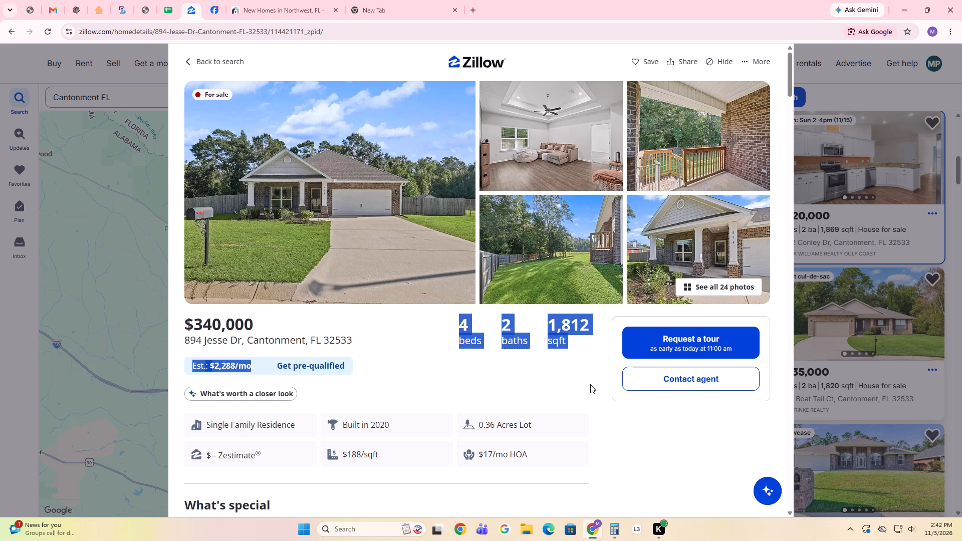
{"action": "key", "text": "ctrl+c"}
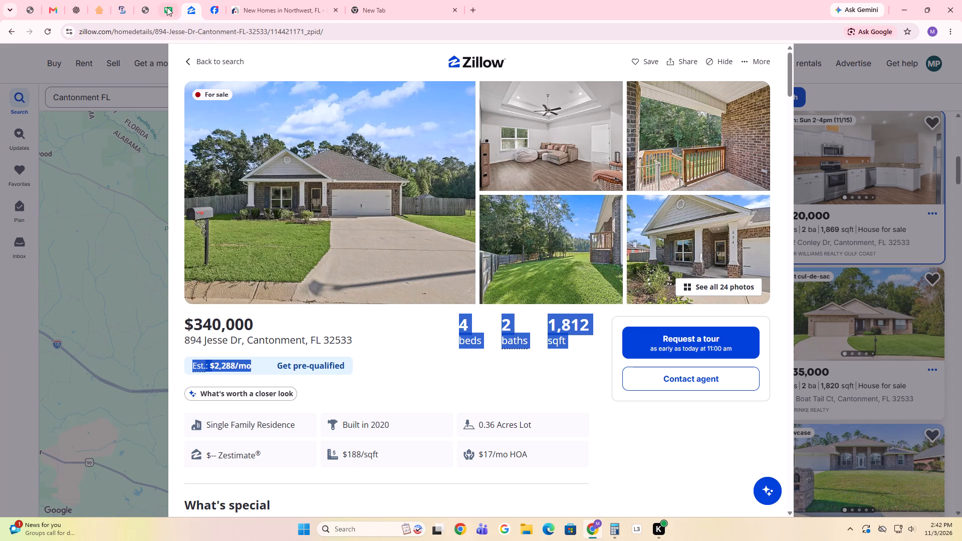
{"action": "left_click", "coordinate": [166, 8]}
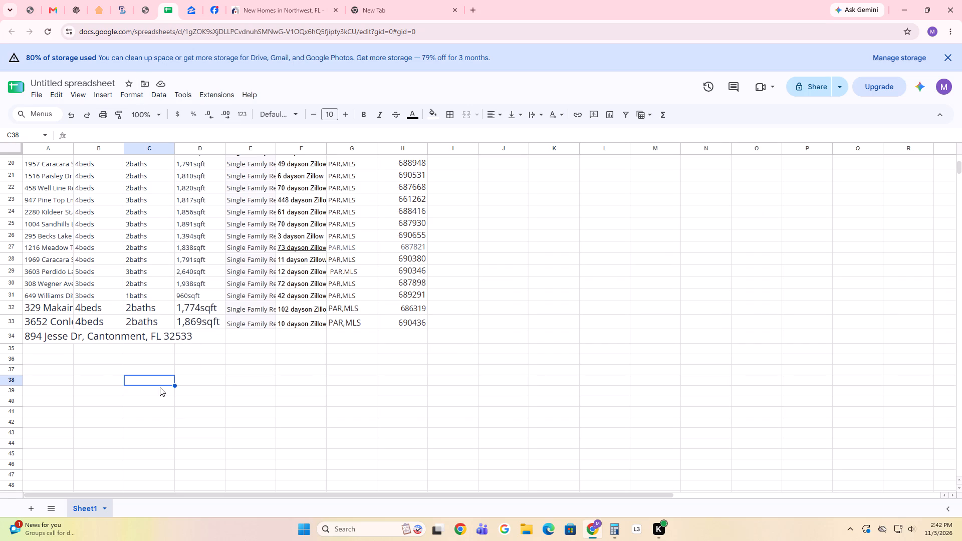
{"action": "left_click", "coordinate": [88, 333]}
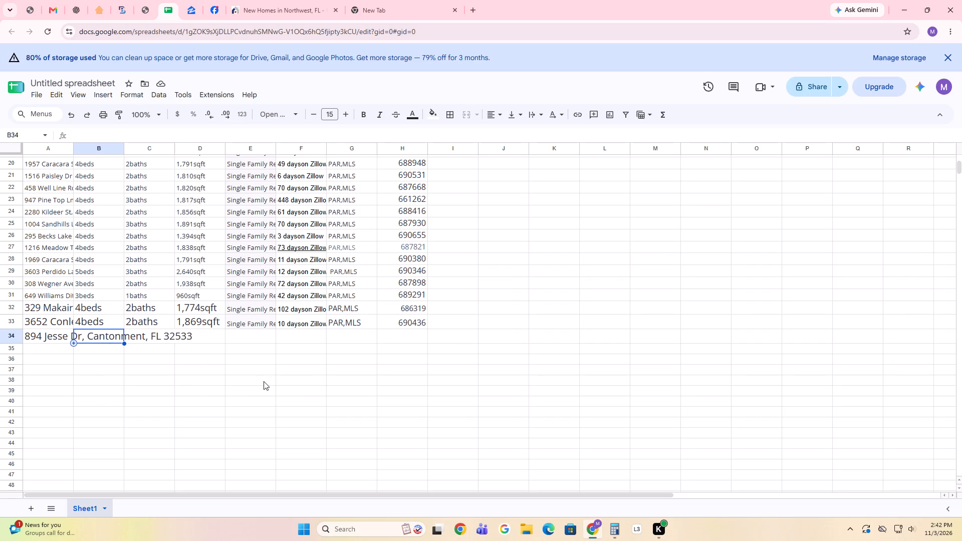
{"action": "key", "text": "ctrl+v"}
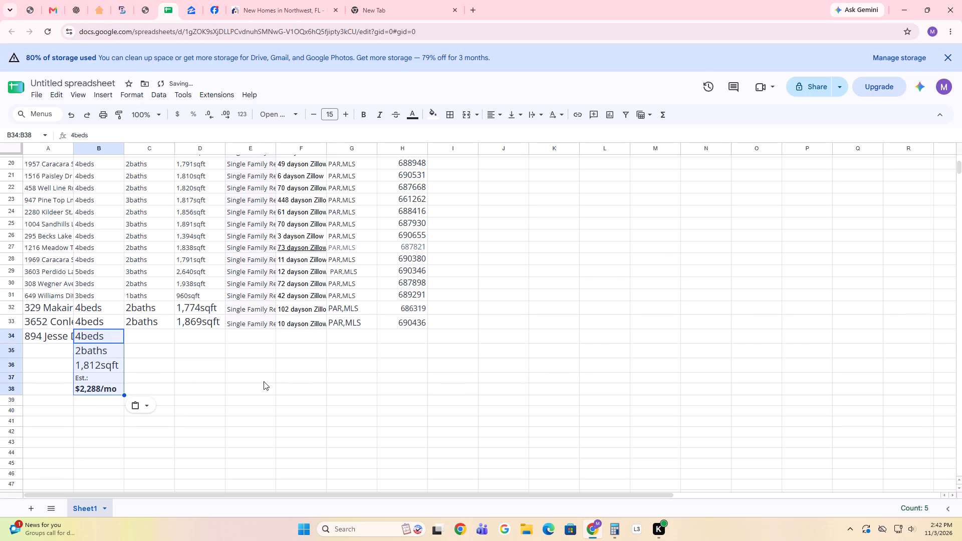
{"action": "left_click", "coordinate": [259, 371]}
{"action": "left_click", "coordinate": [111, 352]}
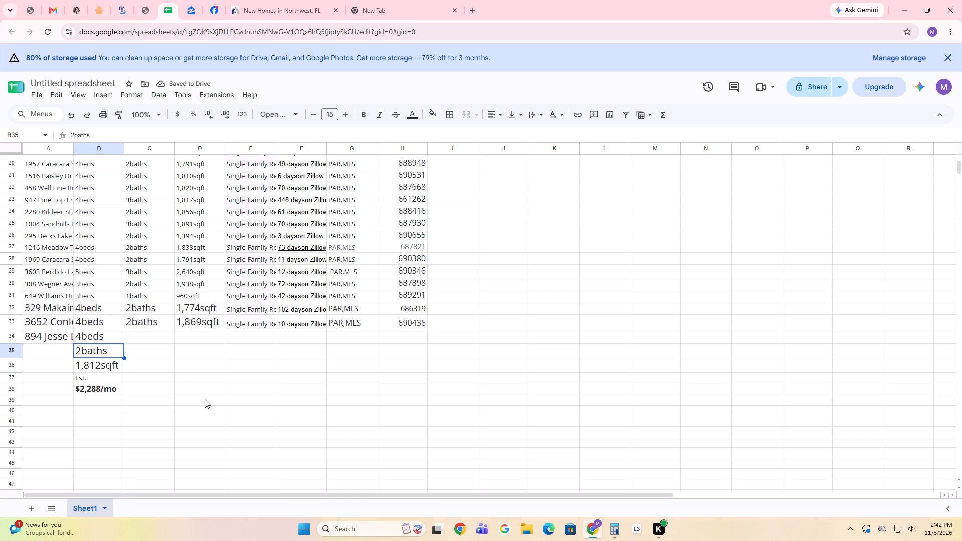
{"action": "key", "text": "ctrl+c"}
{"action": "left_click", "coordinate": [141, 333]}
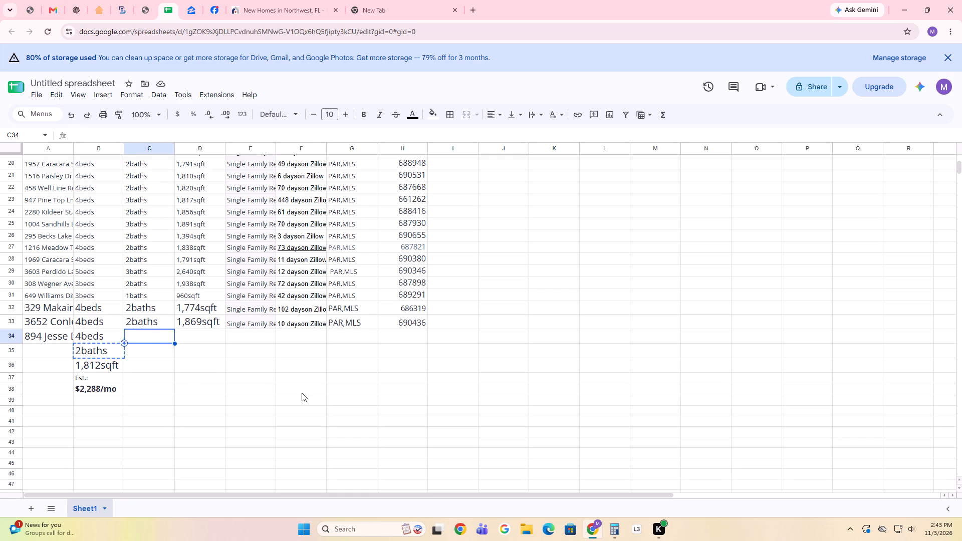
{"action": "key", "text": "ctrl+v"}
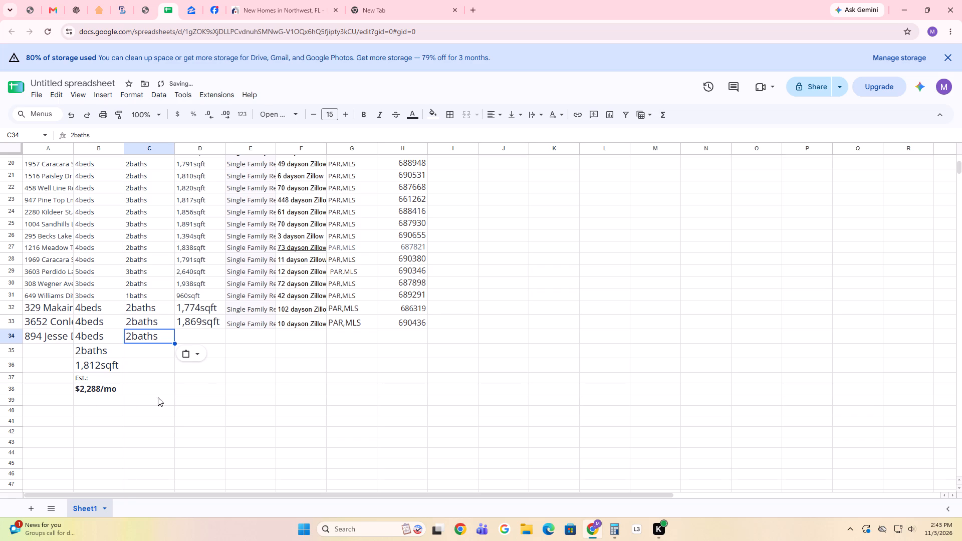
{"action": "left_click", "coordinate": [208, 383]}
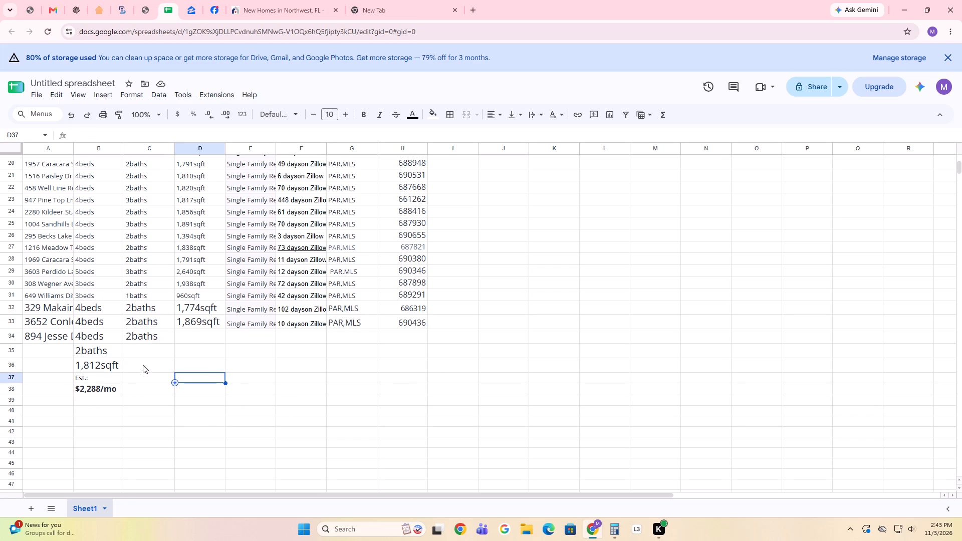
{"action": "left_click", "coordinate": [112, 366]}
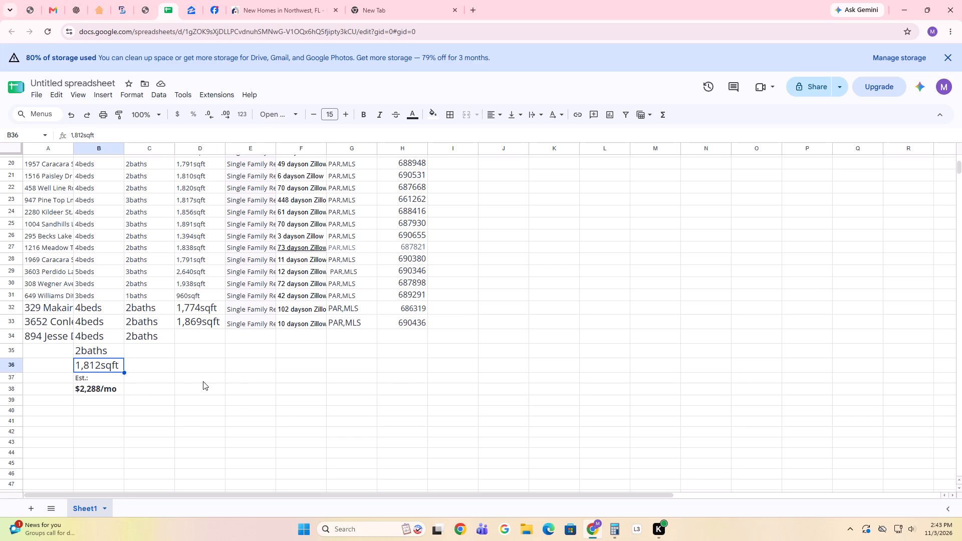
{"action": "key", "text": "ctrl+c"}
{"action": "left_click", "coordinate": [198, 333]}
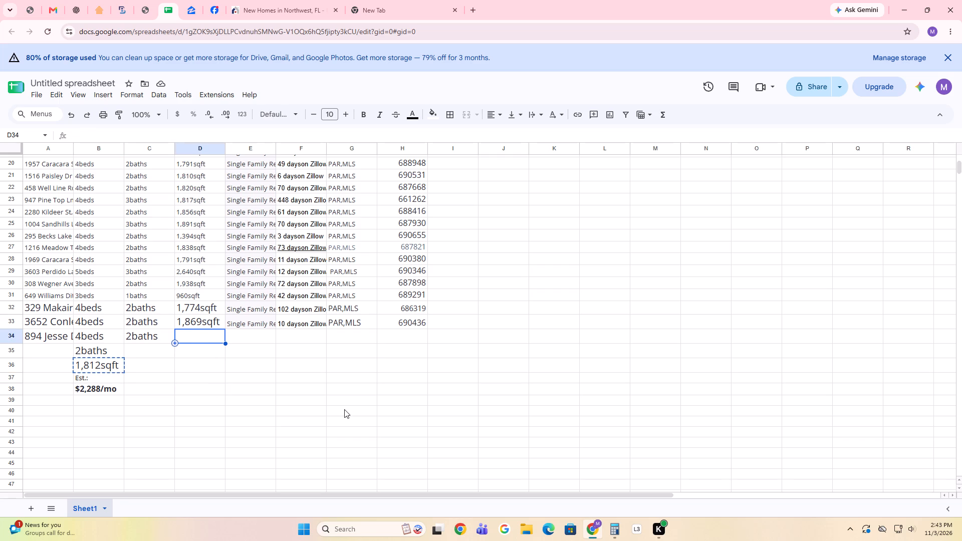
{"action": "key", "text": "ctrl+v"}
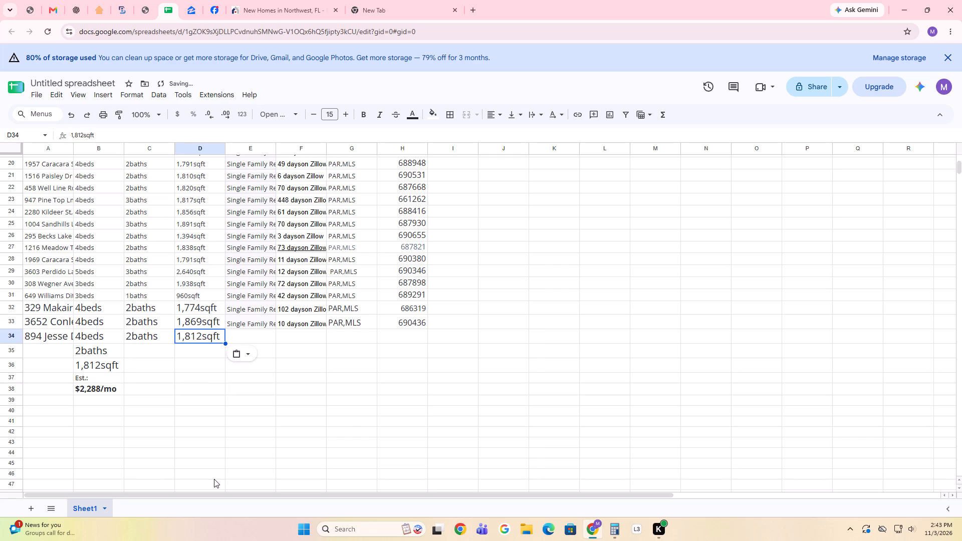
{"action": "left_click", "coordinate": [200, 423]}
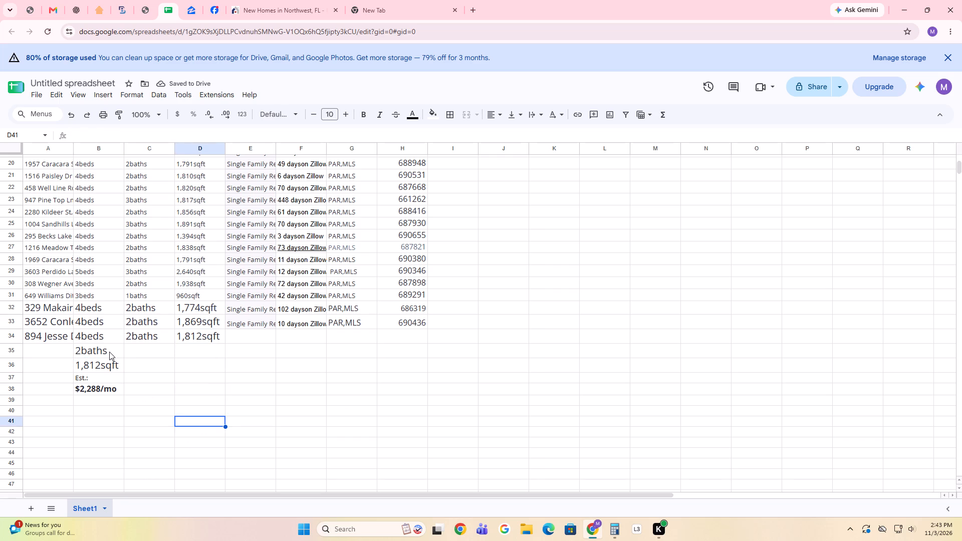
{"action": "left_click", "coordinate": [109, 352]}
{"action": "left_click", "coordinate": [110, 352]}
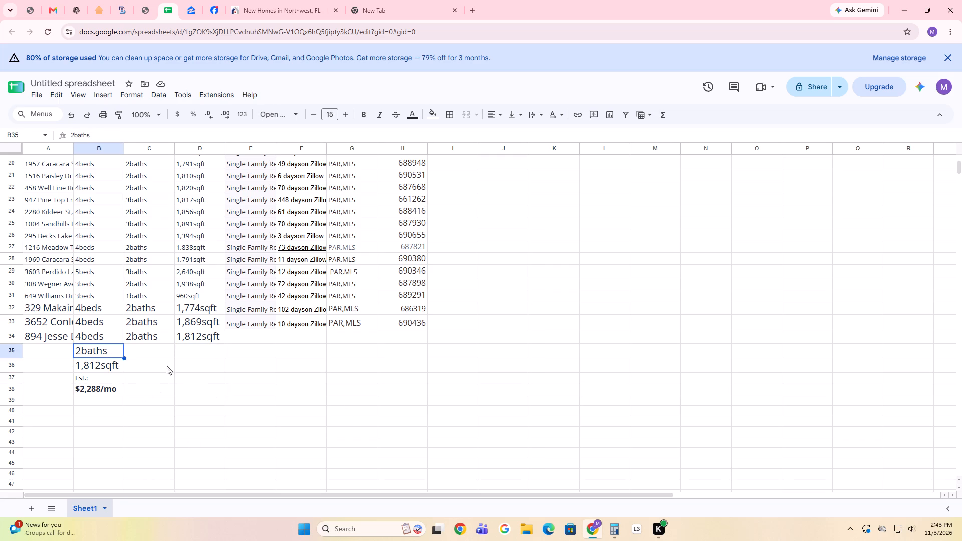
{"action": "left_click", "coordinate": [239, 388]}
{"action": "double_click", "coordinate": [104, 354]}
{"action": "double_click", "coordinate": [204, 398]}
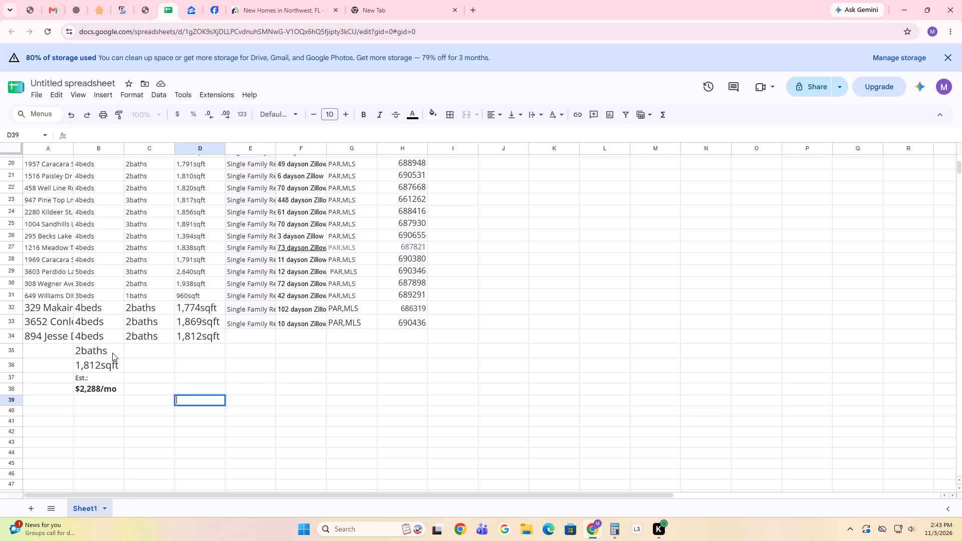
{"action": "double_click", "coordinate": [112, 353]}
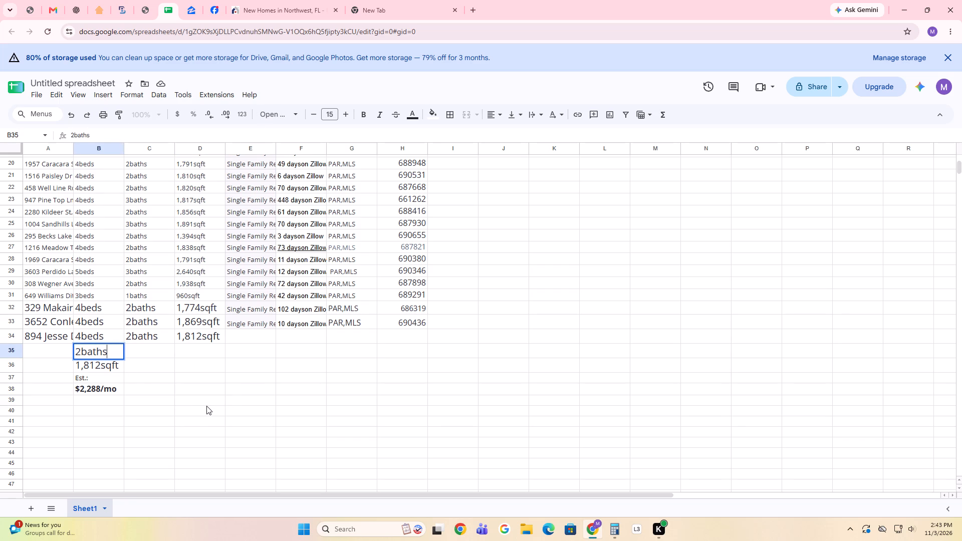
{"action": "key", "text": "BackSpace"}
{"action": "key", "text": "BackSpace"}
{"action": "key", "text": "BackSpace"}
{"action": "key", "text": "BackSpace"}
{"action": "key", "text": "BackSpace"}
{"action": "key", "text": "BackSpace"}
{"action": "key", "text": "BackSpace"}
{"action": "key", "text": "BackSpace"}
{"action": "key", "text": "BackSpace"}
{"action": "key", "text": "BackSpace"}
{"action": "key", "text": "BackSpace"}
{"action": "key", "text": "BackSpace"}
{"action": "key", "text": "BackSpace"}
{"action": "key", "text": "BackSpace"}
{"action": "left_click", "coordinate": [135, 376]}
Clear the leftover "1,812sqft" text from cell B36.
{"action": "double_click", "coordinate": [108, 365]}
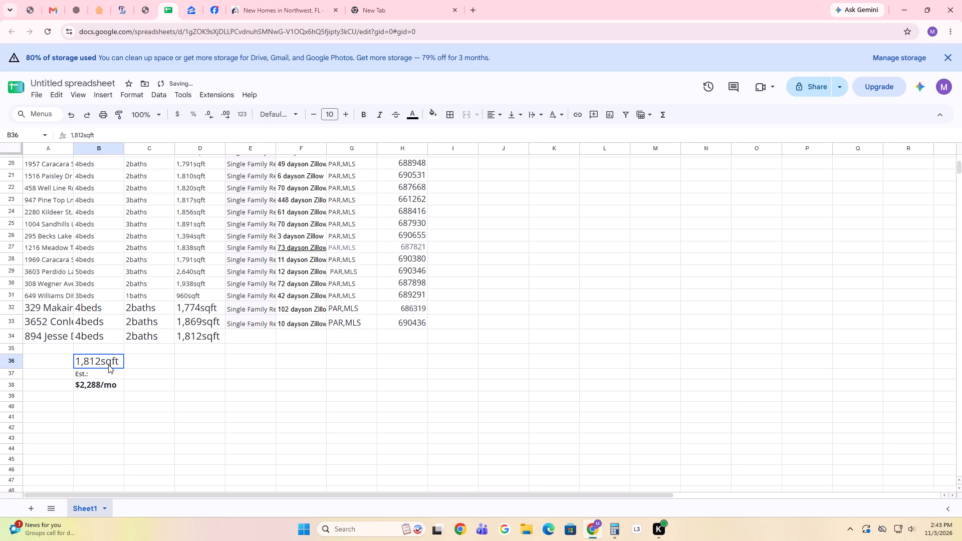
{"action": "key", "text": "BackSpace"}
{"action": "key", "text": "BackSpace"}
{"action": "key", "text": "BackSpace"}
{"action": "key", "text": "BackSpace"}
{"action": "key", "text": "BackSpace"}
{"action": "key", "text": "BackSpace"}
{"action": "key", "text": "BackSpace"}
{"action": "key", "text": "BackSpace"}
{"action": "key", "text": "BackSpace"}
{"action": "key", "text": "BackSpace"}
{"action": "key", "text": "BackSpace"}
{"action": "key", "text": "BackSpace"}
{"action": "key", "text": "BackSpace"}
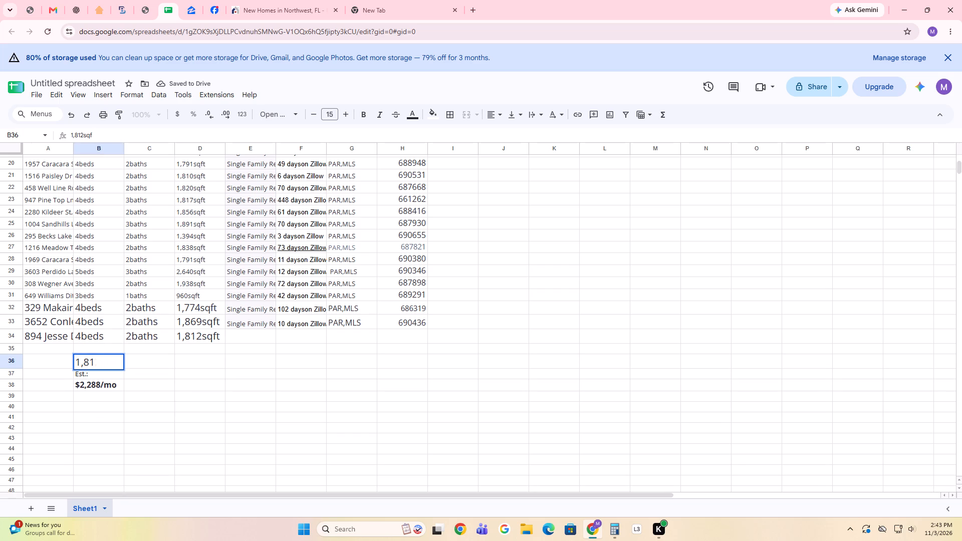
{"action": "double_click", "coordinate": [97, 375]}
{"action": "key", "text": "BackSpace"}
{"action": "key", "text": "BackSpace"}
{"action": "key", "text": "BackSpace"}
{"action": "key", "text": "BackSpace"}
{"action": "key", "text": "BackSpace"}
{"action": "key", "text": "BackSpace"}
{"action": "key", "text": "BackSpace"}
{"action": "key", "text": "BackSpace"}
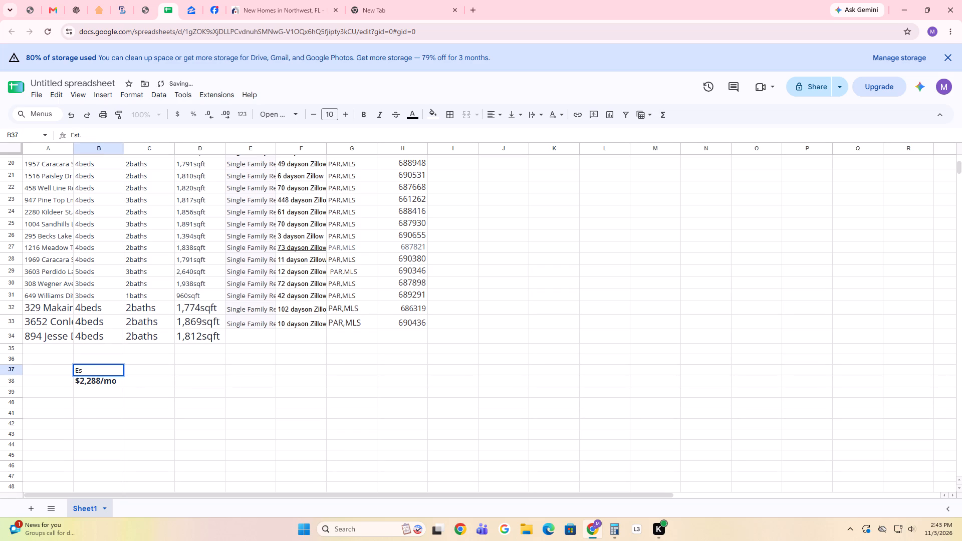
Clear the leftover "$2,288/mo" text from cell B38.
{"action": "double_click", "coordinate": [112, 383]}
{"action": "key", "text": "BackSpace"}
{"action": "key", "text": "BackSpace"}
{"action": "key", "text": "BackSpace"}
{"action": "key", "text": "BackSpace"}
{"action": "key", "text": "BackSpace"}
{"action": "key", "text": "BackSpace"}
{"action": "key", "text": "BackSpace"}
{"action": "key", "text": "BackSpace"}
{"action": "key", "text": "BackSpace"}
{"action": "key", "text": "BackSpace"}
{"action": "key", "text": "BackSpace"}
{"action": "key", "text": "BackSpace"}
{"action": "key", "text": "BackSpace"}
{"action": "key", "text": "BackSpace"}
{"action": "key", "text": "BackSpace"}
{"action": "key", "text": "BackSpace"}
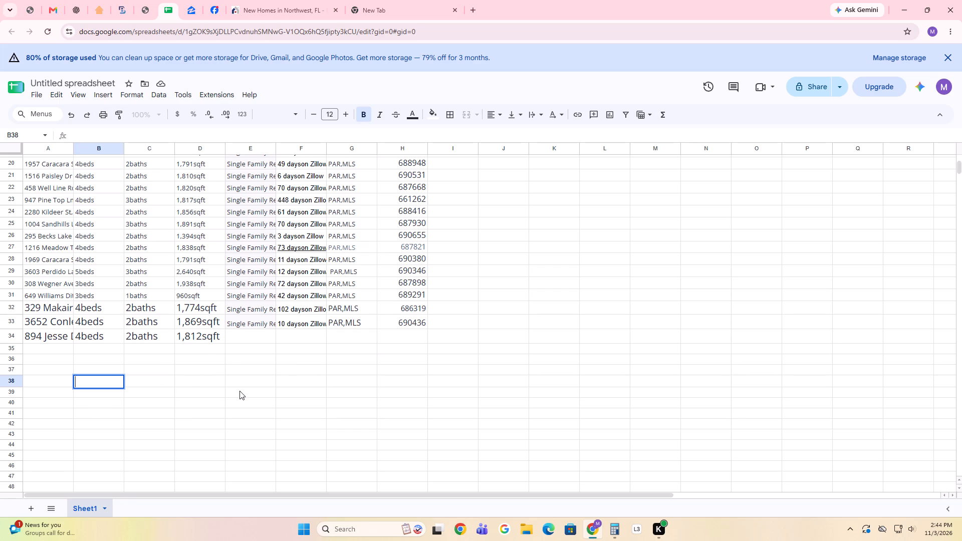
{"action": "left_click", "coordinate": [190, 14]}
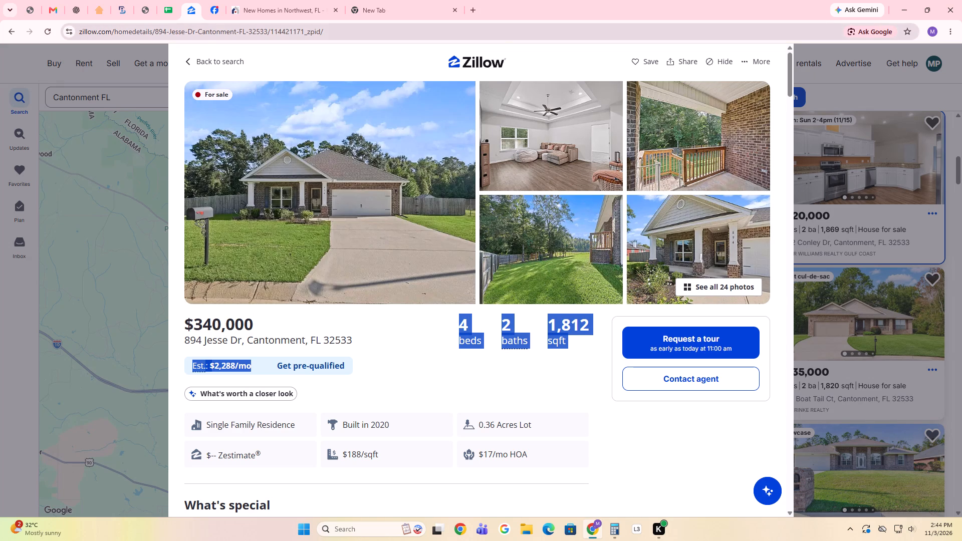
{"action": "left_click", "coordinate": [177, 10]}
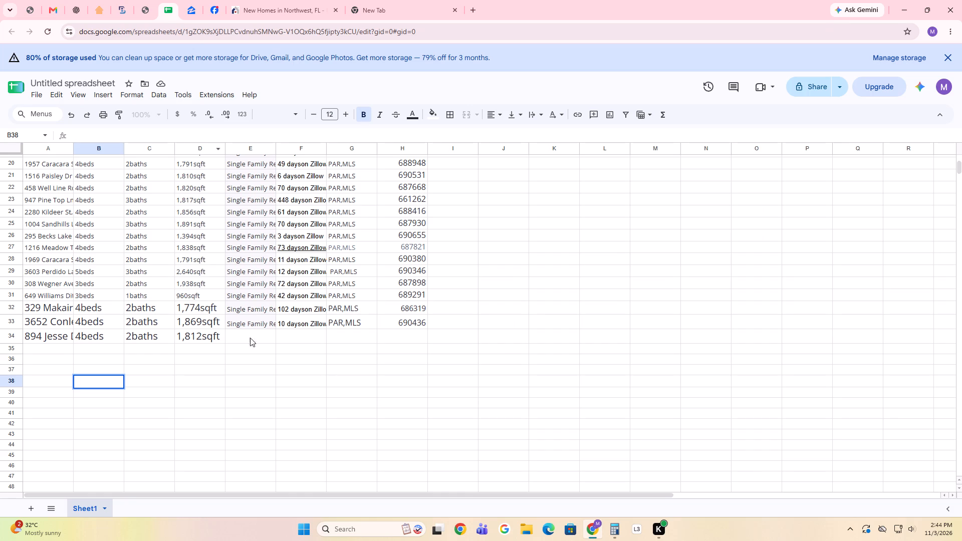
{"action": "left_click", "coordinate": [244, 323]}
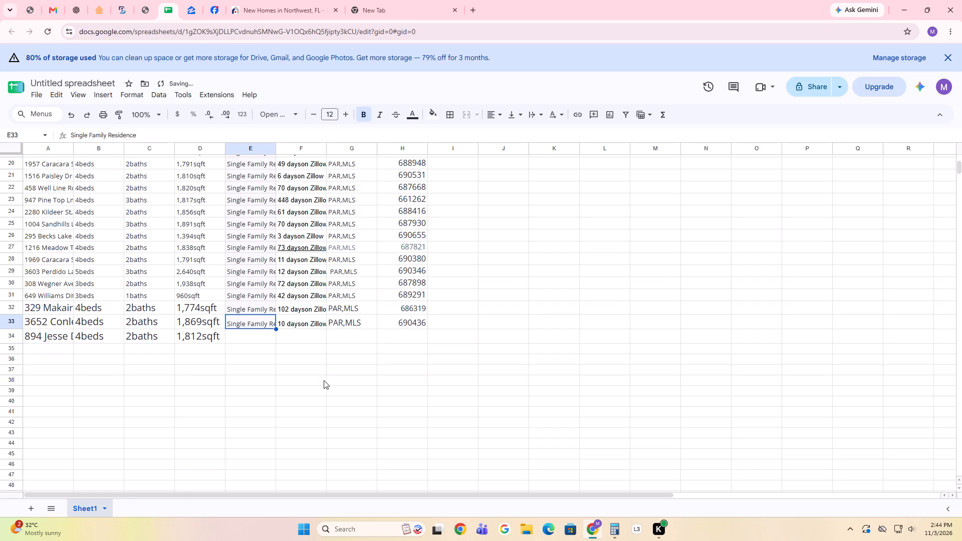
{"action": "key", "text": "ctrl+c"}
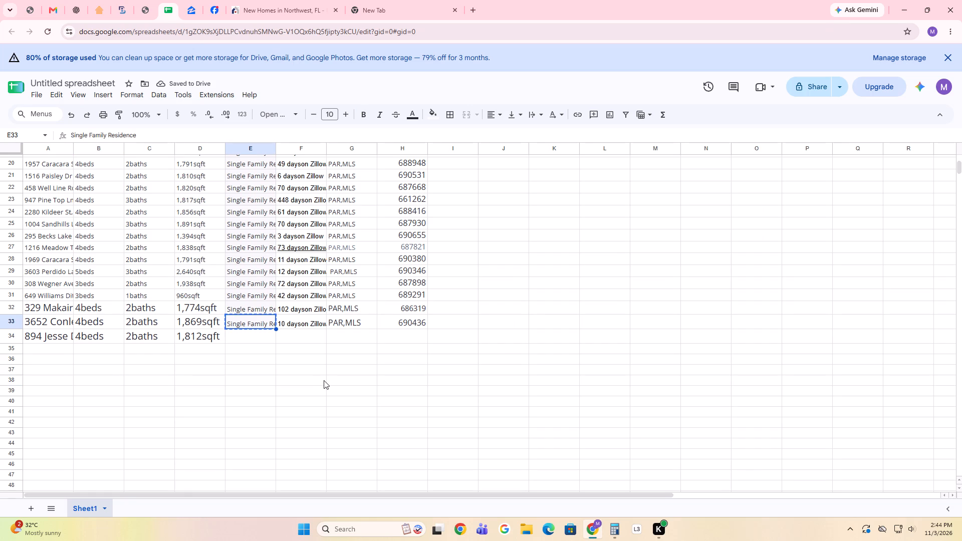
{"action": "left_click", "coordinate": [251, 333]}
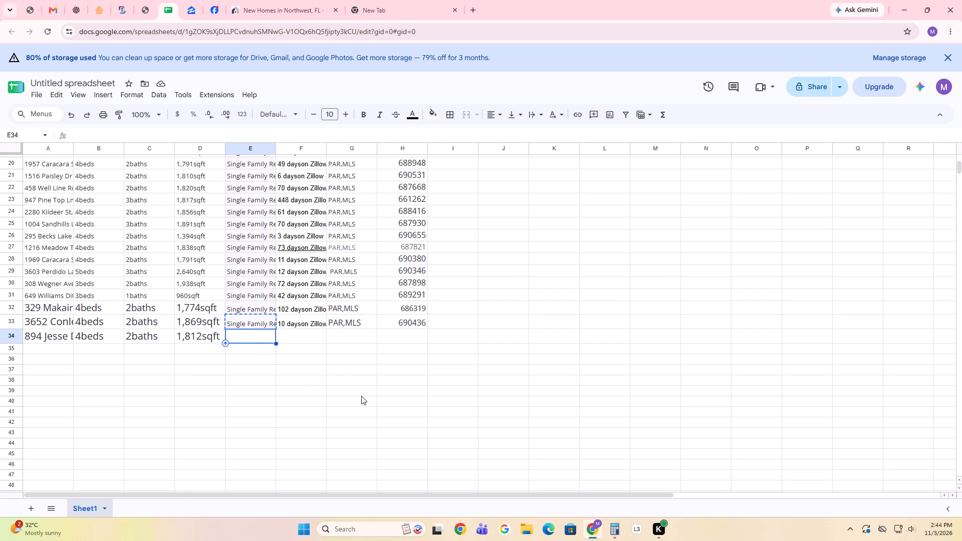
{"action": "key", "text": "ctrl+v"}
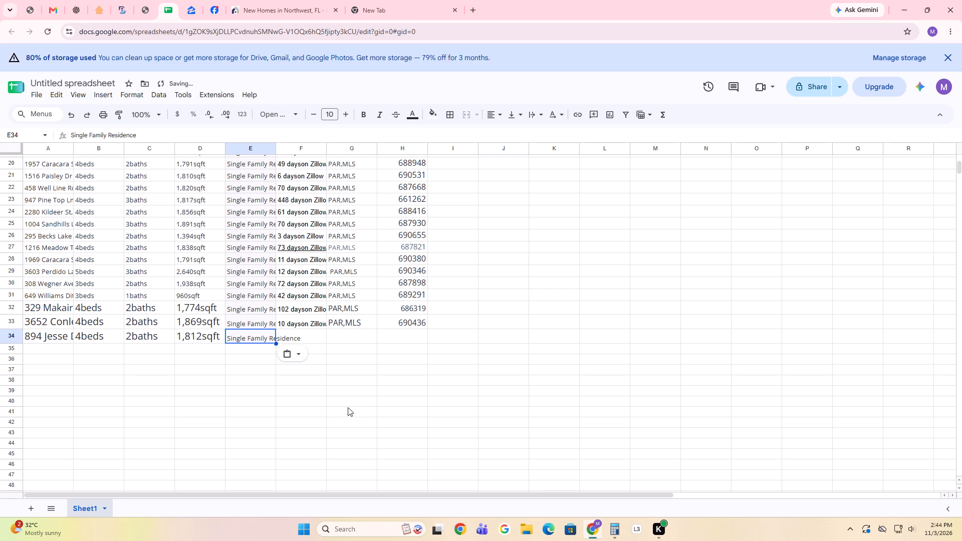
{"action": "left_click", "coordinate": [348, 407]}
{"action": "left_click", "coordinate": [186, 11]}
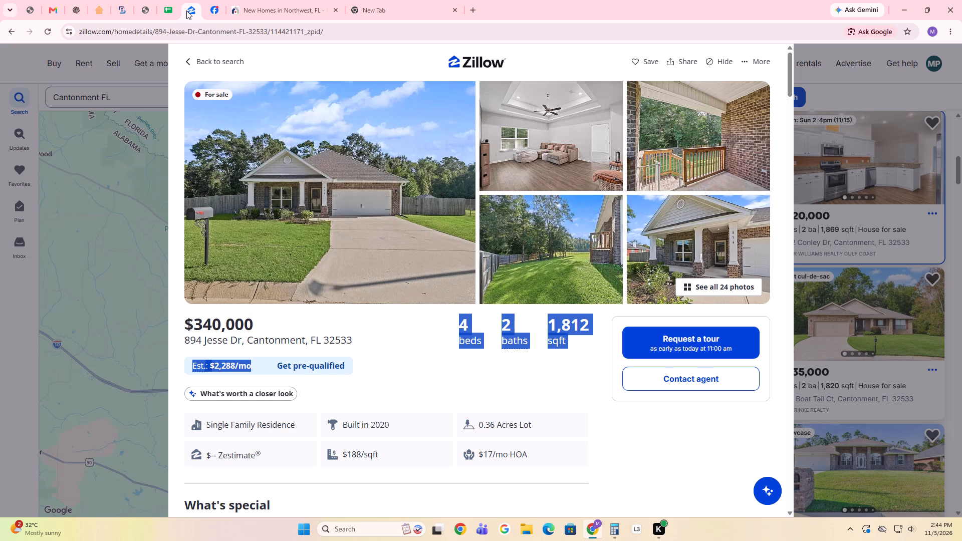
{"action": "left_click", "coordinate": [413, 374]}
{"action": "scroll", "coordinate": [409, 370], "scroll_direction": "down", "scroll_amount": 3}
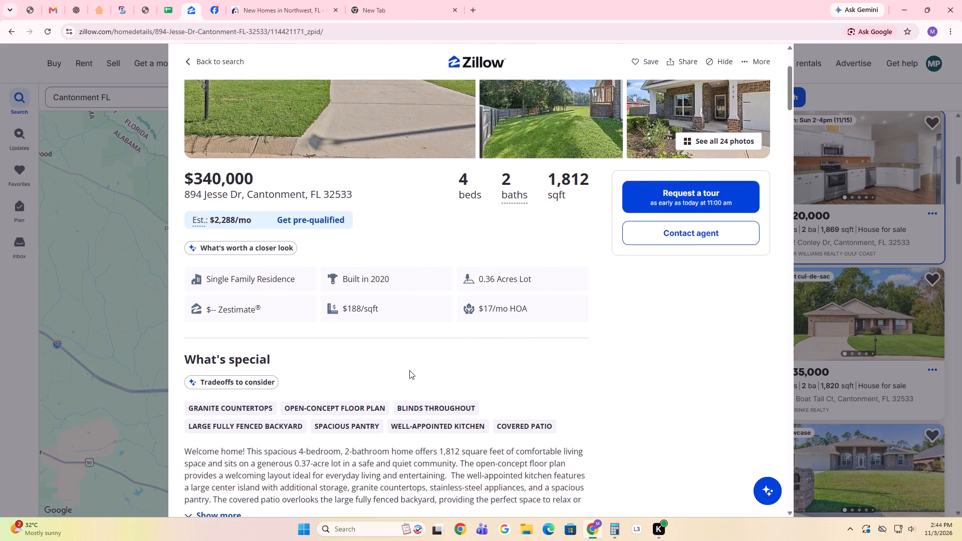
{"action": "scroll", "coordinate": [409, 370], "scroll_direction": "down", "scroll_amount": 5}
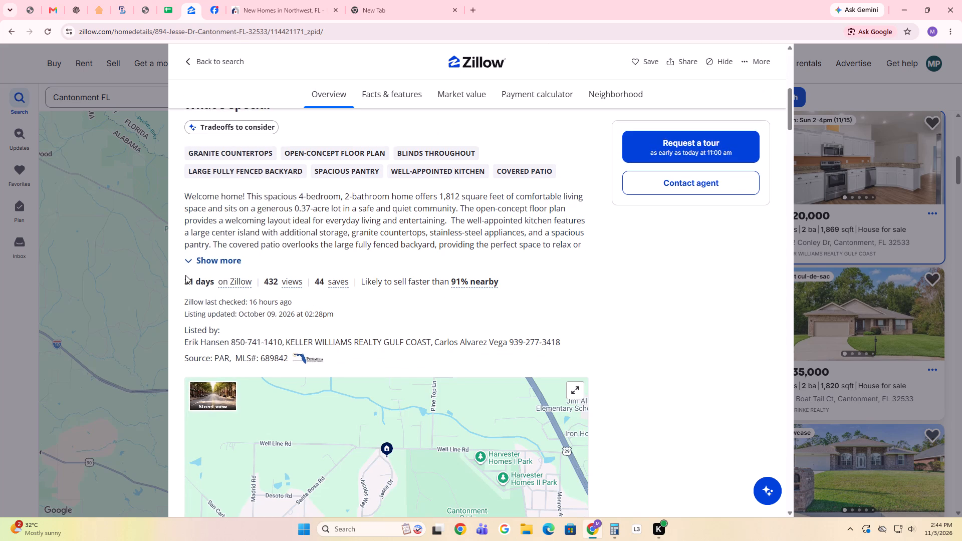
{"action": "left_click_drag", "start_coordinate": [181, 279], "coordinate": [252, 282]}
{"action": "key", "text": "ctrl+c"}
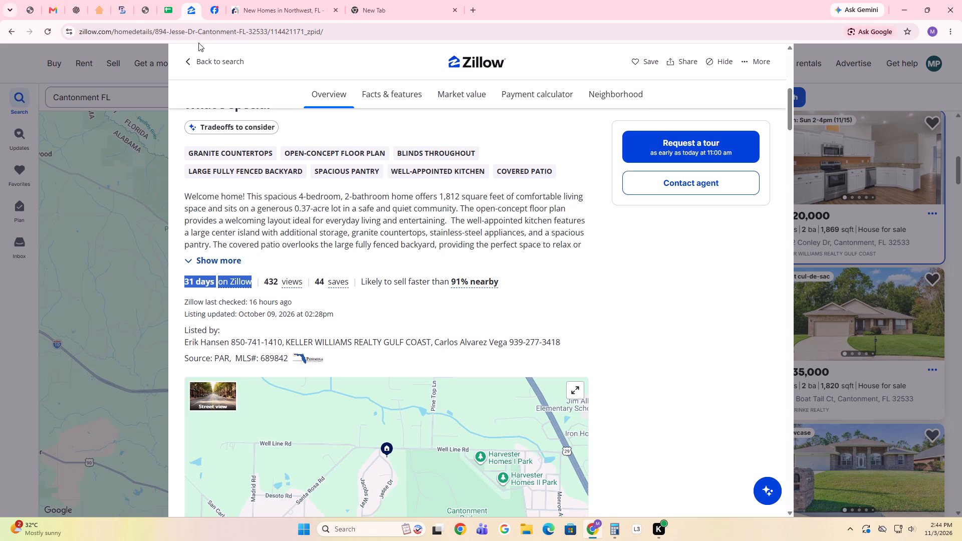
{"action": "left_click", "coordinate": [163, 12]}
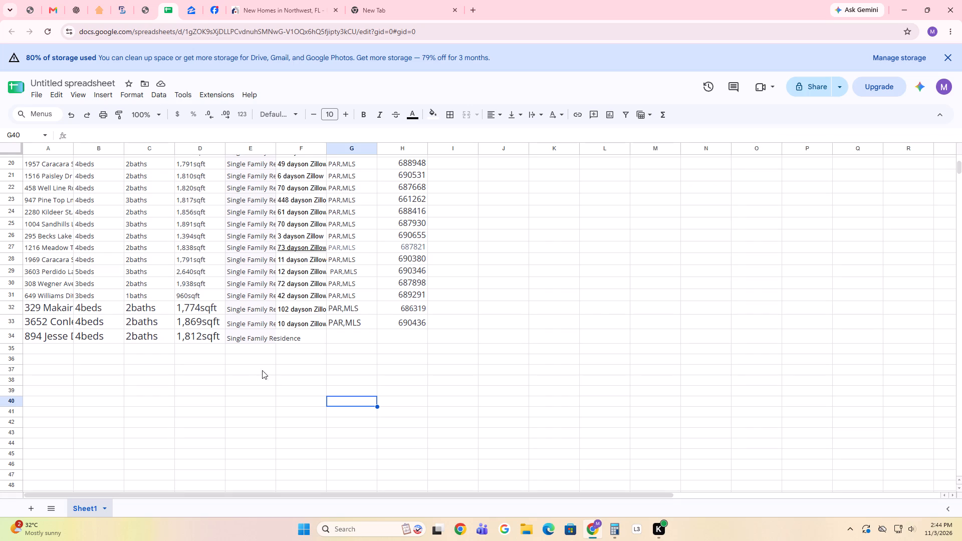
{"action": "left_click", "coordinate": [304, 335]}
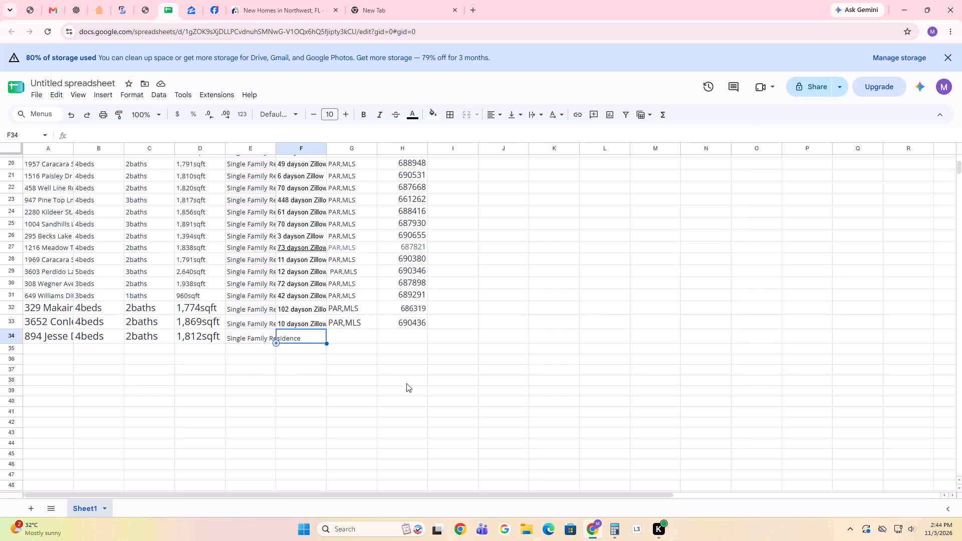
{"action": "key", "text": "ctrl+v"}
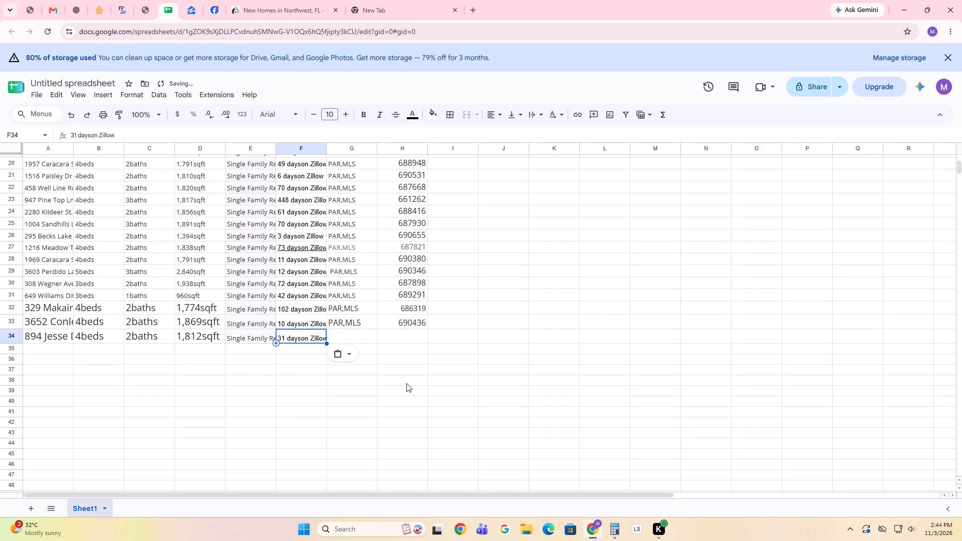
{"action": "left_click", "coordinate": [400, 378]}
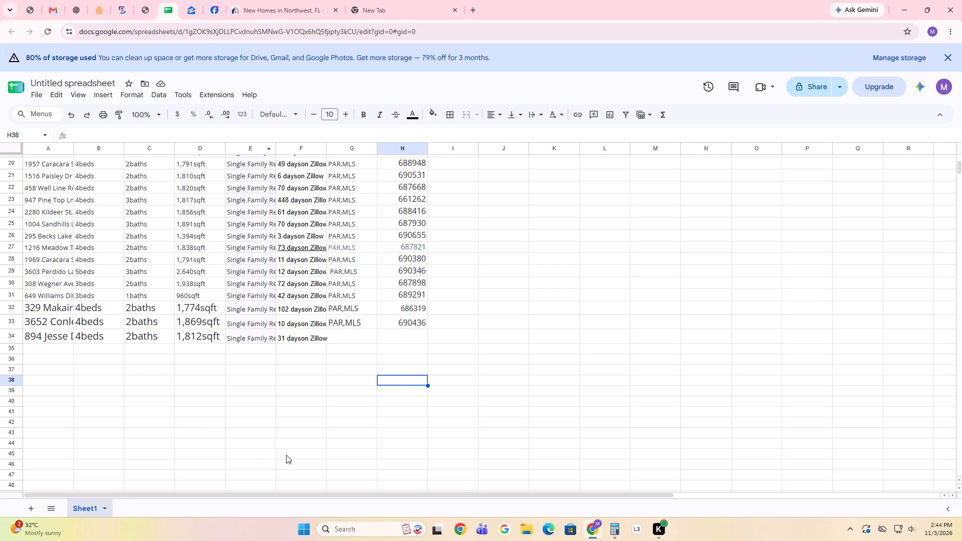
{"action": "left_click", "coordinate": [193, 11]}
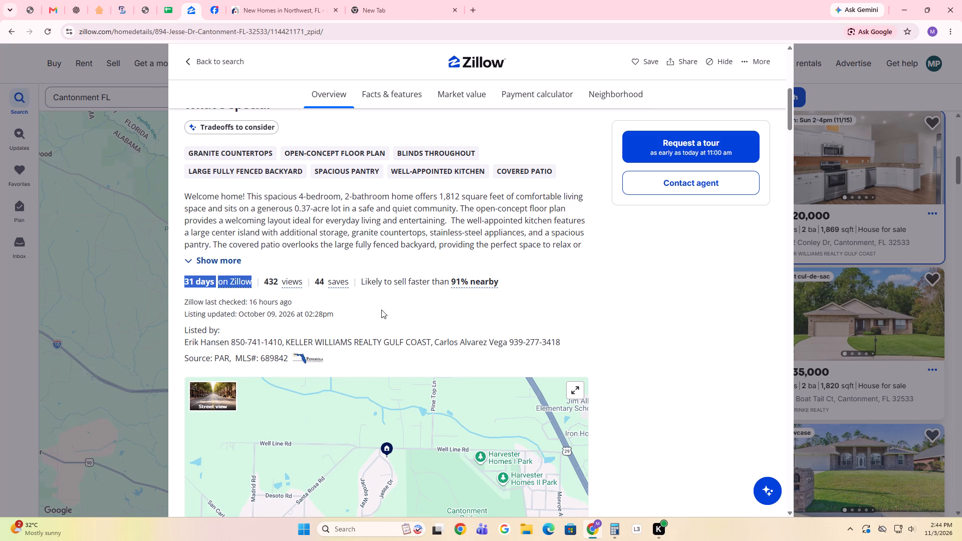
{"action": "left_click", "coordinate": [594, 321]}
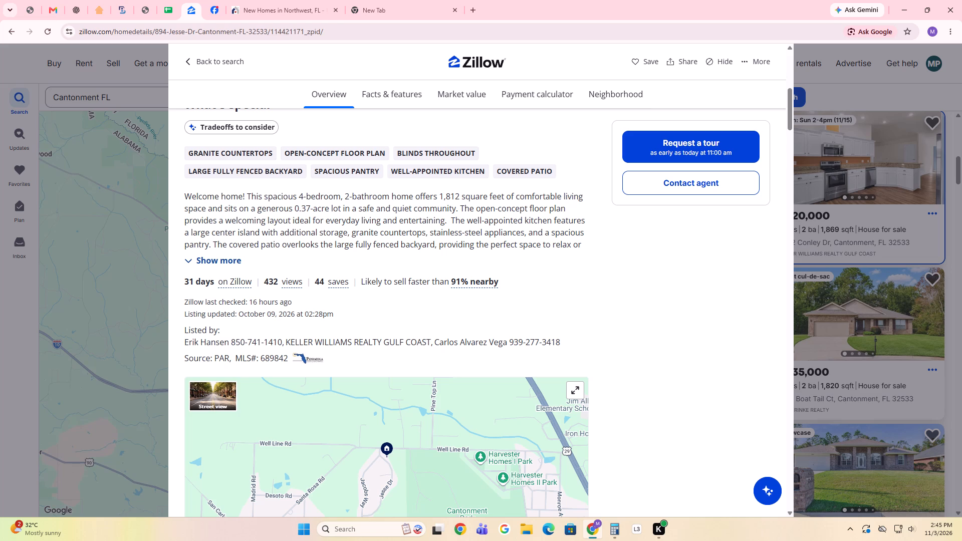
{"action": "left_click_drag", "start_coordinate": [213, 357], "coordinate": [246, 359]}
{"action": "left_click_drag", "start_coordinate": [246, 359], "coordinate": [253, 363]}
{"action": "key", "text": "ctrl+c"}
{"action": "left_click", "coordinate": [167, 13]}
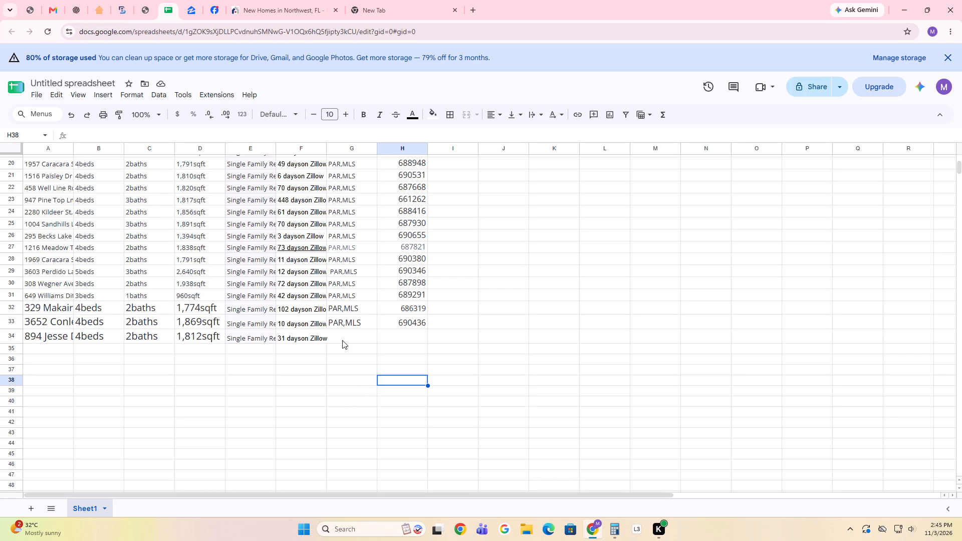
{"action": "left_click", "coordinate": [342, 340]}
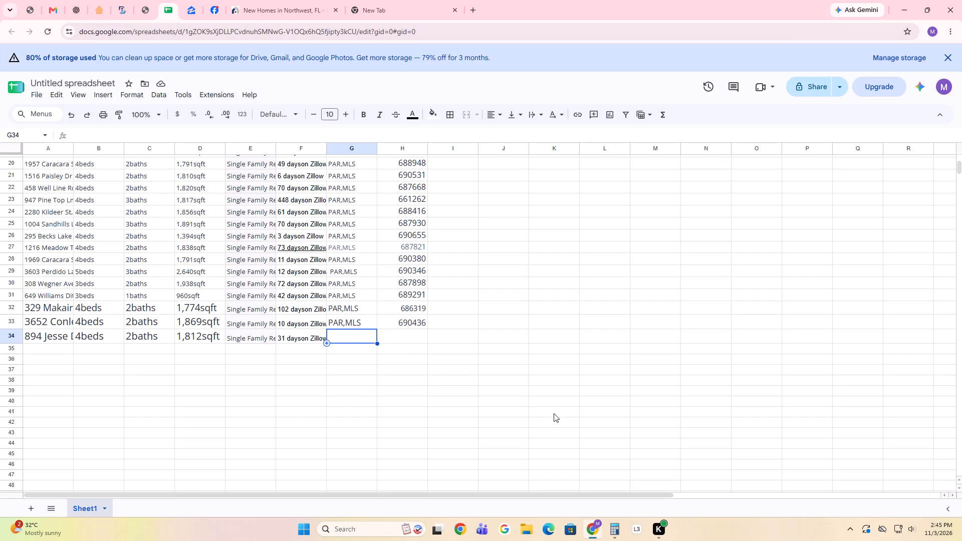
{"action": "key", "text": "ctrl+v"}
{"action": "left_click", "coordinate": [546, 410]}
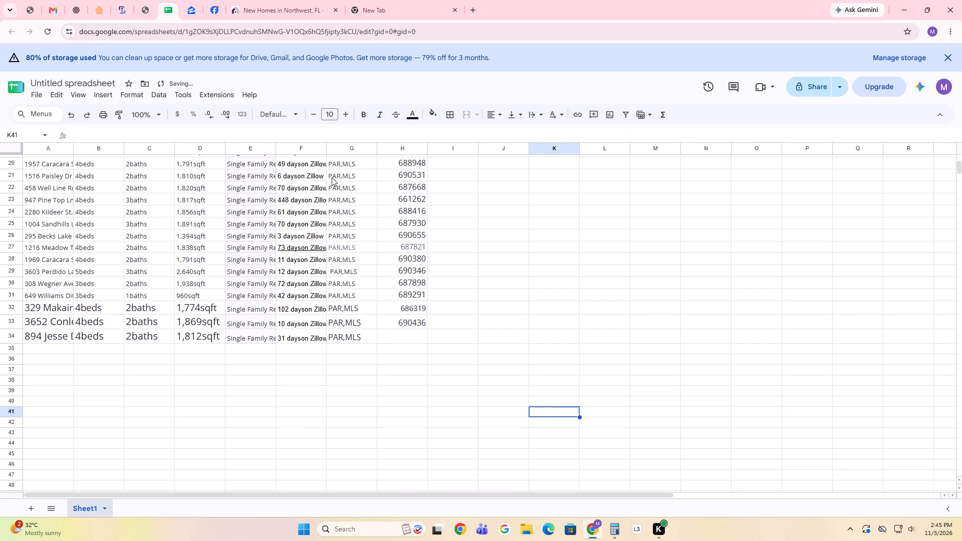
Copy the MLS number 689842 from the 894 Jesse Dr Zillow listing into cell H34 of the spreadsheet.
{"action": "left_click", "coordinate": [189, 7]}
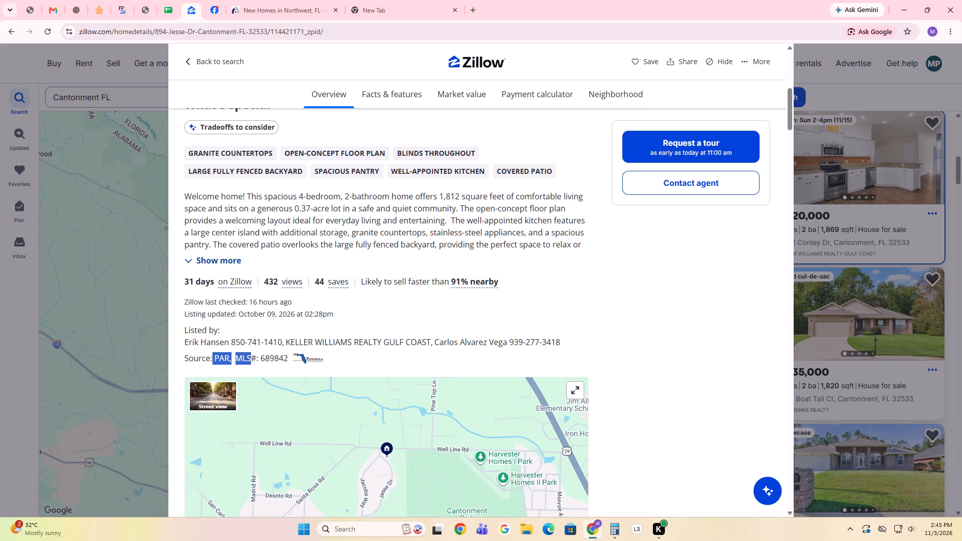
{"action": "left_click", "coordinate": [371, 358]}
{"action": "left_click_drag", "start_coordinate": [261, 357], "coordinate": [293, 356]}
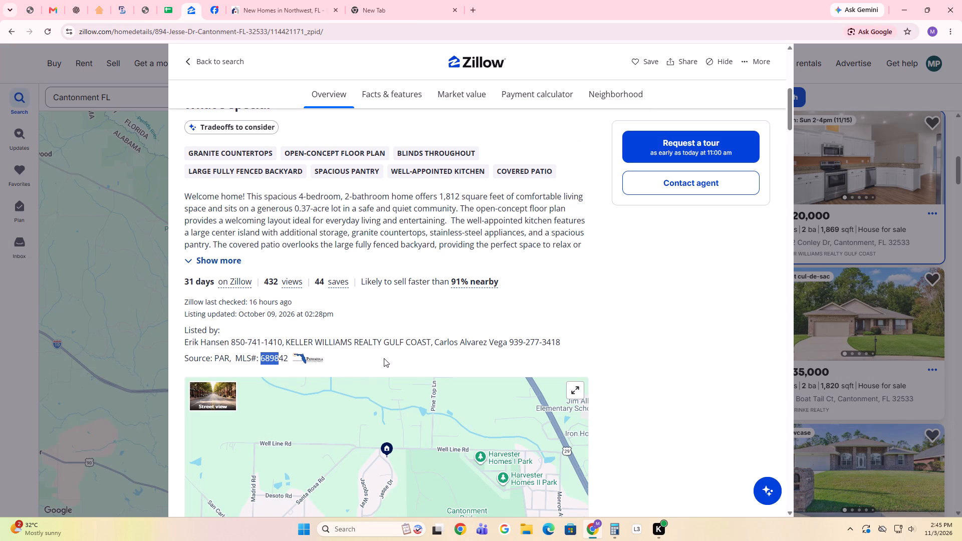
{"action": "key", "text": "ctrl+c"}
{"action": "left_click", "coordinate": [169, 10]}
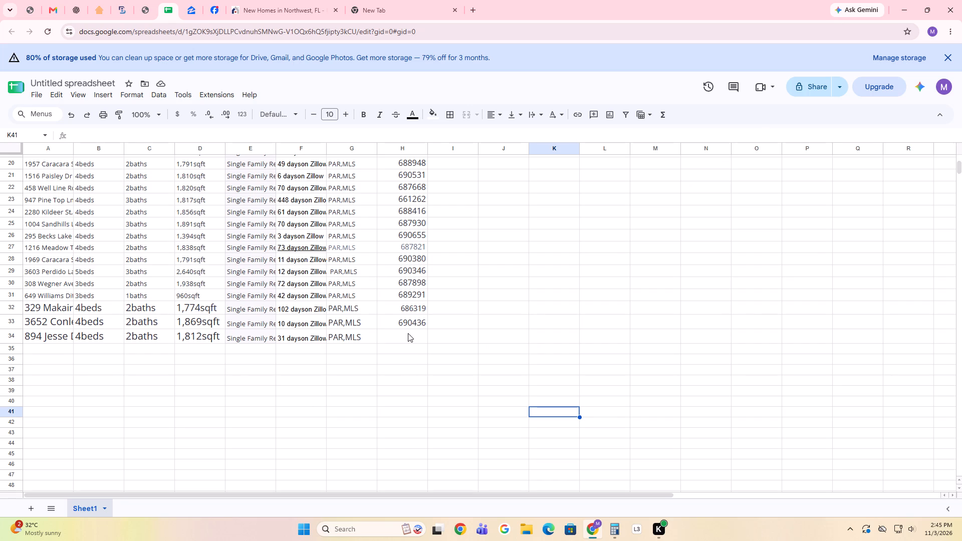
{"action": "left_click", "coordinate": [408, 333]}
{"action": "key", "text": "ctrl+v"}
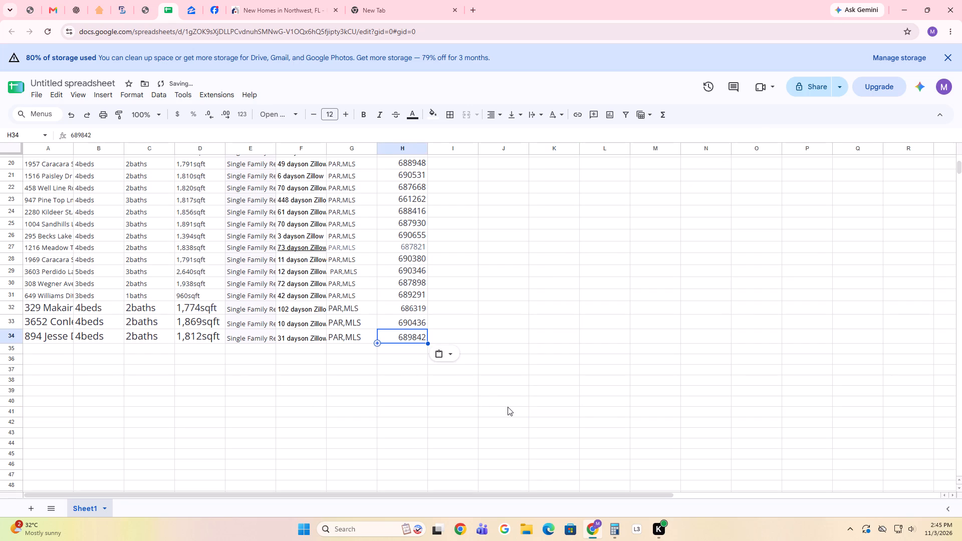
{"action": "left_click", "coordinate": [441, 480]}
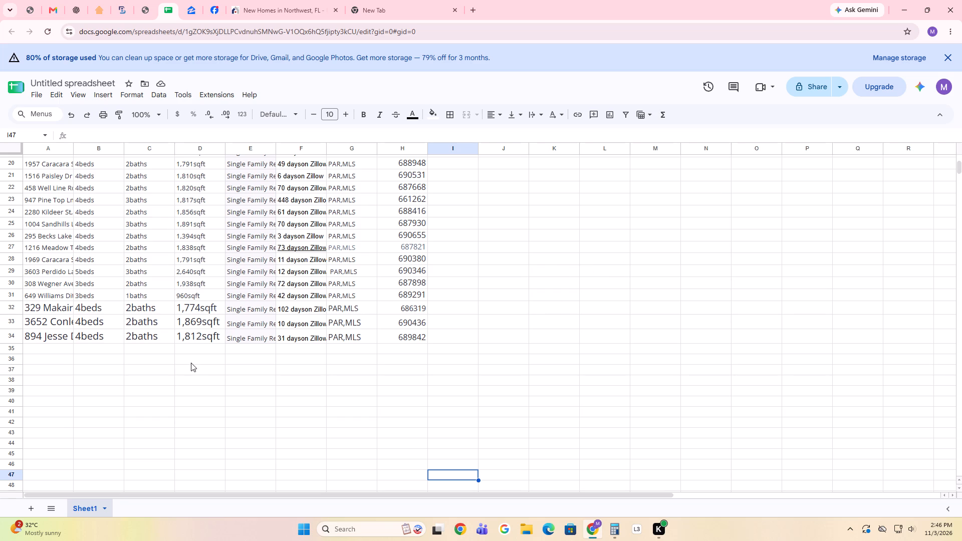
{"action": "left_click", "coordinate": [192, 11]}
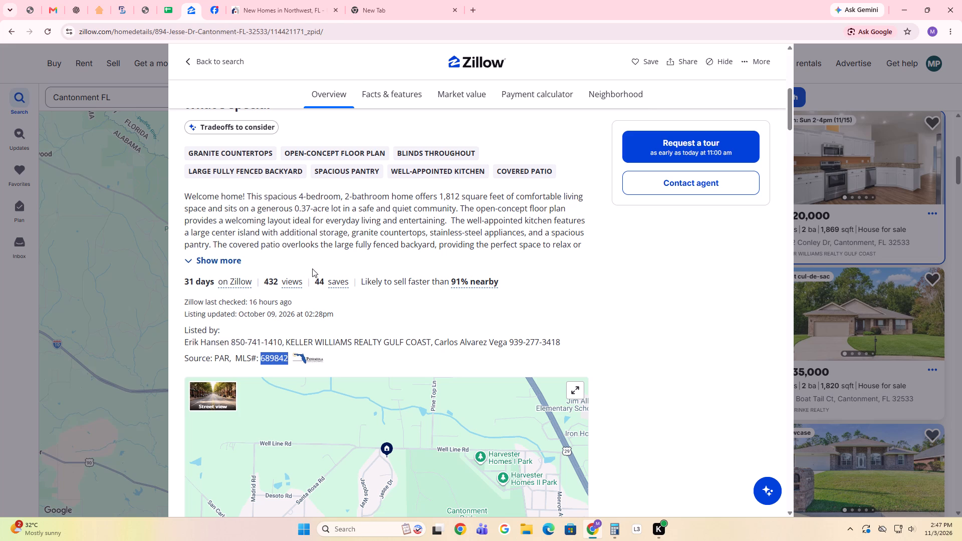
{"action": "left_click", "coordinate": [664, 297]}
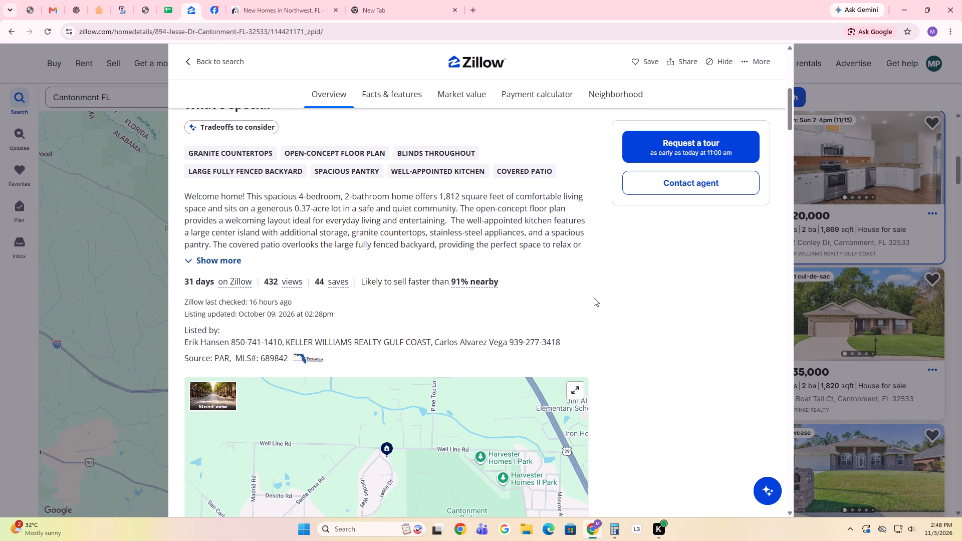
{"action": "scroll", "coordinate": [612, 270], "scroll_direction": "up", "scroll_amount": 1}
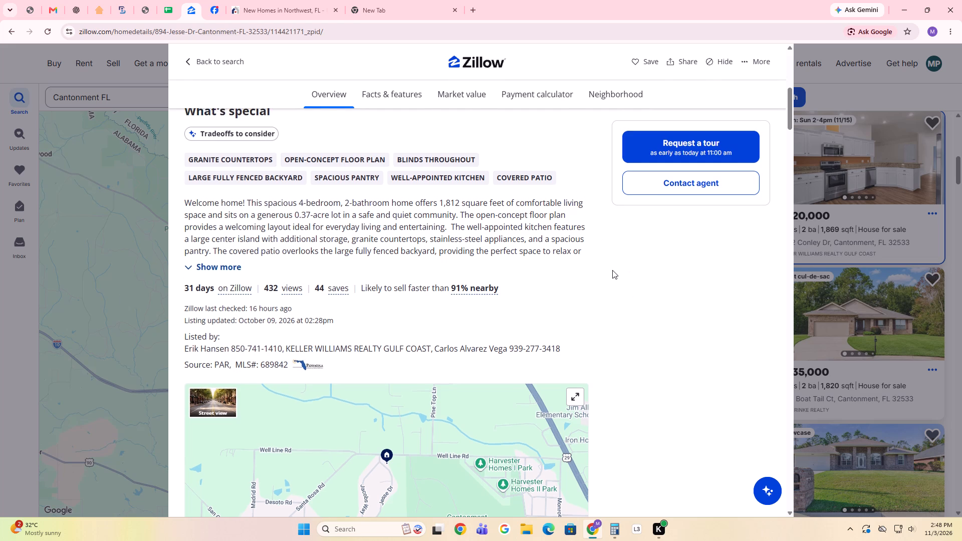
{"action": "scroll", "coordinate": [612, 270], "scroll_direction": "up", "scroll_amount": 8}
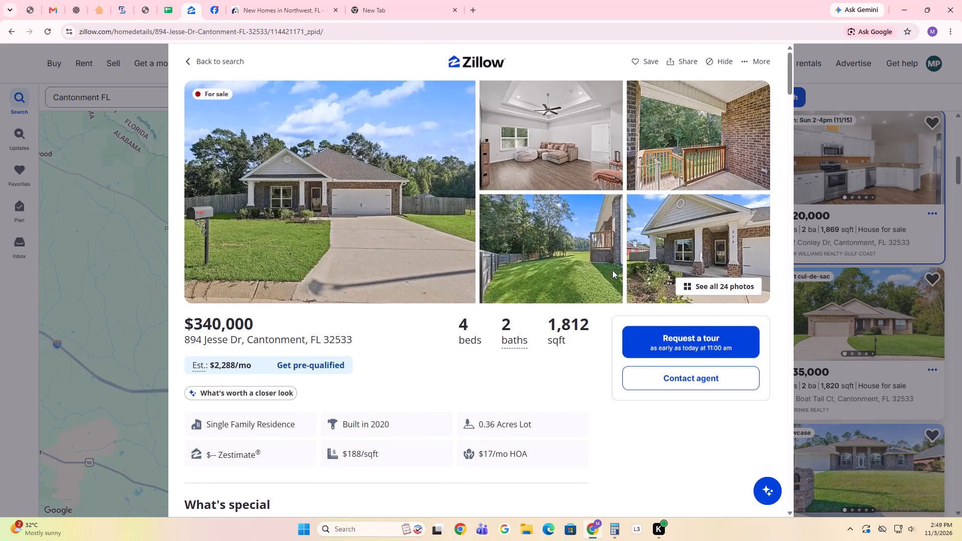
{"action": "scroll", "coordinate": [612, 270], "scroll_direction": "up", "scroll_amount": 2}
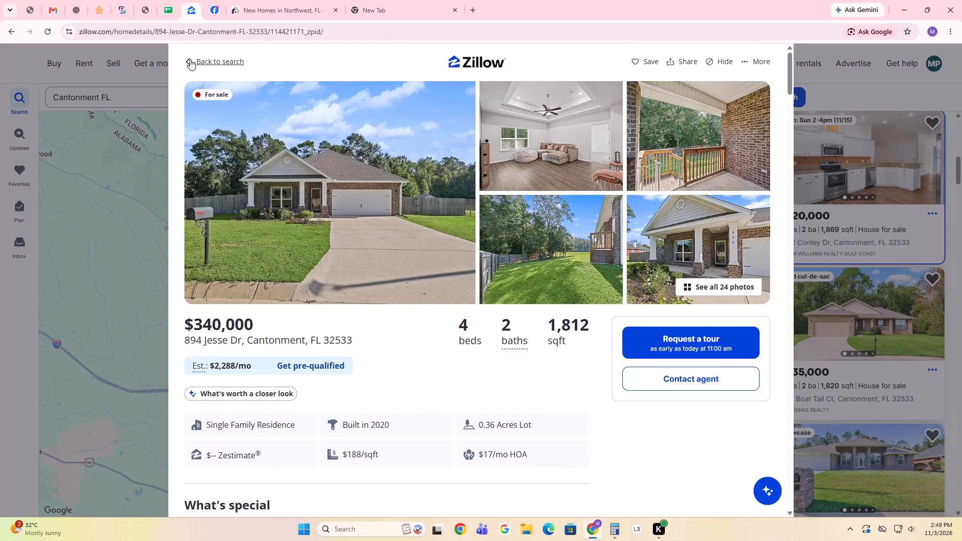
{"action": "left_click", "coordinate": [190, 59]}
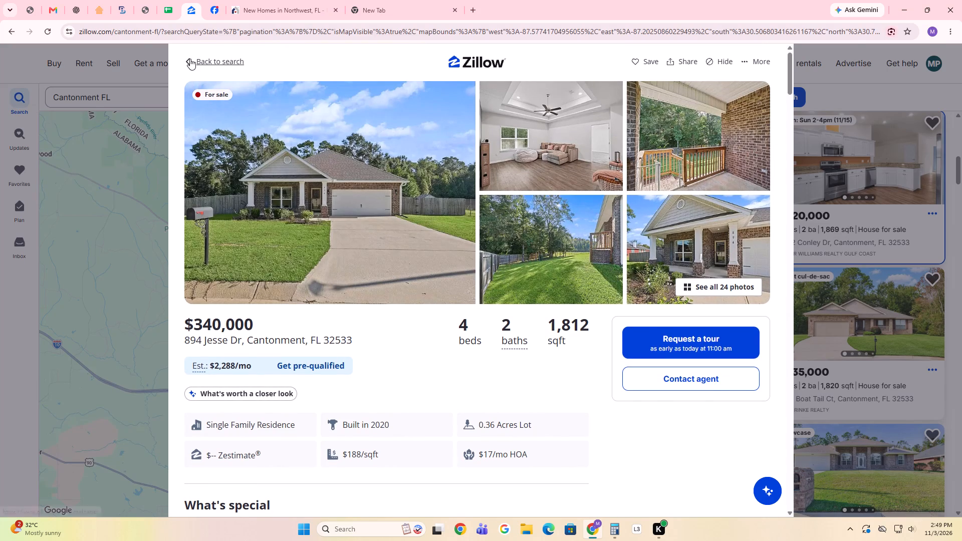
{"action": "left_click", "coordinate": [169, 9]}
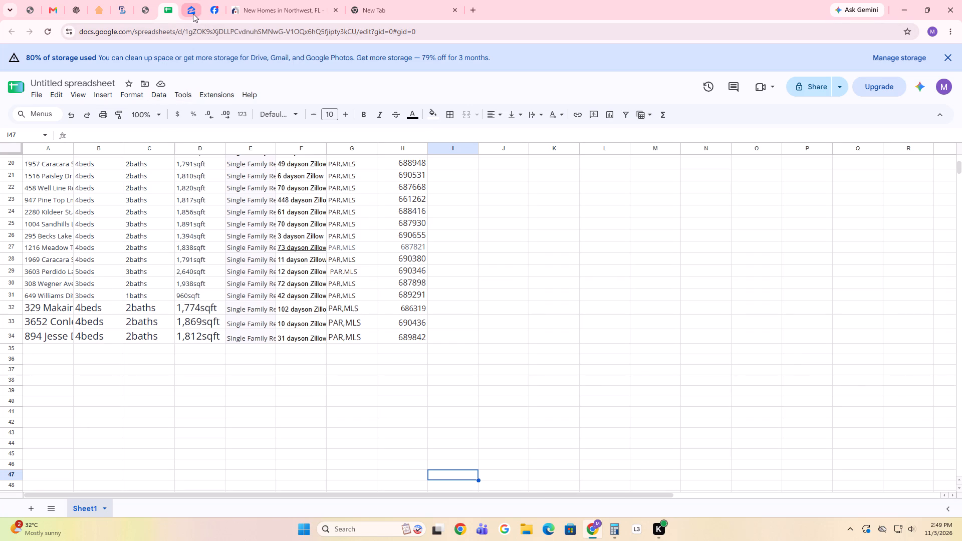
{"action": "left_click", "coordinate": [193, 13]}
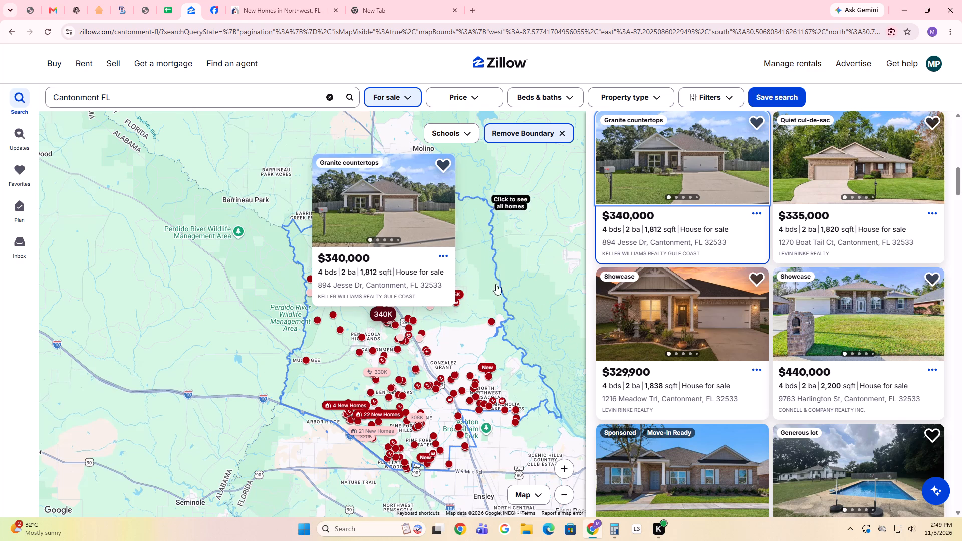
{"action": "left_click", "coordinate": [853, 160]}
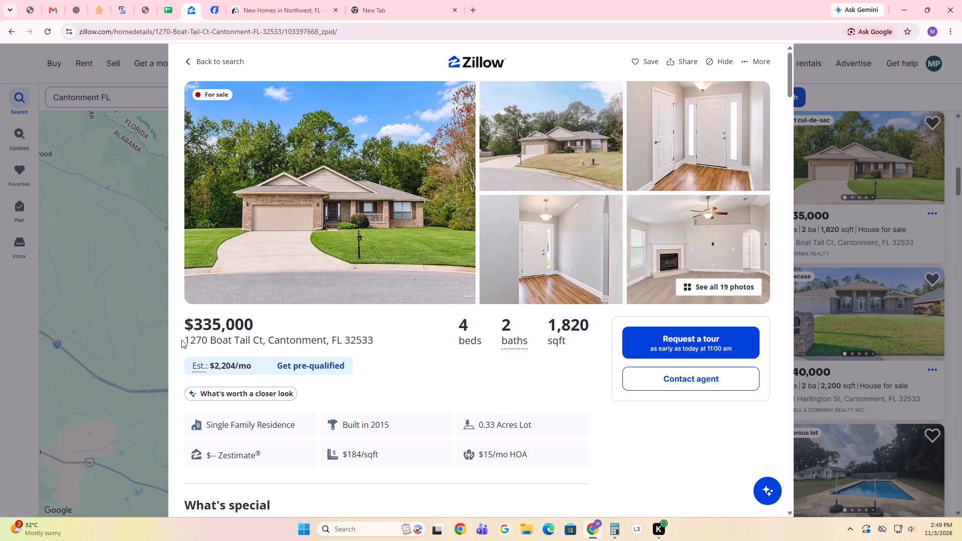
{"action": "left_click_drag", "start_coordinate": [183, 339], "coordinate": [241, 342]}
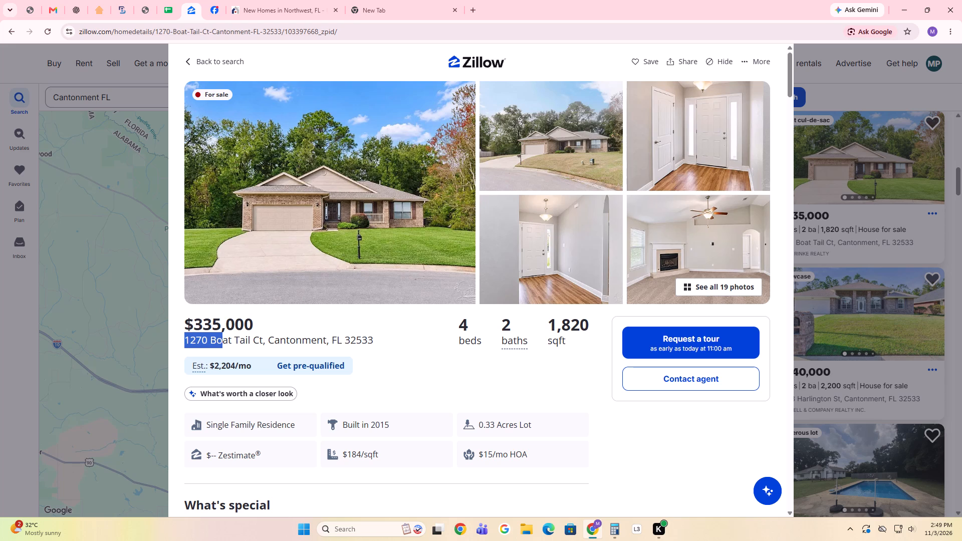
{"action": "left_click_drag", "start_coordinate": [241, 342], "coordinate": [410, 351]}
{"action": "double_click", "coordinate": [410, 351]}
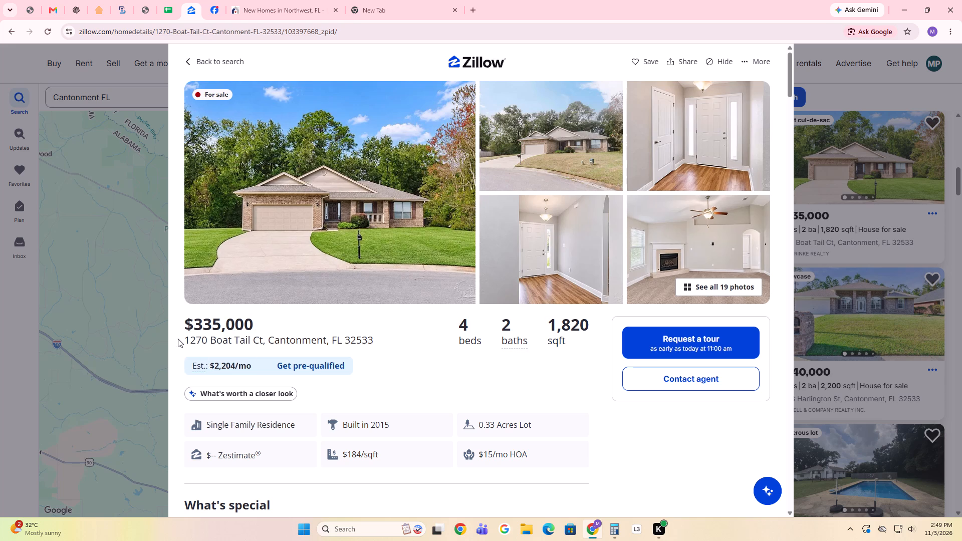
{"action": "left_click_drag", "start_coordinate": [183, 338], "coordinate": [430, 342]}
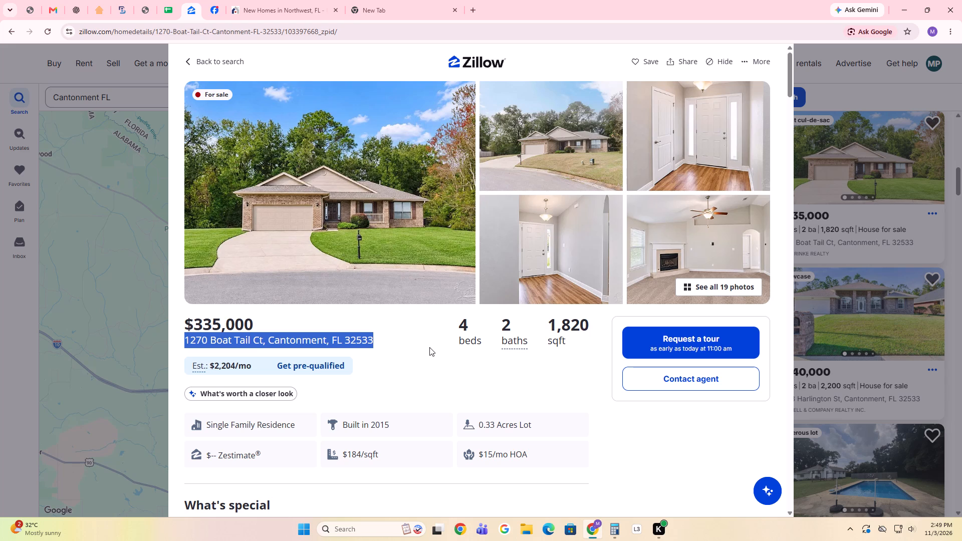
{"action": "key", "text": "ctrl+c"}
{"action": "left_click", "coordinate": [166, 10]}
{"action": "left_click", "coordinate": [37, 347]}
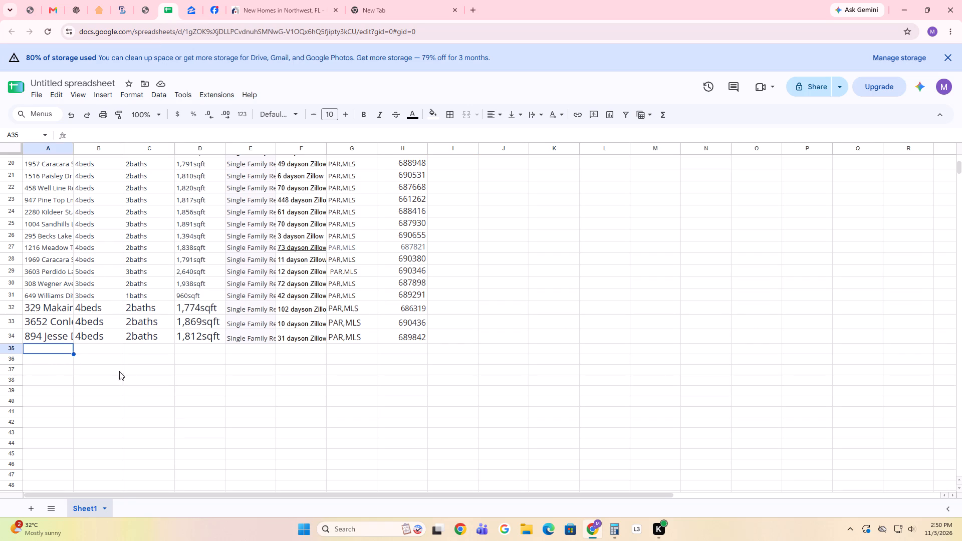
{"action": "key", "text": "ctrl+v"}
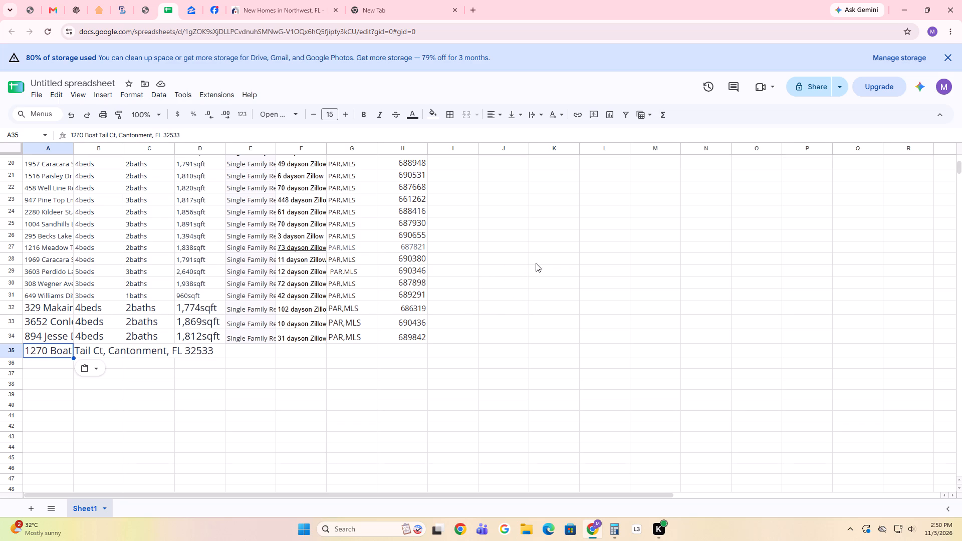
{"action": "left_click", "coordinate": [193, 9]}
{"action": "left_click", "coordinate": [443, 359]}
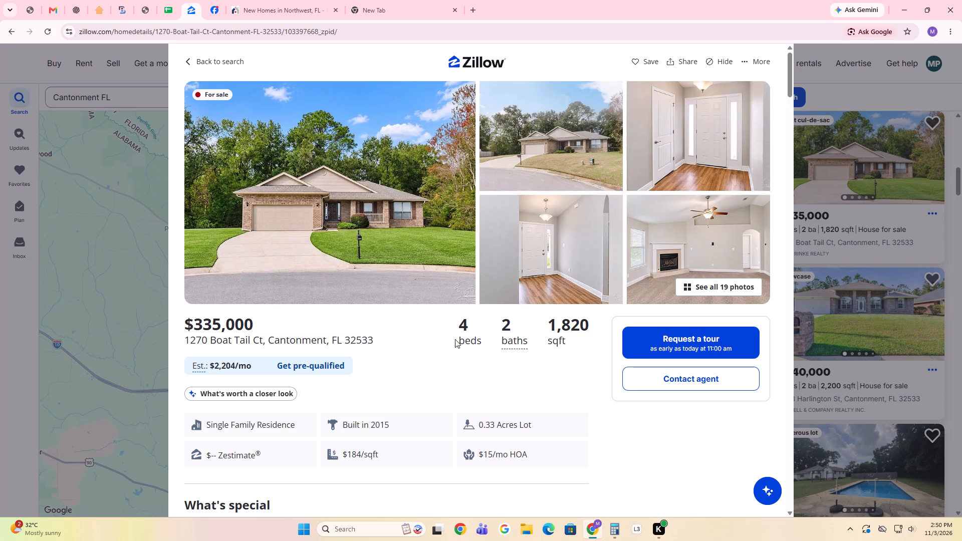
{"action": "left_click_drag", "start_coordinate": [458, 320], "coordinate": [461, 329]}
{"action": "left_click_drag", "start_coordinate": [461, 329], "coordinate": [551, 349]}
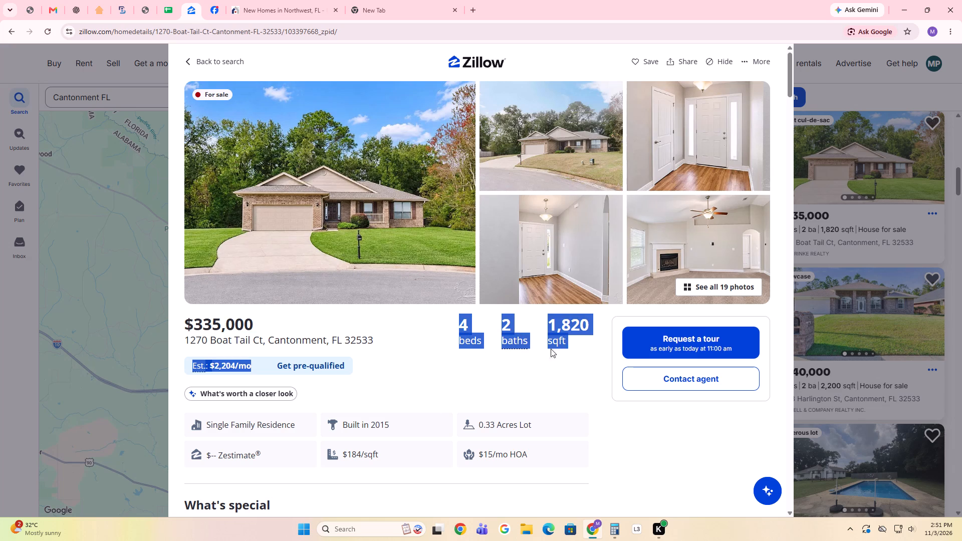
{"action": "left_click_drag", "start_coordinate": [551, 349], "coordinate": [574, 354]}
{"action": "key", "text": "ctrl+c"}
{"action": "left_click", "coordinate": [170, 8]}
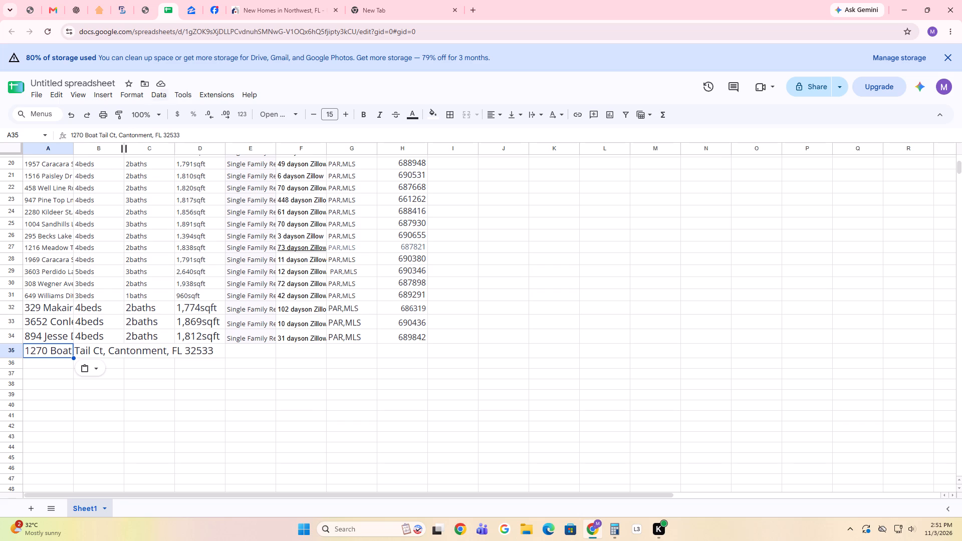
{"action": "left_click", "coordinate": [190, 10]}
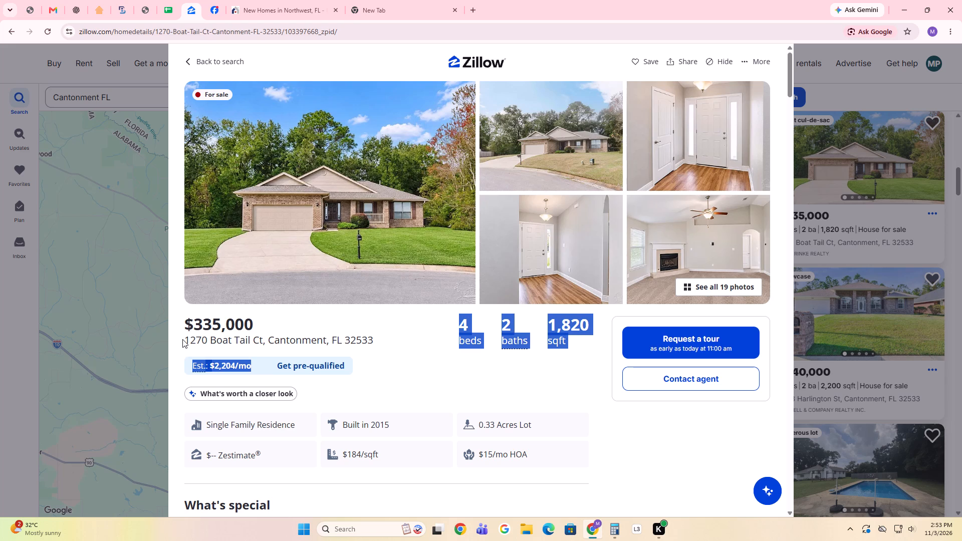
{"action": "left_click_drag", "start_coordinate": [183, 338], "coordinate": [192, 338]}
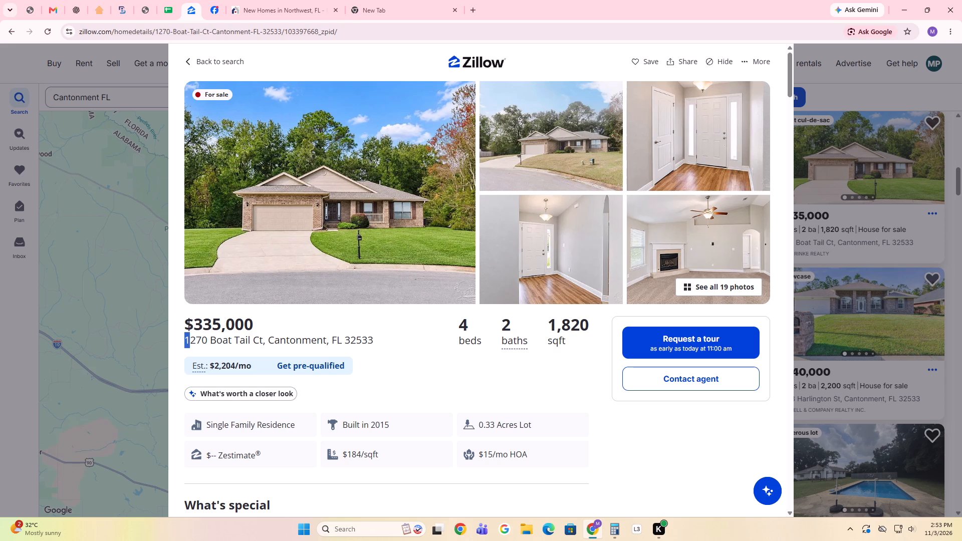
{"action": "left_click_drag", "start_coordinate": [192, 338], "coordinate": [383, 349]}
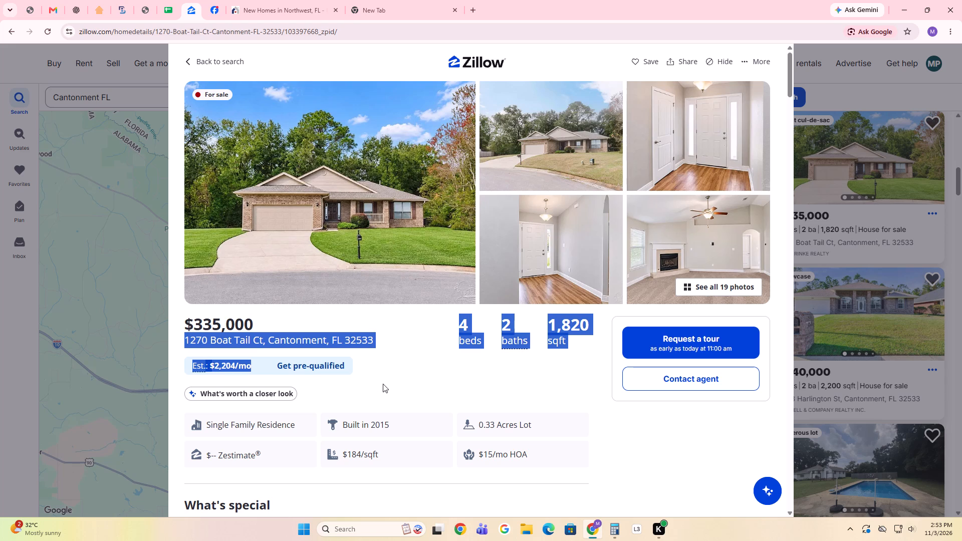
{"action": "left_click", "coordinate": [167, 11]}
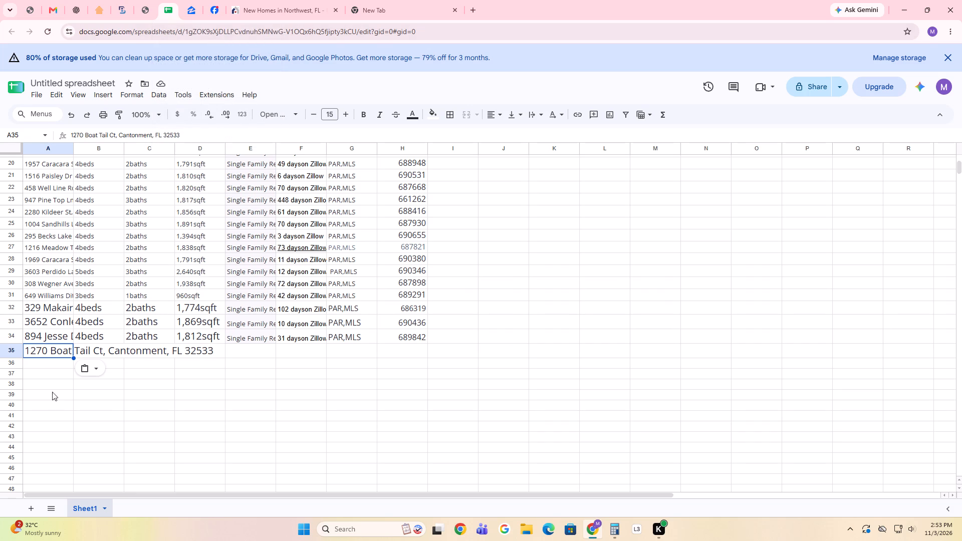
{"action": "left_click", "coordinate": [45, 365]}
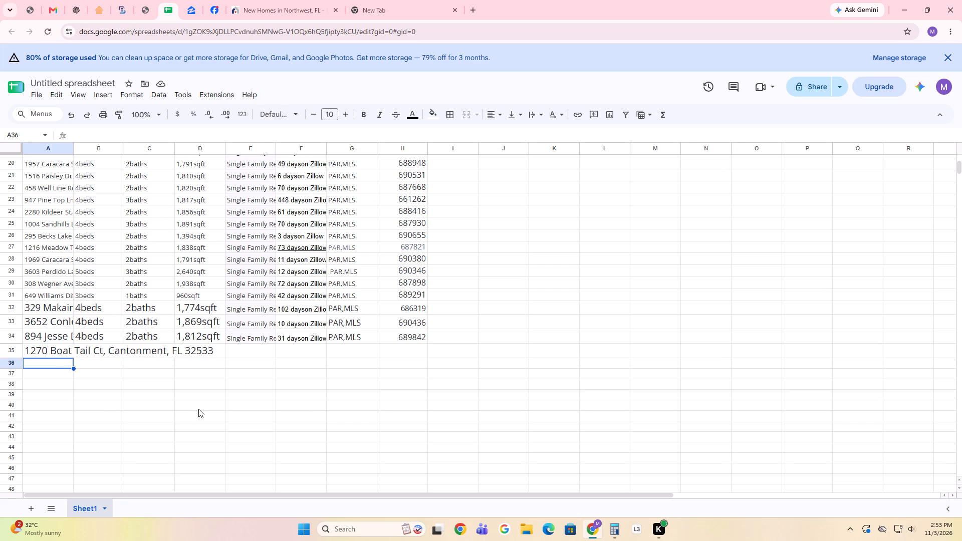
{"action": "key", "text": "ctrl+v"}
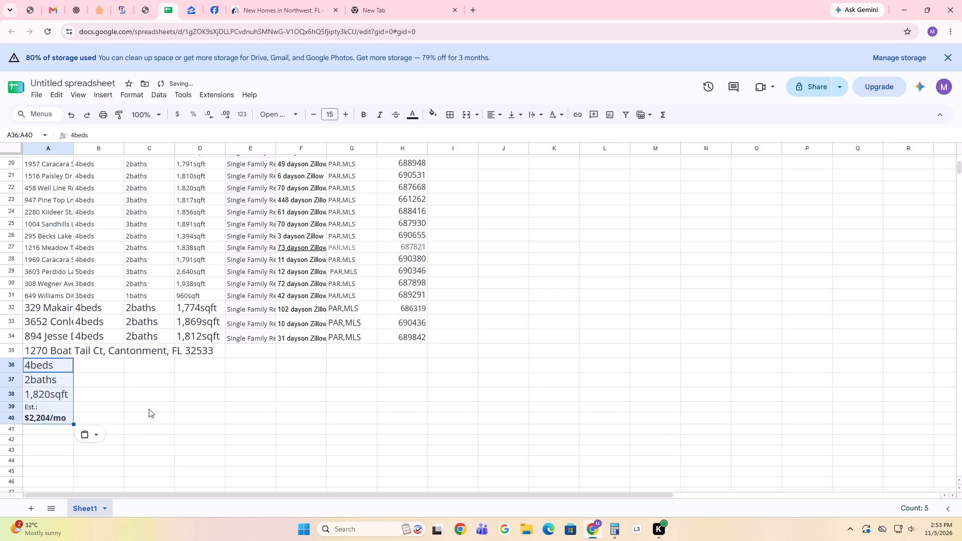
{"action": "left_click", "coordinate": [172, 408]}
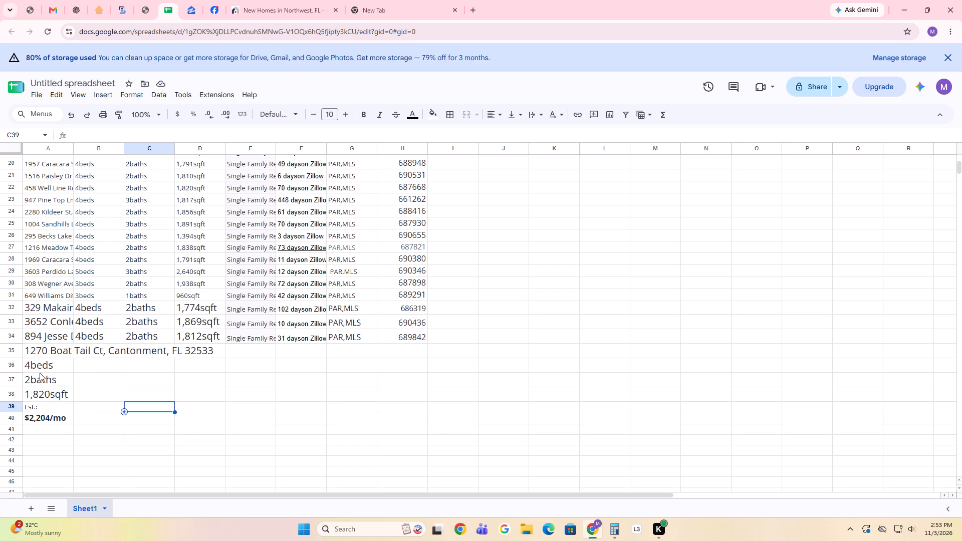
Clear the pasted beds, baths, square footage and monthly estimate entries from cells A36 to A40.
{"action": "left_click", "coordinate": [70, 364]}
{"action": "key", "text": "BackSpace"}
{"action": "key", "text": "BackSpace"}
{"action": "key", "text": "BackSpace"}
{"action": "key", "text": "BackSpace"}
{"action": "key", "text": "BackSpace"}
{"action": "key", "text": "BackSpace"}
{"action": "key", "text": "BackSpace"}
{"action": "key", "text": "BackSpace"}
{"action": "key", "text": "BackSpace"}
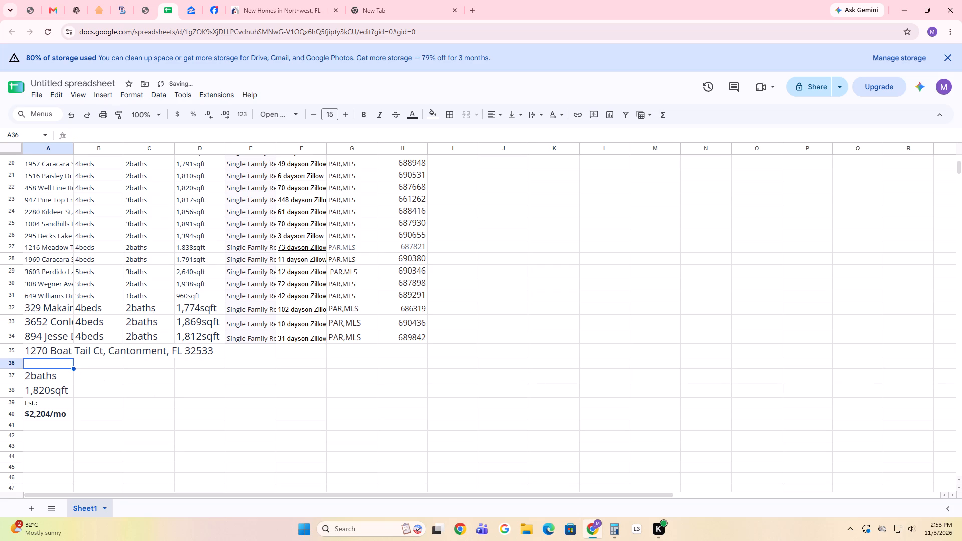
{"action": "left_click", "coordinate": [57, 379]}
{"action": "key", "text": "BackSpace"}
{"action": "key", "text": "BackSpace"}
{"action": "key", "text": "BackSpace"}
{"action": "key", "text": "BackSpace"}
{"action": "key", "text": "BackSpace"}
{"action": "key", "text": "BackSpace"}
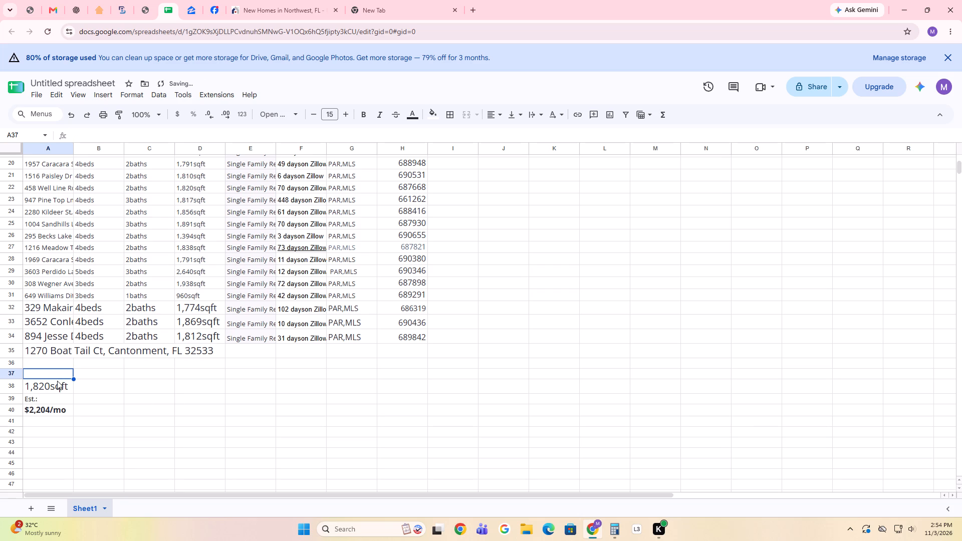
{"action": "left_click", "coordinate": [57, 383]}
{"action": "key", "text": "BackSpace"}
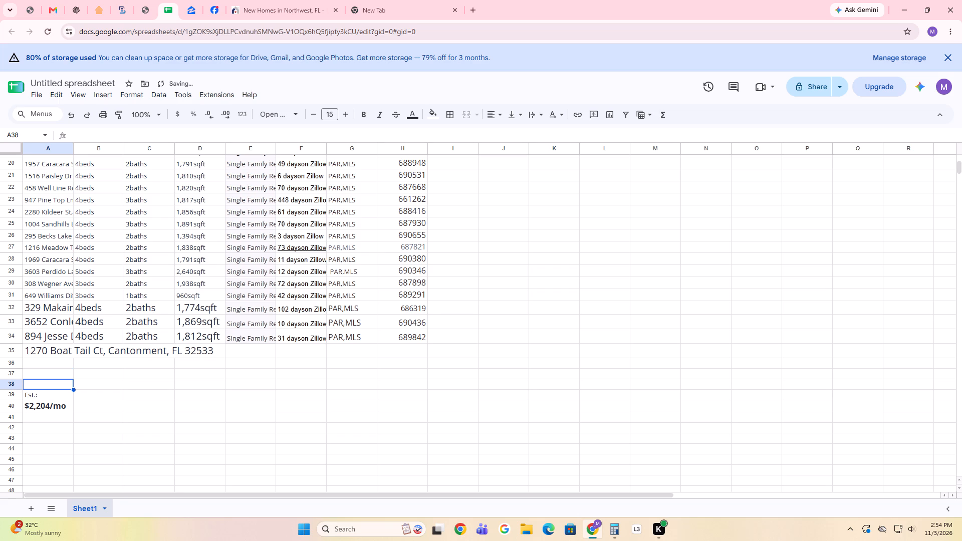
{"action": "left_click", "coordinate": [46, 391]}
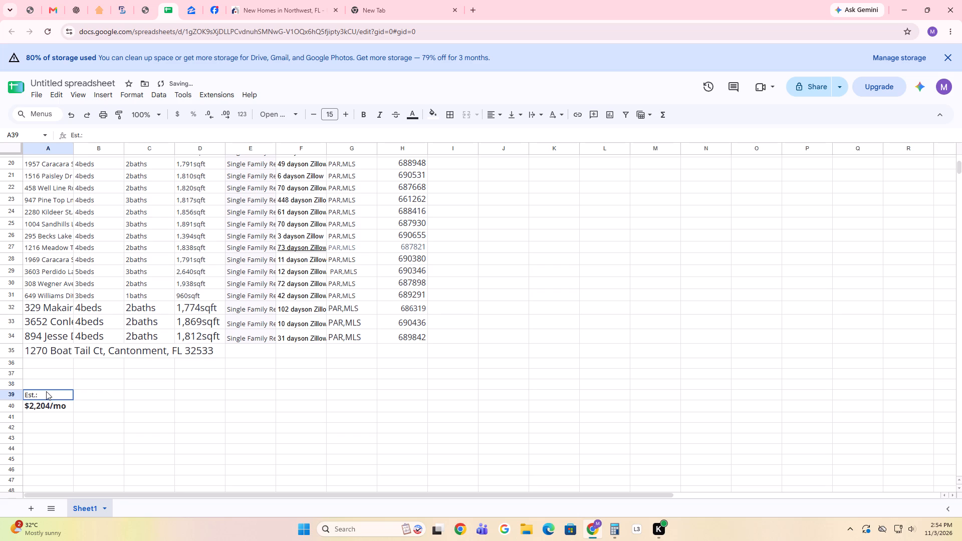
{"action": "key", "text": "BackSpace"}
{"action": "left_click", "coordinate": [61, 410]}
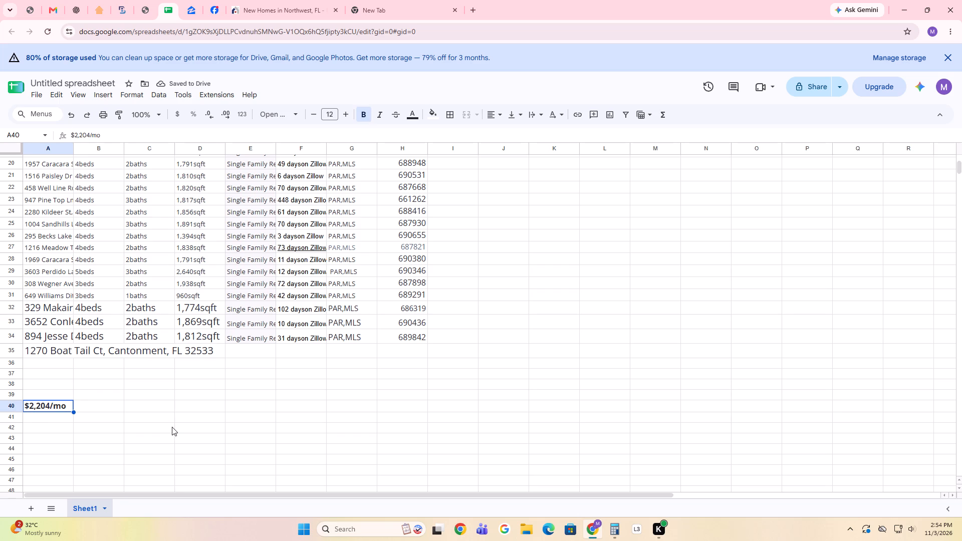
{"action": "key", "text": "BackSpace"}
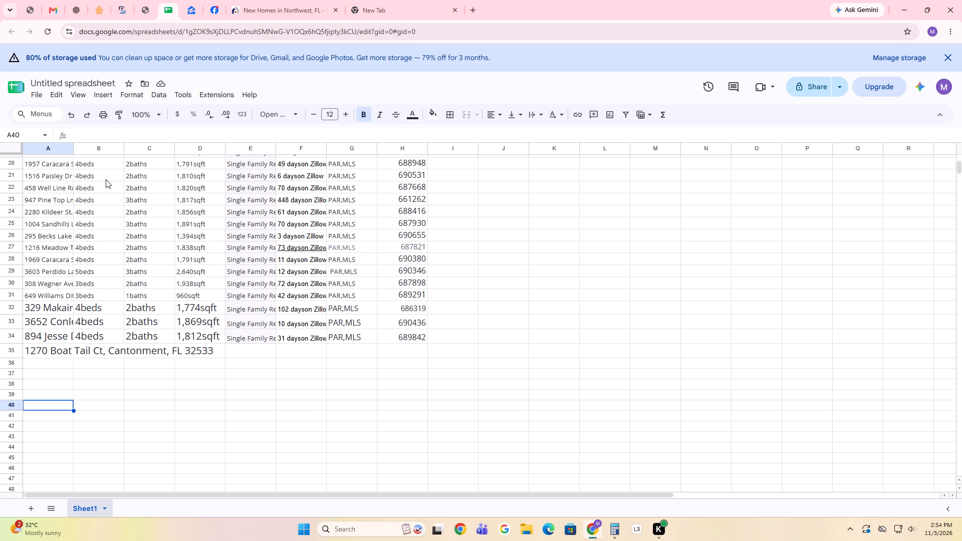
{"action": "left_click", "coordinate": [190, 8]}
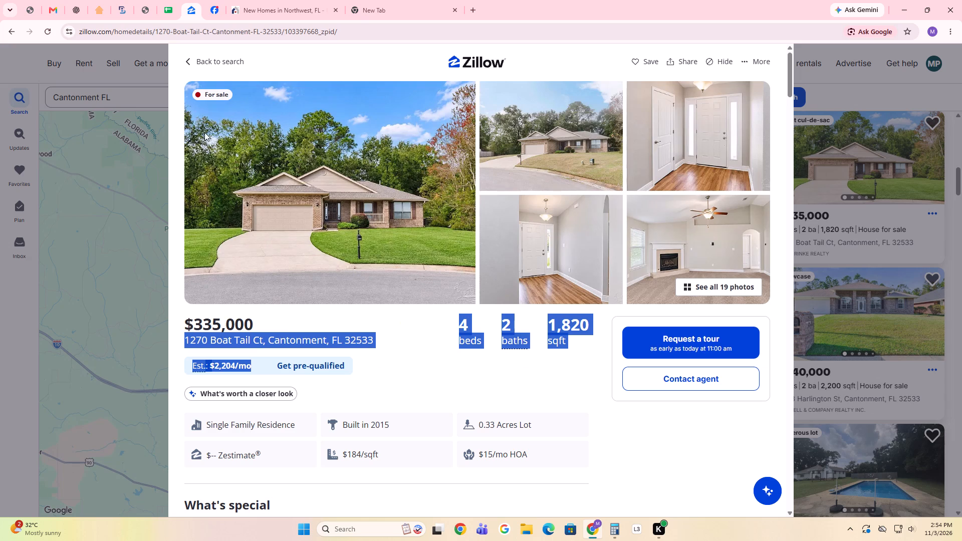
{"action": "left_click", "coordinate": [505, 356]}
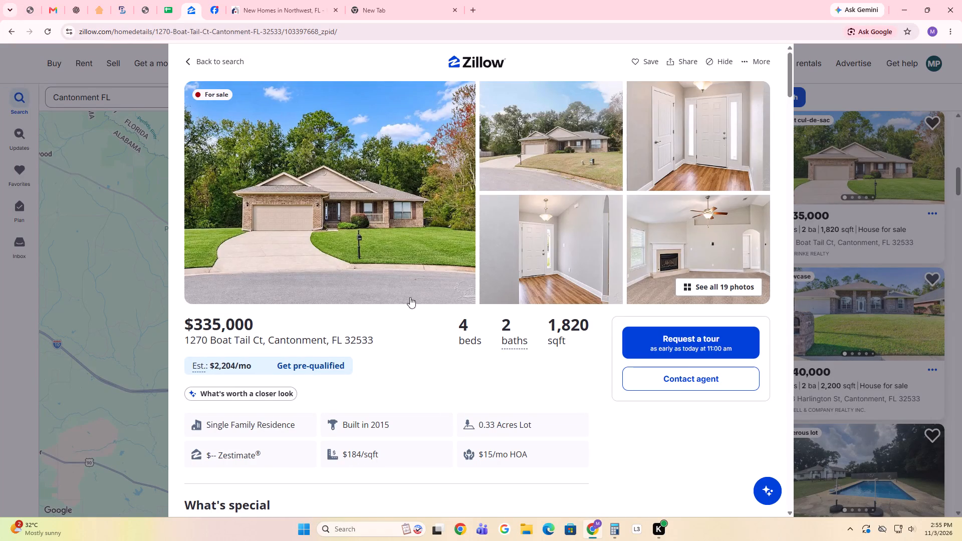
{"action": "left_click", "coordinate": [169, 10]}
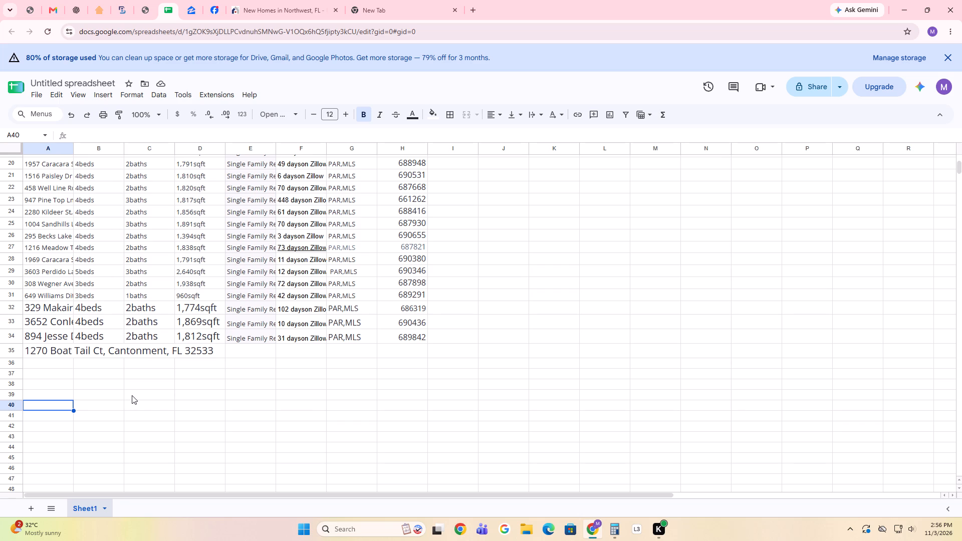
{"action": "left_click", "coordinate": [189, 11]}
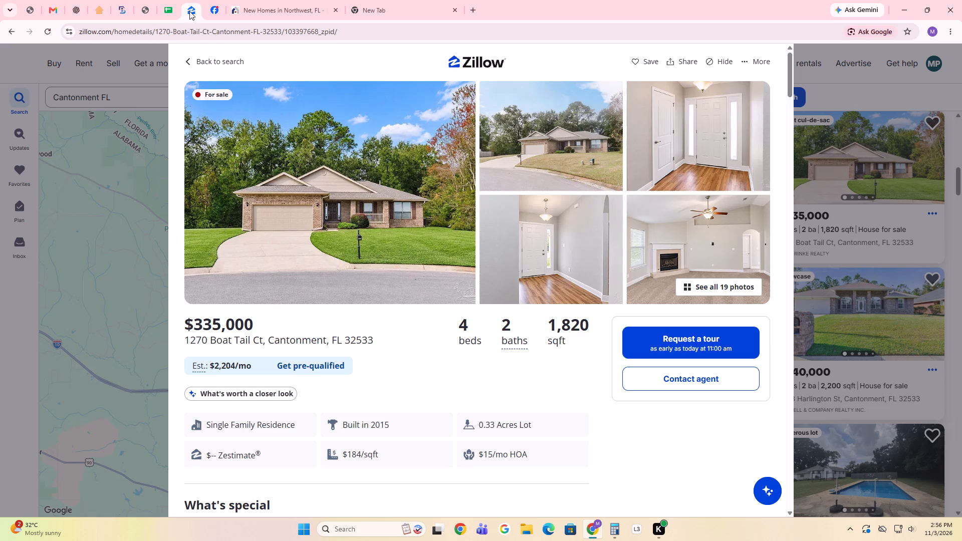
{"action": "left_click", "coordinate": [439, 358]}
{"action": "left_click_drag", "start_coordinate": [456, 319], "coordinate": [464, 330]}
{"action": "left_click", "coordinate": [457, 358]}
{"action": "left_click_drag", "start_coordinate": [462, 320], "coordinate": [484, 348]}
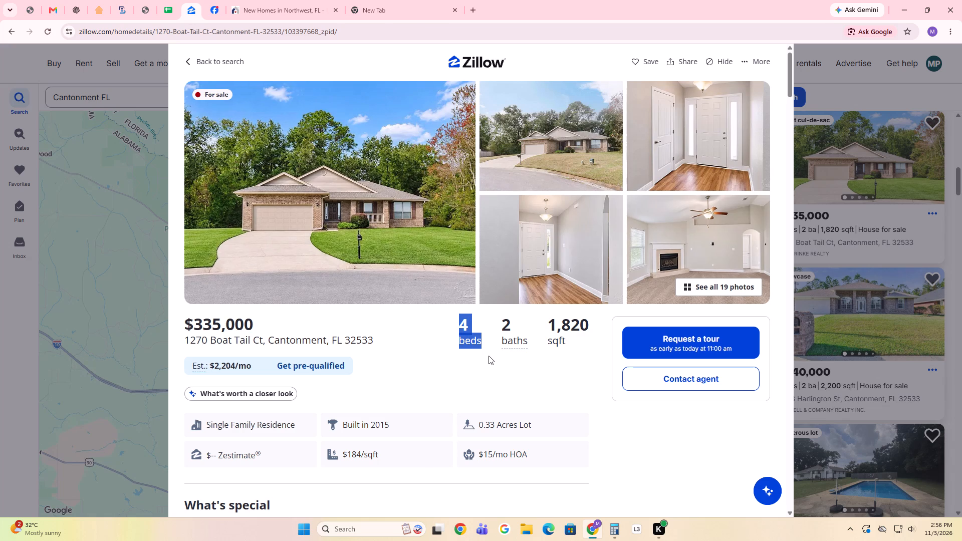
{"action": "key", "text": "ctrl+c"}
{"action": "left_click", "coordinate": [168, 9]}
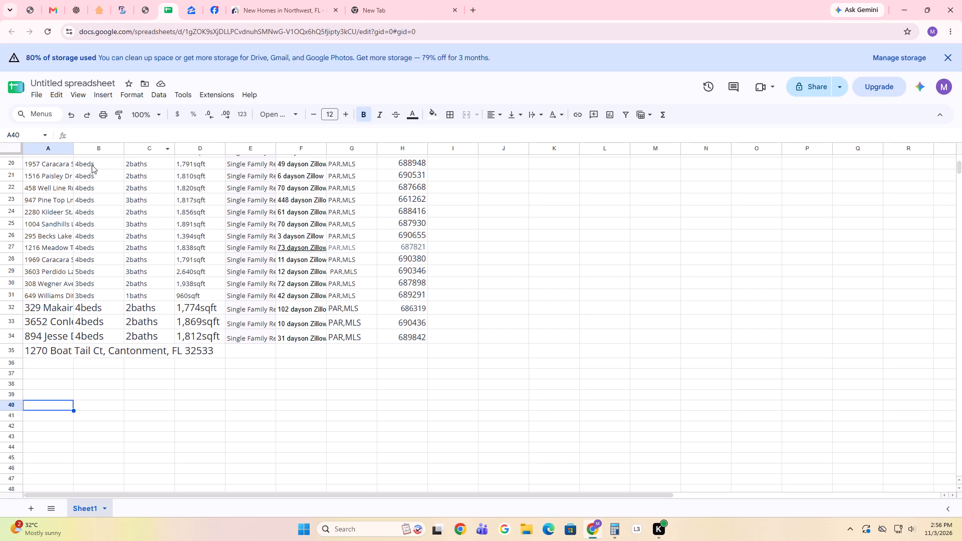
{"action": "left_click", "coordinate": [93, 353]}
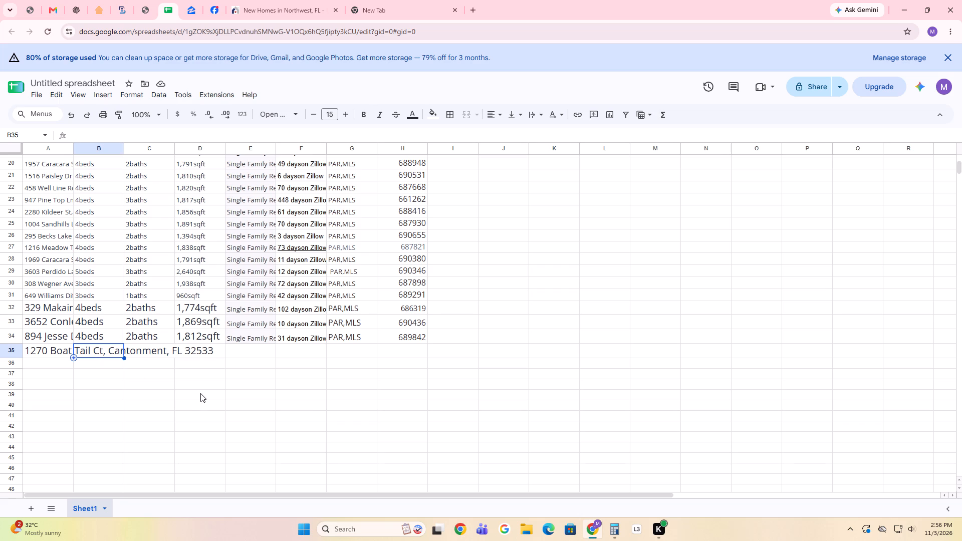
{"action": "key", "text": "ctrl+v"}
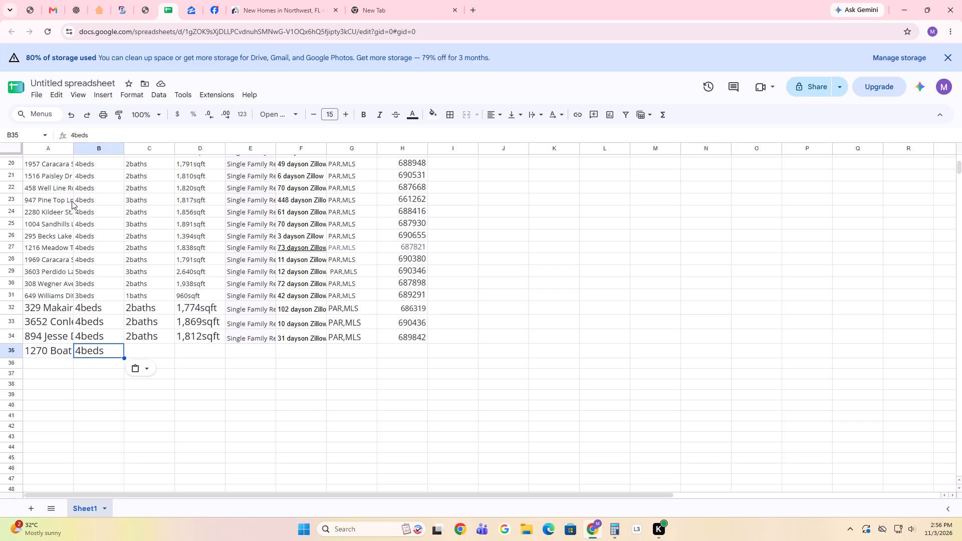
{"action": "left_click", "coordinate": [160, 390]}
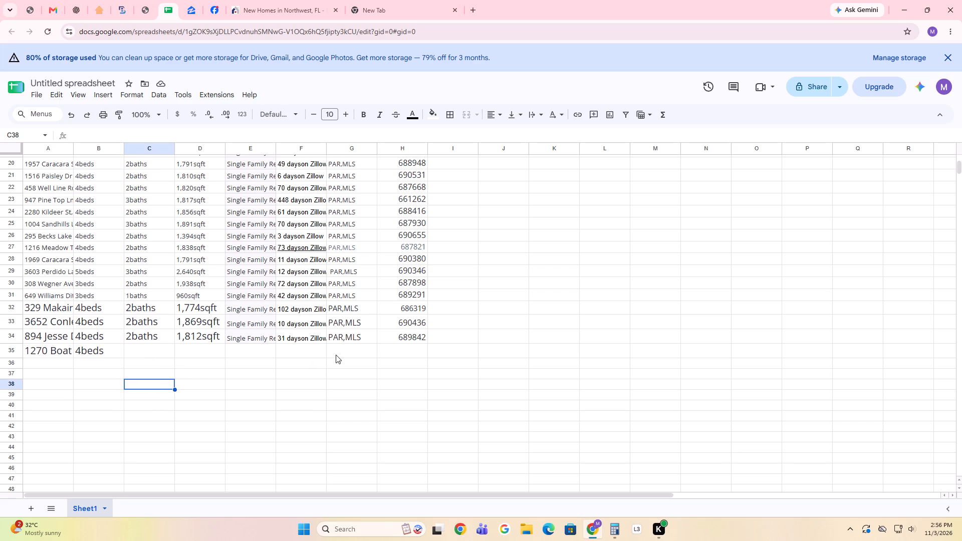
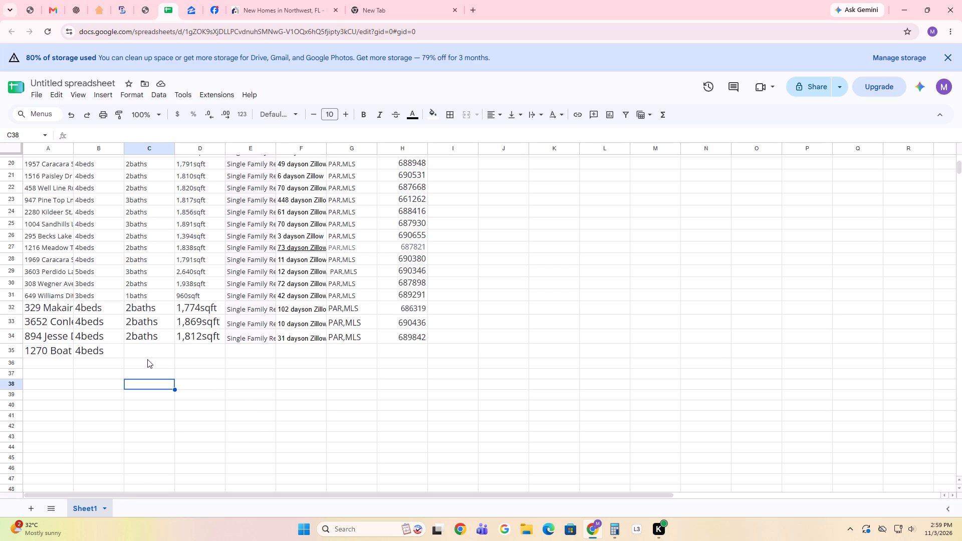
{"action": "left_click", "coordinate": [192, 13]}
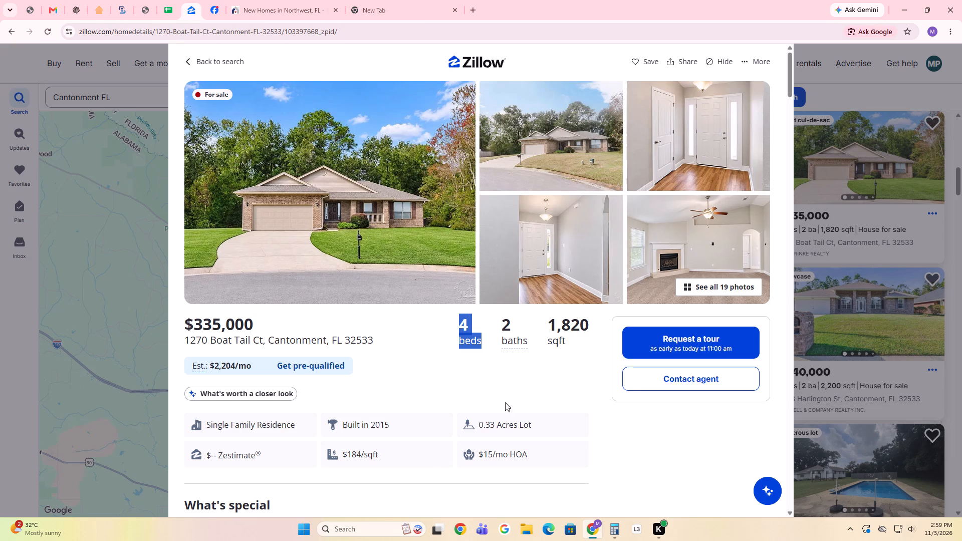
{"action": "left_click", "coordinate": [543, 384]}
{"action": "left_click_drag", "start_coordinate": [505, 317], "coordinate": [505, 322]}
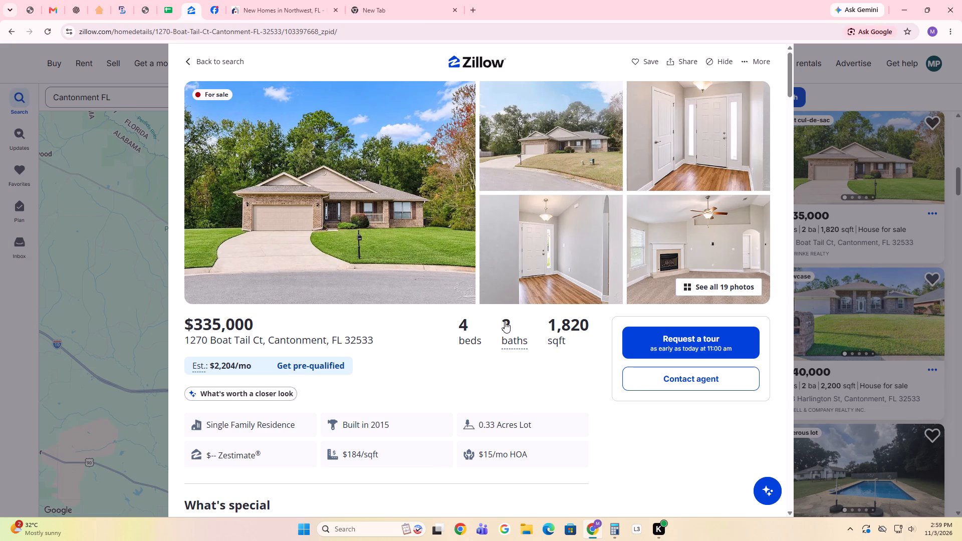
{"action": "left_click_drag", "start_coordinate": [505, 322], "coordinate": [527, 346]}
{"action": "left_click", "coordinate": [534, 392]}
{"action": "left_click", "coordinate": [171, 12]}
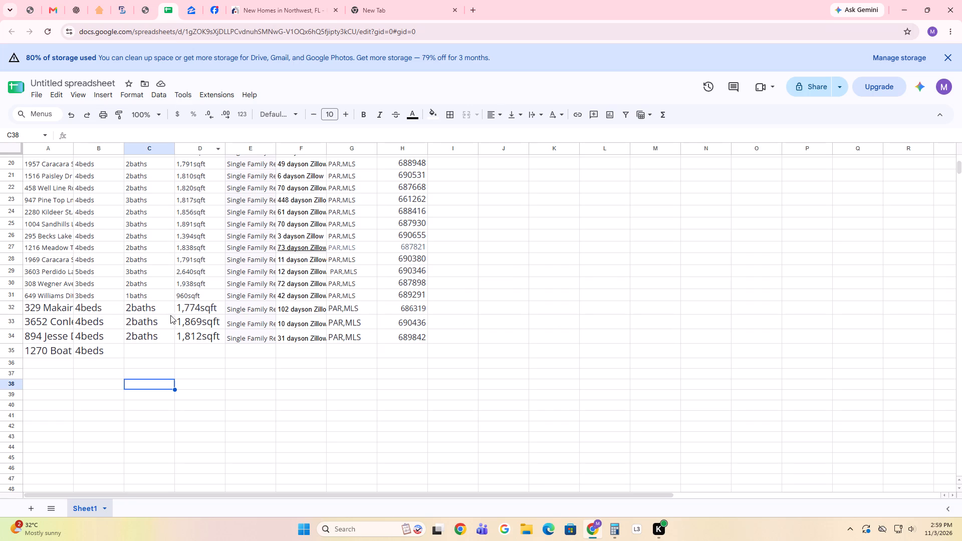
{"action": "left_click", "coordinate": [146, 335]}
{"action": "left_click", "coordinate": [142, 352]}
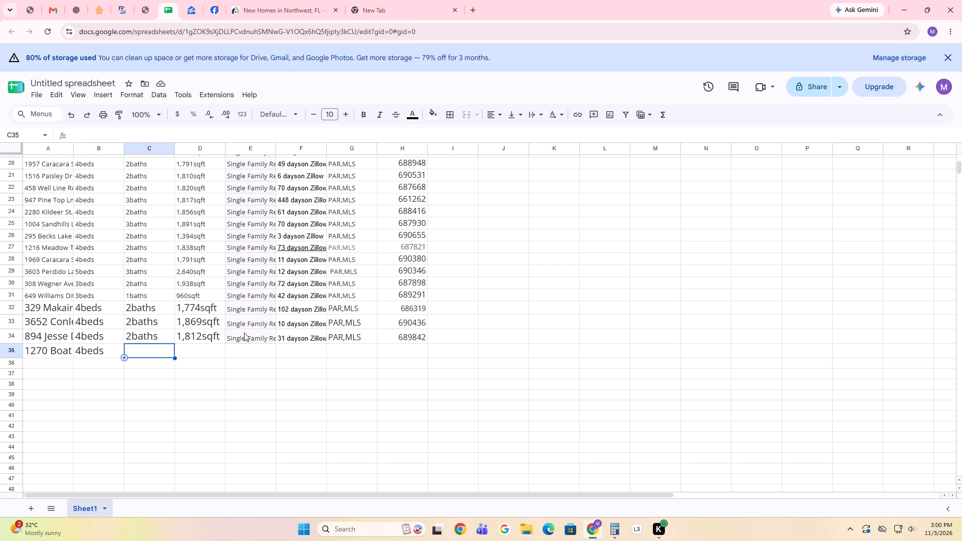
{"action": "left_click", "coordinate": [192, 15]}
{"action": "left_click", "coordinate": [458, 367]}
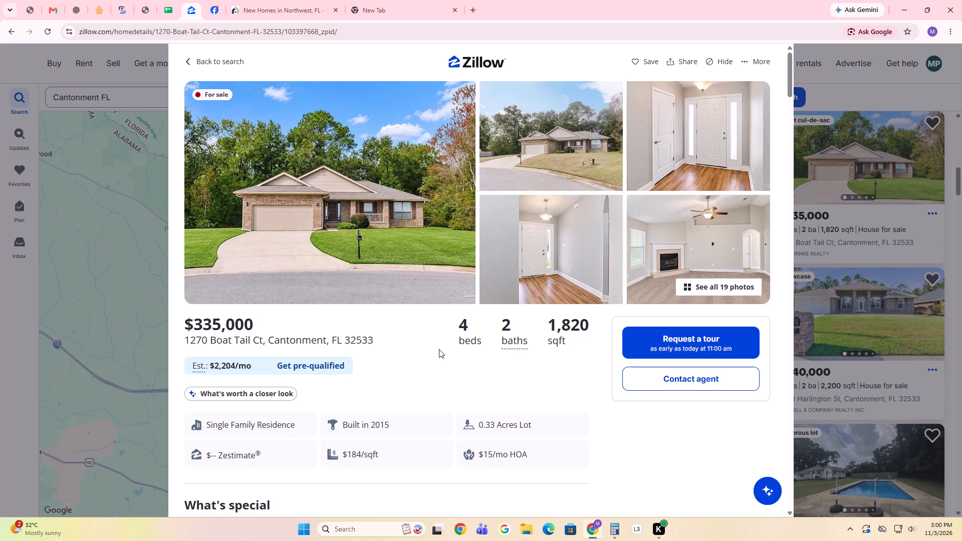
{"action": "left_click_drag", "start_coordinate": [458, 325], "coordinate": [480, 347]}
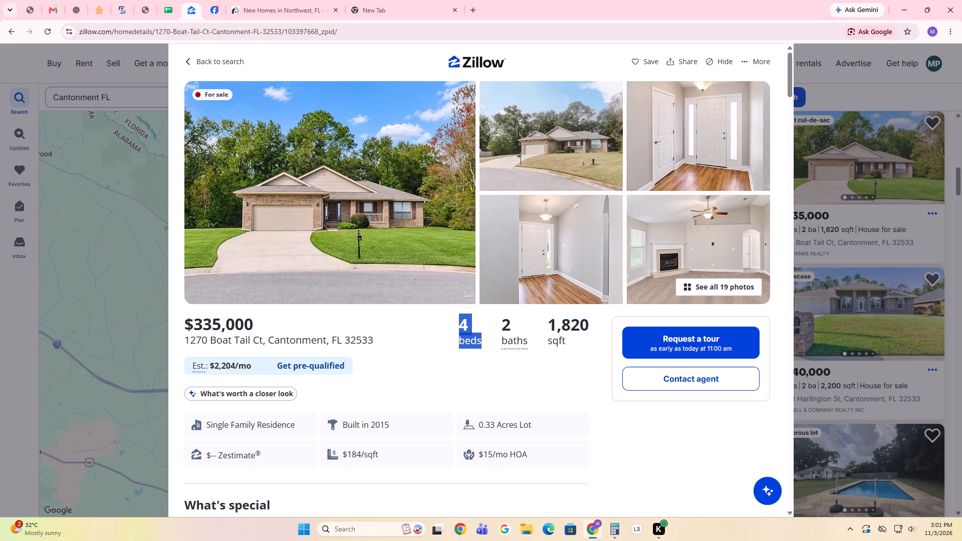
{"action": "left_click_drag", "start_coordinate": [480, 347], "coordinate": [587, 346]}
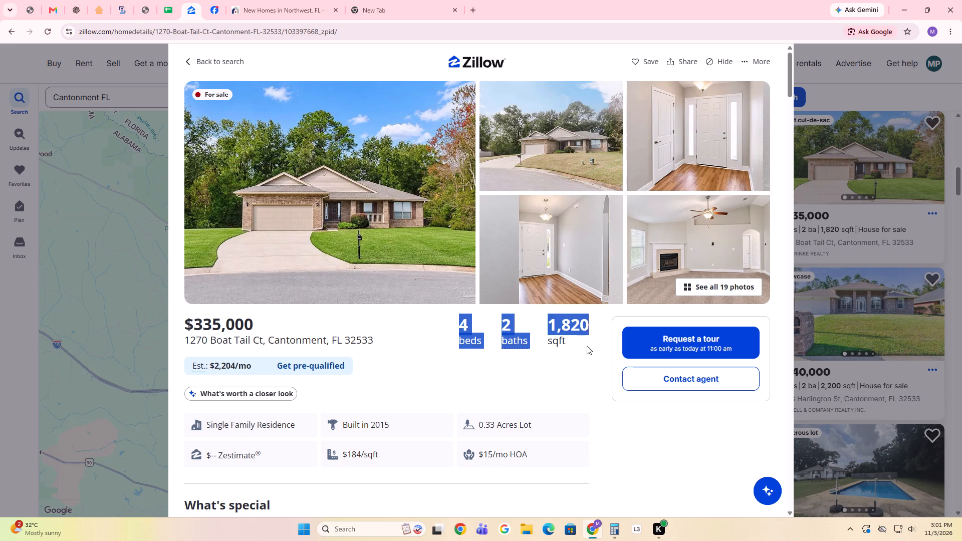
{"action": "left_click_drag", "start_coordinate": [587, 346], "coordinate": [559, 349]}
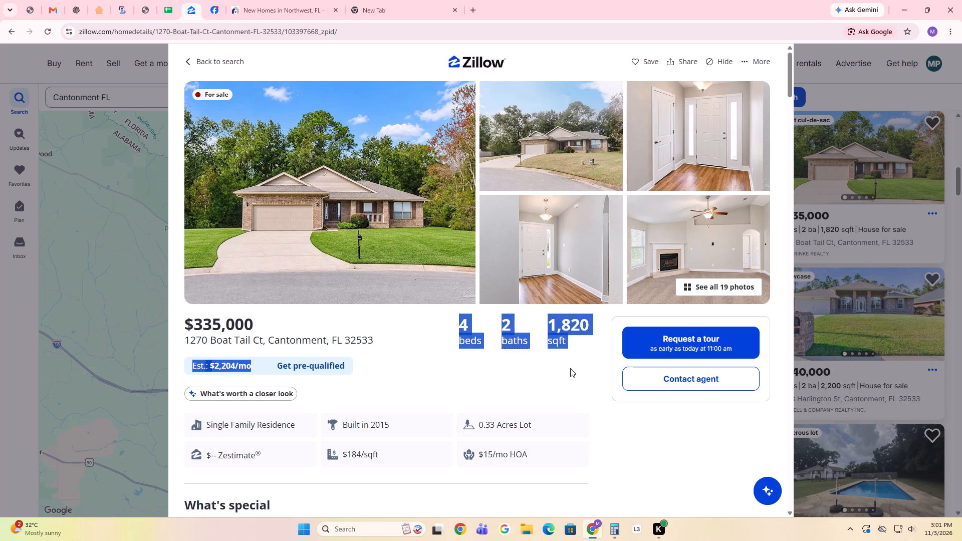
{"action": "key", "text": "ctrl+c"}
{"action": "left_click", "coordinate": [169, 15]}
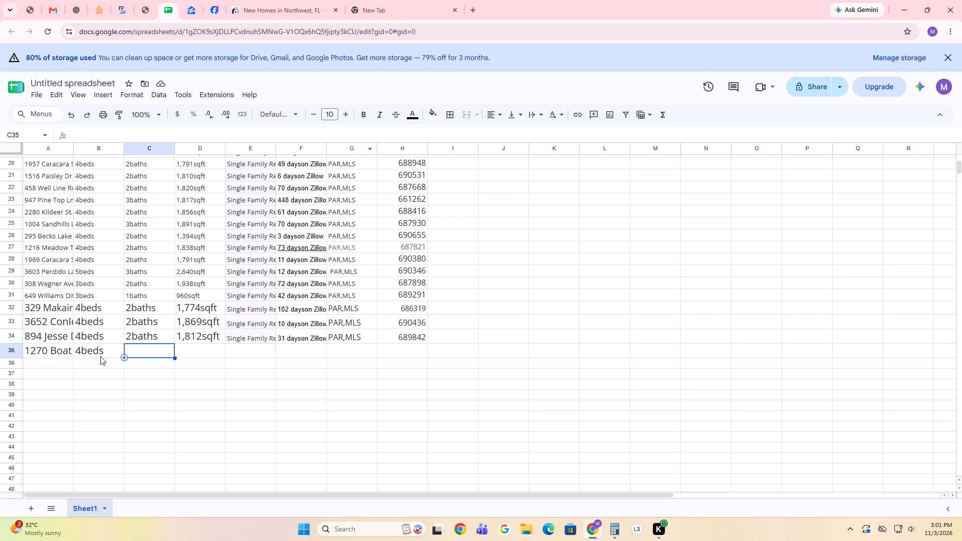
{"action": "left_click", "coordinate": [139, 355]}
{"action": "key", "text": "ctrl+v"}
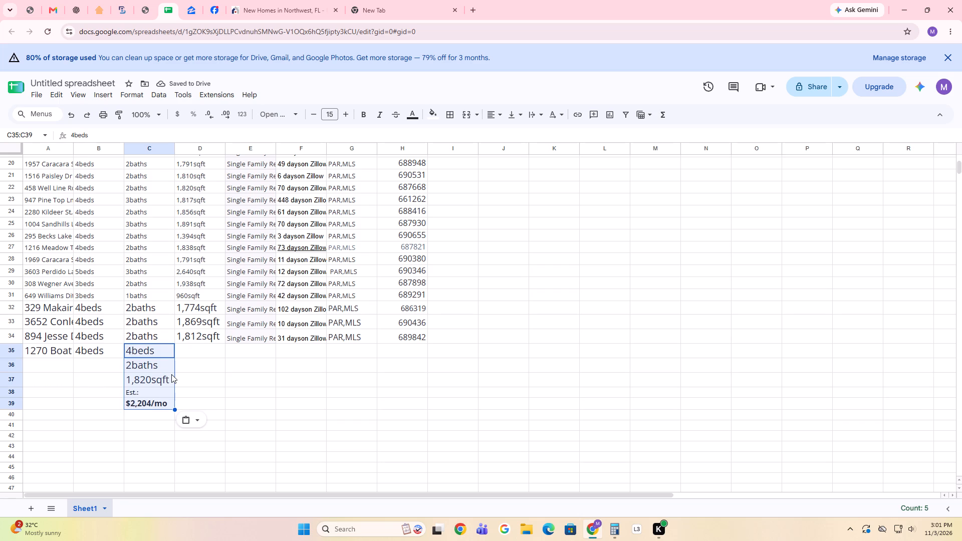
Clear the duplicate 4beds entry from cell C35.
{"action": "left_click", "coordinate": [160, 350]}
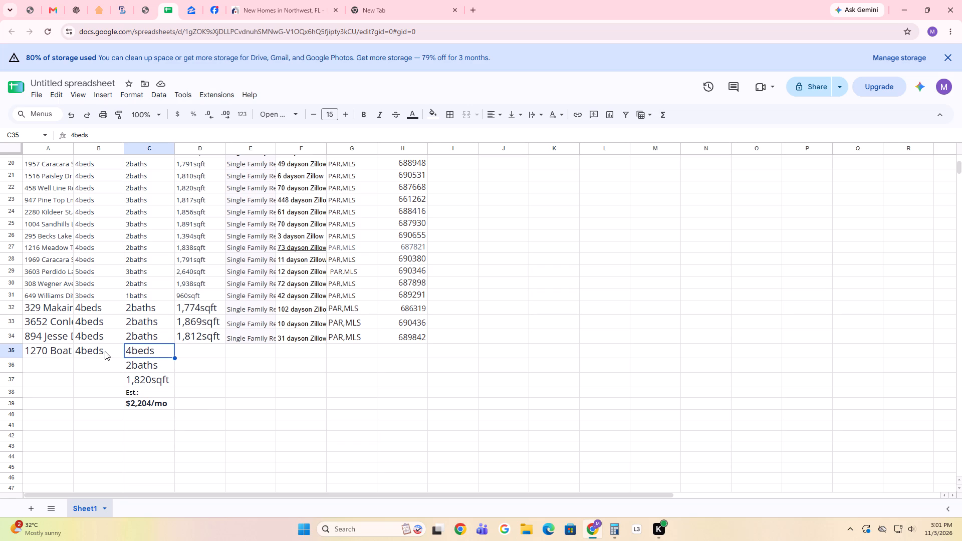
{"action": "double_click", "coordinate": [165, 352]}
{"action": "key", "text": "BackSpace"}
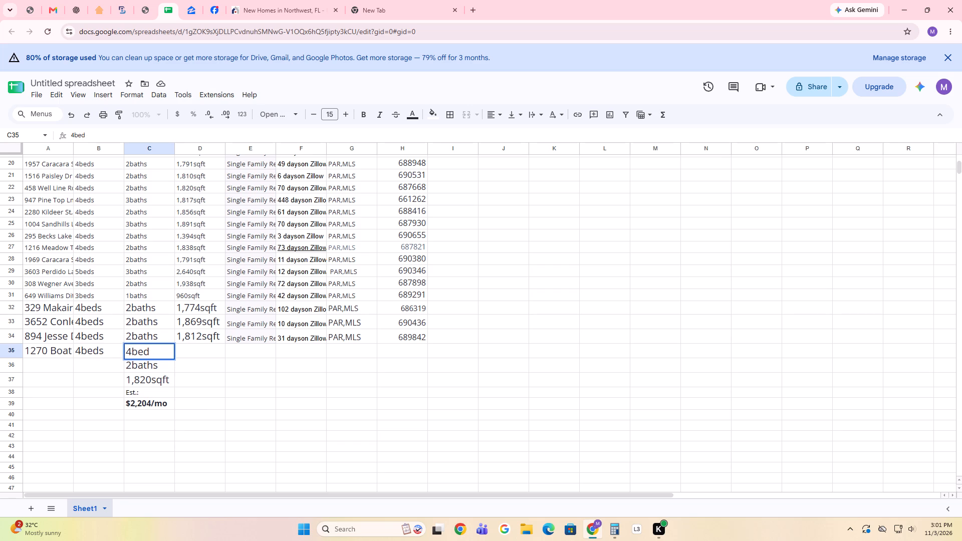
{"action": "key", "text": "BackSpace"}
{"action": "key", "text": "BackSpace"}
{"action": "key", "text": "BackSpace"}
{"action": "key", "text": "BackSpace"}
{"action": "left_click", "coordinate": [229, 400]}
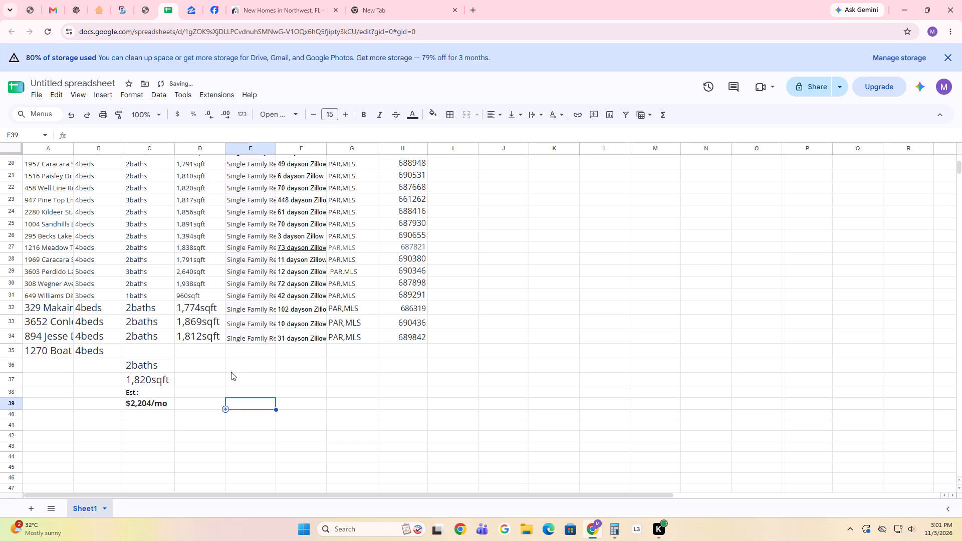
Move the 2baths entry from cell C36 up to C35 by copying it and clearing the original.
{"action": "left_click", "coordinate": [159, 365]}
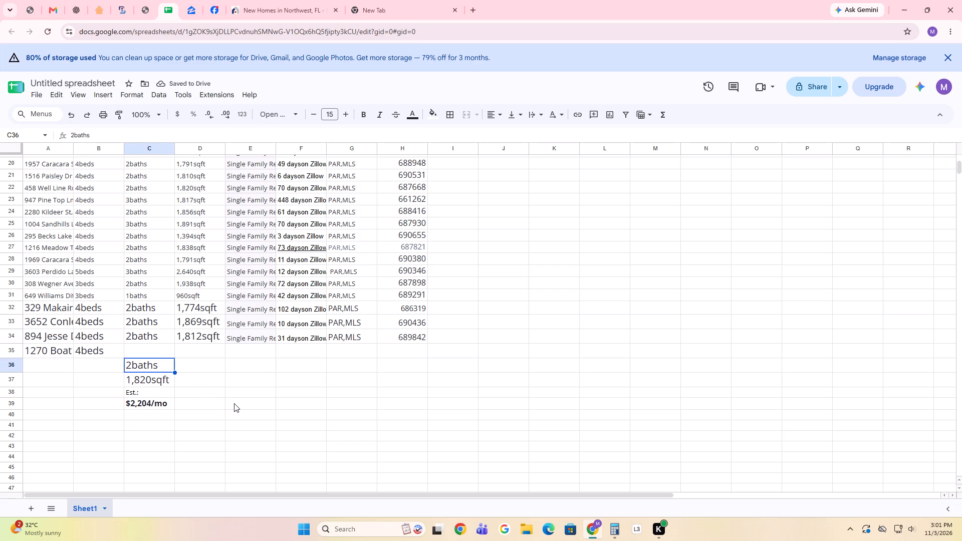
{"action": "key", "text": "ctrl+c"}
{"action": "left_click", "coordinate": [153, 351]}
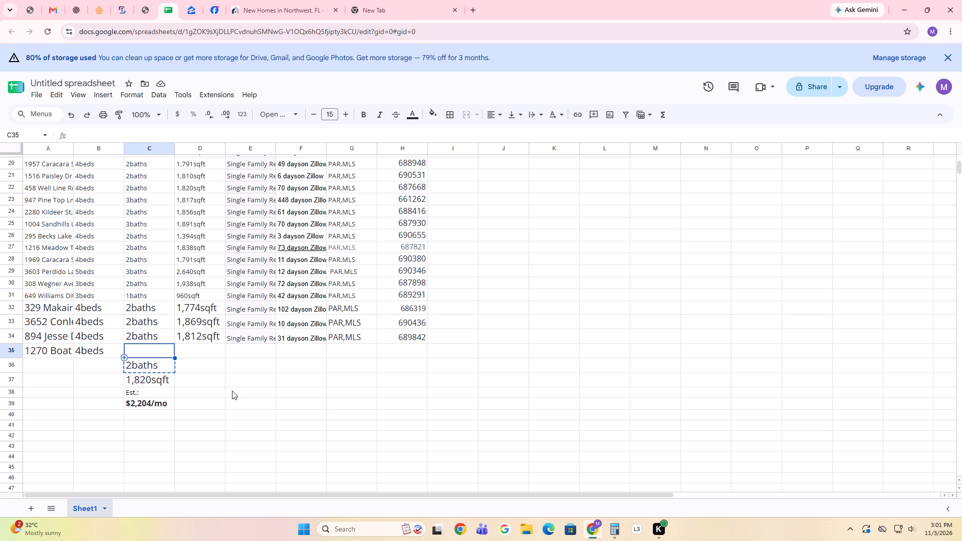
{"action": "key", "text": "ctrl+v"}
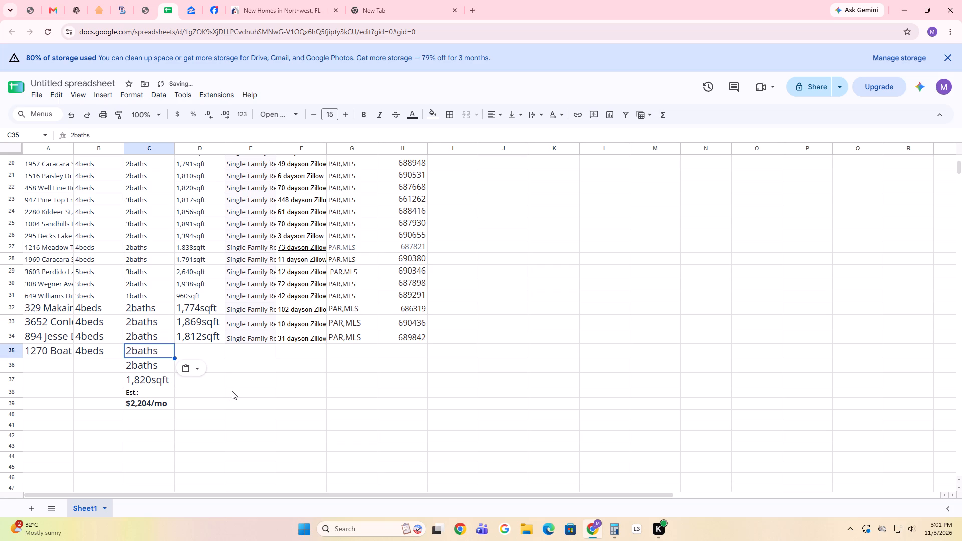
{"action": "left_click", "coordinate": [160, 364]}
{"action": "left_click", "coordinate": [160, 364]}
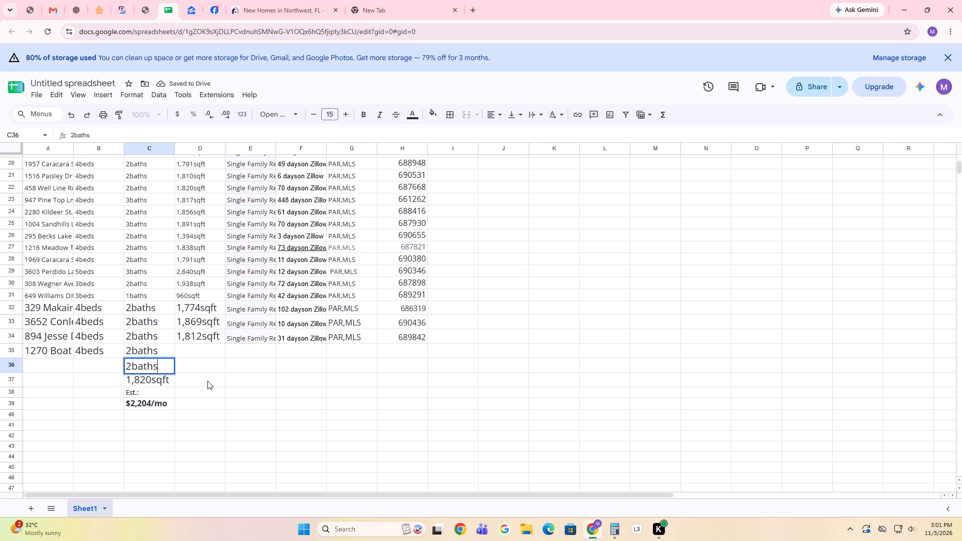
{"action": "key", "text": "BackSpace"}
{"action": "key", "text": "BackSpace"}
{"action": "key", "text": "BackSpace"}
{"action": "key", "text": "BackSpace"}
{"action": "key", "text": "BackSpace"}
{"action": "key", "text": "BackSpace"}
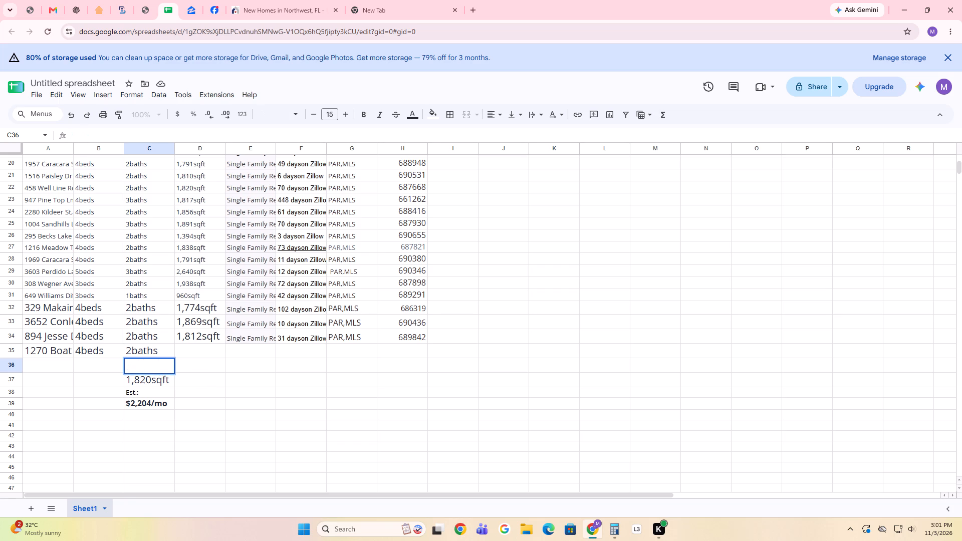
{"action": "left_click", "coordinate": [229, 389]}
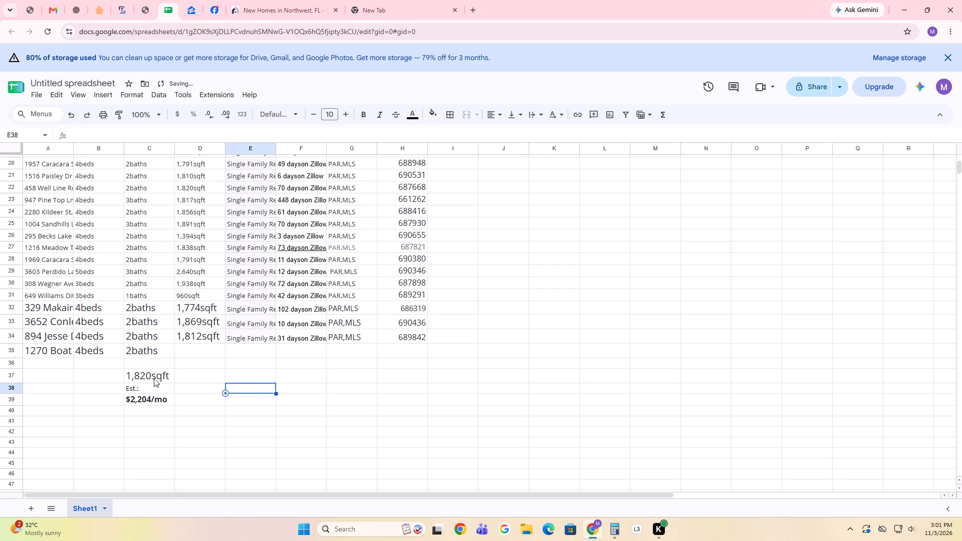
Move the 1,820sqft entry from cell C37 to D35 by copying it and clearing the original.
{"action": "left_click", "coordinate": [154, 378]}
{"action": "left_click", "coordinate": [154, 378]}
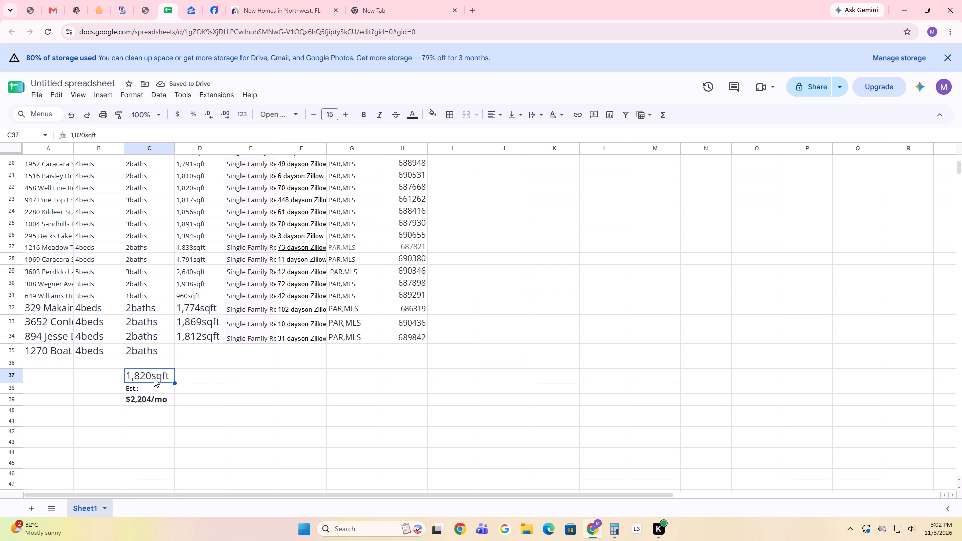
{"action": "key", "text": "ctrl+c"}
{"action": "left_click", "coordinate": [195, 351]}
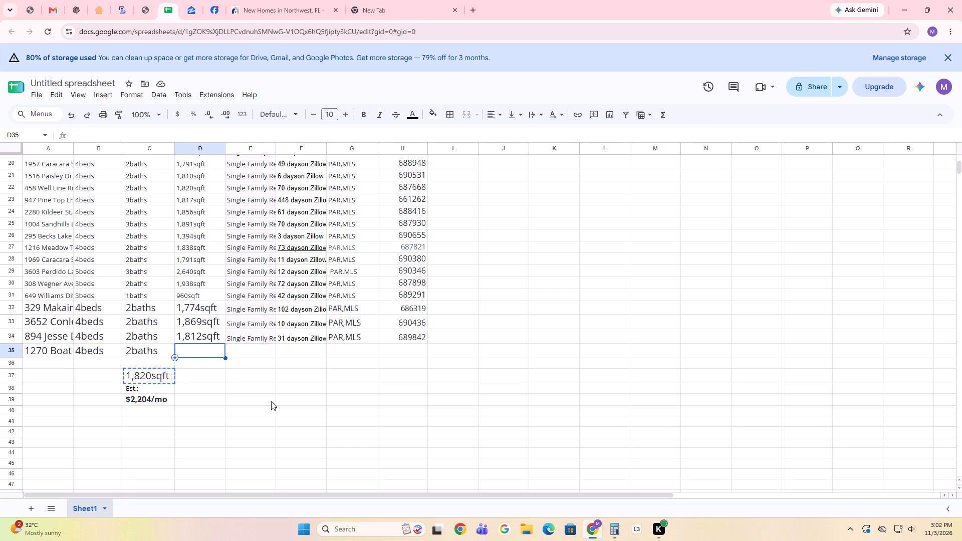
{"action": "key", "text": "ctrl+v"}
{"action": "left_click", "coordinate": [265, 387]}
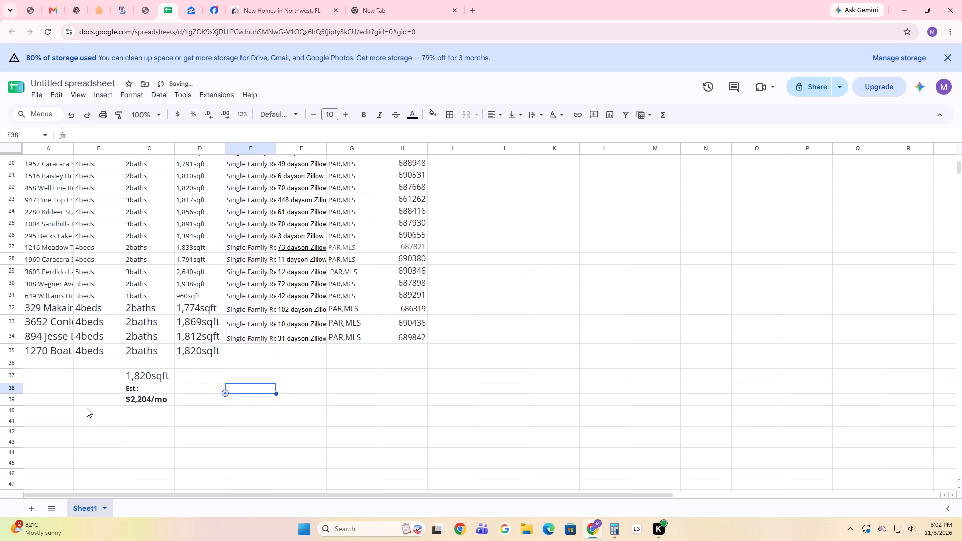
{"action": "double_click", "coordinate": [166, 378]}
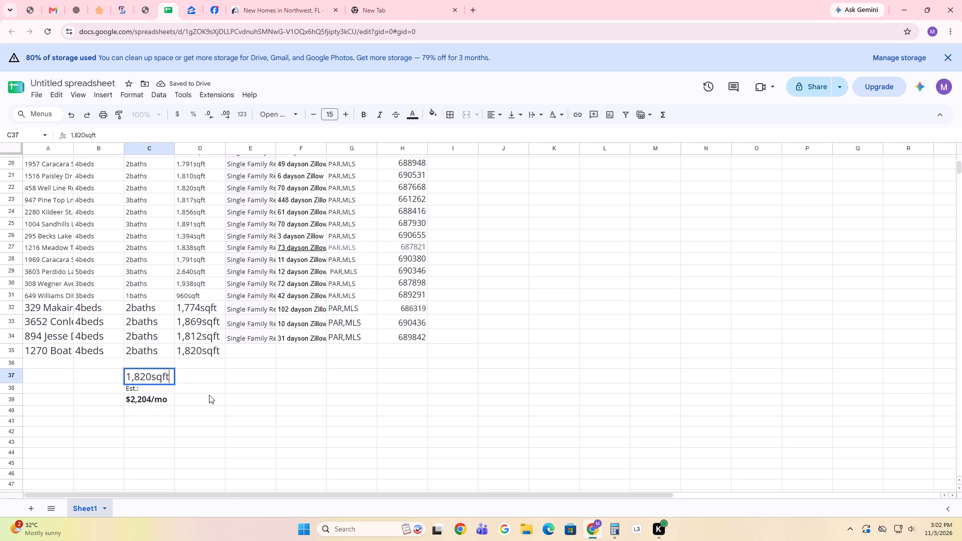
{"action": "key", "text": "BackSpace"}
{"action": "key", "text": "BackSpace"}
{"action": "key", "text": "BackSpace"}
{"action": "key", "text": "BackSpace"}
{"action": "key", "text": "BackSpace"}
{"action": "key", "text": "BackSpace"}
{"action": "key", "text": "BackSpace"}
{"action": "key", "text": "BackSpace"}
{"action": "key", "text": "BackSpace"}
{"action": "key", "text": "BackSpace"}
{"action": "key", "text": "BackSpace"}
{"action": "key", "text": "BackSpace"}
{"action": "key", "text": "BackSpace"}
{"action": "key", "text": "BackSpace"}
{"action": "key", "text": "BackSpace"}
{"action": "key", "text": "BackSpace"}
{"action": "key", "text": "BackSpace"}
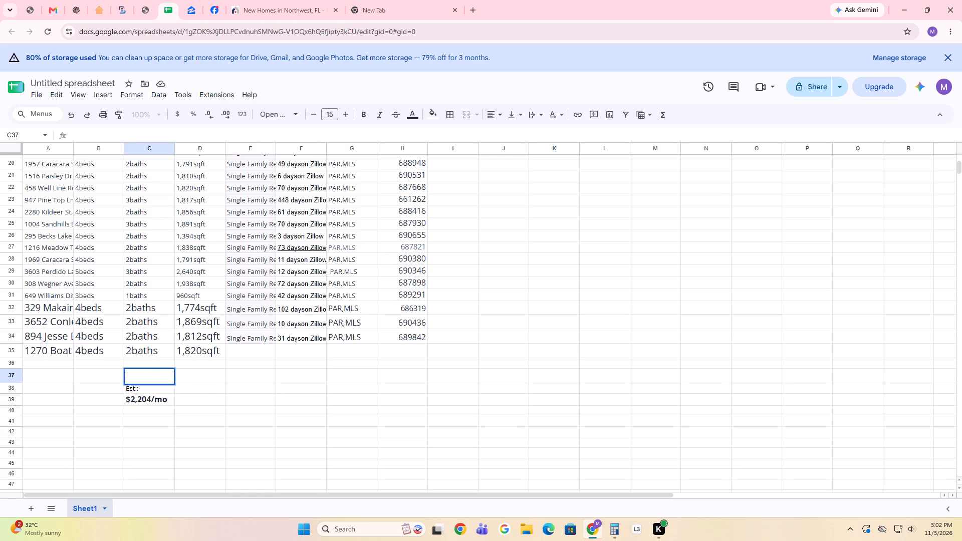
Clear the leftover Est.: label from cell C38.
{"action": "double_click", "coordinate": [151, 389]}
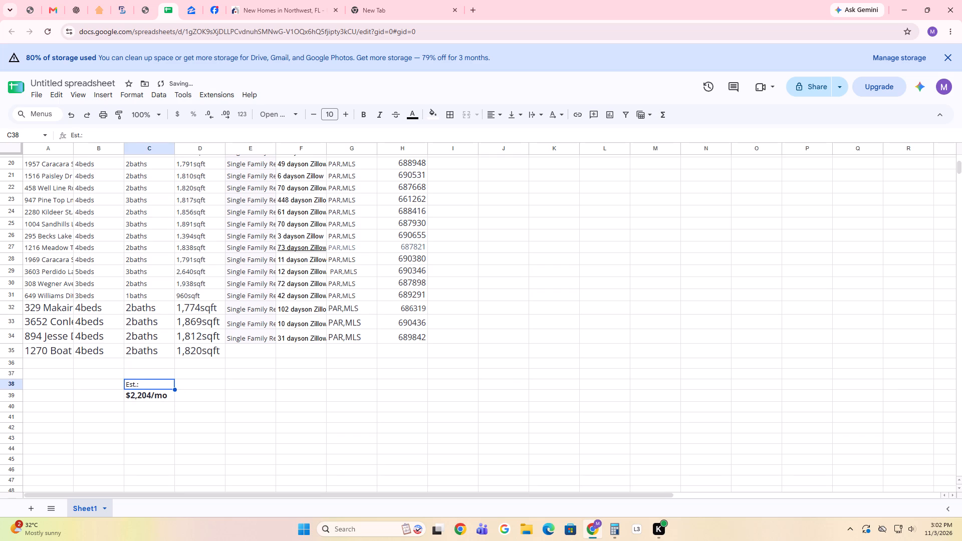
{"action": "left_click", "coordinate": [150, 389]}
{"action": "left_click_drag", "start_coordinate": [205, 394], "coordinate": [197, 395]}
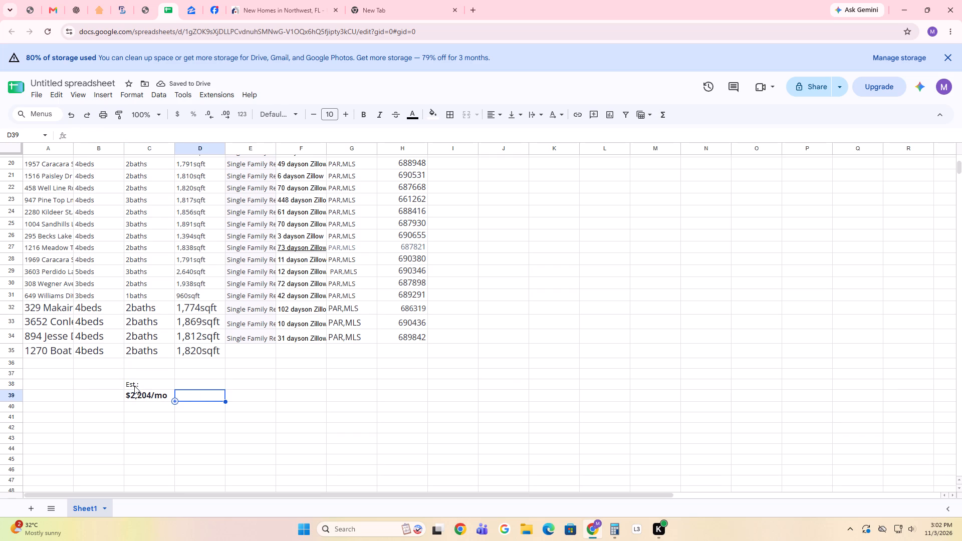
{"action": "left_click", "coordinate": [141, 385]}
{"action": "left_click", "coordinate": [141, 385]}
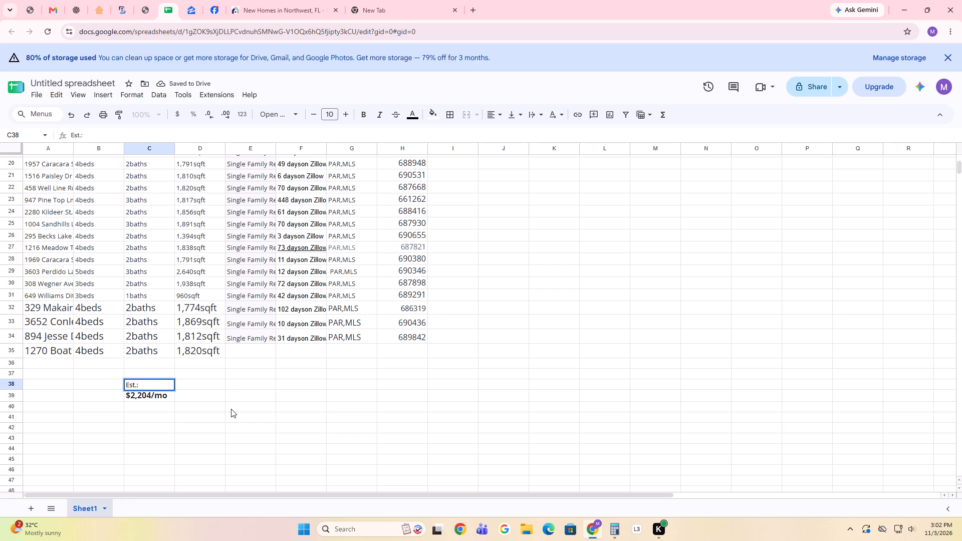
{"action": "key", "text": "BackSpace"}
{"action": "key", "text": "BackSpace"}
{"action": "key", "text": "BackSpace"}
{"action": "key", "text": "BackSpace"}
{"action": "key", "text": "BackSpace"}
{"action": "key", "text": "BackSpace"}
{"action": "key", "text": "BackSpace"}
{"action": "key", "text": "BackSpace"}
{"action": "key", "text": "BackSpace"}
{"action": "key", "text": "BackSpace"}
{"action": "key", "text": "BackSpace"}
Clear the leftover $2,204/mo monthly estimate from cell C39.
{"action": "double_click", "coordinate": [163, 399]}
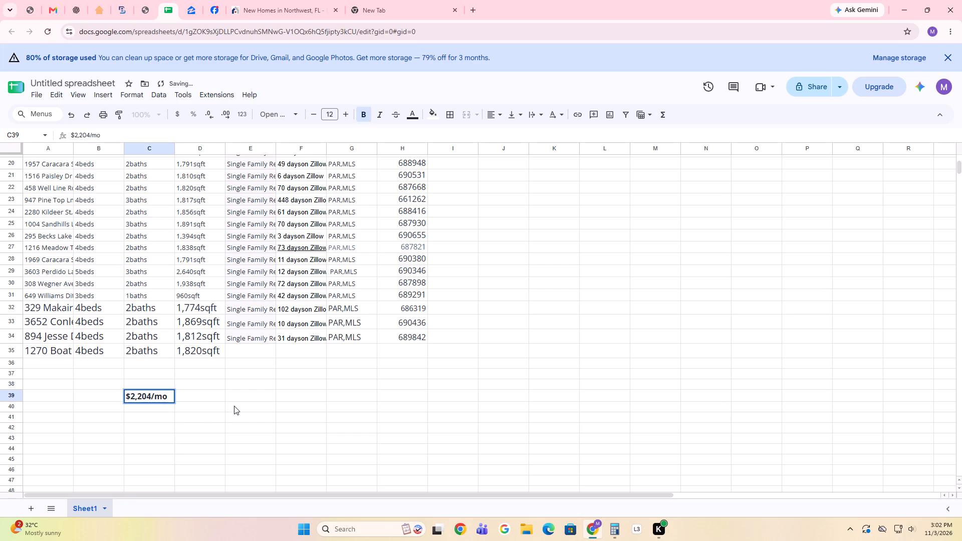
{"action": "key", "text": "BackSpace"}
{"action": "key", "text": "BackSpace"}
{"action": "key", "text": "BackSpace"}
{"action": "key", "text": "BackSpace"}
{"action": "key", "text": "BackSpace"}
{"action": "key", "text": "BackSpace"}
{"action": "key", "text": "BackSpace"}
{"action": "key", "text": "BackSpace"}
{"action": "key", "text": "BackSpace"}
{"action": "key", "text": "BackSpace"}
{"action": "key", "text": "BackSpace"}
{"action": "key", "text": "BackSpace"}
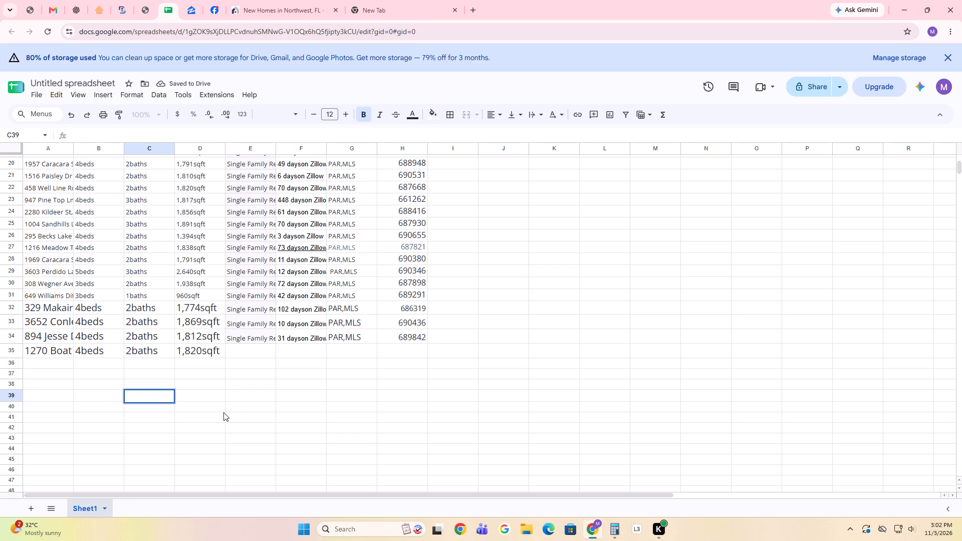
{"action": "left_click", "coordinate": [223, 411]}
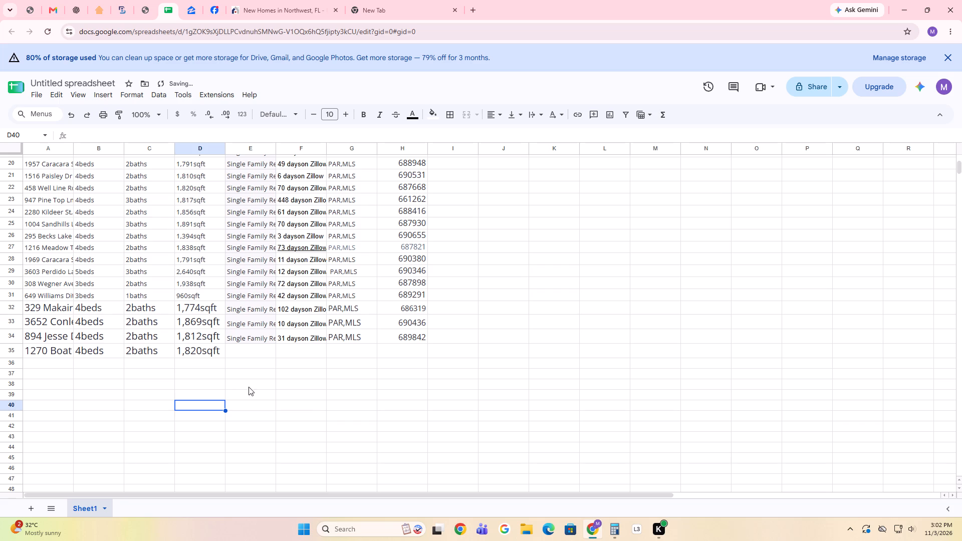
{"action": "left_click", "coordinate": [189, 10]}
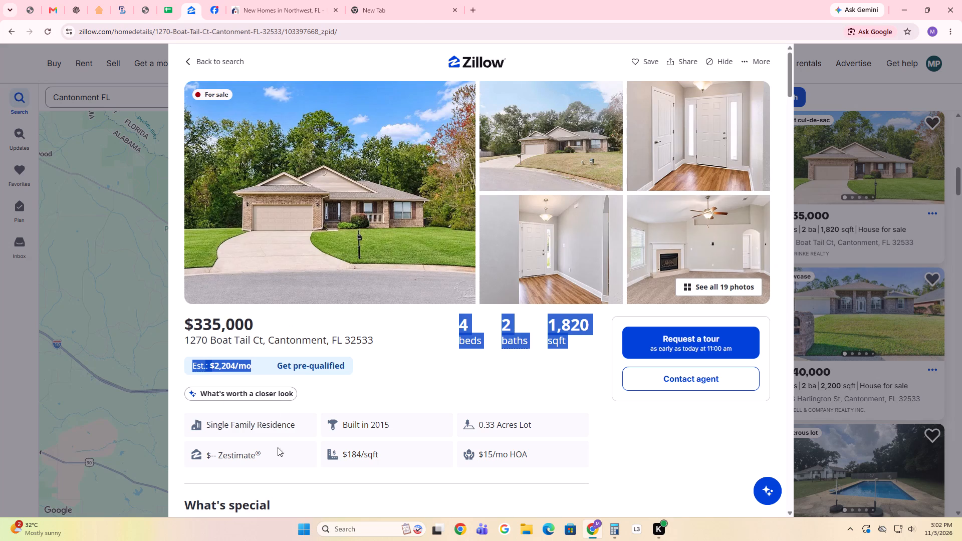
{"action": "left_click", "coordinate": [172, 10]}
{"action": "left_click", "coordinate": [248, 338]}
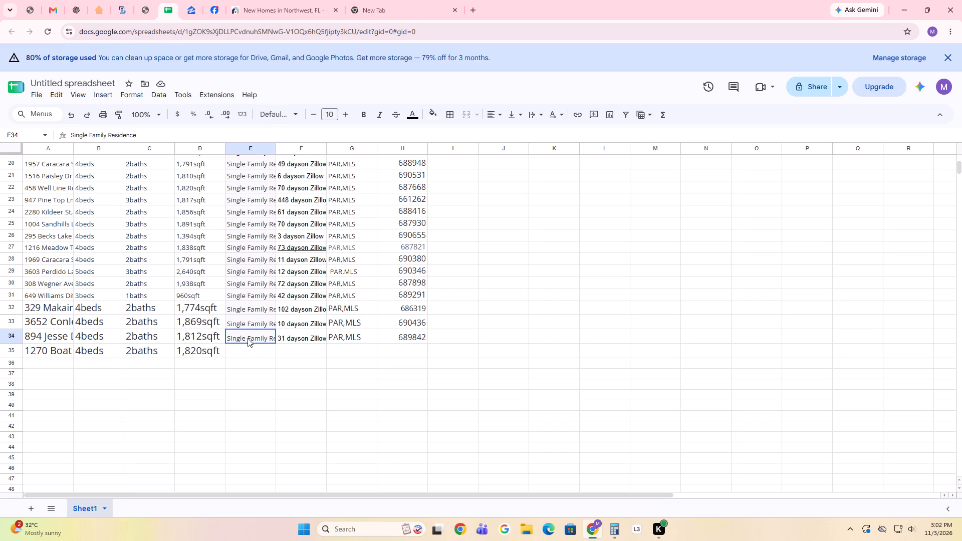
{"action": "key", "text": "ctrl+c"}
{"action": "left_click", "coordinate": [245, 350]}
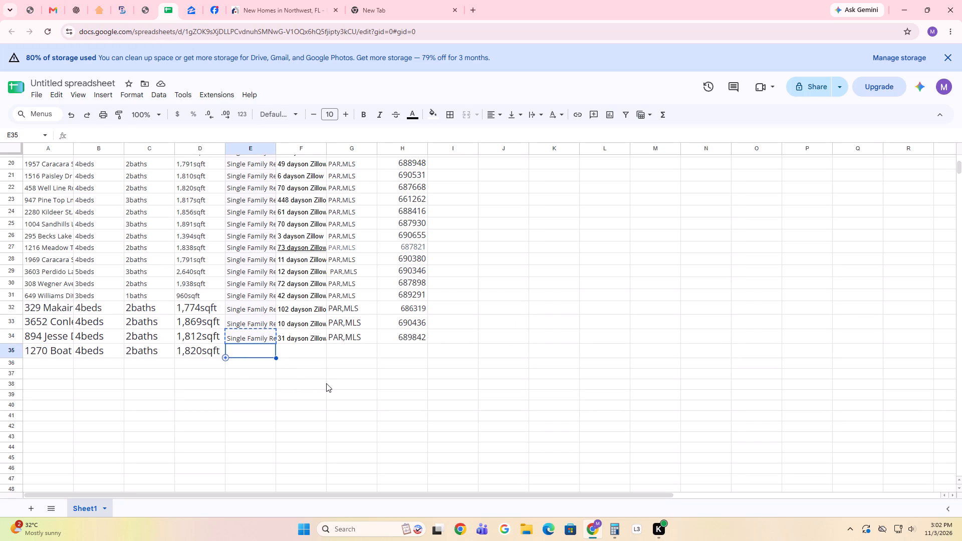
{"action": "key", "text": "ctrl+v"}
{"action": "left_click", "coordinate": [339, 385]}
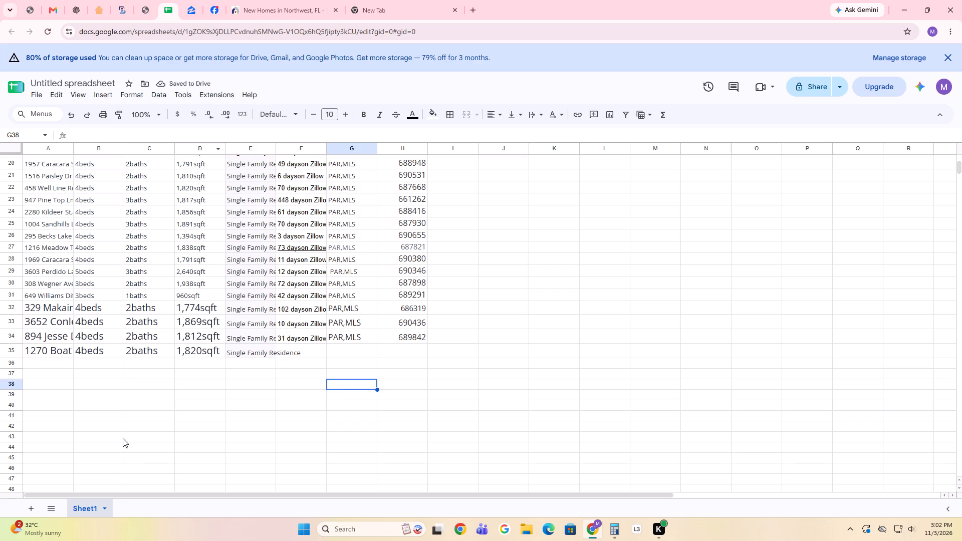
{"action": "left_click", "coordinate": [192, 8]}
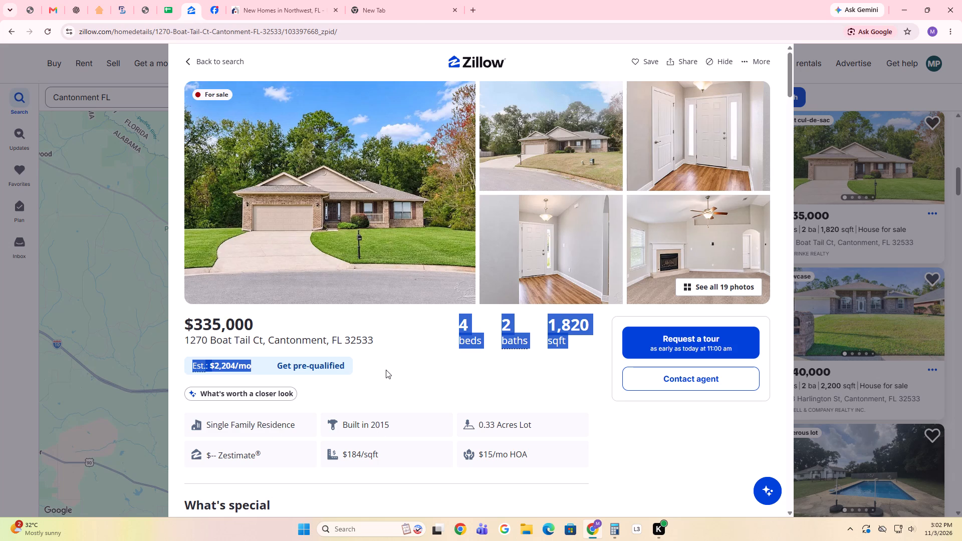
{"action": "scroll", "coordinate": [392, 375], "scroll_direction": "down", "scroll_amount": 6}
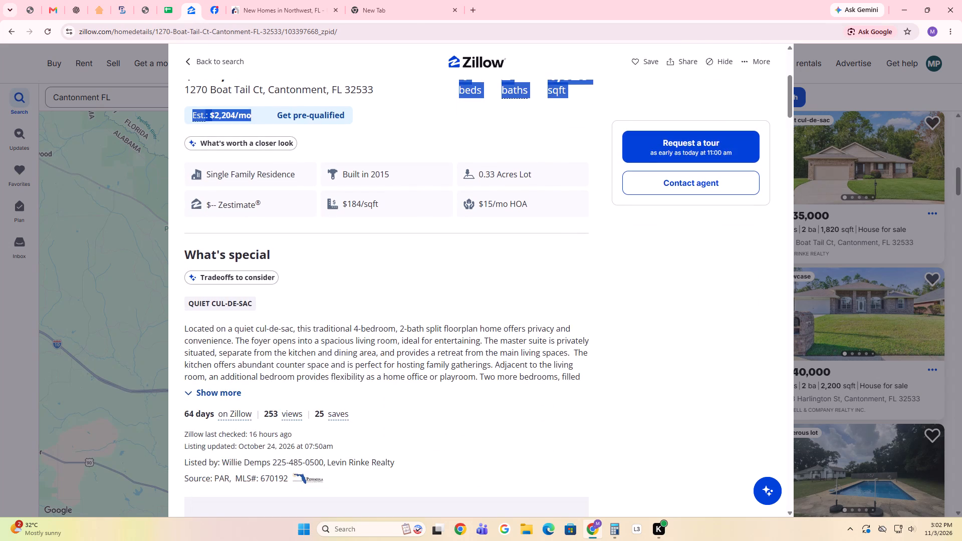
{"action": "scroll", "coordinate": [392, 375], "scroll_direction": "down", "scroll_amount": 1}
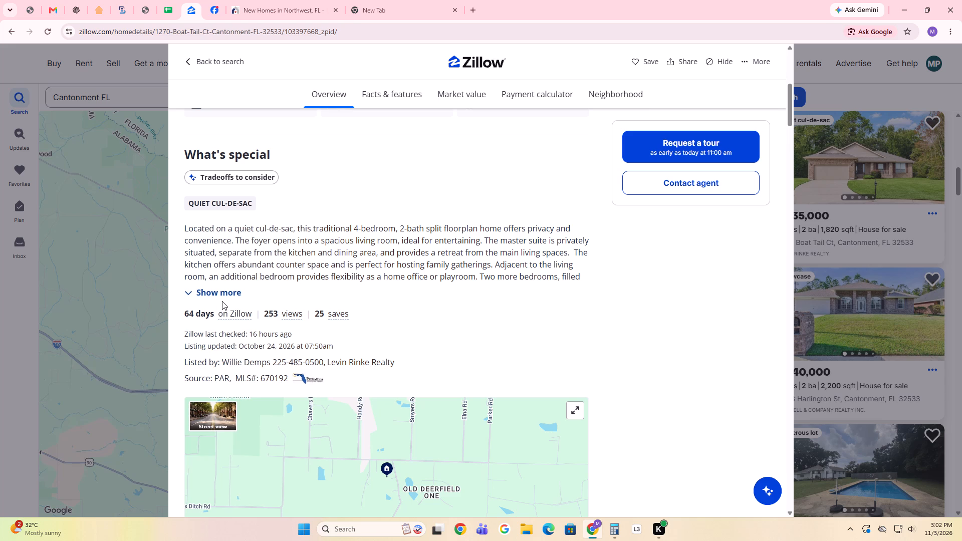
{"action": "left_click_drag", "start_coordinate": [182, 309], "coordinate": [182, 310]}
{"action": "left_click_drag", "start_coordinate": [182, 310], "coordinate": [236, 313]}
{"action": "left_click", "coordinate": [249, 313]}
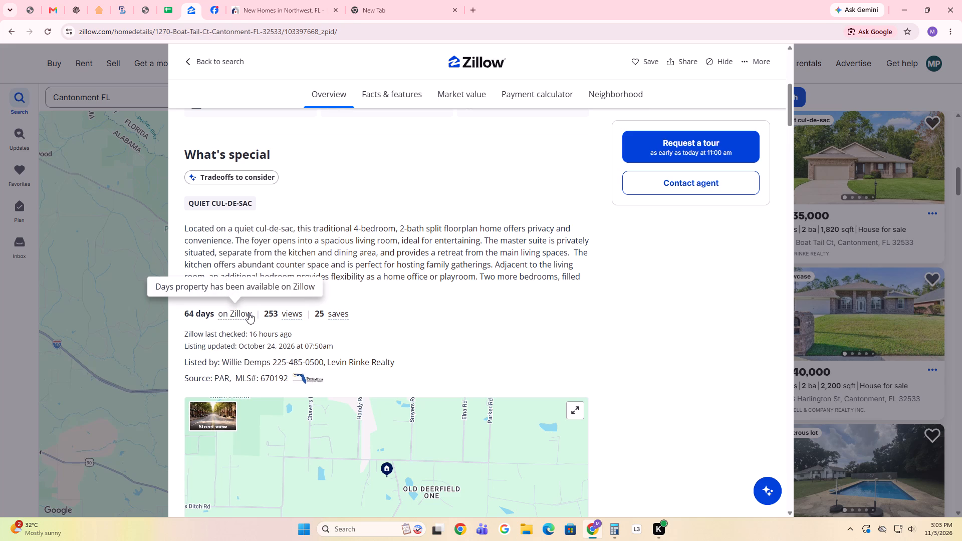
{"action": "left_click", "coordinate": [373, 305]}
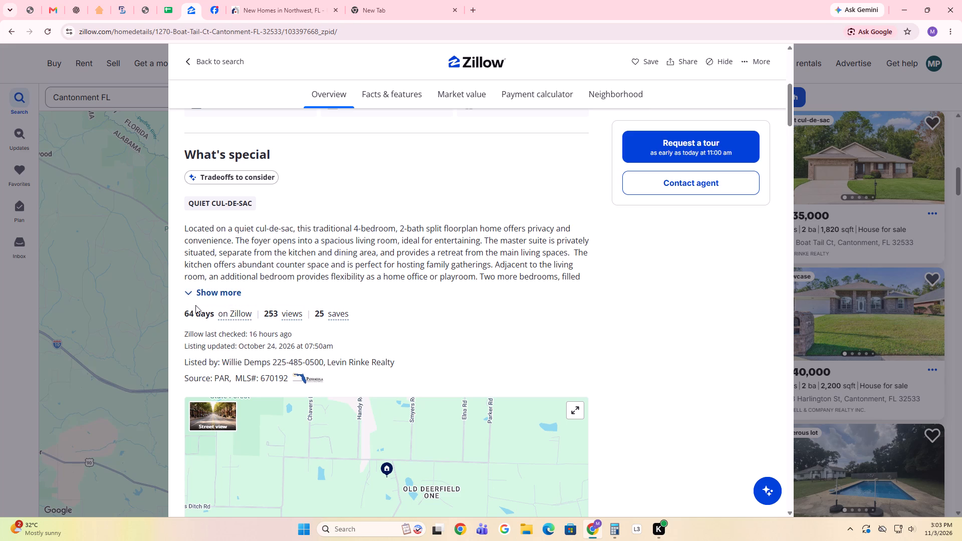
{"action": "left_click_drag", "start_coordinate": [183, 312], "coordinate": [249, 313]}
{"action": "left_click_drag", "start_coordinate": [249, 313], "coordinate": [252, 313]}
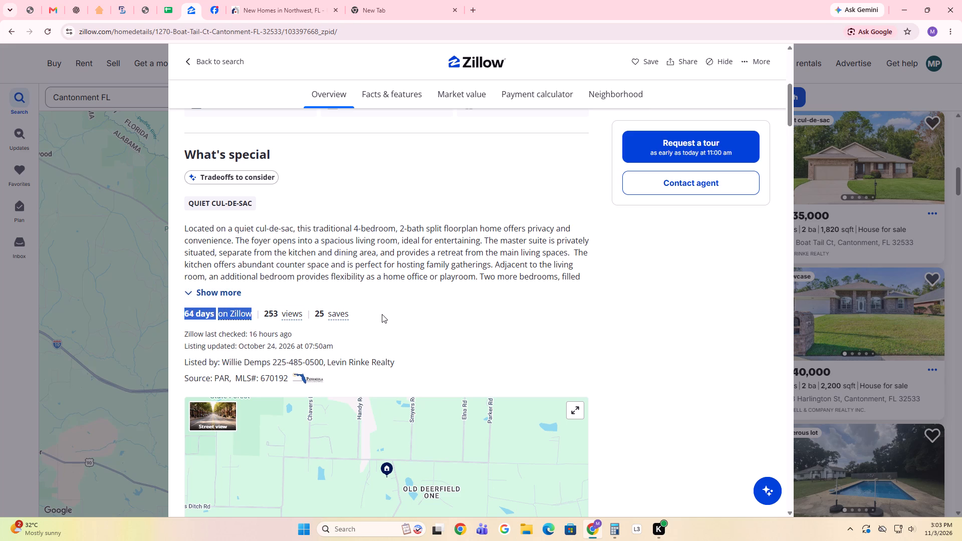
{"action": "key", "text": "ctrl+c"}
{"action": "left_click", "coordinate": [164, 8]}
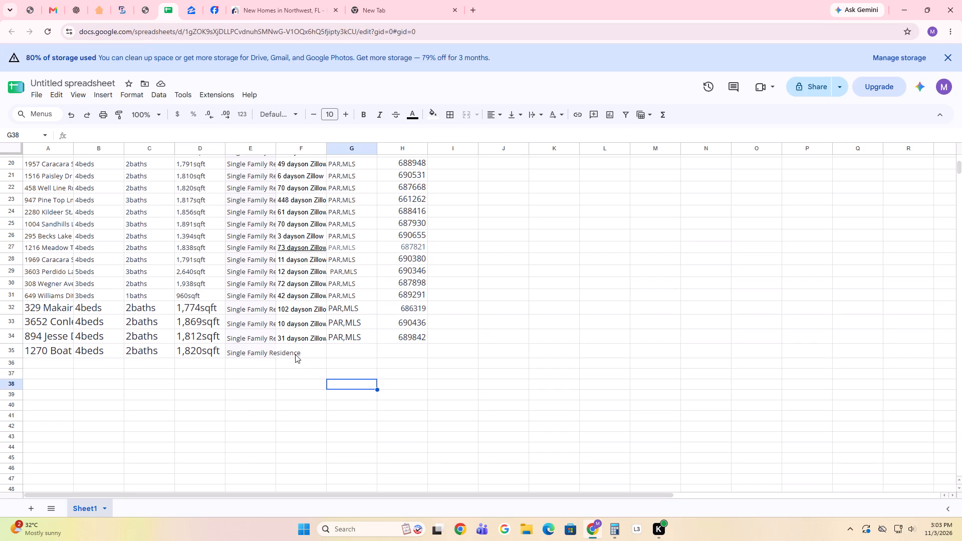
{"action": "left_click", "coordinate": [304, 353]}
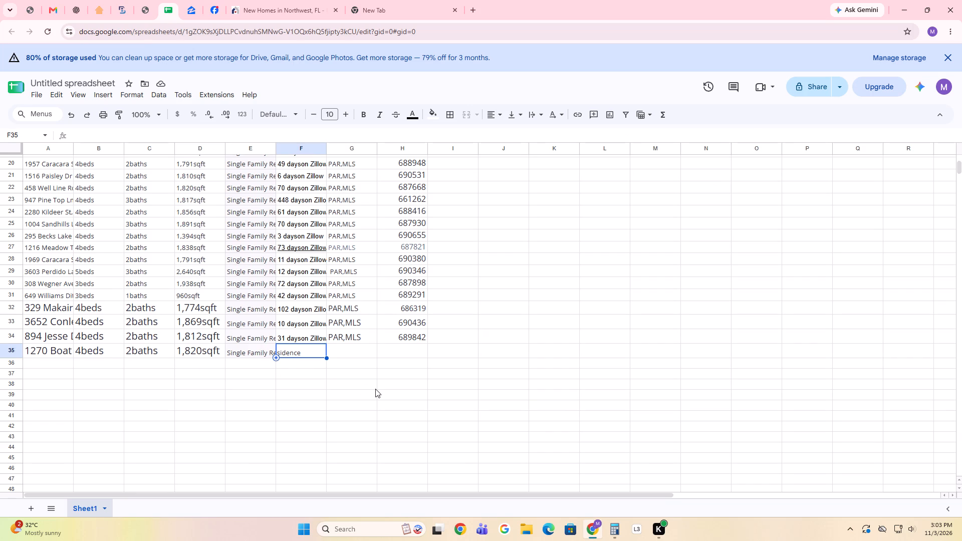
{"action": "key", "text": "ctrl+v"}
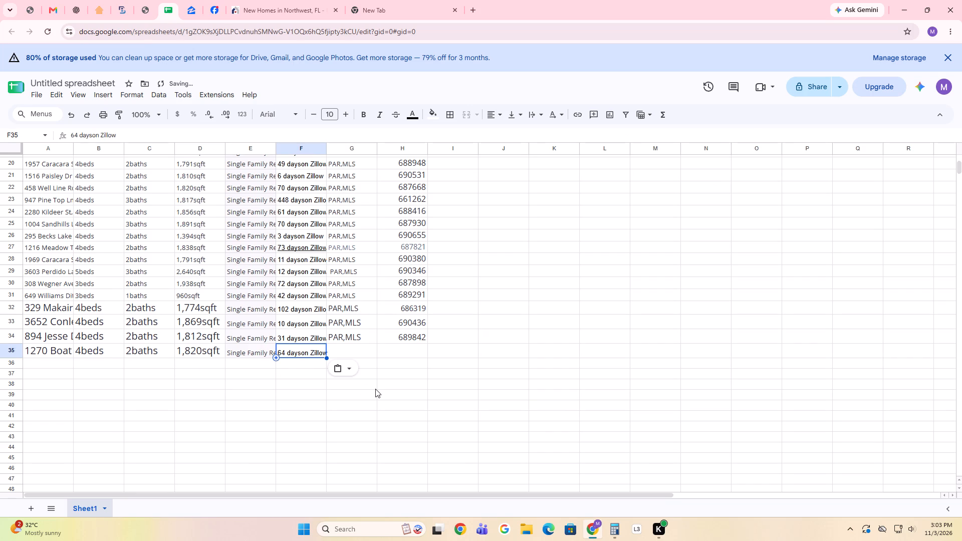
{"action": "left_click", "coordinate": [375, 388]}
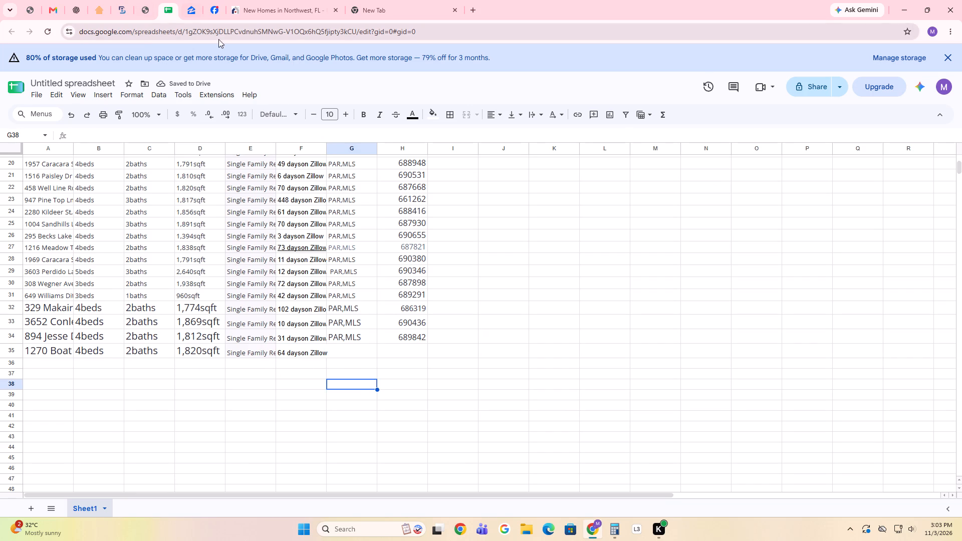
{"action": "left_click", "coordinate": [195, 11]}
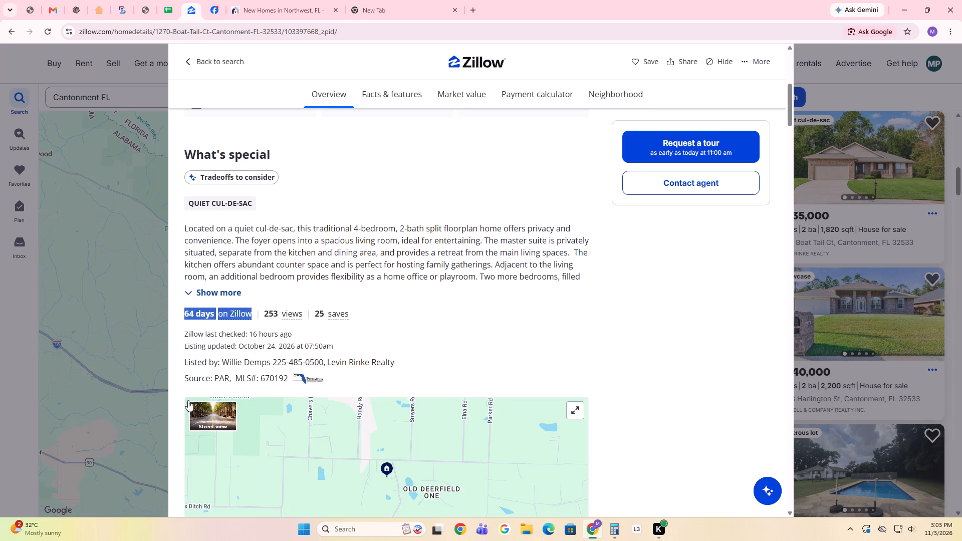
{"action": "left_click_drag", "start_coordinate": [436, 307], "coordinate": [429, 313]}
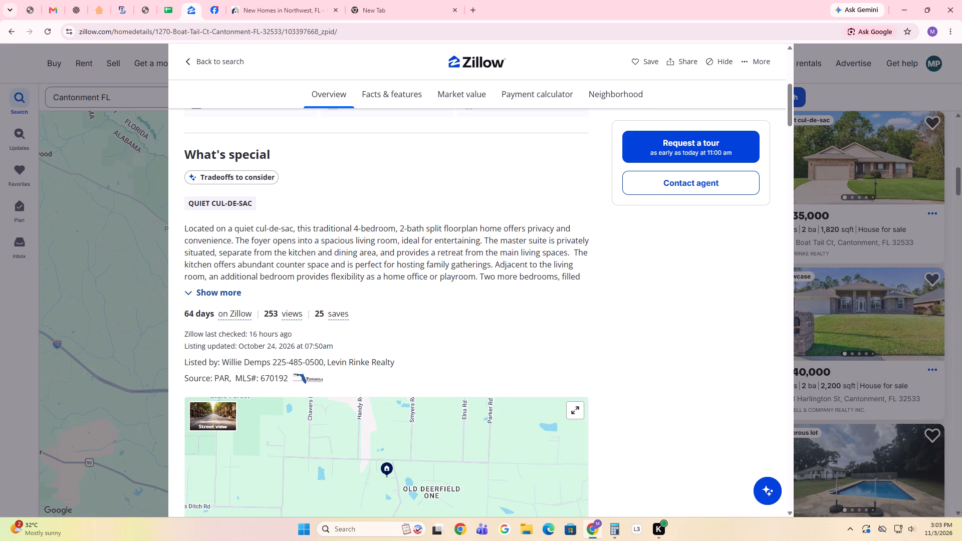
{"action": "left_click_drag", "start_coordinate": [215, 375], "coordinate": [252, 372]}
{"action": "key", "text": "ctrl+c"}
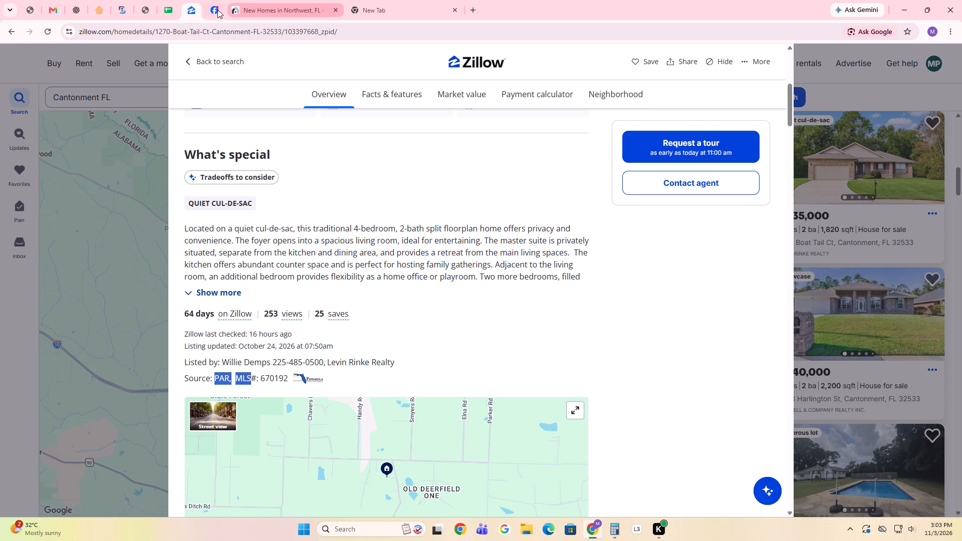
{"action": "left_click", "coordinate": [167, 10]}
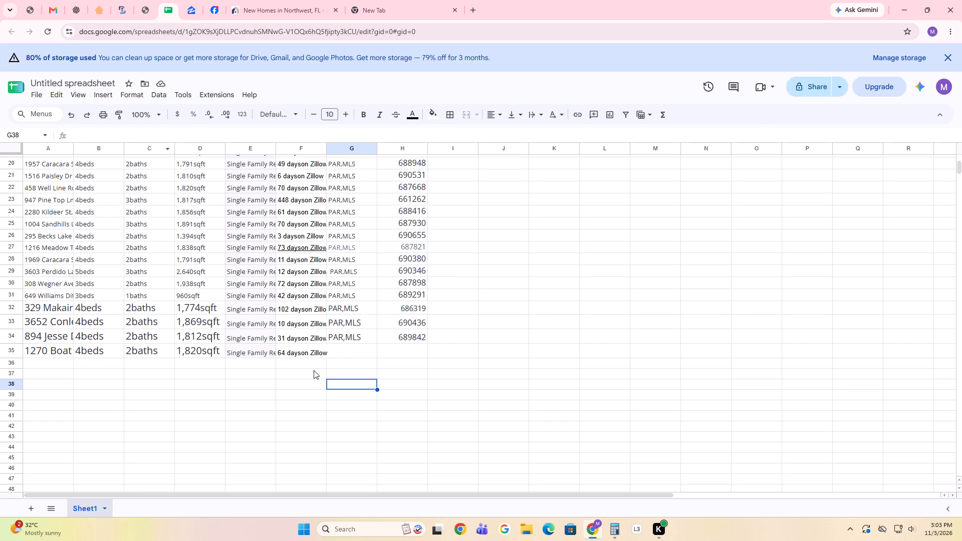
{"action": "left_click_drag", "start_coordinate": [341, 350], "coordinate": [353, 357]}
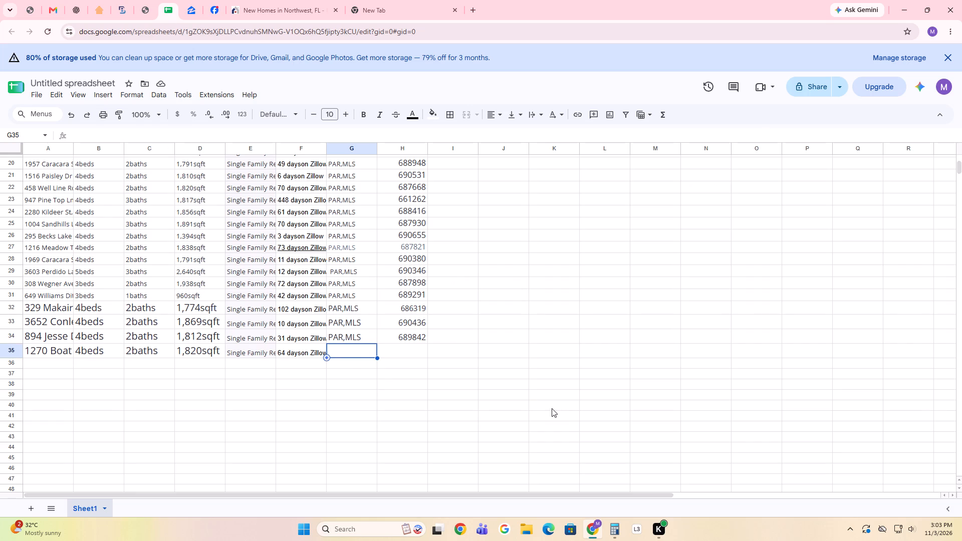
{"action": "key", "text": "ctrl+v"}
{"action": "left_click", "coordinate": [476, 384]}
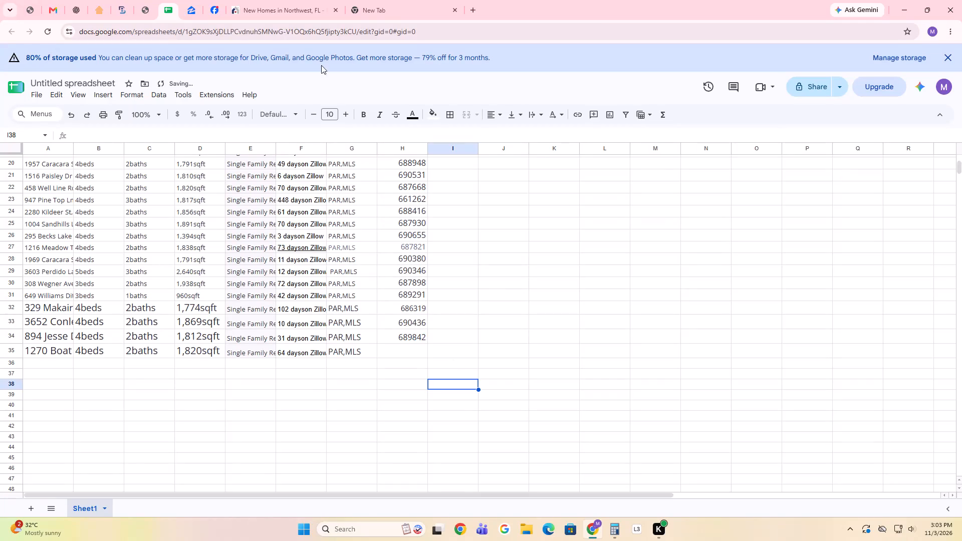
{"action": "left_click", "coordinate": [188, 13]}
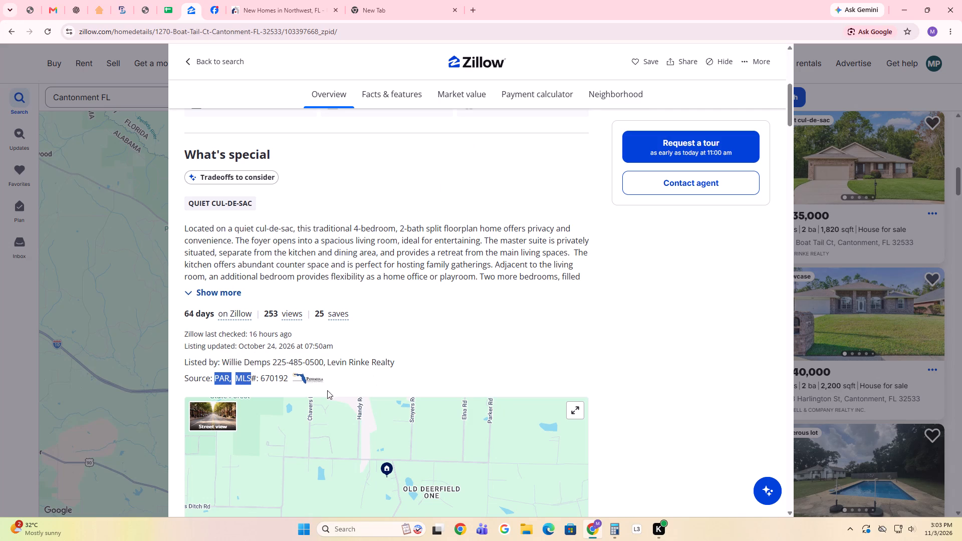
{"action": "left_click", "coordinate": [397, 373]}
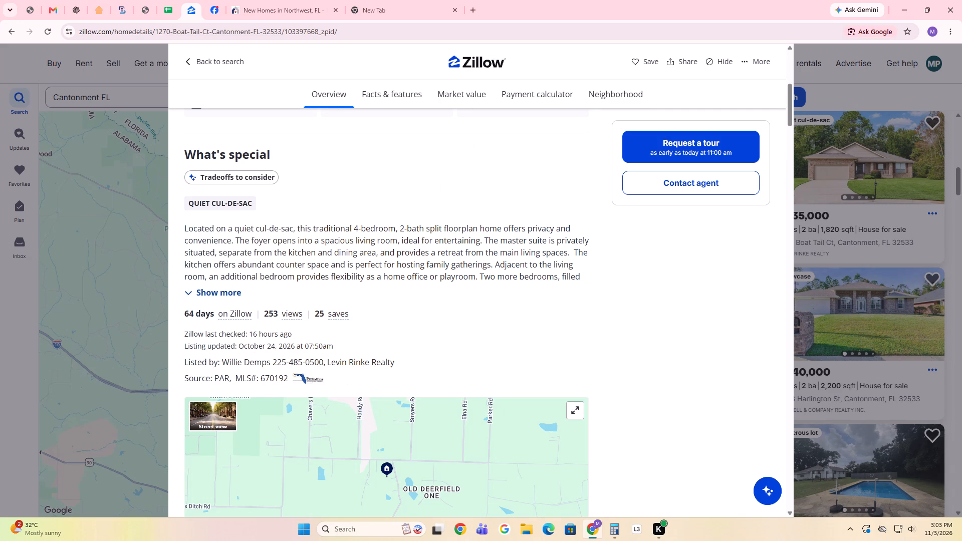
{"action": "left_click_drag", "start_coordinate": [256, 377], "coordinate": [291, 380]}
{"action": "key", "text": "ctrl+c"}
{"action": "left_click", "coordinate": [165, 11]}
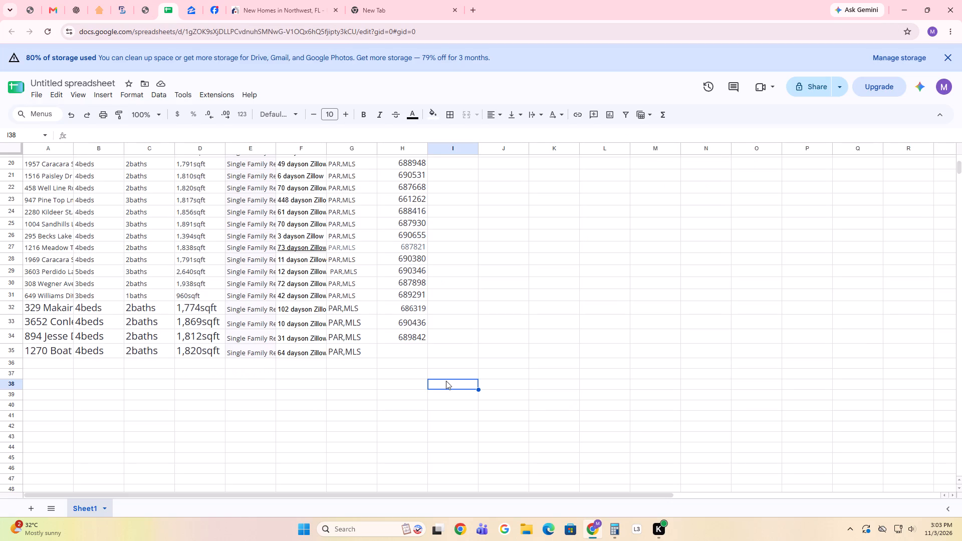
{"action": "left_click", "coordinate": [384, 352]}
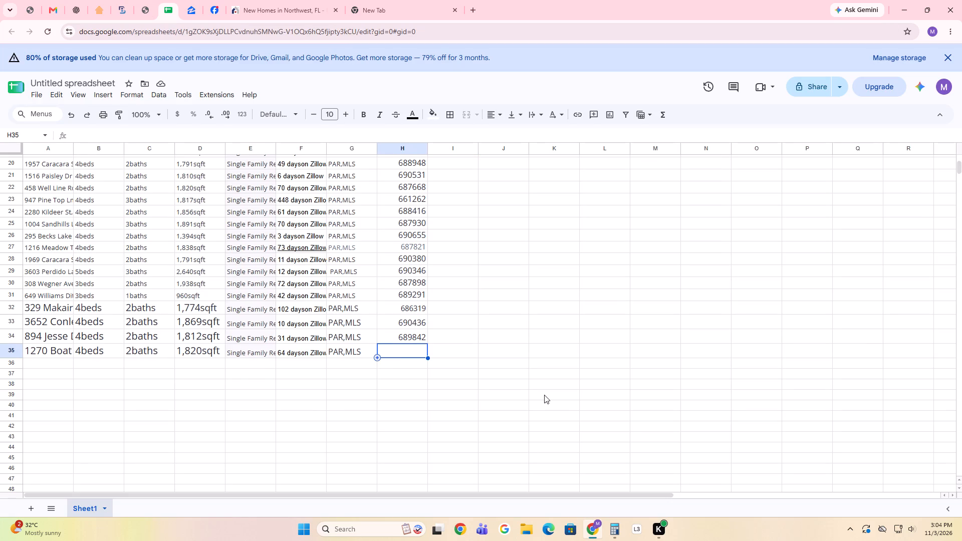
{"action": "key", "text": "ctrl+v"}
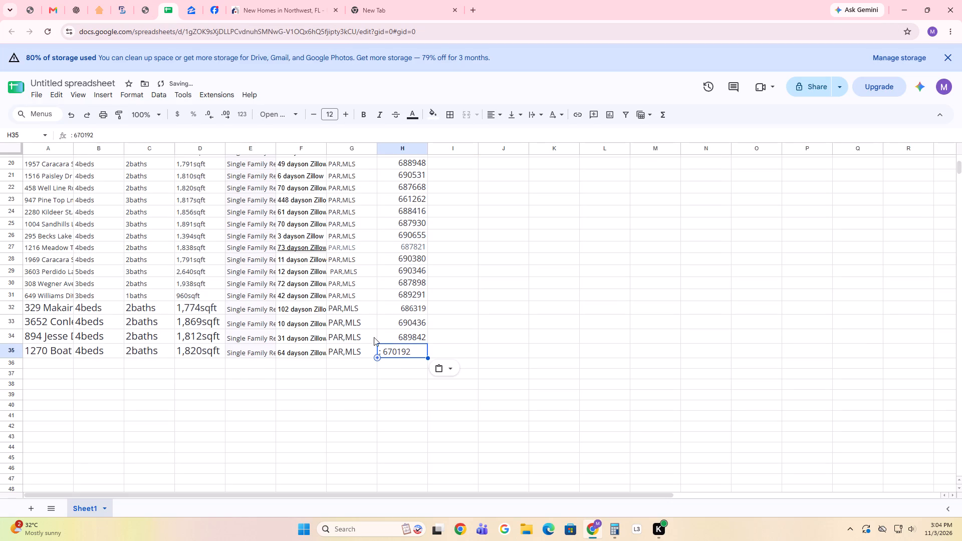
Remove the leading colon and space from cell H35, leaving only the number 670192.
{"action": "left_click", "coordinate": [384, 352]}
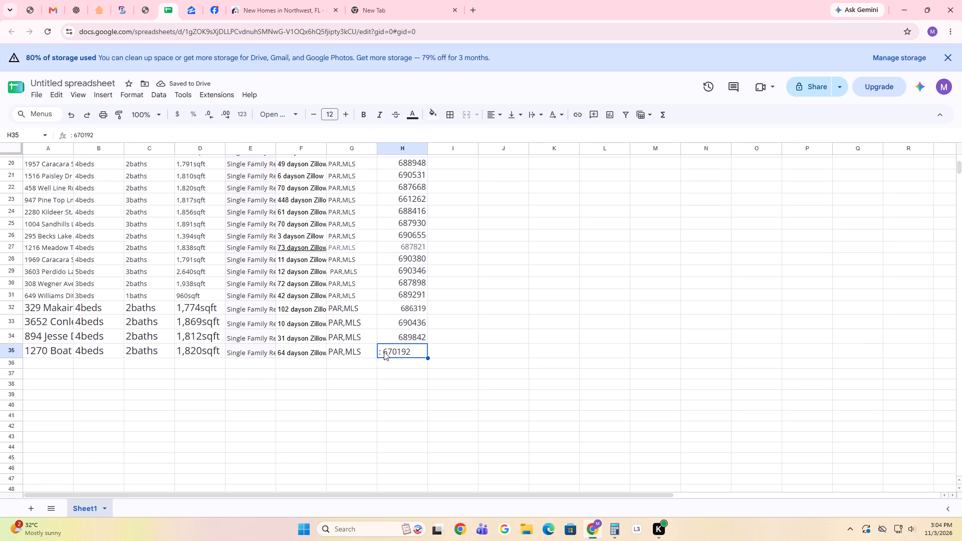
{"action": "left_click", "coordinate": [382, 352]}
{"action": "left_click", "coordinate": [382, 352]}
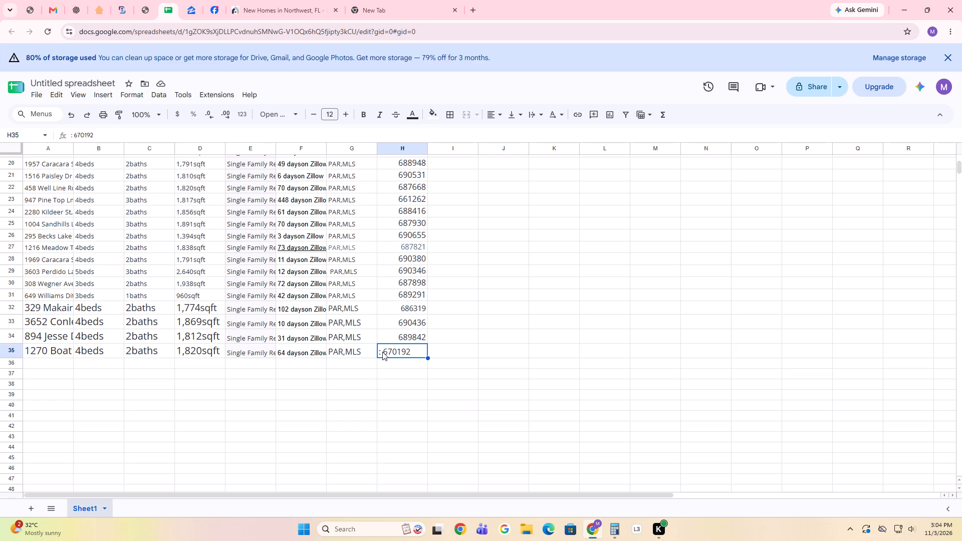
{"action": "left_click", "coordinate": [479, 354]}
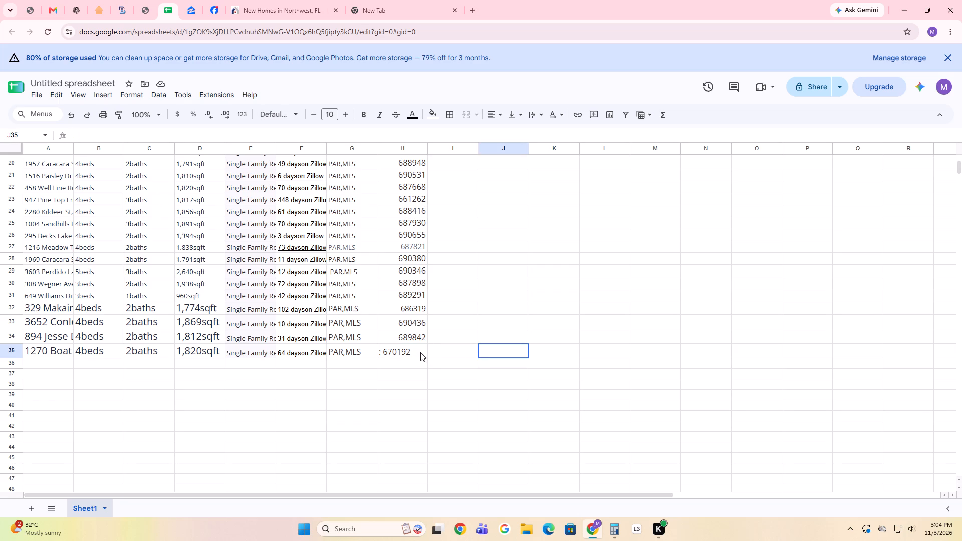
{"action": "double_click", "coordinate": [420, 352]}
{"action": "left_click", "coordinate": [382, 348]}
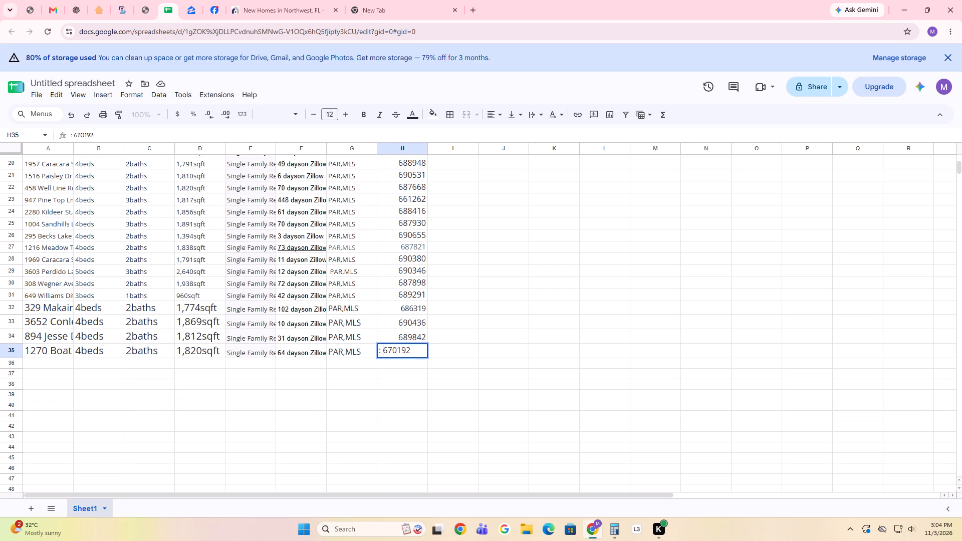
{"action": "key", "text": "BackSpace"}
{"action": "key", "text": "BackSpace"}
{"action": "left_click", "coordinate": [466, 304]}
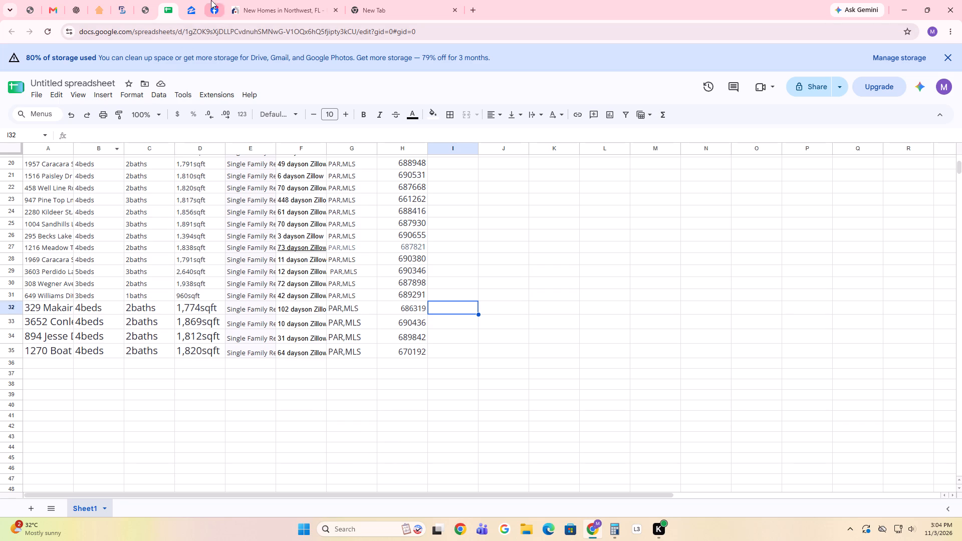
{"action": "left_click", "coordinate": [188, 12]}
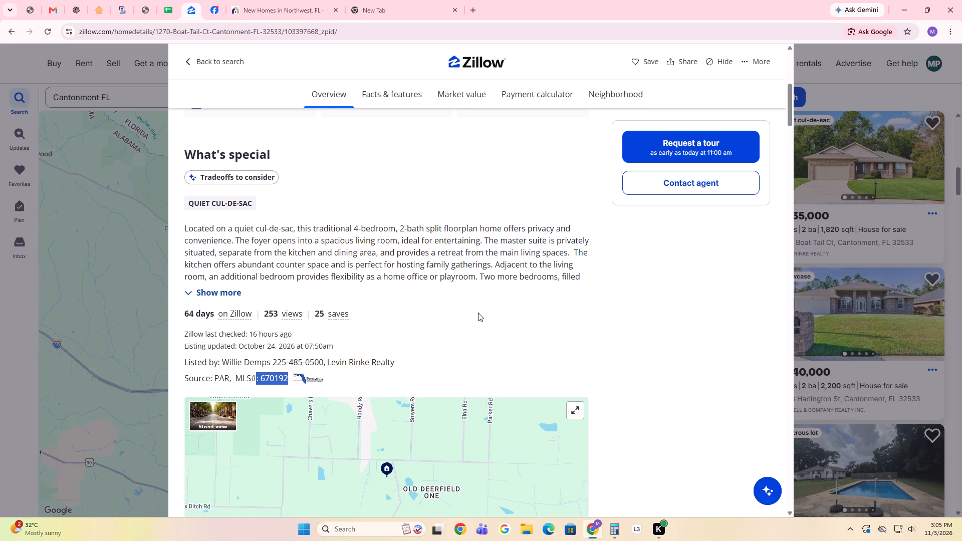
{"action": "left_click", "coordinate": [164, 12]}
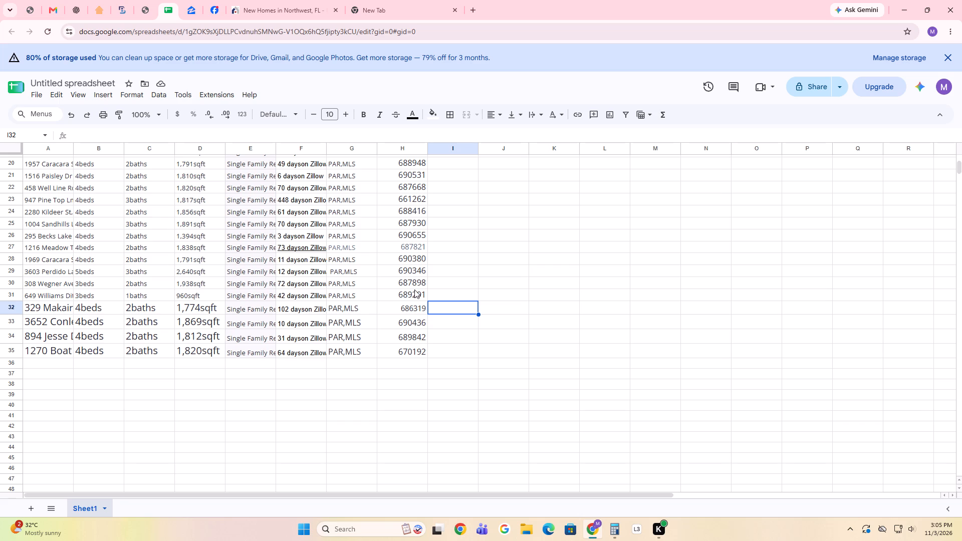
{"action": "left_click", "coordinate": [193, 11]}
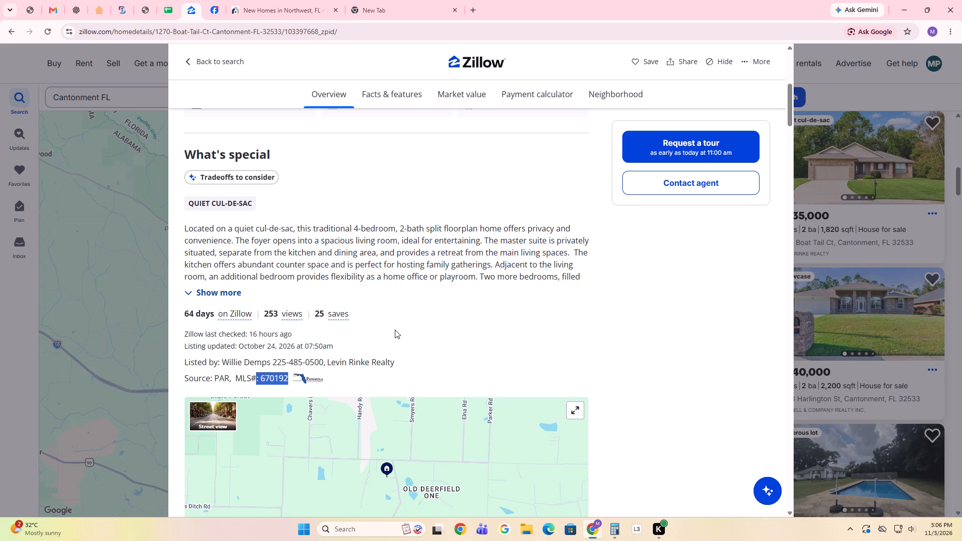
{"action": "left_click", "coordinate": [165, 5]}
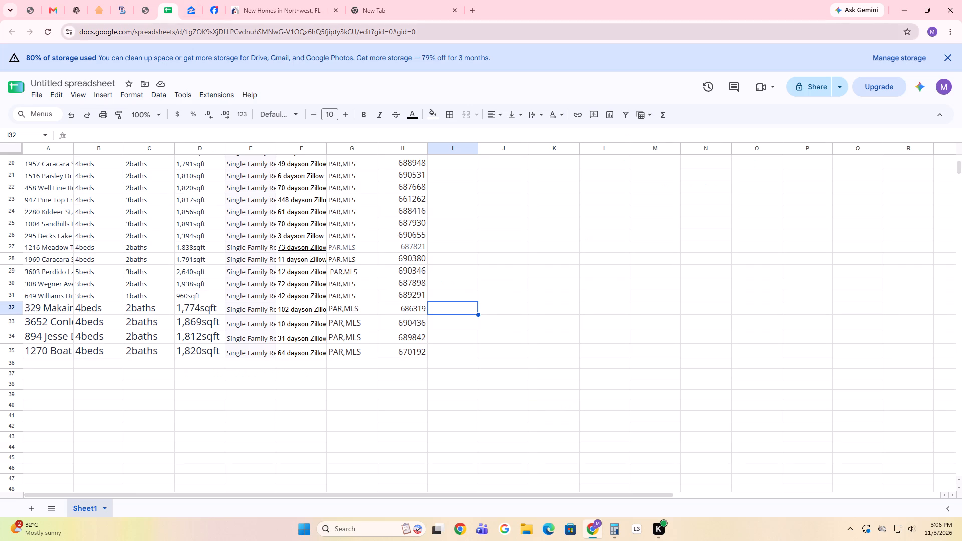
{"action": "left_click", "coordinate": [195, 11]}
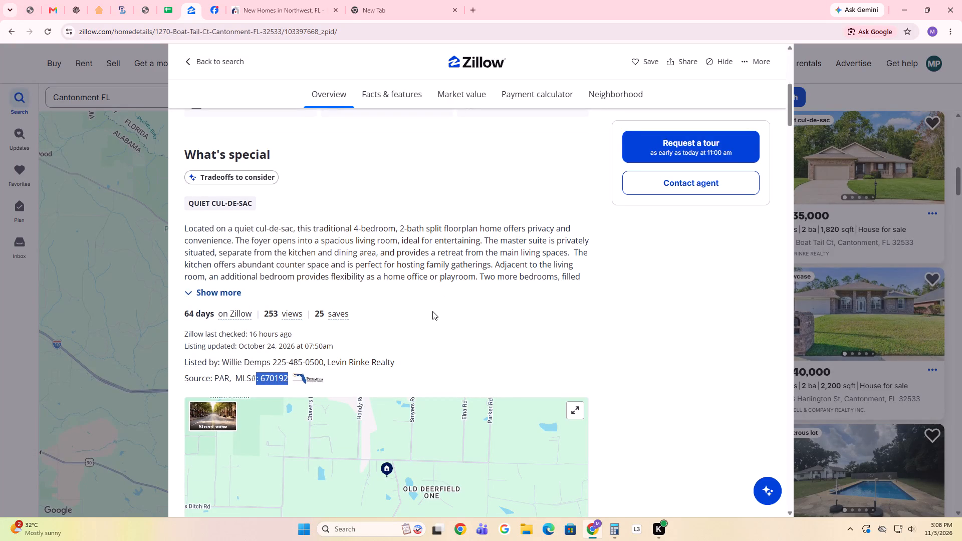
{"action": "left_click", "coordinate": [507, 335]}
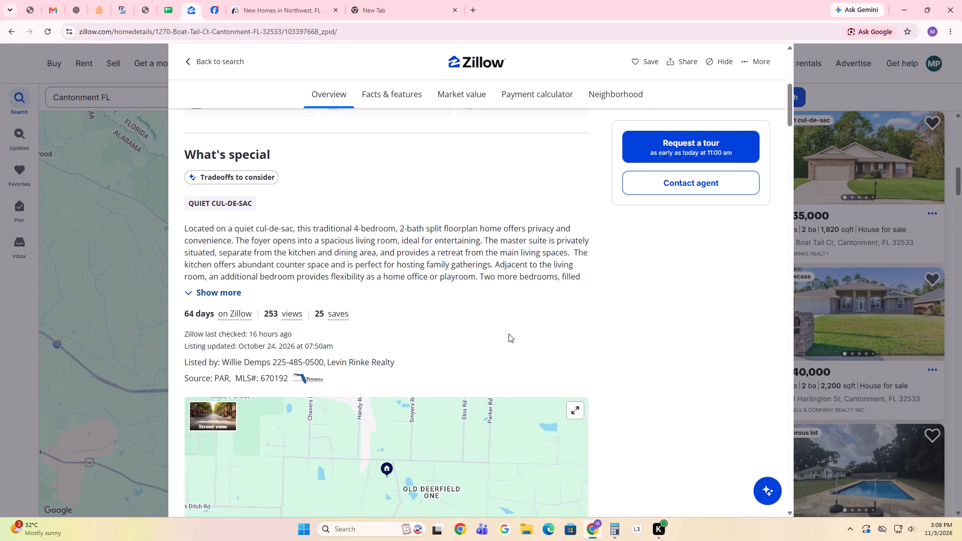
{"action": "left_click", "coordinate": [165, 11]}
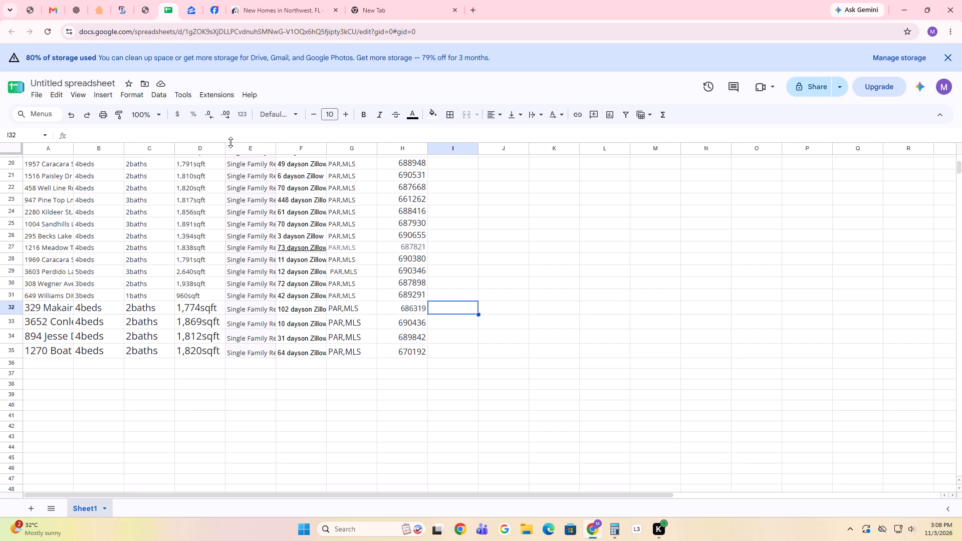
{"action": "left_click", "coordinate": [192, 6]}
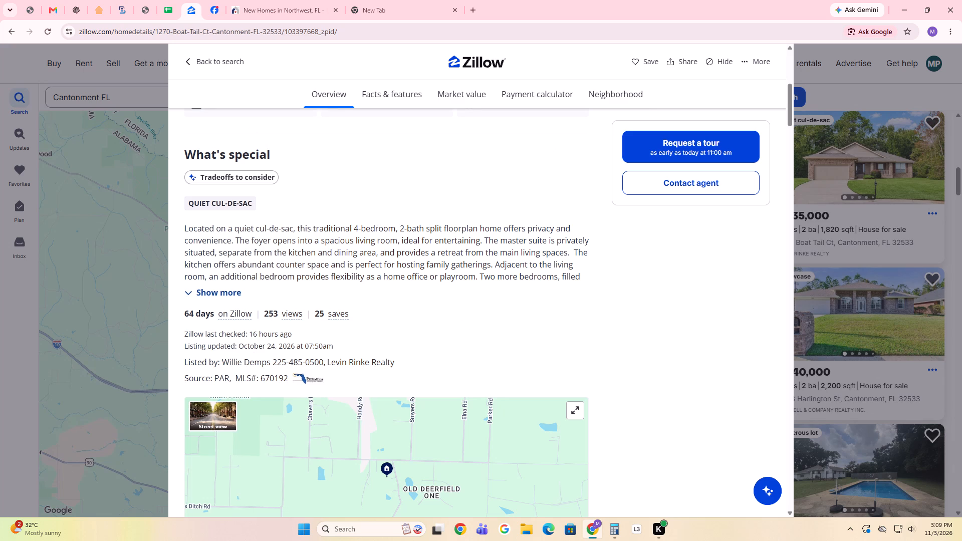
{"action": "scroll", "coordinate": [518, 291], "scroll_direction": "up", "scroll_amount": 1}
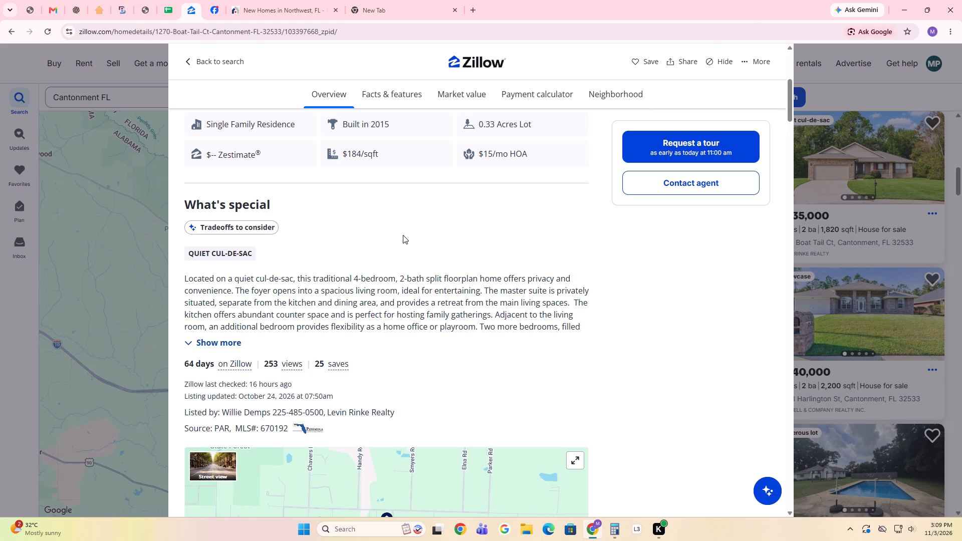
{"action": "scroll", "coordinate": [413, 225], "scroll_direction": "up", "scroll_amount": 1}
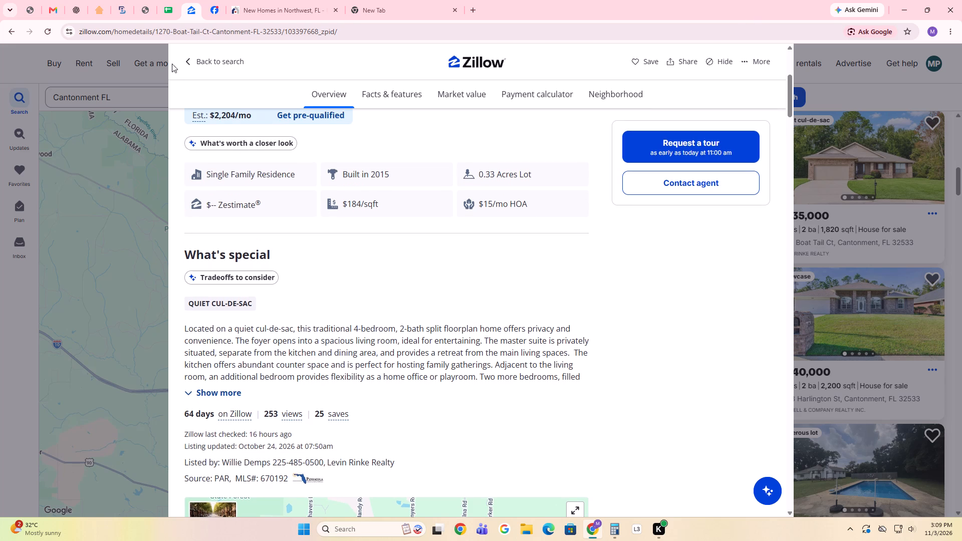
{"action": "left_click", "coordinate": [167, 4]}
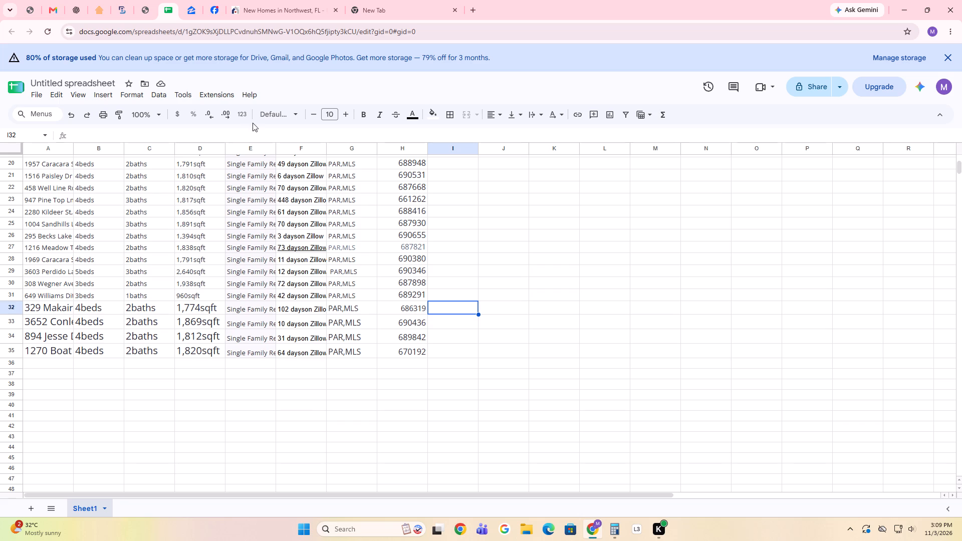
{"action": "left_click", "coordinate": [194, 10]}
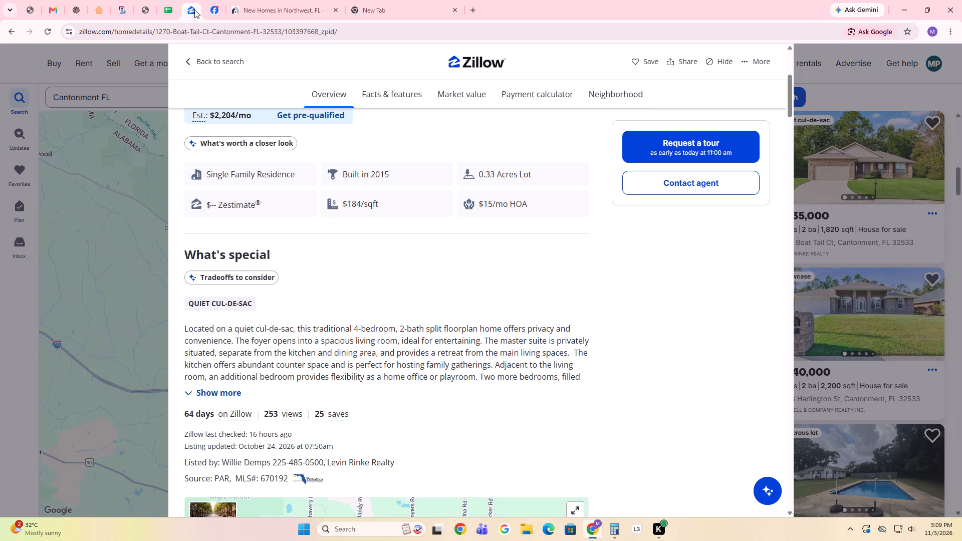
{"action": "scroll", "coordinate": [534, 266], "scroll_direction": "up", "scroll_amount": 3}
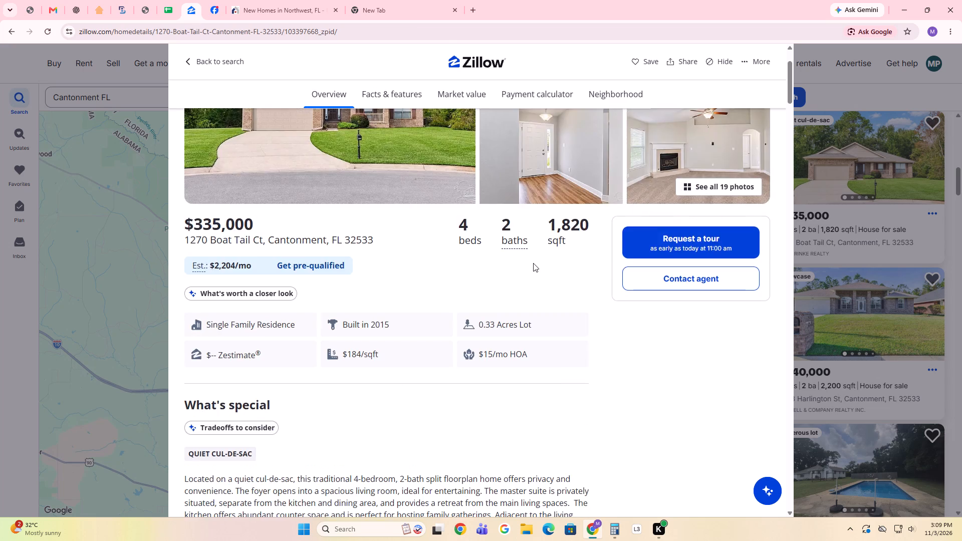
{"action": "scroll", "coordinate": [532, 257], "scroll_direction": "up", "scroll_amount": 3}
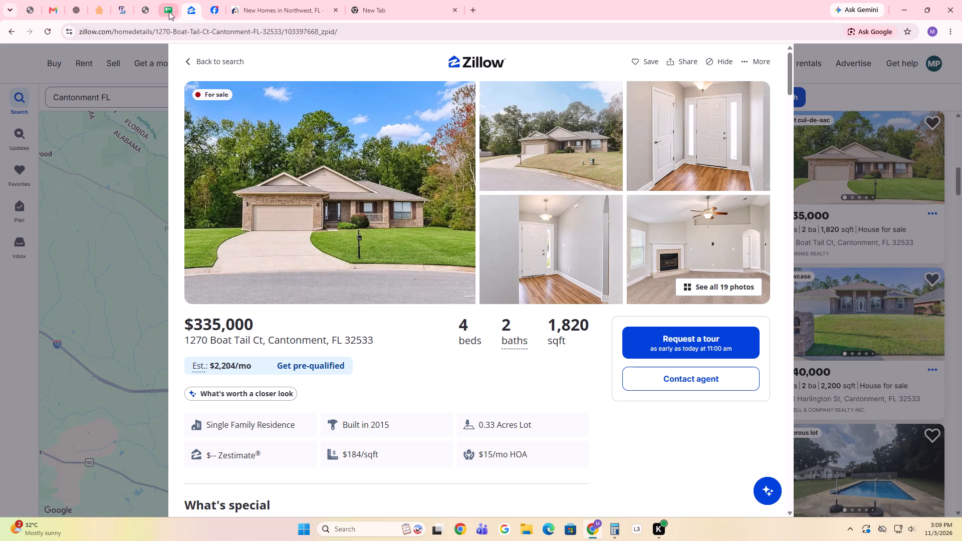
{"action": "left_click", "coordinate": [169, 9]}
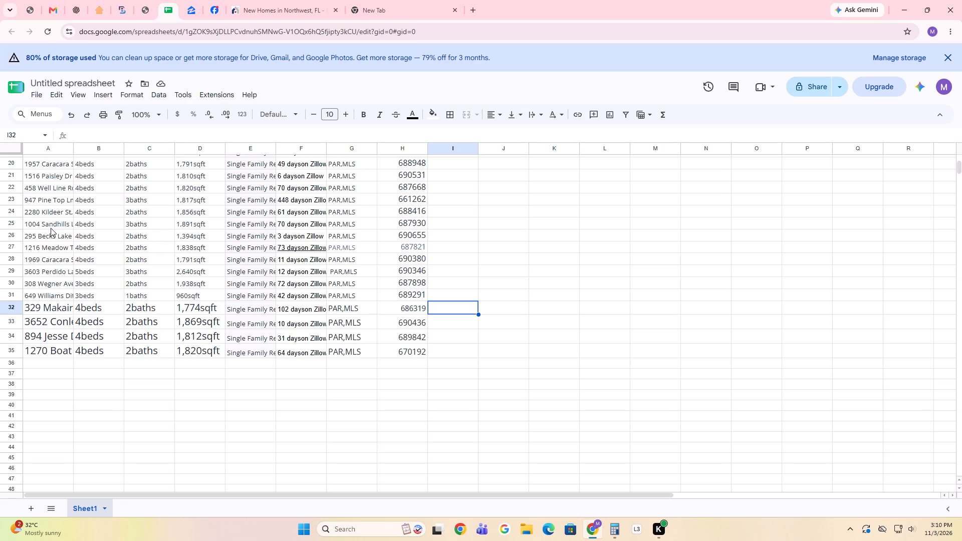
{"action": "left_click", "coordinate": [193, 8]}
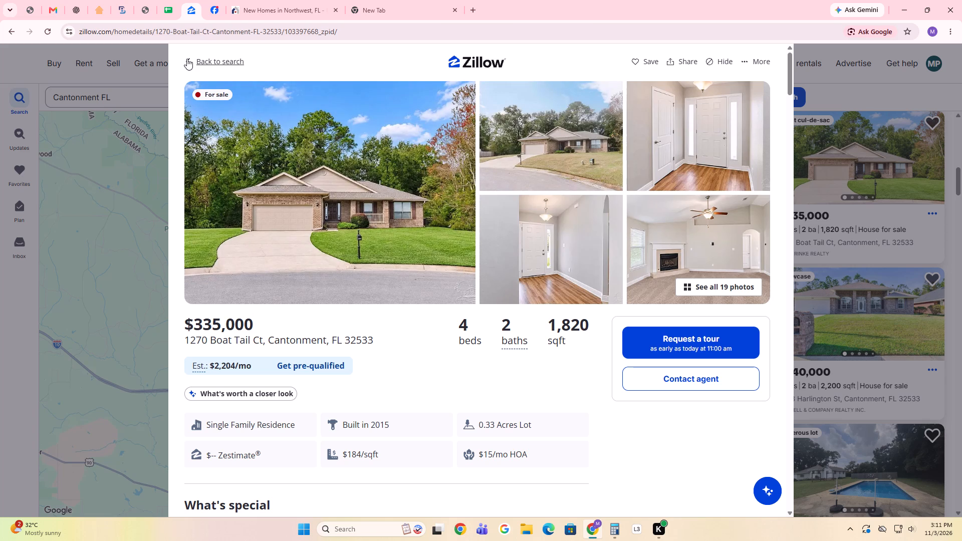
Close the current property's details and open the $329,900 Cantonment home listing with 1,838 sqft from the search results.
{"action": "left_click", "coordinate": [187, 59]}
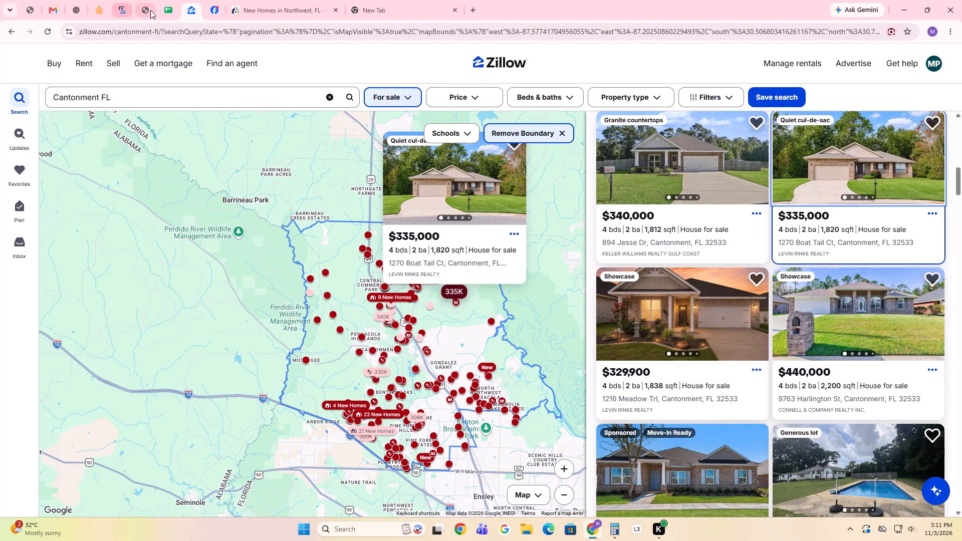
{"action": "left_click", "coordinate": [168, 6]}
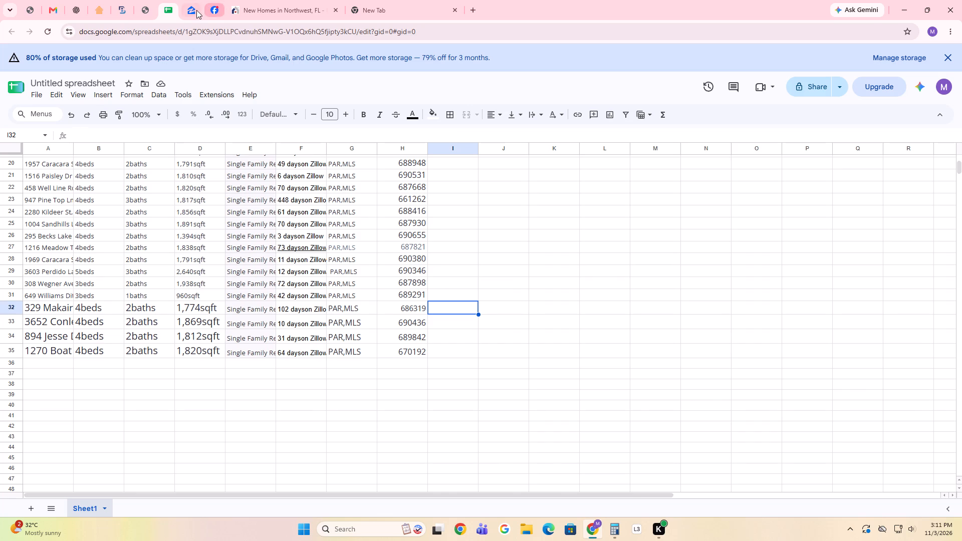
{"action": "left_click", "coordinate": [193, 11]}
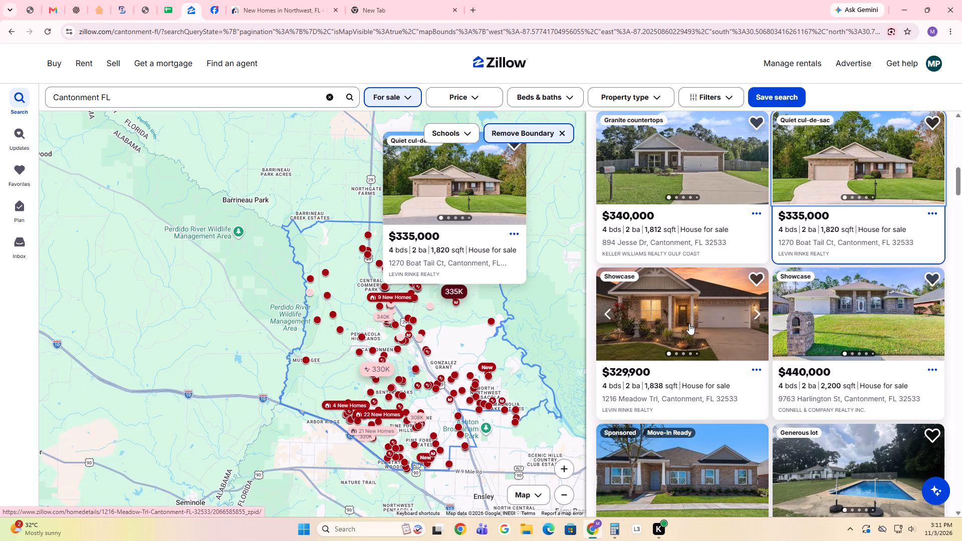
{"action": "left_click", "coordinate": [681, 323]}
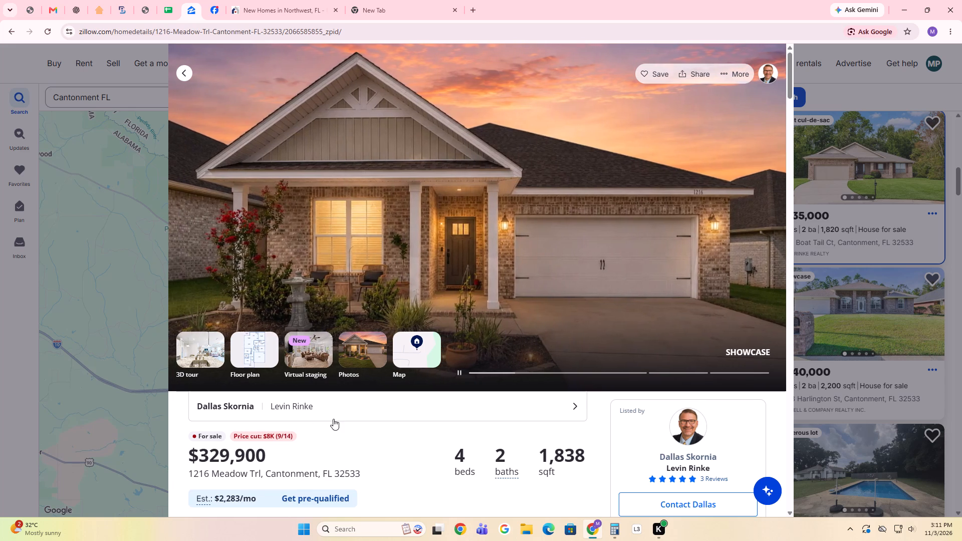
Copy the listing's full property address from Zillow into cell A36 of the Google Sheets spreadsheet.
{"action": "scroll", "coordinate": [708, 189], "scroll_direction": "down", "scroll_amount": 1}
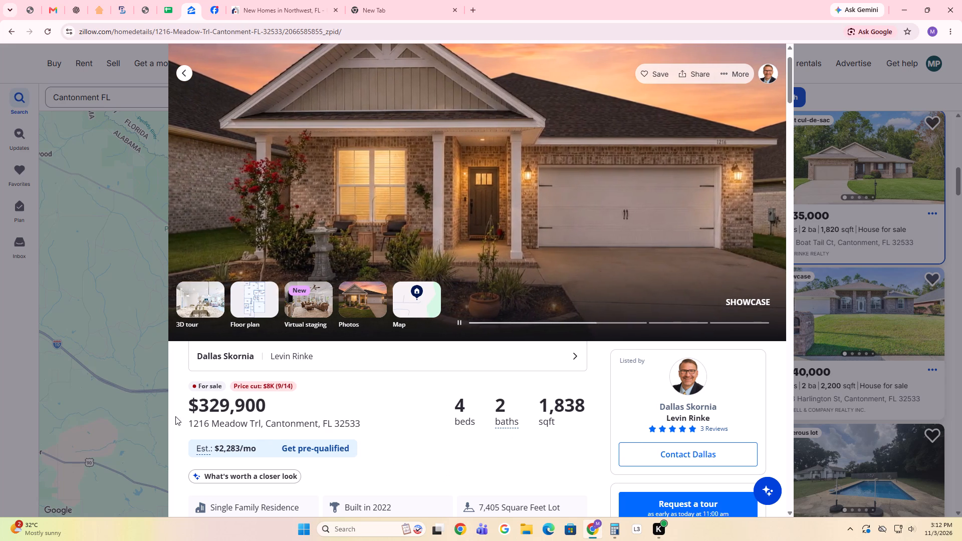
{"action": "left_click_drag", "start_coordinate": [186, 423], "coordinate": [258, 434]}
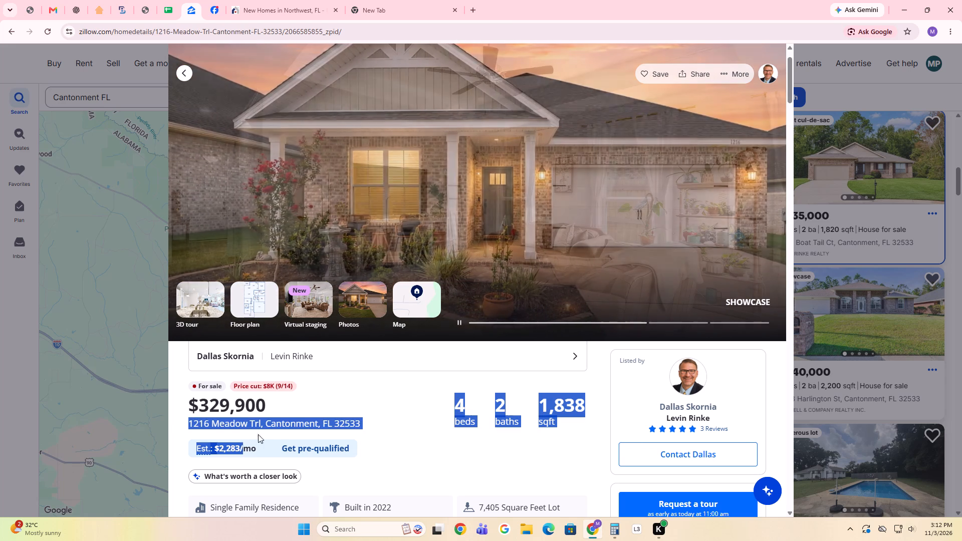
{"action": "left_click_drag", "start_coordinate": [258, 434], "coordinate": [354, 433]}
{"action": "double_click", "coordinate": [388, 428]}
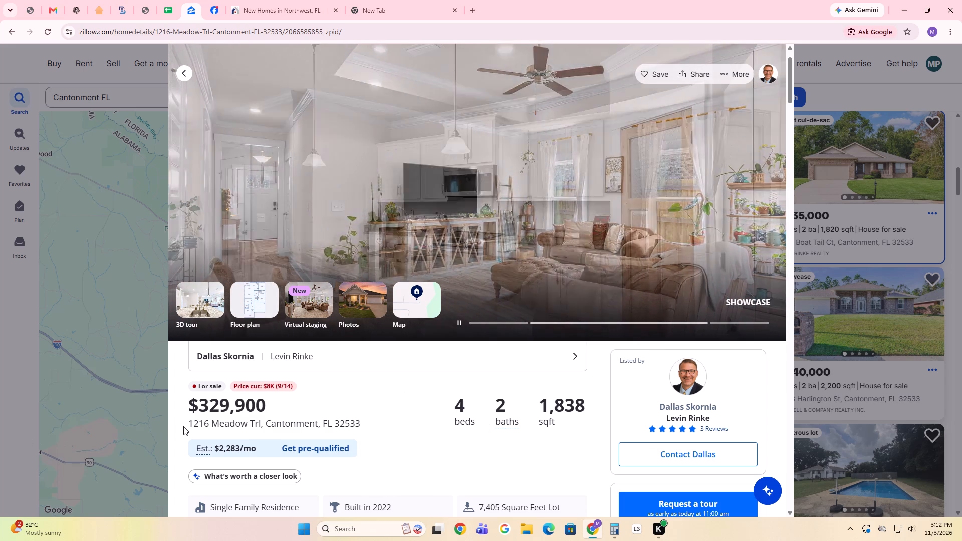
{"action": "left_click_drag", "start_coordinate": [187, 425], "coordinate": [254, 425]}
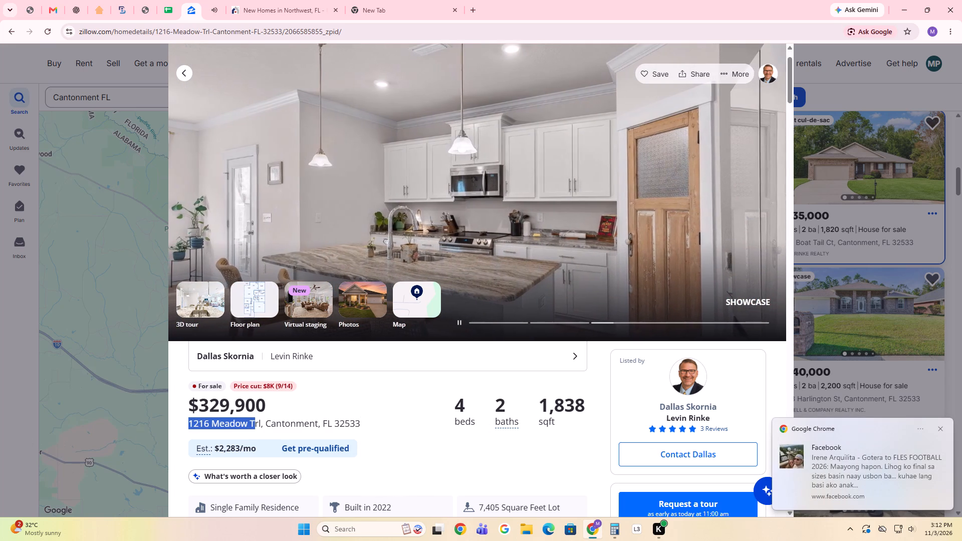
{"action": "left_click_drag", "start_coordinate": [254, 425], "coordinate": [377, 424]}
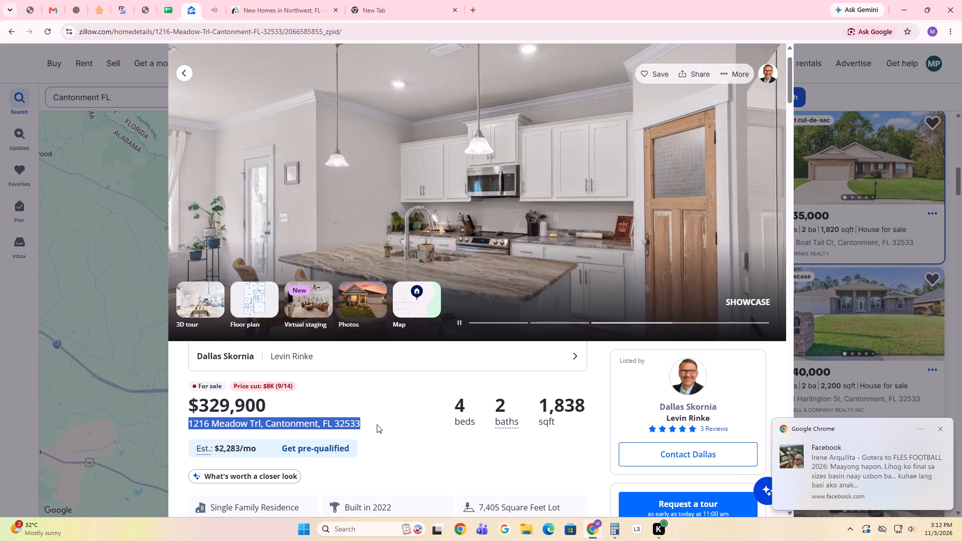
{"action": "key", "text": "ctrl+c"}
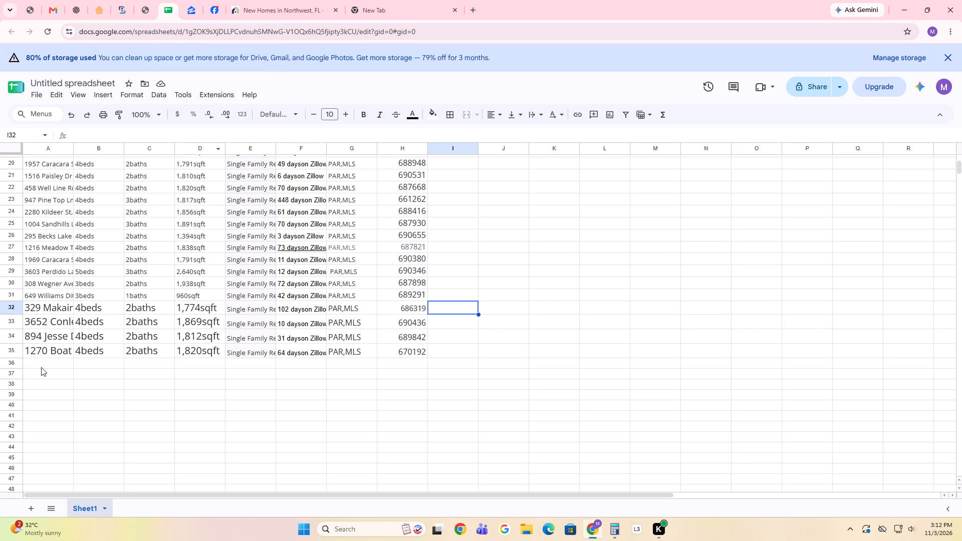
{"action": "left_click", "coordinate": [41, 361]}
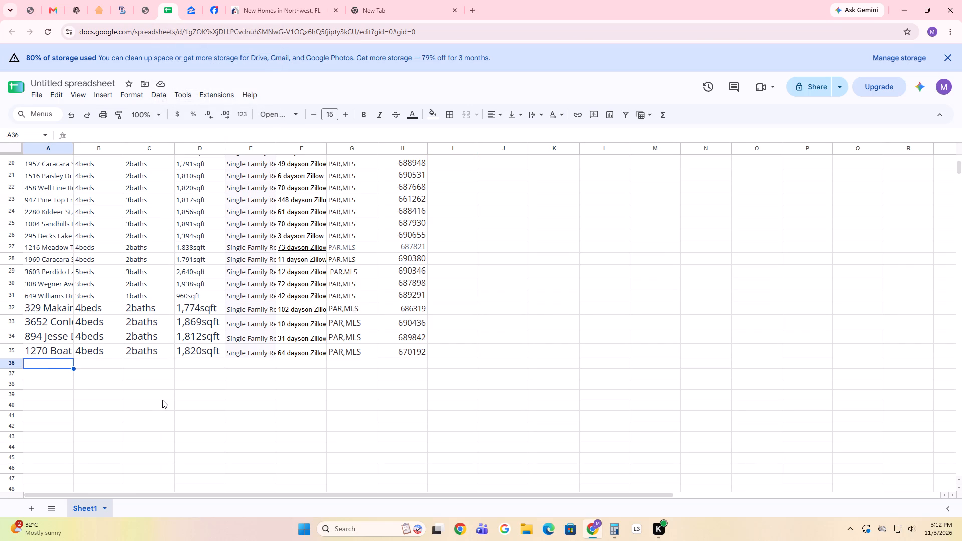
{"action": "key", "text": "ctrl+v"}
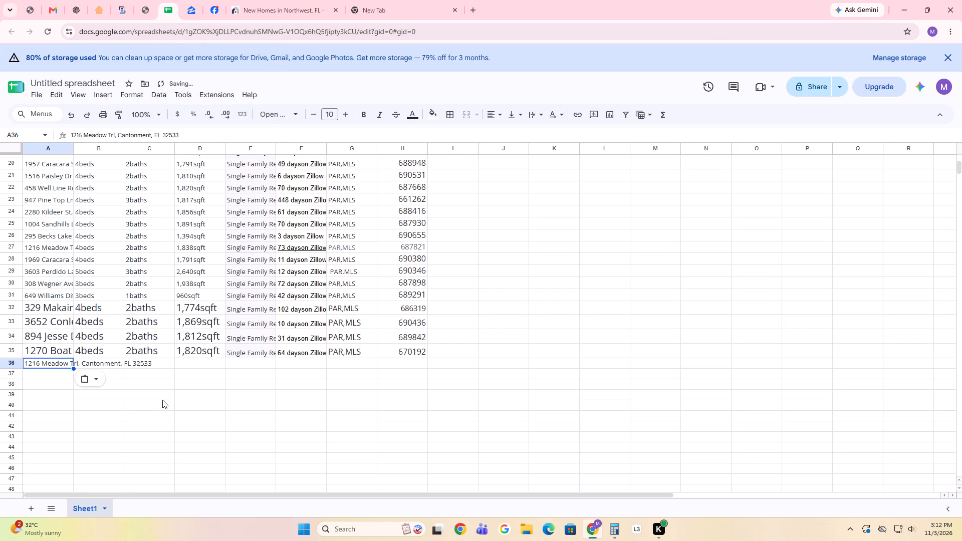
{"action": "left_click", "coordinate": [175, 398]}
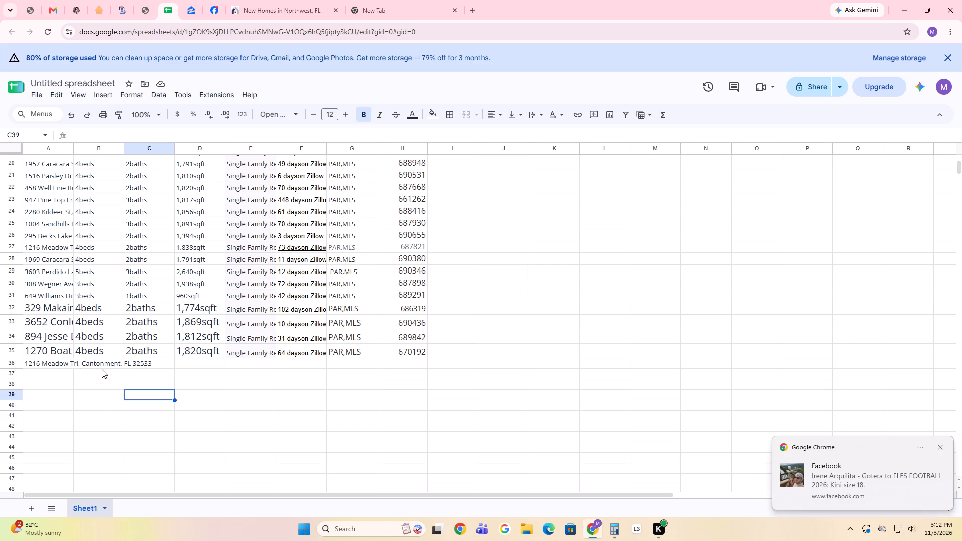
{"action": "left_click", "coordinate": [190, 13]}
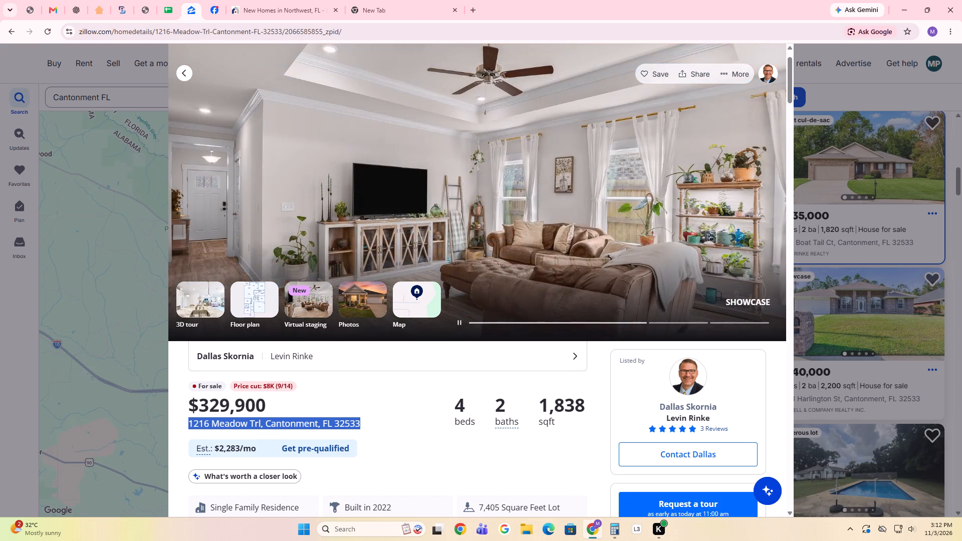
{"action": "left_click", "coordinate": [396, 421]}
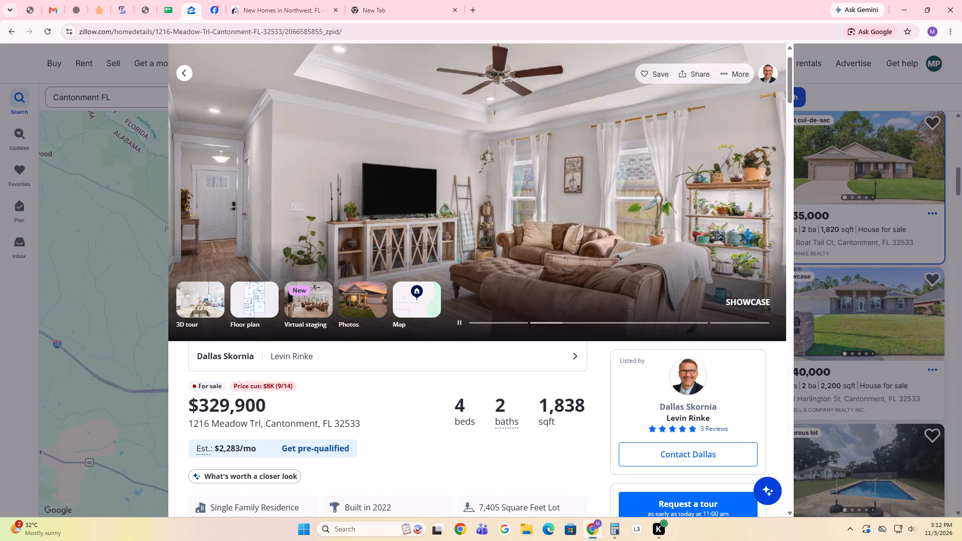
{"action": "left_click_drag", "start_coordinate": [457, 393], "coordinate": [483, 433]}
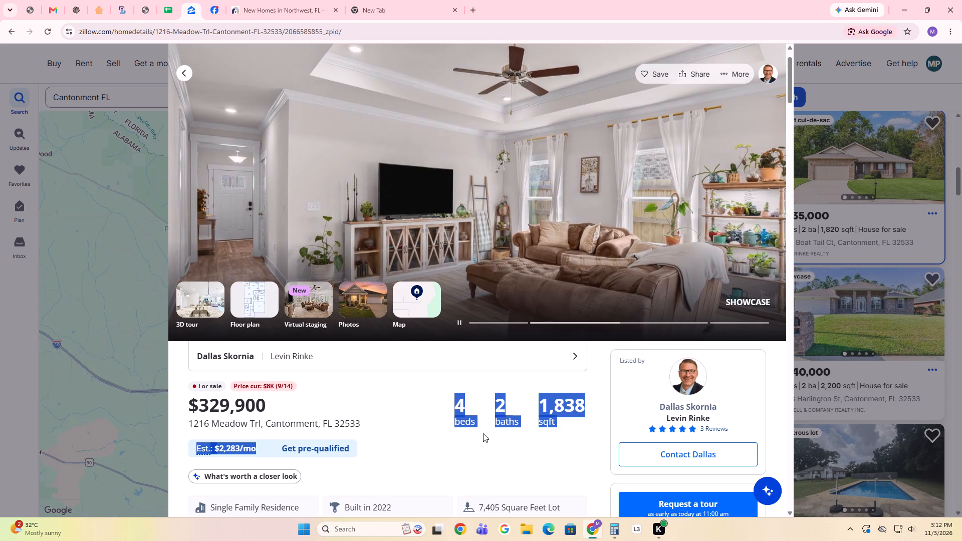
{"action": "key", "text": "ctrl+c"}
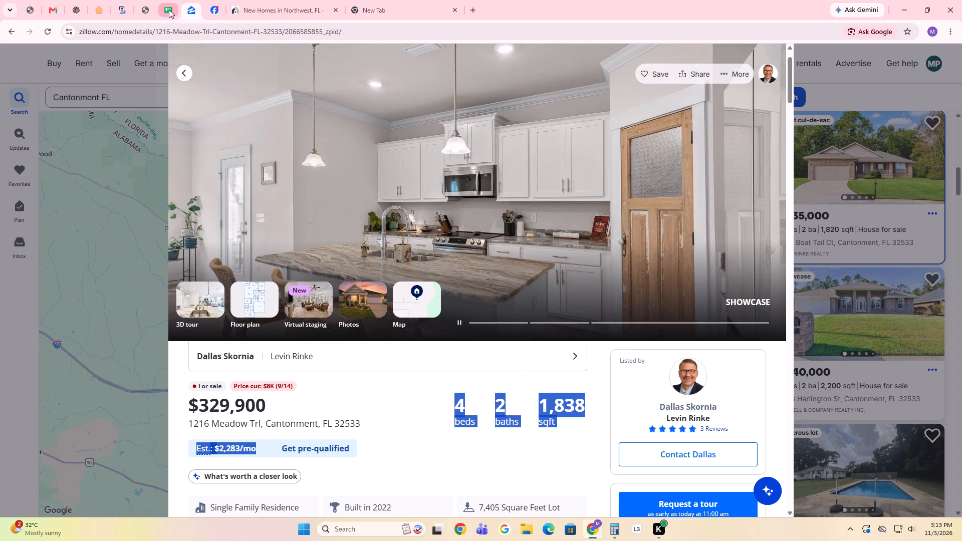
{"action": "left_click", "coordinate": [169, 10]}
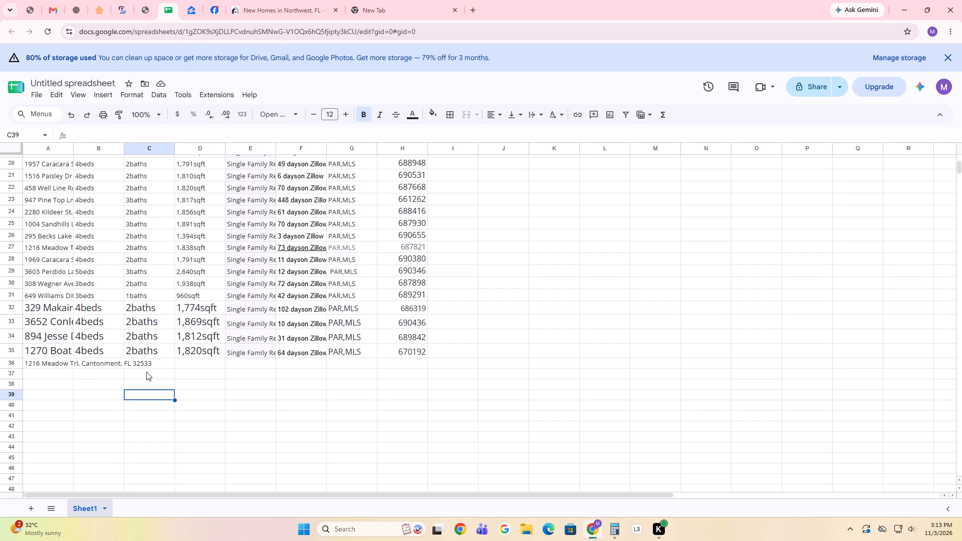
{"action": "left_click", "coordinate": [92, 361]}
{"action": "key", "text": "ctrl+v"}
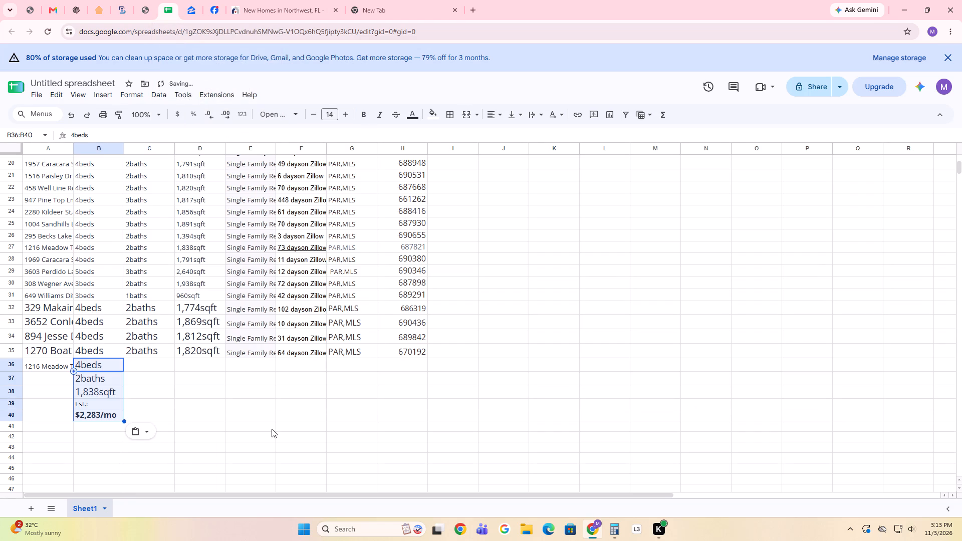
{"action": "left_click", "coordinate": [205, 415]}
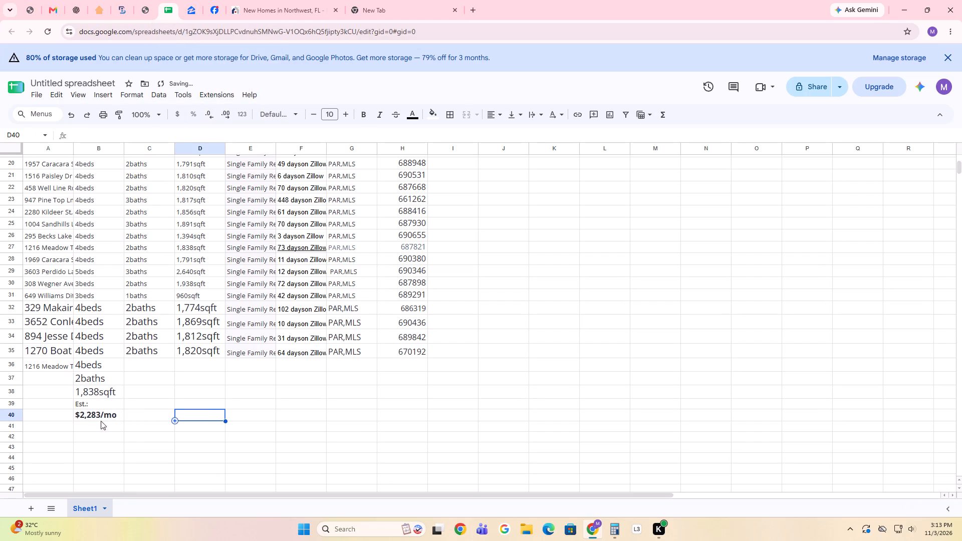
Copy the 2baths entry from cell B37 into cell C36.
{"action": "left_click", "coordinate": [115, 382]}
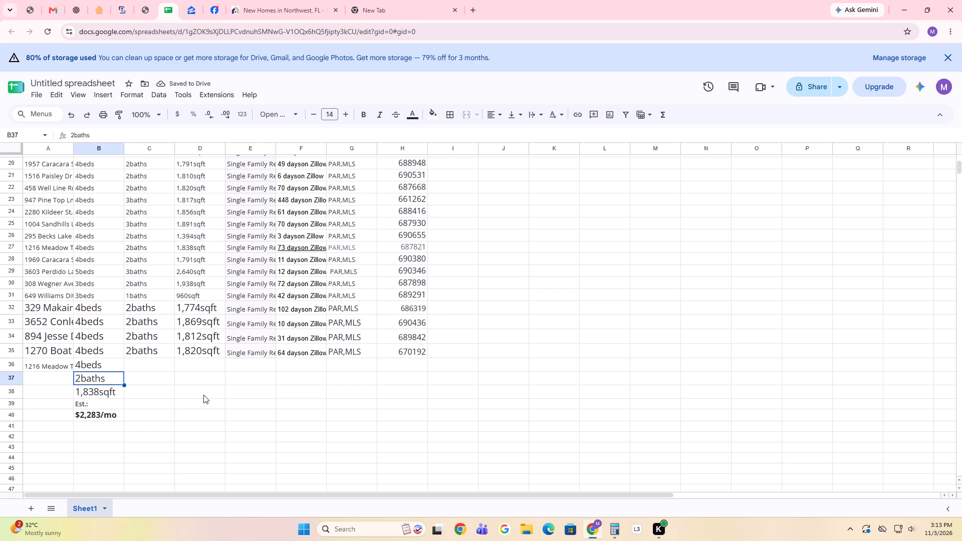
{"action": "key", "text": "ctrl+c"}
{"action": "left_click", "coordinate": [145, 369]}
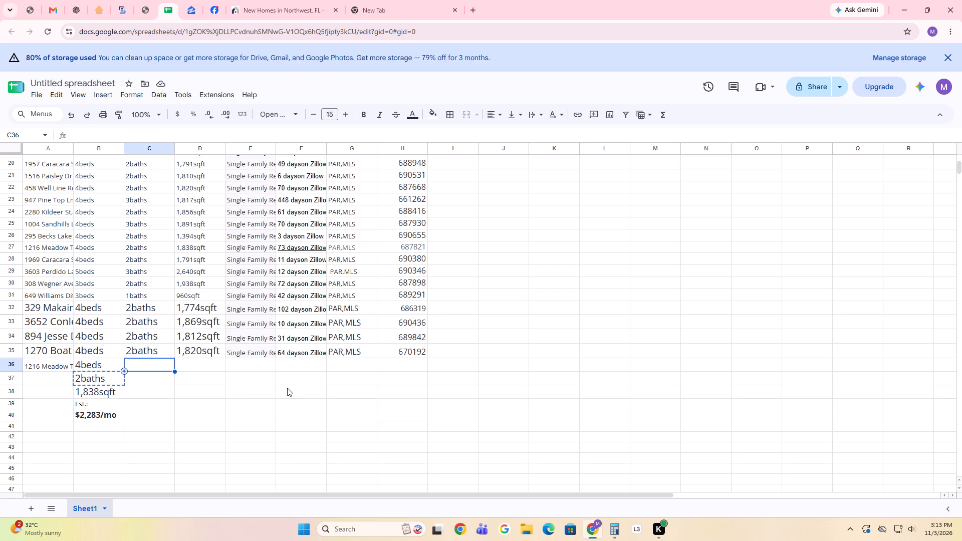
{"action": "key", "text": "ctrl+v"}
{"action": "left_click", "coordinate": [268, 400]}
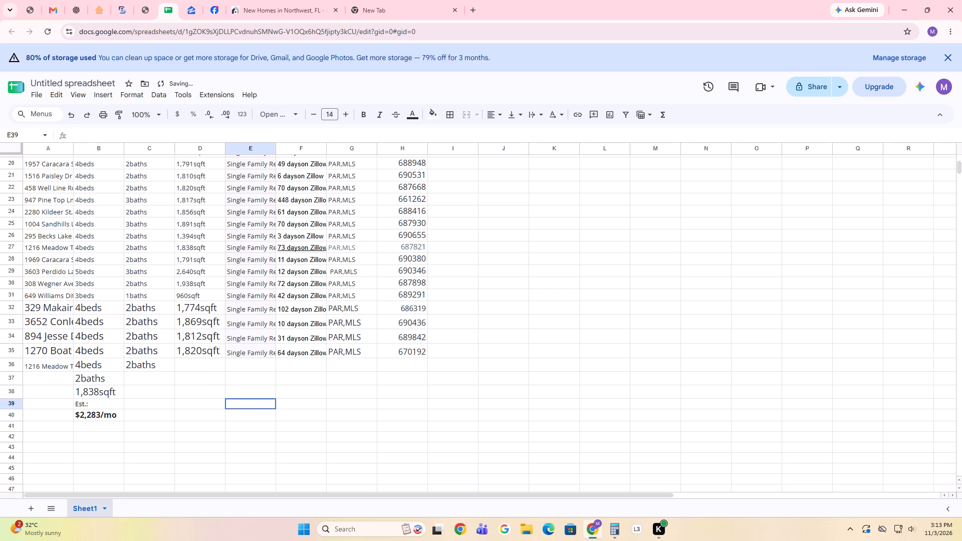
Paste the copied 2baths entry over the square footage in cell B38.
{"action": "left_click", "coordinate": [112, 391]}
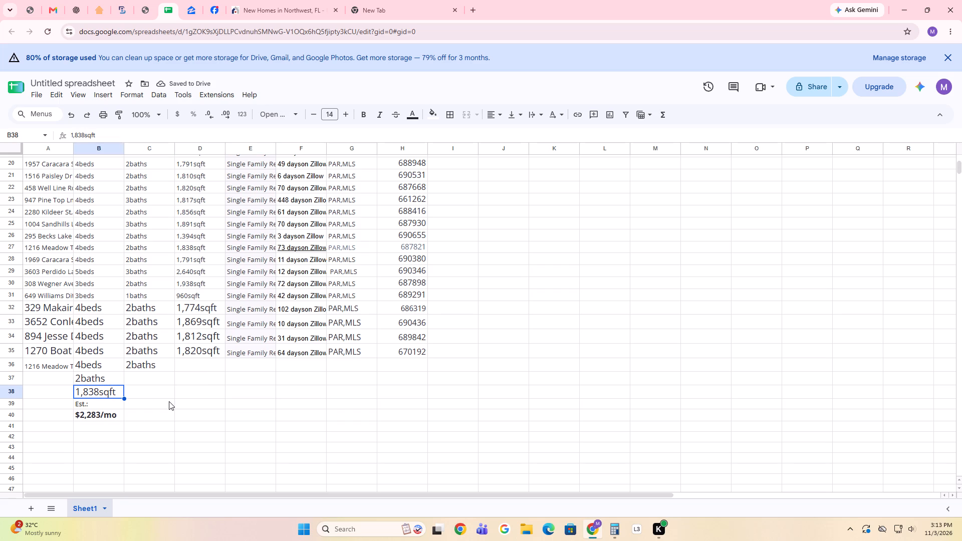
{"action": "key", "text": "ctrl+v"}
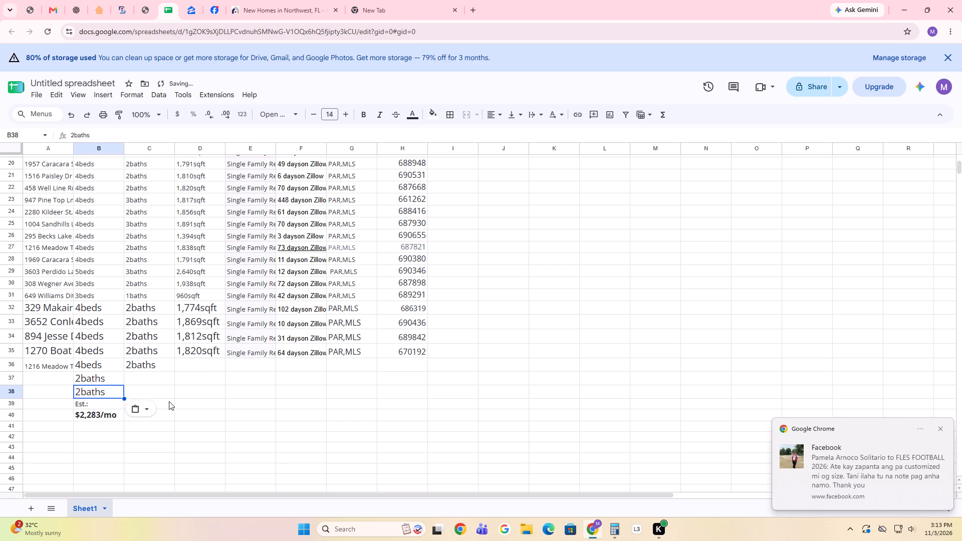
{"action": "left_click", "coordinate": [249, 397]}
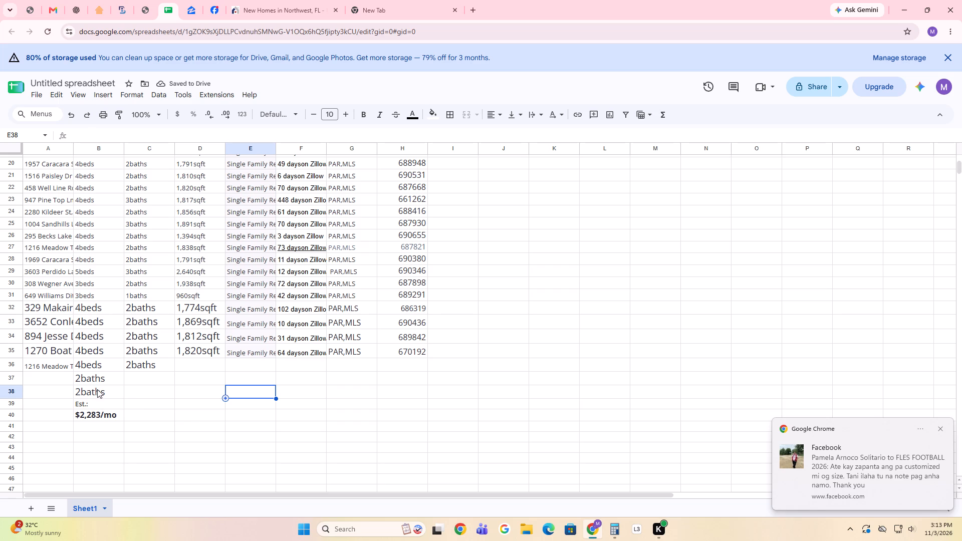
Clear the leftover 2baths entries from cells B37 and B38.
{"action": "left_click", "coordinate": [102, 380]}
{"action": "left_click", "coordinate": [102, 380]}
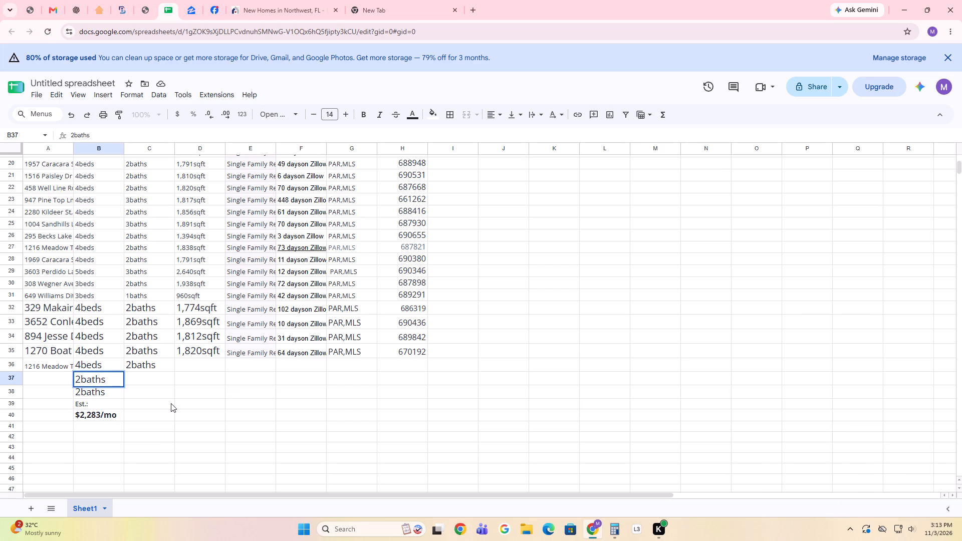
{"action": "key", "text": "BackSpace"}
{"action": "key", "text": "BackSpace"}
{"action": "key", "text": "BackSpace"}
{"action": "key", "text": "BackSpace"}
{"action": "key", "text": "BackSpace"}
{"action": "key", "text": "BackSpace"}
{"action": "key", "text": "BackSpace"}
{"action": "key", "text": "BackSpace"}
{"action": "key", "text": "BackSpace"}
{"action": "key", "text": "BackSpace"}
{"action": "key", "text": "BackSpace"}
{"action": "key", "text": "BackSpace"}
{"action": "key", "text": "BackSpace"}
{"action": "double_click", "coordinate": [103, 397]}
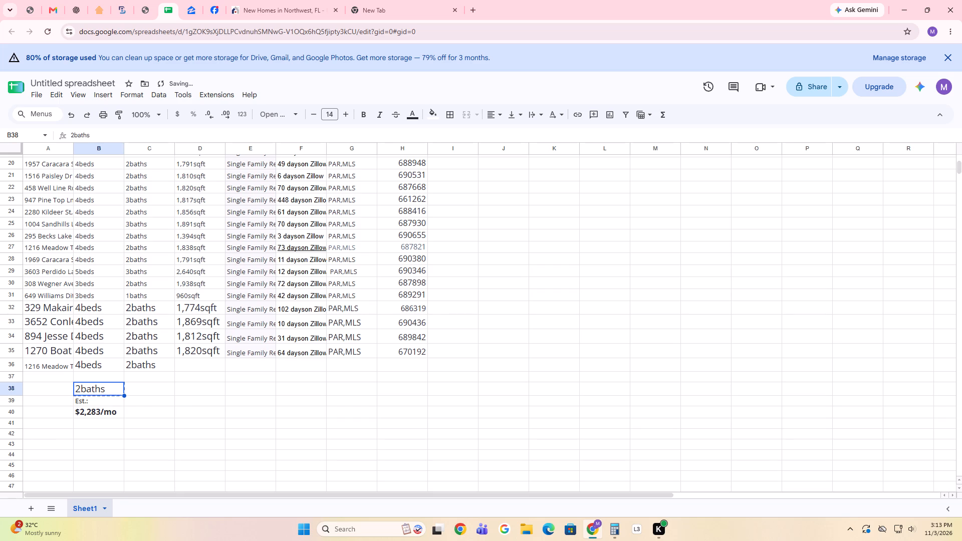
{"action": "double_click", "coordinate": [107, 391]}
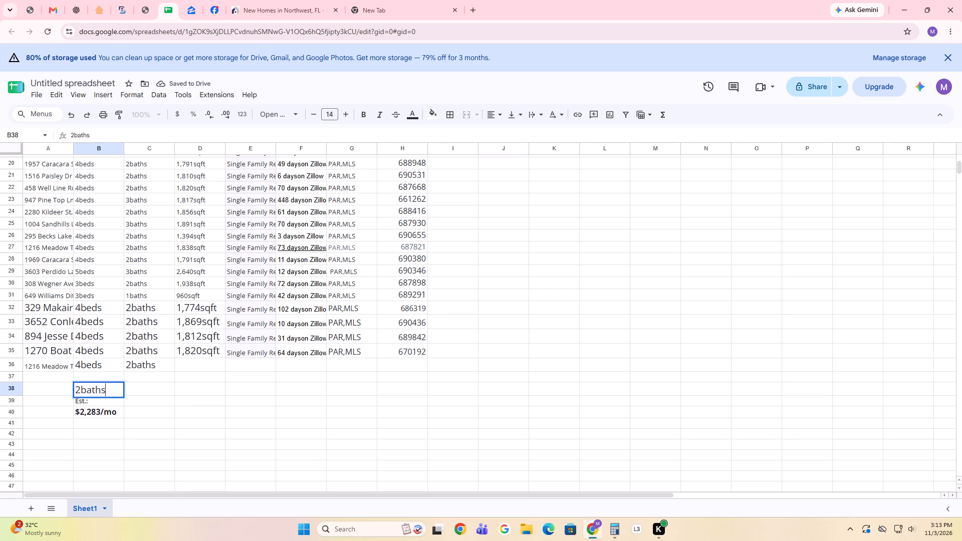
{"action": "key", "text": "BackSpace"}
{"action": "key", "text": "BackSpace"}
{"action": "key", "text": "BackSpace"}
{"action": "key", "text": "BackSpace"}
{"action": "key", "text": "BackSpace"}
{"action": "key", "text": "BackSpace"}
{"action": "key", "text": "BackSpace"}
{"action": "key", "text": "BackSpace"}
{"action": "key", "text": "BackSpace"}
{"action": "key", "text": "BackSpace"}
{"action": "key", "text": "BackSpace"}
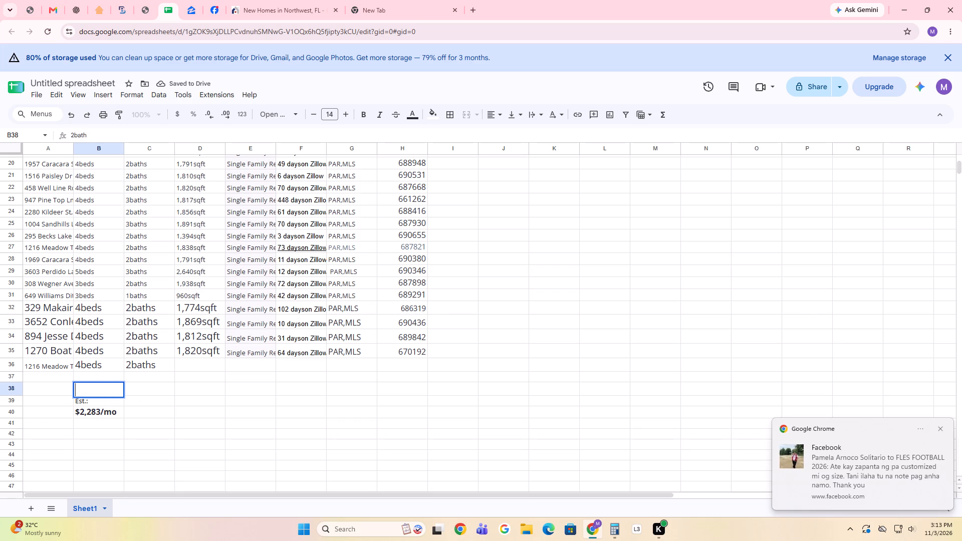
{"action": "left_click", "coordinate": [143, 393]}
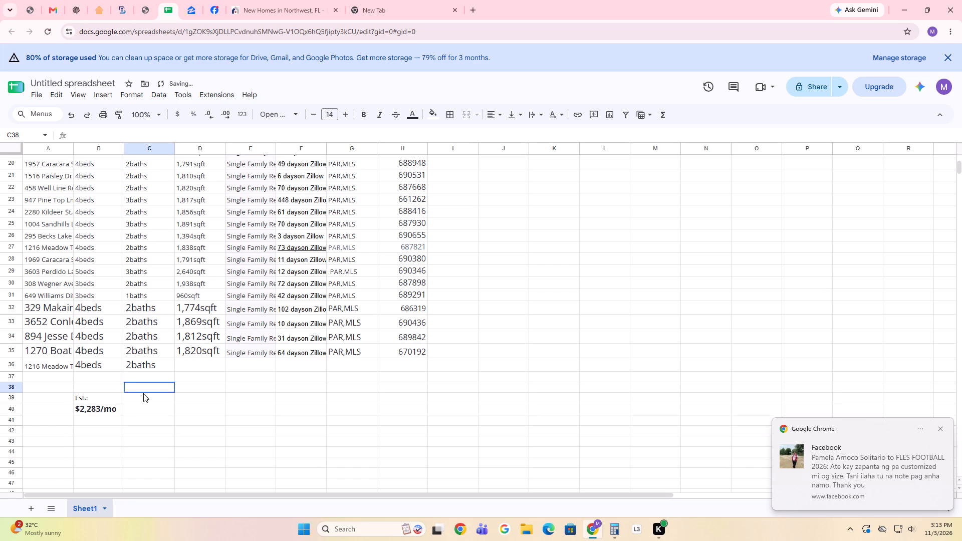
Clear the leftover Est.: and $2,283/mo entries from cells B39 and B40.
{"action": "double_click", "coordinate": [110, 402]}
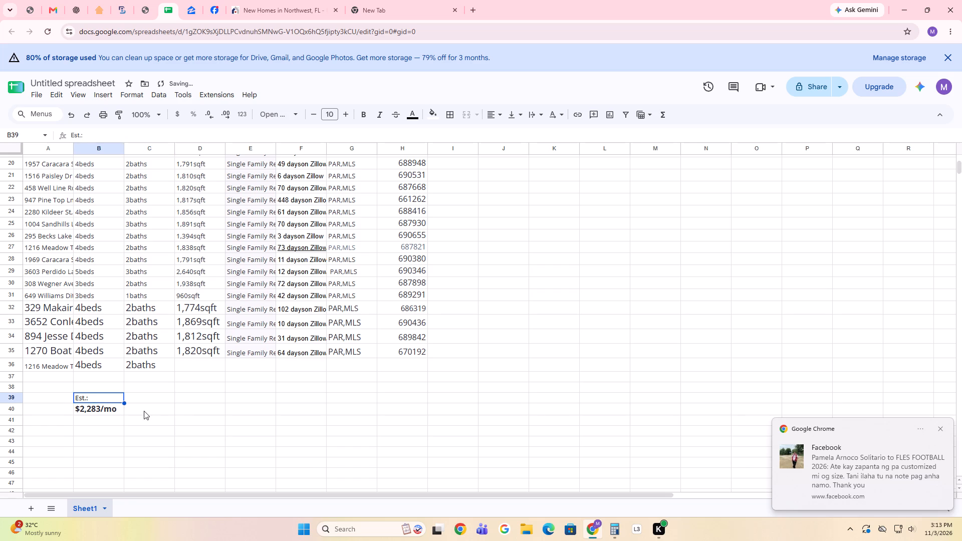
{"action": "key", "text": "BackSpace"}
{"action": "key", "text": "BackSpace"}
{"action": "key", "text": "BackSpace"}
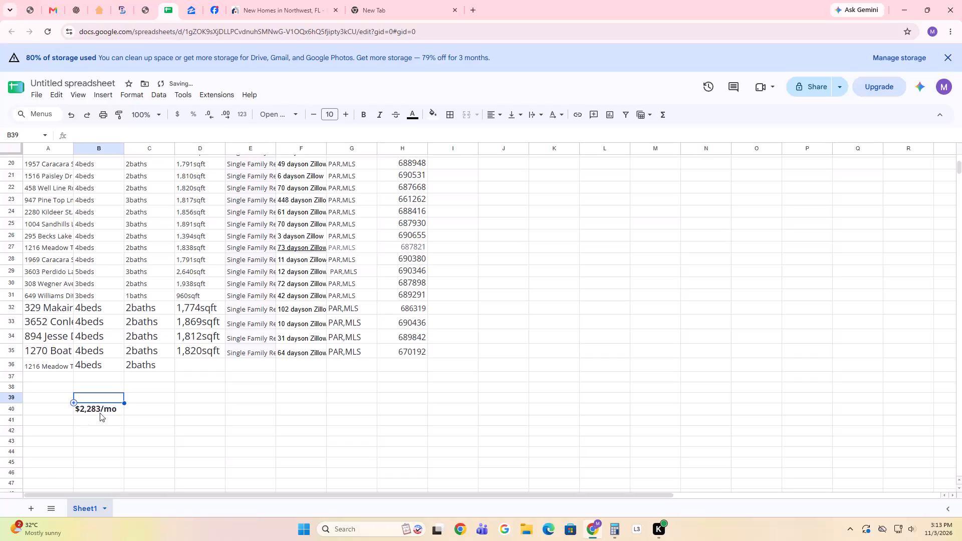
{"action": "double_click", "coordinate": [108, 411]}
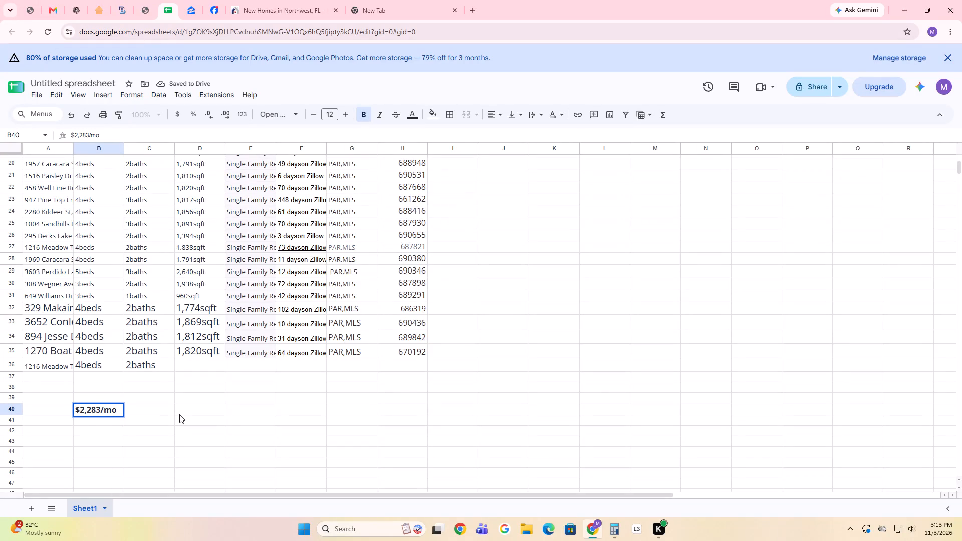
{"action": "key", "text": "BackSpace"}
{"action": "key", "text": "BackSpace"}
{"action": "key", "text": "BackSpace"}
{"action": "key", "text": "BackSpace"}
{"action": "key", "text": "BackSpace"}
{"action": "key", "text": "BackSpace"}
{"action": "key", "text": "BackSpace"}
{"action": "key", "text": "BackSpace"}
{"action": "key", "text": "BackSpace"}
{"action": "key", "text": "BackSpace"}
{"action": "key", "text": "BackSpace"}
{"action": "key", "text": "BackSpace"}
{"action": "key", "text": "BackSpace"}
{"action": "key", "text": "BackSpace"}
{"action": "key", "text": "BackSpace"}
{"action": "key", "text": "BackSpace"}
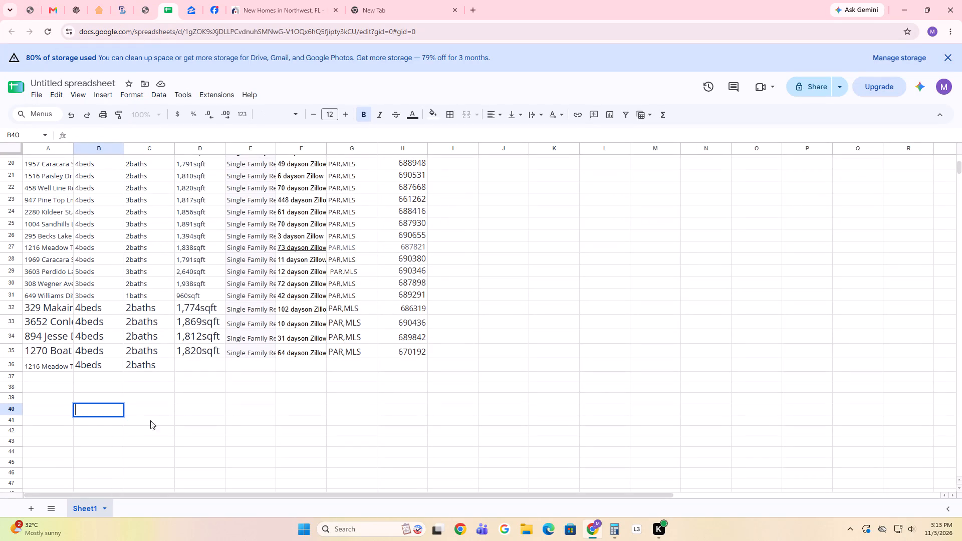
{"action": "left_click", "coordinate": [185, 409]}
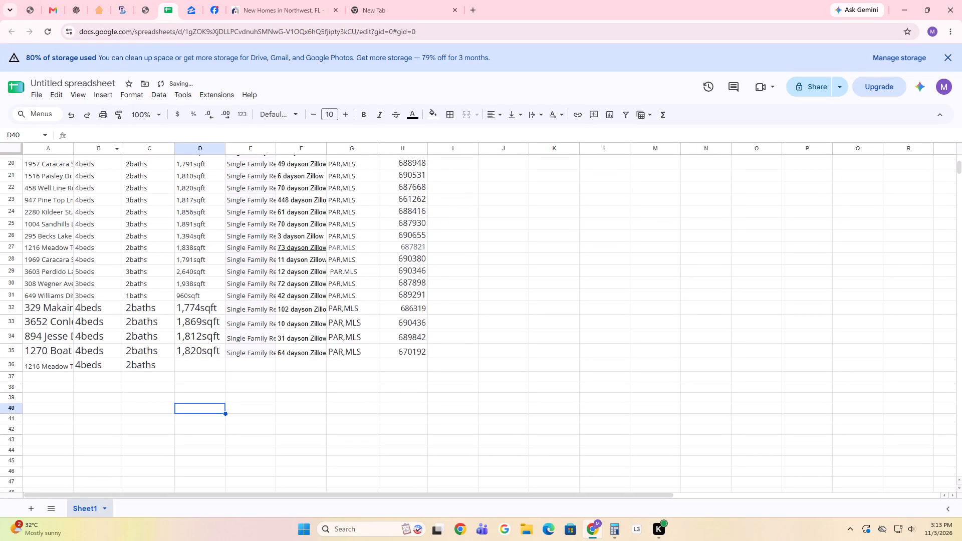
{"action": "left_click", "coordinate": [187, 11]}
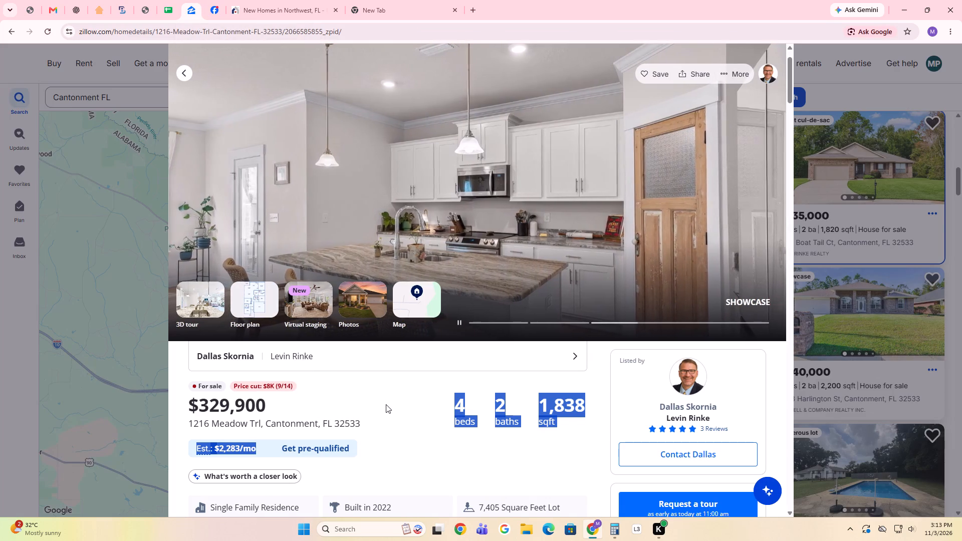
{"action": "left_click", "coordinate": [389, 397]}
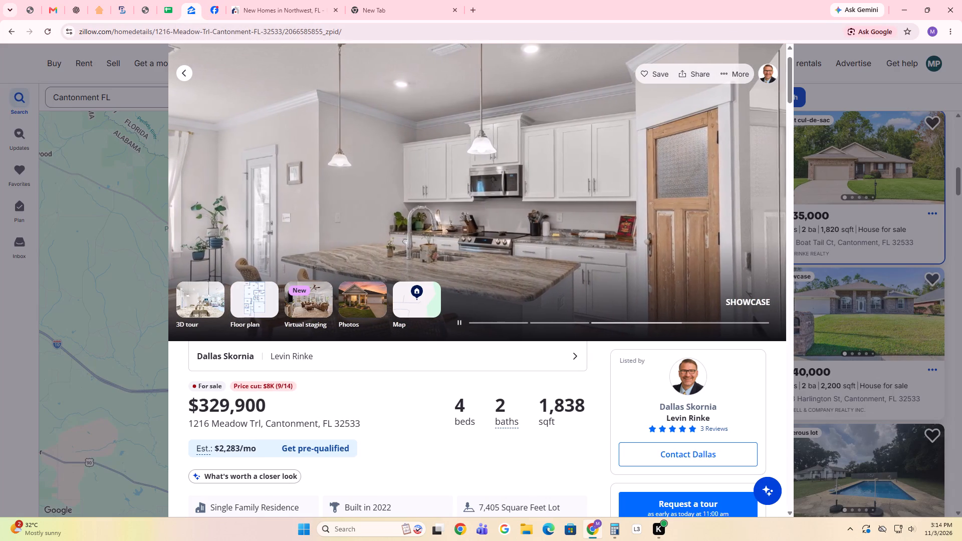
{"action": "left_click_drag", "start_coordinate": [540, 398], "coordinate": [575, 426]}
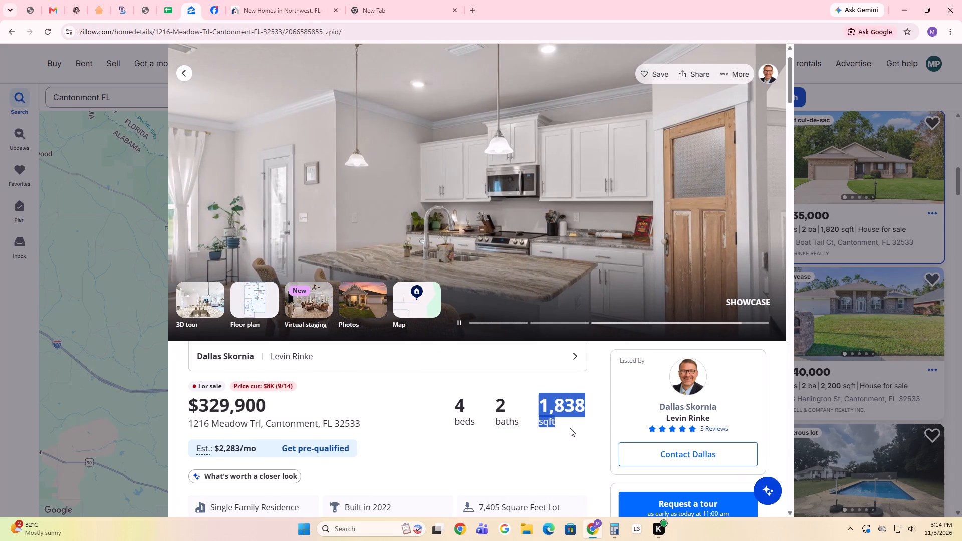
{"action": "key", "text": "ctrl+c"}
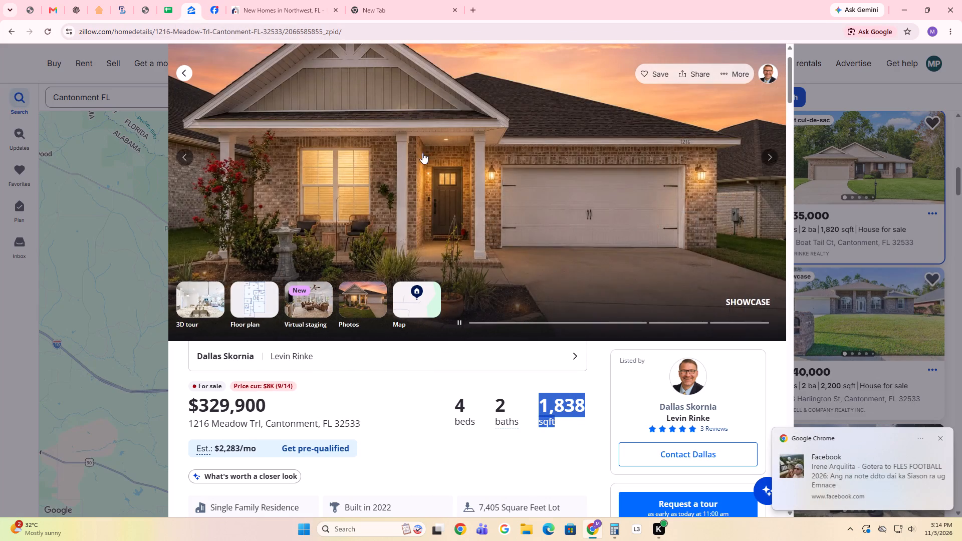
{"action": "left_click", "coordinate": [164, 11]}
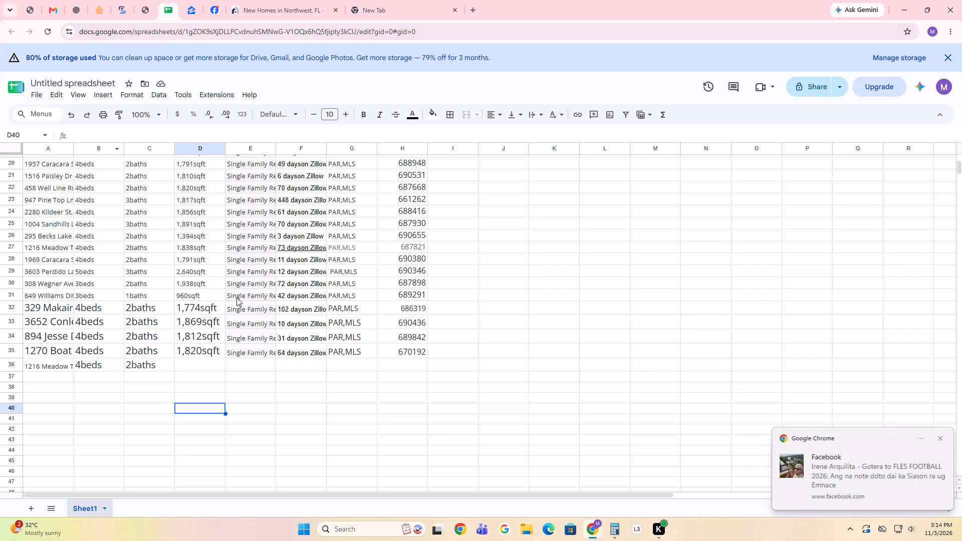
{"action": "left_click", "coordinate": [197, 360]}
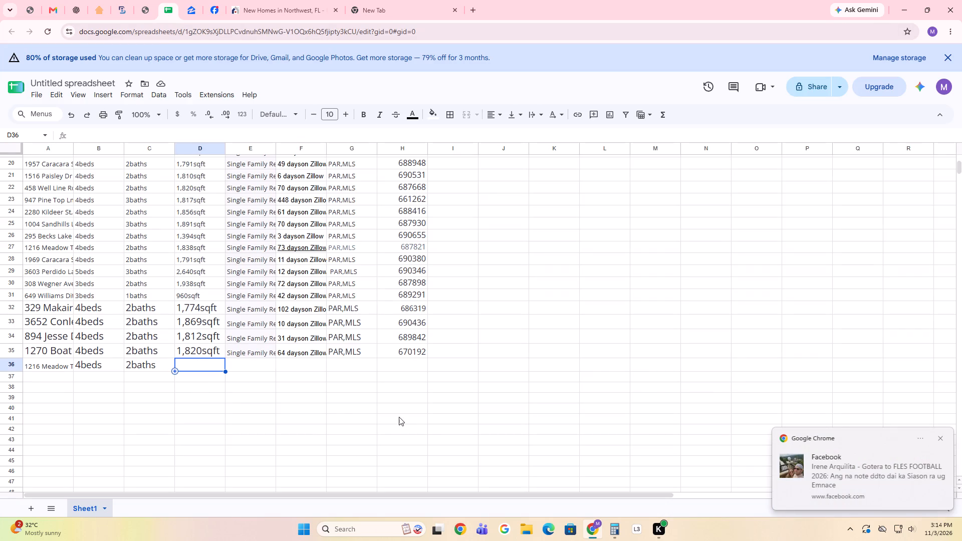
{"action": "key", "text": "ctrl+v"}
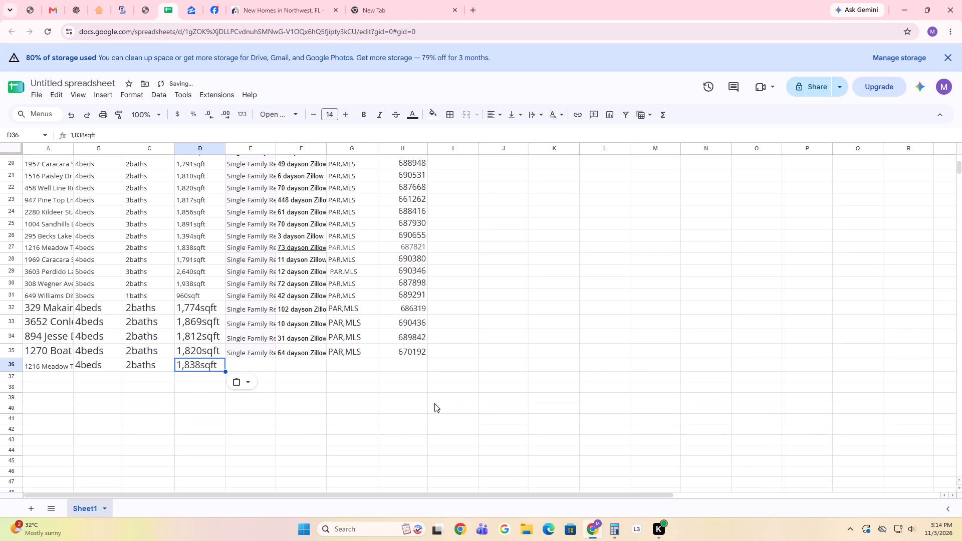
{"action": "left_click", "coordinate": [465, 394]}
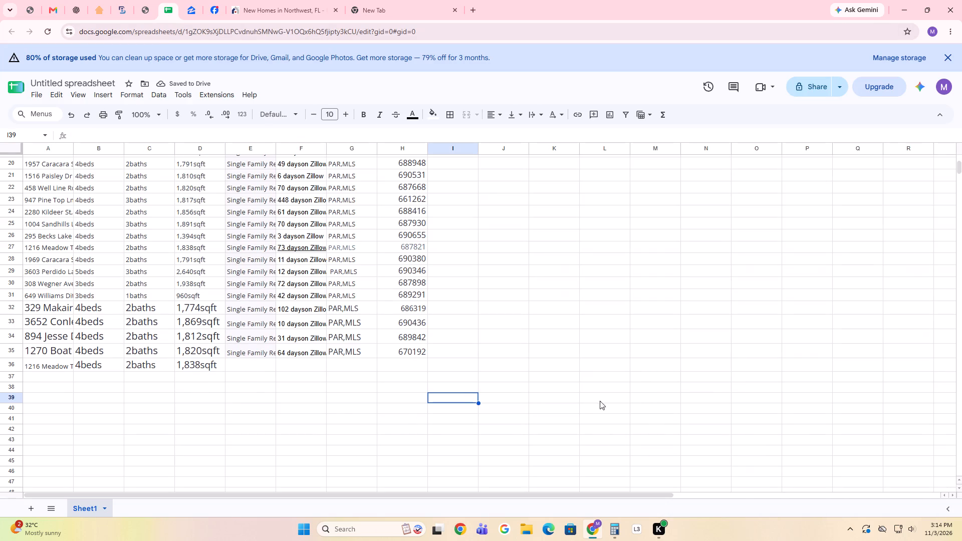
Switch to Calculator and multiply 10 by 63.44.
{"action": "left_click", "coordinate": [616, 527]}
{"action": "left_click", "coordinate": [490, 197]}
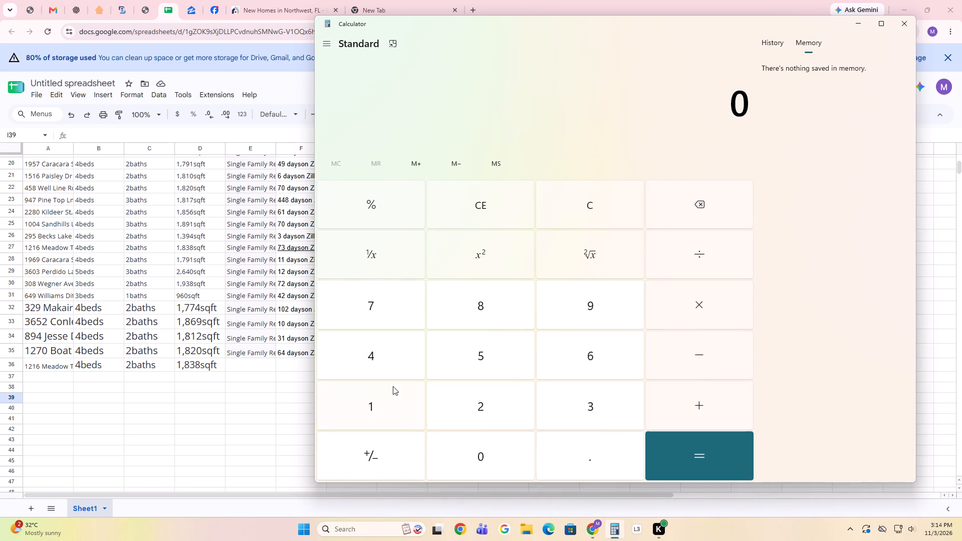
{"action": "left_click_drag", "start_coordinate": [393, 386], "coordinate": [398, 391]}
{"action": "left_click", "coordinate": [484, 447]}
{"action": "left_click", "coordinate": [696, 292]}
{"action": "left_click", "coordinate": [588, 349]}
{"action": "left_click", "coordinate": [588, 401]}
{"action": "left_click", "coordinate": [588, 446]}
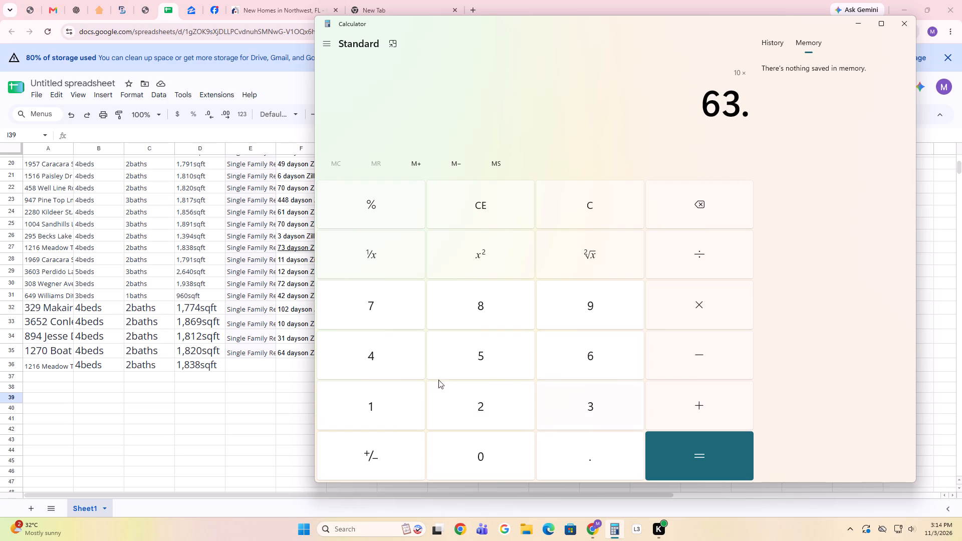
{"action": "double_click", "coordinate": [389, 358]}
{"action": "left_click", "coordinate": [682, 446]}
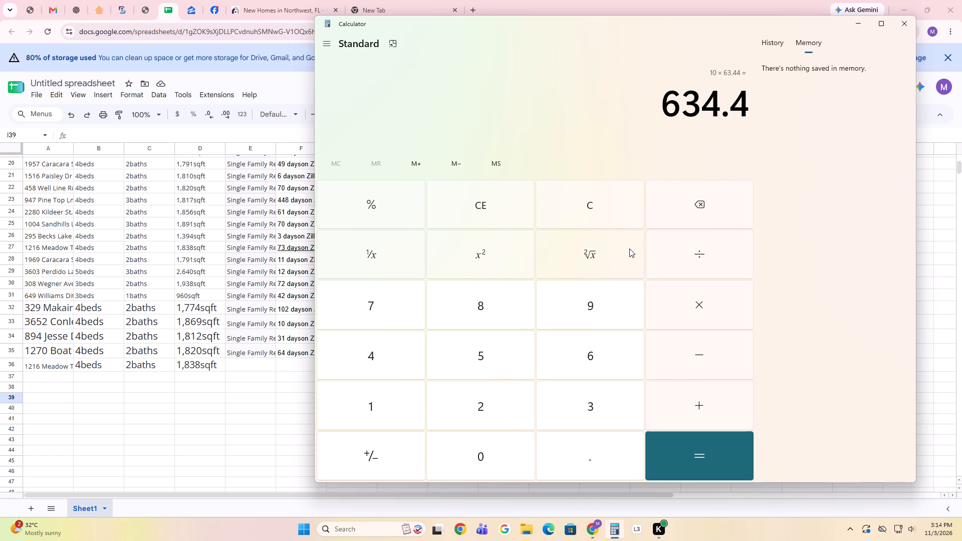
{"action": "left_click", "coordinate": [854, 22]}
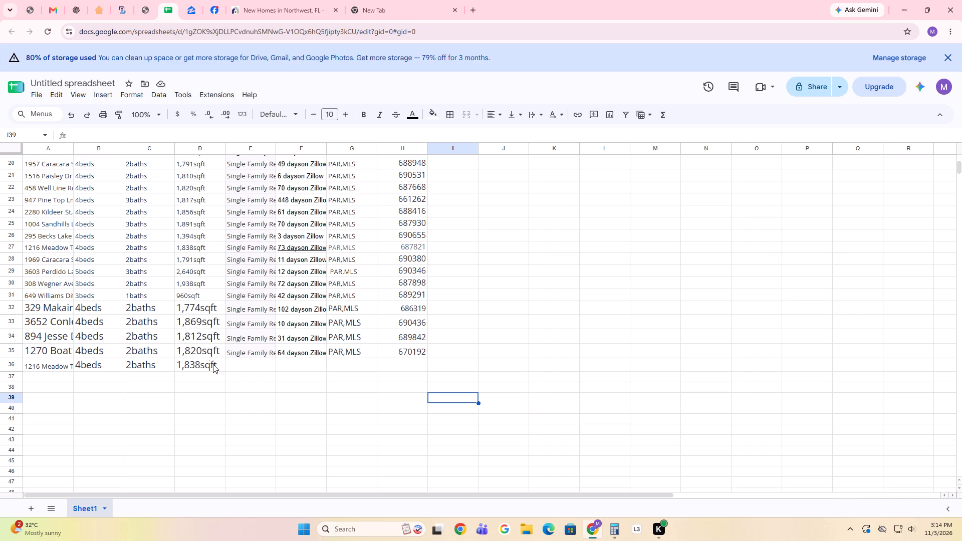
{"action": "left_click", "coordinate": [193, 8]}
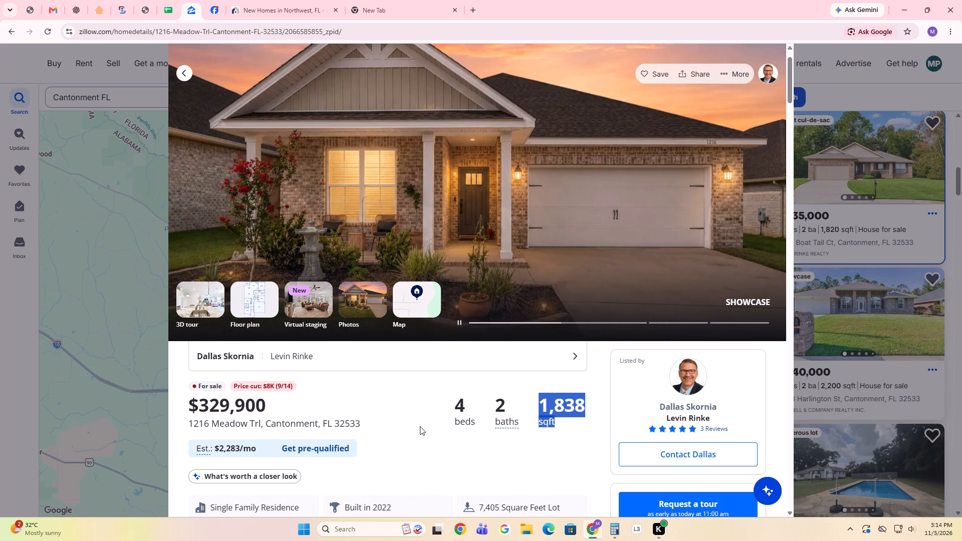
{"action": "scroll", "coordinate": [420, 426], "scroll_direction": "down", "scroll_amount": 2}
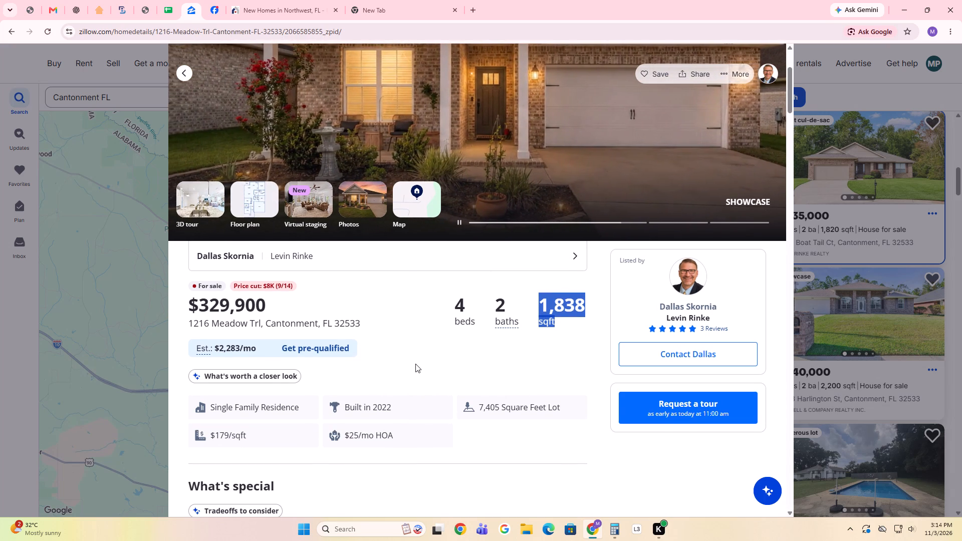
{"action": "left_click", "coordinate": [415, 364]}
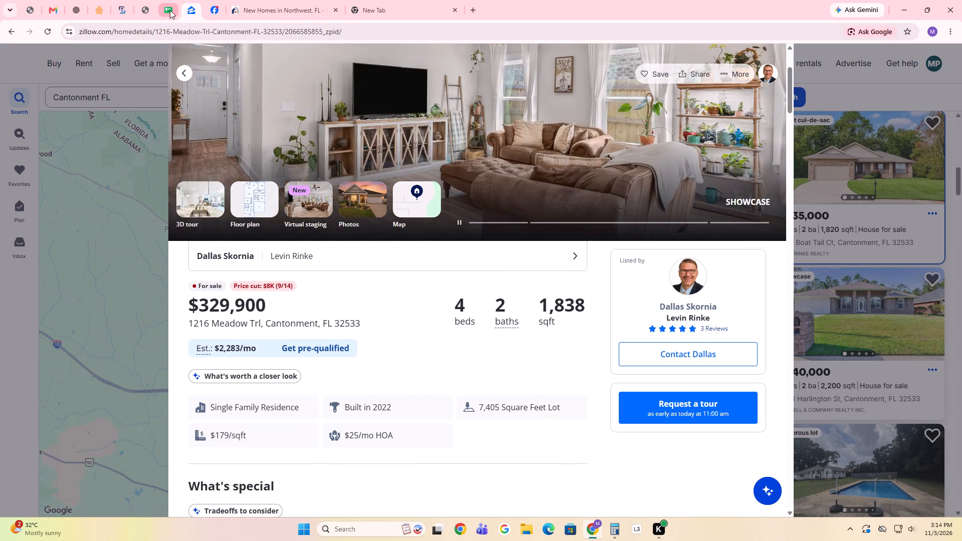
{"action": "left_click", "coordinate": [170, 10]}
{"action": "left_click", "coordinate": [261, 353]}
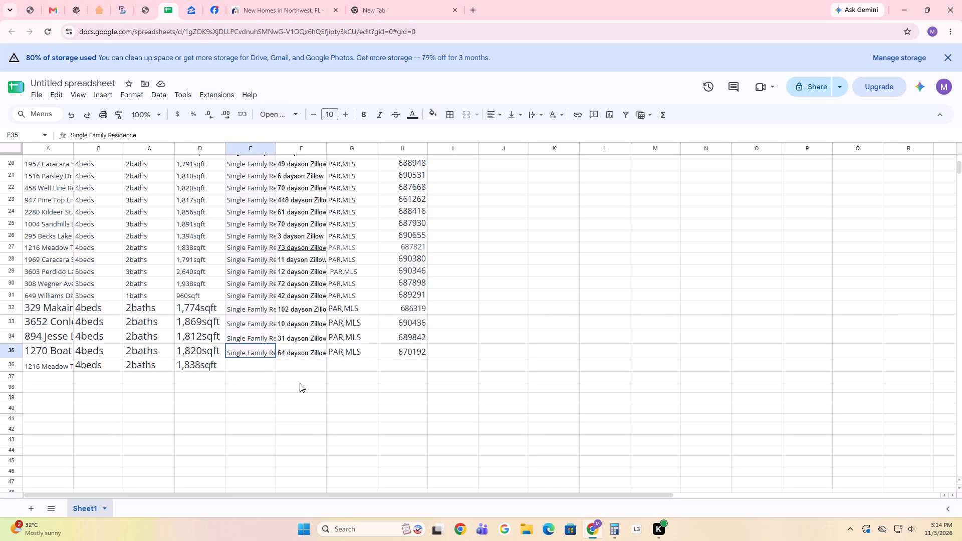
{"action": "key", "text": "ctrl+c"}
{"action": "left_click", "coordinate": [245, 359]}
{"action": "left_click", "coordinate": [243, 363]}
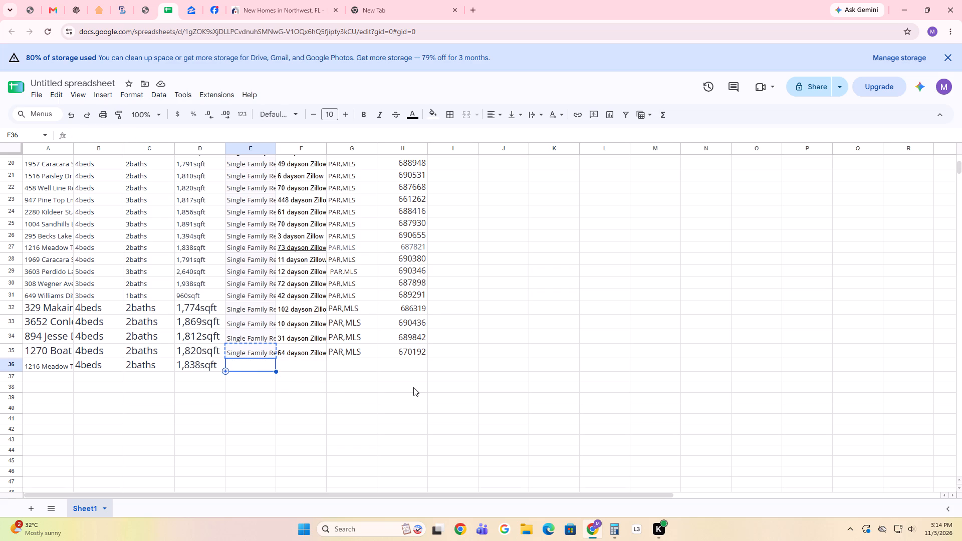
{"action": "key", "text": "ctrl+b"}
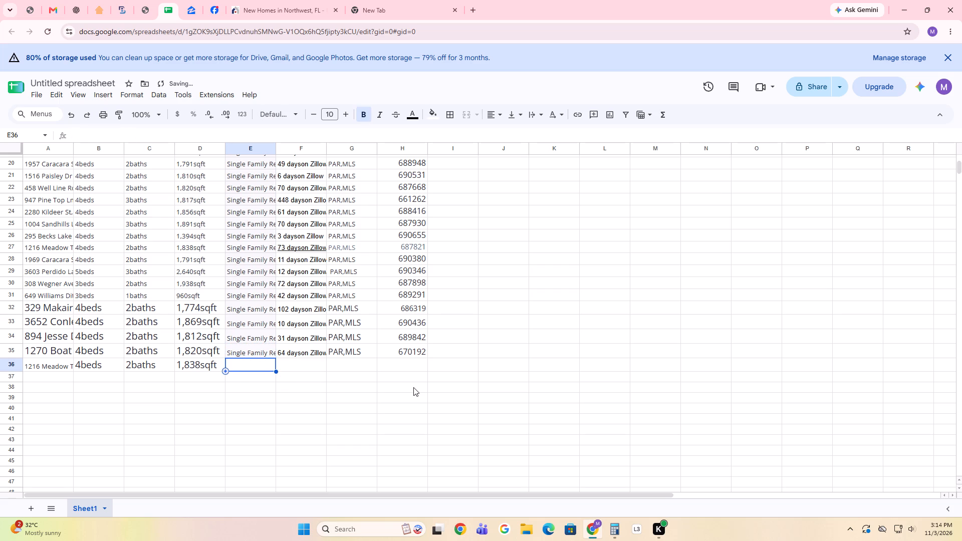
{"action": "left_click", "coordinate": [248, 354]}
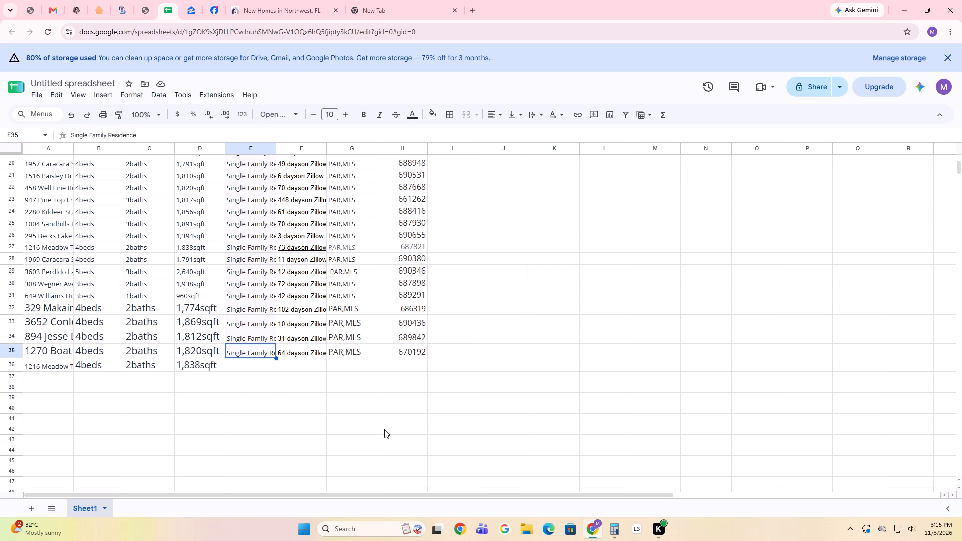
{"action": "key", "text": "ctrl+c"}
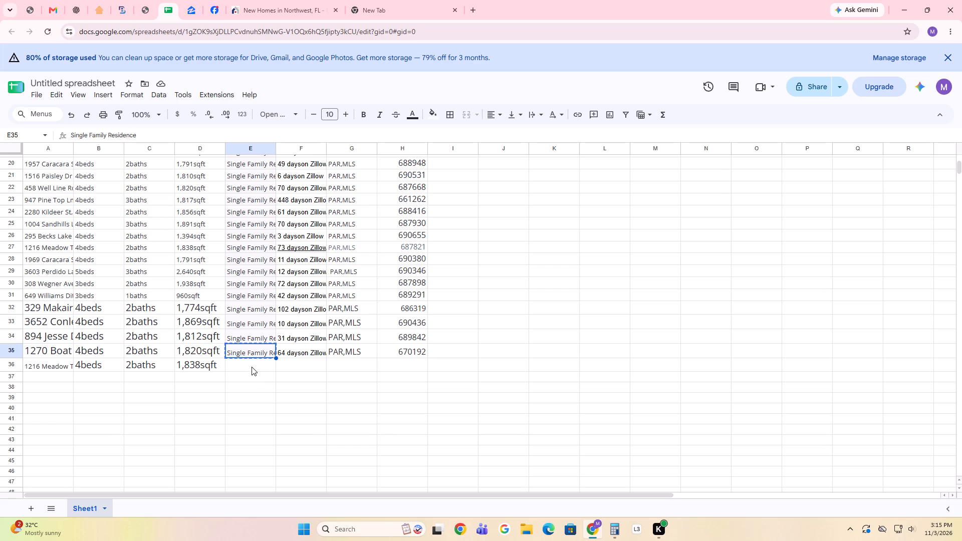
{"action": "left_click", "coordinate": [252, 367]}
{"action": "key", "text": "ctrl+v"}
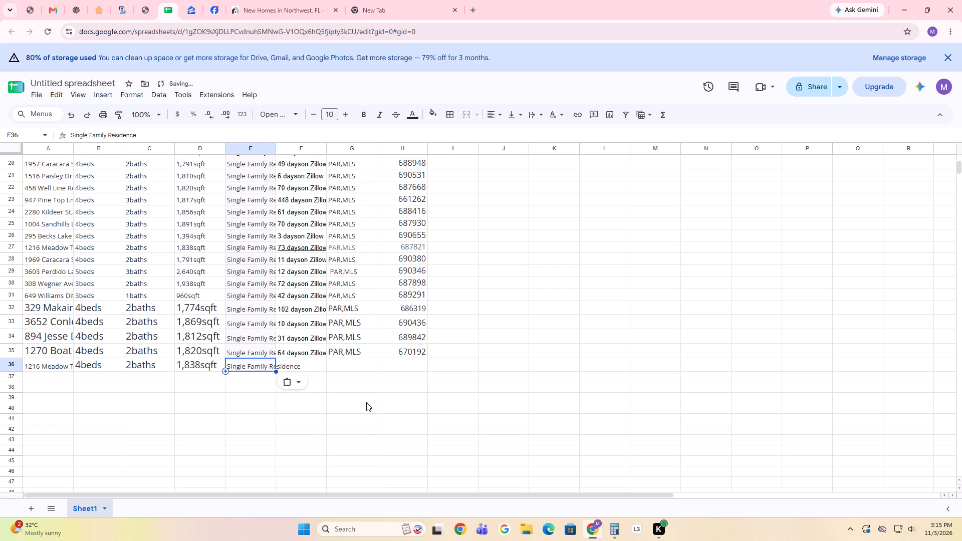
{"action": "left_click", "coordinate": [351, 401]}
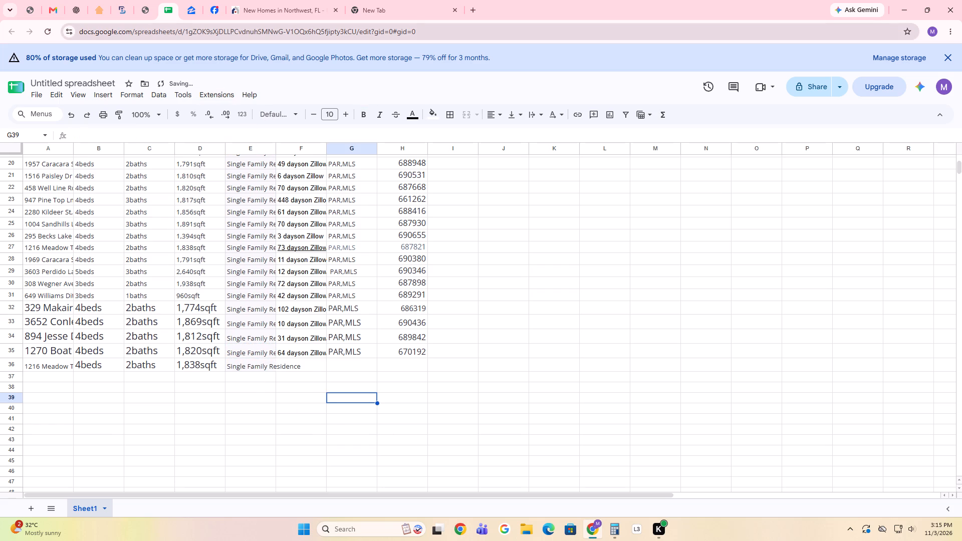
{"action": "left_click", "coordinate": [194, 9]}
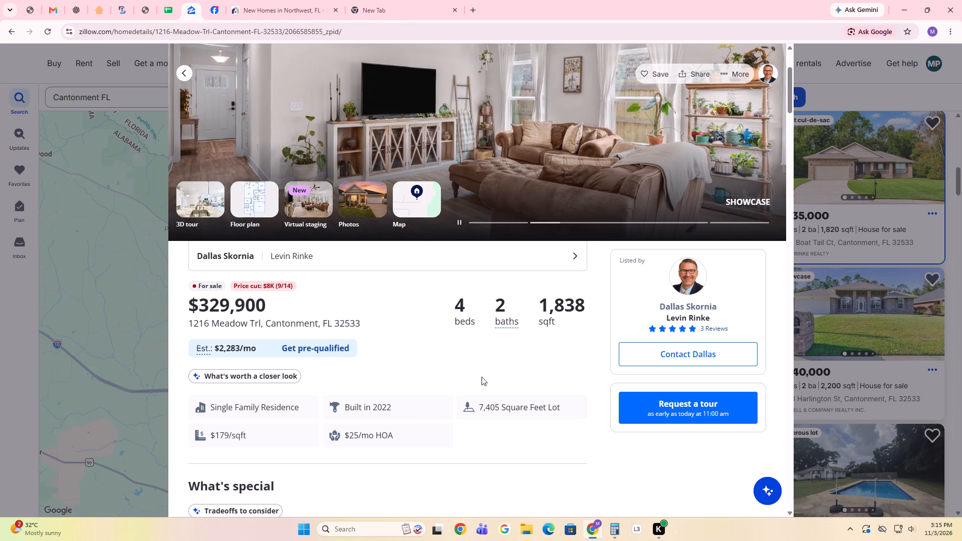
{"action": "scroll", "coordinate": [443, 374], "scroll_direction": "down", "scroll_amount": 3}
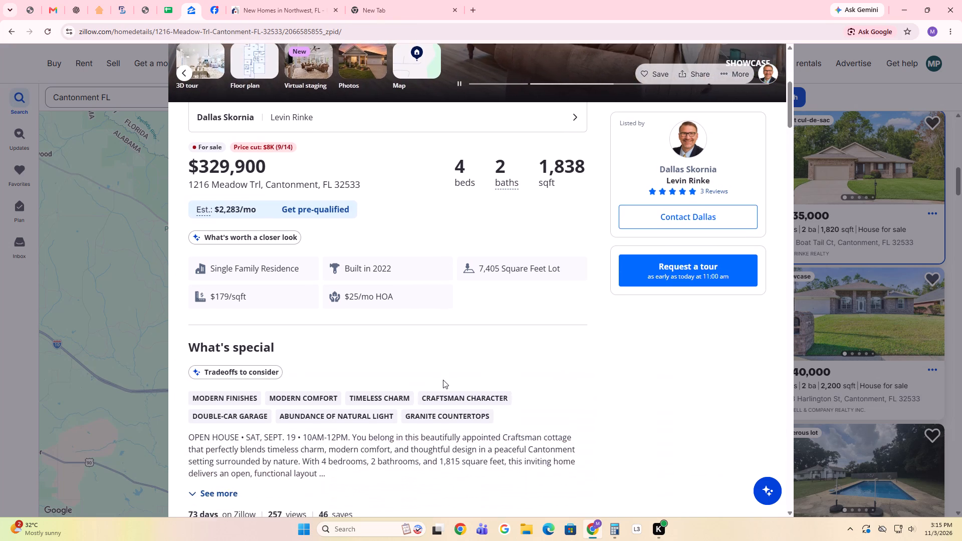
{"action": "scroll", "coordinate": [448, 371], "scroll_direction": "down", "scroll_amount": 3}
{"action": "left_click", "coordinate": [303, 414]}
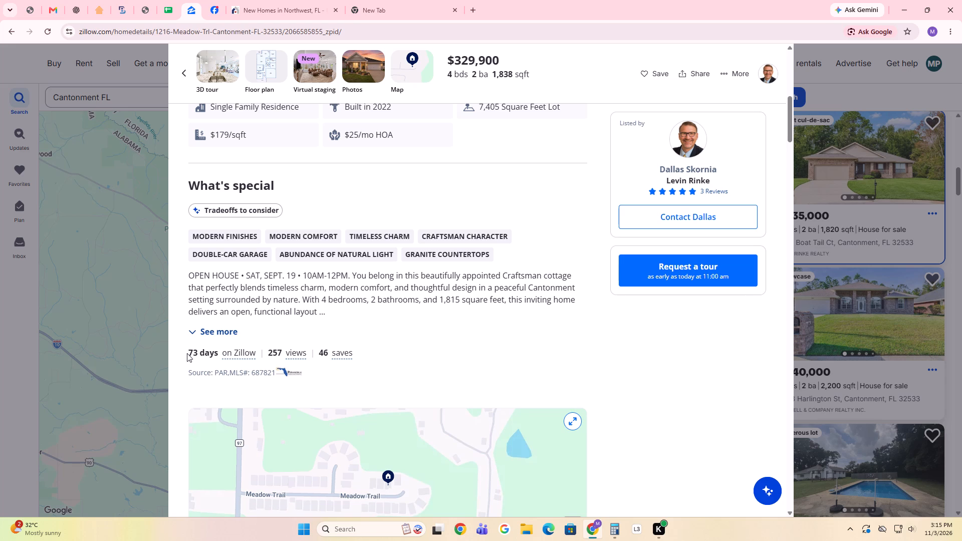
{"action": "left_click_drag", "start_coordinate": [187, 353], "coordinate": [256, 356]}
{"action": "key", "text": "ctrl+c"}
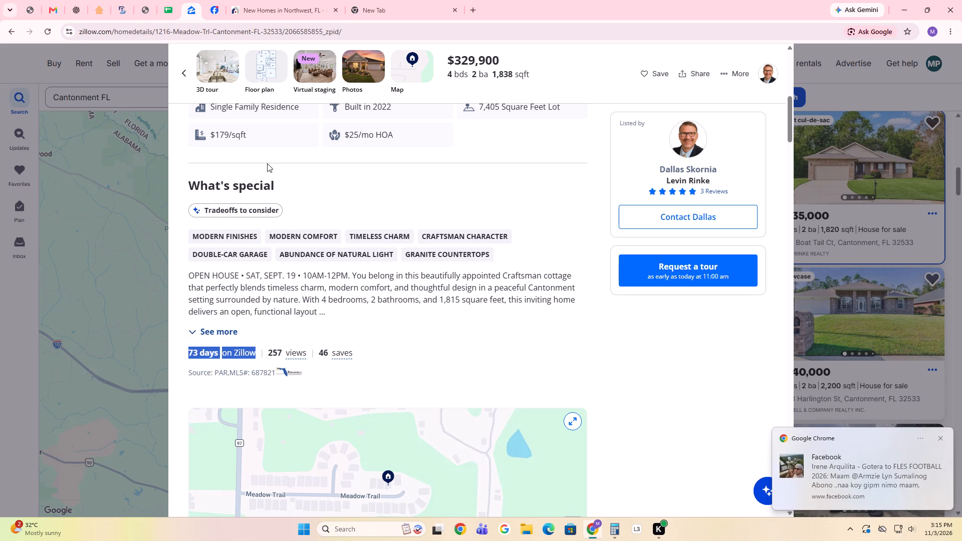
{"action": "left_click", "coordinate": [175, 12]}
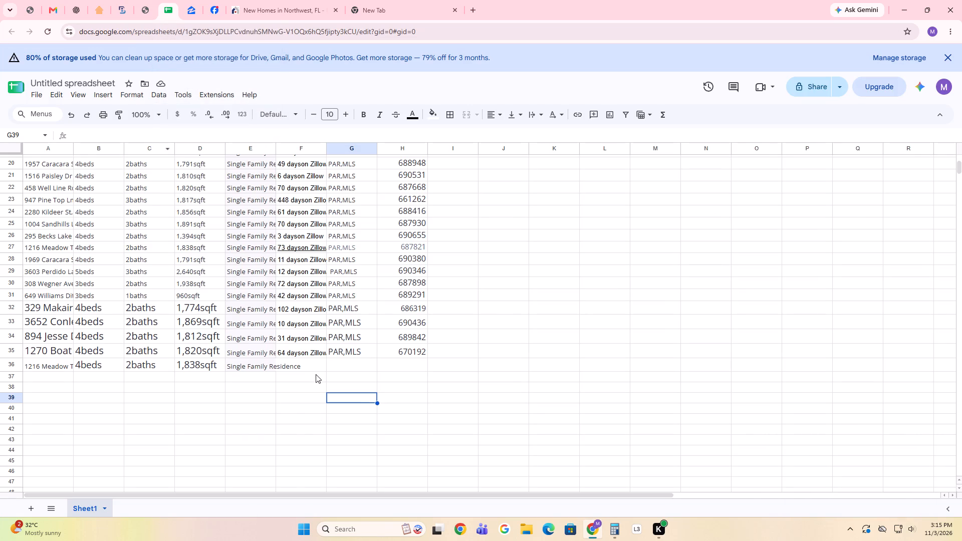
{"action": "left_click", "coordinate": [312, 368]}
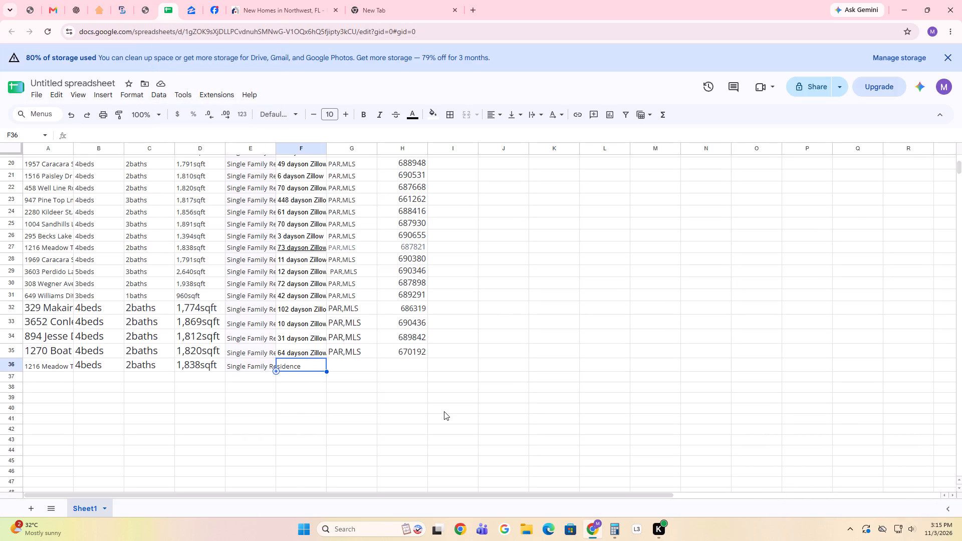
{"action": "key", "text": "ctrl+v"}
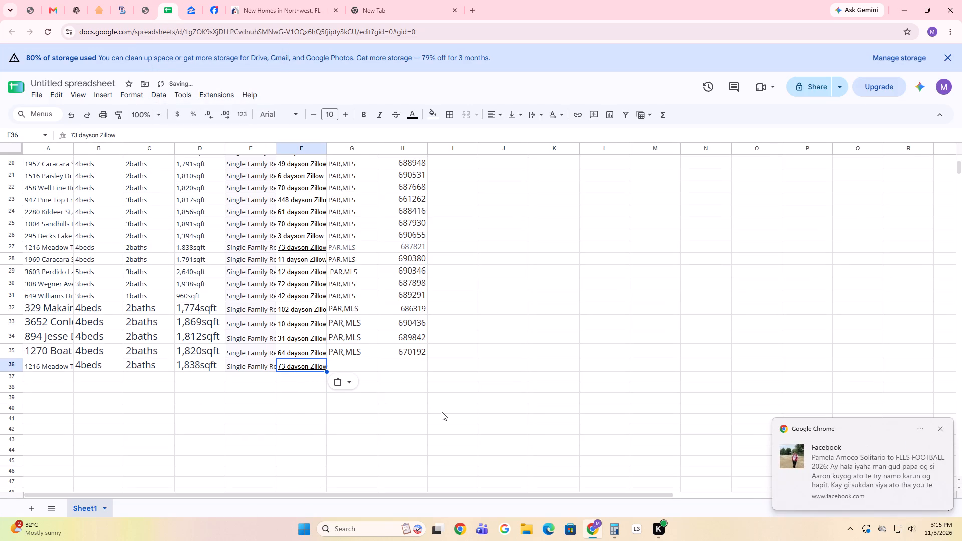
{"action": "left_click", "coordinate": [442, 412]}
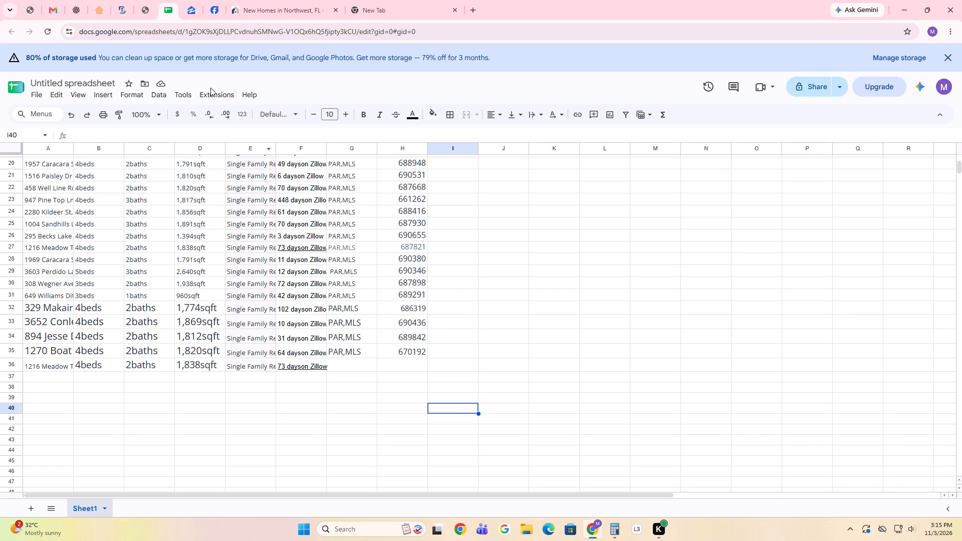
{"action": "left_click", "coordinate": [187, 12]}
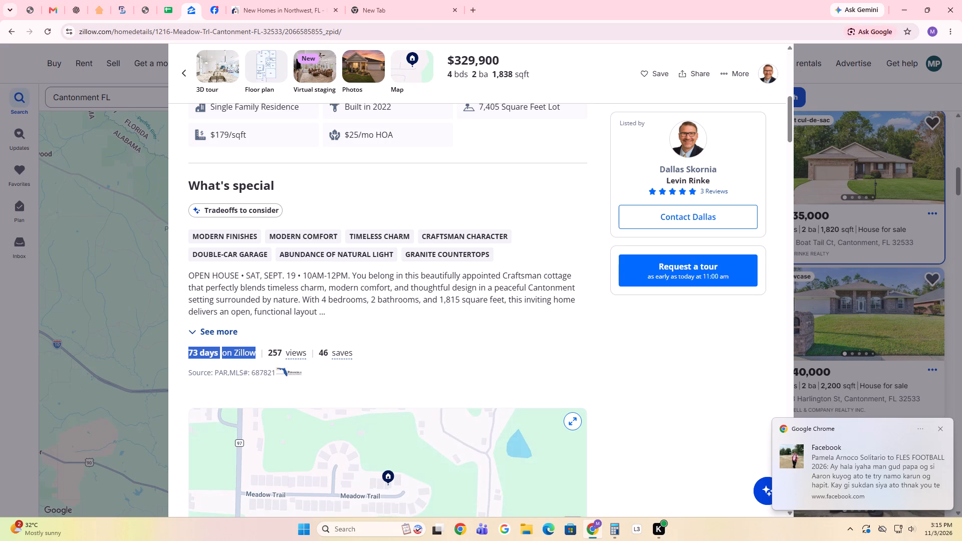
{"action": "left_click", "coordinate": [421, 330]}
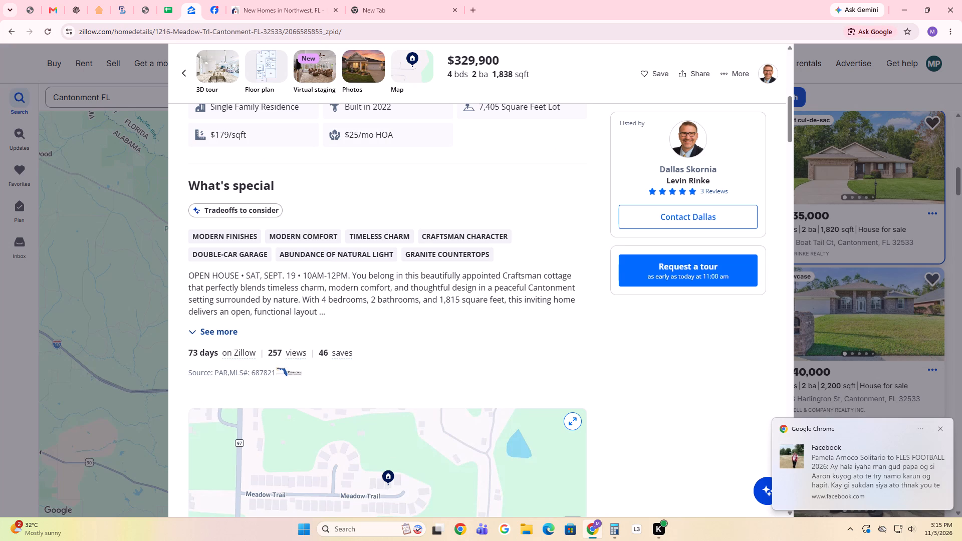
{"action": "left_click_drag", "start_coordinate": [209, 371], "coordinate": [250, 371]}
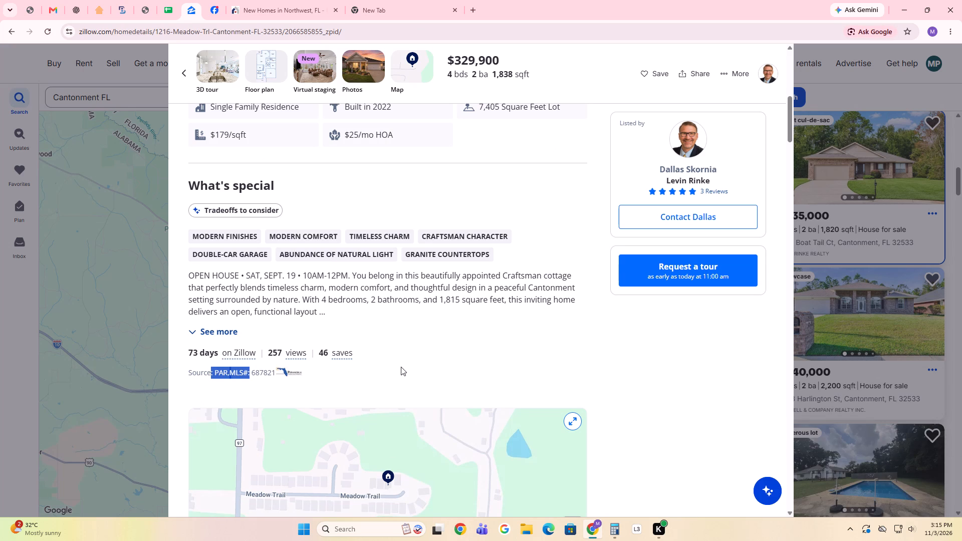
{"action": "key", "text": "ctrl+c"}
{"action": "left_click", "coordinate": [174, 5]}
{"action": "left_click", "coordinate": [350, 366]}
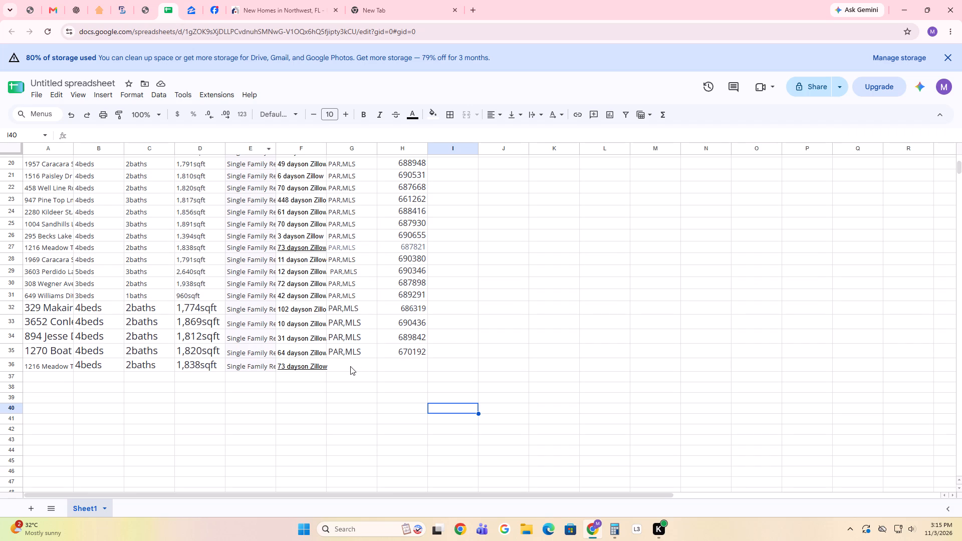
{"action": "key", "text": "ctrl+v"}
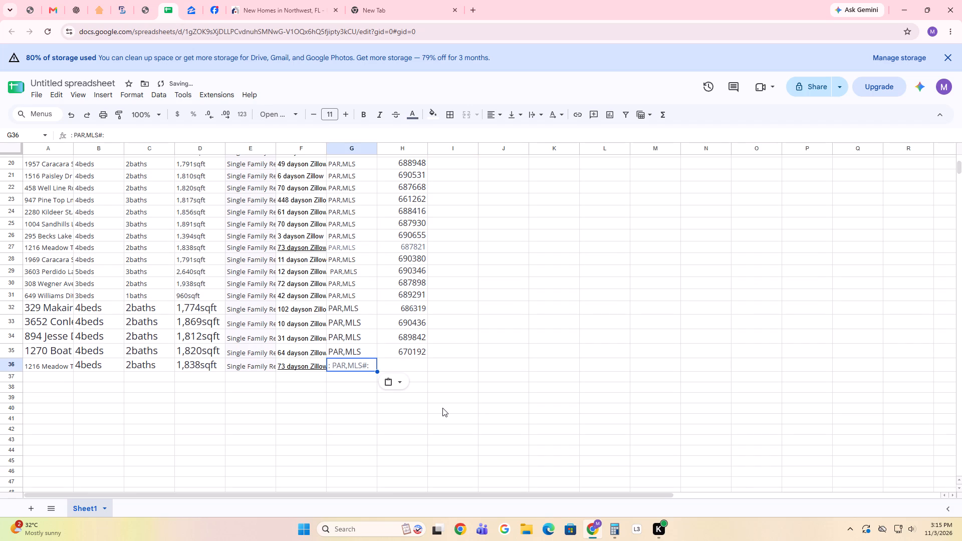
{"action": "left_click", "coordinate": [364, 399]}
Trim the source label in cell G36 to PAR,MLS by removing the leading colon and the trailing #: characters.
{"action": "double_click", "coordinate": [371, 369]}
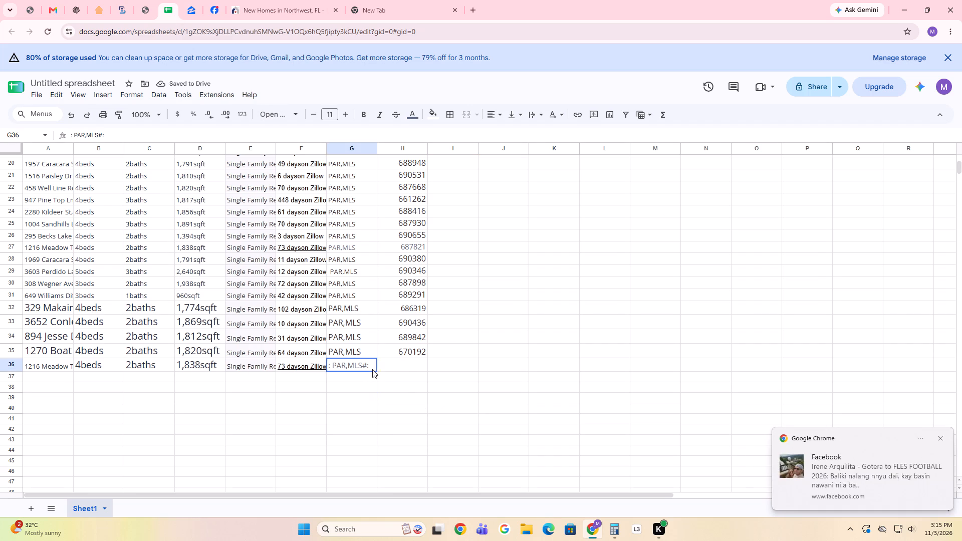
{"action": "key", "text": "BackSpace"}
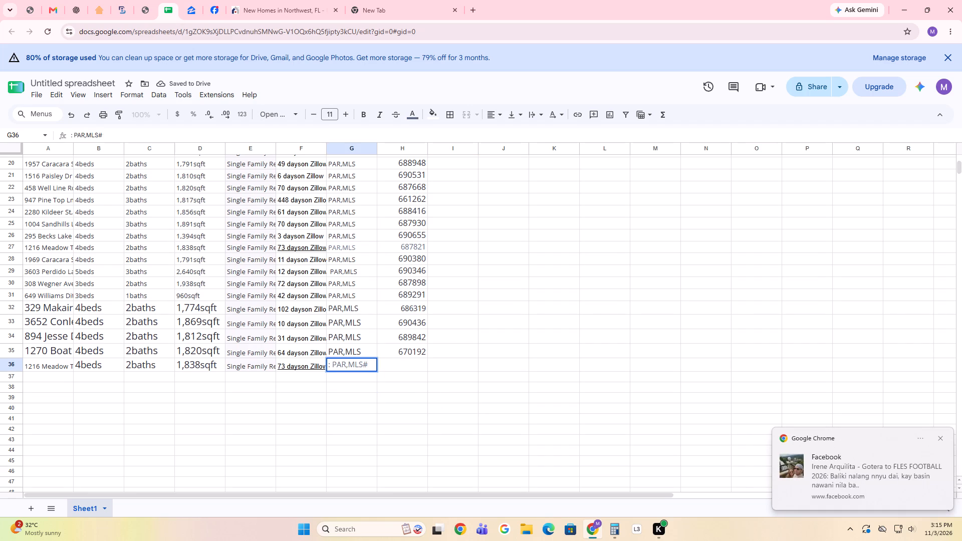
{"action": "key", "text": "BackSpace"}
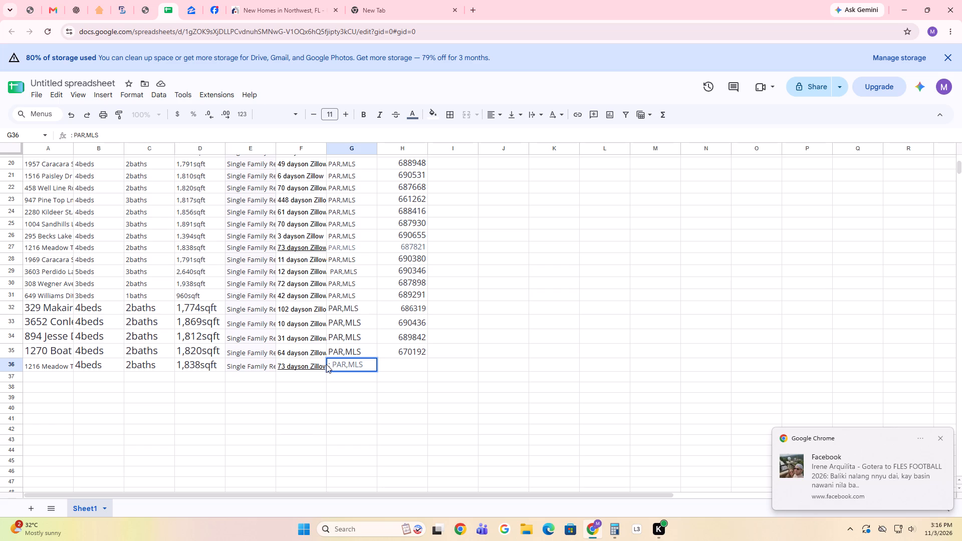
{"action": "left_click", "coordinate": [331, 363]}
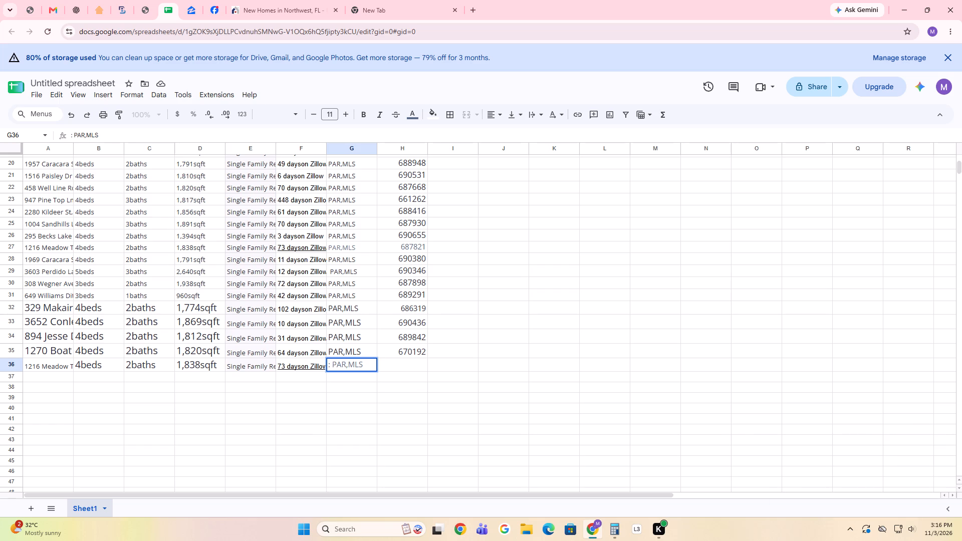
{"action": "key", "text": "BackSpace"}
{"action": "left_click", "coordinate": [401, 391]}
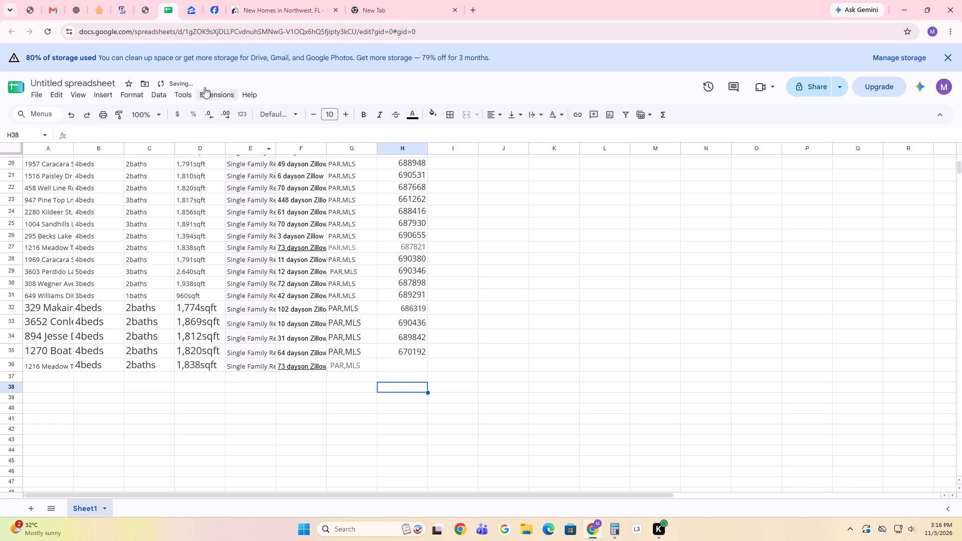
{"action": "left_click", "coordinate": [187, 11]}
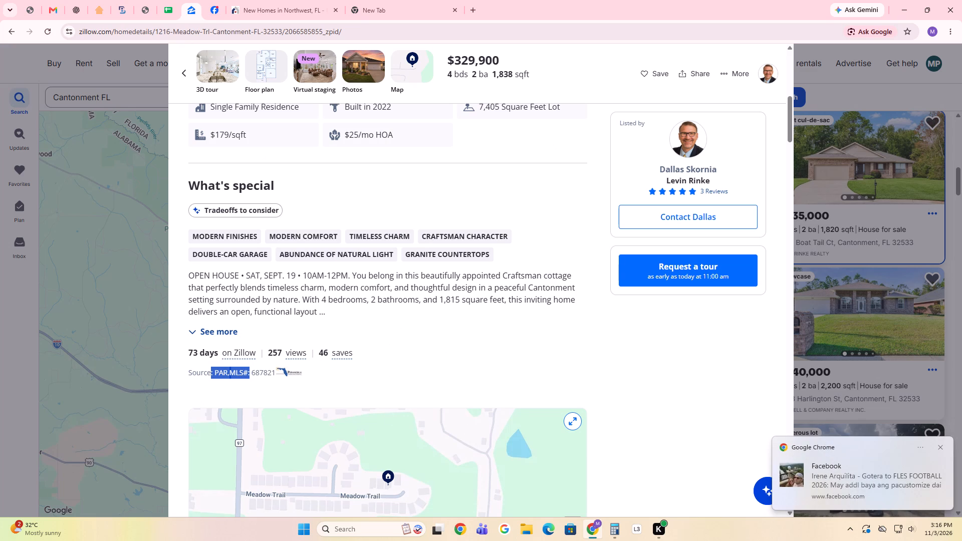
{"action": "left_click_drag", "start_coordinate": [540, 347], "coordinate": [540, 342]}
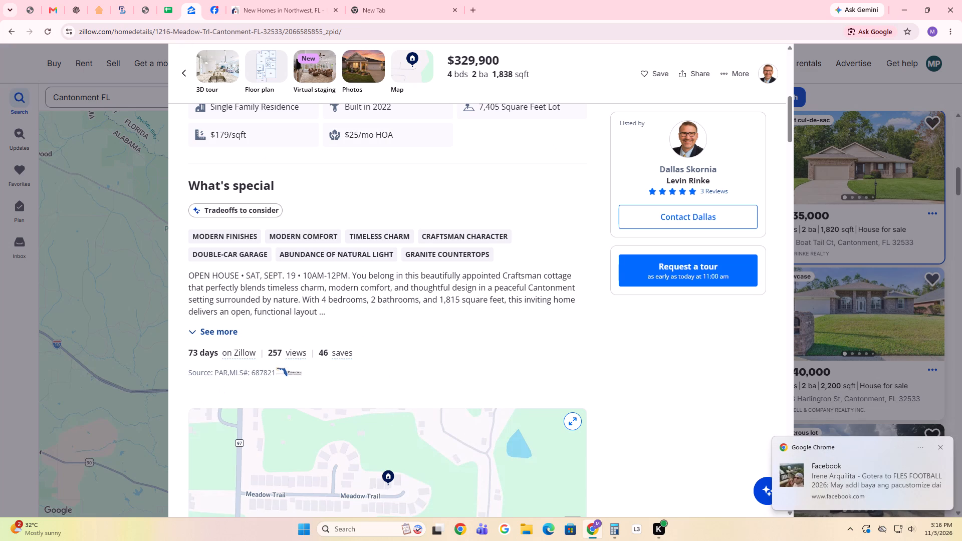
{"action": "left_click_drag", "start_coordinate": [252, 367], "coordinate": [280, 372]}
{"action": "key", "text": "ctrl+c"}
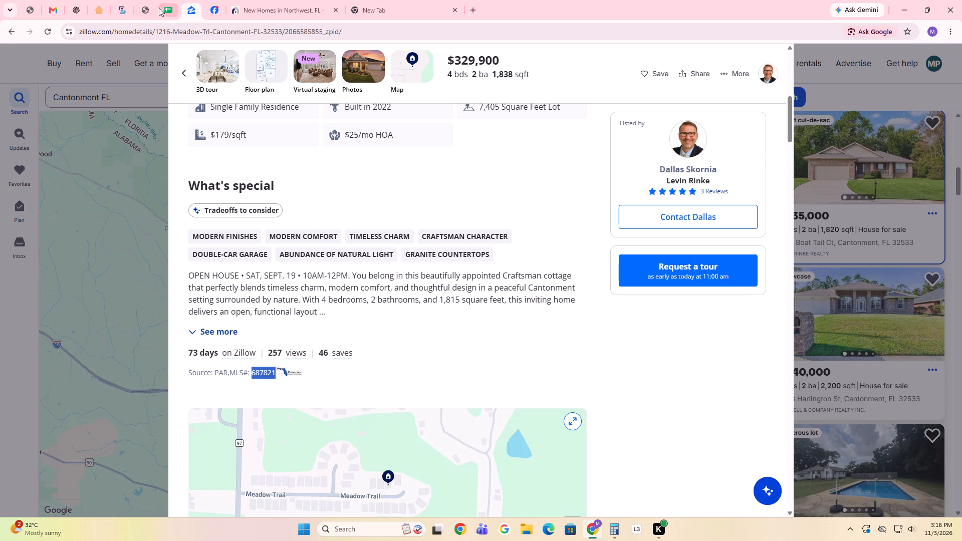
{"action": "left_click", "coordinate": [174, 12]}
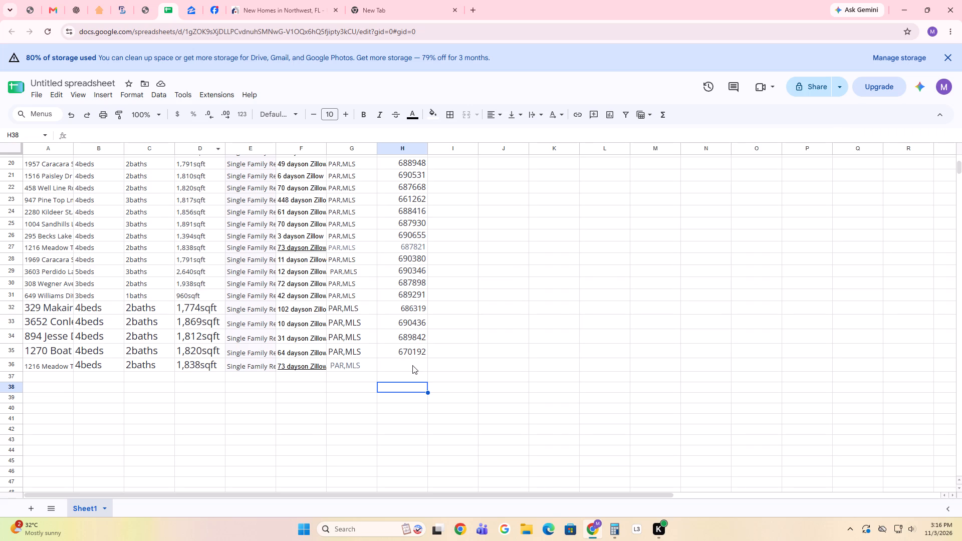
{"action": "left_click", "coordinate": [412, 366]}
{"action": "key", "text": "ctrl+v"}
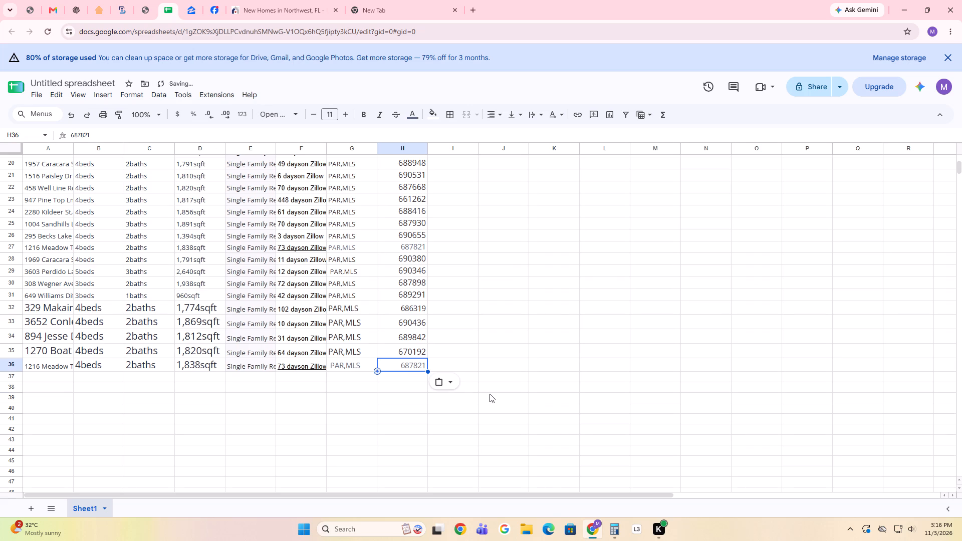
{"action": "left_click", "coordinate": [393, 425]}
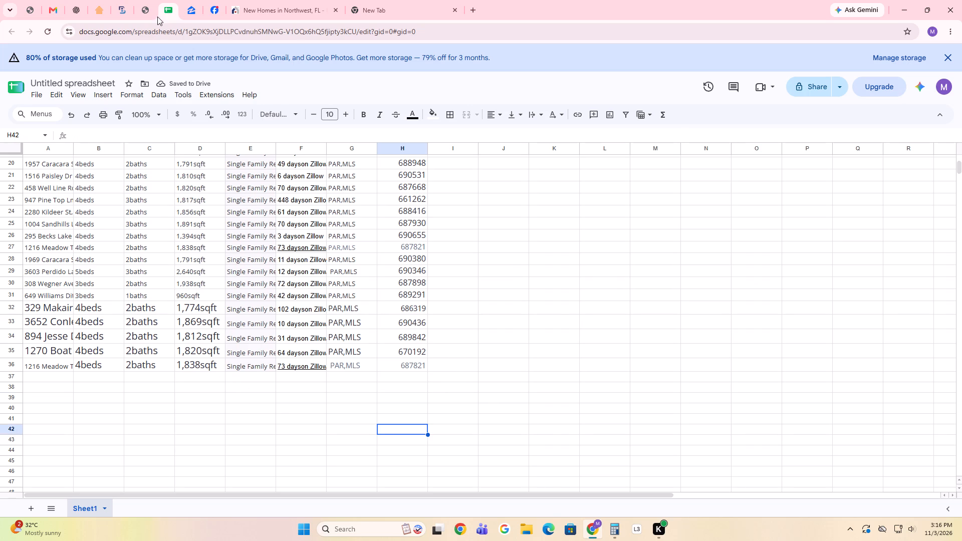
{"action": "left_click", "coordinate": [188, 12]}
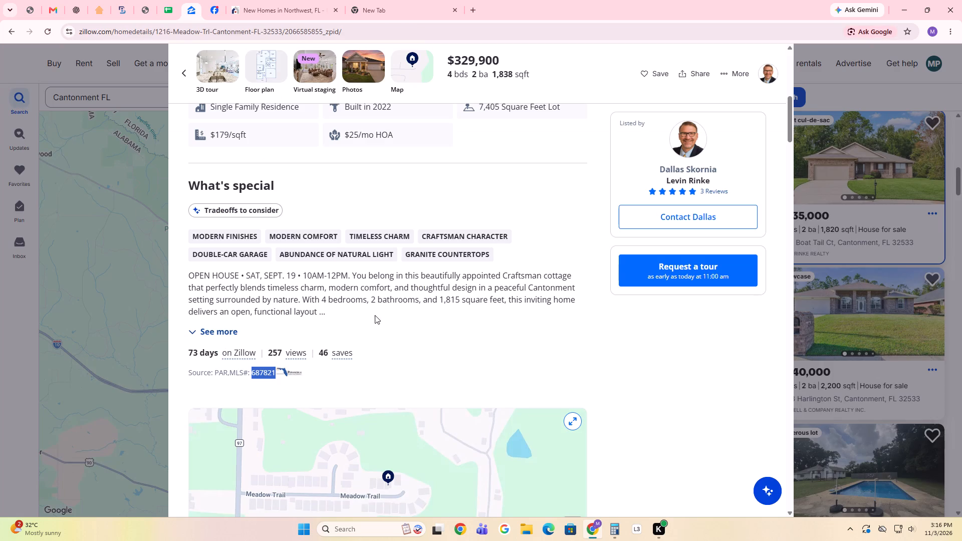
{"action": "left_click", "coordinate": [447, 352]}
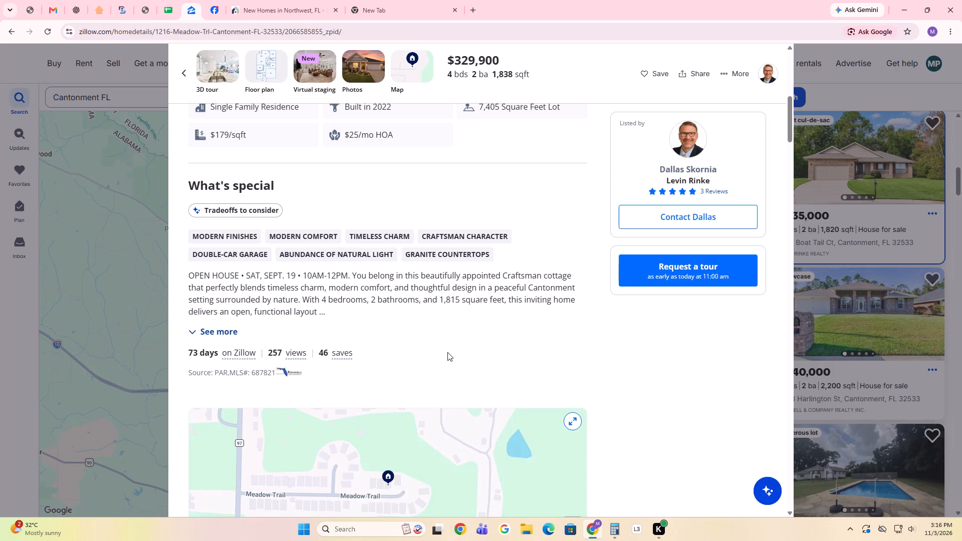
{"action": "scroll", "coordinate": [452, 348], "scroll_direction": "down", "scroll_amount": 1}
{"action": "scroll", "coordinate": [452, 348], "scroll_direction": "up", "scroll_amount": 2}
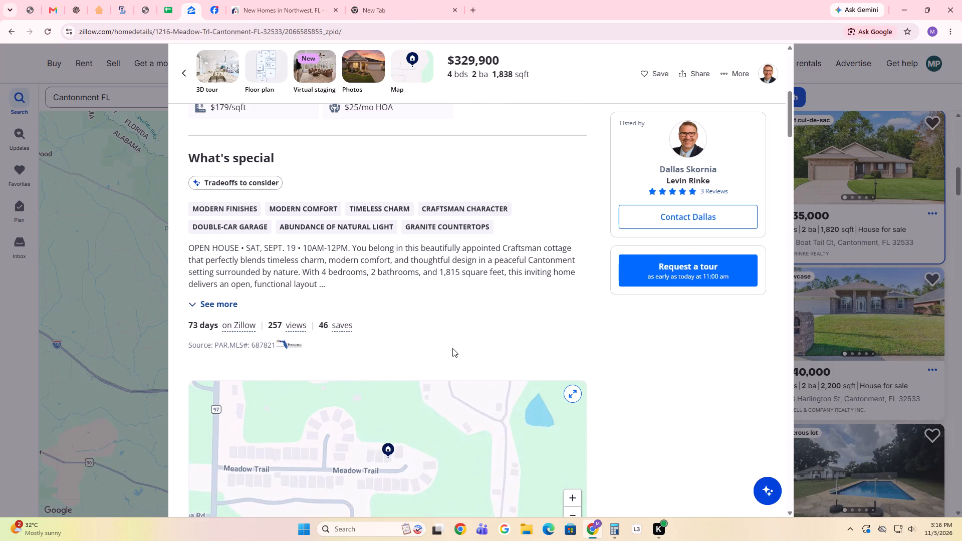
{"action": "scroll", "coordinate": [452, 348], "scroll_direction": "up", "scroll_amount": 2}
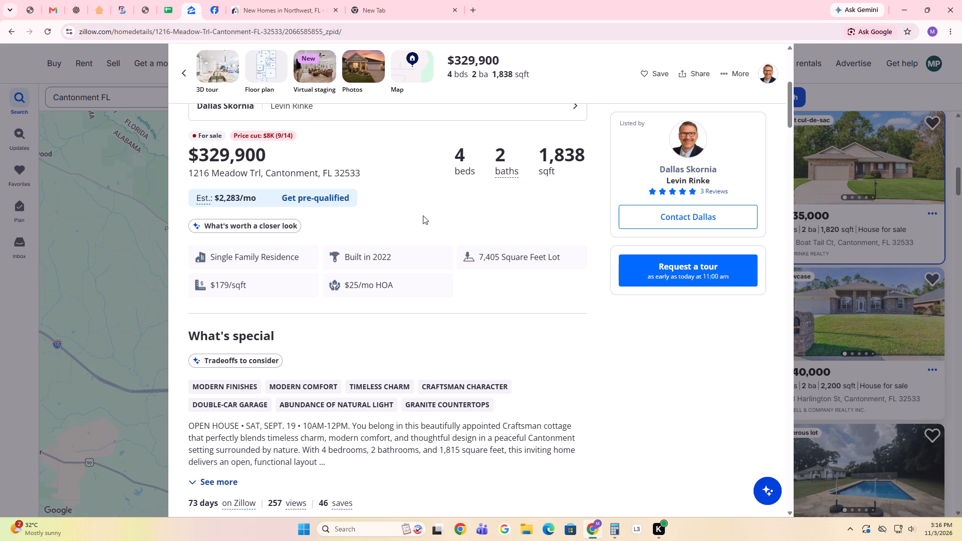
{"action": "scroll", "coordinate": [406, 347], "scroll_direction": "up", "scroll_amount": 6}
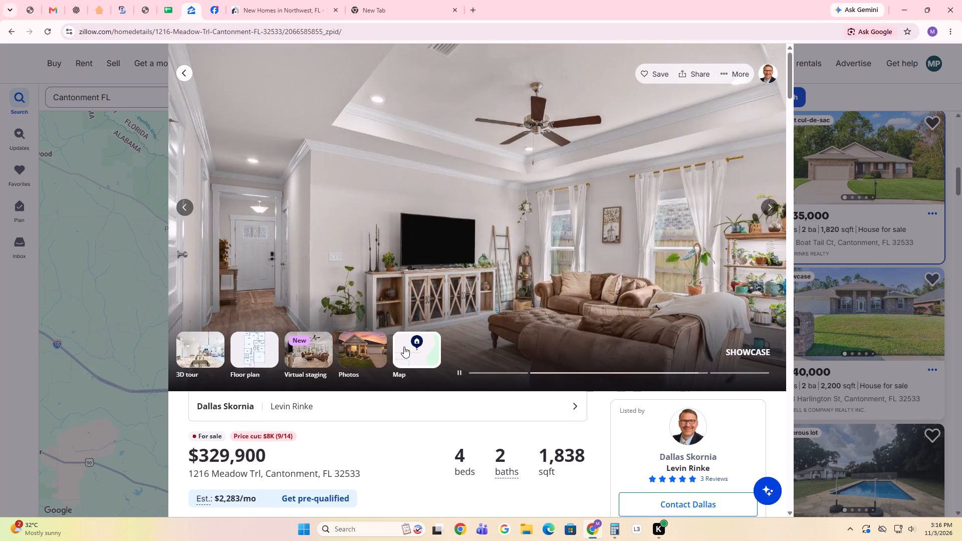
{"action": "scroll", "coordinate": [404, 347], "scroll_direction": "up", "scroll_amount": 3}
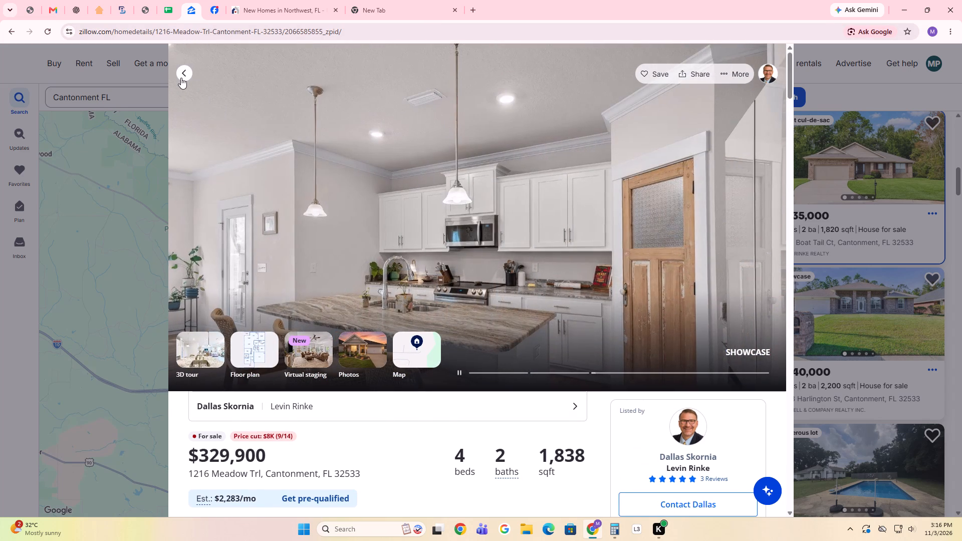
{"action": "left_click", "coordinate": [182, 75]}
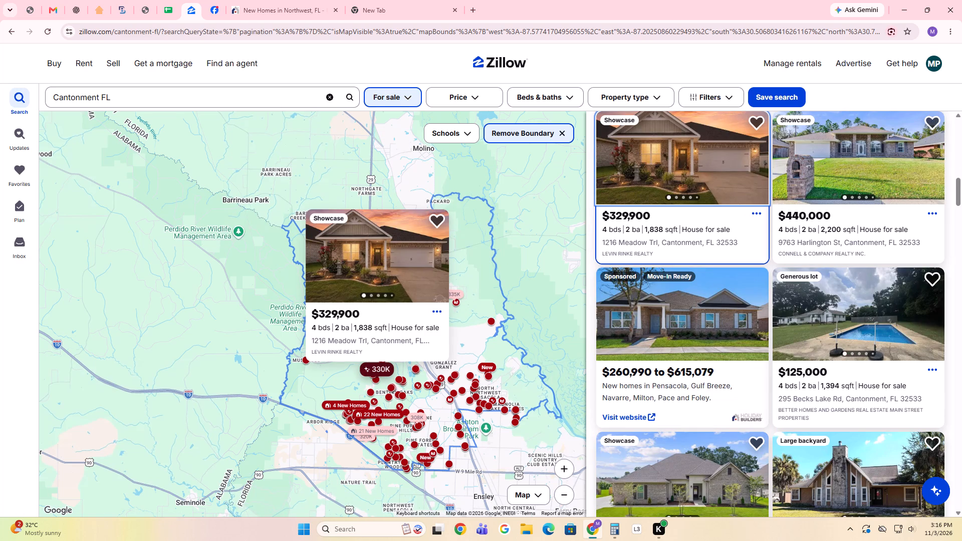
{"action": "left_click", "coordinate": [166, 9]}
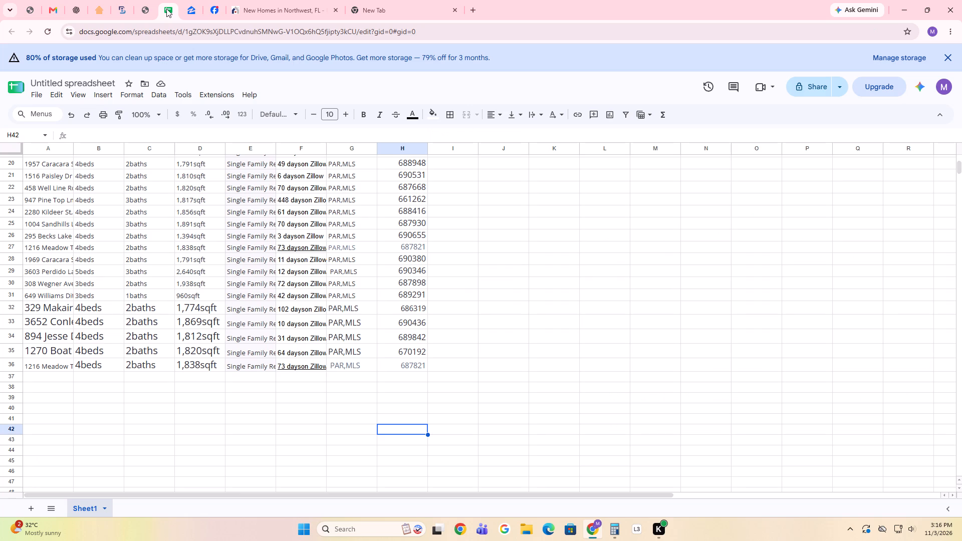
{"action": "left_click", "coordinate": [192, 10]}
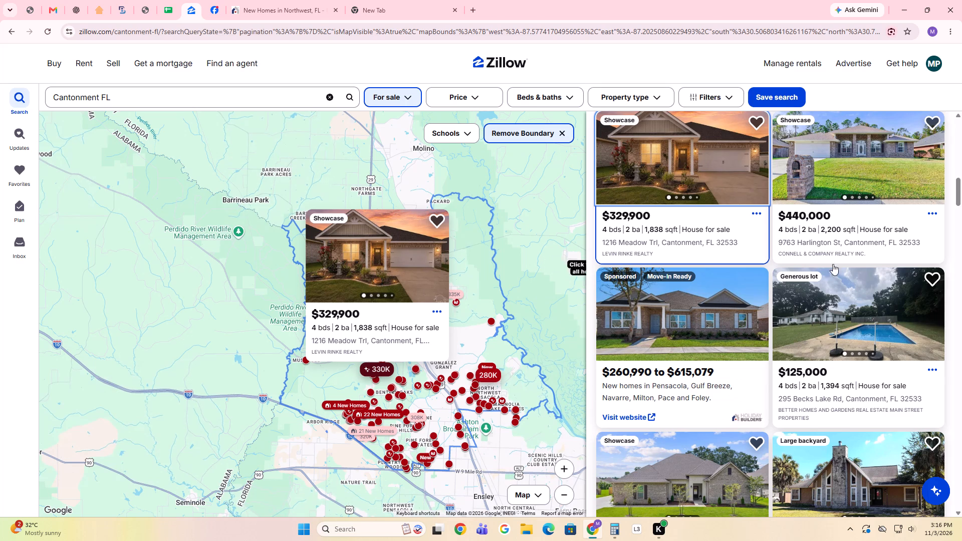
{"action": "left_click", "coordinate": [878, 169]}
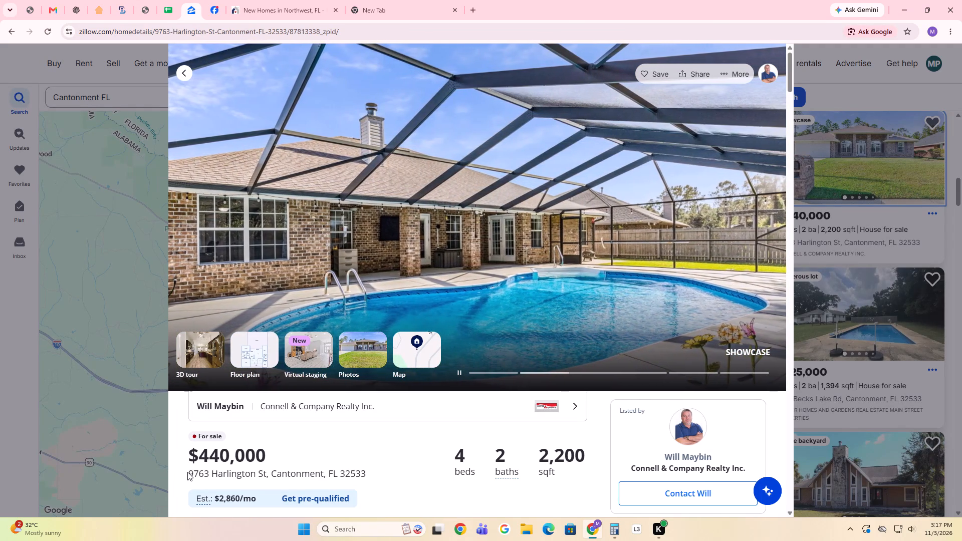
{"action": "left_click_drag", "start_coordinate": [187, 472], "coordinate": [388, 489]}
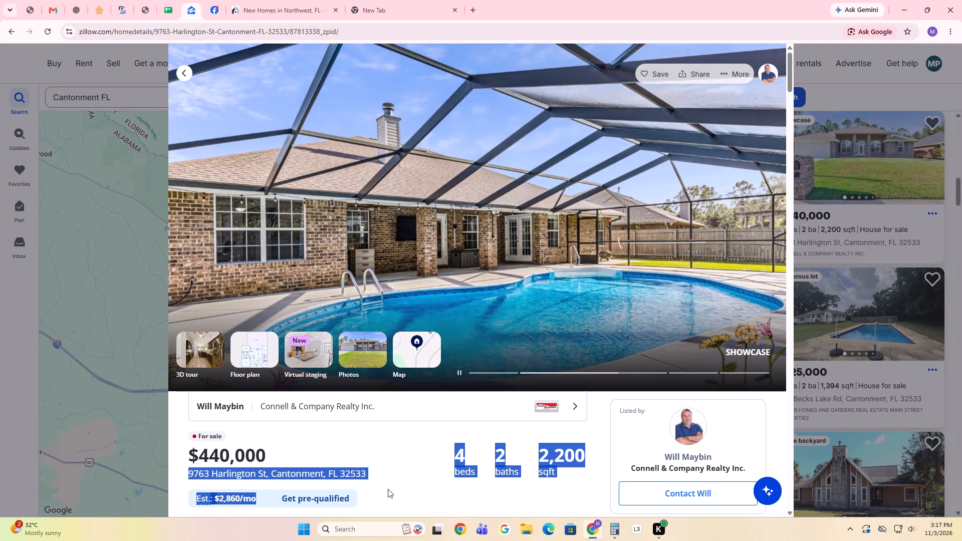
{"action": "left_click_drag", "start_coordinate": [388, 489], "coordinate": [392, 489]}
{"action": "double_click", "coordinate": [414, 456]}
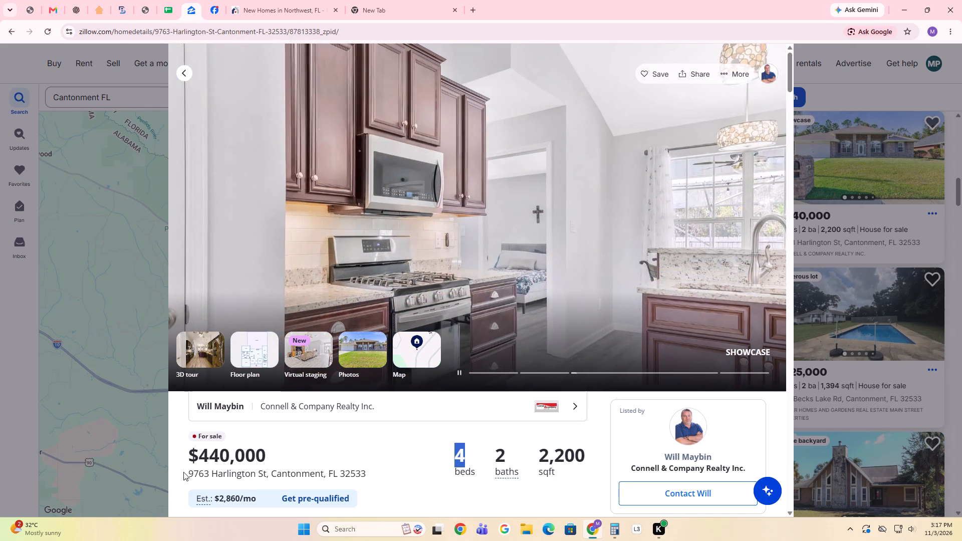
{"action": "left_click_drag", "start_coordinate": [186, 471], "coordinate": [300, 464]}
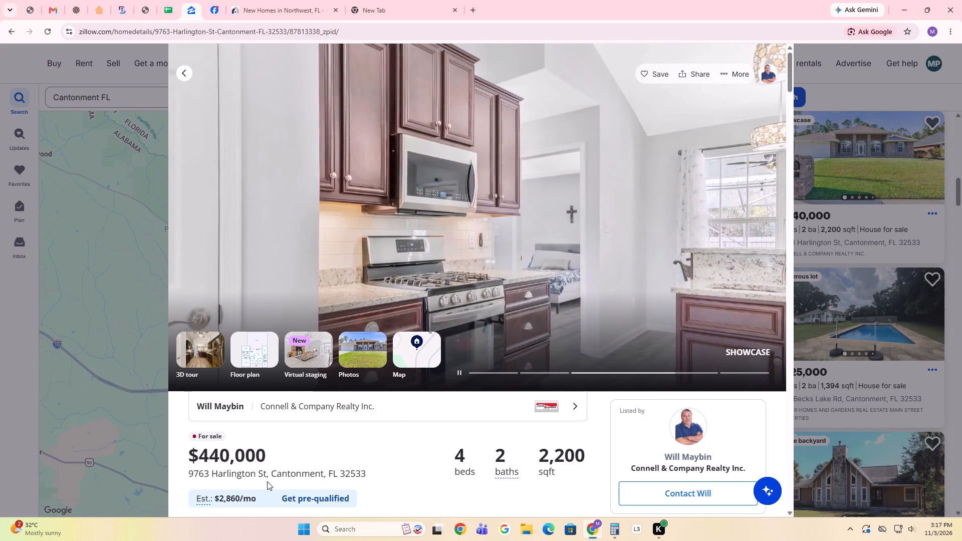
{"action": "left_click_drag", "start_coordinate": [186, 472], "coordinate": [219, 472]}
{"action": "left_click", "coordinate": [343, 444]}
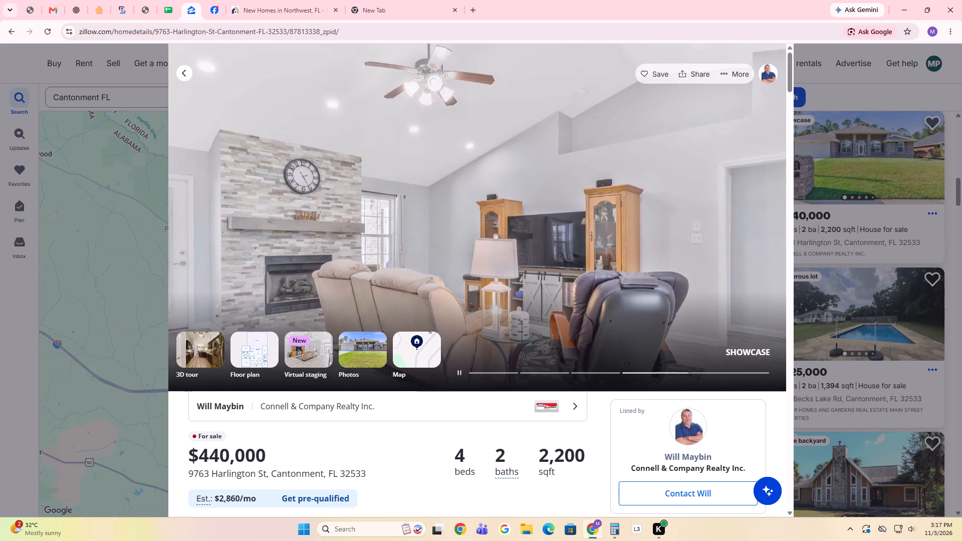
{"action": "left_click", "coordinate": [187, 471]}
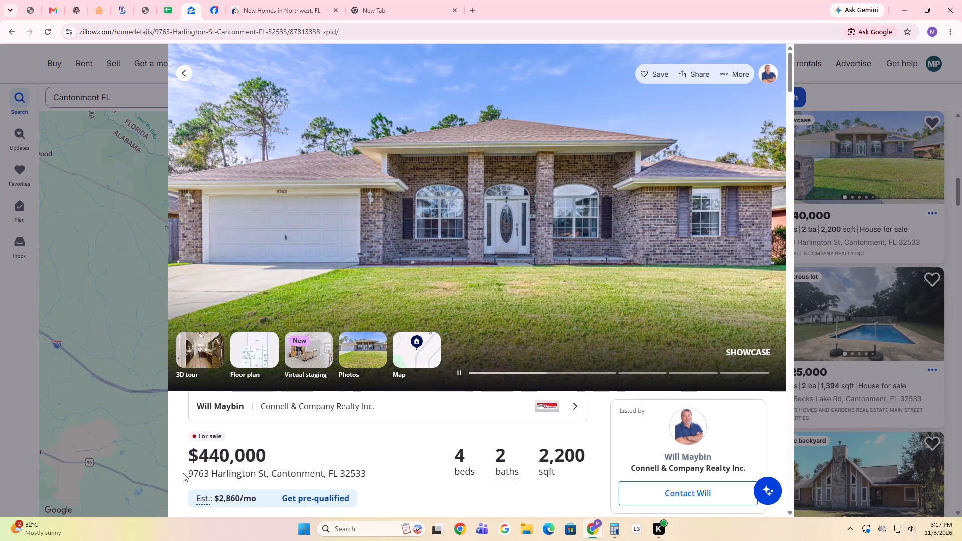
{"action": "left_click_drag", "start_coordinate": [187, 472], "coordinate": [270, 476]}
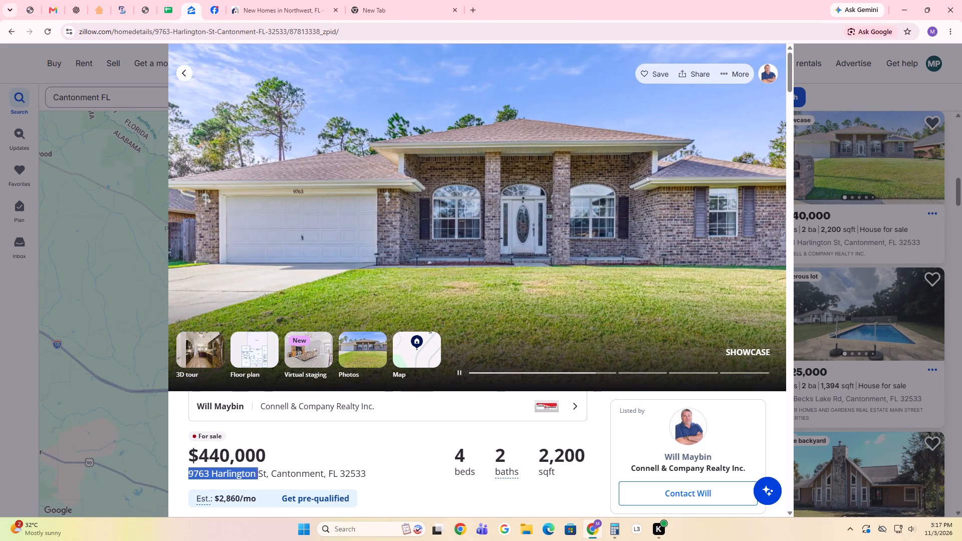
{"action": "left_click_drag", "start_coordinate": [270, 476], "coordinate": [380, 477]}
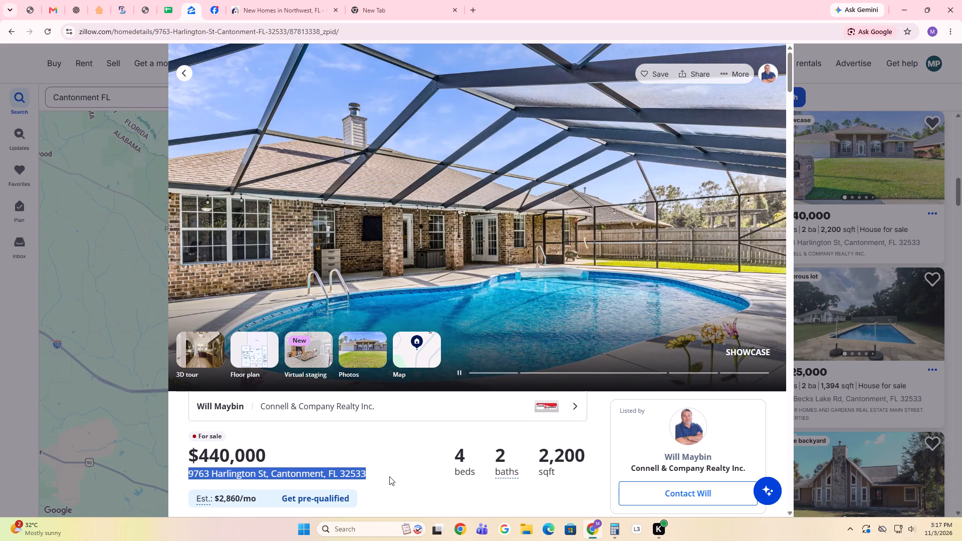
{"action": "key", "text": "ctrl+c"}
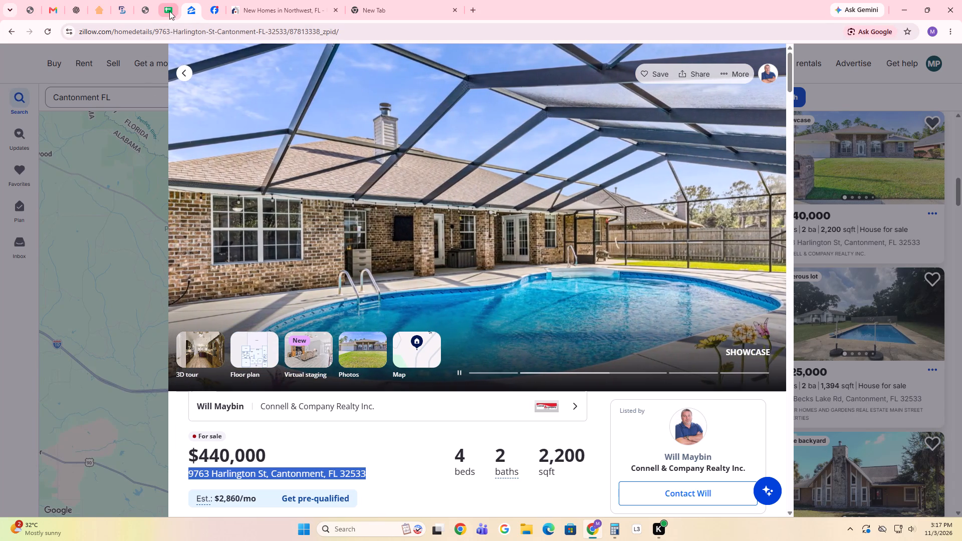
{"action": "left_click", "coordinate": [169, 11]}
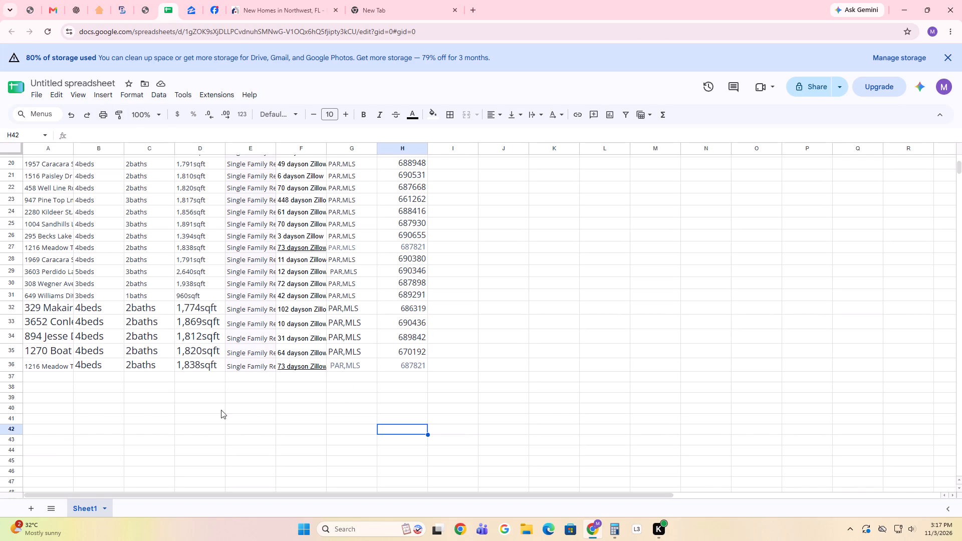
{"action": "left_click", "coordinate": [37, 377]}
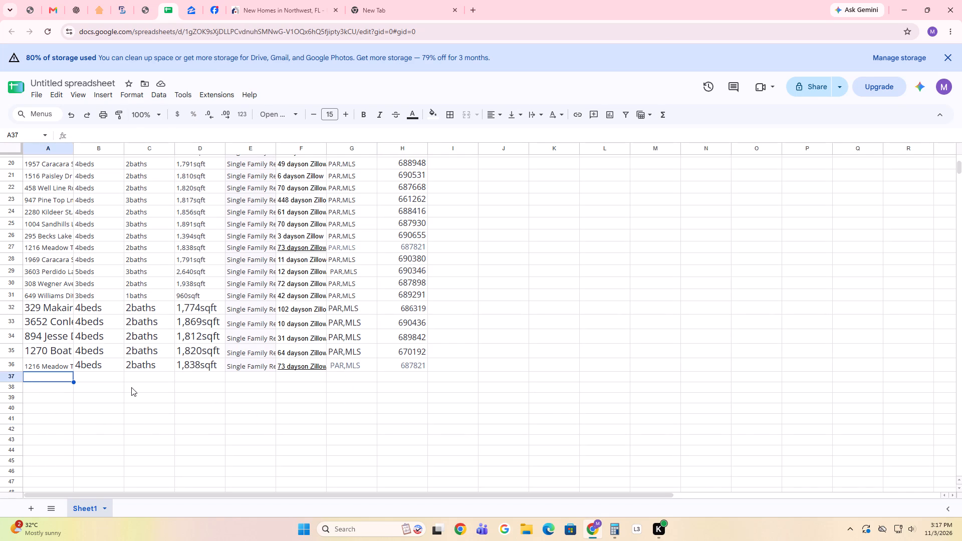
{"action": "key", "text": "ctrl+v"}
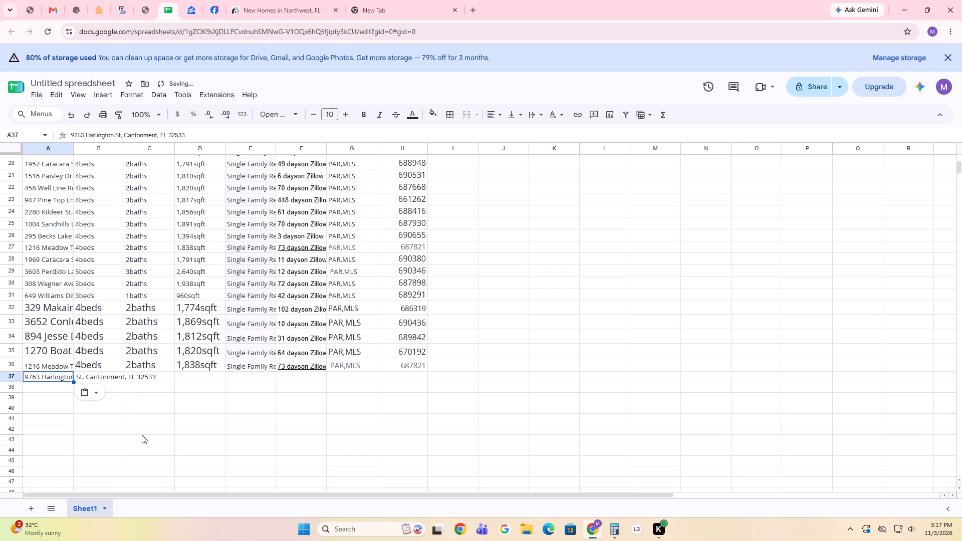
{"action": "left_click", "coordinate": [196, 417]}
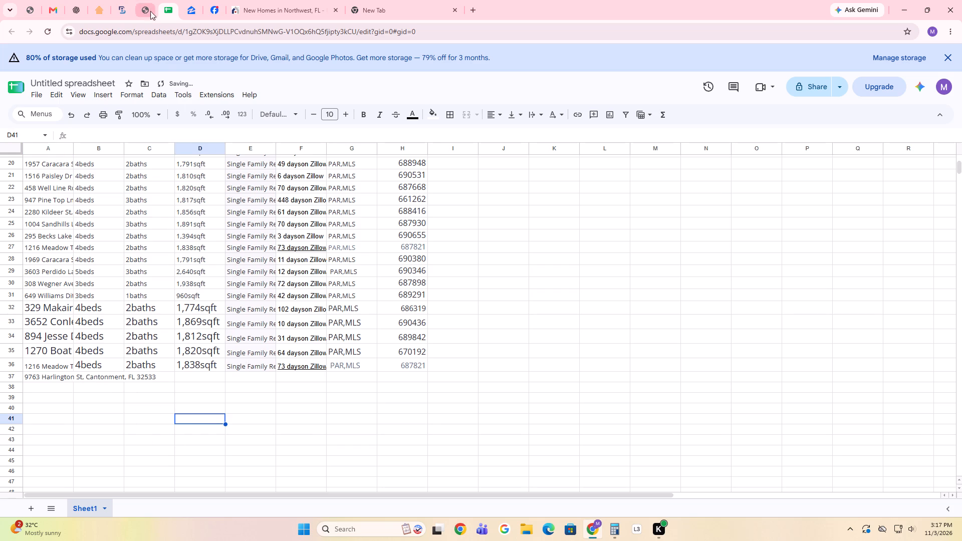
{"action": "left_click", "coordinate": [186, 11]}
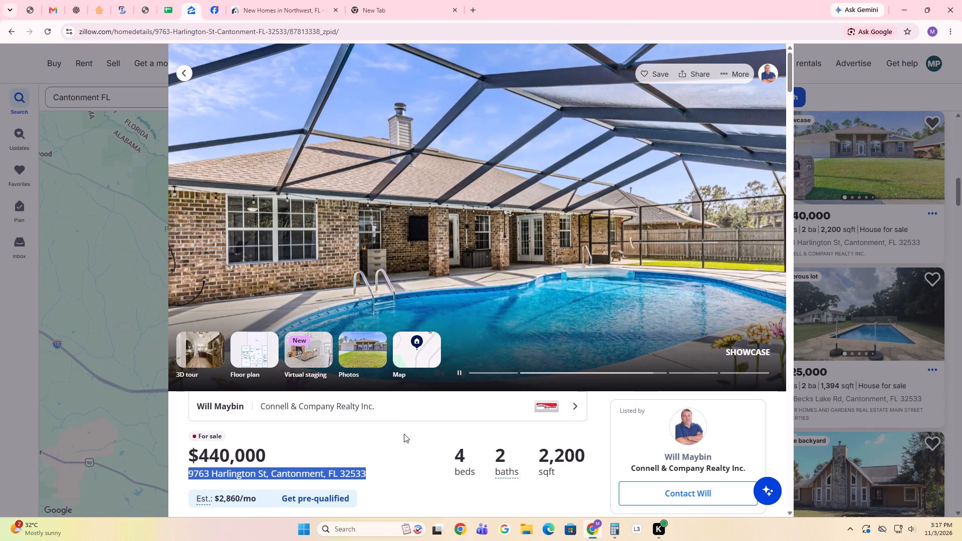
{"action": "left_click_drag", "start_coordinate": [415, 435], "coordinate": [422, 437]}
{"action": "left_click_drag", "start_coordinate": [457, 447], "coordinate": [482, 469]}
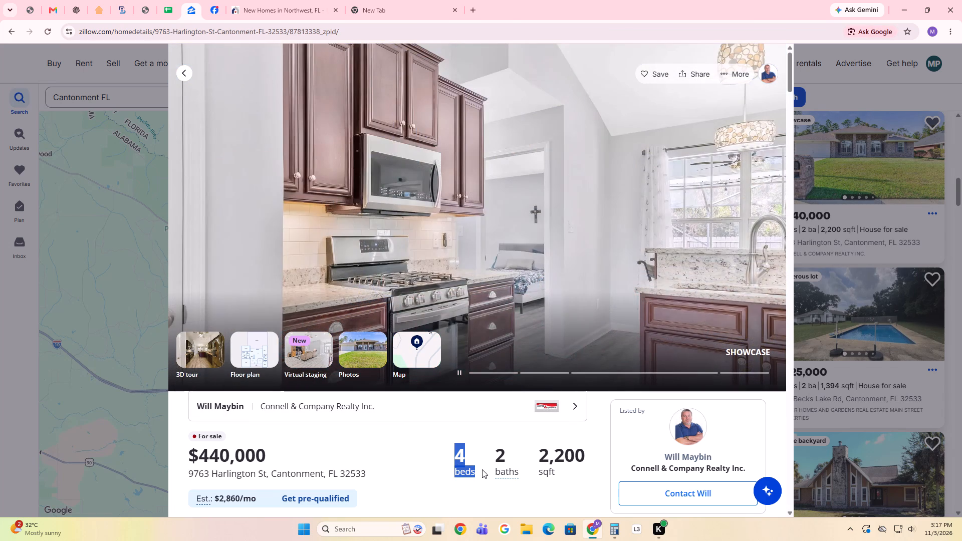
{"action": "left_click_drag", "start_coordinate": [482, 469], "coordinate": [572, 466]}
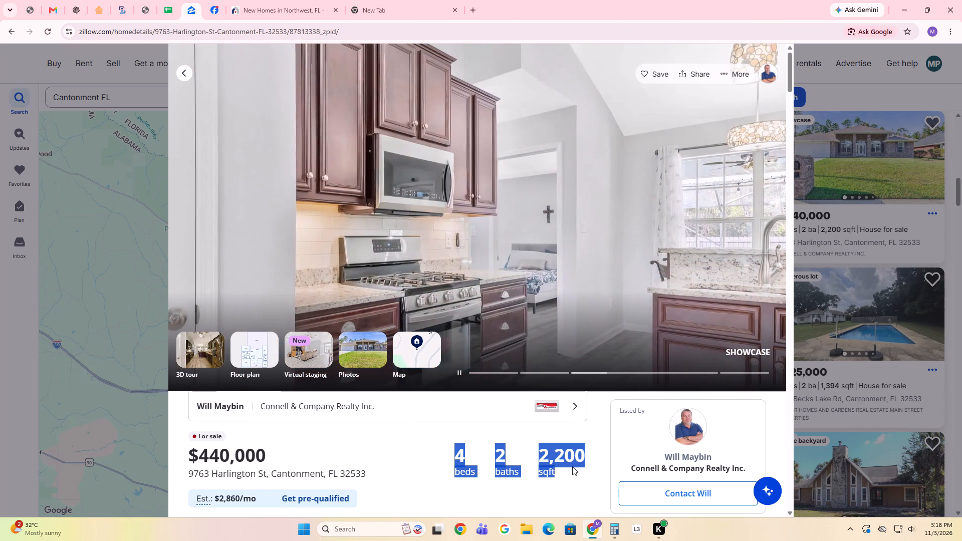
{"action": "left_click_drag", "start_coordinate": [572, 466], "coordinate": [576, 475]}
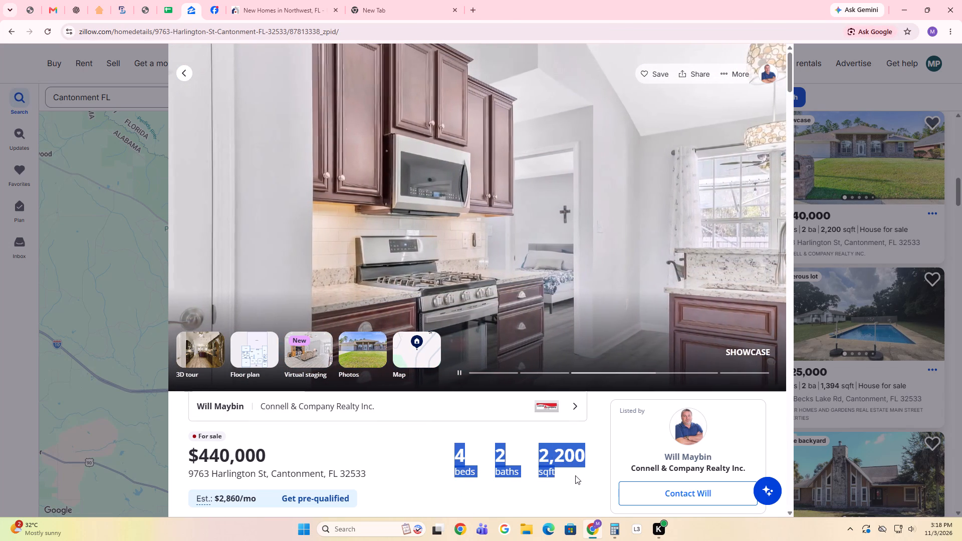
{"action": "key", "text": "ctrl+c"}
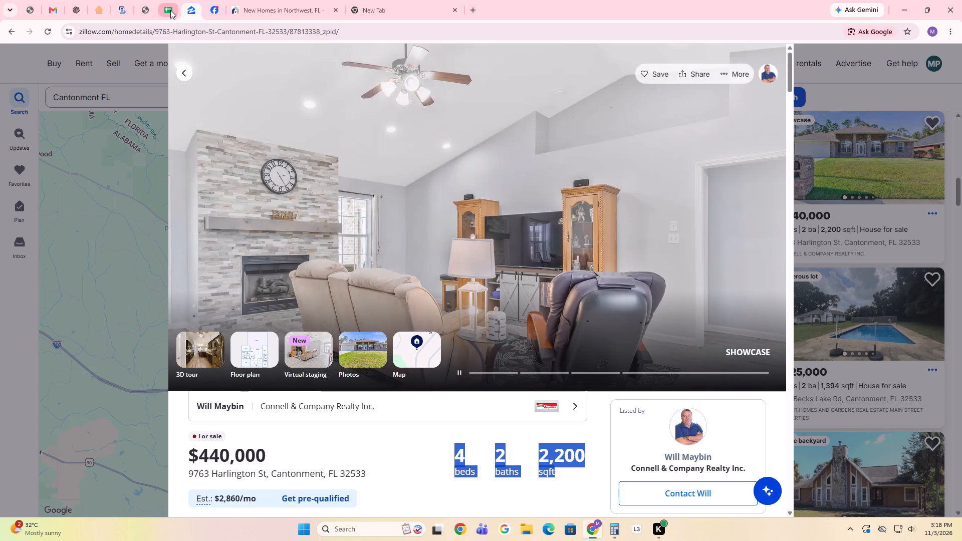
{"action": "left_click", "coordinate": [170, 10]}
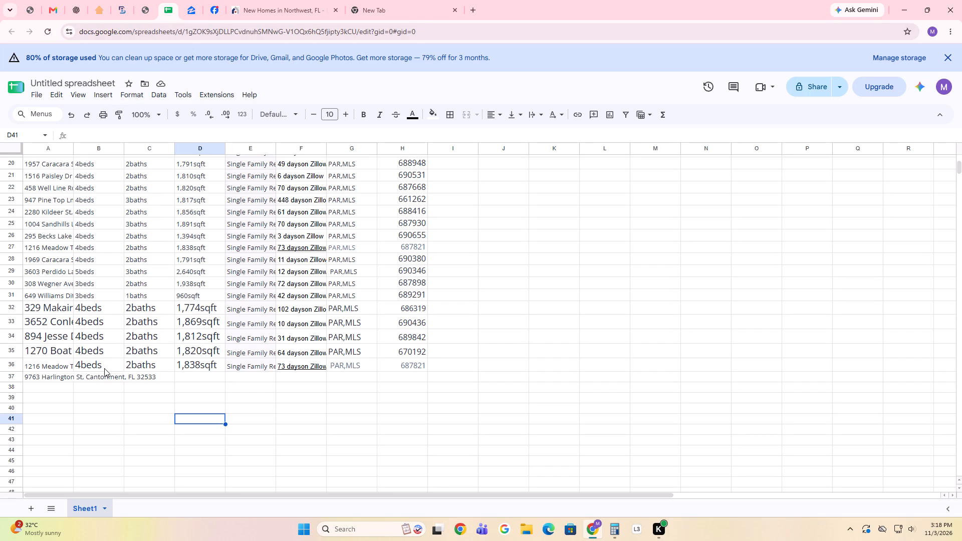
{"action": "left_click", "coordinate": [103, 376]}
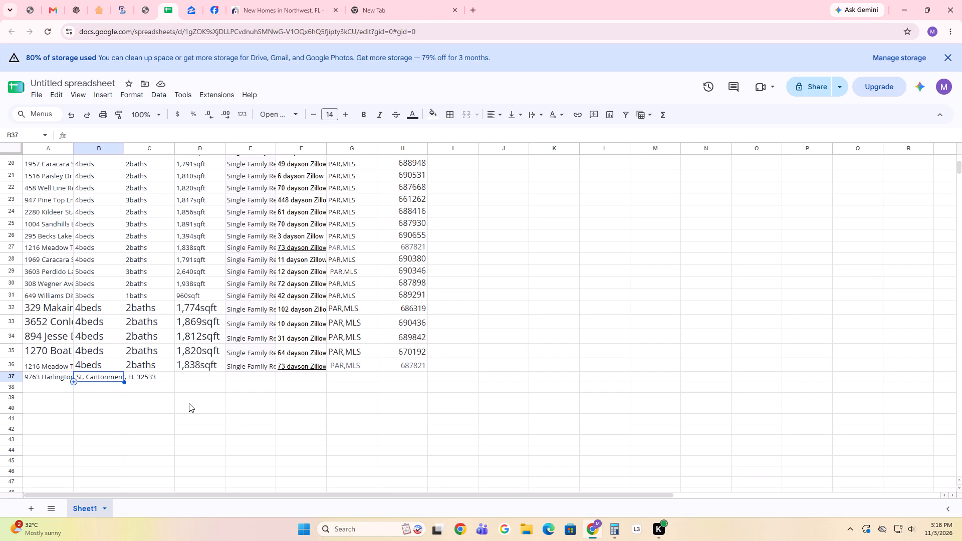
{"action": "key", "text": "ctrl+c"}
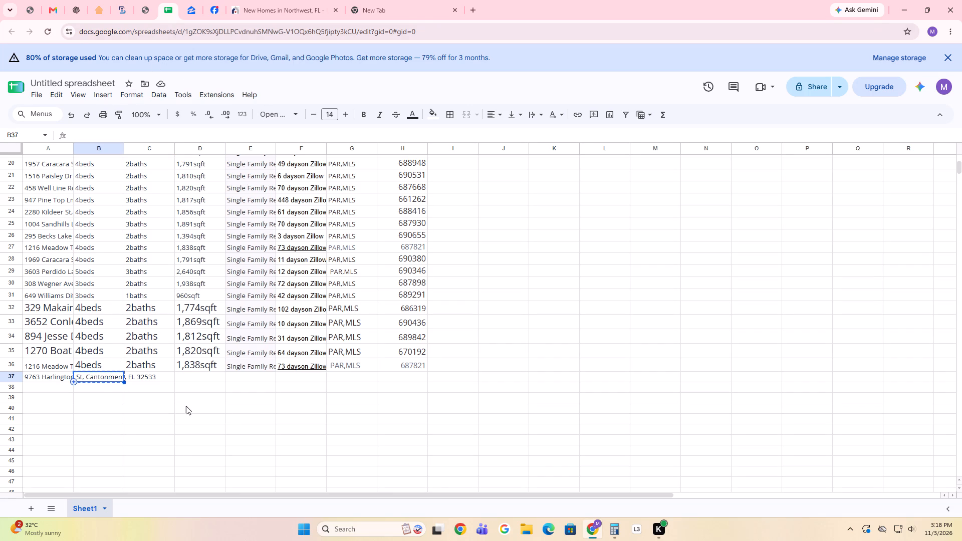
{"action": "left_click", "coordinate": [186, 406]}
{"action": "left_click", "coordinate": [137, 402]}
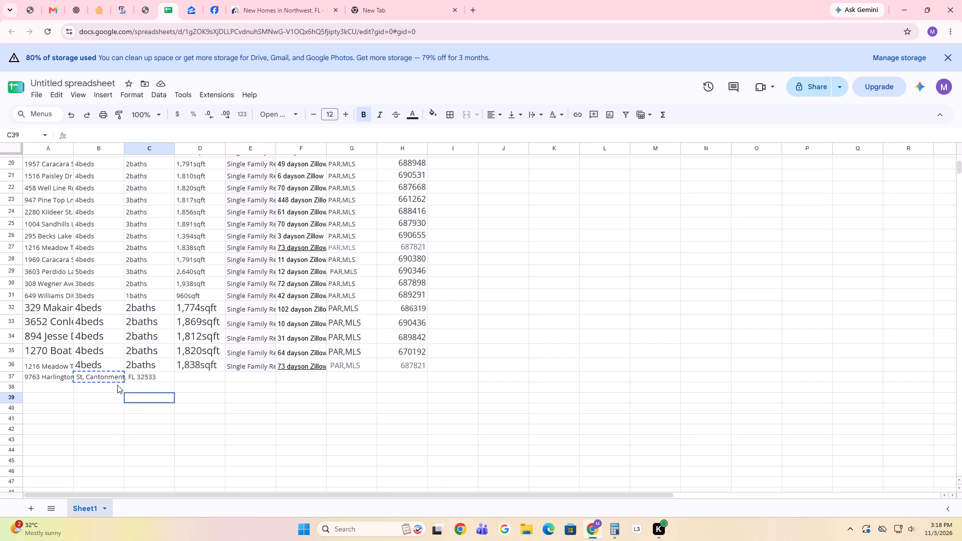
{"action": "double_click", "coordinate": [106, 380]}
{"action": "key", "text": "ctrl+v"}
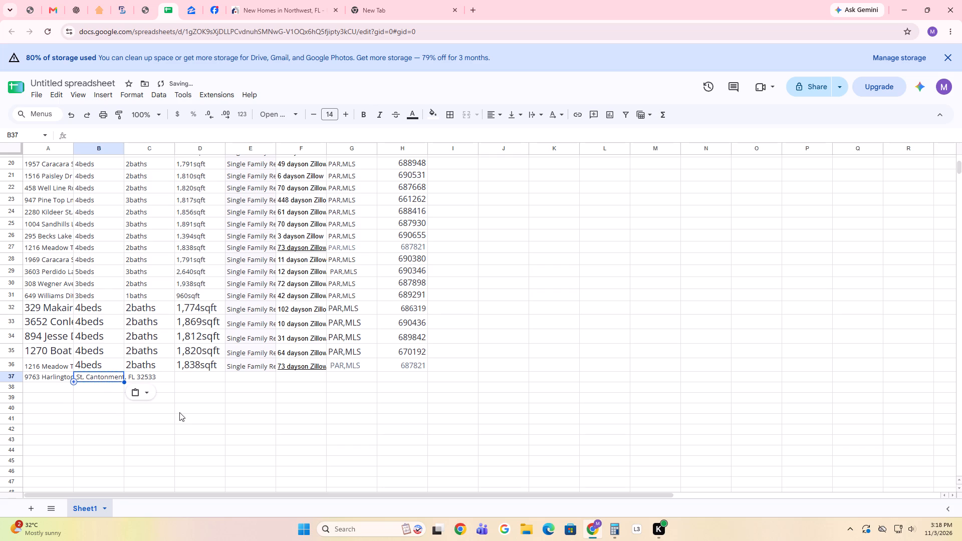
{"action": "left_click", "coordinate": [192, 10]}
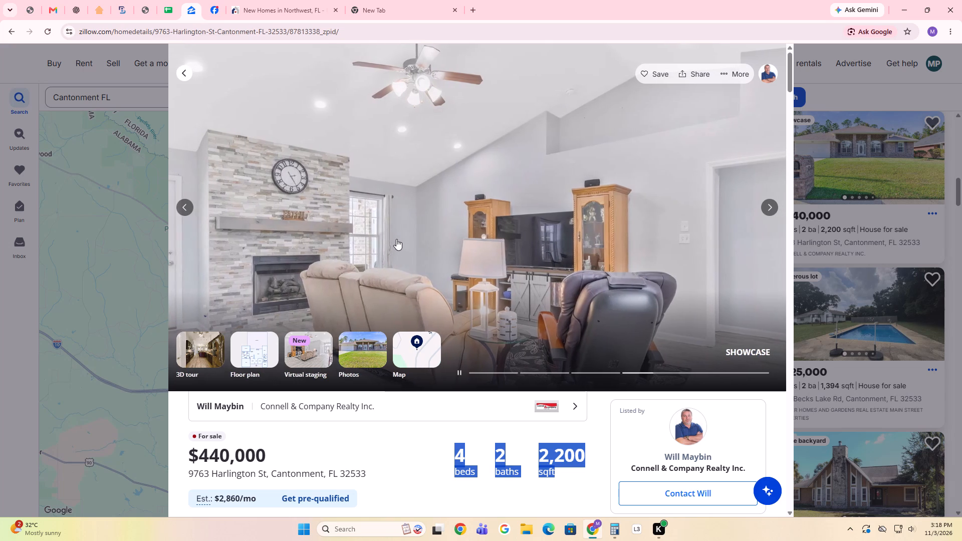
{"action": "double_click", "coordinate": [412, 452]}
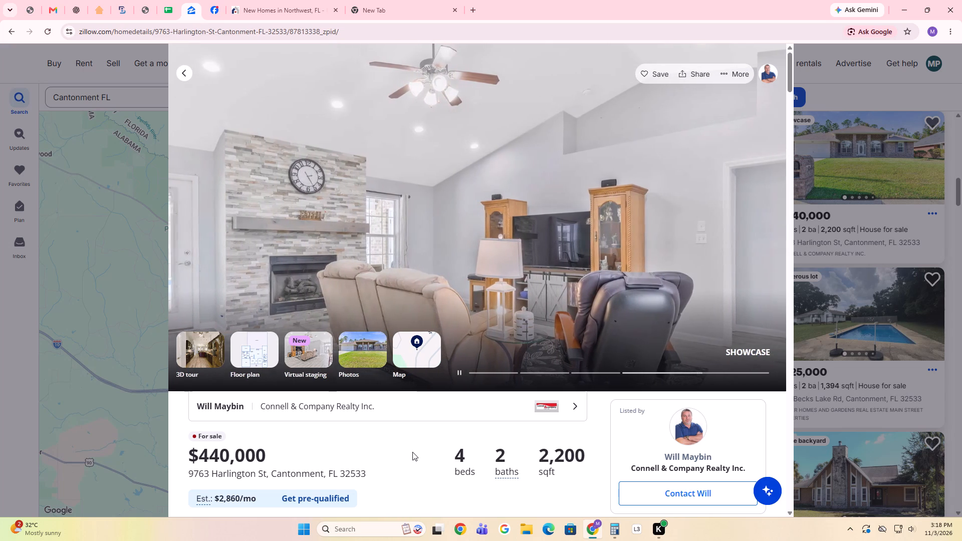
{"action": "left_click", "coordinate": [440, 458]}
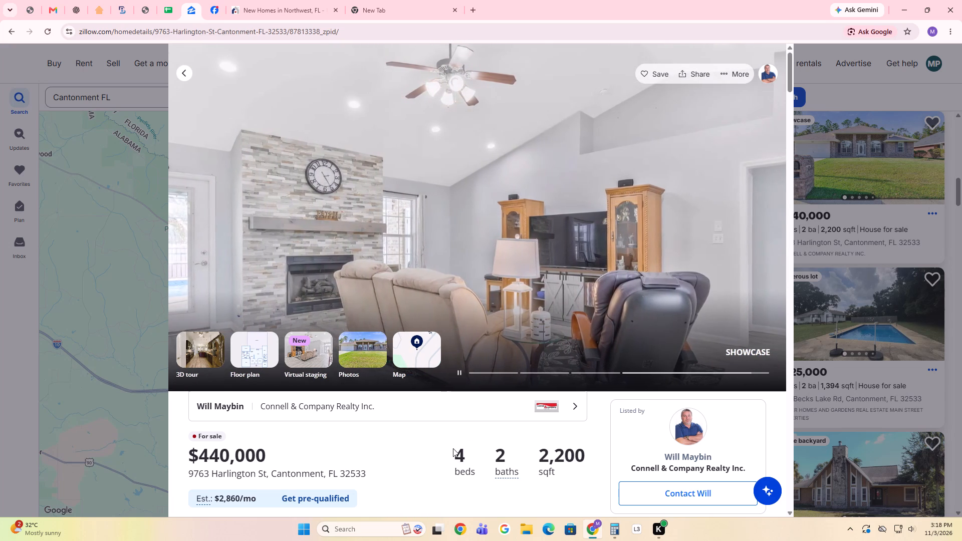
{"action": "left_click_drag", "start_coordinate": [453, 448], "coordinate": [529, 463]}
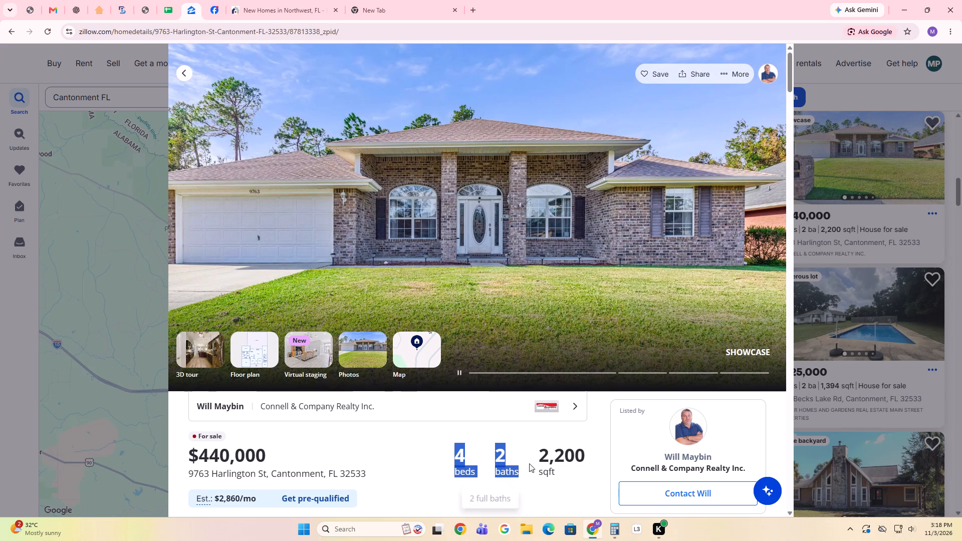
{"action": "left_click_drag", "start_coordinate": [529, 463], "coordinate": [567, 475]}
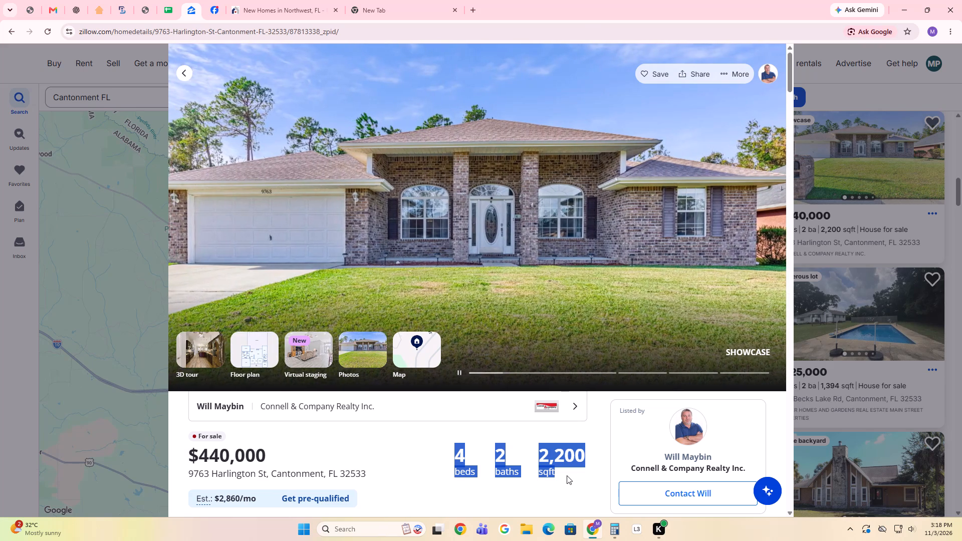
{"action": "key", "text": "ctrl+c"}
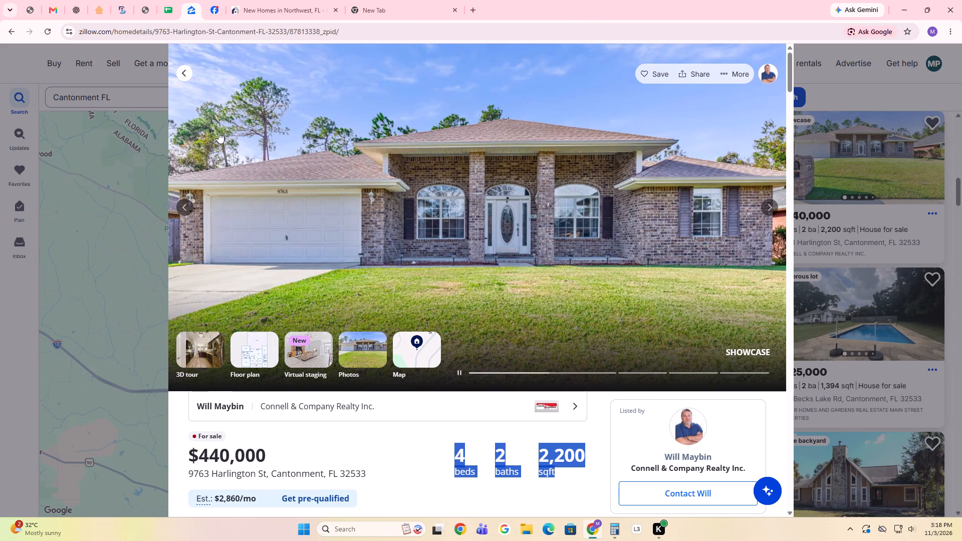
{"action": "left_click", "coordinate": [170, 9]}
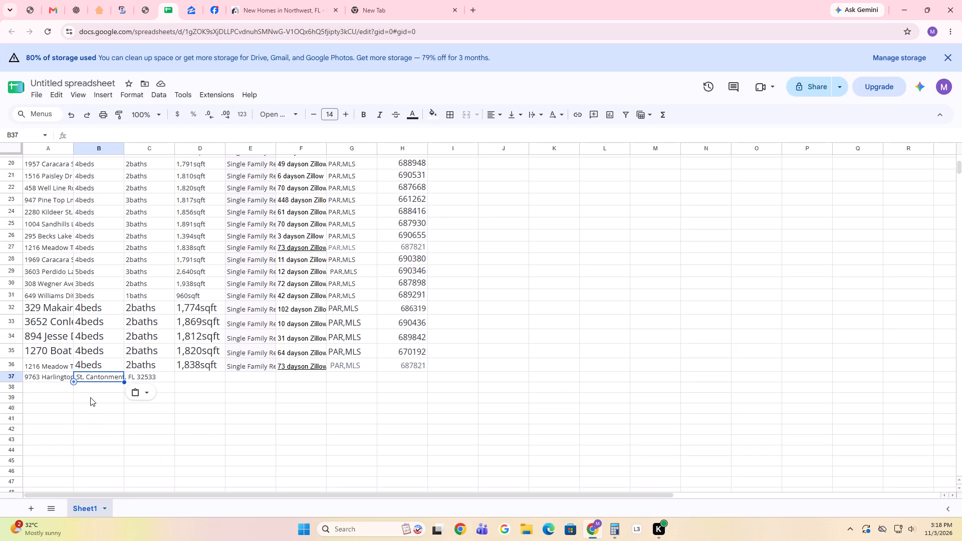
{"action": "left_click", "coordinate": [96, 376]}
{"action": "key", "text": "ctrl+v"}
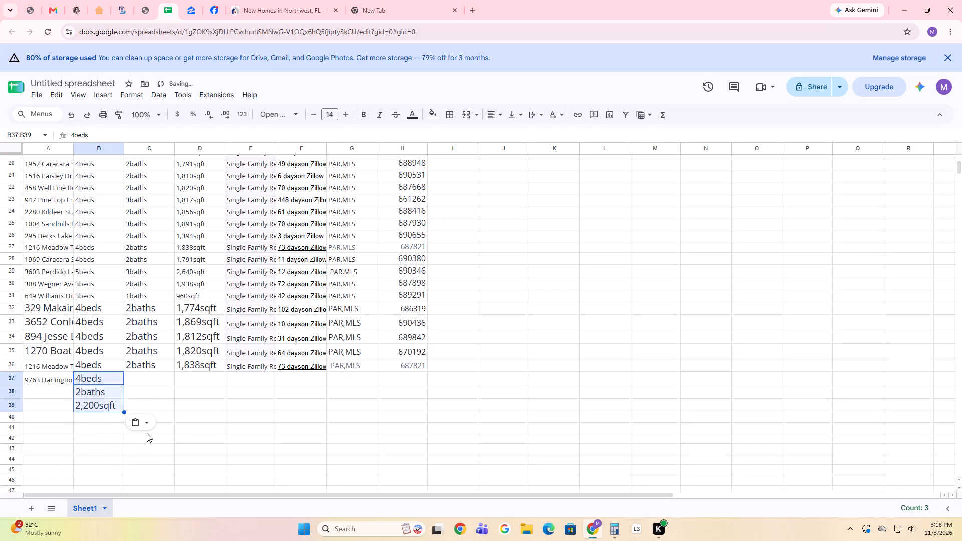
{"action": "left_click", "coordinate": [178, 427]}
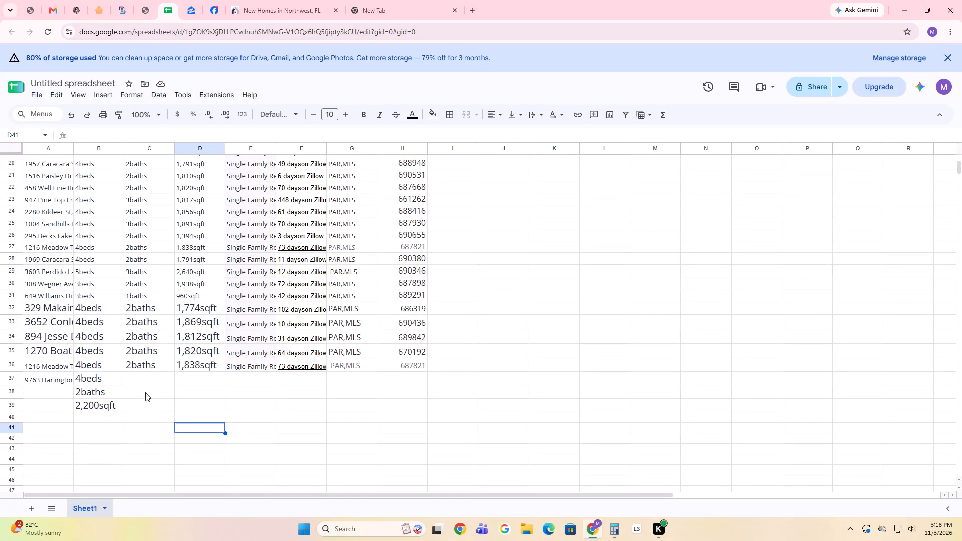
{"action": "left_click", "coordinate": [98, 395]}
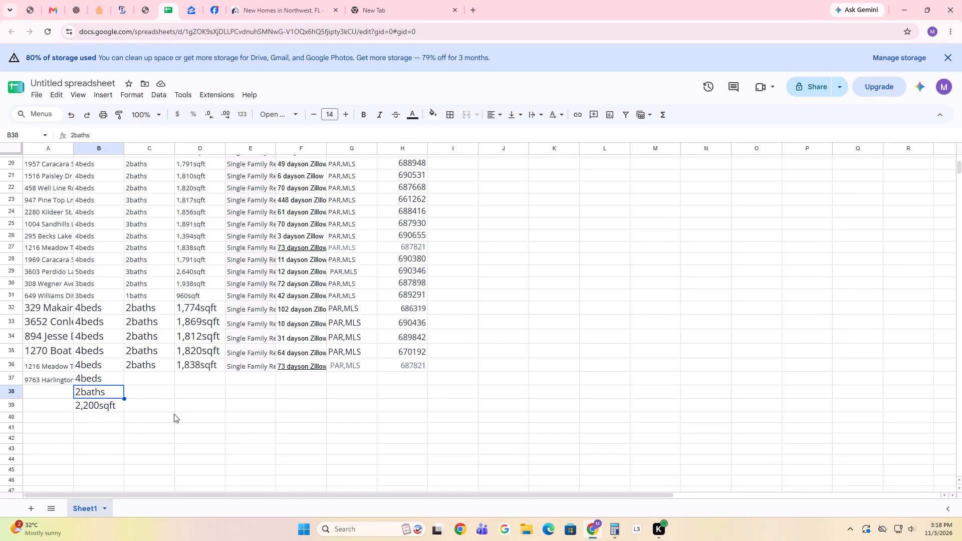
{"action": "key", "text": "ctrl+c"}
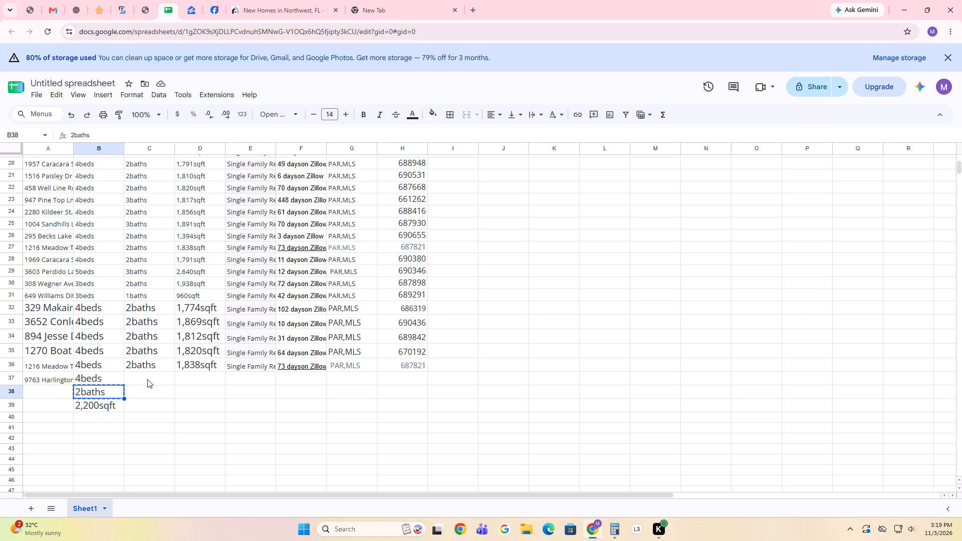
{"action": "left_click", "coordinate": [147, 379]}
{"action": "key", "text": "ctrl+v"}
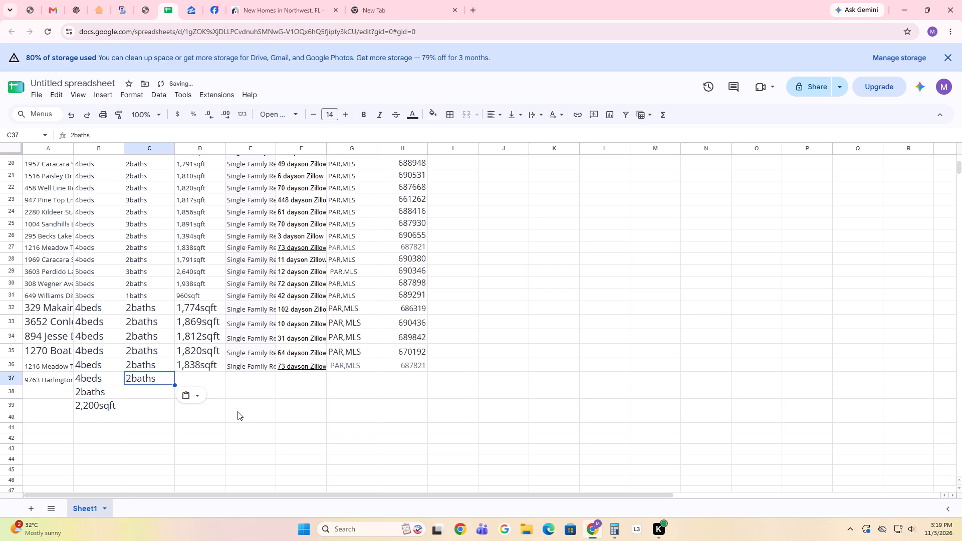
{"action": "left_click", "coordinate": [146, 430]}
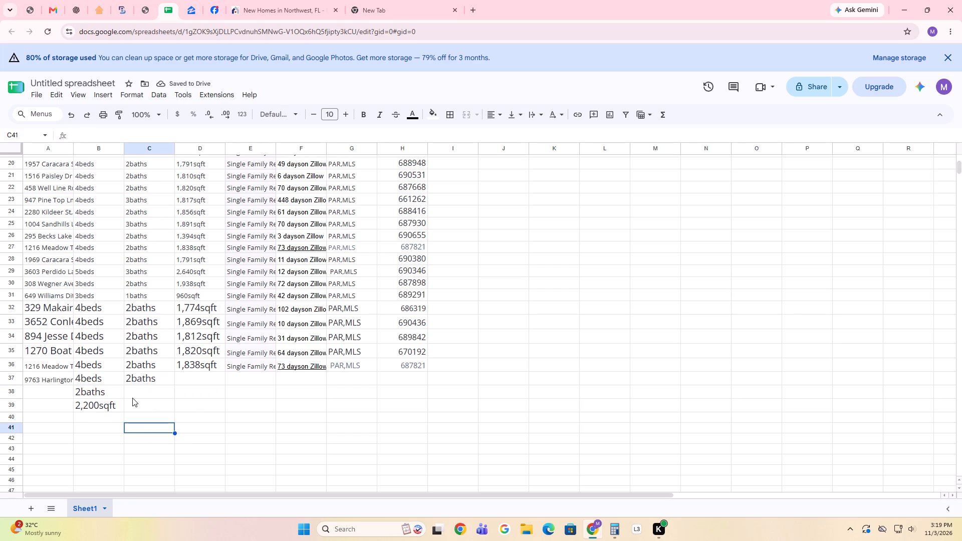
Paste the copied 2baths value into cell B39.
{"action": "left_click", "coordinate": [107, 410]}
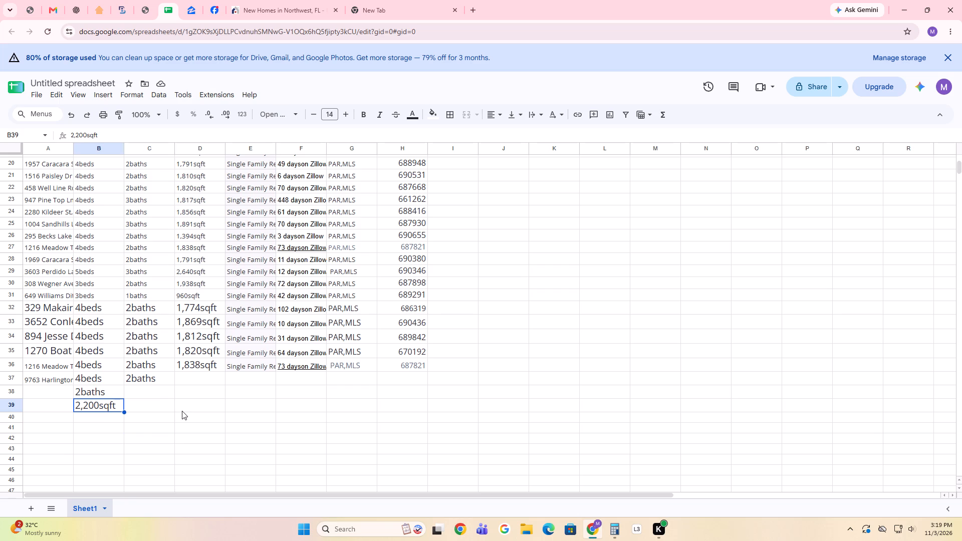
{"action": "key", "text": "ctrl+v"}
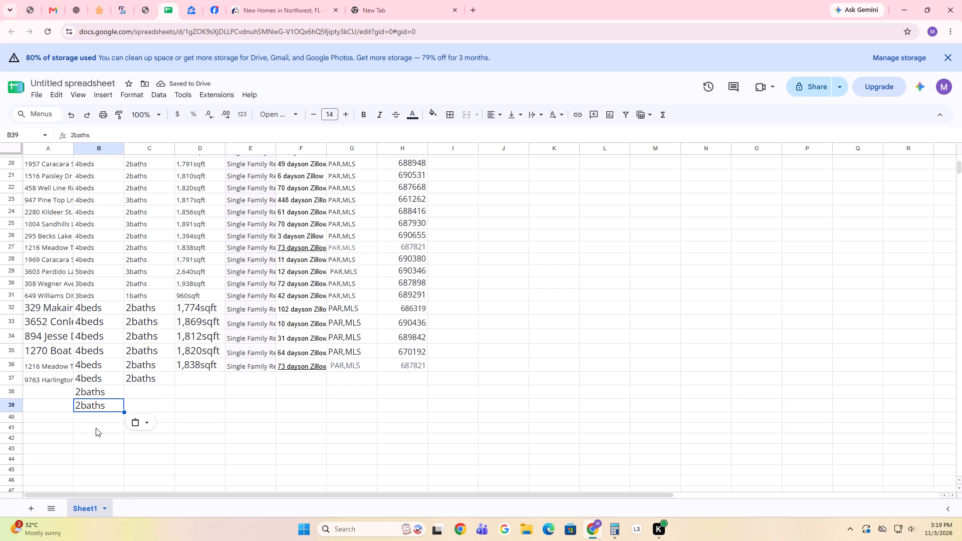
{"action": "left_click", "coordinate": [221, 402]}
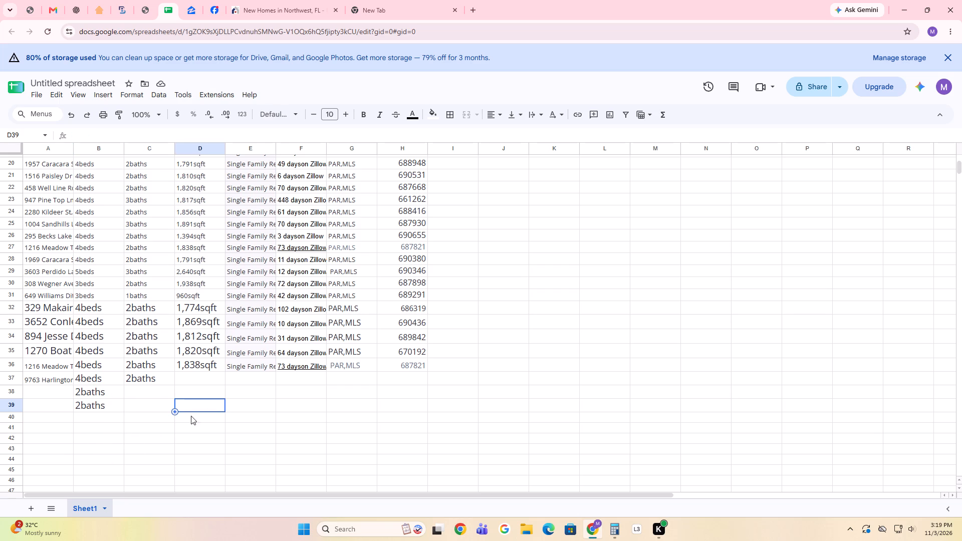
{"action": "double_click", "coordinate": [104, 394]}
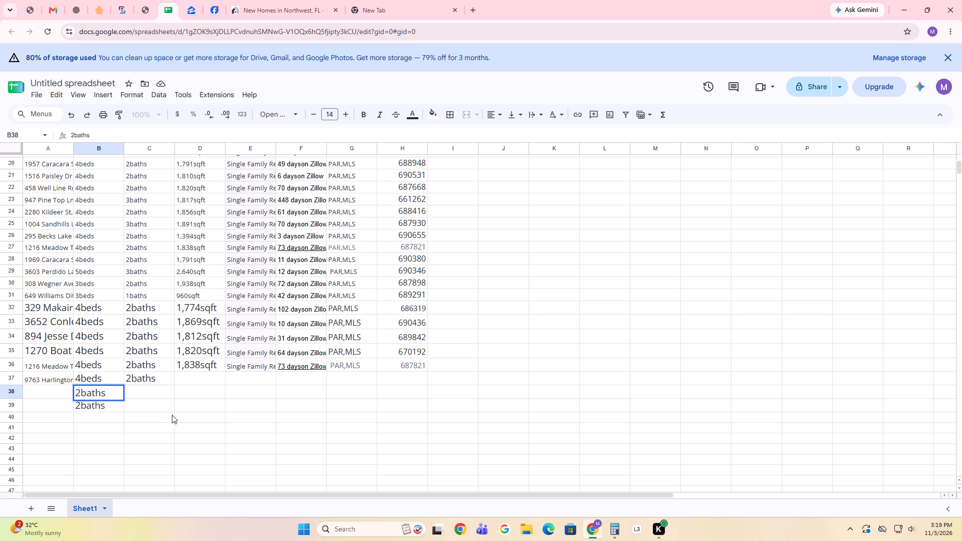
{"action": "key", "text": "BackSpace"}
{"action": "key", "text": "BackSpace"}
{"action": "key", "text": "BackSpace"}
{"action": "key", "text": "BackSpace"}
{"action": "key", "text": "BackSpace"}
{"action": "key", "text": "BackSpace"}
{"action": "key", "text": "BackSpace"}
{"action": "key", "text": "BackSpace"}
{"action": "key", "text": "BackSpace"}
{"action": "key", "text": "BackSpace"}
{"action": "key", "text": "BackSpace"}
{"action": "key", "text": "BackSpace"}
{"action": "key", "text": "BackSpace"}
{"action": "key", "text": "BackSpace"}
{"action": "left_click", "coordinate": [161, 421]}
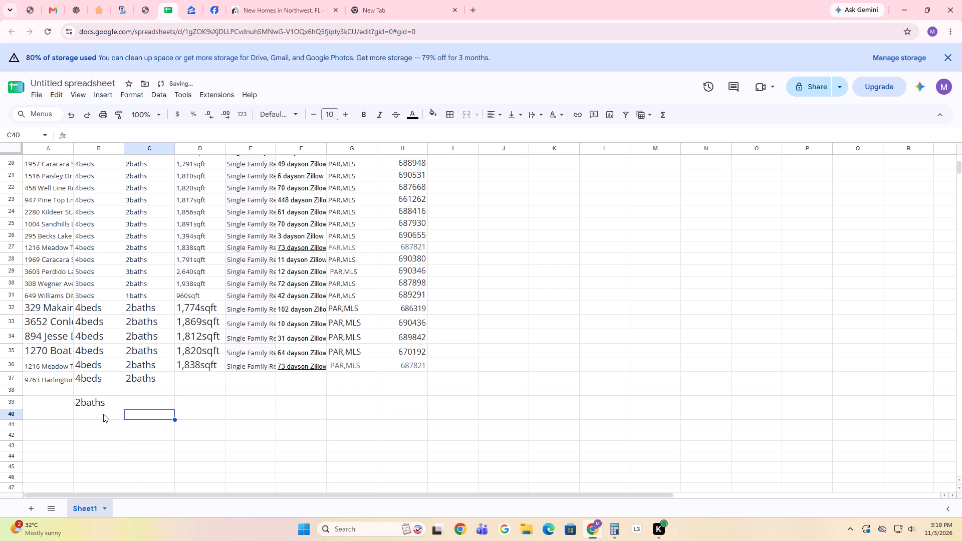
Clear the leftover 2baths text from cell B39.
{"action": "double_click", "coordinate": [105, 406]}
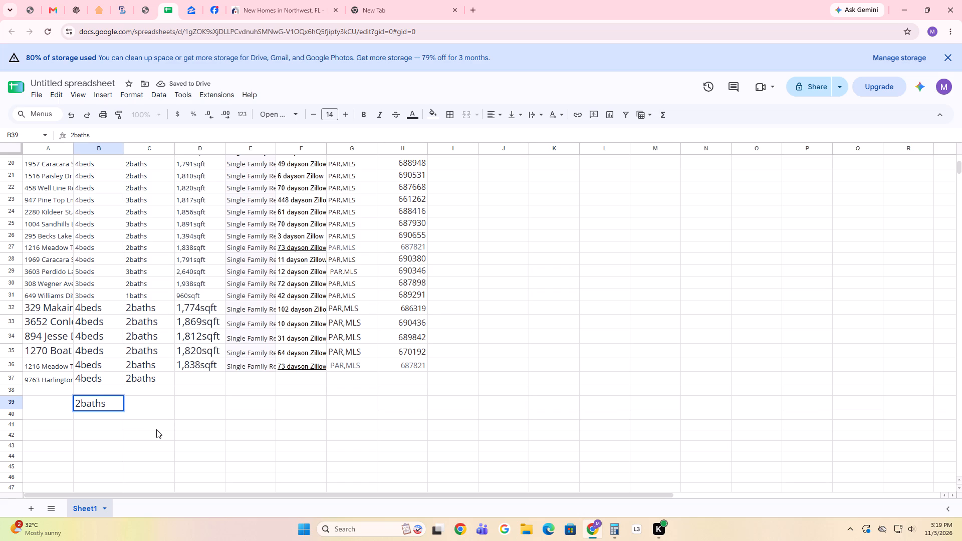
{"action": "key", "text": "BackSpace"}
{"action": "key", "text": "BackSpace"}
{"action": "key", "text": "BackSpace"}
{"action": "key", "text": "BackSpace"}
{"action": "key", "text": "BackSpace"}
{"action": "key", "text": "BackSpace"}
{"action": "key", "text": "BackSpace"}
{"action": "key", "text": "BackSpace"}
{"action": "key", "text": "BackSpace"}
{"action": "key", "text": "BackSpace"}
{"action": "key", "text": "BackSpace"}
{"action": "key", "text": "BackSpace"}
{"action": "key", "text": "BackSpace"}
{"action": "key", "text": "BackSpace"}
{"action": "key", "text": "BackSpace"}
{"action": "key", "text": "BackSpace"}
{"action": "key", "text": "BackSpace"}
{"action": "left_click_drag", "start_coordinate": [174, 423], "coordinate": [185, 428]}
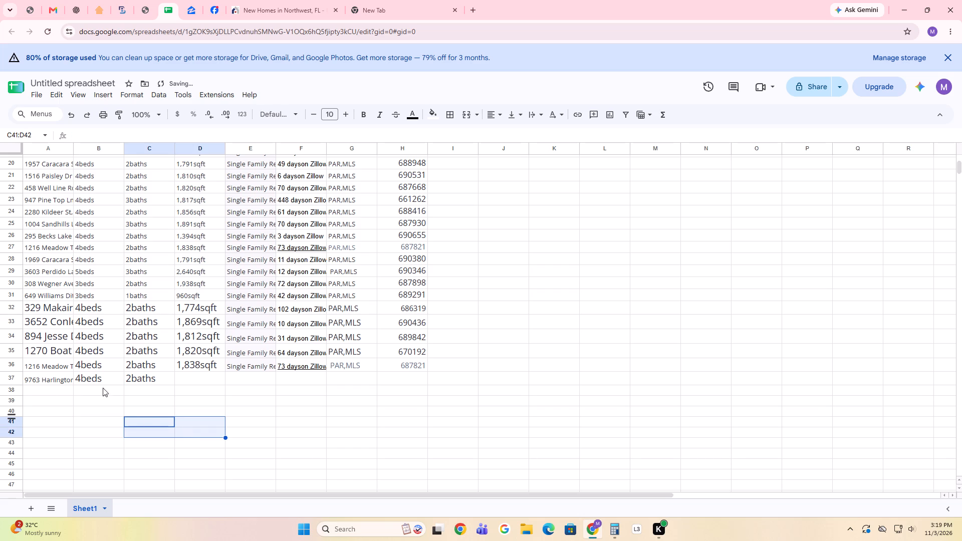
{"action": "left_click", "coordinate": [194, 11]}
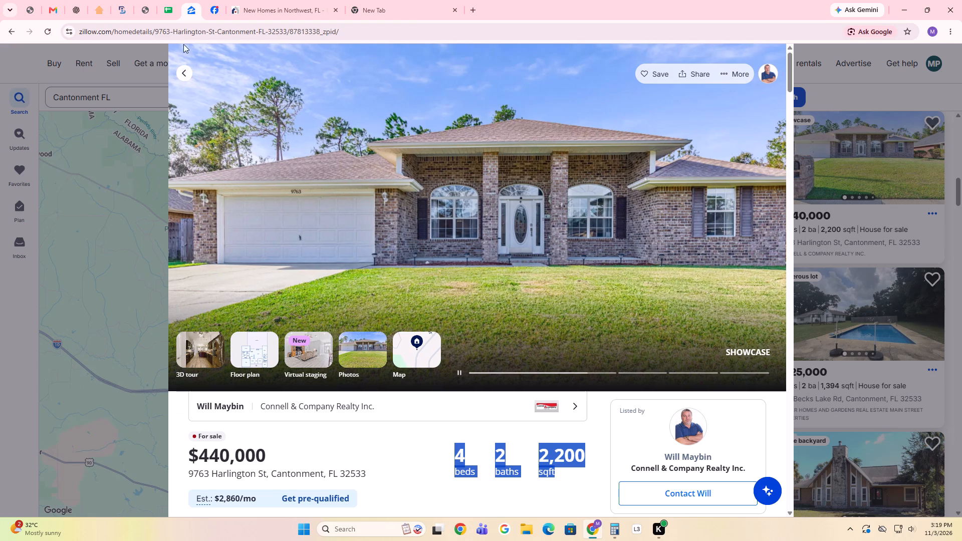
{"action": "left_click", "coordinate": [419, 441]}
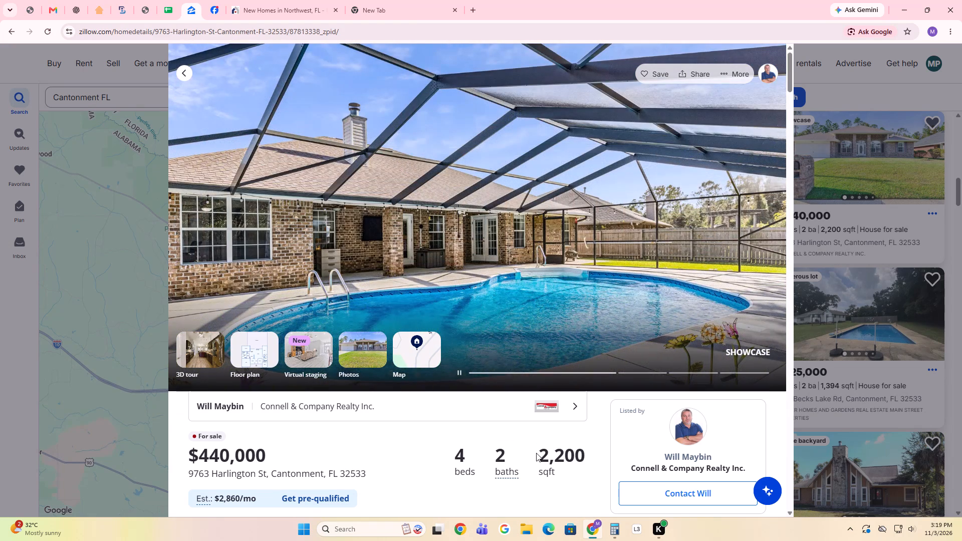
{"action": "left_click_drag", "start_coordinate": [541, 452], "coordinate": [574, 467]}
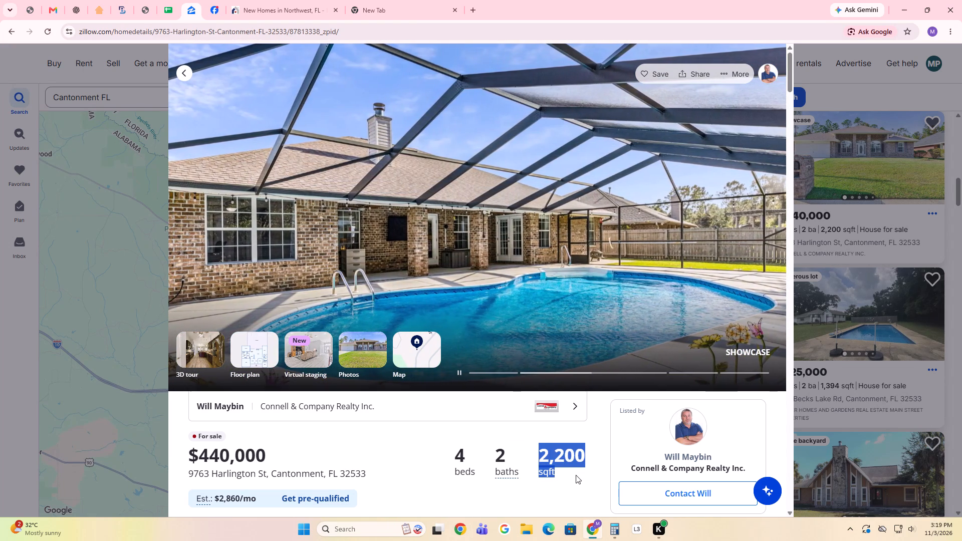
{"action": "key", "text": "ctrl+c"}
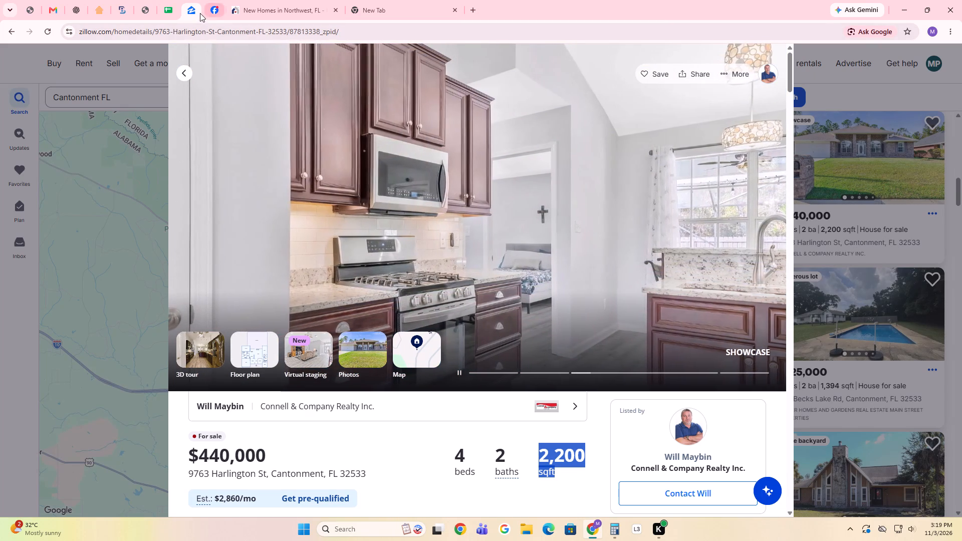
{"action": "left_click", "coordinate": [170, 9]}
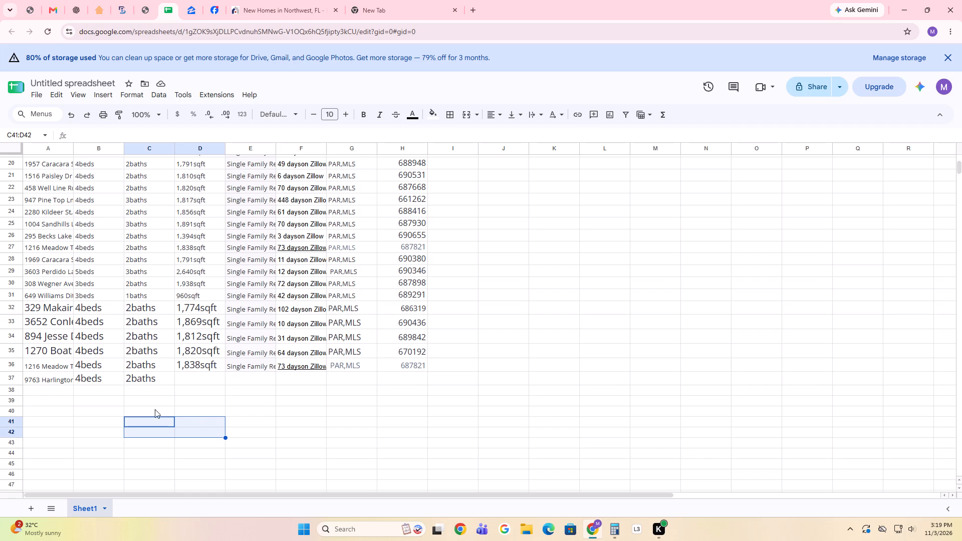
{"action": "left_click", "coordinate": [182, 378]}
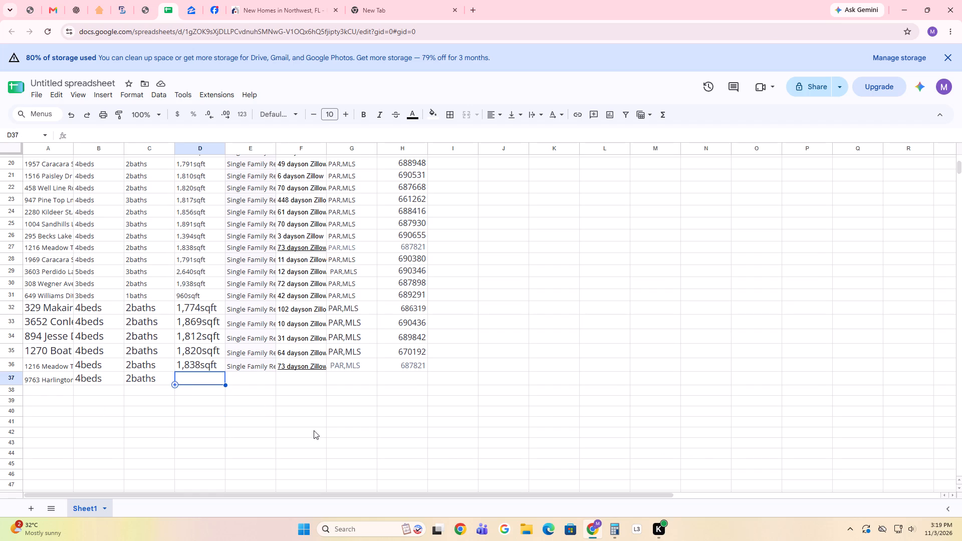
{"action": "key", "text": "ctrl+v"}
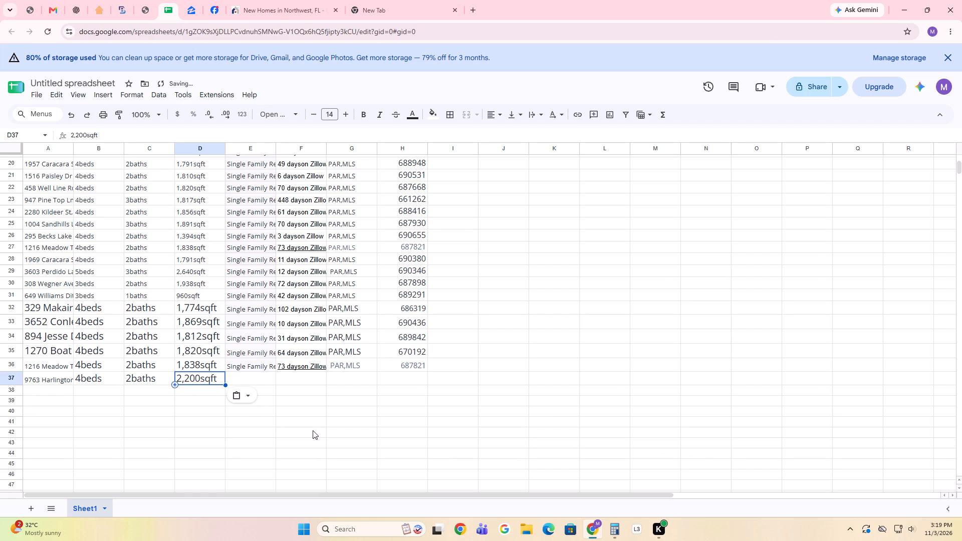
{"action": "left_click", "coordinate": [313, 430]}
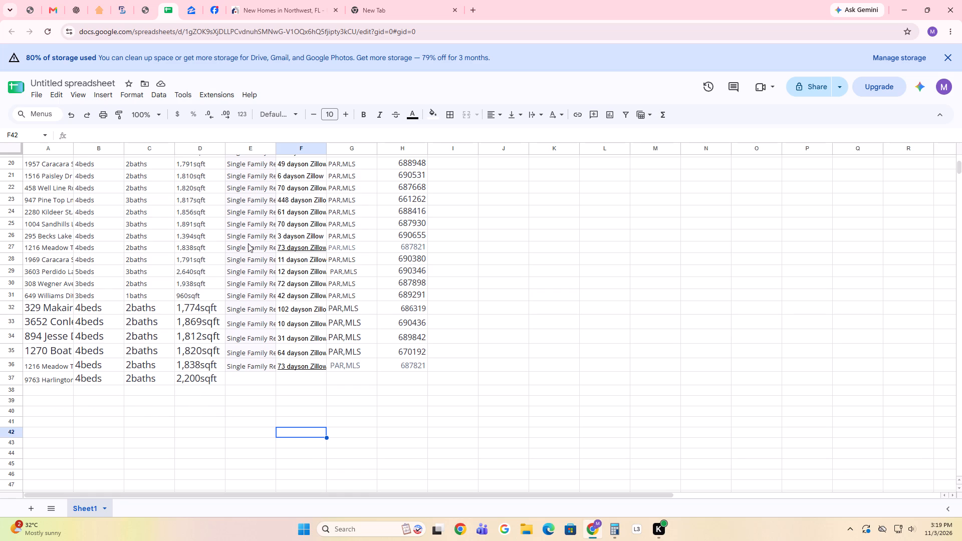
{"action": "left_click", "coordinate": [190, 13]}
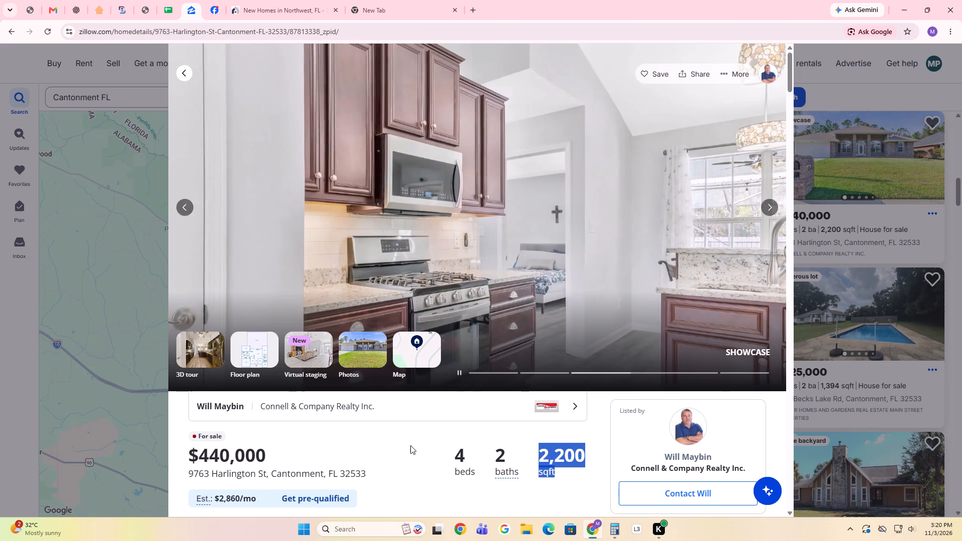
{"action": "scroll", "coordinate": [420, 445], "scroll_direction": "down", "scroll_amount": 2}
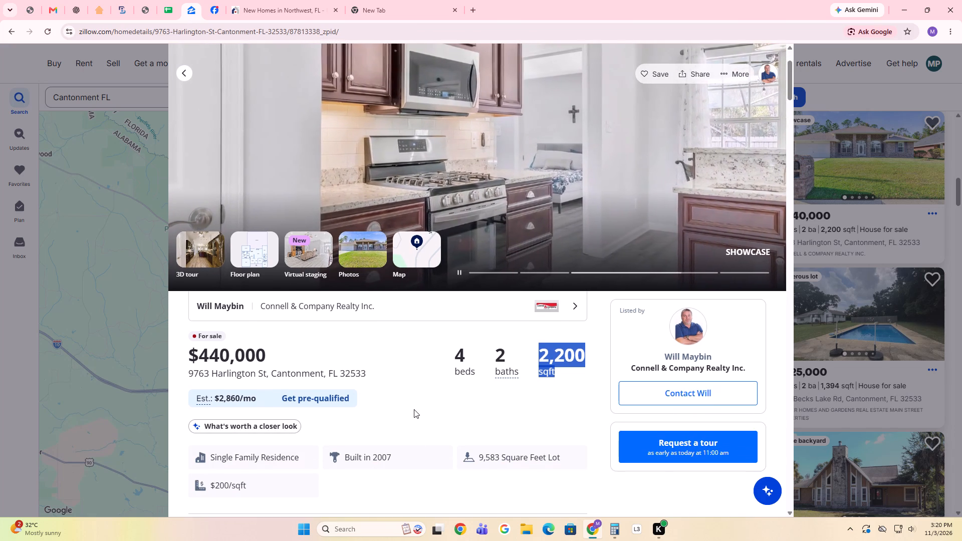
{"action": "left_click", "coordinate": [414, 405]}
{"action": "scroll", "coordinate": [415, 399], "scroll_direction": "down", "scroll_amount": 1}
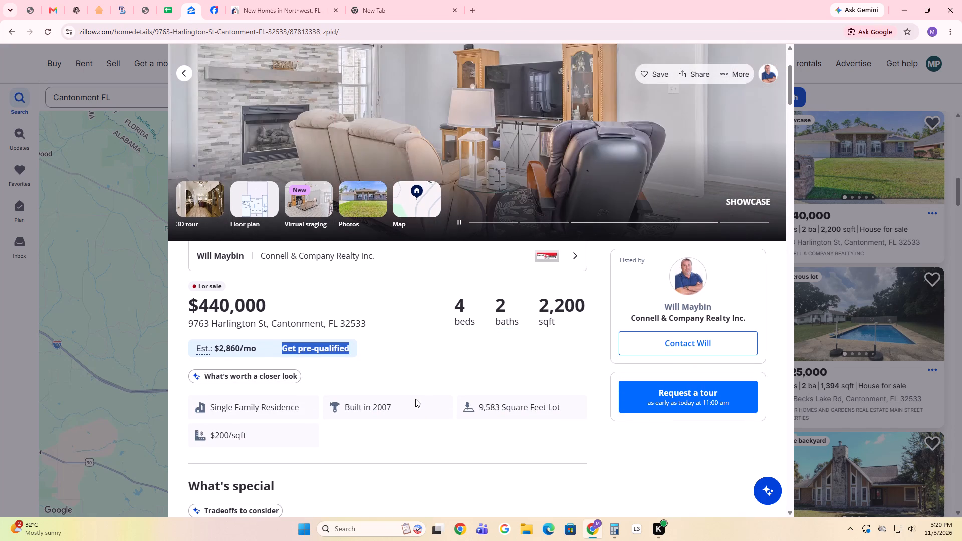
{"action": "left_click_drag", "start_coordinate": [210, 403], "coordinate": [318, 419]}
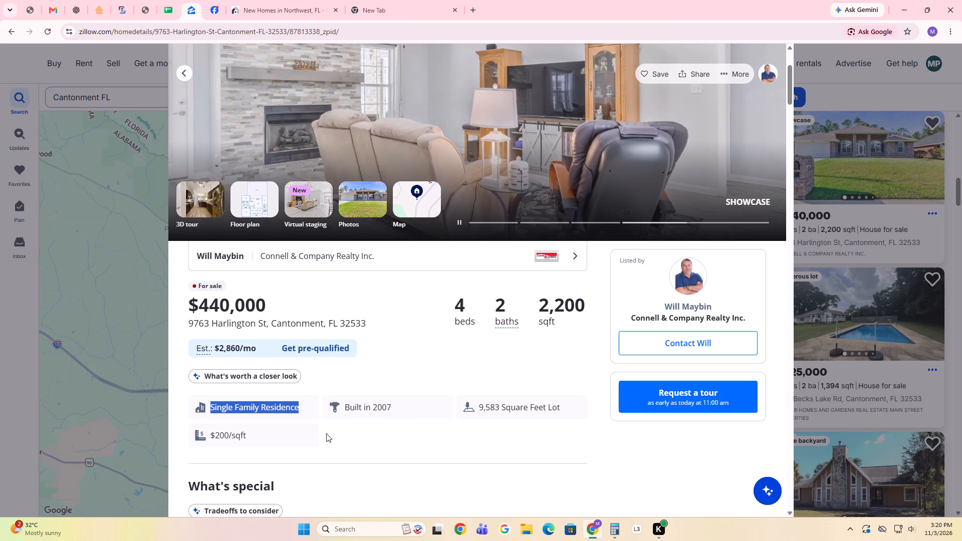
{"action": "key", "text": "ctrl+c"}
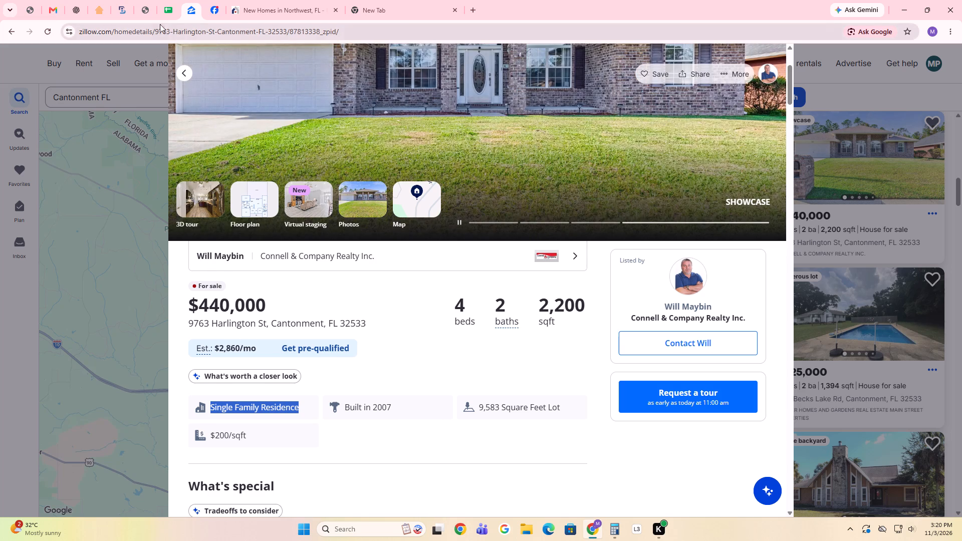
{"action": "left_click", "coordinate": [170, 14]}
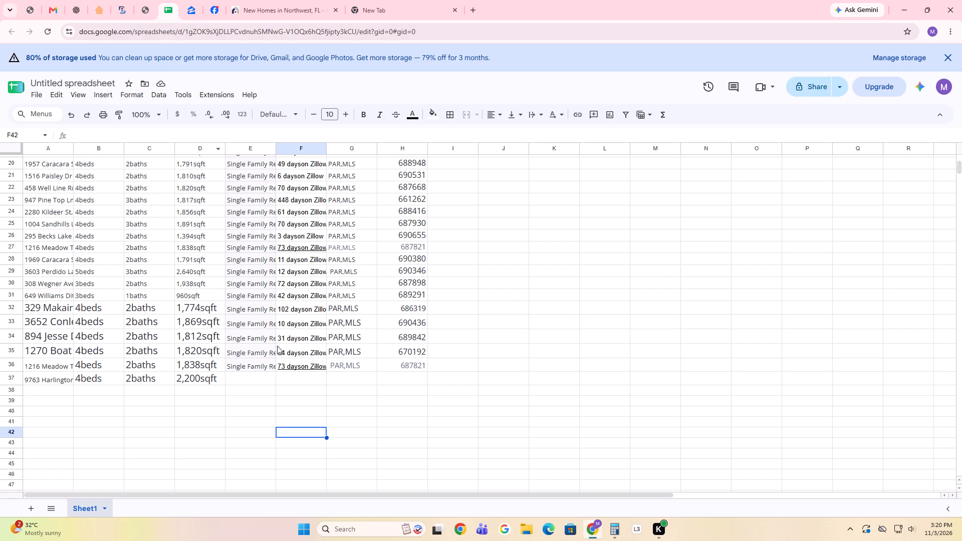
{"action": "left_click", "coordinate": [234, 381]}
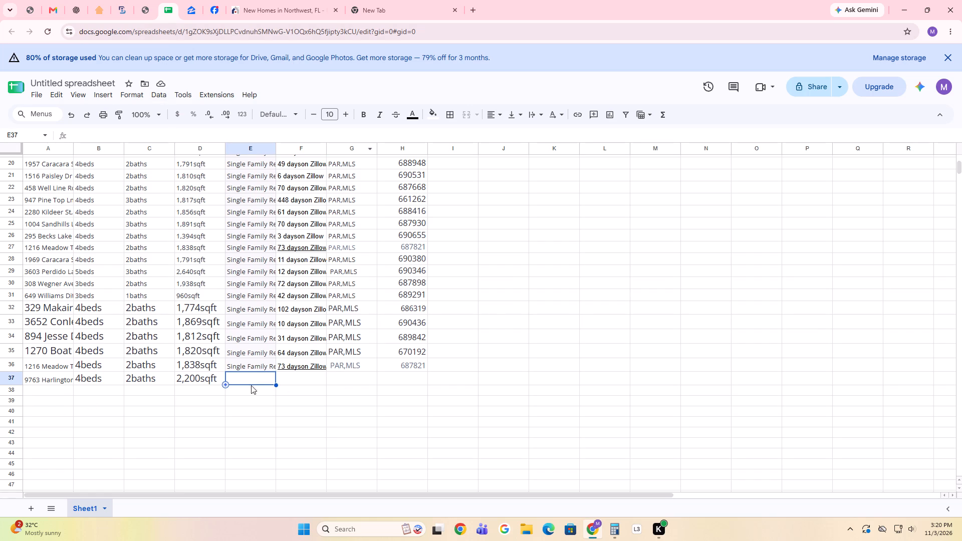
{"action": "key", "text": "ctrl+v"}
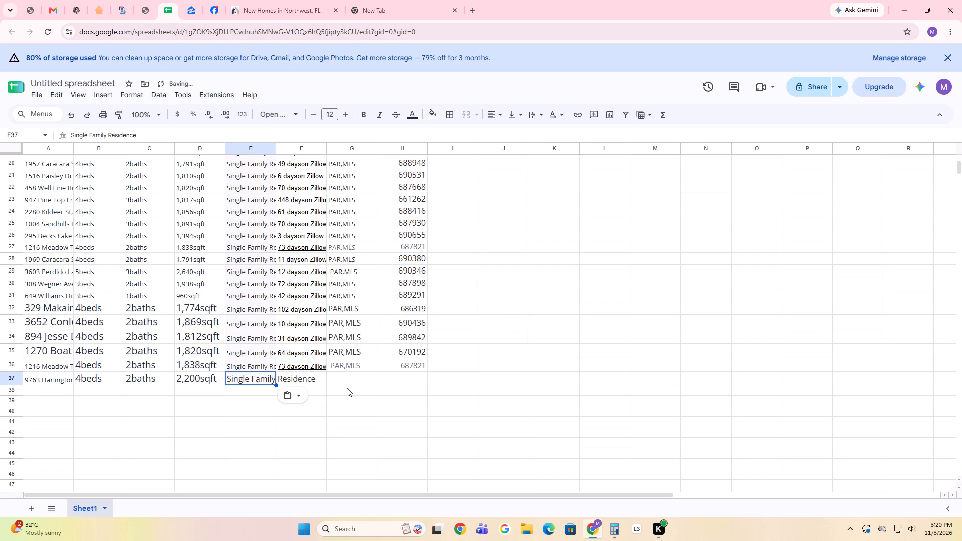
{"action": "left_click", "coordinate": [347, 388]}
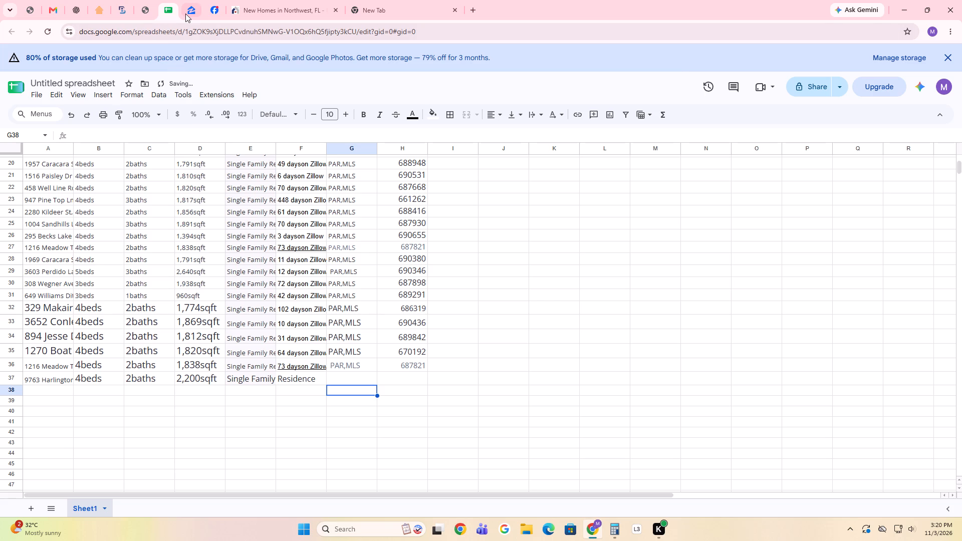
{"action": "left_click", "coordinate": [186, 14]}
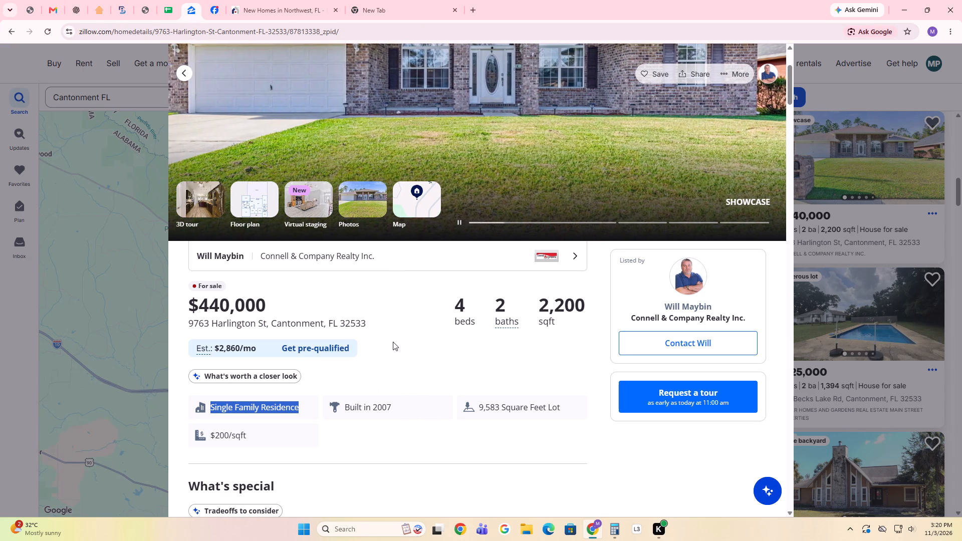
{"action": "scroll", "coordinate": [403, 340], "scroll_direction": "down", "scroll_amount": 1}
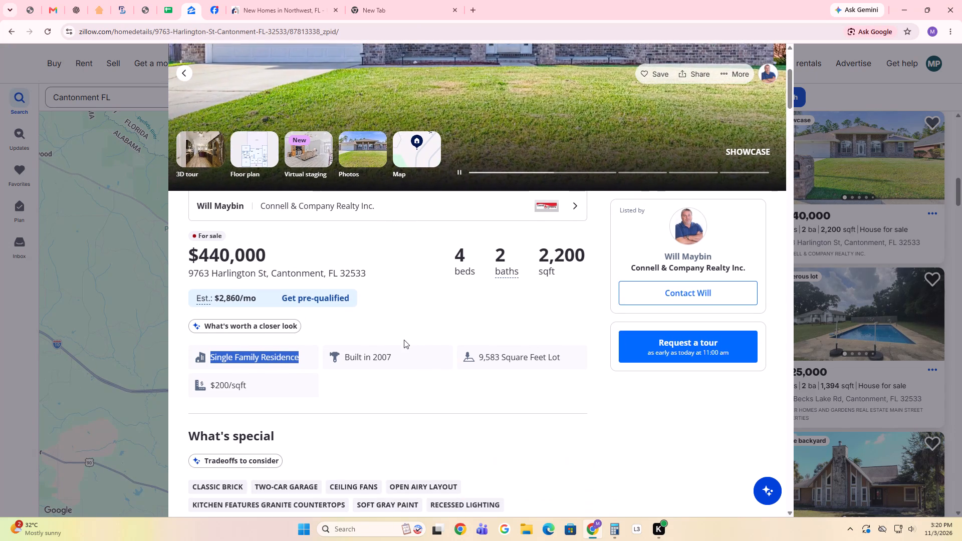
{"action": "scroll", "coordinate": [429, 395], "scroll_direction": "down", "scroll_amount": 1}
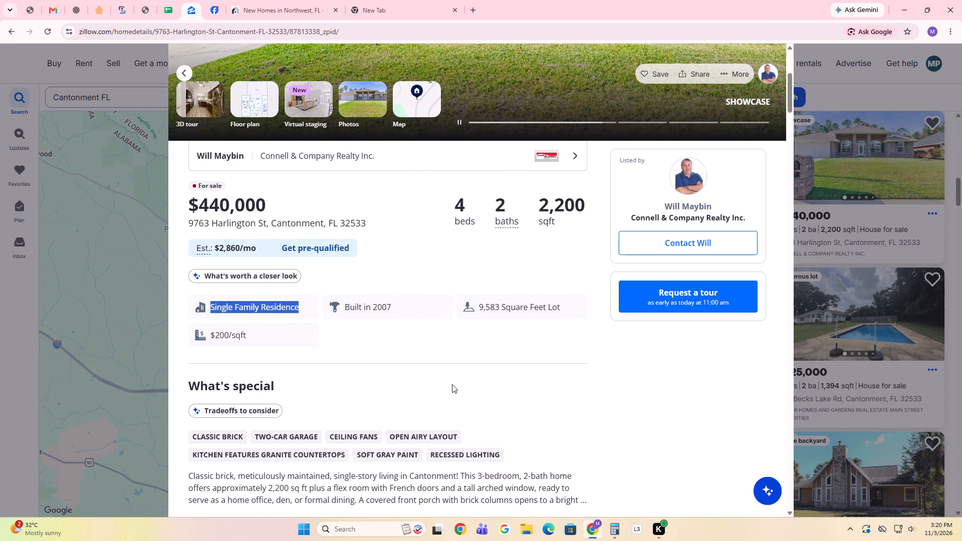
{"action": "scroll", "coordinate": [463, 377], "scroll_direction": "down", "scroll_amount": 4}
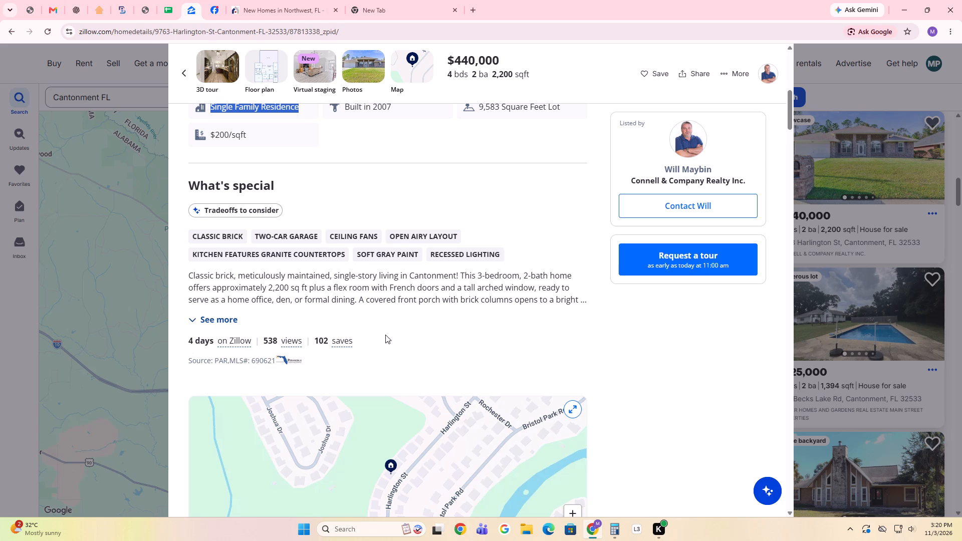
{"action": "left_click", "coordinate": [434, 299]}
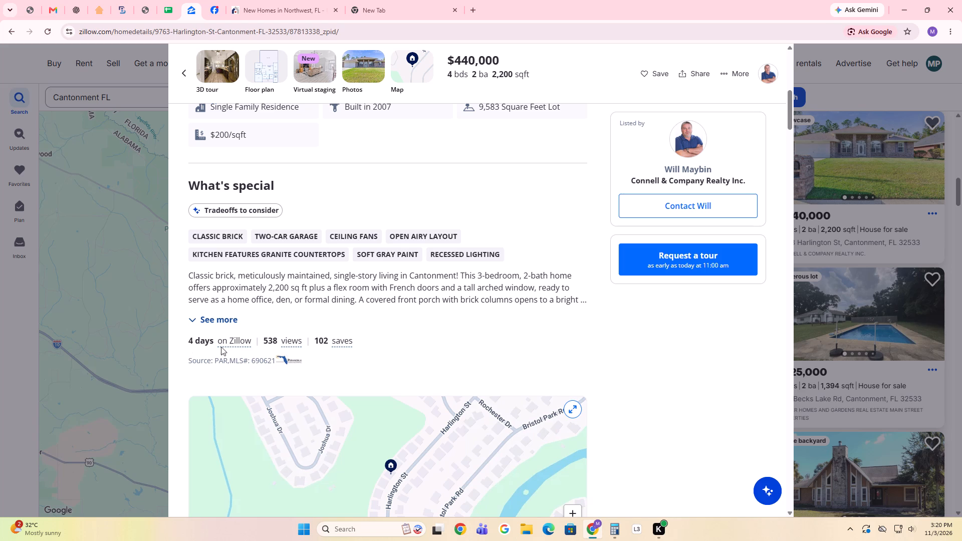
{"action": "left_click_drag", "start_coordinate": [188, 342], "coordinate": [219, 344]}
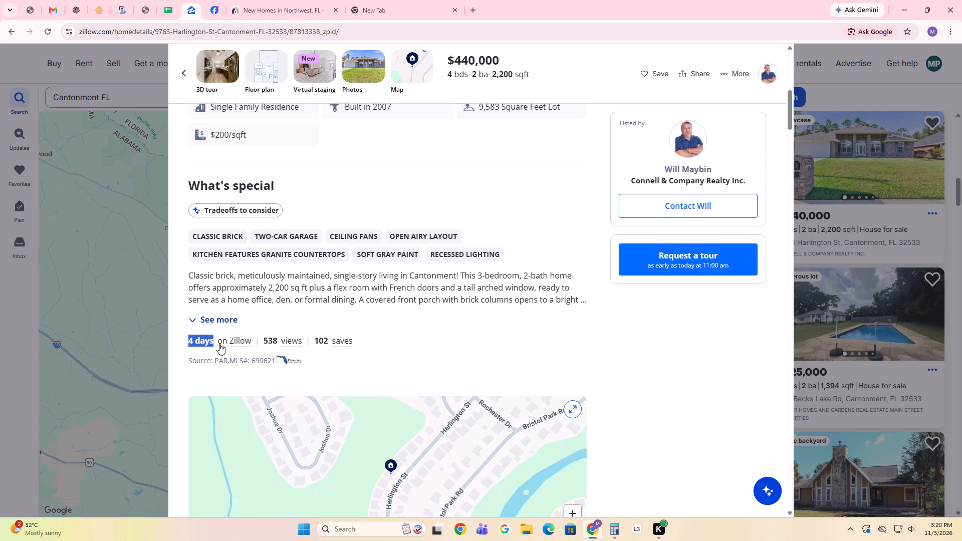
{"action": "left_click_drag", "start_coordinate": [219, 344], "coordinate": [255, 338]}
{"action": "key", "text": "ctrl+c"}
{"action": "left_click", "coordinate": [169, 10]}
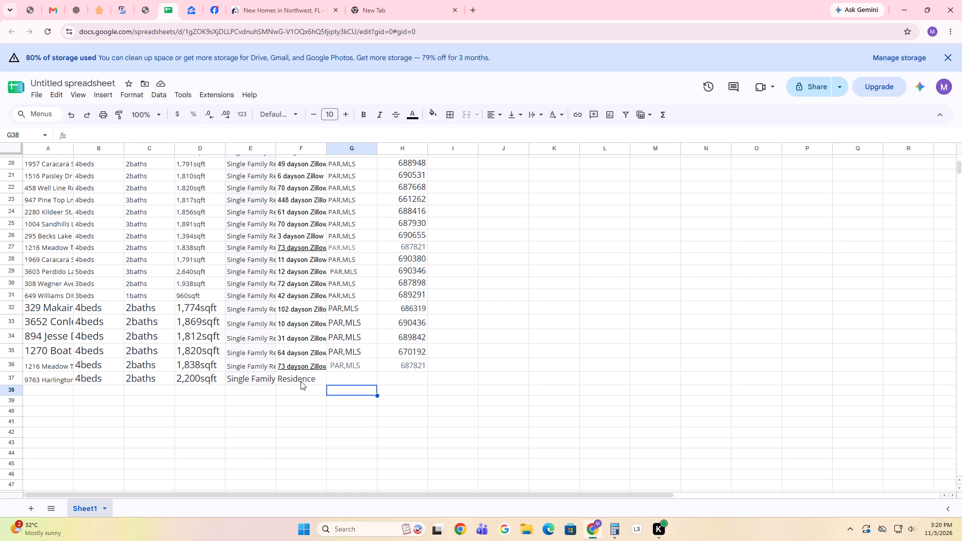
{"action": "left_click", "coordinate": [301, 380]}
{"action": "key", "text": "ctrl+v"}
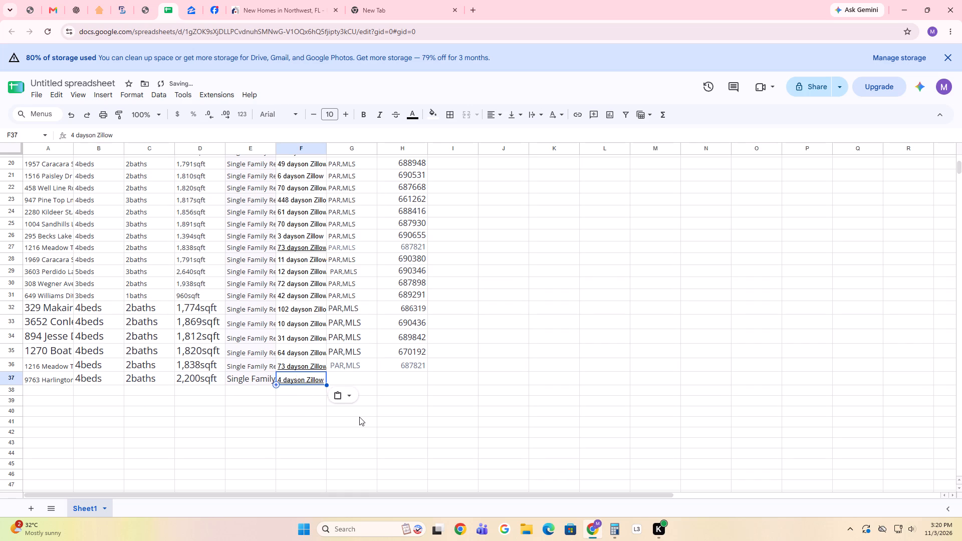
{"action": "left_click", "coordinate": [359, 417]}
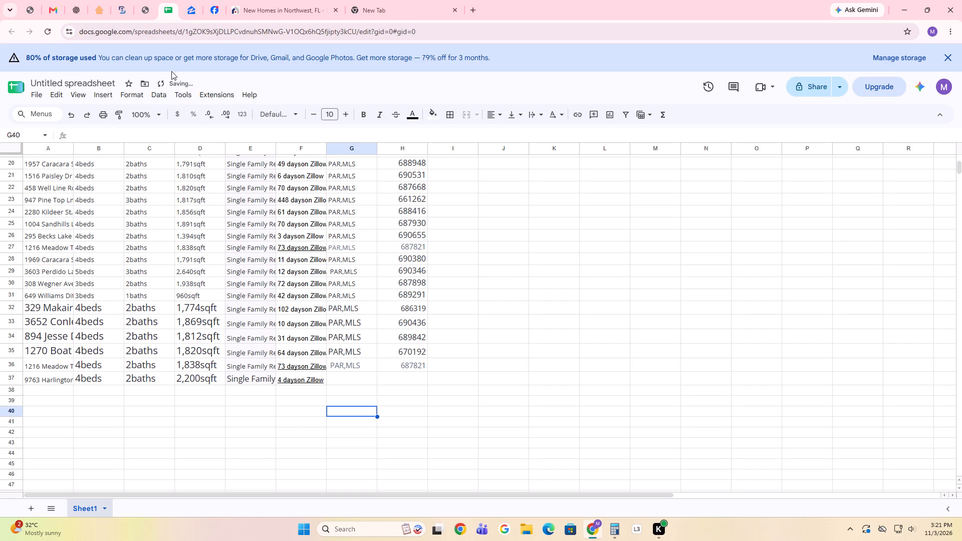
{"action": "left_click", "coordinate": [192, 8]}
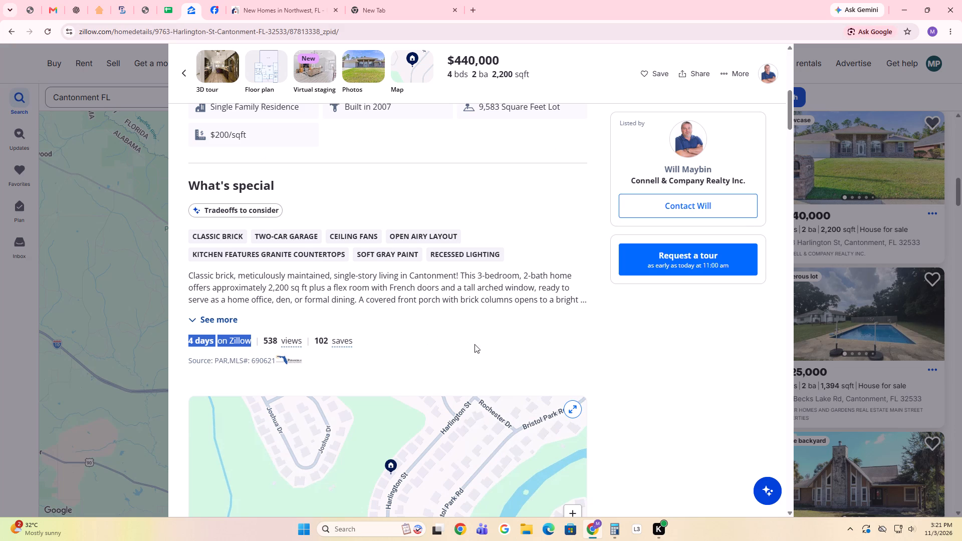
{"action": "left_click", "coordinate": [404, 354]}
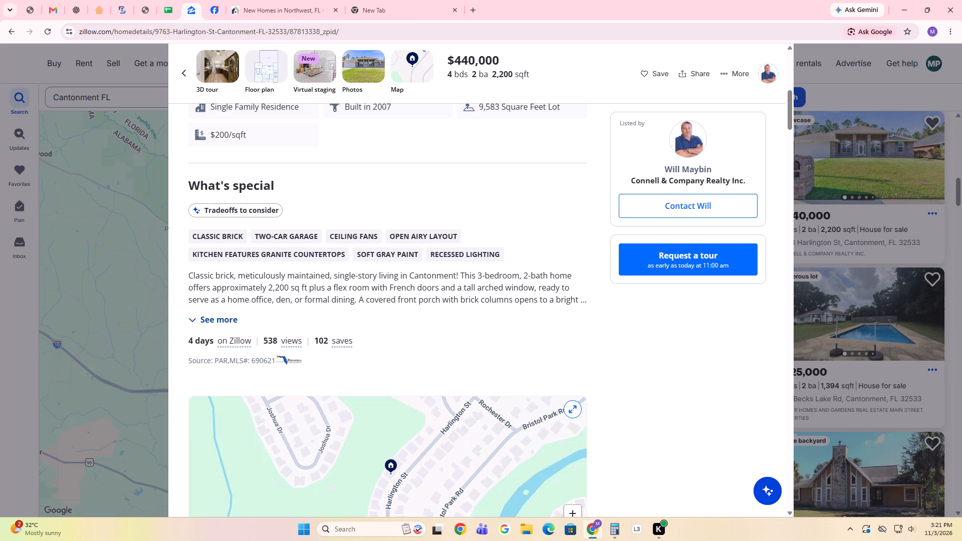
{"action": "left_click_drag", "start_coordinate": [214, 361], "coordinate": [251, 360]}
{"action": "key", "text": "ctrl+c"}
{"action": "left_click", "coordinate": [171, 9]}
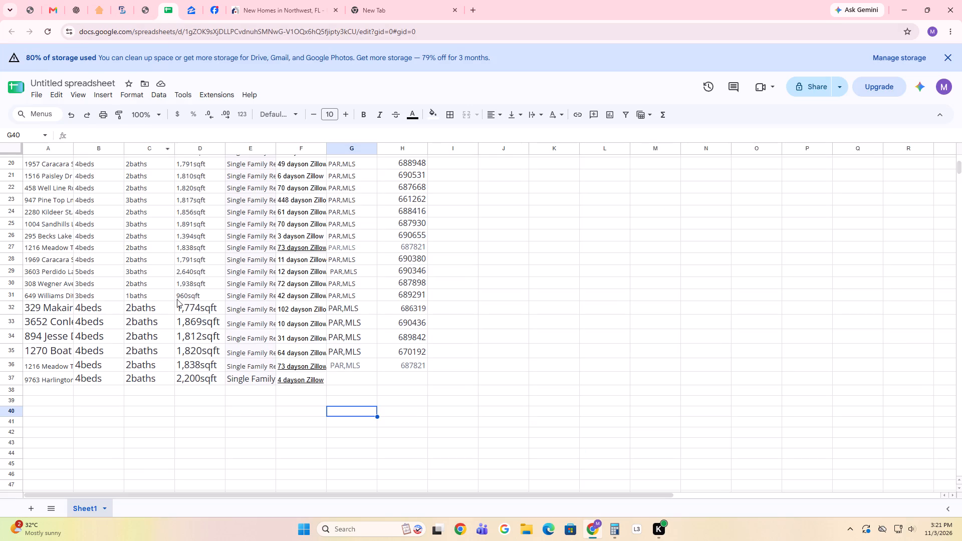
{"action": "left_click", "coordinate": [341, 380]}
{"action": "key", "text": "ctrl+v"}
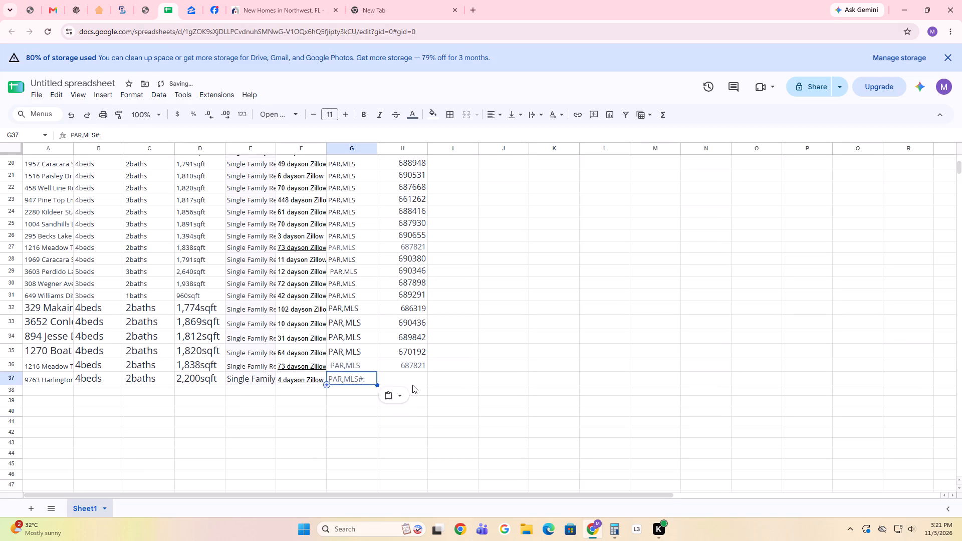
{"action": "left_click", "coordinate": [346, 450]}
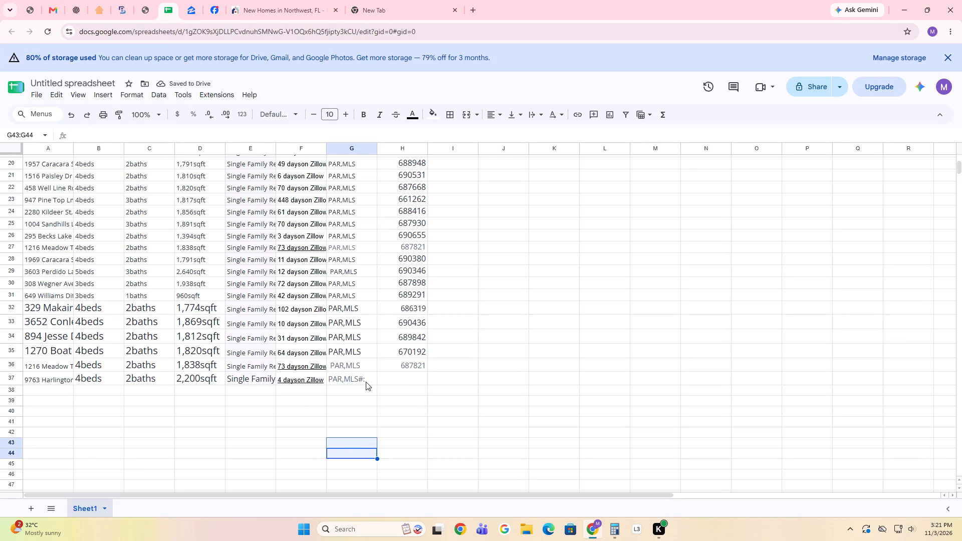
Trim the trailing characters from the source label in cell G37 so it reads PAR,MLS.
{"action": "double_click", "coordinate": [366, 382]}
{"action": "key", "text": "BackSpace"}
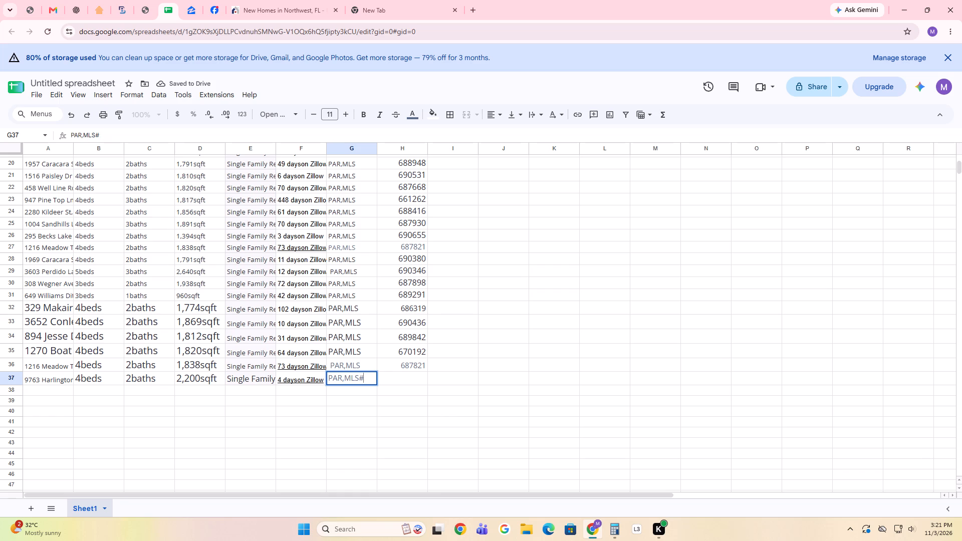
{"action": "key", "text": "BackSpace"}
{"action": "left_click", "coordinate": [352, 407]}
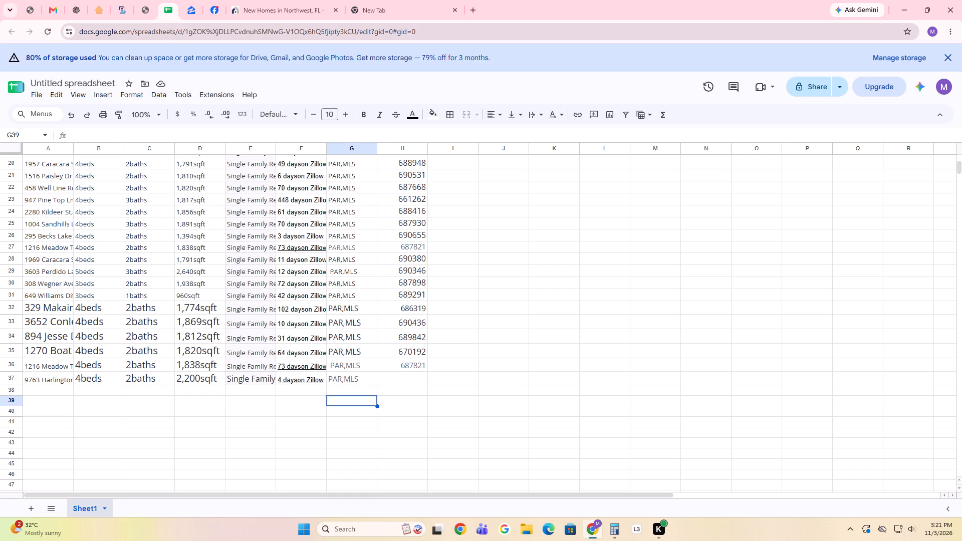
{"action": "left_click", "coordinate": [188, 13]}
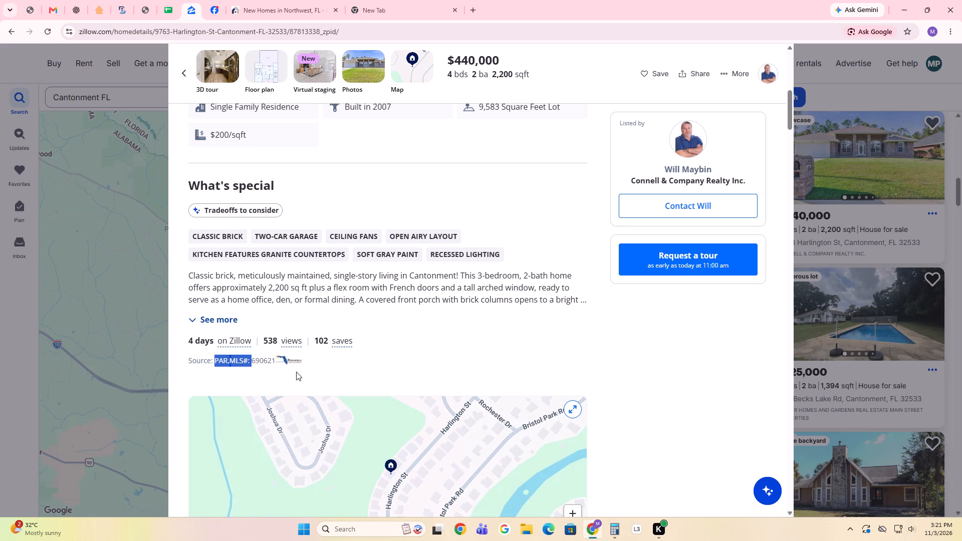
{"action": "left_click", "coordinate": [314, 359]}
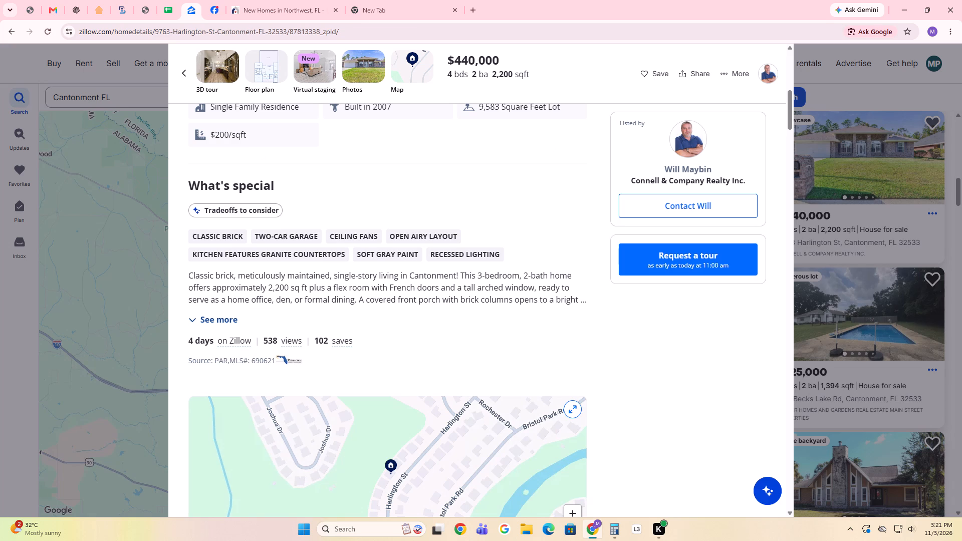
{"action": "left_click_drag", "start_coordinate": [246, 356], "coordinate": [270, 355]}
{"action": "left_click_drag", "start_coordinate": [270, 355], "coordinate": [281, 357]}
{"action": "key", "text": "ctrl+c"}
{"action": "left_click", "coordinate": [169, 12]}
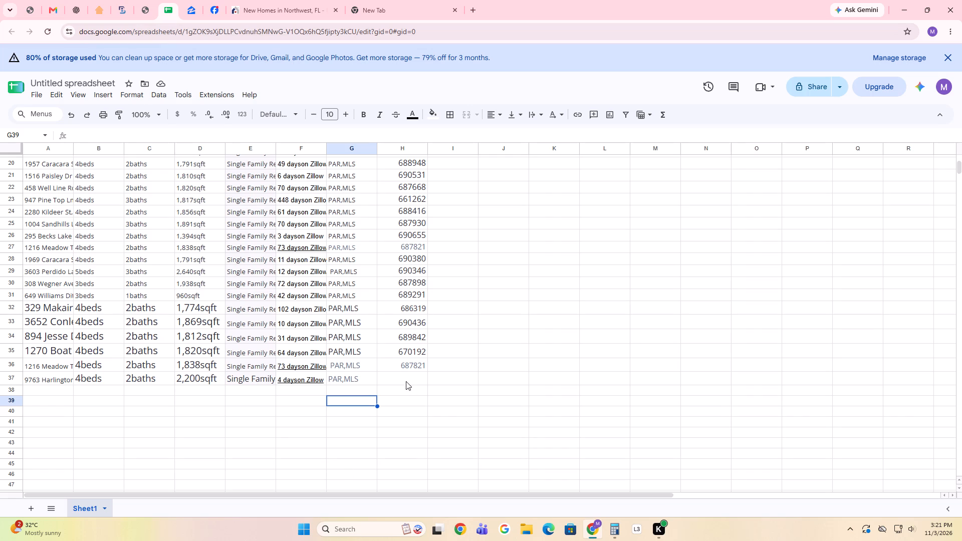
{"action": "left_click", "coordinate": [405, 378]}
{"action": "key", "text": "ctrl+v"}
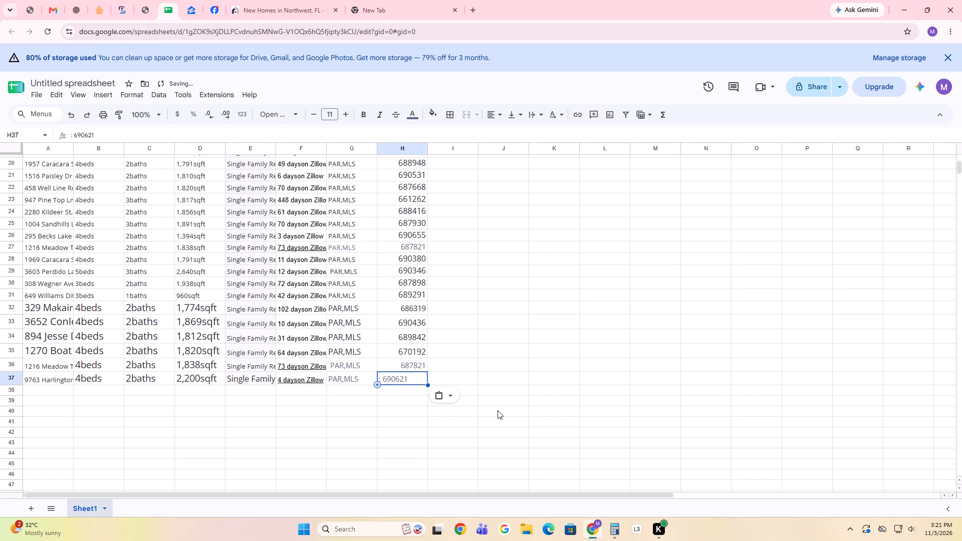
{"action": "left_click", "coordinate": [498, 410]}
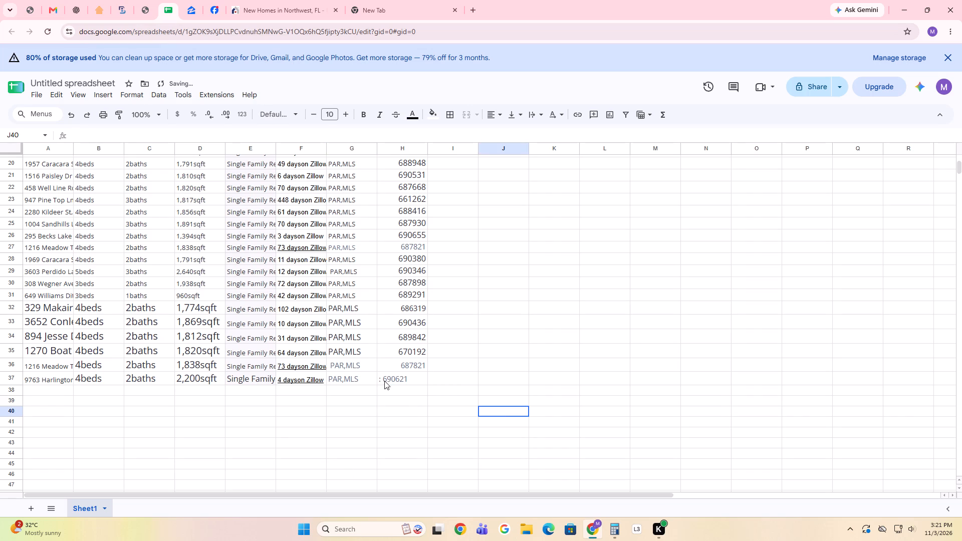
Remove the leading colon from the MLS number in cell H37, leaving 690621.
{"action": "double_click", "coordinate": [385, 379]}
{"action": "left_click", "coordinate": [381, 377]}
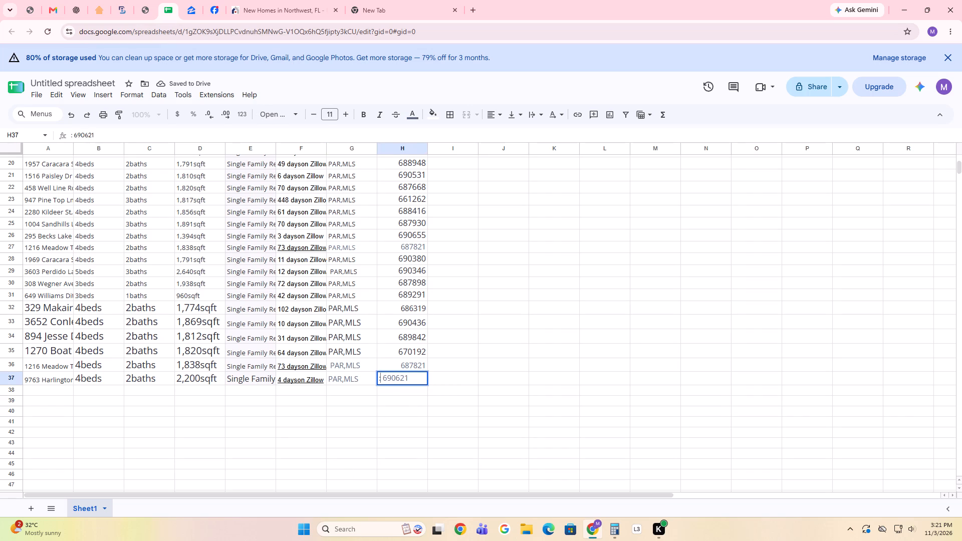
{"action": "key", "text": "BackSpace"}
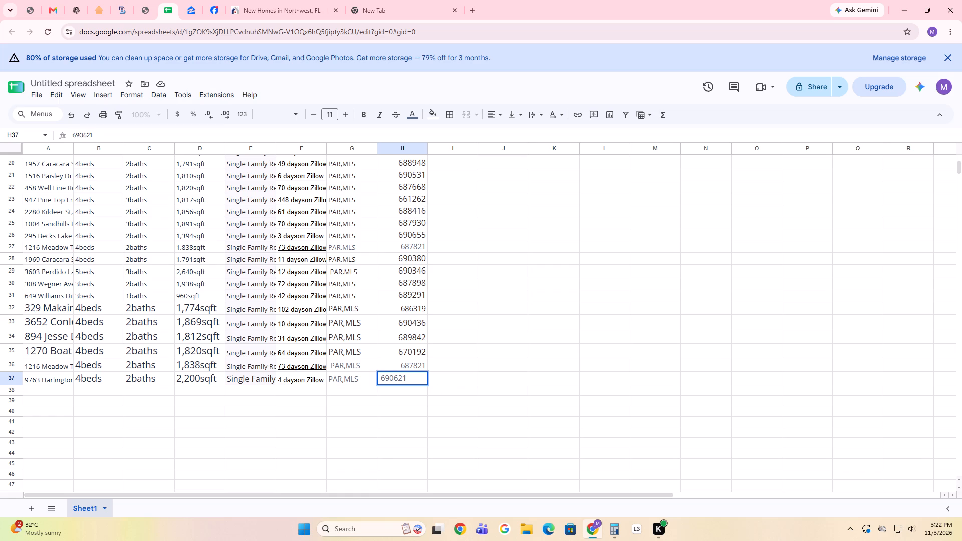
{"action": "left_click", "coordinate": [479, 412]}
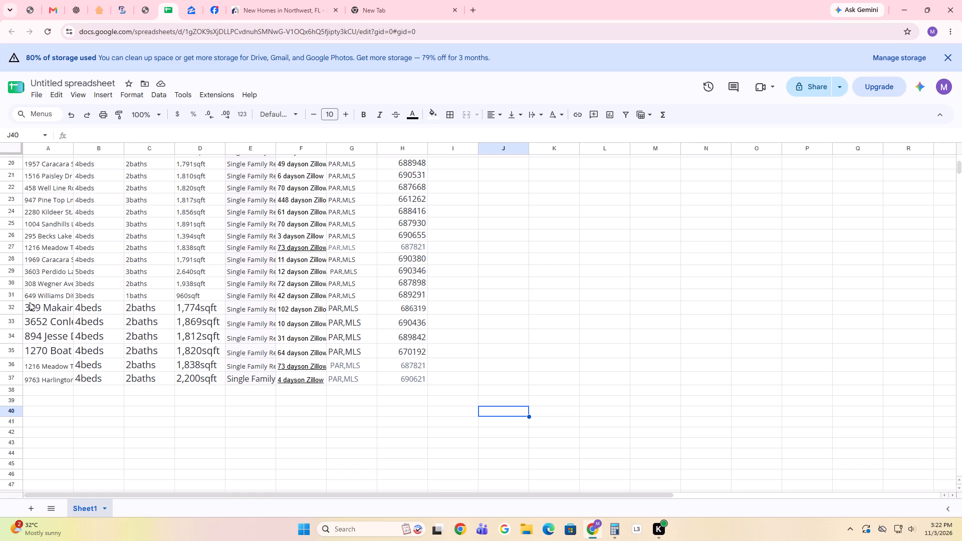
Set the font size of rows 32 to 37 to 10.
{"action": "left_click_drag", "start_coordinate": [23, 304], "coordinate": [194, 317]}
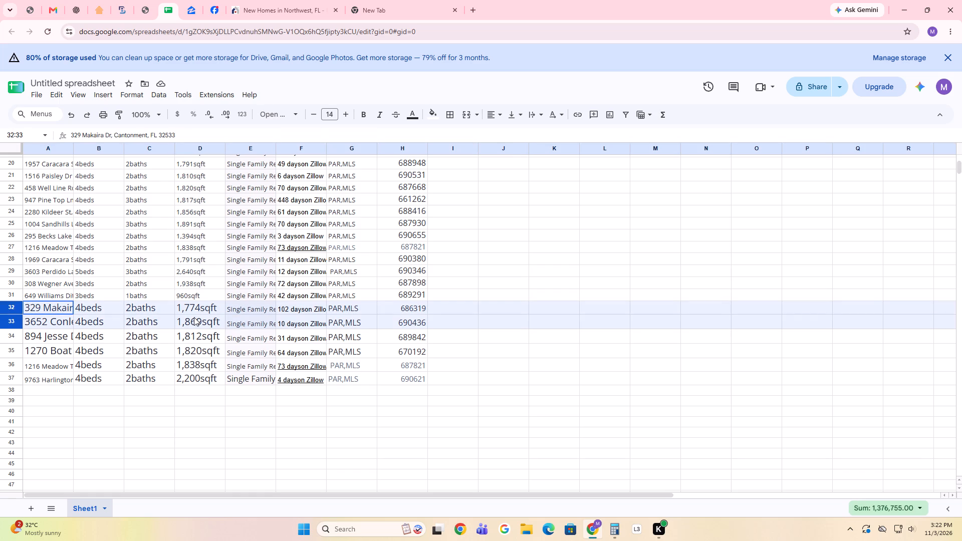
{"action": "left_click_drag", "start_coordinate": [194, 317], "coordinate": [209, 379]}
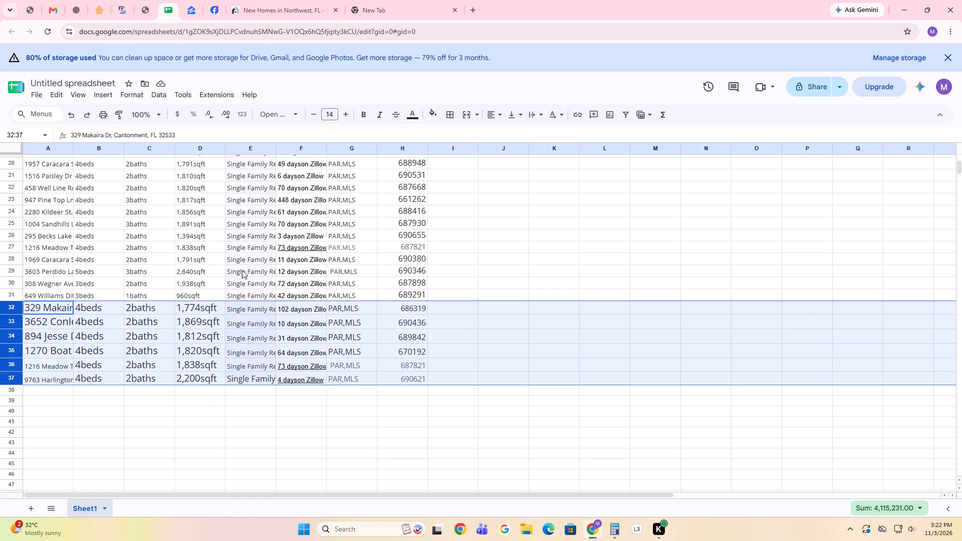
{"action": "left_click", "coordinate": [328, 116]}
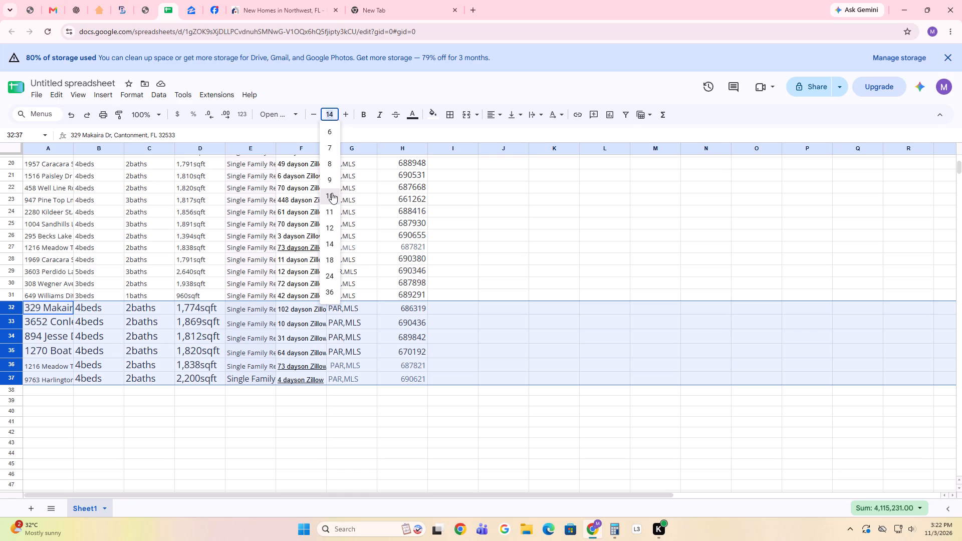
{"action": "left_click", "coordinate": [332, 193]}
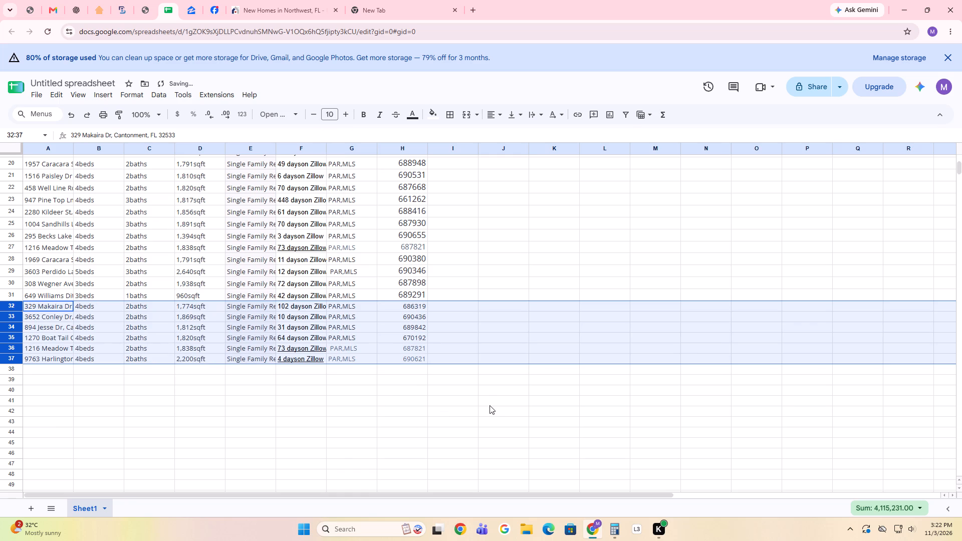
{"action": "left_click", "coordinate": [490, 405]}
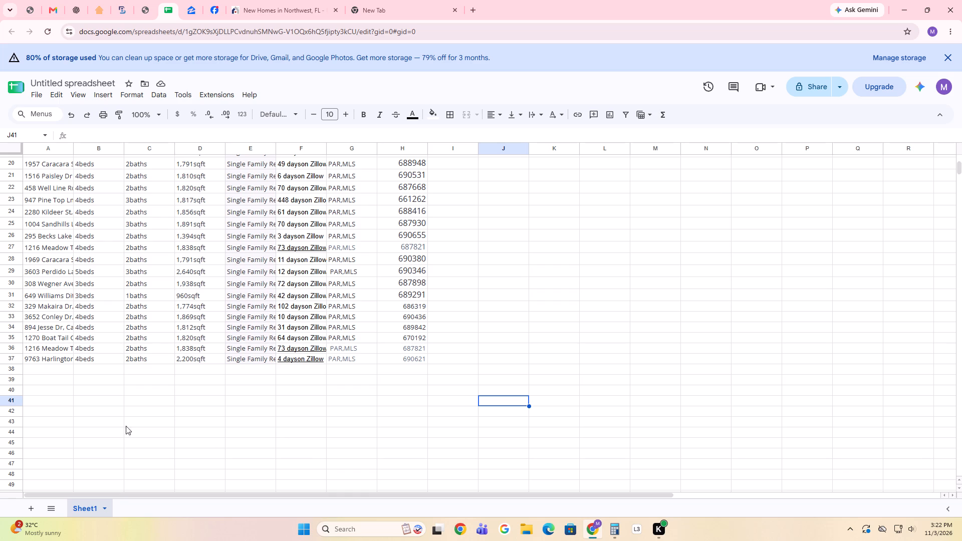
{"action": "left_click", "coordinate": [50, 370]}
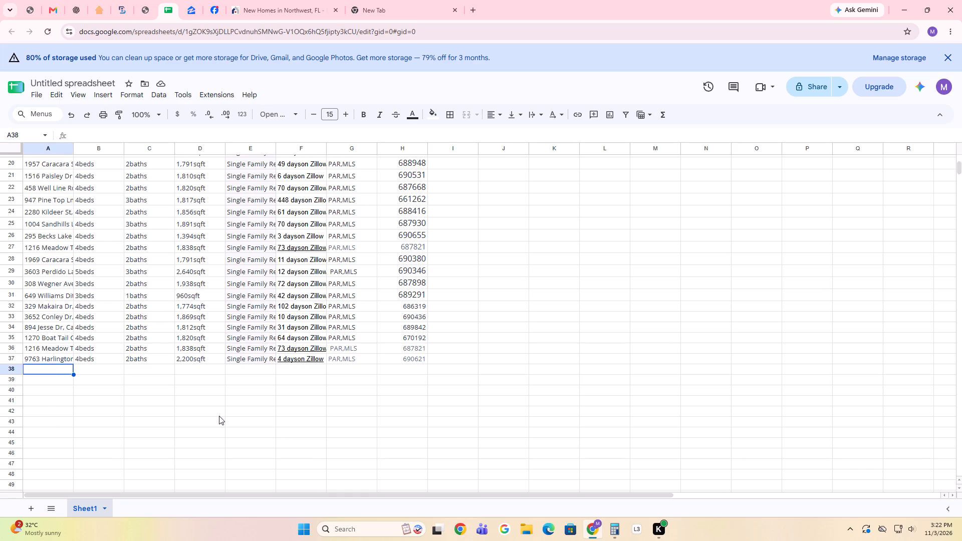
{"action": "key", "text": "ctrl+c"}
{"action": "left_click", "coordinate": [194, 9]}
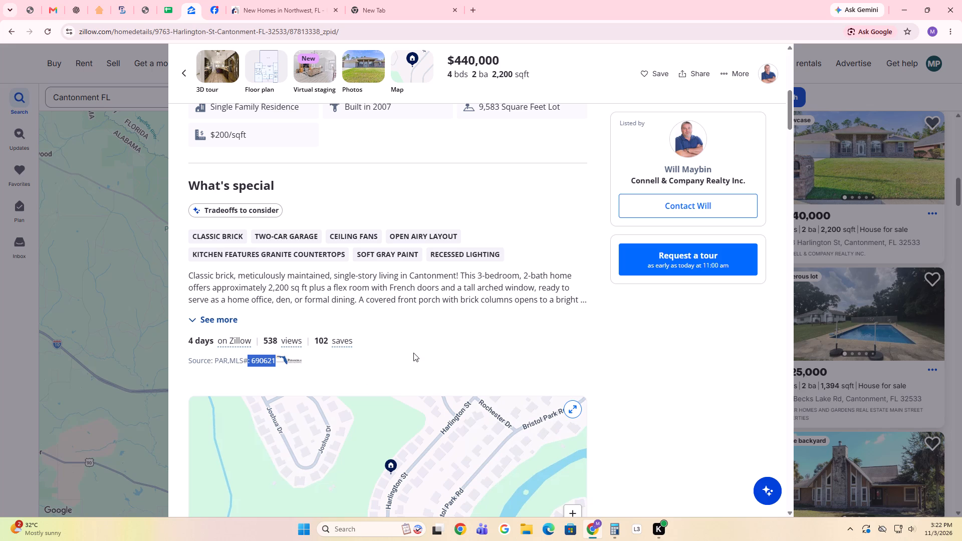
{"action": "left_click", "coordinate": [413, 353]}
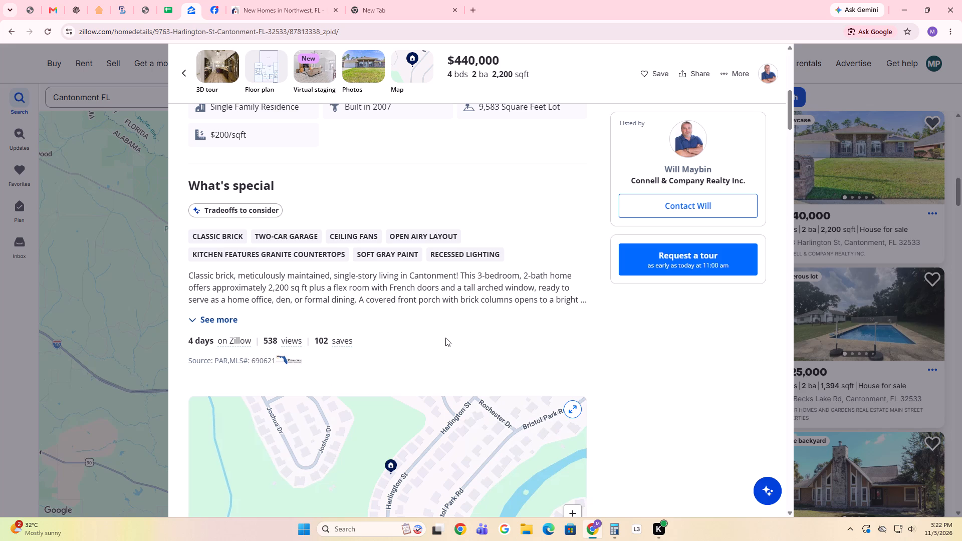
{"action": "scroll", "coordinate": [445, 339], "scroll_direction": "down", "scroll_amount": 3}
{"action": "scroll", "coordinate": [444, 339], "scroll_direction": "up", "scroll_amount": 7}
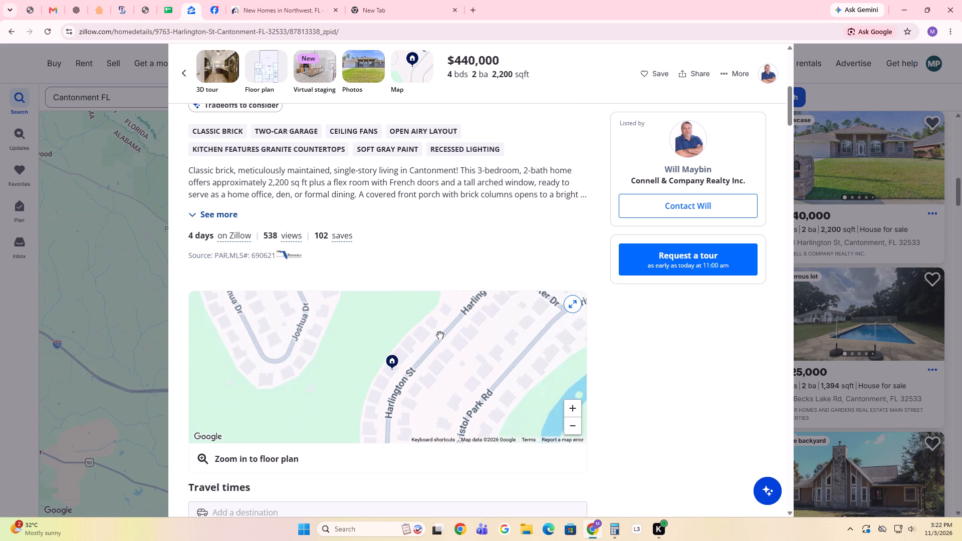
{"action": "scroll", "coordinate": [440, 335], "scroll_direction": "up", "scroll_amount": 1}
{"action": "scroll", "coordinate": [461, 220], "scroll_direction": "up", "scroll_amount": 2}
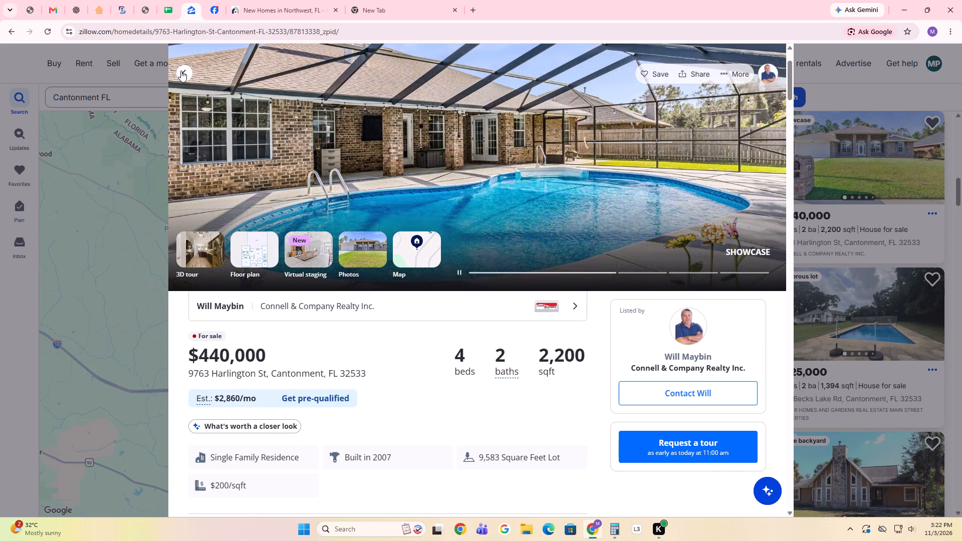
{"action": "left_click_drag", "start_coordinate": [182, 73], "coordinate": [191, 89]}
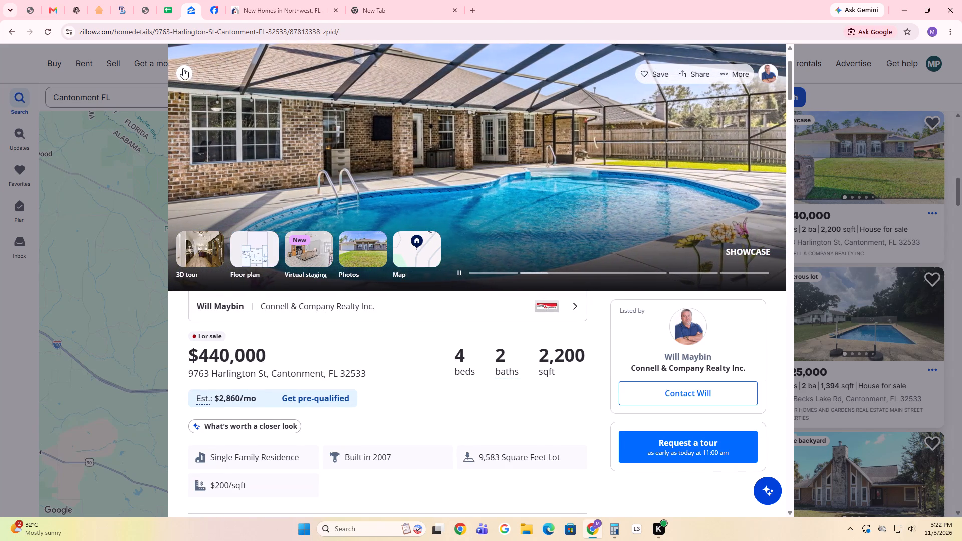
{"action": "left_click", "coordinate": [184, 73]}
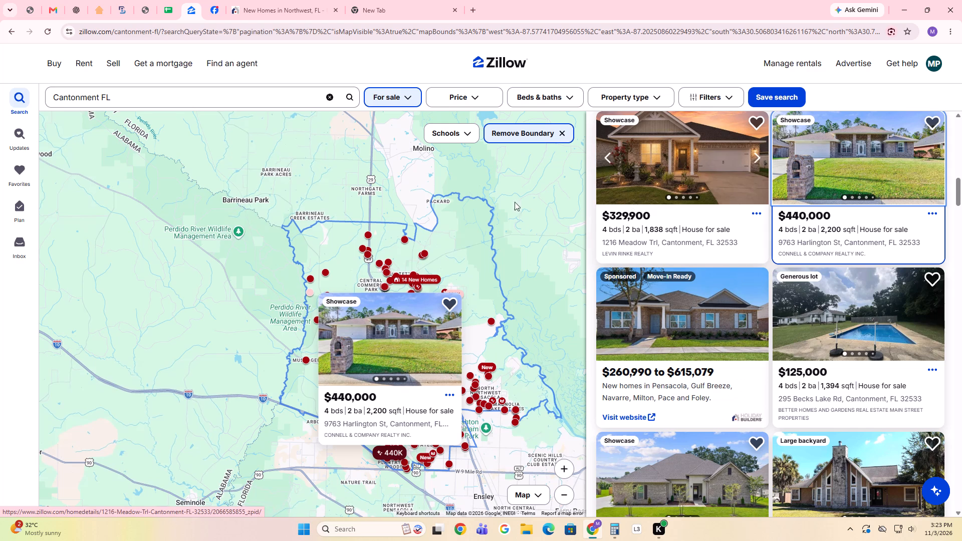
{"action": "left_click", "coordinate": [165, 8]}
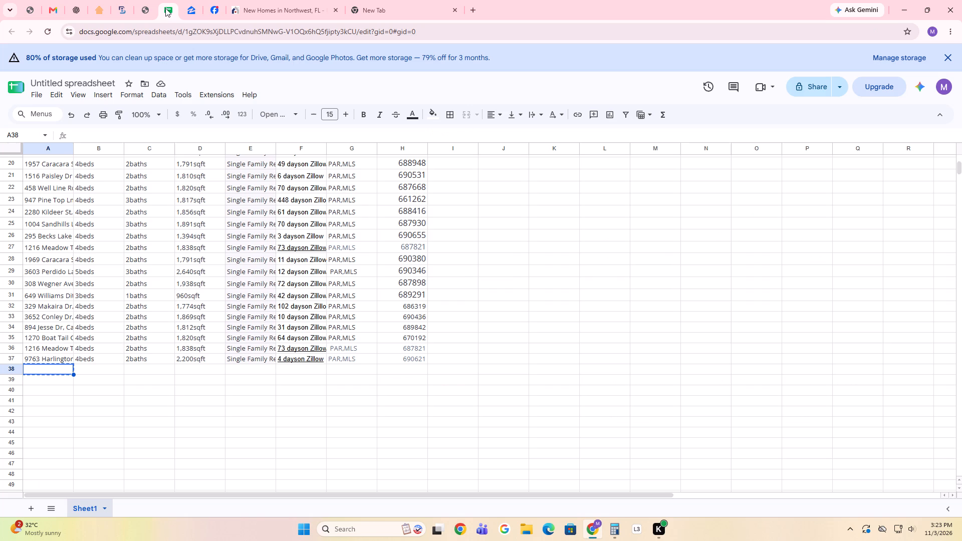
{"action": "left_click", "coordinate": [191, 8]}
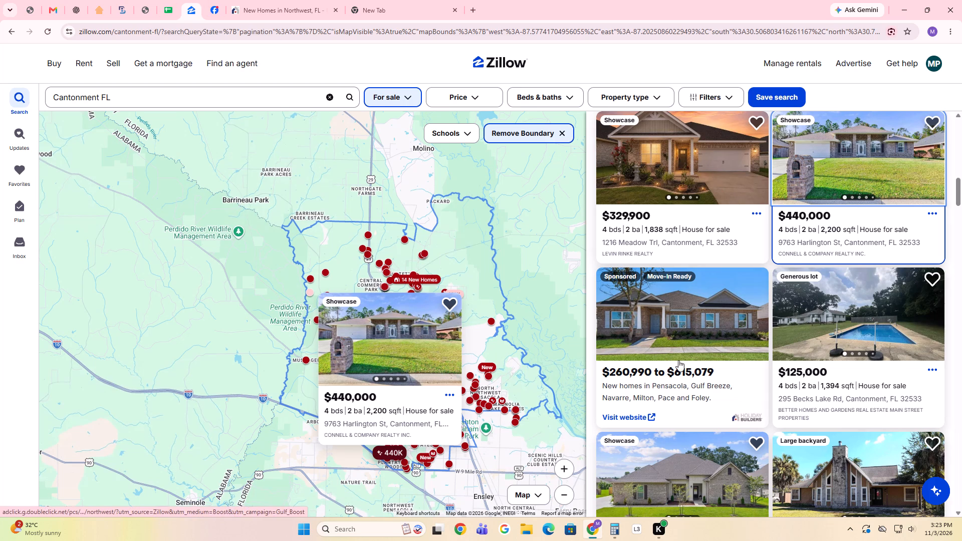
{"action": "left_click", "coordinate": [842, 319]}
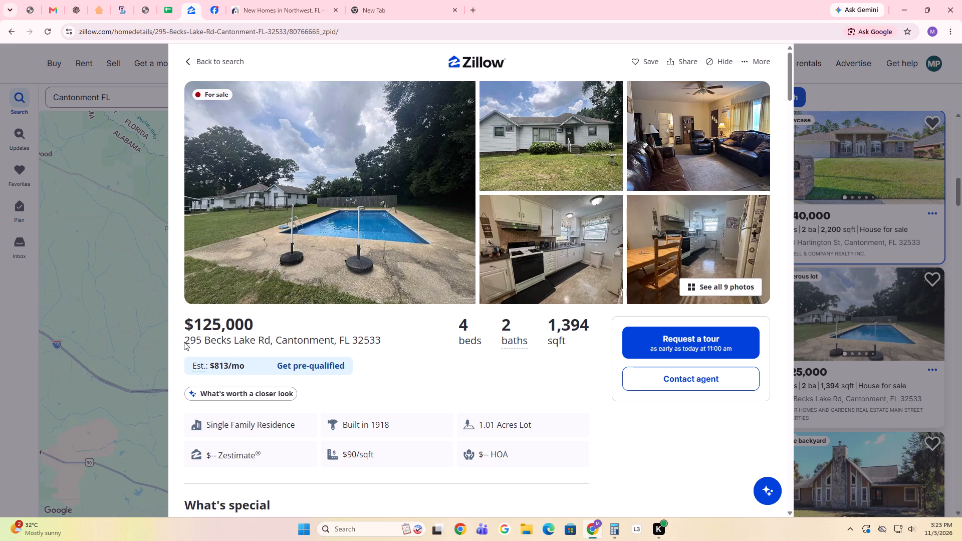
{"action": "left_click_drag", "start_coordinate": [184, 342], "coordinate": [400, 345]}
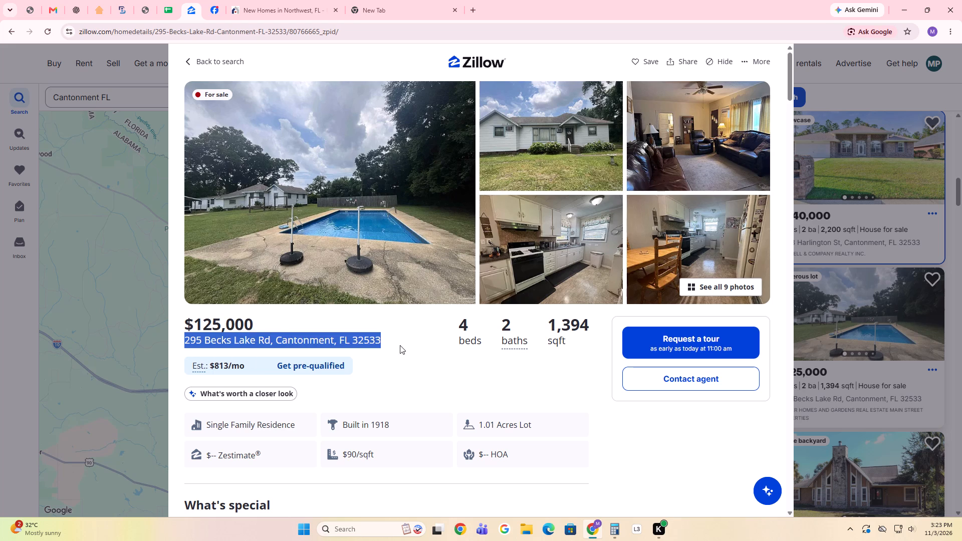
{"action": "key", "text": "ctrl+c"}
{"action": "left_click", "coordinate": [167, 13]}
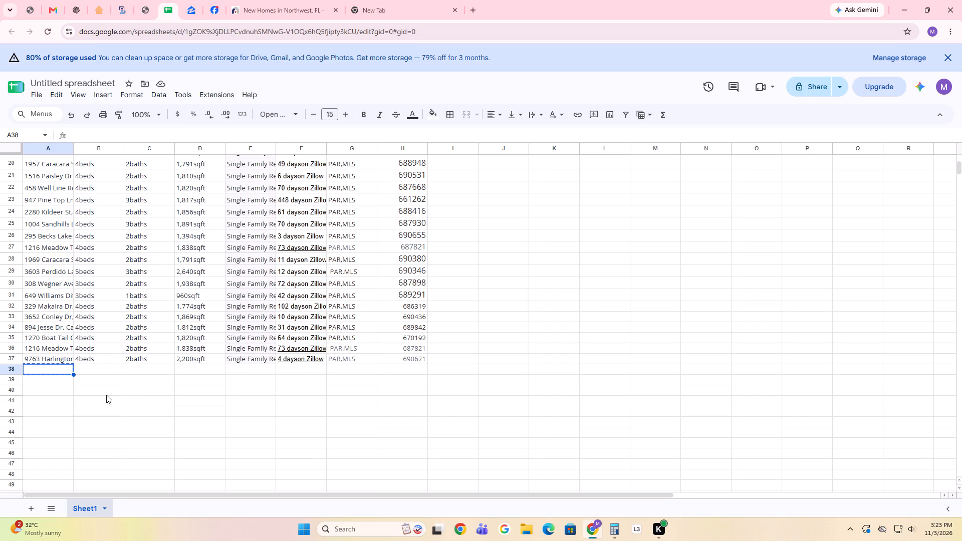
{"action": "left_click", "coordinate": [99, 422]}
{"action": "left_click", "coordinate": [44, 372]}
{"action": "key", "text": "ctrl+v"}
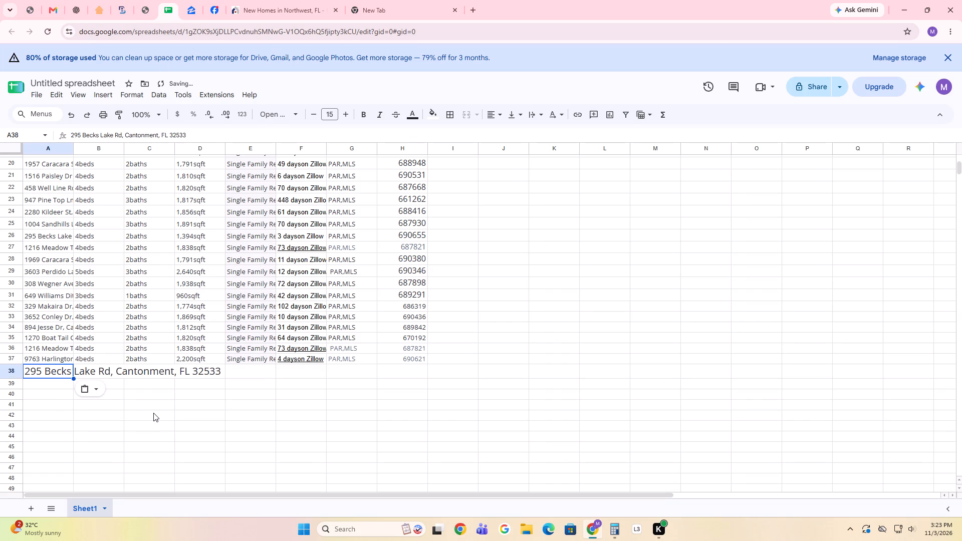
{"action": "left_click", "coordinate": [198, 411]}
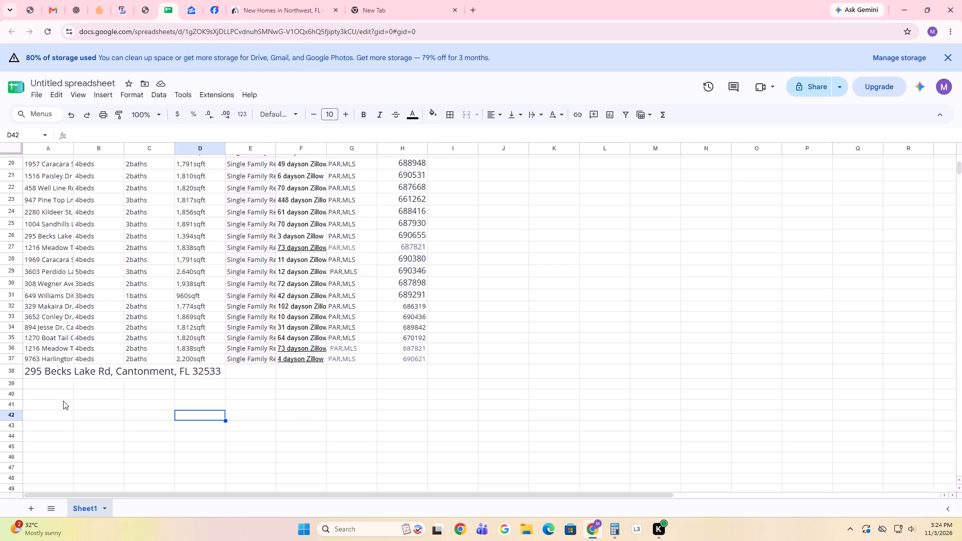
{"action": "left_click", "coordinate": [192, 10]}
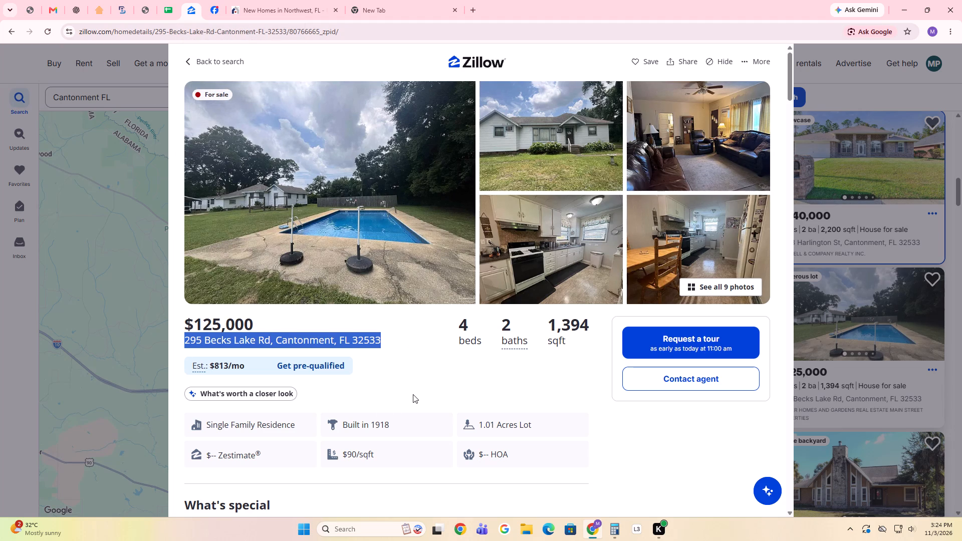
{"action": "scroll", "coordinate": [413, 394], "scroll_direction": "down", "scroll_amount": 2}
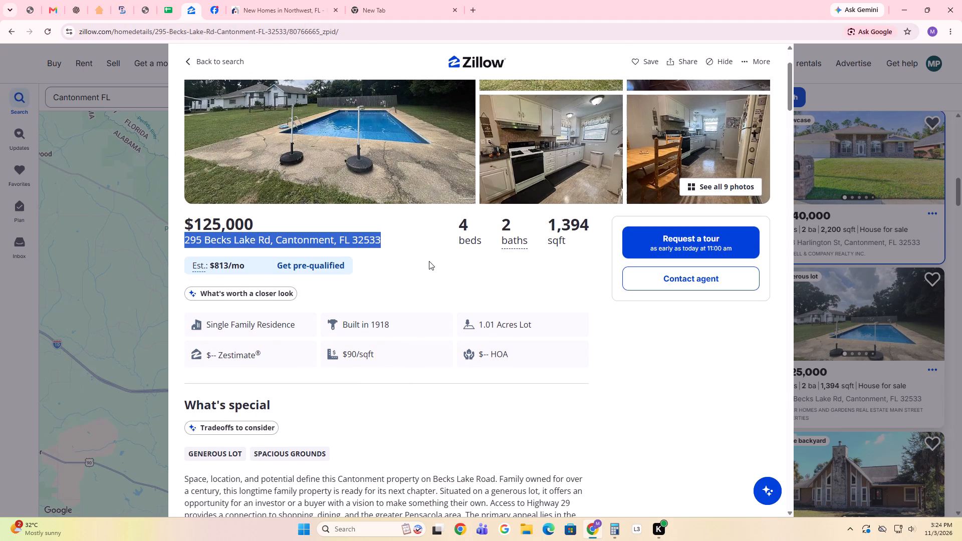
{"action": "left_click", "coordinate": [429, 261]}
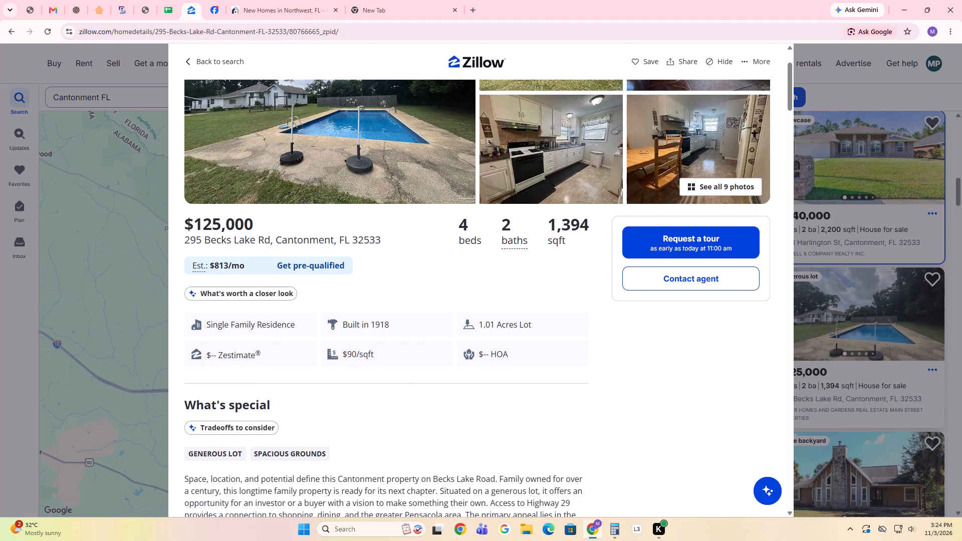
{"action": "left_click_drag", "start_coordinate": [459, 213], "coordinate": [474, 232]}
{"action": "left_click_drag", "start_coordinate": [474, 232], "coordinate": [486, 249]}
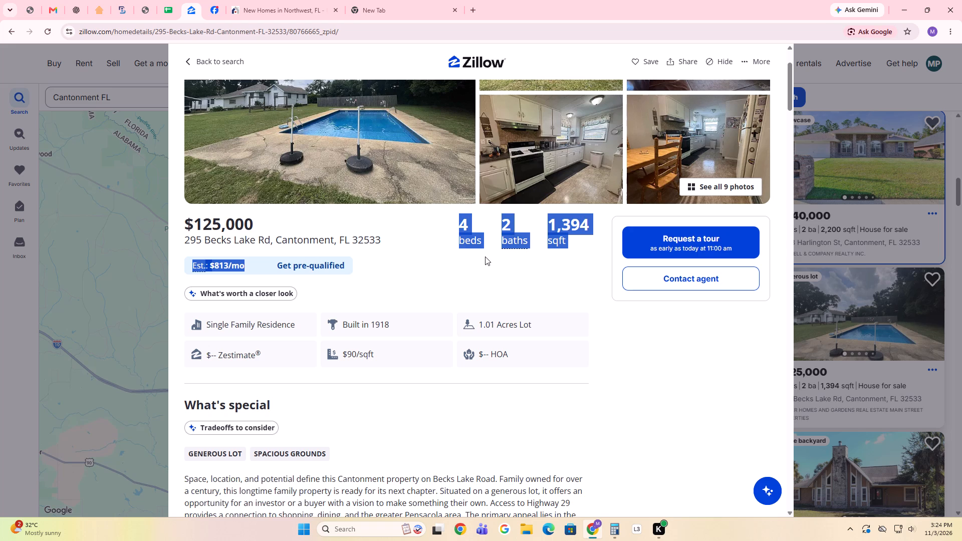
{"action": "key", "text": "ctrl+c"}
{"action": "left_click", "coordinate": [170, 10]}
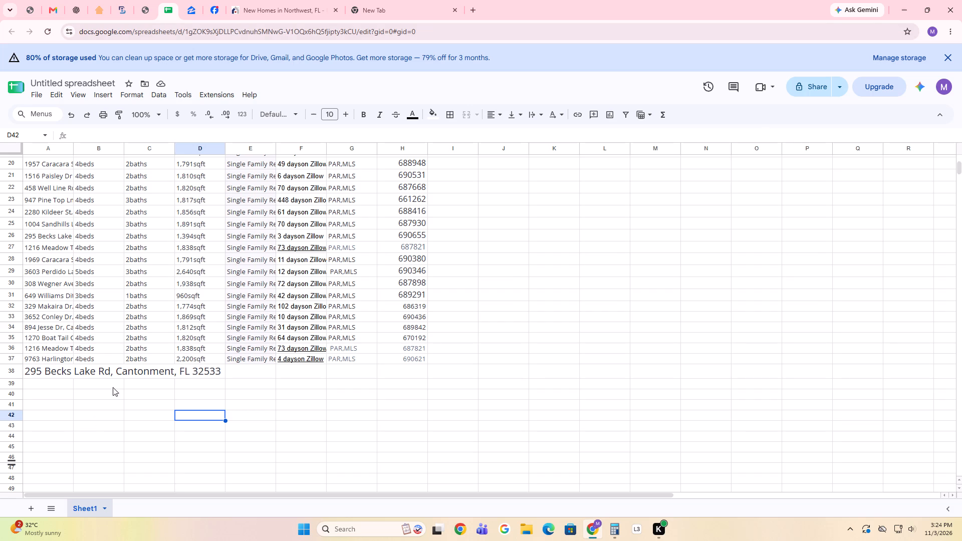
{"action": "left_click", "coordinate": [92, 372]}
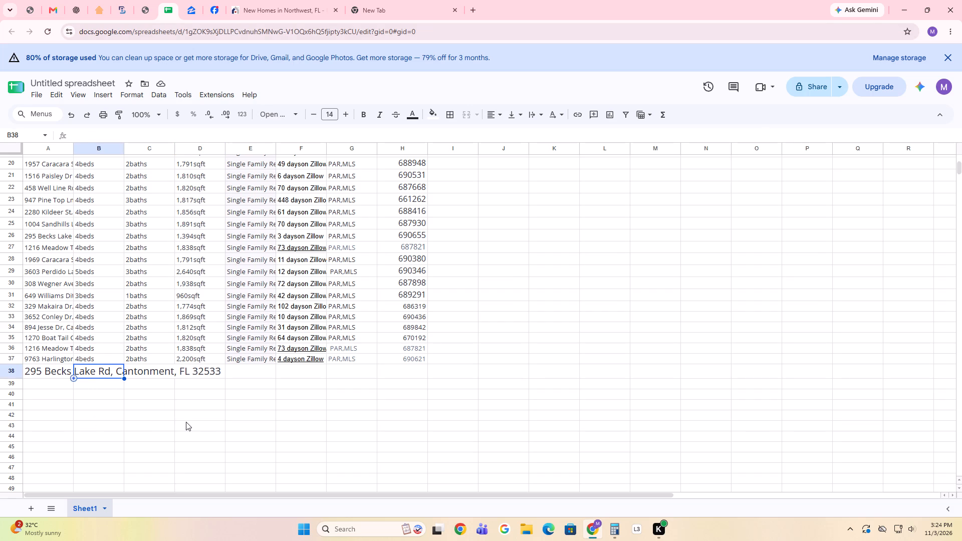
{"action": "key", "text": "ctrl+v"}
{"action": "left_click", "coordinate": [178, 419]}
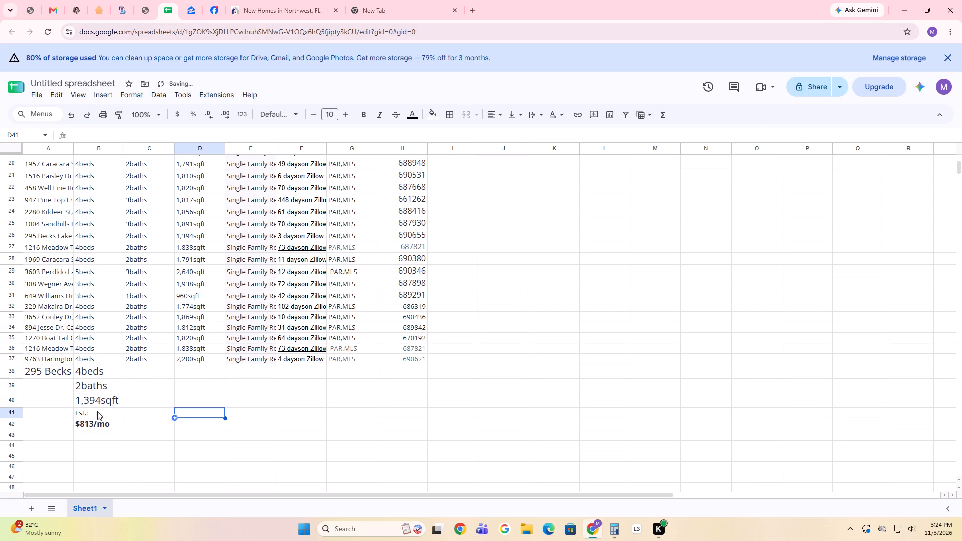
Copy the 2baths entry from cell B39 into cell C38.
{"action": "left_click", "coordinate": [103, 387]}
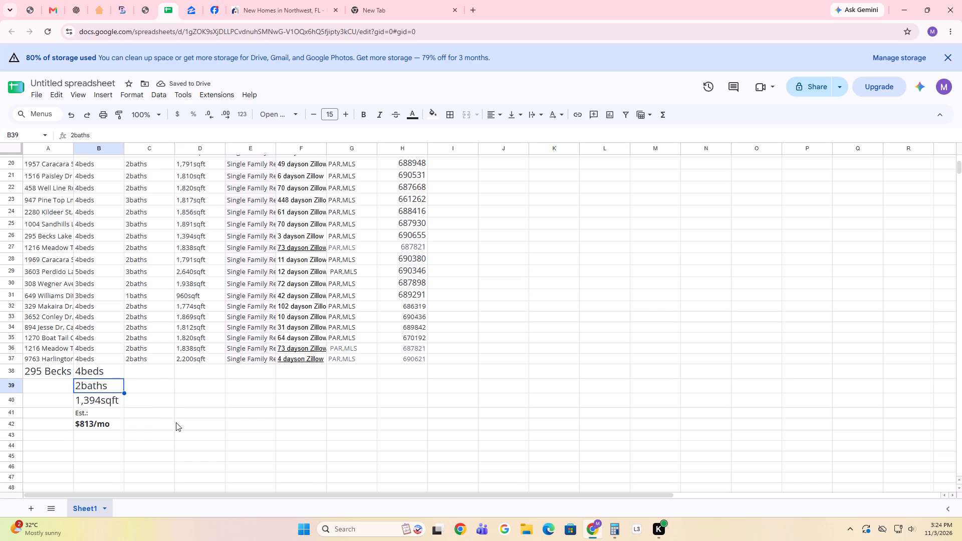
{"action": "key", "text": "ctrl+c"}
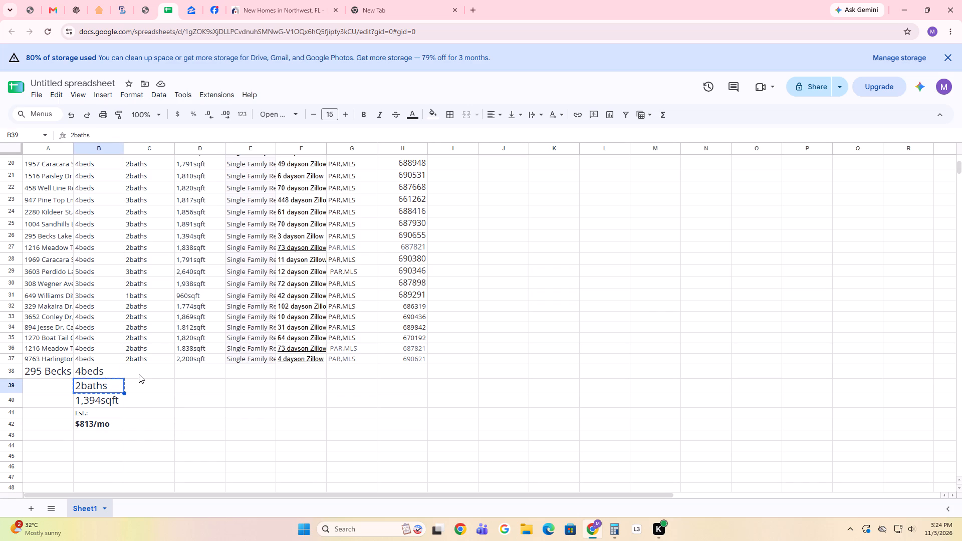
{"action": "left_click", "coordinate": [139, 374]}
{"action": "key", "text": "ctrl+v"}
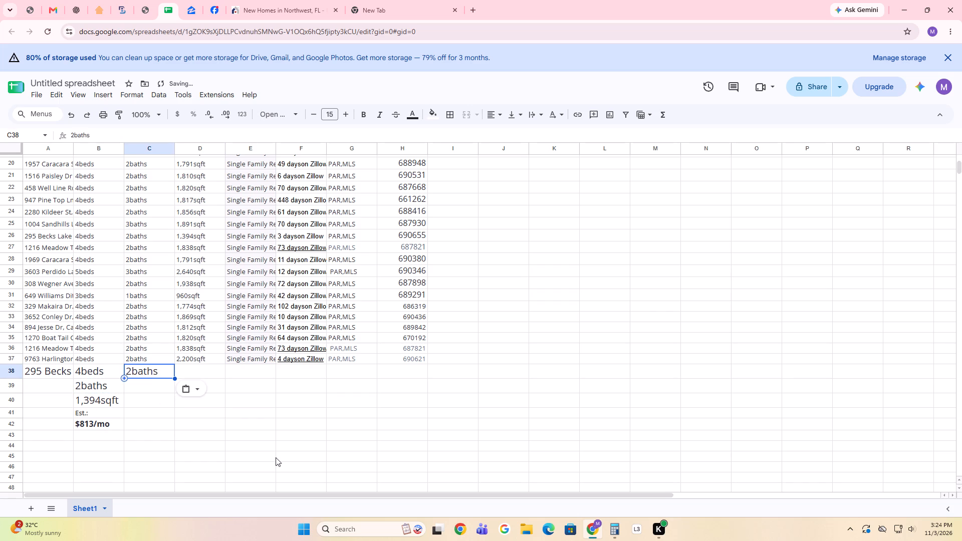
{"action": "left_click", "coordinate": [183, 410]}
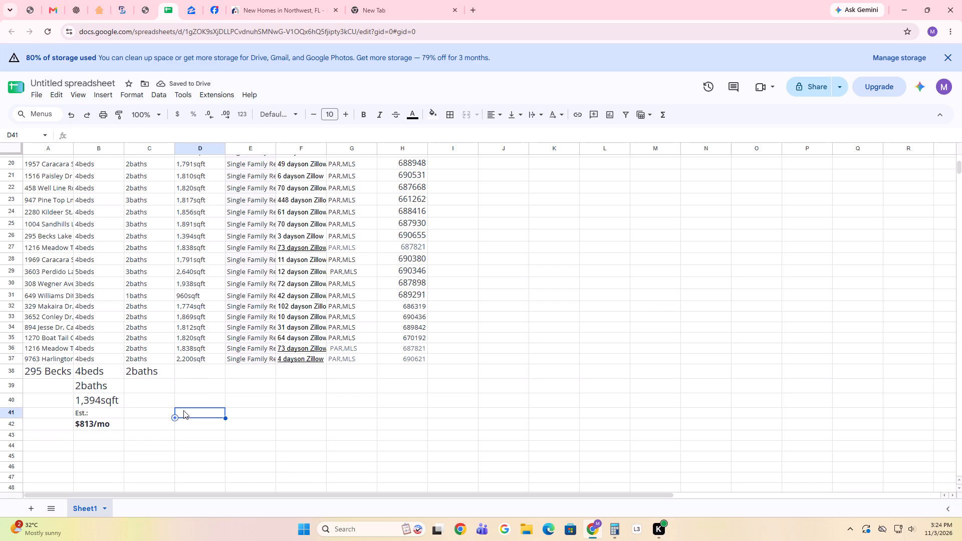
Copy the 1,394sqft entry from cell B40 into cell D38.
{"action": "left_click", "coordinate": [107, 398]}
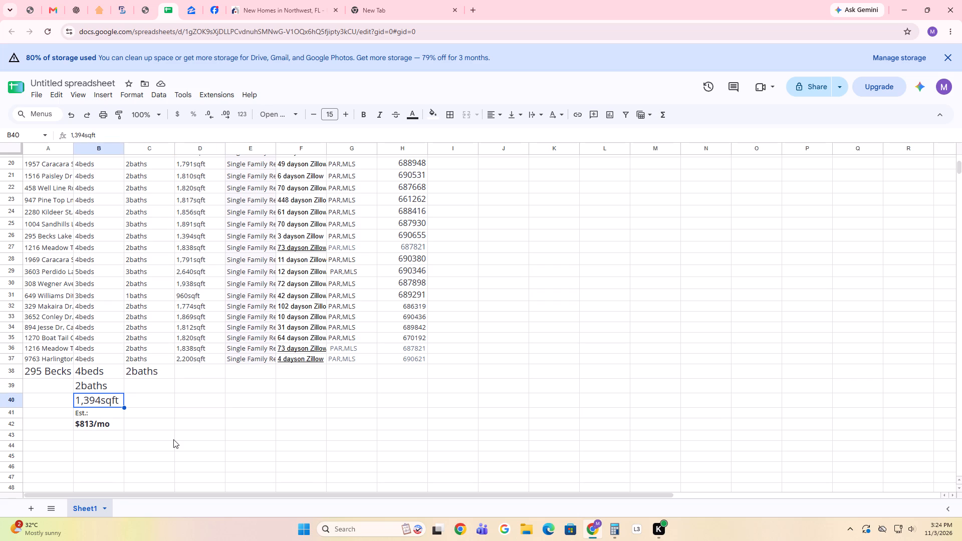
{"action": "key", "text": "ctrl+c"}
{"action": "left_click_drag", "start_coordinate": [189, 373], "coordinate": [199, 380]}
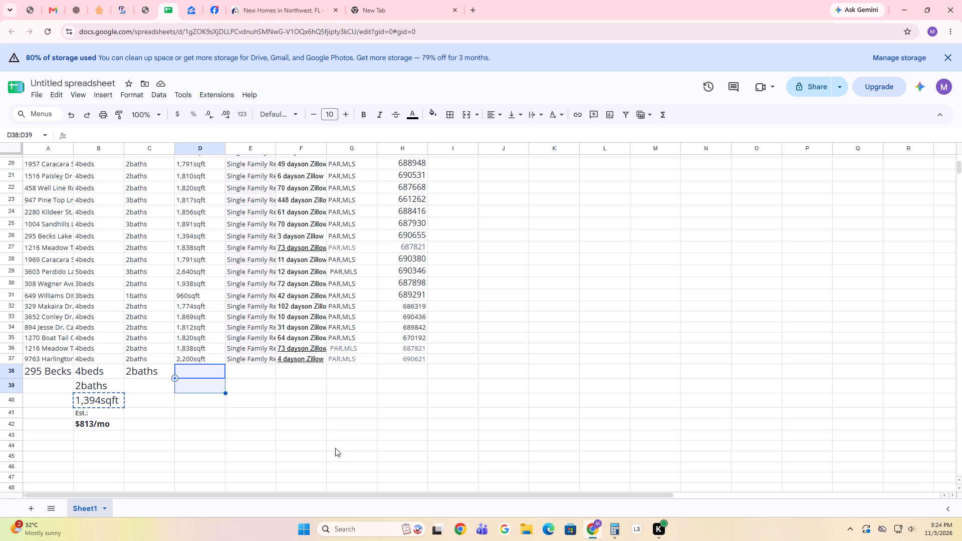
{"action": "left_click", "coordinate": [237, 420]}
{"action": "left_click", "coordinate": [197, 374]}
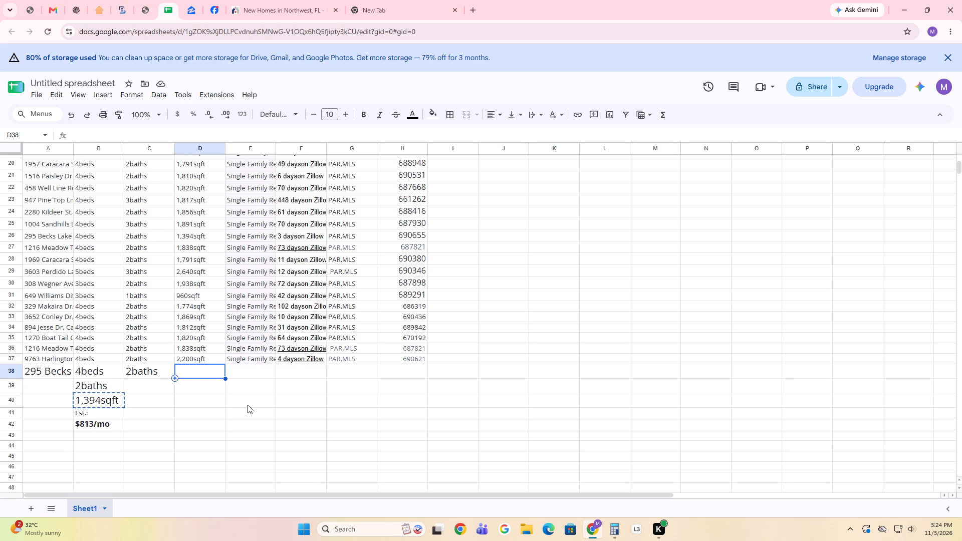
{"action": "key", "text": "ctrl+v"}
{"action": "left_click", "coordinate": [234, 424]}
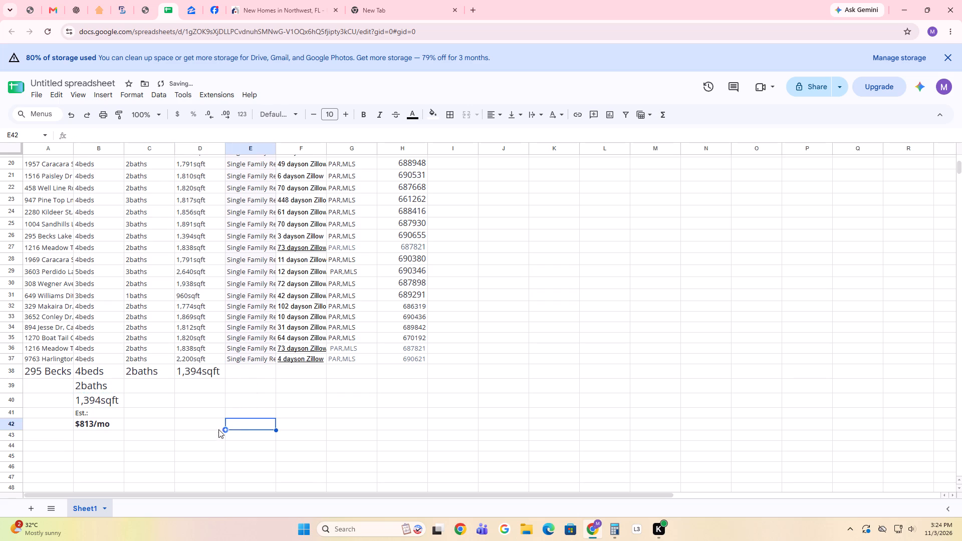
Clear the leftover 2baths text from cell B39 below the new property row.
{"action": "double_click", "coordinate": [112, 385]}
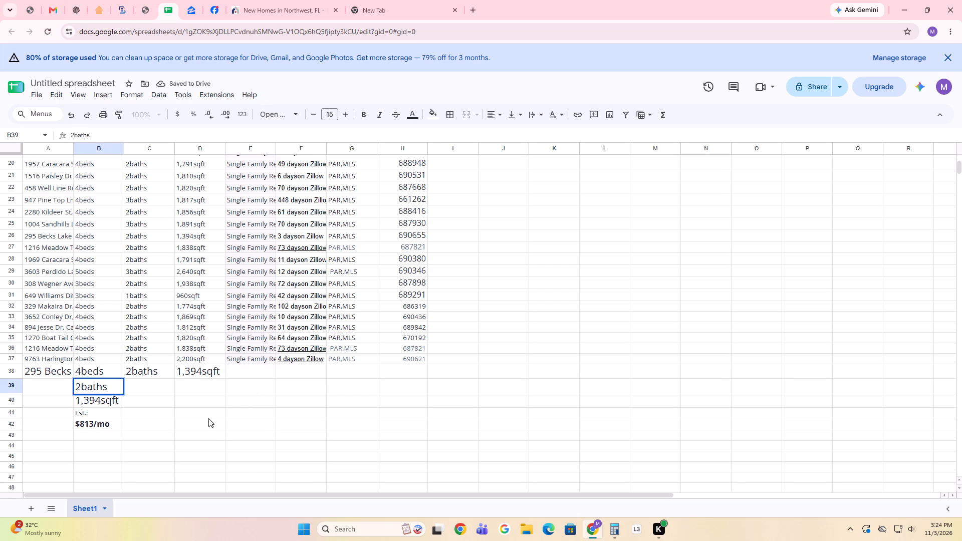
{"action": "key", "text": "BackSpace"}
{"action": "key", "text": "BackSpace"}
{"action": "key", "text": "BackSpace"}
{"action": "key", "text": "BackSpace"}
{"action": "key", "text": "BackSpace"}
{"action": "key", "text": "BackSpace"}
{"action": "key", "text": "BackSpace"}
{"action": "key", "text": "BackSpace"}
{"action": "key", "text": "BackSpace"}
{"action": "key", "text": "BackSpace"}
{"action": "key", "text": "BackSpace"}
{"action": "key", "text": "BackSpace"}
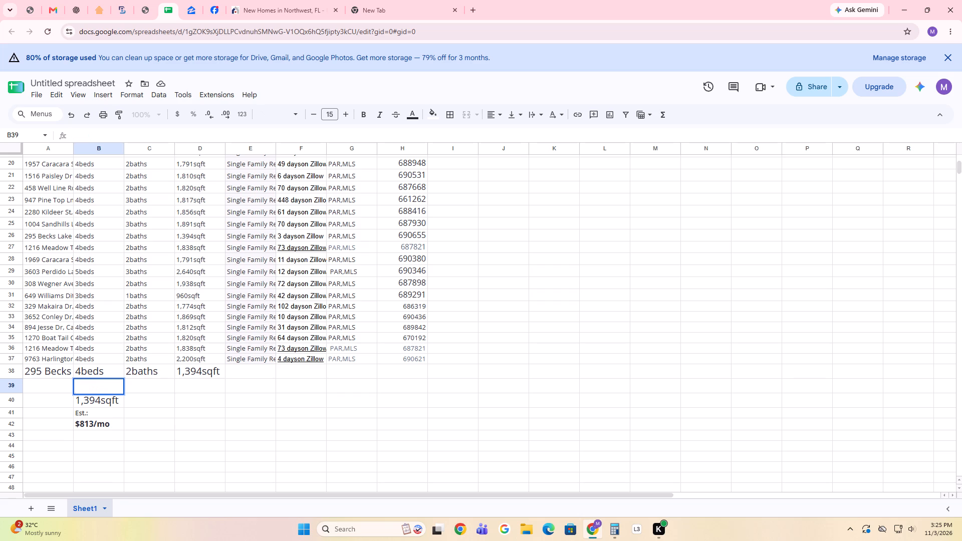
Clear the leftover 1,394sqft text from cell B40.
{"action": "double_click", "coordinate": [112, 405]}
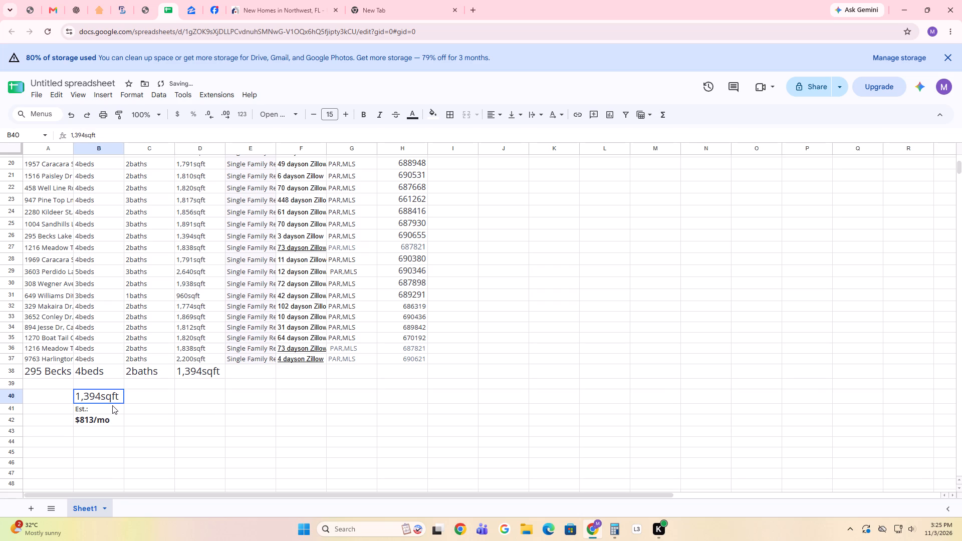
{"action": "double_click", "coordinate": [116, 394]}
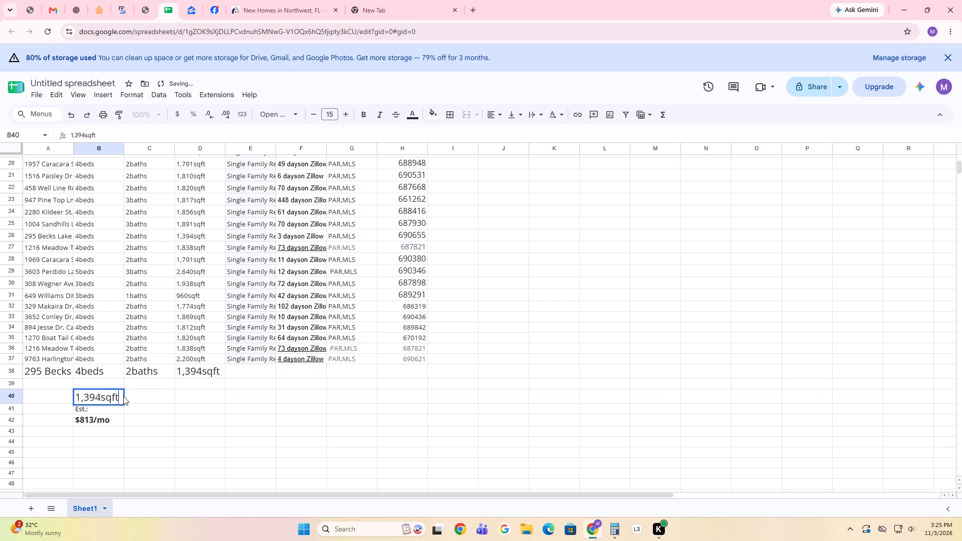
{"action": "key", "text": "BackSpace"}
{"action": "key", "text": "BackSpace"}
{"action": "key", "text": "BackSpace"}
{"action": "key", "text": "BackSpace"}
{"action": "key", "text": "BackSpace"}
{"action": "key", "text": "BackSpace"}
{"action": "key", "text": "BackSpace"}
{"action": "key", "text": "BackSpace"}
{"action": "key", "text": "BackSpace"}
{"action": "key", "text": "BackSpace"}
{"action": "key", "text": "BackSpace"}
{"action": "key", "text": "BackSpace"}
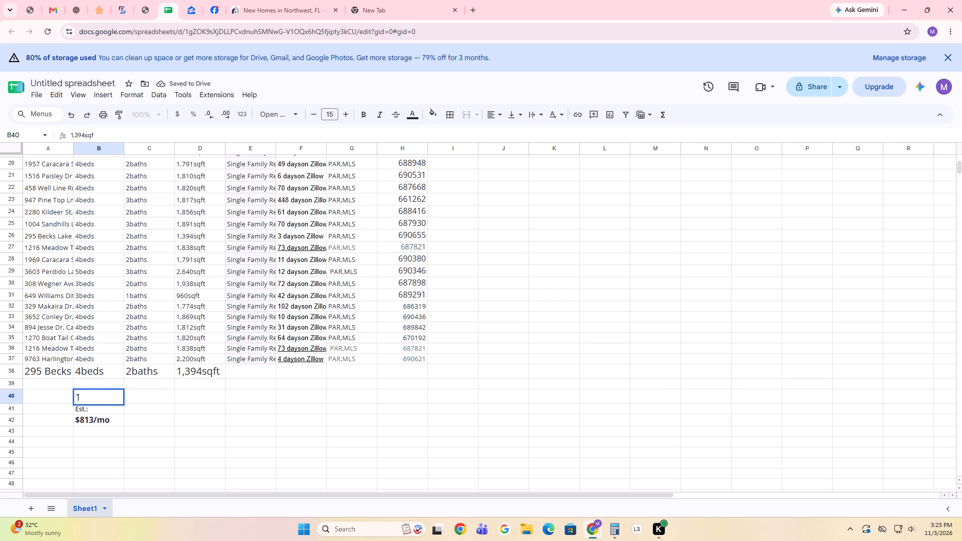
Clear the unneeded Est.: label from cell B41.
{"action": "double_click", "coordinate": [93, 409]}
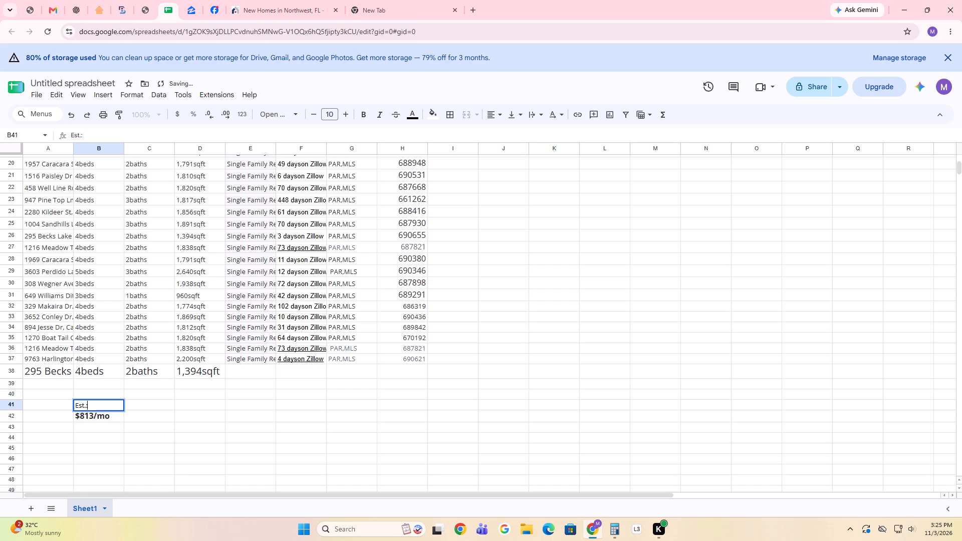
{"action": "key", "text": "BackSpace"}
{"action": "key", "text": "BackSpace"}
{"action": "key", "text": "BackSpace"}
{"action": "key", "text": "BackSpace"}
{"action": "key", "text": "BackSpace"}
{"action": "key", "text": "BackSpace"}
{"action": "key", "text": "BackSpace"}
{"action": "key", "text": "BackSpace"}
{"action": "key", "text": "BackSpace"}
{"action": "key", "text": "BackSpace"}
{"action": "key", "text": "BackSpace"}
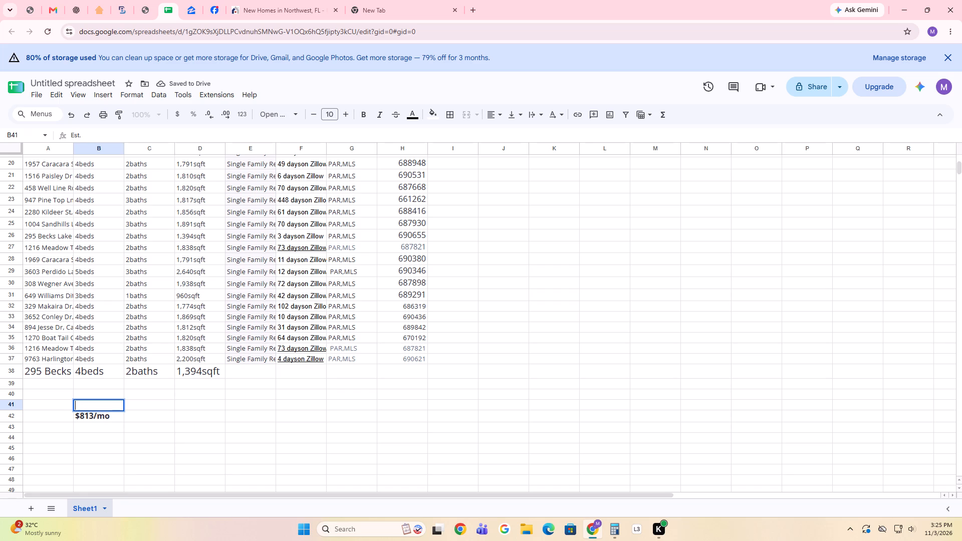
{"action": "left_click", "coordinate": [187, 438]}
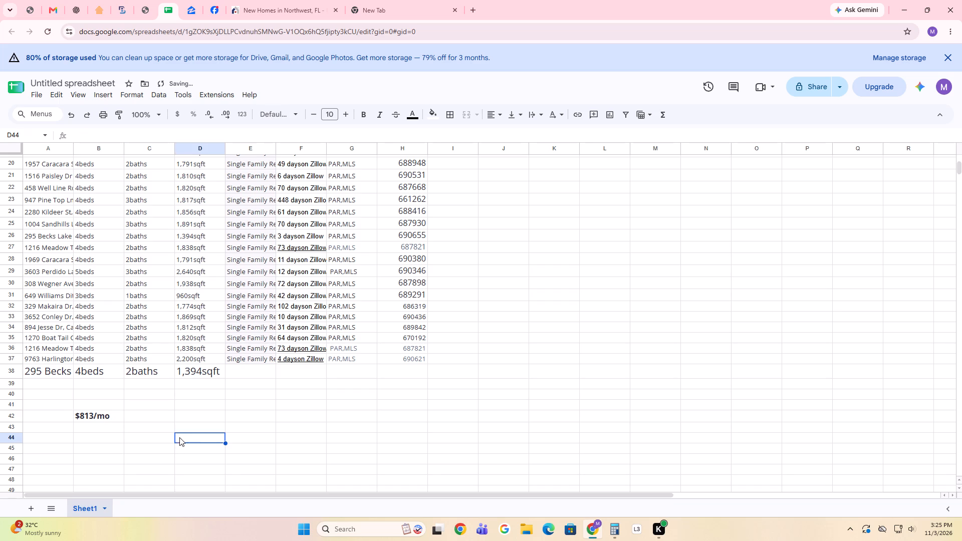
Clear the unneeded $813/mo payment estimate from cell B42.
{"action": "double_click", "coordinate": [112, 415]}
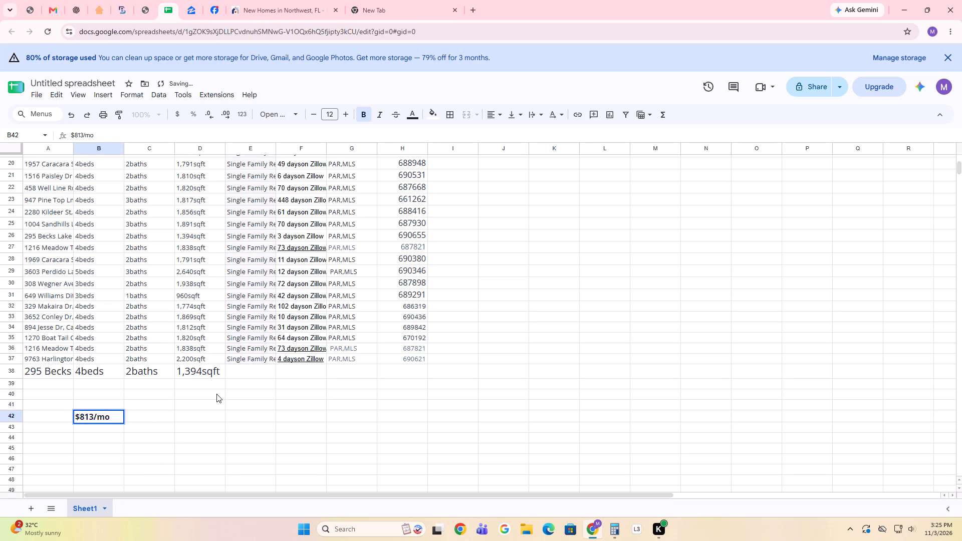
{"action": "key", "text": "BackSpace"}
{"action": "key", "text": "BackSpace"}
{"action": "key", "text": "BackSpace"}
{"action": "key", "text": "BackSpace"}
{"action": "key", "text": "BackSpace"}
{"action": "key", "text": "BackSpace"}
{"action": "key", "text": "BackSpace"}
{"action": "key", "text": "BackSpace"}
{"action": "key", "text": "BackSpace"}
{"action": "key", "text": "BackSpace"}
{"action": "key", "text": "BackSpace"}
{"action": "key", "text": "BackSpace"}
{"action": "key", "text": "BackSpace"}
{"action": "key", "text": "BackSpace"}
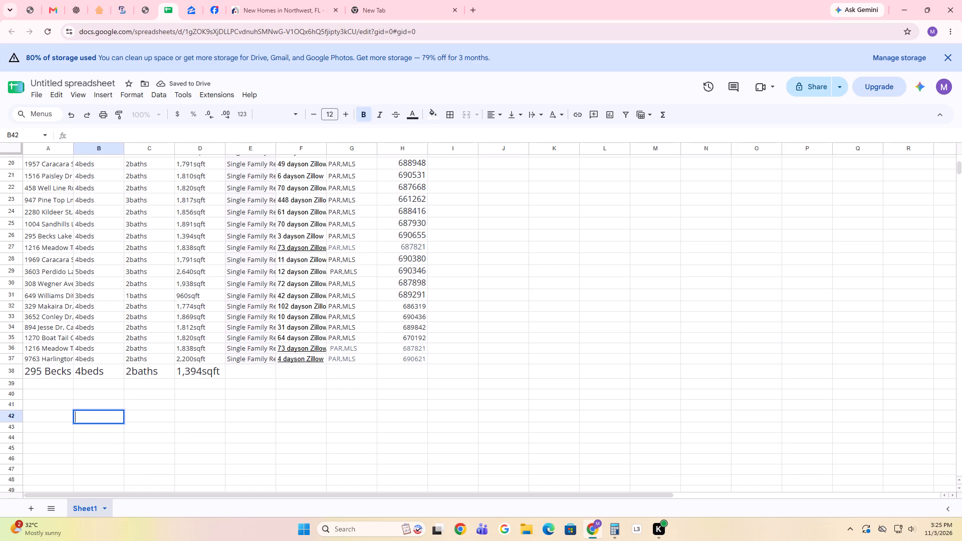
{"action": "left_click", "coordinate": [171, 409]}
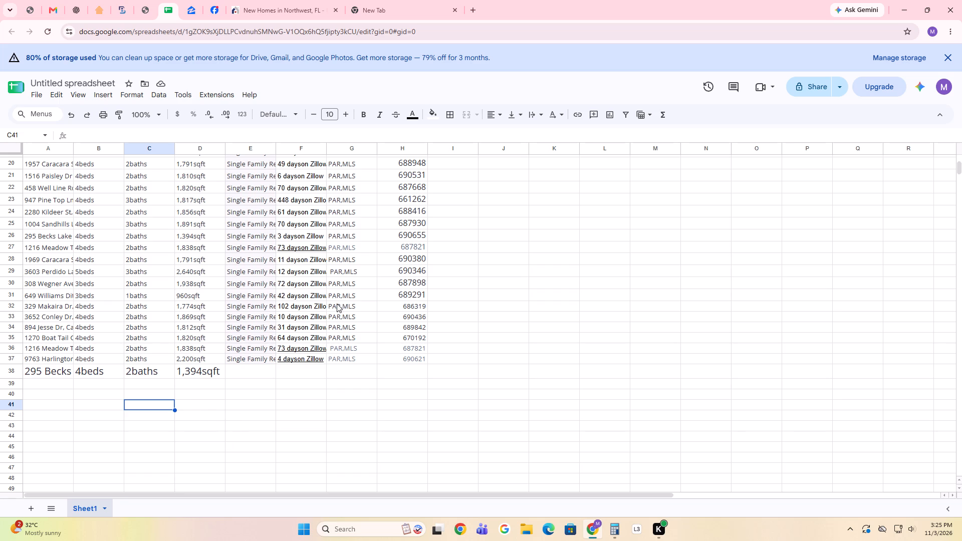
{"action": "left_click", "coordinate": [187, 13]}
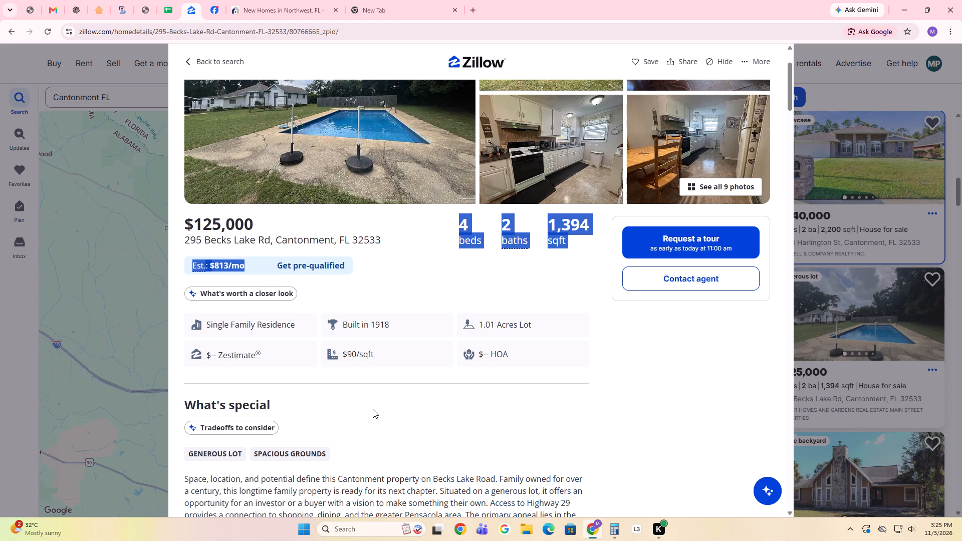
{"action": "left_click", "coordinate": [172, 7]}
{"action": "left_click", "coordinate": [249, 378]}
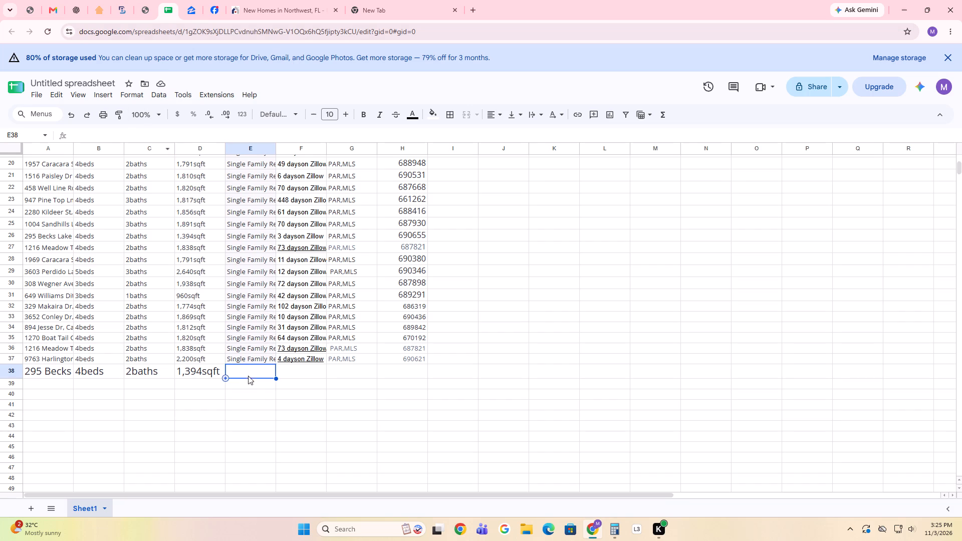
{"action": "left_click_drag", "start_coordinate": [237, 358], "coordinate": [243, 364]}
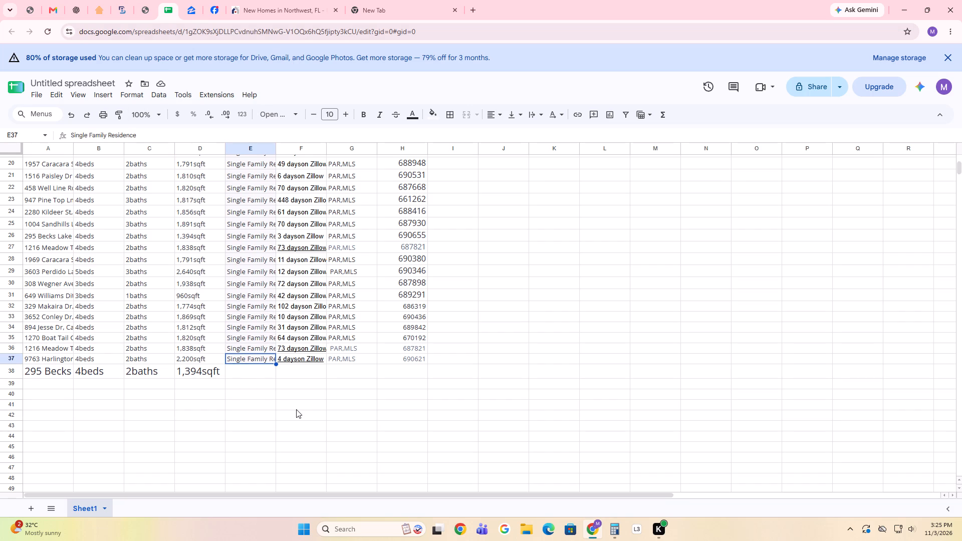
{"action": "key", "text": "ctrl+c"}
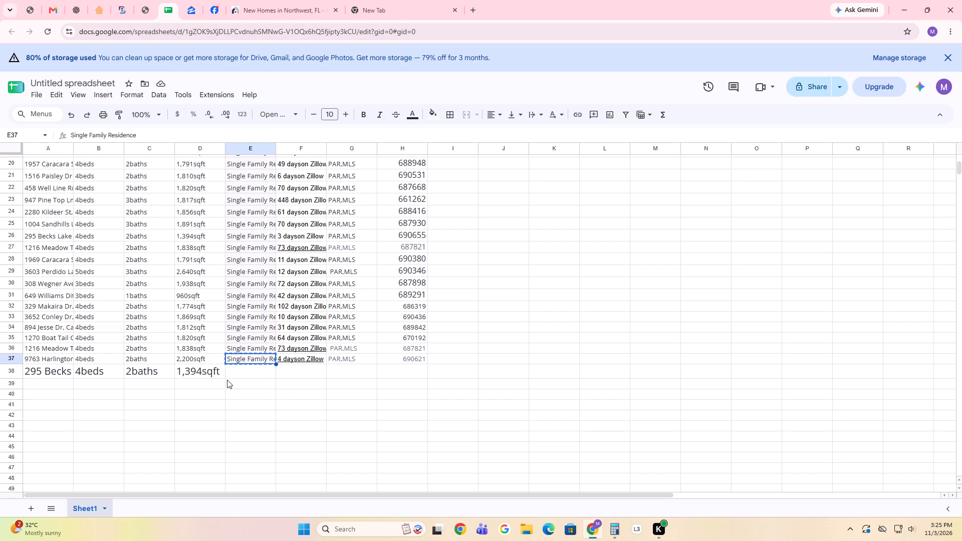
{"action": "left_click", "coordinate": [235, 371]}
{"action": "key", "text": "ctrl+v"}
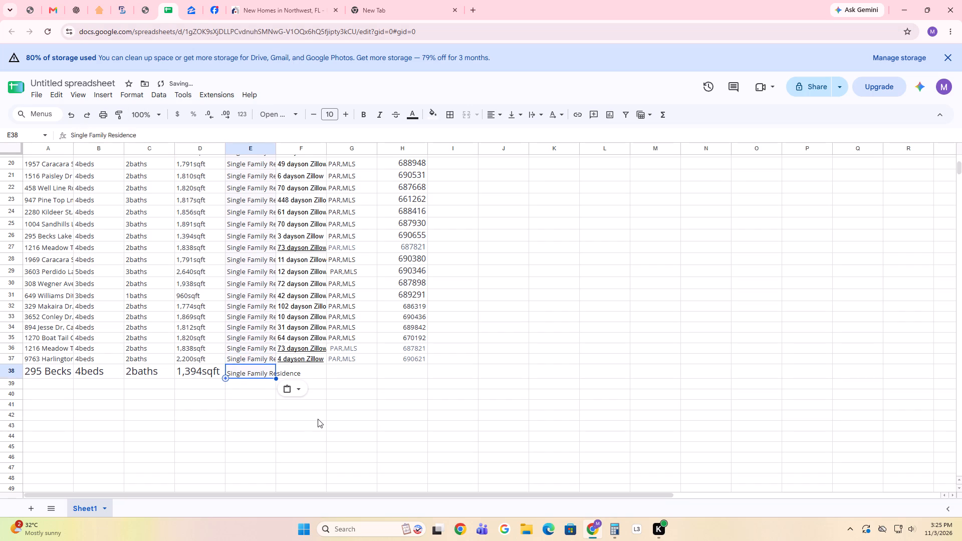
{"action": "left_click", "coordinate": [296, 403]}
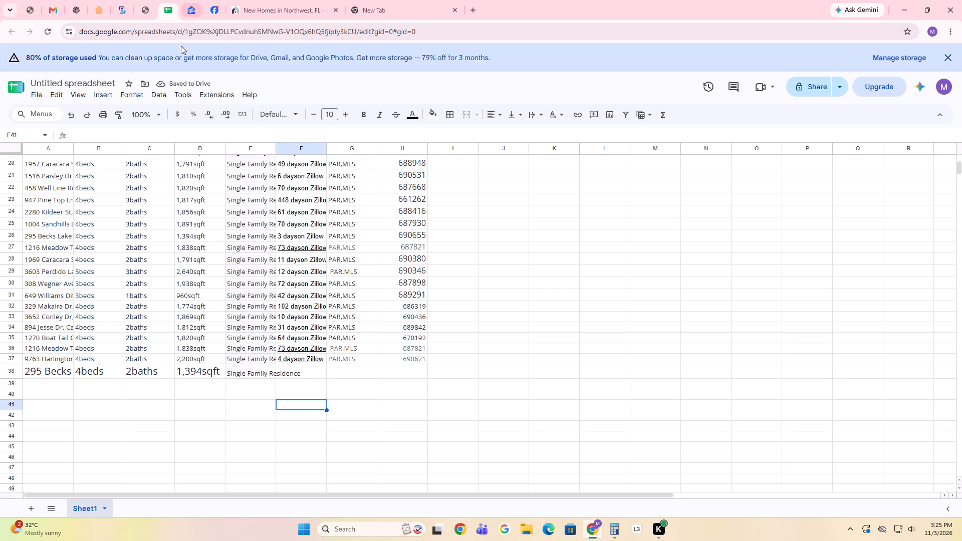
{"action": "left_click", "coordinate": [192, 13]}
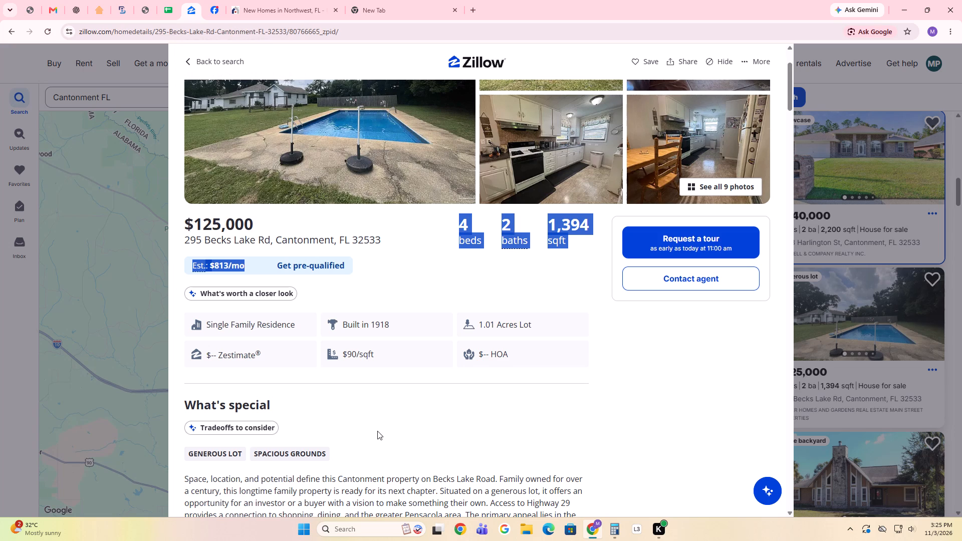
{"action": "scroll", "coordinate": [377, 431], "scroll_direction": "down", "scroll_amount": 3}
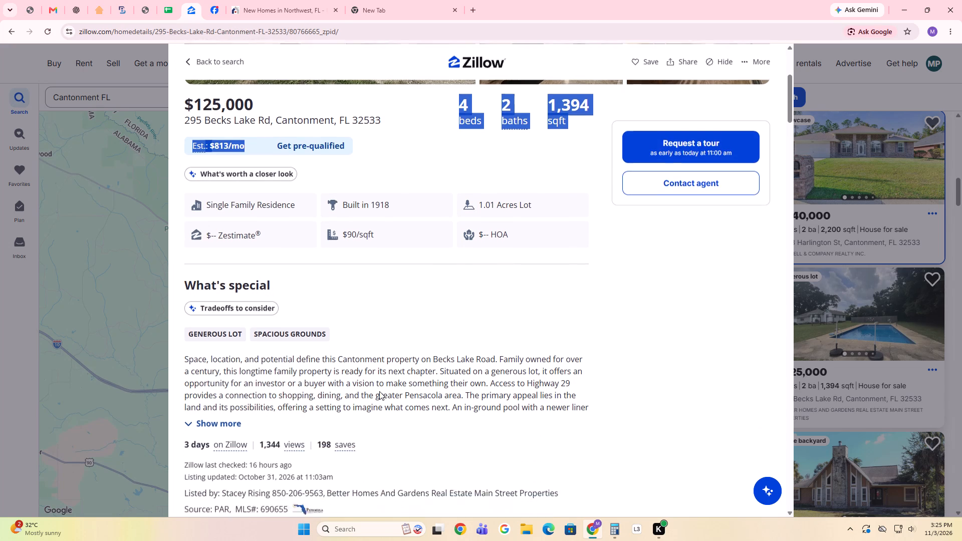
{"action": "scroll", "coordinate": [381, 389], "scroll_direction": "down", "scroll_amount": 1}
{"action": "left_click", "coordinate": [409, 363]}
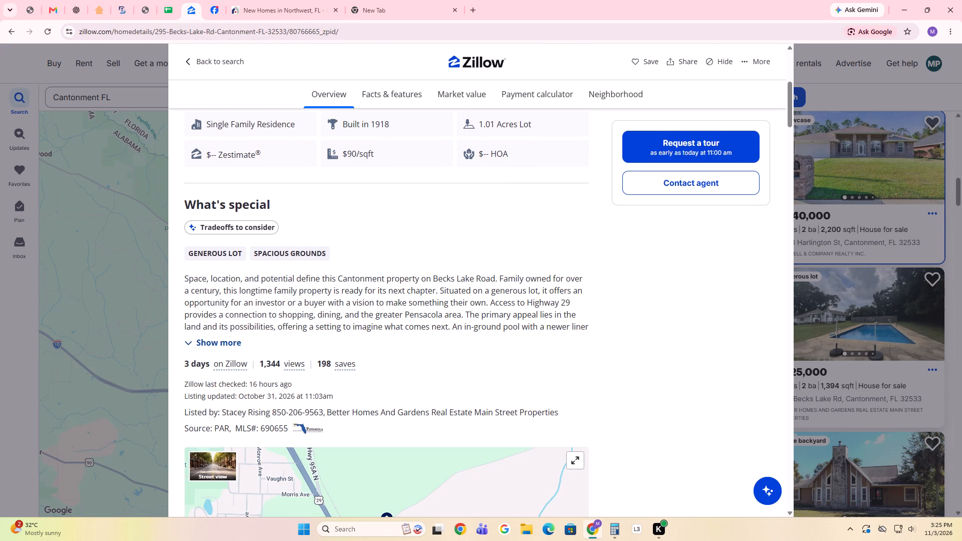
{"action": "left_click_drag", "start_coordinate": [183, 359], "coordinate": [237, 354]}
{"action": "left_click_drag", "start_coordinate": [237, 354], "coordinate": [247, 369]}
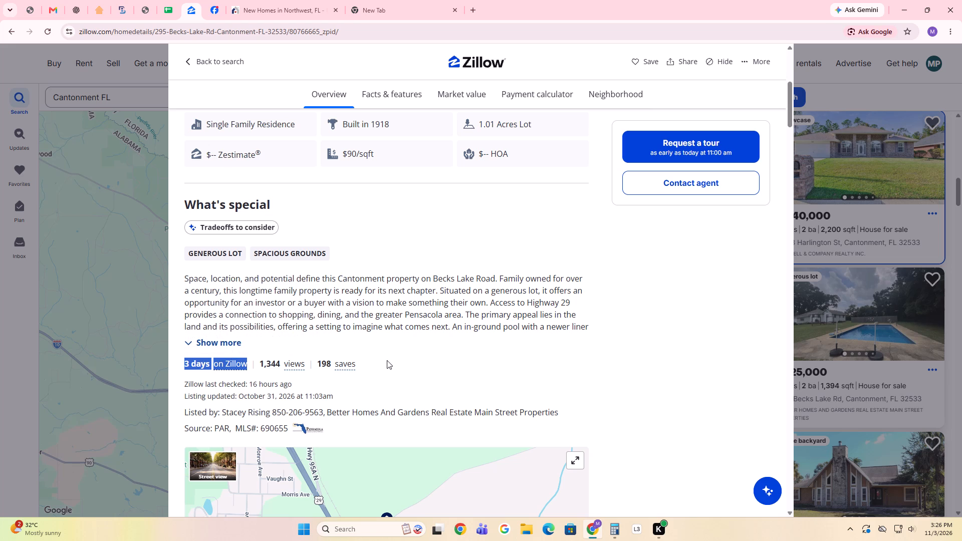
{"action": "key", "text": "ctrl+c"}
{"action": "left_click", "coordinate": [167, 9]}
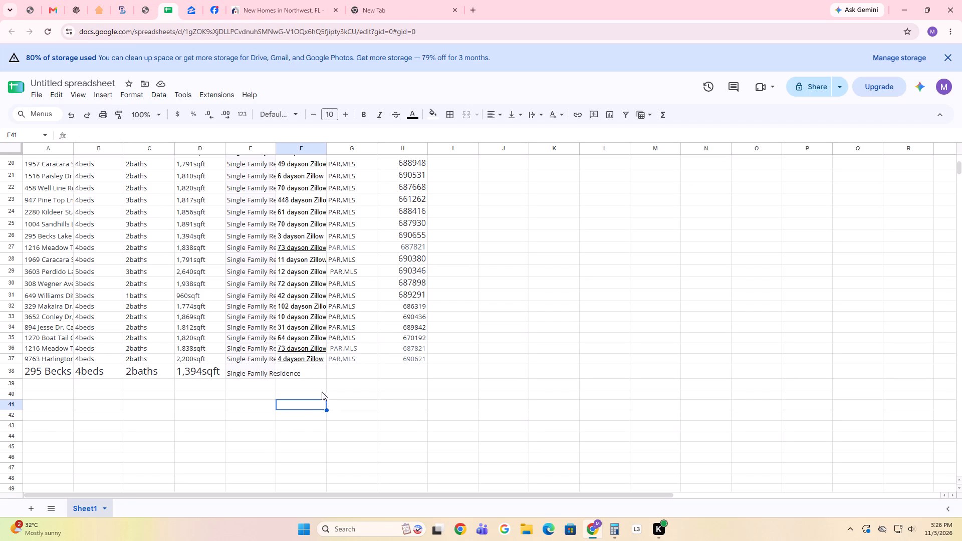
{"action": "left_click", "coordinate": [318, 373]}
{"action": "key", "text": "ctrl+v"}
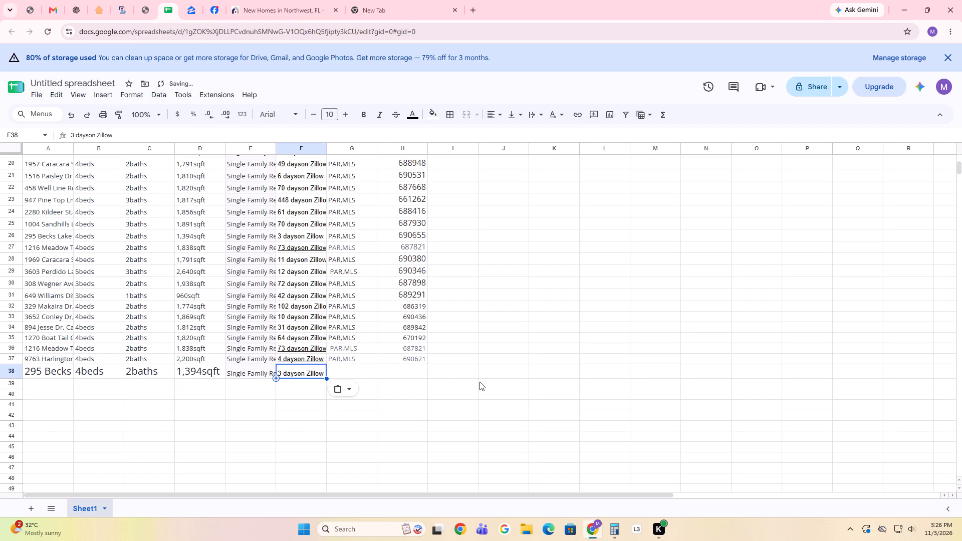
{"action": "left_click", "coordinate": [276, 429]}
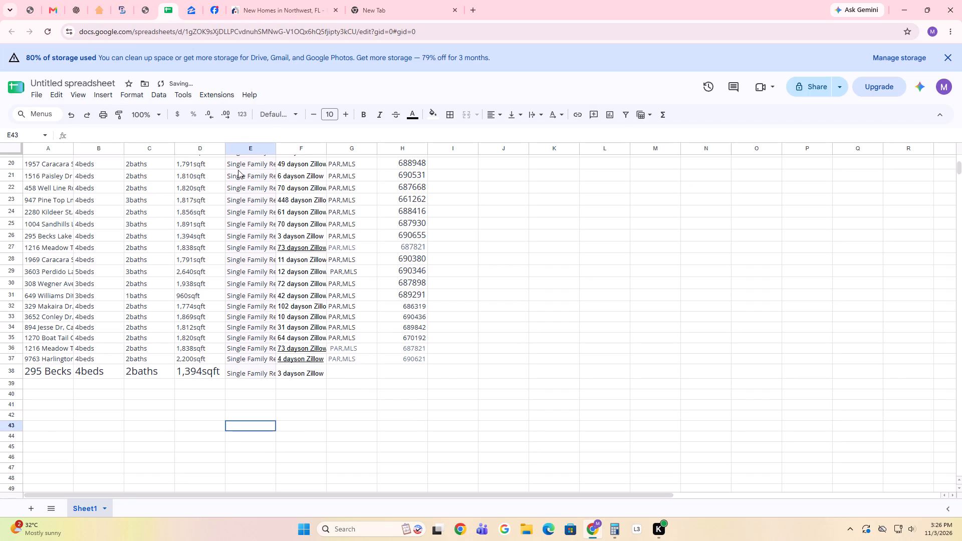
Copy the listing's PAR, MLS#: source label from Zillow into cell G38 and trim it to PAR,MLS.
{"action": "left_click", "coordinate": [188, 10]}
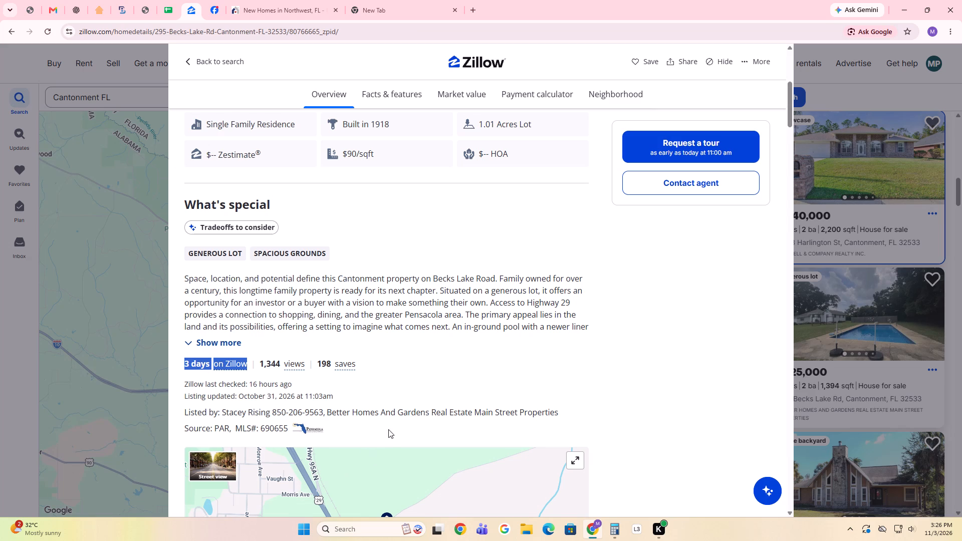
{"action": "left_click", "coordinate": [420, 378]}
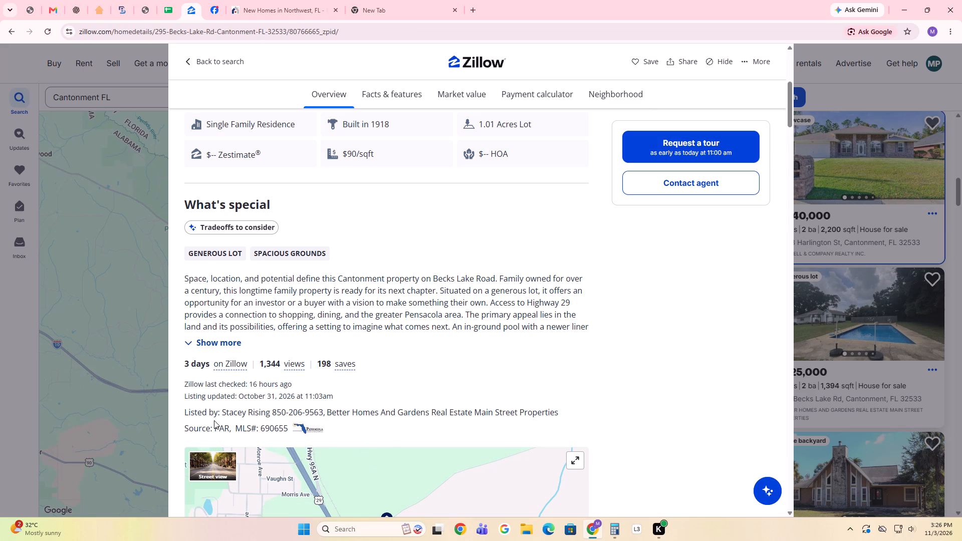
{"action": "left_click_drag", "start_coordinate": [214, 420], "coordinate": [259, 432]}
{"action": "key", "text": "ctrl+c"}
{"action": "left_click", "coordinate": [172, 10]}
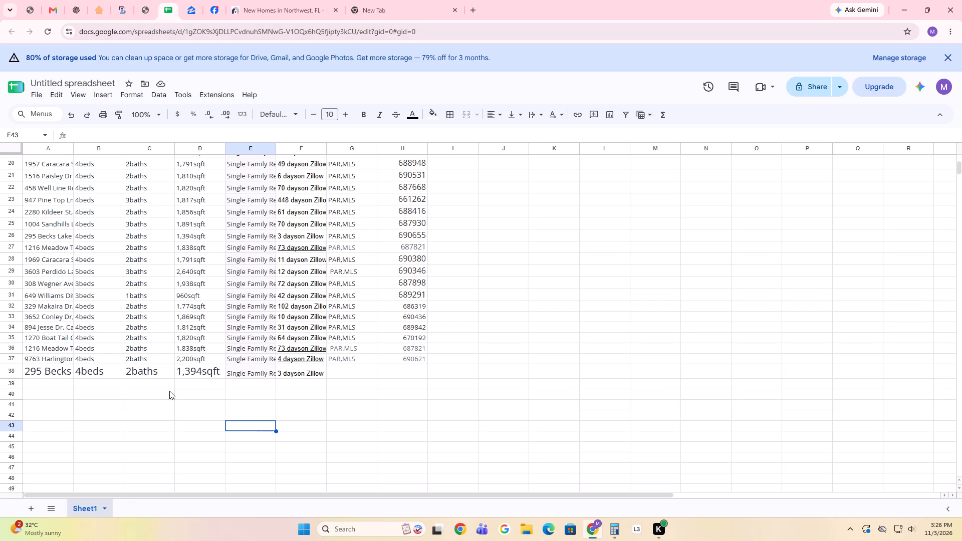
{"action": "left_click", "coordinate": [351, 372]}
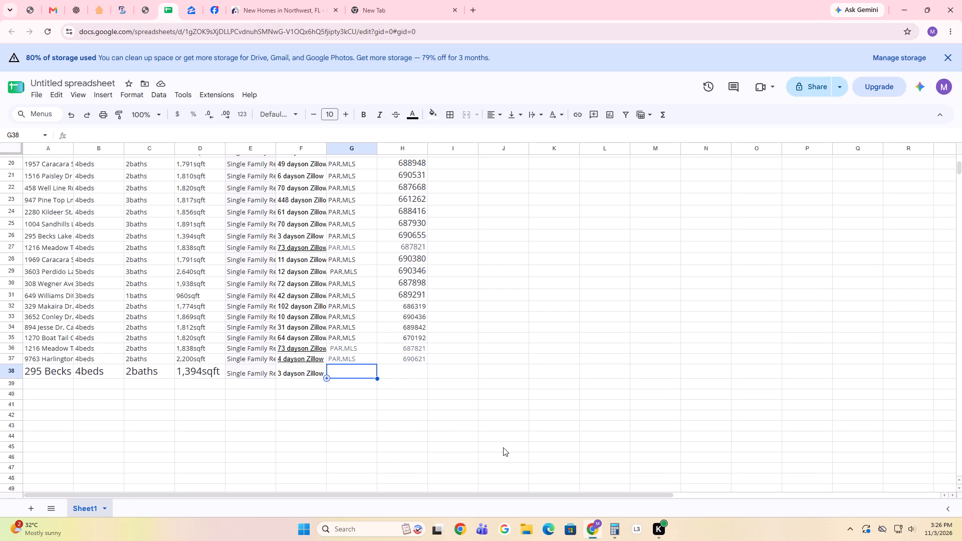
{"action": "key", "text": "ctrl+v"}
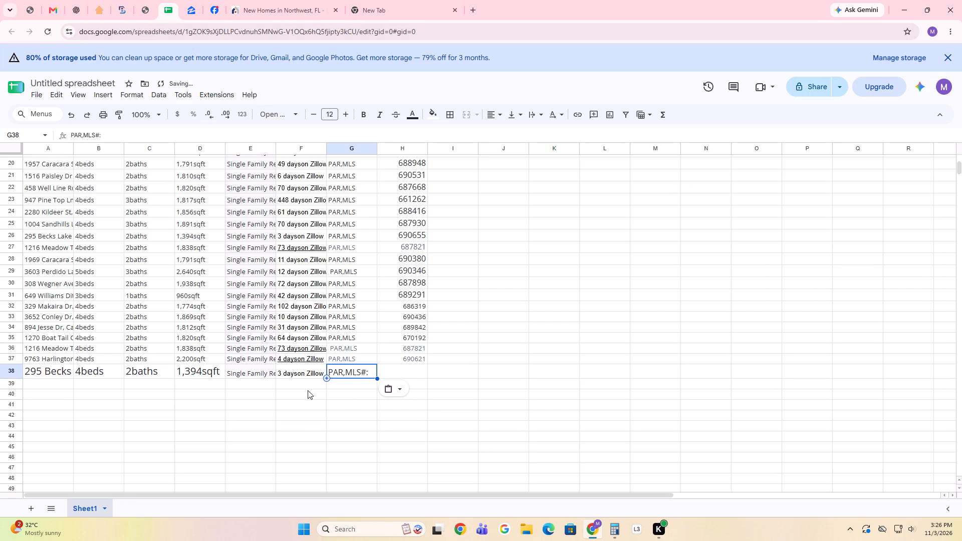
{"action": "double_click", "coordinate": [372, 373]}
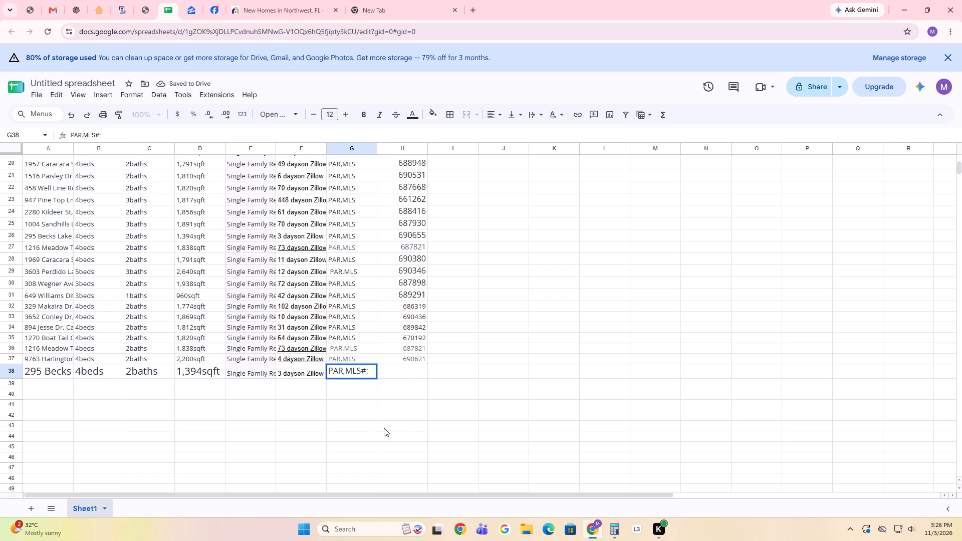
{"action": "key", "text": "BackSpace"}
{"action": "key", "text": "BackSpace"}
{"action": "left_click", "coordinate": [410, 438]}
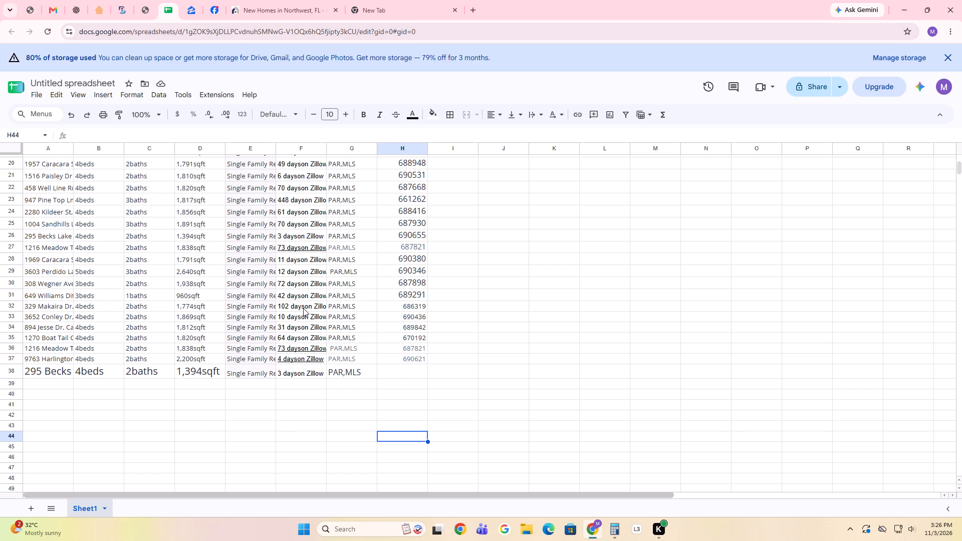
Copy the MLS number 690655 from the Zillow listing into cell H38 of the spreadsheet.
{"action": "left_click", "coordinate": [189, 8]}
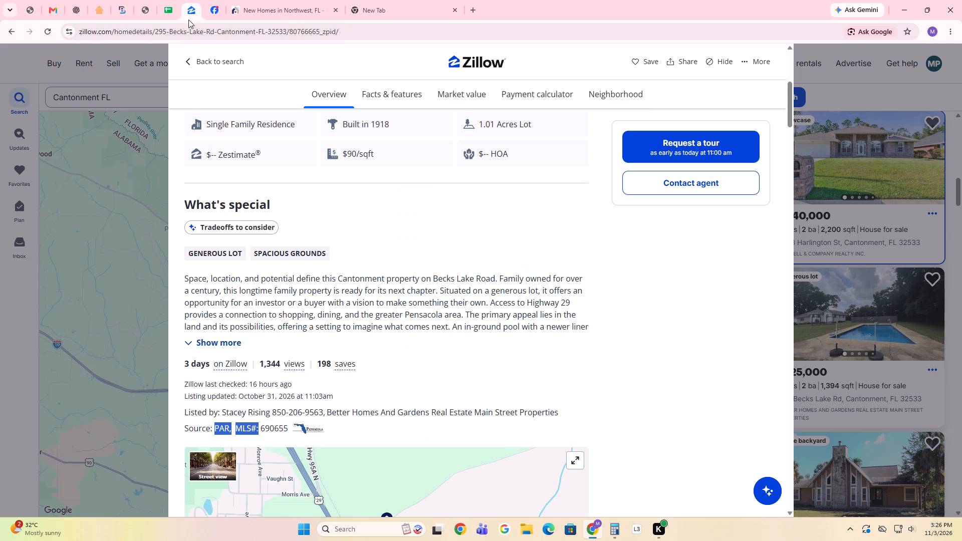
{"action": "left_click", "coordinate": [382, 357]}
{"action": "left_click_drag", "start_coordinate": [259, 423], "coordinate": [281, 425]}
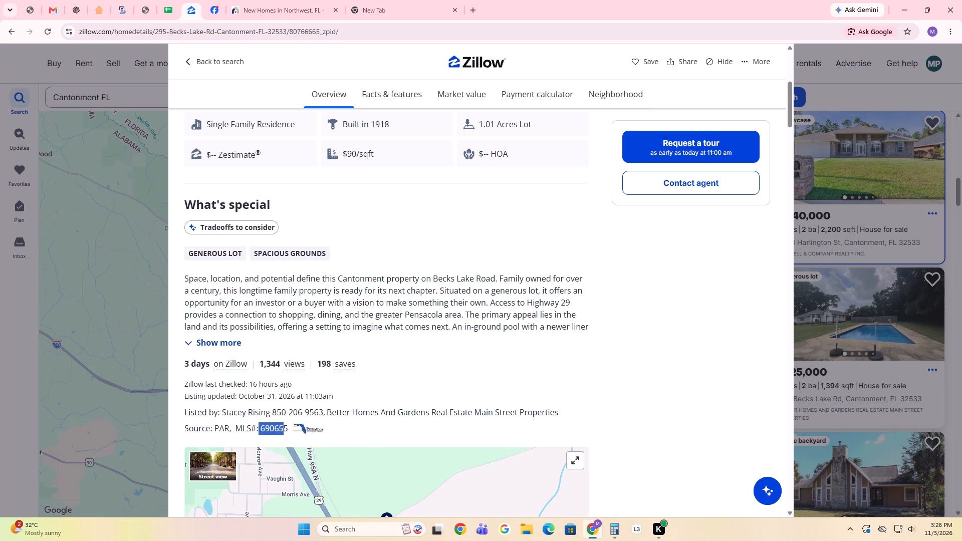
{"action": "left_click_drag", "start_coordinate": [281, 425], "coordinate": [297, 425]}
{"action": "key", "text": "ctrl+c"}
{"action": "left_click", "coordinate": [168, 9]}
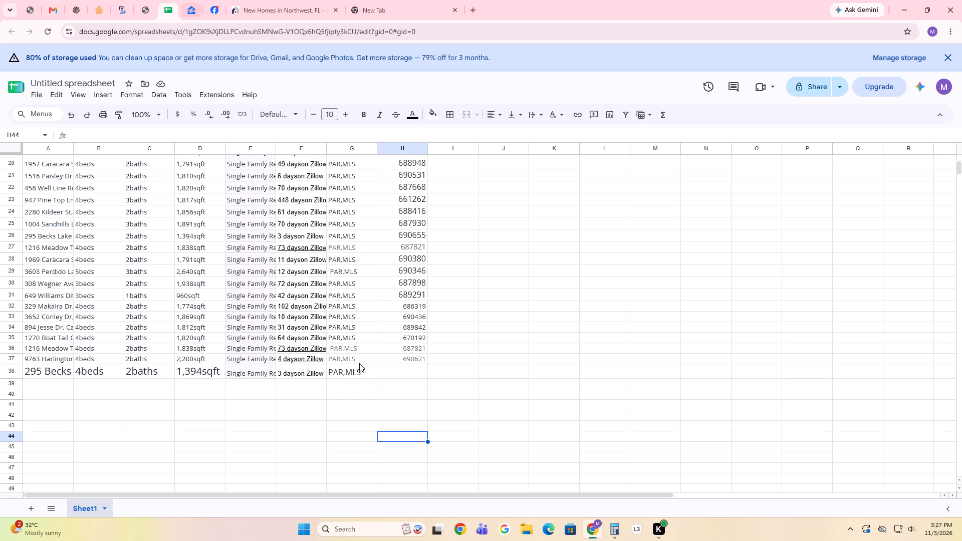
{"action": "left_click", "coordinate": [400, 372]}
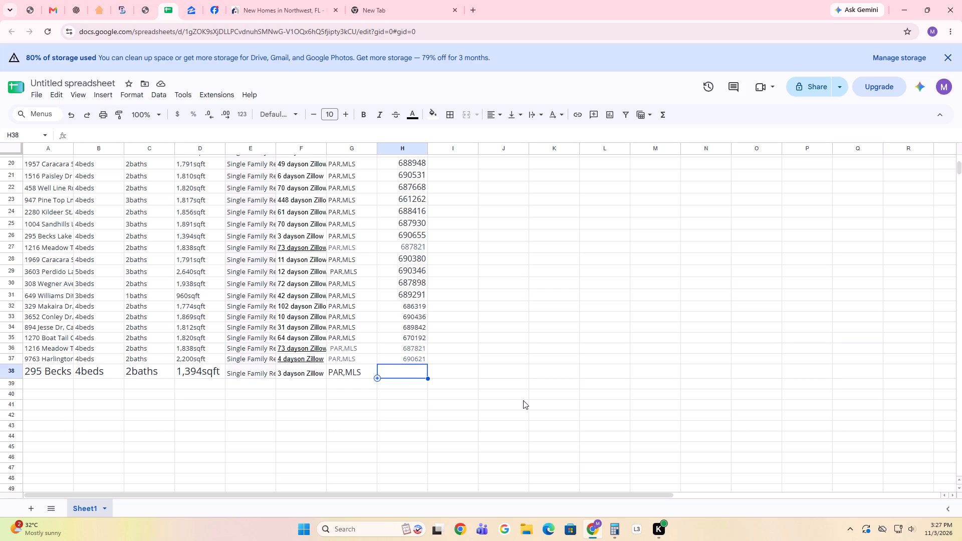
{"action": "key", "text": "ctrl+v"}
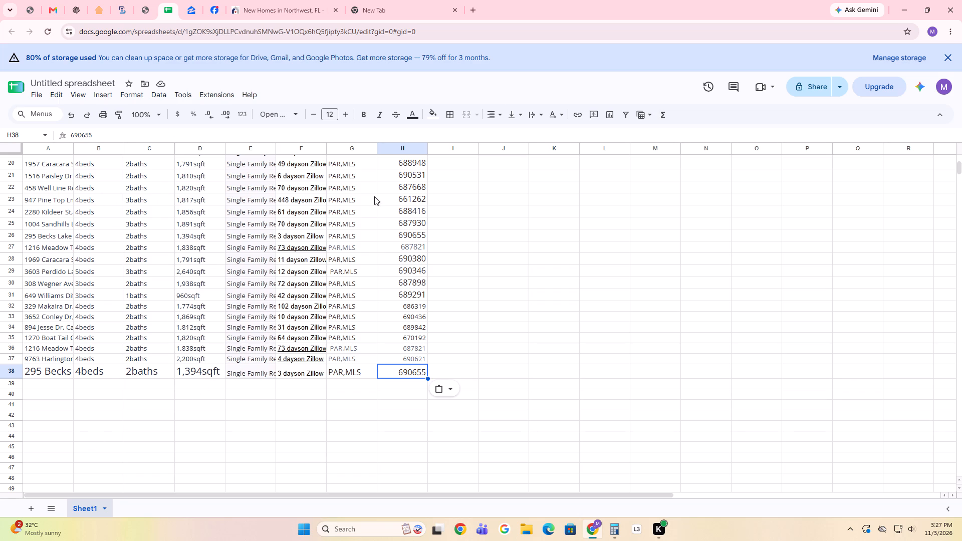
{"action": "left_click", "coordinate": [192, 6]}
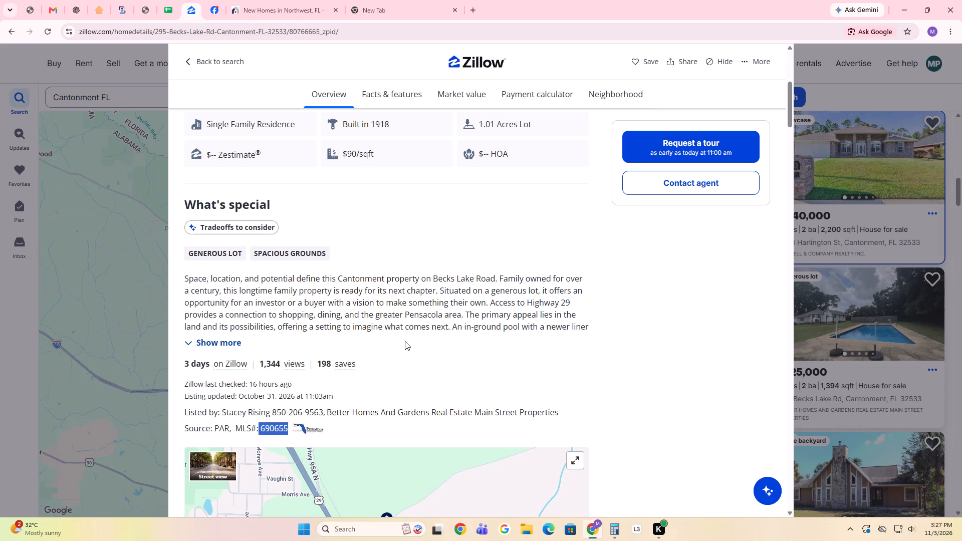
{"action": "left_click", "coordinate": [405, 341]}
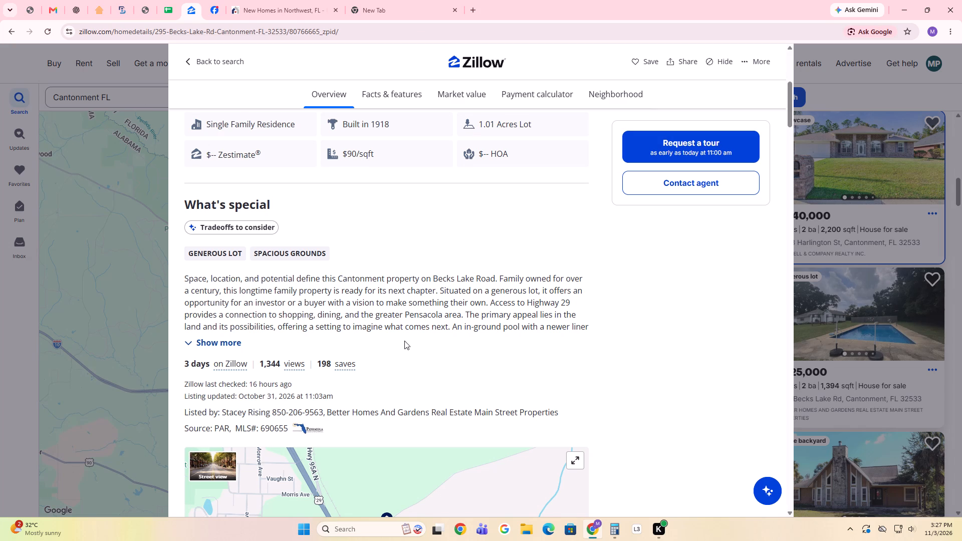
{"action": "scroll", "coordinate": [404, 341], "scroll_direction": "up", "scroll_amount": 6}
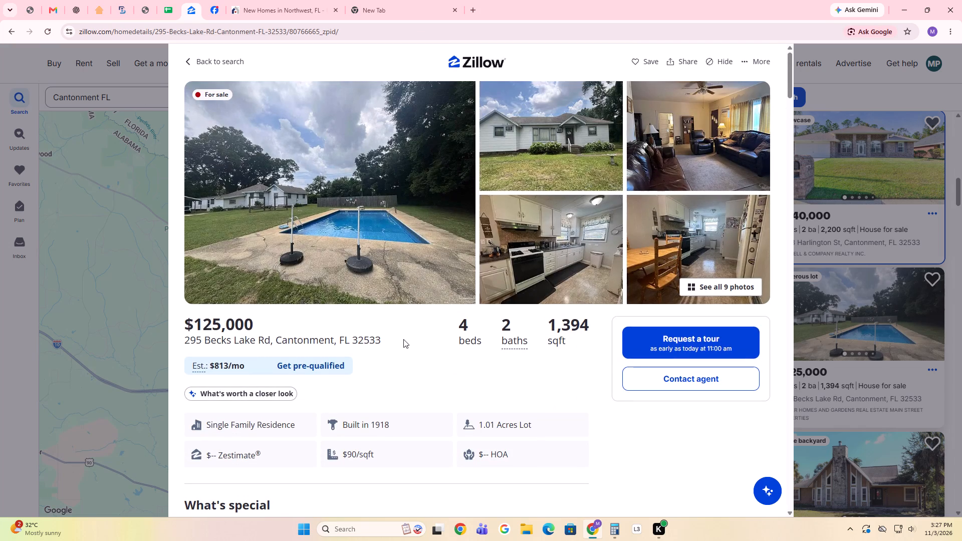
{"action": "scroll", "coordinate": [403, 339], "scroll_direction": "up", "scroll_amount": 2}
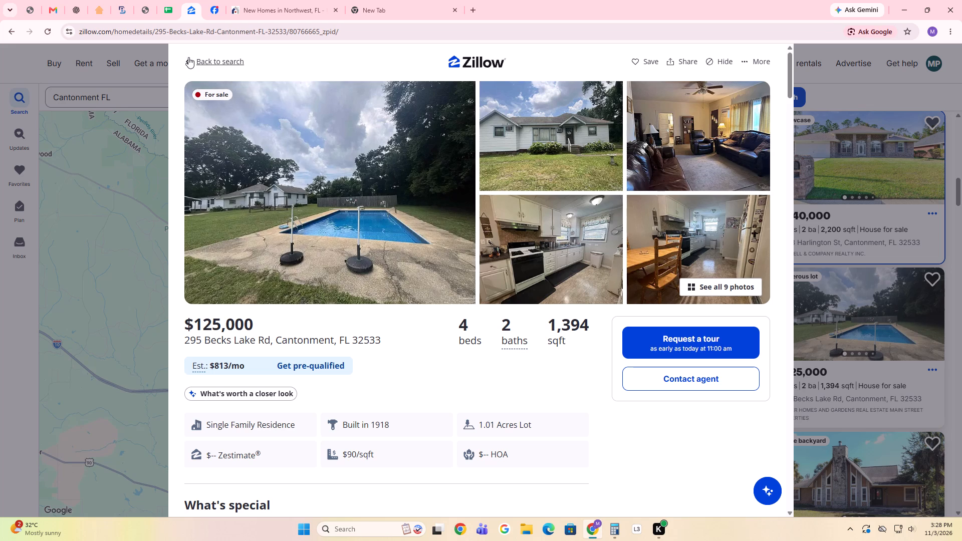
{"action": "left_click", "coordinate": [188, 62]}
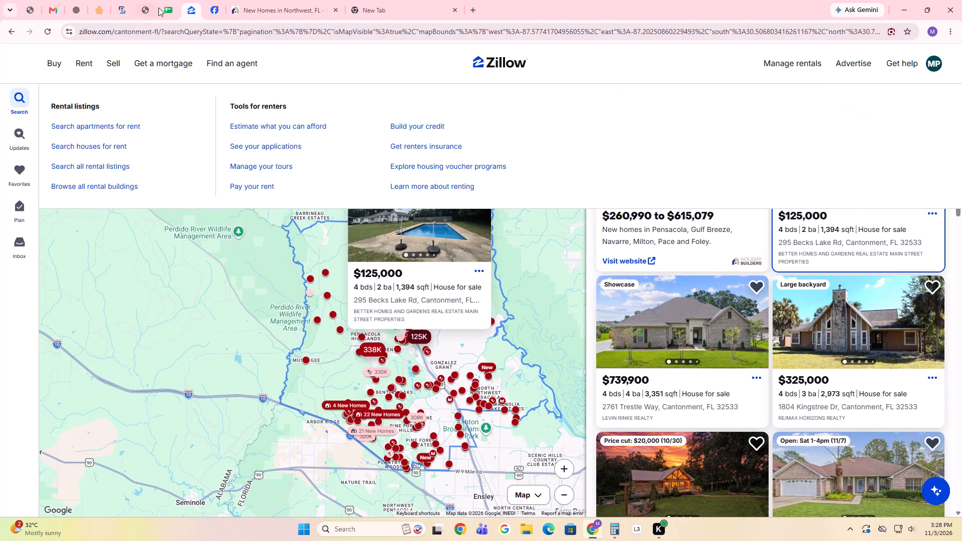
{"action": "left_click", "coordinate": [171, 12]}
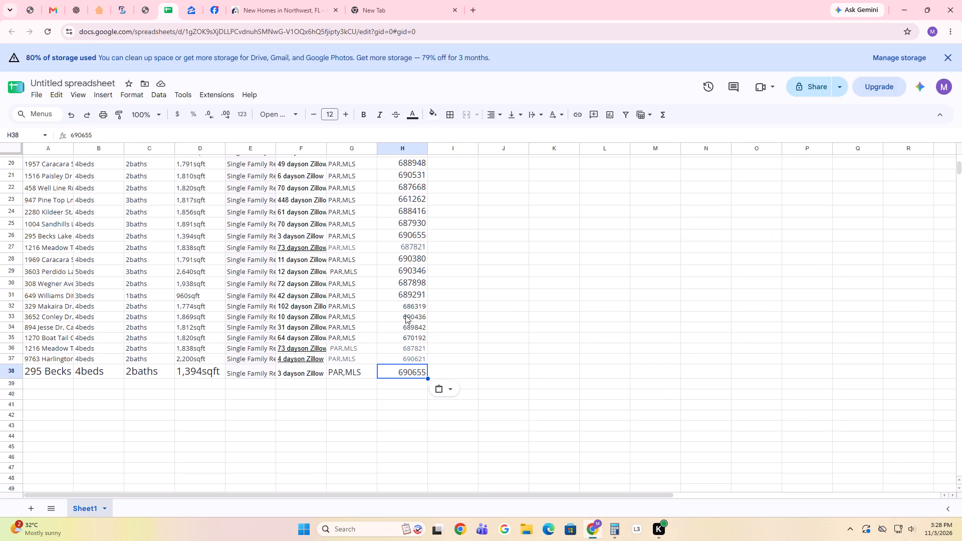
{"action": "left_click", "coordinate": [187, 8]}
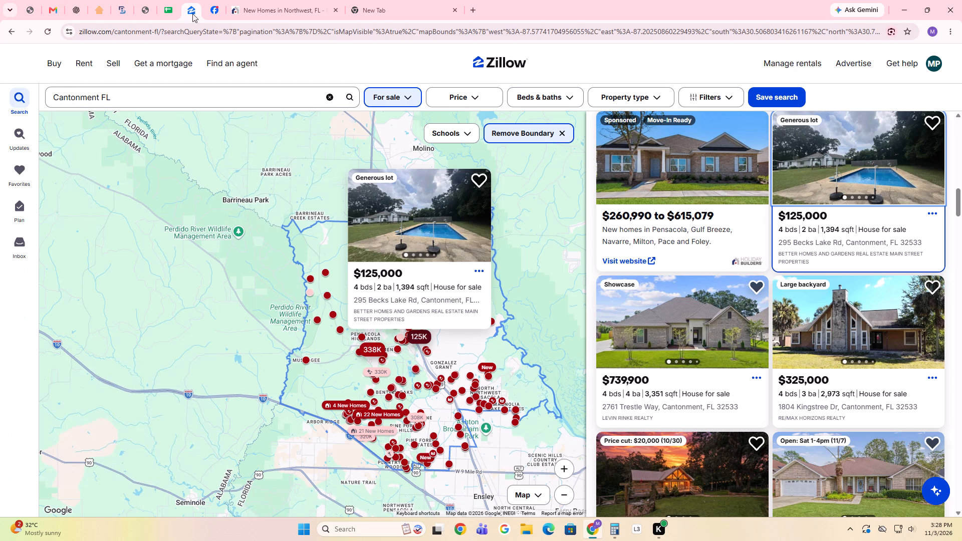
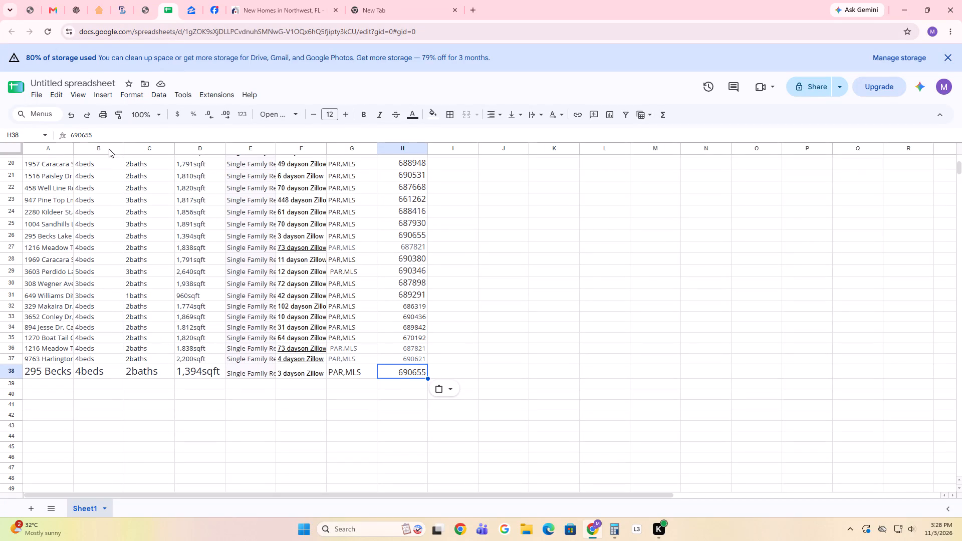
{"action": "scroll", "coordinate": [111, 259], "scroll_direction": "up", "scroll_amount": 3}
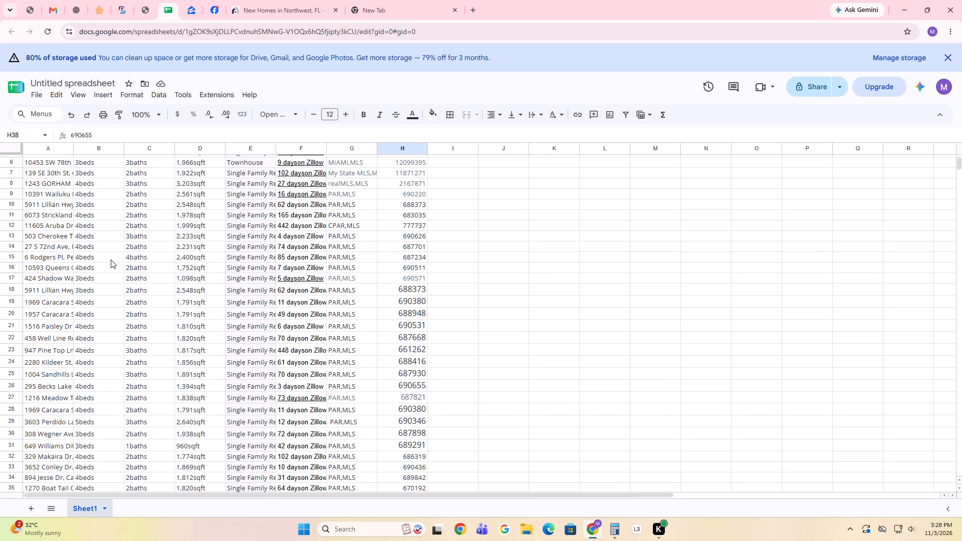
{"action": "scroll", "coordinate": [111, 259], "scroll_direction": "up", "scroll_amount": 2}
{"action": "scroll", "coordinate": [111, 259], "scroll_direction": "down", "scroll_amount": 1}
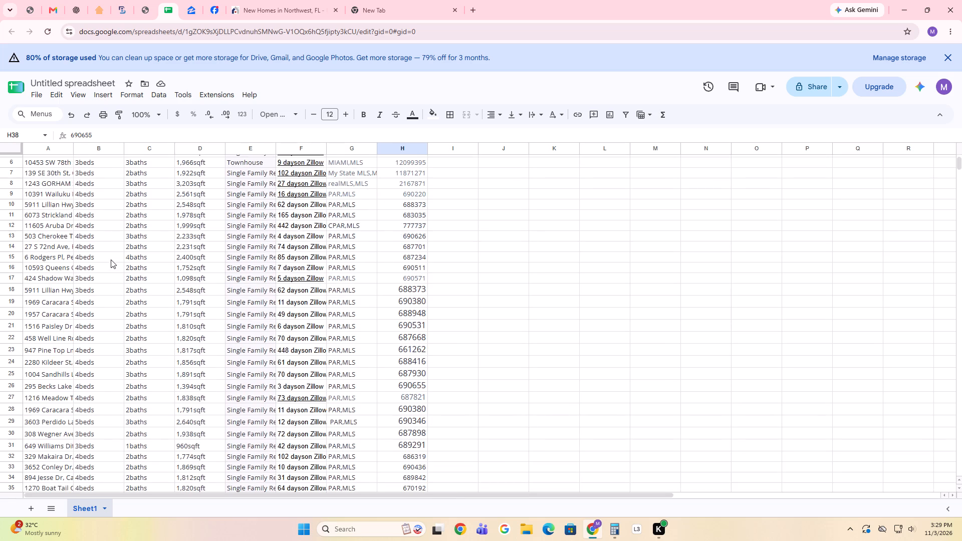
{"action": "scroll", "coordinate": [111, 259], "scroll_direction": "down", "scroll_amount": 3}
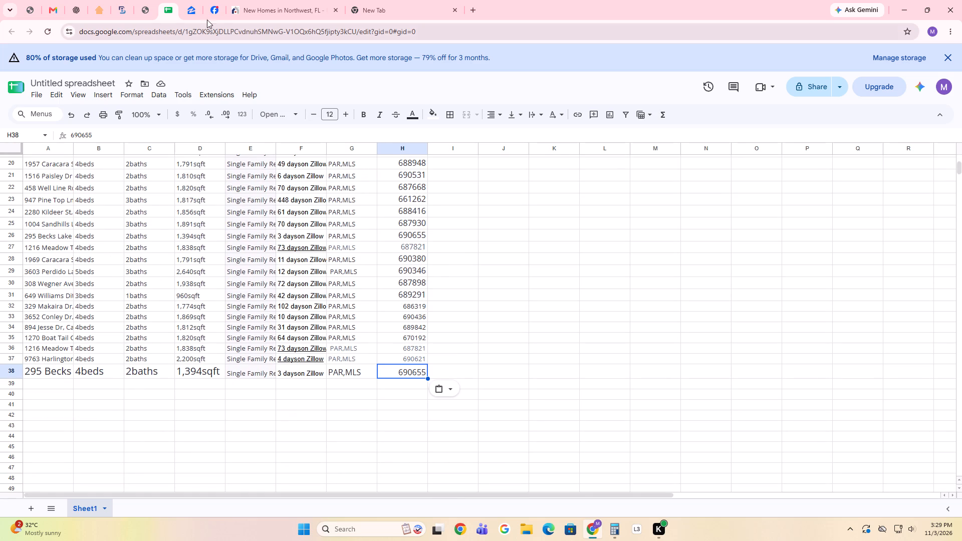
{"action": "left_click", "coordinate": [196, 14]}
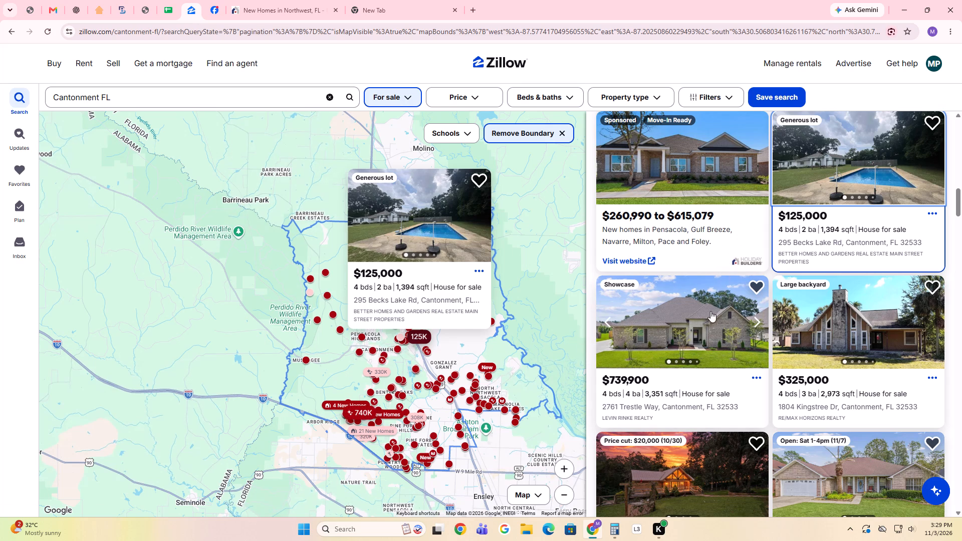
{"action": "left_click", "coordinate": [697, 306]}
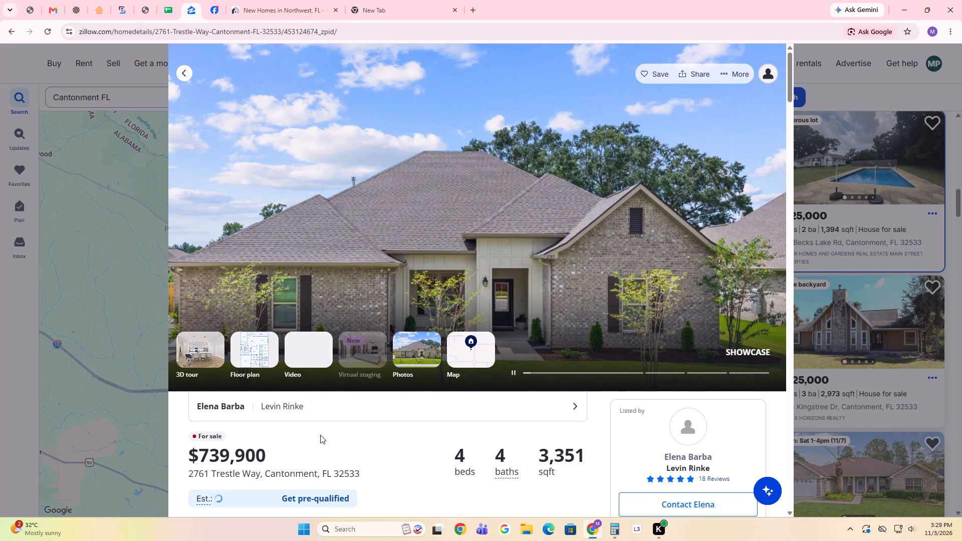
{"action": "scroll", "coordinate": [354, 433], "scroll_direction": "down", "scroll_amount": 1}
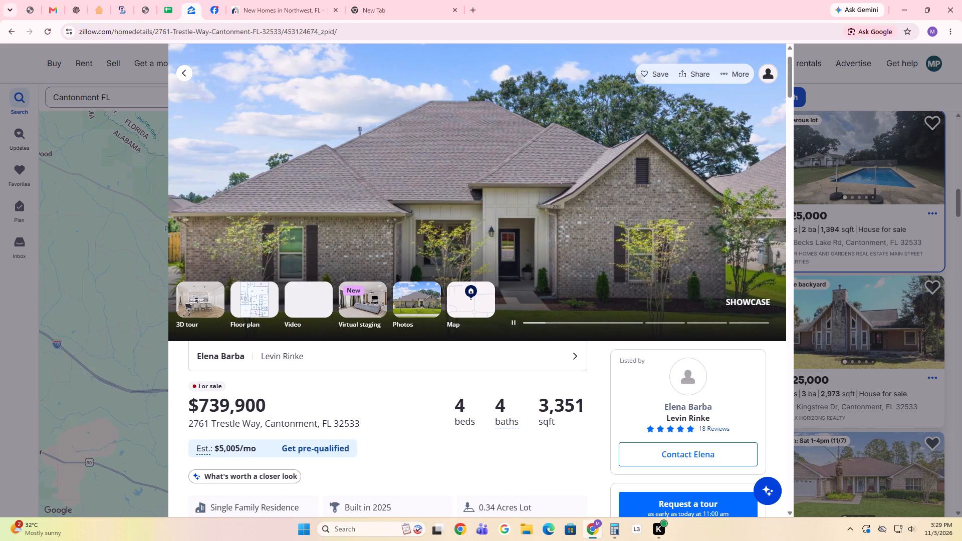
{"action": "left_click_drag", "start_coordinate": [187, 424], "coordinate": [362, 412]}
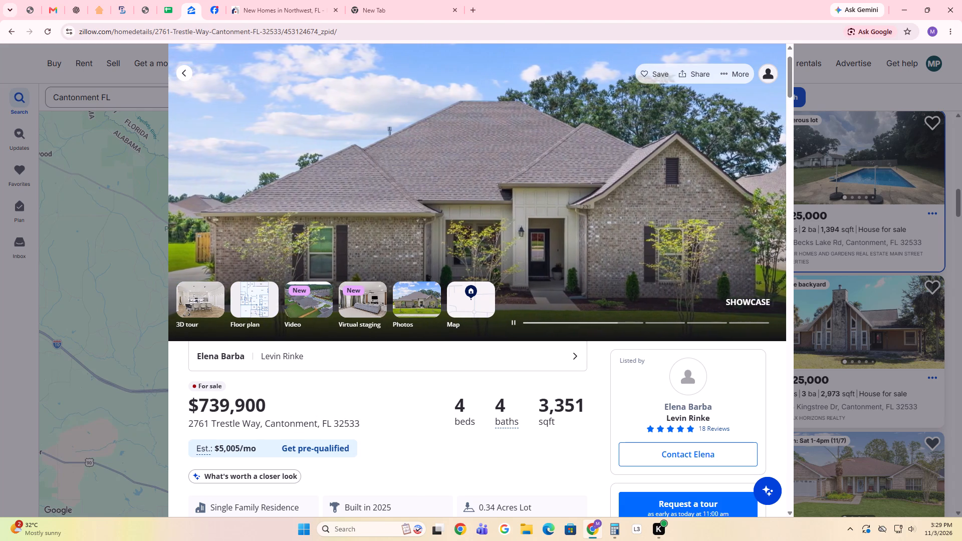
{"action": "left_click_drag", "start_coordinate": [185, 421], "coordinate": [253, 420]}
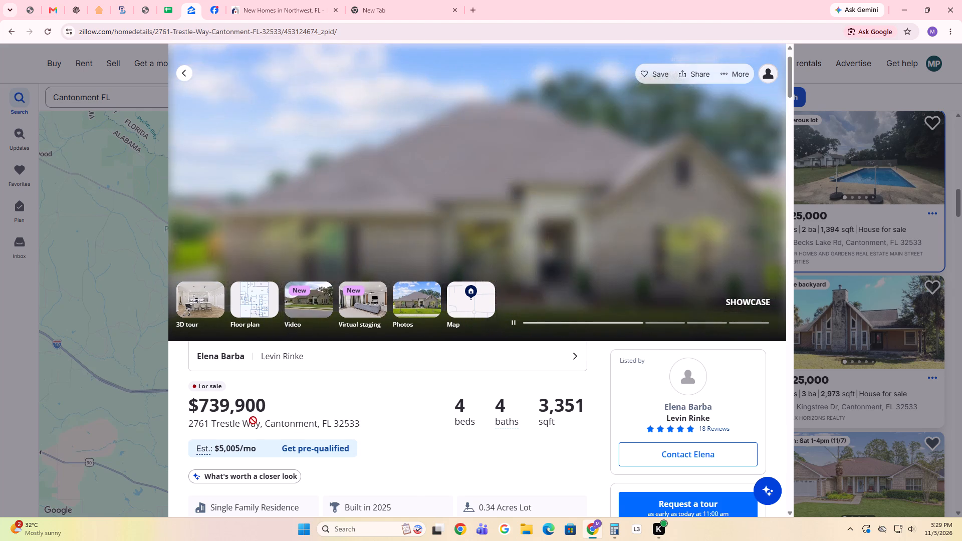
{"action": "left_click_drag", "start_coordinate": [253, 420], "coordinate": [280, 420]}
{"action": "left_click_drag", "start_coordinate": [330, 395], "coordinate": [342, 388]}
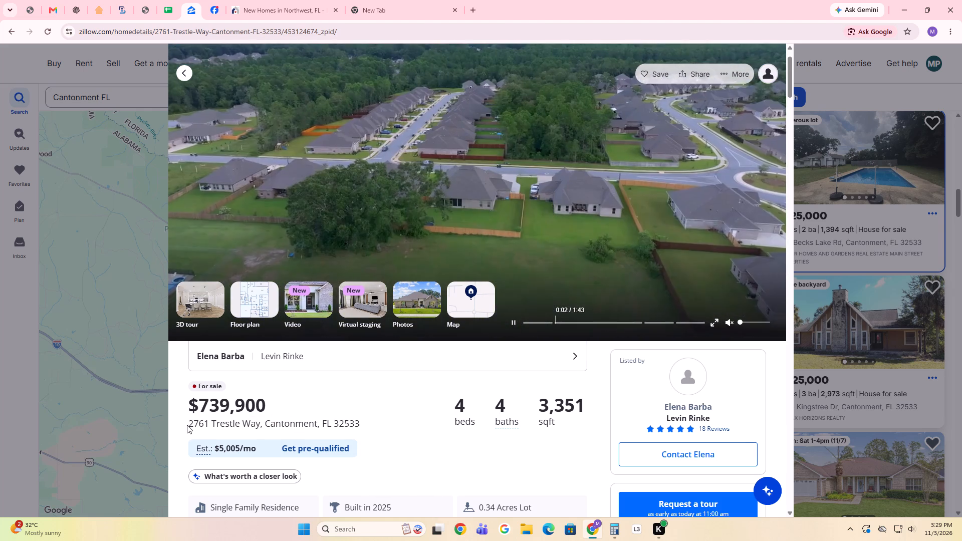
{"action": "left_click_drag", "start_coordinate": [187, 423], "coordinate": [261, 420]}
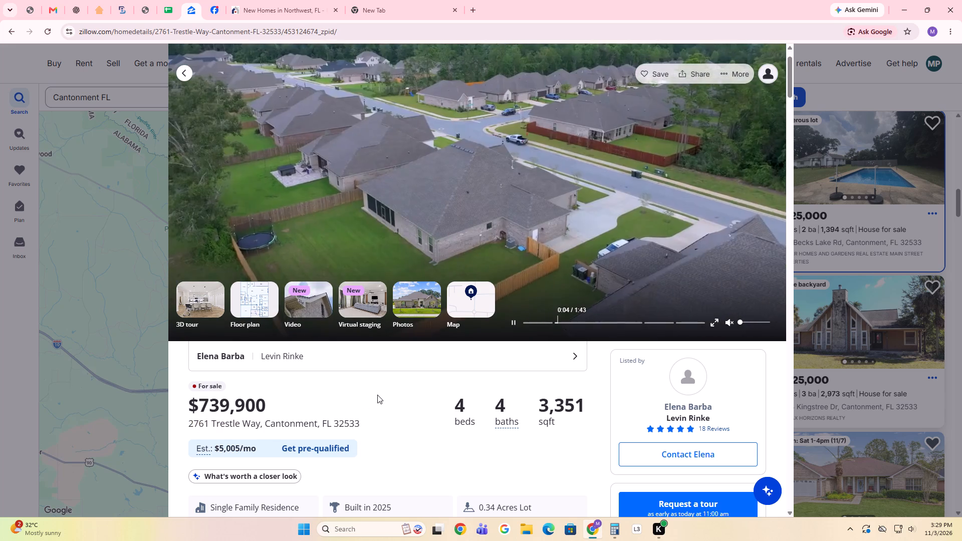
{"action": "triple_click", "coordinate": [381, 393]}
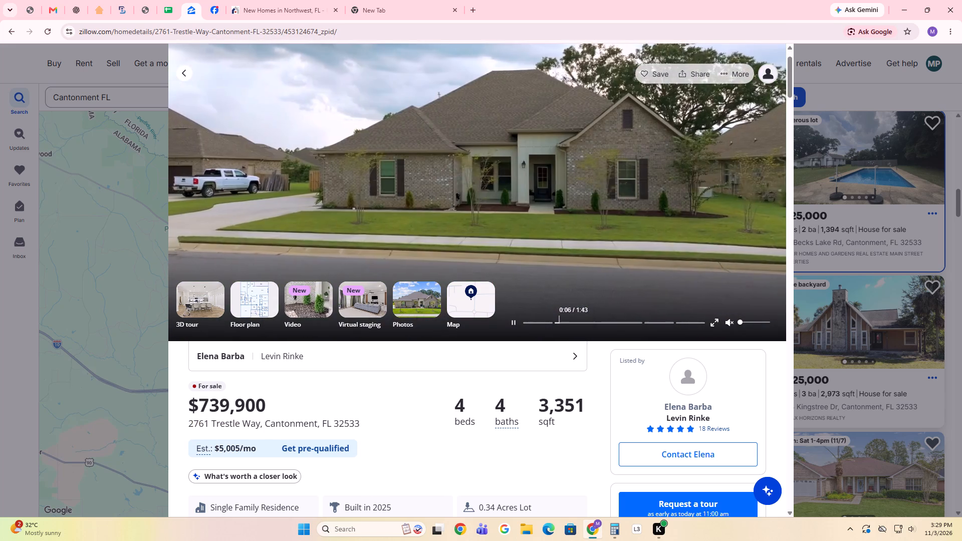
{"action": "left_click_drag", "start_coordinate": [186, 423], "coordinate": [253, 427]}
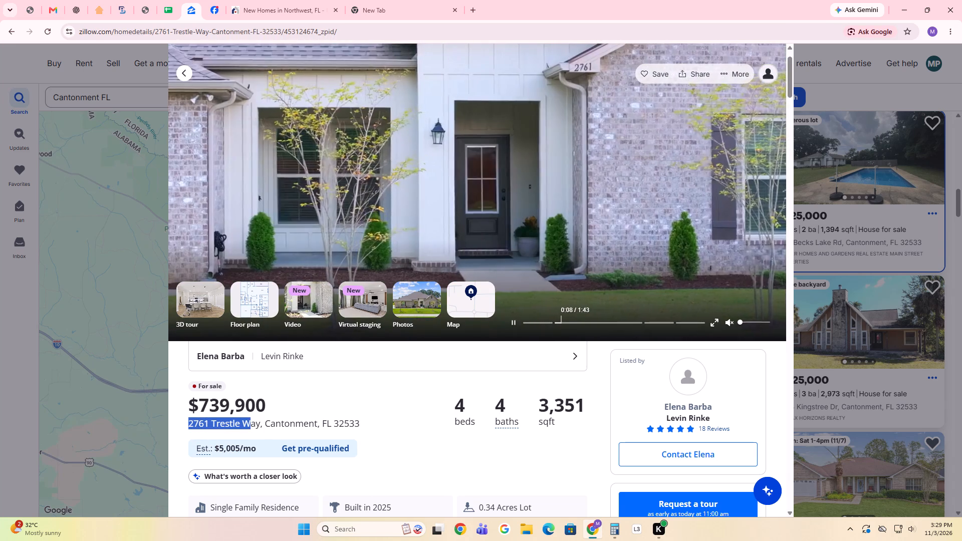
{"action": "left_click_drag", "start_coordinate": [253, 427], "coordinate": [374, 419]}
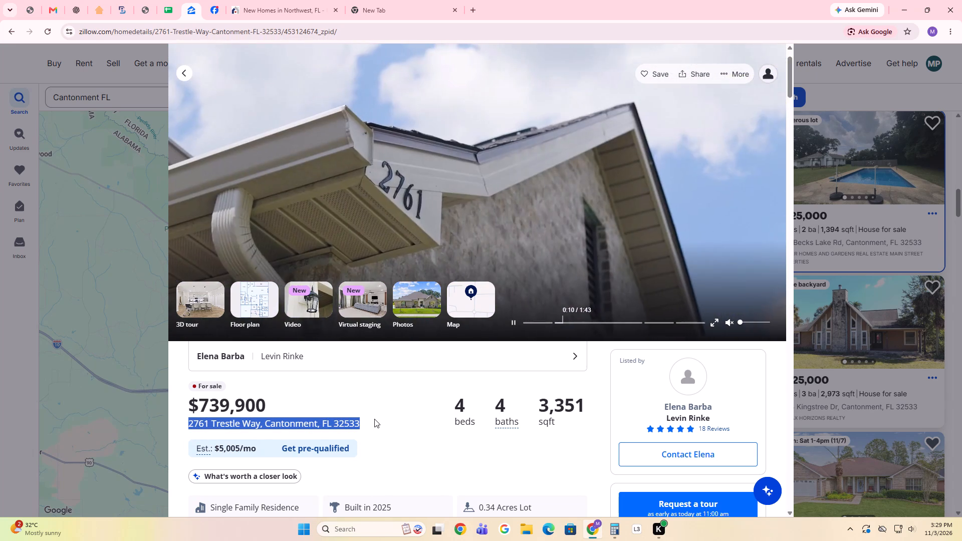
{"action": "key", "text": "ctrl+c"}
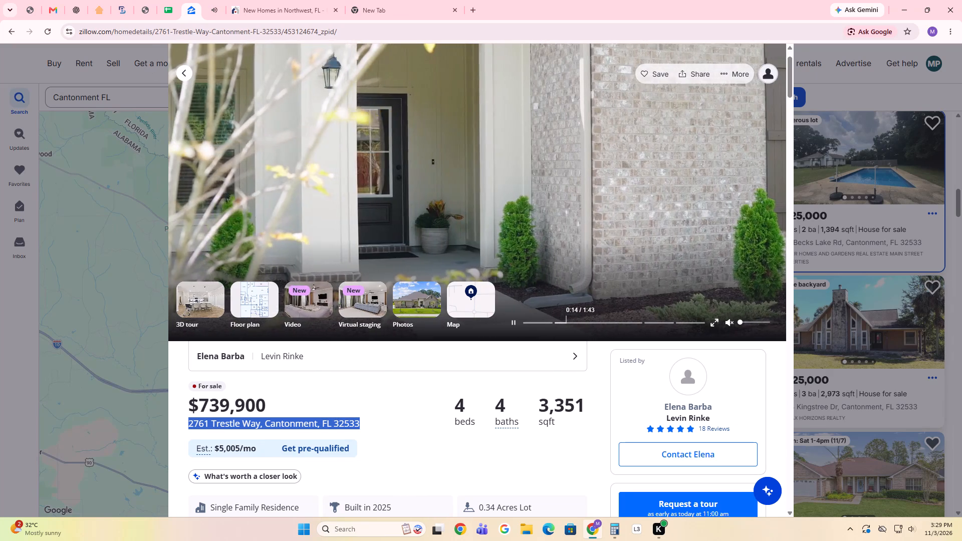
{"action": "left_click", "coordinate": [166, 11]}
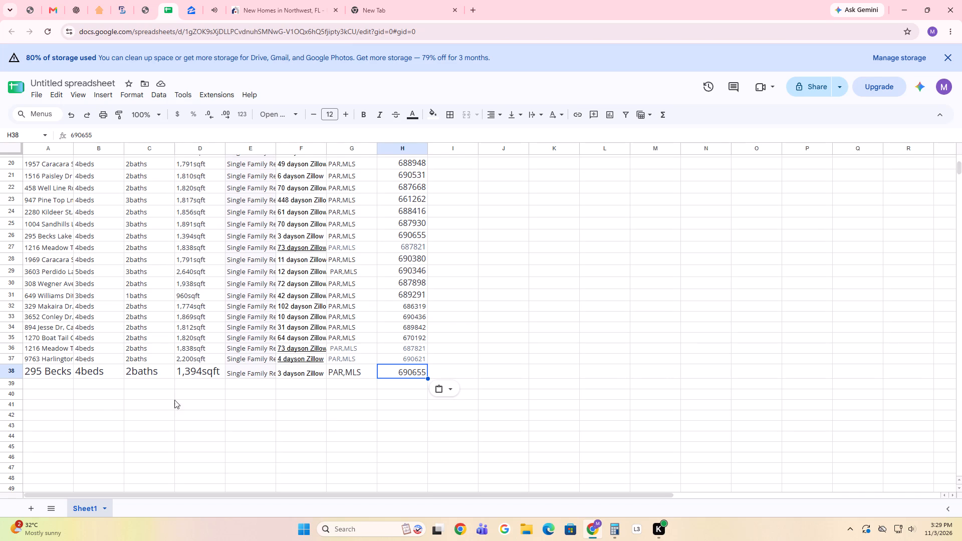
{"action": "left_click", "coordinate": [44, 382]}
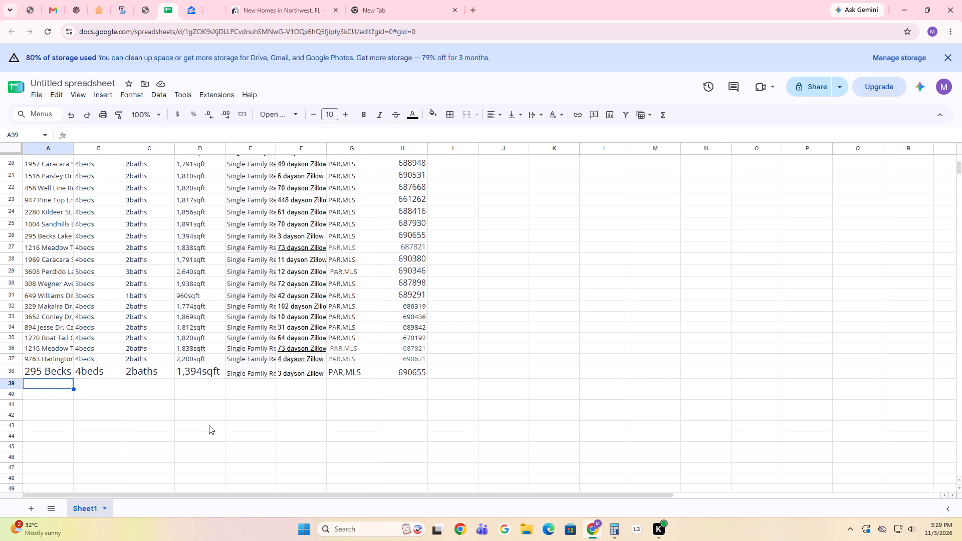
{"action": "key", "text": "ctrl+v"}
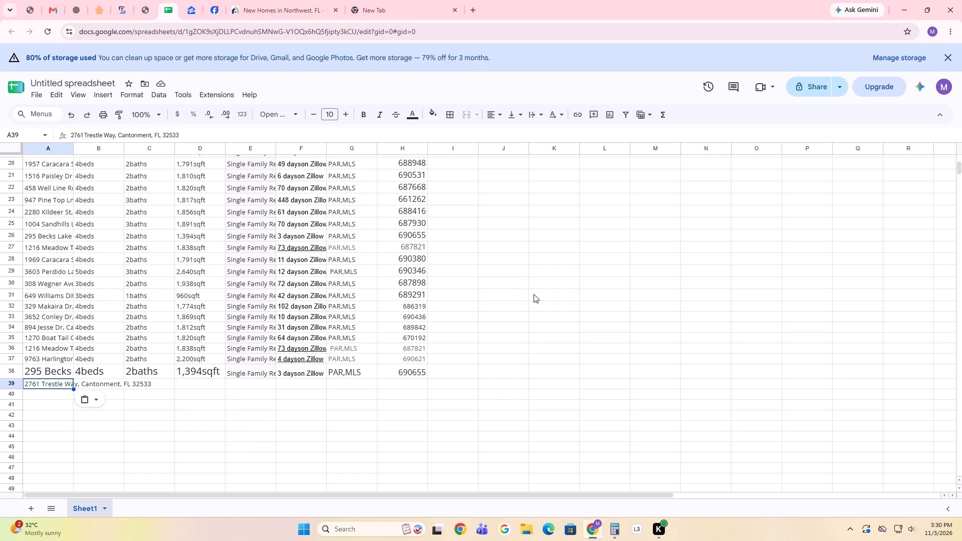
{"action": "left_click", "coordinate": [232, 427]}
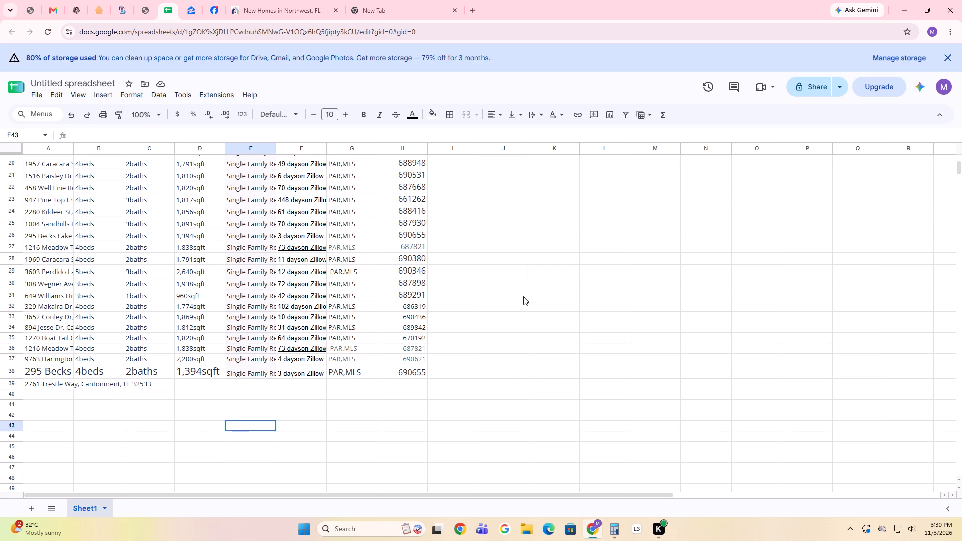
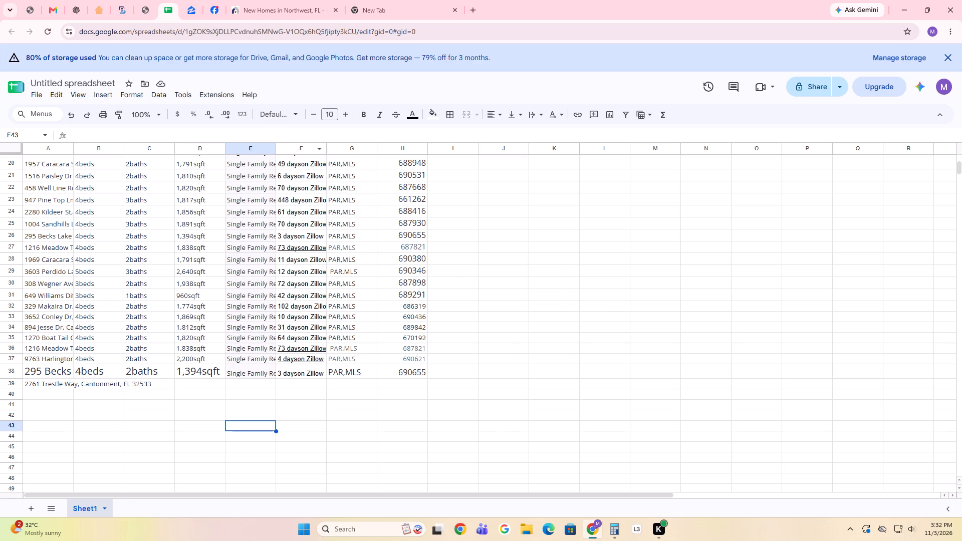
{"action": "left_click", "coordinate": [191, 10]}
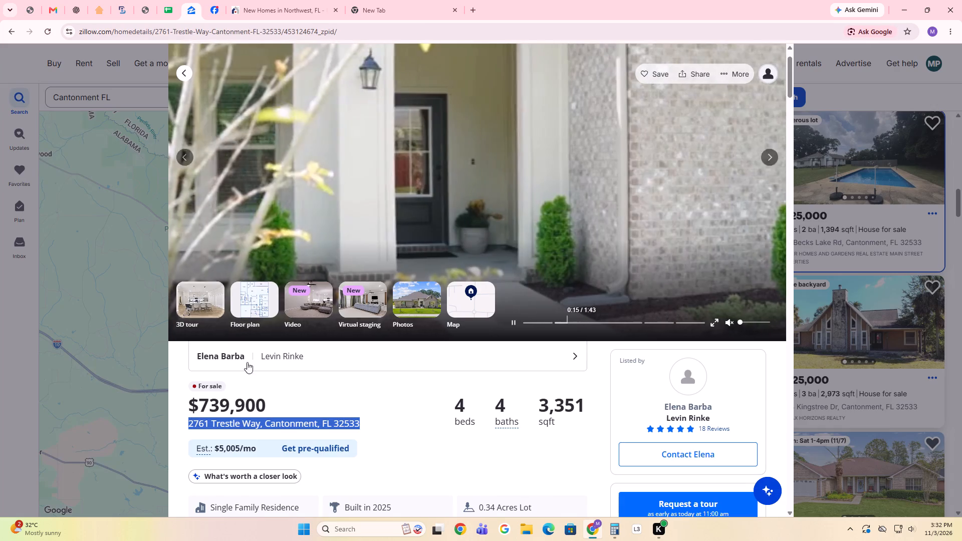
{"action": "left_click", "coordinate": [408, 402]}
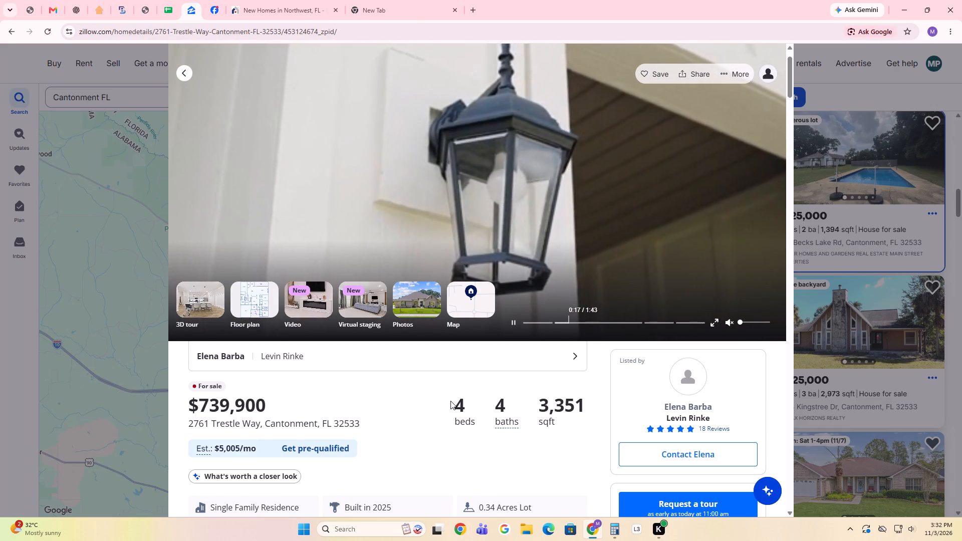
{"action": "left_click_drag", "start_coordinate": [450, 401], "coordinate": [586, 433]}
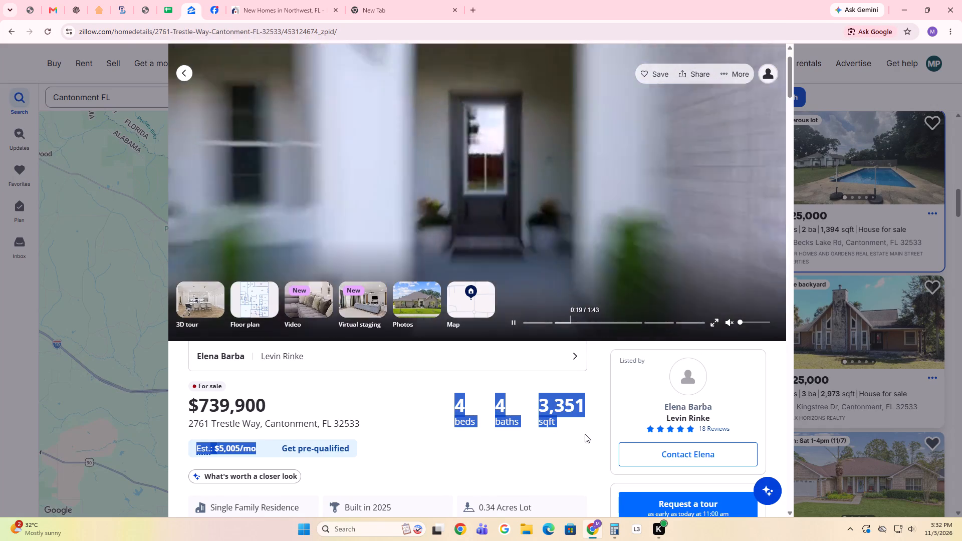
{"action": "key", "text": "ctrl+c"}
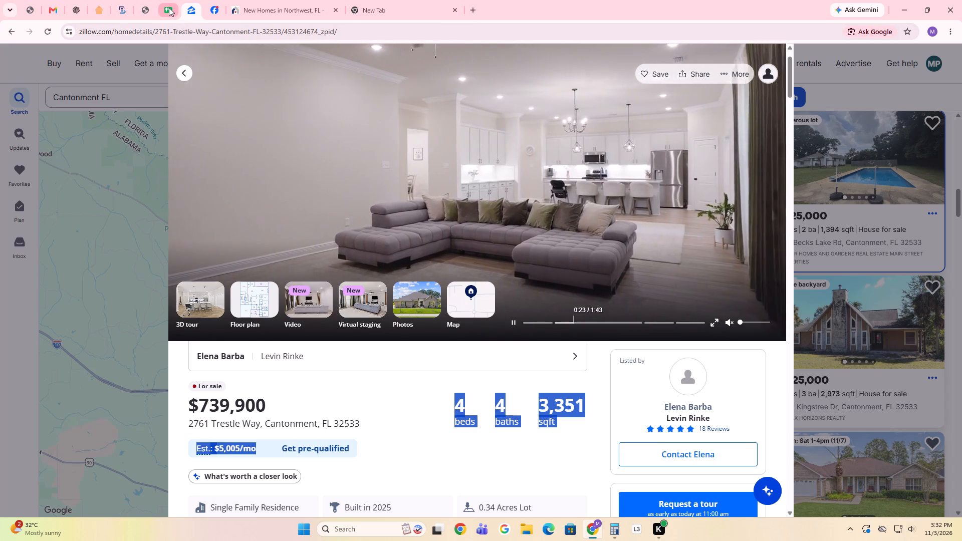
{"action": "left_click", "coordinate": [169, 8]}
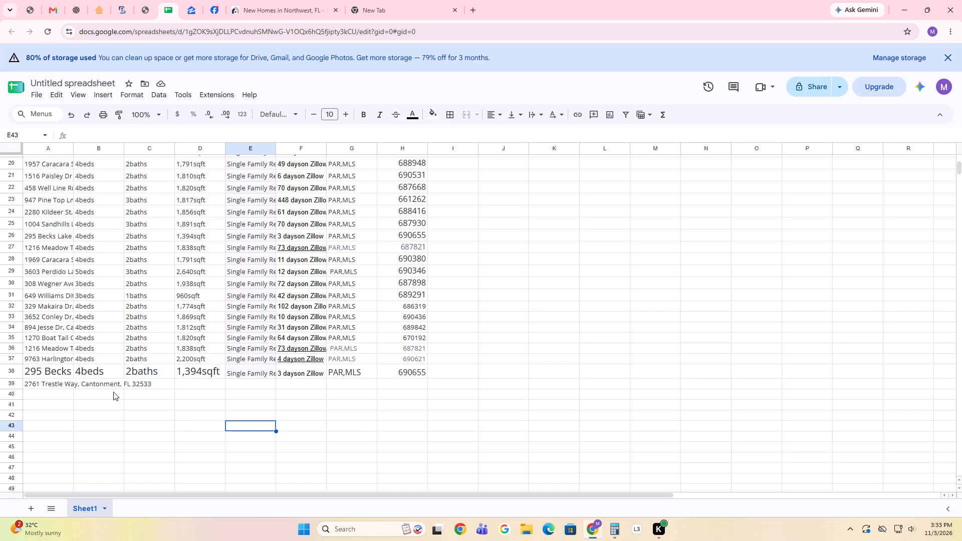
{"action": "left_click", "coordinate": [87, 381]}
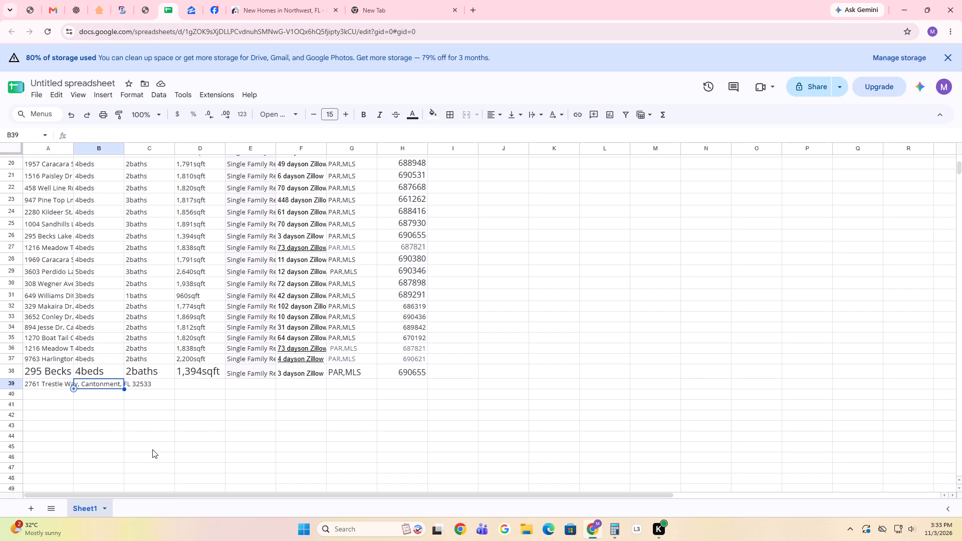
{"action": "key", "text": "ctrl+v"}
{"action": "left_click", "coordinate": [201, 427]}
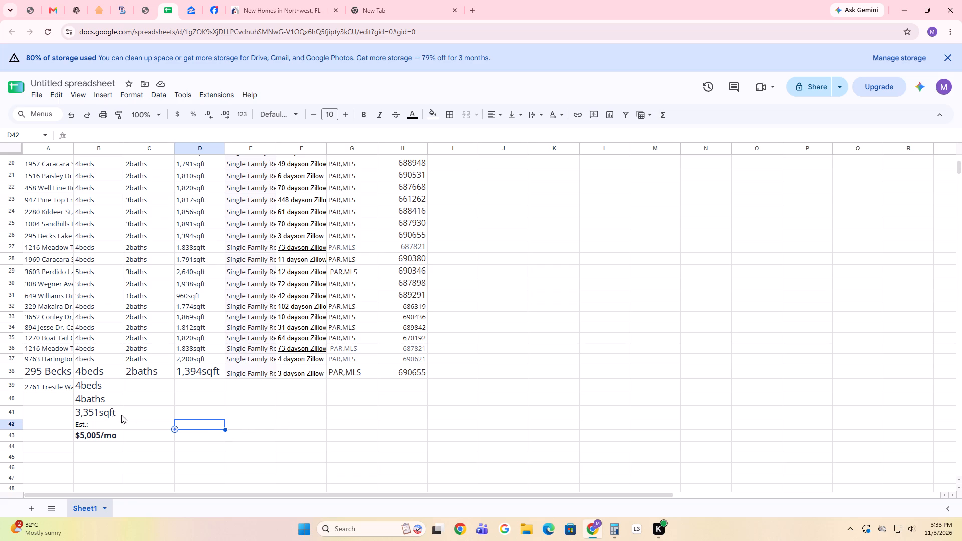
Copy the pasted 4baths value into cell C39 and the 3,351sqft value into cell D39.
{"action": "left_click", "coordinate": [109, 411]}
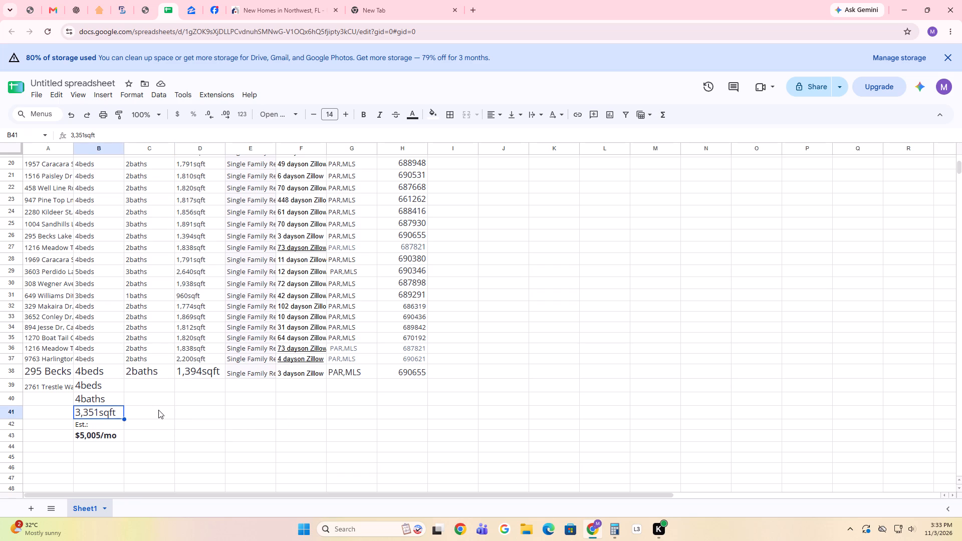
{"action": "left_click", "coordinate": [158, 410]}
{"action": "left_click", "coordinate": [110, 395]}
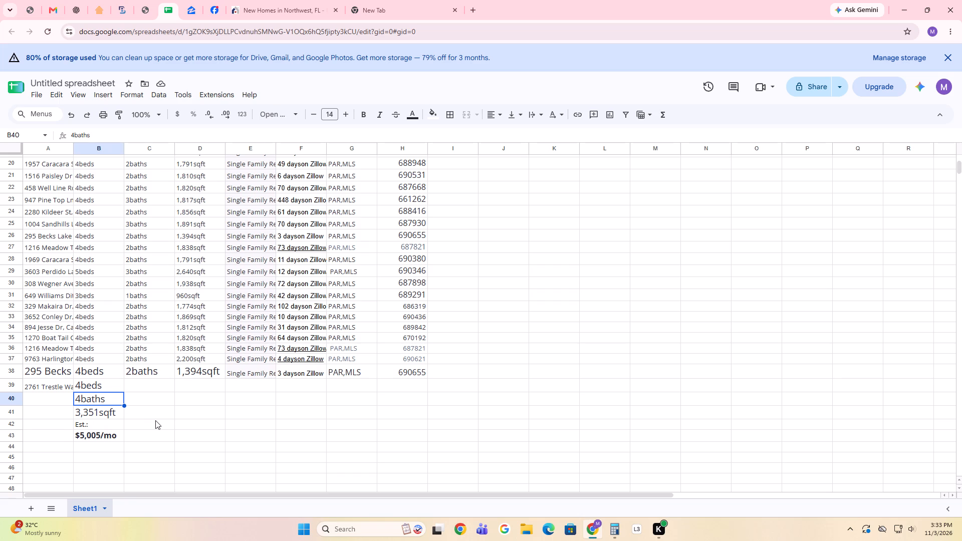
{"action": "key", "text": "ctrl+c"}
{"action": "left_click", "coordinate": [151, 383]}
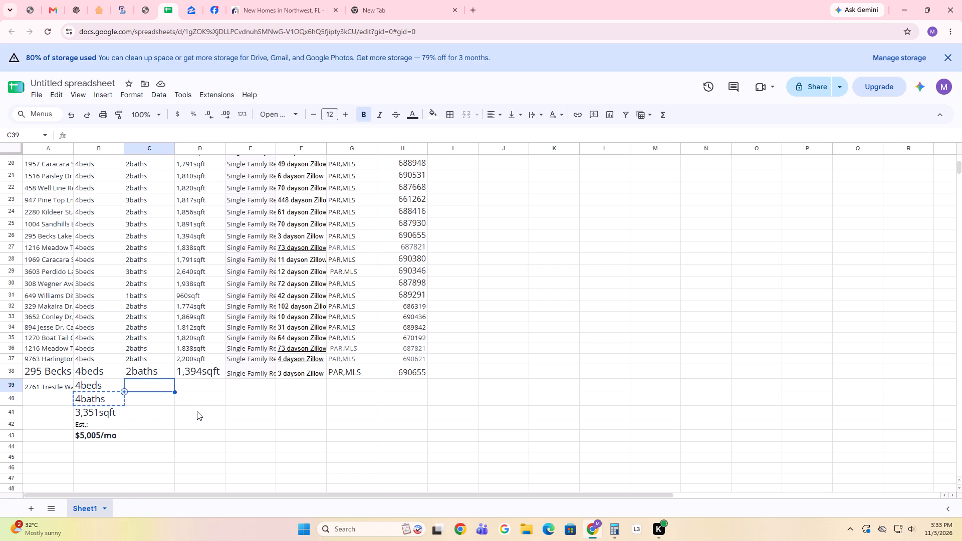
{"action": "key", "text": "ctrl+v"}
{"action": "left_click", "coordinate": [196, 414]}
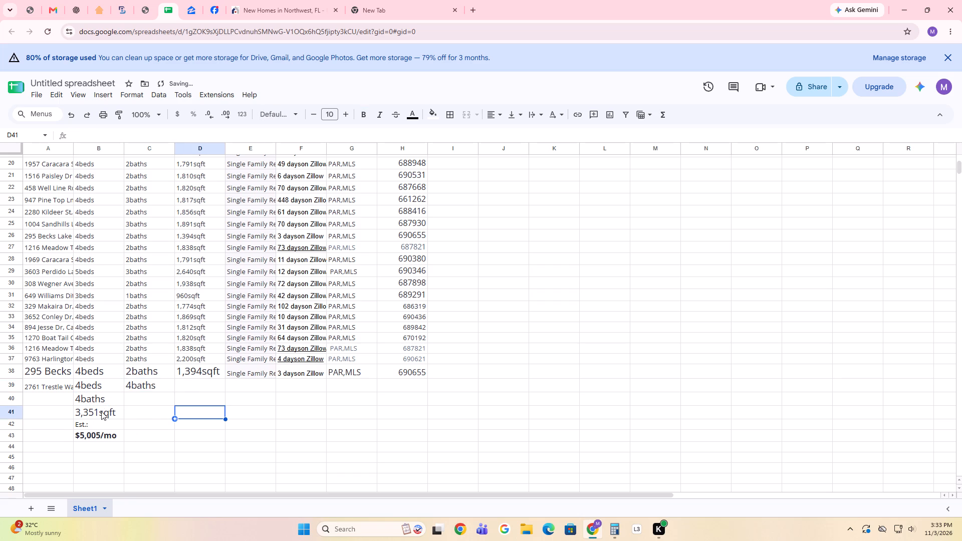
{"action": "left_click", "coordinate": [101, 413]}
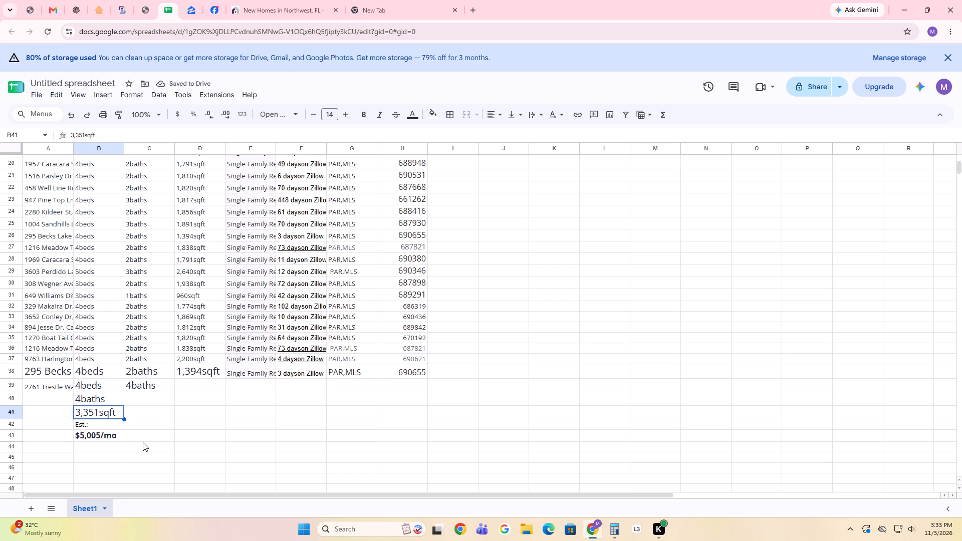
{"action": "key", "text": "ctrl+c"}
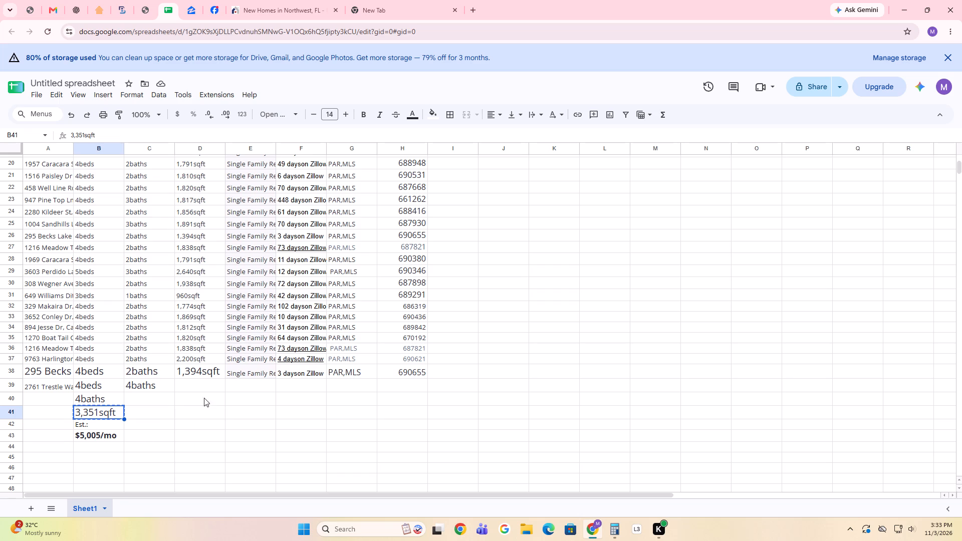
{"action": "left_click", "coordinate": [200, 386]}
{"action": "key", "text": "ctrl+v"}
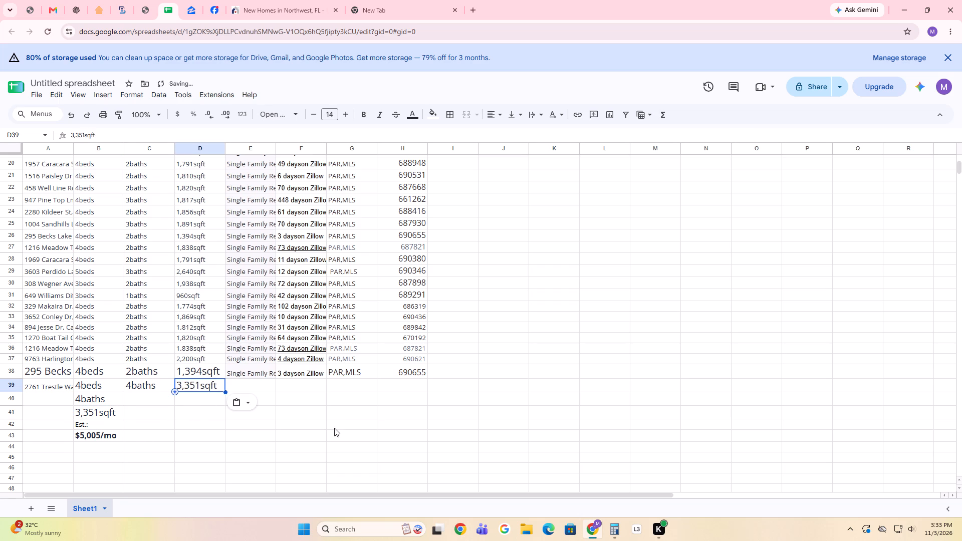
{"action": "left_click", "coordinate": [334, 428]}
Clear the leftover 4baths and 3,351sqft values from cells B40 and B41.
{"action": "double_click", "coordinate": [111, 399]}
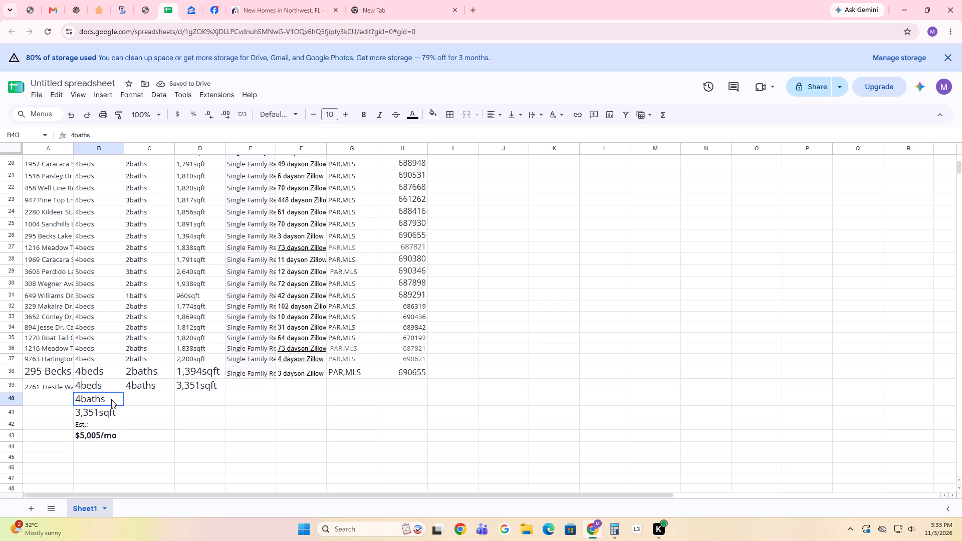
{"action": "key", "text": "BackSpace"}
{"action": "key", "text": "BackSpace"}
{"action": "key", "text": "BackSpace"}
{"action": "key", "text": "BackSpace"}
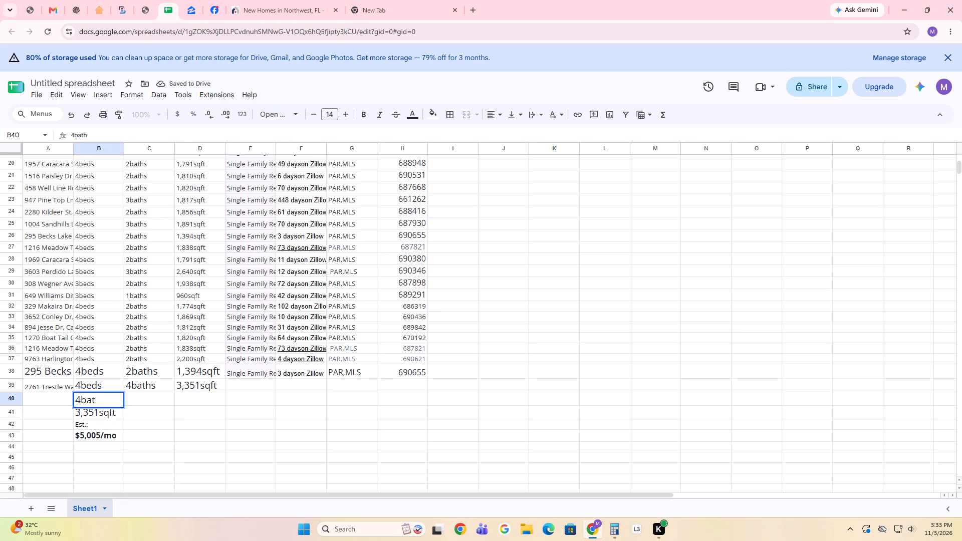
{"action": "key", "text": "BackSpace"}
{"action": "key", "text": "BackSpace"}
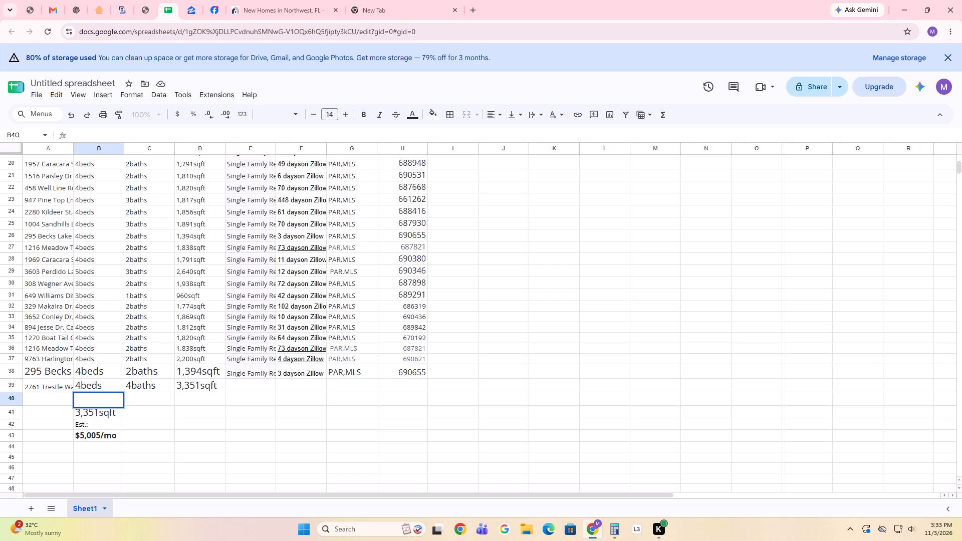
{"action": "double_click", "coordinate": [114, 414]}
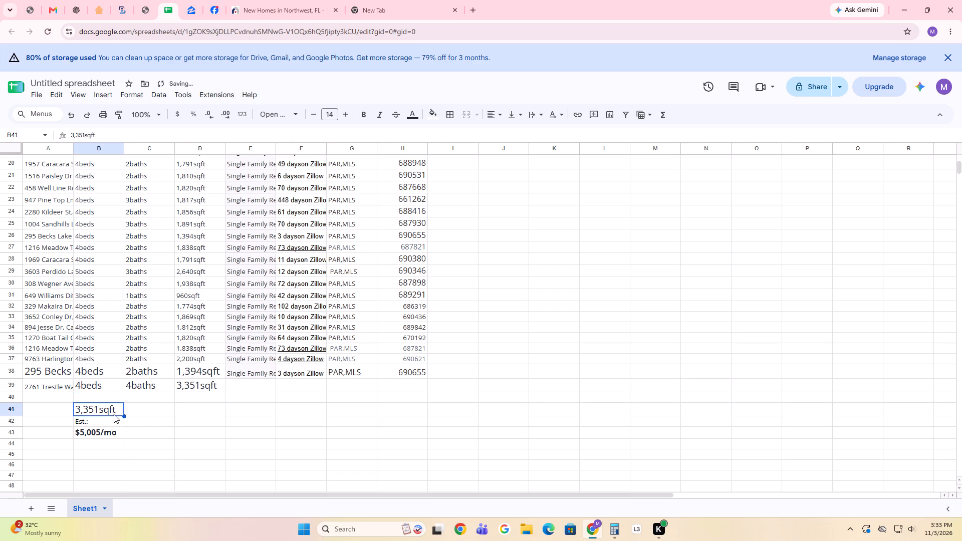
{"action": "key", "text": "BackSpace"}
{"action": "key", "text": "BackSpace"}
{"action": "key", "text": "BackSpace"}
{"action": "key", "text": "BackSpace"}
{"action": "key", "text": "BackSpace"}
{"action": "key", "text": "BackSpace"}
{"action": "key", "text": "BackSpace"}
{"action": "key", "text": "BackSpace"}
{"action": "key", "text": "BackSpace"}
{"action": "key", "text": "BackSpace"}
{"action": "key", "text": "BackSpace"}
{"action": "key", "text": "BackSpace"}
{"action": "key", "text": "BackSpace"}
{"action": "key", "text": "BackSpace"}
{"action": "key", "text": "BackSpace"}
{"action": "key", "text": "BackSpace"}
{"action": "key", "text": "BackSpace"}
{"action": "key", "text": "BackSpace"}
{"action": "key", "text": "BackSpace"}
{"action": "key", "text": "BackSpace"}
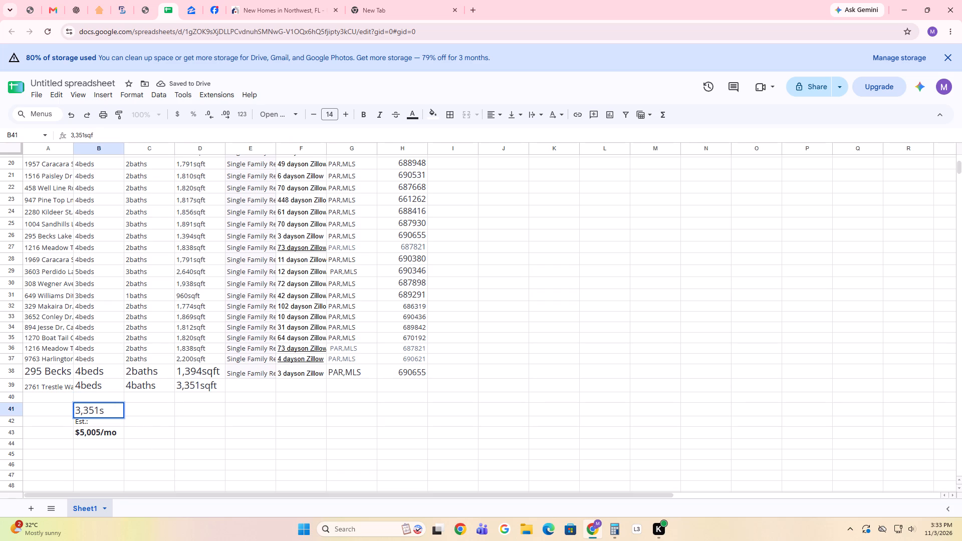
{"action": "left_click", "coordinate": [181, 421]}
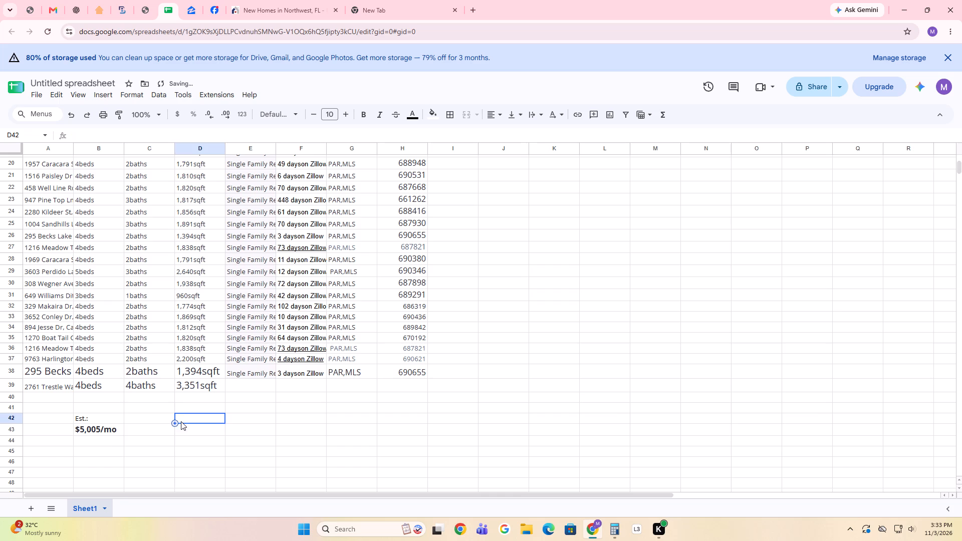
Clear the leftover "Est.:" label and $5,005/mo payment from cells B42 and B43.
{"action": "double_click", "coordinate": [96, 419]}
{"action": "key", "text": "BackSpace"}
{"action": "key", "text": "BackSpace"}
{"action": "key", "text": "BackSpace"}
{"action": "key", "text": "BackSpace"}
{"action": "key", "text": "BackSpace"}
{"action": "key", "text": "BackSpace"}
{"action": "key", "text": "BackSpace"}
{"action": "key", "text": "BackSpace"}
{"action": "key", "text": "BackSpace"}
{"action": "key", "text": "BackSpace"}
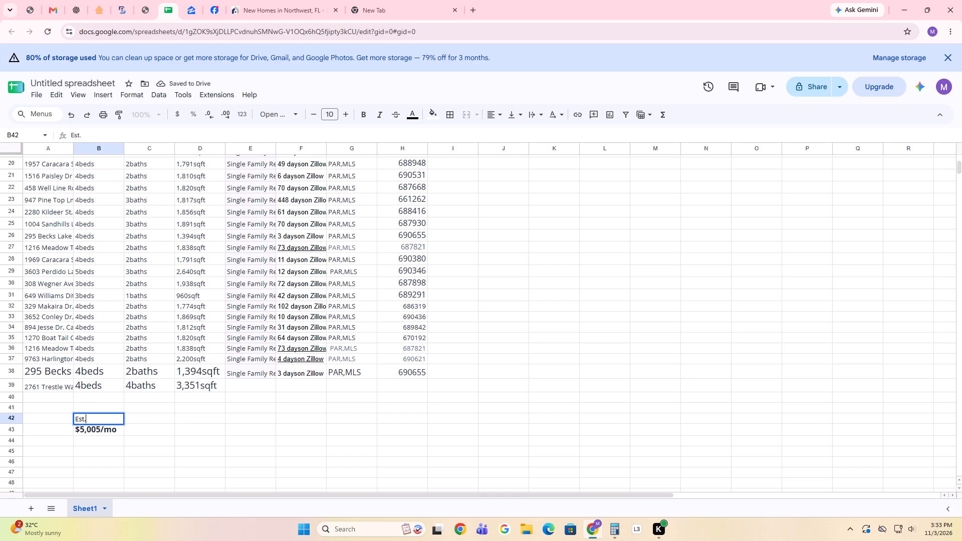
{"action": "double_click", "coordinate": [113, 429]}
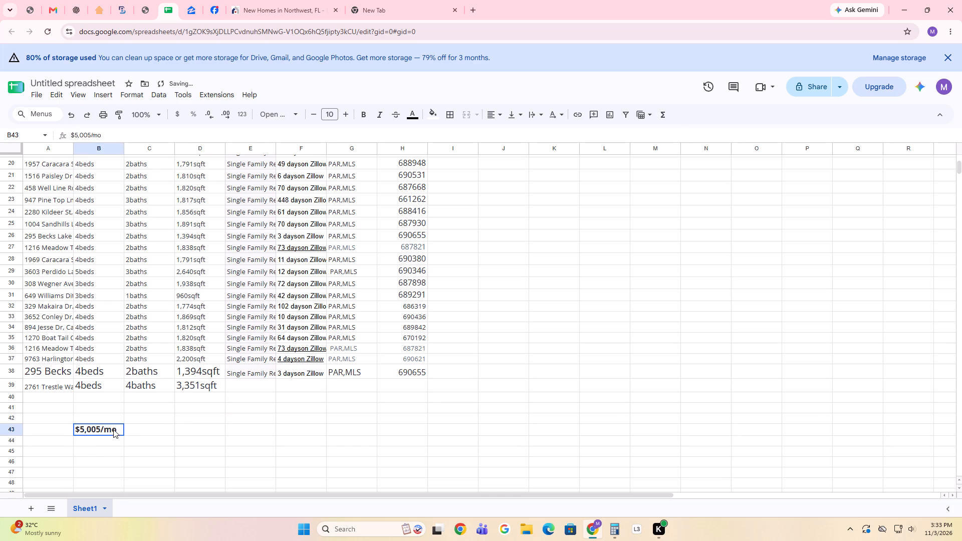
{"action": "key", "text": "BackSpace"}
{"action": "key", "text": "BackSpace"}
{"action": "key", "text": "BackSpace"}
{"action": "key", "text": "BackSpace"}
{"action": "key", "text": "BackSpace"}
{"action": "key", "text": "BackSpace"}
{"action": "key", "text": "BackSpace"}
{"action": "key", "text": "BackSpace"}
{"action": "key", "text": "BackSpace"}
{"action": "key", "text": "BackSpace"}
{"action": "key", "text": "BackSpace"}
{"action": "key", "text": "BackSpace"}
{"action": "key", "text": "BackSpace"}
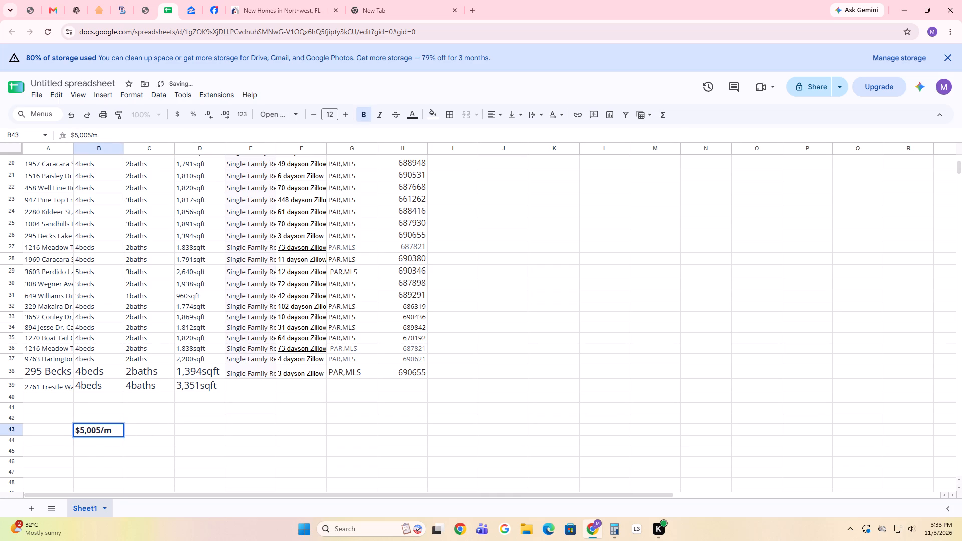
{"action": "double_click", "coordinate": [200, 410]}
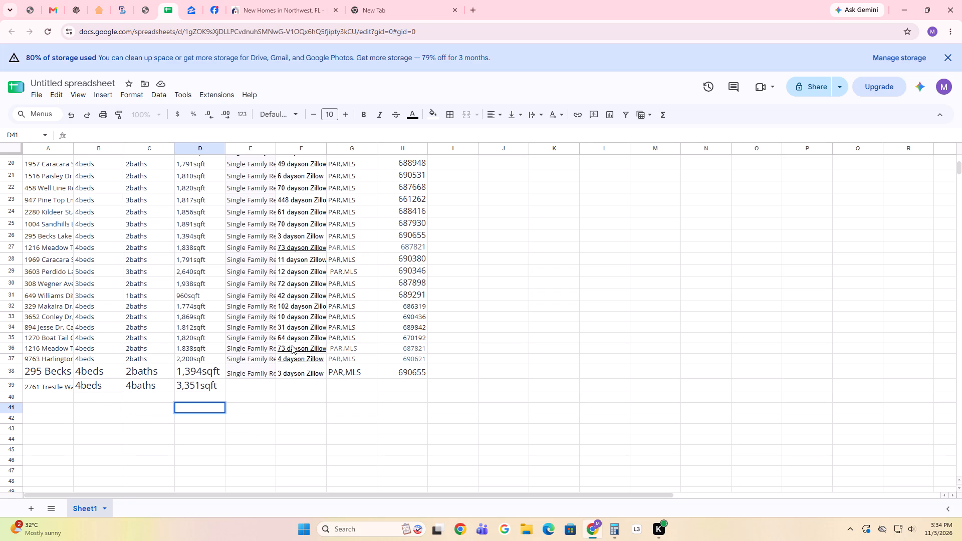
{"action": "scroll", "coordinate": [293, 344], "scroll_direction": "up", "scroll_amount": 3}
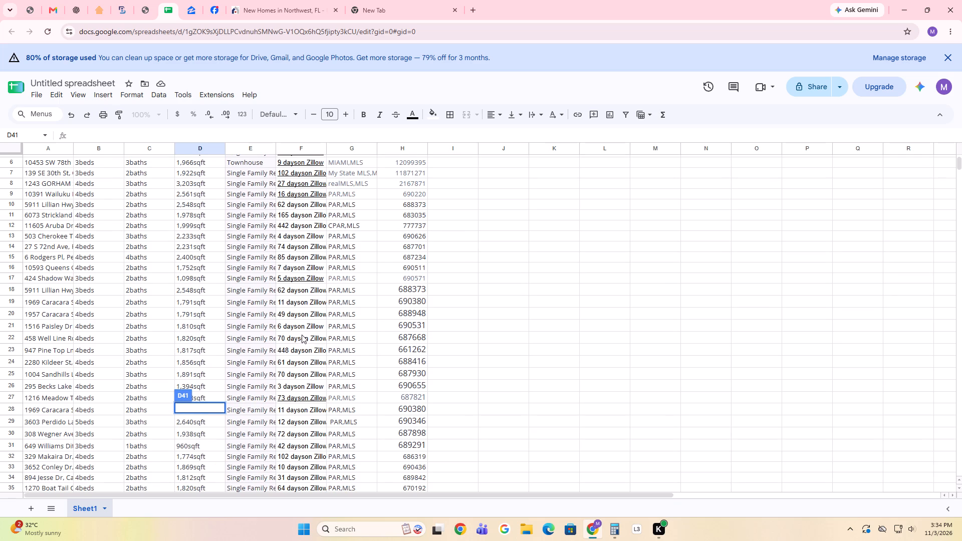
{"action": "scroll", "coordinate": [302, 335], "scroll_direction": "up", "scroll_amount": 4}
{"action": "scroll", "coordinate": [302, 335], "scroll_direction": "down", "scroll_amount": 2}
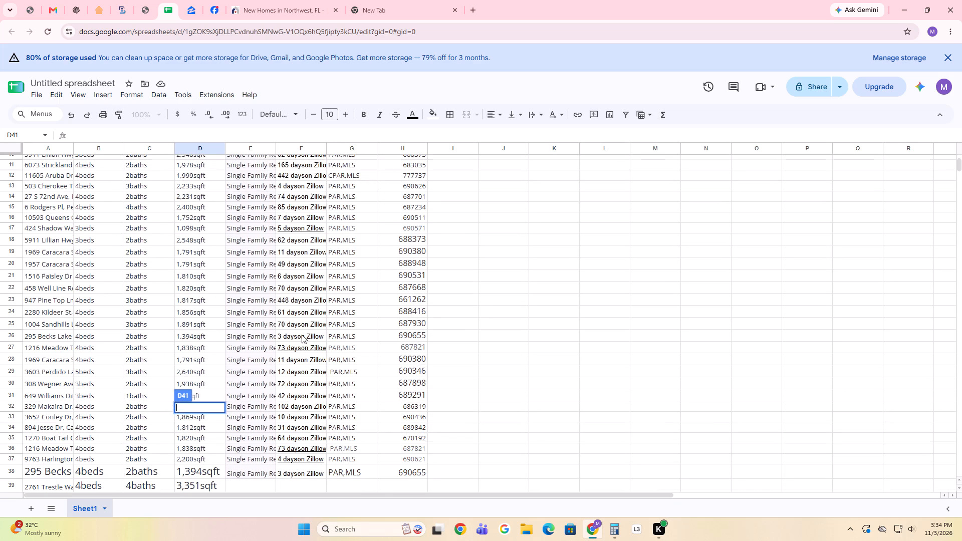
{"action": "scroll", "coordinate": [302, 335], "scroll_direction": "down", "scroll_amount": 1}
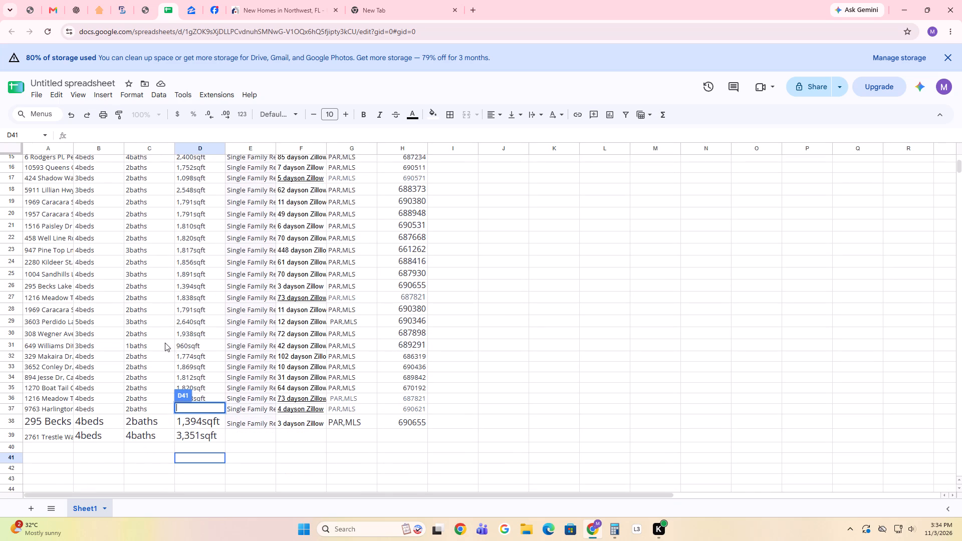
{"action": "left_click", "coordinate": [195, 13]}
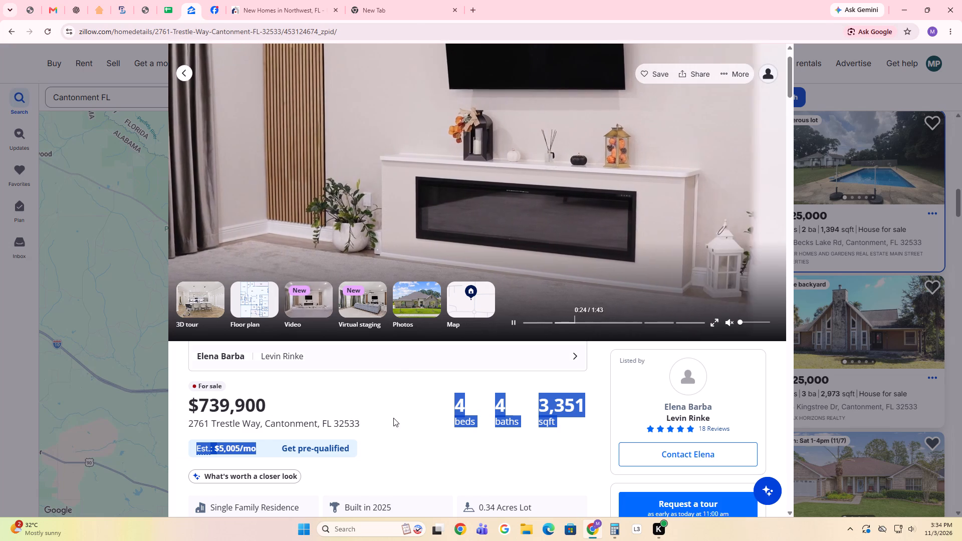
{"action": "scroll", "coordinate": [401, 411], "scroll_direction": "down", "scroll_amount": 1}
{"action": "left_click", "coordinate": [410, 408]}
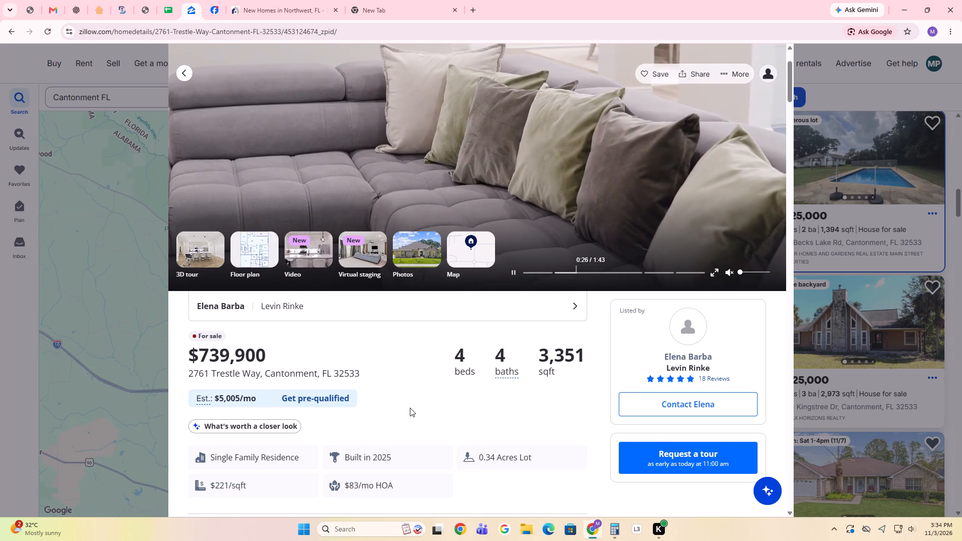
{"action": "scroll", "coordinate": [410, 408], "scroll_direction": "down", "scroll_amount": 6}
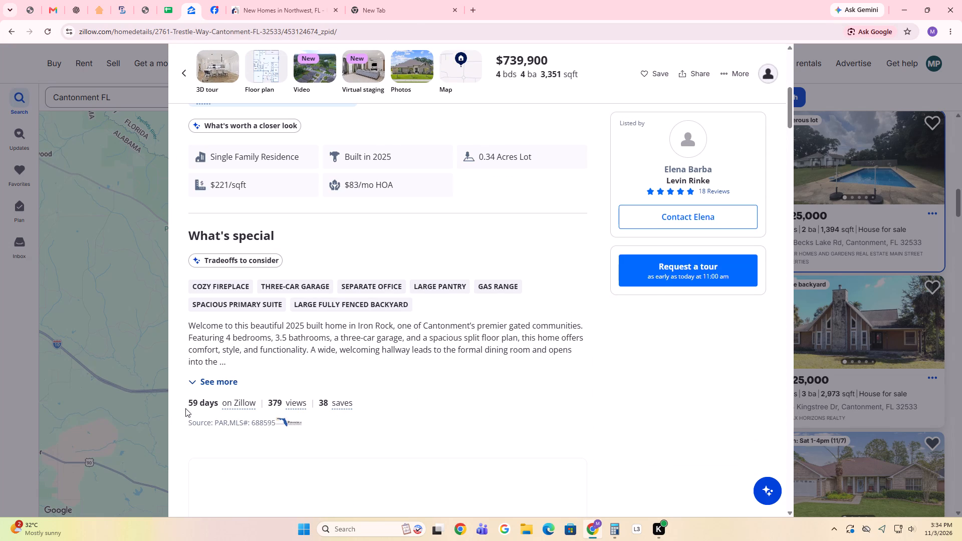
{"action": "left_click_drag", "start_coordinate": [183, 401], "coordinate": [212, 403]}
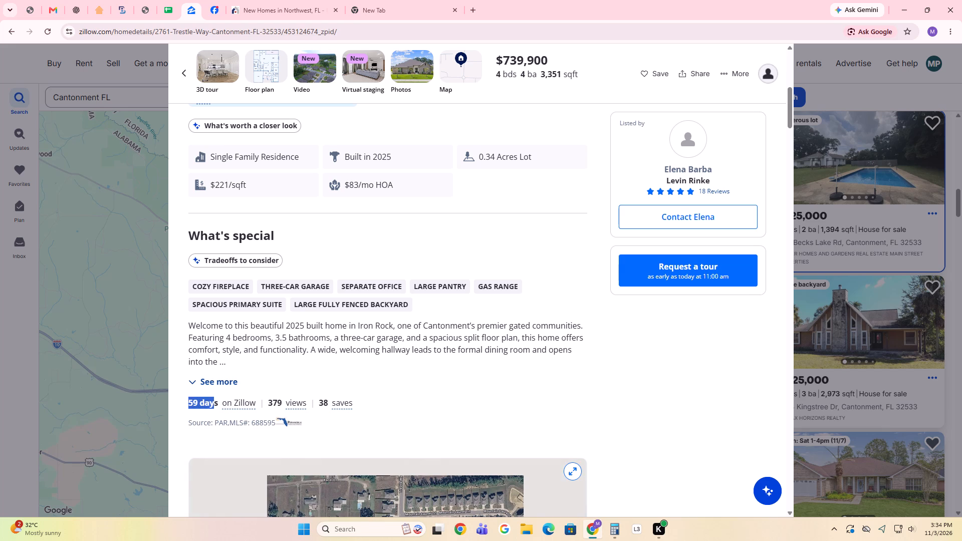
{"action": "left_click", "coordinate": [425, 395]}
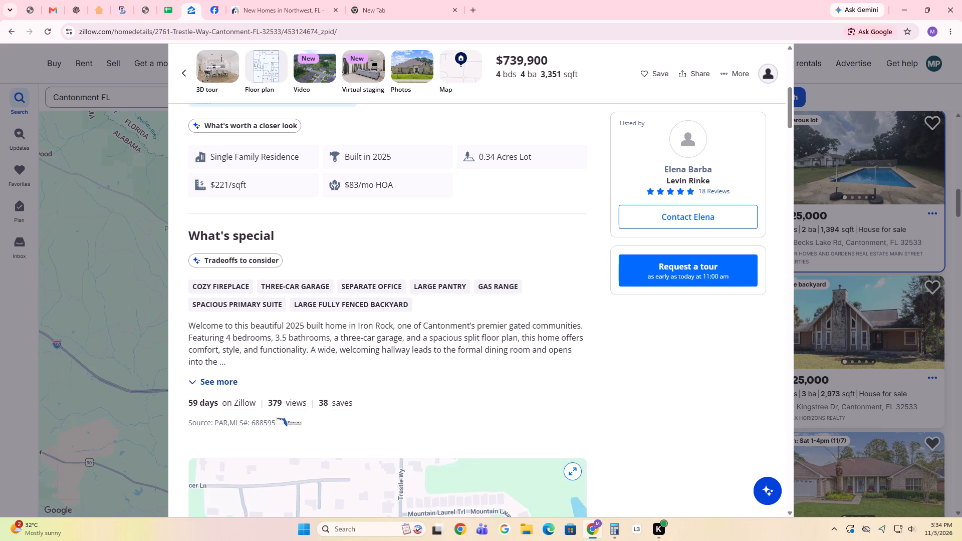
{"action": "left_click_drag", "start_coordinate": [188, 400], "coordinate": [252, 404]}
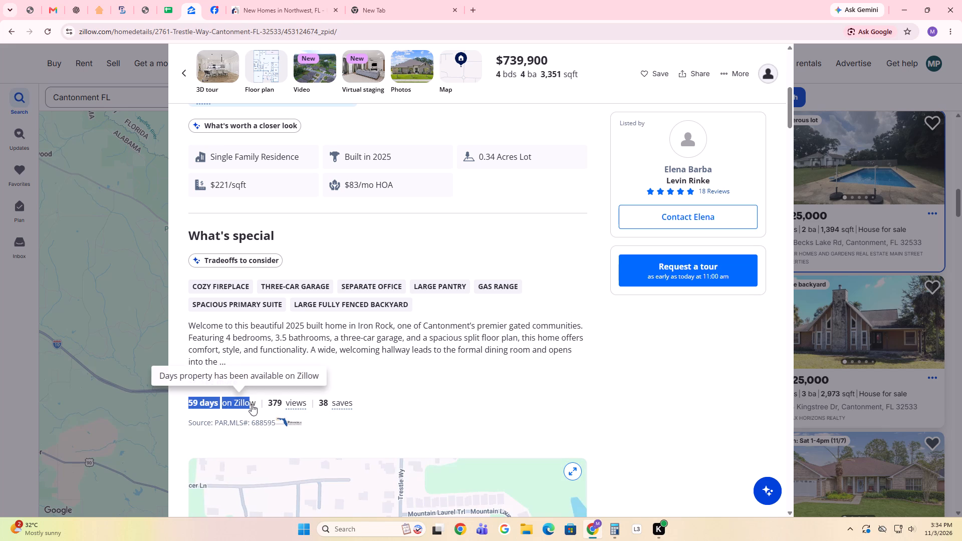
{"action": "left_click_drag", "start_coordinate": [252, 404], "coordinate": [256, 404]}
{"action": "key", "text": "ctrl+c"}
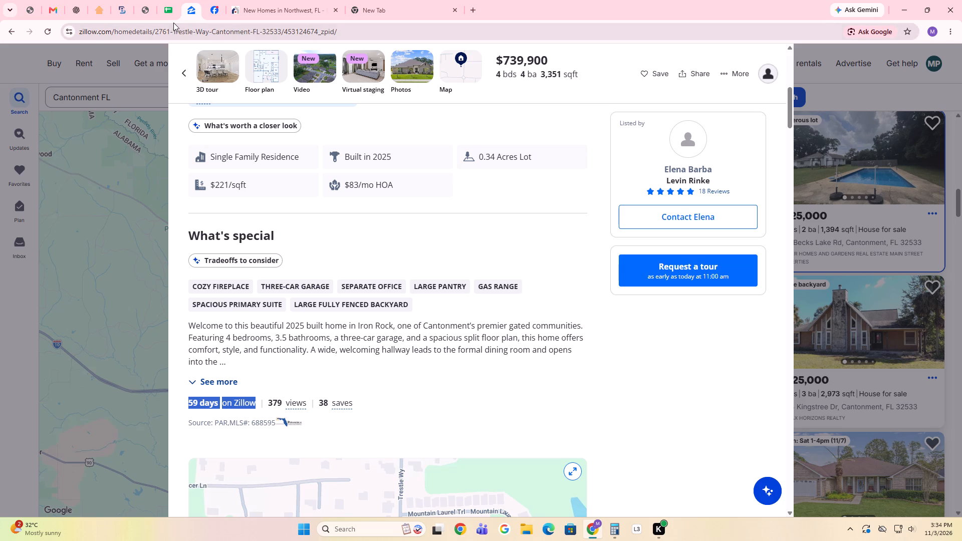
{"action": "left_click", "coordinate": [164, 12]}
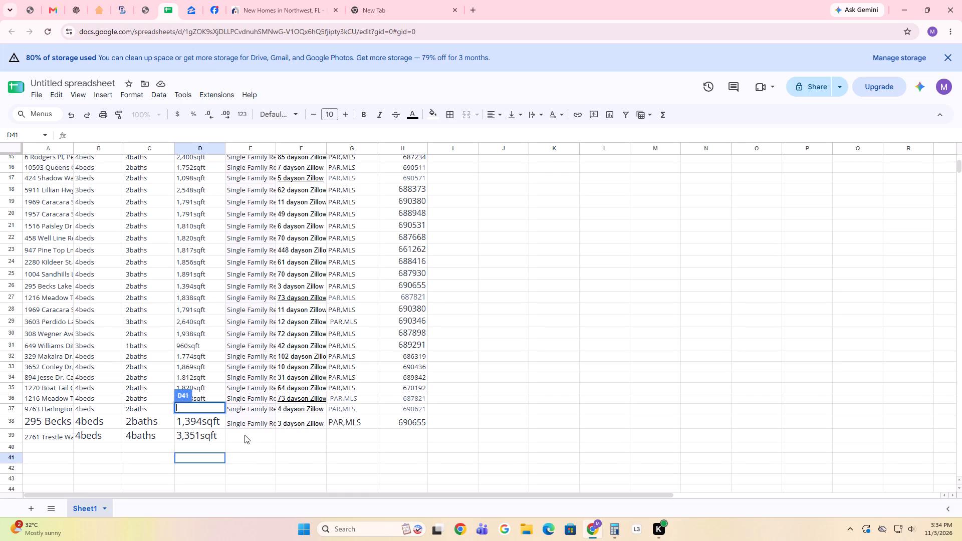
{"action": "left_click", "coordinate": [187, 10]}
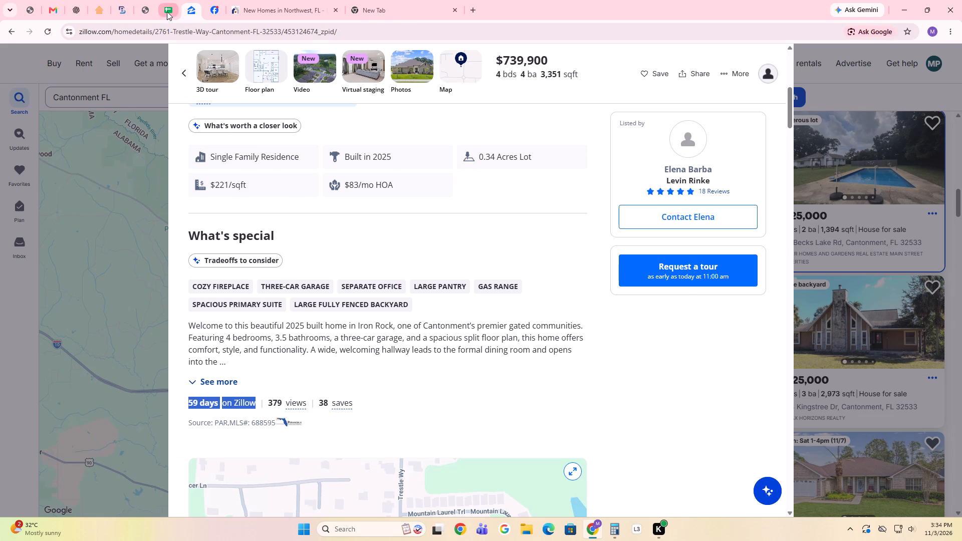
{"action": "left_click", "coordinate": [166, 12]}
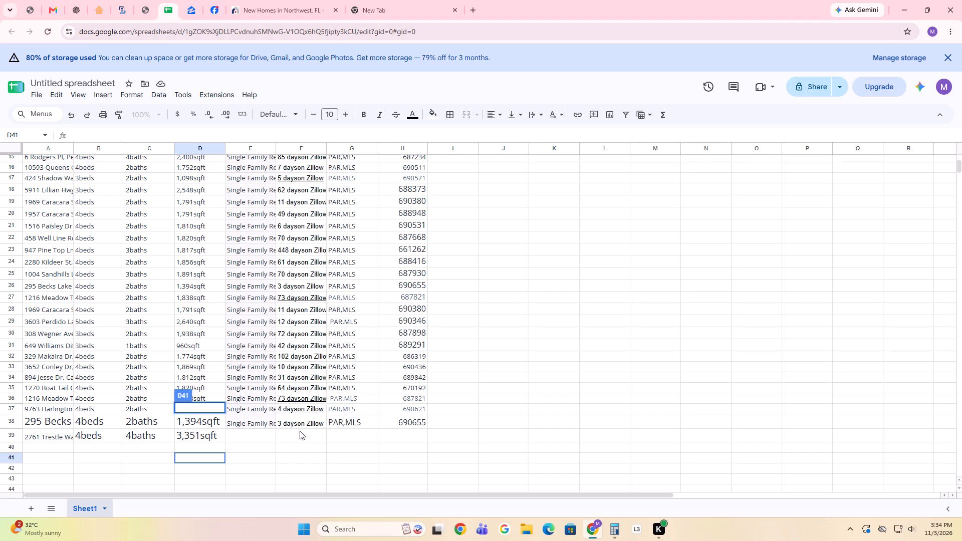
{"action": "left_click_drag", "start_coordinate": [293, 435], "coordinate": [299, 435]}
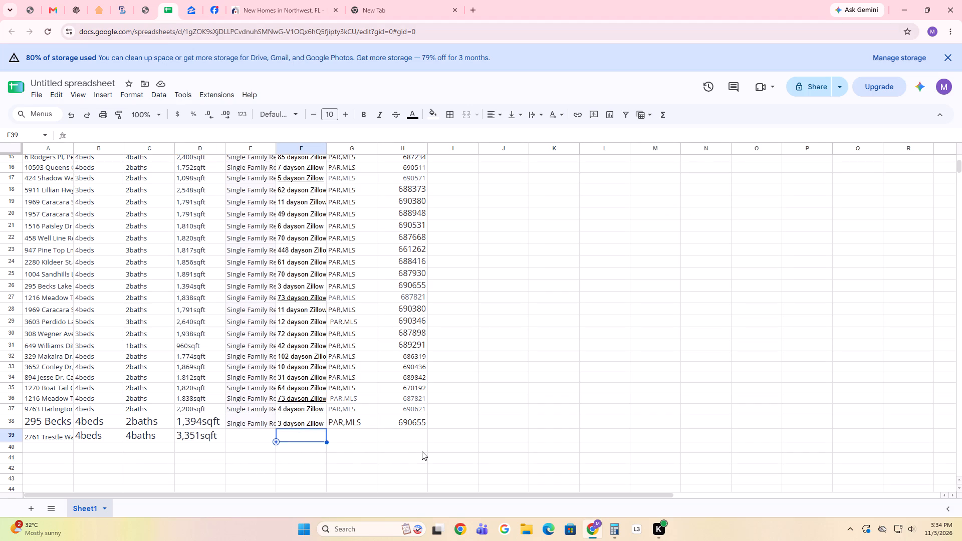
{"action": "key", "text": "ctrl+v"}
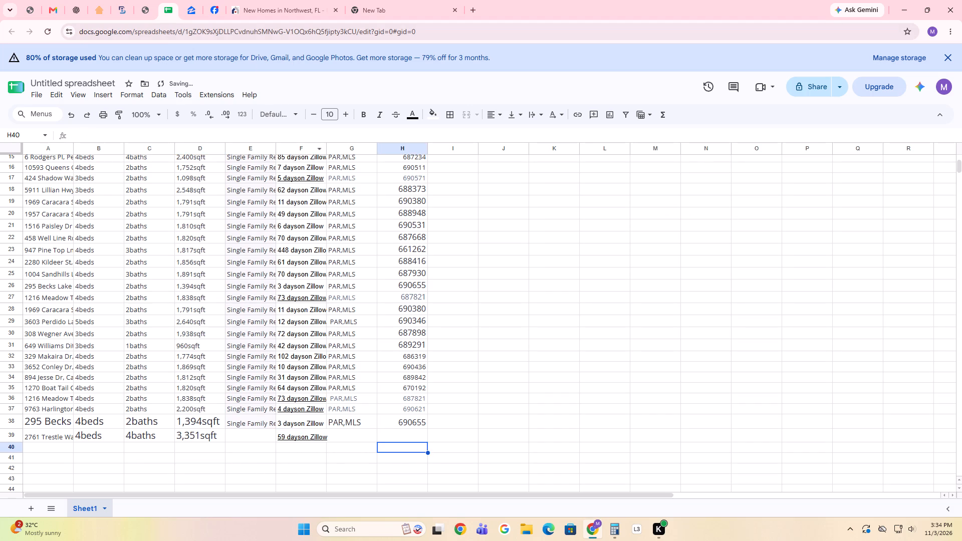
Copy the Single Family Residence property type from cell E38 into cell E39.
{"action": "left_click", "coordinate": [190, 12]}
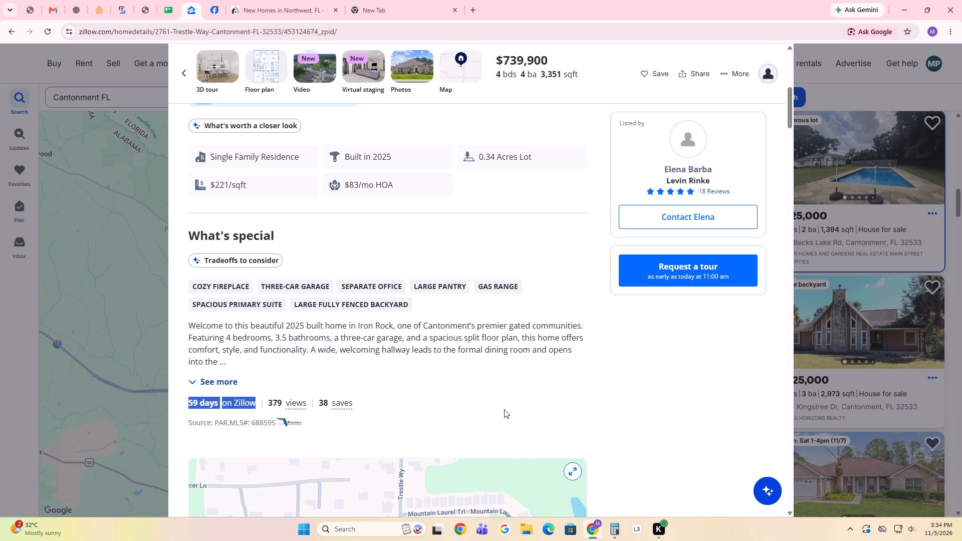
{"action": "left_click", "coordinate": [176, 11]}
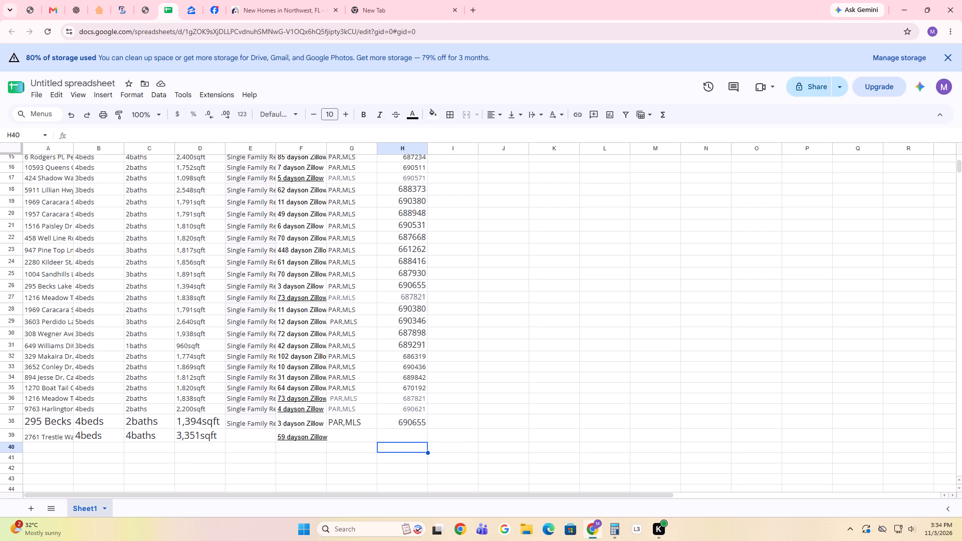
{"action": "left_click", "coordinate": [257, 422]}
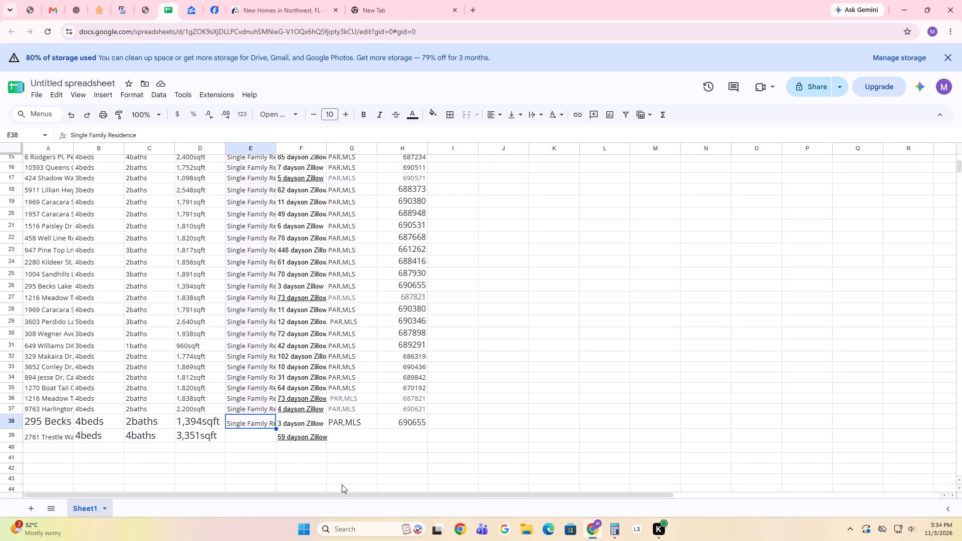
{"action": "key", "text": "ctrl+c"}
{"action": "left_click", "coordinate": [259, 437]}
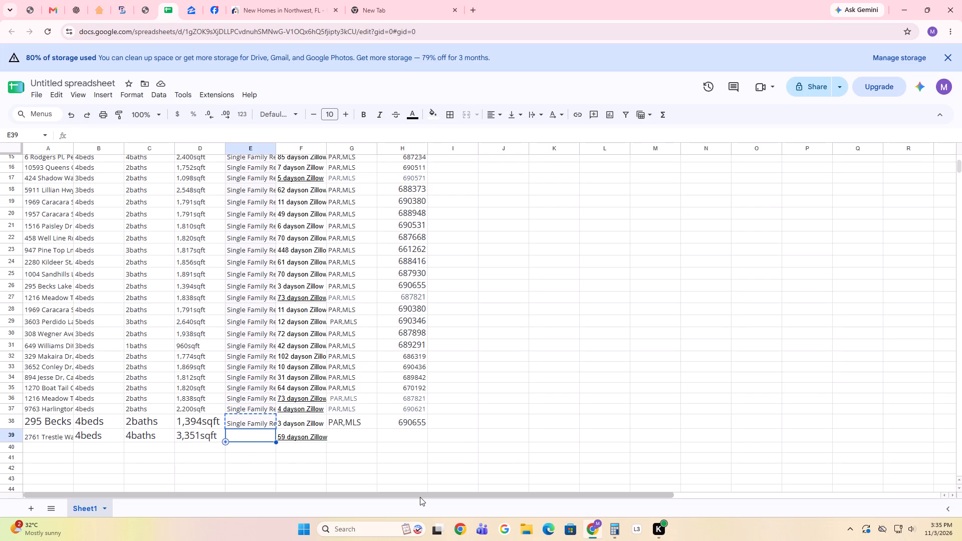
{"action": "key", "text": "ctrl+v"}
{"action": "left_click", "coordinate": [340, 458]}
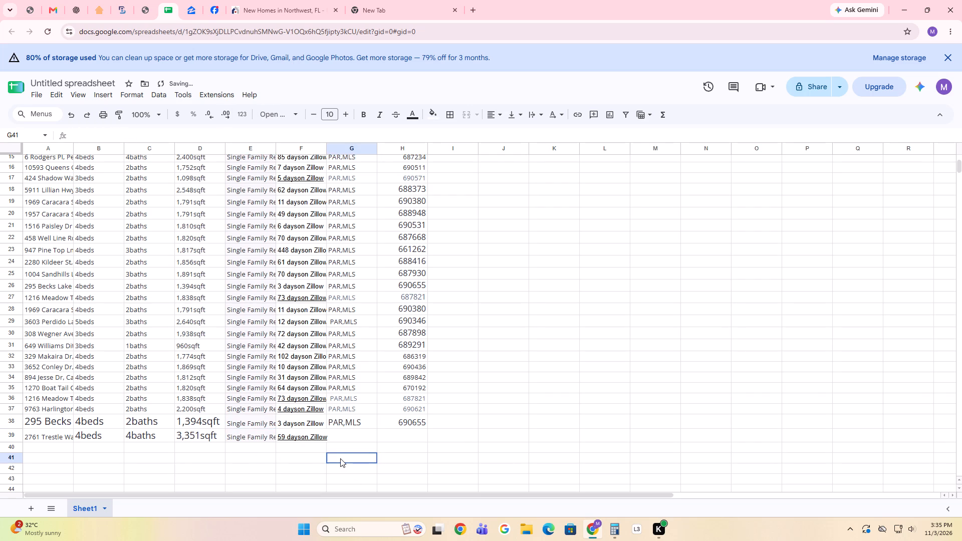
{"action": "left_click", "coordinate": [192, 9]}
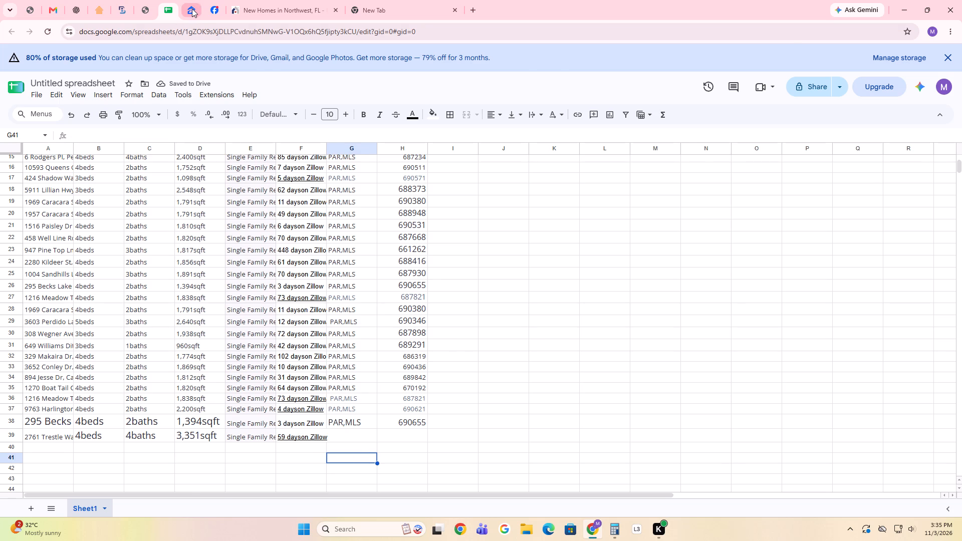
{"action": "left_click", "coordinate": [442, 395]}
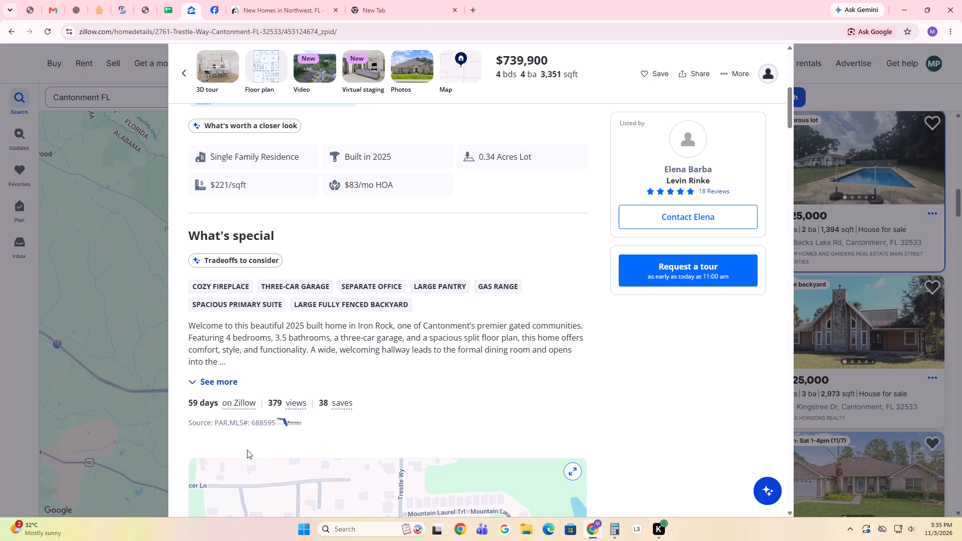
{"action": "left_click_drag", "start_coordinate": [213, 419], "coordinate": [242, 421]}
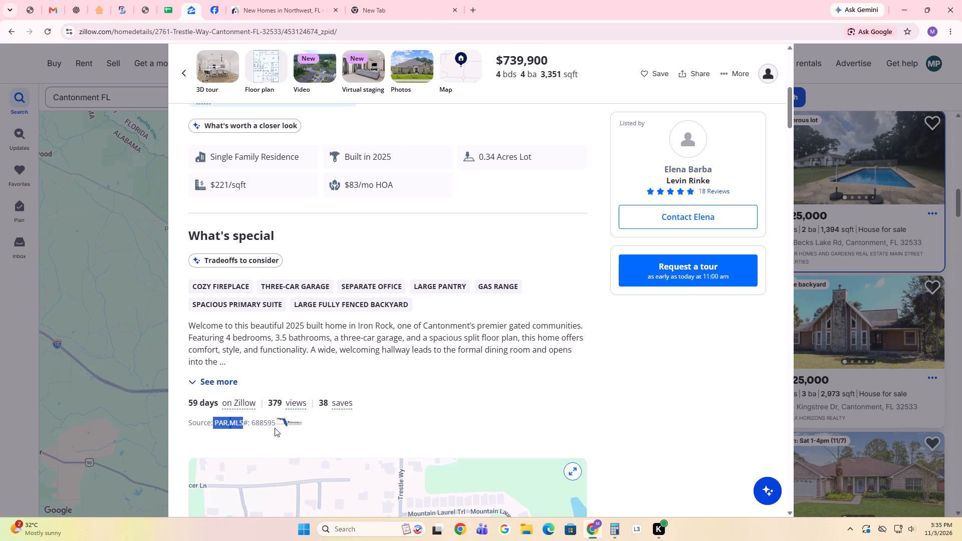
{"action": "key", "text": "ctrl+c"}
{"action": "left_click", "coordinate": [166, 10]}
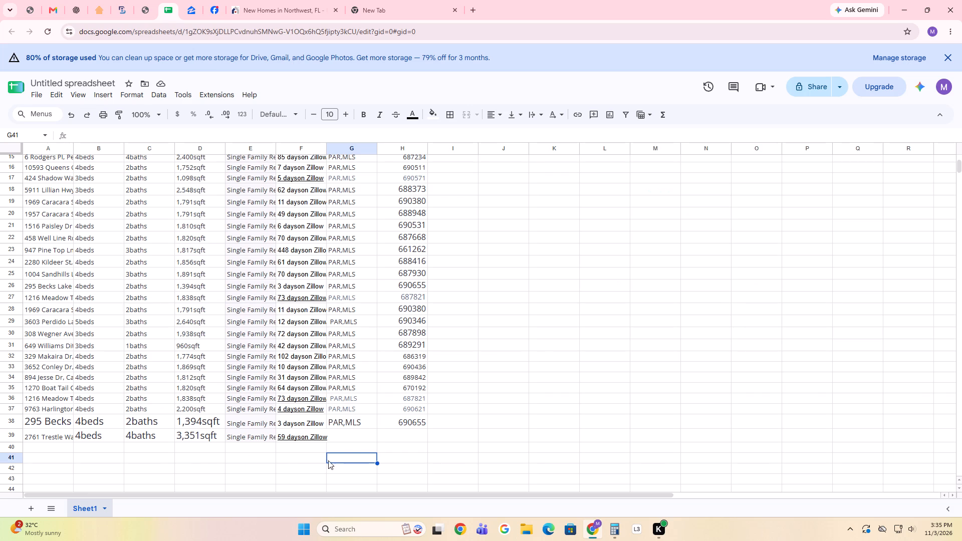
{"action": "left_click", "coordinate": [355, 440]}
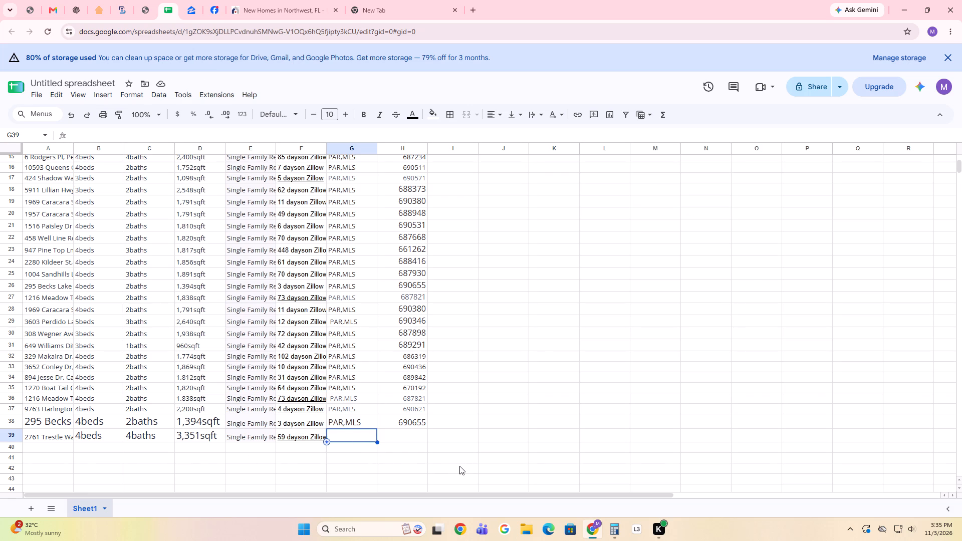
{"action": "key", "text": "ctrl+v"}
{"action": "left_click", "coordinate": [459, 466]}
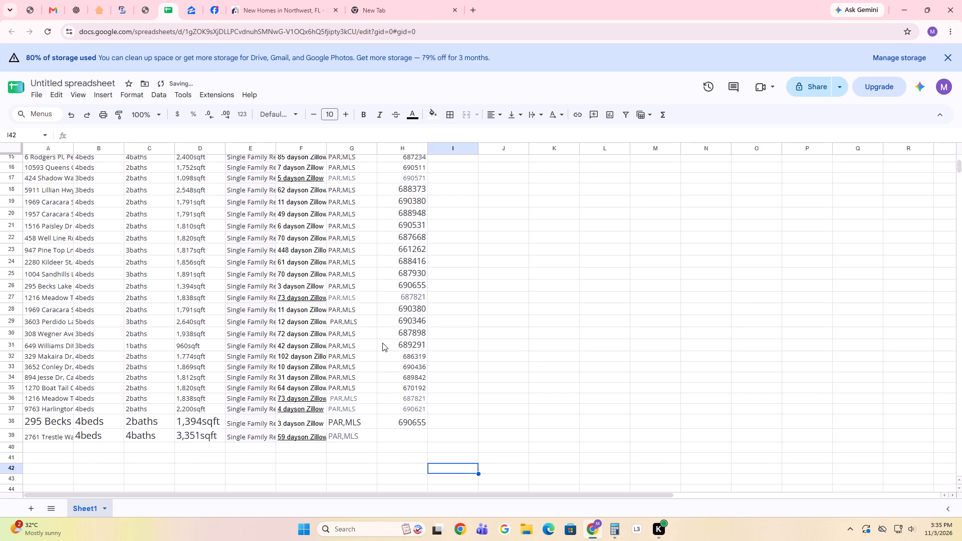
{"action": "left_click", "coordinate": [192, 6]}
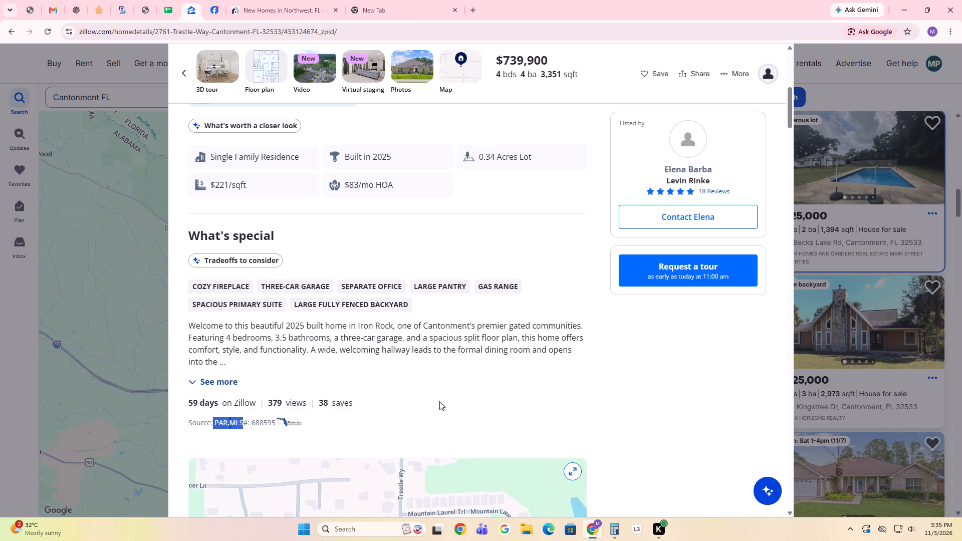
{"action": "left_click", "coordinate": [450, 402]}
{"action": "left_click_drag", "start_coordinate": [251, 422], "coordinate": [278, 424]}
{"action": "key", "text": "ctrl+c"}
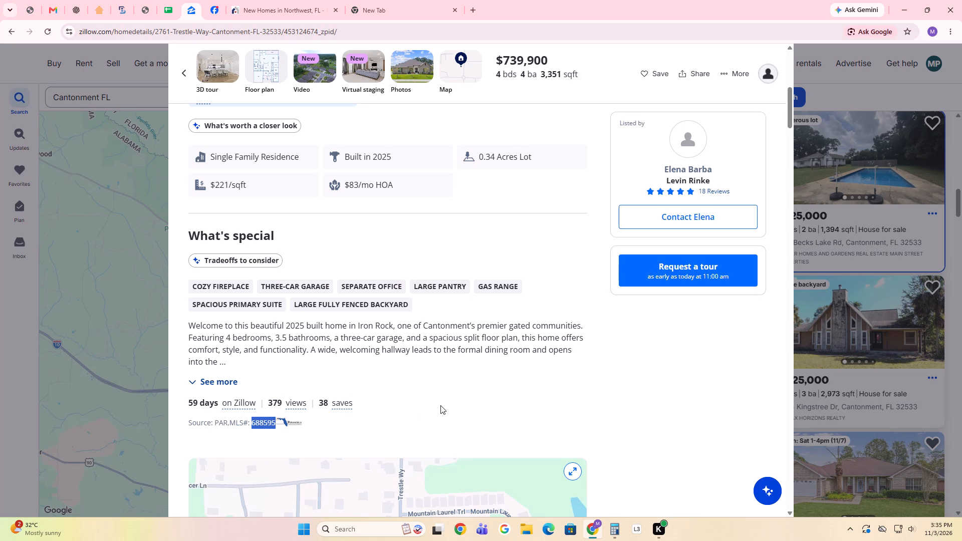
{"action": "left_click", "coordinate": [171, 12]}
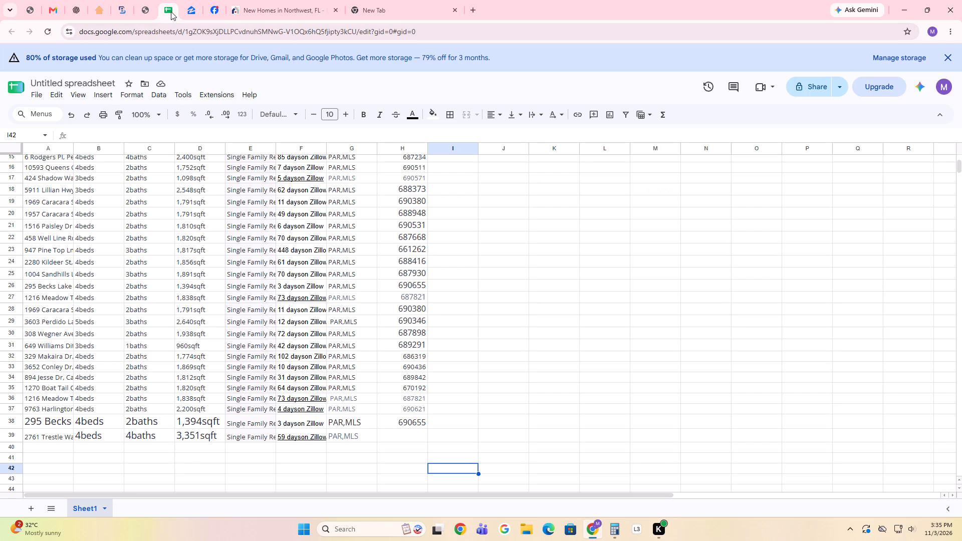
{"action": "left_click", "coordinate": [398, 437]}
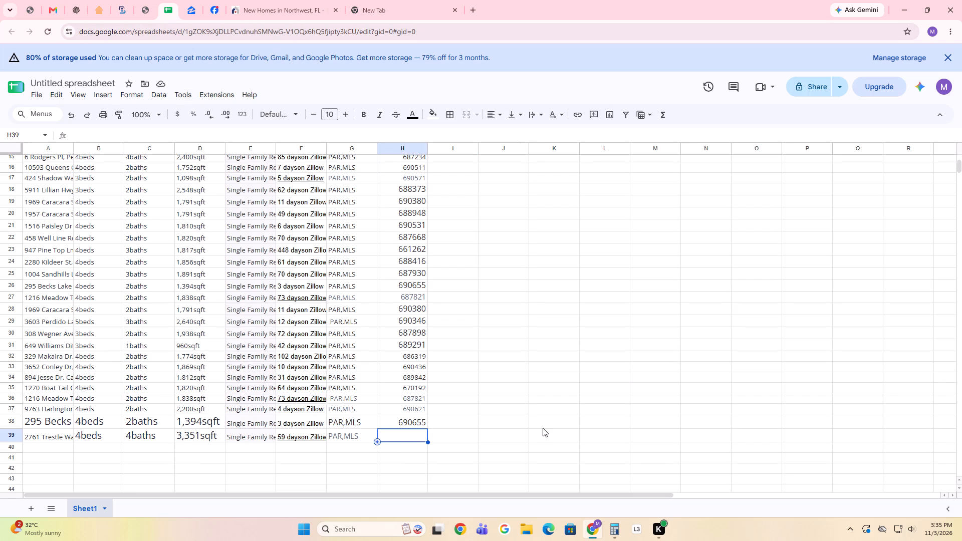
{"action": "key", "text": "ctrl+v"}
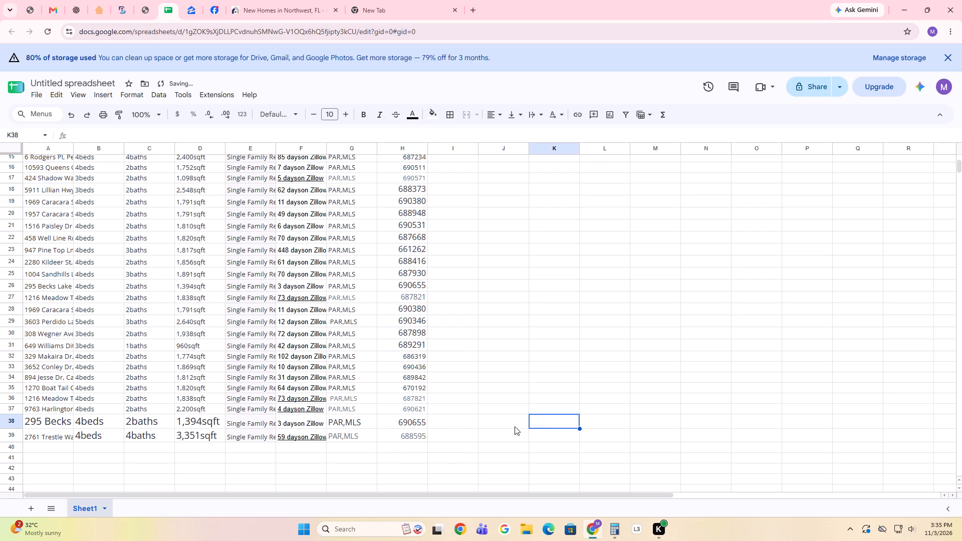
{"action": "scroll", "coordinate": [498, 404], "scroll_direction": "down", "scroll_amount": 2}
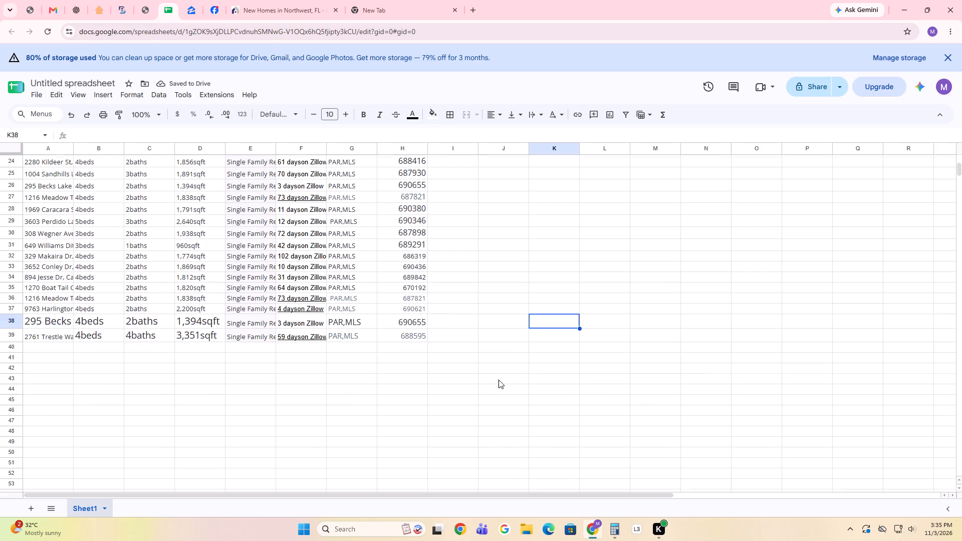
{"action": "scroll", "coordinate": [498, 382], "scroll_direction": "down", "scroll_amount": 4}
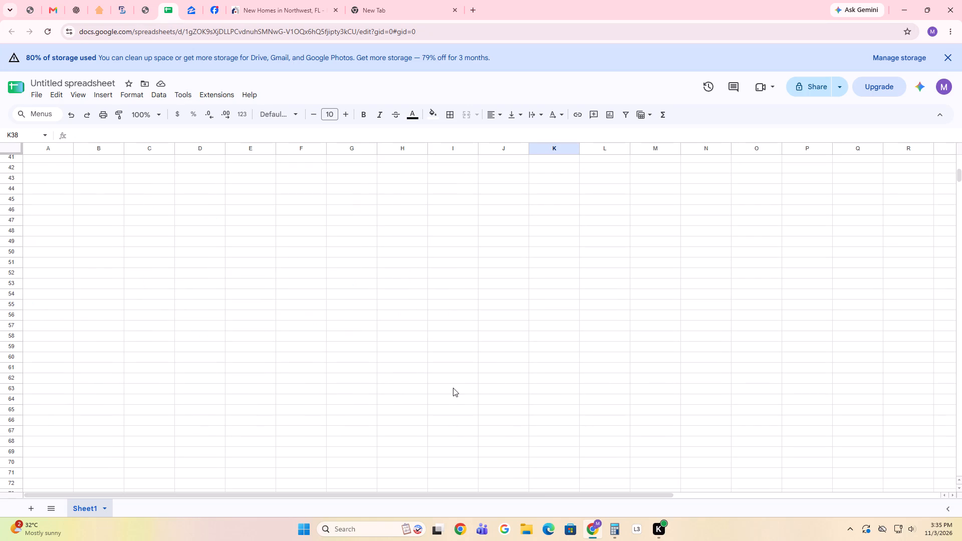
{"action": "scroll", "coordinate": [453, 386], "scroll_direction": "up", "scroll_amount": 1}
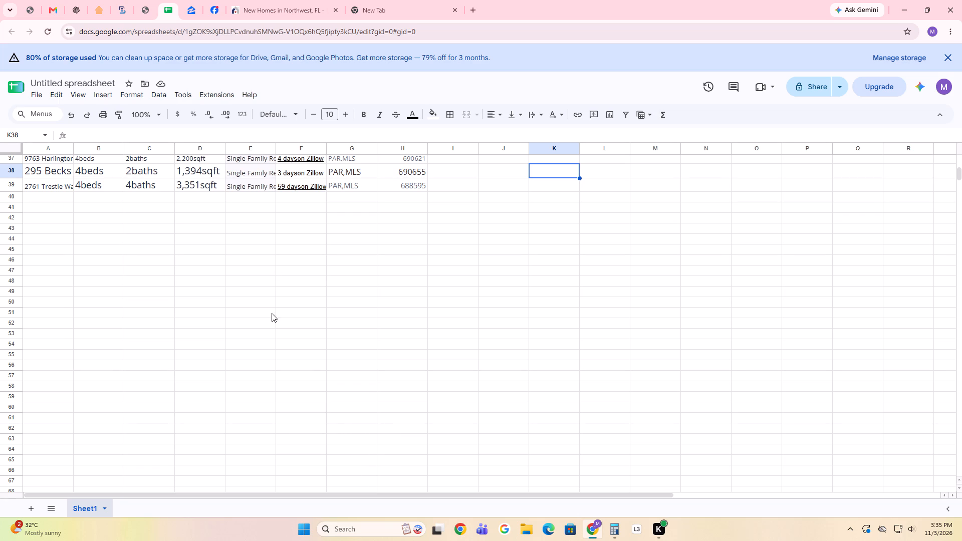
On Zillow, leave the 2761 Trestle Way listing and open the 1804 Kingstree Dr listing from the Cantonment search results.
{"action": "left_click", "coordinate": [195, 10]}
{"action": "left_click", "coordinate": [468, 383]}
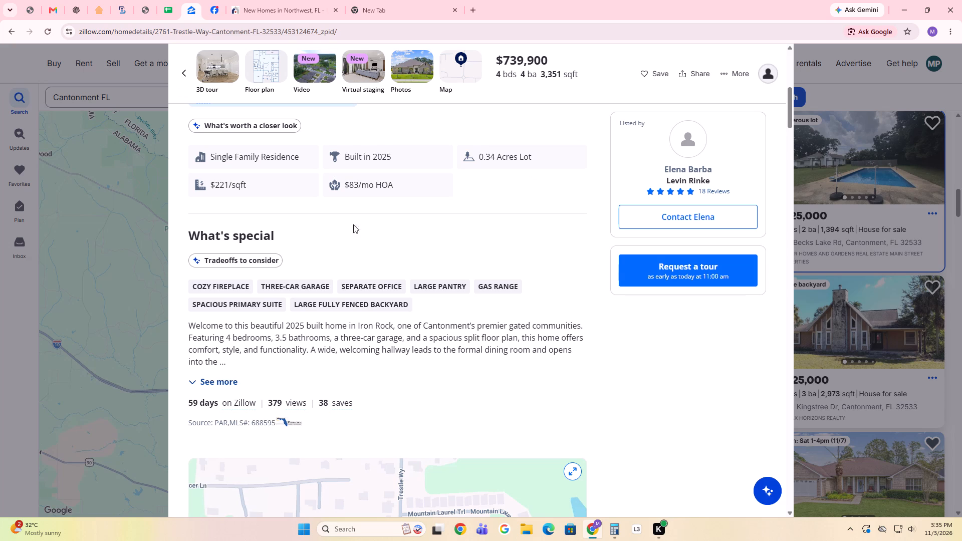
{"action": "scroll", "coordinate": [416, 332], "scroll_direction": "up", "scroll_amount": 5}
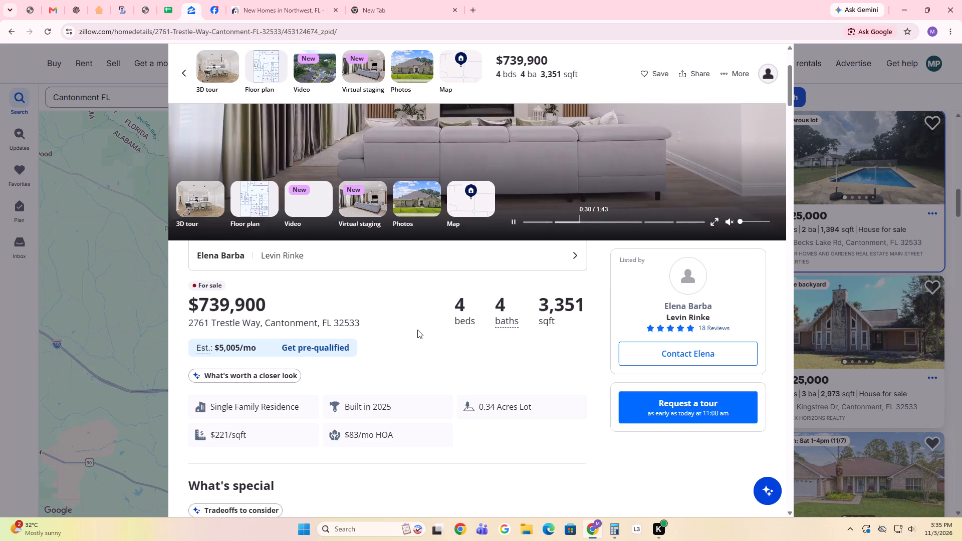
{"action": "scroll", "coordinate": [417, 330], "scroll_direction": "up", "scroll_amount": 5}
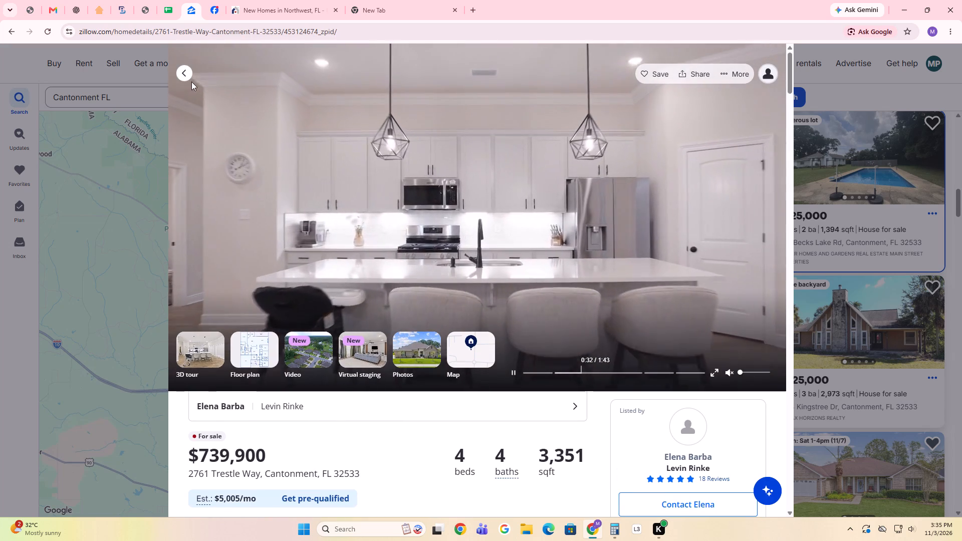
{"action": "left_click", "coordinate": [182, 75]}
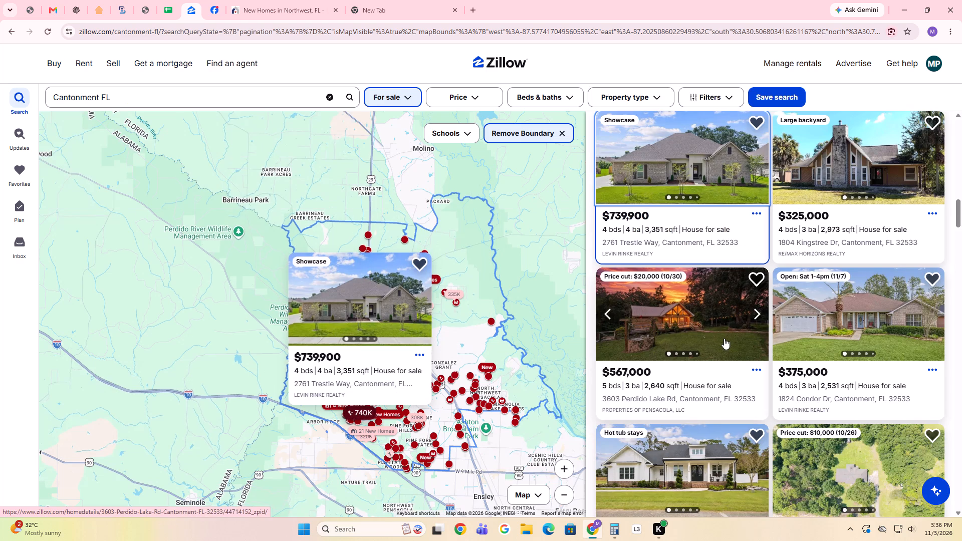
{"action": "left_click", "coordinate": [867, 156]}
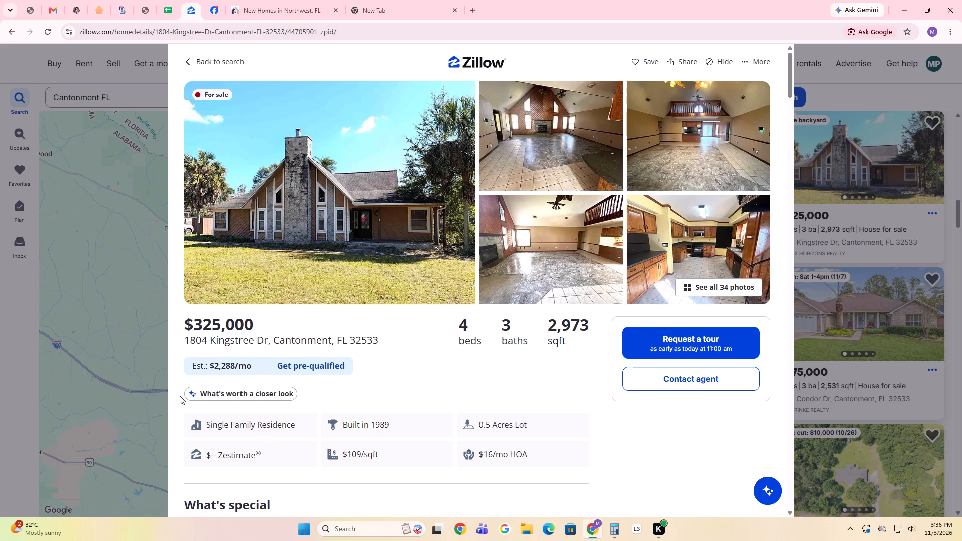
{"action": "left_click_drag", "start_coordinate": [183, 342], "coordinate": [264, 345]}
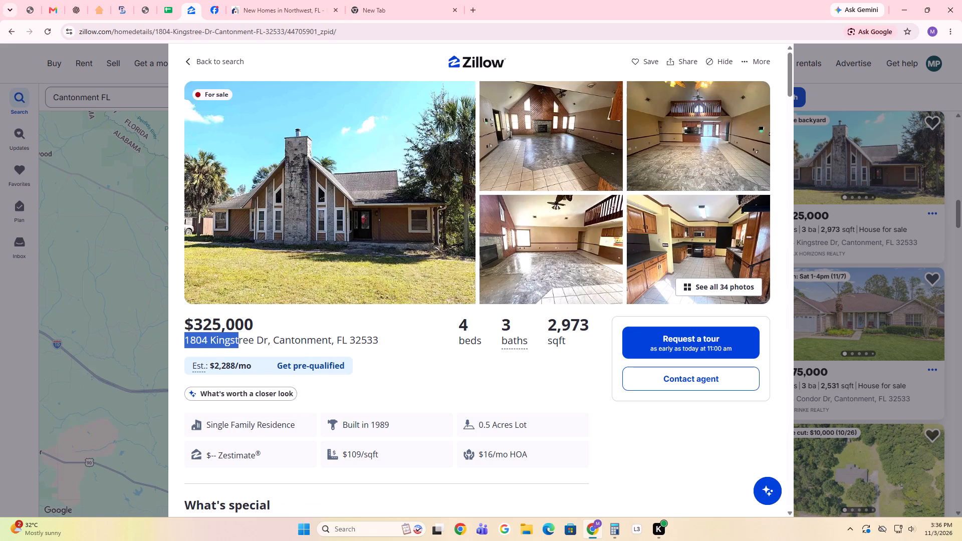
{"action": "left_click_drag", "start_coordinate": [264, 345], "coordinate": [389, 345]}
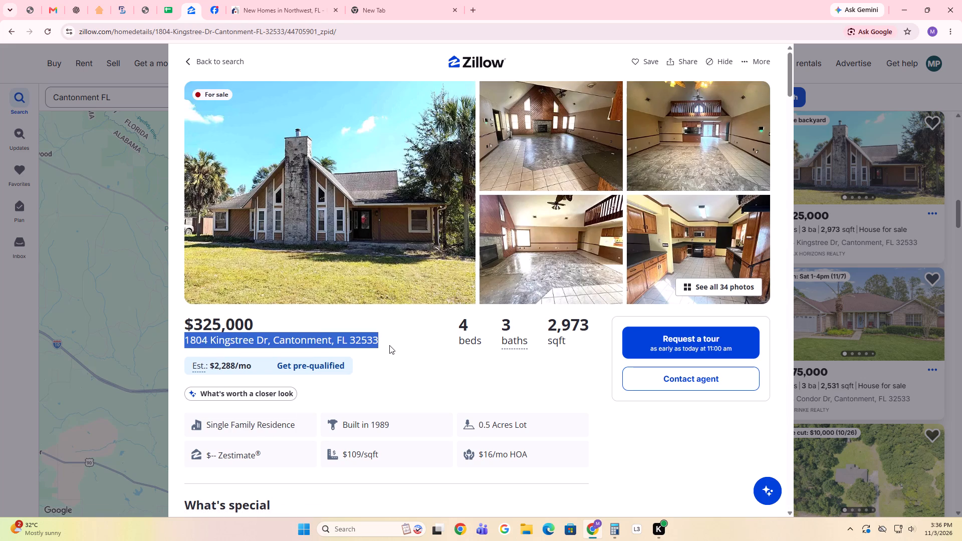
{"action": "key", "text": "ctrl+c"}
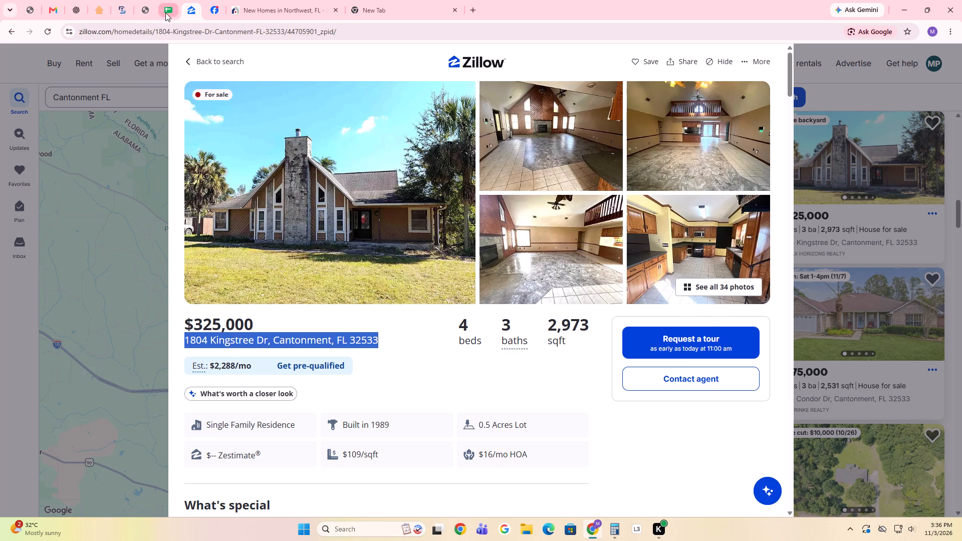
{"action": "left_click", "coordinate": [165, 12]}
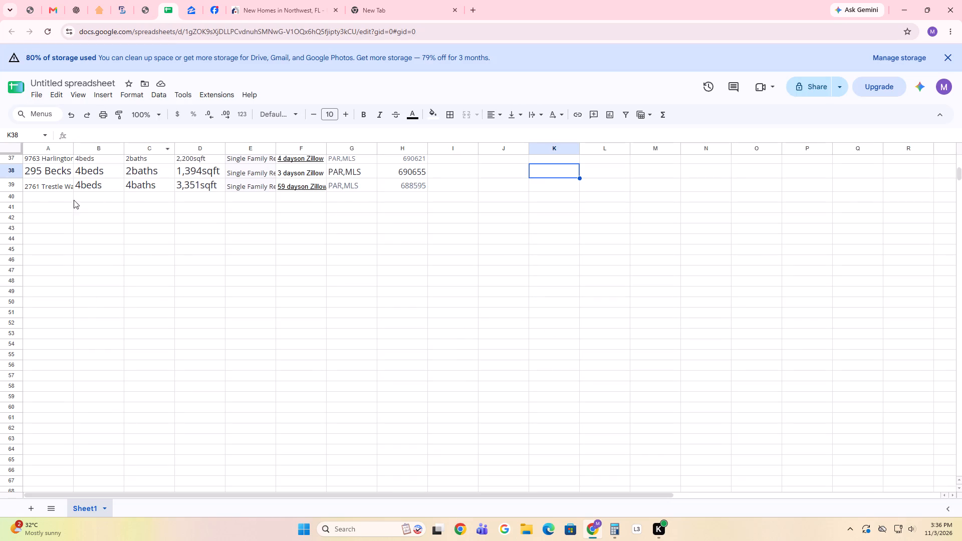
{"action": "left_click", "coordinate": [44, 198]}
{"action": "key", "text": "ctrl+v"}
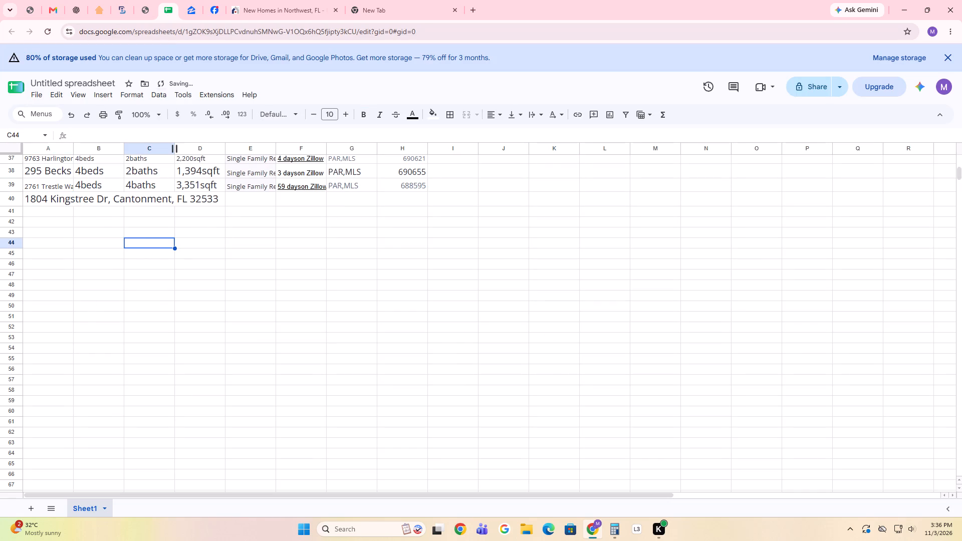
{"action": "left_click", "coordinate": [188, 9]}
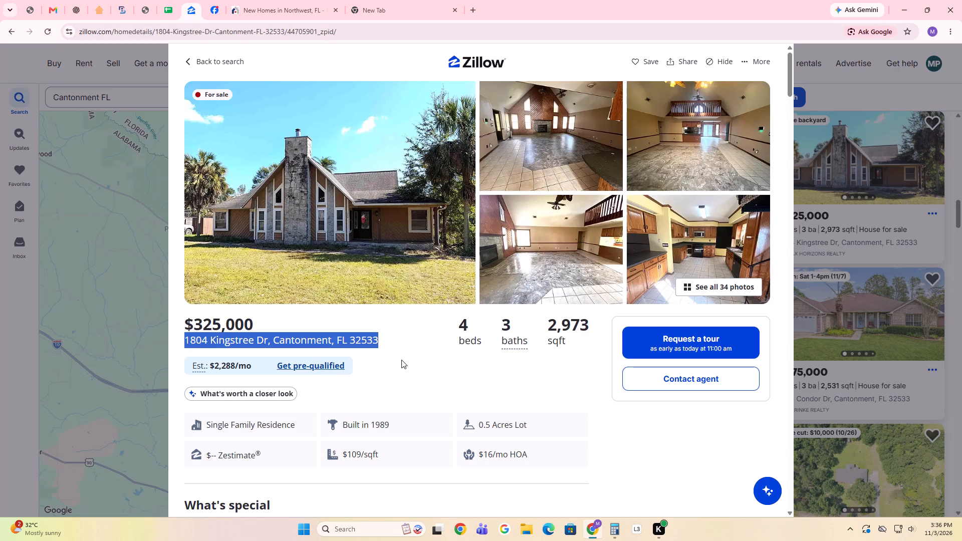
{"action": "left_click", "coordinate": [401, 360]}
{"action": "left_click_drag", "start_coordinate": [462, 325], "coordinate": [568, 321]}
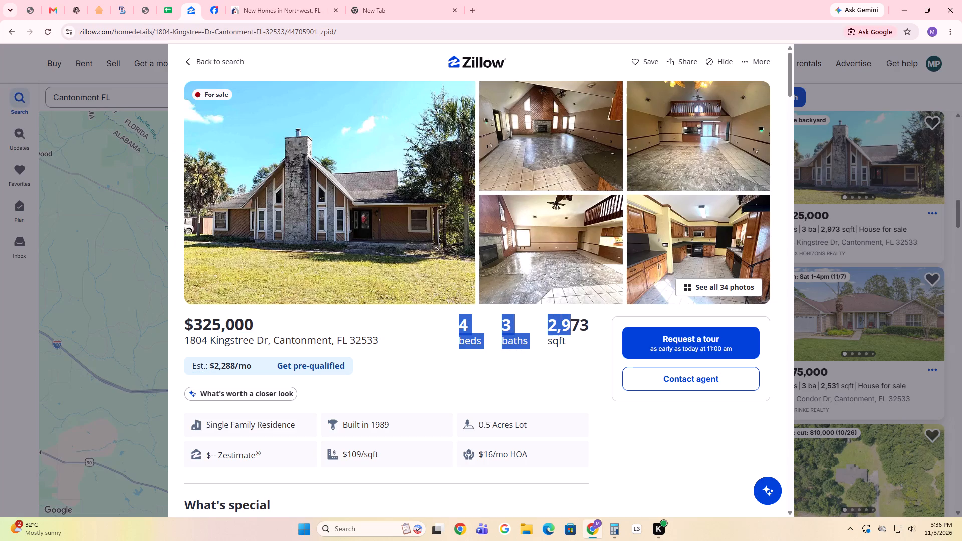
{"action": "left_click_drag", "start_coordinate": [568, 321], "coordinate": [586, 356]}
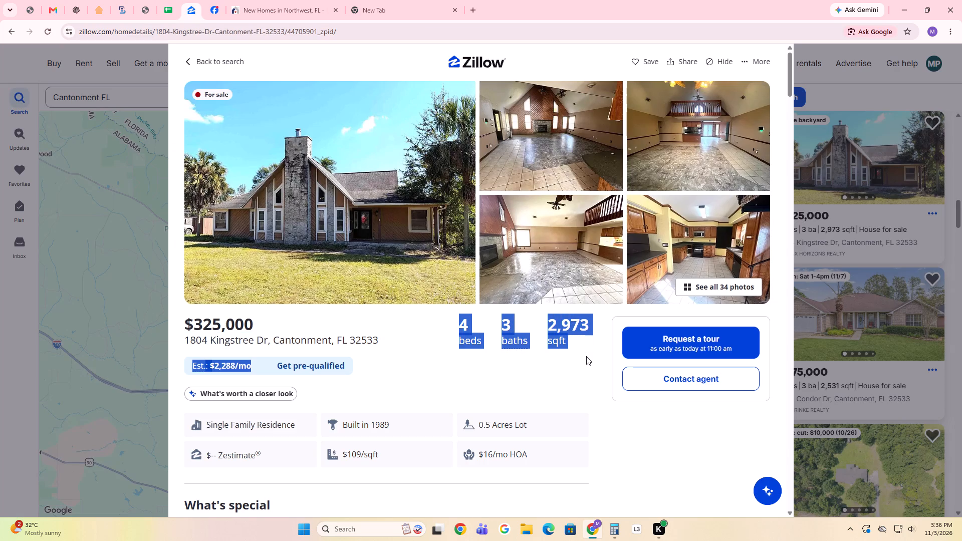
{"action": "left_click_drag", "start_coordinate": [586, 356], "coordinate": [586, 359]}
{"action": "key", "text": "ctrl+c"}
{"action": "left_click", "coordinate": [169, 16]}
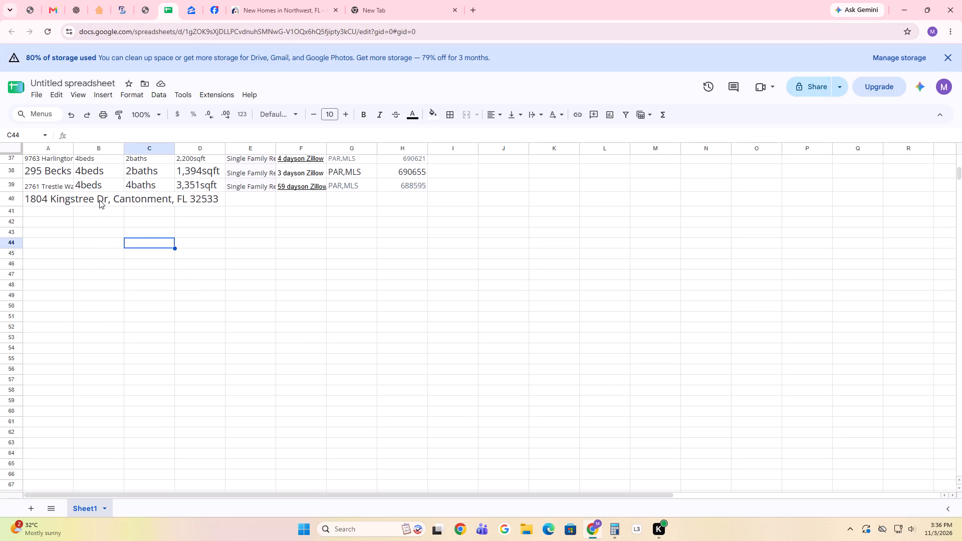
{"action": "left_click", "coordinate": [99, 200]}
{"action": "key", "text": "ctrl+v"}
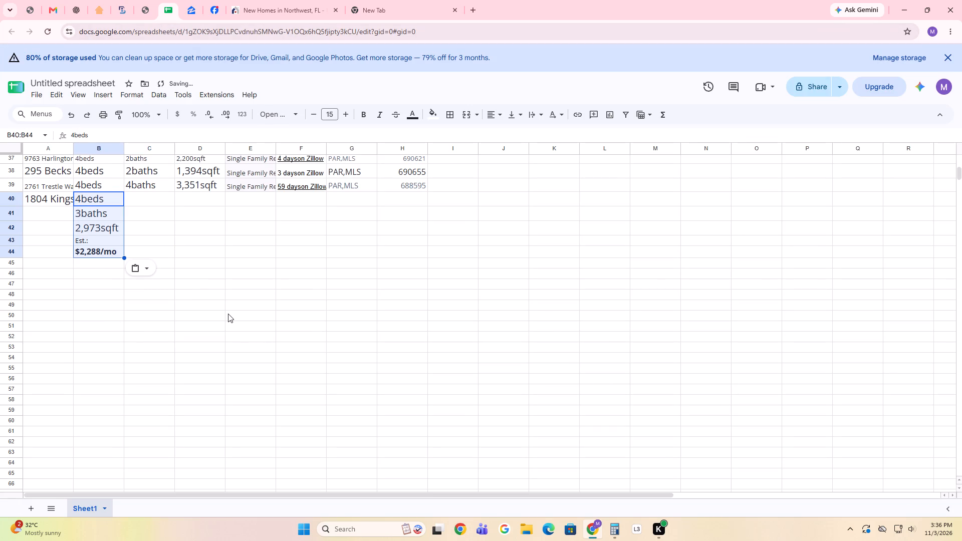
{"action": "left_click", "coordinate": [215, 312]}
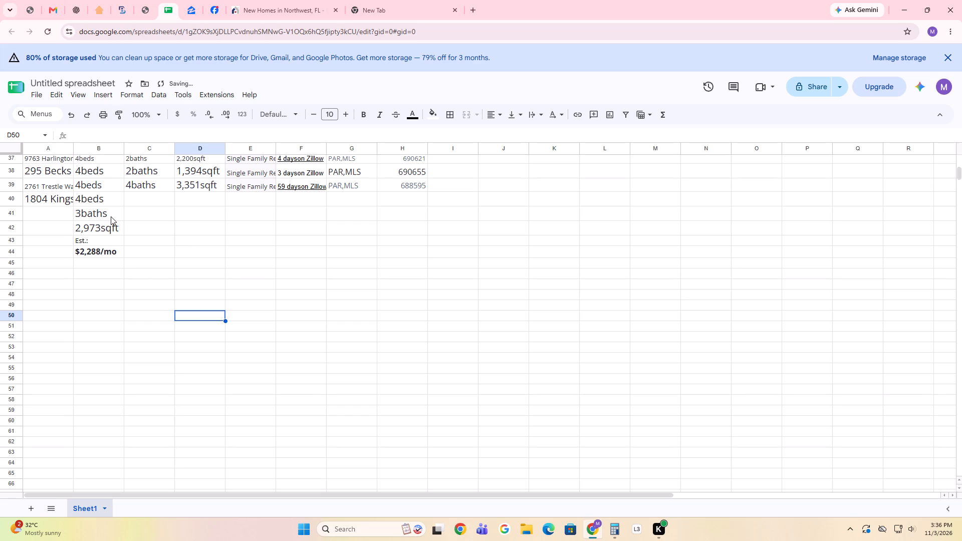
Copy the "3baths" entry from cell B41 into cell C40.
{"action": "left_click", "coordinate": [111, 216]}
{"action": "key", "text": "ctrl+c"}
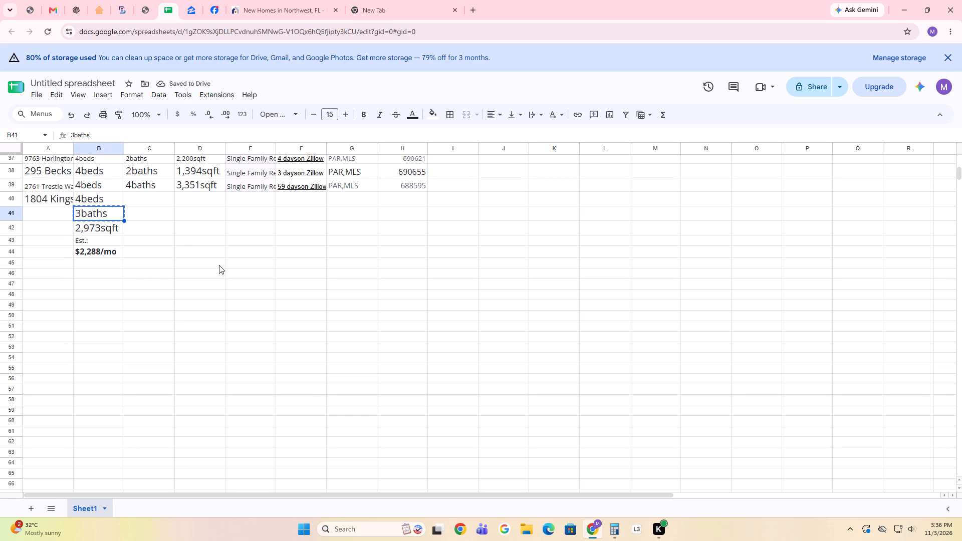
{"action": "left_click", "coordinate": [145, 202]}
{"action": "key", "text": "ctrl+v"}
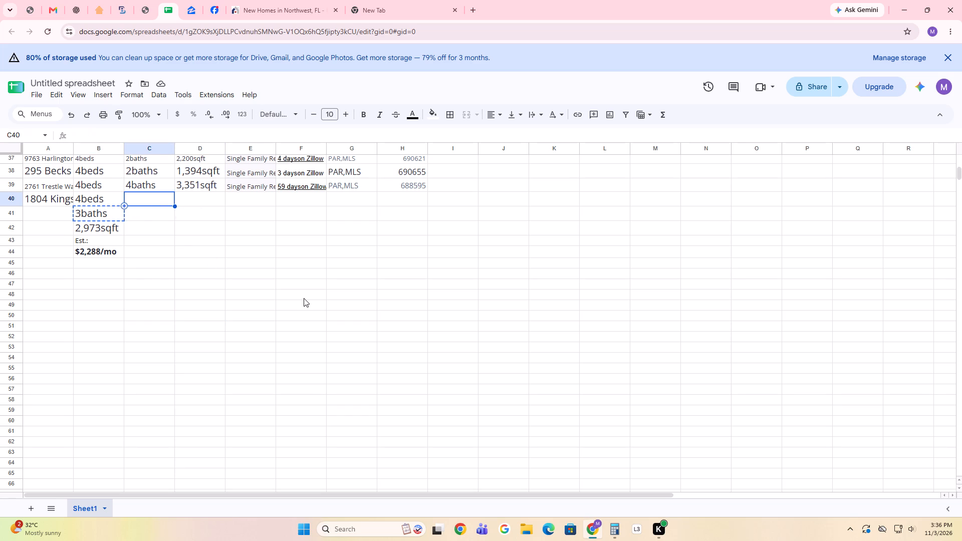
{"action": "left_click", "coordinate": [294, 309]}
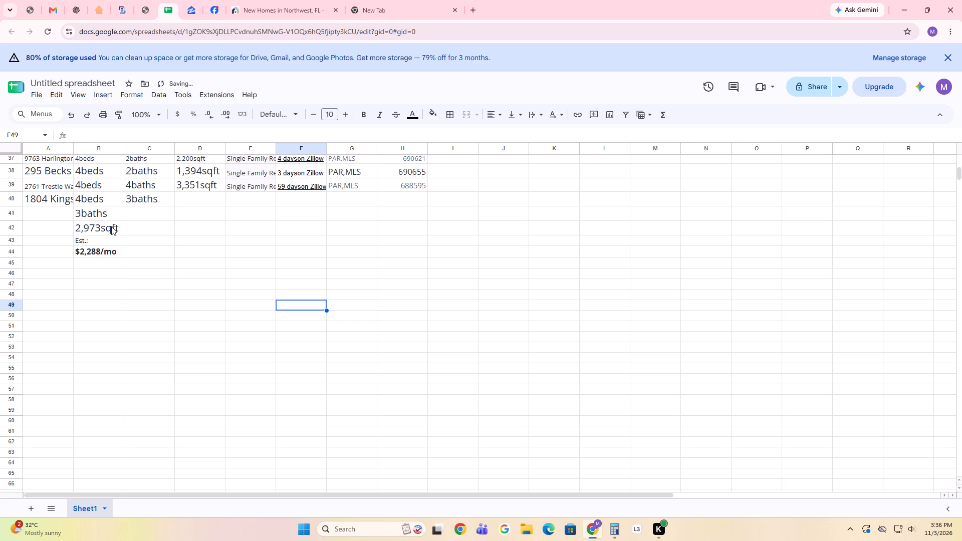
Copy the "2,973sqft" entry from cell B42 into cell D40.
{"action": "left_click", "coordinate": [111, 226]}
{"action": "key", "text": "ctrl+c"}
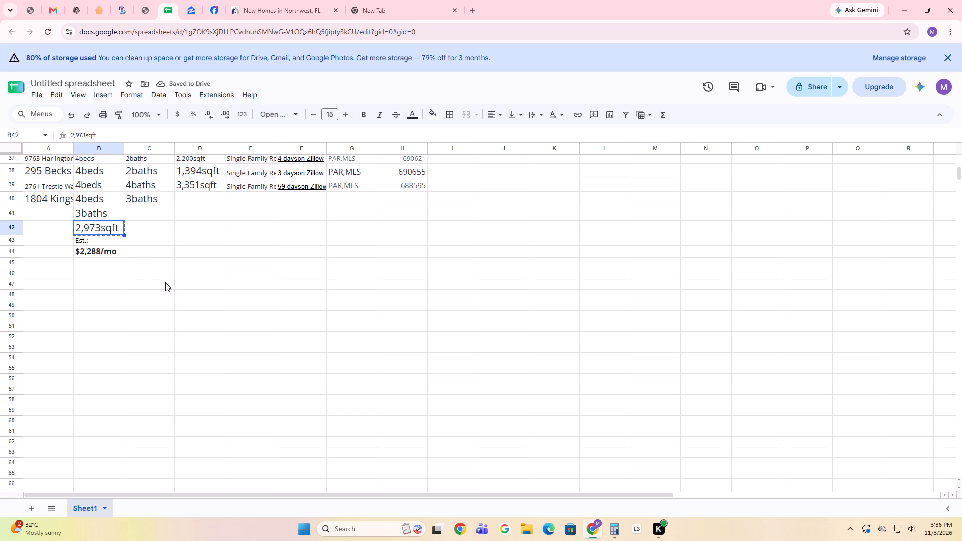
{"action": "left_click_drag", "start_coordinate": [201, 199], "coordinate": [208, 208]}
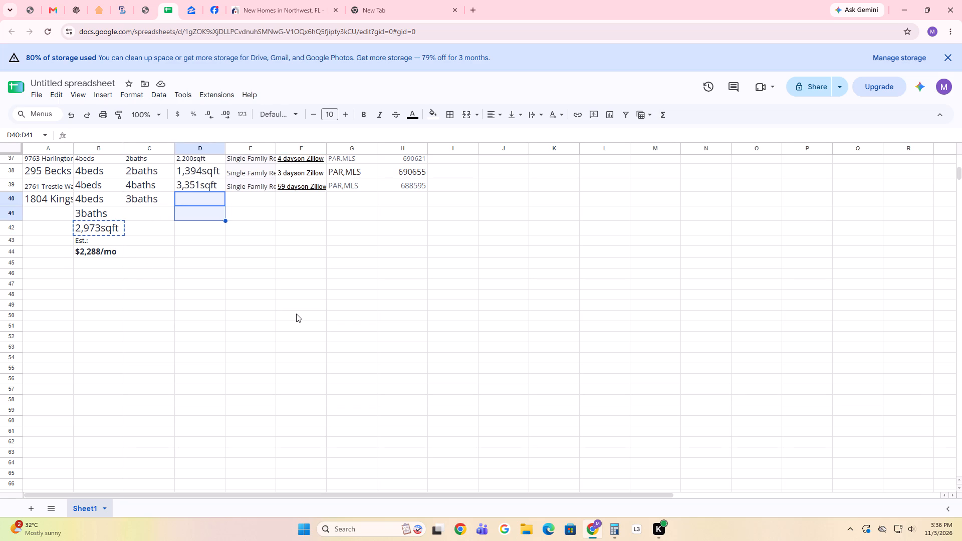
{"action": "left_click", "coordinate": [270, 303]}
{"action": "left_click", "coordinate": [211, 198]}
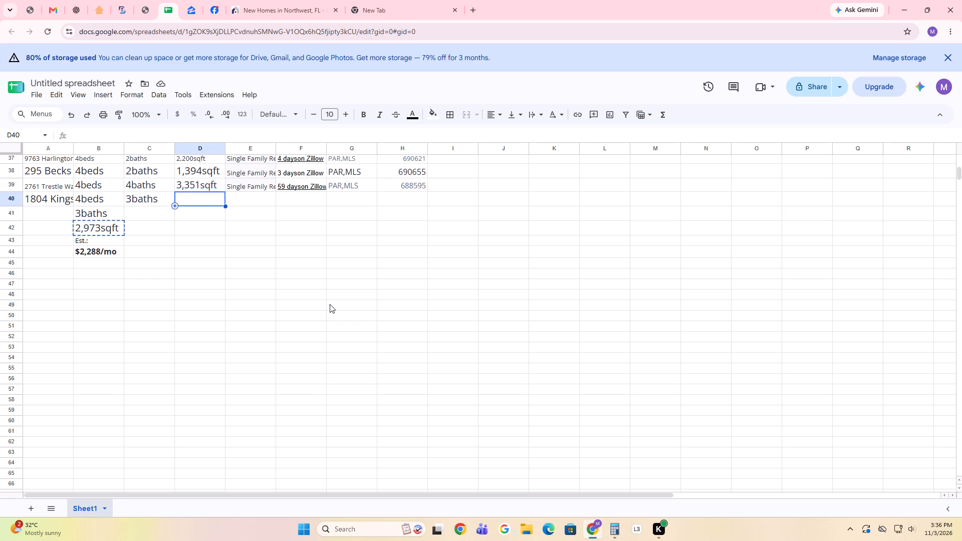
{"action": "key", "text": "ctrl+v"}
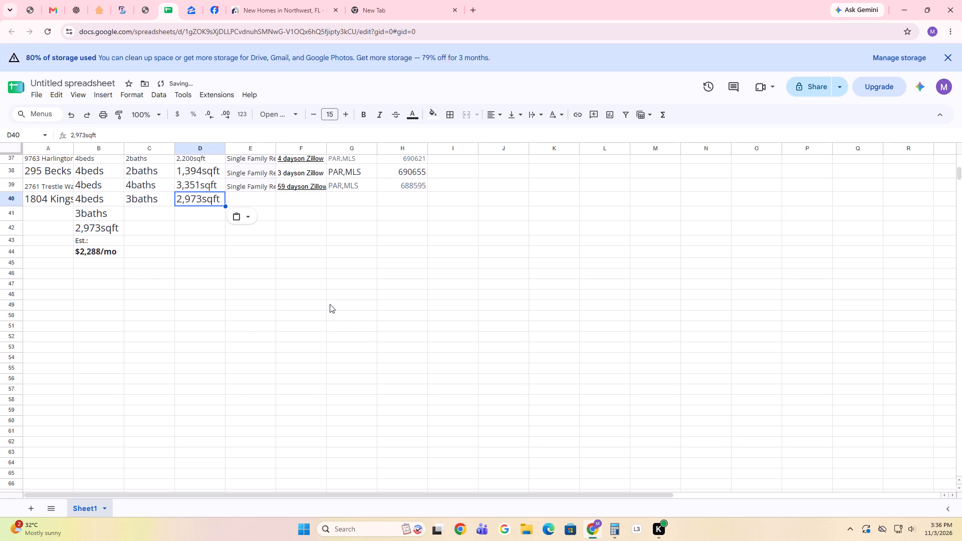
{"action": "left_click", "coordinate": [172, 298]}
Clear the duplicate baths and sqft entries from cells B41 and B42.
{"action": "double_click", "coordinate": [107, 213]}
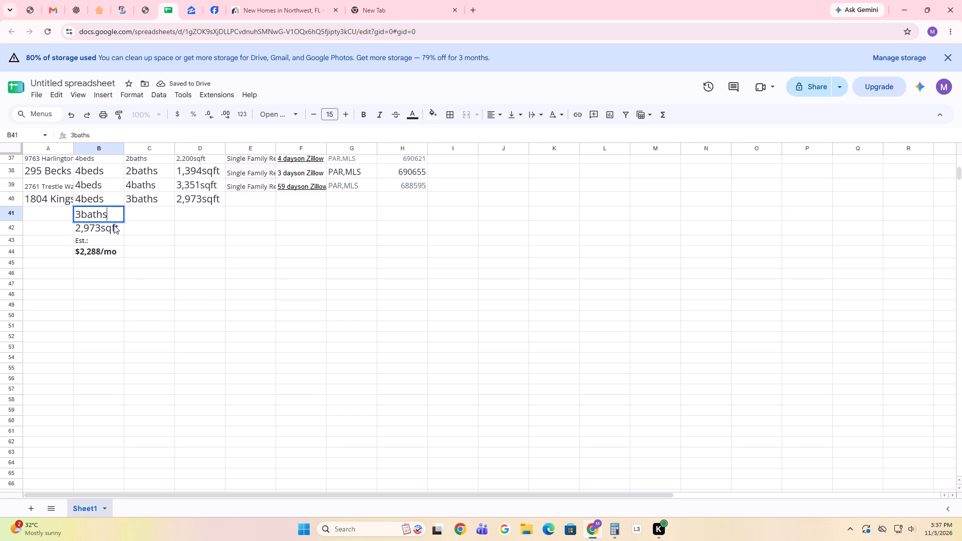
{"action": "key", "text": "BackSpace"}
{"action": "key", "text": "BackSpace"}
{"action": "key", "text": "BackSpace"}
{"action": "key", "text": "BackSpace"}
{"action": "key", "text": "BackSpace"}
{"action": "key", "text": "BackSpace"}
{"action": "key", "text": "BackSpace"}
{"action": "key", "text": "BackSpace"}
{"action": "key", "text": "BackSpace"}
{"action": "key", "text": "BackSpace"}
{"action": "key", "text": "BackSpace"}
{"action": "key", "text": "BackSpace"}
{"action": "key", "text": "BackSpace"}
{"action": "key", "text": "BackSpace"}
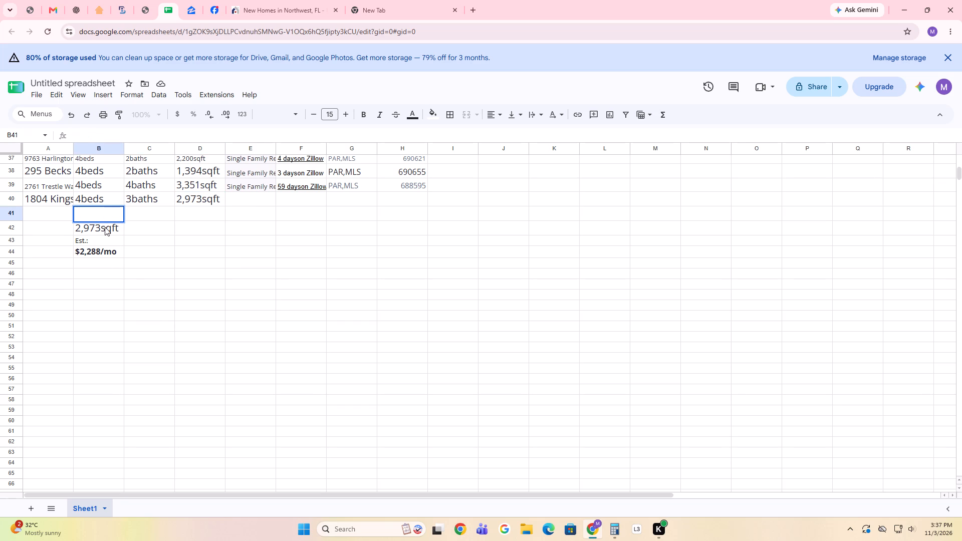
{"action": "double_click", "coordinate": [120, 228]}
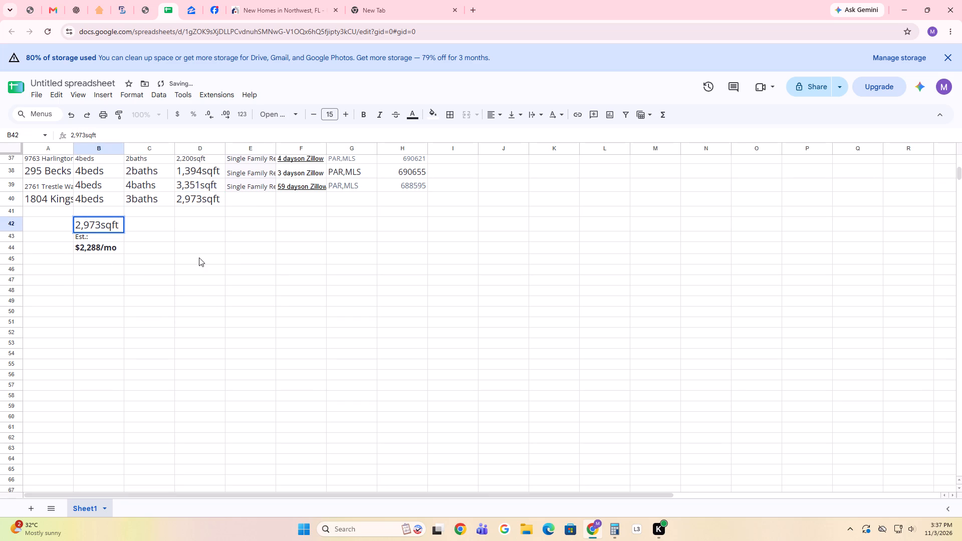
{"action": "key", "text": "BackSpace"}
{"action": "key", "text": "BackSpace"}
{"action": "key", "text": "BackSpace"}
{"action": "key", "text": "BackSpace"}
{"action": "key", "text": "BackSpace"}
{"action": "key", "text": "BackSpace"}
{"action": "key", "text": "BackSpace"}
{"action": "key", "text": "BackSpace"}
{"action": "key", "text": "BackSpace"}
{"action": "key", "text": "BackSpace"}
{"action": "key", "text": "BackSpace"}
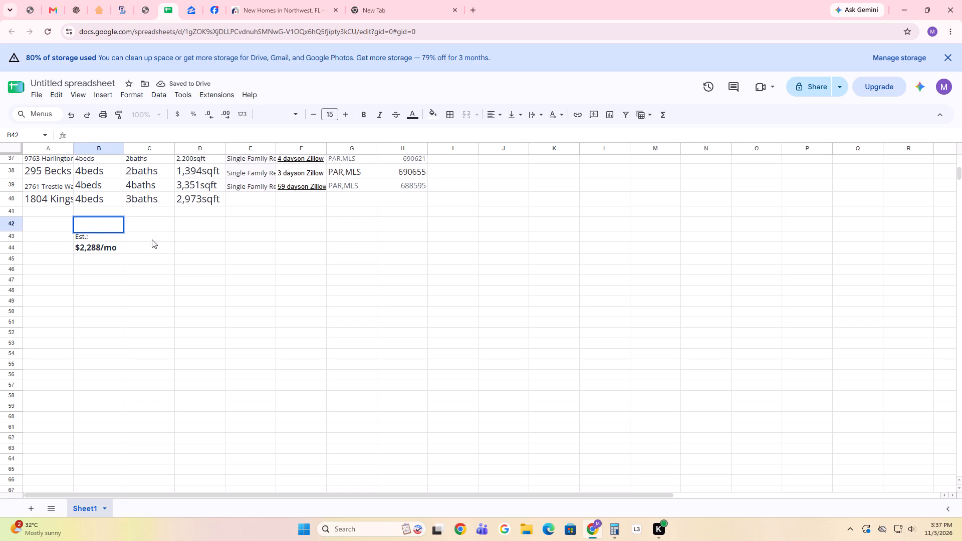
Clear the leftover "Est.:" and "$2,288/mo" entries from cells B43 and B44.
{"action": "double_click", "coordinate": [93, 236]}
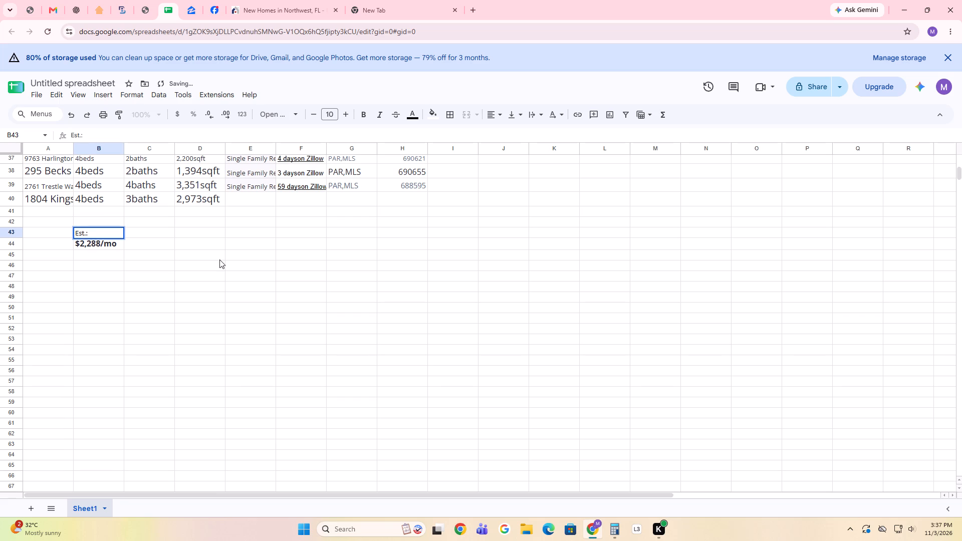
{"action": "key", "text": "BackSpace"}
{"action": "key", "text": "BackSpace"}
{"action": "key", "text": "BackSpace"}
{"action": "key", "text": "BackSpace"}
{"action": "key", "text": "BackSpace"}
{"action": "key", "text": "BackSpace"}
{"action": "key", "text": "BackSpace"}
{"action": "double_click", "coordinate": [117, 246]}
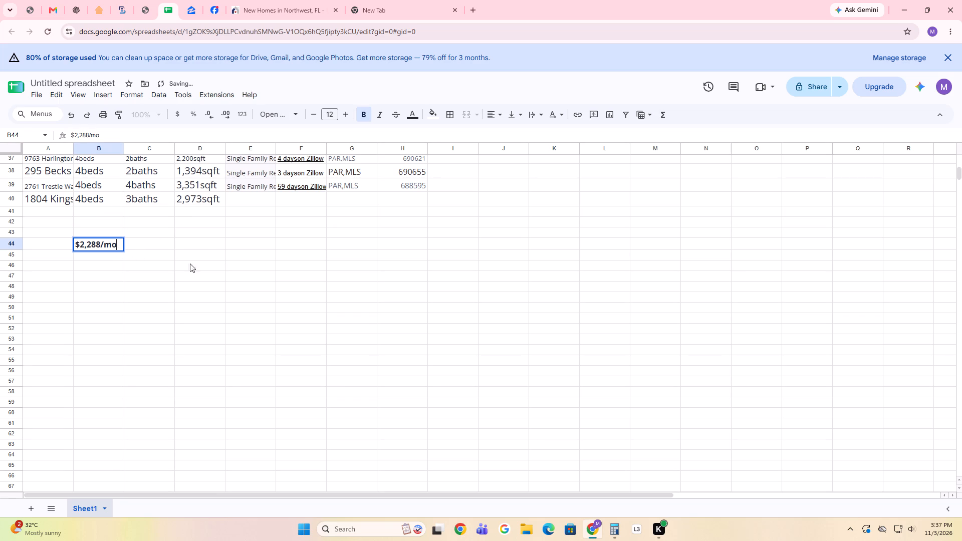
{"action": "key", "text": "BackSpace"}
{"action": "key", "text": "BackSpace"}
{"action": "key", "text": "BackSpace"}
{"action": "key", "text": "BackSpace"}
{"action": "key", "text": "BackSpace"}
{"action": "key", "text": "BackSpace"}
{"action": "key", "text": "BackSpace"}
{"action": "key", "text": "BackSpace"}
{"action": "key", "text": "BackSpace"}
{"action": "key", "text": "BackSpace"}
{"action": "key", "text": "BackSpace"}
{"action": "key", "text": "BackSpace"}
{"action": "key", "text": "BackSpace"}
{"action": "key", "text": "BackSpace"}
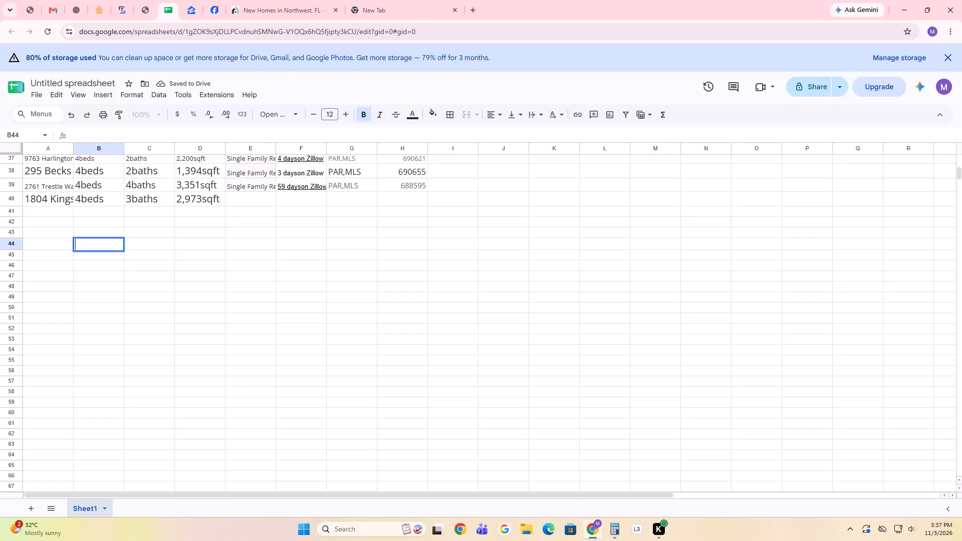
{"action": "left_click", "coordinate": [167, 267]}
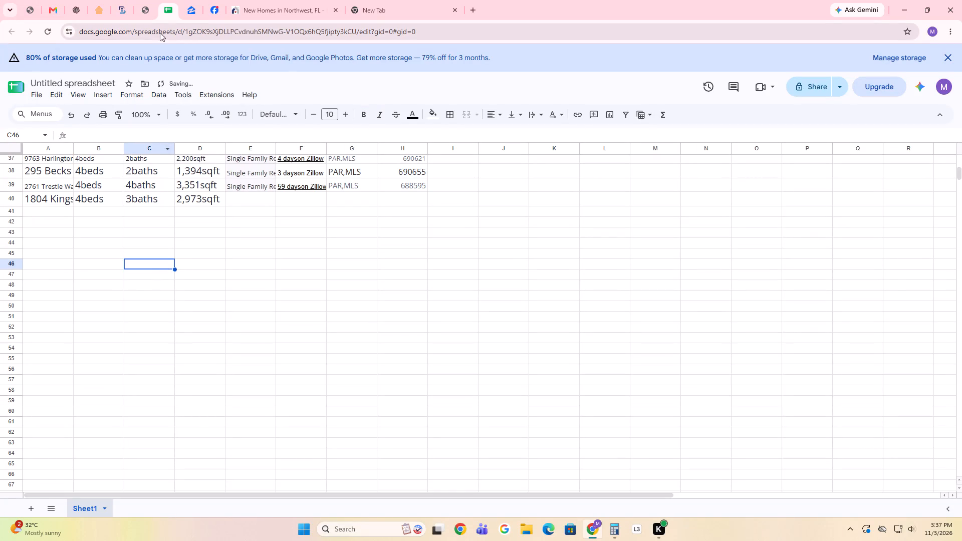
Copy the "Single Family Residence" entry from cell E39 into cell E40.
{"action": "left_click", "coordinate": [189, 9]}
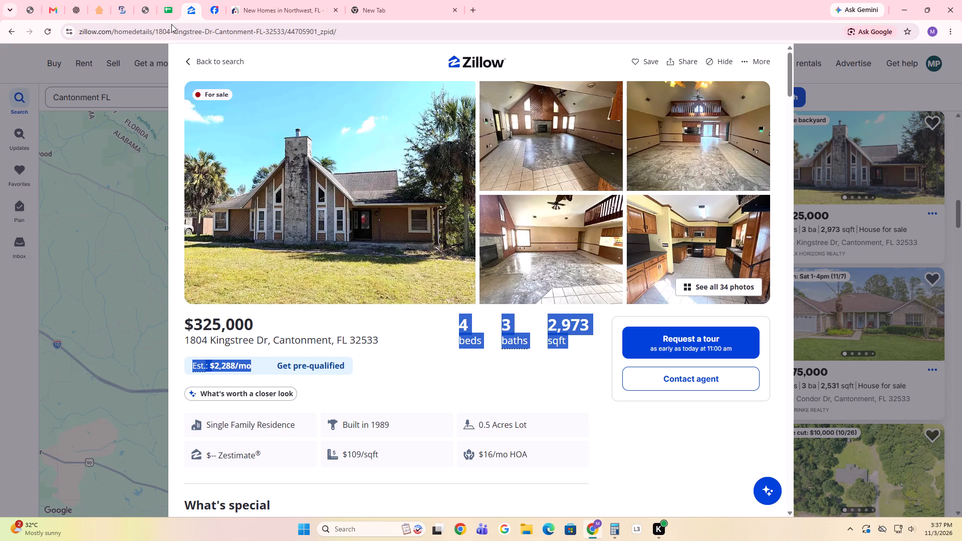
{"action": "left_click", "coordinate": [167, 8]}
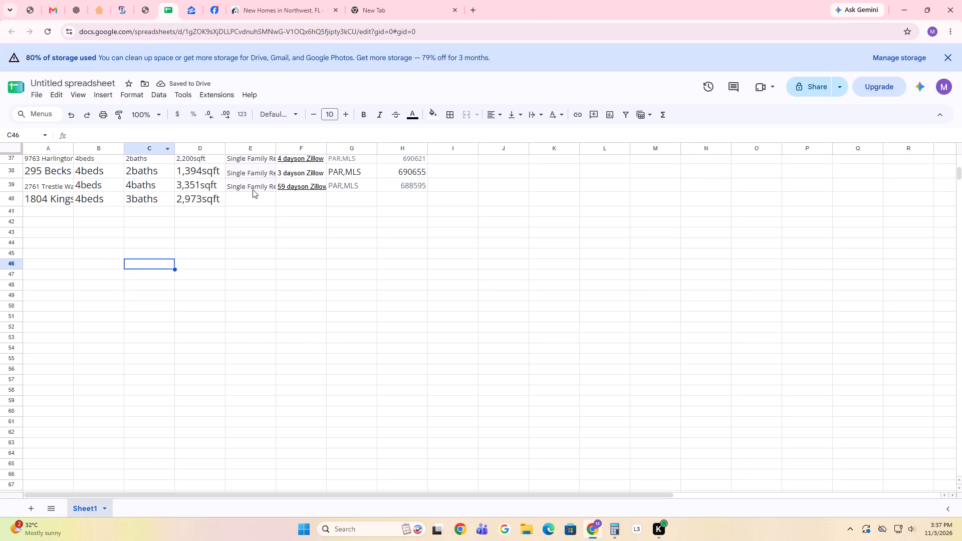
{"action": "left_click", "coordinate": [253, 188]}
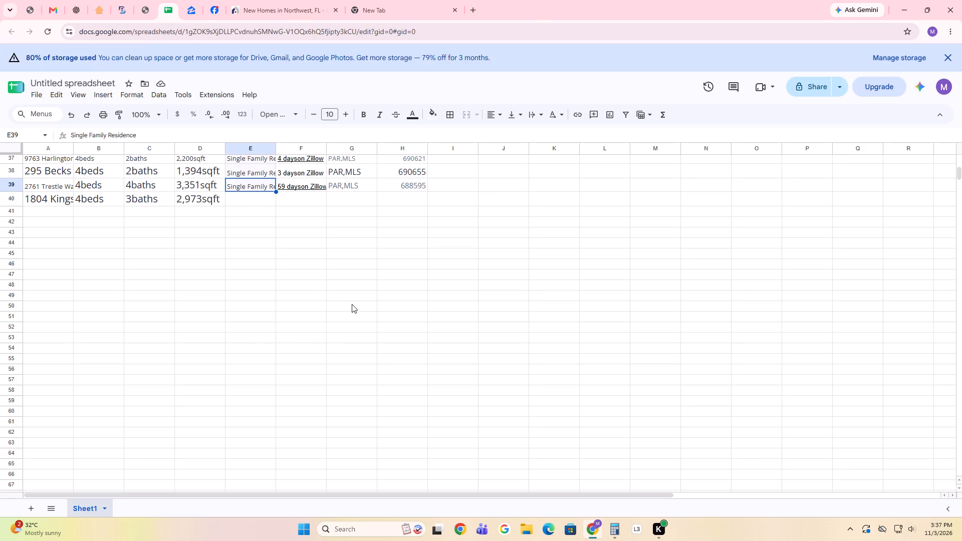
{"action": "key", "text": "ctrl+c"}
{"action": "left_click_drag", "start_coordinate": [232, 196], "coordinate": [239, 196]}
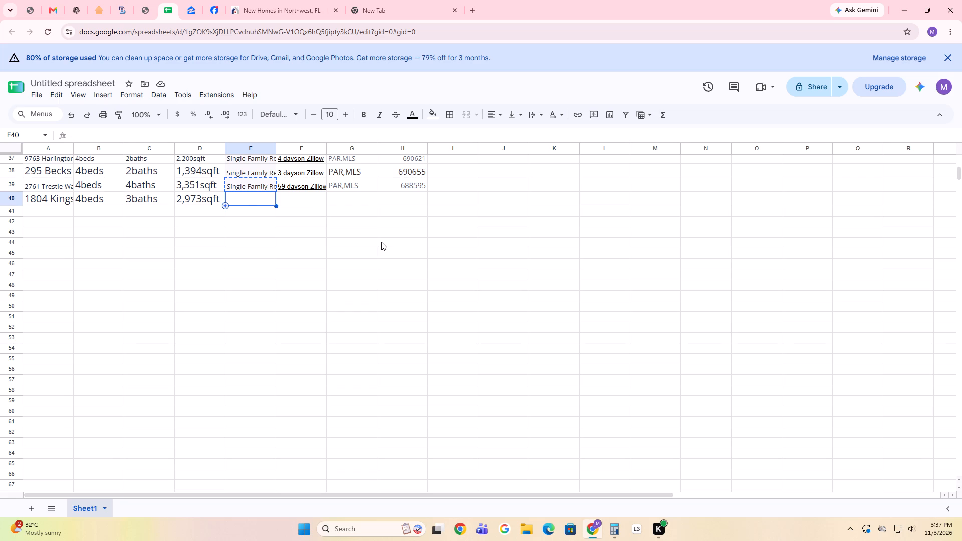
{"action": "key", "text": "ctrl+v"}
{"action": "left_click", "coordinate": [223, 276]}
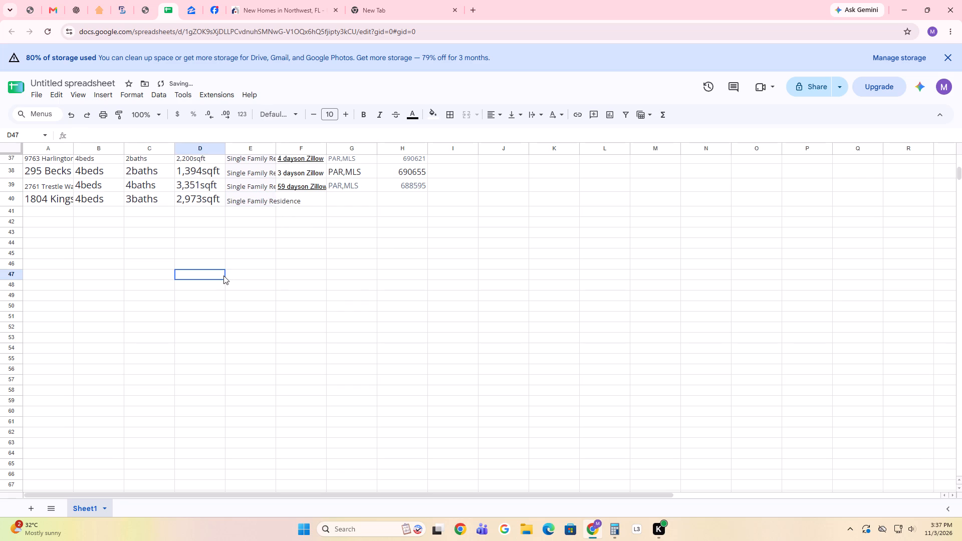
Copy "3 days on Zillow" from the $325,000 Zillow listing into cell F40 of the spreadsheet.
{"action": "left_click", "coordinate": [190, 10]}
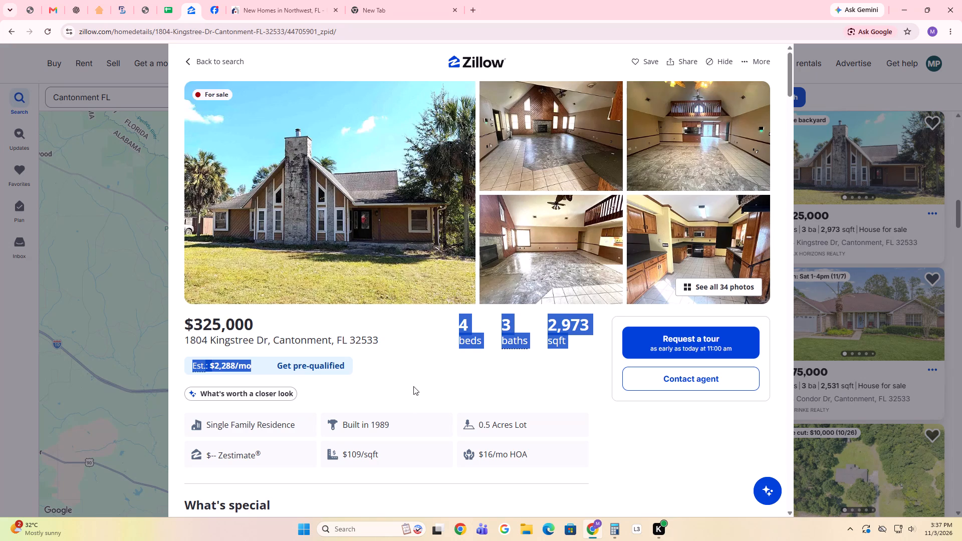
{"action": "left_click", "coordinate": [413, 386]}
{"action": "scroll", "coordinate": [411, 385], "scroll_direction": "down", "scroll_amount": 4}
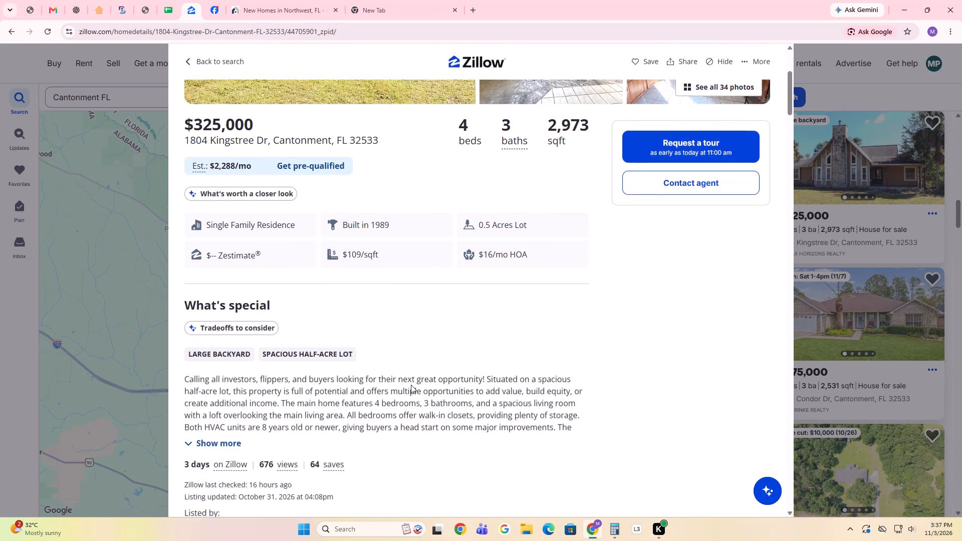
{"action": "scroll", "coordinate": [411, 385], "scroll_direction": "down", "scroll_amount": 3}
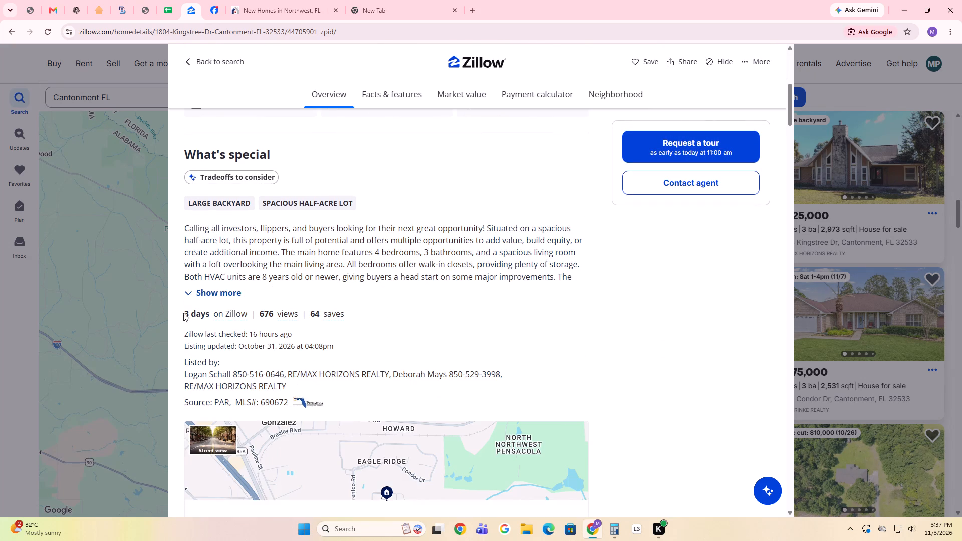
{"action": "left_click_drag", "start_coordinate": [181, 310], "coordinate": [247, 310]}
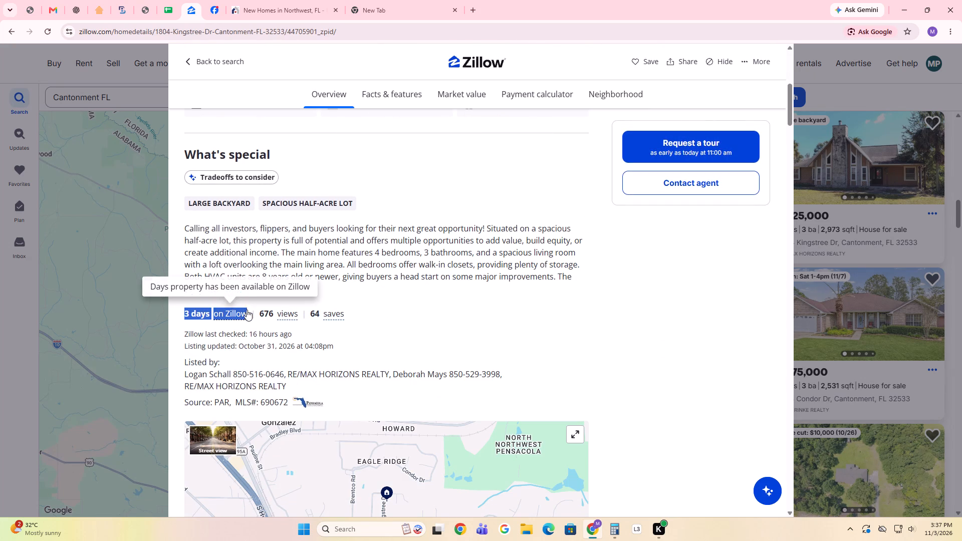
{"action": "left_click_drag", "start_coordinate": [247, 310], "coordinate": [249, 310]}
{"action": "key", "text": "ctrl+c"}
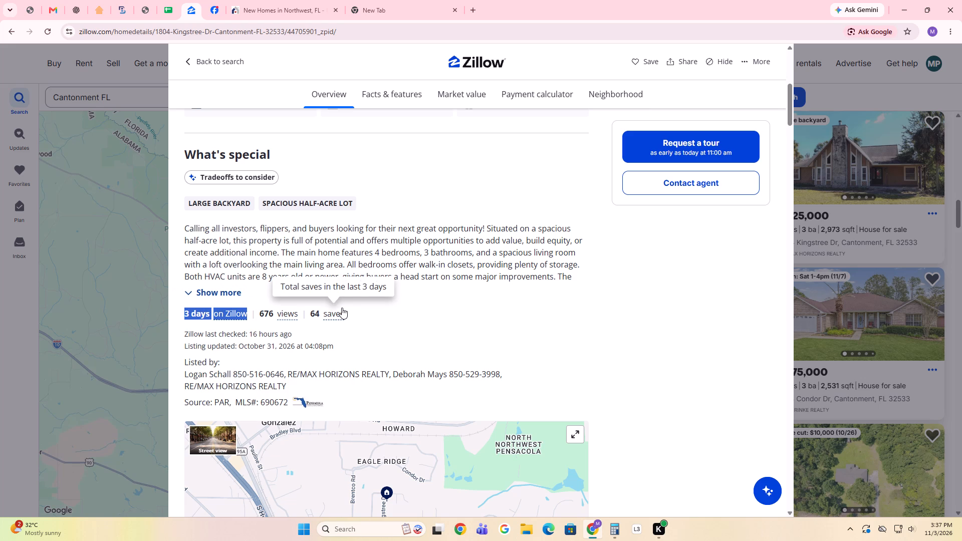
{"action": "left_click", "coordinate": [163, 12]}
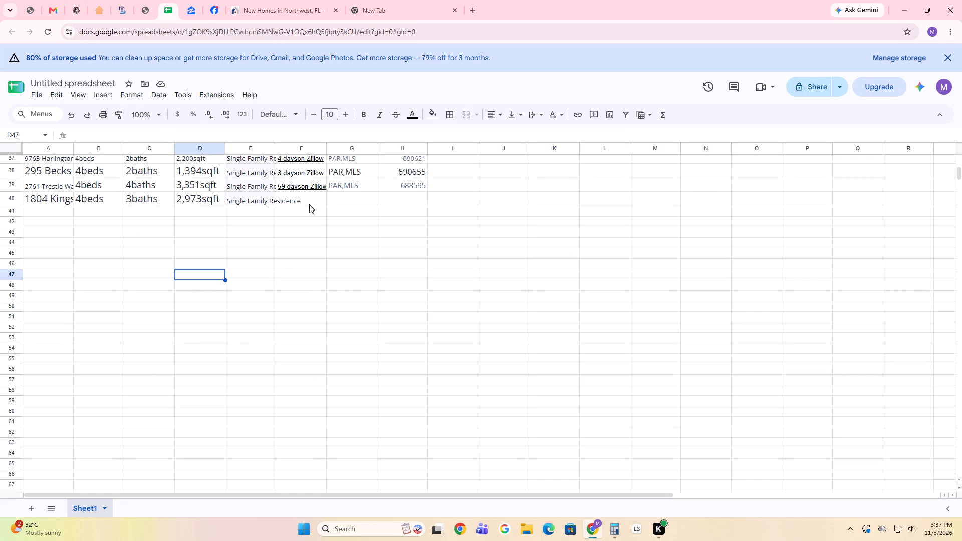
{"action": "left_click", "coordinate": [310, 202]}
{"action": "key", "text": "ctrl+v"}
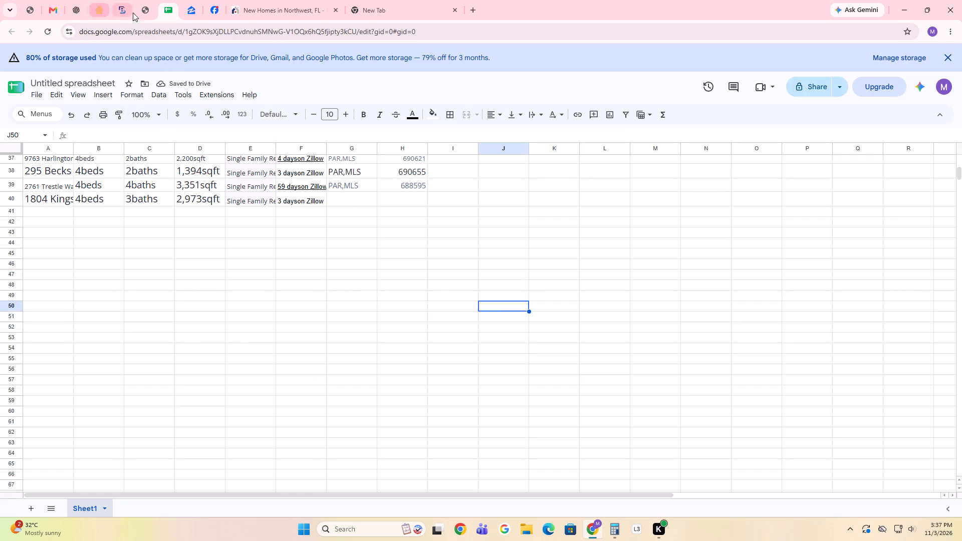
Copy the source text "PAR, MLS#" from the $325,000 Zillow listing into cell G40 of the spreadsheet.
{"action": "left_click", "coordinate": [194, 8]}
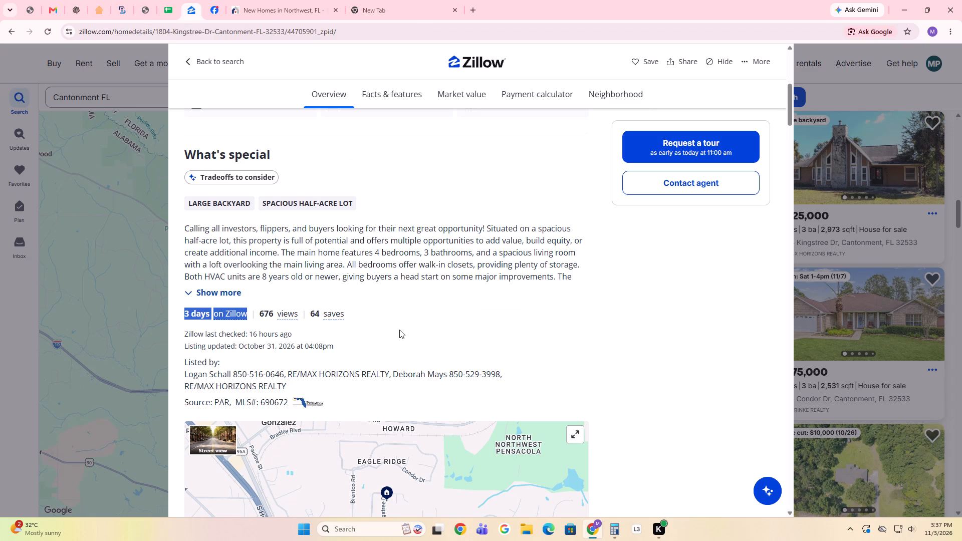
{"action": "left_click", "coordinate": [400, 330]}
{"action": "scroll", "coordinate": [399, 330], "scroll_direction": "down", "scroll_amount": 1}
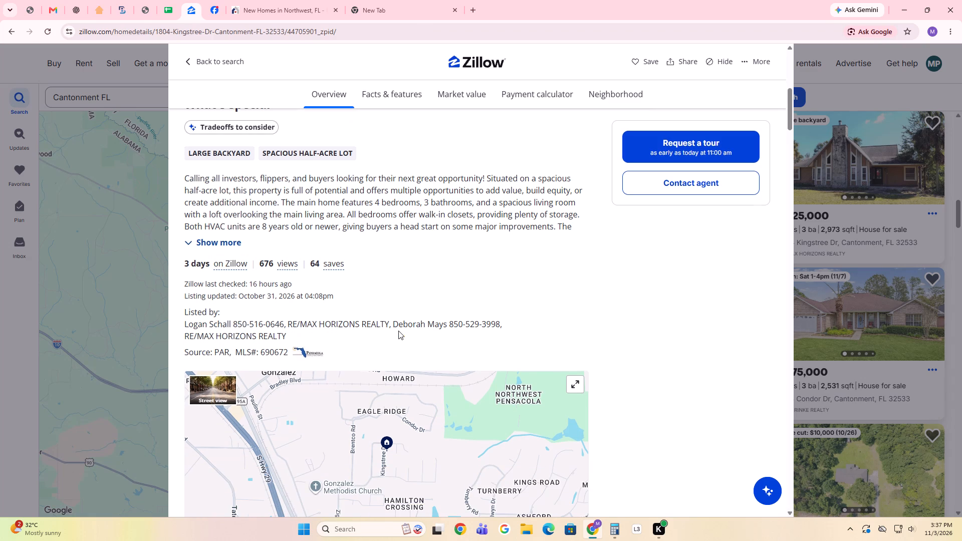
{"action": "left_click_drag", "start_coordinate": [212, 350], "coordinate": [224, 350]}
{"action": "left_click_drag", "start_coordinate": [224, 350], "coordinate": [256, 351]}
{"action": "key", "text": "ctrl+c"}
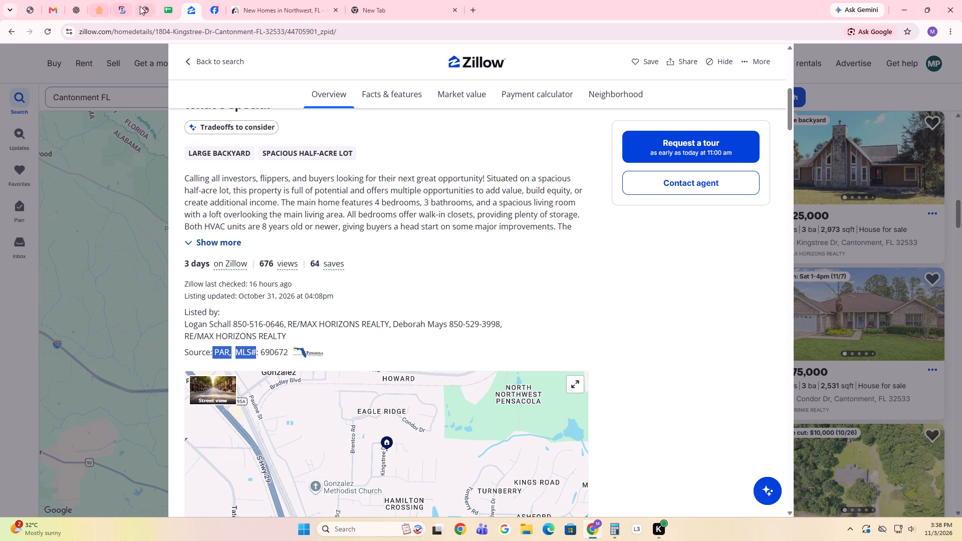
{"action": "left_click", "coordinate": [168, 8]}
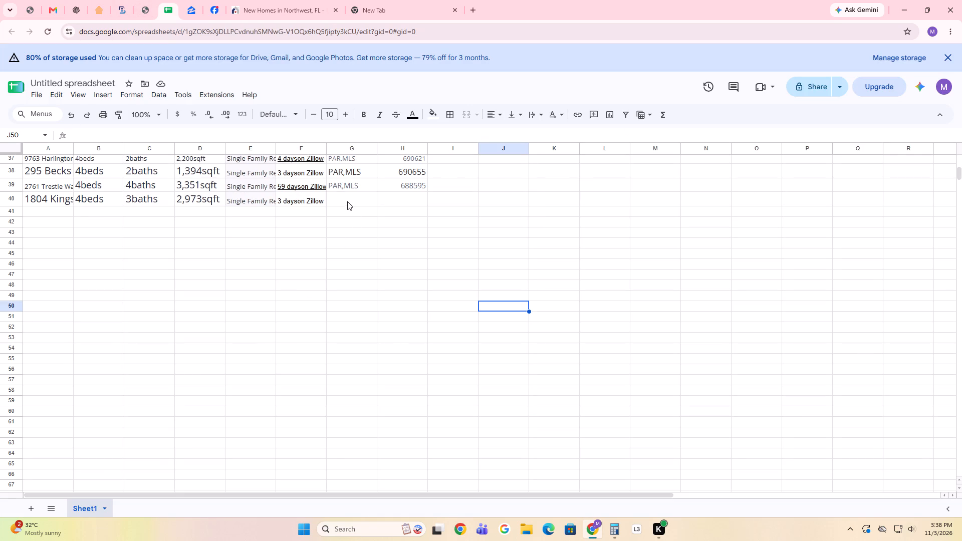
{"action": "left_click", "coordinate": [347, 198]}
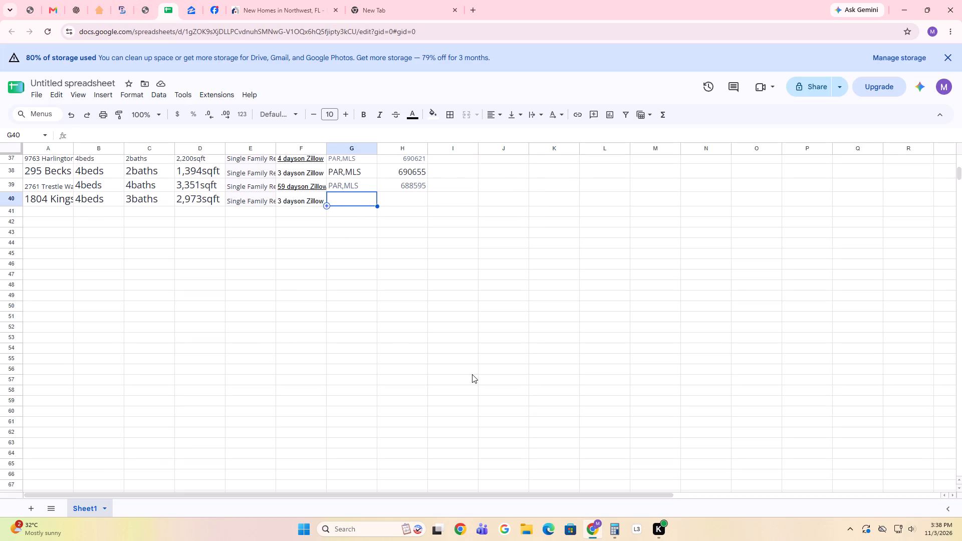
{"action": "key", "text": "ctrl+v"}
{"action": "left_click", "coordinate": [452, 373]}
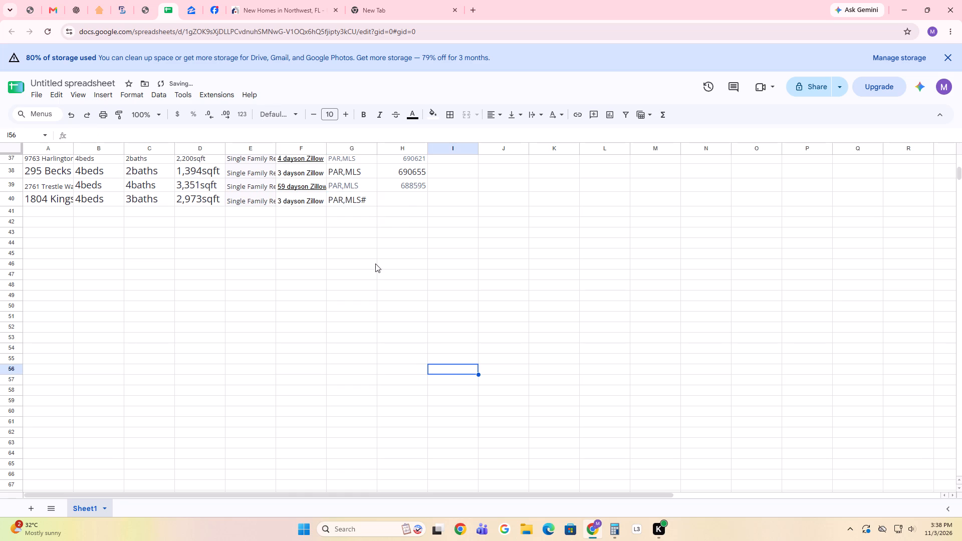
Remove the trailing "#" from cell G40, leaving "PAR,MLS".
{"action": "double_click", "coordinate": [364, 197]}
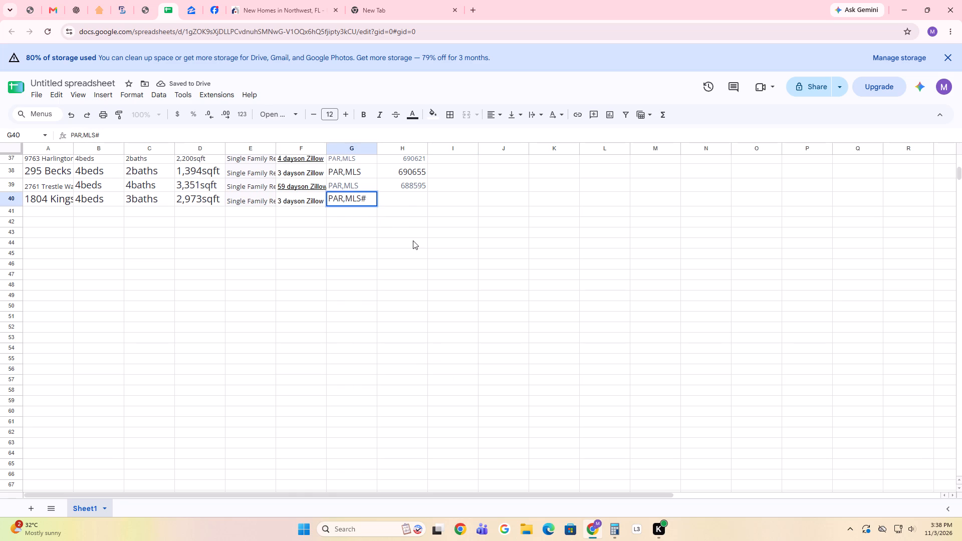
{"action": "key", "text": "BackSpace"}
{"action": "left_click", "coordinate": [407, 246]}
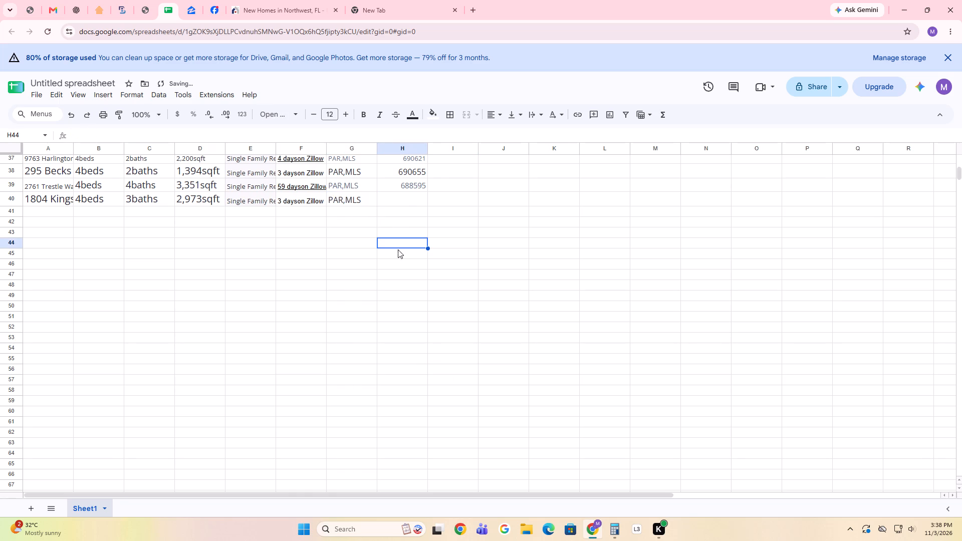
Copy the MLS number 690672 from the $325,000 Zillow listing into cell H40 of the spreadsheet.
{"action": "left_click", "coordinate": [196, 8]}
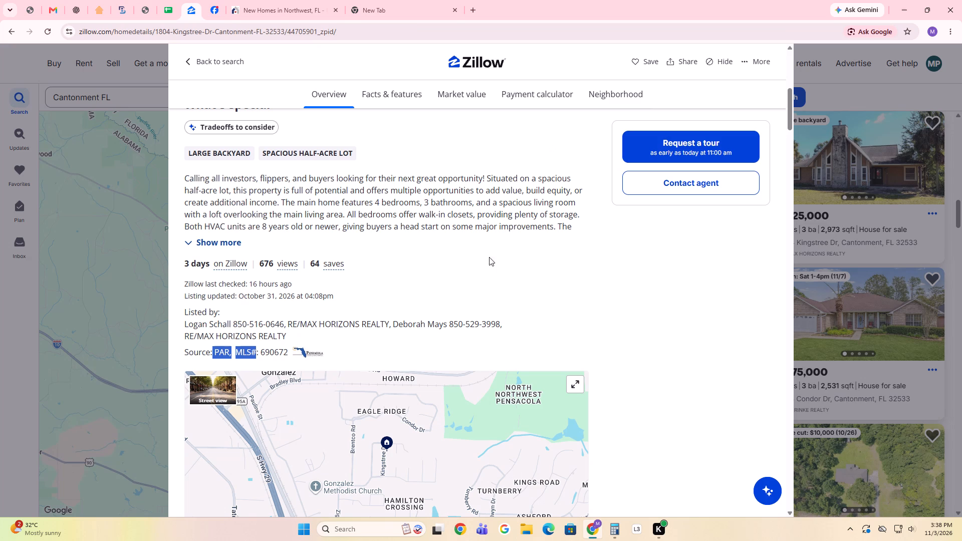
{"action": "left_click", "coordinate": [523, 280]}
{"action": "left_click_drag", "start_coordinate": [261, 350], "coordinate": [297, 352]}
{"action": "key", "text": "ctrl+c"}
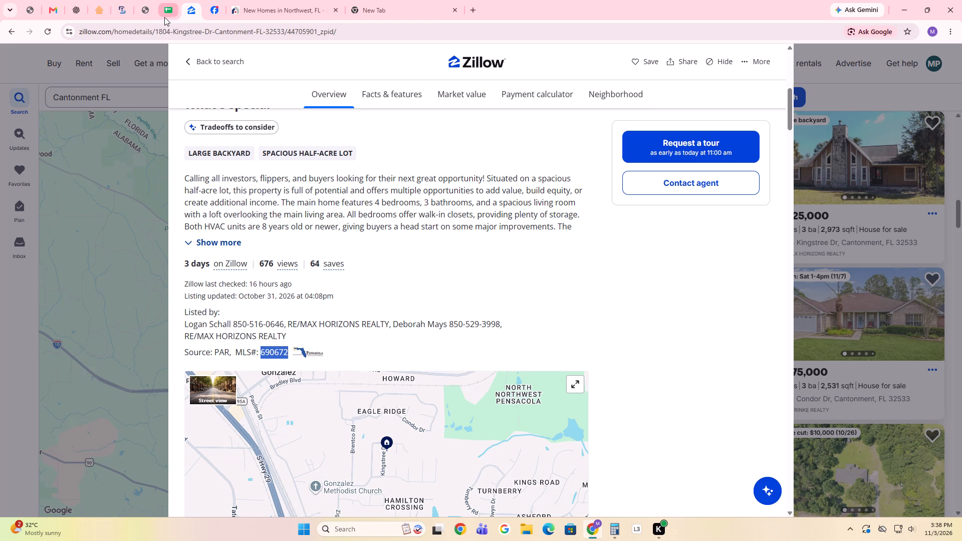
{"action": "left_click", "coordinate": [171, 5]}
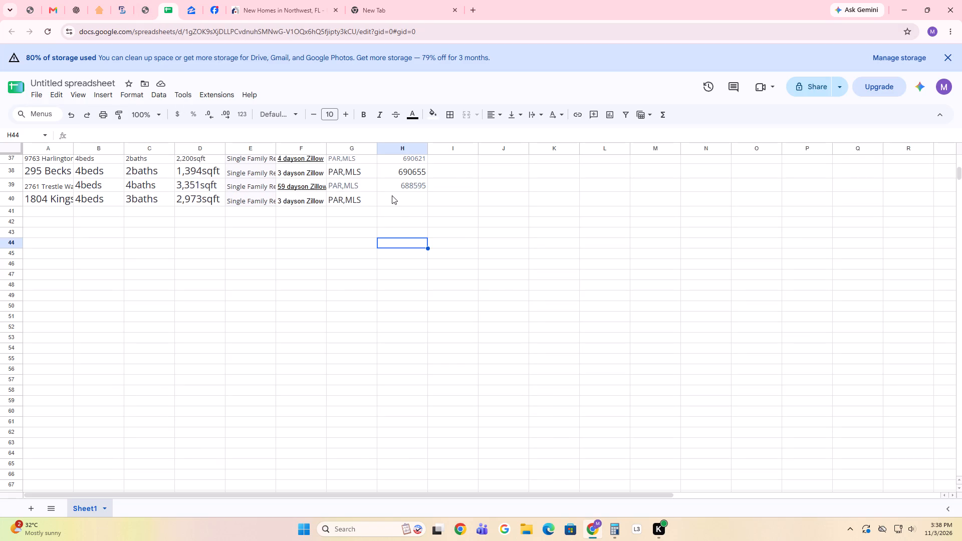
{"action": "left_click", "coordinate": [392, 195]}
{"action": "key", "text": "ctrl+v"}
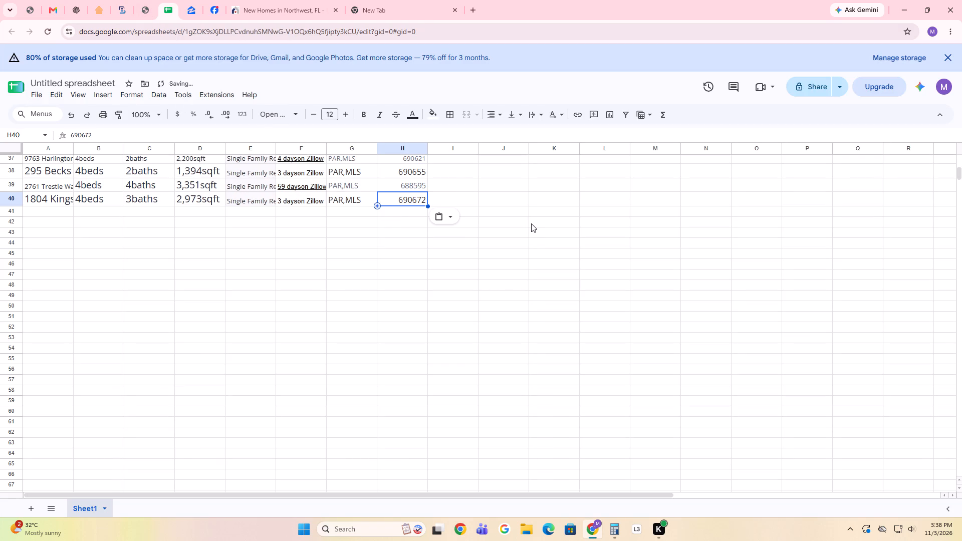
{"action": "left_click", "coordinate": [186, 263]}
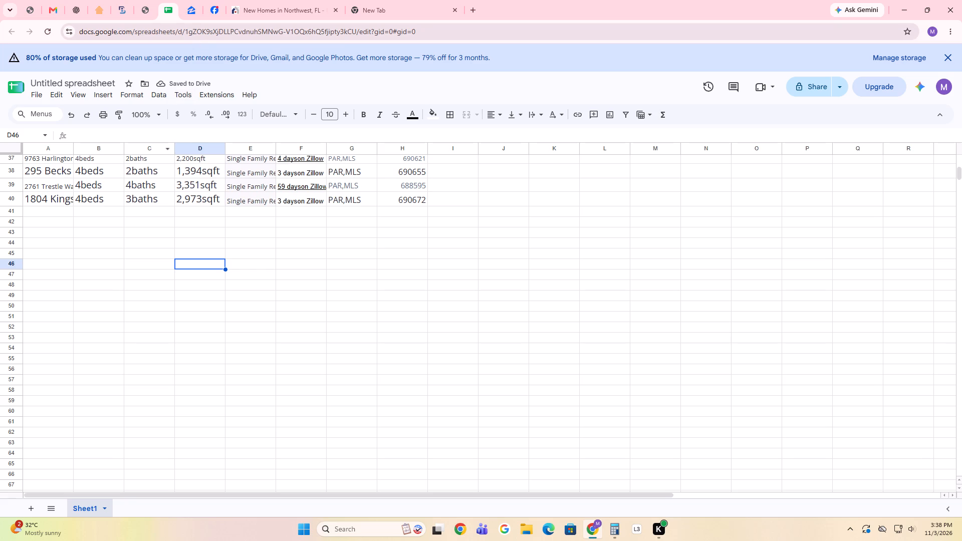
Switch to Zillow, return to the Cantonment FL search results and open the $567,000 five-bedroom listing on Perdido Lake Rd.
{"action": "left_click", "coordinate": [191, 12]}
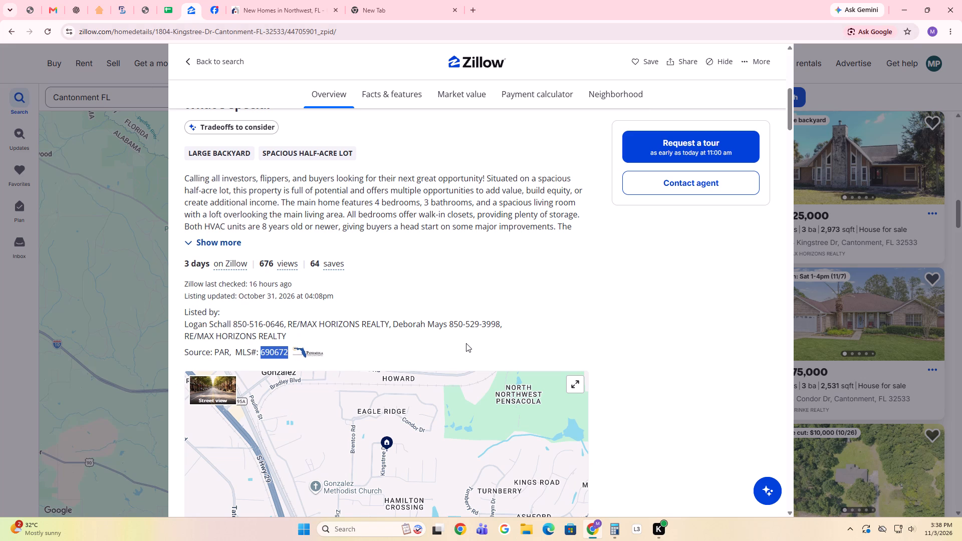
{"action": "left_click", "coordinate": [545, 298]}
{"action": "scroll", "coordinate": [545, 298], "scroll_direction": "up", "scroll_amount": 2}
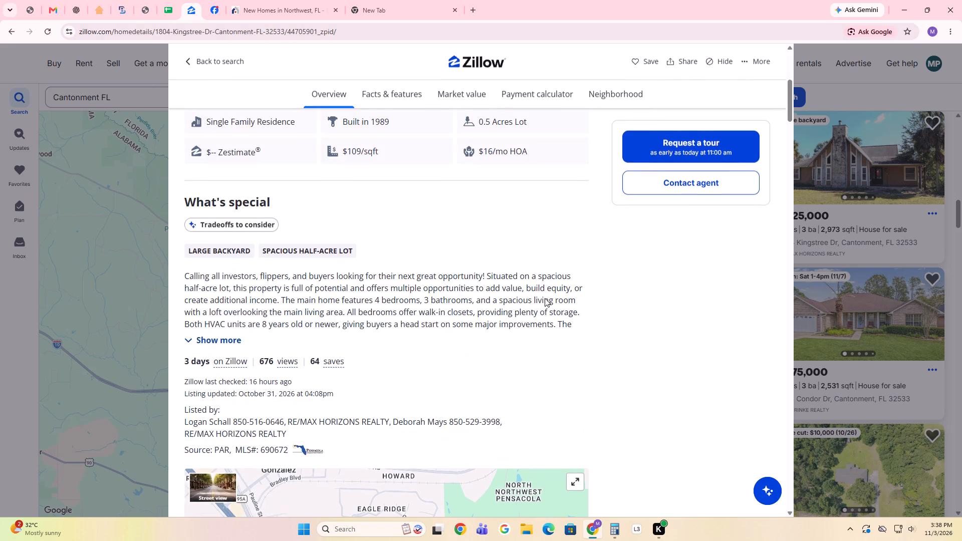
{"action": "scroll", "coordinate": [545, 298], "scroll_direction": "up", "scroll_amount": 5}
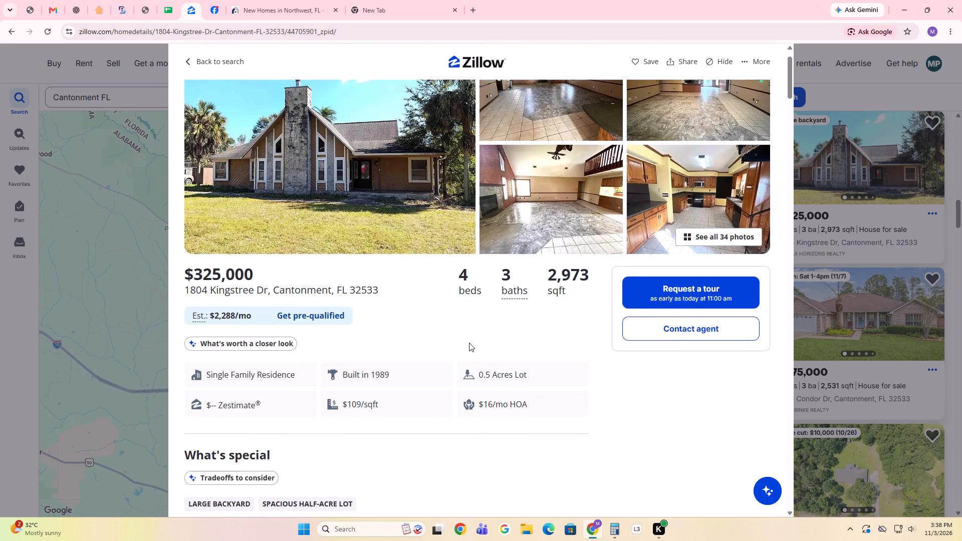
{"action": "scroll", "coordinate": [469, 343], "scroll_direction": "up", "scroll_amount": 4}
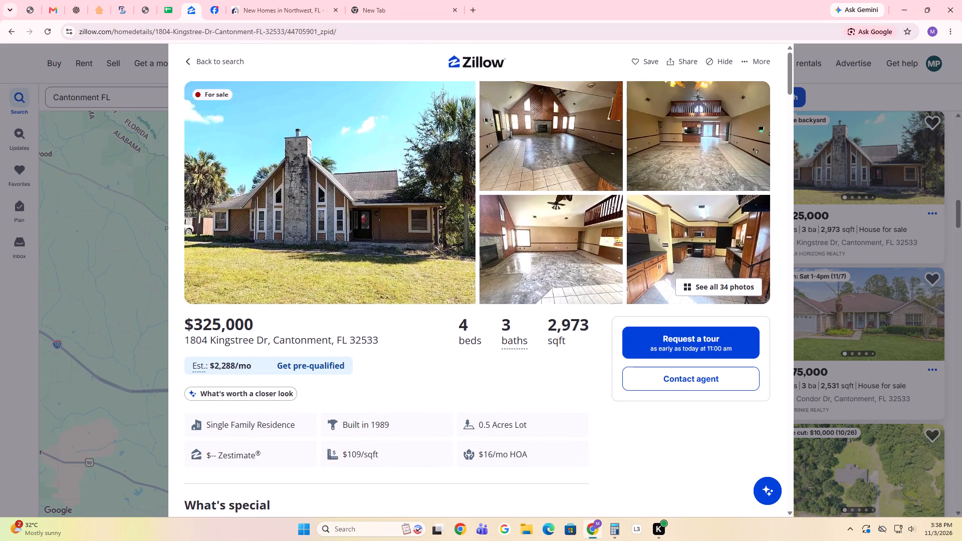
{"action": "left_click", "coordinate": [190, 61]}
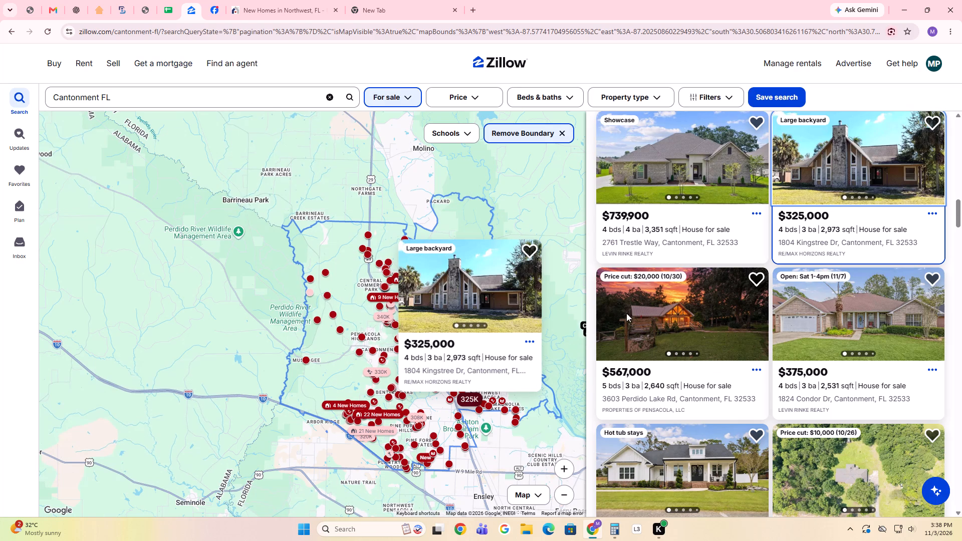
{"action": "left_click", "coordinate": [698, 328]}
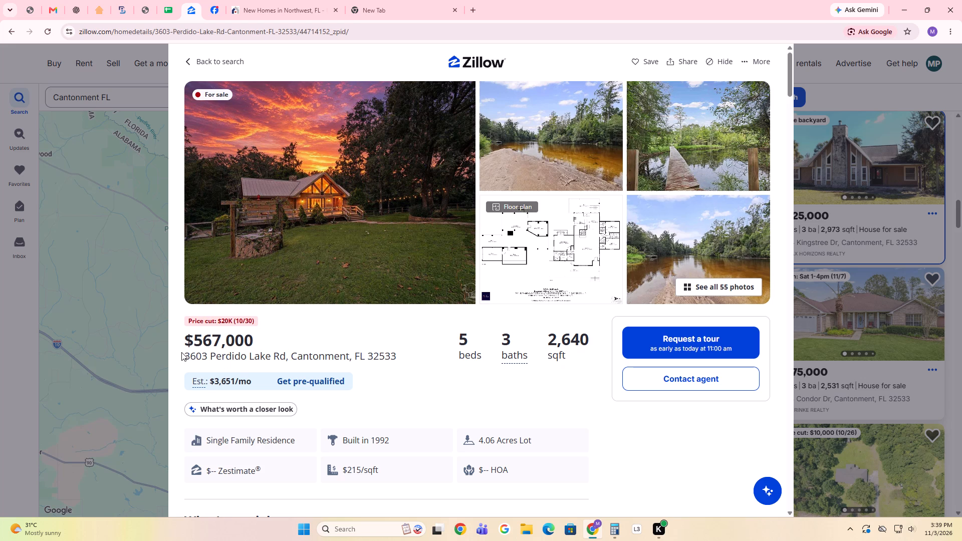
Copy the property address from the $567,000 Zillow listing into cell A41 of the spreadsheet.
{"action": "left_click_drag", "start_coordinate": [181, 352], "coordinate": [410, 360]}
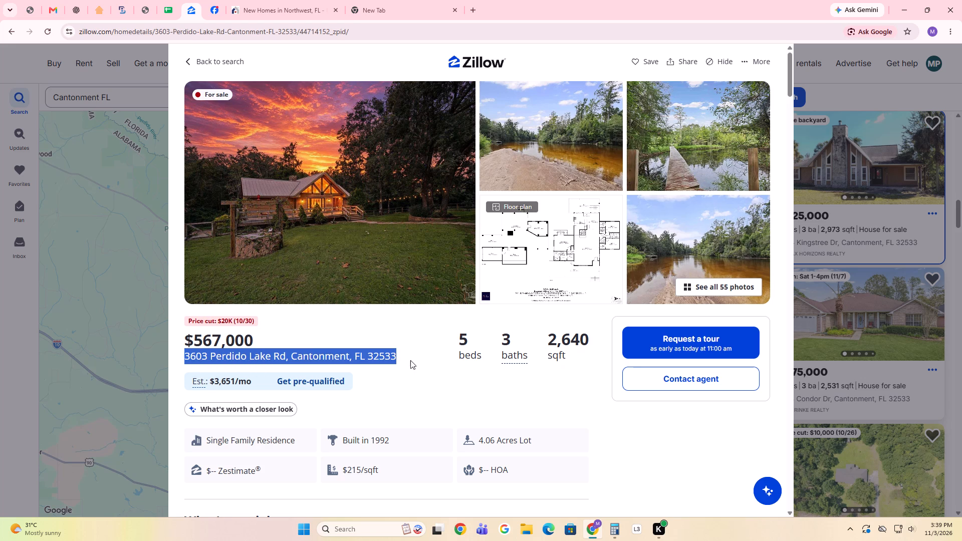
{"action": "left_click_drag", "start_coordinate": [410, 360], "coordinate": [409, 360]}
{"action": "key", "text": "ctrl+c"}
{"action": "left_click", "coordinate": [169, 9]}
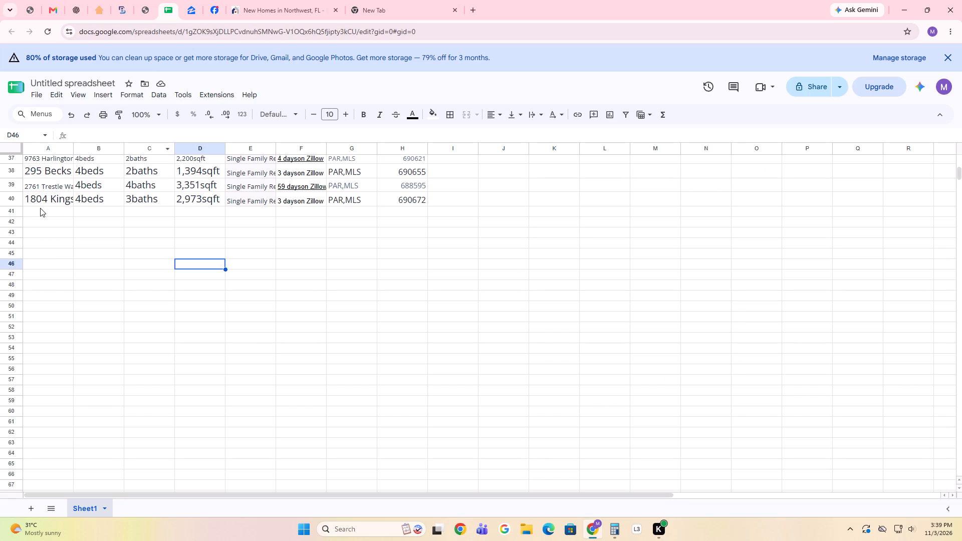
{"action": "left_click", "coordinate": [40, 208]}
{"action": "key", "text": "ctrl+v"}
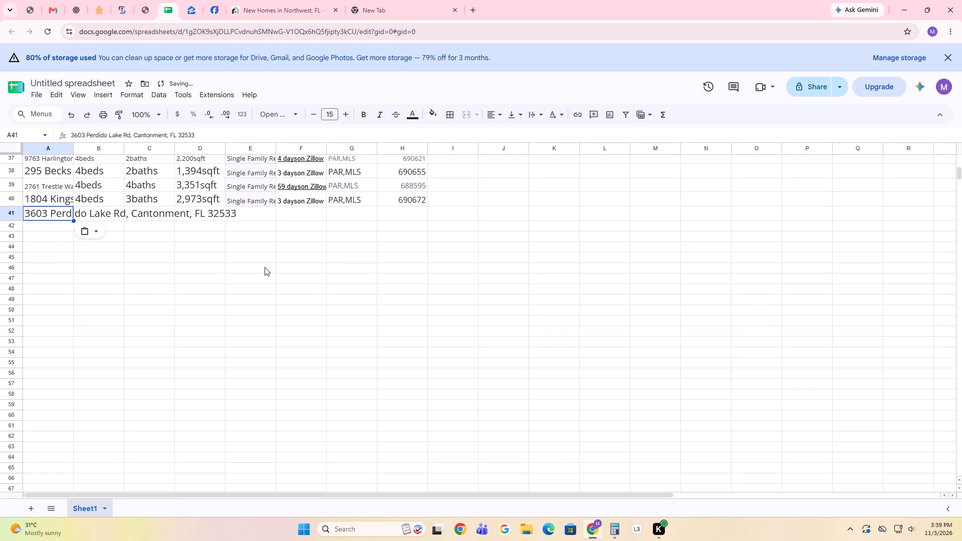
{"action": "left_click", "coordinate": [265, 267]}
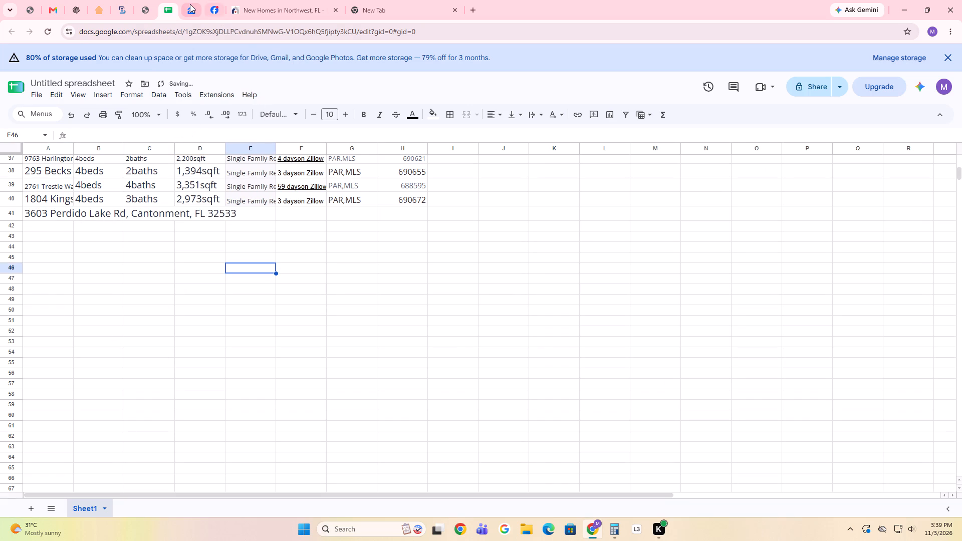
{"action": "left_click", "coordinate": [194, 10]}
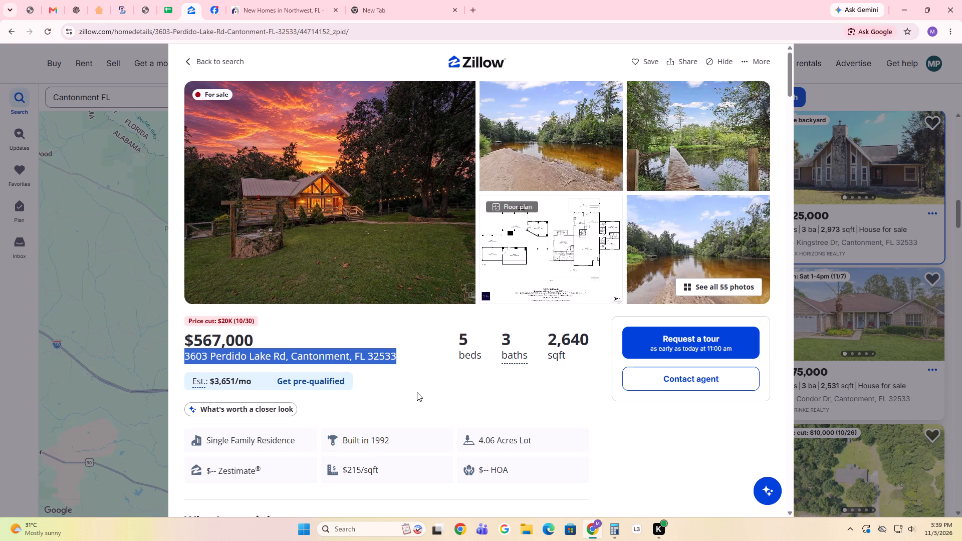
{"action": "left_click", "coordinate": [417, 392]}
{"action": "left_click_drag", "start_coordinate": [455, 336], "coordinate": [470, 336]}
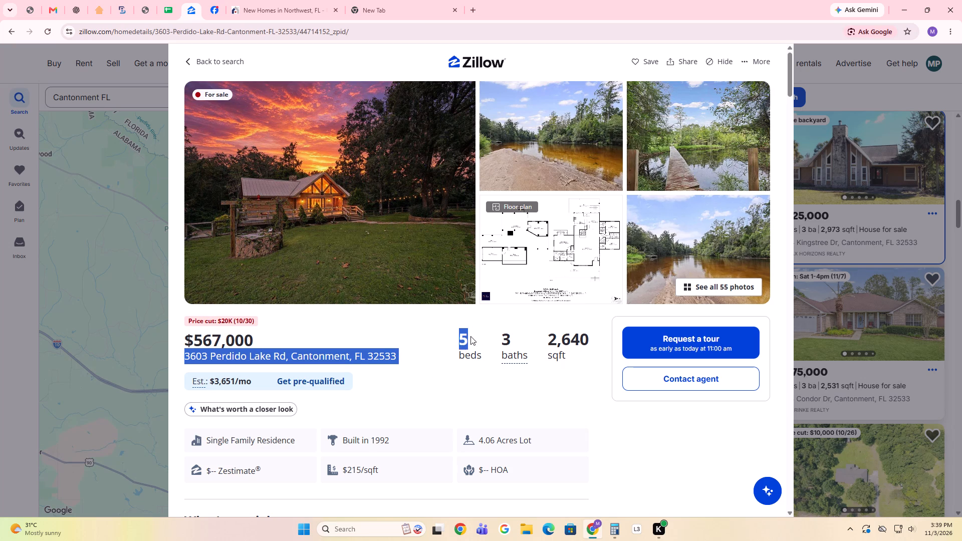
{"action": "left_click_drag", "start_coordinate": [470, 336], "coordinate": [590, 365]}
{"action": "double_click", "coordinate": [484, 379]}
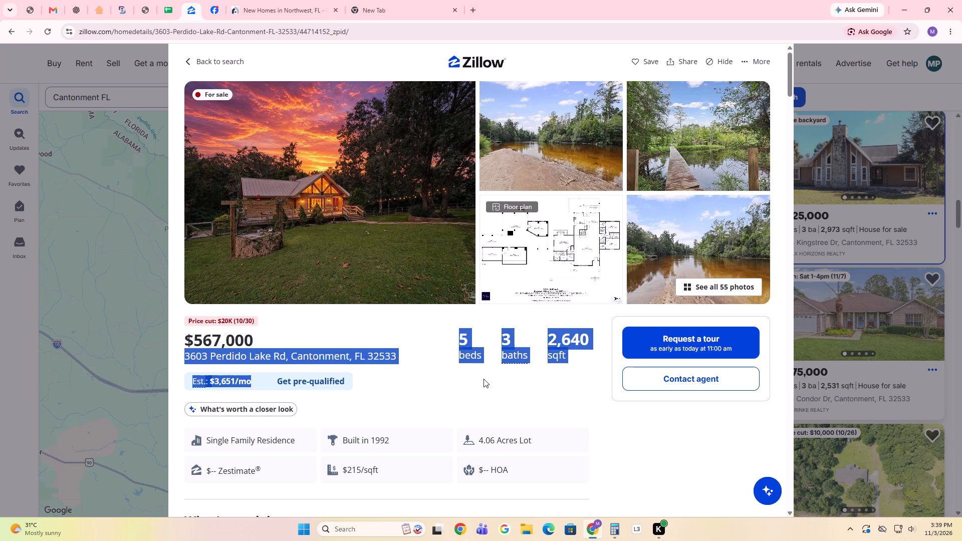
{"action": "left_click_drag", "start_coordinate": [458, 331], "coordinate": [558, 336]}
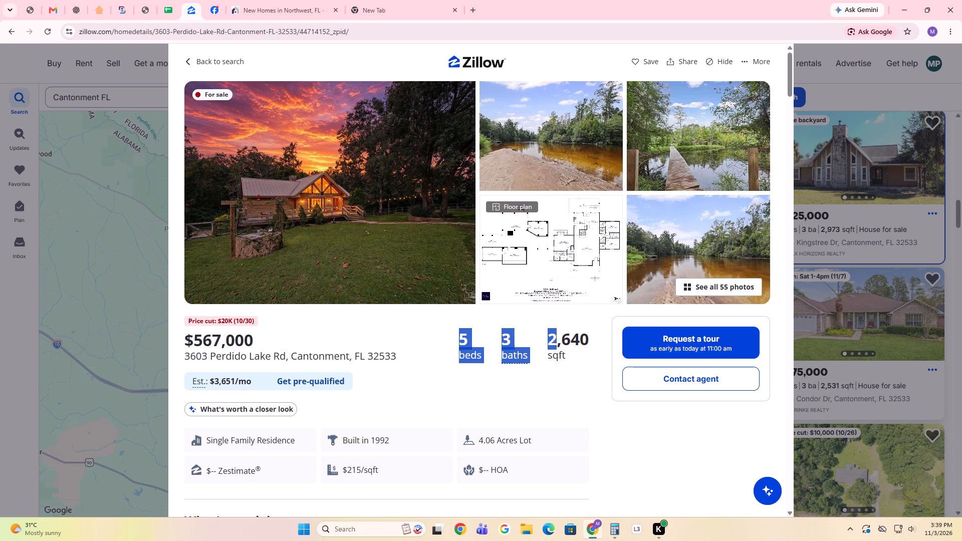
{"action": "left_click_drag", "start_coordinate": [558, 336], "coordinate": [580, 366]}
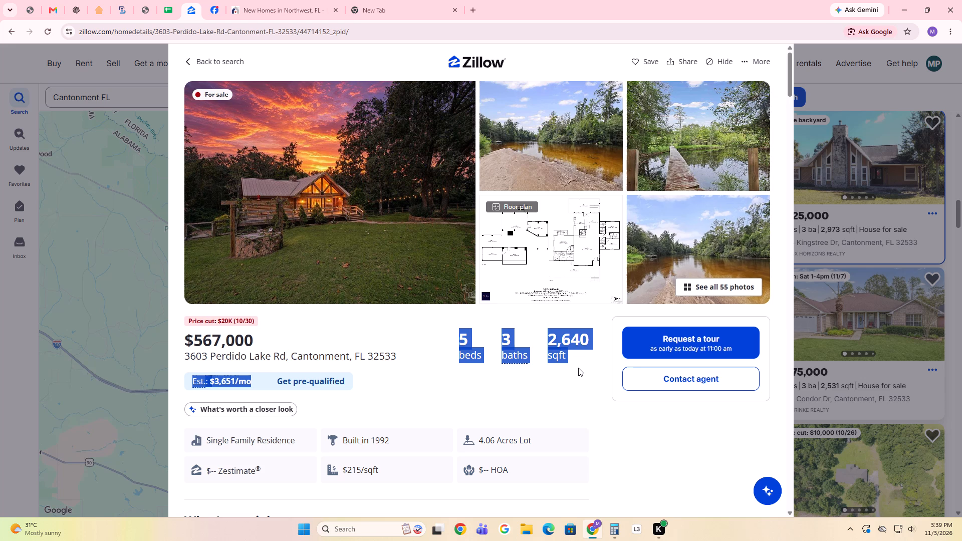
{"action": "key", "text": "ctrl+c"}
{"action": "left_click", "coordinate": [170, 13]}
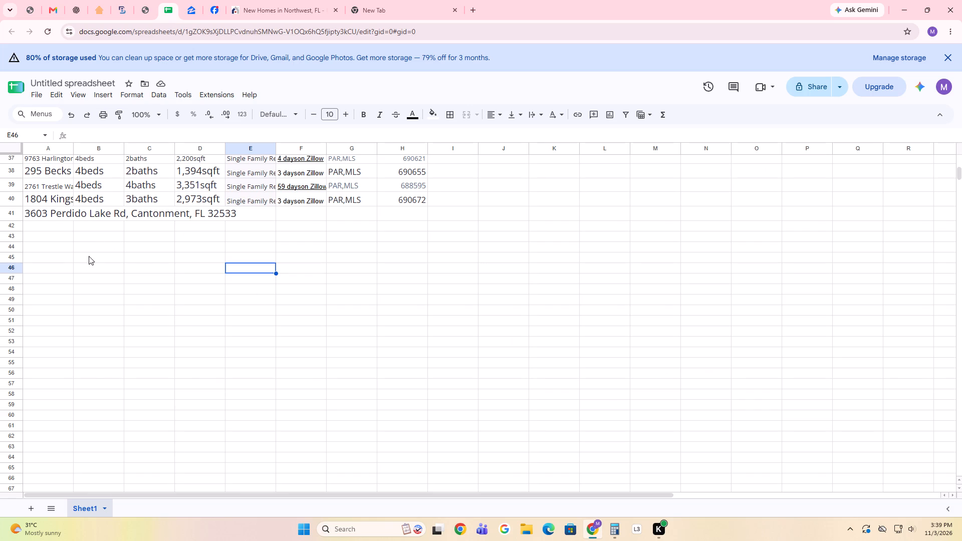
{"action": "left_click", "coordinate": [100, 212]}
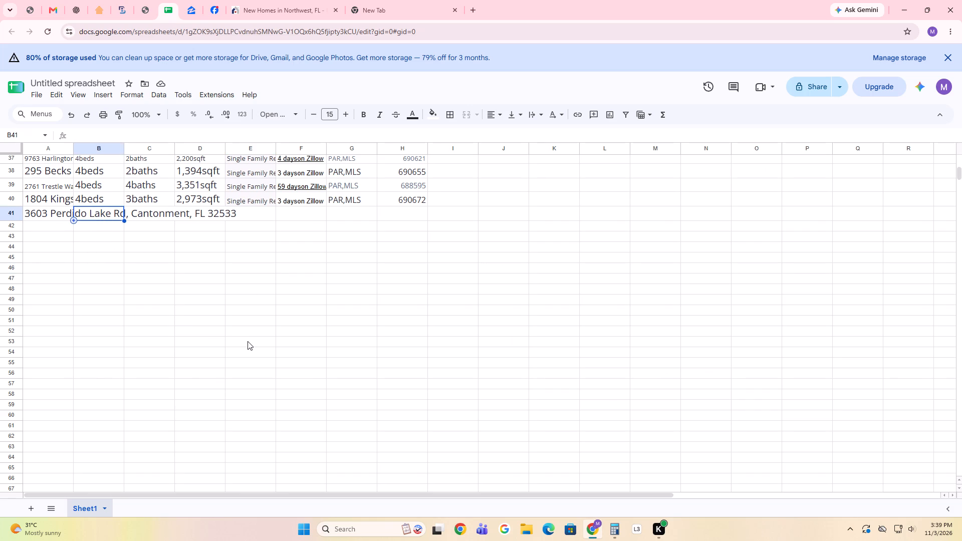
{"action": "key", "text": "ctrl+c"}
Copy the beds, baths, square footage and estimated payment block from the $567,000 Zillow listing into the spreadsheet starting at cell B41.
{"action": "left_click", "coordinate": [187, 13]}
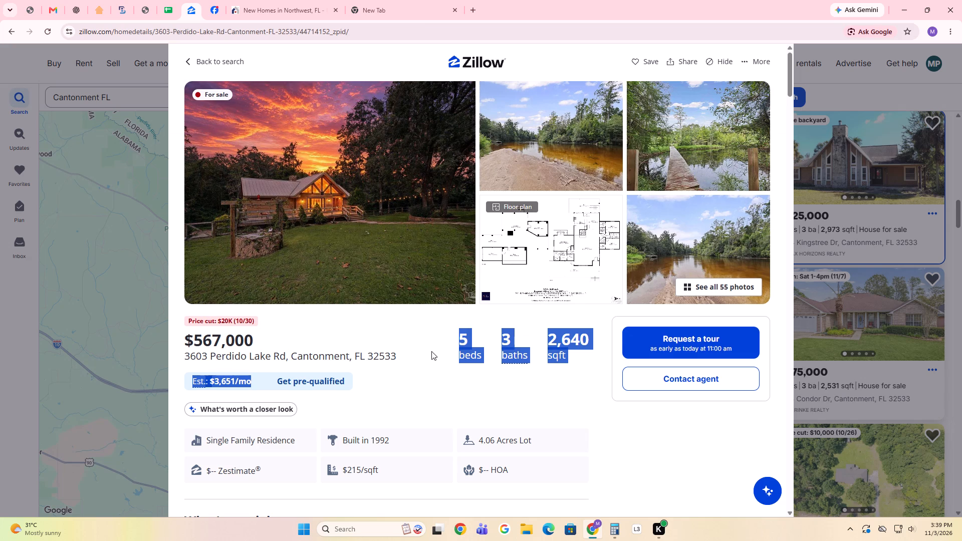
{"action": "double_click", "coordinate": [437, 355]}
{"action": "left_click_drag", "start_coordinate": [457, 334], "coordinate": [542, 334]}
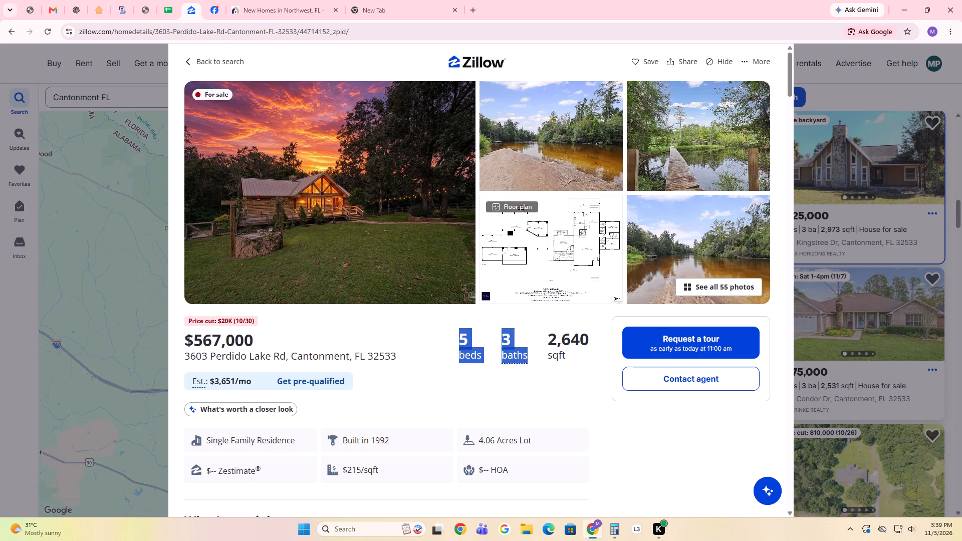
{"action": "left_click_drag", "start_coordinate": [542, 334], "coordinate": [589, 369]}
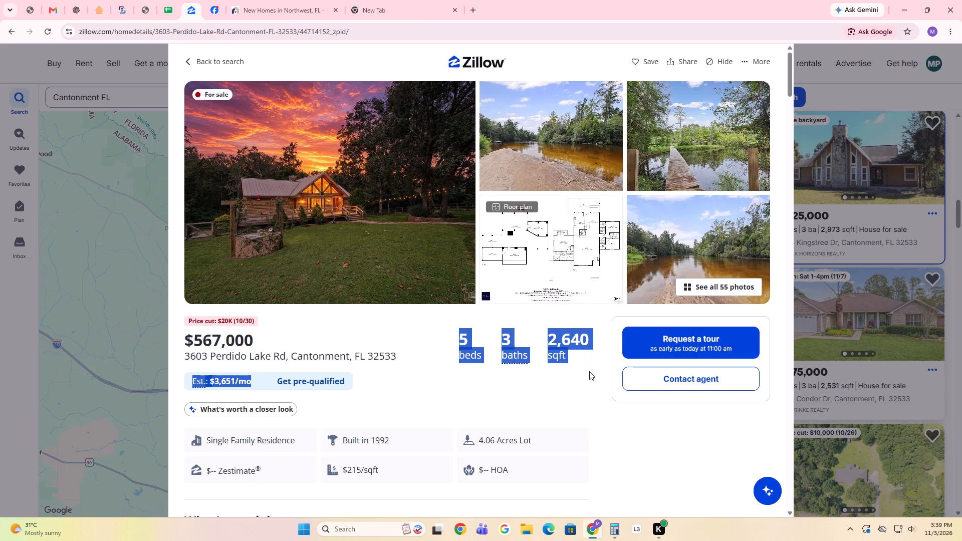
{"action": "key", "text": "ctrl+c"}
{"action": "left_click", "coordinate": [172, 15]}
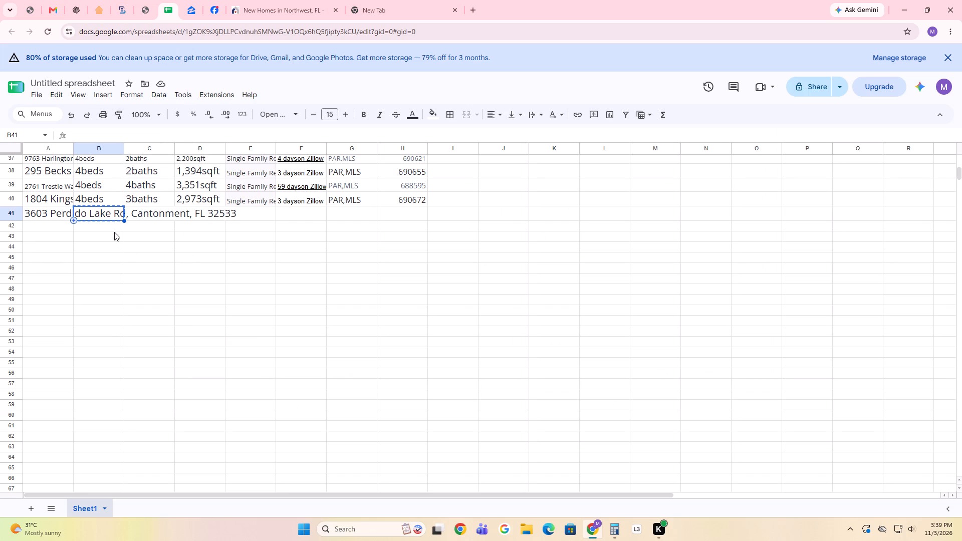
{"action": "left_click", "coordinate": [208, 282]}
{"action": "left_click", "coordinate": [102, 212]}
{"action": "key", "text": "ctrl+v"}
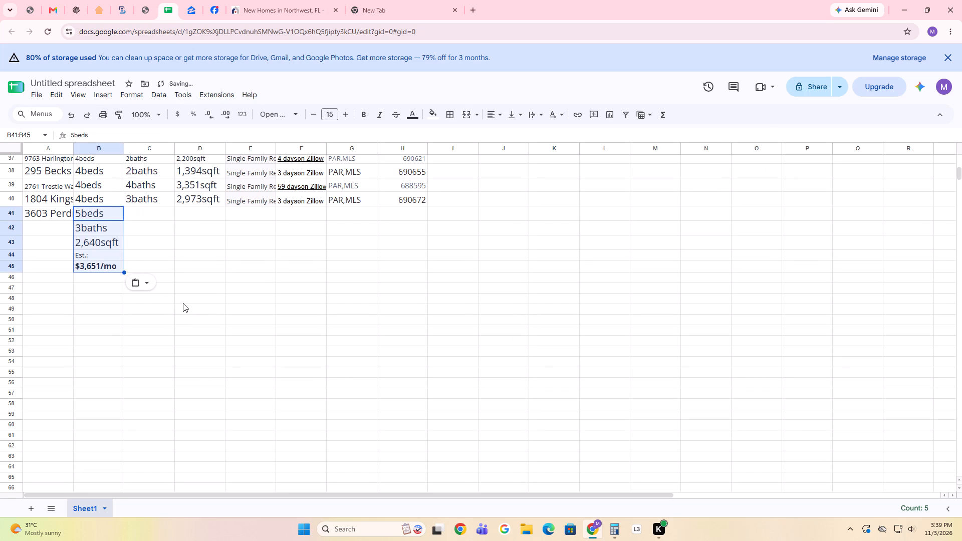
{"action": "left_click", "coordinate": [207, 295]}
Copy "3baths" from cell B42 into cell C41.
{"action": "left_click", "coordinate": [107, 224]}
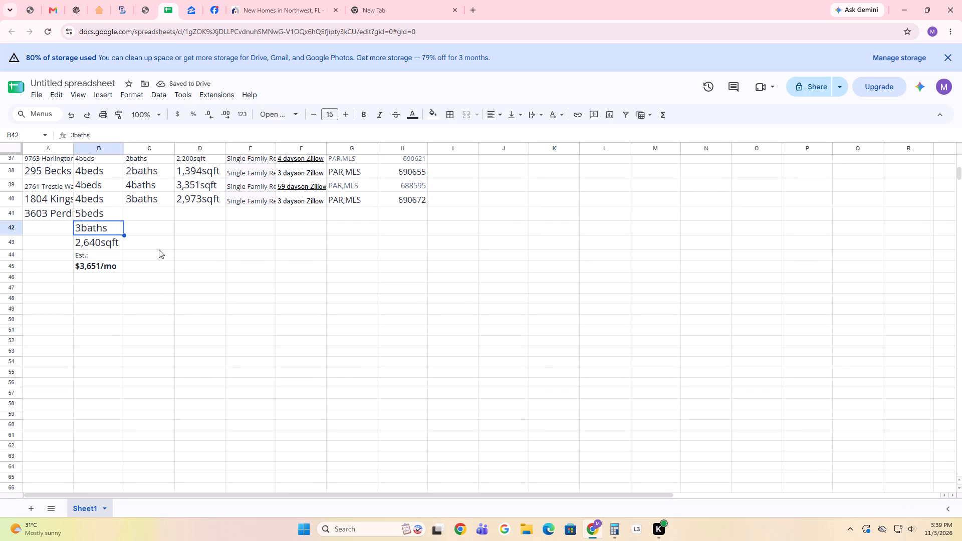
{"action": "key", "text": "ctrl+c"}
{"action": "left_click", "coordinate": [141, 214]}
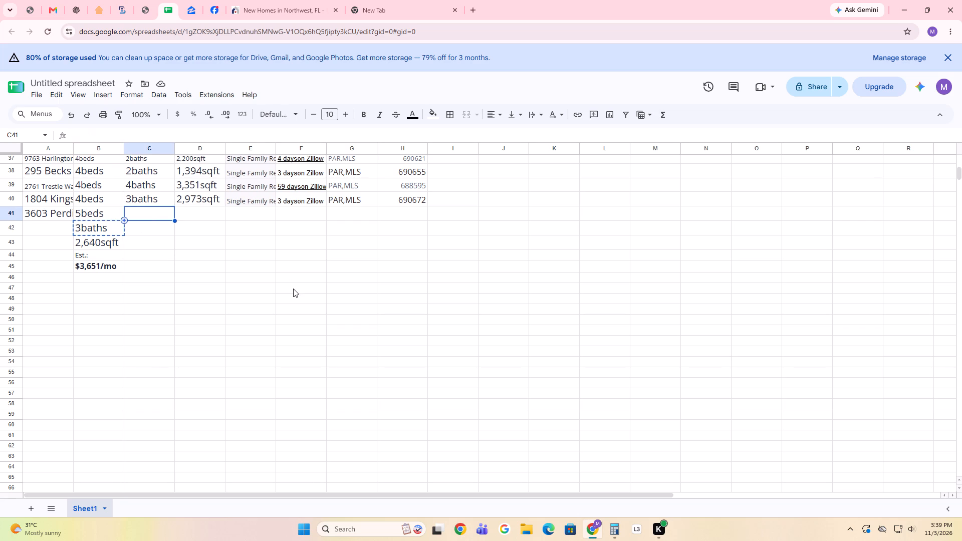
{"action": "key", "text": "ctrl+v"}
{"action": "left_click", "coordinate": [293, 290]}
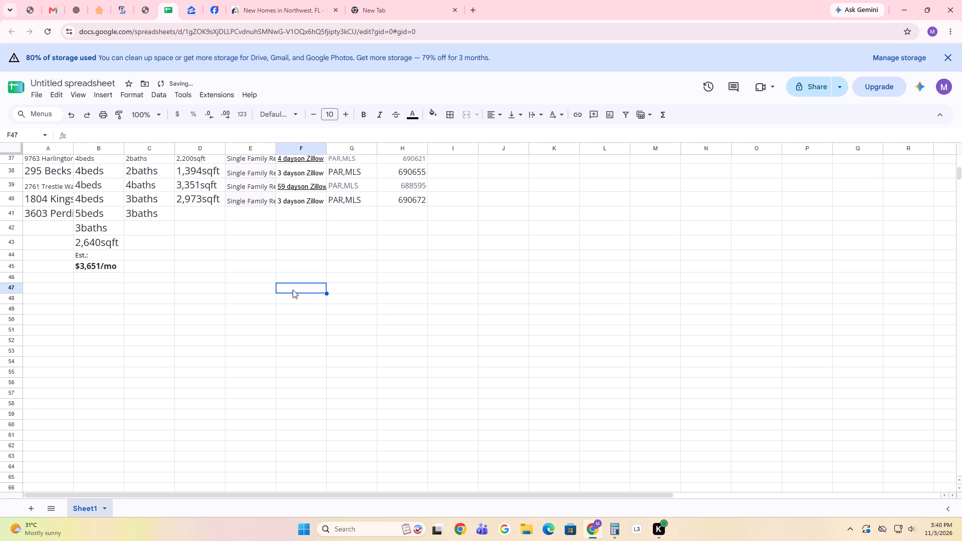
Copy "2,640sqft" from cell B43 into cell D41.
{"action": "left_click", "coordinate": [109, 244]}
{"action": "key", "text": "ctrl+c"}
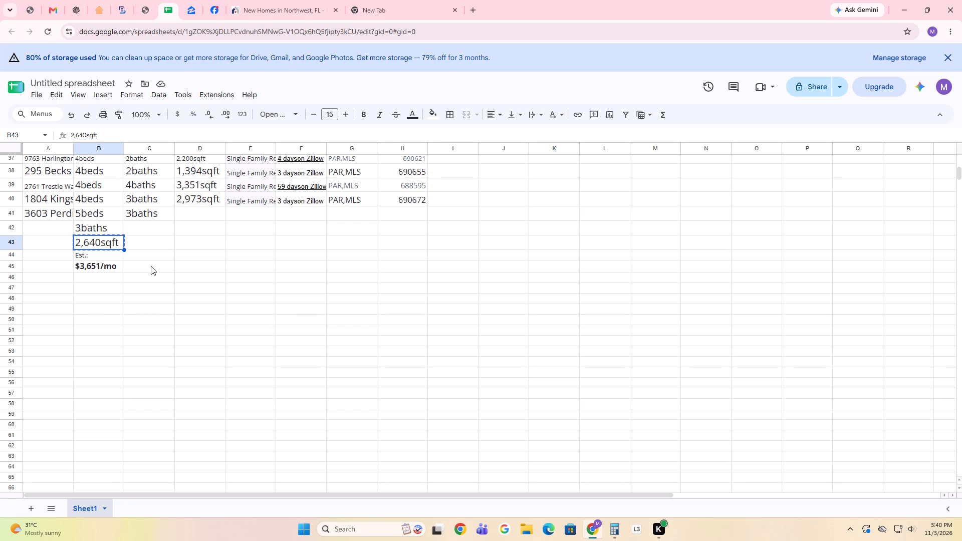
{"action": "left_click", "coordinate": [187, 211]}
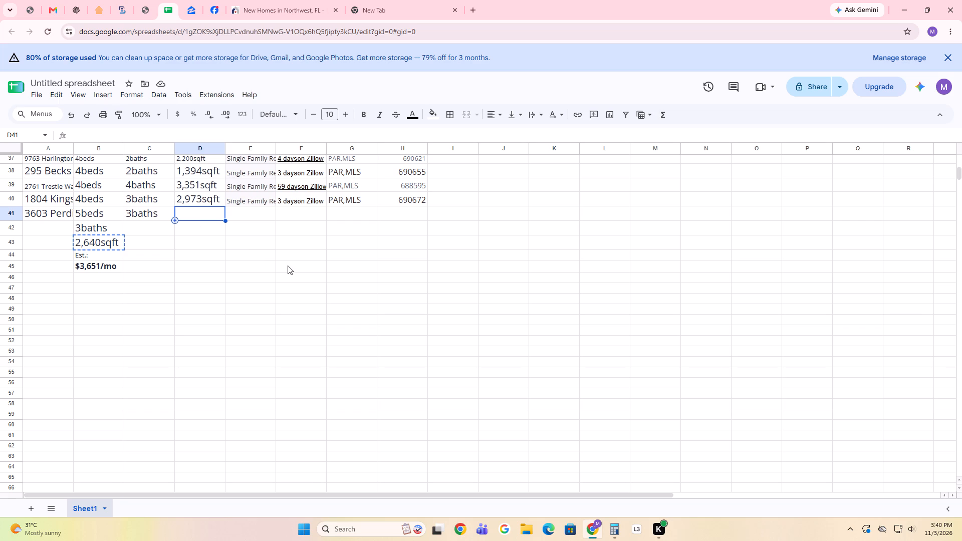
{"action": "key", "text": "ctrl+v"}
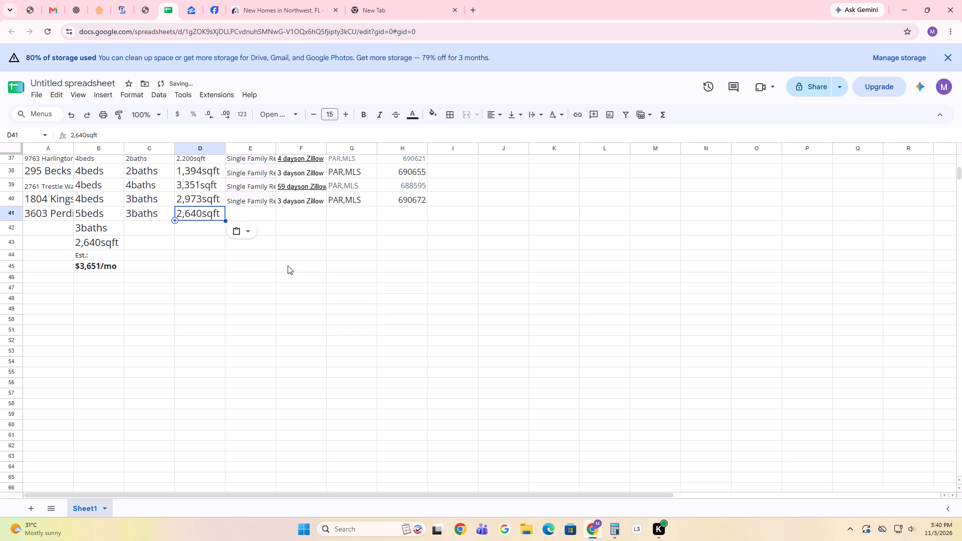
{"action": "left_click", "coordinate": [202, 295]}
Clear the leftover "3baths" text from cell B42.
{"action": "double_click", "coordinate": [105, 232]}
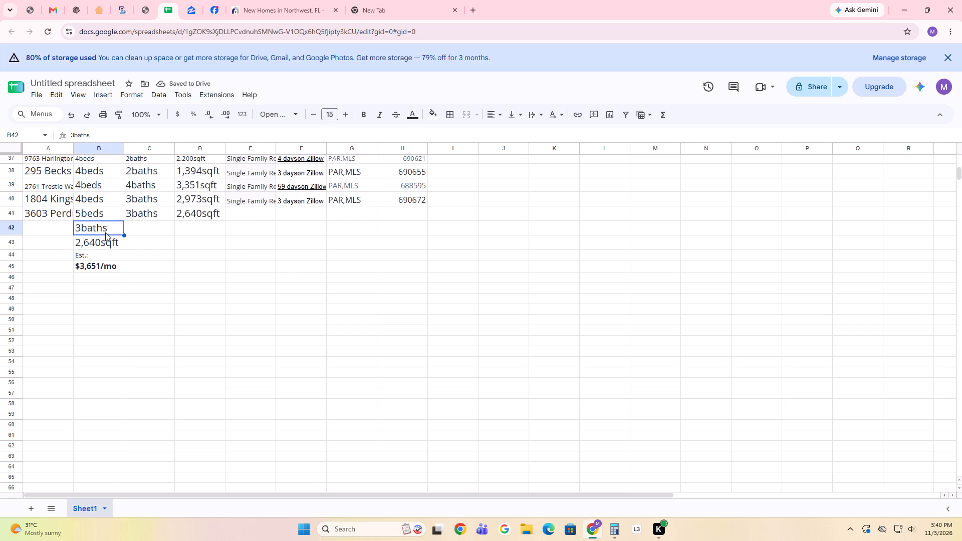
{"action": "key", "text": "BackSpace"}
{"action": "key", "text": "BackSpace"}
{"action": "key", "text": "BackSpace"}
{"action": "key", "text": "BackSpace"}
{"action": "key", "text": "BackSpace"}
{"action": "key", "text": "BackSpace"}
{"action": "key", "text": "BackSpace"}
{"action": "key", "text": "BackSpace"}
{"action": "key", "text": "BackSpace"}
{"action": "key", "text": "BackSpace"}
{"action": "key", "text": "BackSpace"}
{"action": "key", "text": "BackSpace"}
{"action": "key", "text": "BackSpace"}
{"action": "key", "text": "BackSpace"}
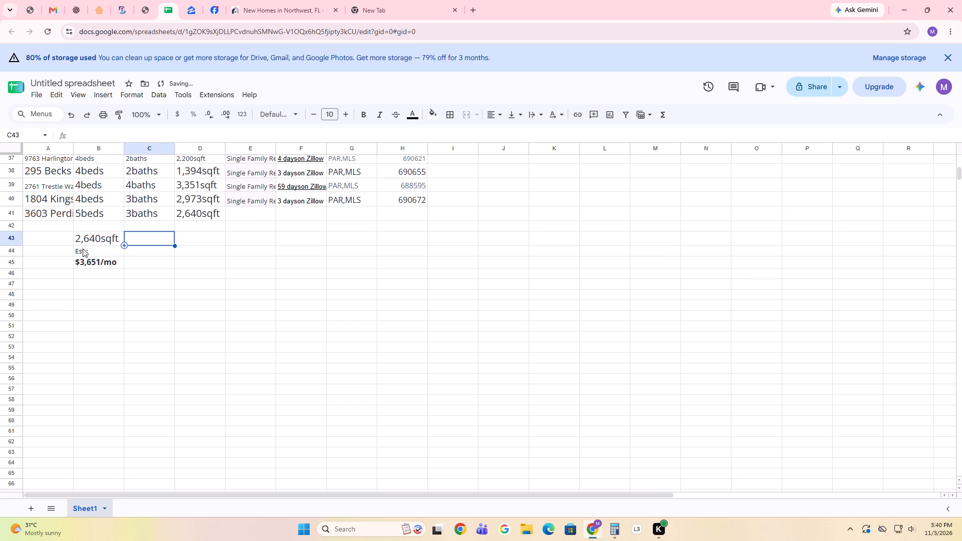
Clear the leftover "2,640sqft" text from cell B43.
{"action": "double_click", "coordinate": [111, 241]}
{"action": "key", "text": "BackSpace"}
{"action": "key", "text": "BackSpace"}
{"action": "key", "text": "BackSpace"}
{"action": "key", "text": "BackSpace"}
{"action": "key", "text": "BackSpace"}
{"action": "key", "text": "BackSpace"}
{"action": "key", "text": "BackSpace"}
{"action": "key", "text": "BackSpace"}
{"action": "key", "text": "BackSpace"}
{"action": "key", "text": "BackSpace"}
{"action": "key", "text": "BackSpace"}
{"action": "key", "text": "BackSpace"}
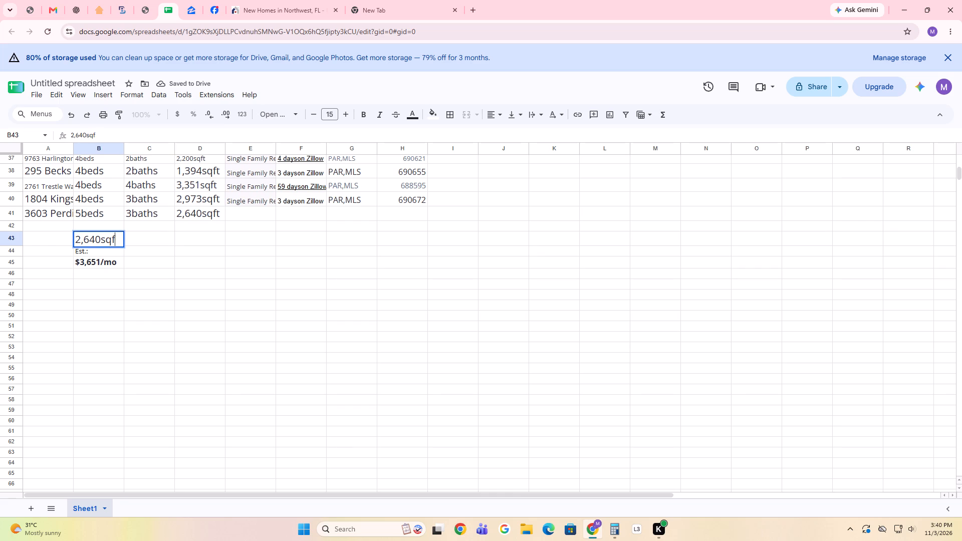
Clear the unneeded "Est.:" label from cell B44.
{"action": "double_click", "coordinate": [89, 251]}
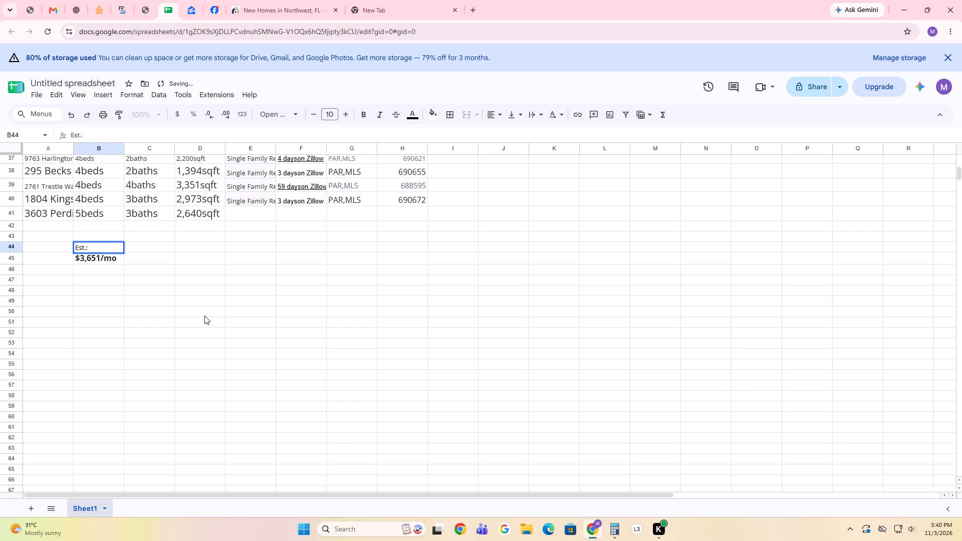
{"action": "key", "text": "BackSpace"}
{"action": "key", "text": "BackSpace"}
{"action": "key", "text": "BackSpace"}
{"action": "key", "text": "BackSpace"}
{"action": "key", "text": "BackSpace"}
{"action": "key", "text": "BackSpace"}
{"action": "key", "text": "BackSpace"}
{"action": "key", "text": "BackSpace"}
{"action": "key", "text": "BackSpace"}
{"action": "key", "text": "BackSpace"}
{"action": "key", "text": "BackSpace"}
Clear the unneeded "$3,651/mo" estimated payment from cell B45.
{"action": "double_click", "coordinate": [118, 260]}
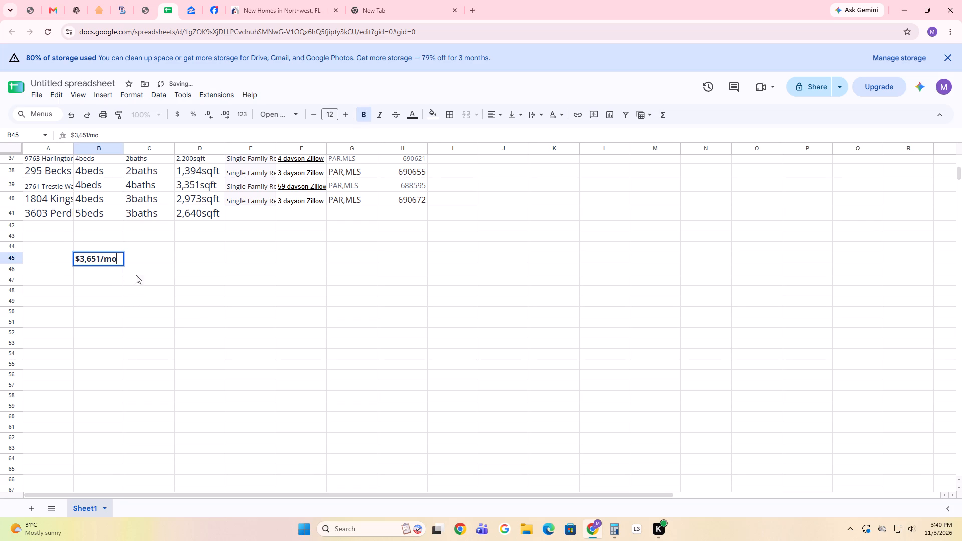
{"action": "key", "text": "BackSpace"}
{"action": "key", "text": "BackSpace"}
{"action": "key", "text": "BackSpace"}
{"action": "key", "text": "BackSpace"}
{"action": "key", "text": "BackSpace"}
{"action": "key", "text": "BackSpace"}
{"action": "key", "text": "BackSpace"}
{"action": "key", "text": "BackSpace"}
{"action": "key", "text": "BackSpace"}
{"action": "key", "text": "BackSpace"}
{"action": "key", "text": "BackSpace"}
{"action": "key", "text": "BackSpace"}
{"action": "key", "text": "BackSpace"}
{"action": "key", "text": "BackSpace"}
{"action": "key", "text": "BackSpace"}
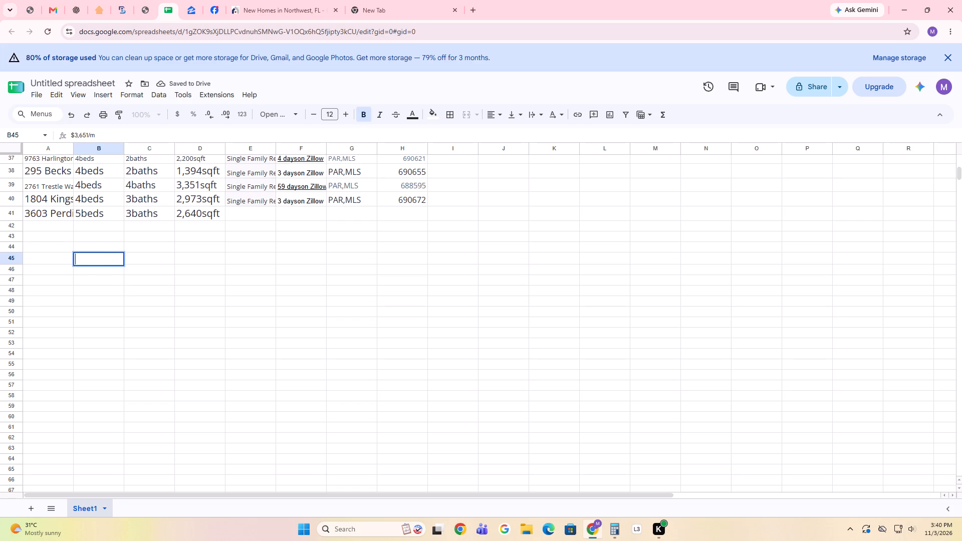
Copy "Single Family Residence" from cell E40 into E41 as the property type of the Perdido Lake listing.
{"action": "left_click", "coordinate": [215, 290]}
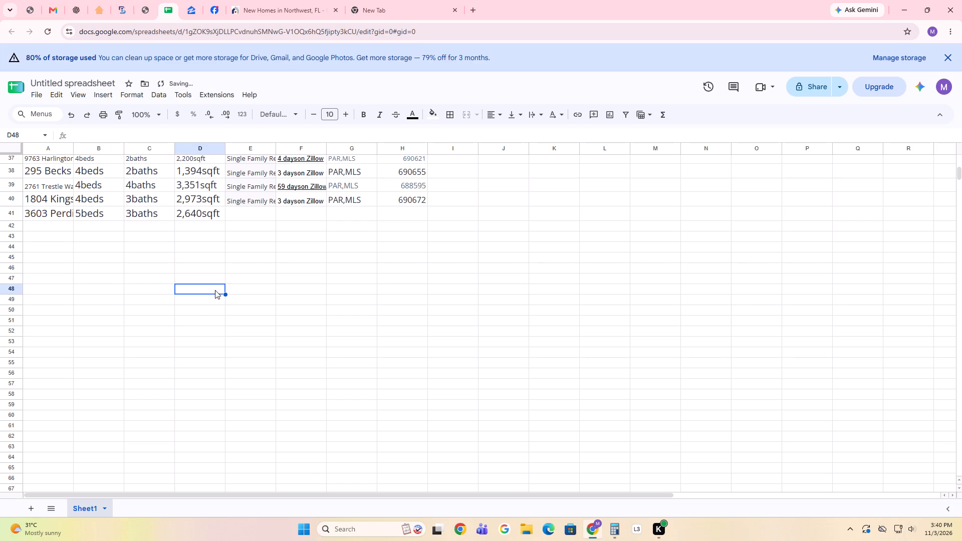
{"action": "left_click", "coordinate": [186, 9]}
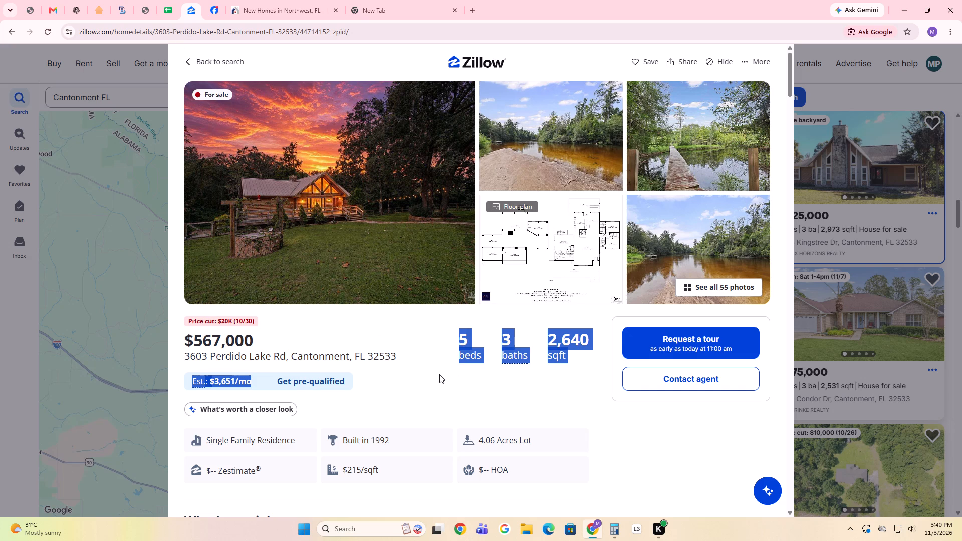
{"action": "left_click", "coordinate": [439, 374]}
{"action": "scroll", "coordinate": [426, 375], "scroll_direction": "down", "scroll_amount": 2}
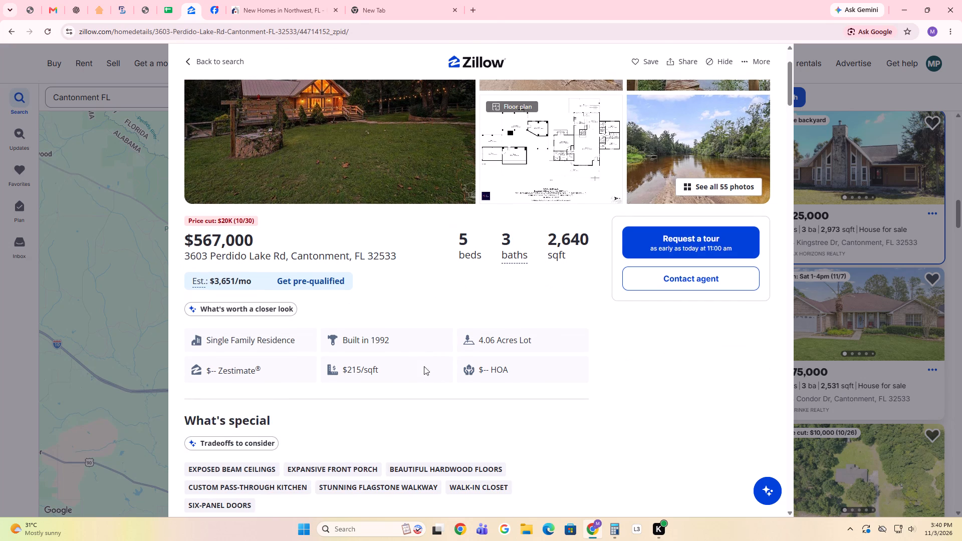
{"action": "left_click", "coordinate": [168, 10]}
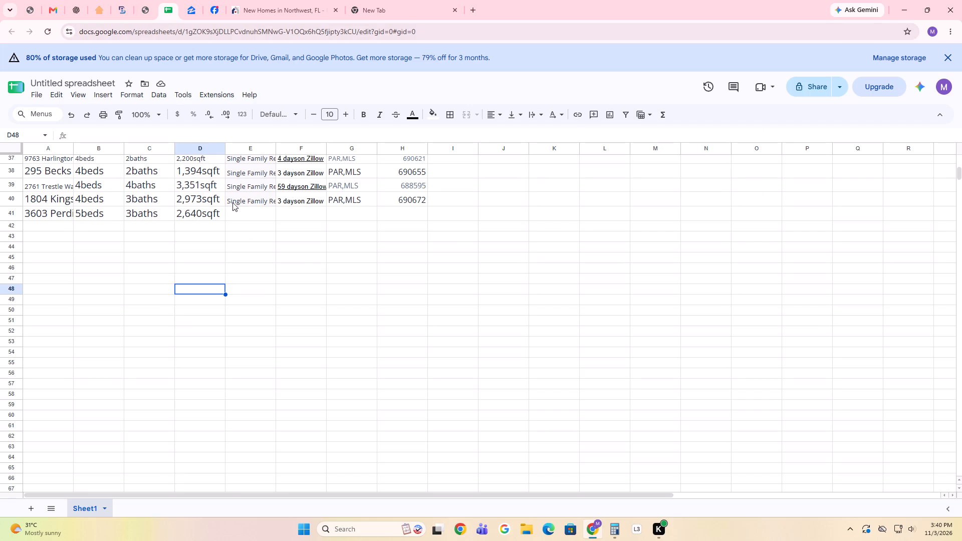
{"action": "left_click", "coordinate": [234, 202]}
{"action": "key", "text": "ctrl+c"}
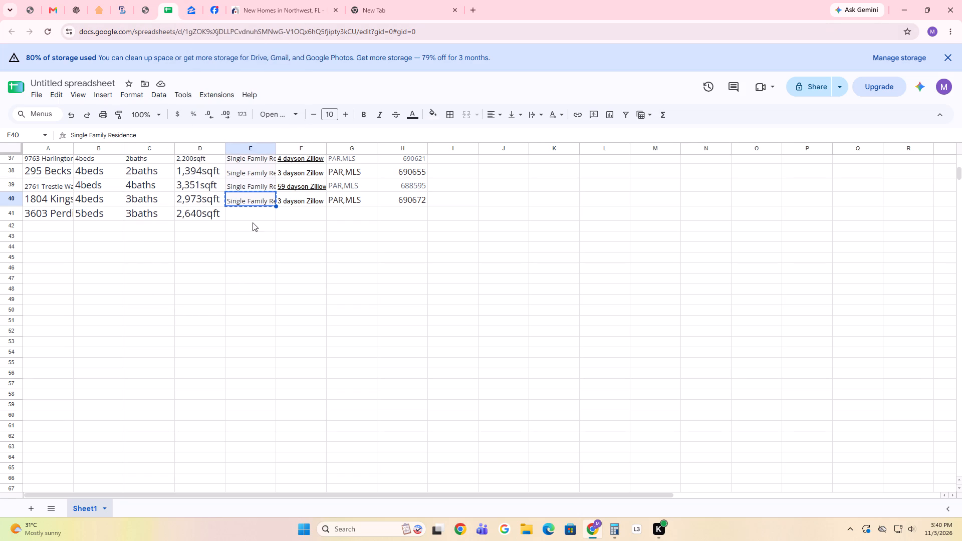
{"action": "left_click_drag", "start_coordinate": [308, 229], "coordinate": [312, 229]}
{"action": "double_click", "coordinate": [254, 198]}
{"action": "left_click", "coordinate": [331, 249]}
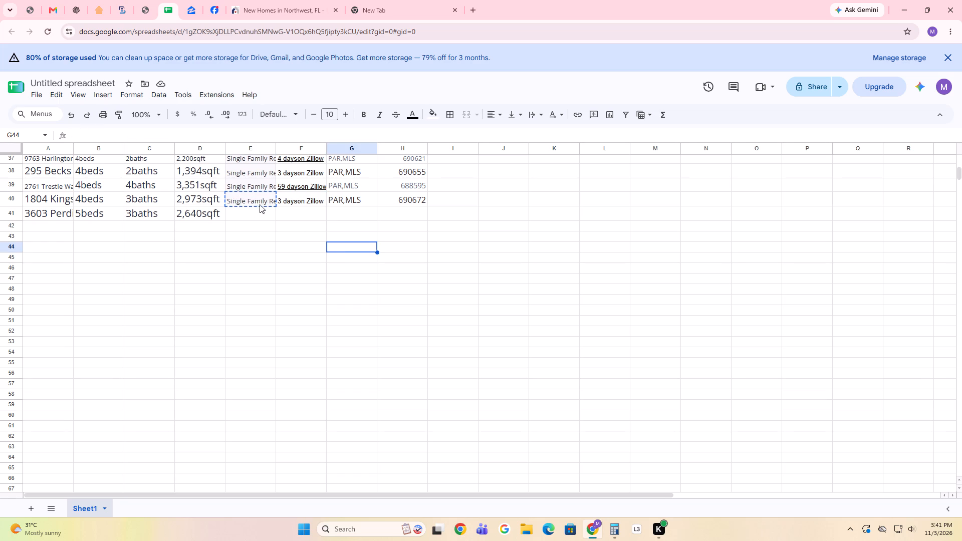
{"action": "left_click", "coordinate": [256, 201]}
{"action": "key", "text": "ctrl+c"}
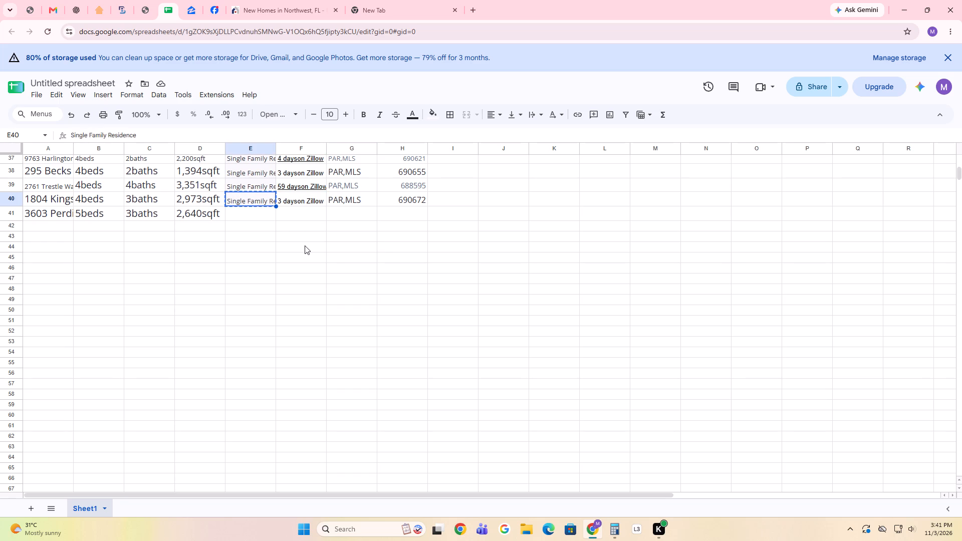
{"action": "left_click", "coordinate": [236, 215]}
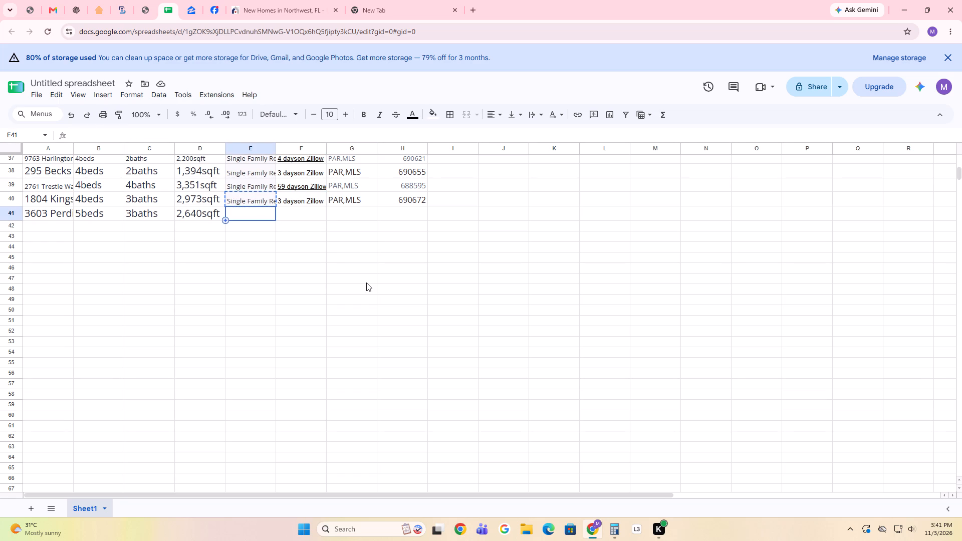
{"action": "key", "text": "ctrl+v"}
{"action": "left_click", "coordinate": [338, 273]}
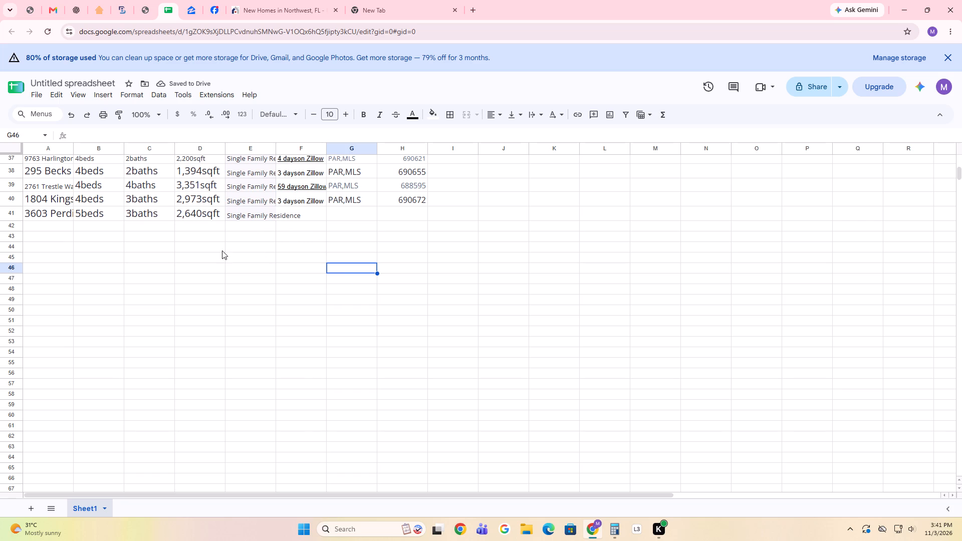
Copy "12 days on Zillow" from the Perdido Lake listing on Zillow and paste it into cell A42 of the sheet.
{"action": "left_click", "coordinate": [194, 9]}
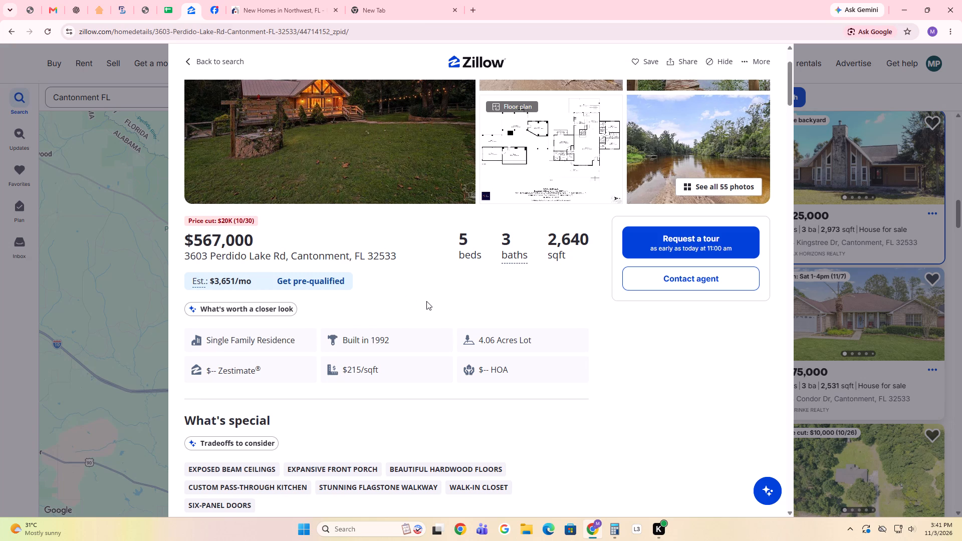
{"action": "scroll", "coordinate": [426, 301], "scroll_direction": "down", "scroll_amount": 6}
{"action": "left_click", "coordinate": [572, 318]}
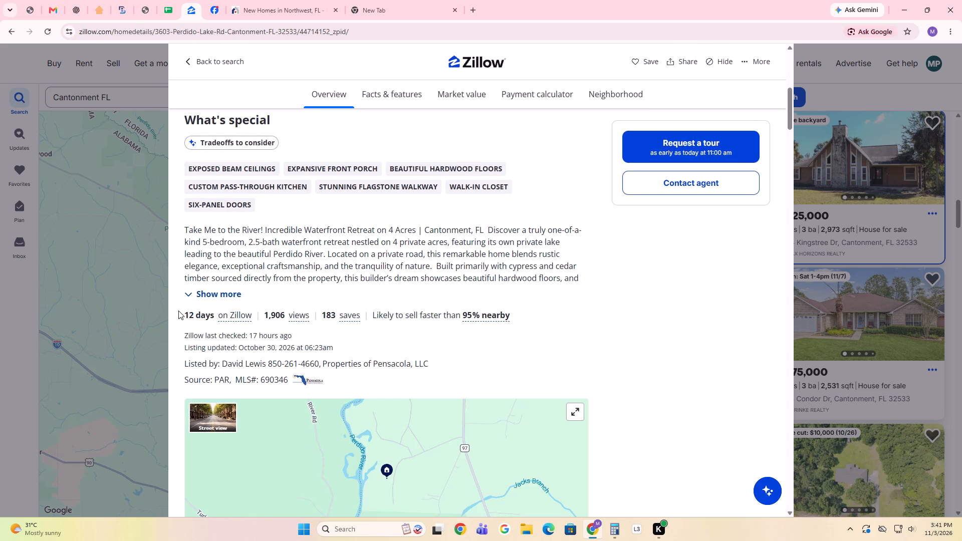
{"action": "left_click_drag", "start_coordinate": [183, 310], "coordinate": [252, 315]}
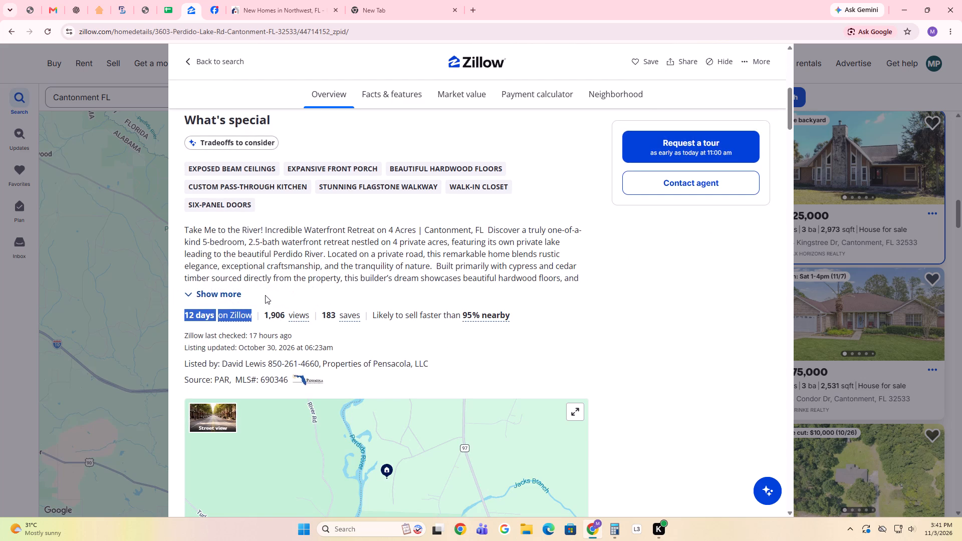
{"action": "key", "text": "ctrl+c"}
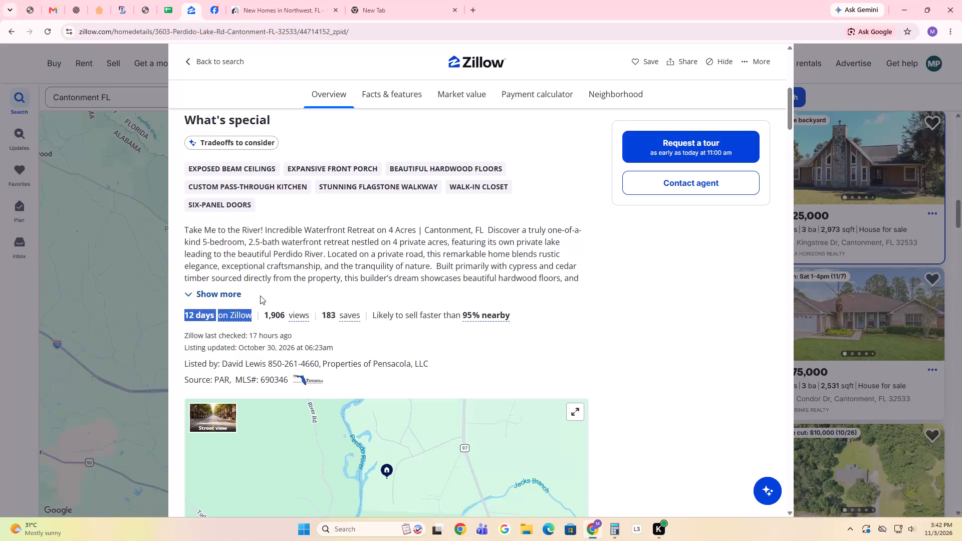
{"action": "key", "text": "ctrl+c"}
{"action": "left_click", "coordinate": [167, 14]}
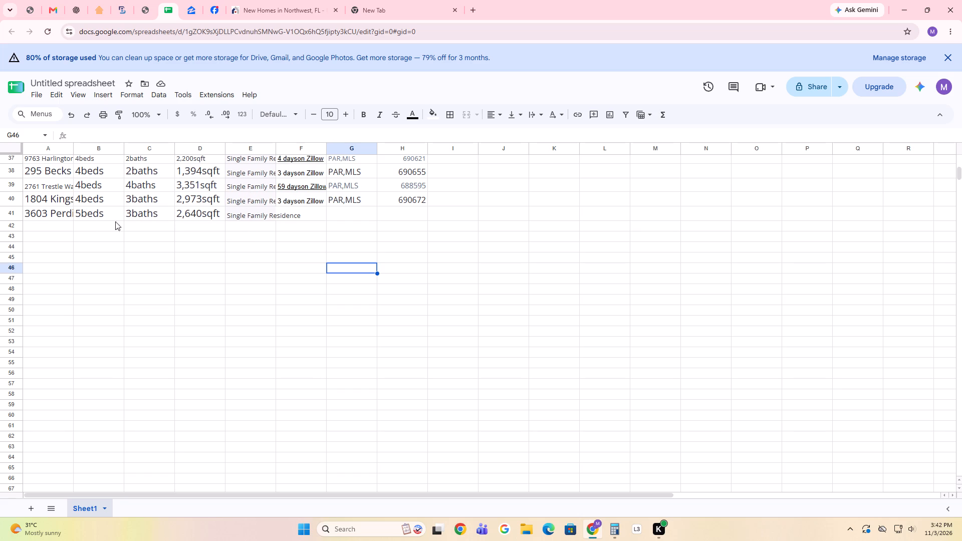
{"action": "left_click", "coordinate": [40, 224]}
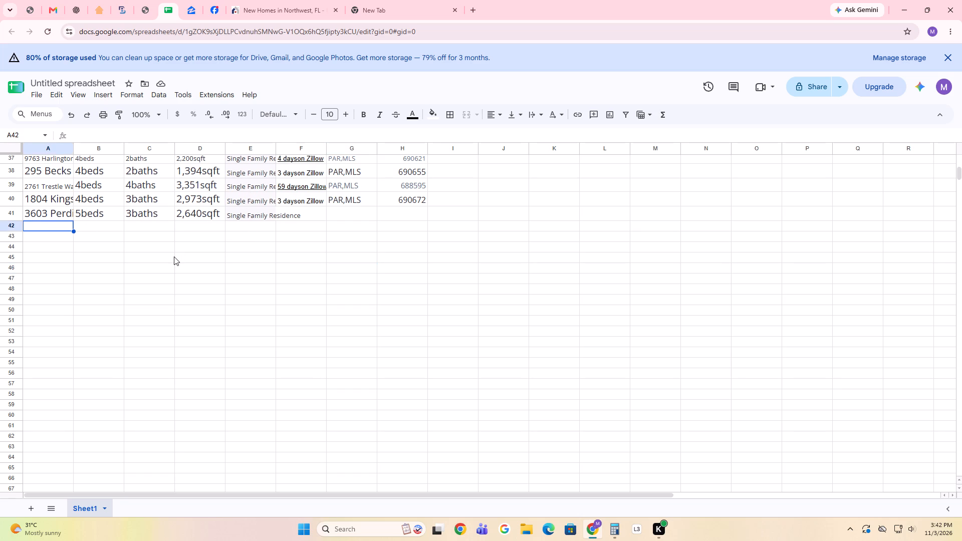
{"action": "key", "text": "ctrl+c"}
{"action": "left_click", "coordinate": [191, 13]}
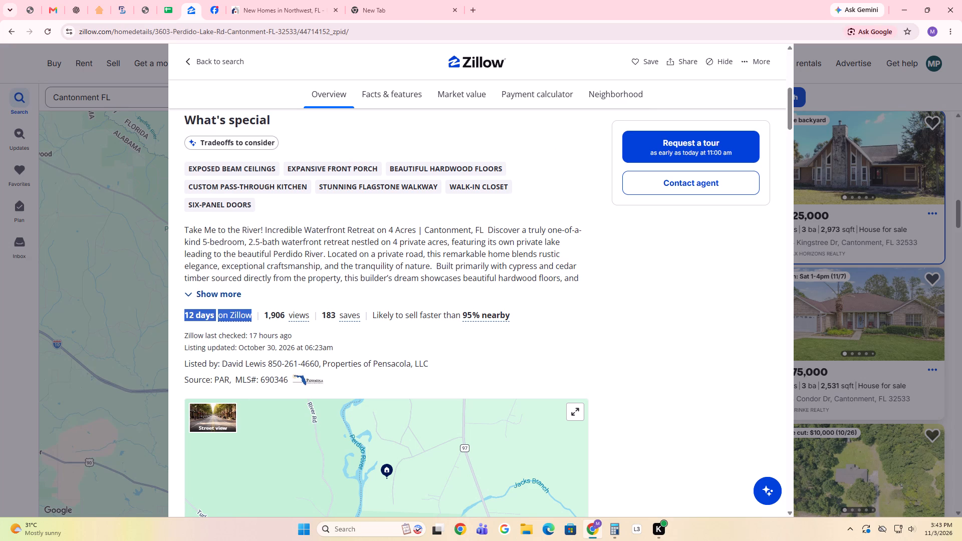
{"action": "left_click", "coordinate": [526, 356]}
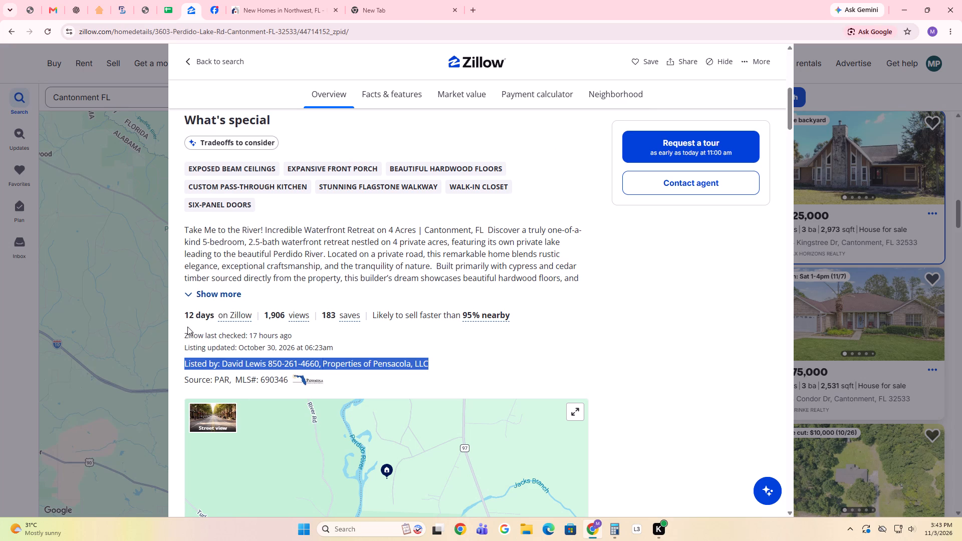
{"action": "left_click_drag", "start_coordinate": [183, 313], "coordinate": [245, 313]}
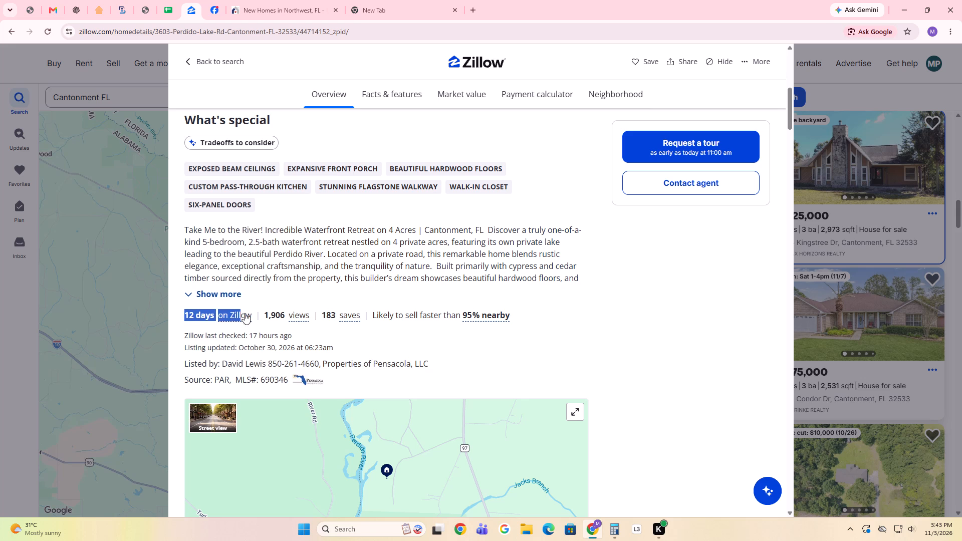
{"action": "left_click_drag", "start_coordinate": [245, 313], "coordinate": [259, 315]}
{"action": "key", "text": "ctrl+c"}
{"action": "left_click", "coordinate": [169, 11]}
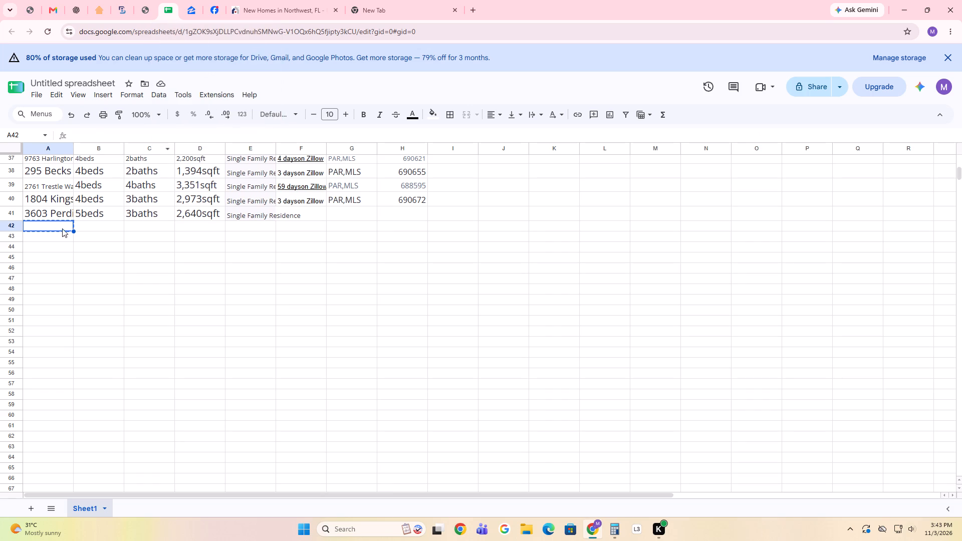
{"action": "left_click", "coordinate": [58, 224]}
{"action": "key", "text": "ctrl+v"}
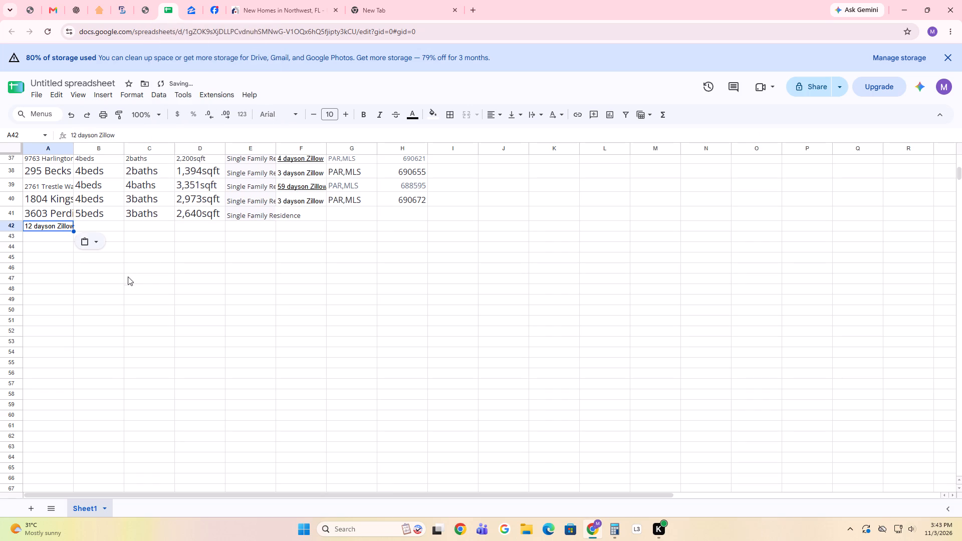
{"action": "left_click", "coordinate": [59, 273]}
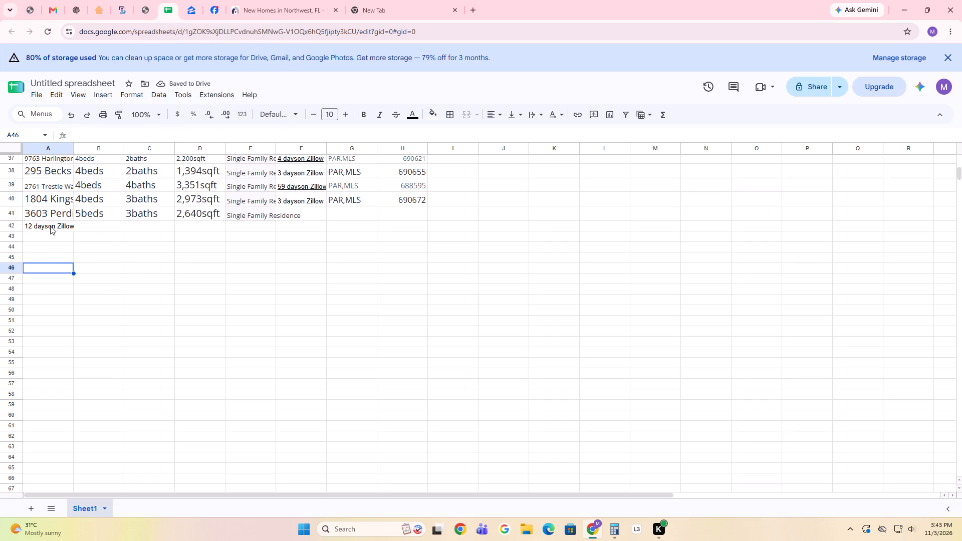
Copy the days-on-Zillow text from cell A42 into F41 in the Perdido Lake row.
{"action": "left_click", "coordinate": [50, 226]}
{"action": "key", "text": "ctrl+c"}
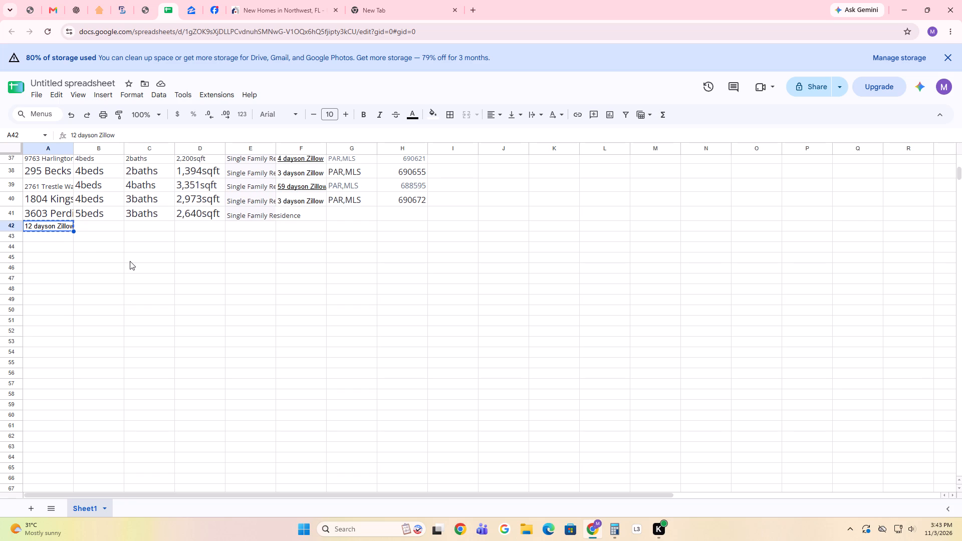
{"action": "left_click", "coordinate": [301, 217]}
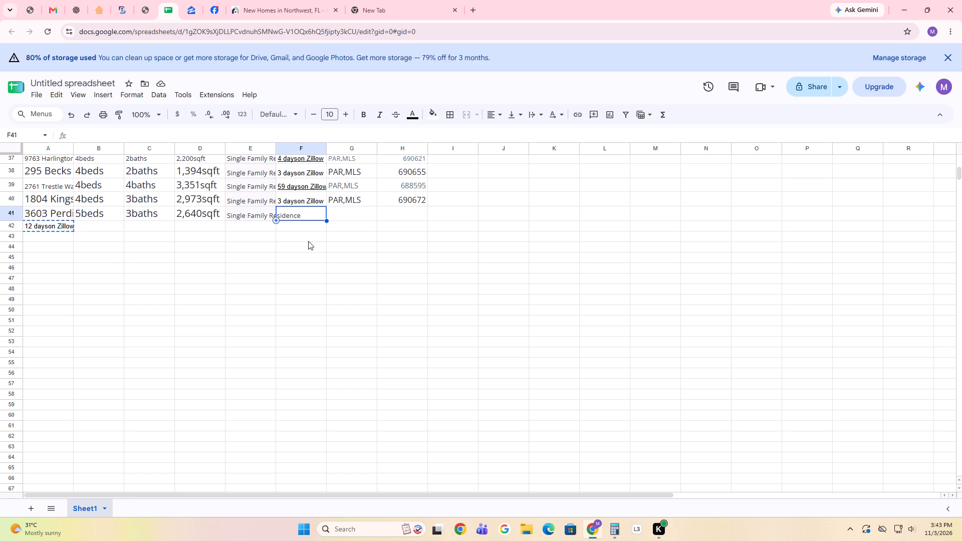
{"action": "key", "text": "ctrl+v"}
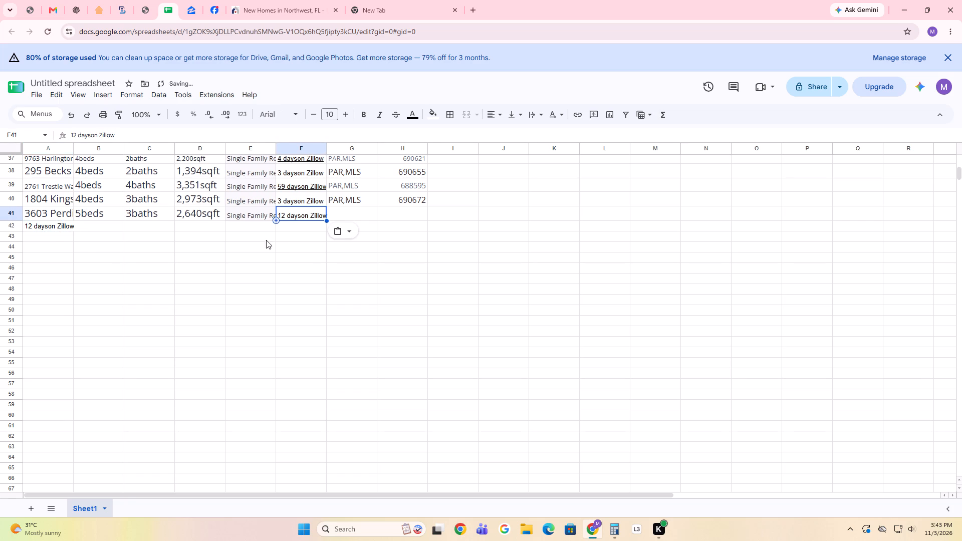
{"action": "left_click", "coordinate": [266, 240]}
Clear the leftover "12 dayson Zillow" text from cell A42.
{"action": "double_click", "coordinate": [61, 226]}
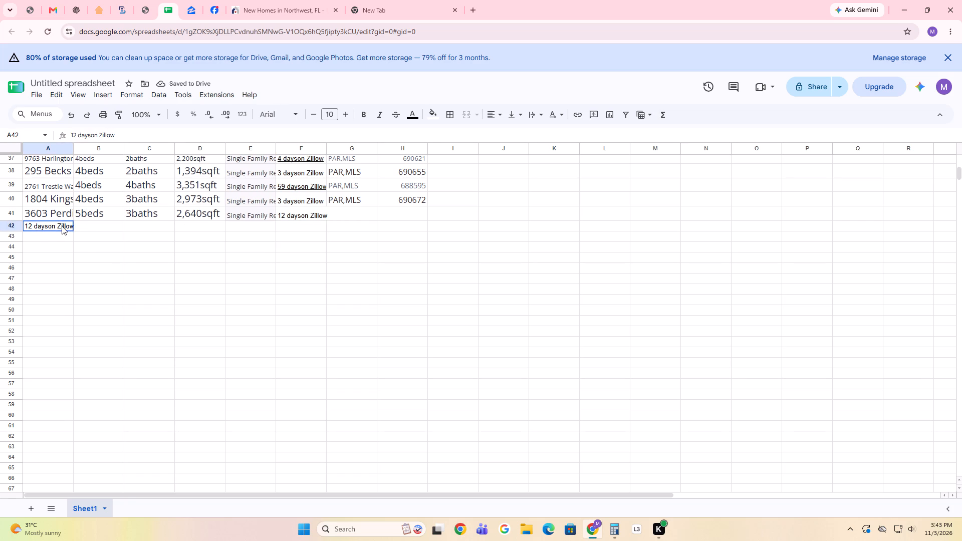
{"action": "key", "text": "BackSpace"}
{"action": "key", "text": "BackSpace"}
{"action": "key", "text": "BackSpace"}
{"action": "key", "text": "BackSpace"}
{"action": "key", "text": "BackSpace"}
{"action": "key", "text": "BackSpace"}
{"action": "key", "text": "BackSpace"}
{"action": "key", "text": "BackSpace"}
{"action": "key", "text": "BackSpace"}
{"action": "key", "text": "BackSpace"}
{"action": "key", "text": "BackSpace"}
{"action": "key", "text": "BackSpace"}
{"action": "key", "text": "BackSpace"}
{"action": "key", "text": "BackSpace"}
{"action": "key", "text": "BackSpace"}
{"action": "key", "text": "BackSpace"}
{"action": "key", "text": "BackSpace"}
{"action": "key", "text": "BackSpace"}
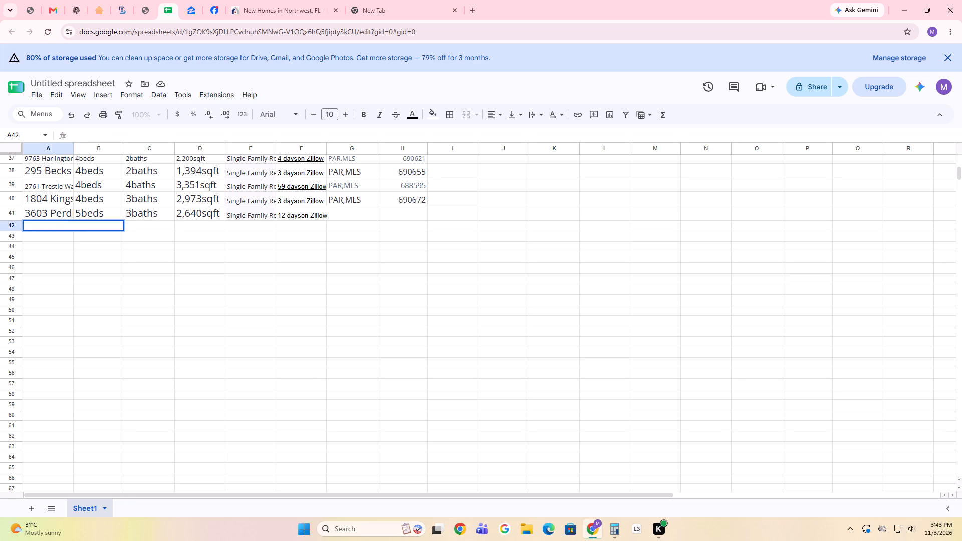
{"action": "left_click", "coordinate": [137, 276]}
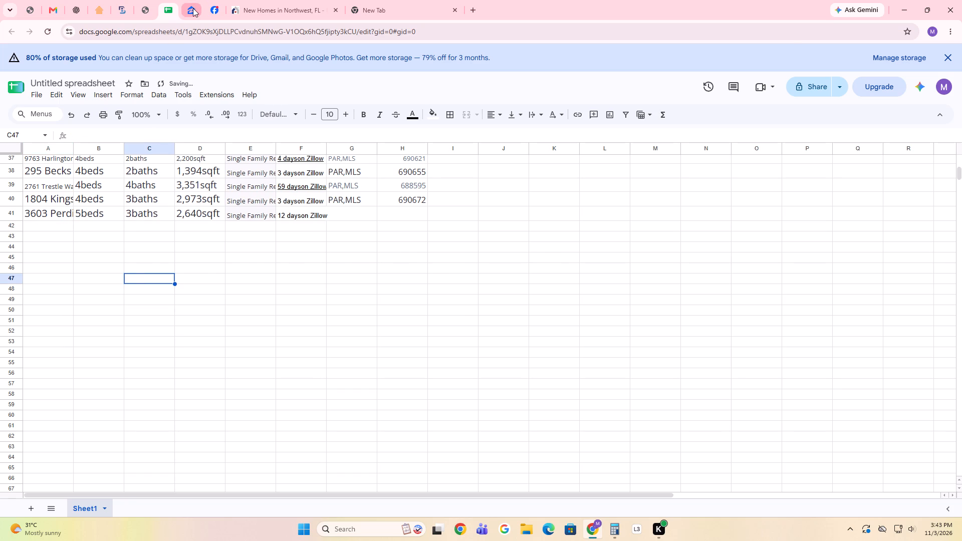
Copy the source text "PAR, MLS" from the Perdido Lake listing on Zillow into cell G41 of the sheet.
{"action": "left_click", "coordinate": [193, 8]}
{"action": "left_click", "coordinate": [512, 334]}
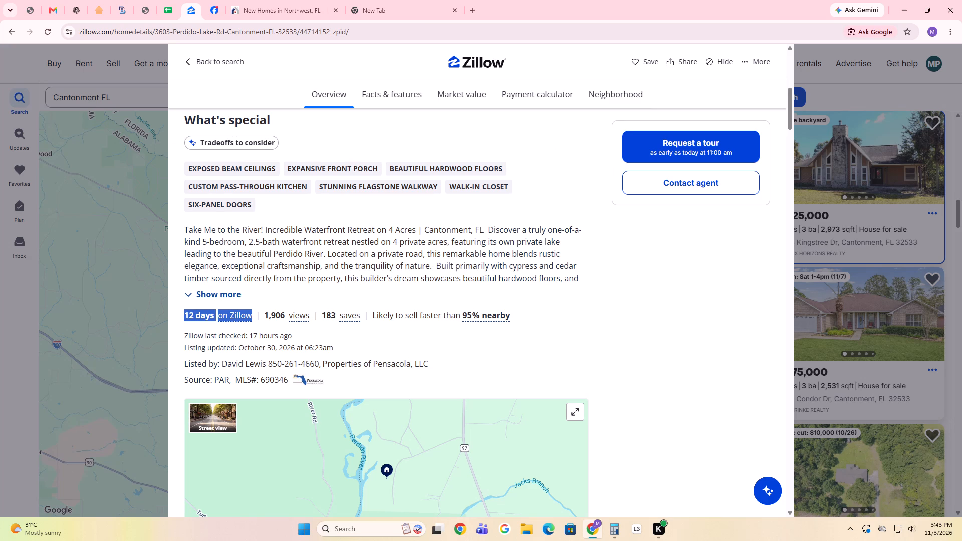
{"action": "left_click_drag", "start_coordinate": [212, 378], "coordinate": [232, 381]}
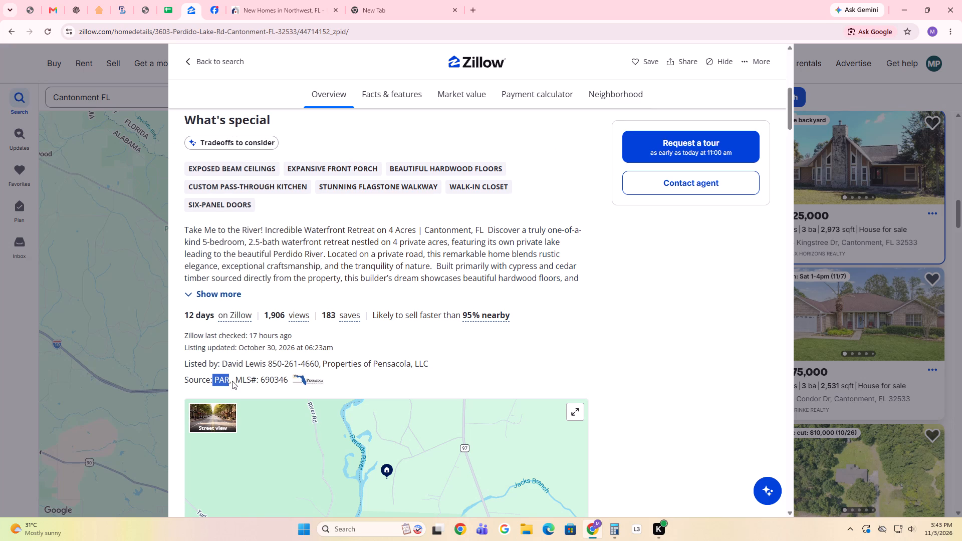
{"action": "left_click_drag", "start_coordinate": [232, 381], "coordinate": [253, 381]}
{"action": "key", "text": "ctrl+c"}
{"action": "left_click", "coordinate": [168, 14]}
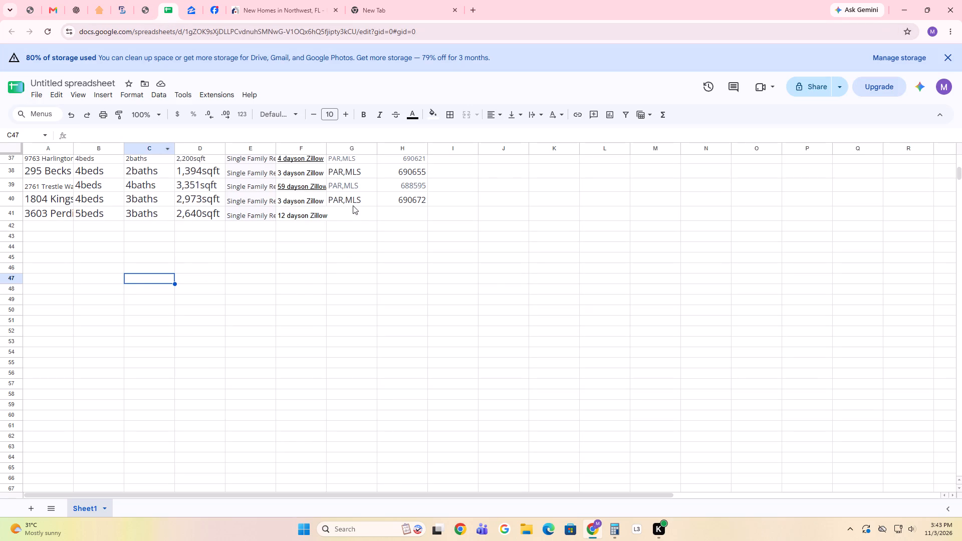
{"action": "left_click", "coordinate": [352, 209]}
{"action": "key", "text": "ctrl+v"}
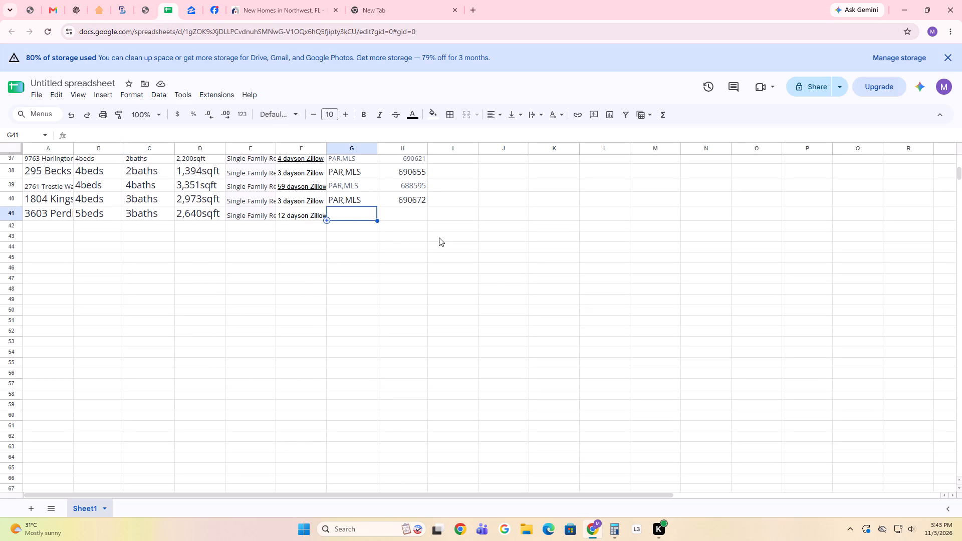
{"action": "left_click", "coordinate": [368, 237]}
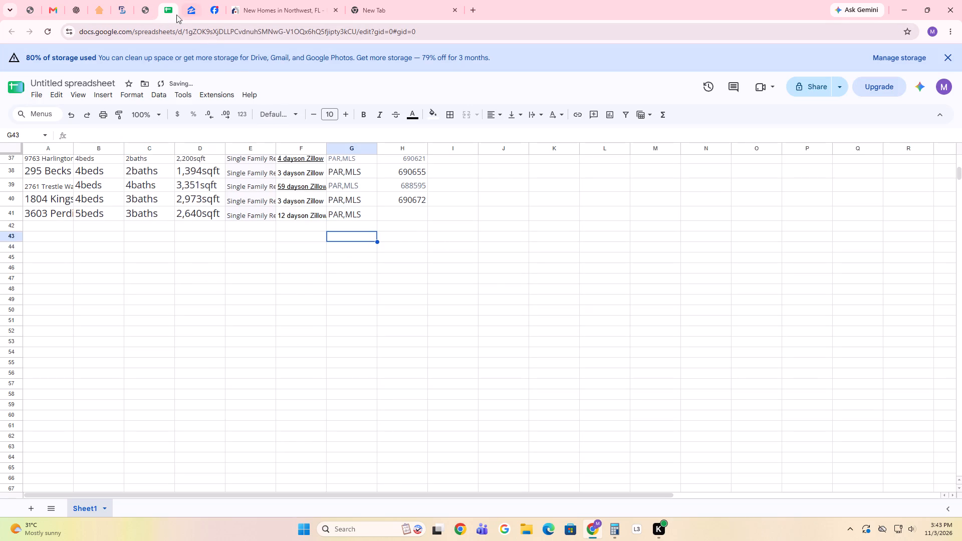
Copy the MLS number 690346 from the Perdido Lake listing on Zillow into cell H41 of the sheet.
{"action": "left_click", "coordinate": [197, 11]}
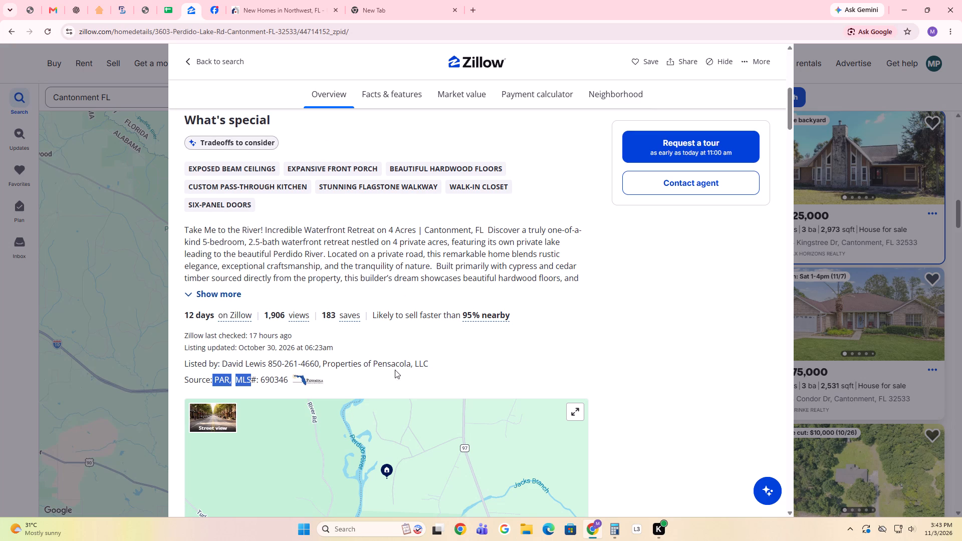
{"action": "left_click", "coordinate": [392, 382]}
{"action": "left_click_drag", "start_coordinate": [259, 378], "coordinate": [290, 382]}
{"action": "key", "text": "ctrl+c"}
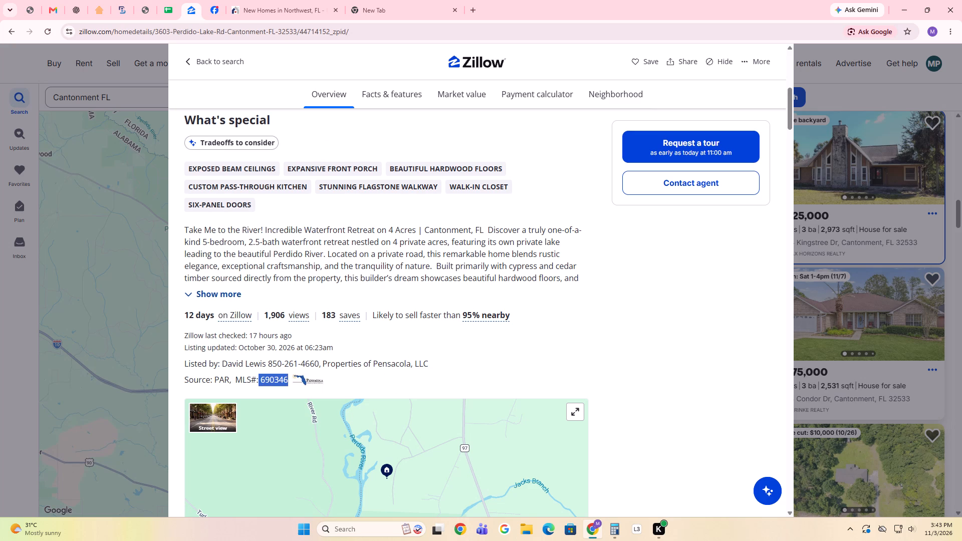
{"action": "left_click", "coordinate": [168, 11]}
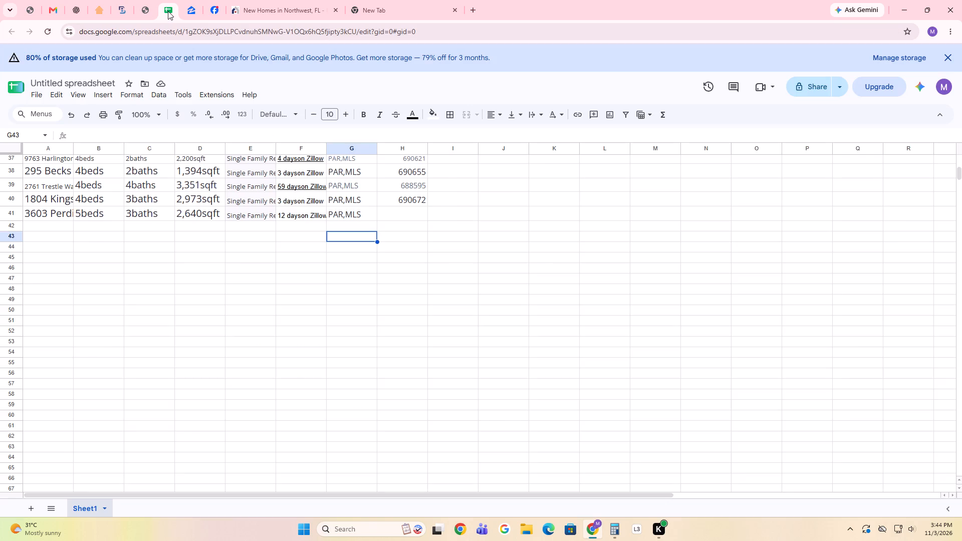
{"action": "left_click", "coordinate": [398, 210]}
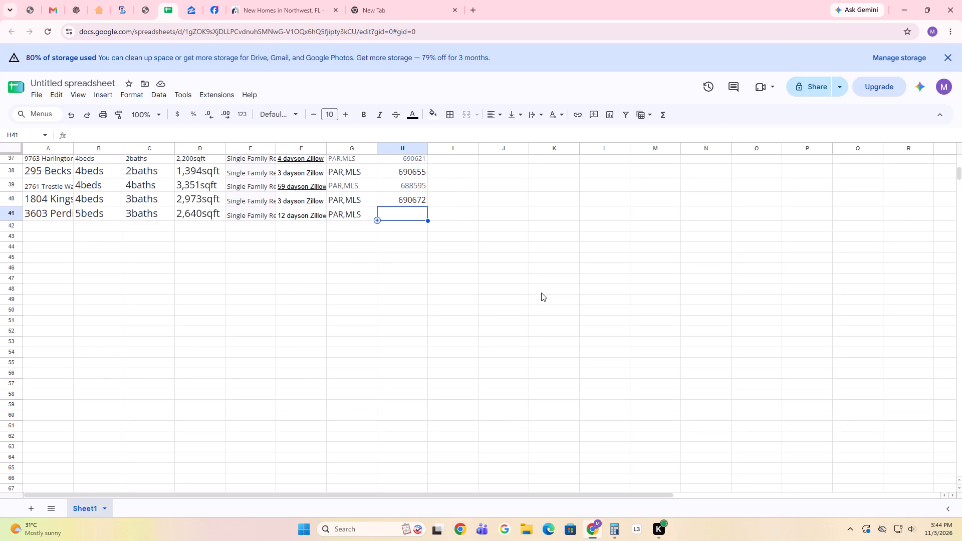
{"action": "key", "text": "ctrl+v"}
{"action": "left_click", "coordinate": [491, 293]}
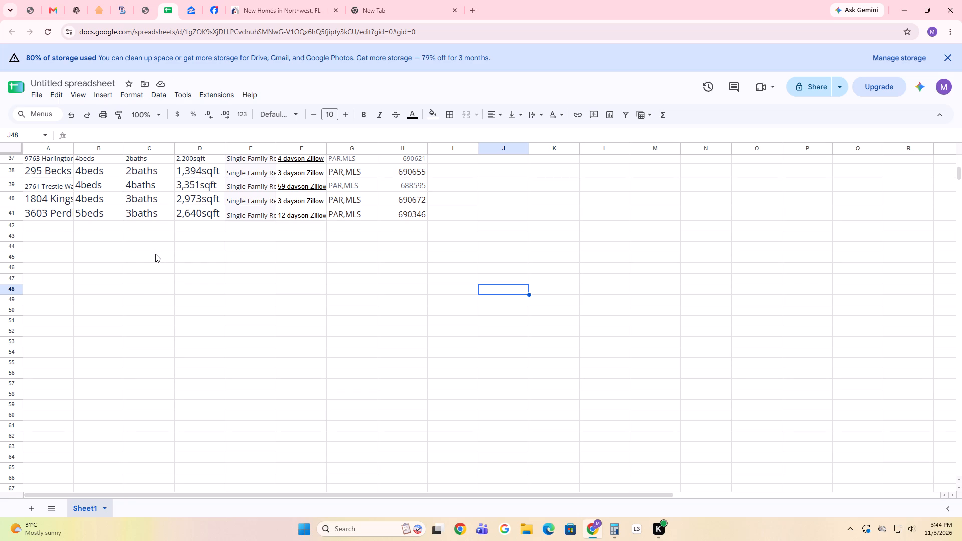
Return to the Cantonment FL search results on Zillow and open the $375,000 Condor Dr listing.
{"action": "left_click", "coordinate": [189, 10]}
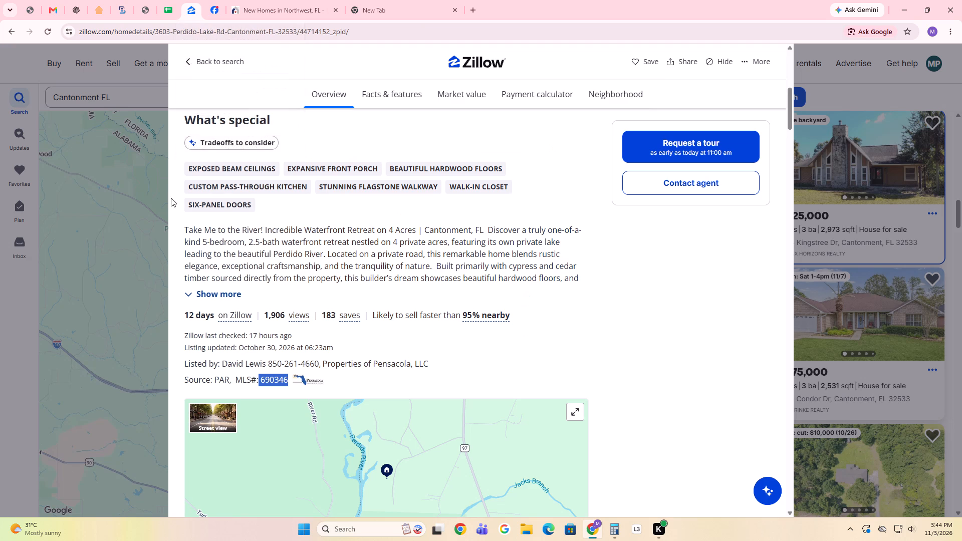
{"action": "left_click", "coordinate": [534, 336]}
{"action": "scroll", "coordinate": [553, 329], "scroll_direction": "up", "scroll_amount": 8}
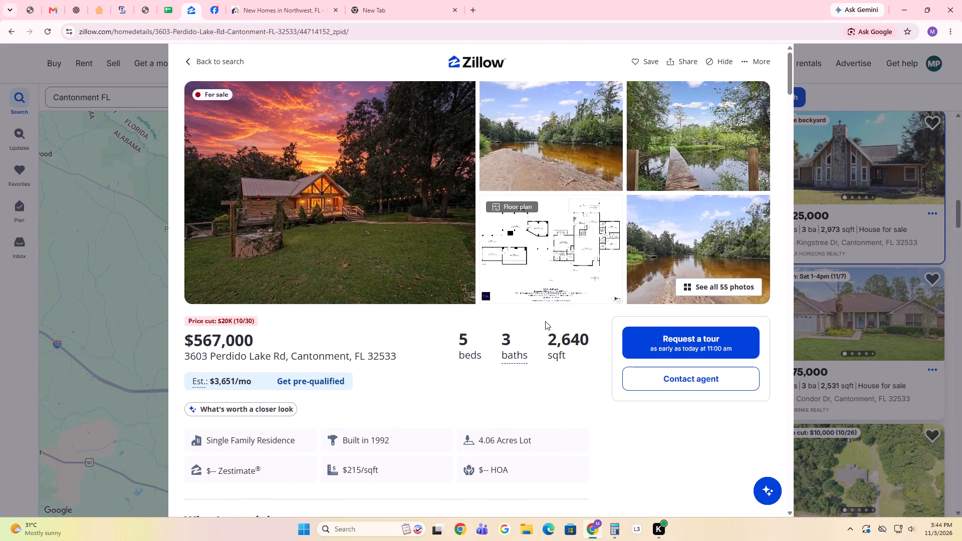
{"action": "scroll", "coordinate": [545, 321], "scroll_direction": "up", "scroll_amount": 4}
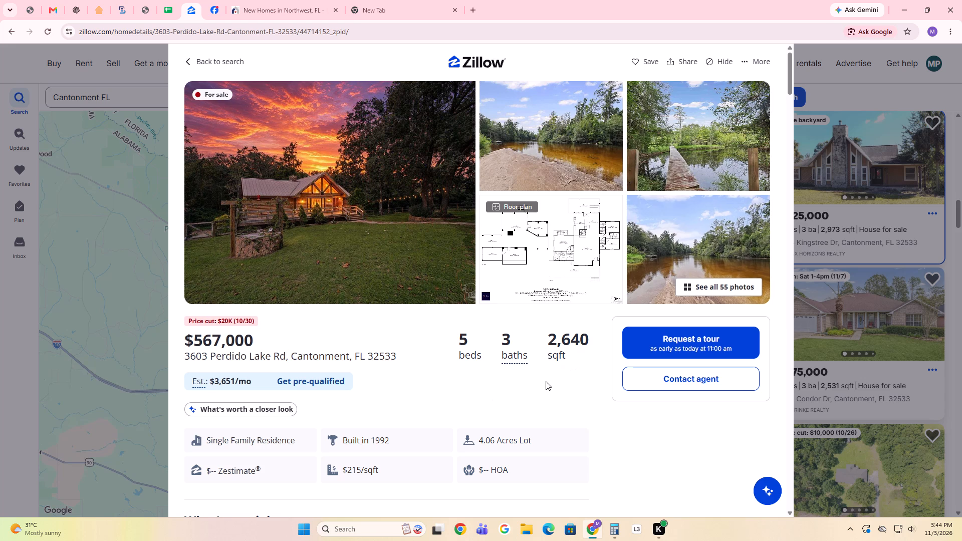
{"action": "scroll", "coordinate": [545, 382], "scroll_direction": "up", "scroll_amount": 1}
{"action": "left_click", "coordinate": [192, 60]}
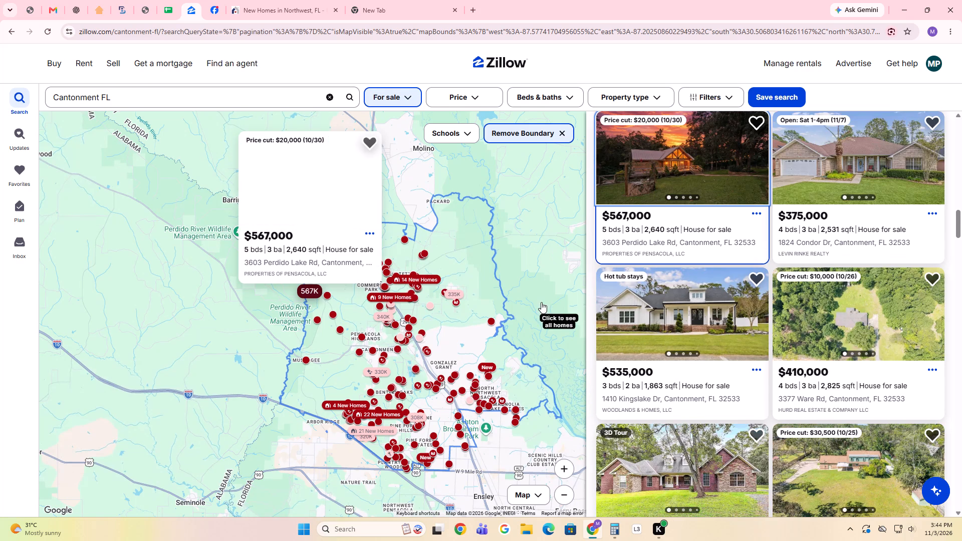
{"action": "left_click", "coordinate": [850, 157]}
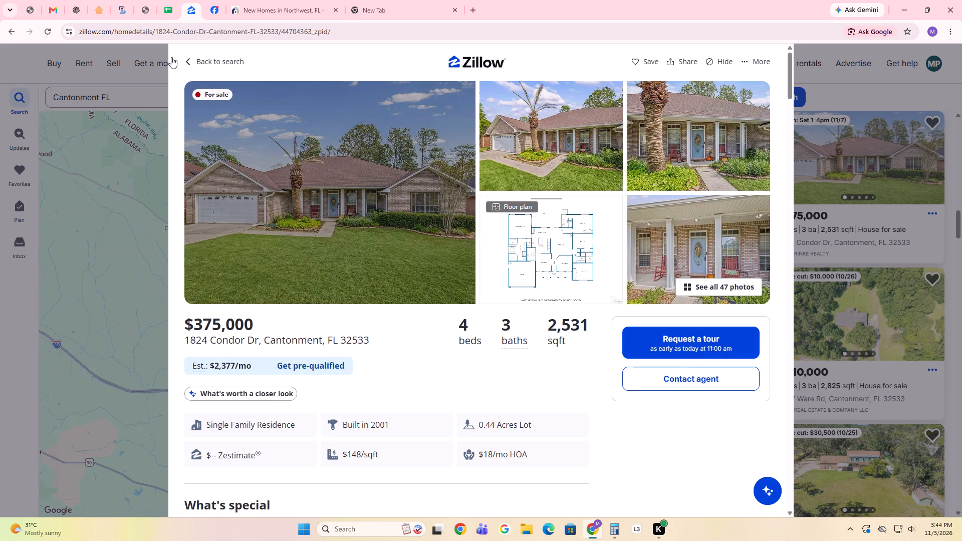
{"action": "left_click", "coordinate": [190, 63]}
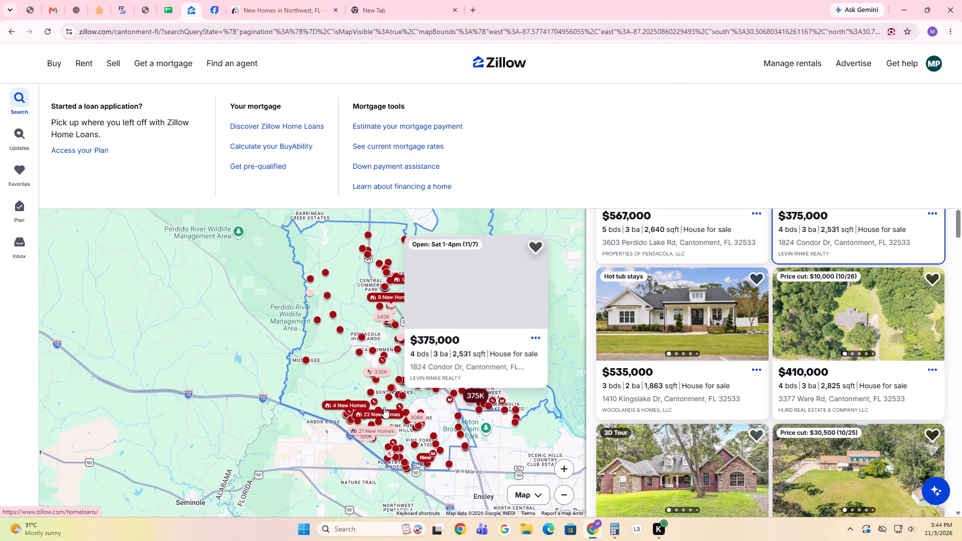
{"action": "left_click", "coordinate": [814, 226]}
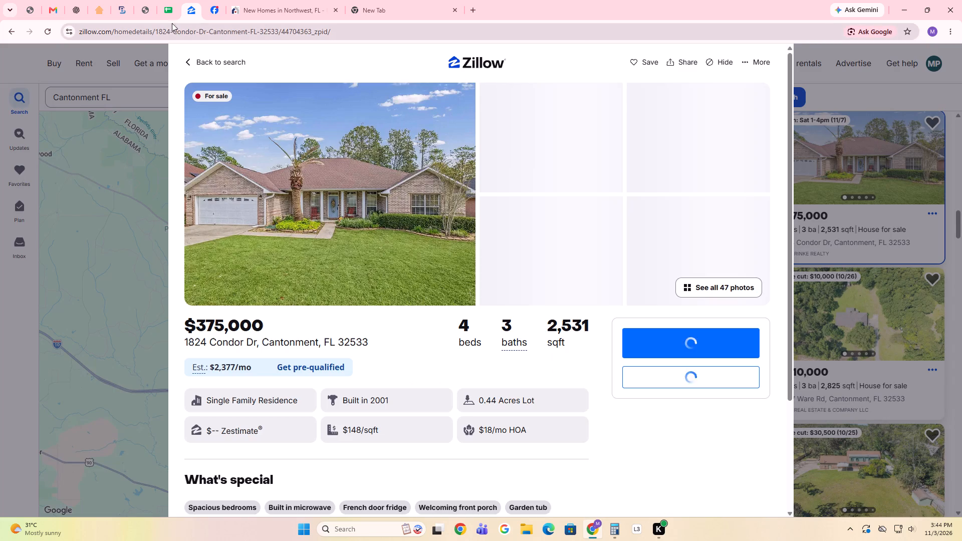
{"action": "left_click", "coordinate": [163, 10]}
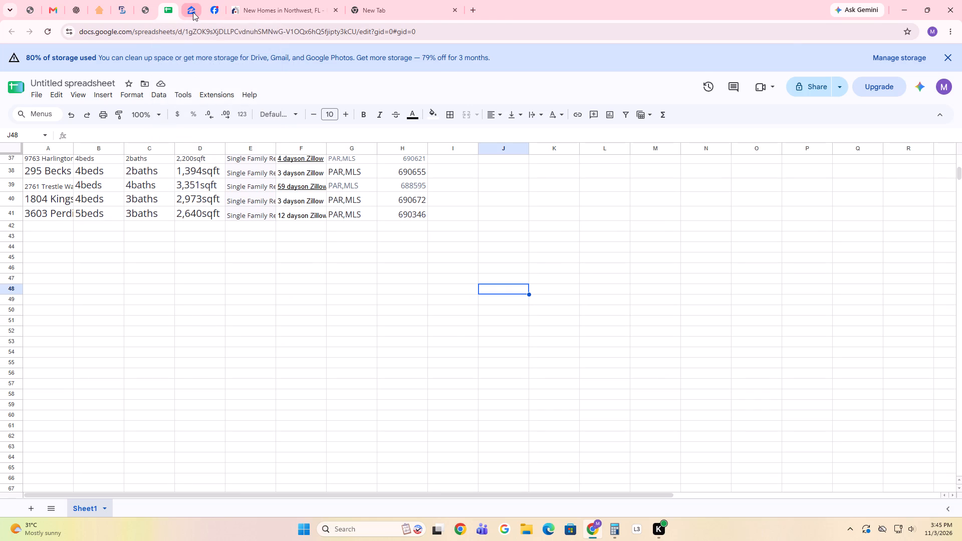
{"action": "left_click", "coordinate": [193, 12]}
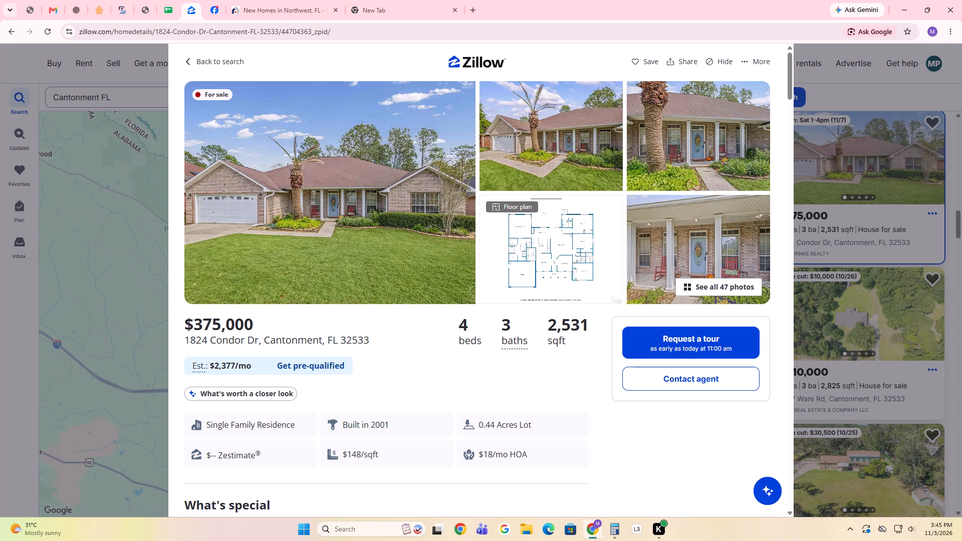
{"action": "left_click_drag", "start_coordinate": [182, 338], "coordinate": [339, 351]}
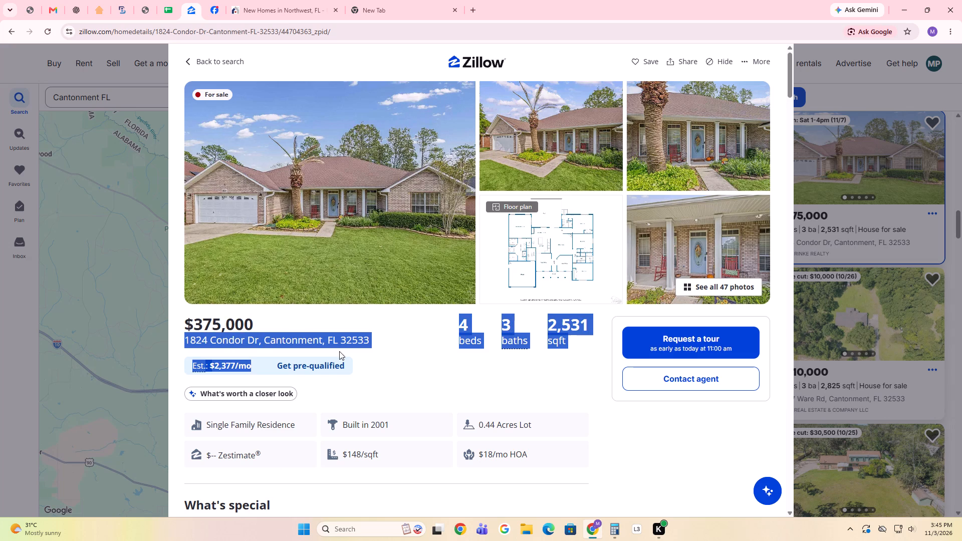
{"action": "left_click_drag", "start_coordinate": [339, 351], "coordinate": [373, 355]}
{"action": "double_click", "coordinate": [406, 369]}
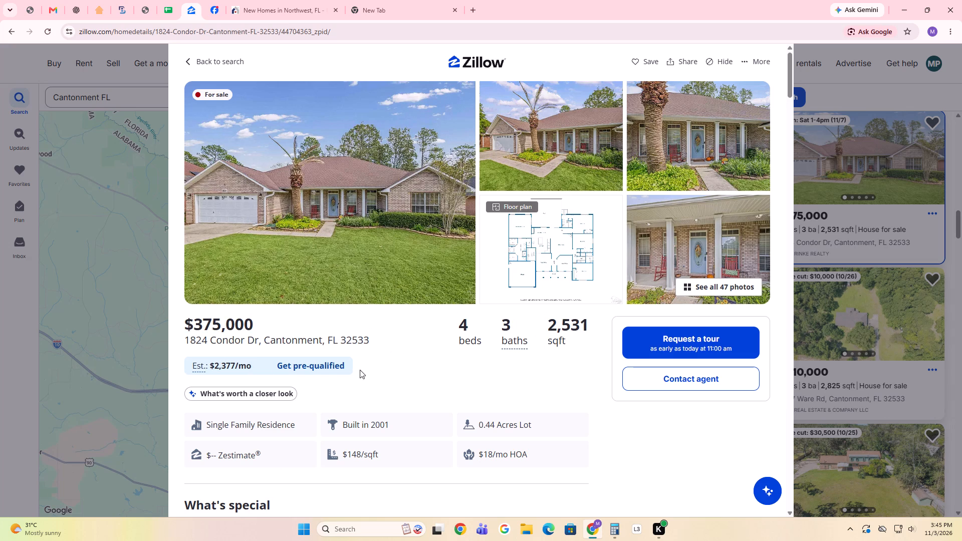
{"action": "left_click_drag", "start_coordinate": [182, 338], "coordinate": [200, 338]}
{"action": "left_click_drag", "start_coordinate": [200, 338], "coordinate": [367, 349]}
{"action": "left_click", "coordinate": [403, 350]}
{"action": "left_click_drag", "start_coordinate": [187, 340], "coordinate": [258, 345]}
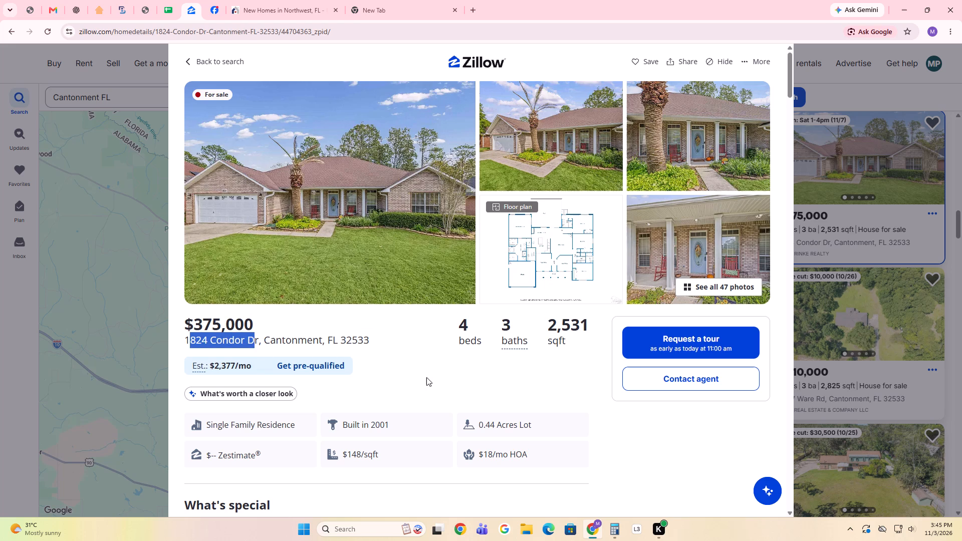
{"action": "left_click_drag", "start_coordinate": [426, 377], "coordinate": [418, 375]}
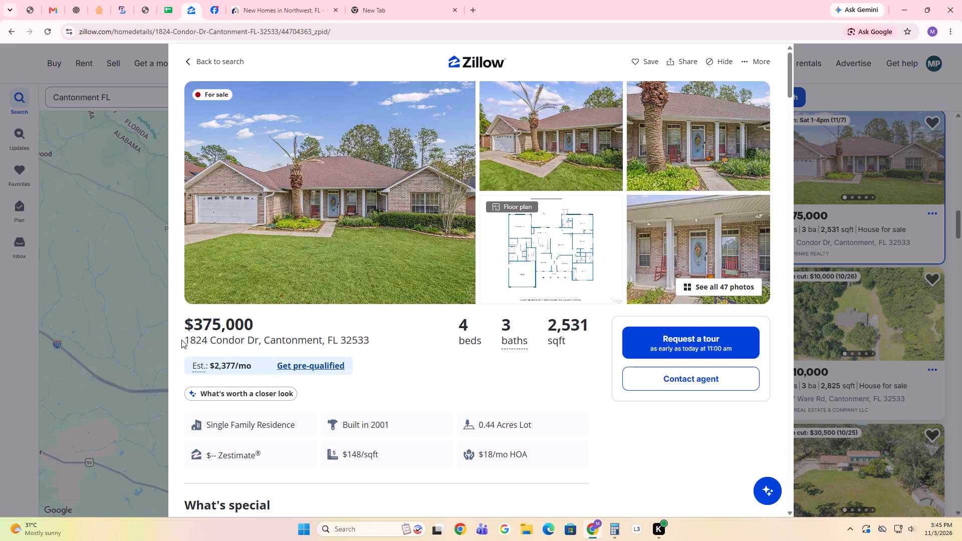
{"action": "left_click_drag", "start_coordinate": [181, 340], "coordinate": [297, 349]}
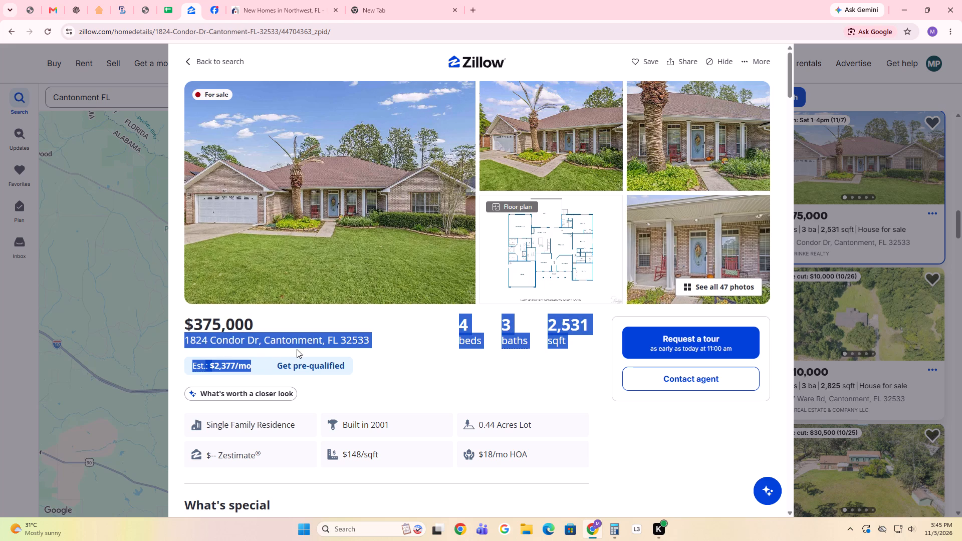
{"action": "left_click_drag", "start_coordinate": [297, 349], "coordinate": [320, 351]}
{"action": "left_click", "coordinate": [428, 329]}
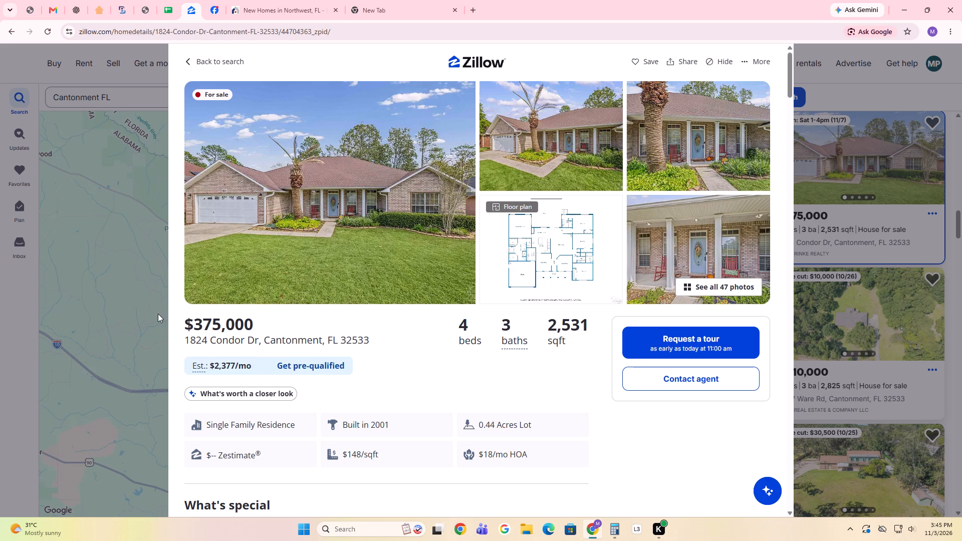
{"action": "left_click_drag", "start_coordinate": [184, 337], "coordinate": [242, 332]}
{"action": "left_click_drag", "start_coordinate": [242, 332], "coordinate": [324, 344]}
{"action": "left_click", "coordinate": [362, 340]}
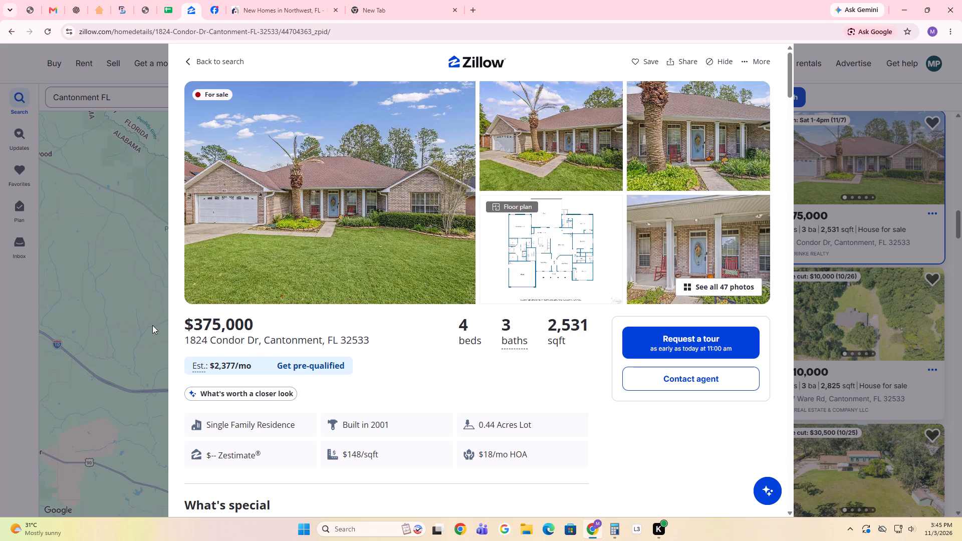
Copy the full address of the Condor Dr listing on Zillow into cell A42 of the sheet, and return to the listing.
{"action": "left_click_drag", "start_coordinate": [183, 337], "coordinate": [228, 342]}
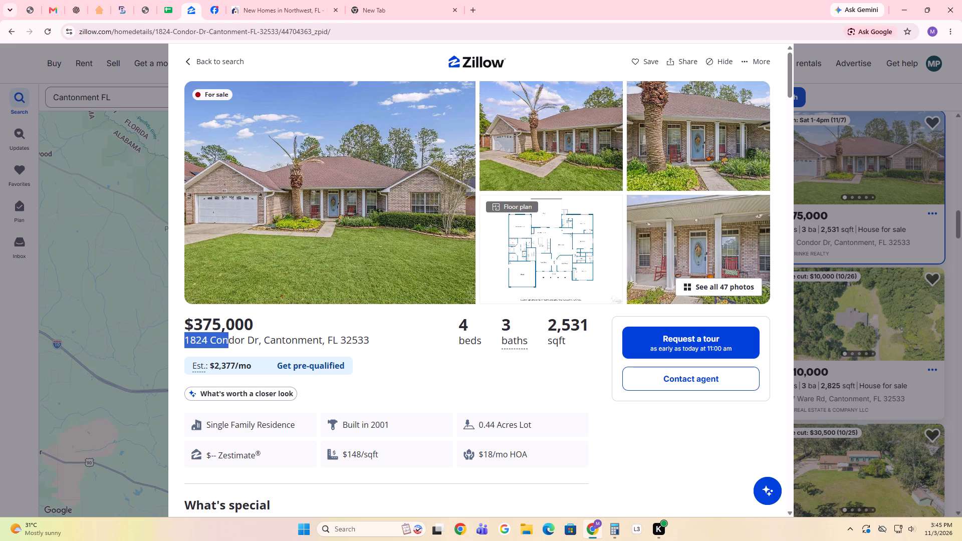
{"action": "left_click_drag", "start_coordinate": [228, 342], "coordinate": [378, 348]}
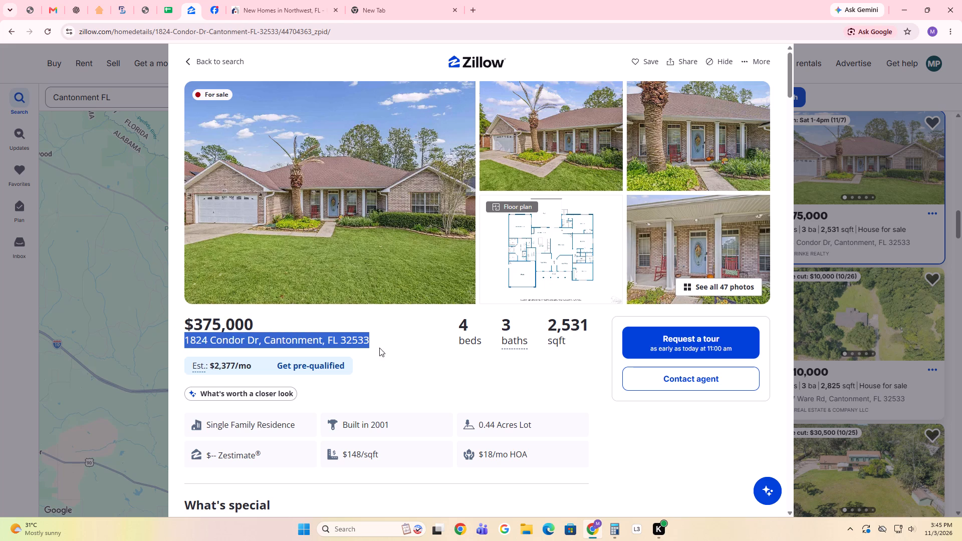
{"action": "key", "text": "ctrl+c"}
{"action": "left_click", "coordinate": [167, 11]}
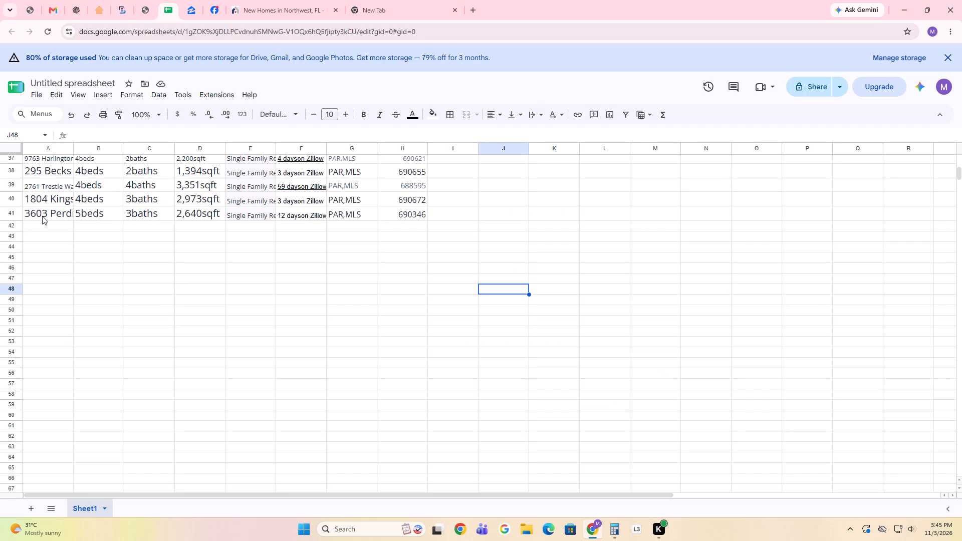
{"action": "left_click", "coordinate": [33, 224]}
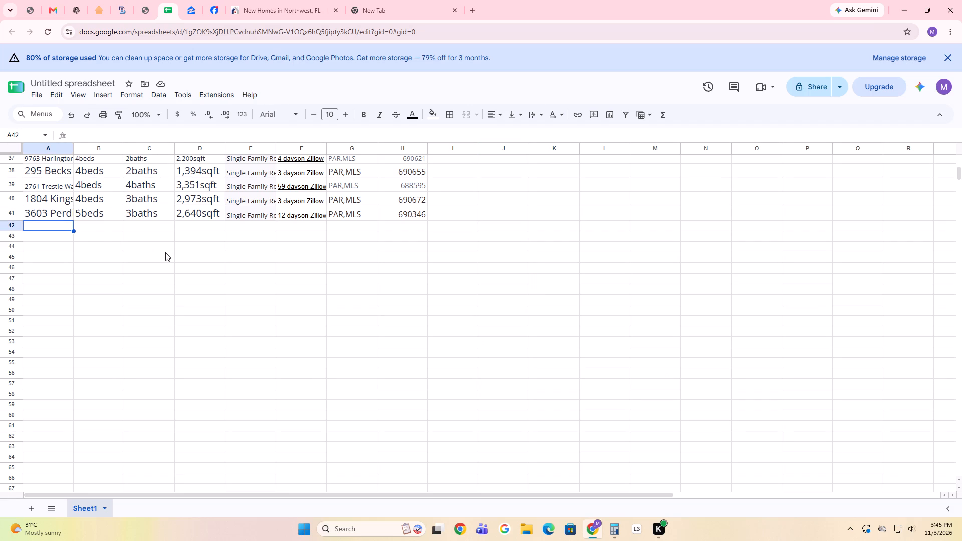
{"action": "key", "text": "ctrl+v"}
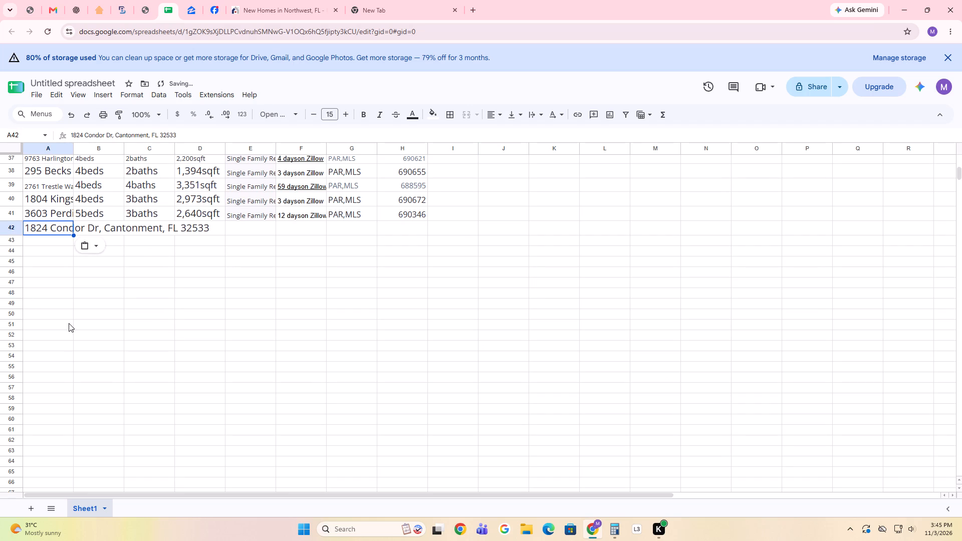
{"action": "left_click", "coordinate": [69, 323]}
{"action": "left_click", "coordinate": [190, 7]}
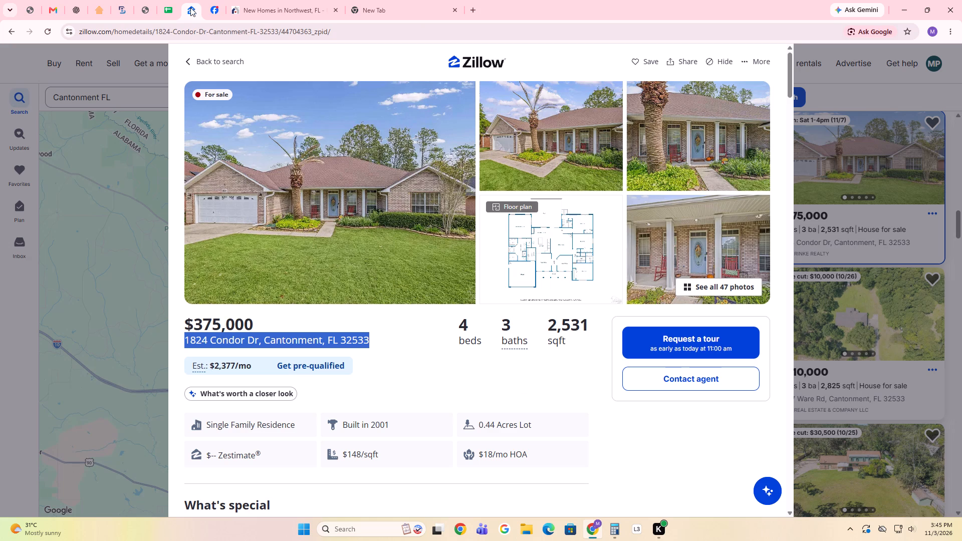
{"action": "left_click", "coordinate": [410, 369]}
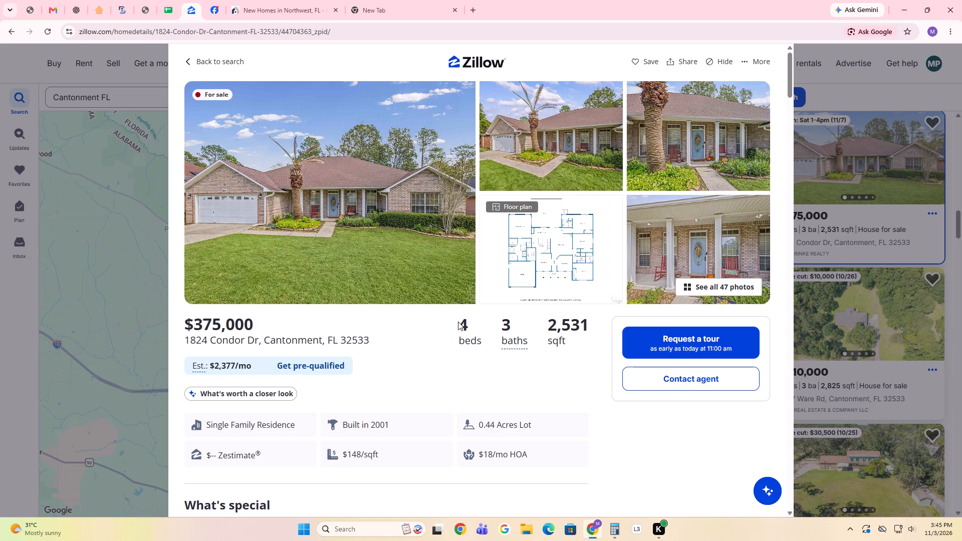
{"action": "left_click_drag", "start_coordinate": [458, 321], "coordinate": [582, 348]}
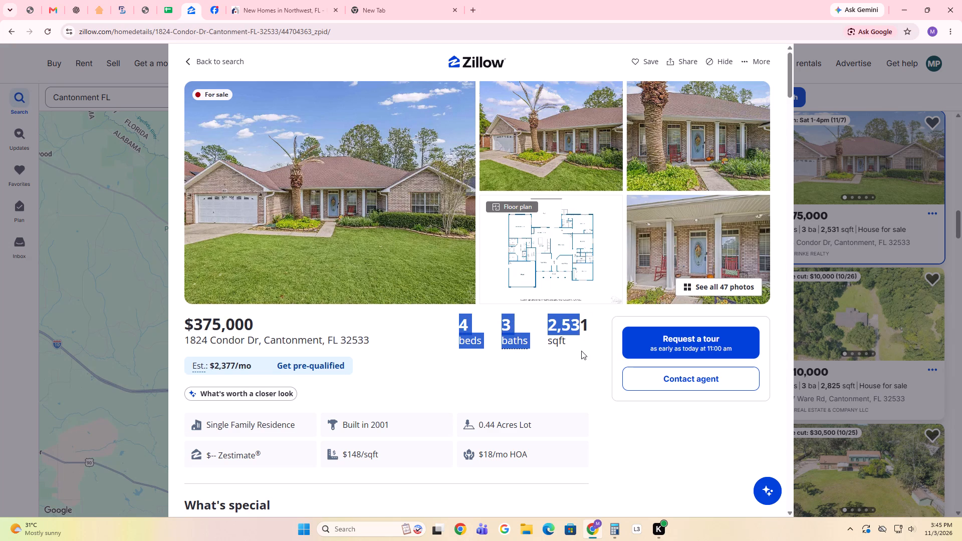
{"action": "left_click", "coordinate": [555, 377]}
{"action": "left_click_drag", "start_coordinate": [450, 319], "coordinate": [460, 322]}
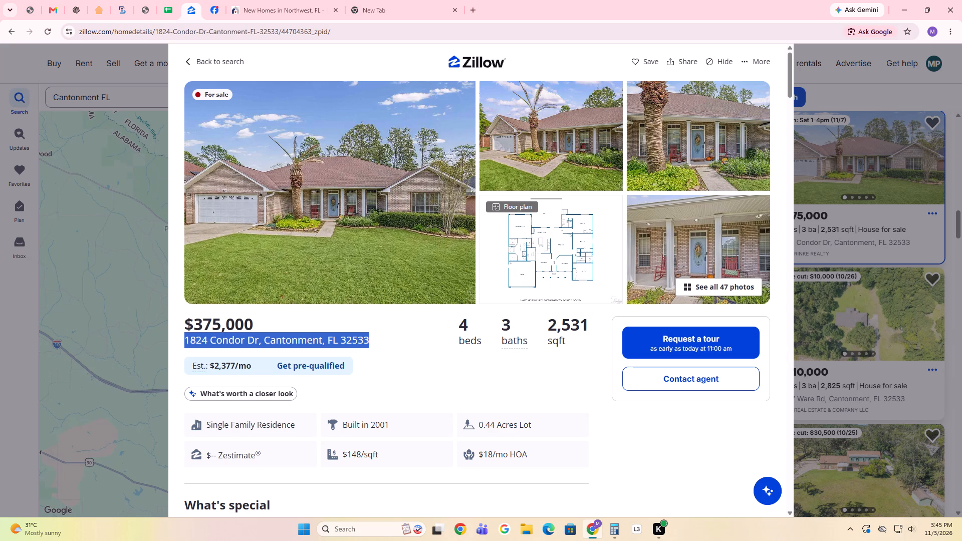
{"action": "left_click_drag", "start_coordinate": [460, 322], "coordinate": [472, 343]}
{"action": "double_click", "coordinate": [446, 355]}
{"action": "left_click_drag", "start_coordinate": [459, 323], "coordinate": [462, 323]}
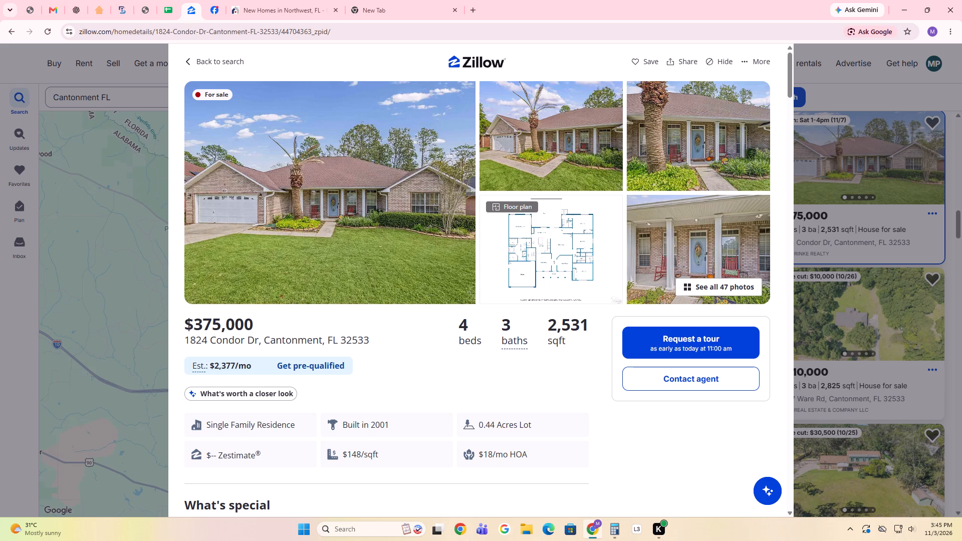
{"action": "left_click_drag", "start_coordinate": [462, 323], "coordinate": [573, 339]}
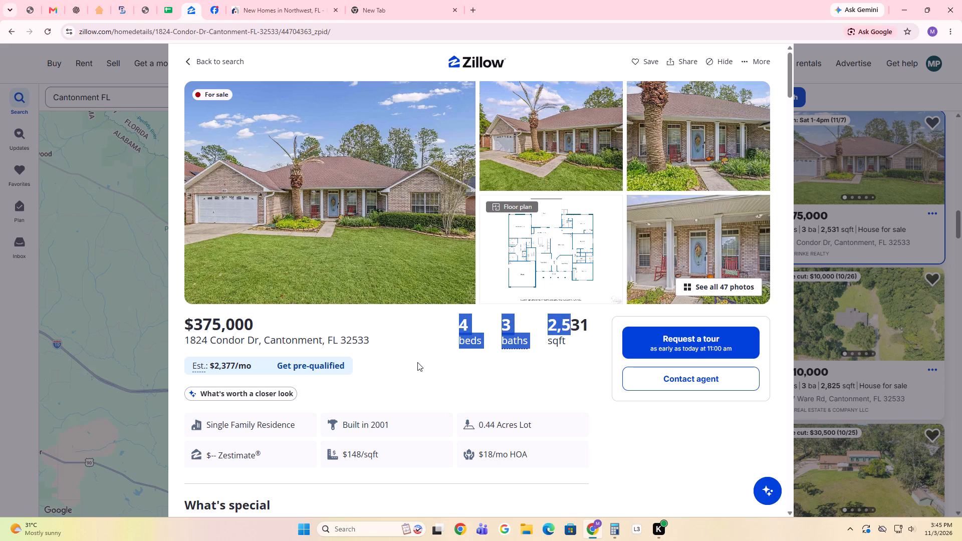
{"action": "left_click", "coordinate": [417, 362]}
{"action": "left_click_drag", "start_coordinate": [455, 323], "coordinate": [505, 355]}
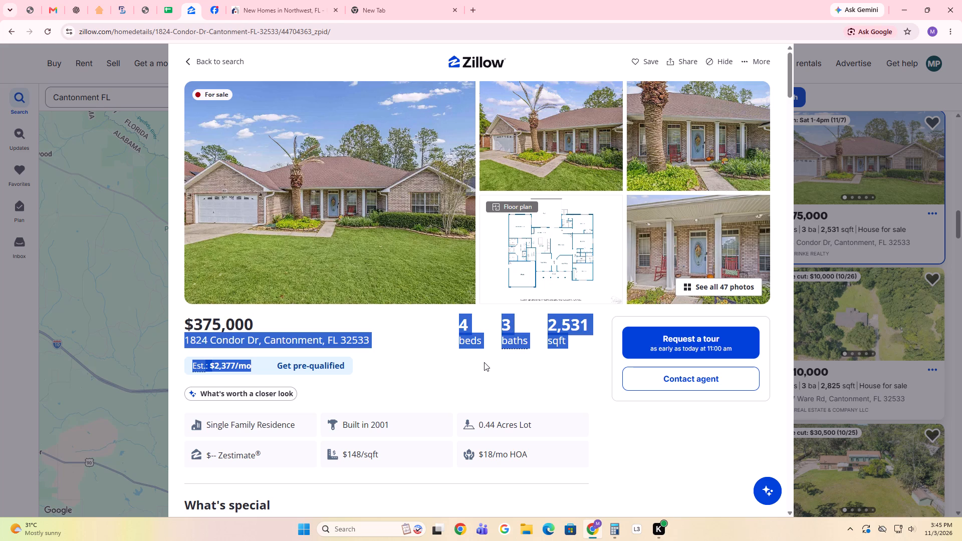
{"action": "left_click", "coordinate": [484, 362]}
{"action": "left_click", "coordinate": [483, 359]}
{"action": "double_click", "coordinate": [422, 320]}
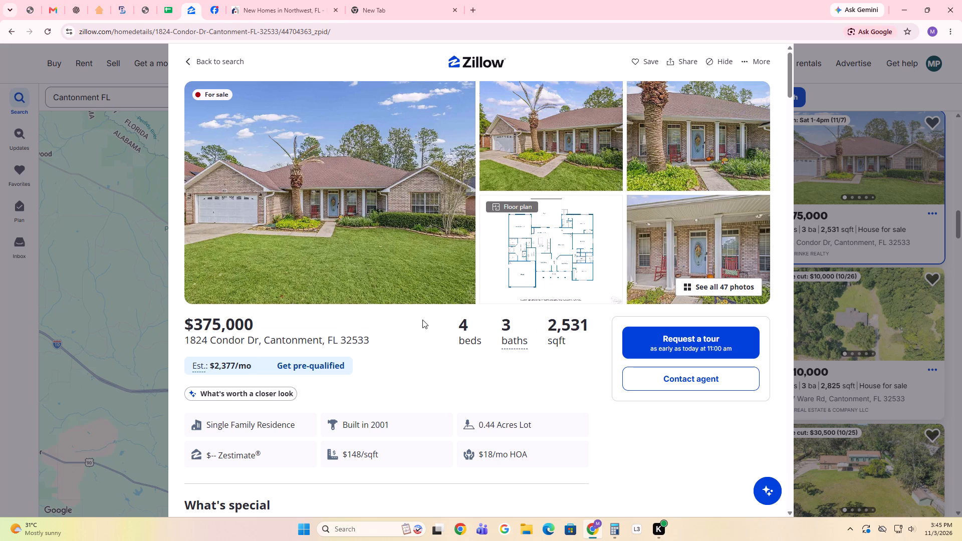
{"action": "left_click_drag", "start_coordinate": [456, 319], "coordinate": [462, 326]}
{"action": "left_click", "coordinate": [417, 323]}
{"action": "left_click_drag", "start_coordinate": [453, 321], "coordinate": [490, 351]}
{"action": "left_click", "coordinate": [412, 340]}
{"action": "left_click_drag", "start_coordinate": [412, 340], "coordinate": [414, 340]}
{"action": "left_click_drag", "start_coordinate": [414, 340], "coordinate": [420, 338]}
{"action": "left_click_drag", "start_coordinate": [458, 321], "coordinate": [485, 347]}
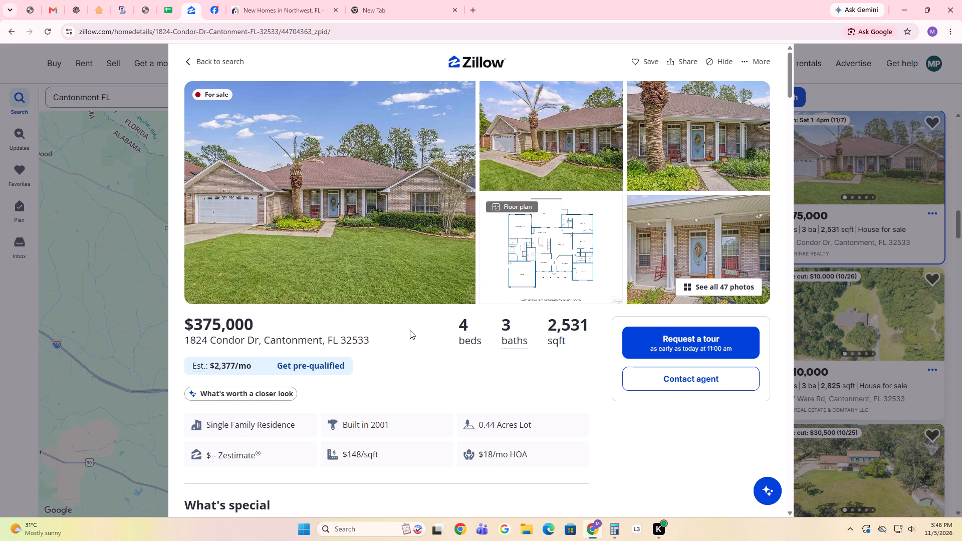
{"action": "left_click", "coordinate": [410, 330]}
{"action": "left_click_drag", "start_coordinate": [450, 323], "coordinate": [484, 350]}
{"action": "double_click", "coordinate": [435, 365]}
Copy 4 beds, 3 baths and 2,531 from the Condor Dr listing into the sheet, starting at cell B42.
{"action": "left_click_drag", "start_coordinate": [462, 319], "coordinate": [486, 335]}
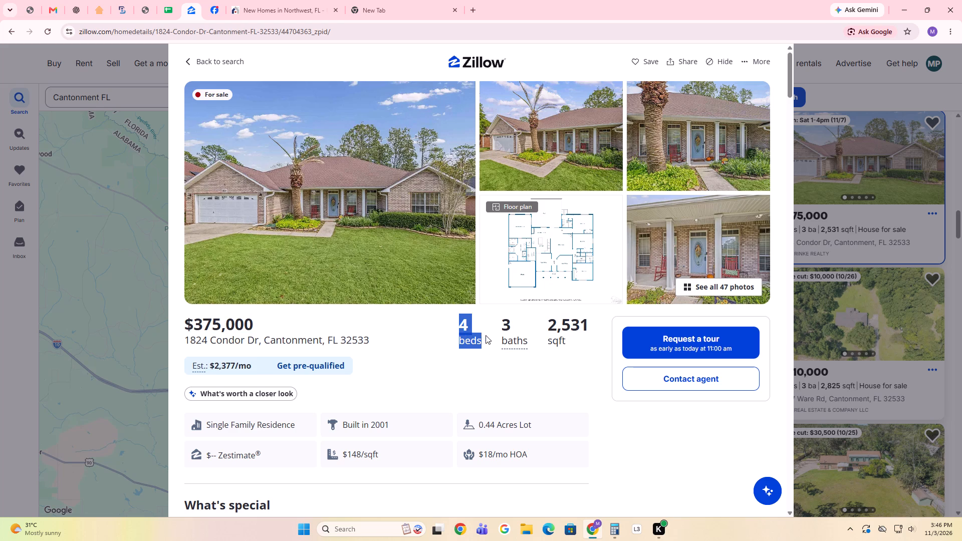
{"action": "left_click_drag", "start_coordinate": [486, 335], "coordinate": [543, 343]}
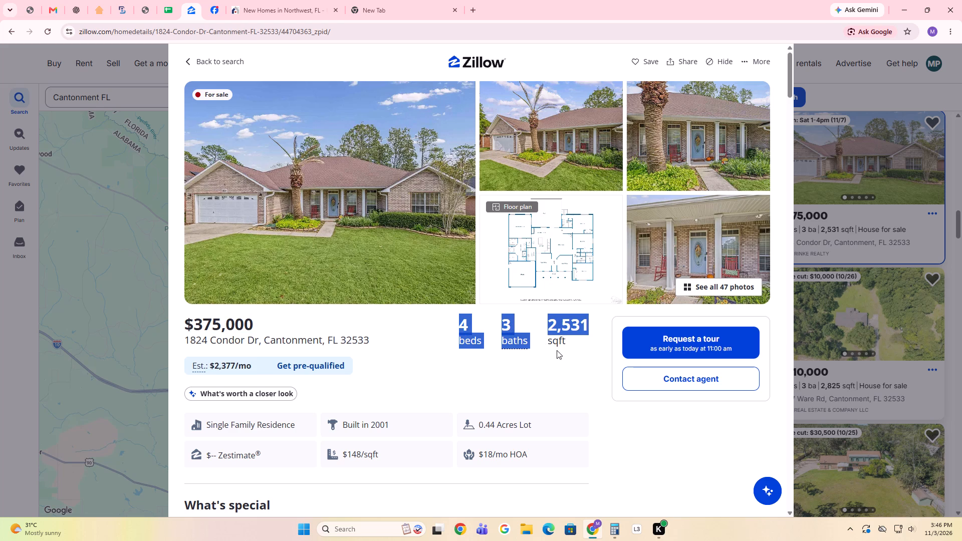
{"action": "left_click_drag", "start_coordinate": [571, 333], "coordinate": [571, 347]}
{"action": "key", "text": "ctrl+c"}
{"action": "left_click", "coordinate": [169, 10]}
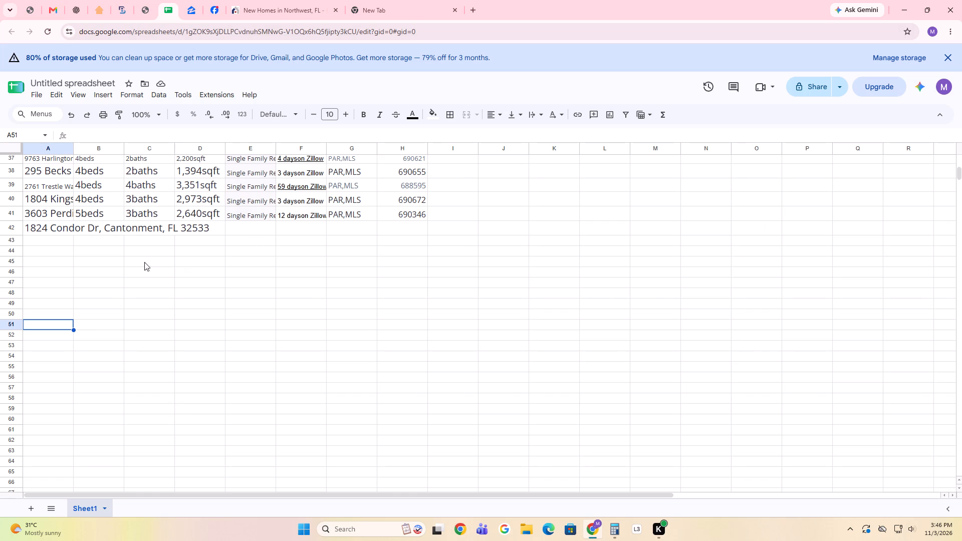
{"action": "left_click", "coordinate": [93, 228]}
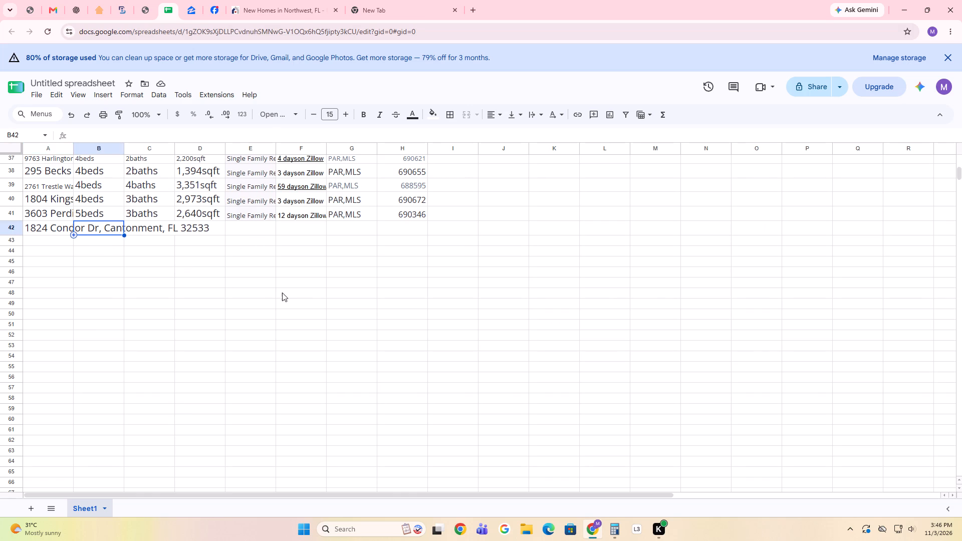
{"action": "key", "text": "ctrl+v"}
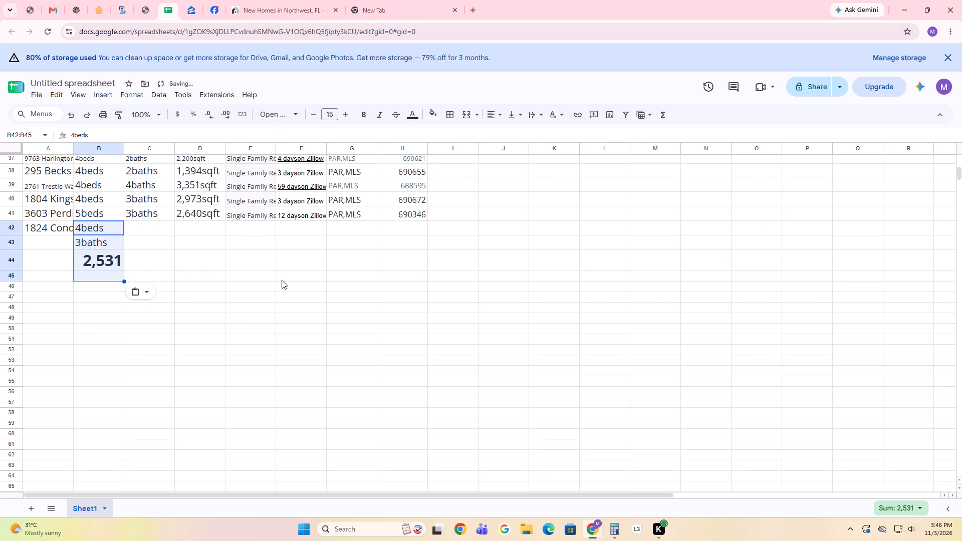
Copy 3baths from cell B43 into cell C42 of the Condor Dr row, and clear B43.
{"action": "left_click", "coordinate": [264, 270]}
{"action": "left_click", "coordinate": [105, 238]}
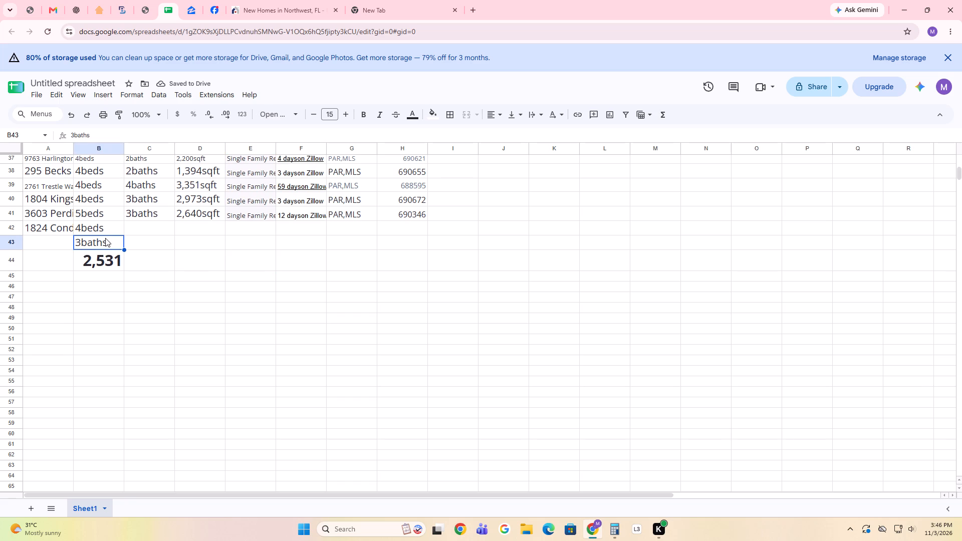
{"action": "key", "text": "ctrl+c"}
{"action": "left_click", "coordinate": [147, 228]}
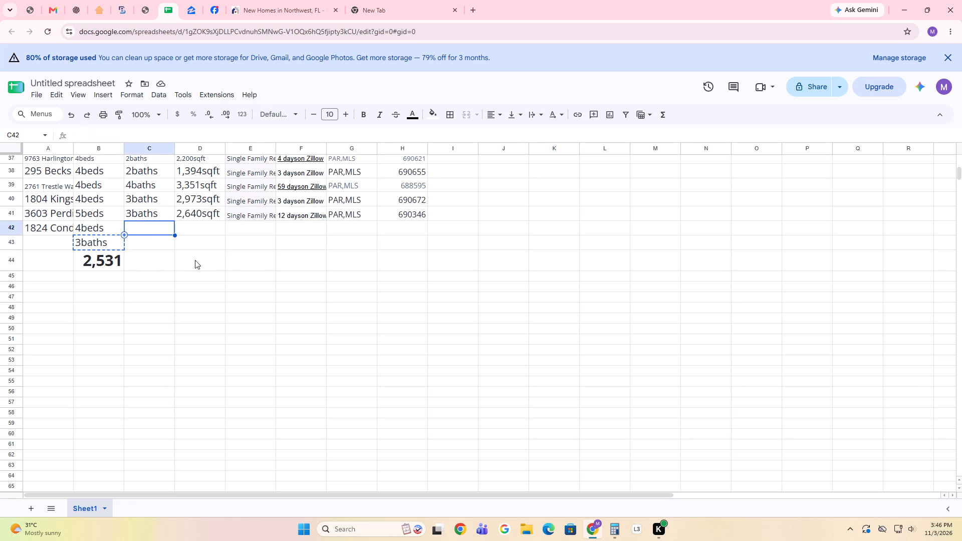
{"action": "key", "text": "ctrl+v"}
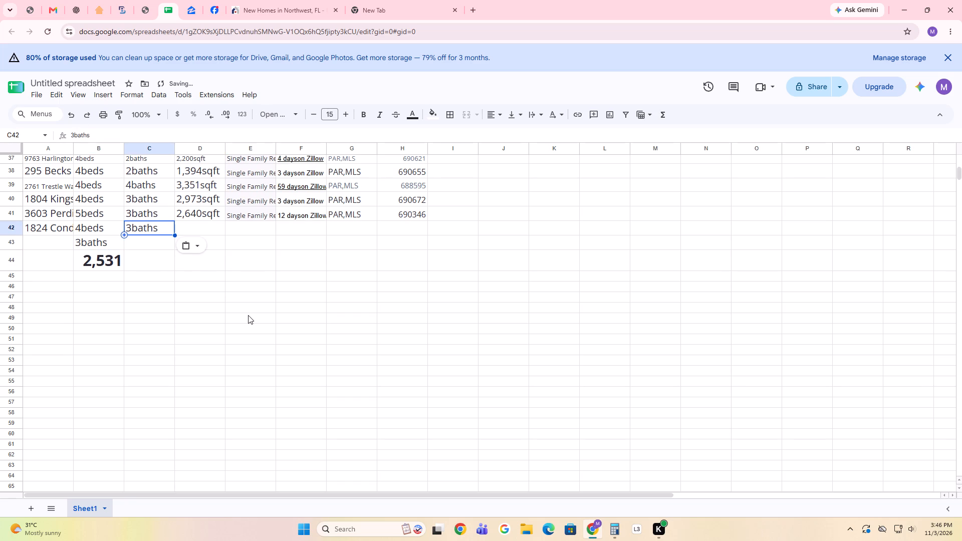
{"action": "left_click", "coordinate": [248, 315]}
{"action": "double_click", "coordinate": [111, 237]}
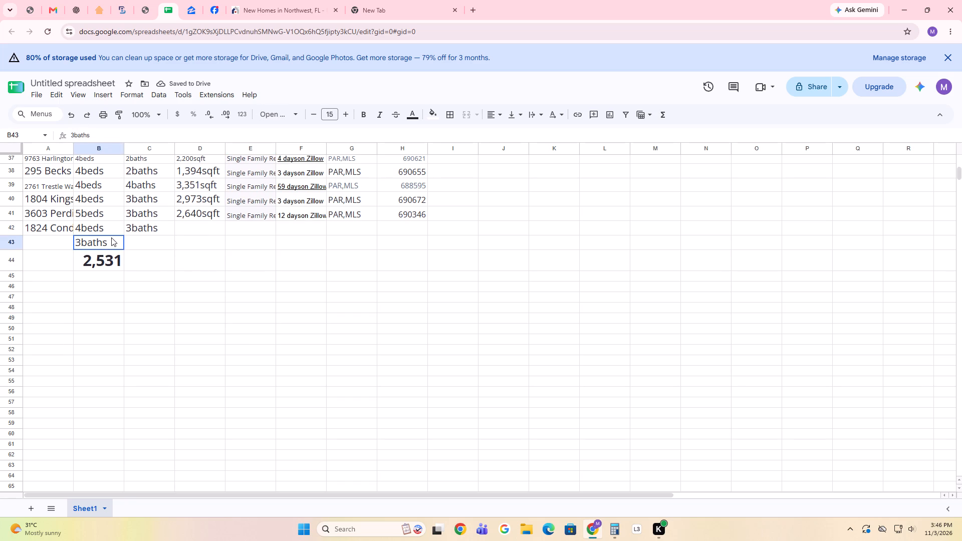
{"action": "key", "text": "BackSpace"}
{"action": "key", "text": "BackSpace"}
{"action": "key", "text": "BackSpace"}
{"action": "key", "text": "BackSpace"}
{"action": "key", "text": "BackSpace"}
{"action": "key", "text": "BackSpace"}
{"action": "key", "text": "BackSpace"}
{"action": "key", "text": "BackSpace"}
{"action": "key", "text": "BackSpace"}
{"action": "key", "text": "BackSpace"}
{"action": "key", "text": "BackSpace"}
{"action": "key", "text": "BackSpace"}
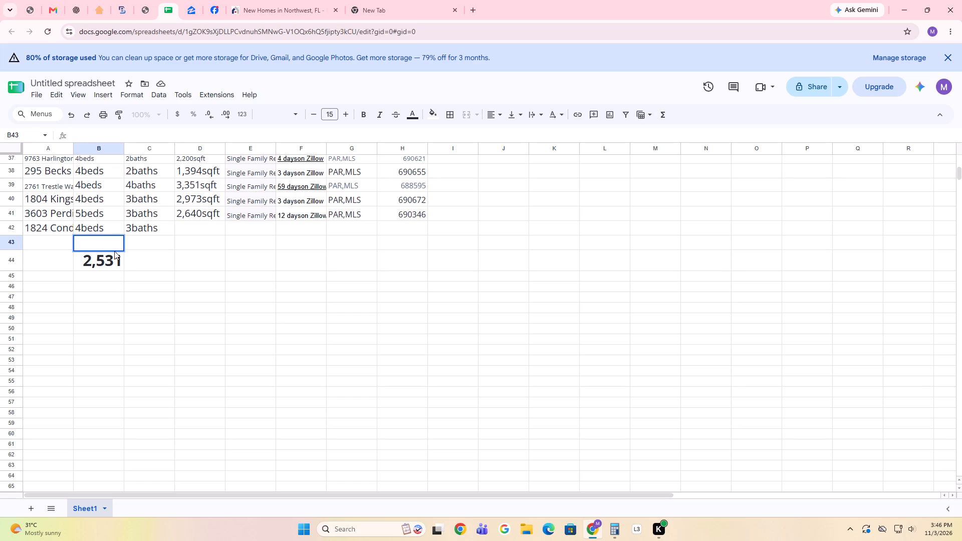
Clear the leftover 2,531 from cell B44 below the Condor Dr row.
{"action": "left_click", "coordinate": [113, 266]}
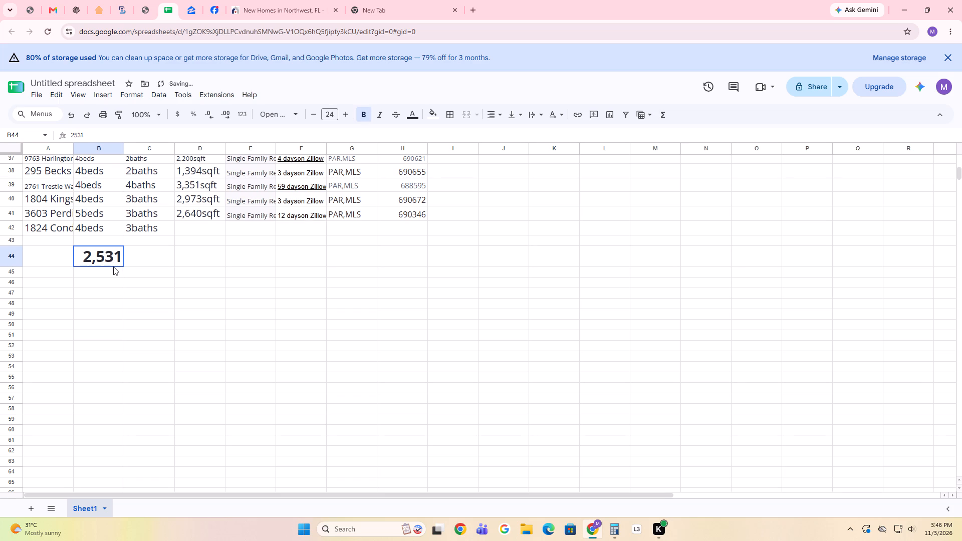
{"action": "left_click", "coordinate": [102, 272]}
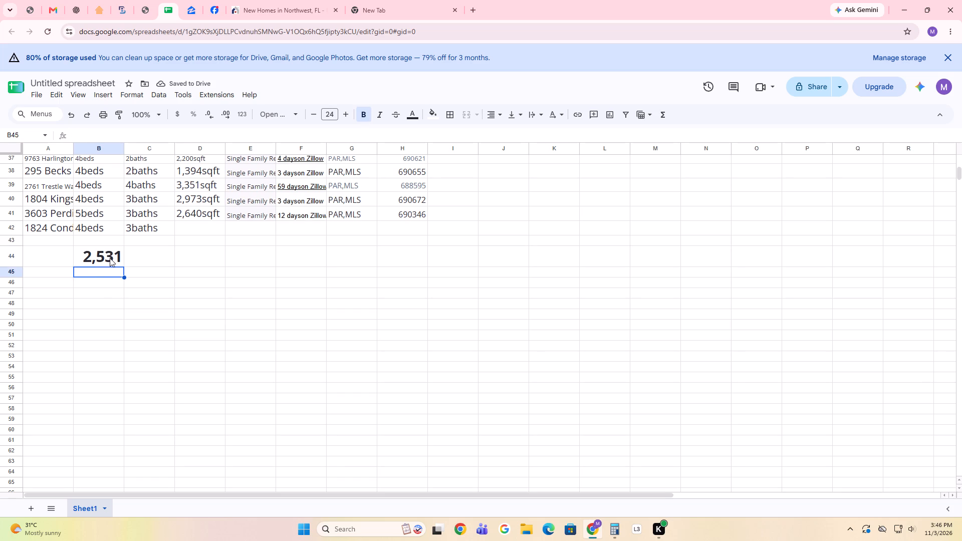
{"action": "double_click", "coordinate": [111, 257]}
{"action": "key", "text": "BackSpace"}
{"action": "key", "text": "BackSpace"}
{"action": "key", "text": "BackSpace"}
{"action": "key", "text": "BackSpace"}
{"action": "key", "text": "BackSpace"}
{"action": "key", "text": "BackSpace"}
{"action": "key", "text": "BackSpace"}
{"action": "key", "text": "BackSpace"}
{"action": "key", "text": "BackSpace"}
{"action": "key", "text": "BackSpace"}
{"action": "key", "text": "BackSpace"}
{"action": "key", "text": "BackSpace"}
{"action": "key", "text": "BackSpace"}
{"action": "key", "text": "BackSpace"}
{"action": "key", "text": "BackSpace"}
{"action": "key", "text": "BackSpace"}
{"action": "key", "text": "BackSpace"}
{"action": "key", "text": "BackSpace"}
{"action": "key", "text": "BackSpace"}
{"action": "key", "text": "BackSpace"}
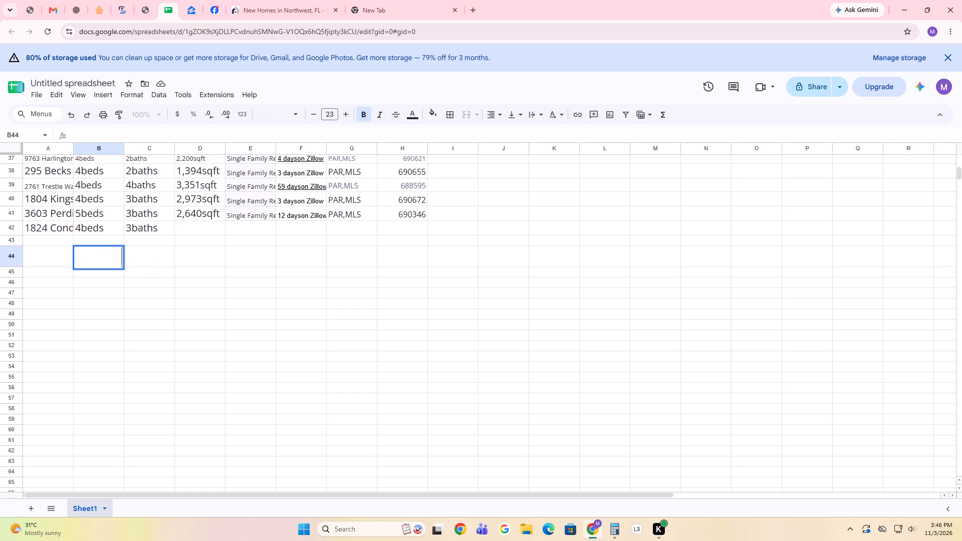
{"action": "left_click", "coordinate": [158, 275]}
Copy the size 2,531 sqft from the Condor Dr listing on Zillow into cell D42 of the sheet.
{"action": "left_click", "coordinate": [194, 10]}
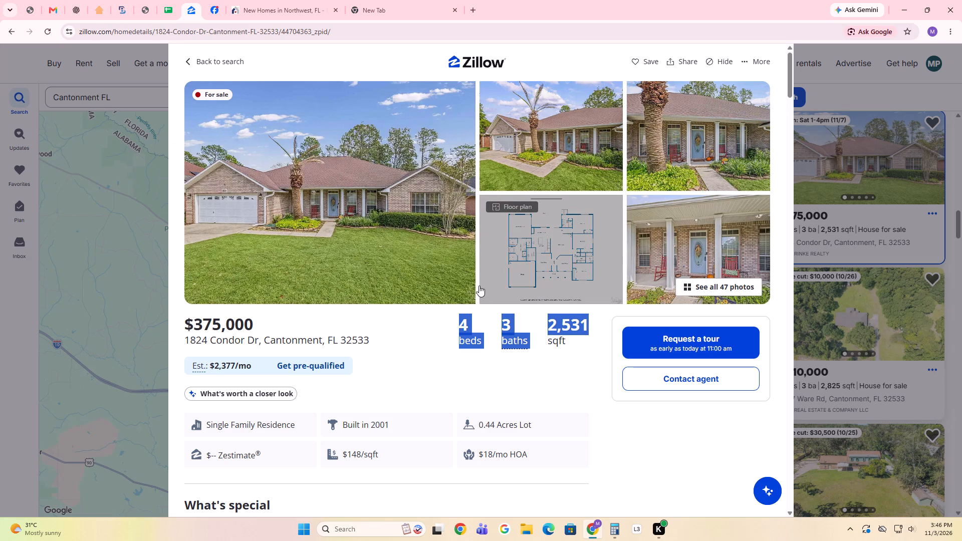
{"action": "left_click", "coordinate": [429, 326]}
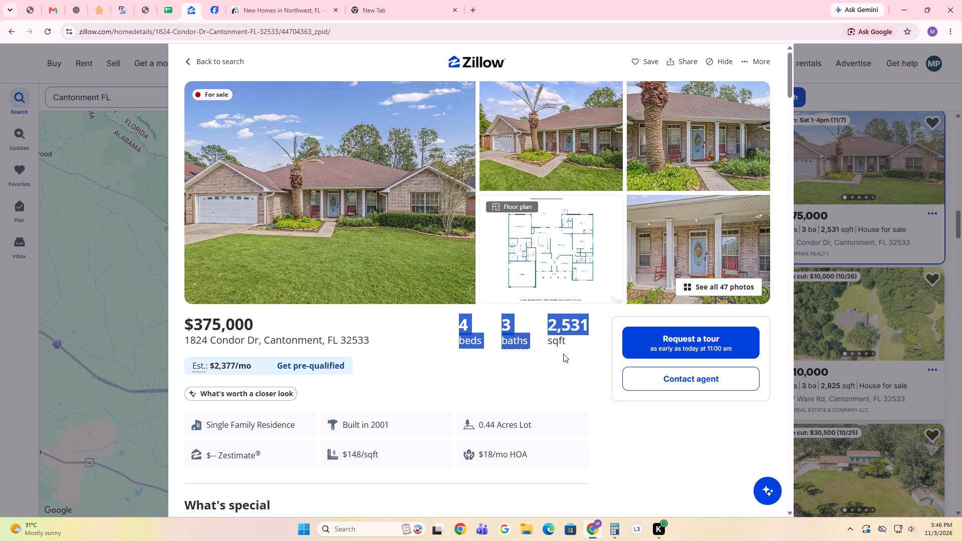
{"action": "left_click_drag", "start_coordinate": [548, 327], "coordinate": [587, 334]}
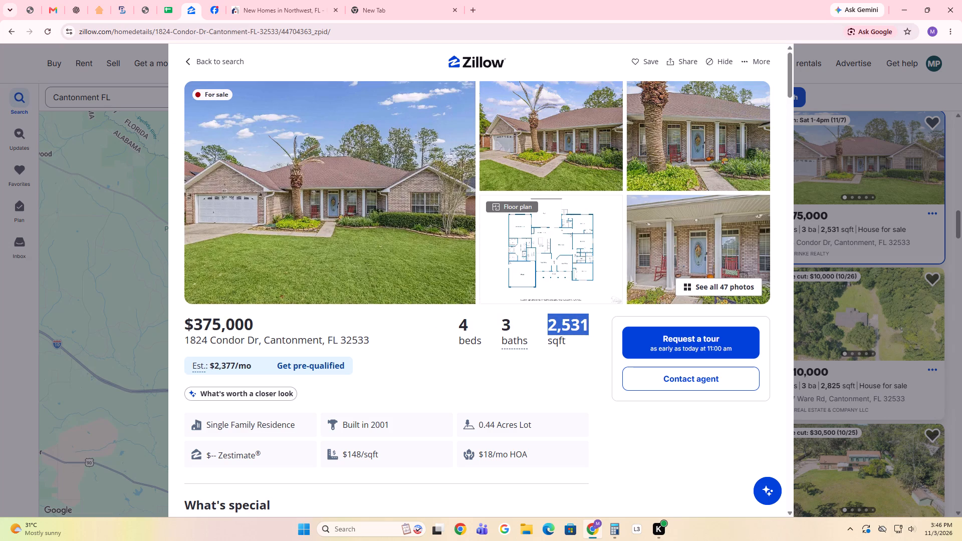
{"action": "left_click_drag", "start_coordinate": [587, 334], "coordinate": [587, 349]}
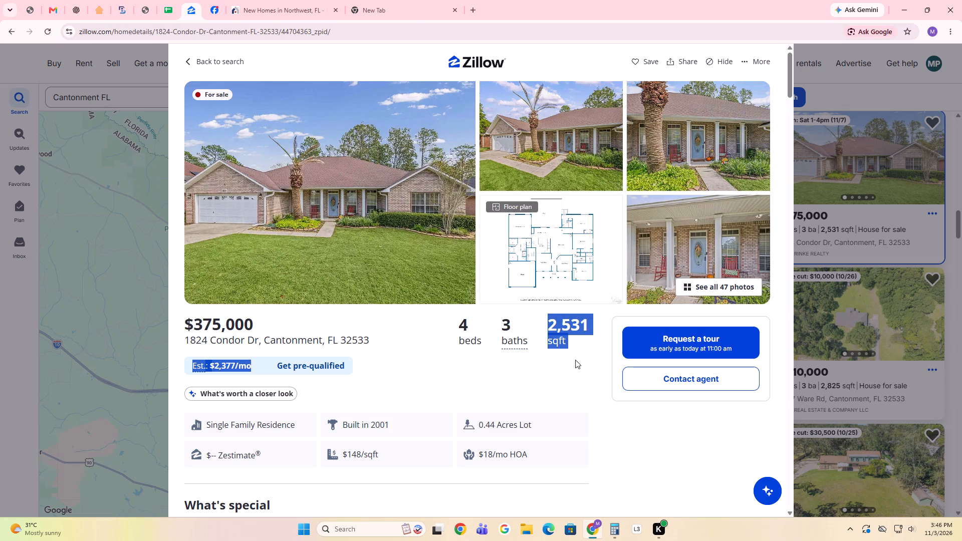
{"action": "key", "text": "ctrl+c"}
{"action": "left_click", "coordinate": [168, 14]}
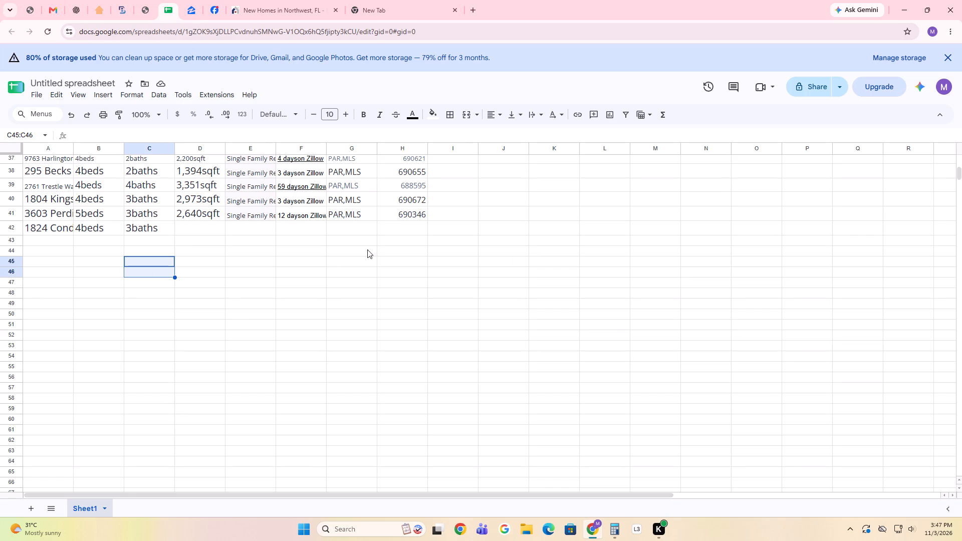
{"action": "left_click", "coordinate": [197, 231]}
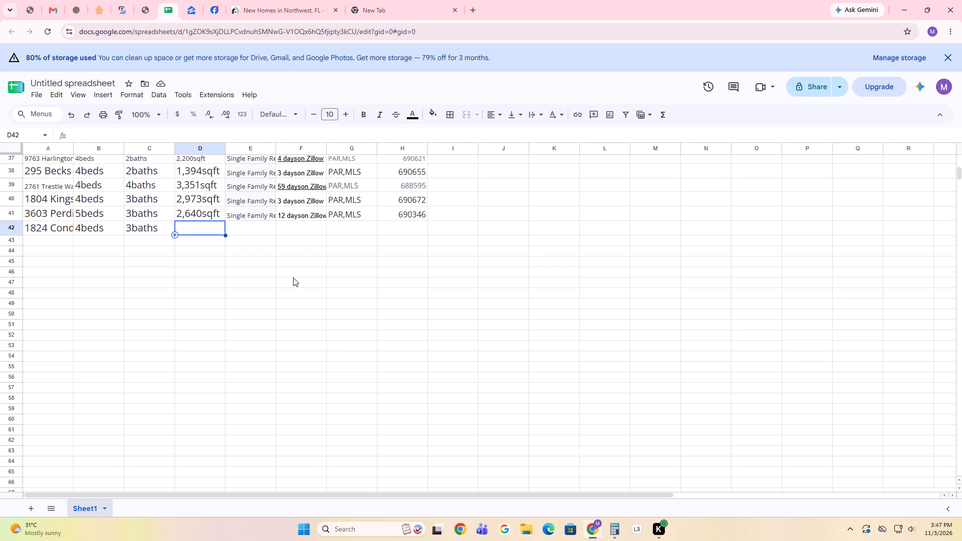
{"action": "key", "text": "ctrl+v"}
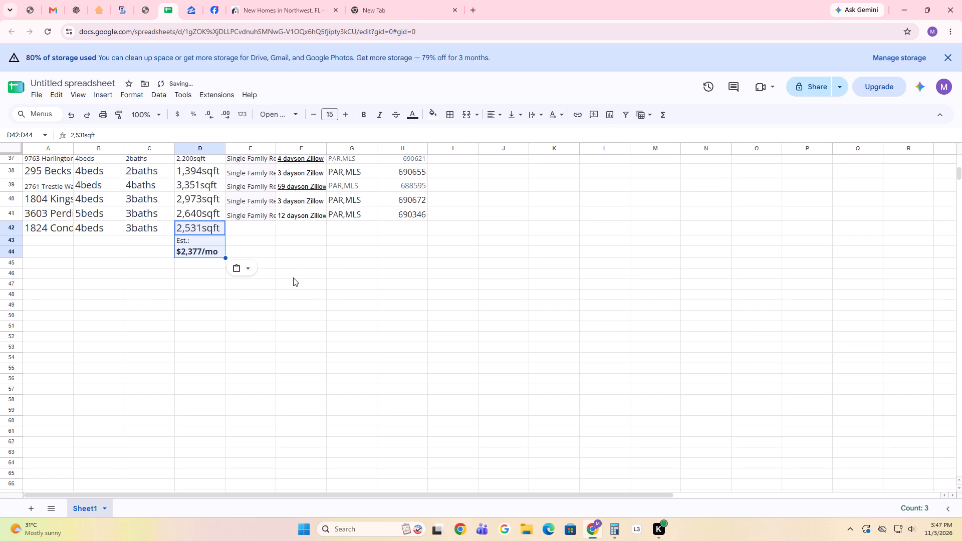
Clear the extra Est.: and $2,377/mo entries from cells D43 and D44 below the Condor Dr row.
{"action": "double_click", "coordinate": [187, 241]}
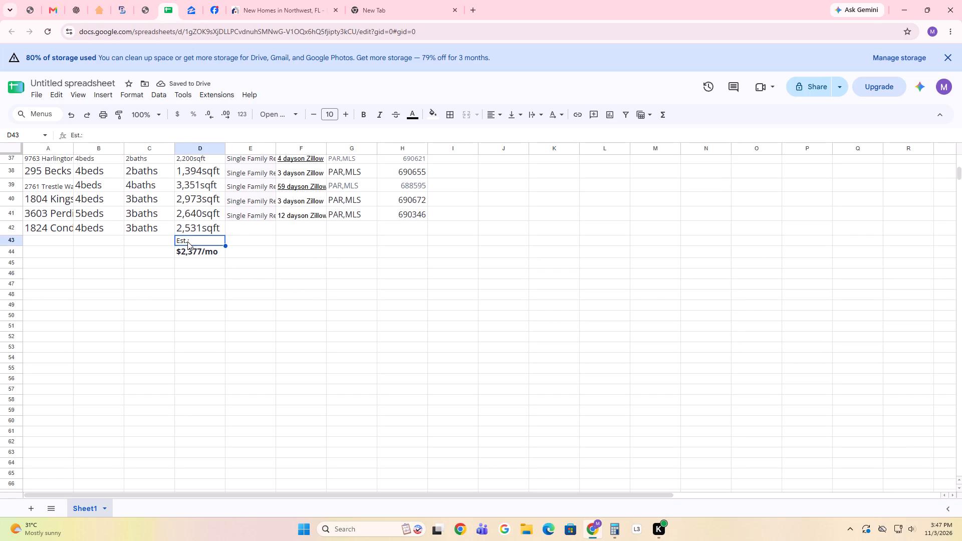
{"action": "key", "text": "BackSpace"}
{"action": "key", "text": "BackSpace"}
{"action": "key", "text": "BackSpace"}
{"action": "key", "text": "BackSpace"}
{"action": "key", "text": "BackSpace"}
{"action": "key", "text": "BackSpace"}
{"action": "key", "text": "BackSpace"}
{"action": "key", "text": "BackSpace"}
{"action": "key", "text": "BackSpace"}
{"action": "key", "text": "BackSpace"}
{"action": "key", "text": "BackSpace"}
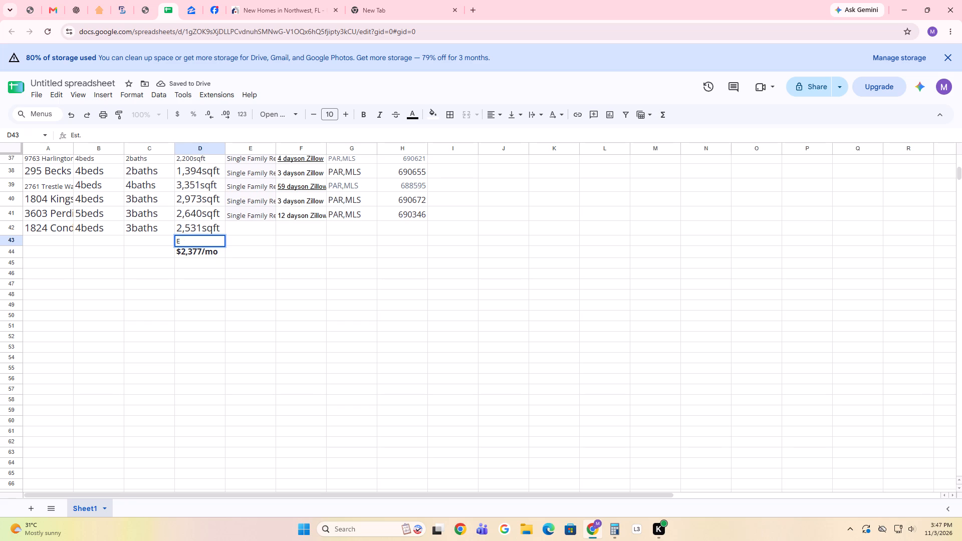
{"action": "double_click", "coordinate": [213, 253]}
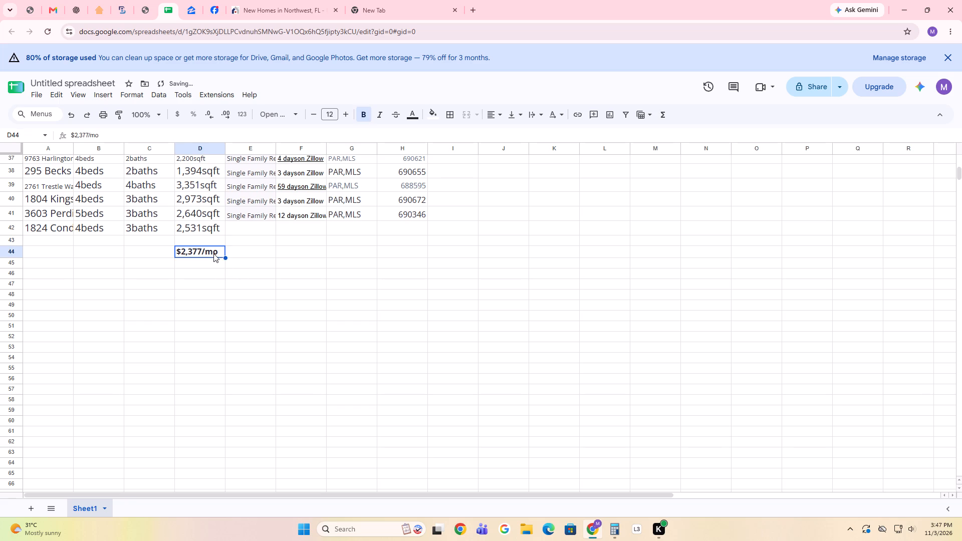
{"action": "key", "text": "BackSpace"}
{"action": "key", "text": "BackSpace"}
{"action": "key", "text": "BackSpace"}
{"action": "key", "text": "BackSpace"}
{"action": "key", "text": "BackSpace"}
{"action": "key", "text": "BackSpace"}
{"action": "key", "text": "BackSpace"}
{"action": "key", "text": "BackSpace"}
{"action": "key", "text": "BackSpace"}
{"action": "key", "text": "BackSpace"}
{"action": "key", "text": "BackSpace"}
{"action": "key", "text": "BackSpace"}
{"action": "key", "text": "BackSpace"}
{"action": "key", "text": "BackSpace"}
{"action": "key", "text": "BackSpace"}
{"action": "key", "text": "BackSpace"}
{"action": "key", "text": "BackSpace"}
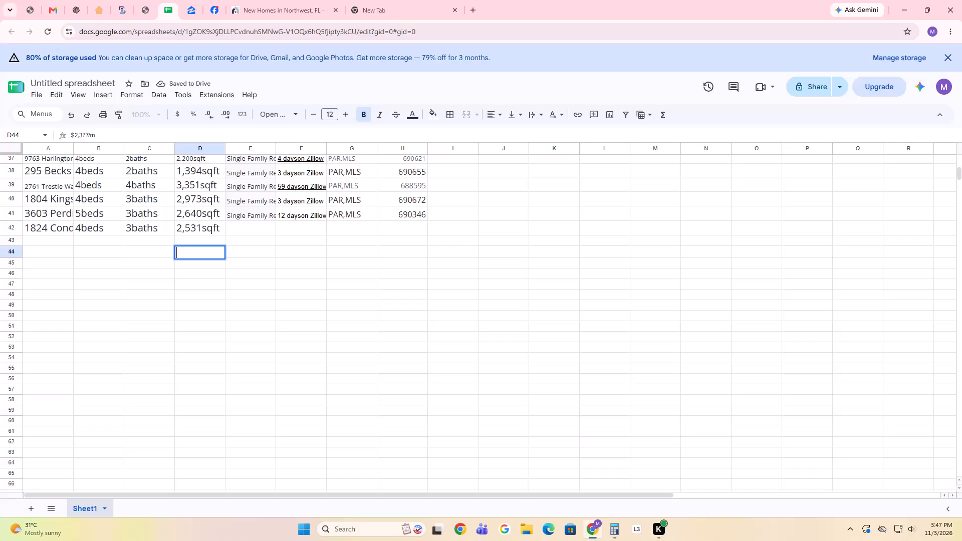
{"action": "left_click", "coordinate": [259, 262]}
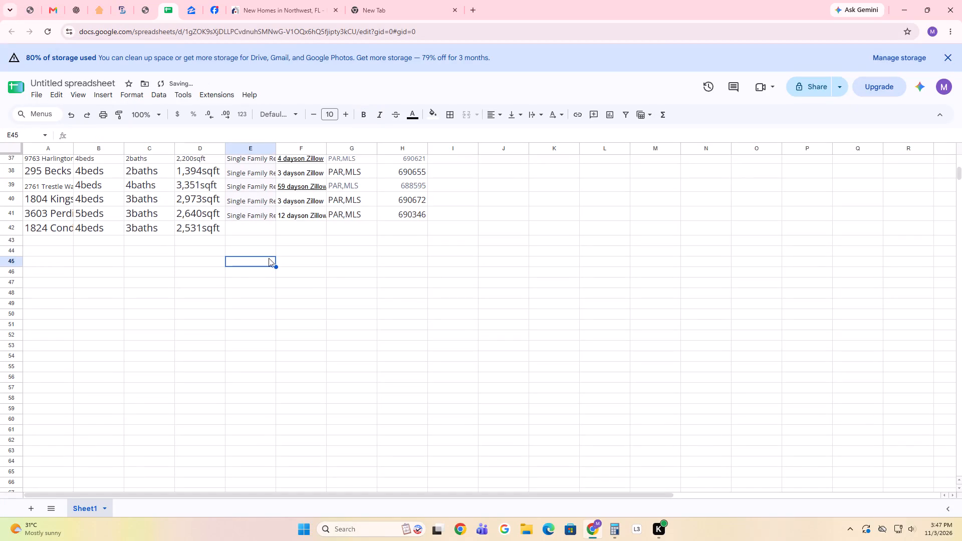
Return to the Condor Dr listing on Zillow and review its property type, days on Zillow and MLS details against the sheet.
{"action": "left_click", "coordinate": [194, 12]}
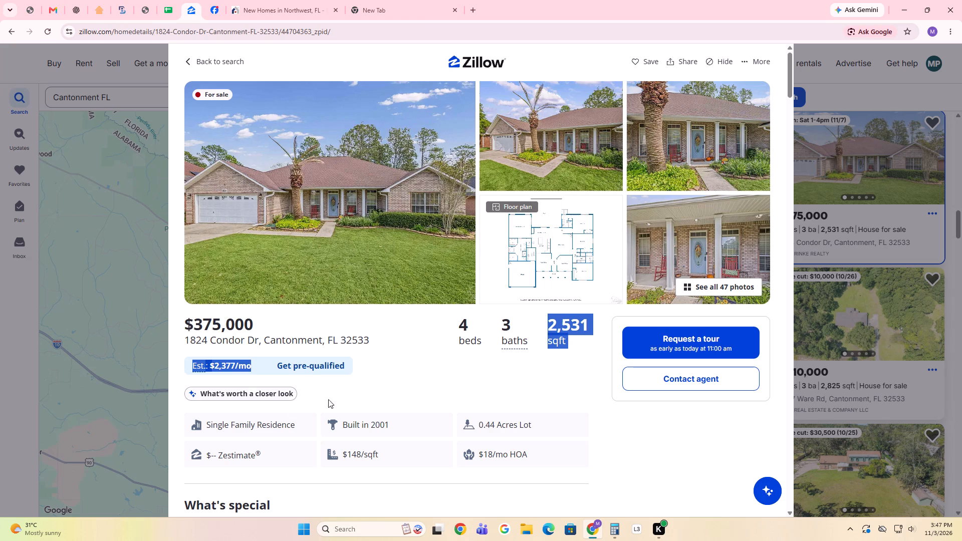
{"action": "left_click", "coordinate": [427, 358]}
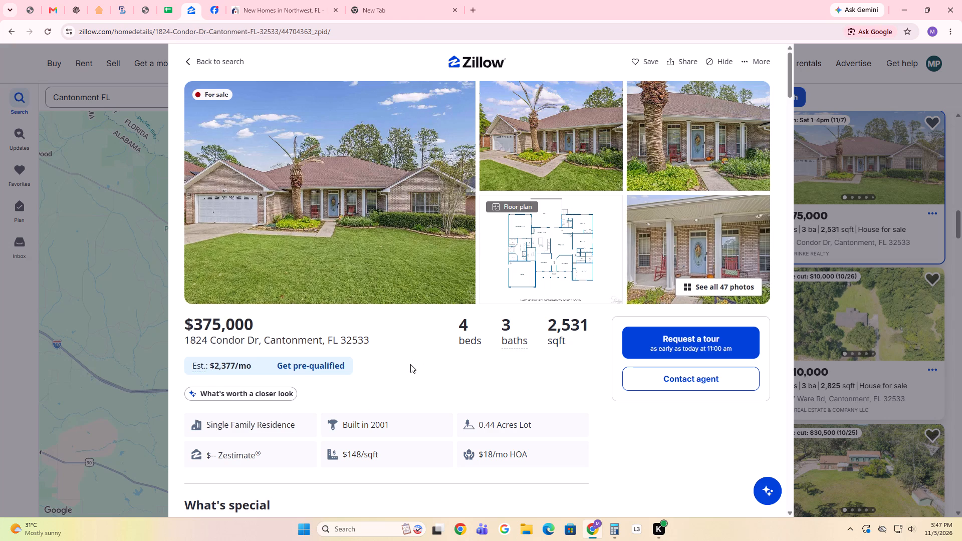
{"action": "scroll", "coordinate": [411, 364], "scroll_direction": "down", "scroll_amount": 3}
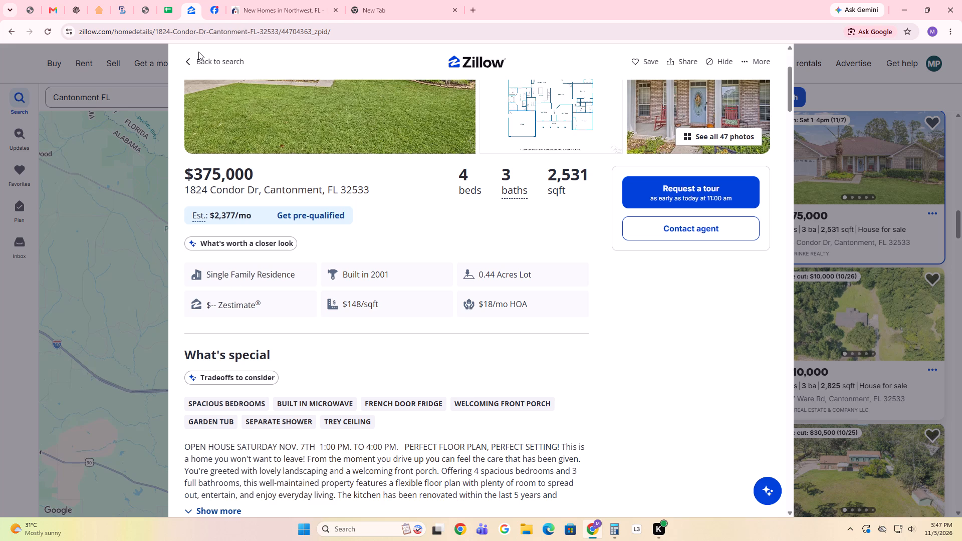
{"action": "left_click", "coordinate": [167, 8]}
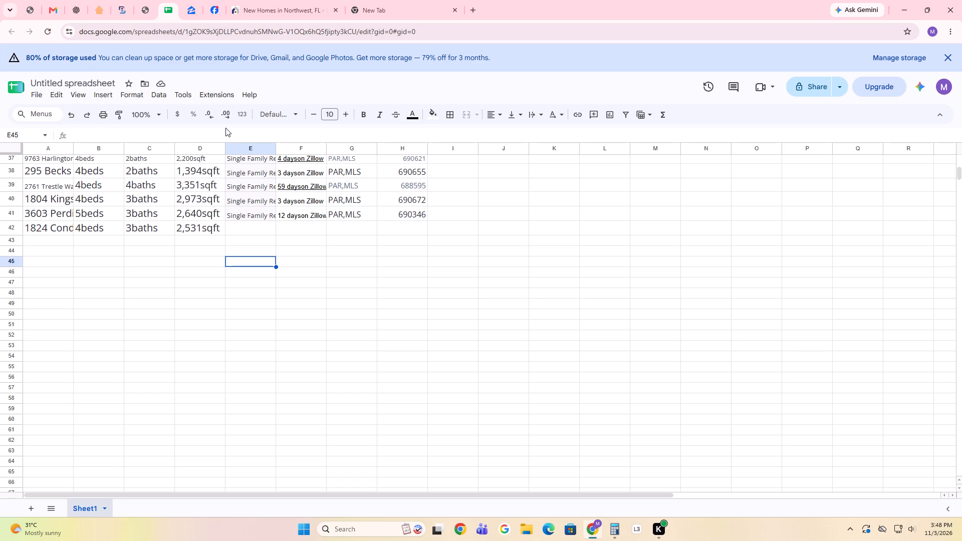
{"action": "left_click", "coordinate": [190, 12]}
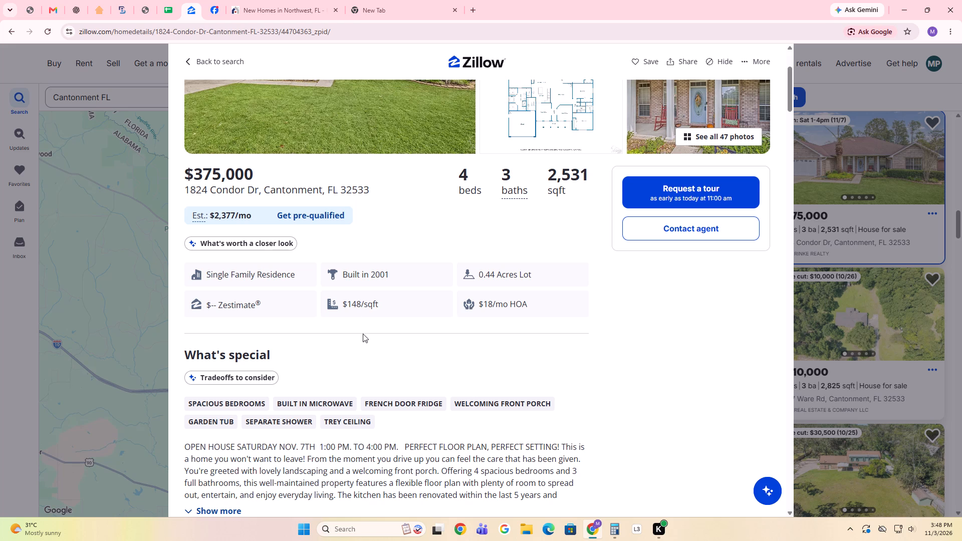
{"action": "scroll", "coordinate": [363, 334], "scroll_direction": "down", "scroll_amount": 3}
{"action": "scroll", "coordinate": [402, 301], "scroll_direction": "up", "scroll_amount": 2}
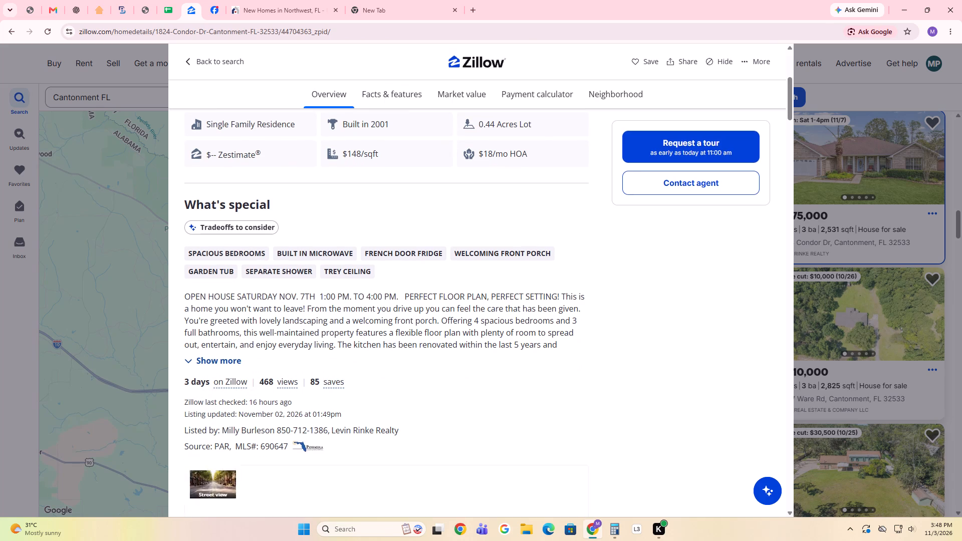
{"action": "scroll", "coordinate": [402, 301], "scroll_direction": "up", "scroll_amount": 1}
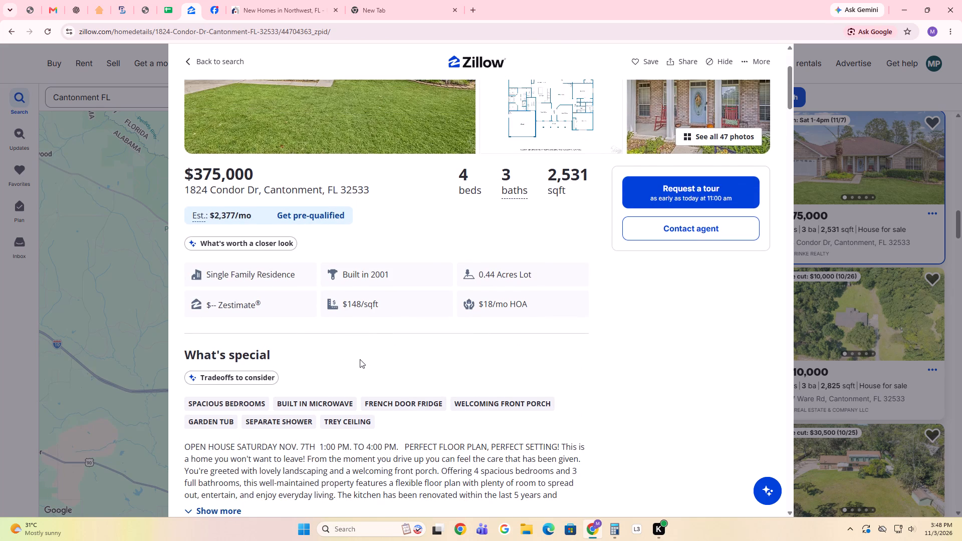
{"action": "scroll", "coordinate": [360, 359], "scroll_direction": "down", "scroll_amount": 2}
{"action": "scroll", "coordinate": [378, 414], "scroll_direction": "down", "scroll_amount": 1}
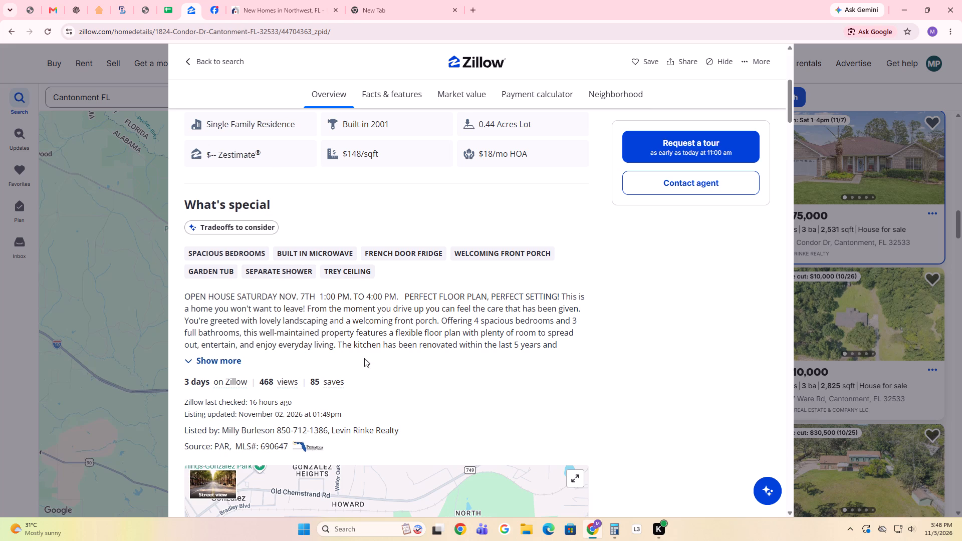
{"action": "scroll", "coordinate": [416, 370], "scroll_direction": "up", "scroll_amount": 1}
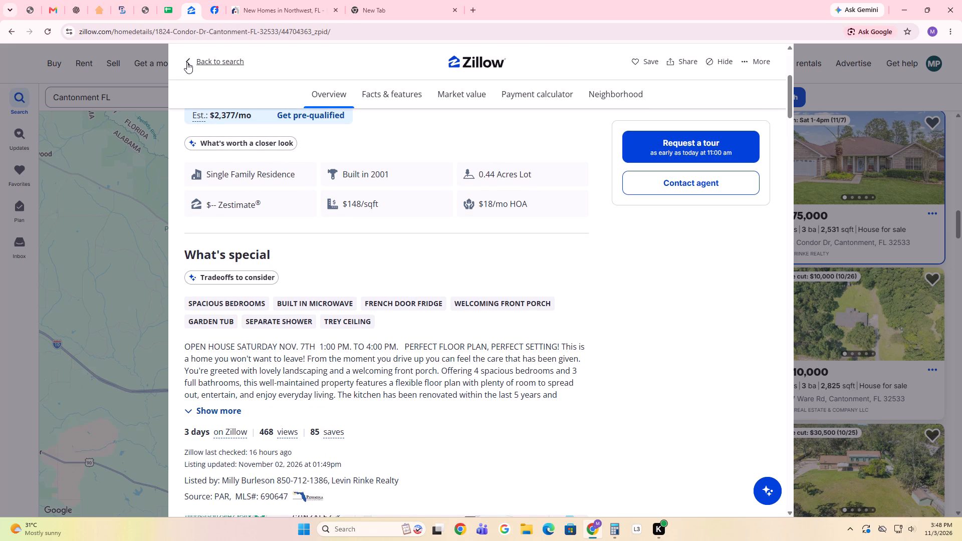
{"action": "scroll", "coordinate": [350, 292], "scroll_direction": "up", "scroll_amount": 1}
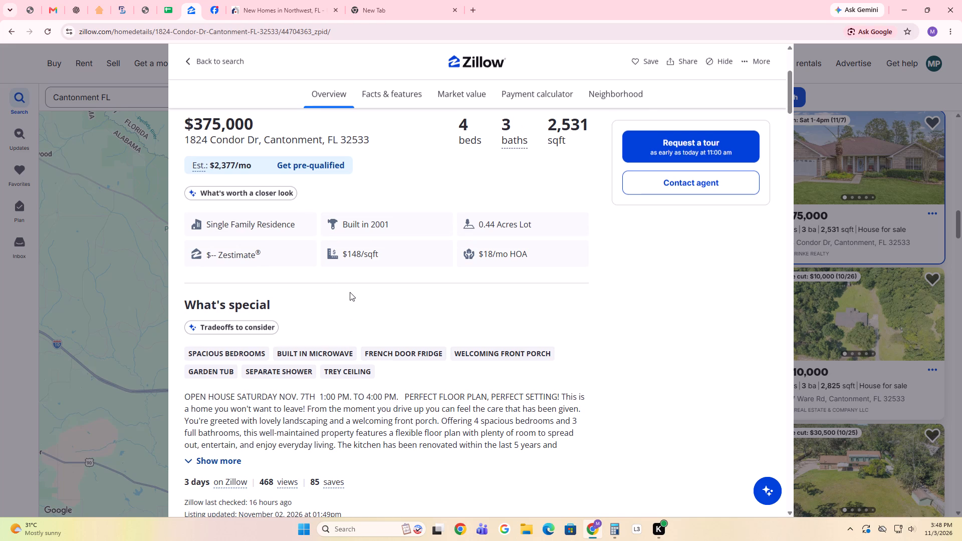
{"action": "left_click", "coordinate": [167, 7]}
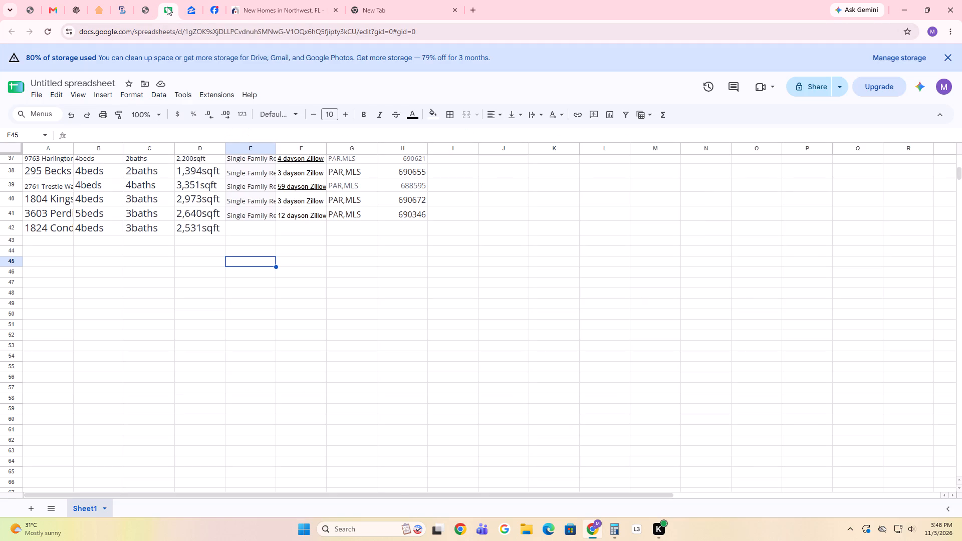
{"action": "left_click", "coordinate": [194, 10]}
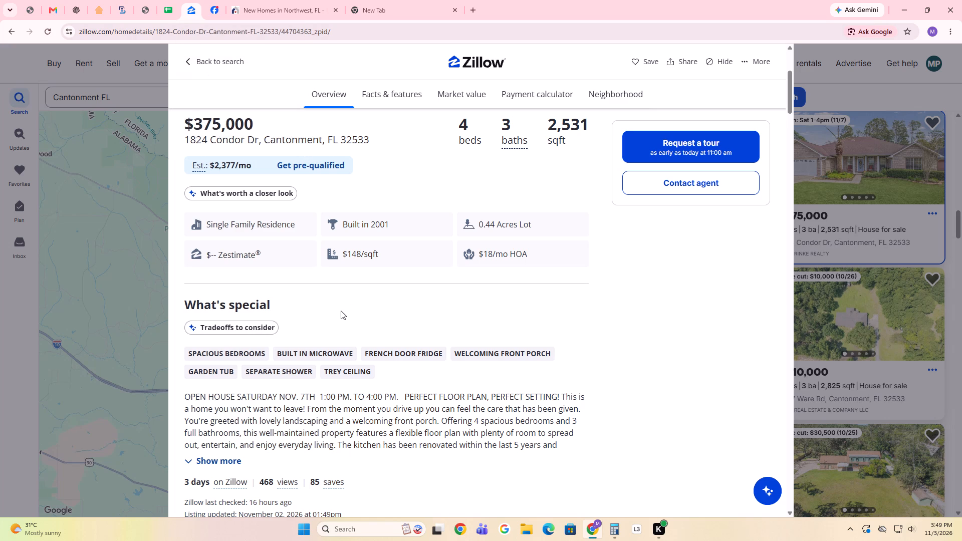
{"action": "scroll", "coordinate": [357, 297], "scroll_direction": "down", "scroll_amount": 2}
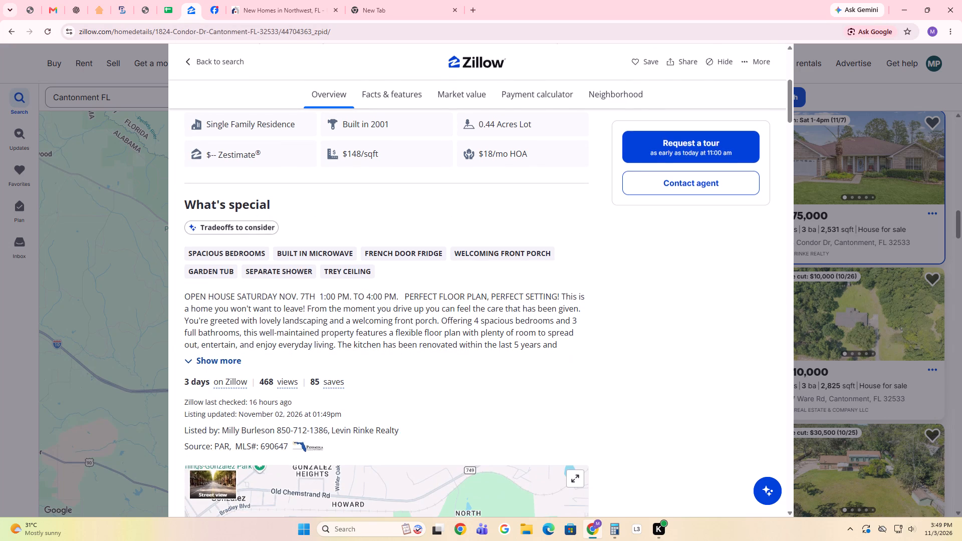
Copy the 3 days on Zillow text from the Condor Dr listing into cell F42 of the sheet.
{"action": "scroll", "coordinate": [357, 297], "scroll_direction": "up", "scroll_amount": 1}
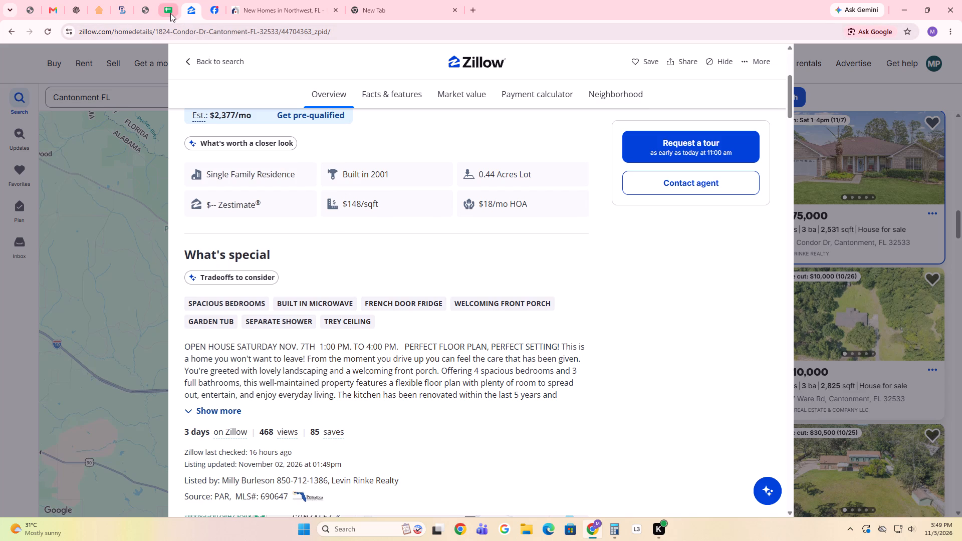
{"action": "left_click", "coordinate": [170, 13]}
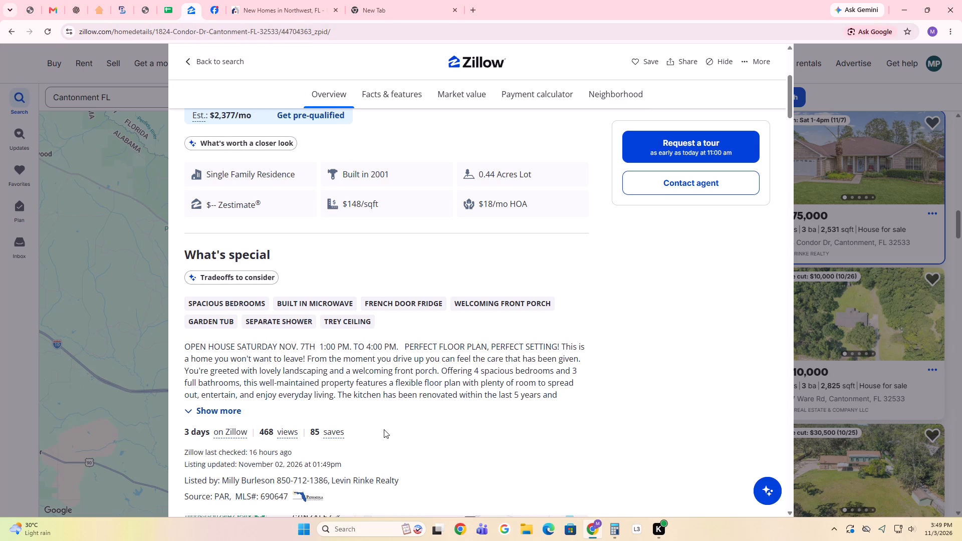
{"action": "left_click", "coordinate": [384, 429]}
{"action": "left_click_drag", "start_coordinate": [179, 430], "coordinate": [179, 430]}
{"action": "left_click_drag", "start_coordinate": [179, 430], "coordinate": [250, 435]}
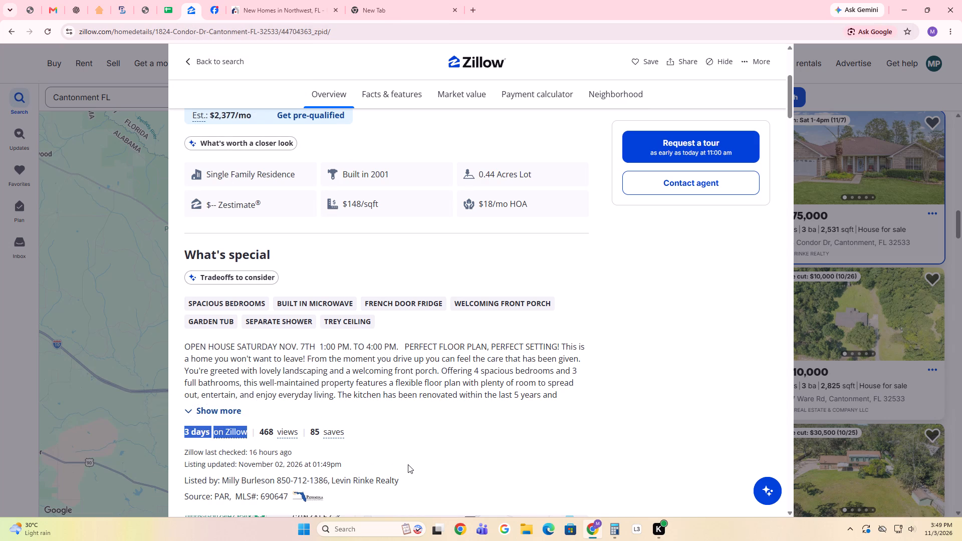
{"action": "key", "text": "ctrl+c"}
{"action": "left_click", "coordinate": [168, 9]}
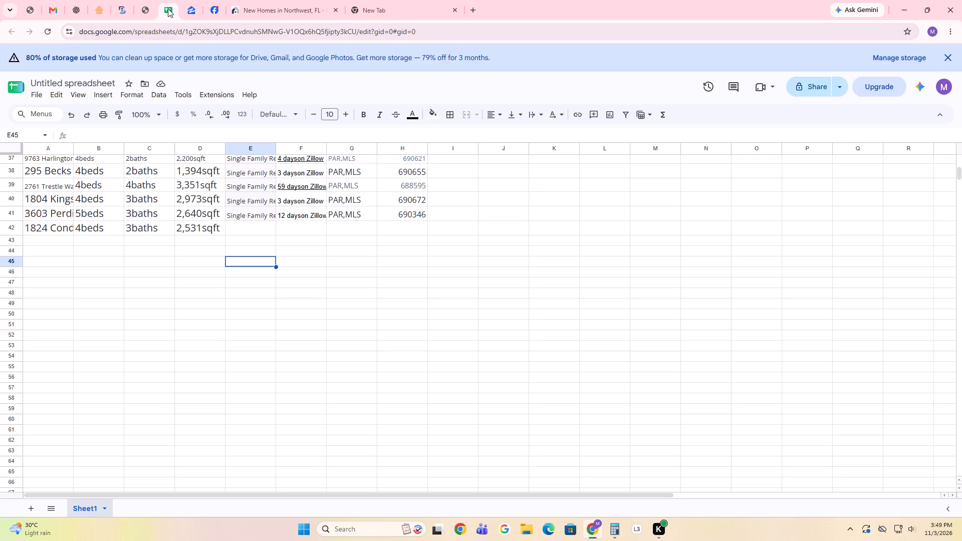
{"action": "left_click", "coordinate": [303, 229]}
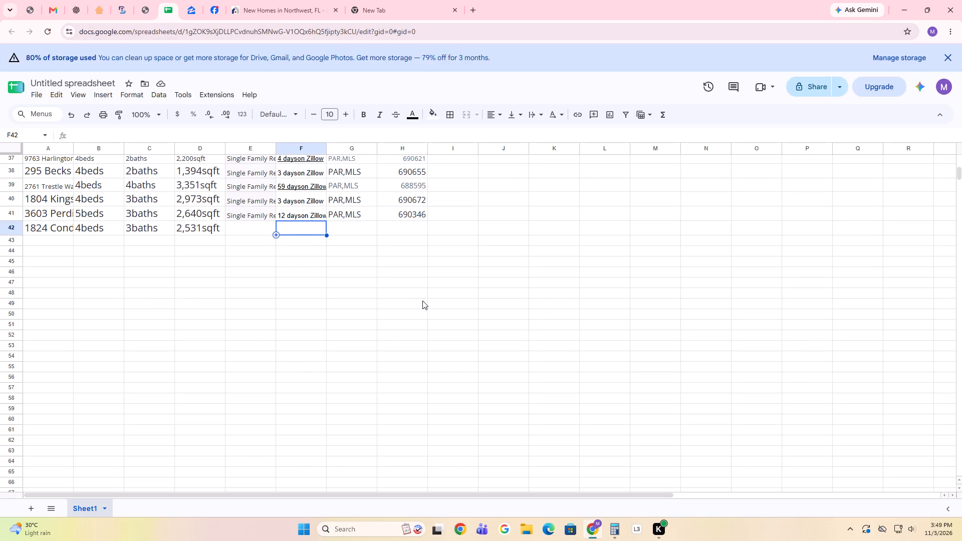
{"action": "key", "text": "ctrl+v"}
{"action": "left_click", "coordinate": [327, 288]}
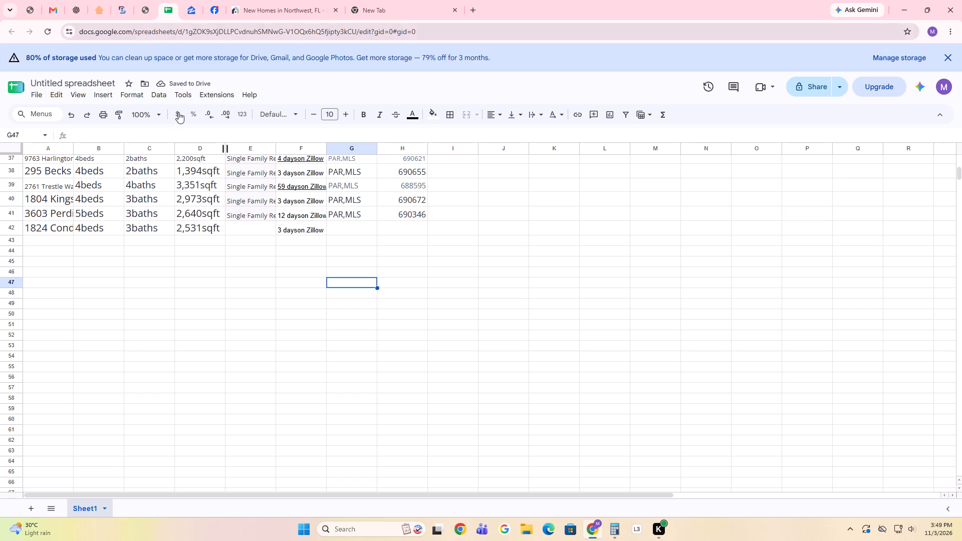
Copy the MLS number 690647 from the Condor Dr listing on Zillow into cell H42 of the sheet.
{"action": "left_click", "coordinate": [190, 7]}
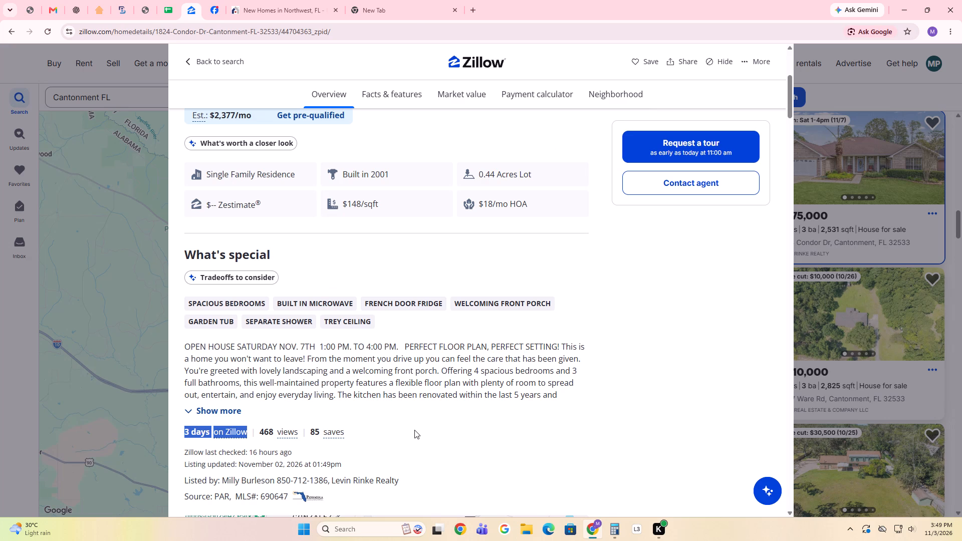
{"action": "scroll", "coordinate": [414, 430], "scroll_direction": "down", "scroll_amount": 1}
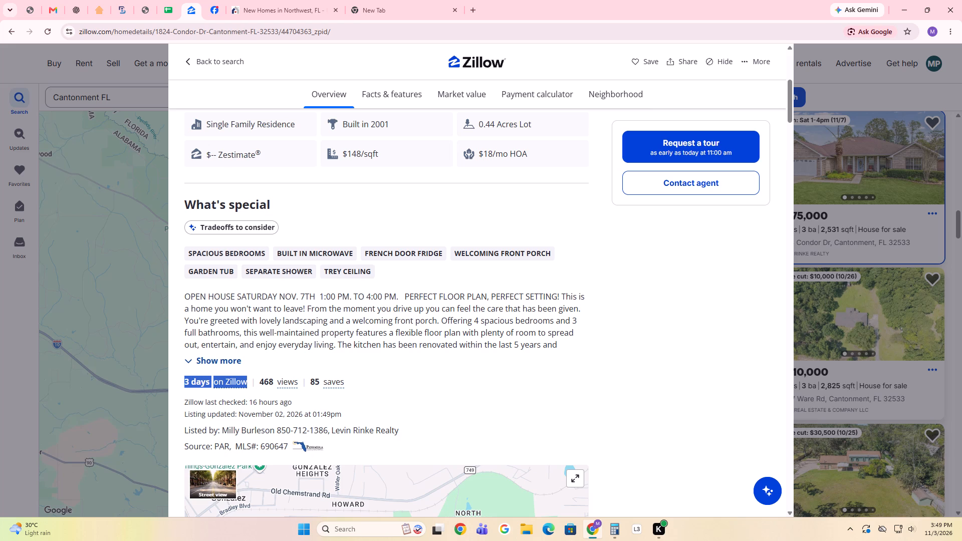
{"action": "left_click_drag", "start_coordinate": [260, 444], "coordinate": [289, 446]}
{"action": "key", "text": "ctrl+c"}
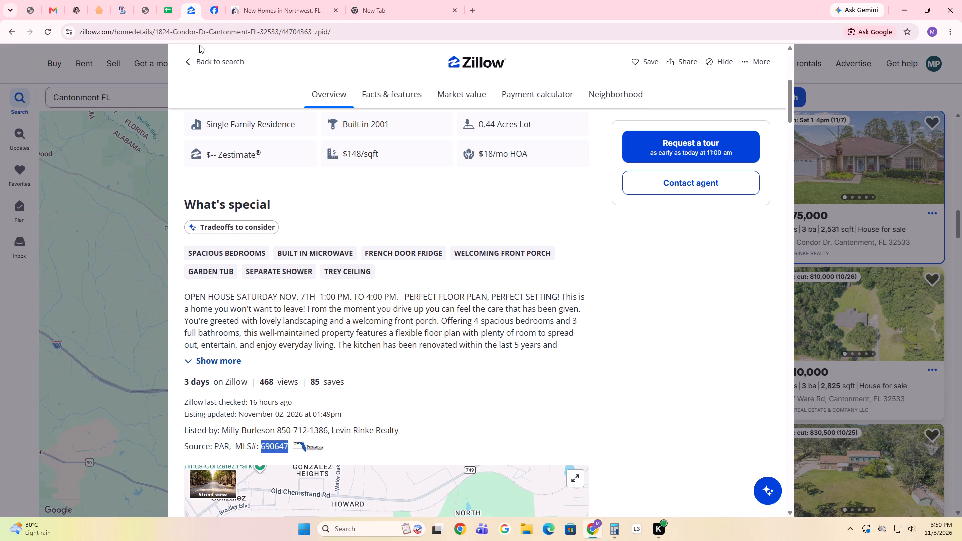
{"action": "left_click", "coordinate": [168, 11]}
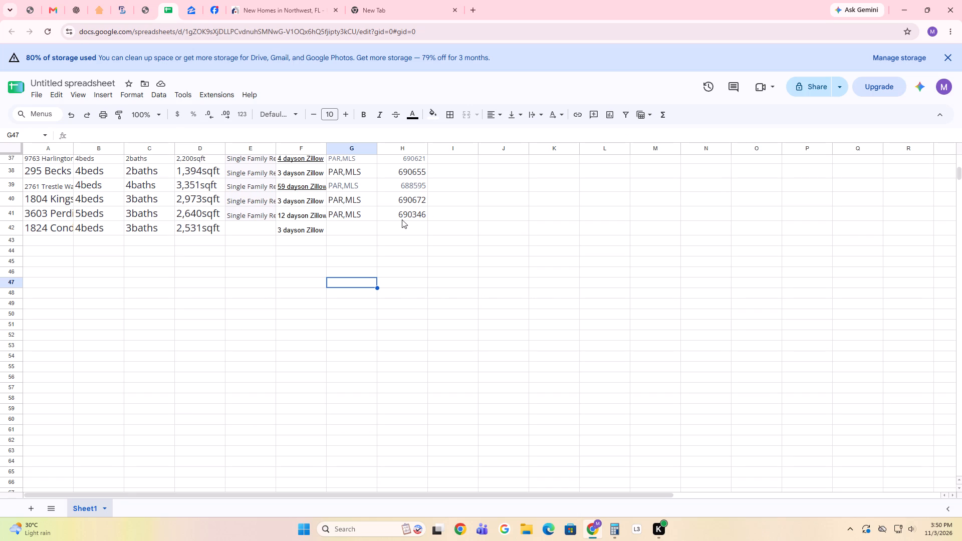
{"action": "left_click", "coordinate": [398, 231]}
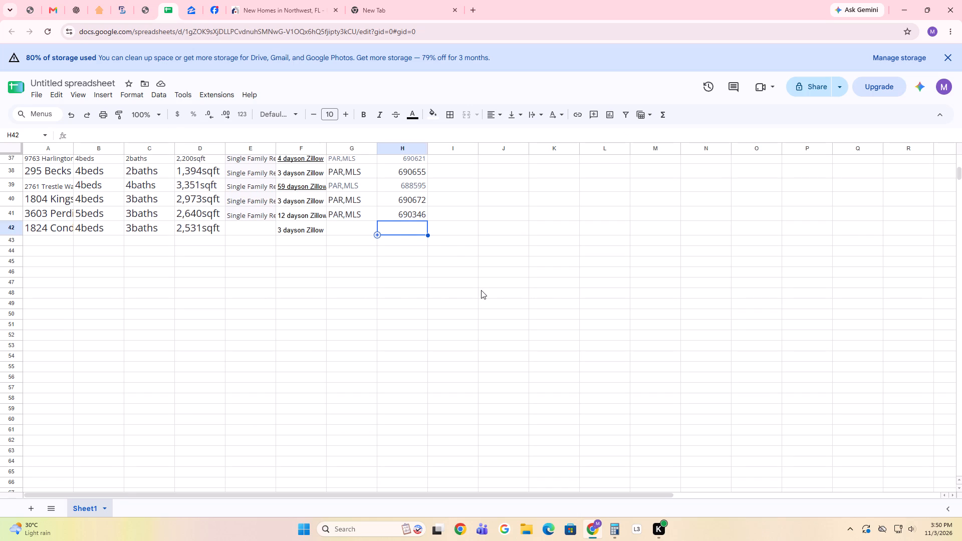
{"action": "key", "text": "ctrl+v"}
{"action": "left_click", "coordinate": [371, 301]}
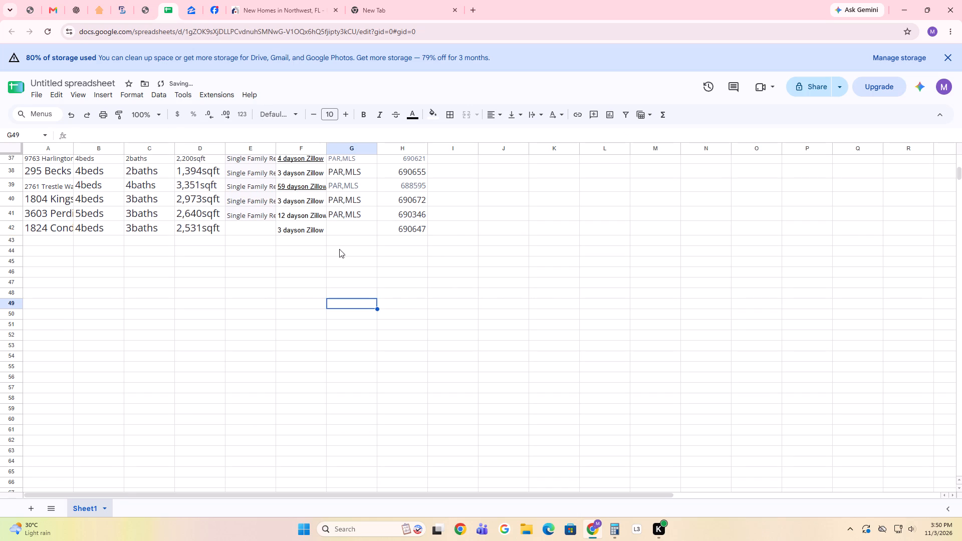
Copy the PAR,MLS source entry from cell G41 into cell G42 of the Condor Dr row.
{"action": "left_click", "coordinate": [343, 224]}
{"action": "left_click", "coordinate": [353, 212]}
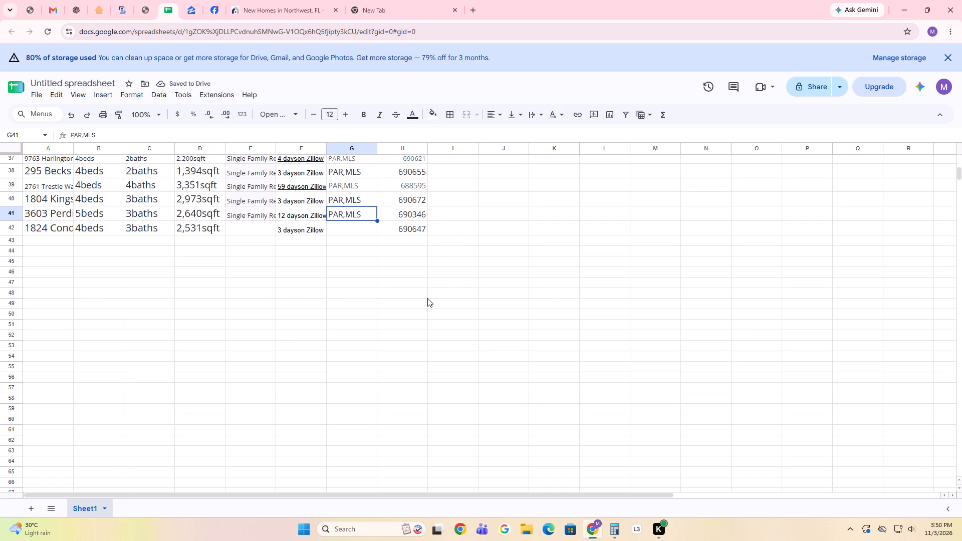
{"action": "key", "text": "ctrl+c"}
{"action": "left_click", "coordinate": [347, 227]}
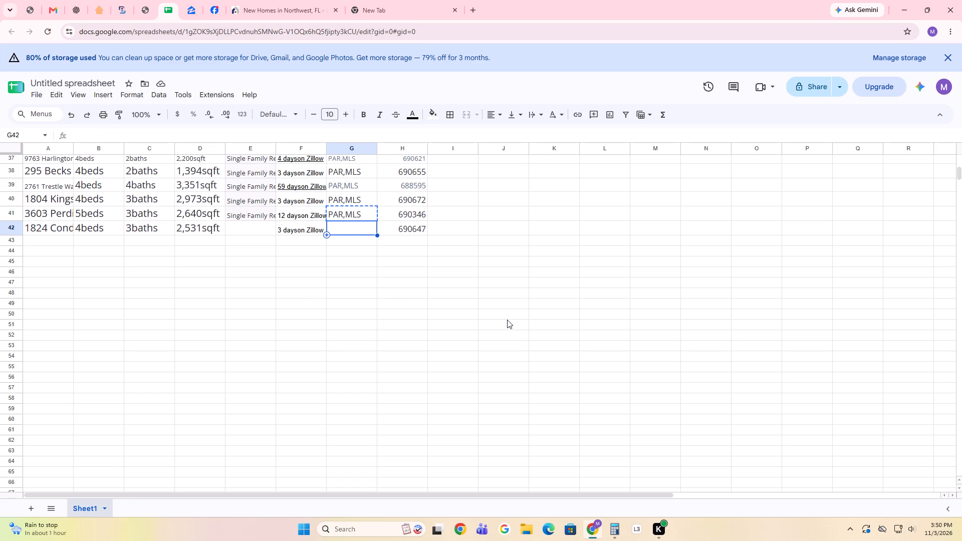
{"action": "key", "text": "ctrl+v"}
{"action": "left_click_drag", "start_coordinate": [390, 327], "coordinate": [385, 327]}
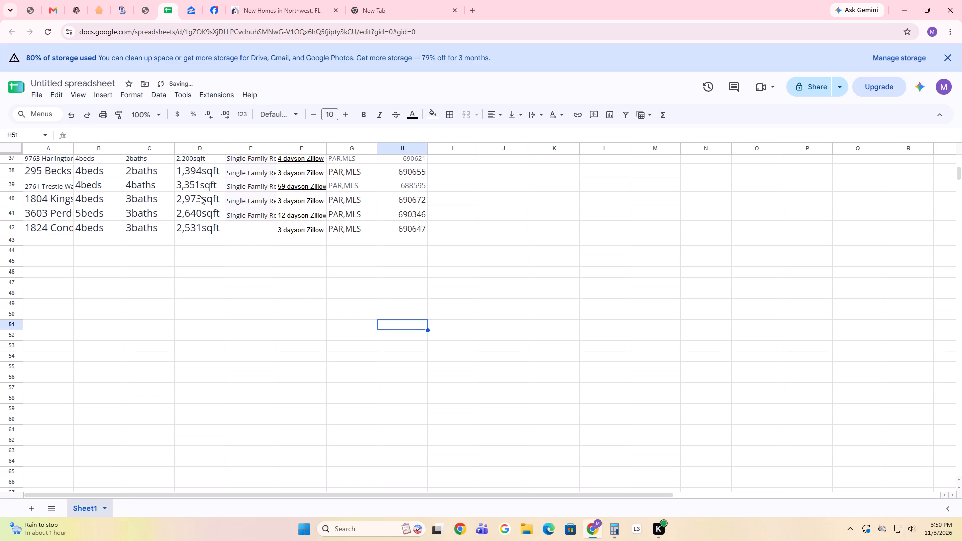
Copy the Single Family Residence property type from cell E41 into cell E42 of the Condor Dr row.
{"action": "left_click", "coordinate": [254, 213]}
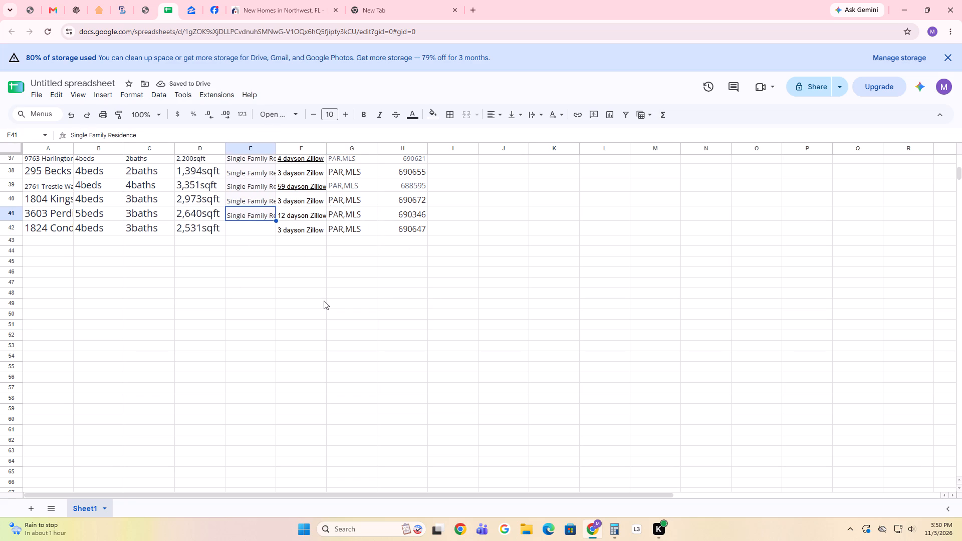
{"action": "key", "text": "ctrl+c"}
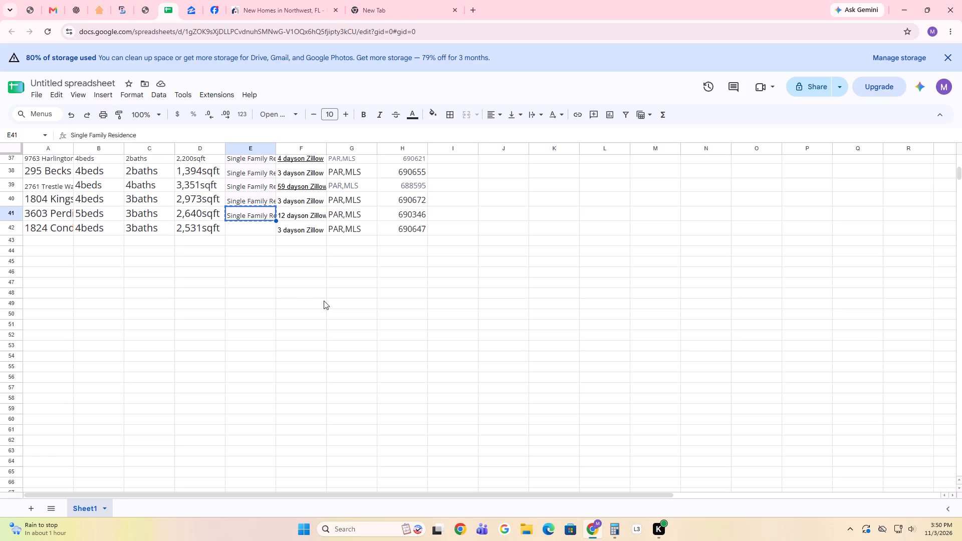
{"action": "left_click", "coordinate": [251, 228]}
{"action": "key", "text": "ctrl+v"}
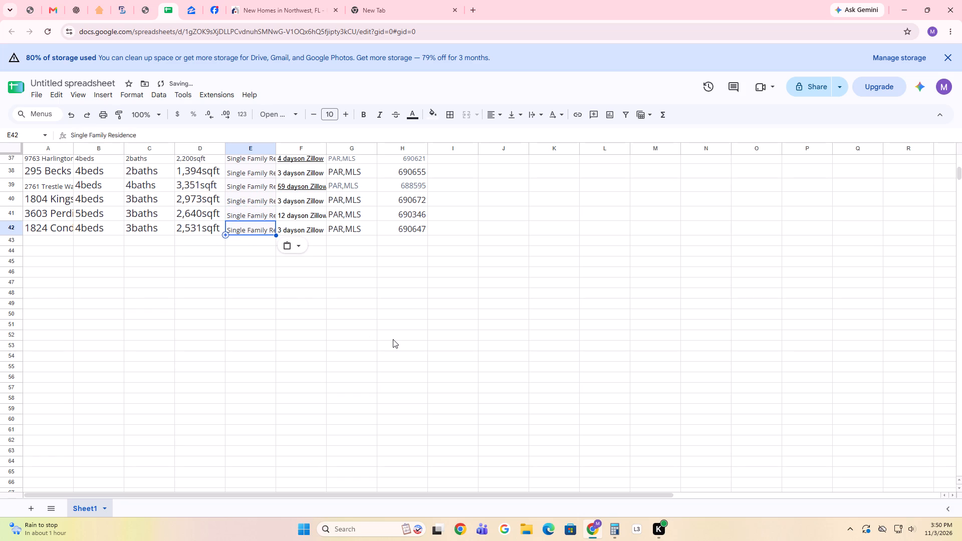
{"action": "left_click", "coordinate": [340, 335]}
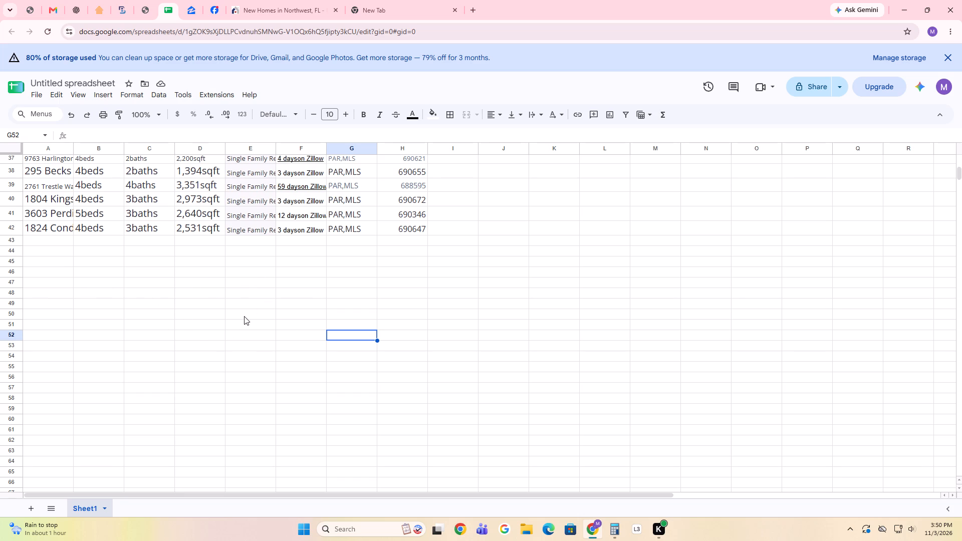
Return to the Condor Dr listing on Zillow.
{"action": "left_click", "coordinate": [193, 11]}
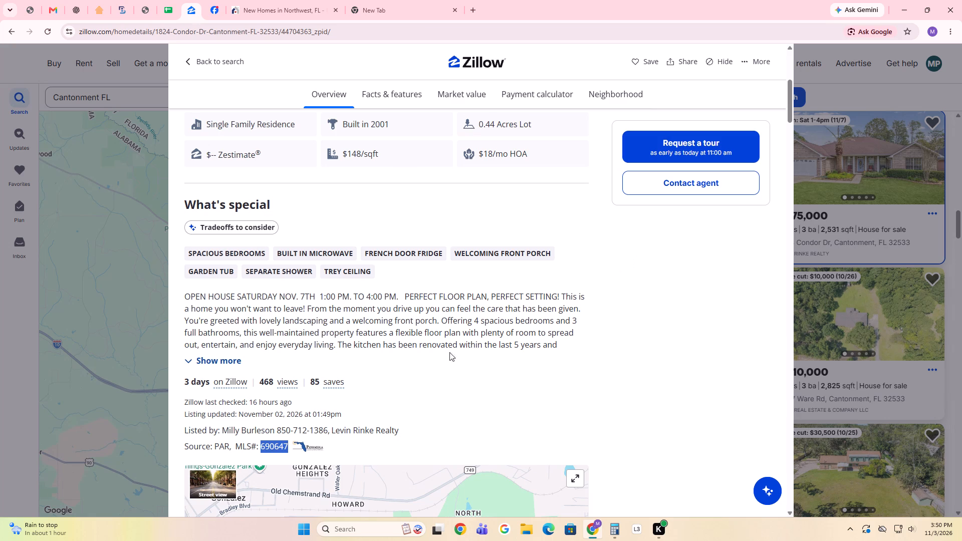
{"action": "left_click", "coordinate": [405, 382]}
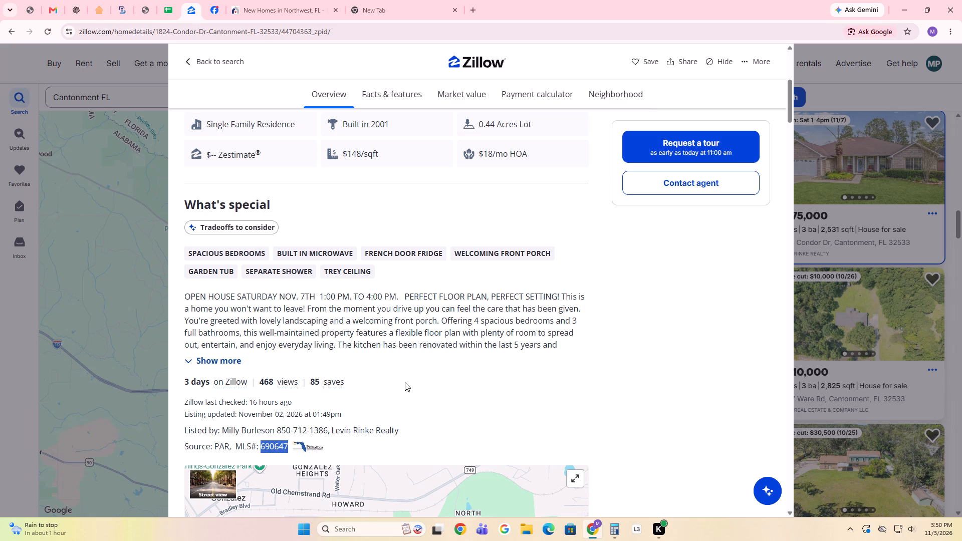
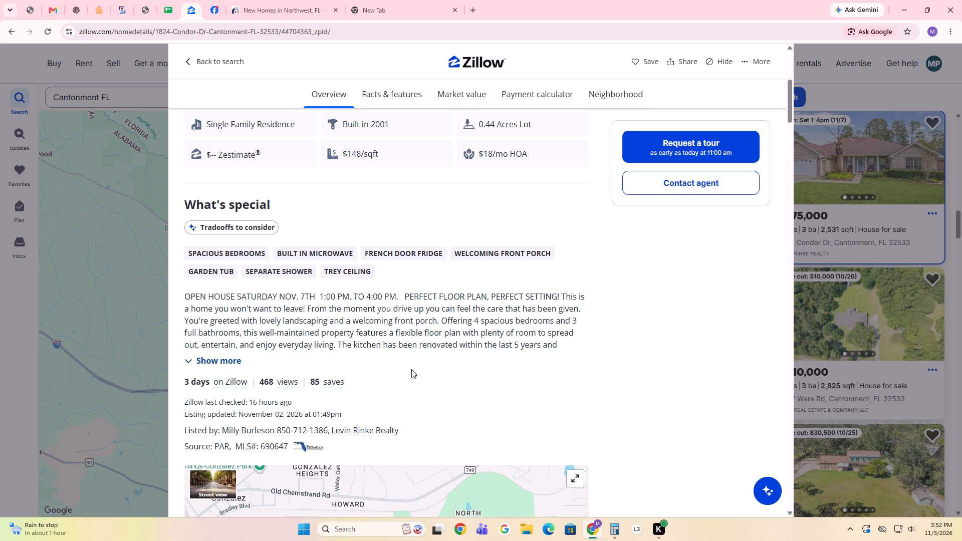
Close the $375,000 Condor Dr listing and return to the Cantonment search results.
{"action": "scroll", "coordinate": [411, 369], "scroll_direction": "down", "scroll_amount": 1}
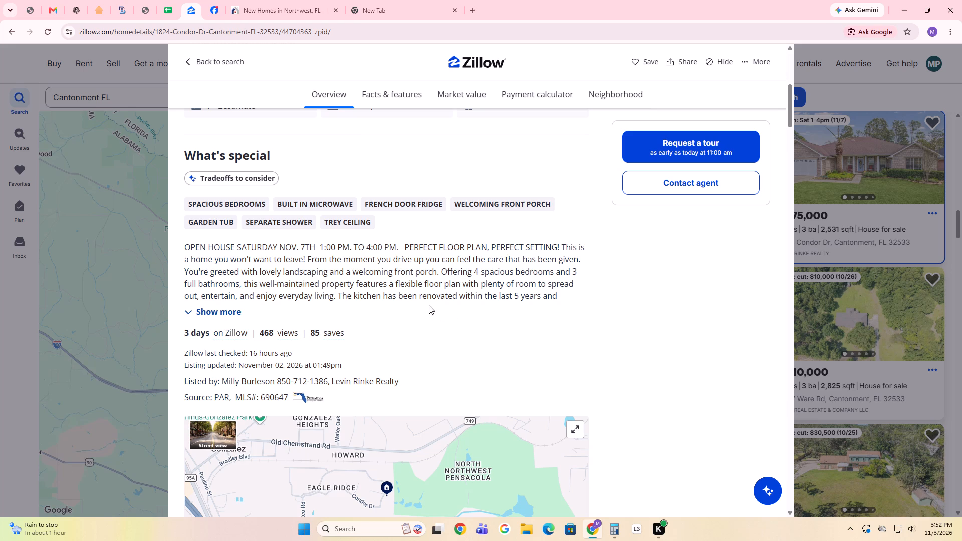
{"action": "scroll", "coordinate": [421, 325], "scroll_direction": "up", "scroll_amount": 1}
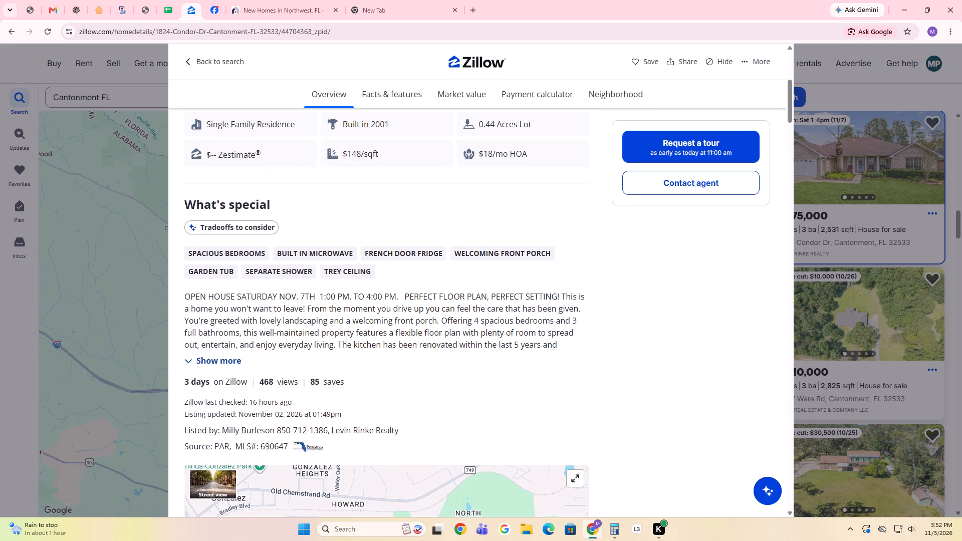
{"action": "scroll", "coordinate": [433, 347], "scroll_direction": "up", "scroll_amount": 5}
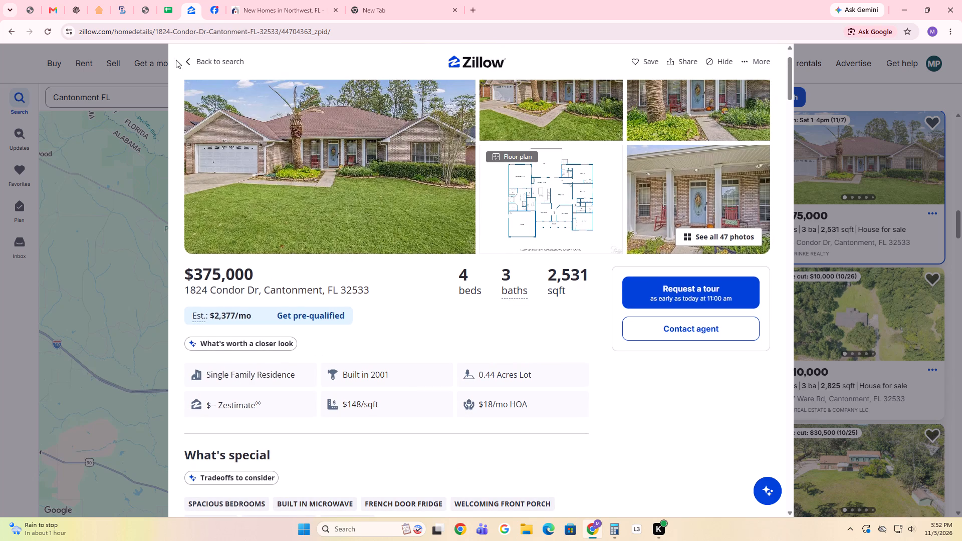
{"action": "left_click", "coordinate": [189, 61]}
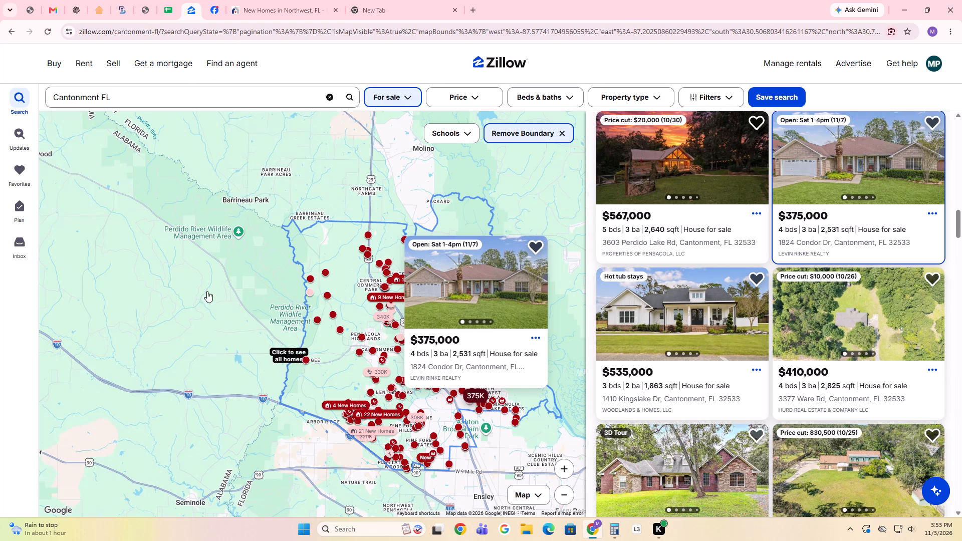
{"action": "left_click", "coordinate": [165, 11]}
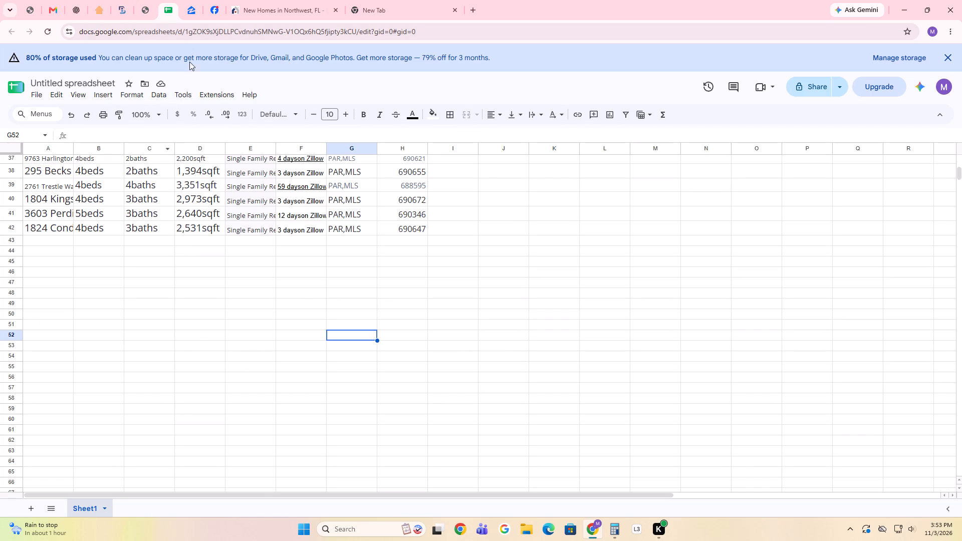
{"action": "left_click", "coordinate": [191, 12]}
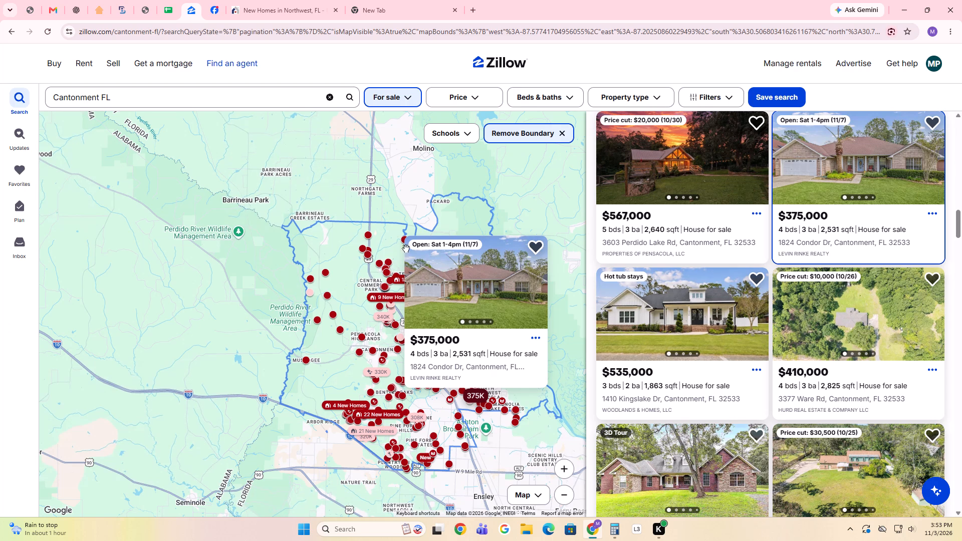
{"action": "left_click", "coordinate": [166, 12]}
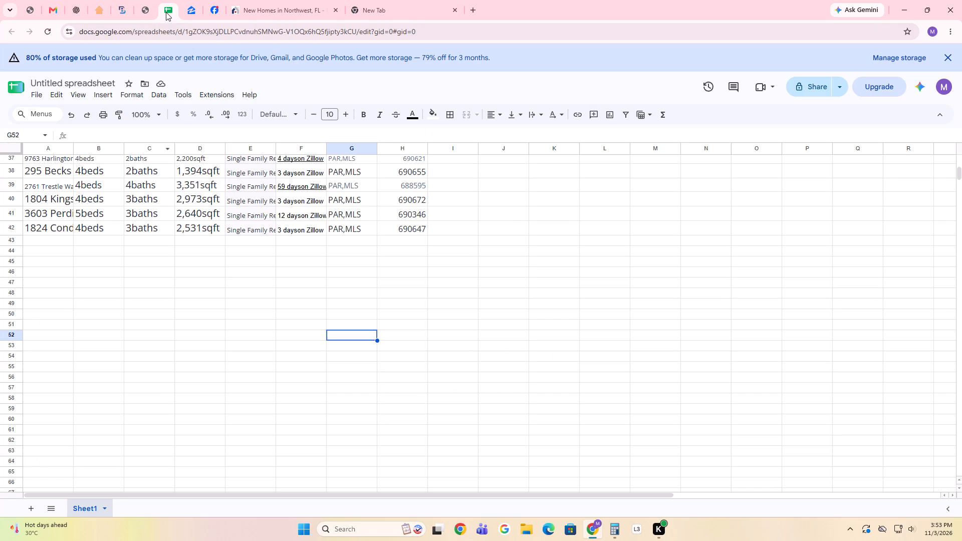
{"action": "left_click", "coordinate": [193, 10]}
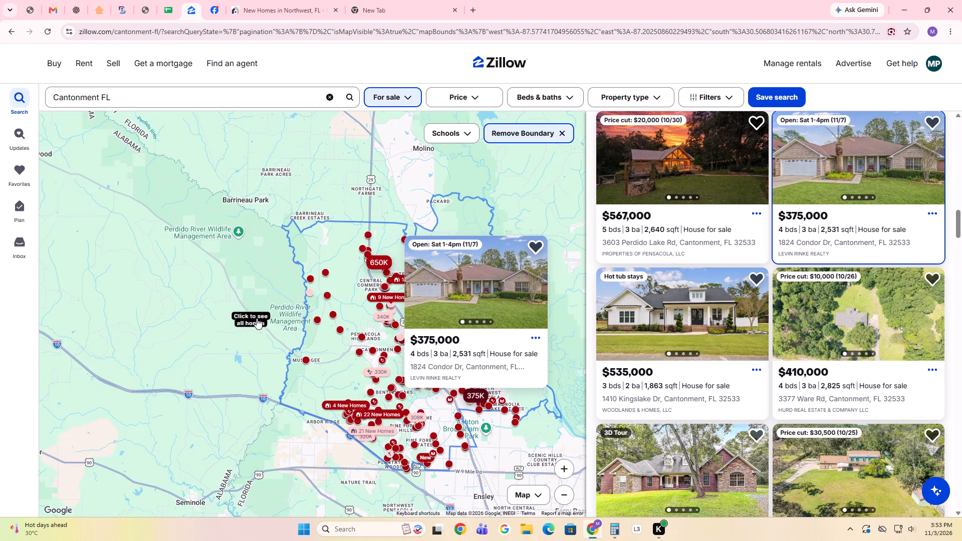
Open the $535,000 Kingslake Dr listing, copy its address into cell A43 of the spreadsheet, and return to the listing.
{"action": "left_click", "coordinate": [637, 319]}
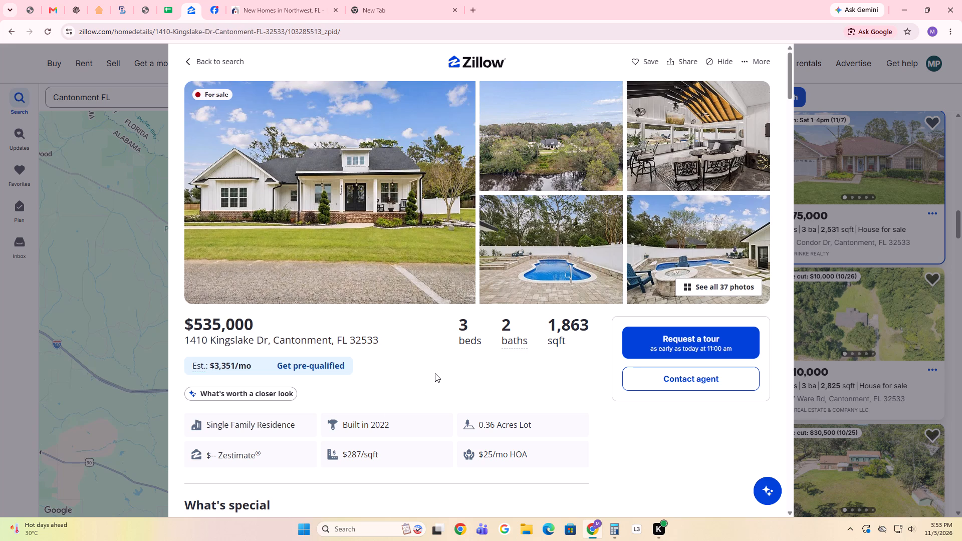
{"action": "scroll", "coordinate": [435, 373], "scroll_direction": "down", "scroll_amount": 1}
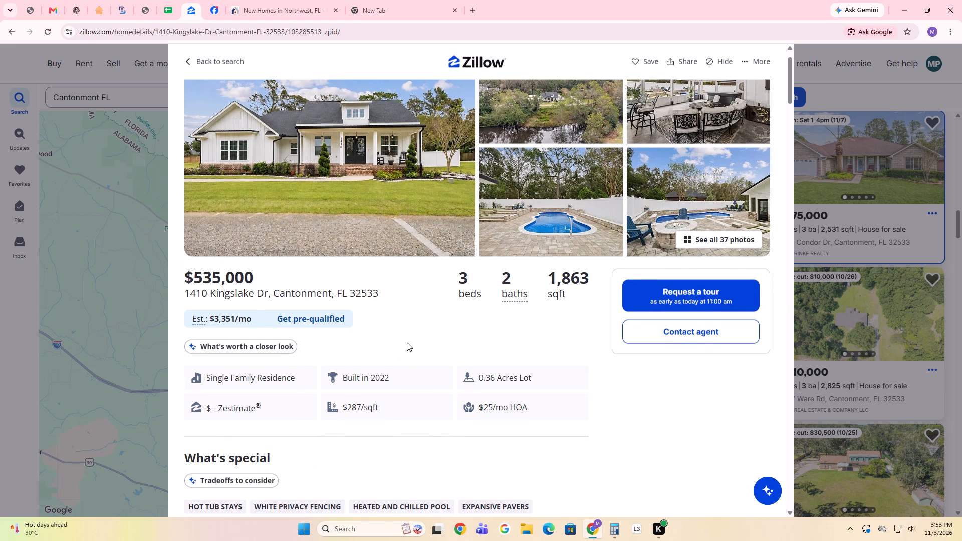
{"action": "scroll", "coordinate": [434, 340], "scroll_direction": "up", "scroll_amount": 1}
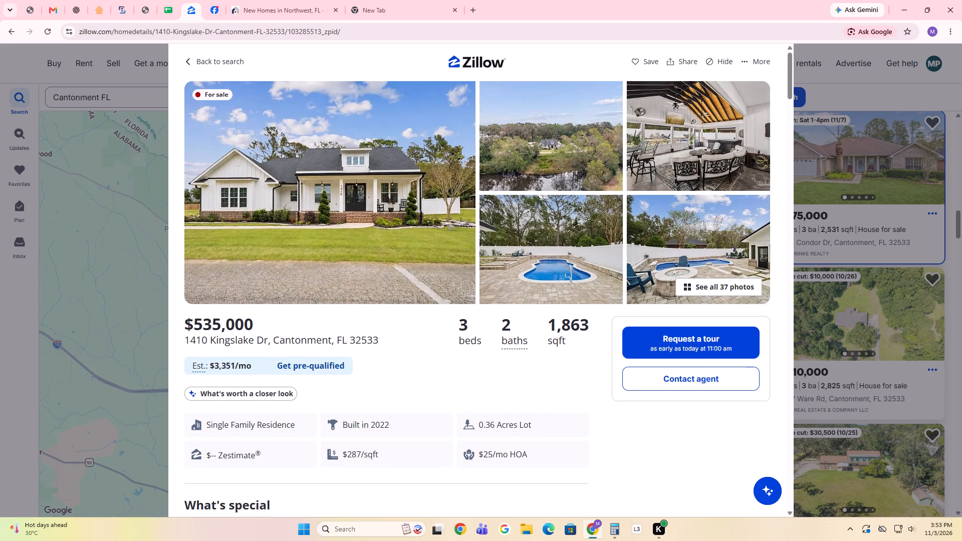
{"action": "left_click_drag", "start_coordinate": [183, 337], "coordinate": [373, 353]}
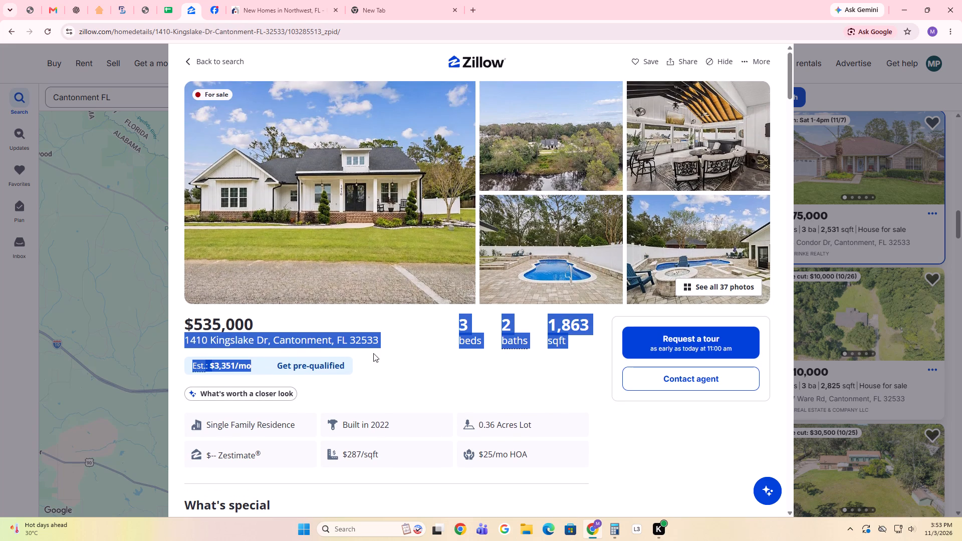
{"action": "left_click_drag", "start_coordinate": [373, 353], "coordinate": [376, 354]}
{"action": "left_click", "coordinate": [403, 360]}
{"action": "left_click_drag", "start_coordinate": [403, 360], "coordinate": [409, 359]}
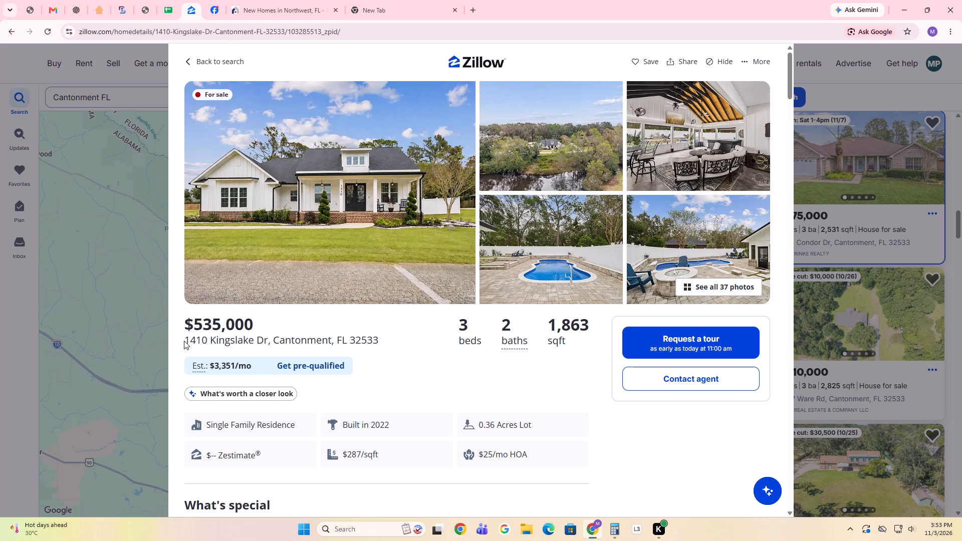
{"action": "left_click_drag", "start_coordinate": [183, 341], "coordinate": [352, 341]}
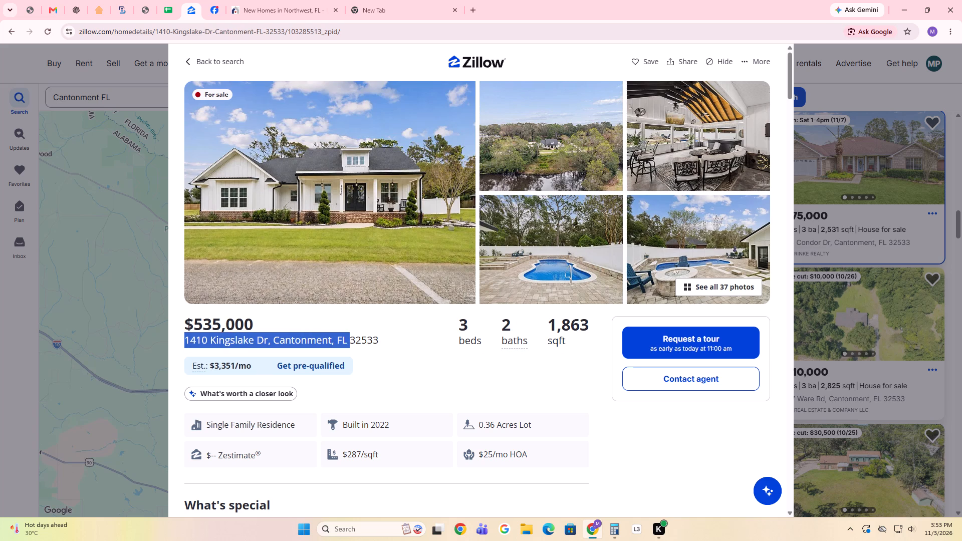
{"action": "left_click_drag", "start_coordinate": [352, 341], "coordinate": [391, 341]}
{"action": "key", "text": "ctrl+c"}
{"action": "left_click", "coordinate": [165, 10]}
{"action": "left_click", "coordinate": [45, 241]}
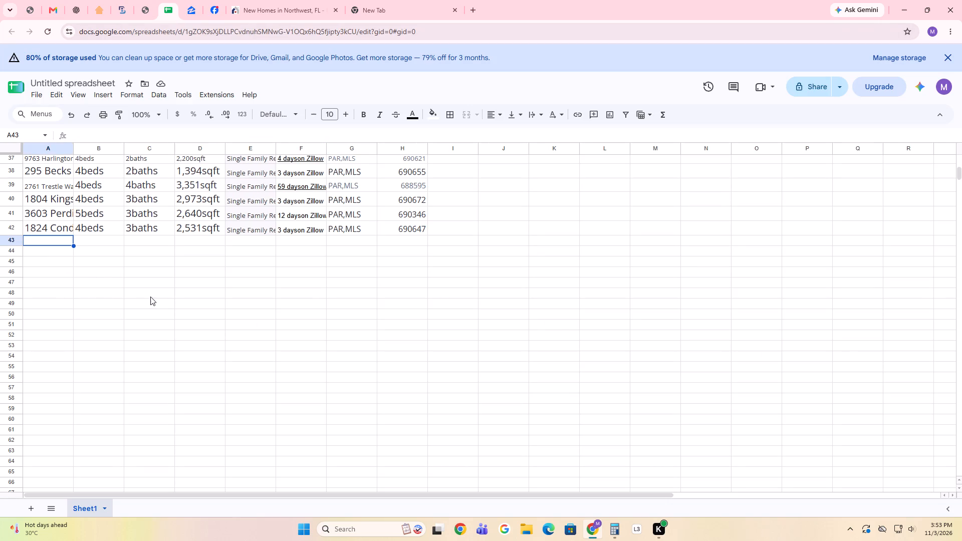
{"action": "key", "text": "ctrl+v"}
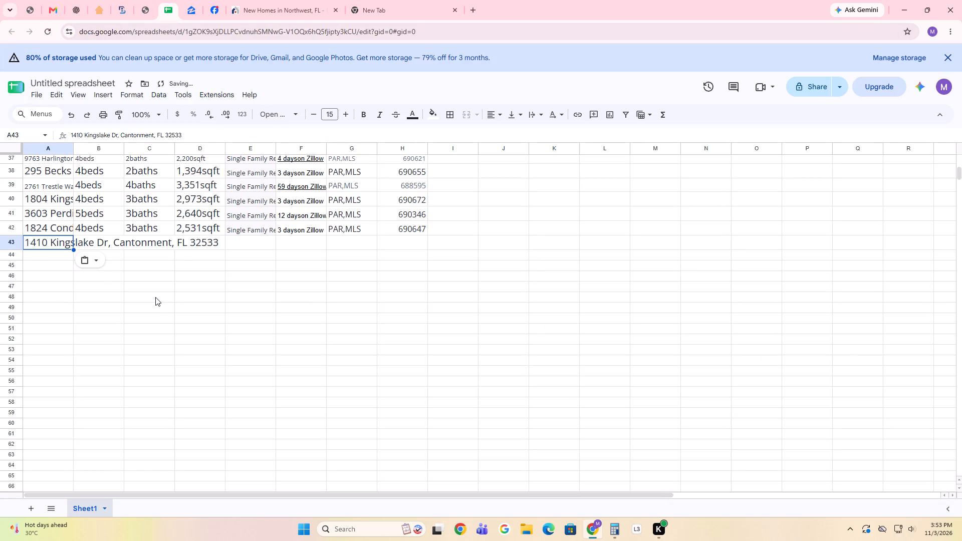
{"action": "left_click", "coordinate": [125, 301]}
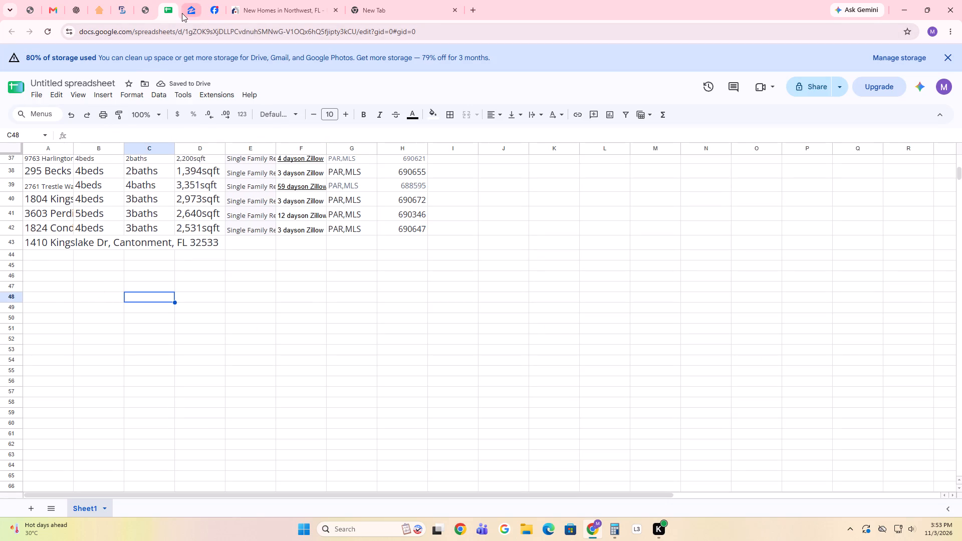
{"action": "left_click", "coordinate": [188, 12]}
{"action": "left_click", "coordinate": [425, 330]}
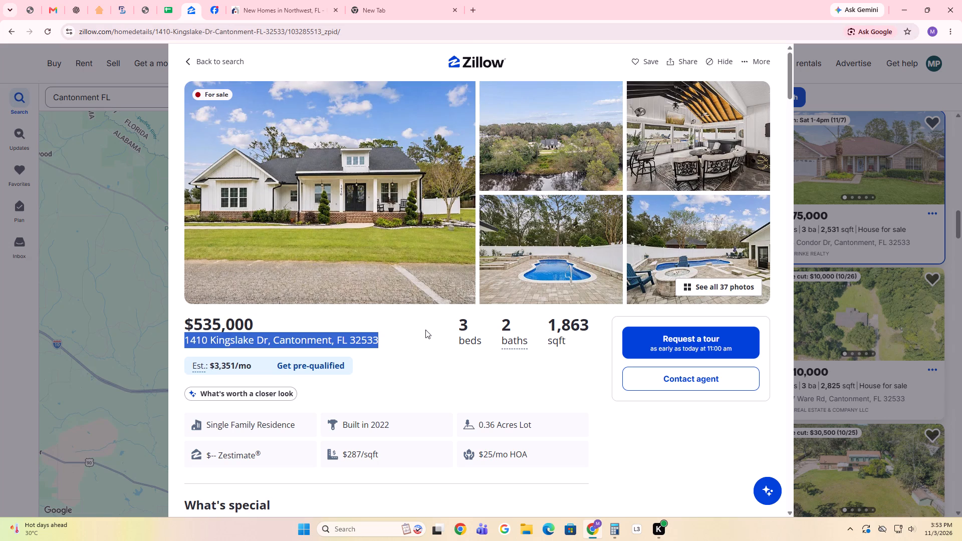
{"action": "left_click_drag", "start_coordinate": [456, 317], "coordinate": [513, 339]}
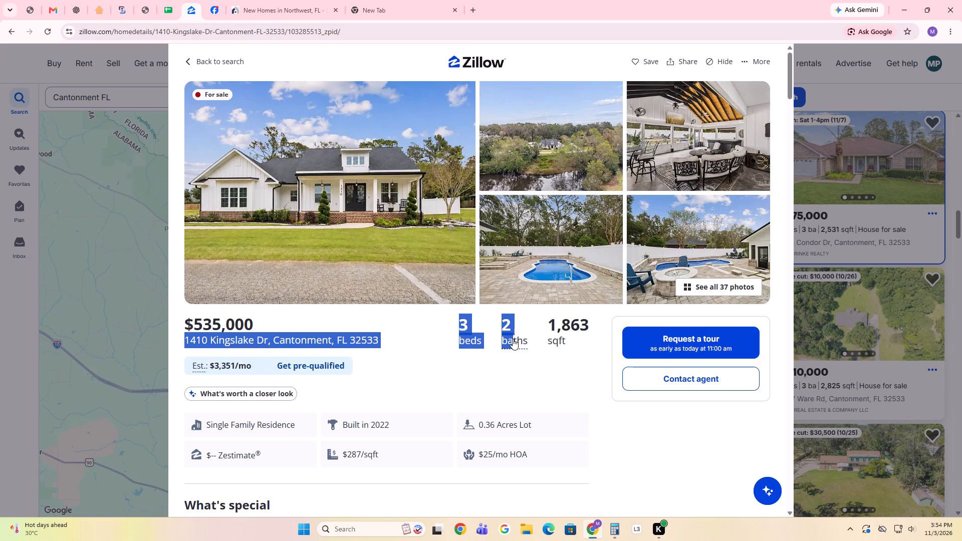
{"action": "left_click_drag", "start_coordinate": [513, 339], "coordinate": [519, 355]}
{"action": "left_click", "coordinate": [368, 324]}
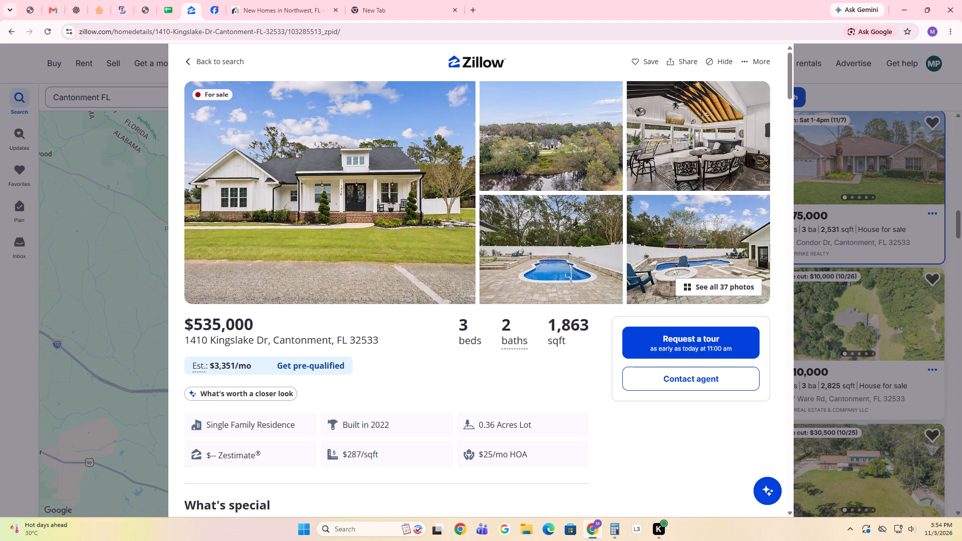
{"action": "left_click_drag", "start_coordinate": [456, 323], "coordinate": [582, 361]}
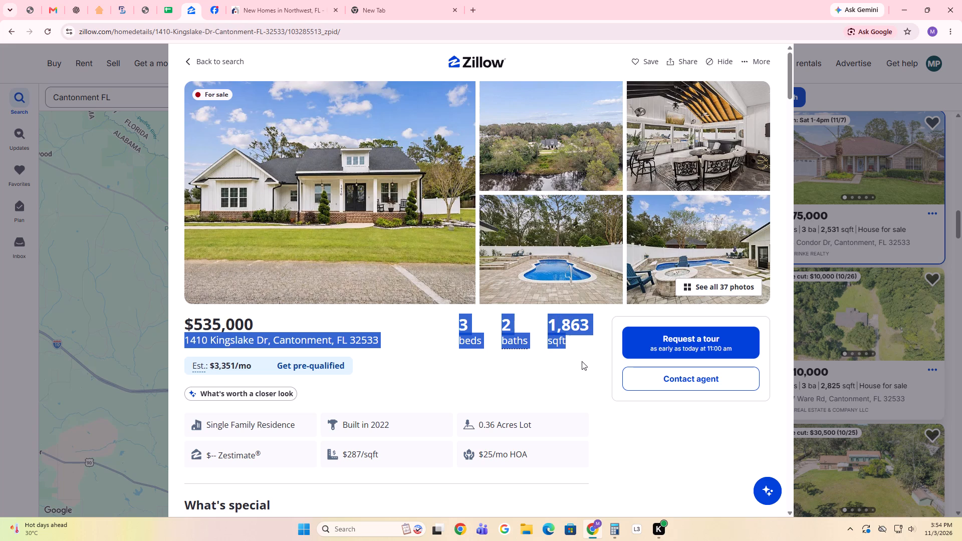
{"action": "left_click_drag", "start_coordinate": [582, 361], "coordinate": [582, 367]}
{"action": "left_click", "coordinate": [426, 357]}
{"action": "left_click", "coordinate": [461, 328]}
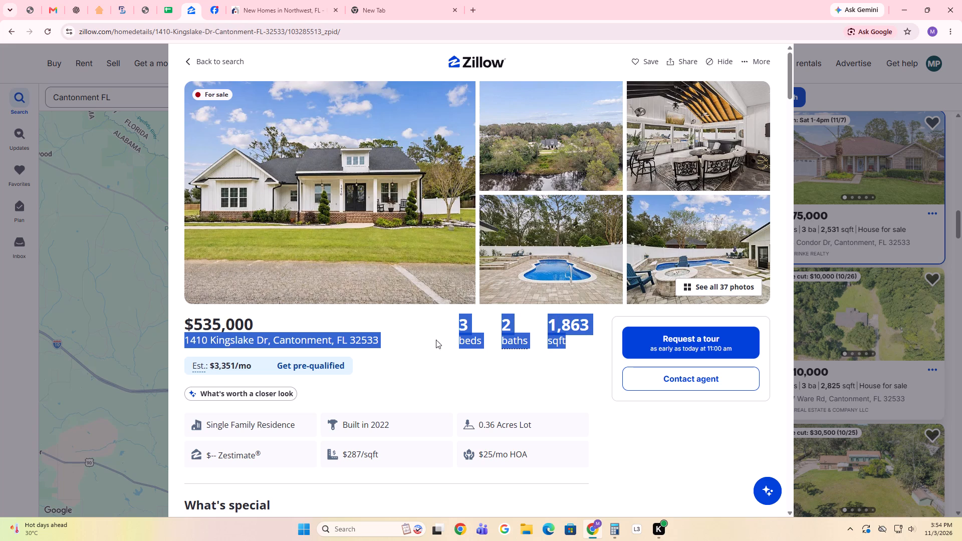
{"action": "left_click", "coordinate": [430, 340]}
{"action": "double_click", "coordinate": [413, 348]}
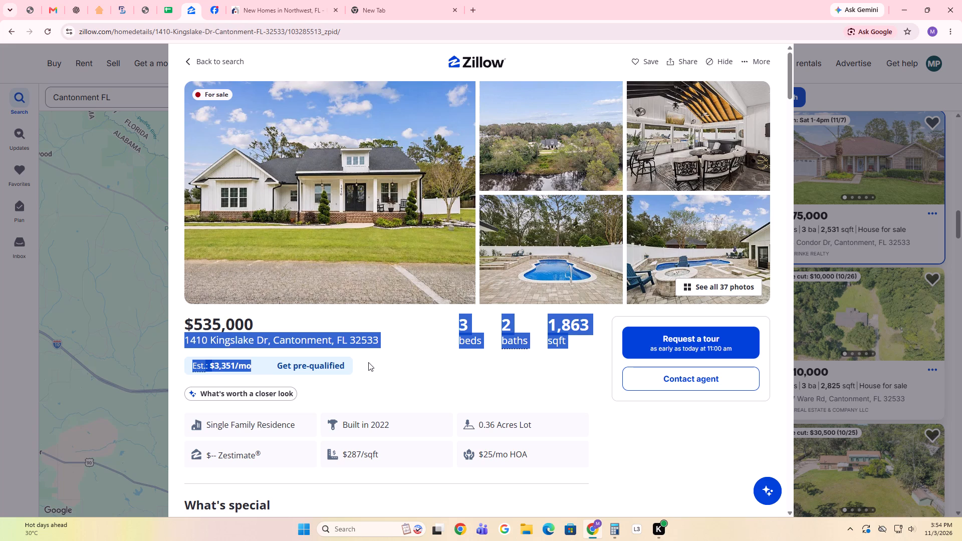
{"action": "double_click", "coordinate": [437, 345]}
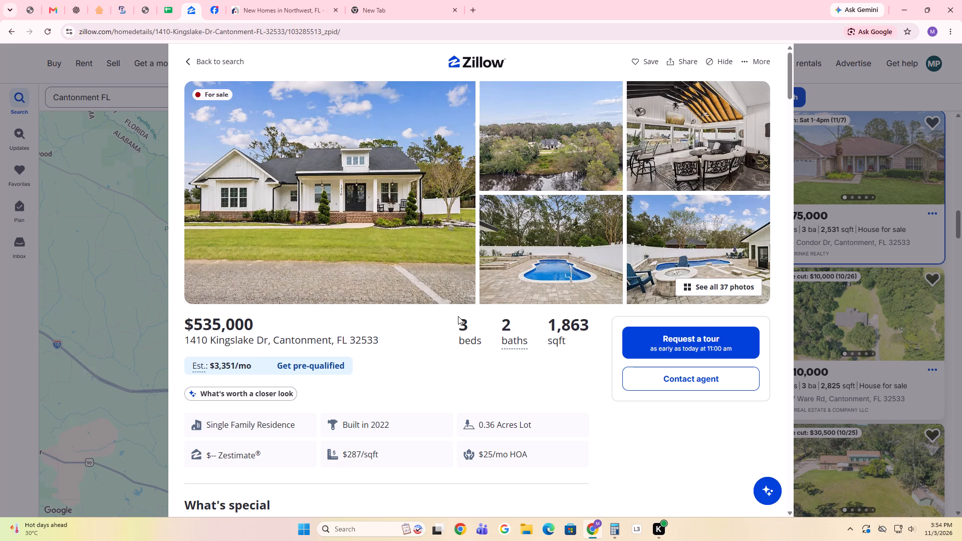
Copy the listing's 3 beds, 2 baths and 1,863 sqft figures into the spreadsheet, stacked downward from cell B43.
{"action": "left_click_drag", "start_coordinate": [458, 316], "coordinate": [563, 329]}
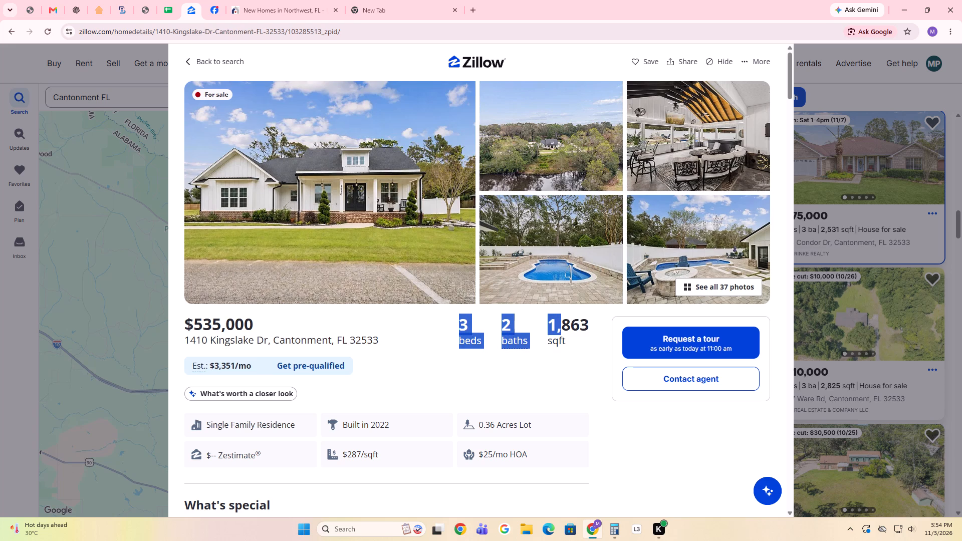
{"action": "left_click_drag", "start_coordinate": [563, 329], "coordinate": [578, 352]}
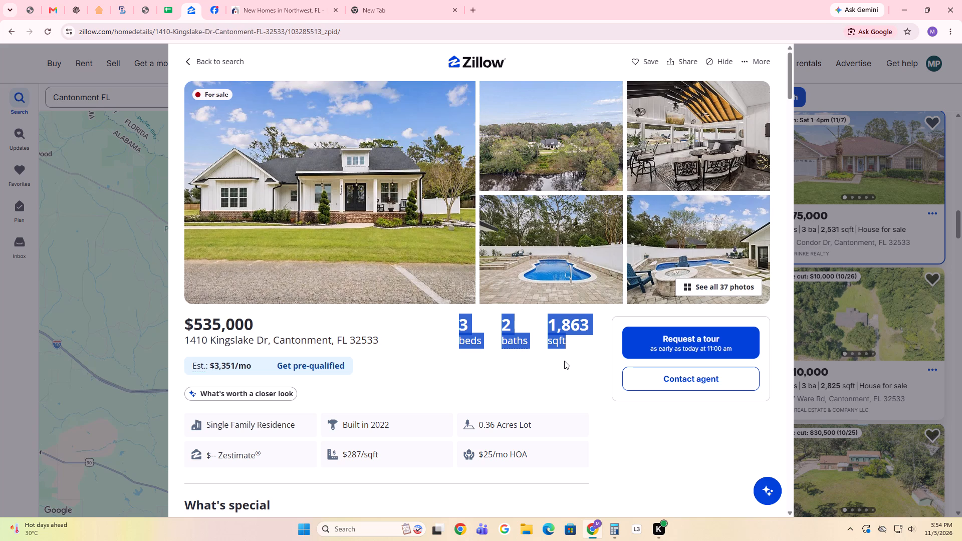
{"action": "key", "text": "ctrl+c"}
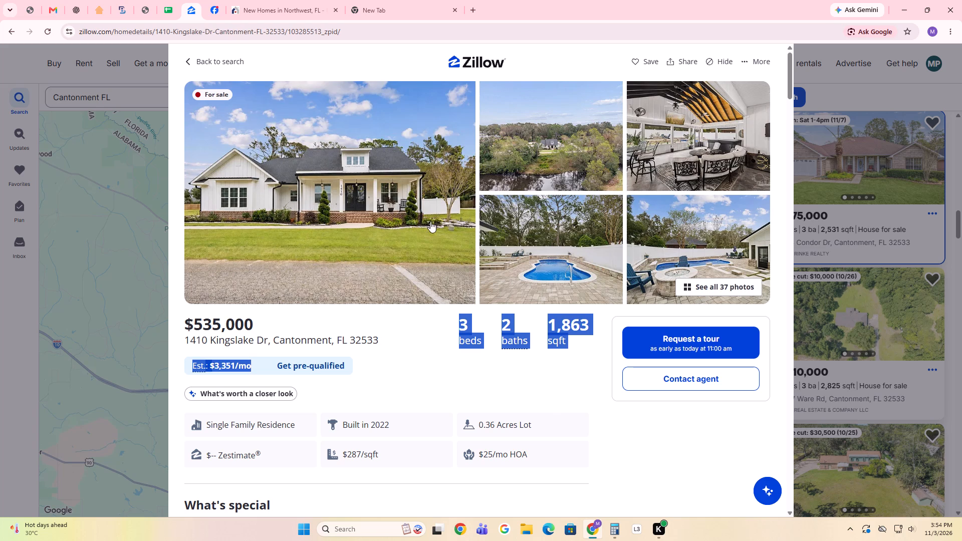
{"action": "left_click", "coordinate": [170, 14]}
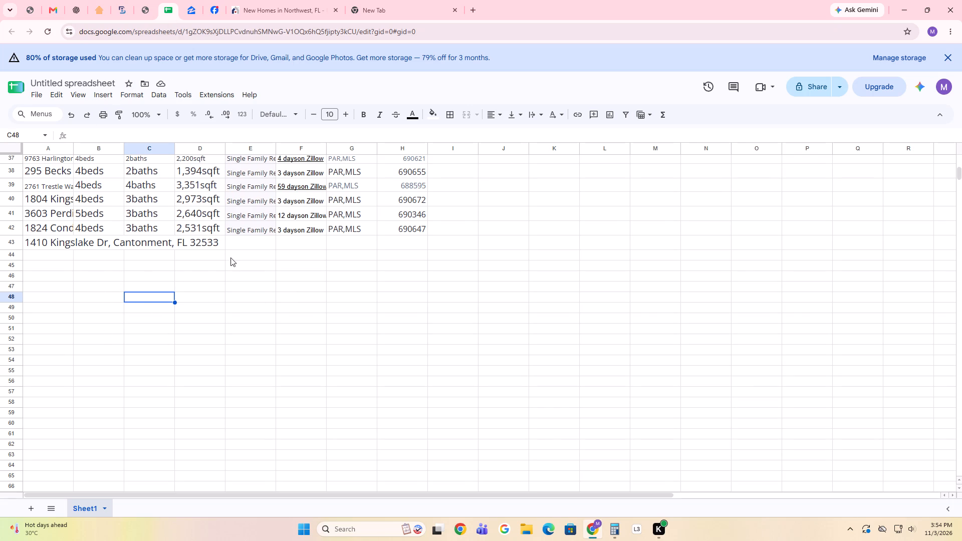
{"action": "left_click", "coordinate": [92, 241]}
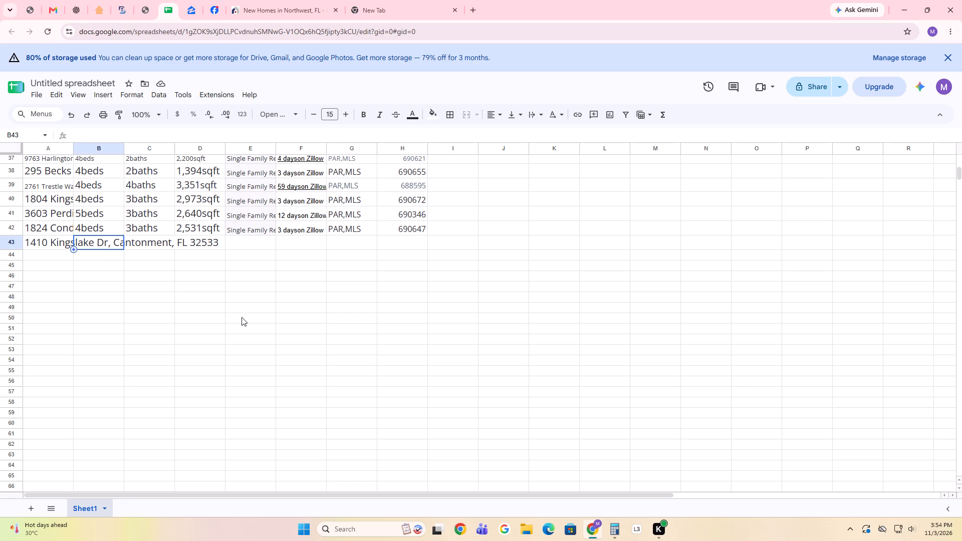
{"action": "key", "text": "ctrl+v"}
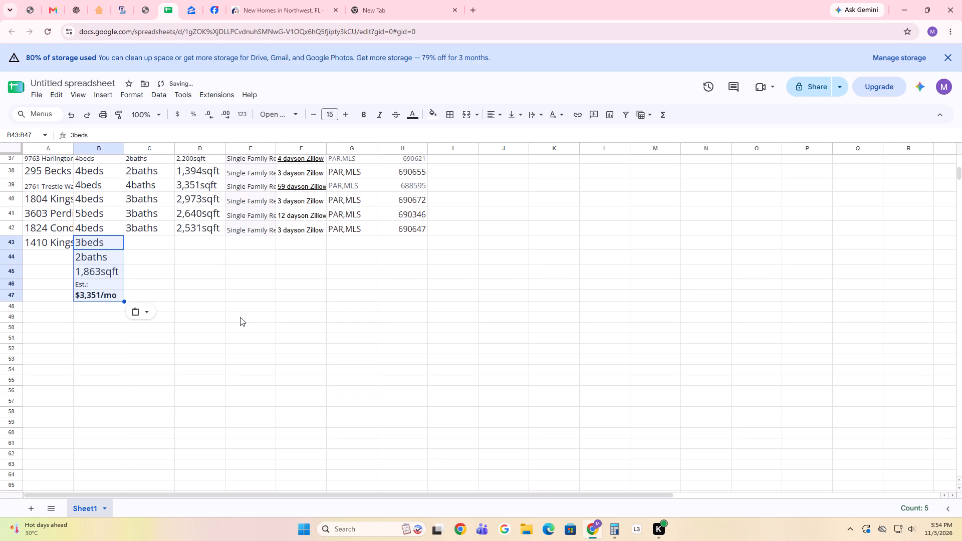
{"action": "left_click", "coordinate": [219, 304]}
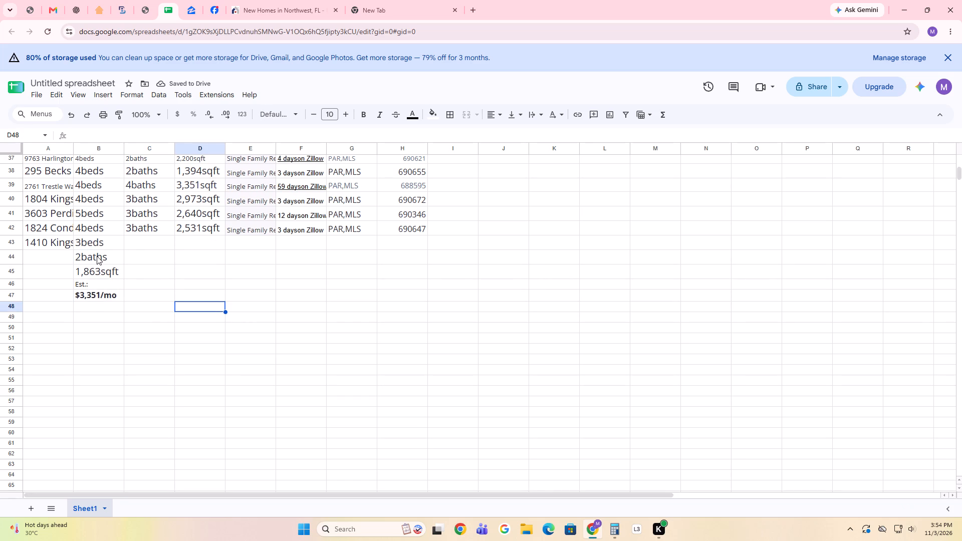
Copy the stacked 2baths and 1,863sqft values from column B into cells C43 and D43 of the Kingslake Dr row.
{"action": "left_click", "coordinate": [97, 256]}
{"action": "key", "text": "ctrl+c"}
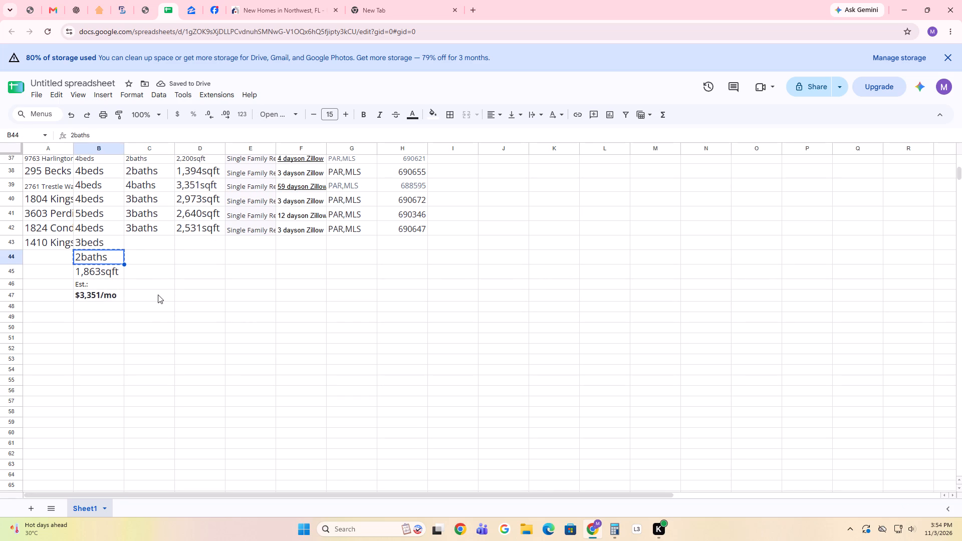
{"action": "left_click", "coordinate": [144, 244]}
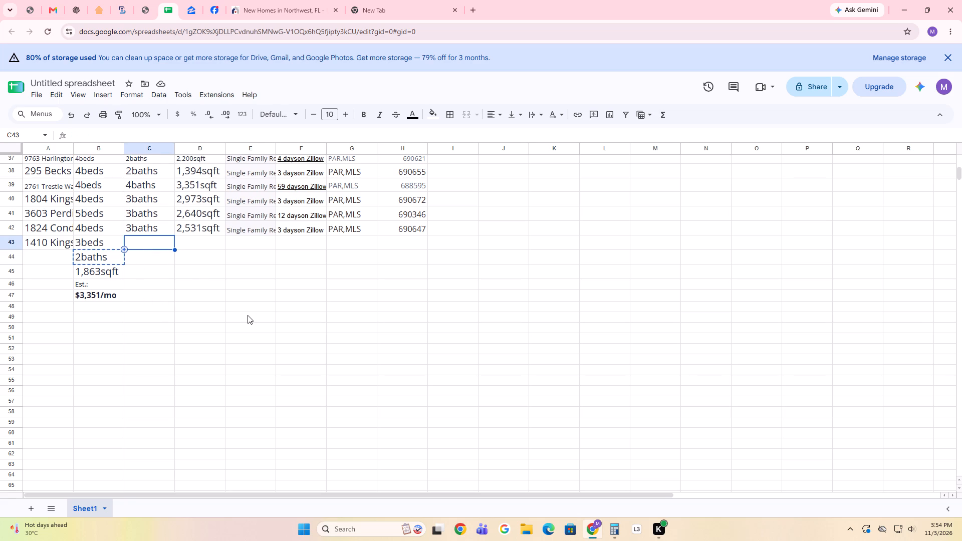
{"action": "key", "text": "ctrl+v"}
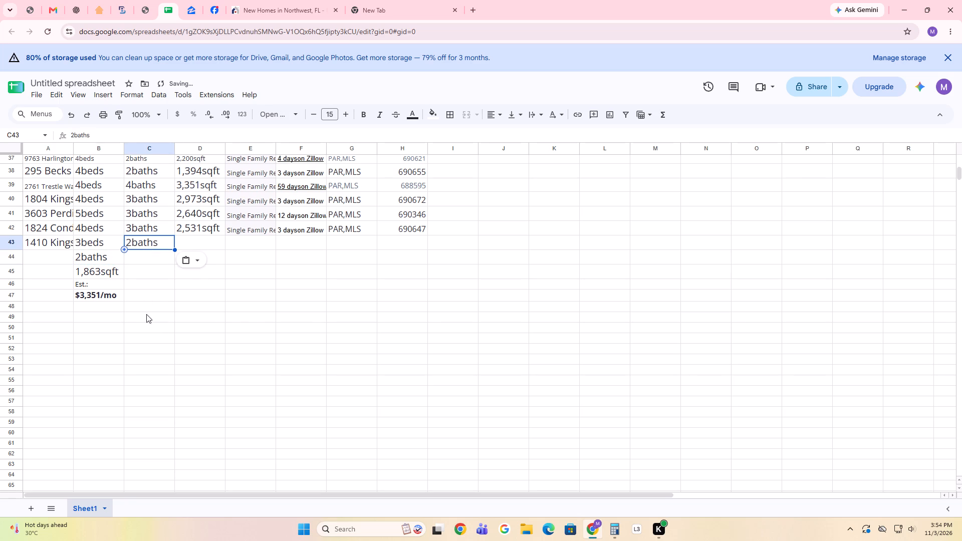
{"action": "left_click", "coordinate": [146, 314]}
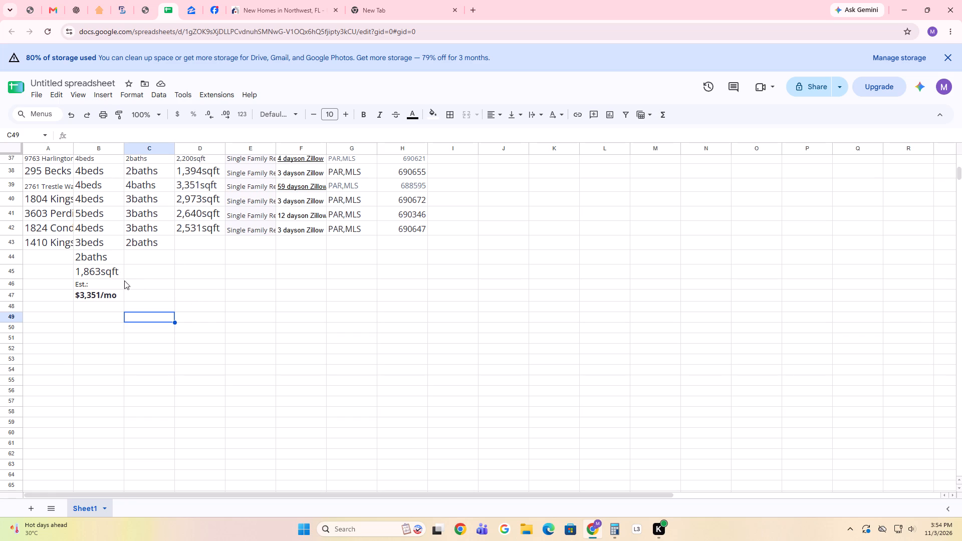
{"action": "left_click", "coordinate": [112, 273]}
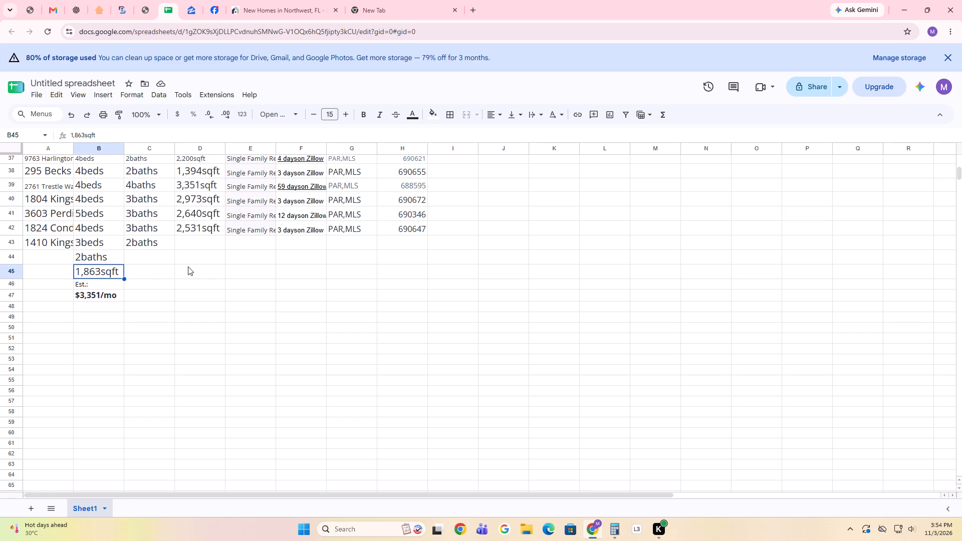
{"action": "key", "text": "ctrl+c"}
{"action": "left_click_drag", "start_coordinate": [196, 240], "coordinate": [205, 244]}
{"action": "key", "text": "ctrl+v"}
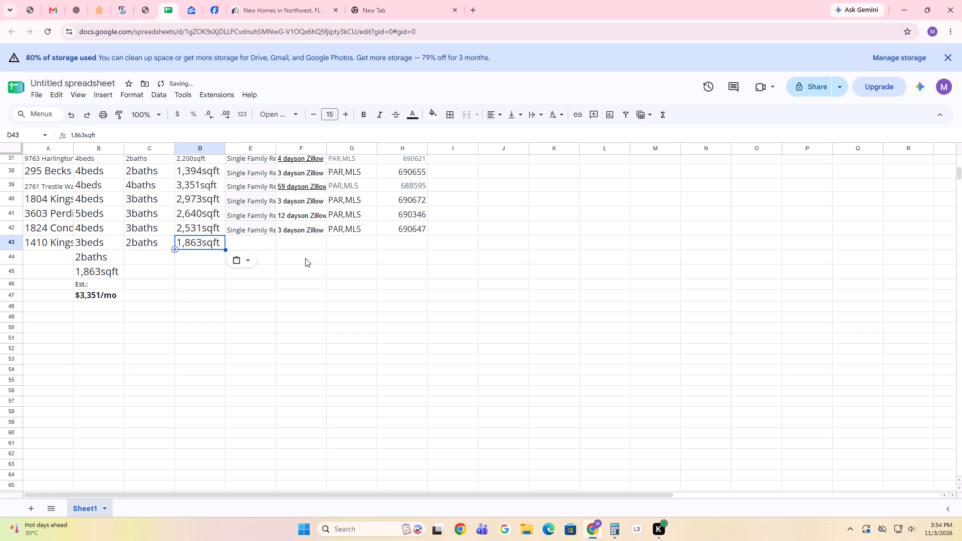
{"action": "left_click", "coordinate": [161, 285]}
Clear the leftover 2baths and 1,863sqft entries from cells B44 and B45.
{"action": "double_click", "coordinate": [111, 263]}
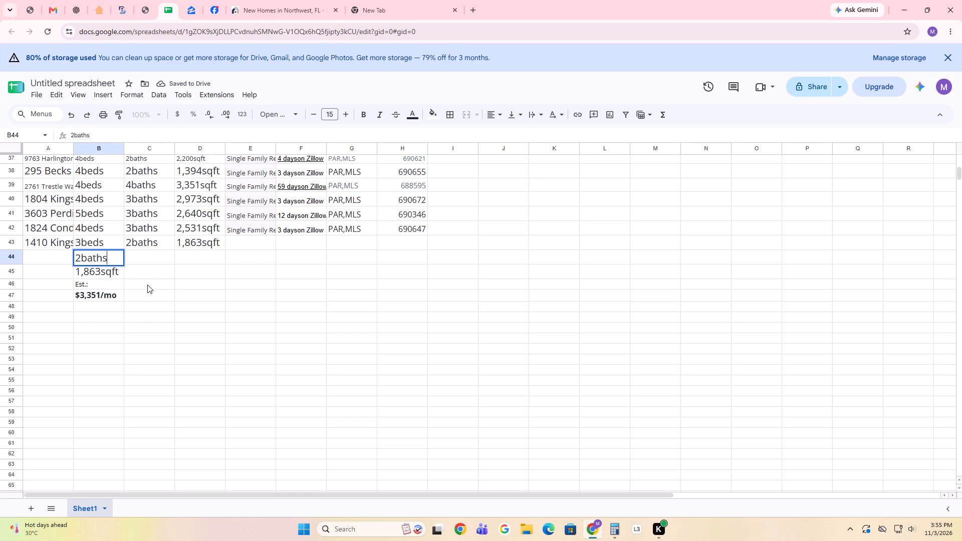
{"action": "key", "text": "BackSpace"}
{"action": "key", "text": "BackSpace"}
{"action": "key", "text": "BackSpace"}
{"action": "key", "text": "BackSpace"}
{"action": "key", "text": "BackSpace"}
{"action": "key", "text": "BackSpace"}
{"action": "key", "text": "BackSpace"}
{"action": "key", "text": "BackSpace"}
{"action": "key", "text": "BackSpace"}
{"action": "key", "text": "BackSpace"}
{"action": "key", "text": "BackSpace"}
{"action": "key", "text": "BackSpace"}
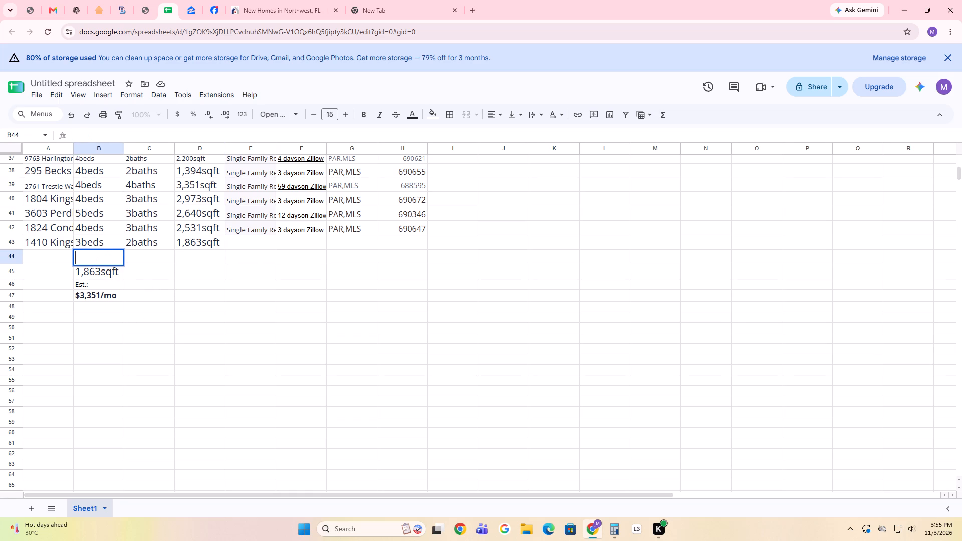
{"action": "double_click", "coordinate": [121, 276]}
{"action": "key", "text": "BackSpace"}
{"action": "key", "text": "BackSpace"}
{"action": "key", "text": "BackSpace"}
{"action": "key", "text": "BackSpace"}
{"action": "key", "text": "BackSpace"}
{"action": "key", "text": "BackSpace"}
{"action": "key", "text": "BackSpace"}
{"action": "key", "text": "BackSpace"}
{"action": "key", "text": "BackSpace"}
{"action": "key", "text": "BackSpace"}
{"action": "key", "text": "BackSpace"}
{"action": "key", "text": "BackSpace"}
{"action": "key", "text": "BackSpace"}
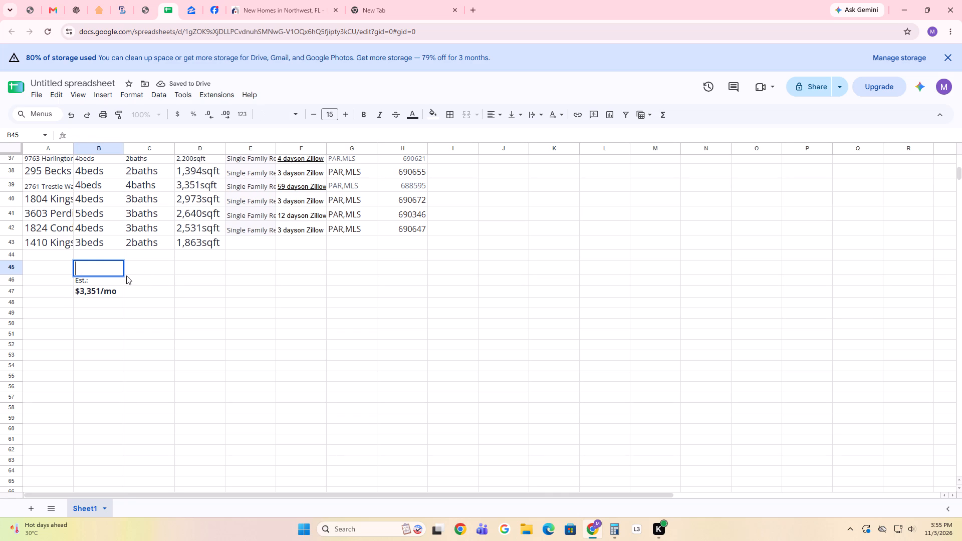
Clear the leftover Est.: and $3,351/mo entries from cells B46 and B47.
{"action": "left_click", "coordinate": [89, 282]}
{"action": "left_click", "coordinate": [89, 282]}
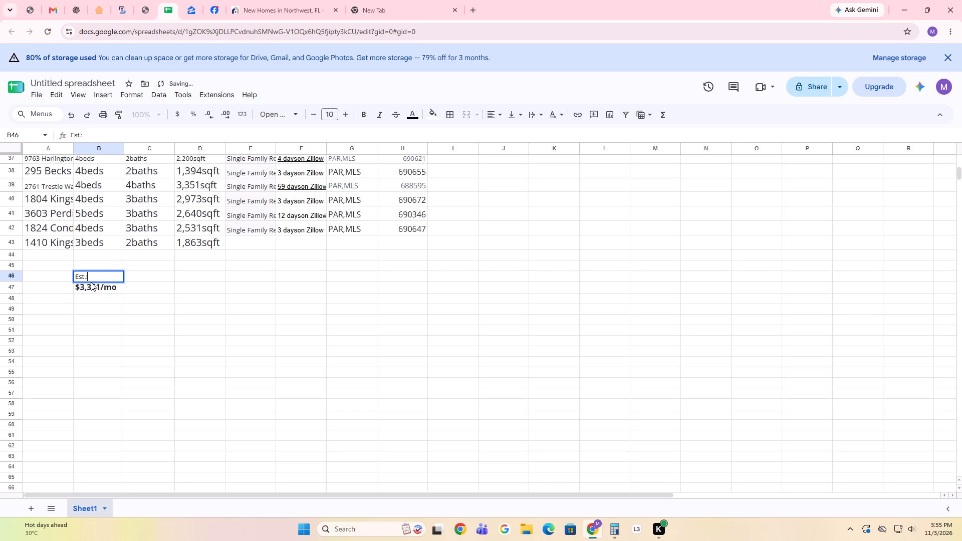
{"action": "key", "text": "BackSpace"}
{"action": "key", "text": "BackSpace"}
{"action": "key", "text": "BackSpace"}
{"action": "key", "text": "BackSpace"}
{"action": "key", "text": "BackSpace"}
{"action": "key", "text": "BackSpace"}
{"action": "key", "text": "BackSpace"}
{"action": "key", "text": "BackSpace"}
{"action": "key", "text": "BackSpace"}
{"action": "key", "text": "BackSpace"}
{"action": "key", "text": "BackSpace"}
{"action": "key", "text": "BackSpace"}
{"action": "double_click", "coordinate": [112, 288]}
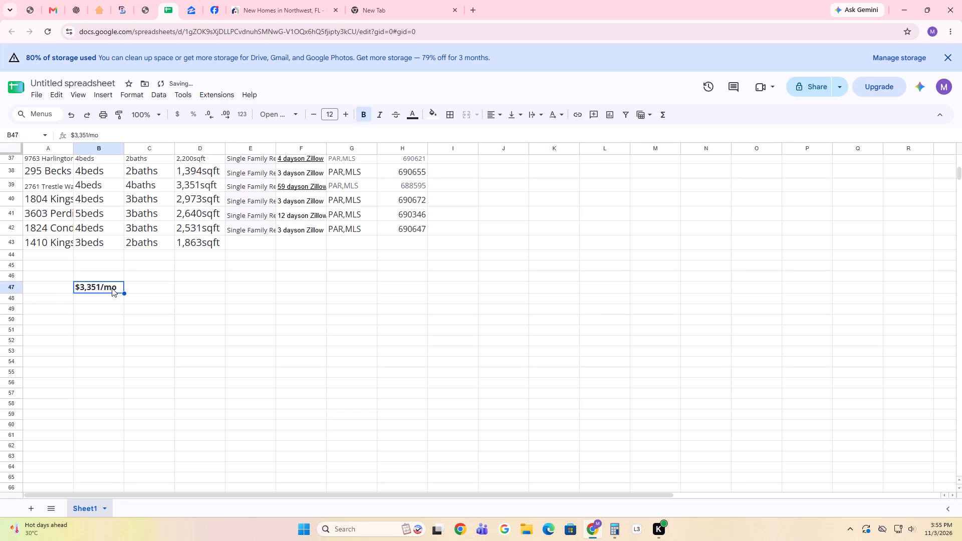
{"action": "key", "text": "BackSpace"}
{"action": "key", "text": "BackSpace"}
{"action": "key", "text": "BackSpace"}
{"action": "key", "text": "BackSpace"}
{"action": "key", "text": "BackSpace"}
{"action": "key", "text": "BackSpace"}
{"action": "key", "text": "BackSpace"}
{"action": "key", "text": "BackSpace"}
{"action": "key", "text": "BackSpace"}
{"action": "key", "text": "BackSpace"}
{"action": "key", "text": "BackSpace"}
{"action": "key", "text": "BackSpace"}
{"action": "key", "text": "BackSpace"}
{"action": "key", "text": "BackSpace"}
{"action": "key", "text": "BackSpace"}
{"action": "key", "text": "BackSpace"}
{"action": "key", "text": "BackSpace"}
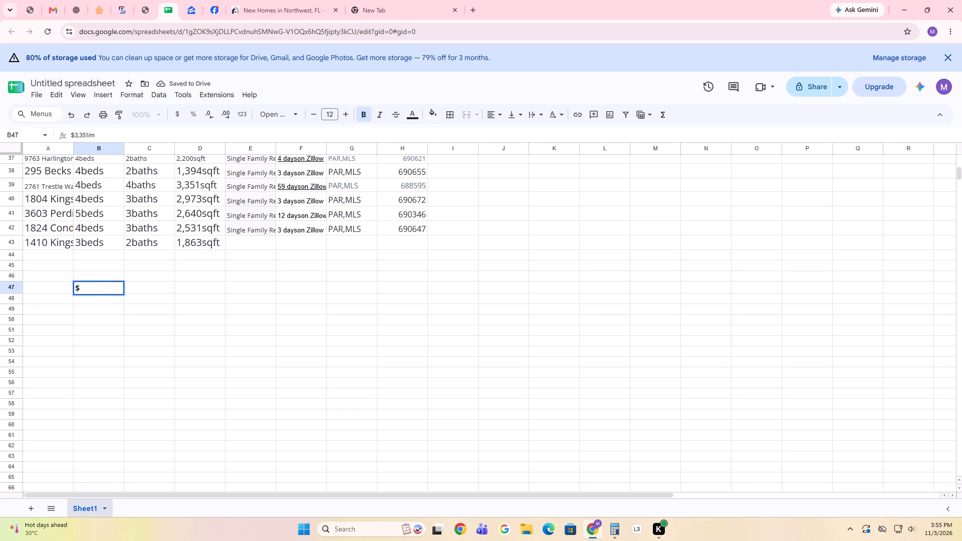
{"action": "left_click", "coordinate": [218, 305]}
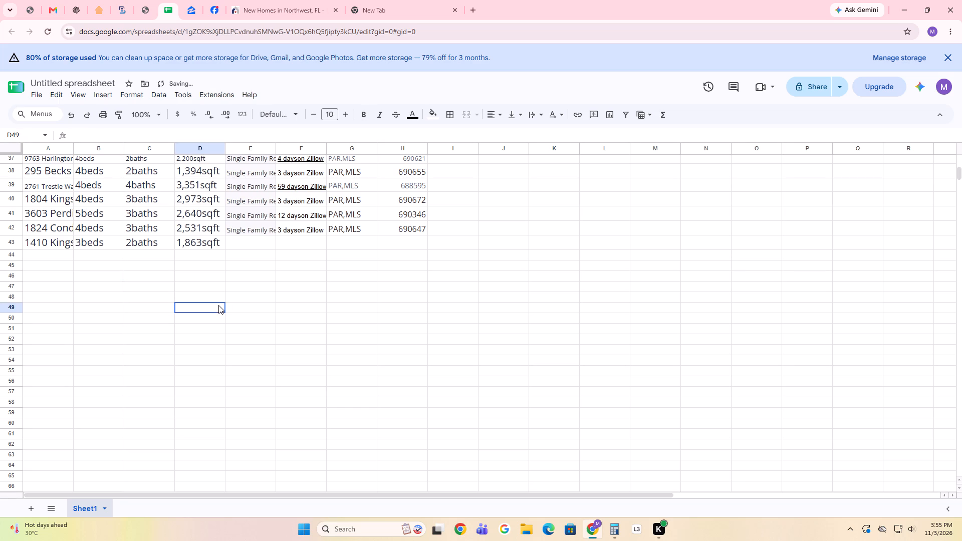
Copy the Single Family Residence home type from cell E42 into E43.
{"action": "left_click", "coordinate": [251, 227]}
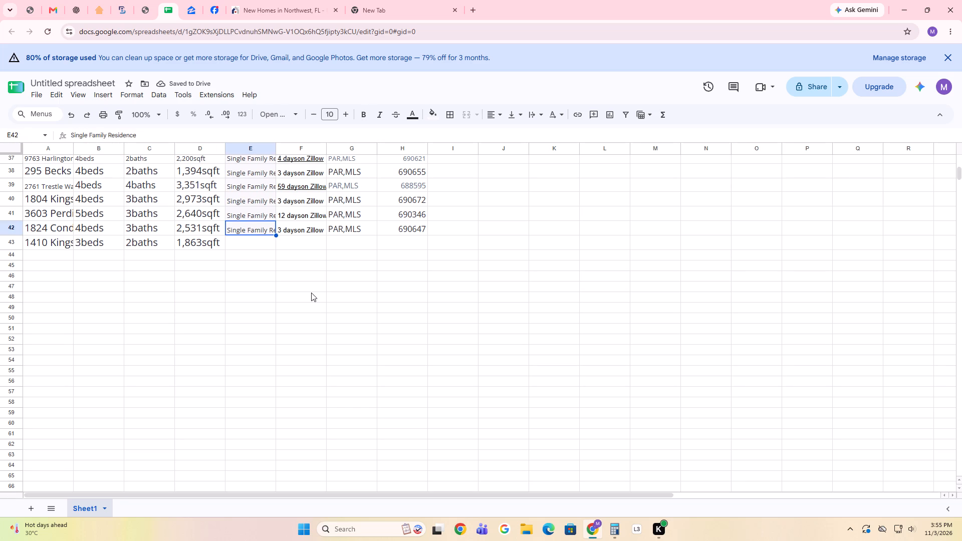
{"action": "key", "text": "ctrl+c"}
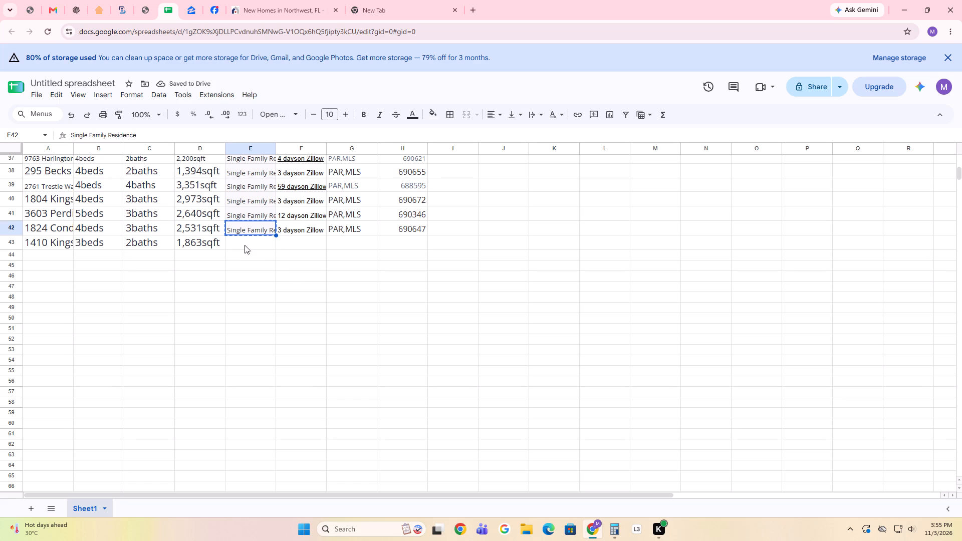
{"action": "left_click", "coordinate": [245, 245]}
{"action": "key", "text": "ctrl+v"}
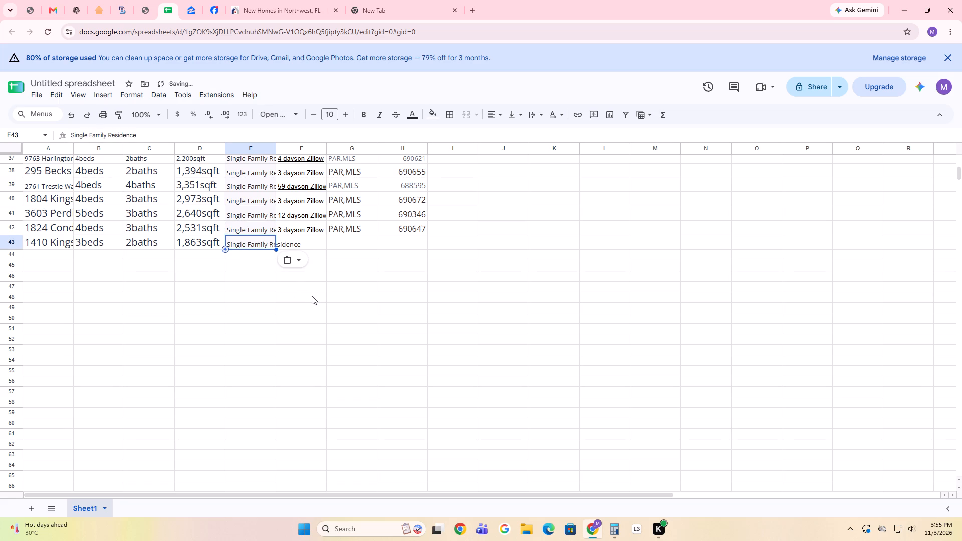
{"action": "left_click", "coordinate": [354, 252]}
{"action": "left_click", "coordinate": [293, 228]}
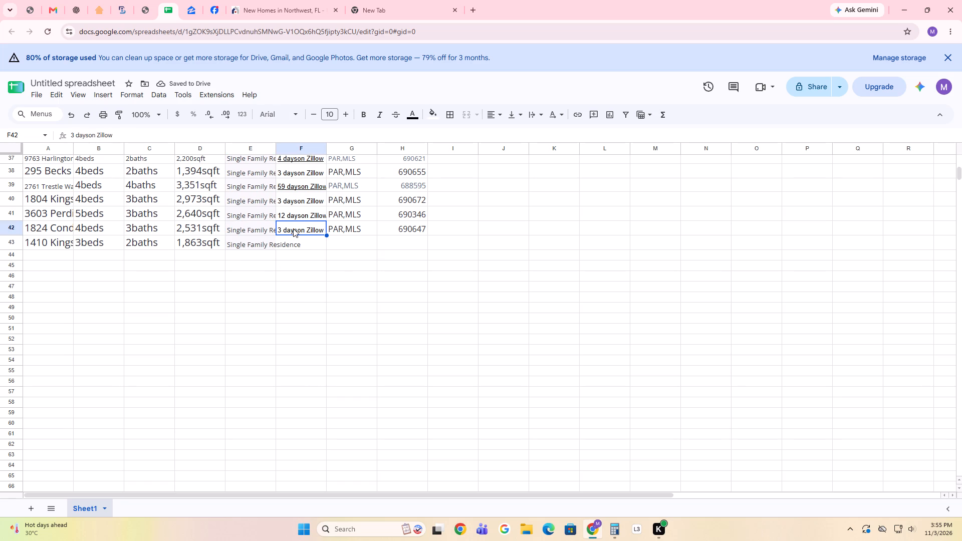
{"action": "left_click", "coordinate": [341, 300]}
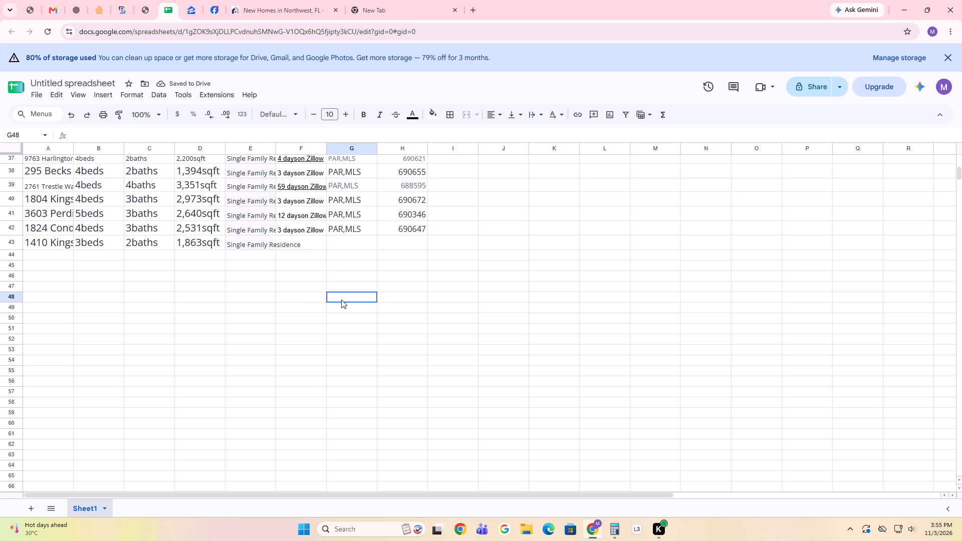
{"action": "left_click", "coordinate": [189, 13]}
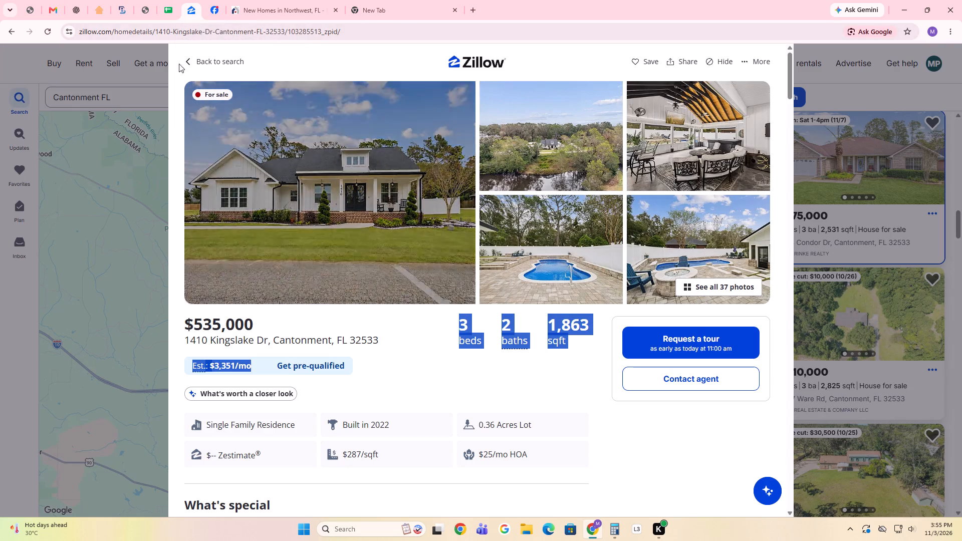
{"action": "left_click", "coordinate": [173, 10]}
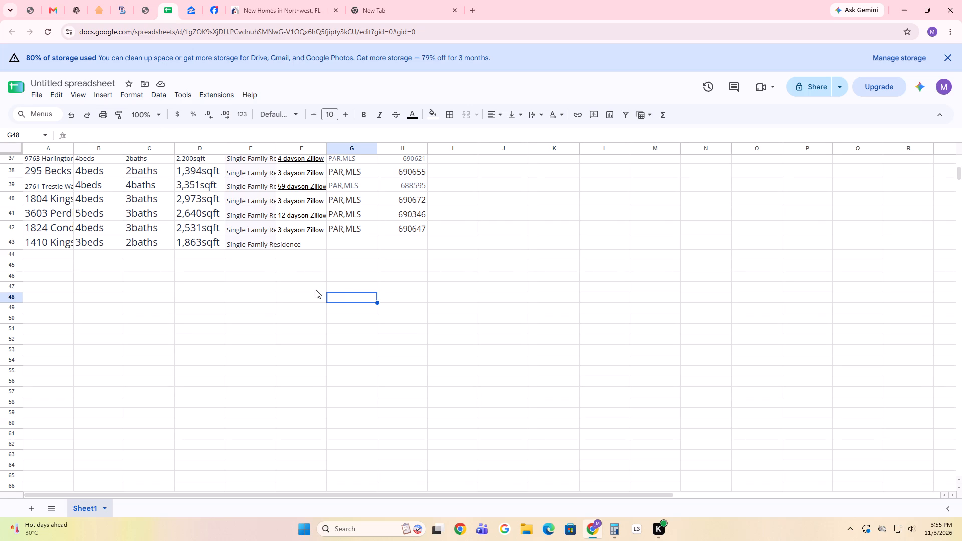
{"action": "left_click", "coordinate": [189, 9]}
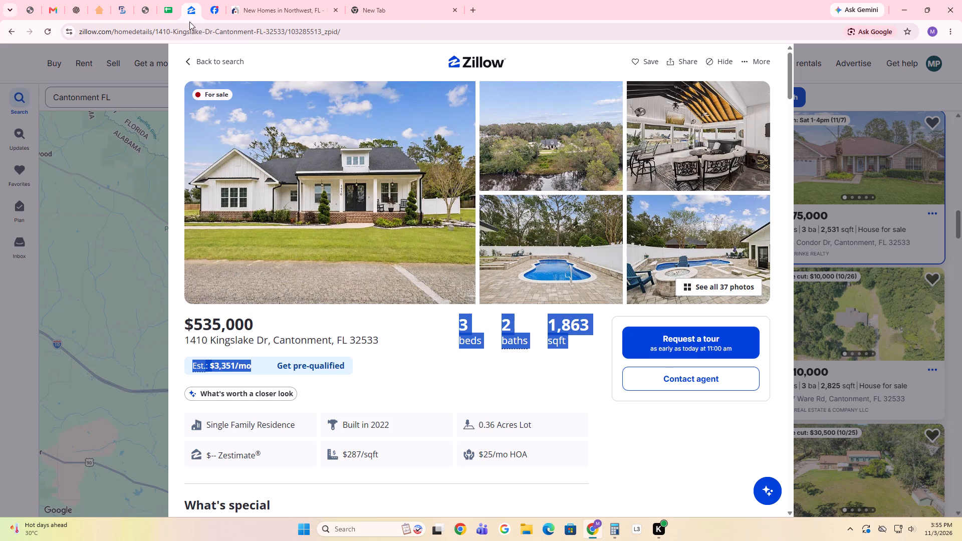
{"action": "scroll", "coordinate": [357, 274], "scroll_direction": "down", "scroll_amount": 3}
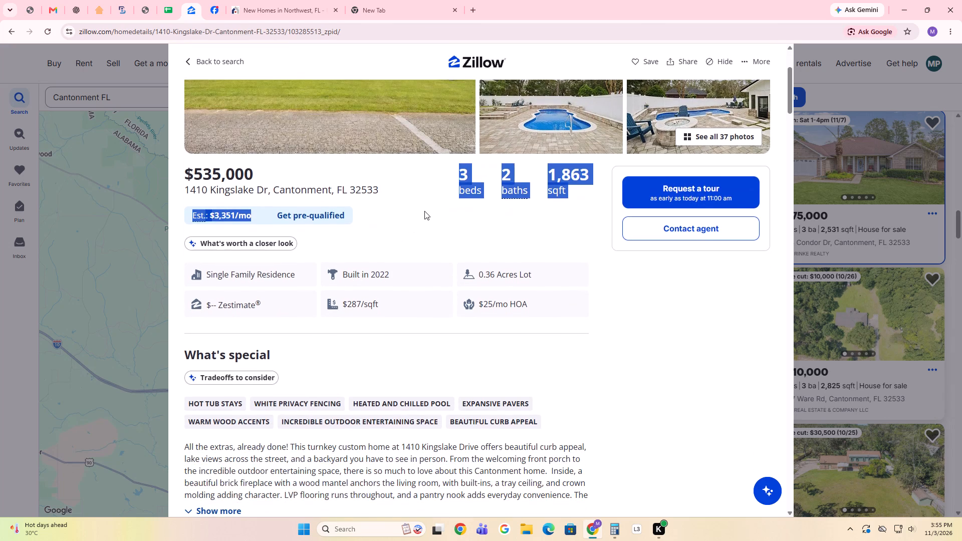
{"action": "left_click", "coordinate": [424, 211]}
{"action": "scroll", "coordinate": [395, 284], "scroll_direction": "down", "scroll_amount": 4}
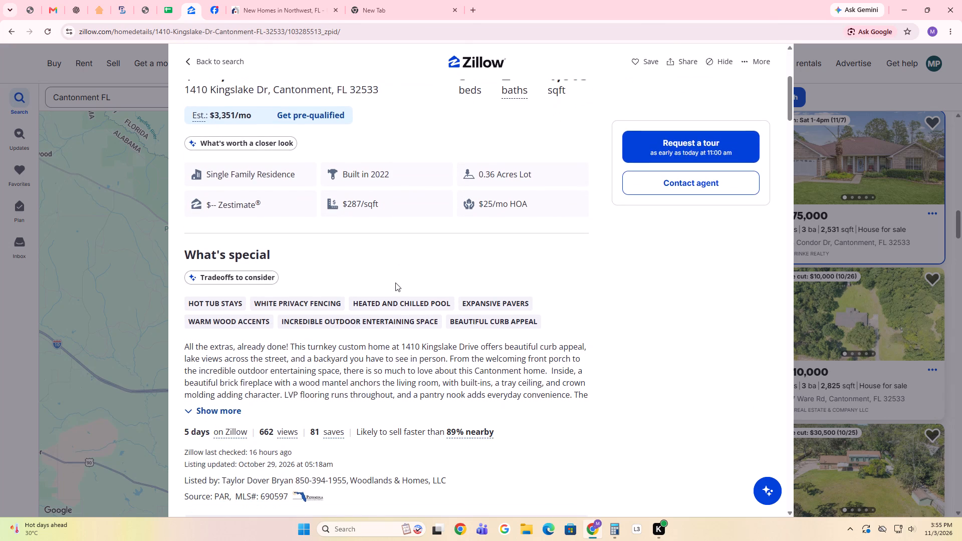
{"action": "scroll", "coordinate": [401, 269], "scroll_direction": "down", "scroll_amount": 1}
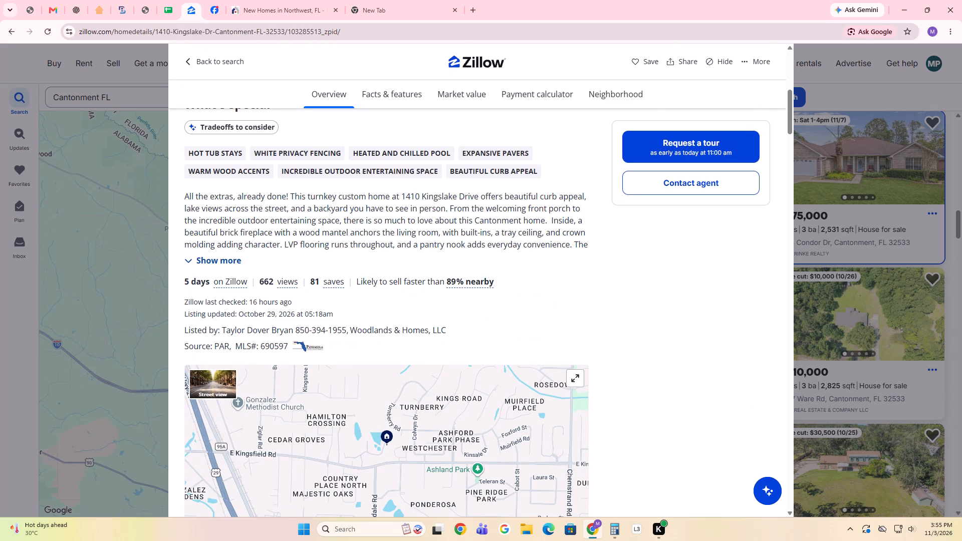
{"action": "left_click", "coordinate": [169, 6]}
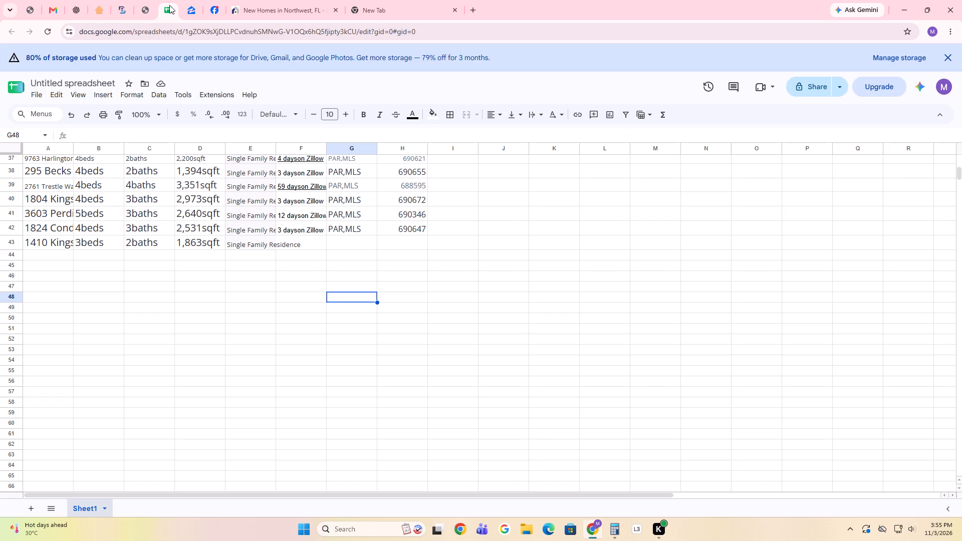
{"action": "left_click", "coordinate": [192, 7]}
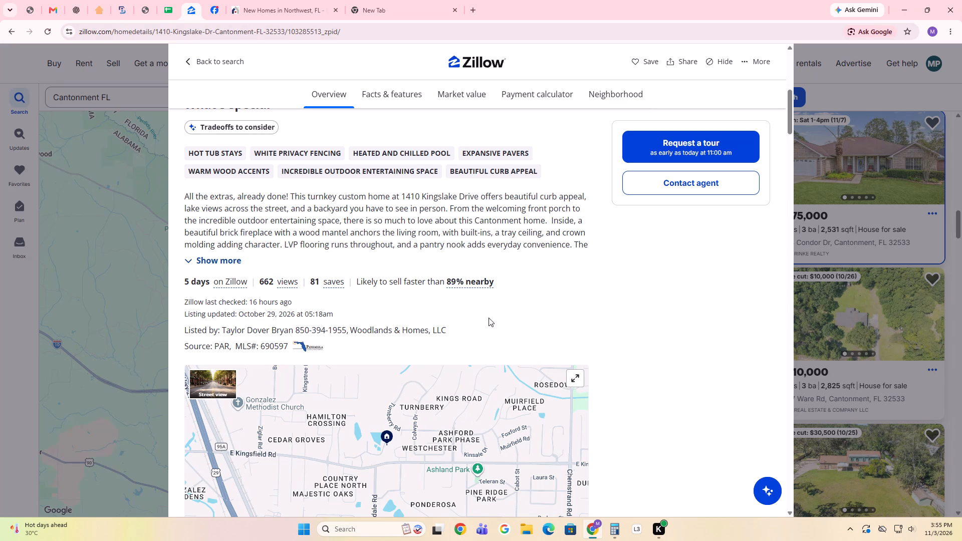
{"action": "scroll", "coordinate": [528, 301], "scroll_direction": "down", "scroll_amount": 1}
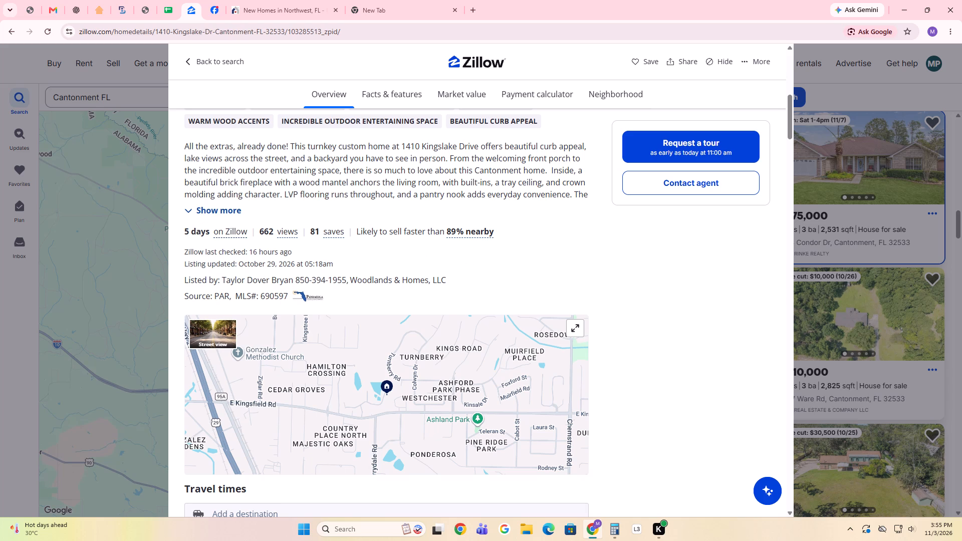
{"action": "left_click_drag", "start_coordinate": [184, 232], "coordinate": [248, 232]}
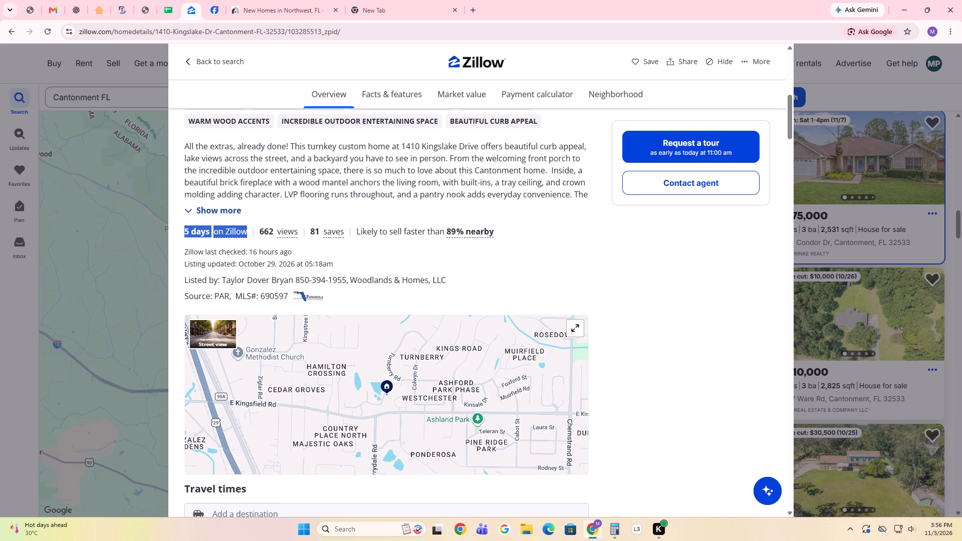
{"action": "key", "text": "ctrl+c"}
{"action": "left_click", "coordinate": [169, 13]}
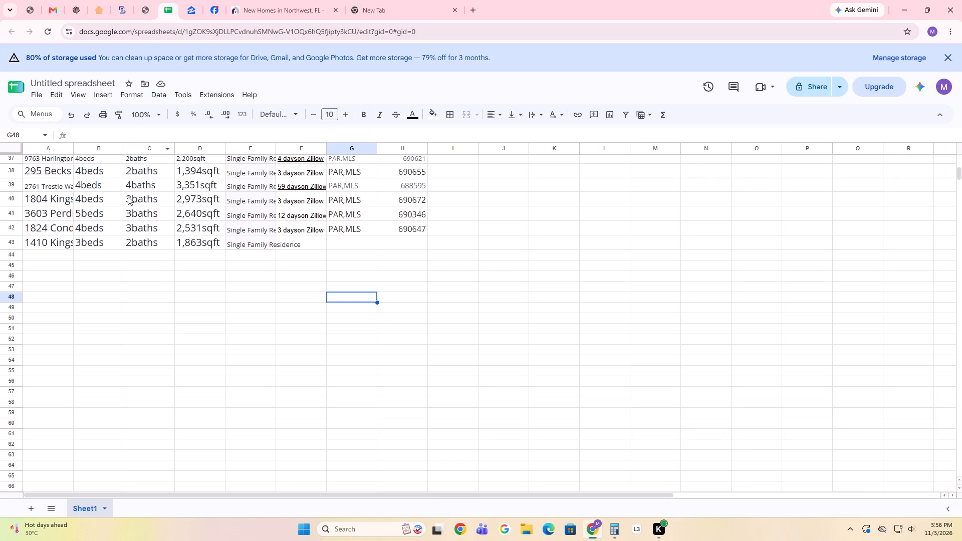
{"action": "left_click", "coordinate": [307, 244]}
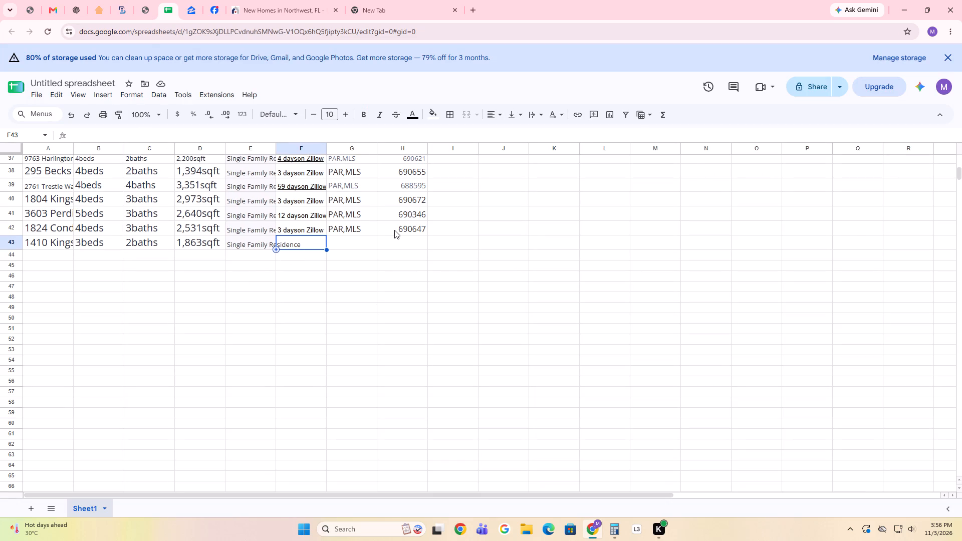
{"action": "key", "text": "ctrl+v"}
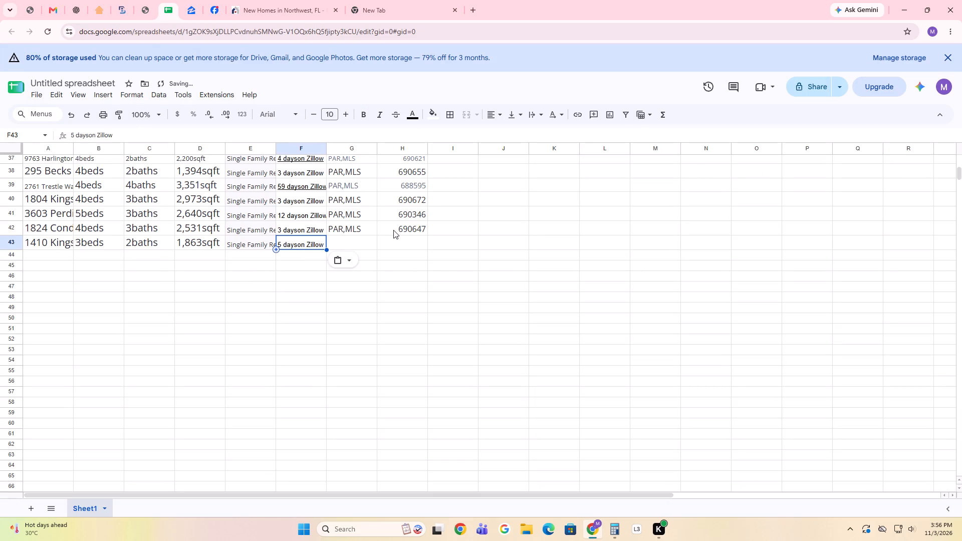
{"action": "left_click", "coordinate": [360, 245]}
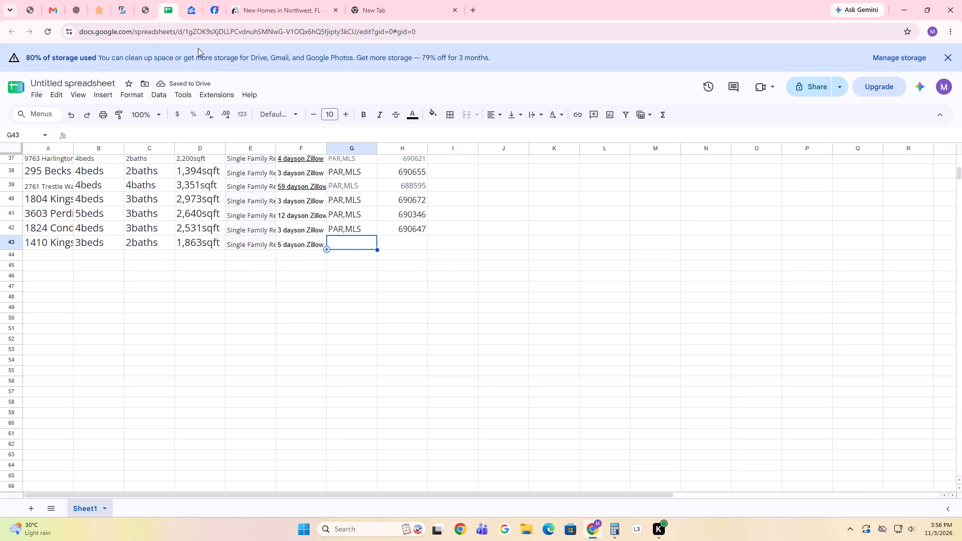
{"action": "left_click", "coordinate": [185, 11]}
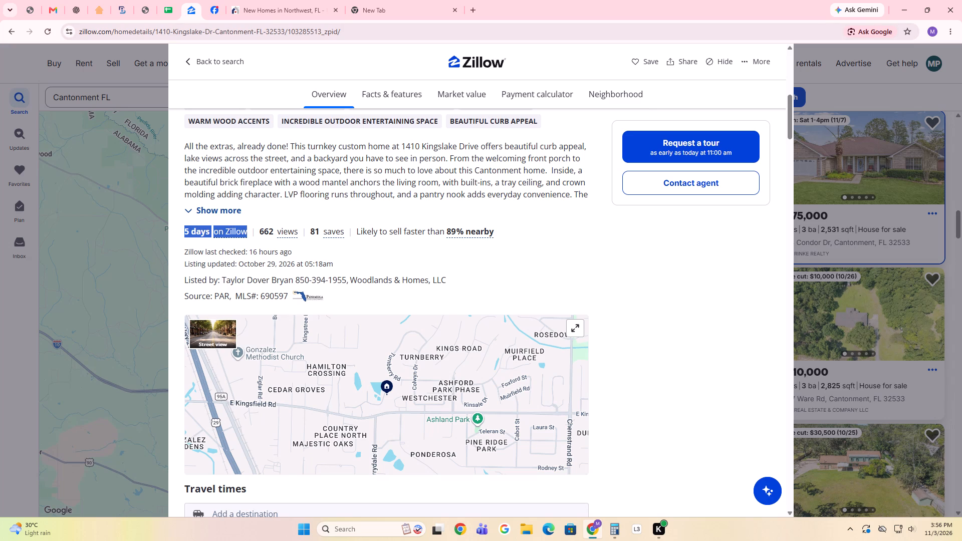
{"action": "scroll", "coordinate": [335, 275], "scroll_direction": "down", "scroll_amount": 1}
{"action": "left_click", "coordinate": [482, 206]}
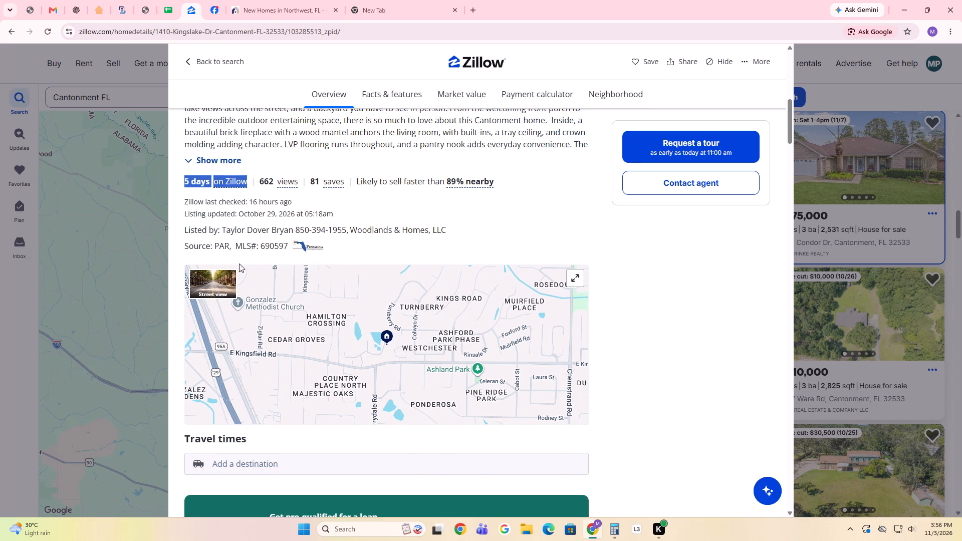
{"action": "left_click_drag", "start_coordinate": [260, 243], "coordinate": [292, 245]}
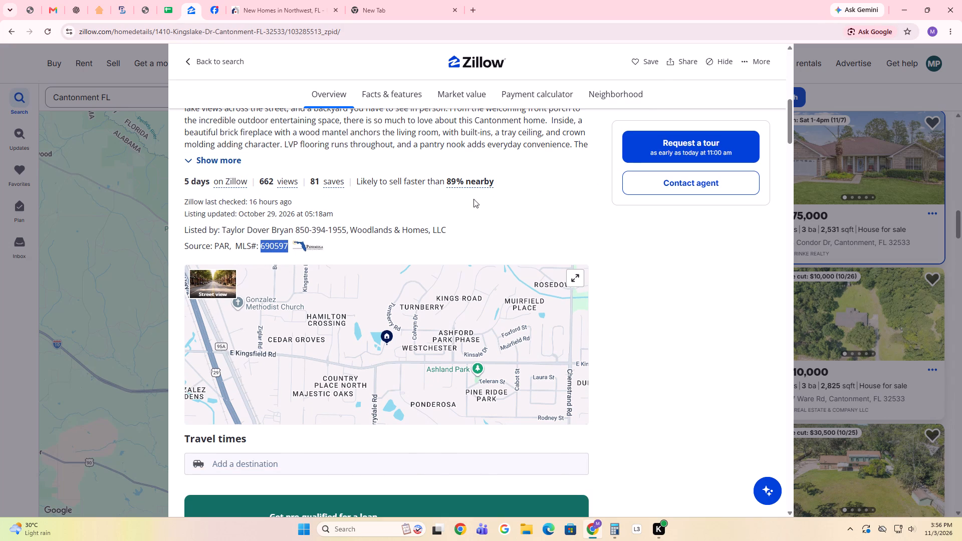
{"action": "key", "text": "ctrl+c"}
{"action": "left_click", "coordinate": [164, 7]}
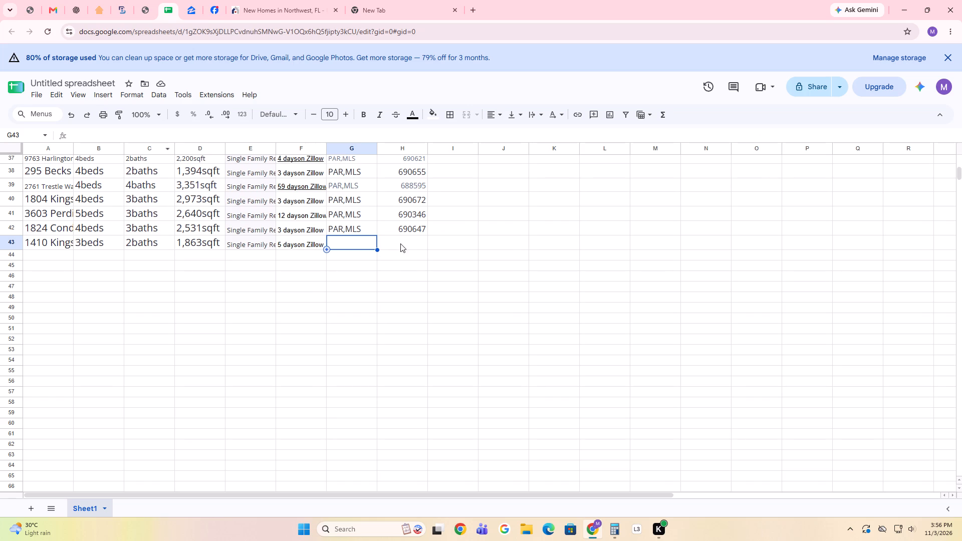
{"action": "left_click", "coordinate": [400, 243]}
{"action": "key", "text": "ctrl+v"}
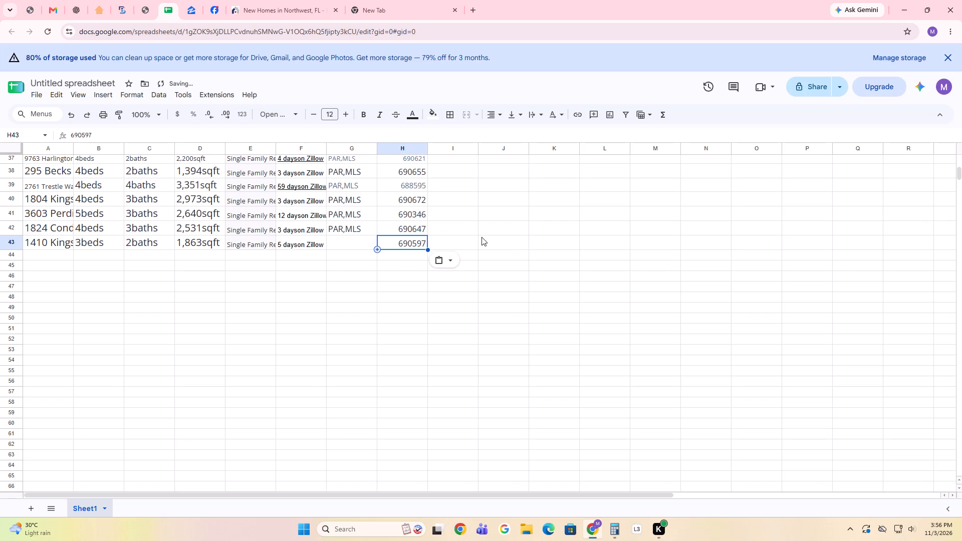
{"action": "left_click", "coordinate": [460, 234]}
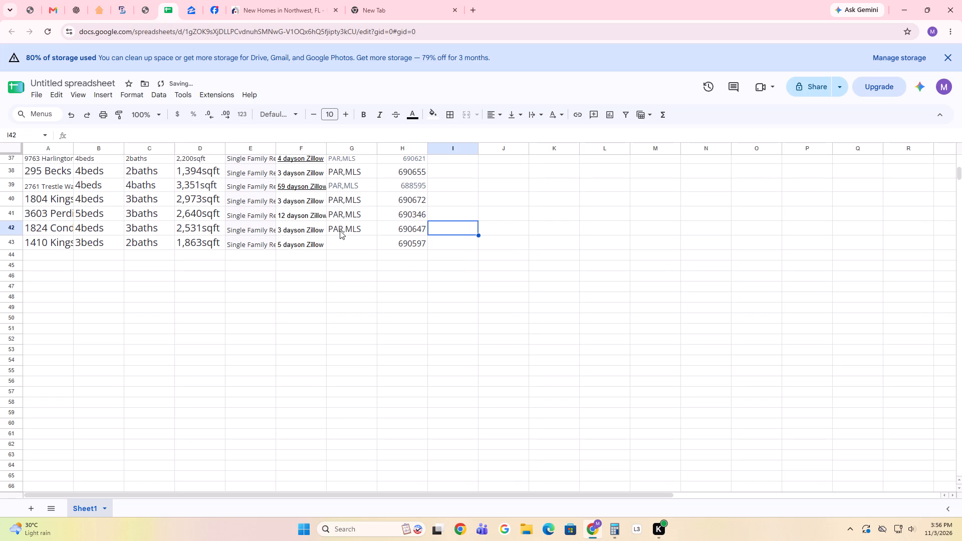
Copy the PAR,MLS source entry from cell G42 into G43.
{"action": "left_click_drag", "start_coordinate": [340, 230], "coordinate": [340, 237]}
{"action": "left_click", "coordinate": [346, 260]}
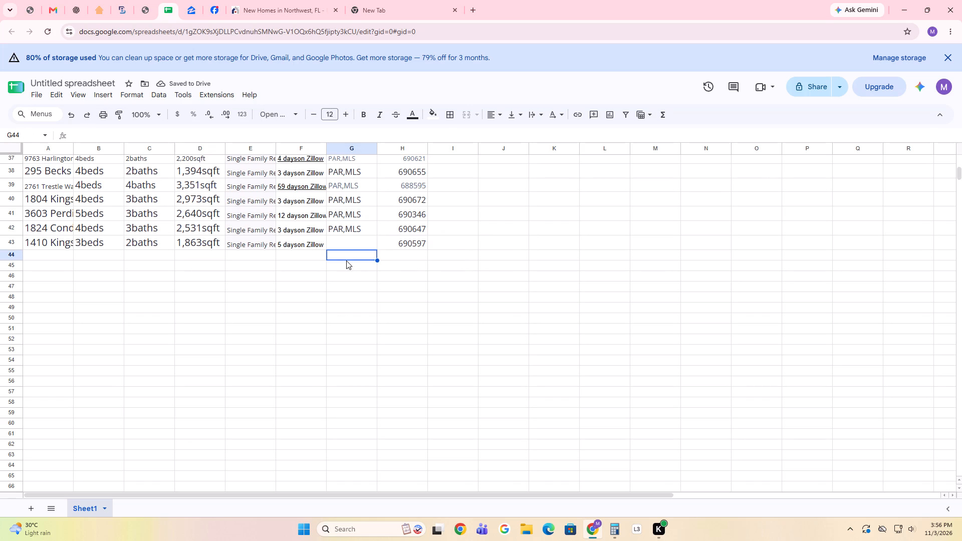
{"action": "left_click", "coordinate": [348, 227]}
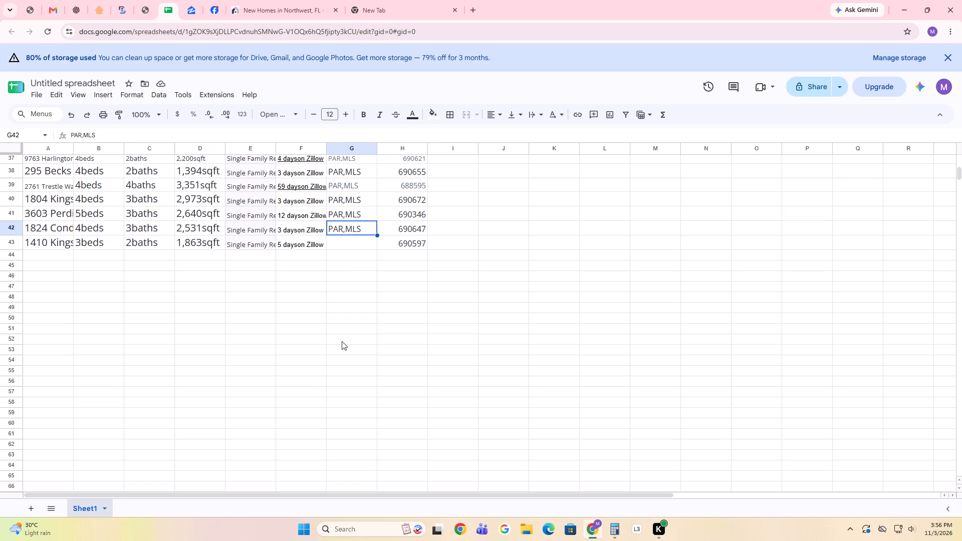
{"action": "key", "text": "ctrl+c"}
{"action": "left_click", "coordinate": [354, 240]}
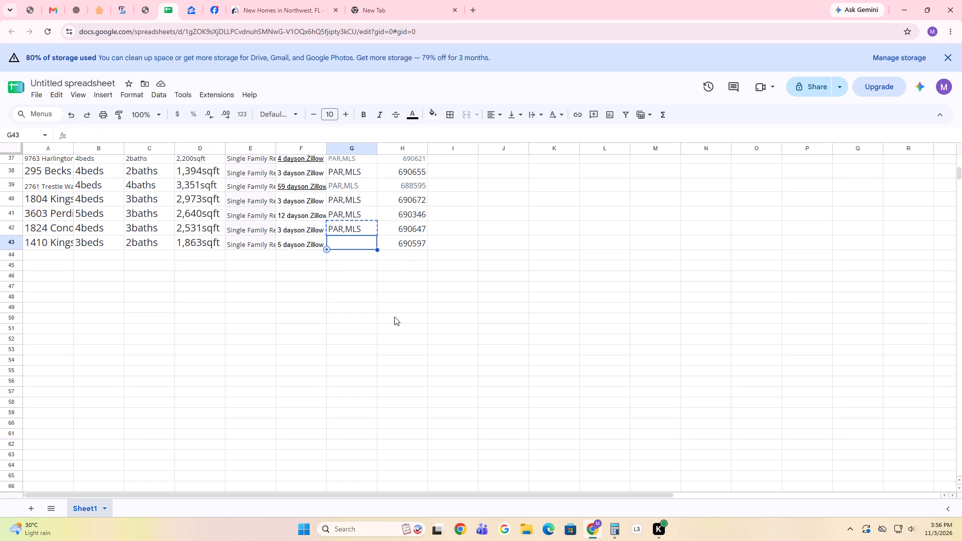
{"action": "key", "text": "ctrl+v"}
{"action": "left_click", "coordinate": [480, 305]}
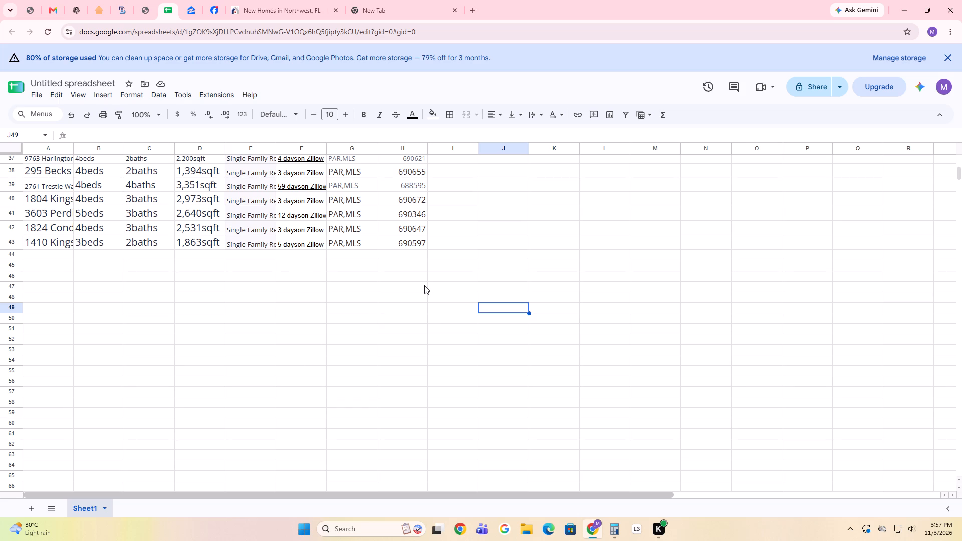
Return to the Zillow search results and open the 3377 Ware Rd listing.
{"action": "left_click", "coordinate": [191, 8]}
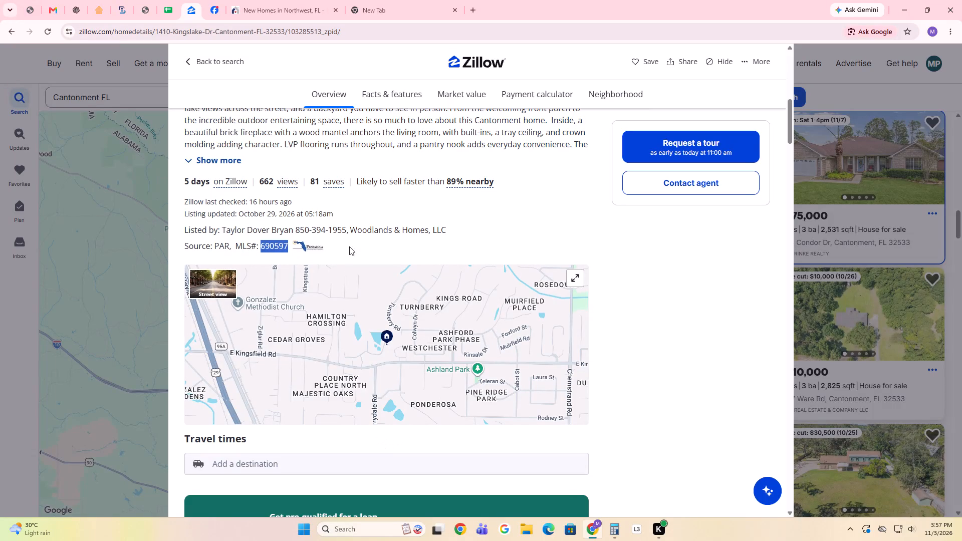
{"action": "double_click", "coordinate": [583, 199]}
{"action": "left_click", "coordinate": [190, 62]}
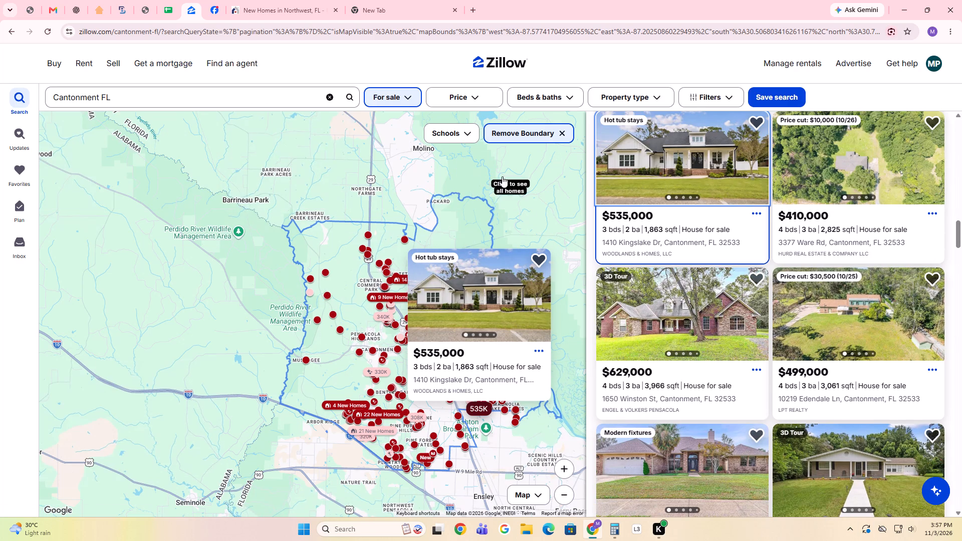
{"action": "left_click", "coordinate": [855, 176]}
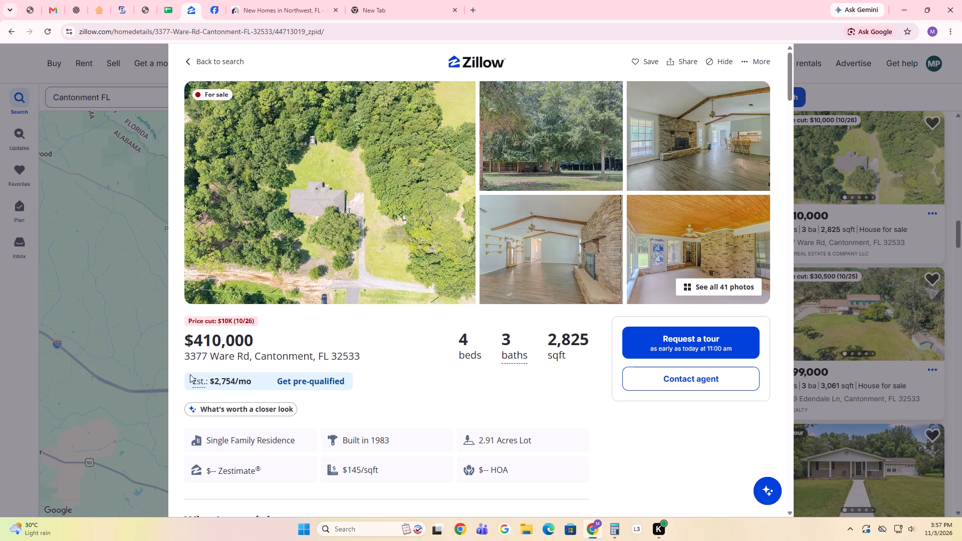
{"action": "left_click_drag", "start_coordinate": [183, 353], "coordinate": [210, 353]}
{"action": "left_click_drag", "start_coordinate": [210, 353], "coordinate": [370, 361]}
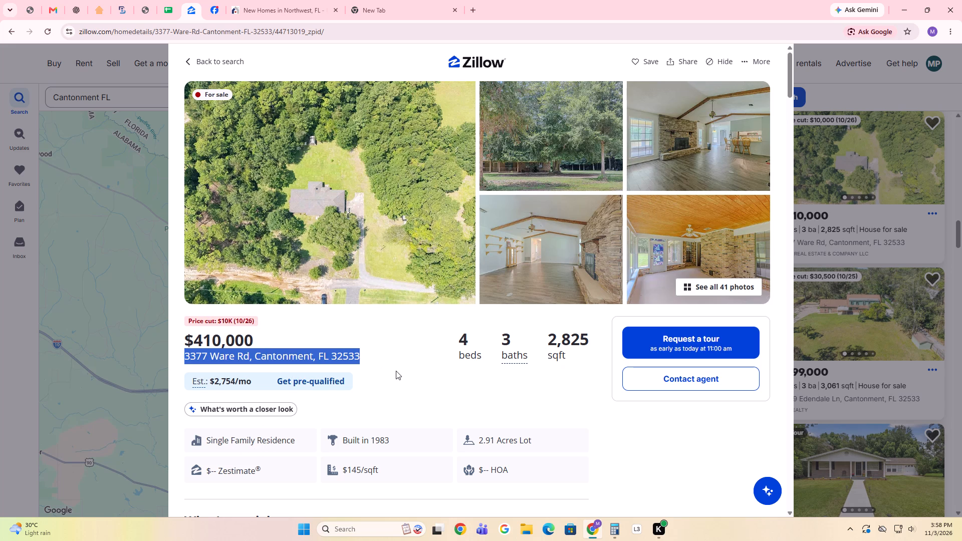
{"action": "key", "text": "ctrl+c"}
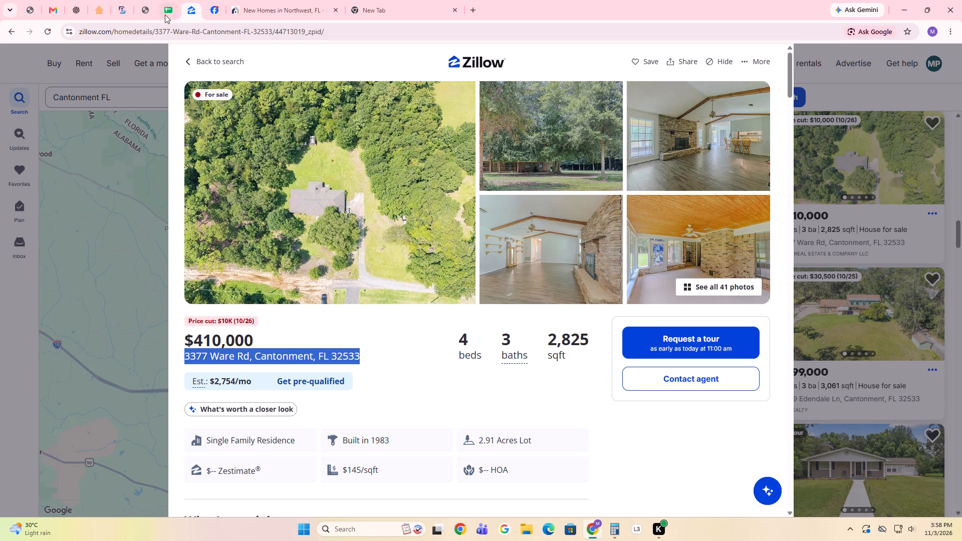
{"action": "left_click", "coordinate": [166, 11]}
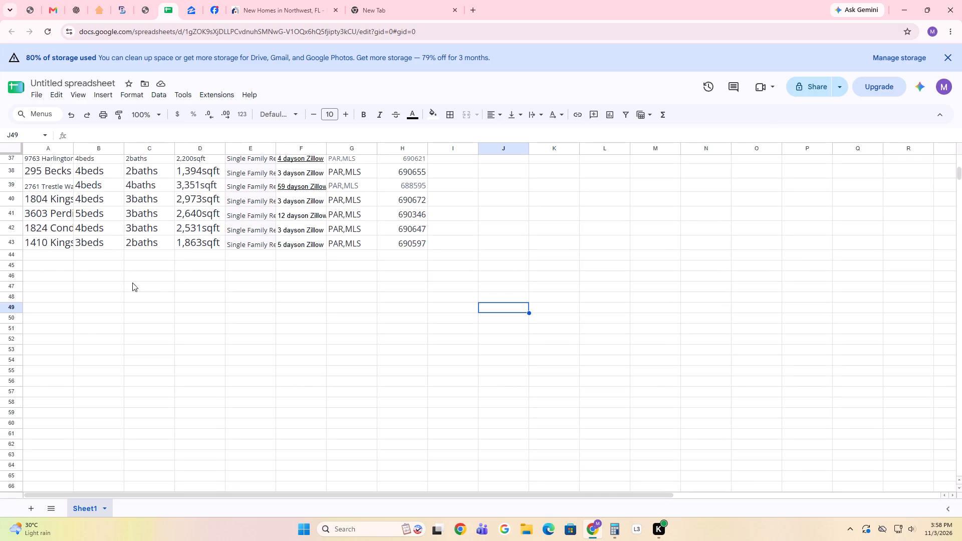
{"action": "left_click", "coordinate": [42, 252]}
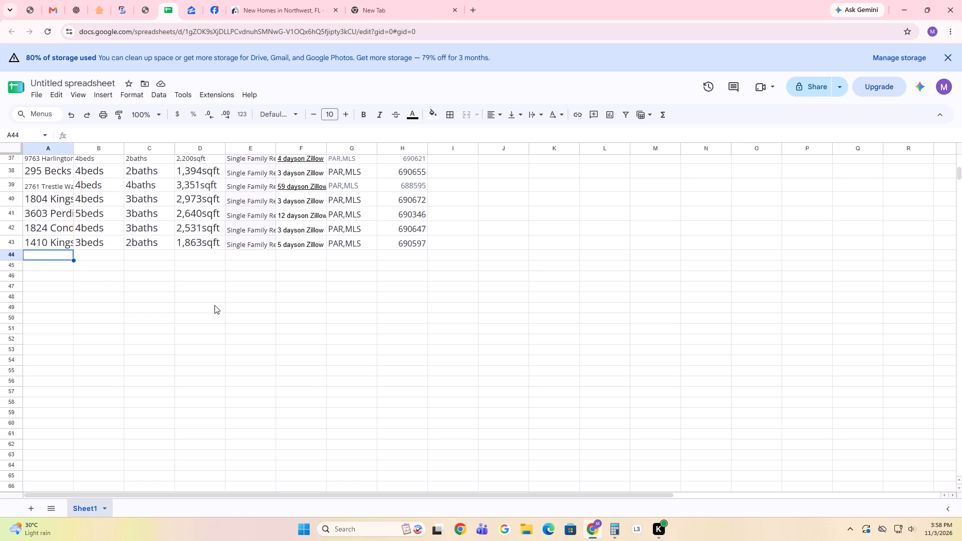
{"action": "key", "text": "ctrl+v"}
{"action": "left_click", "coordinate": [80, 318]}
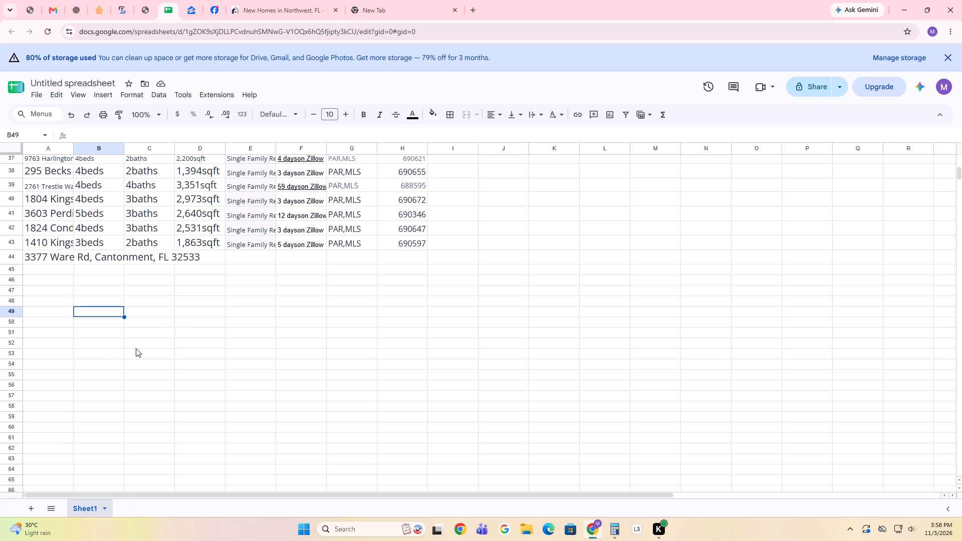
{"action": "left_click", "coordinate": [186, 11]}
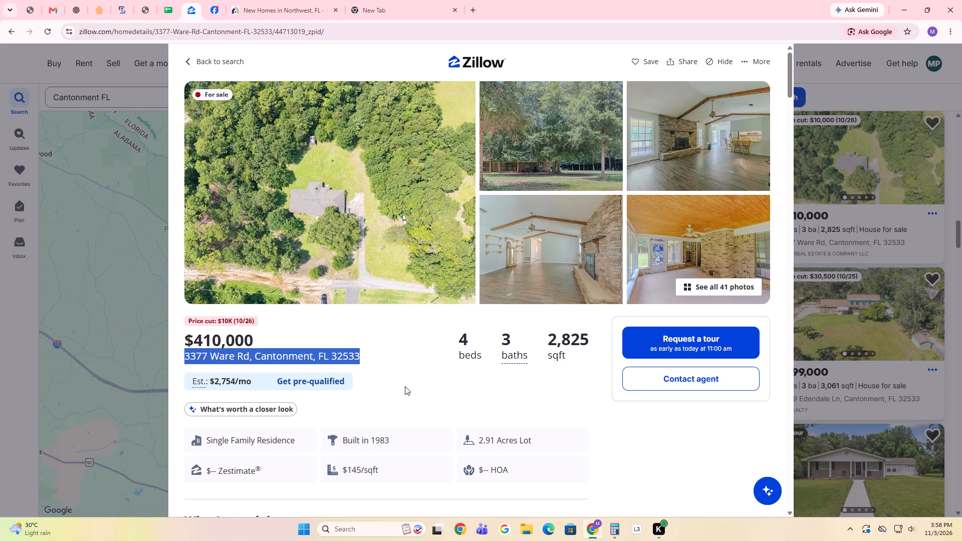
{"action": "scroll", "coordinate": [405, 375], "scroll_direction": "down", "scroll_amount": 1}
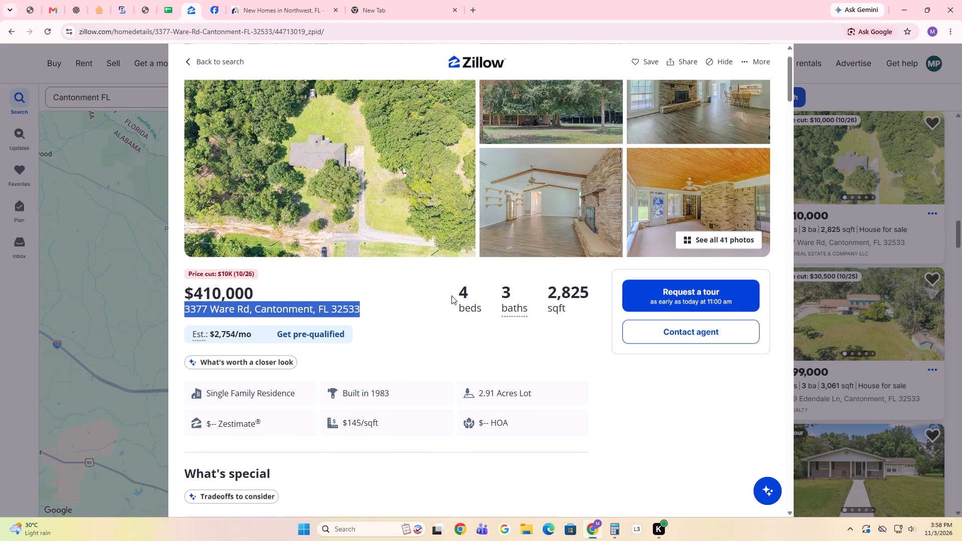
{"action": "left_click", "coordinate": [442, 309]}
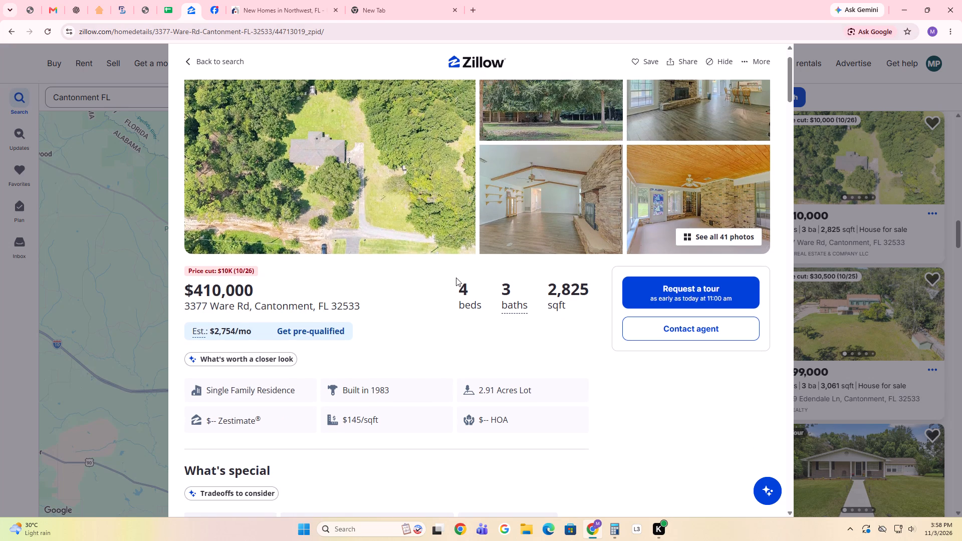
{"action": "left_click_drag", "start_coordinate": [457, 275], "coordinate": [560, 297]}
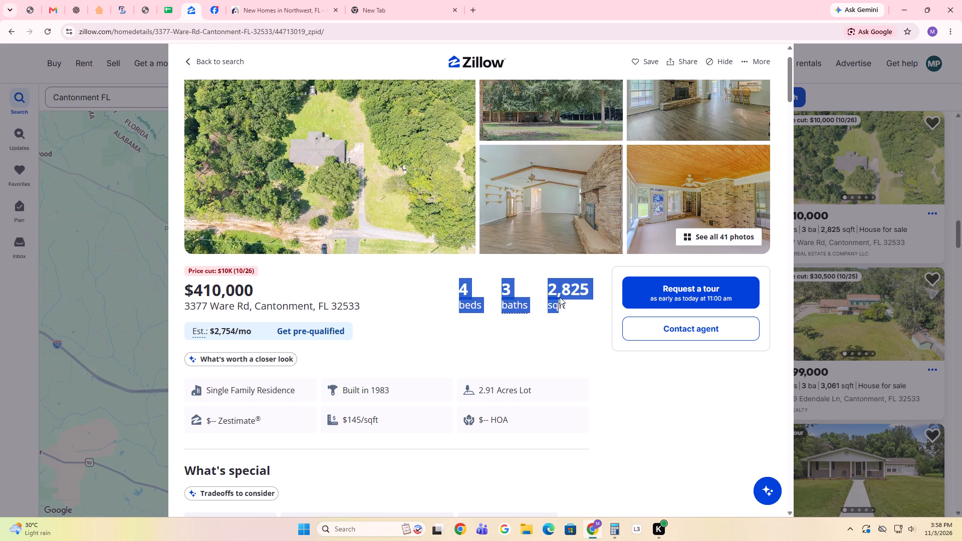
{"action": "left_click_drag", "start_coordinate": [560, 297], "coordinate": [577, 314]}
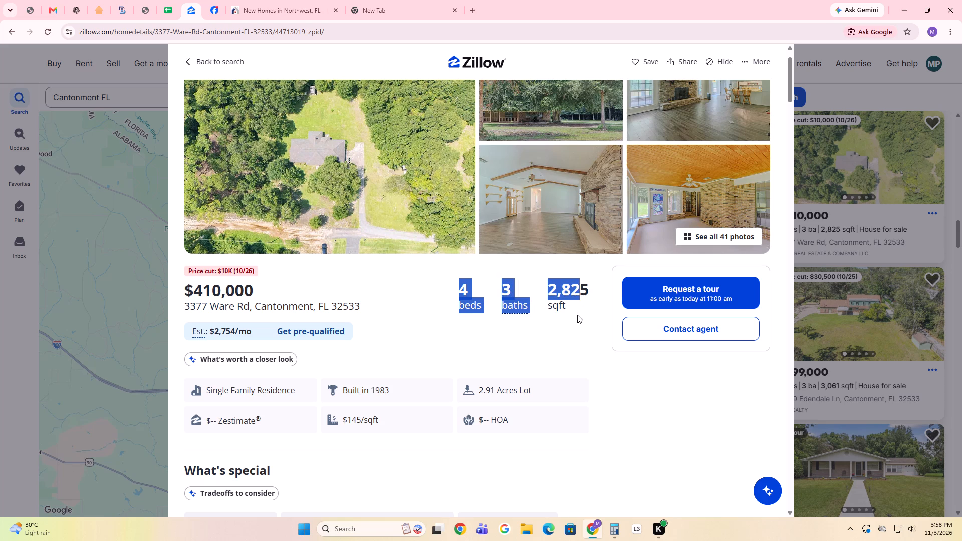
{"action": "key", "text": "ctrl+c"}
{"action": "left_click", "coordinate": [167, 13]}
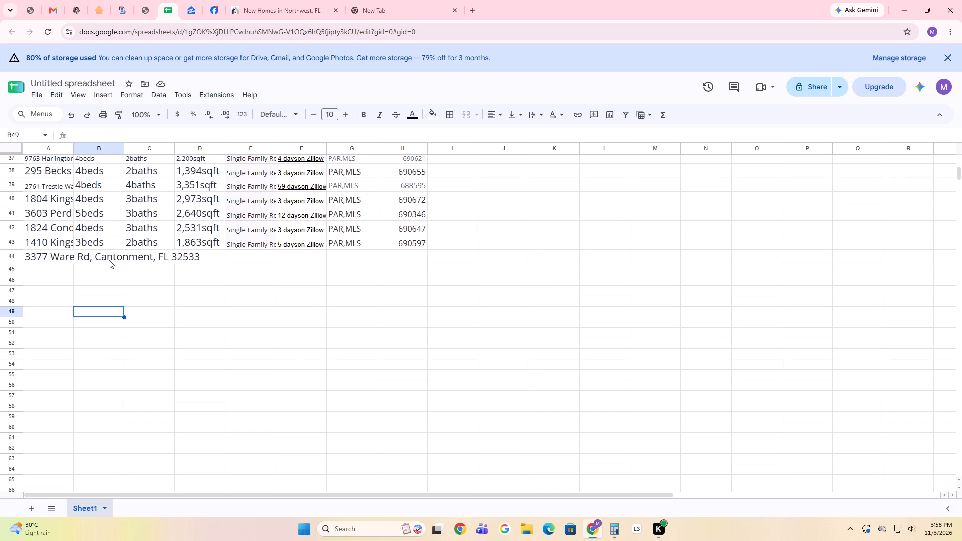
{"action": "left_click", "coordinate": [92, 257]}
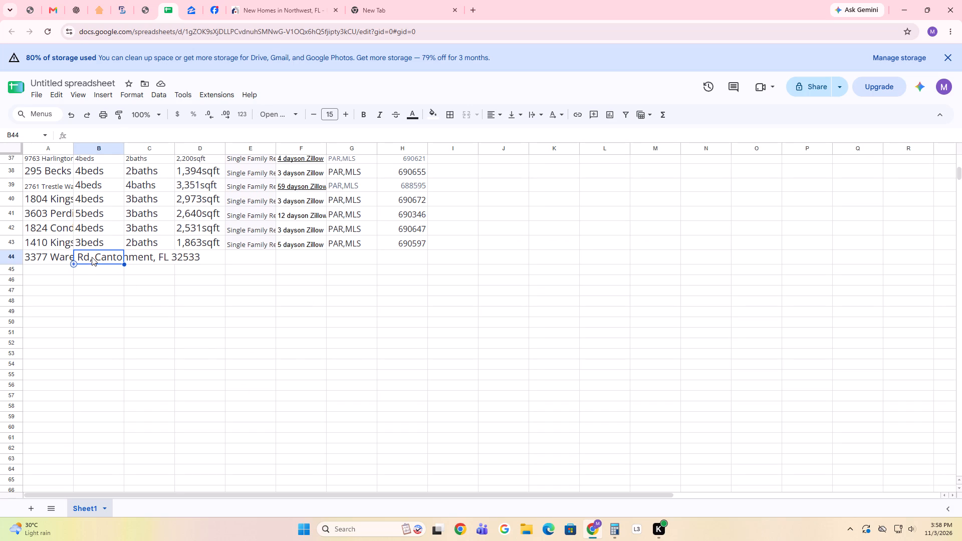
{"action": "key", "text": "ctrl+v"}
{"action": "left_click", "coordinate": [179, 341]}
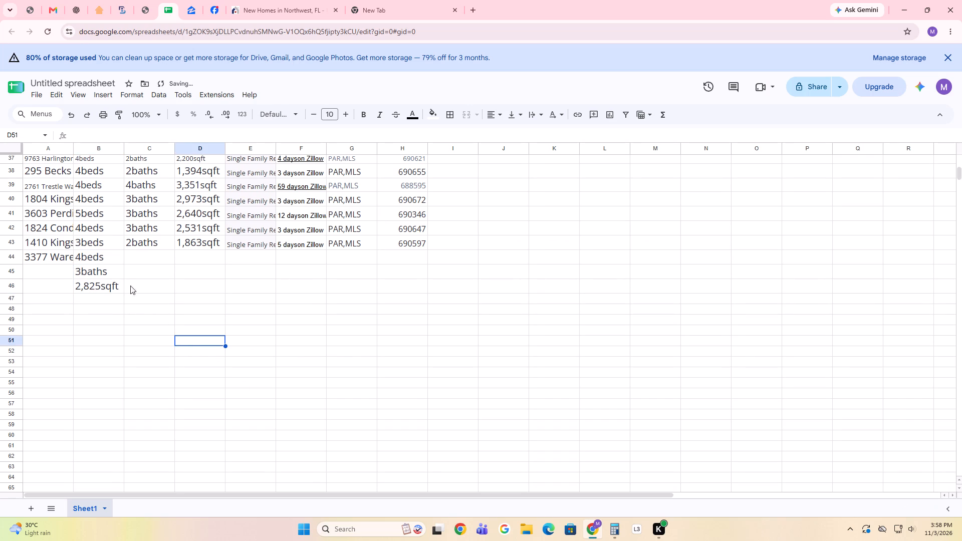
Copy the 3baths entry from cell B45 into the baths column at C44.
{"action": "left_click", "coordinate": [111, 270]}
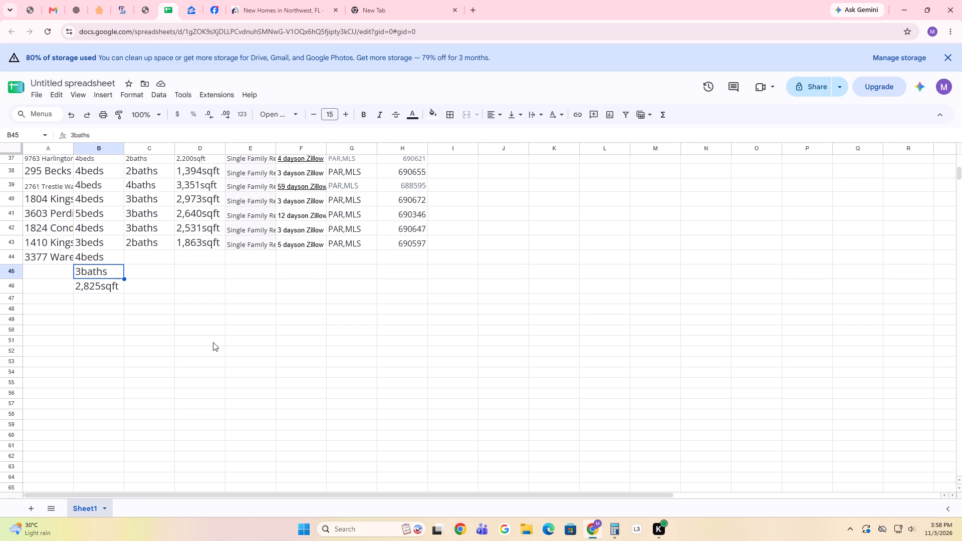
{"action": "key", "text": "ctrl+c"}
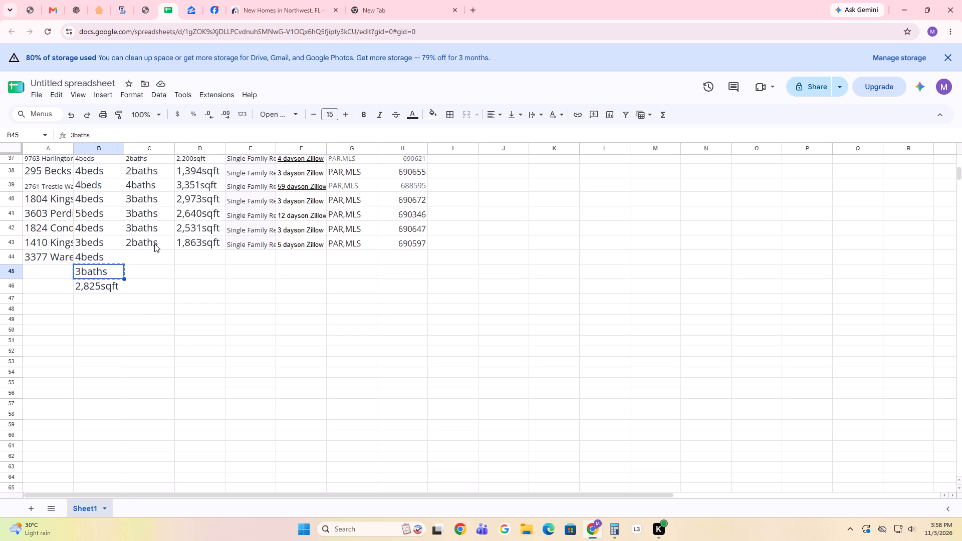
{"action": "left_click", "coordinate": [154, 253]}
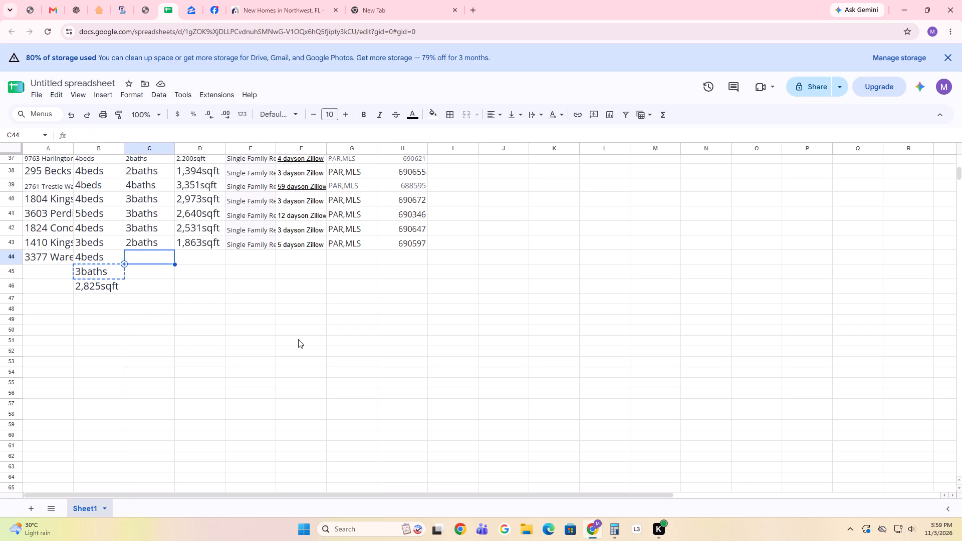
{"action": "key", "text": "ctrl+v"}
{"action": "left_click", "coordinate": [118, 339]}
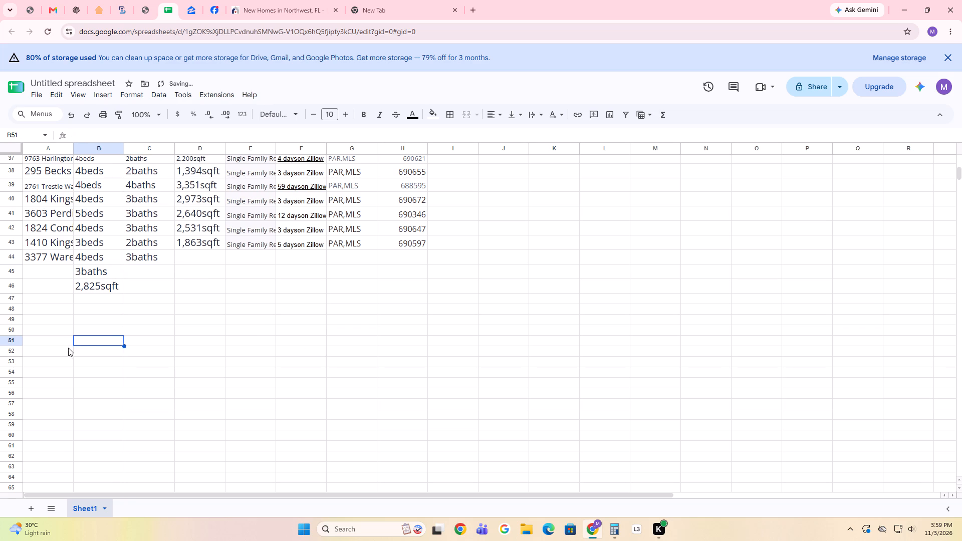
Copy the 2,825sqft entry from cell B46 into the size column at D44.
{"action": "left_click", "coordinate": [110, 289]}
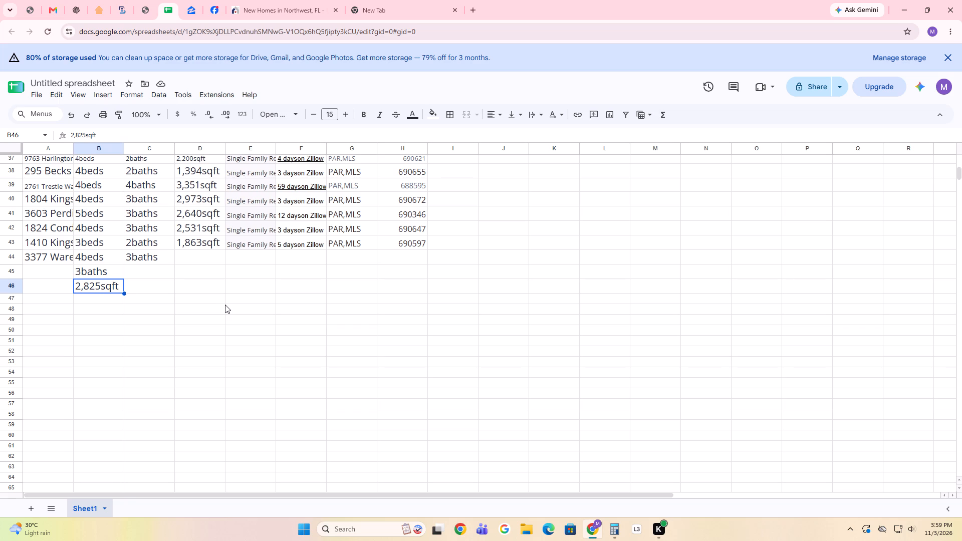
{"action": "key", "text": "ctrl+c"}
{"action": "left_click", "coordinate": [188, 261]}
{"action": "key", "text": "ctrl+v"}
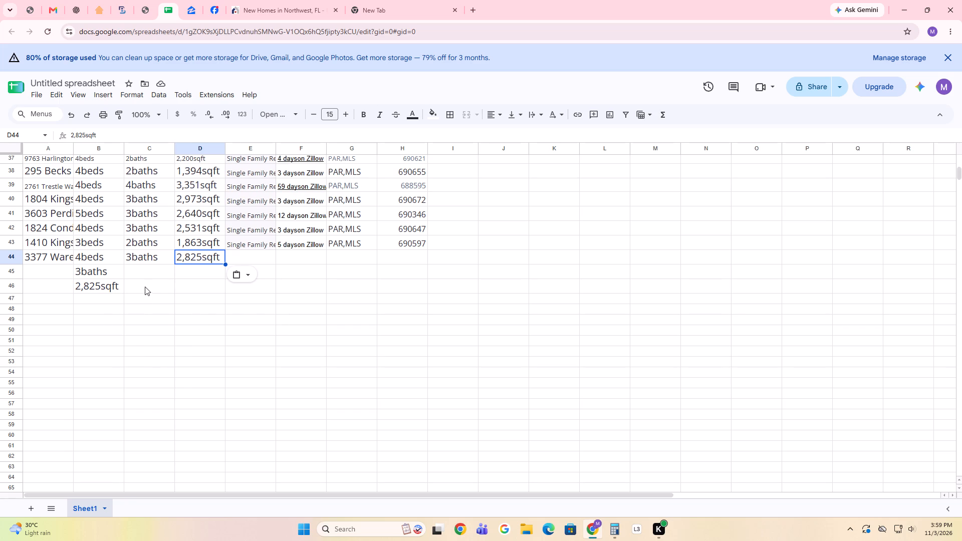
{"action": "left_click", "coordinate": [134, 308]}
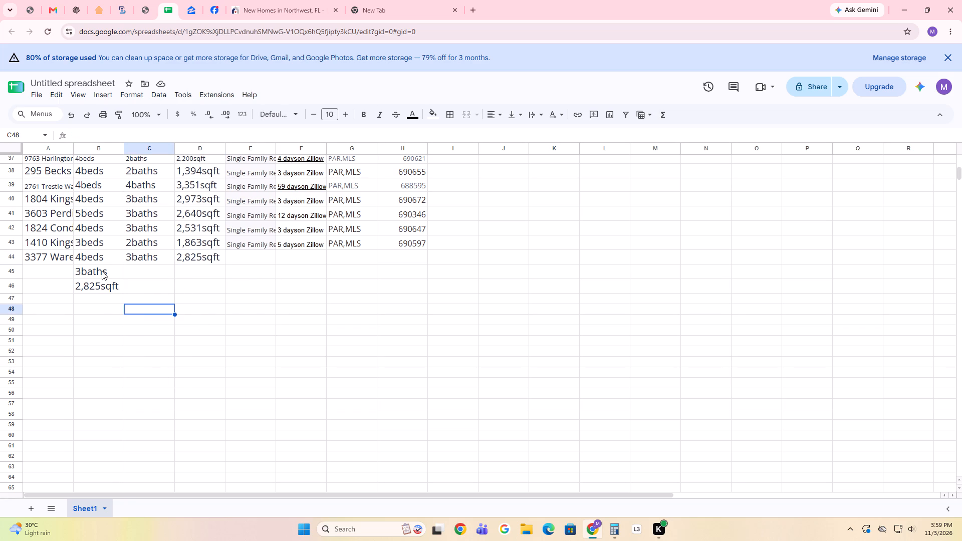
Clear the leftover baths and square footage entries from cells B45 and B46.
{"action": "left_click", "coordinate": [107, 270]}
{"action": "left_click", "coordinate": [107, 270]}
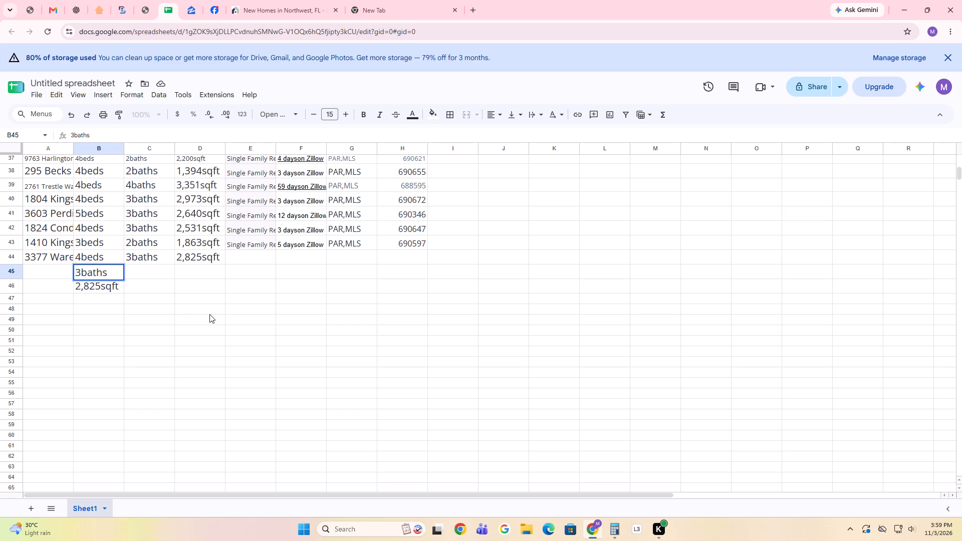
{"action": "key", "text": "BackSpace"}
{"action": "key", "text": "BackSpace"}
{"action": "key", "text": "BackSpace"}
{"action": "key", "text": "BackSpace"}
{"action": "key", "text": "BackSpace"}
{"action": "key", "text": "BackSpace"}
{"action": "key", "text": "BackSpace"}
{"action": "key", "text": "BackSpace"}
{"action": "key", "text": "BackSpace"}
{"action": "key", "text": "BackSpace"}
{"action": "key", "text": "BackSpace"}
{"action": "key", "text": "BackSpace"}
{"action": "key", "text": "BackSpace"}
{"action": "double_click", "coordinate": [116, 291]}
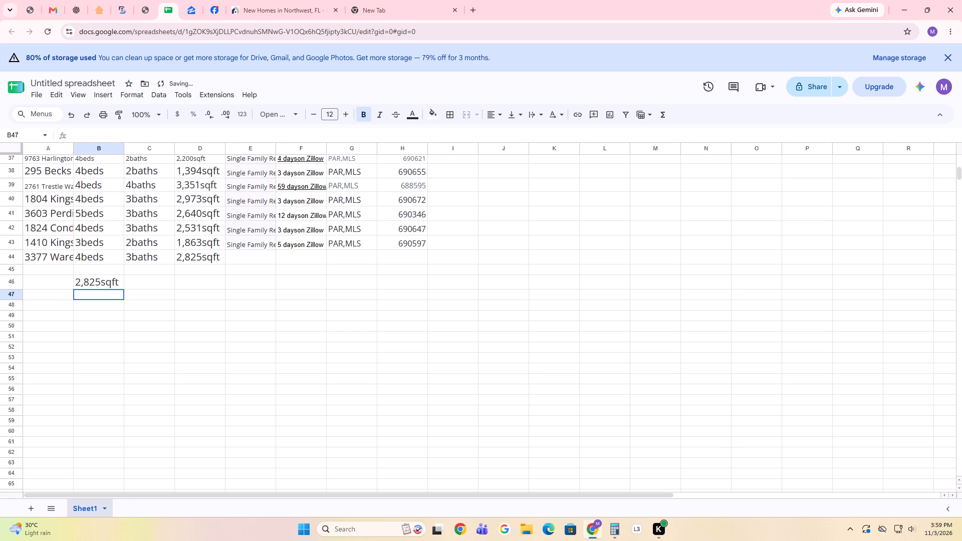
{"action": "double_click", "coordinate": [118, 281]}
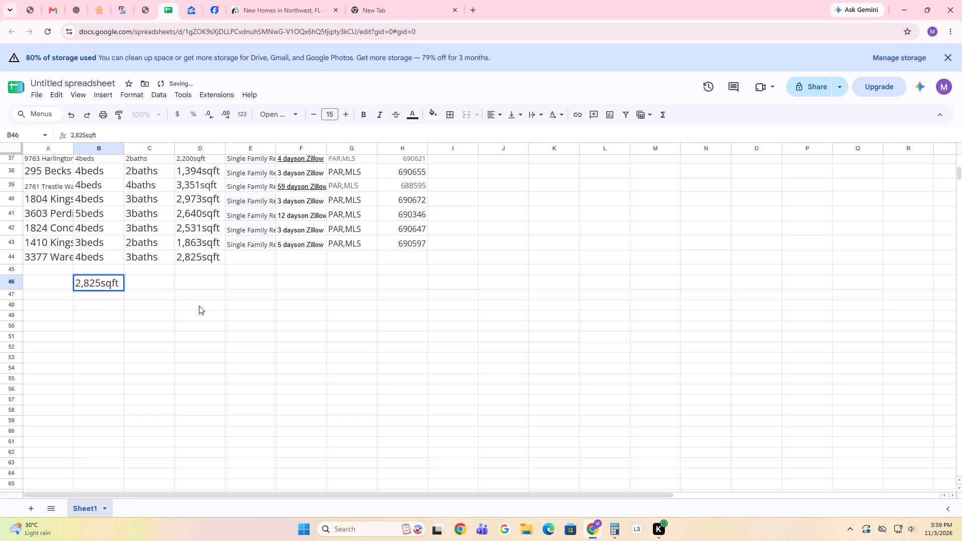
{"action": "key", "text": "BackSpace"}
{"action": "key", "text": "BackSpace"}
{"action": "key", "text": "BackSpace"}
{"action": "key", "text": "BackSpace"}
{"action": "key", "text": "BackSpace"}
{"action": "key", "text": "BackSpace"}
{"action": "key", "text": "BackSpace"}
{"action": "key", "text": "BackSpace"}
{"action": "key", "text": "BackSpace"}
{"action": "key", "text": "BackSpace"}
{"action": "key", "text": "BackSpace"}
{"action": "key", "text": "BackSpace"}
{"action": "key", "text": "BackSpace"}
{"action": "key", "text": "BackSpace"}
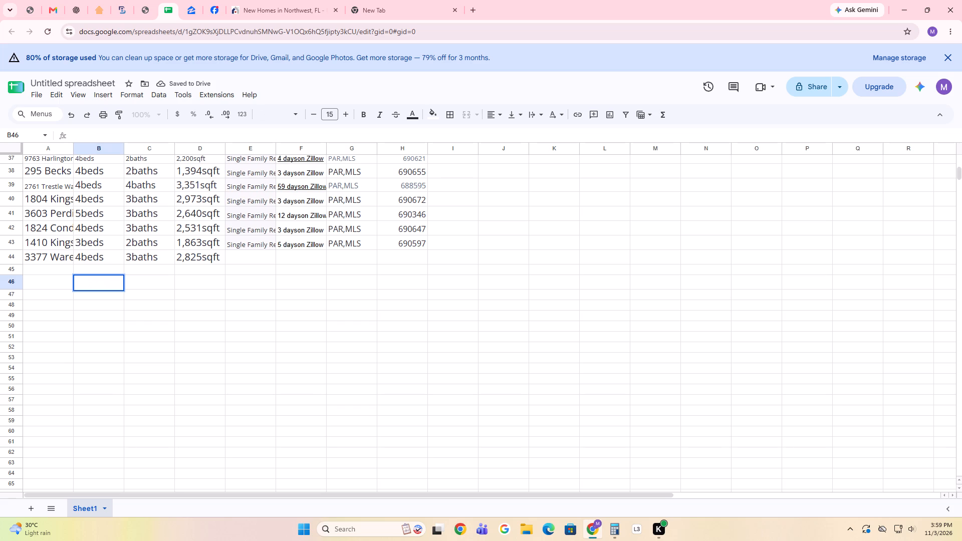
{"action": "left_click", "coordinate": [271, 339]}
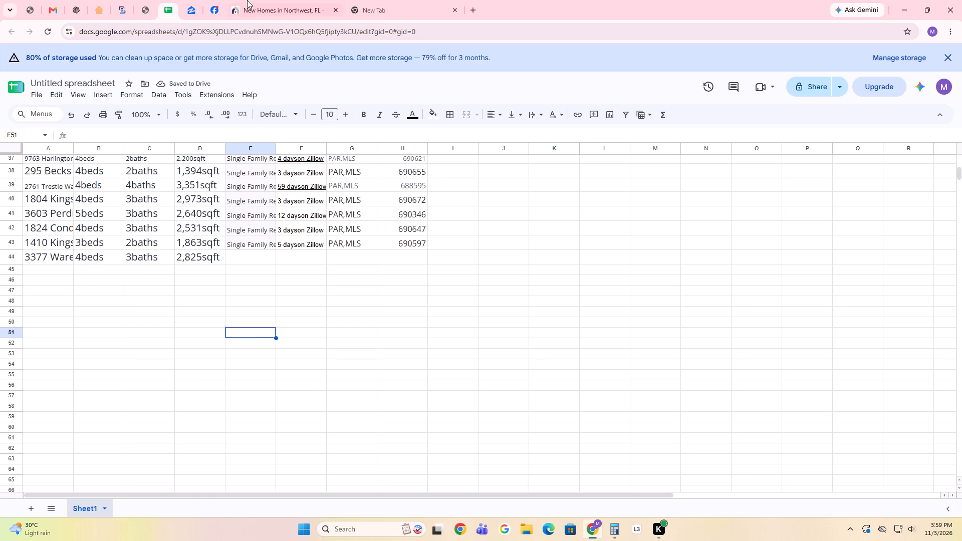
{"action": "left_click", "coordinate": [192, 11]}
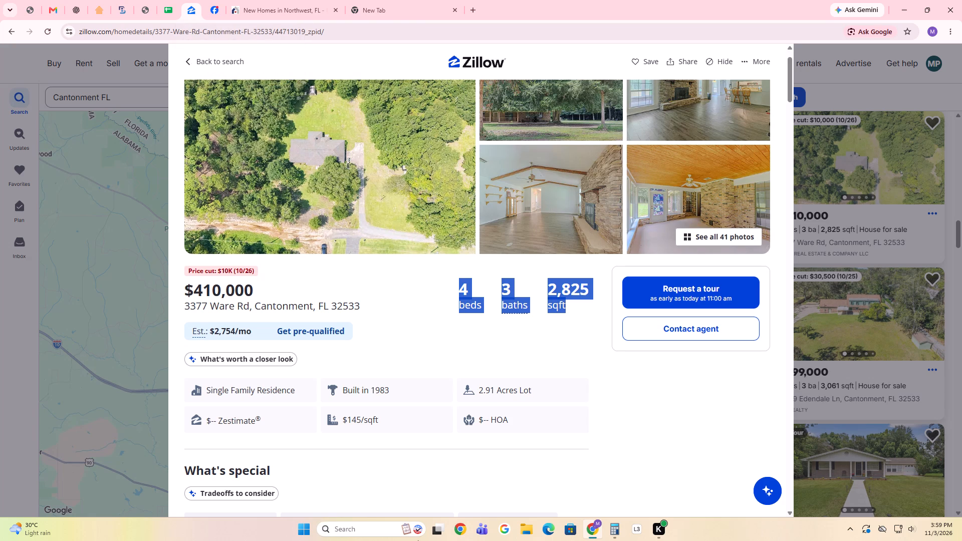
{"action": "left_click", "coordinate": [398, 301]}
{"action": "scroll", "coordinate": [415, 363], "scroll_direction": "down", "scroll_amount": 1}
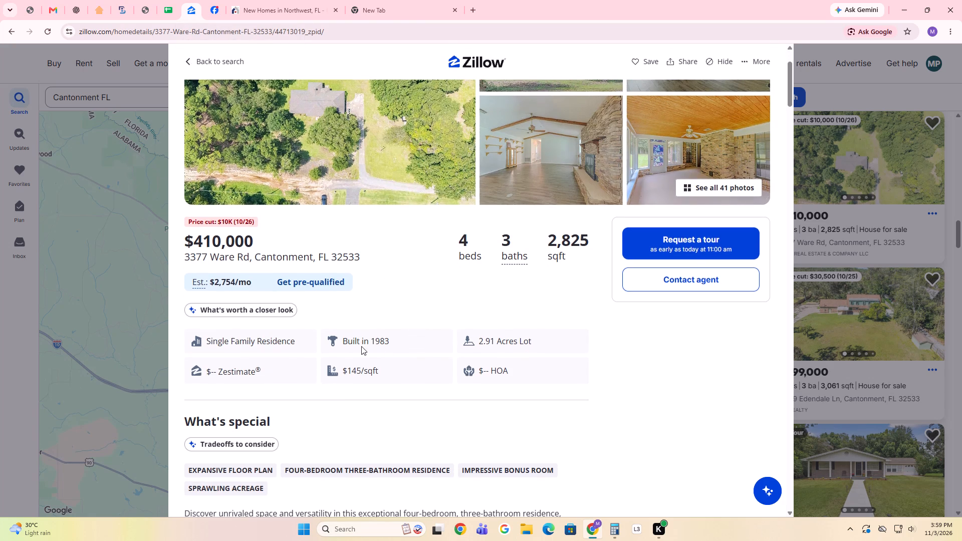
{"action": "scroll", "coordinate": [360, 429], "scroll_direction": "down", "scroll_amount": 3}
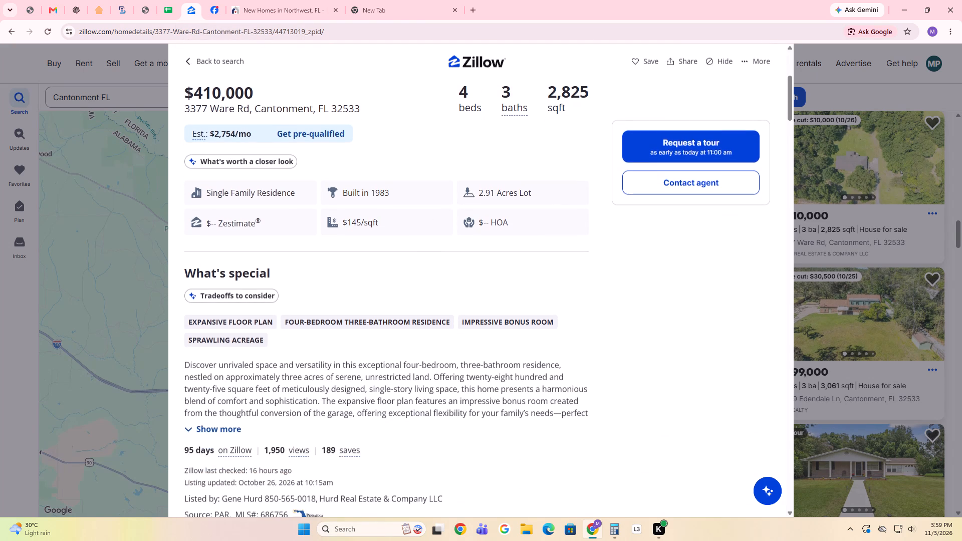
{"action": "scroll", "coordinate": [382, 403], "scroll_direction": "down", "scroll_amount": 1}
{"action": "scroll", "coordinate": [440, 389], "scroll_direction": "down", "scroll_amount": 1}
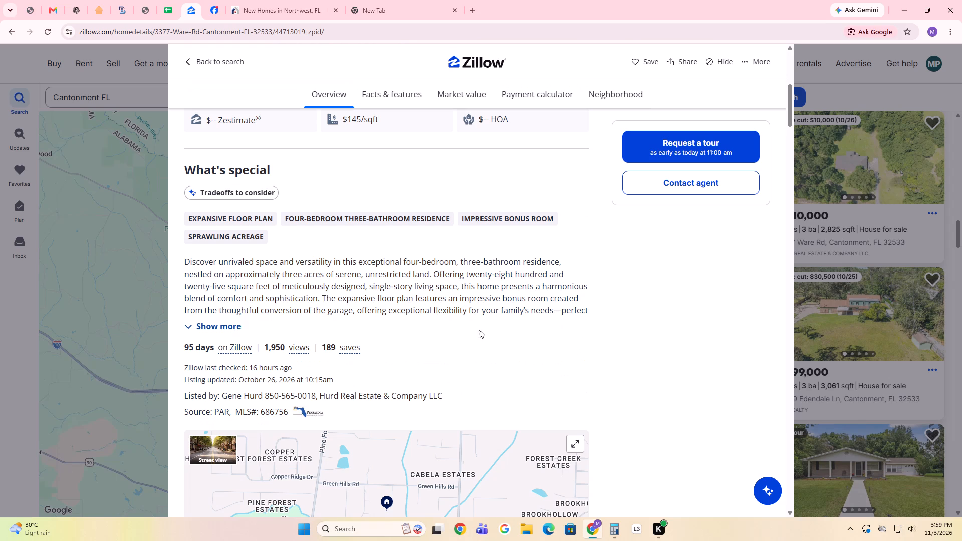
{"action": "left_click_drag", "start_coordinate": [182, 345], "coordinate": [205, 345]}
{"action": "left_click_drag", "start_coordinate": [205, 345], "coordinate": [250, 345]}
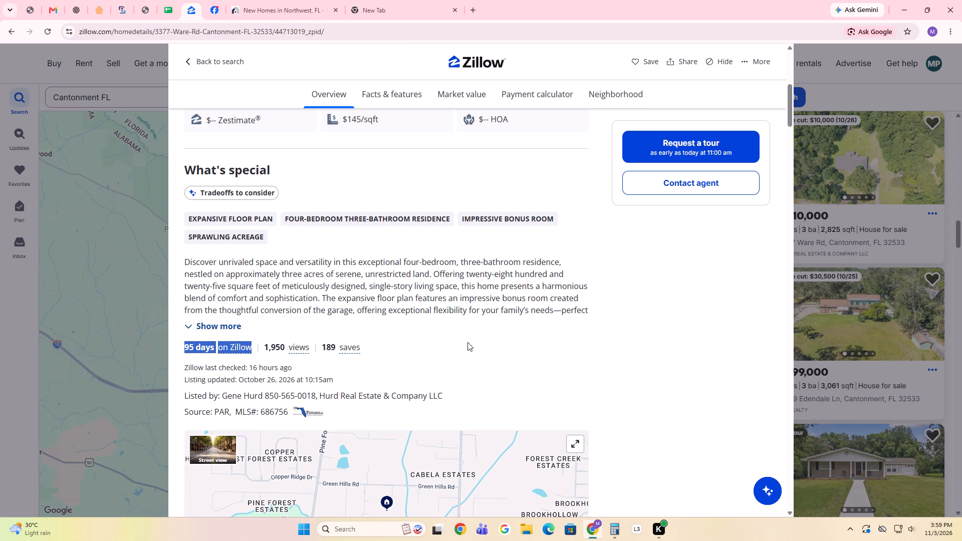
{"action": "key", "text": "ctrl+c"}
{"action": "left_click", "coordinate": [172, 9]}
{"action": "left_click", "coordinate": [291, 258]}
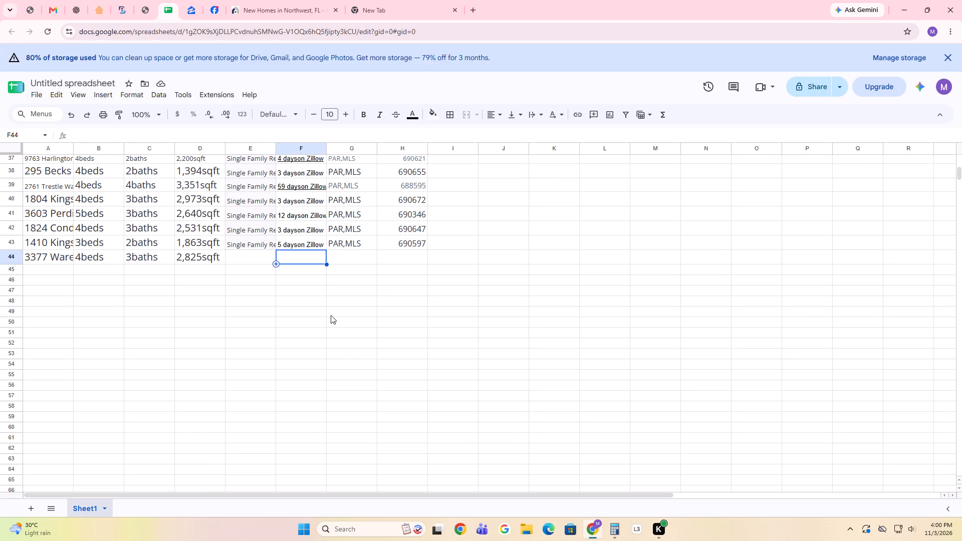
{"action": "key", "text": "ctrl+v"}
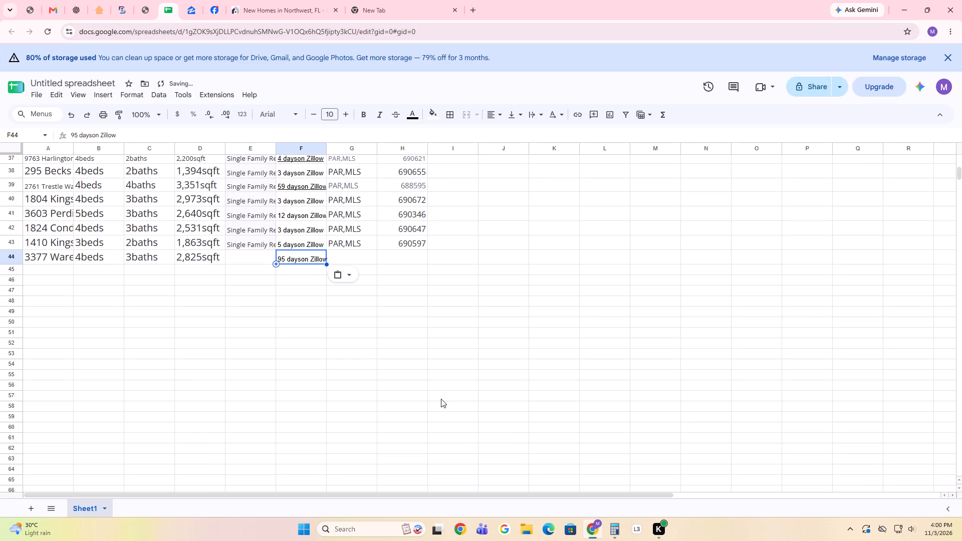
{"action": "left_click", "coordinate": [416, 393]}
{"action": "left_click", "coordinate": [187, 8]}
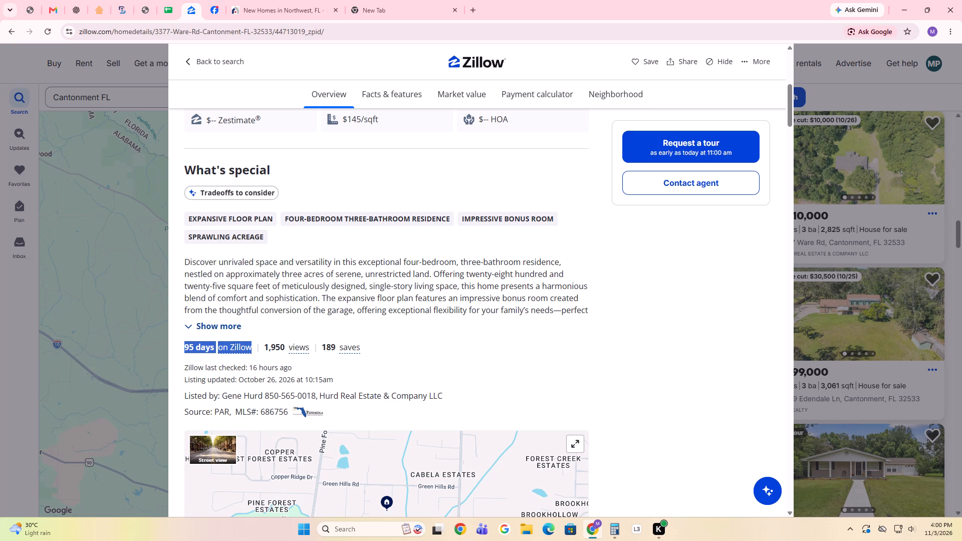
{"action": "scroll", "coordinate": [471, 360], "scroll_direction": "up", "scroll_amount": 3}
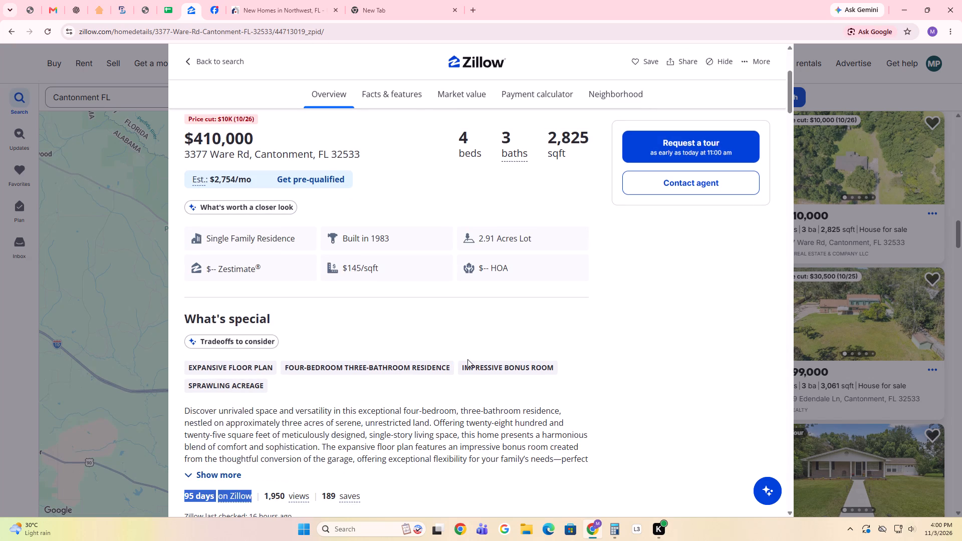
{"action": "left_click", "coordinate": [168, 9]}
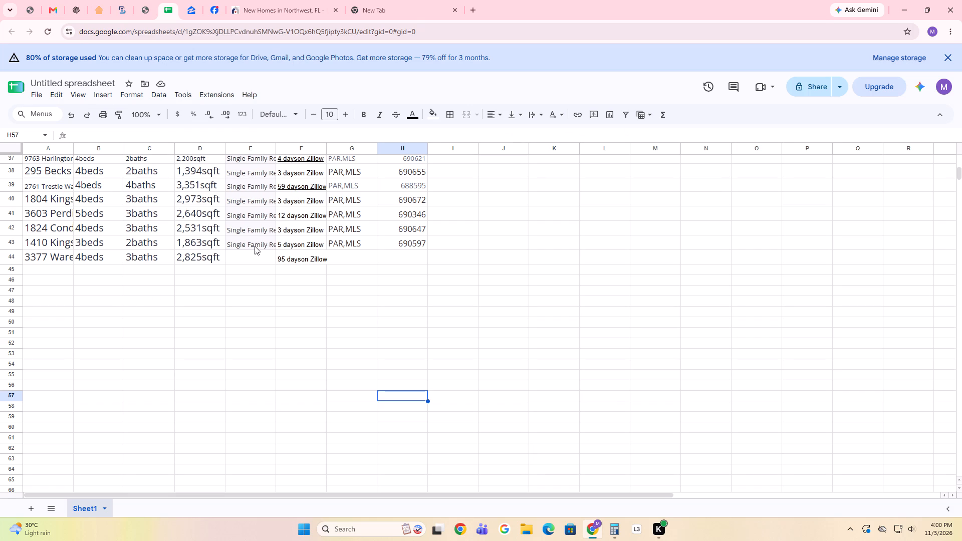
{"action": "left_click", "coordinate": [255, 246]}
{"action": "key", "text": "ctrl+c"}
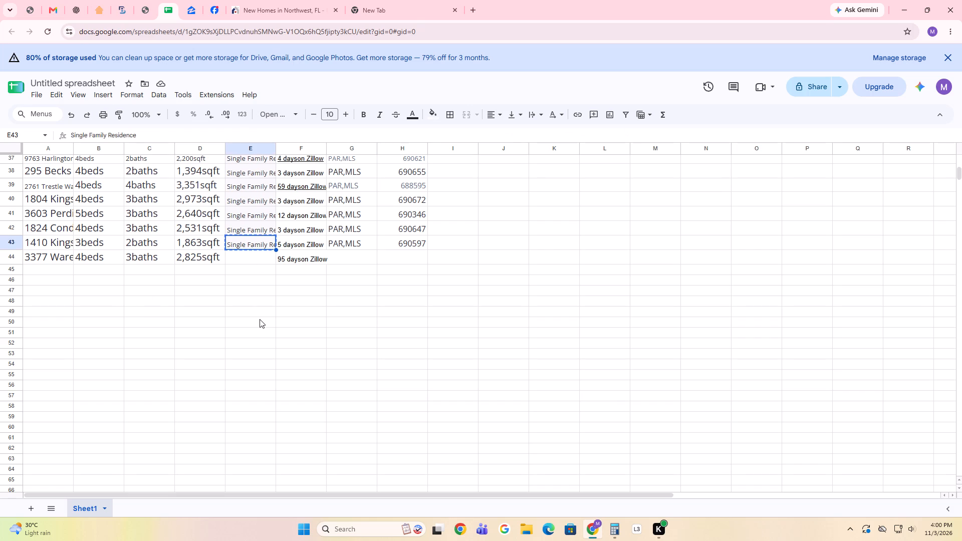
{"action": "left_click", "coordinate": [249, 255]}
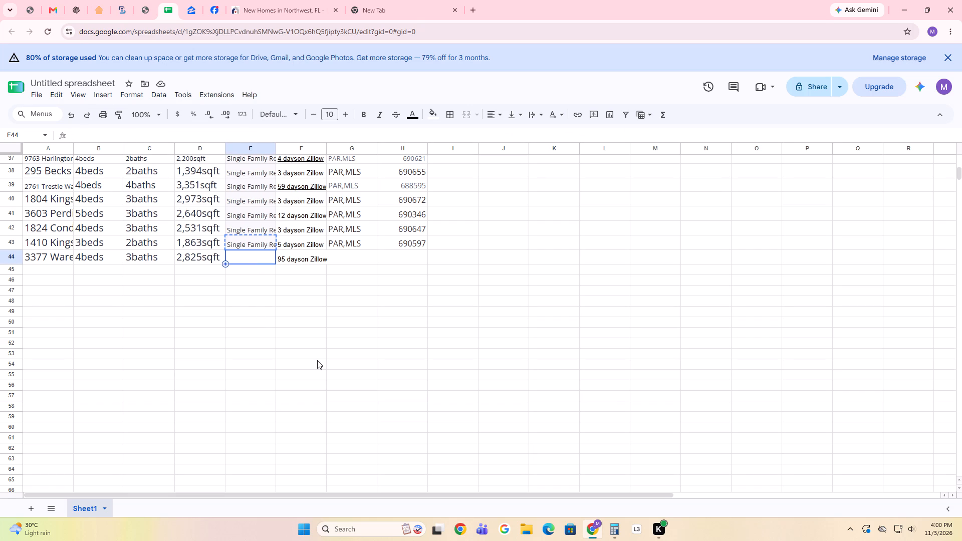
{"action": "key", "text": "ctrl+v"}
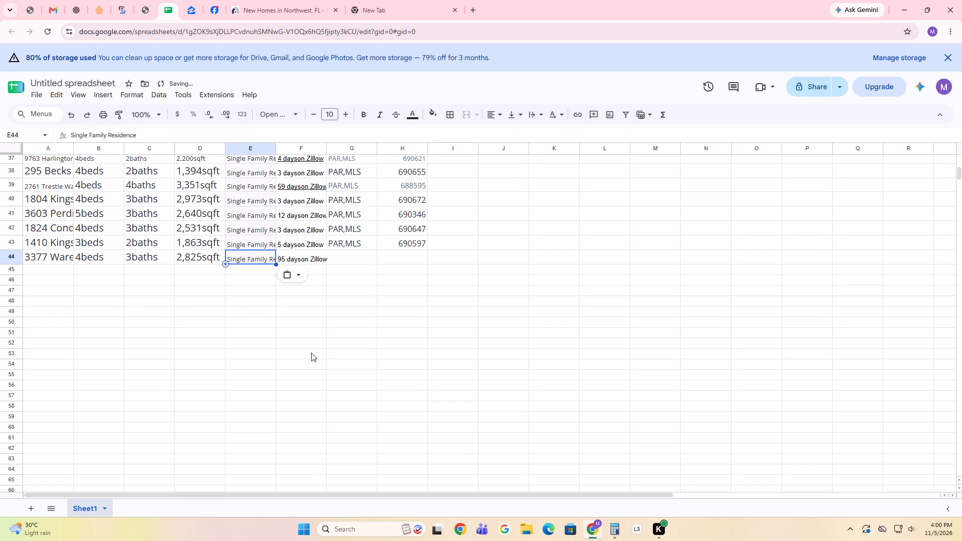
{"action": "left_click", "coordinate": [310, 354]}
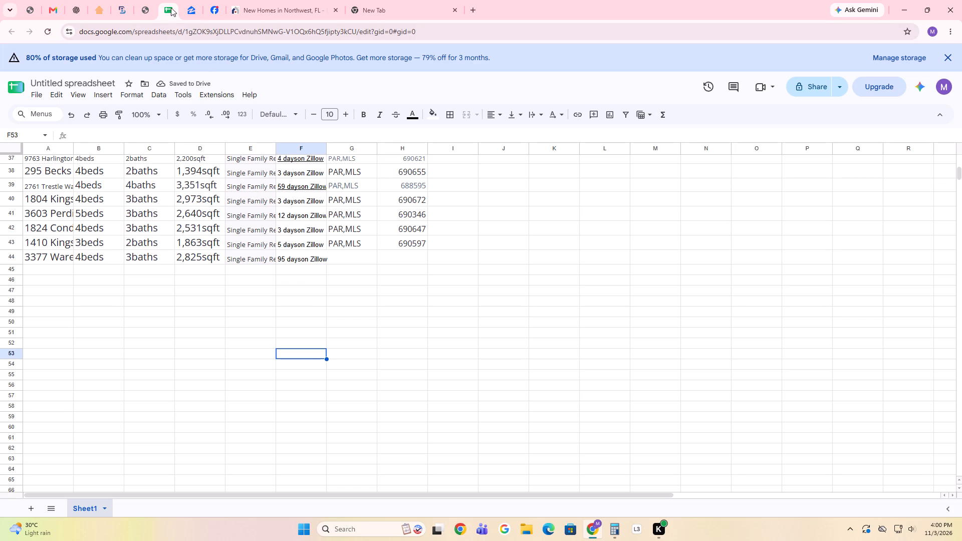
{"action": "left_click", "coordinate": [189, 13]}
{"action": "scroll", "coordinate": [440, 359], "scroll_direction": "down", "scroll_amount": 3}
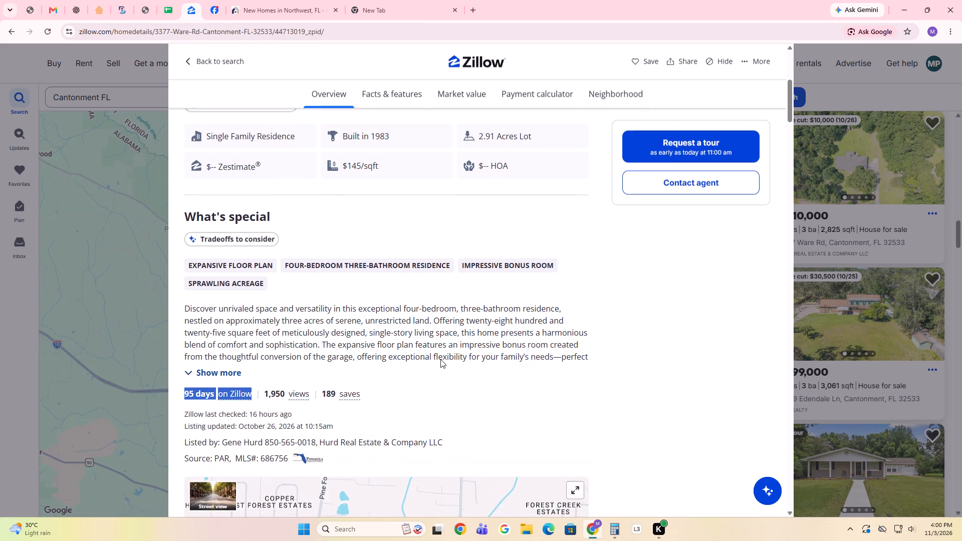
{"action": "scroll", "coordinate": [440, 359], "scroll_direction": "down", "scroll_amount": 1}
{"action": "left_click", "coordinate": [453, 316]}
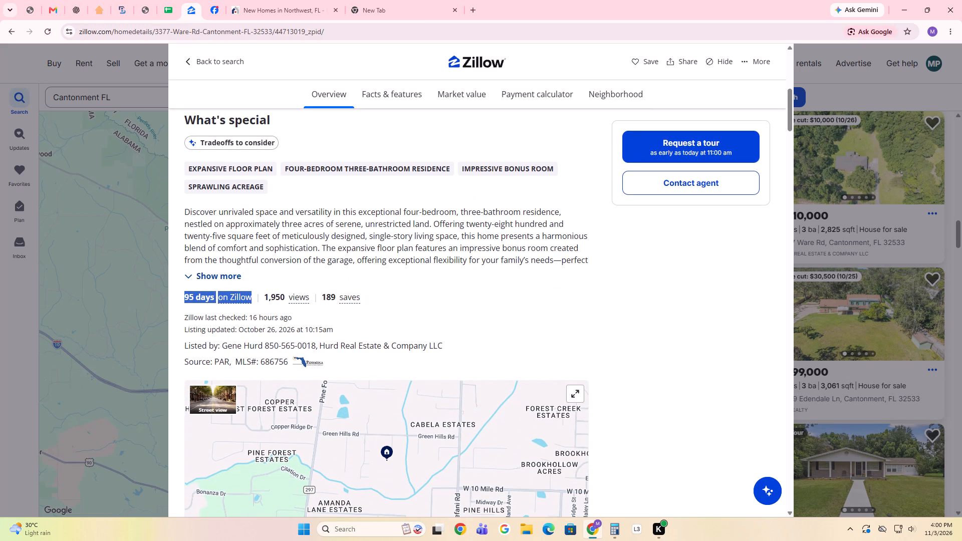
{"action": "left_click_drag", "start_coordinate": [260, 361], "coordinate": [268, 361]}
{"action": "left_click_drag", "start_coordinate": [268, 361], "coordinate": [290, 361]}
{"action": "left_click", "coordinate": [290, 361]}
{"action": "left_click", "coordinate": [454, 308]}
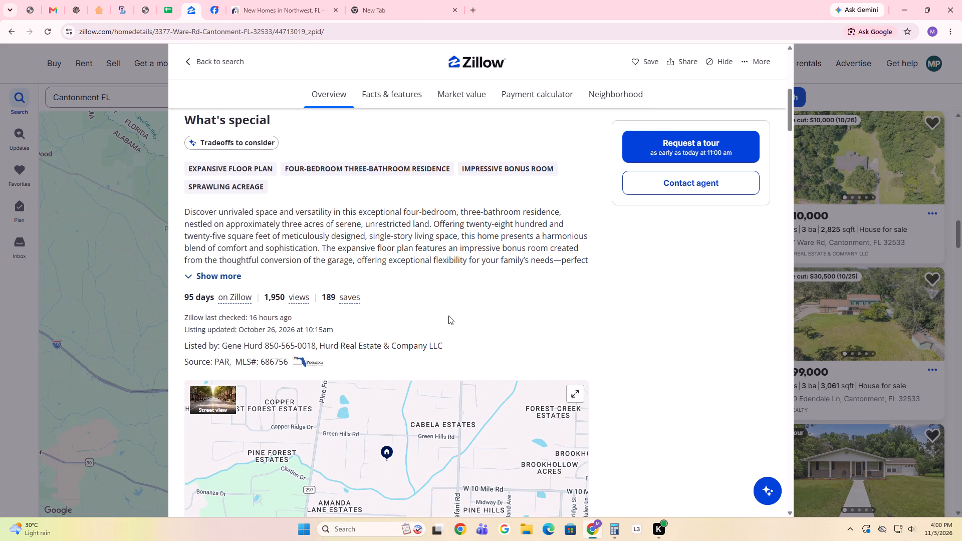
{"action": "left_click_drag", "start_coordinate": [257, 357], "coordinate": [284, 367]}
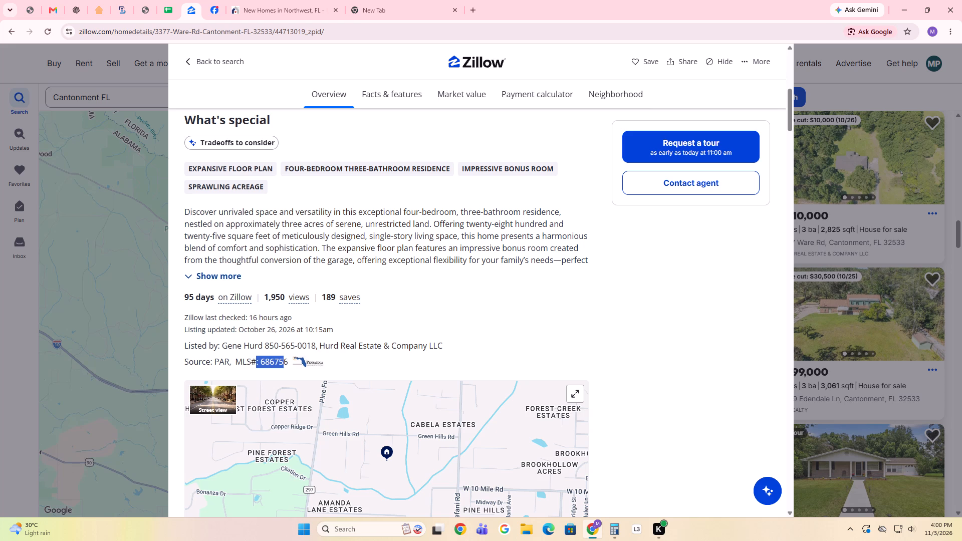
{"action": "left_click_drag", "start_coordinate": [284, 367], "coordinate": [291, 369]}
{"action": "left_click", "coordinate": [439, 334]}
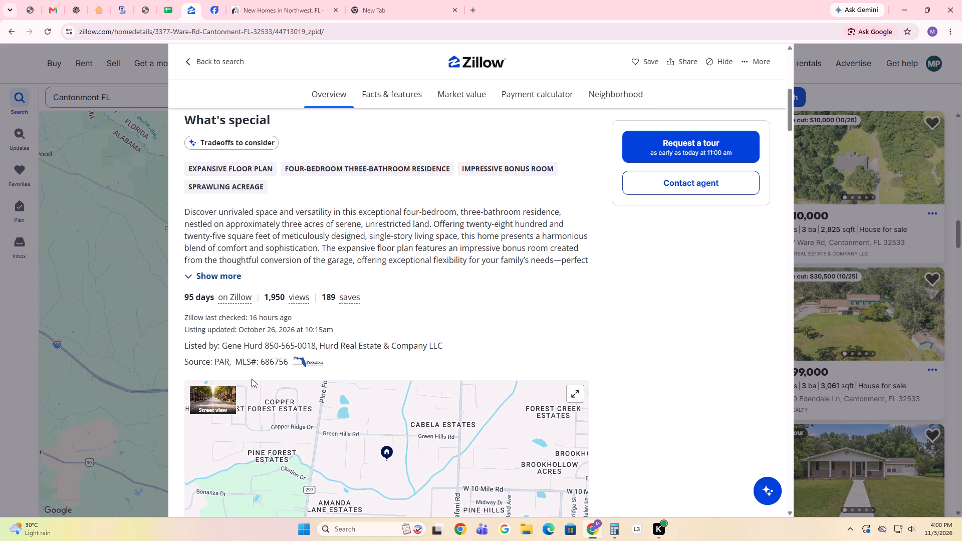
{"action": "left_click_drag", "start_coordinate": [259, 361], "coordinate": [291, 363]}
{"action": "left_click", "coordinate": [291, 363]}
{"action": "left_click_drag", "start_coordinate": [259, 361], "coordinate": [269, 362]}
{"action": "left_click_drag", "start_coordinate": [269, 362], "coordinate": [290, 364]}
{"action": "key", "text": "ctrl+c"}
{"action": "left_click", "coordinate": [168, 11]}
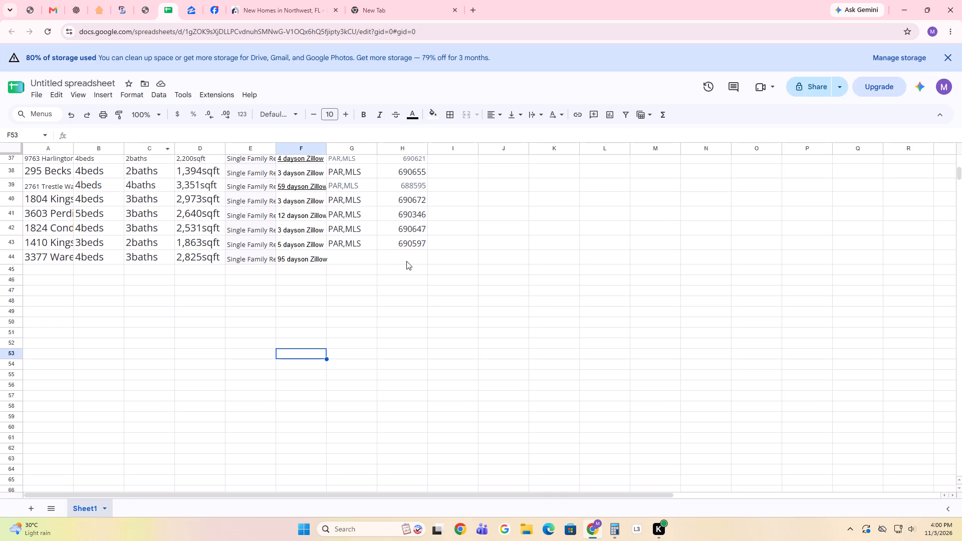
{"action": "left_click", "coordinate": [406, 261]}
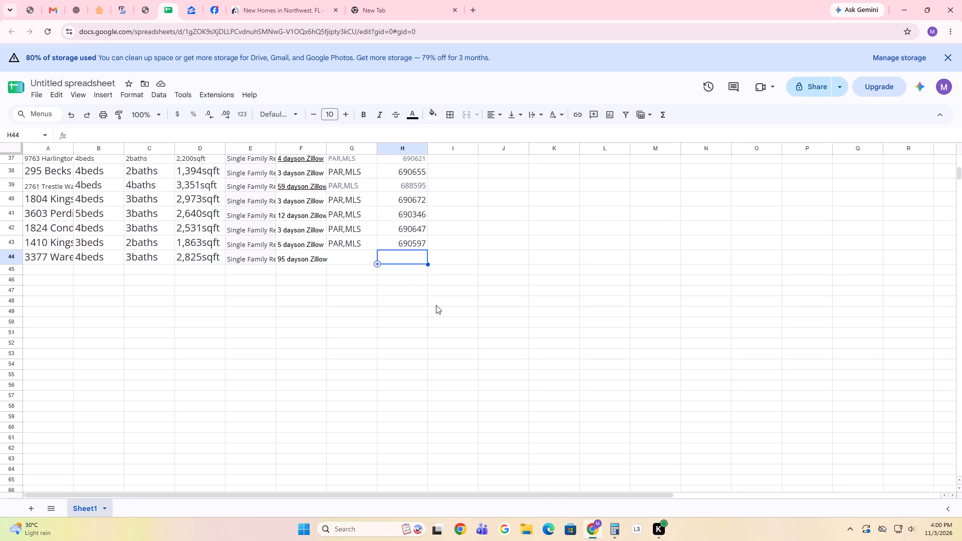
{"action": "key", "text": "ctrl+v"}
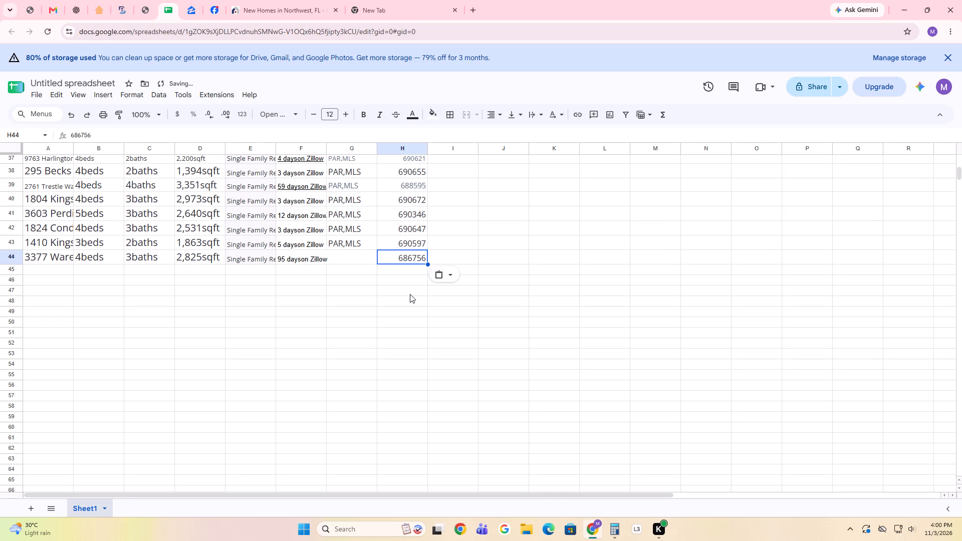
{"action": "left_click", "coordinate": [366, 296]}
Copy the PAR,MLS source label from cell G43 into G44.
{"action": "left_click", "coordinate": [355, 241]}
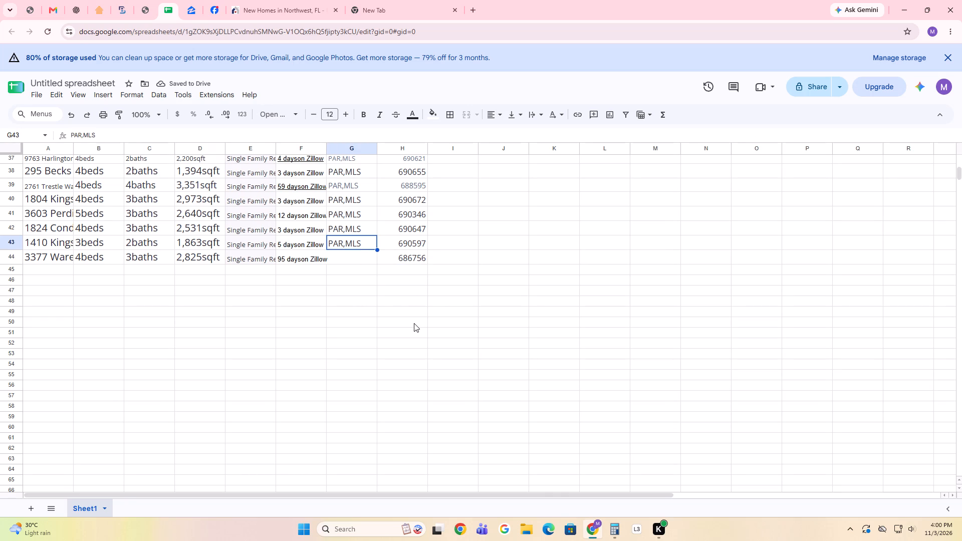
{"action": "key", "text": "ctrl+c"}
{"action": "left_click", "coordinate": [354, 256]}
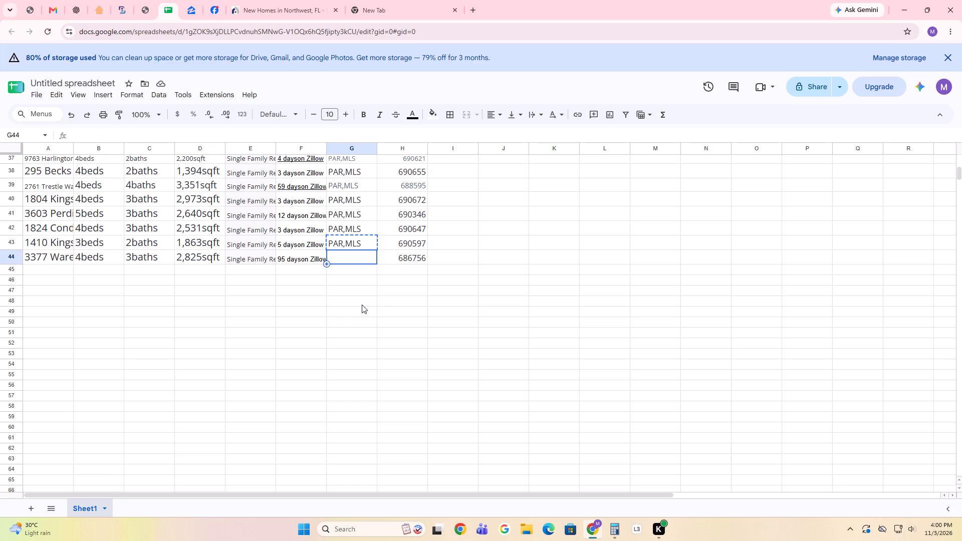
{"action": "key", "text": "ctrl+v"}
{"action": "left_click", "coordinate": [341, 315]}
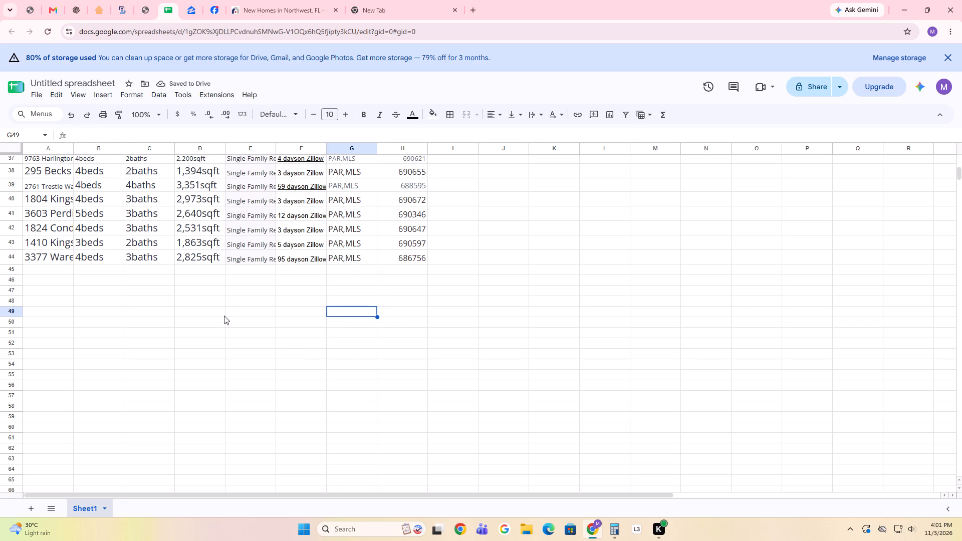
Set the font size of the address, beds, baths and size cells A38:D44 to 10.
{"action": "scroll", "coordinate": [190, 368], "scroll_direction": "up", "scroll_amount": 2}
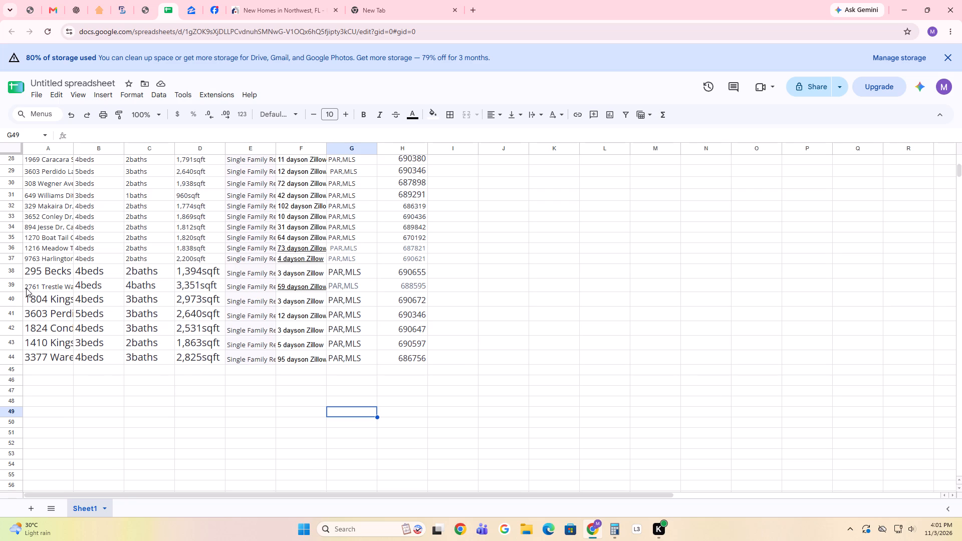
{"action": "left_click_drag", "start_coordinate": [24, 272], "coordinate": [191, 268]}
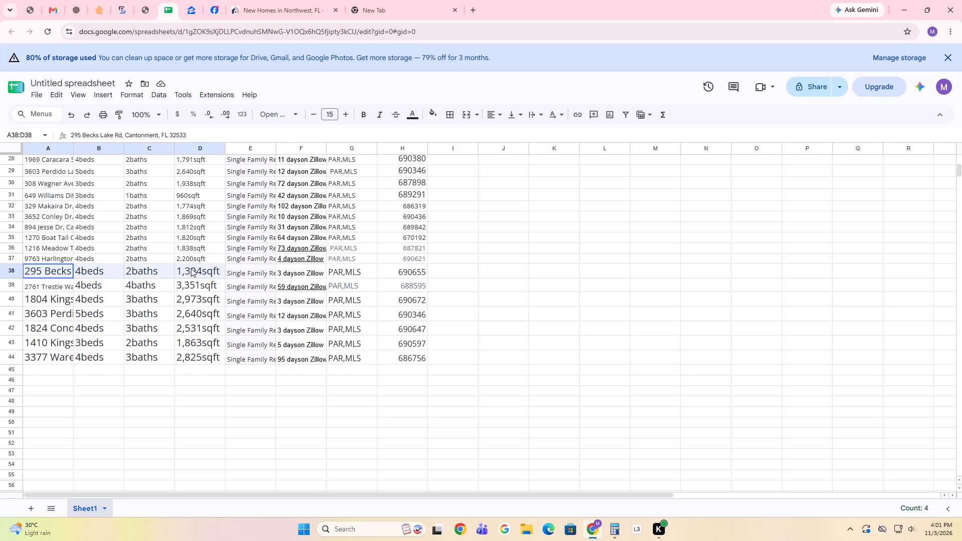
{"action": "left_click_drag", "start_coordinate": [191, 268], "coordinate": [220, 363]}
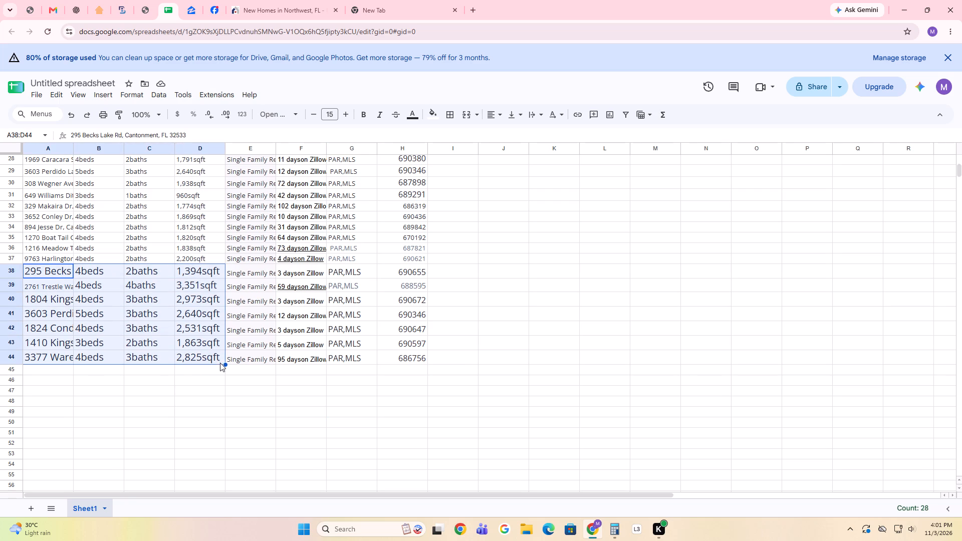
{"action": "left_click", "coordinate": [329, 118]}
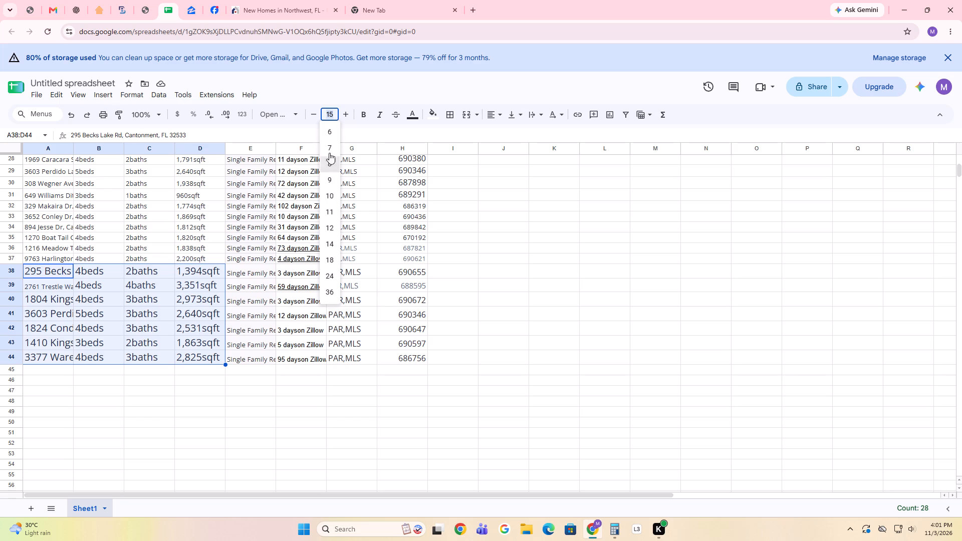
{"action": "left_click", "coordinate": [334, 196]}
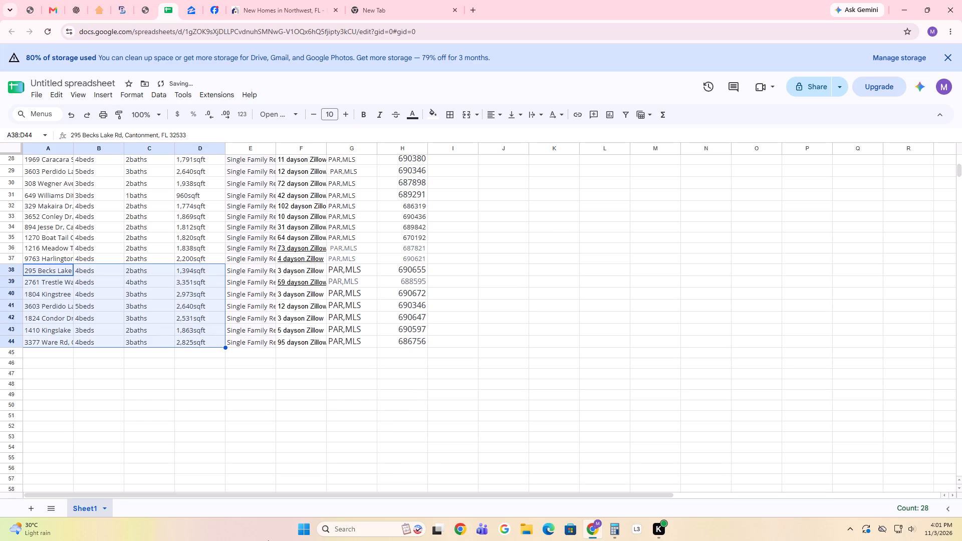
{"action": "left_click", "coordinate": [268, 540]}
{"action": "left_click", "coordinate": [275, 394]}
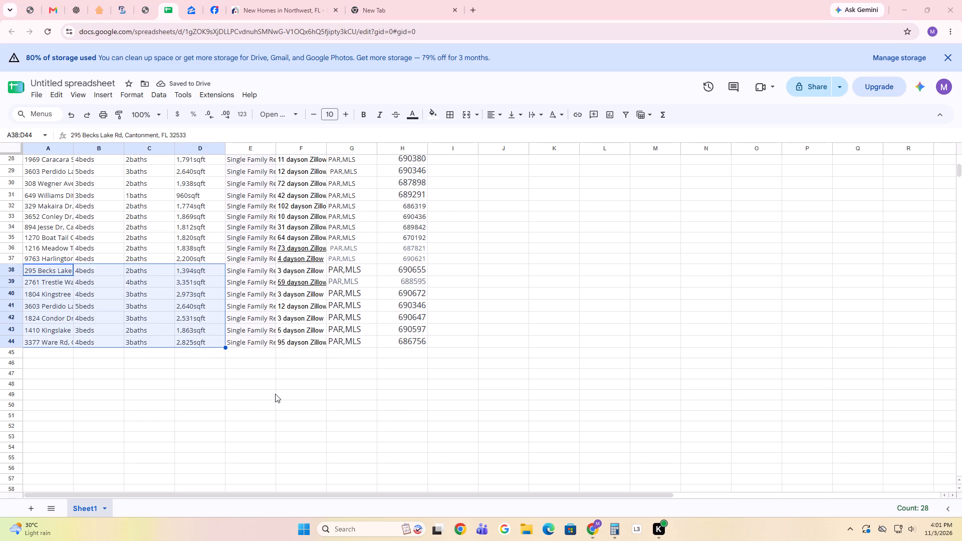
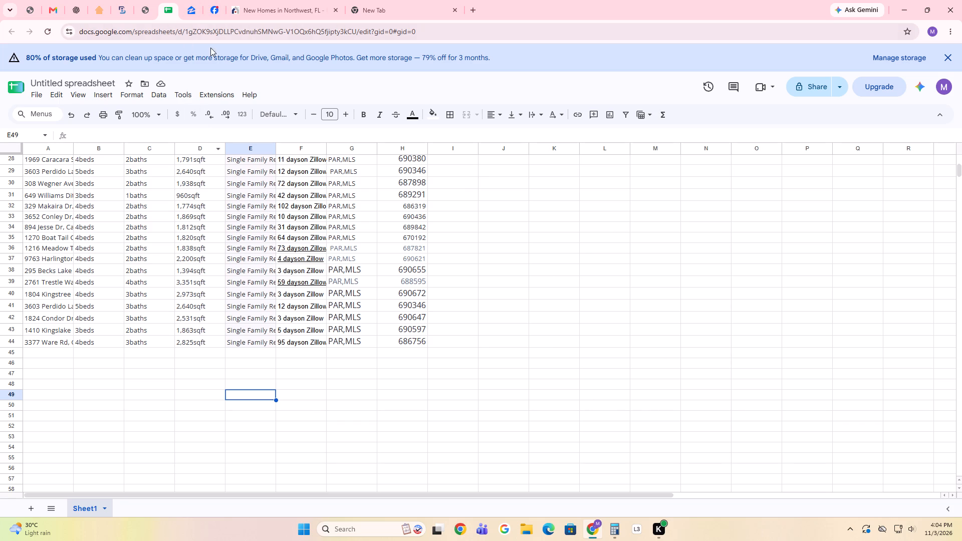
Switch to Facebook and close all the open chat windows on the home feed.
{"action": "left_click", "coordinate": [213, 8]}
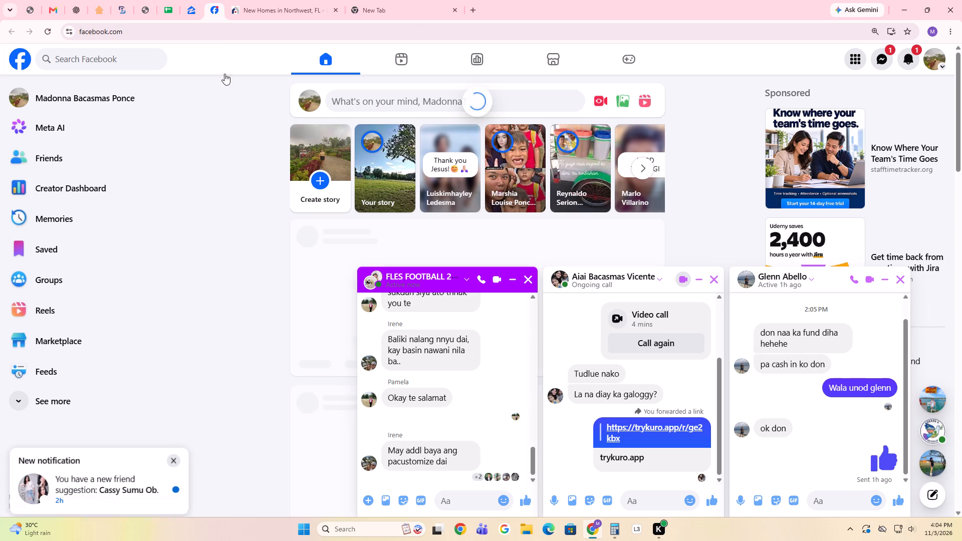
{"action": "left_click", "coordinate": [529, 283]}
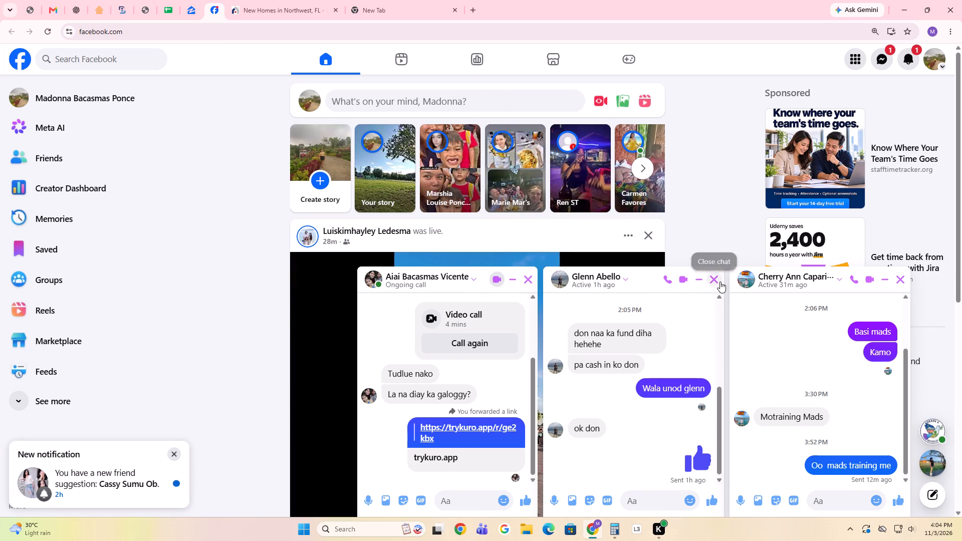
{"action": "left_click", "coordinate": [720, 282]}
{"action": "left_click", "coordinate": [529, 280]}
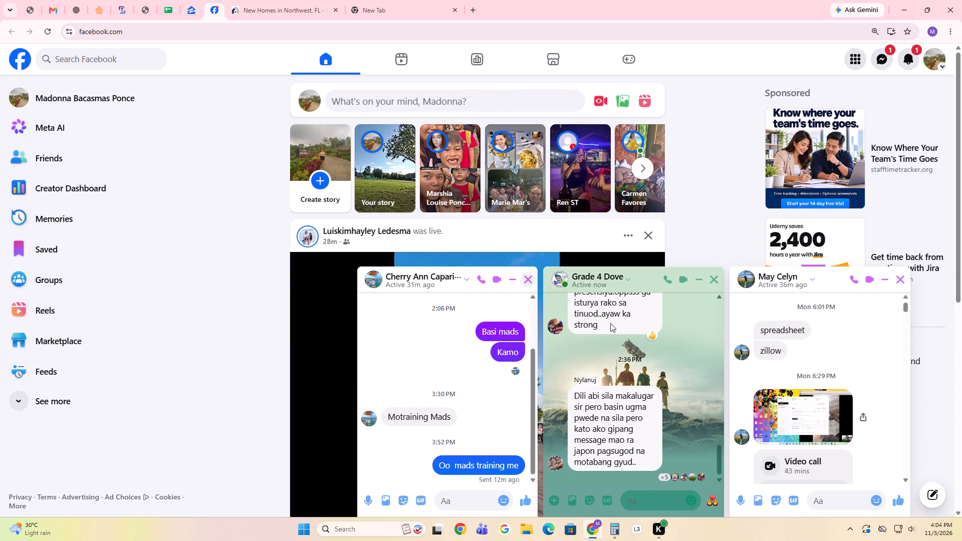
{"action": "left_click", "coordinate": [712, 280]}
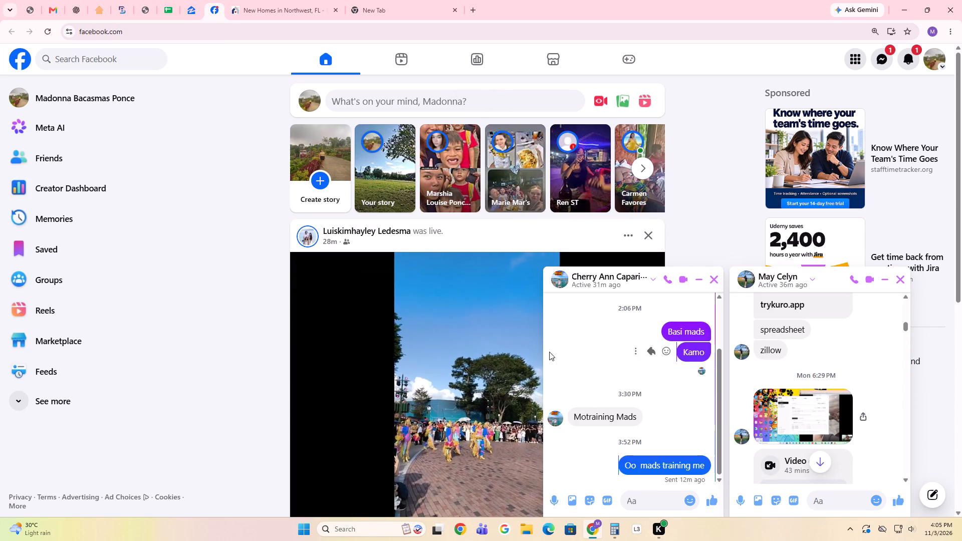
{"action": "left_click", "coordinate": [711, 279]}
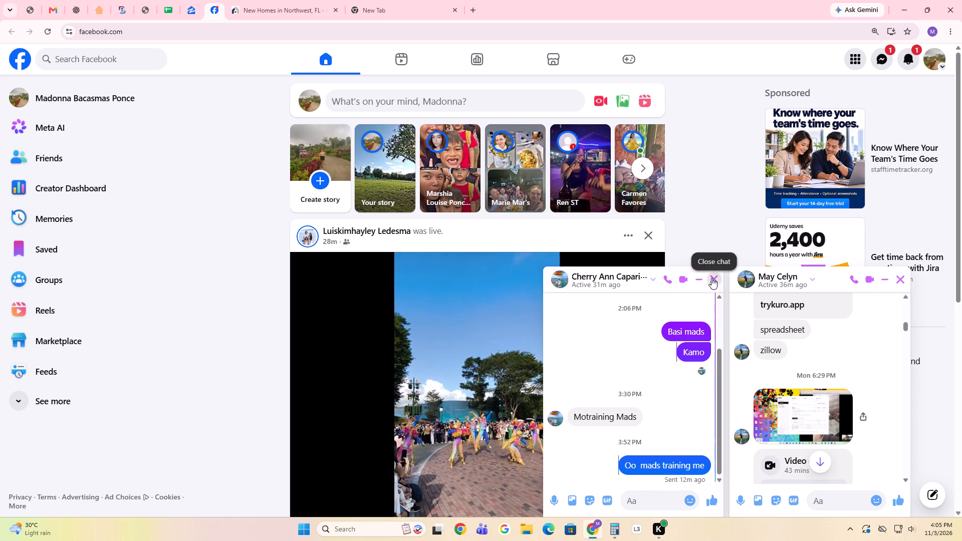
{"action": "left_click", "coordinate": [902, 279]}
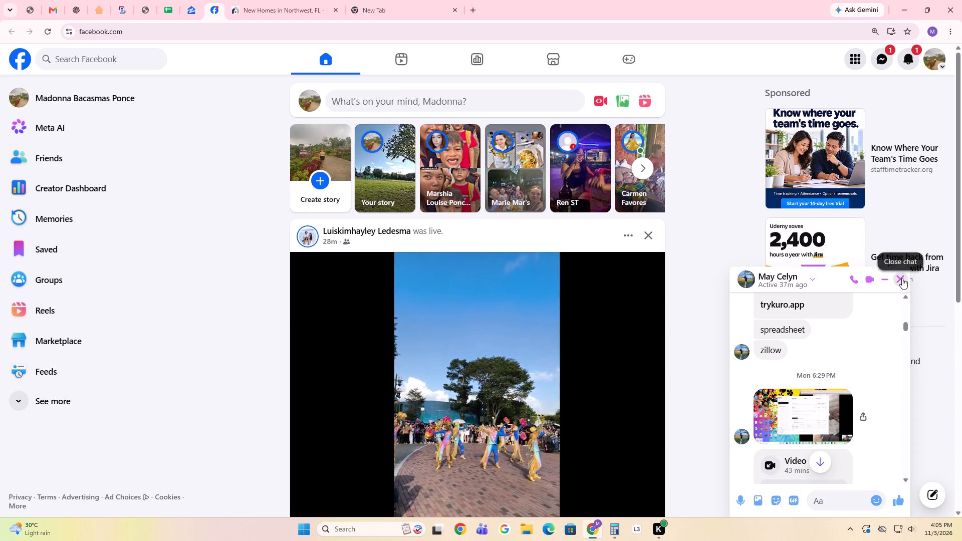